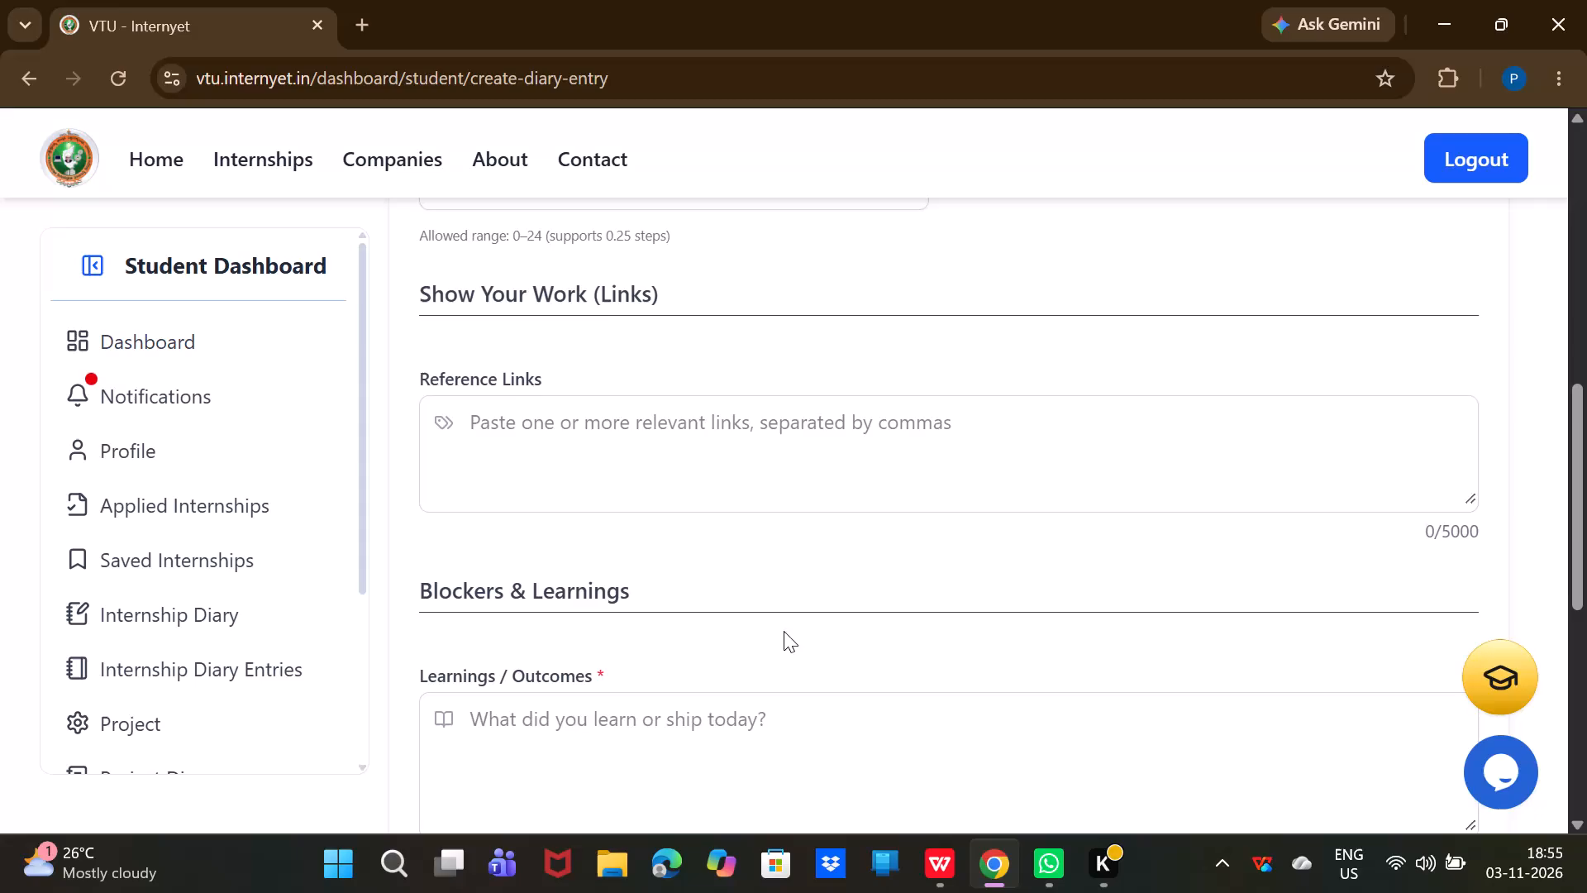
Copy the Day 04 Learnings and Outcomes text from the WPS Office reference document into the Learnings / Outcomes field of the diary form.
{"action": "scroll", "coordinate": [633, 728], "scroll_direction": "down", "scroll_amount": 1}
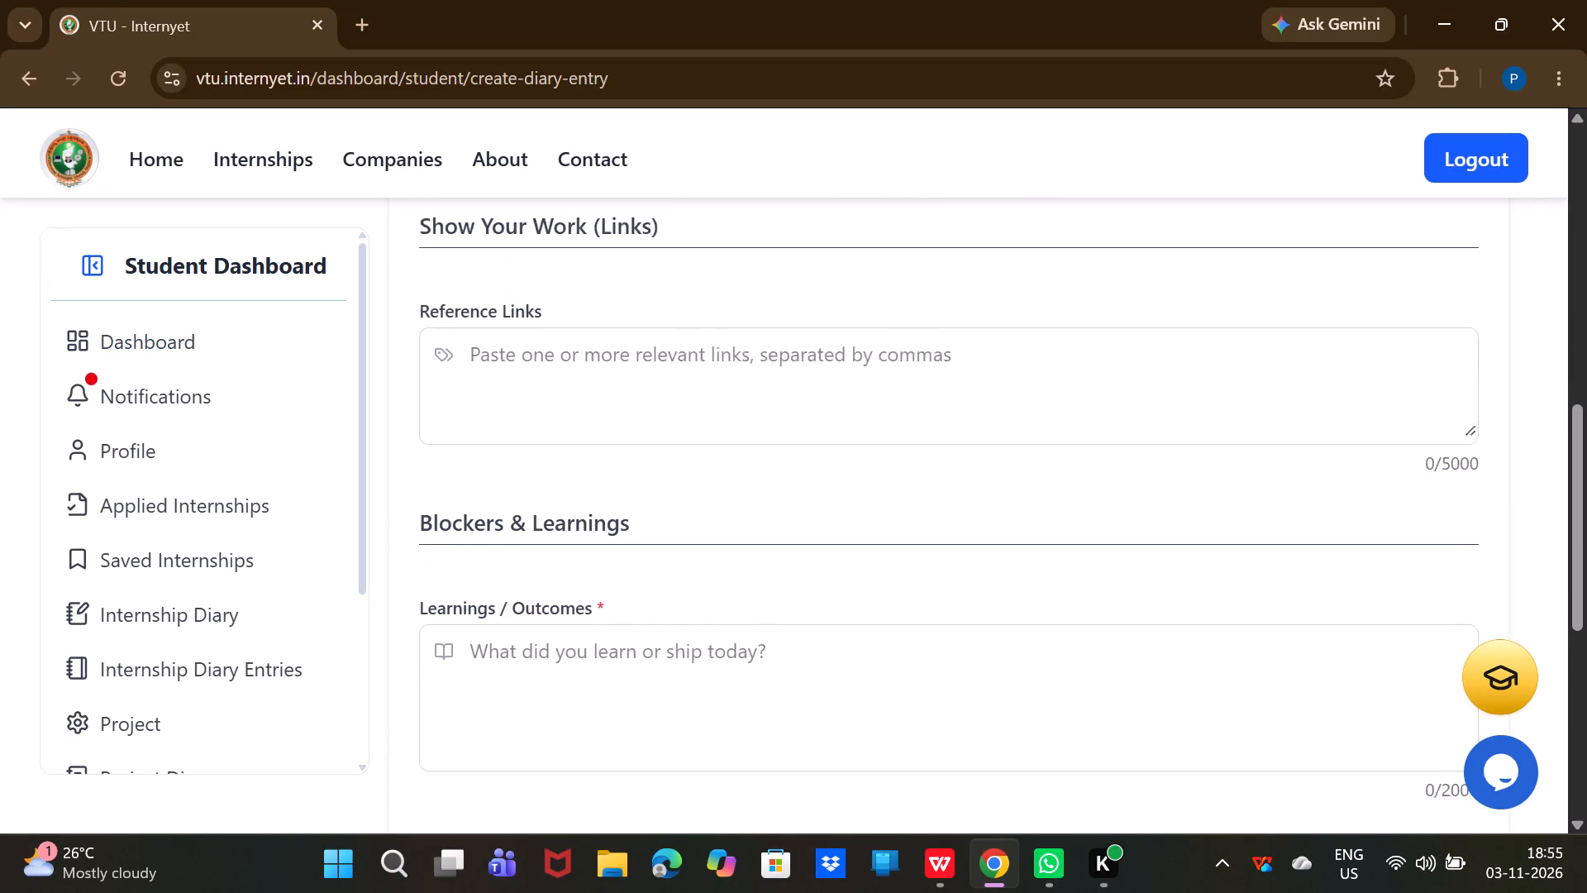
{"action": "scroll", "coordinate": [633, 728], "scroll_direction": "down", "scroll_amount": 1}
{"action": "left_click", "coordinate": [624, 661]}
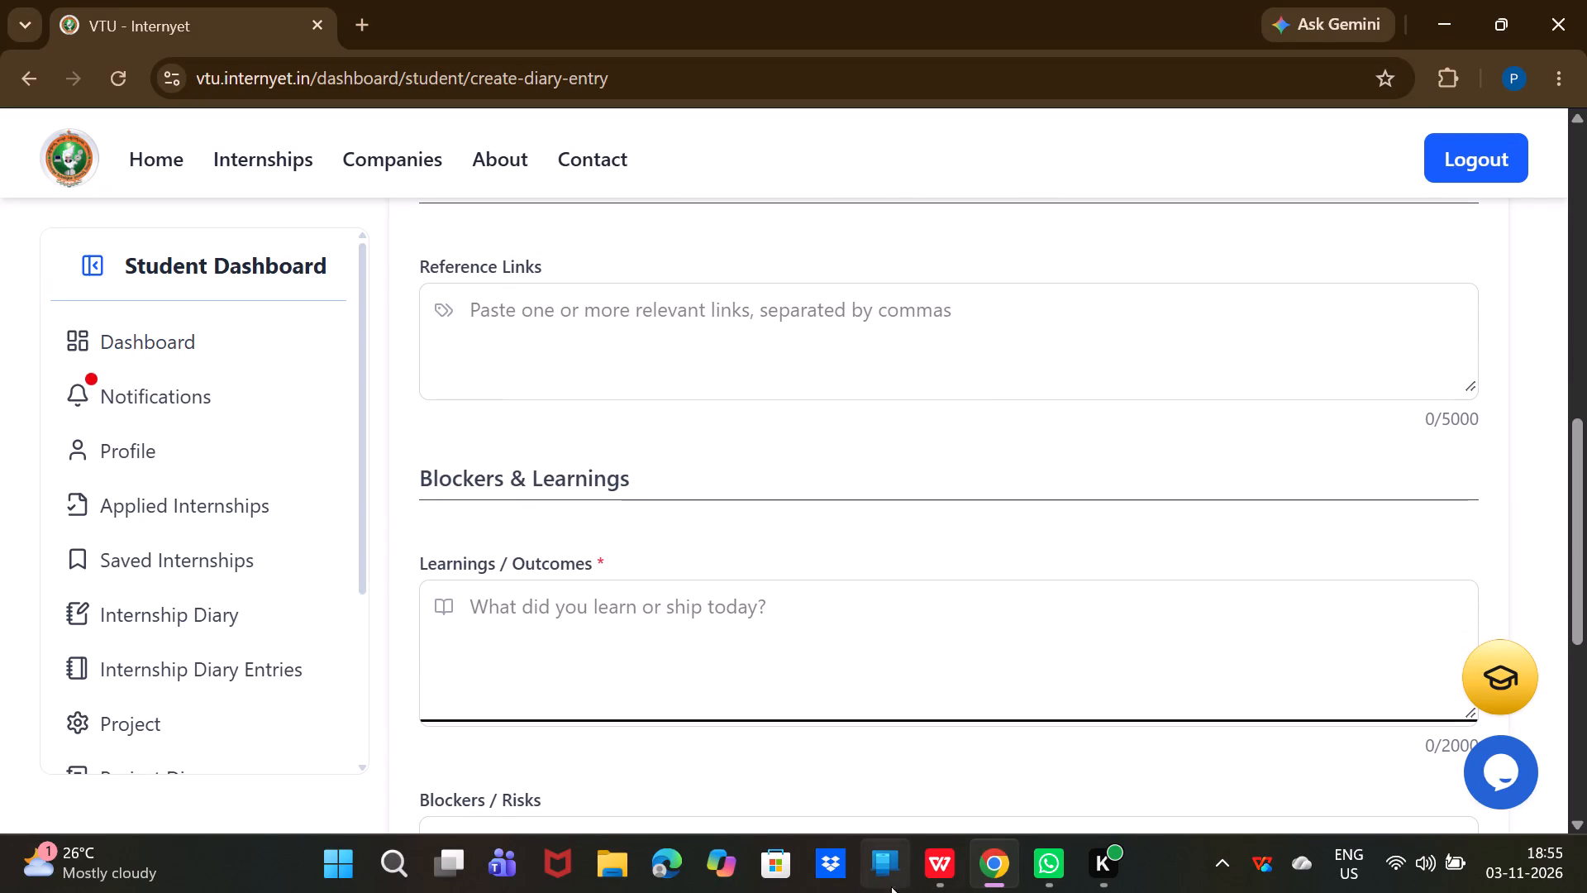
{"action": "left_click", "coordinate": [940, 868]}
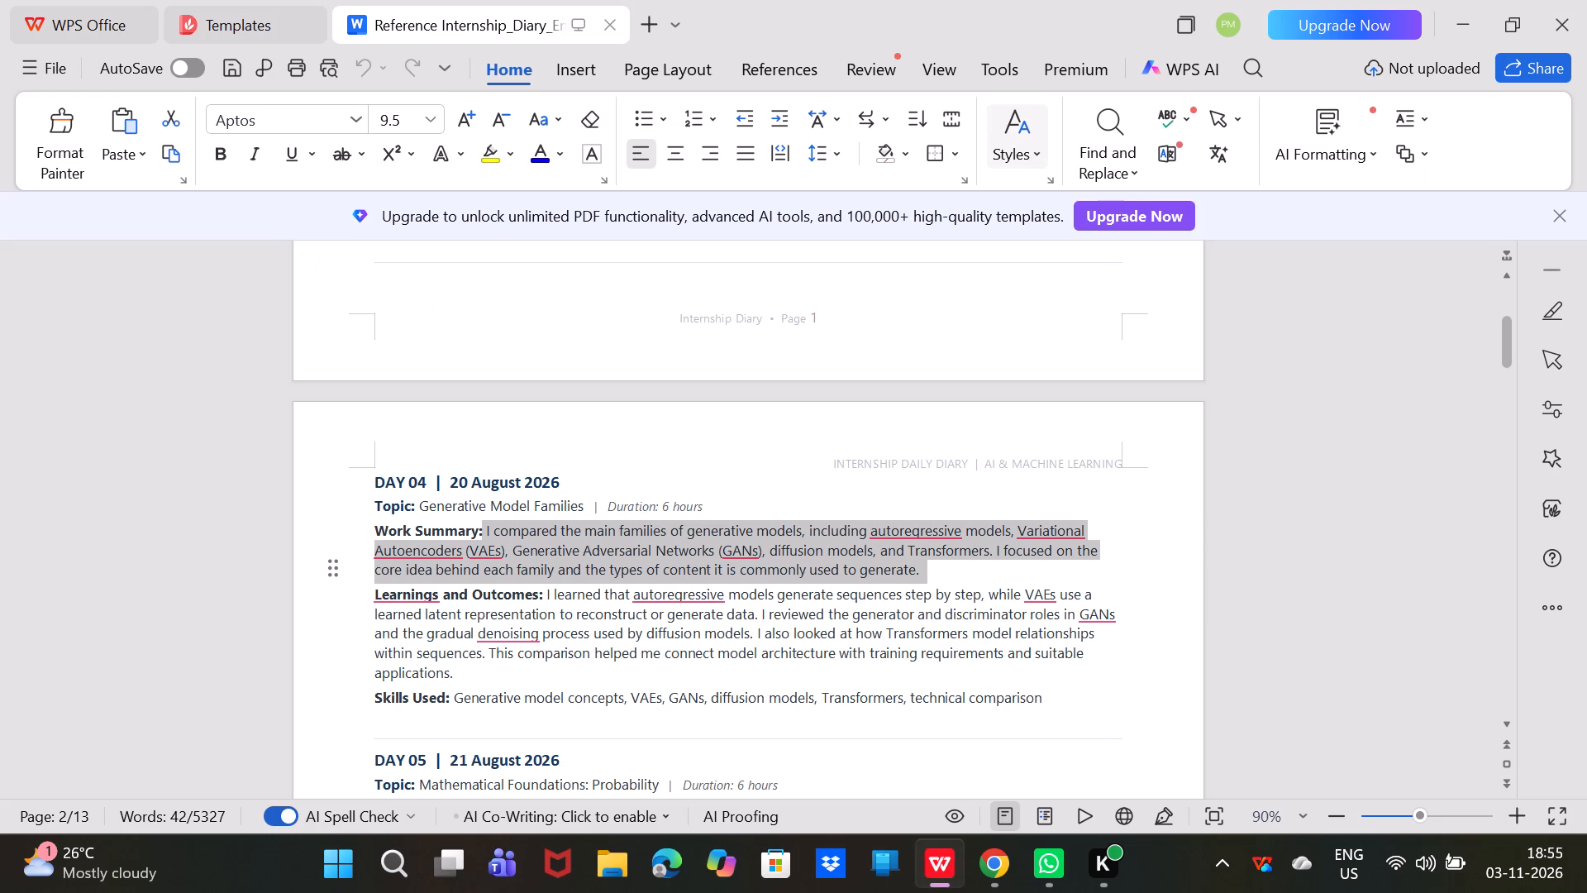
{"action": "left_click_drag", "start_coordinate": [541, 593], "coordinate": [516, 680]}
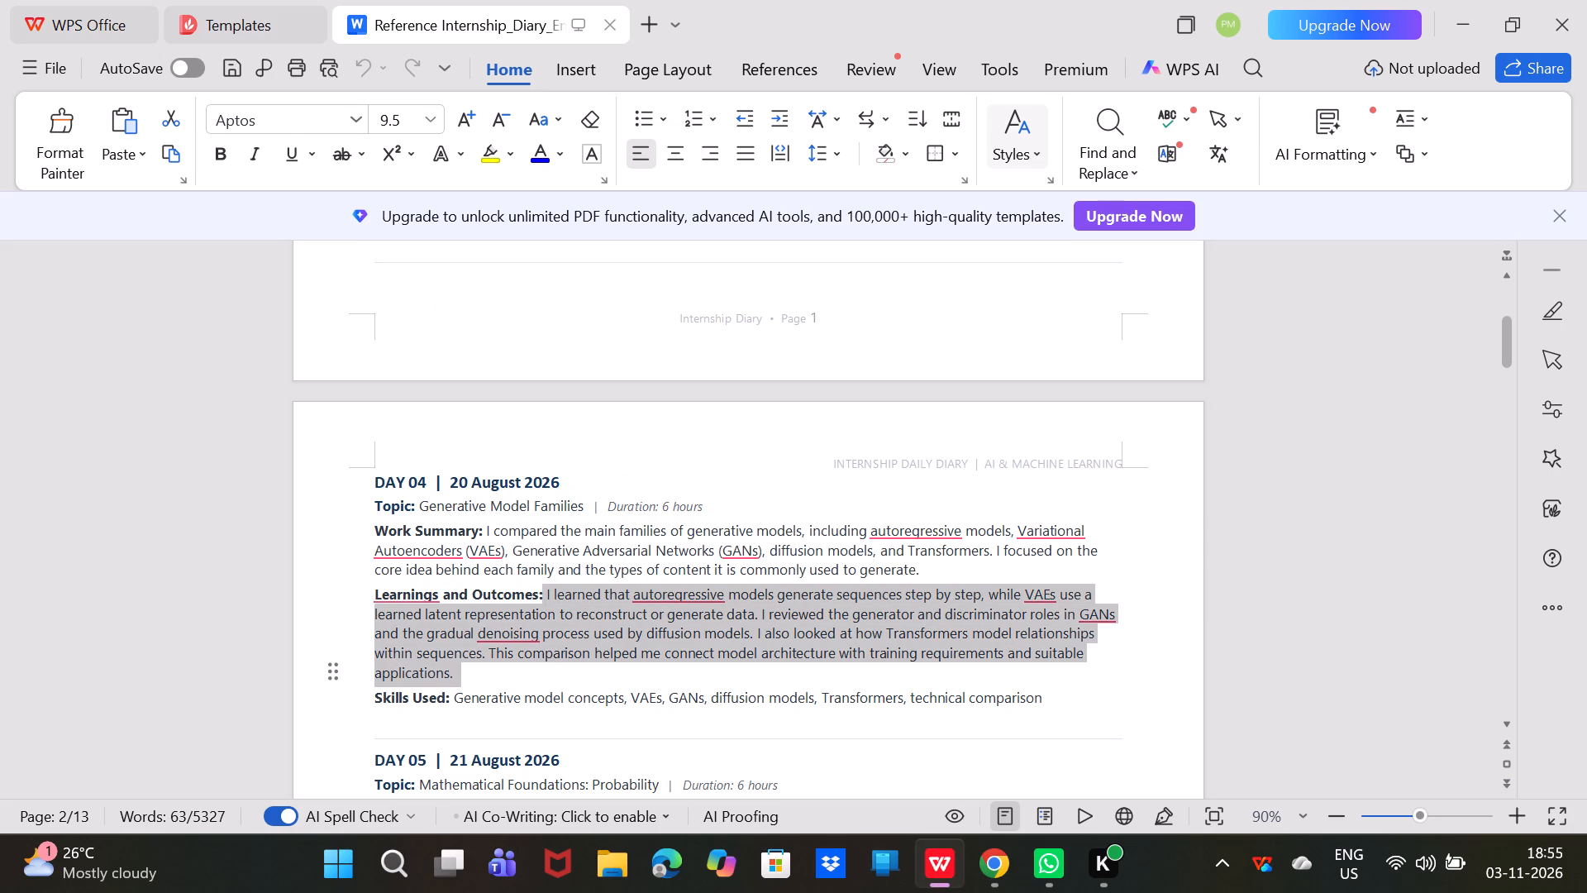
{"action": "left_click_drag", "start_coordinate": [516, 680], "coordinate": [497, 679]}
{"action": "key", "text": "ctrl+c"}
{"action": "left_click", "coordinate": [984, 883]}
{"action": "key", "text": "ctrl+v"}
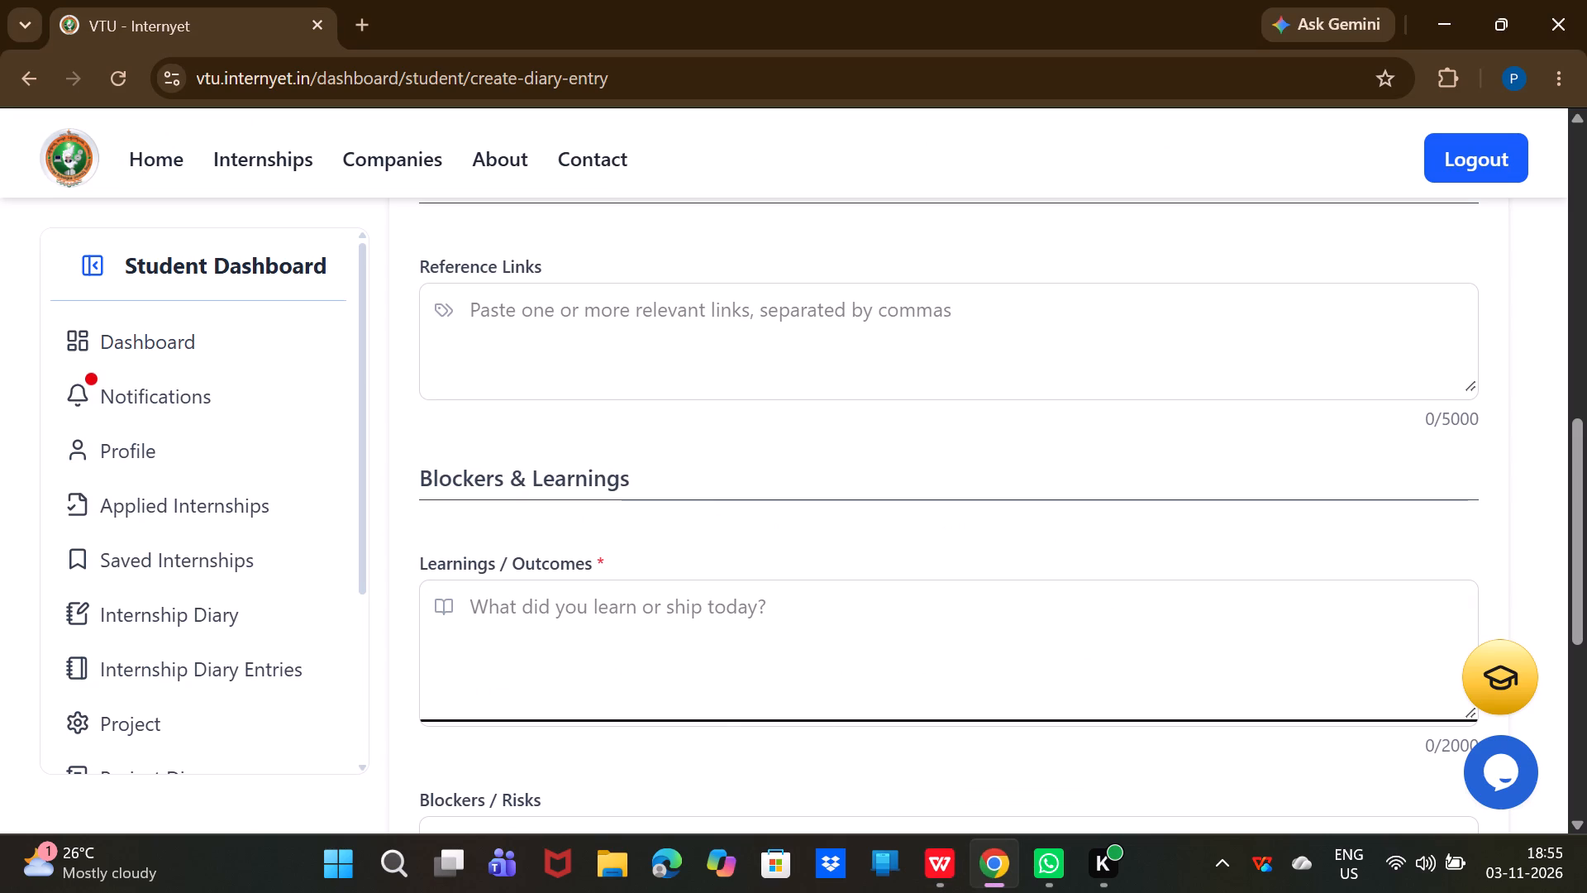
Add Generative ai as the skill used in the diary entry.
{"action": "scroll", "coordinate": [807, 703], "scroll_direction": "down", "scroll_amount": 4}
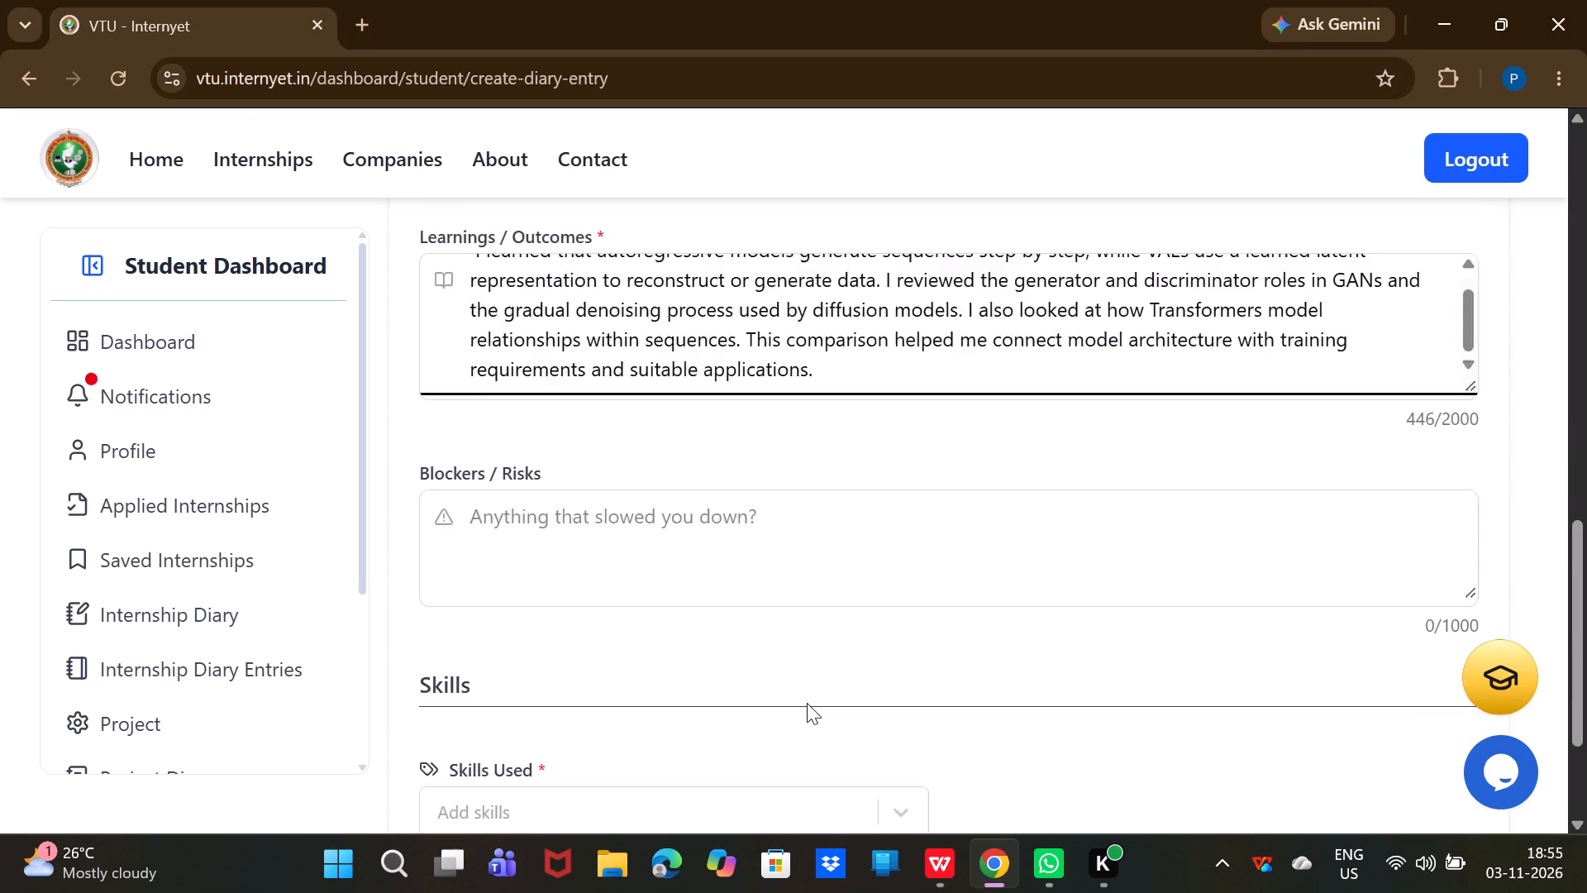
{"action": "scroll", "coordinate": [807, 703], "scroll_direction": "down", "scroll_amount": 2}
{"action": "left_click", "coordinate": [702, 585]}
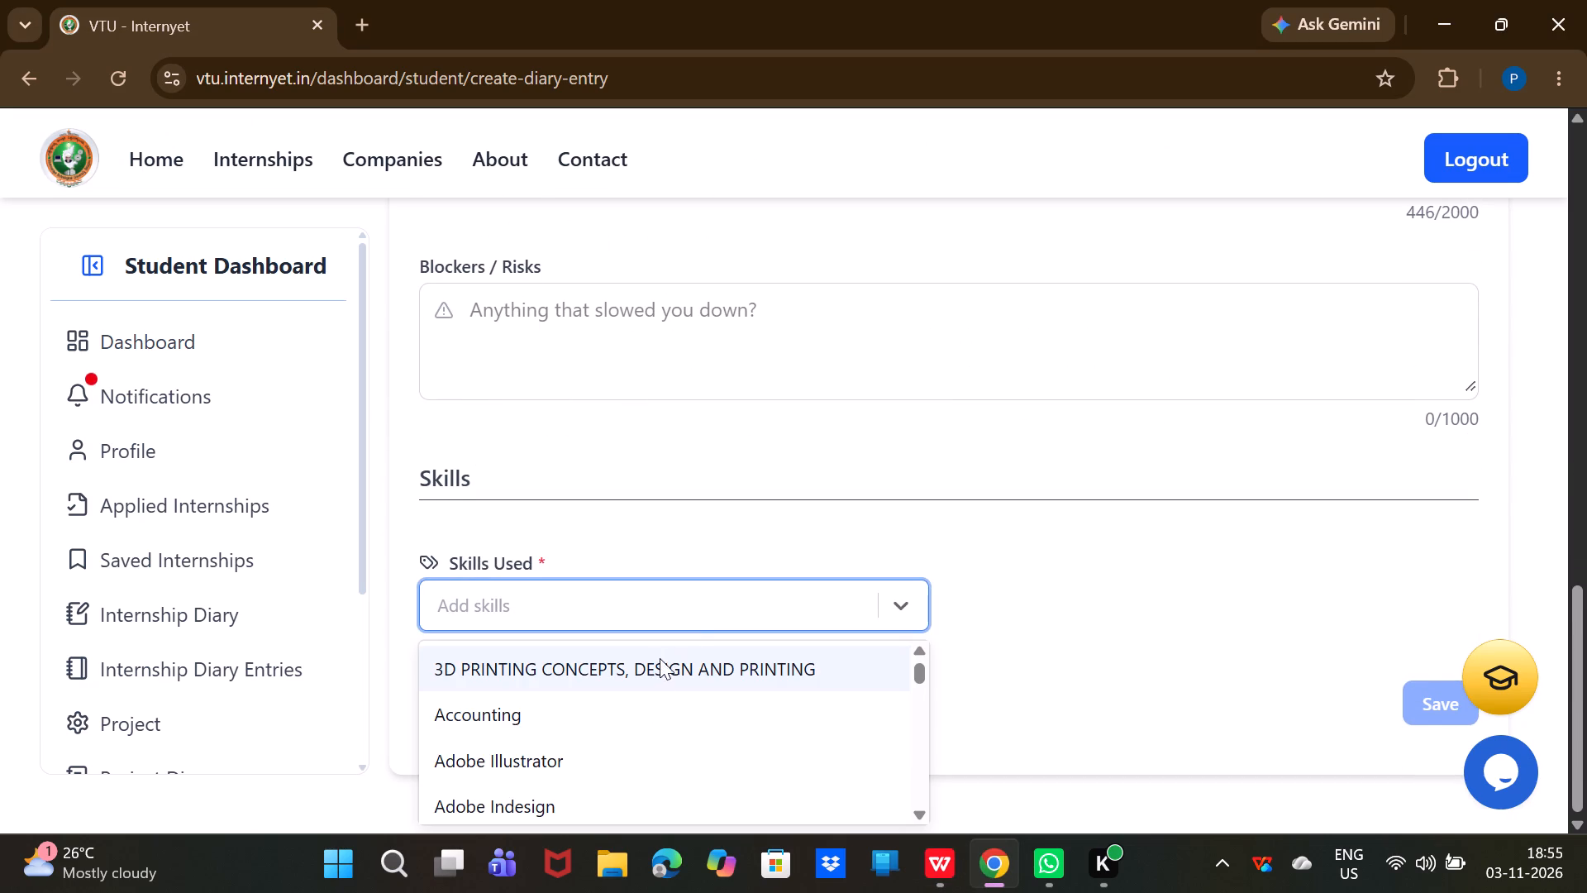
{"action": "type", "text": "gene"}
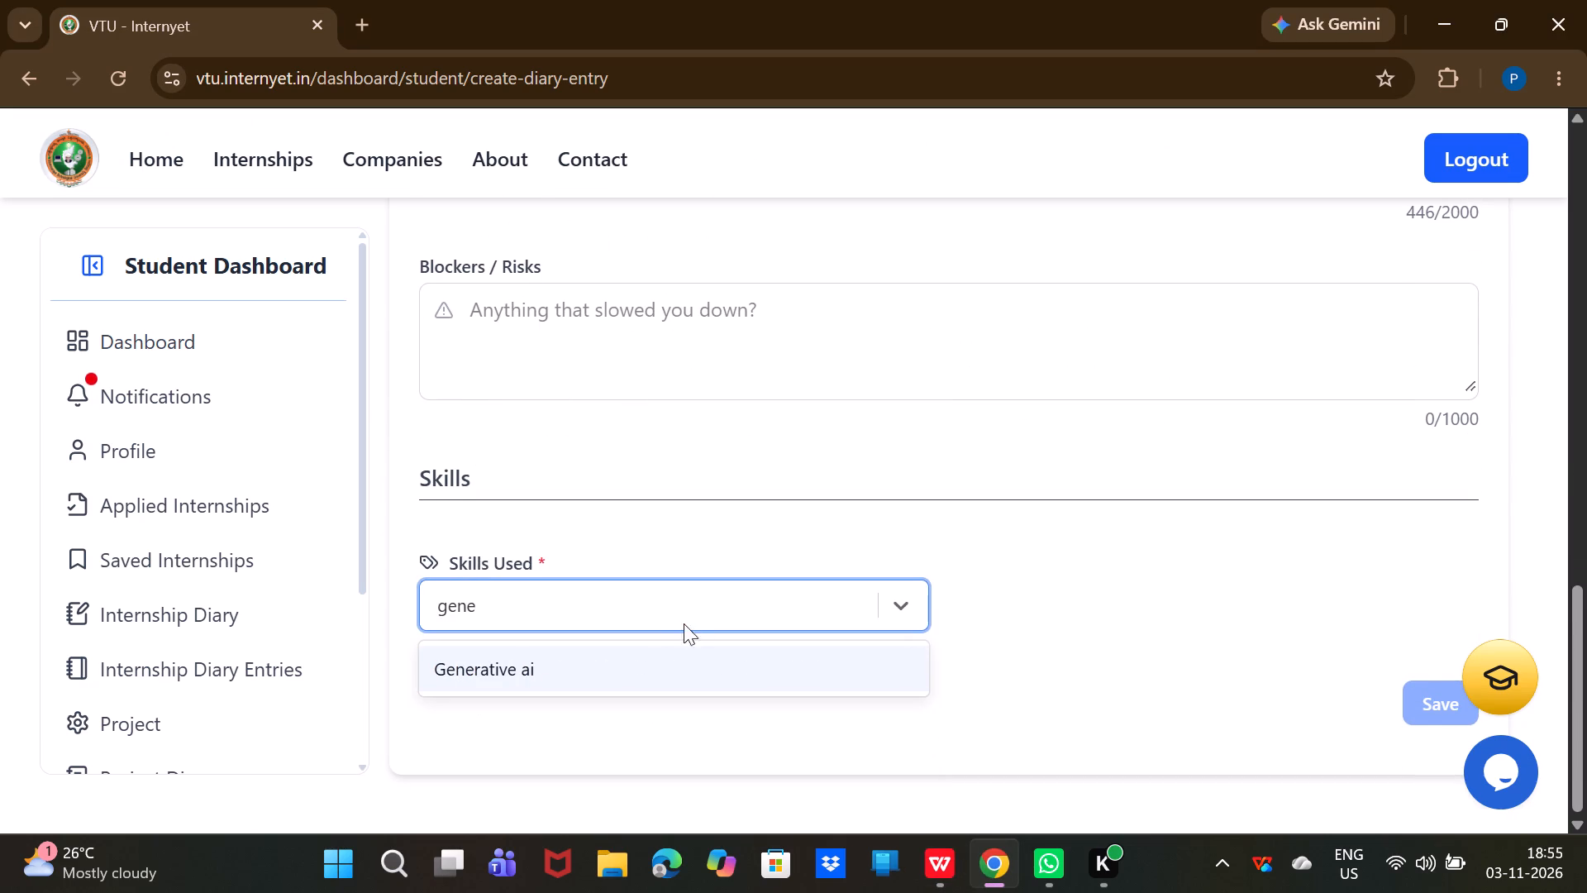
{"action": "left_click", "coordinate": [638, 658]}
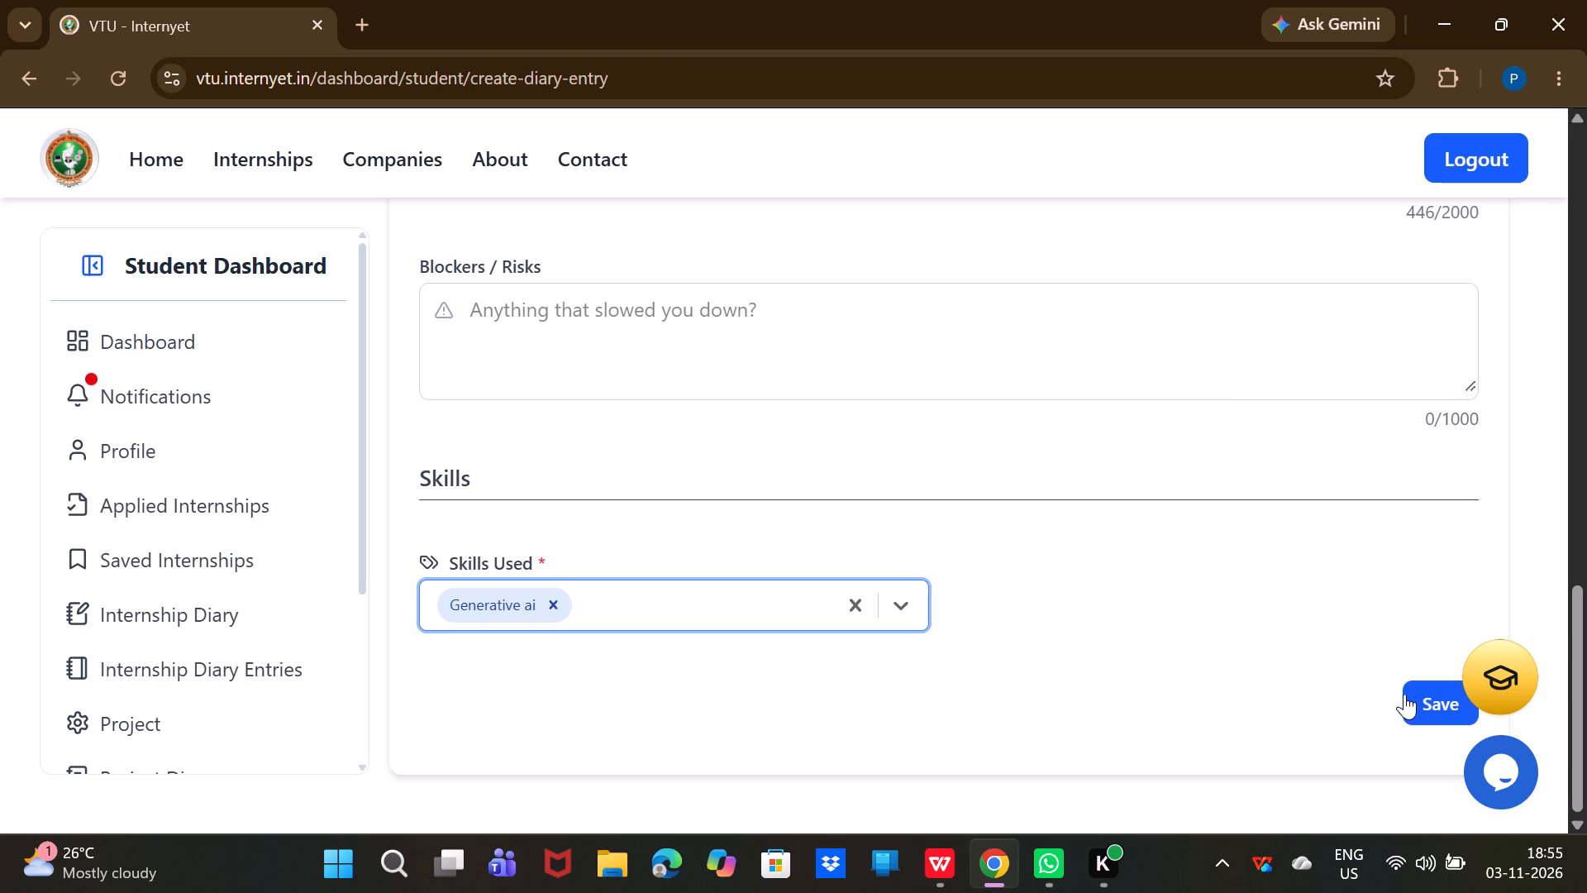
Review the 20 Aug 2026 diary entry against the reference document and save it.
{"action": "scroll", "coordinate": [878, 487], "scroll_direction": "up", "scroll_amount": 4}
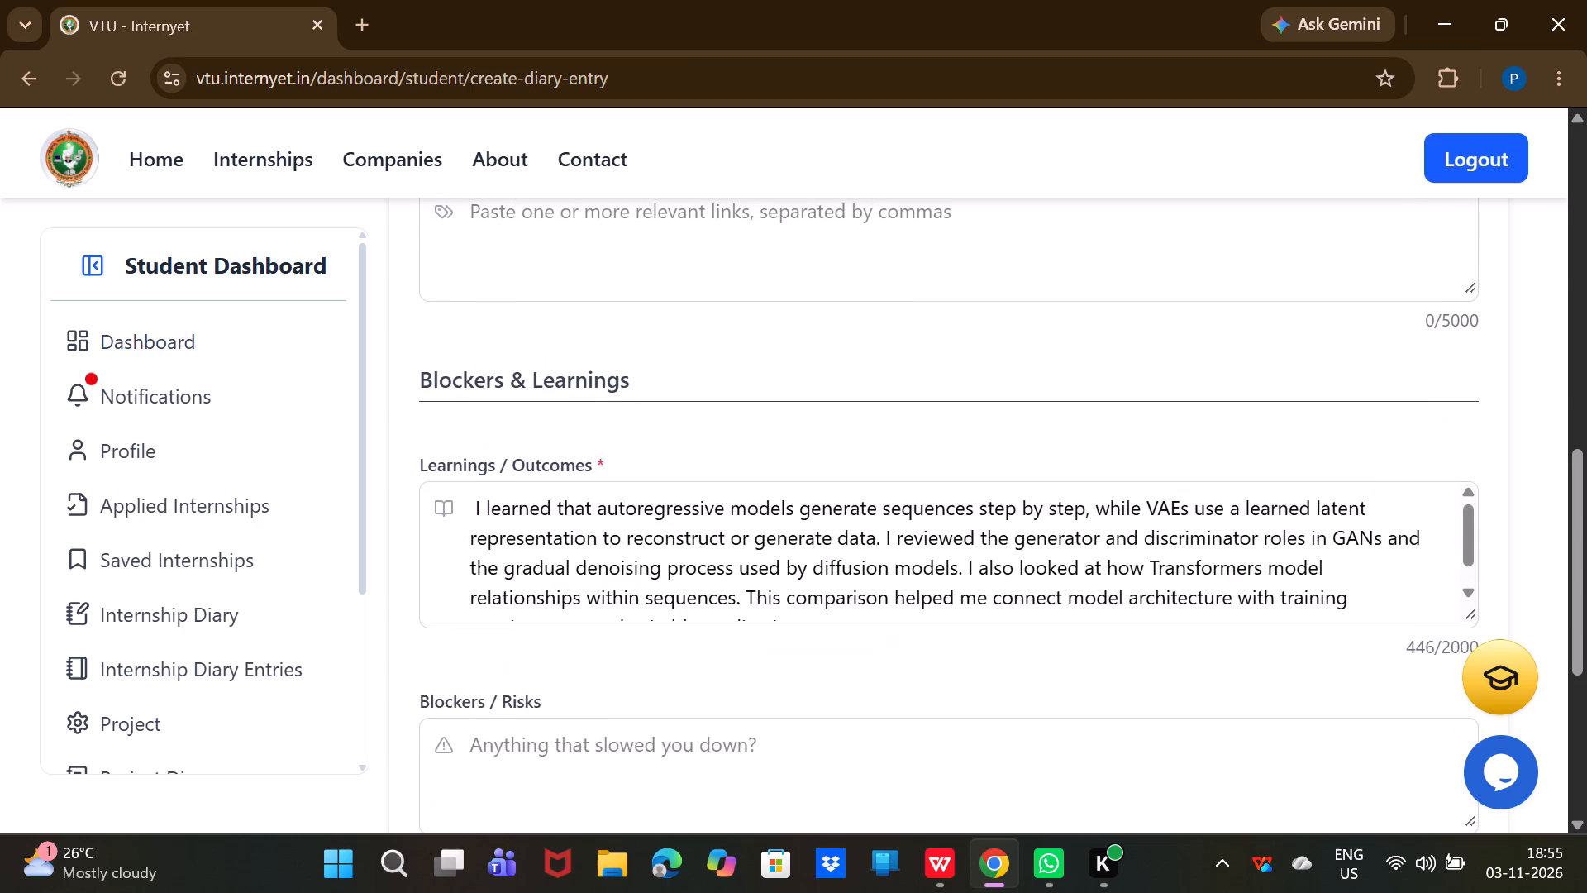
{"action": "scroll", "coordinate": [878, 487], "scroll_direction": "up", "scroll_amount": 8}
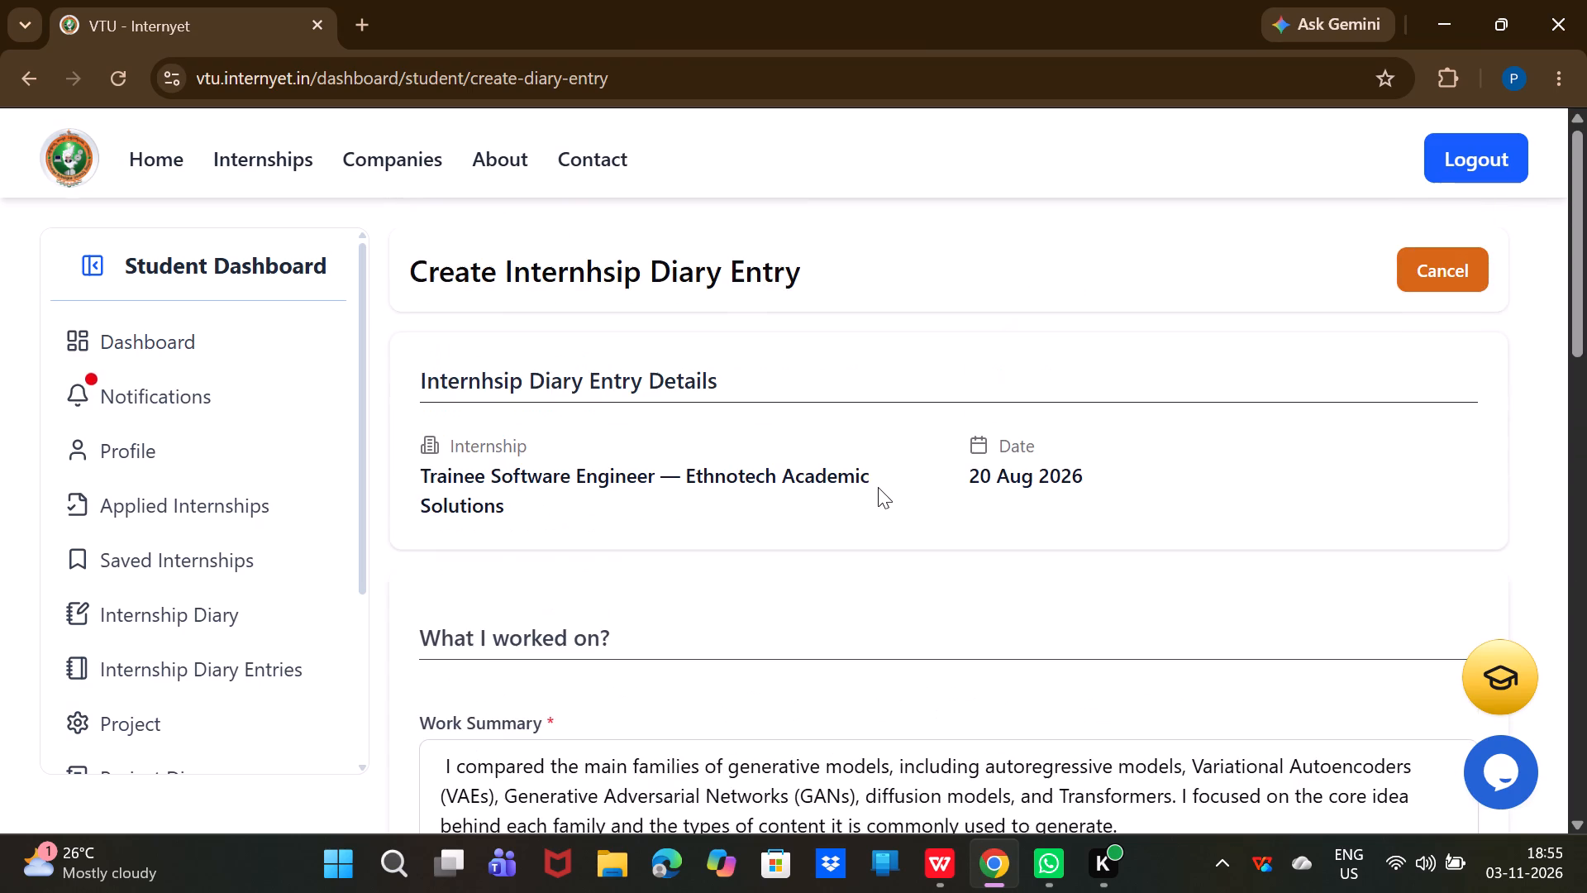
{"action": "scroll", "coordinate": [878, 487], "scroll_direction": "up", "scroll_amount": 2}
{"action": "scroll", "coordinate": [878, 487], "scroll_direction": "down", "scroll_amount": 8}
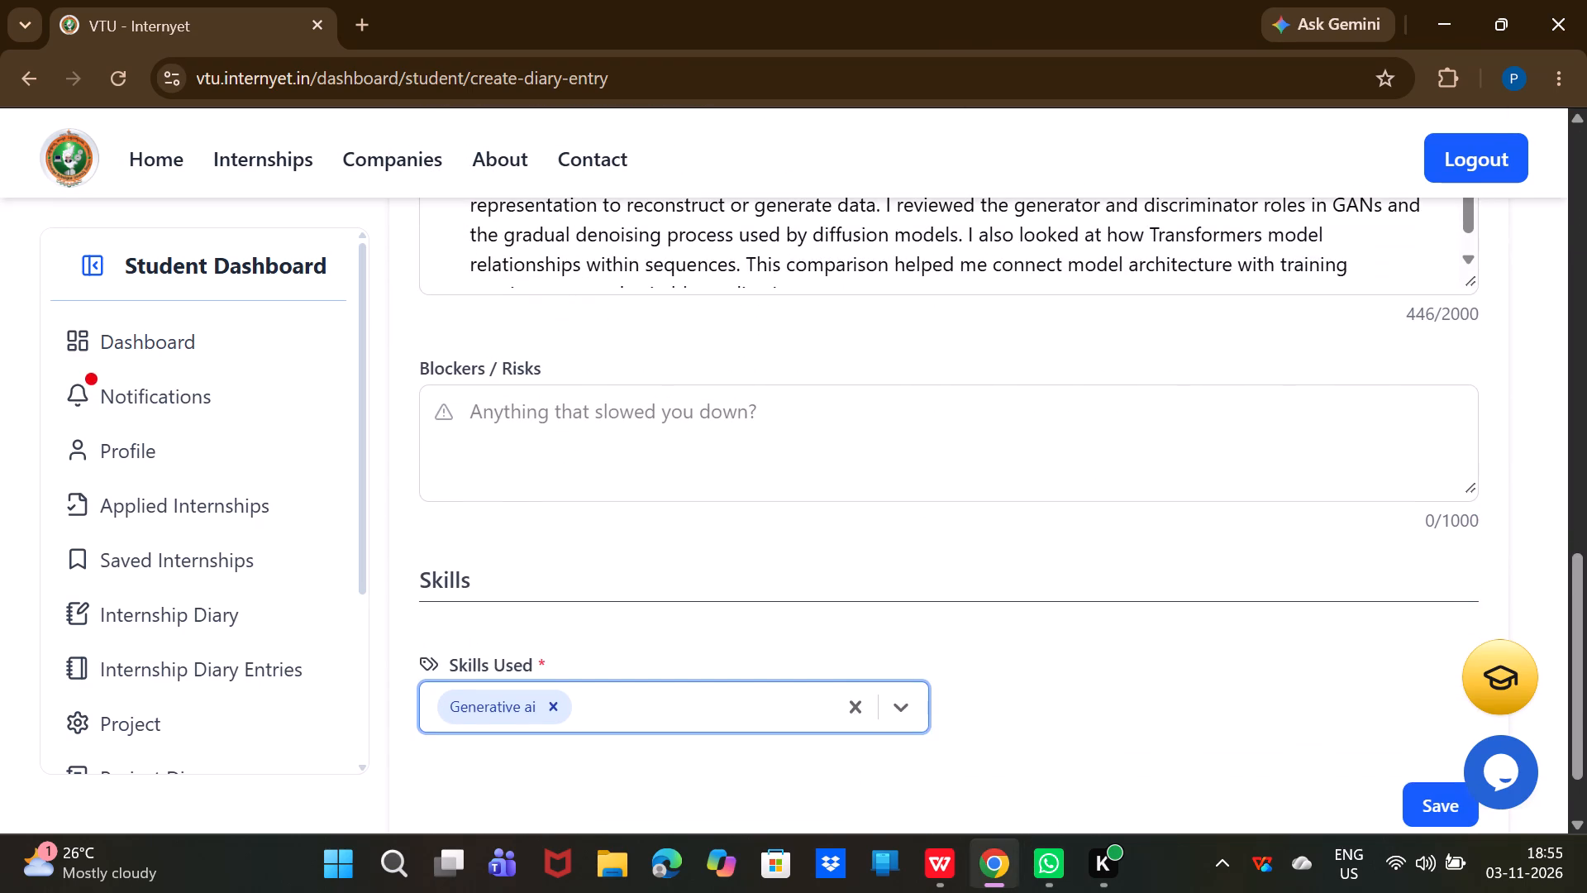
{"action": "left_click", "coordinate": [951, 851]}
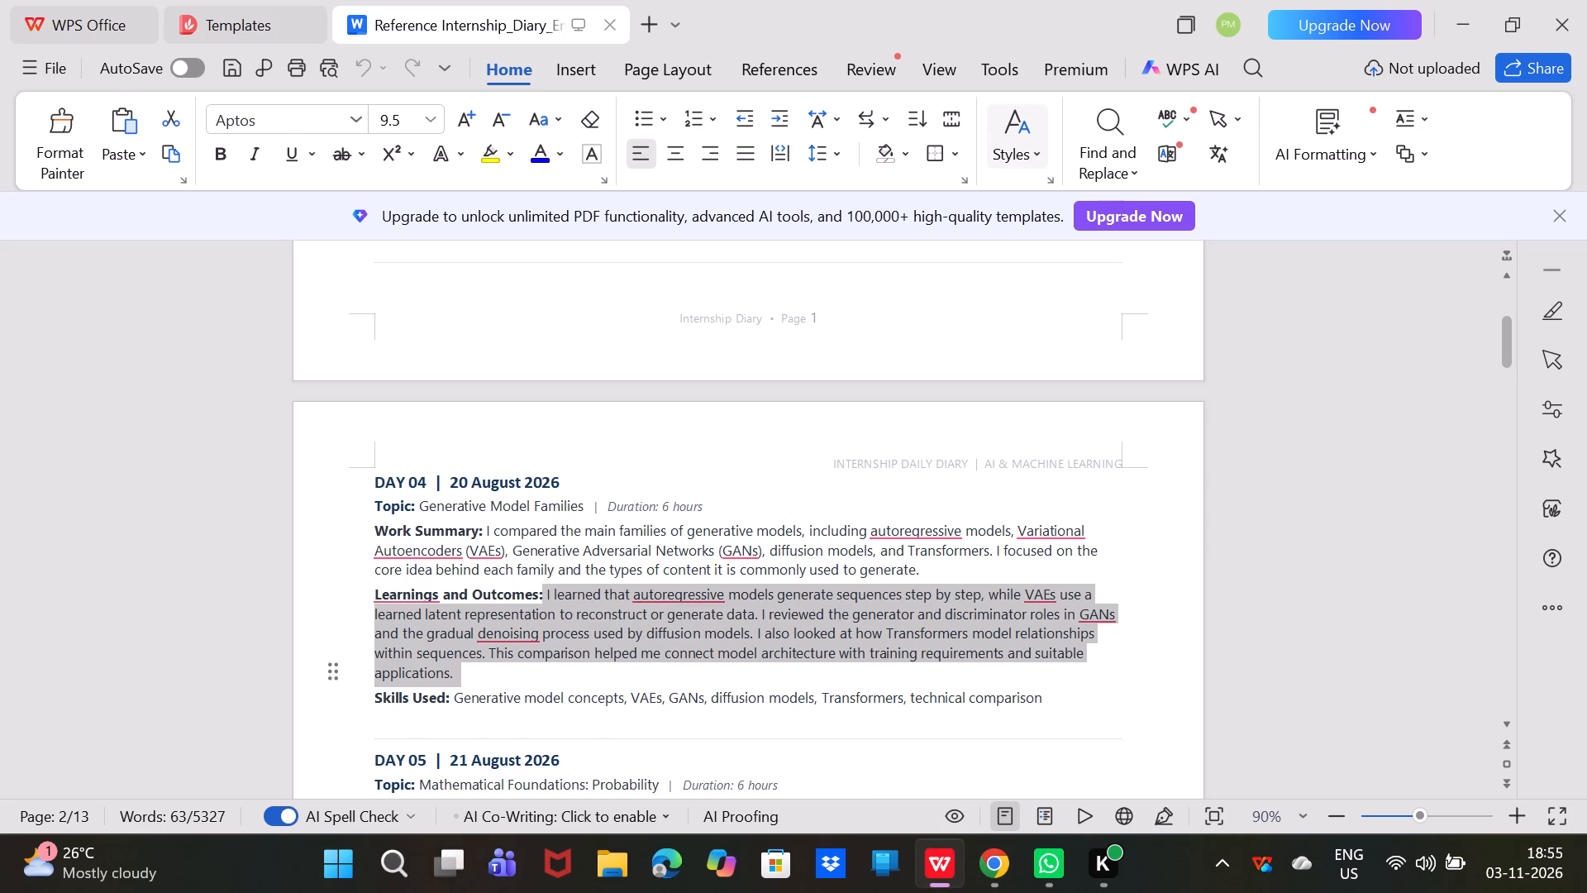
{"action": "scroll", "coordinate": [1089, 740], "scroll_direction": "down", "scroll_amount": 1}
{"action": "left_click", "coordinate": [1006, 861]}
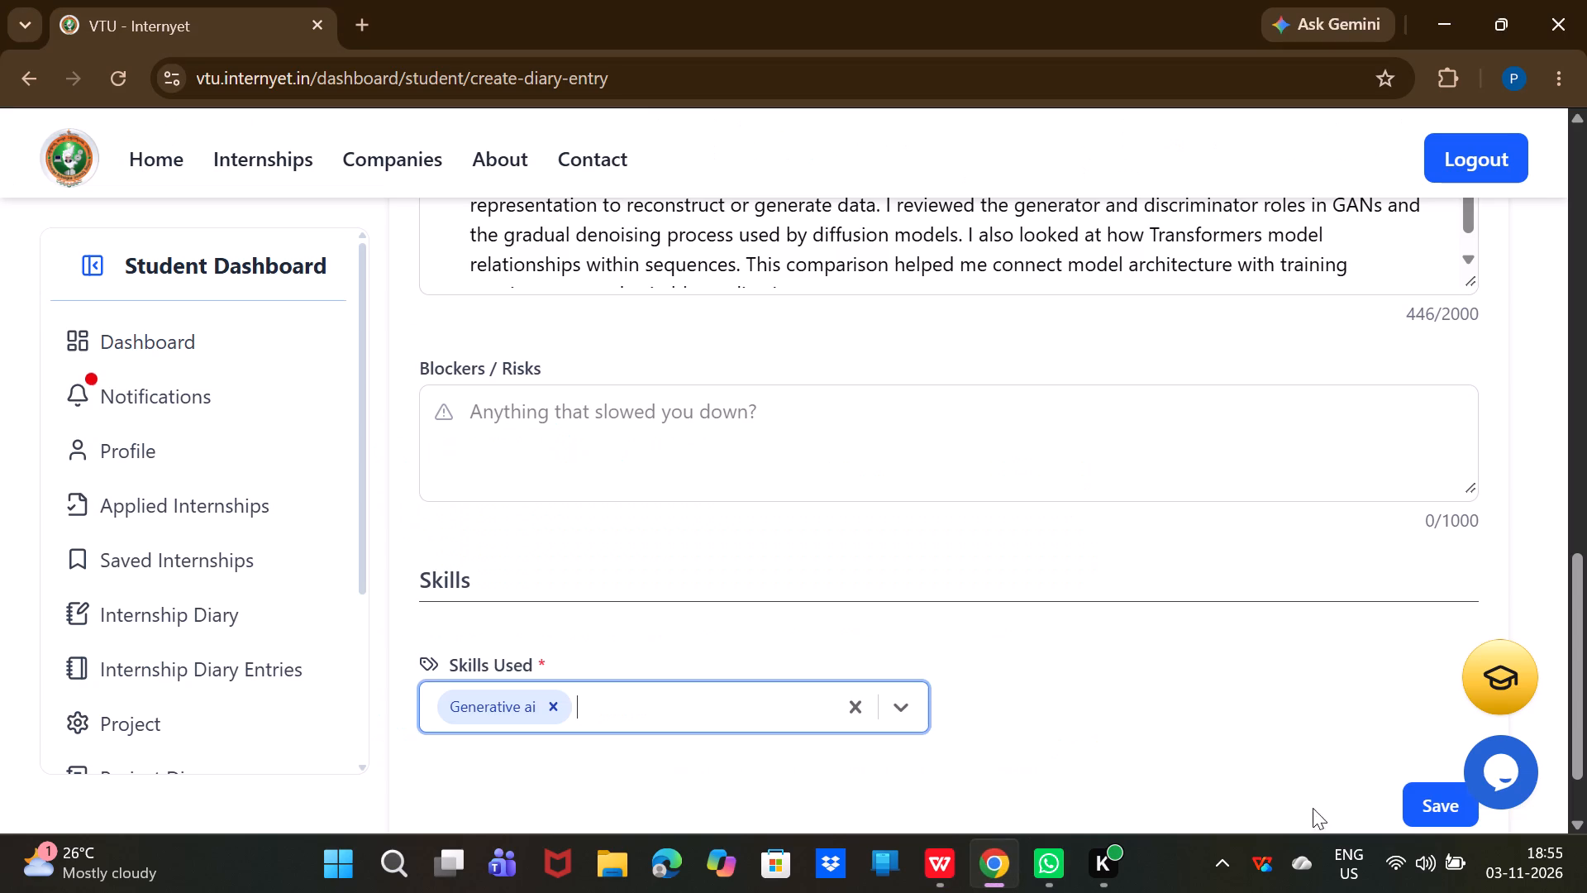
{"action": "left_click", "coordinate": [1417, 795]}
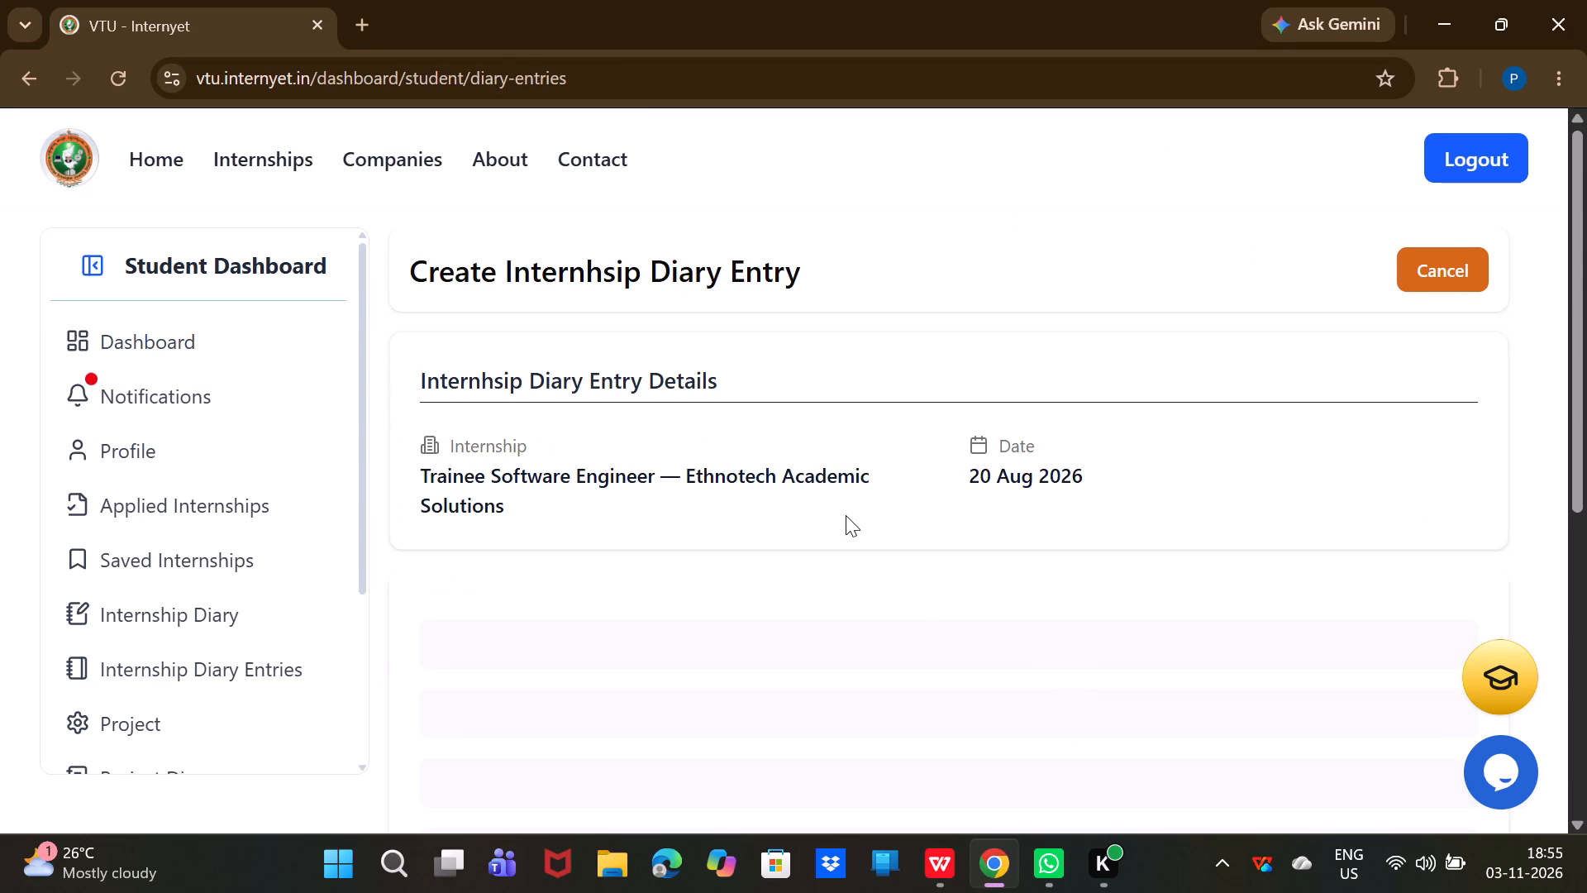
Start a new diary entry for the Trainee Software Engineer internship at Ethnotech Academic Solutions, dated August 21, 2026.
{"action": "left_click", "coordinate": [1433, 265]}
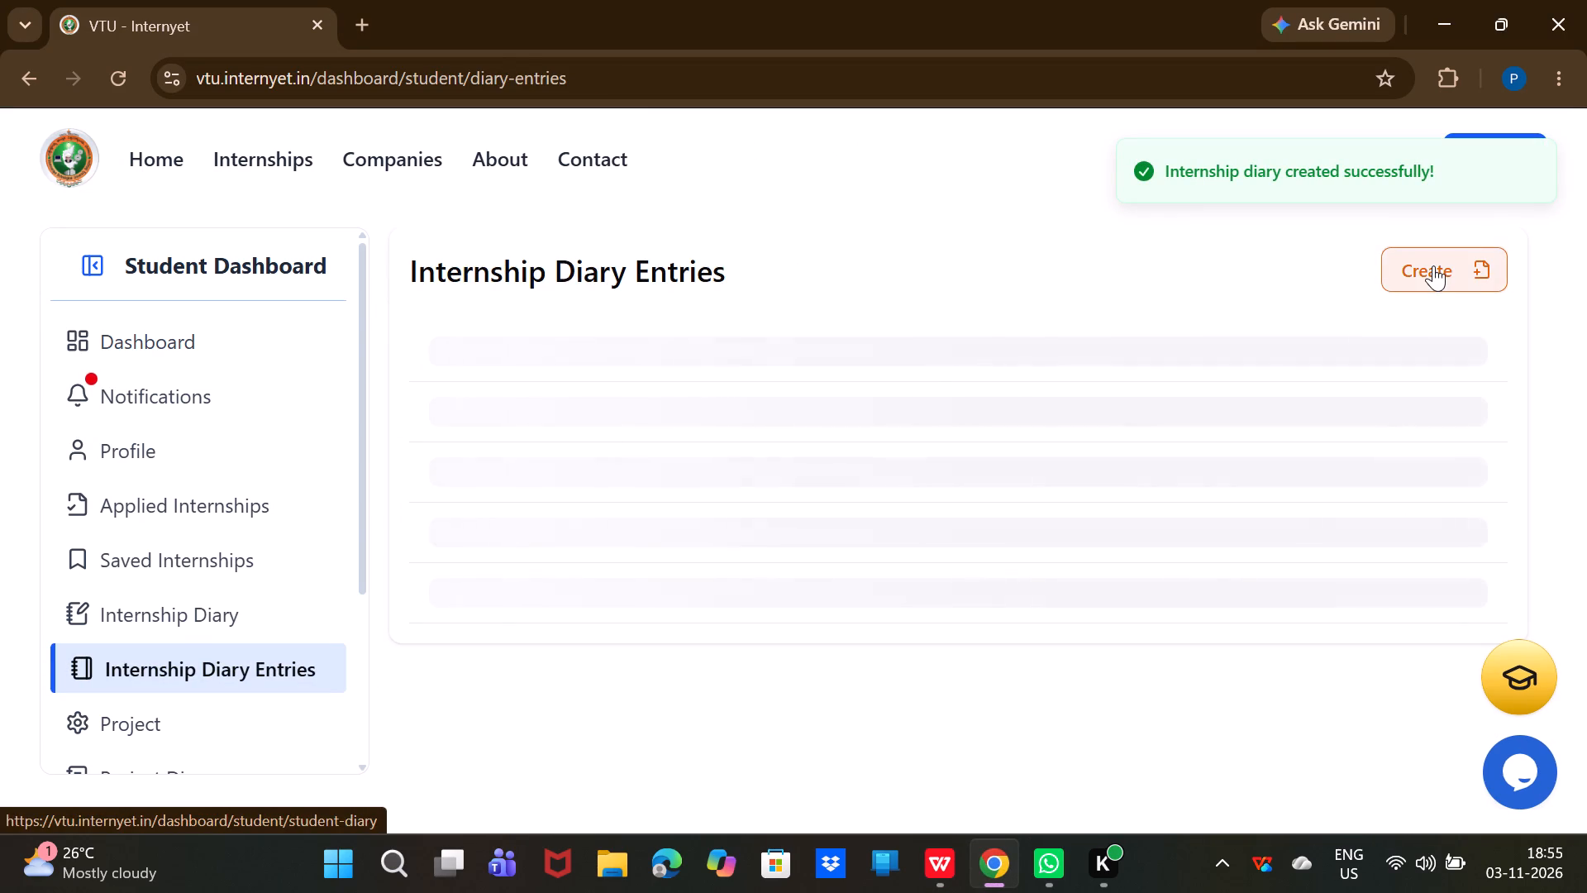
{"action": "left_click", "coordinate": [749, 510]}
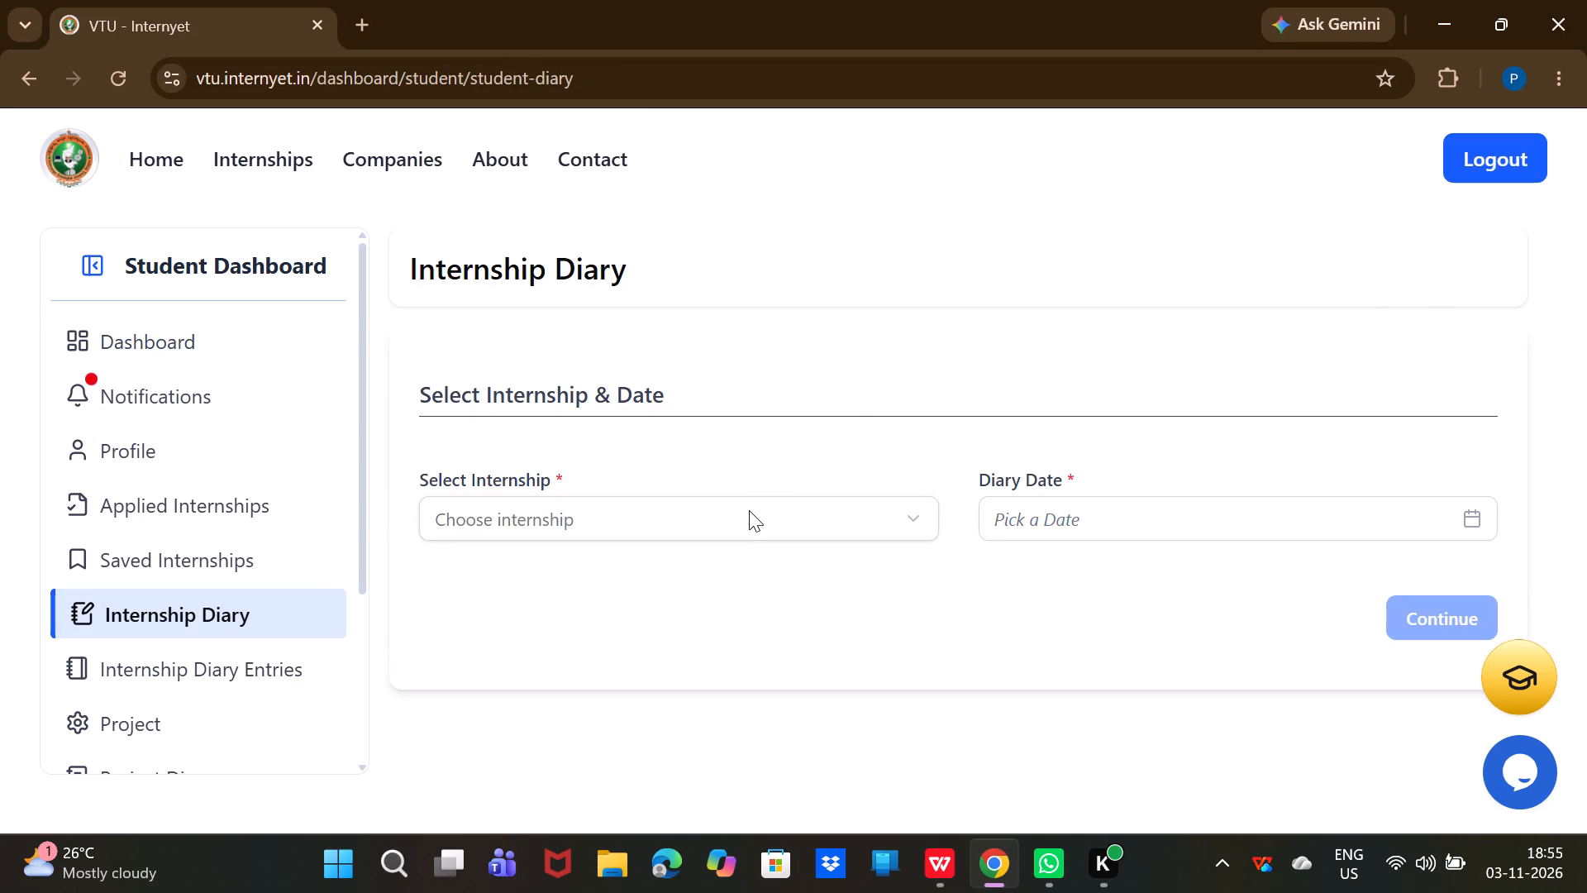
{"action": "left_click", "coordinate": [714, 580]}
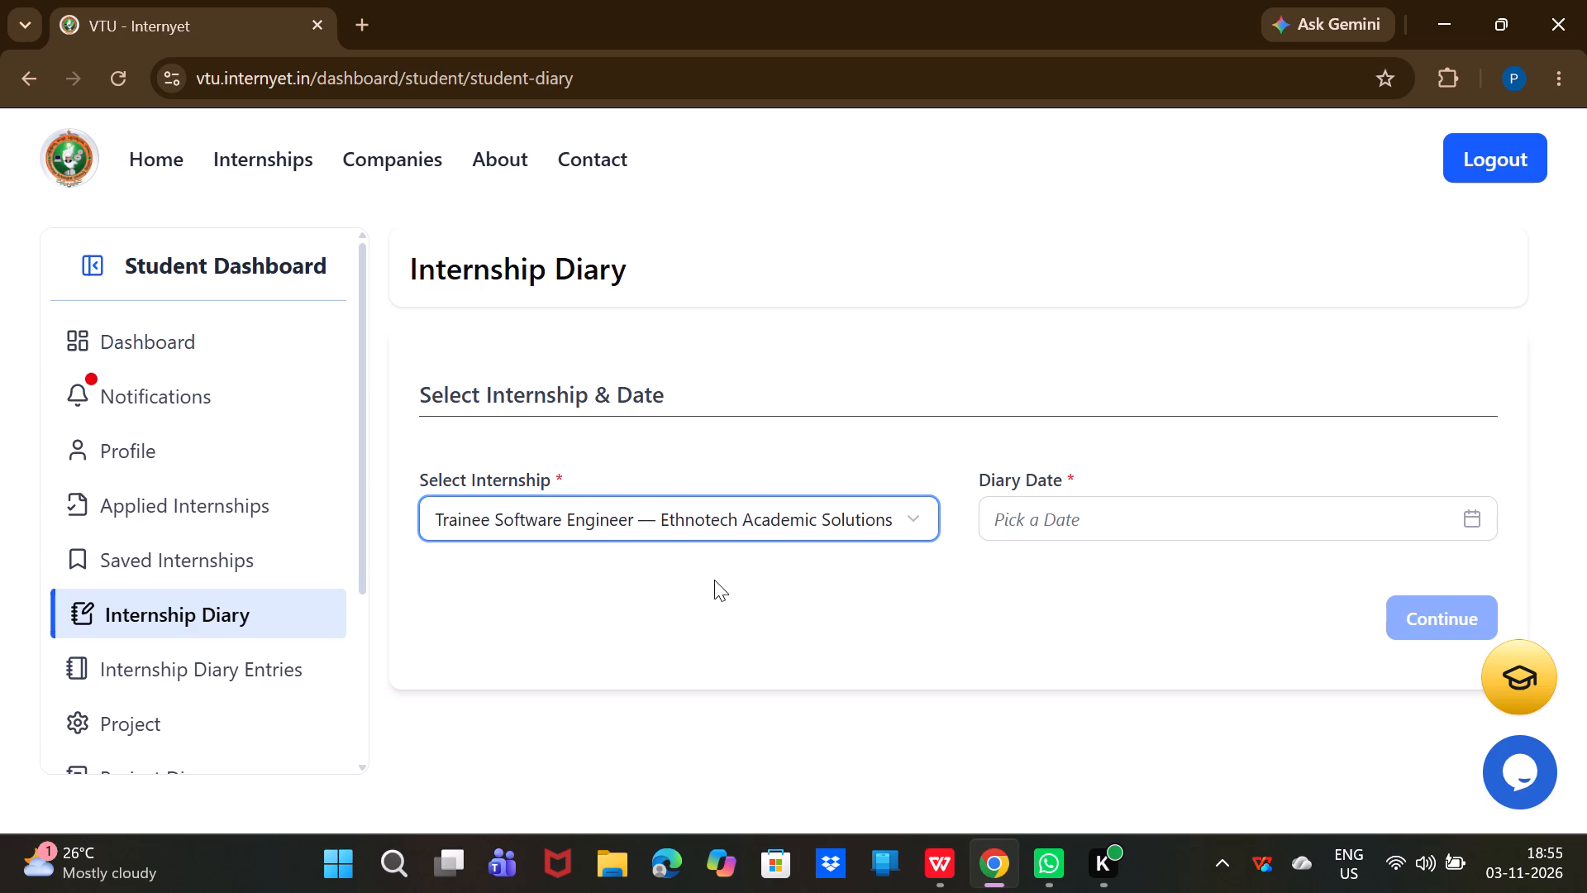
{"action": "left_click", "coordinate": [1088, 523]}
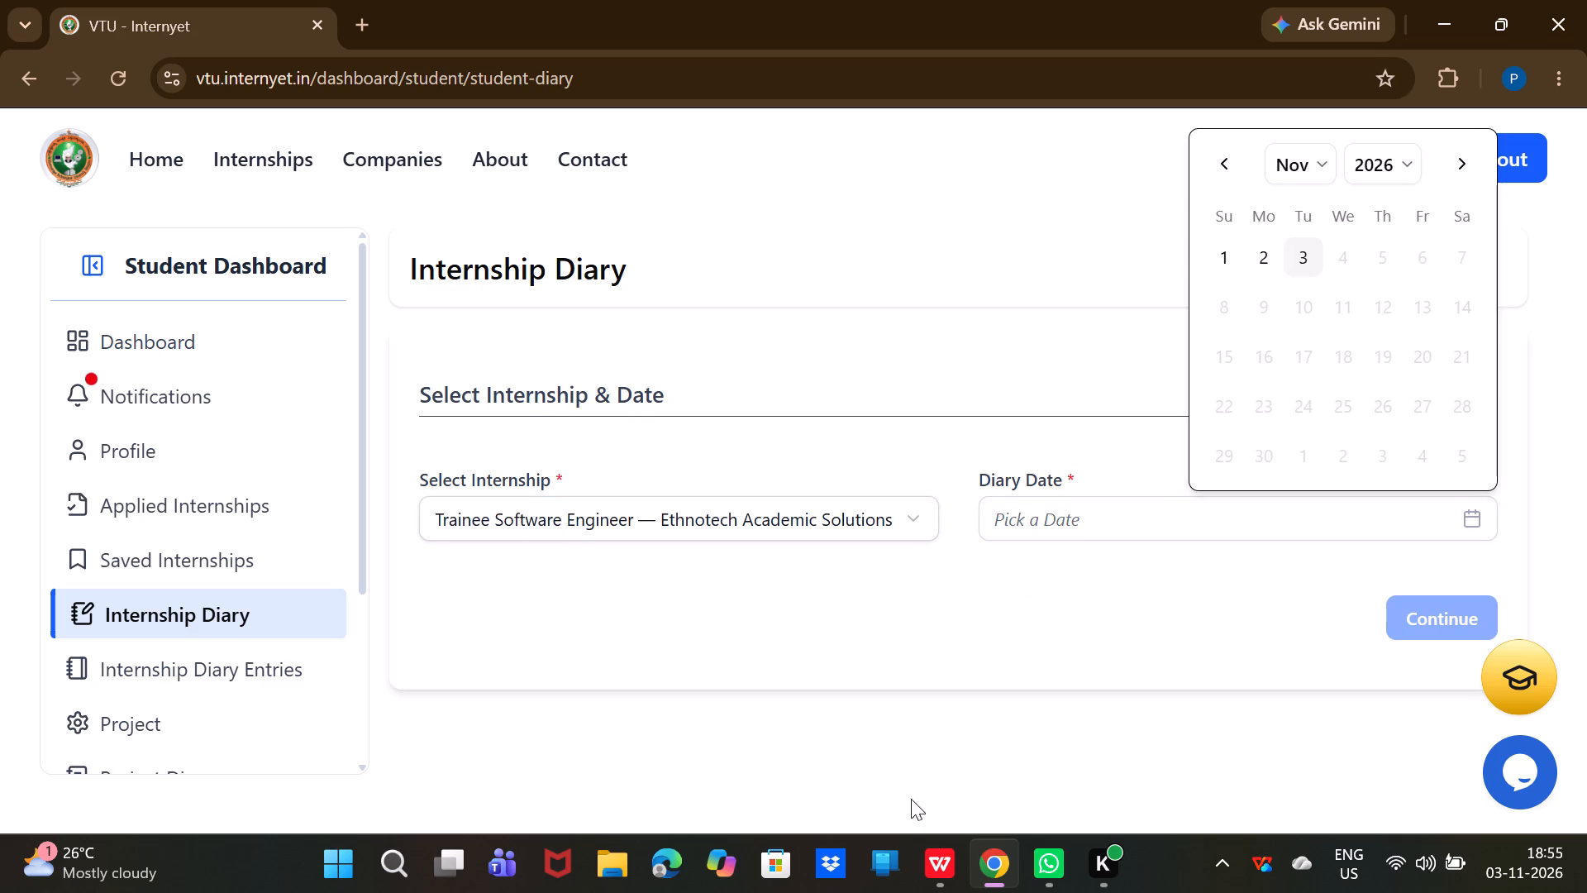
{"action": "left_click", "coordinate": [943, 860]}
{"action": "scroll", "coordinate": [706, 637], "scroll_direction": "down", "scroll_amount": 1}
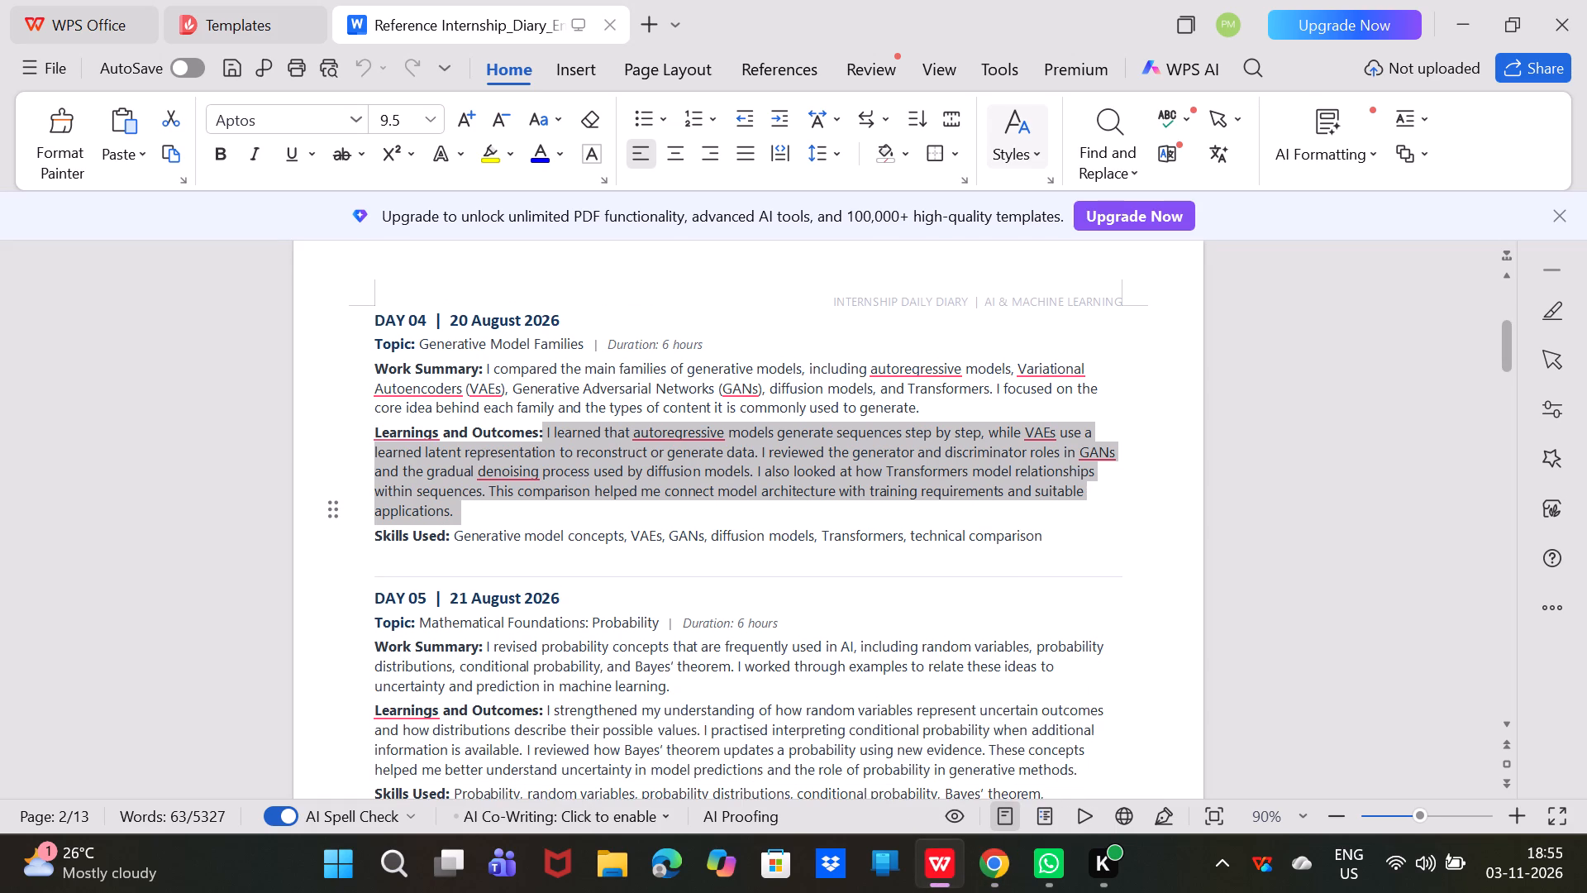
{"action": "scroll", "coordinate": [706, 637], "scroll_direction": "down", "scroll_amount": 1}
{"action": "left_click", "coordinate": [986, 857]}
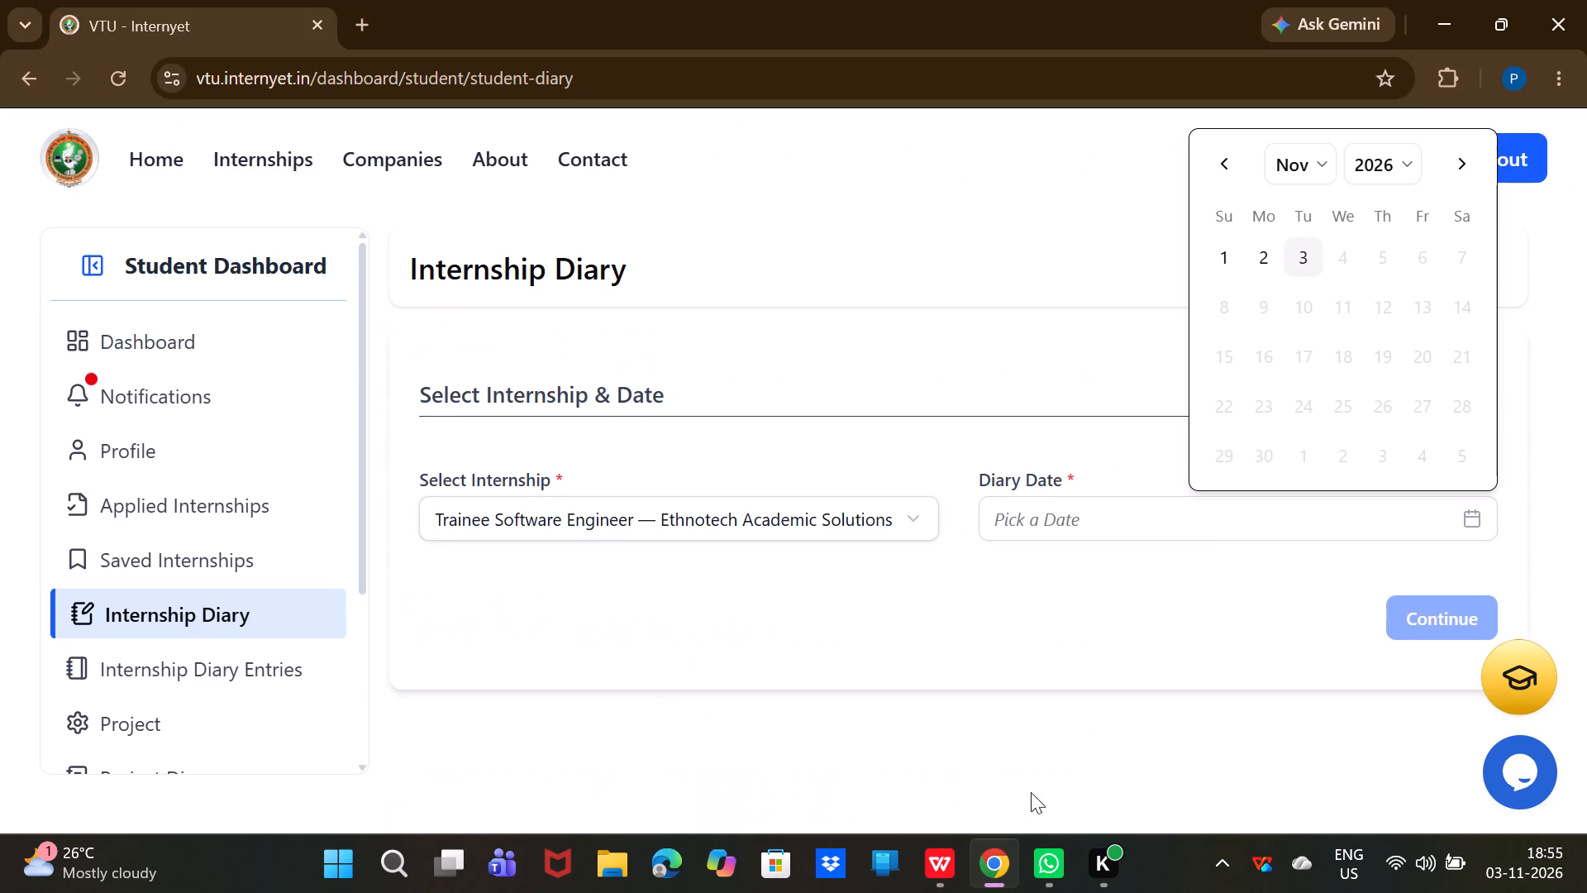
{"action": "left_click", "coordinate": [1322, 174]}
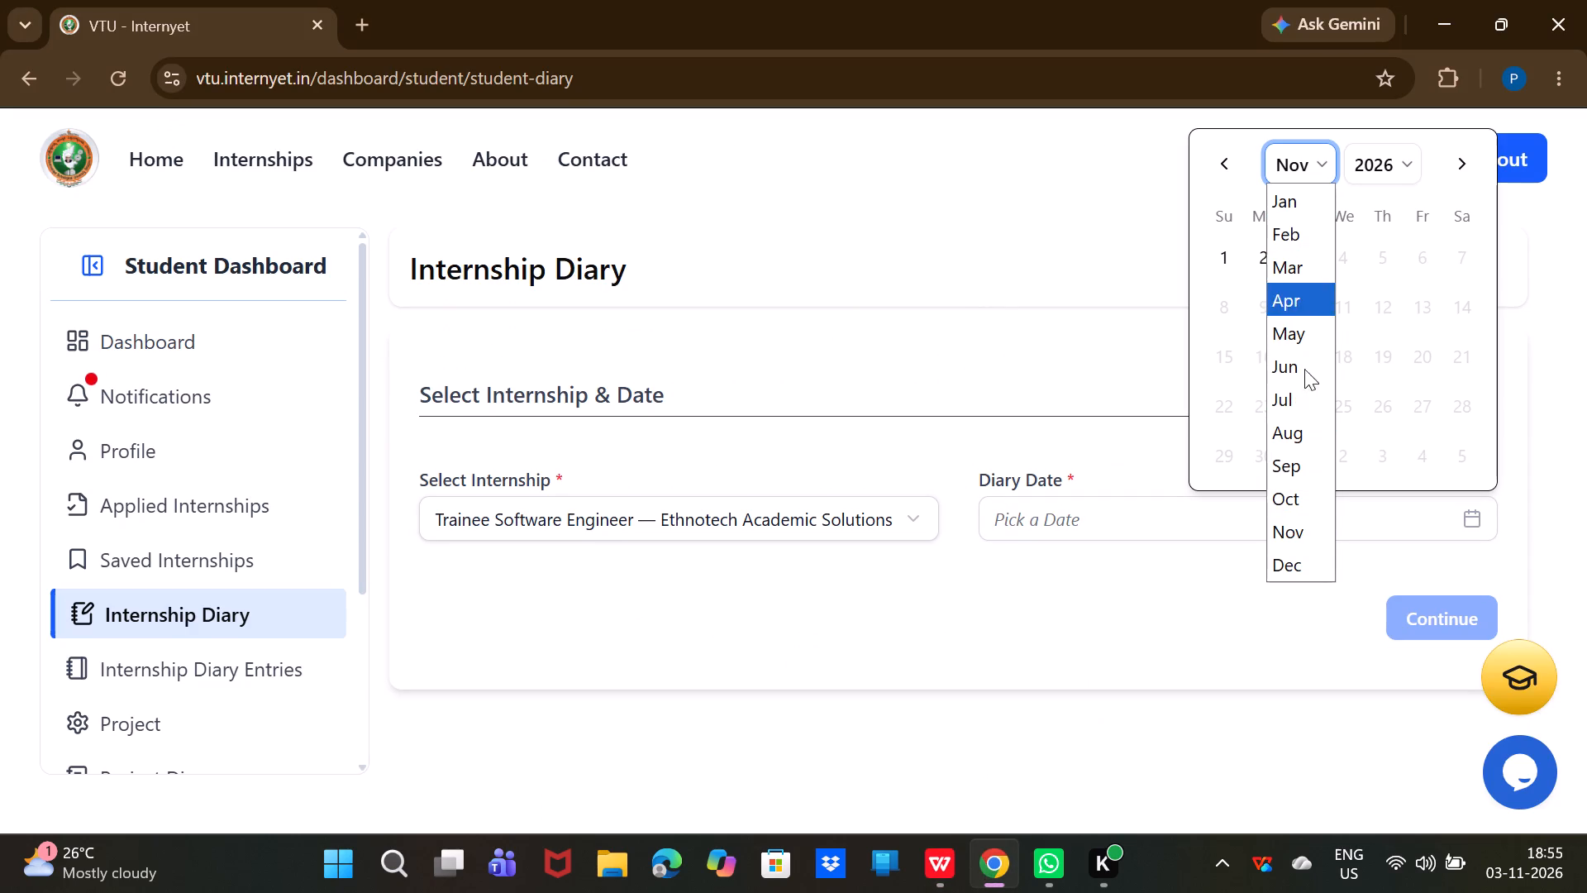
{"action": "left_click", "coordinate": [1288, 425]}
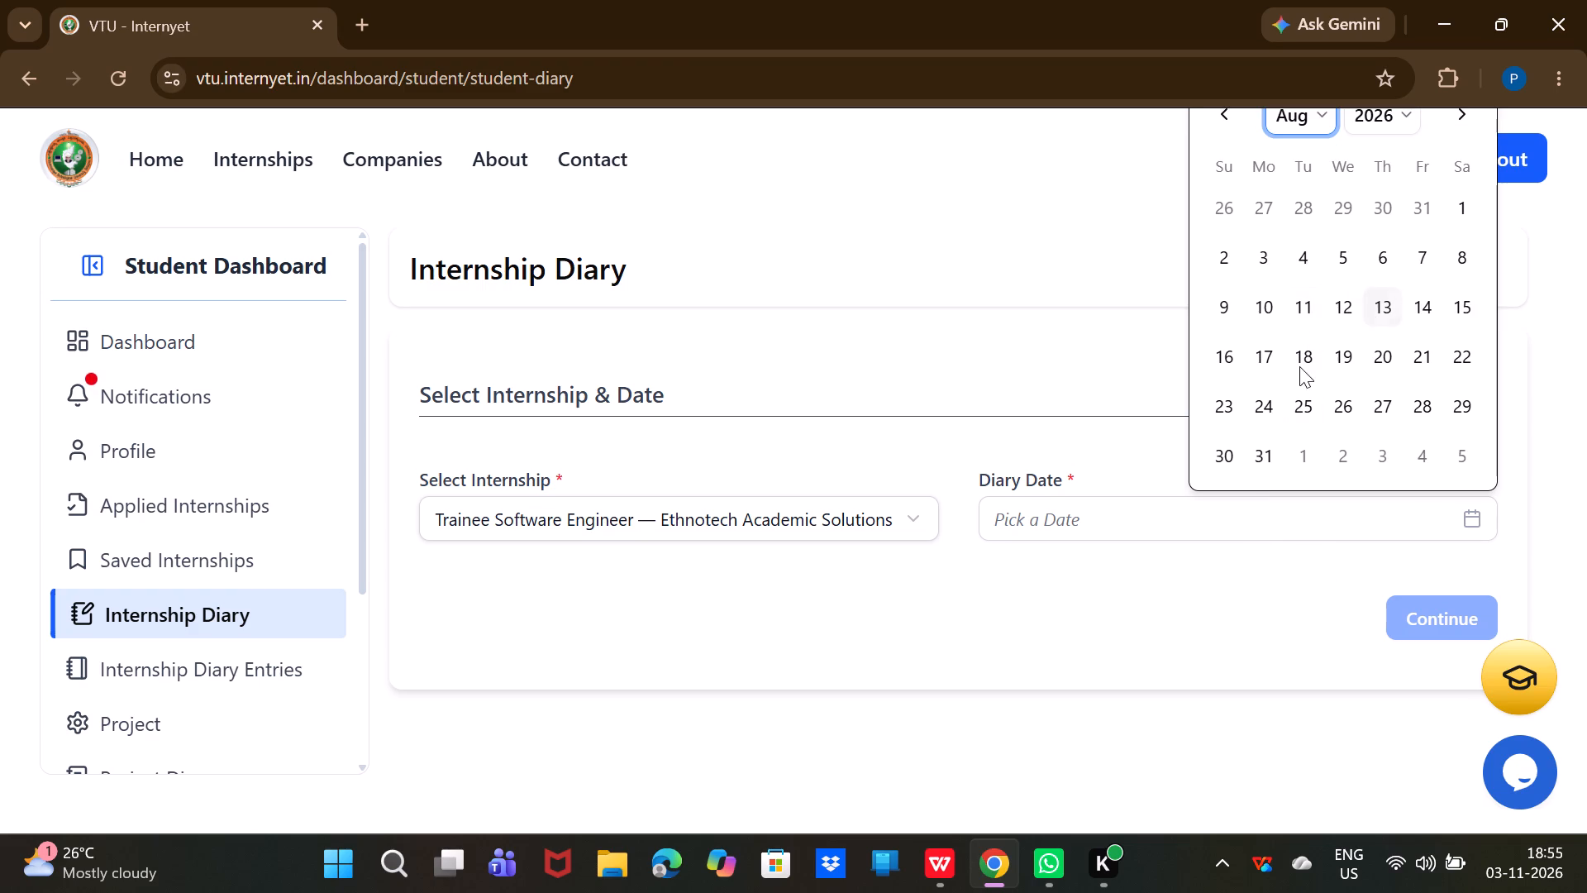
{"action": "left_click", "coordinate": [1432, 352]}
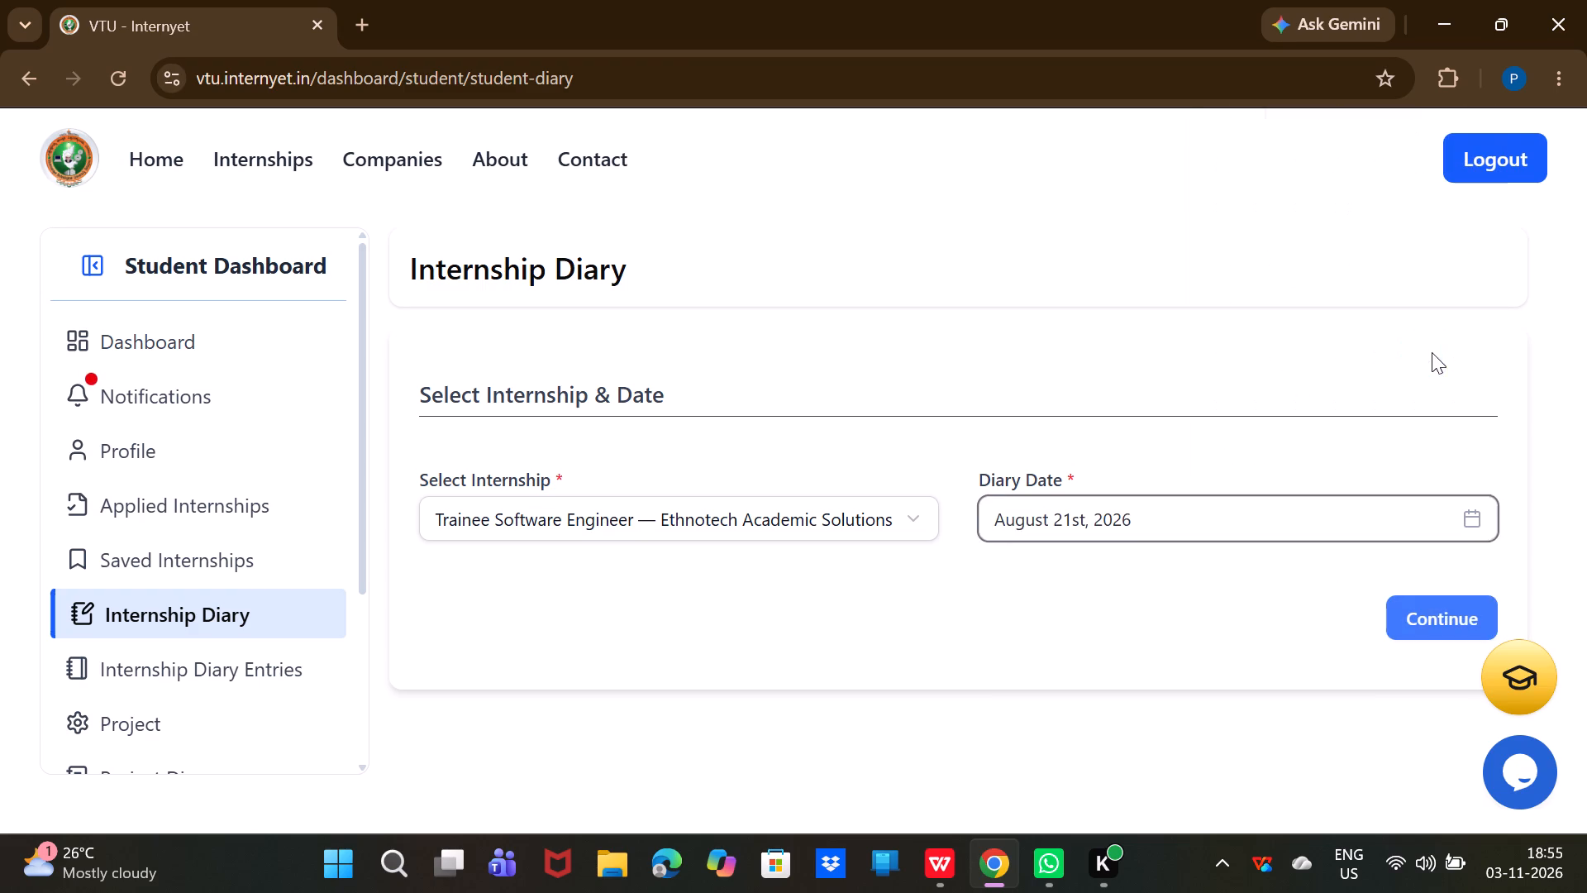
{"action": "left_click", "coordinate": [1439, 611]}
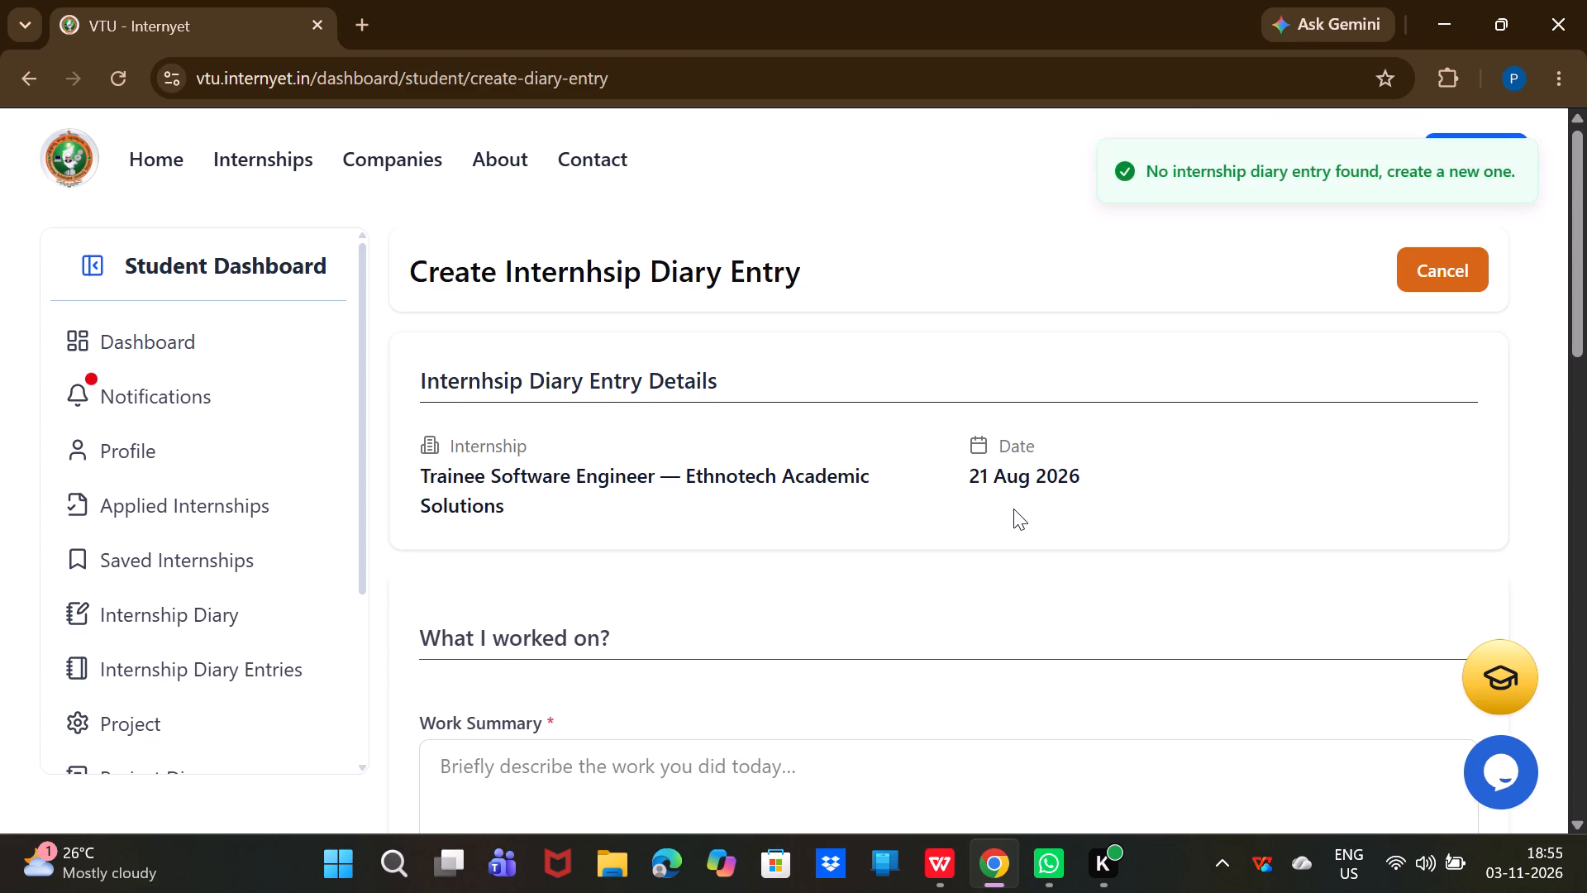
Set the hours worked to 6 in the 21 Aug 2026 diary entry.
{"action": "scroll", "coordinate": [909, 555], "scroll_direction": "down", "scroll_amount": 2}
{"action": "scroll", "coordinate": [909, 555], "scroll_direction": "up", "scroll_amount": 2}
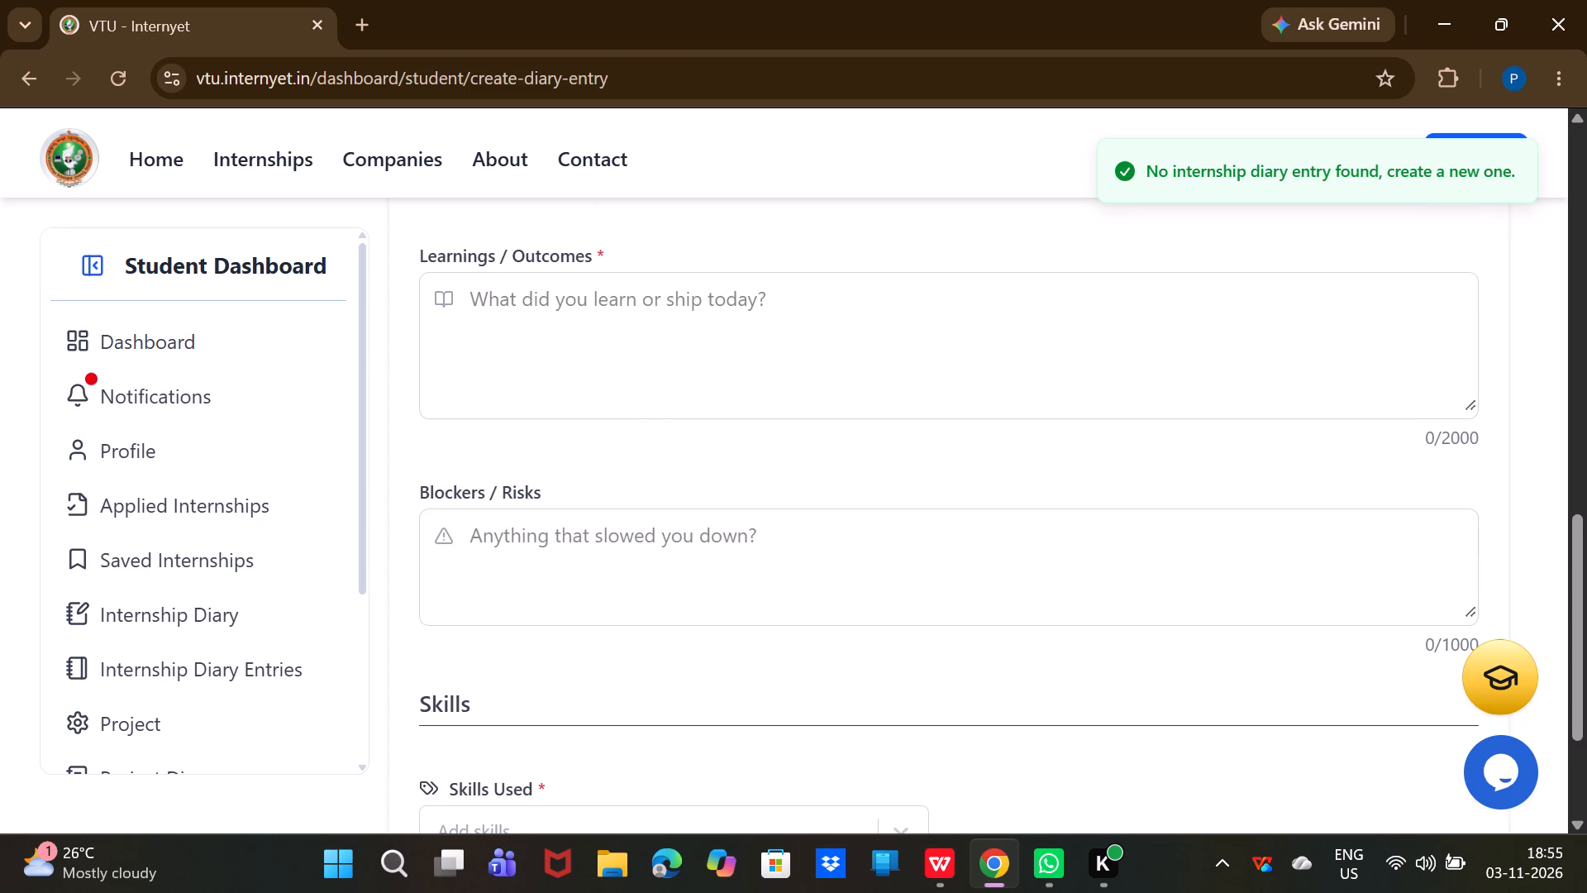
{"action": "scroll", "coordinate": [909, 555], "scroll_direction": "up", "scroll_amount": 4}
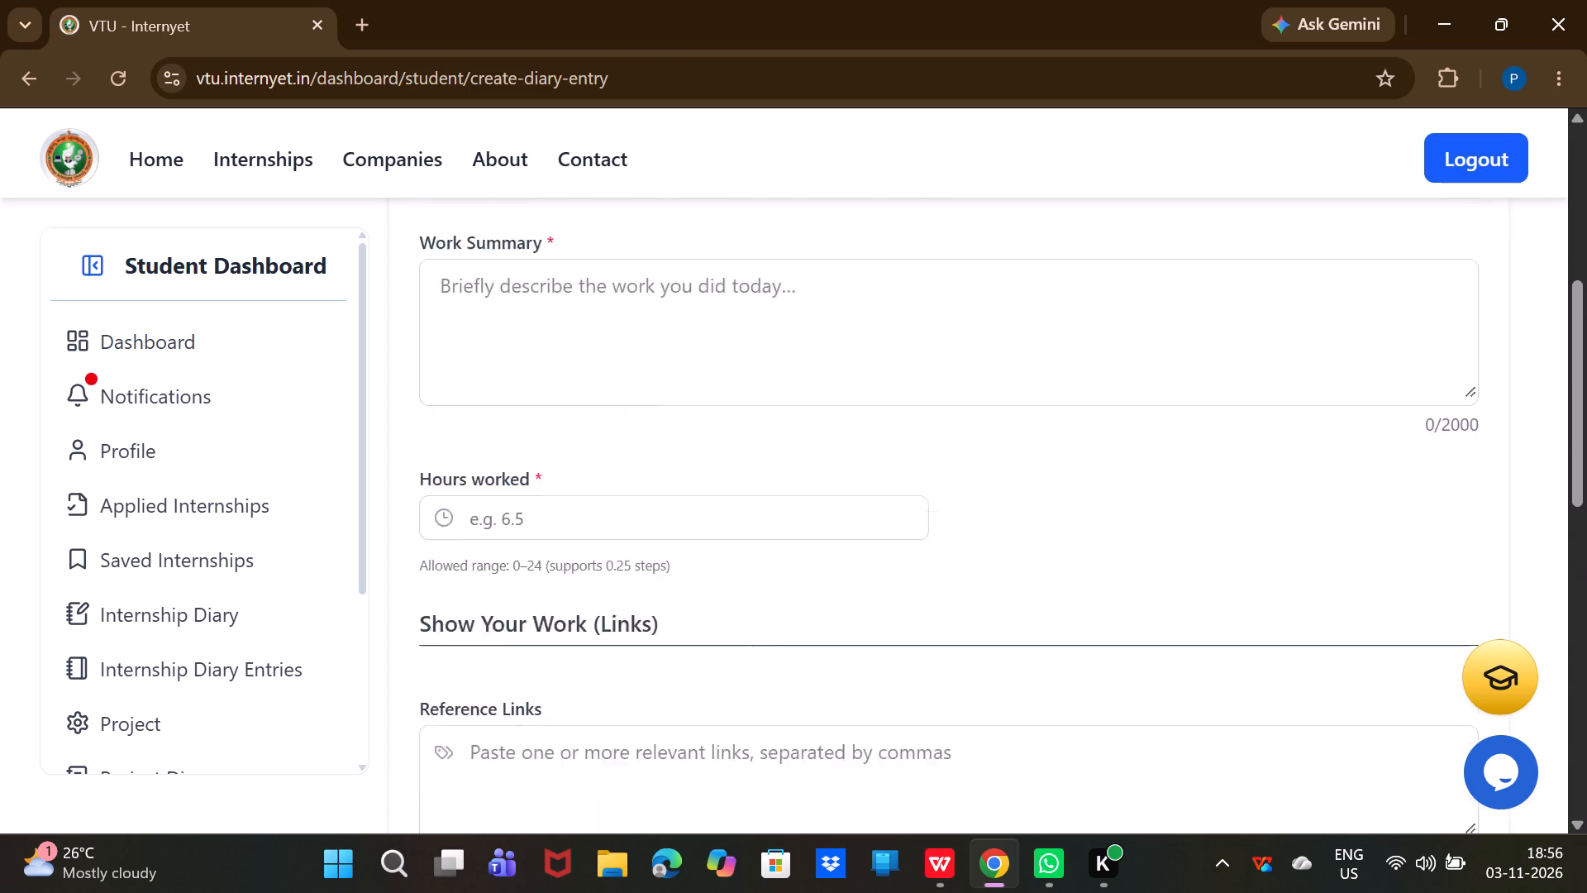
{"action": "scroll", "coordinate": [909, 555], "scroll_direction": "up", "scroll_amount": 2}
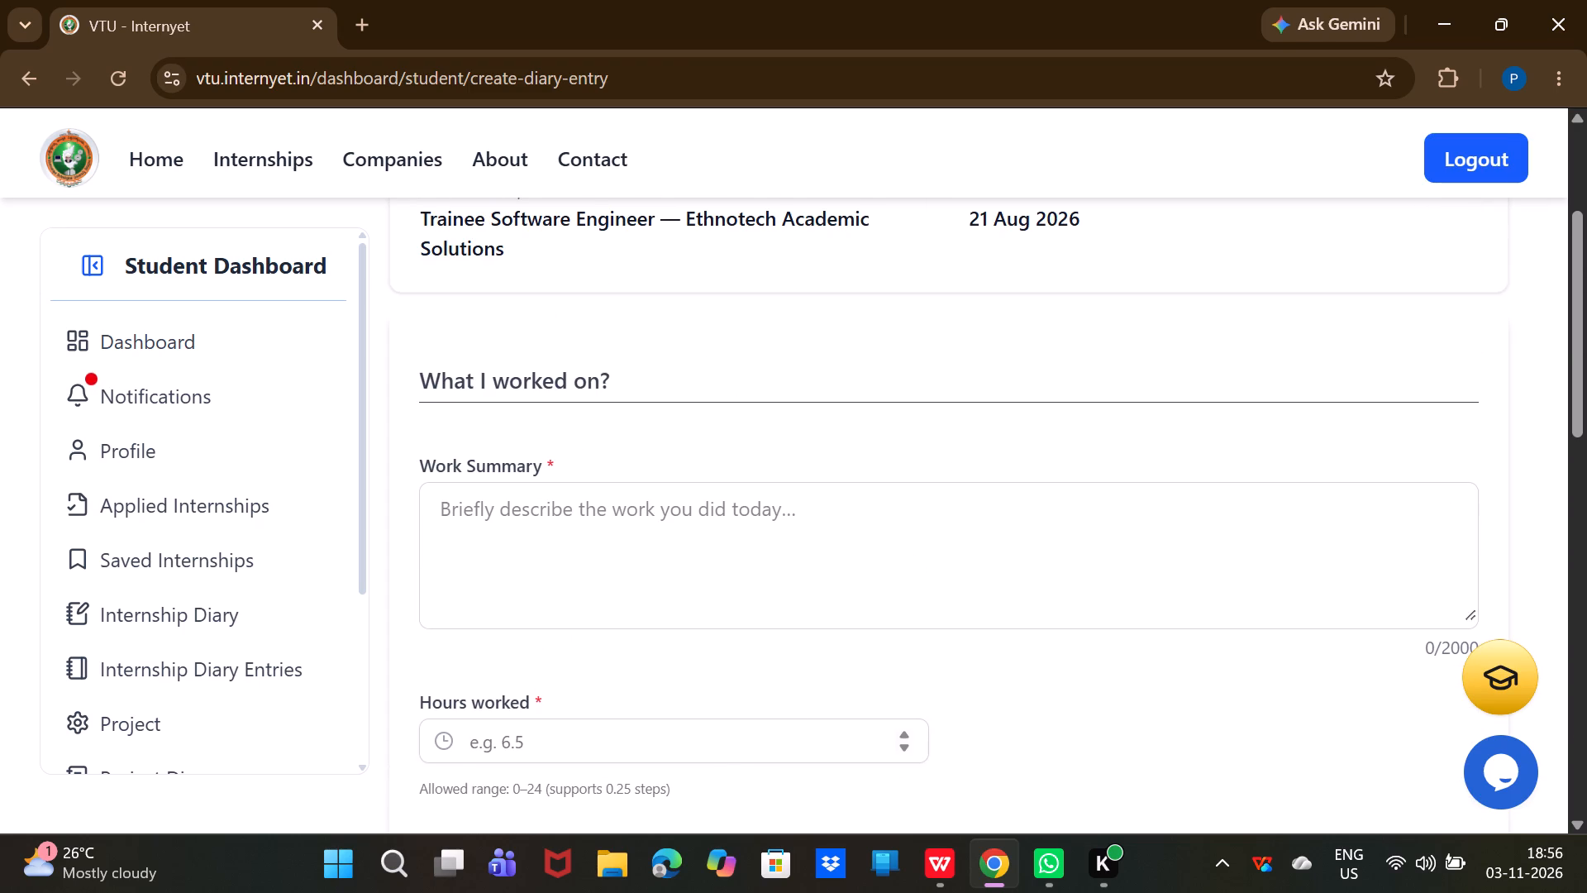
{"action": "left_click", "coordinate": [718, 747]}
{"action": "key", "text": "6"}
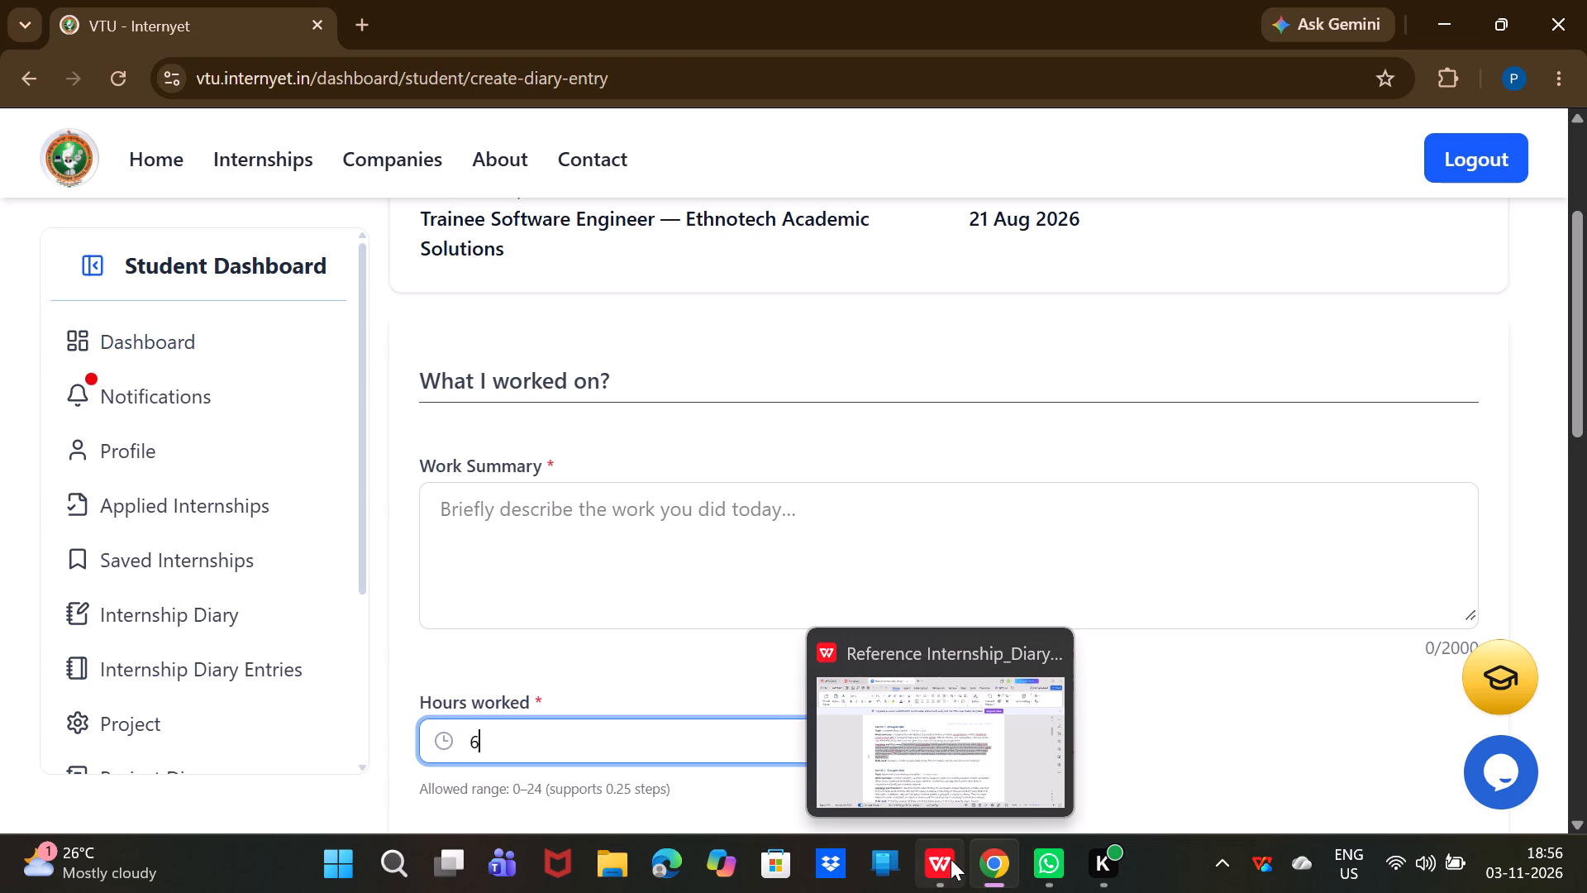
Check the list of internship diary entries, view the details of the 20 August 2026 entry, and return to the list.
{"action": "left_click", "coordinate": [174, 671]}
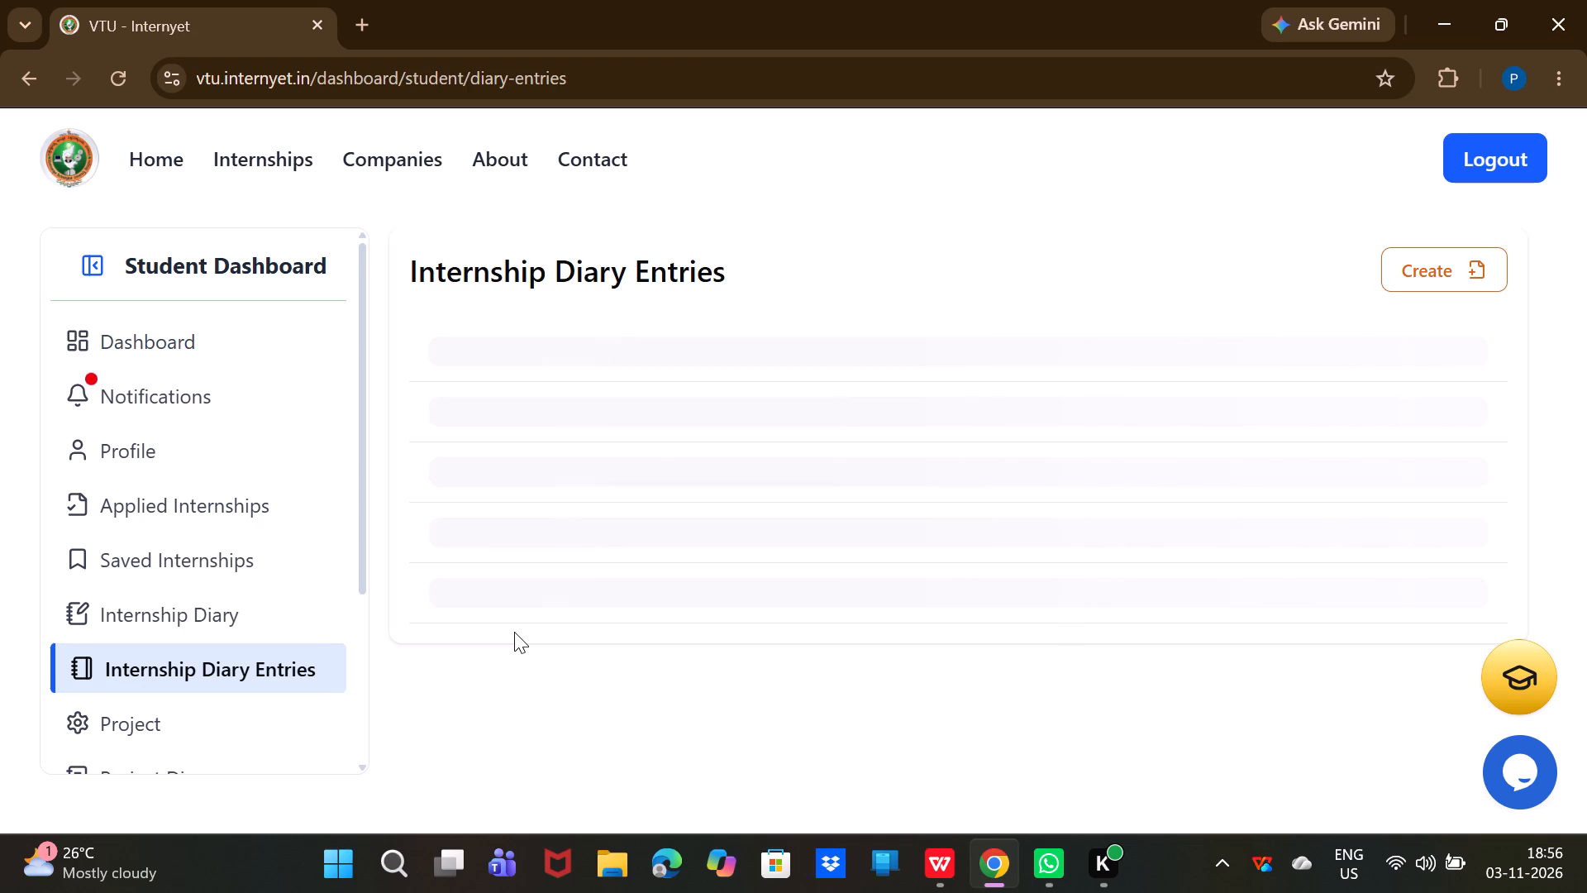
{"action": "scroll", "coordinate": [514, 632], "scroll_direction": "down", "scroll_amount": 1}
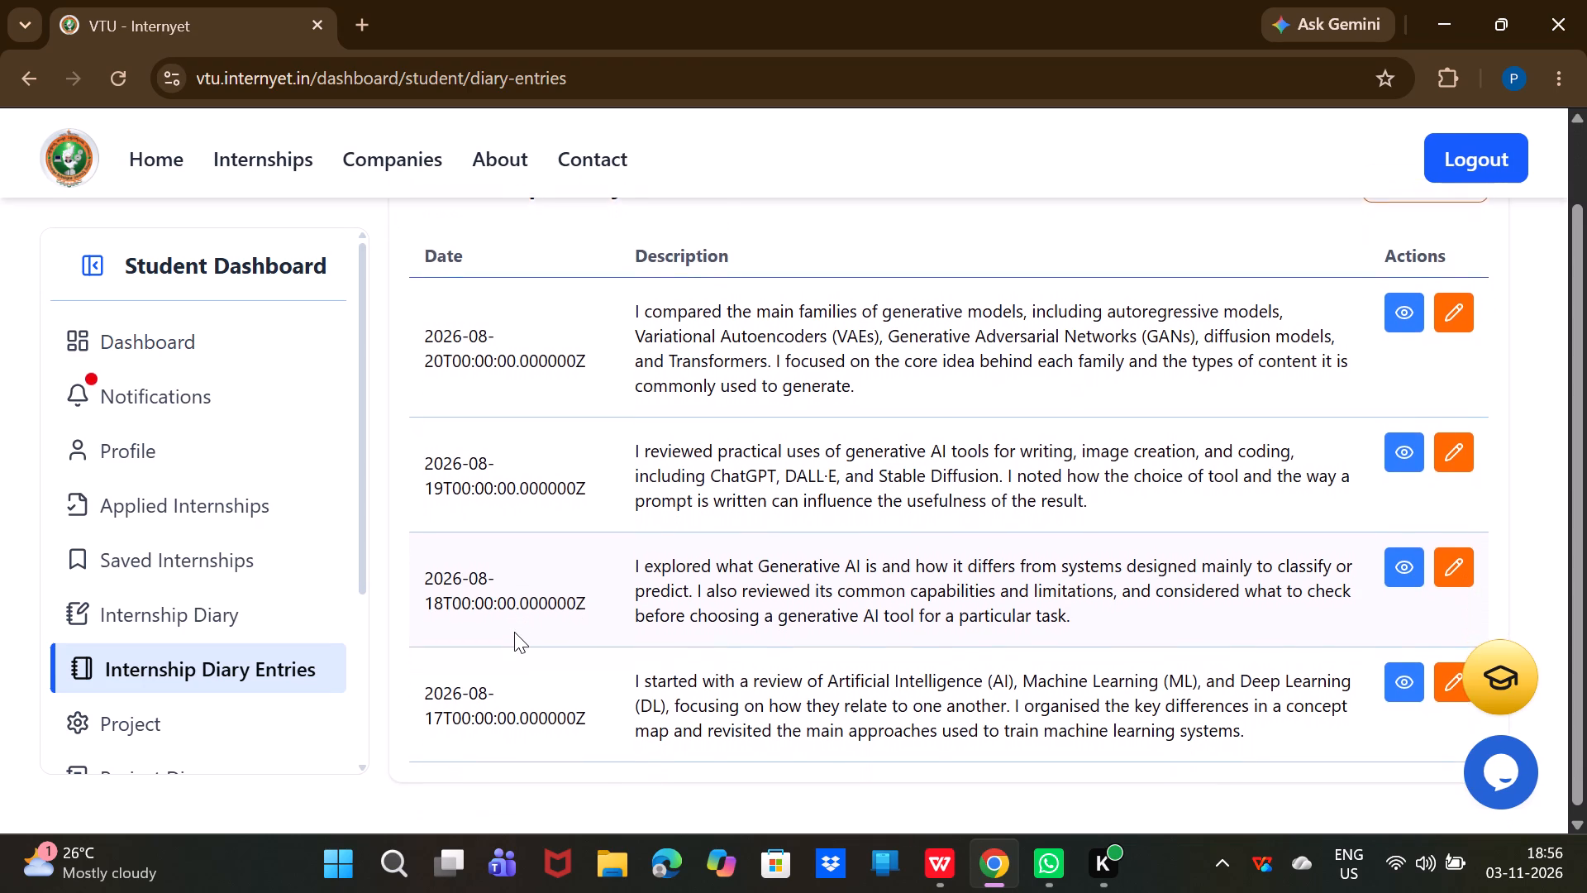
{"action": "scroll", "coordinate": [514, 632], "scroll_direction": "down", "scroll_amount": 1}
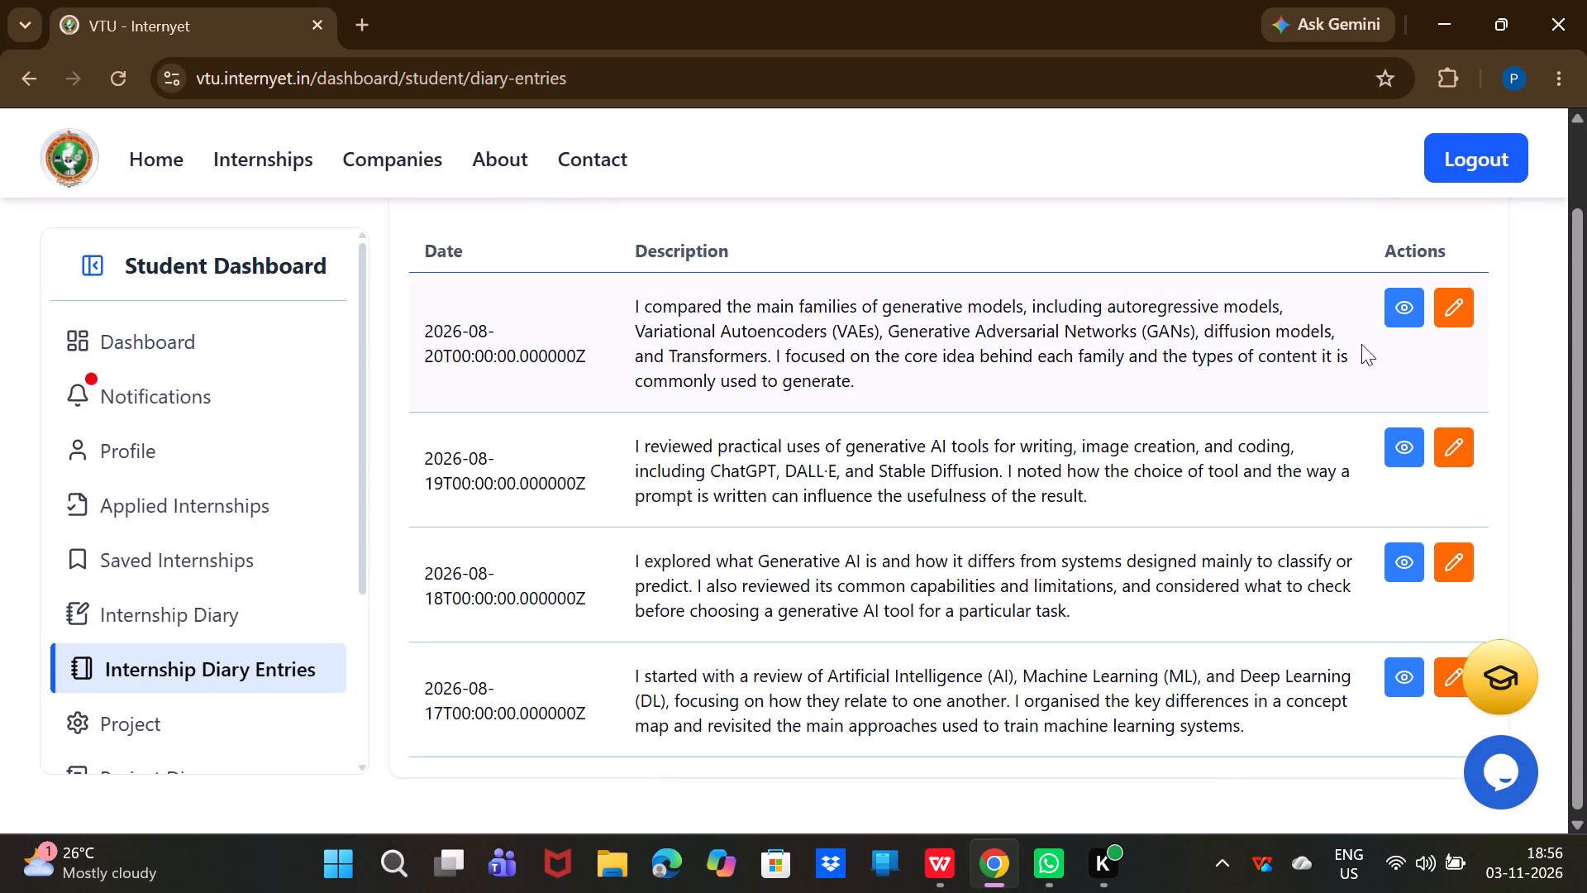
{"action": "left_click", "coordinate": [1394, 303]}
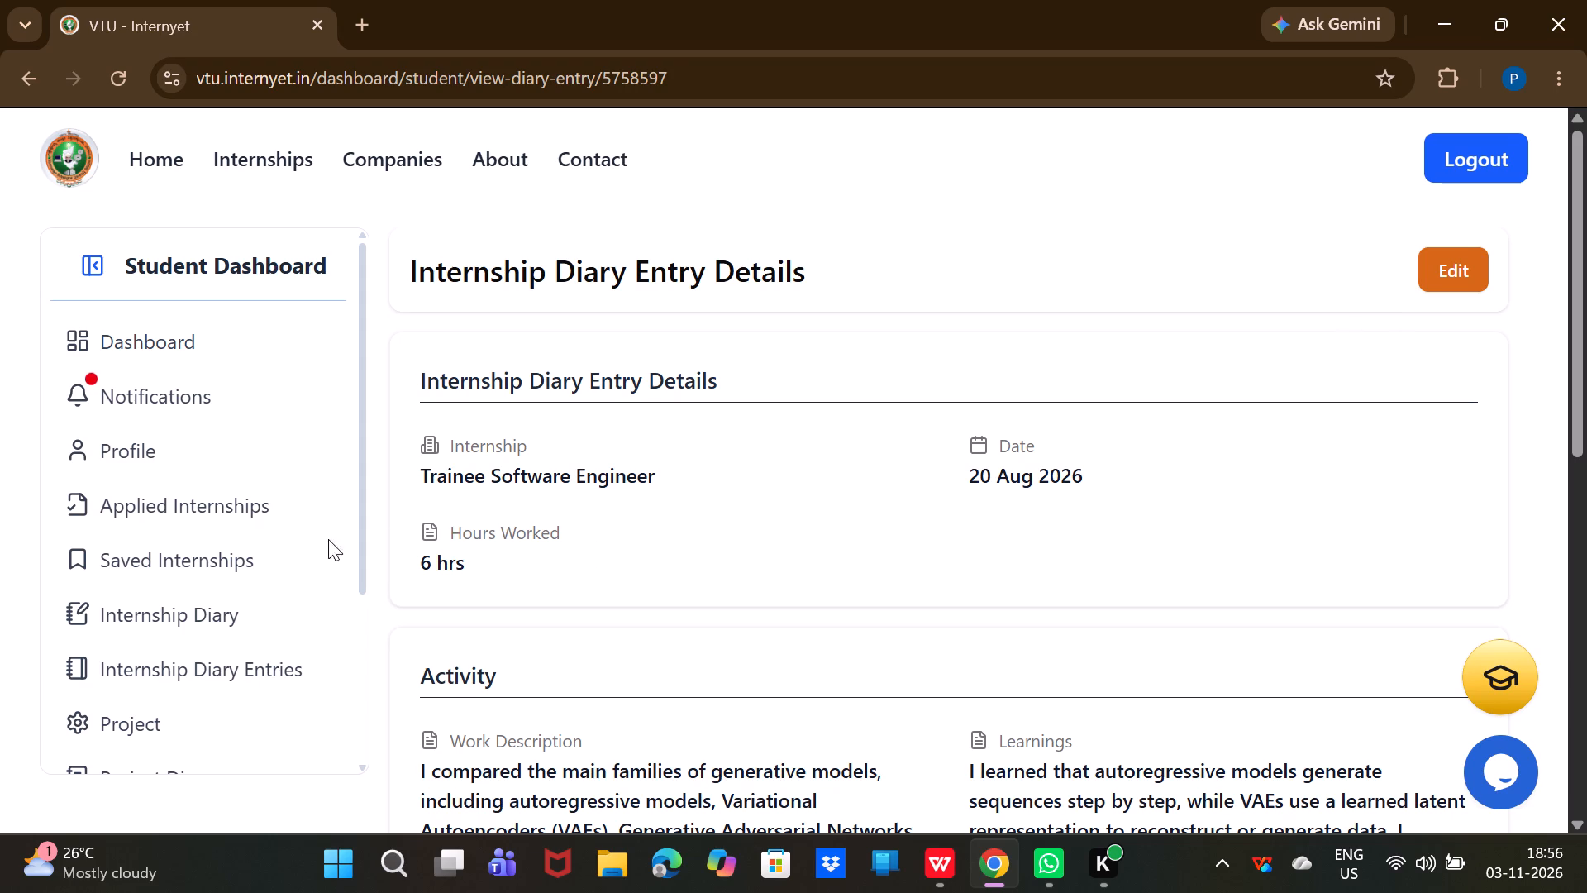
{"action": "left_click", "coordinate": [192, 654]}
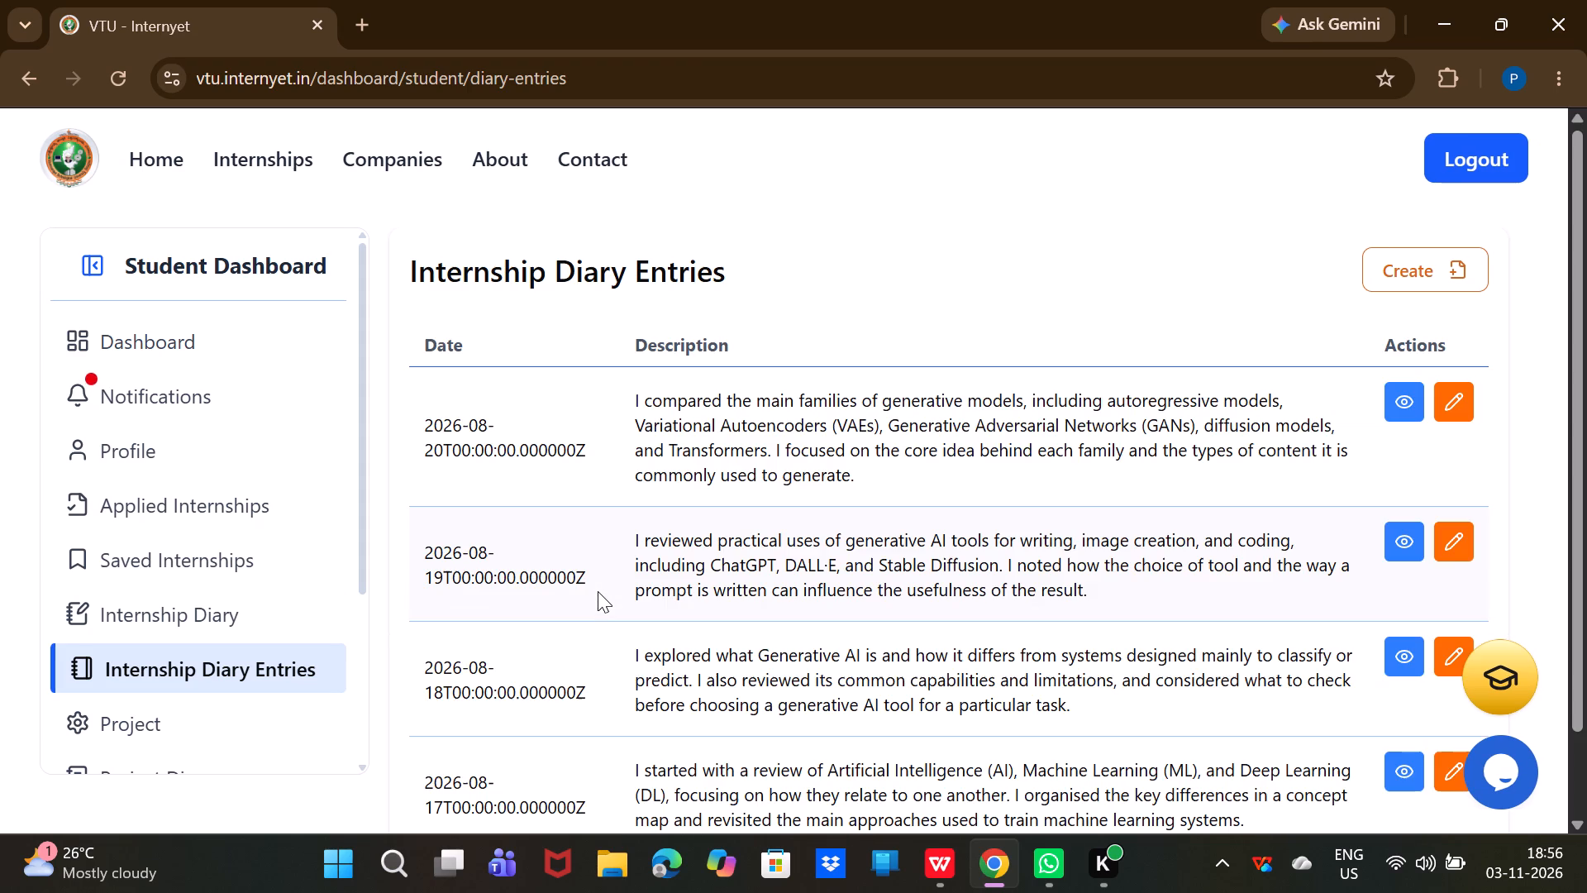
Start a new diary entry for the Trainee Software Engineer internship at Ethnotech Academic Solutions, dated August 21, 2026.
{"action": "scroll", "coordinate": [598, 591], "scroll_direction": "down", "scroll_amount": 2}
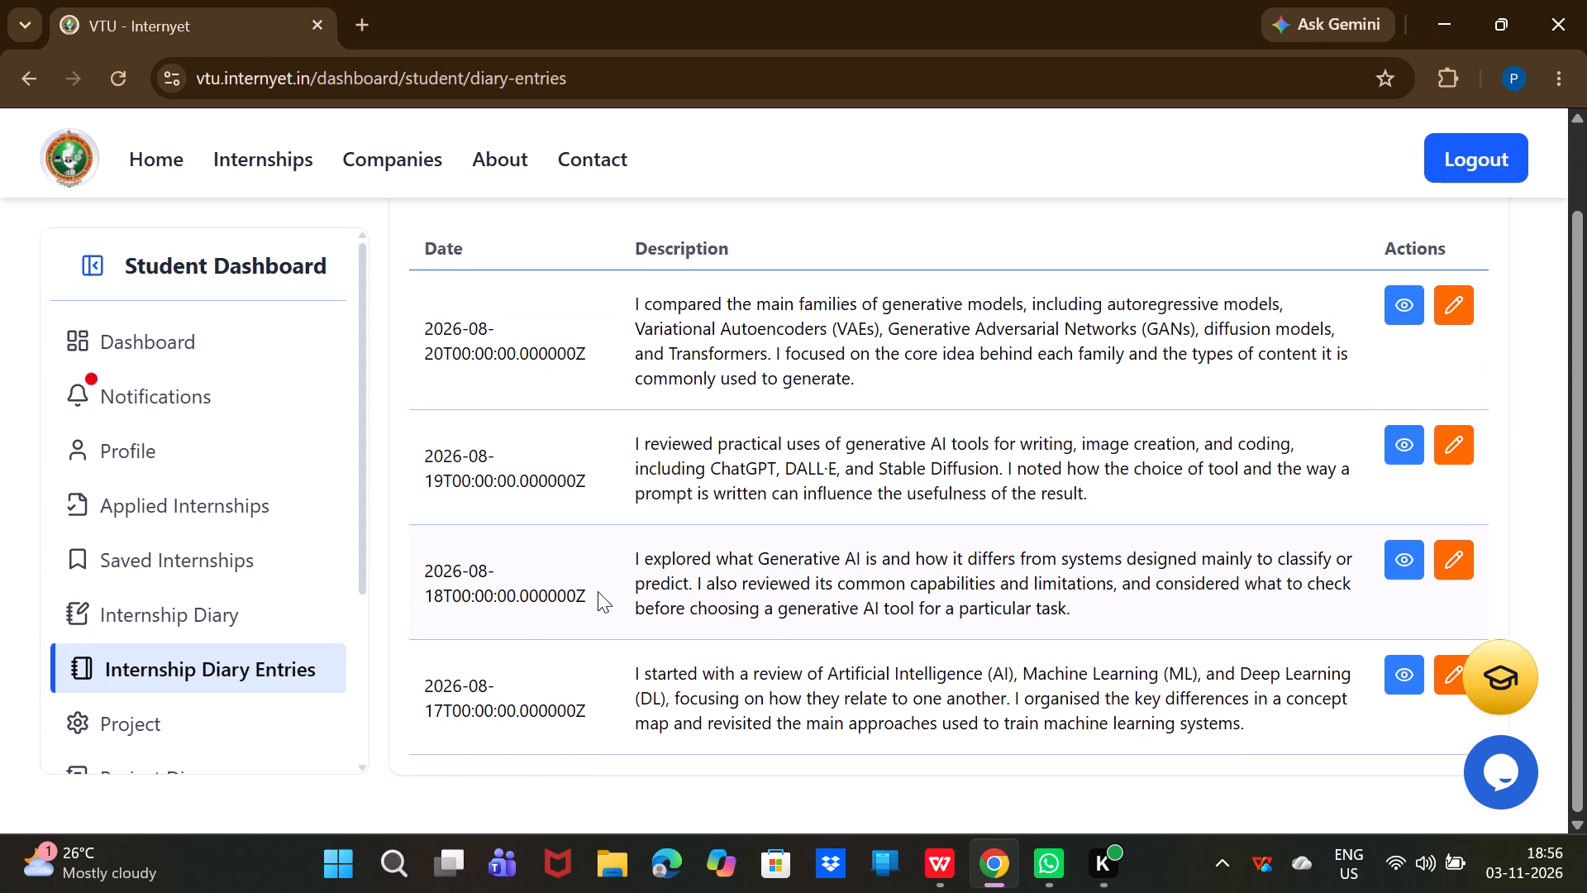
{"action": "scroll", "coordinate": [1005, 385], "scroll_direction": "up", "scroll_amount": 2}
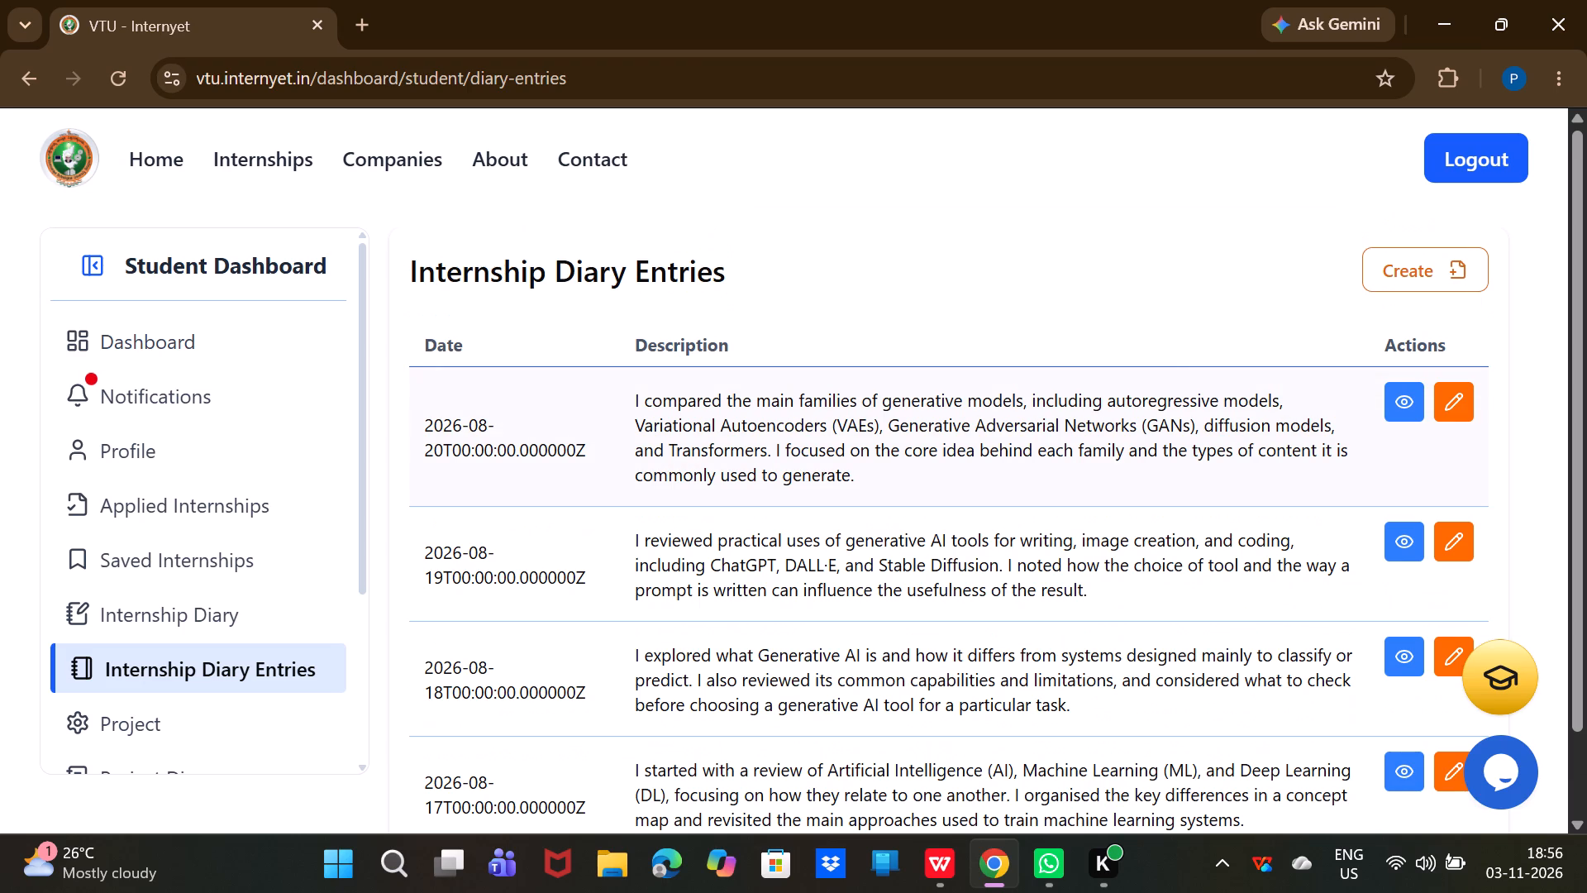
{"action": "left_click", "coordinate": [1398, 264]}
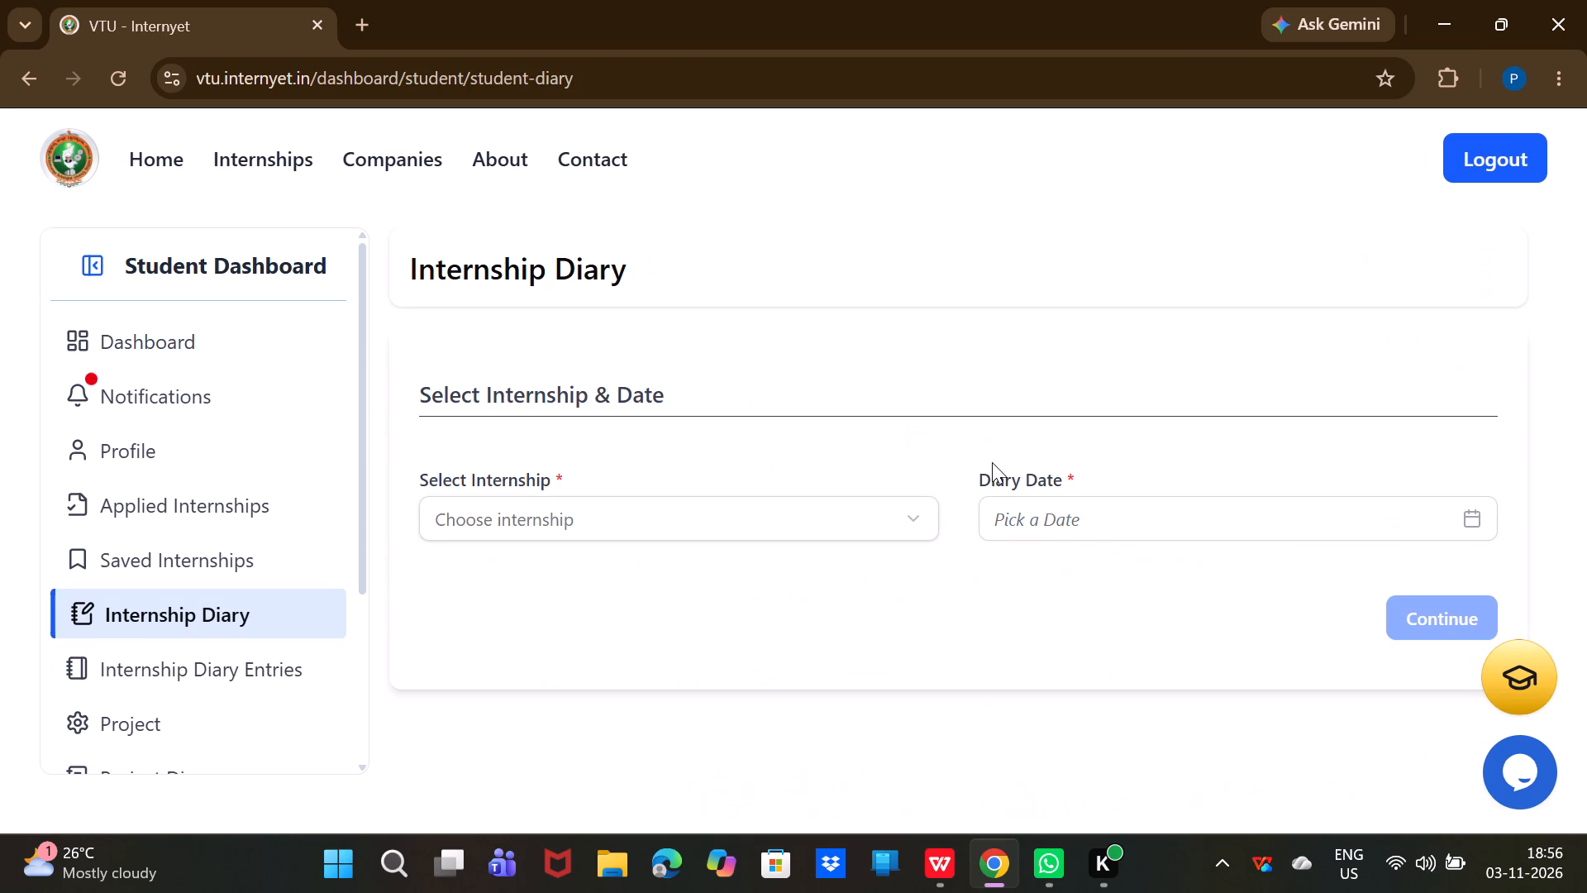
{"action": "left_click", "coordinate": [825, 516]}
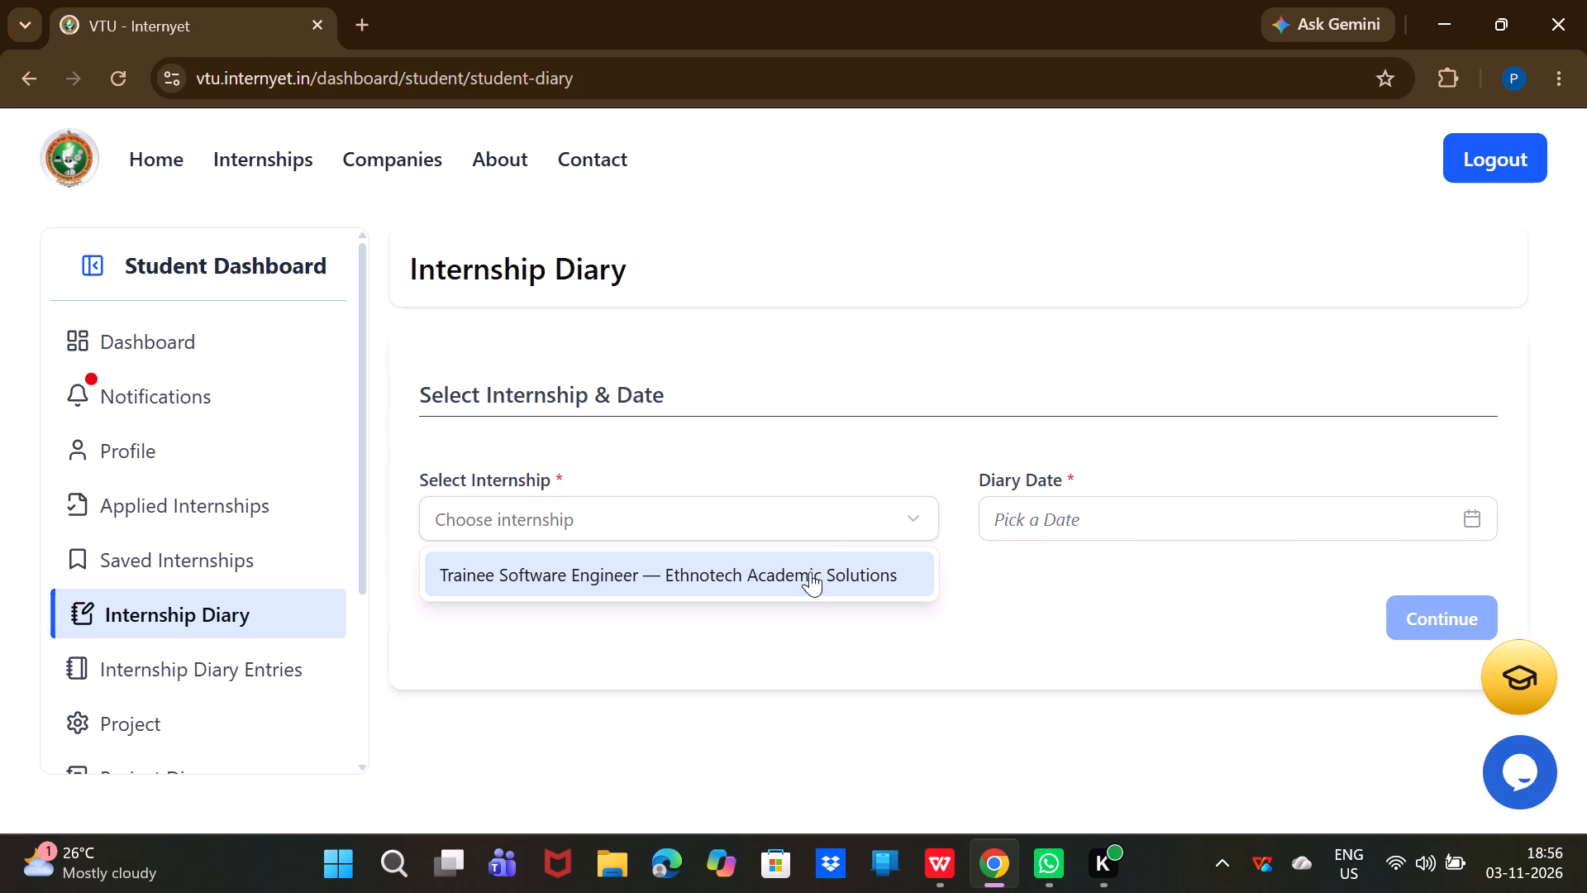
{"action": "left_click", "coordinate": [810, 582]}
{"action": "left_click", "coordinate": [1034, 524]}
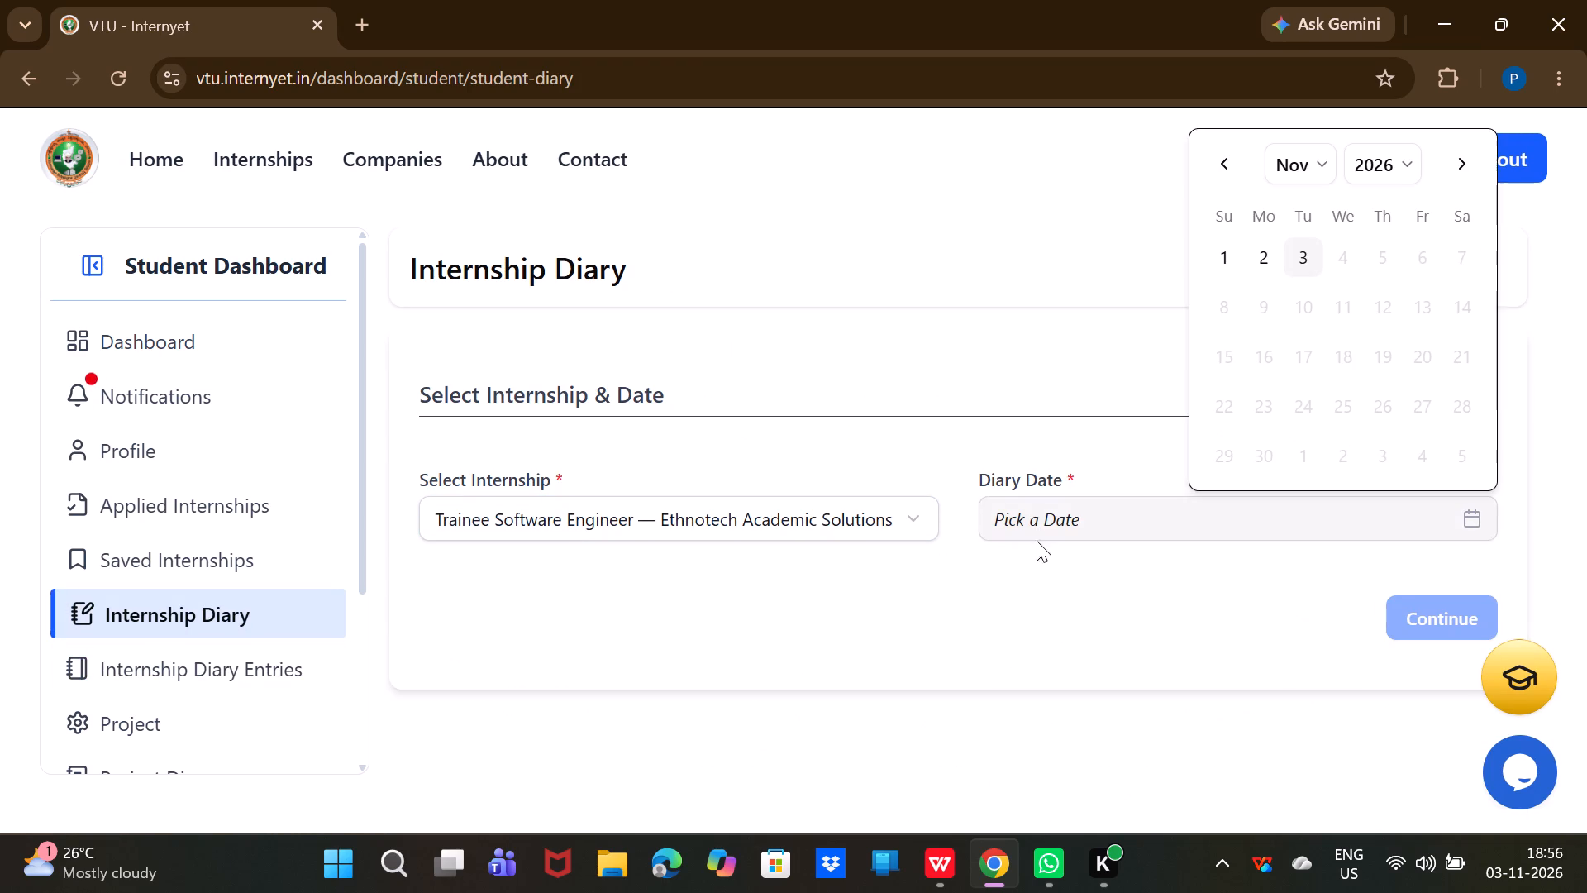
{"action": "left_click", "coordinate": [1310, 156]}
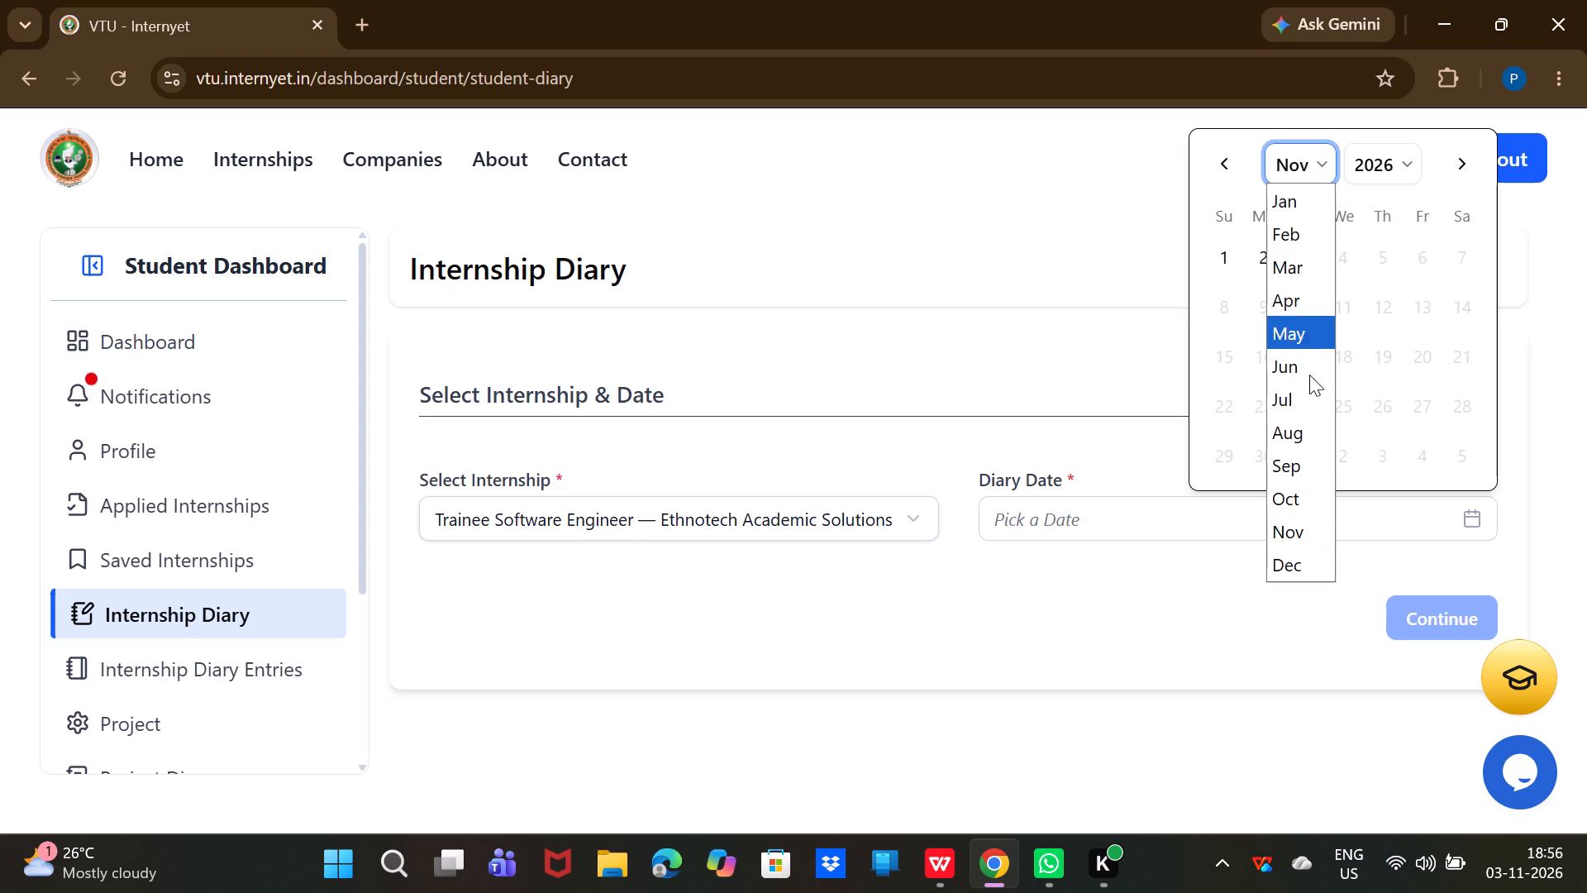
{"action": "left_click", "coordinate": [1308, 426]}
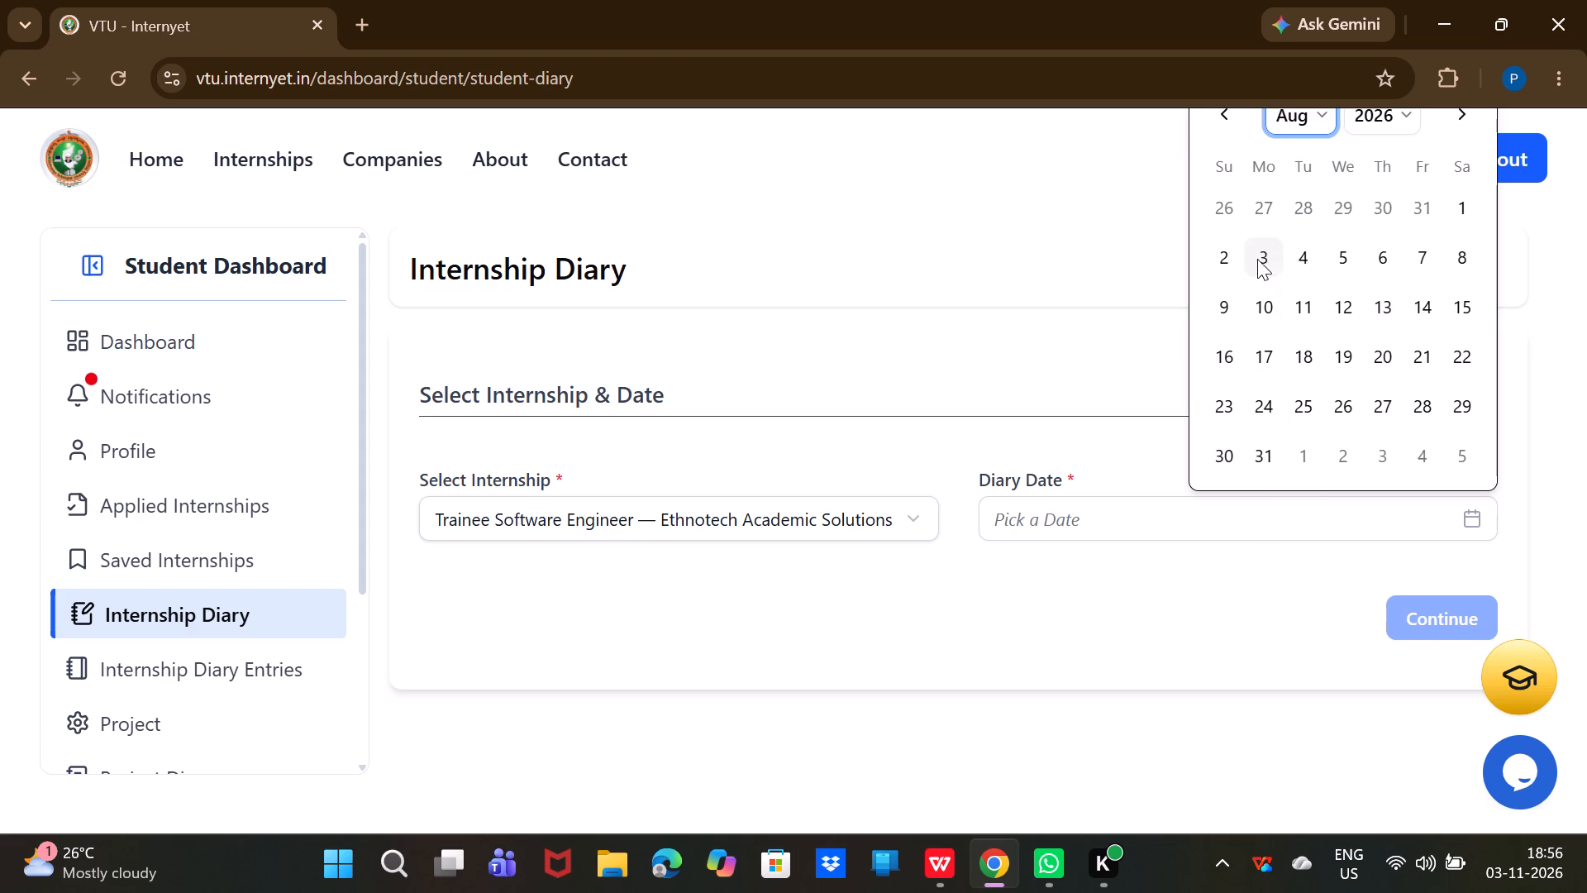
{"action": "left_click", "coordinate": [1427, 351]}
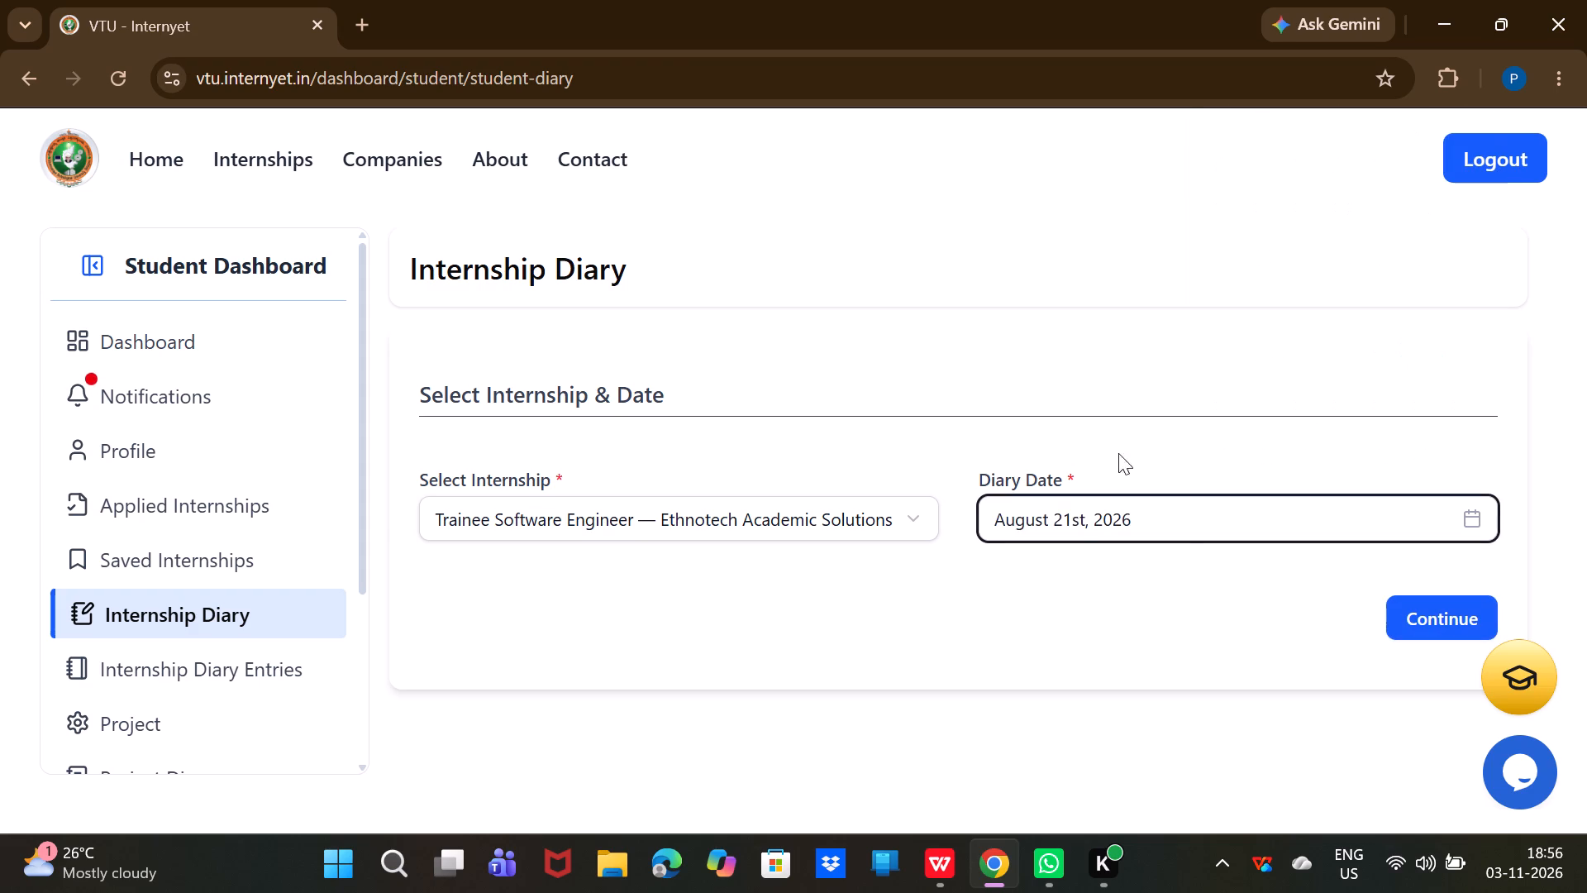
{"action": "left_click", "coordinate": [1431, 620]}
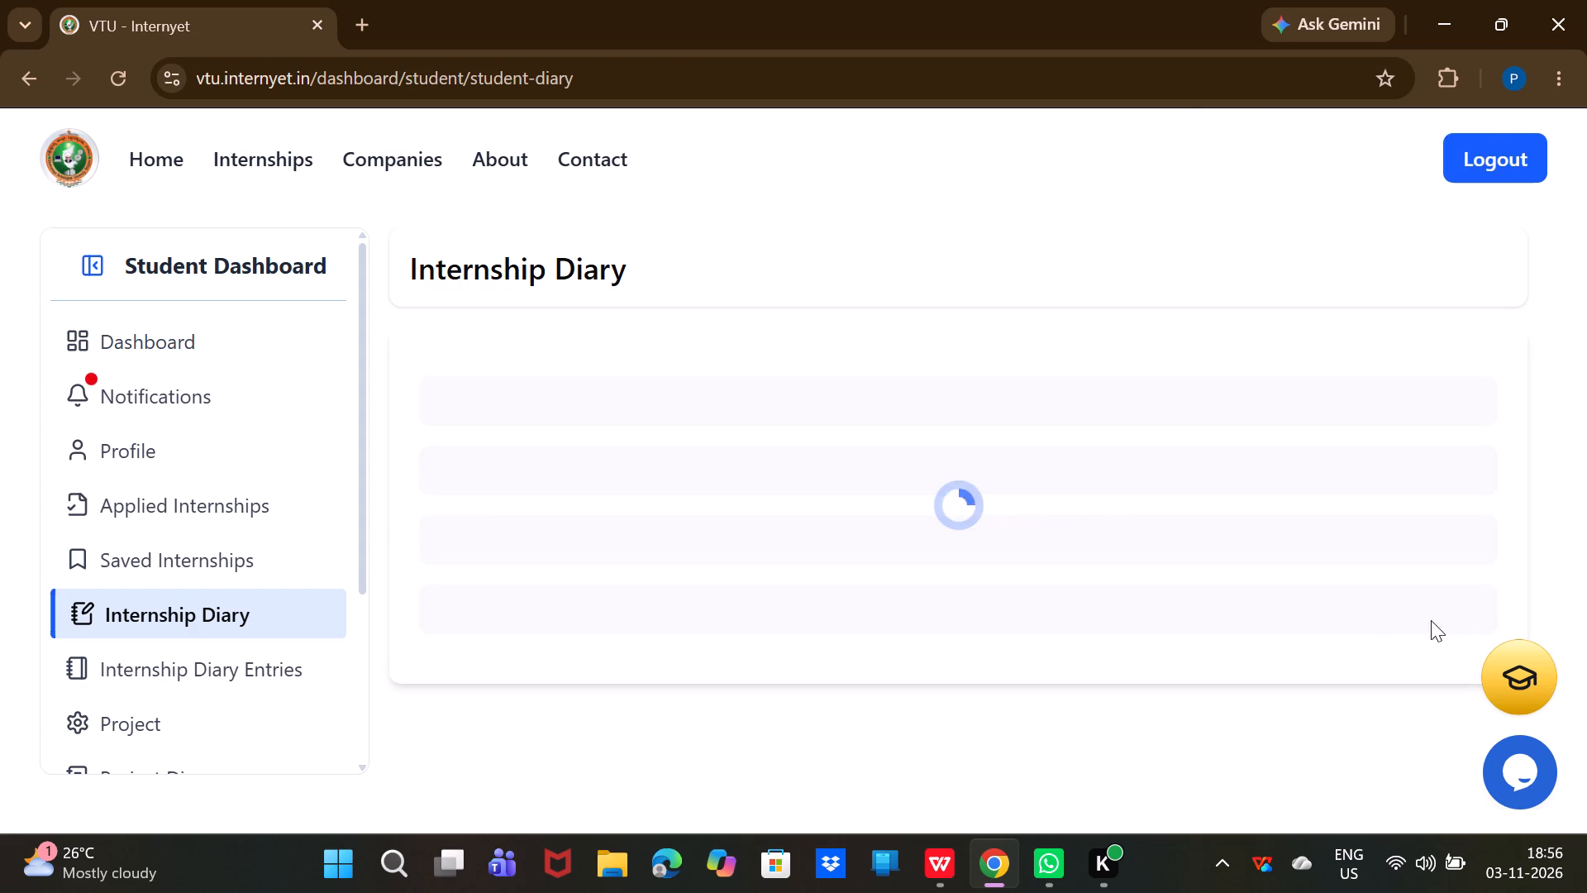
Copy the Day 05 work summary on probability concepts from the reference document into the 21 Aug 2026 entry's Work Summary.
{"action": "scroll", "coordinate": [751, 584], "scroll_direction": "down", "scroll_amount": 1}
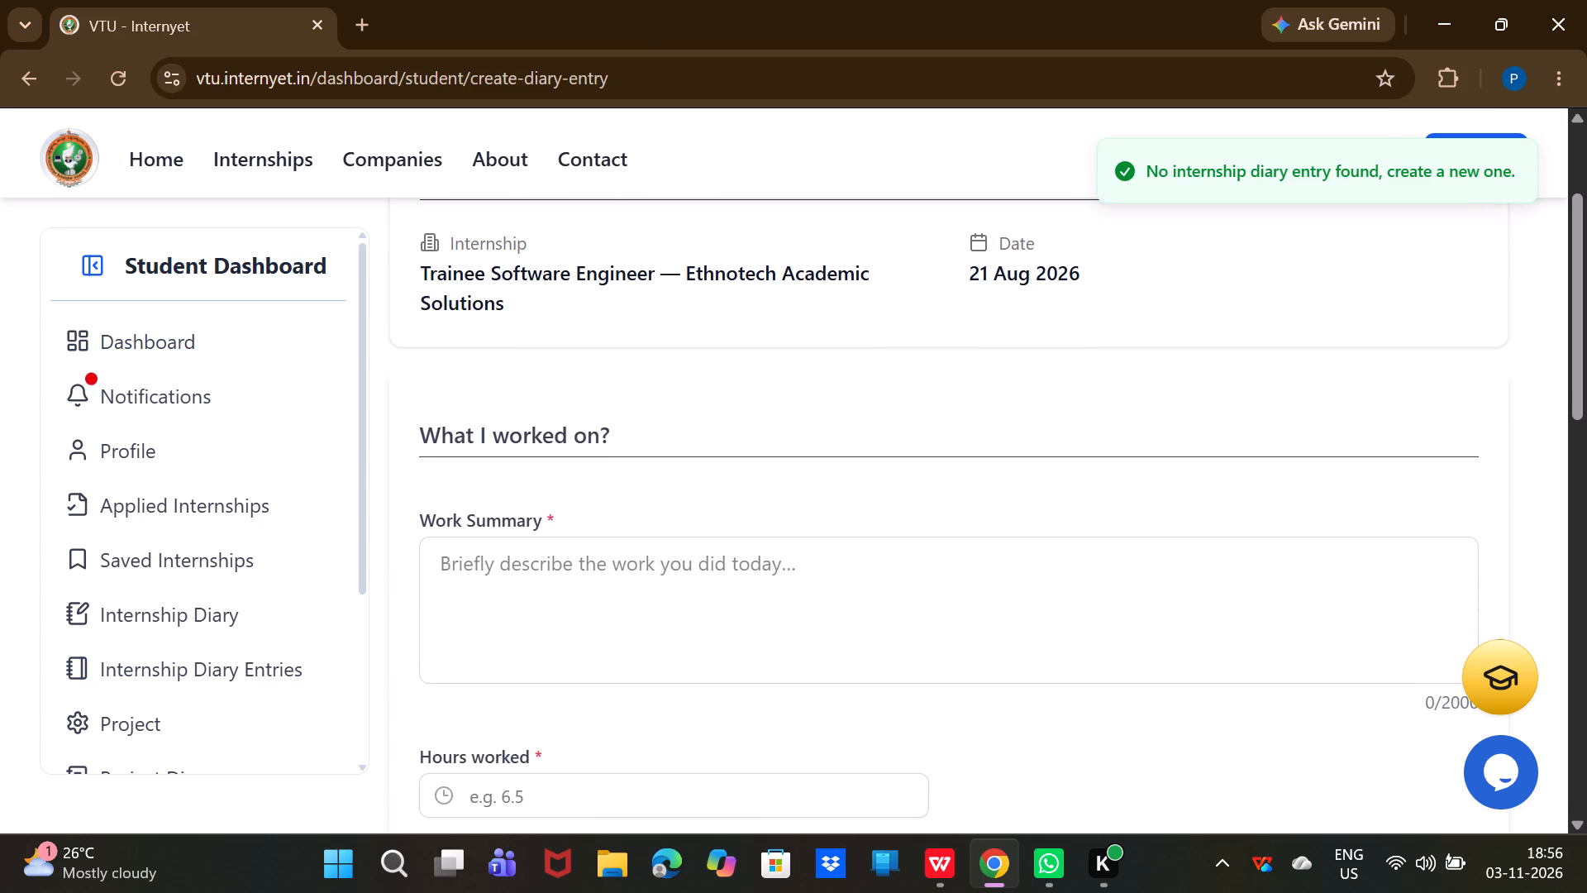
{"action": "scroll", "coordinate": [751, 584], "scroll_direction": "down", "scroll_amount": 2}
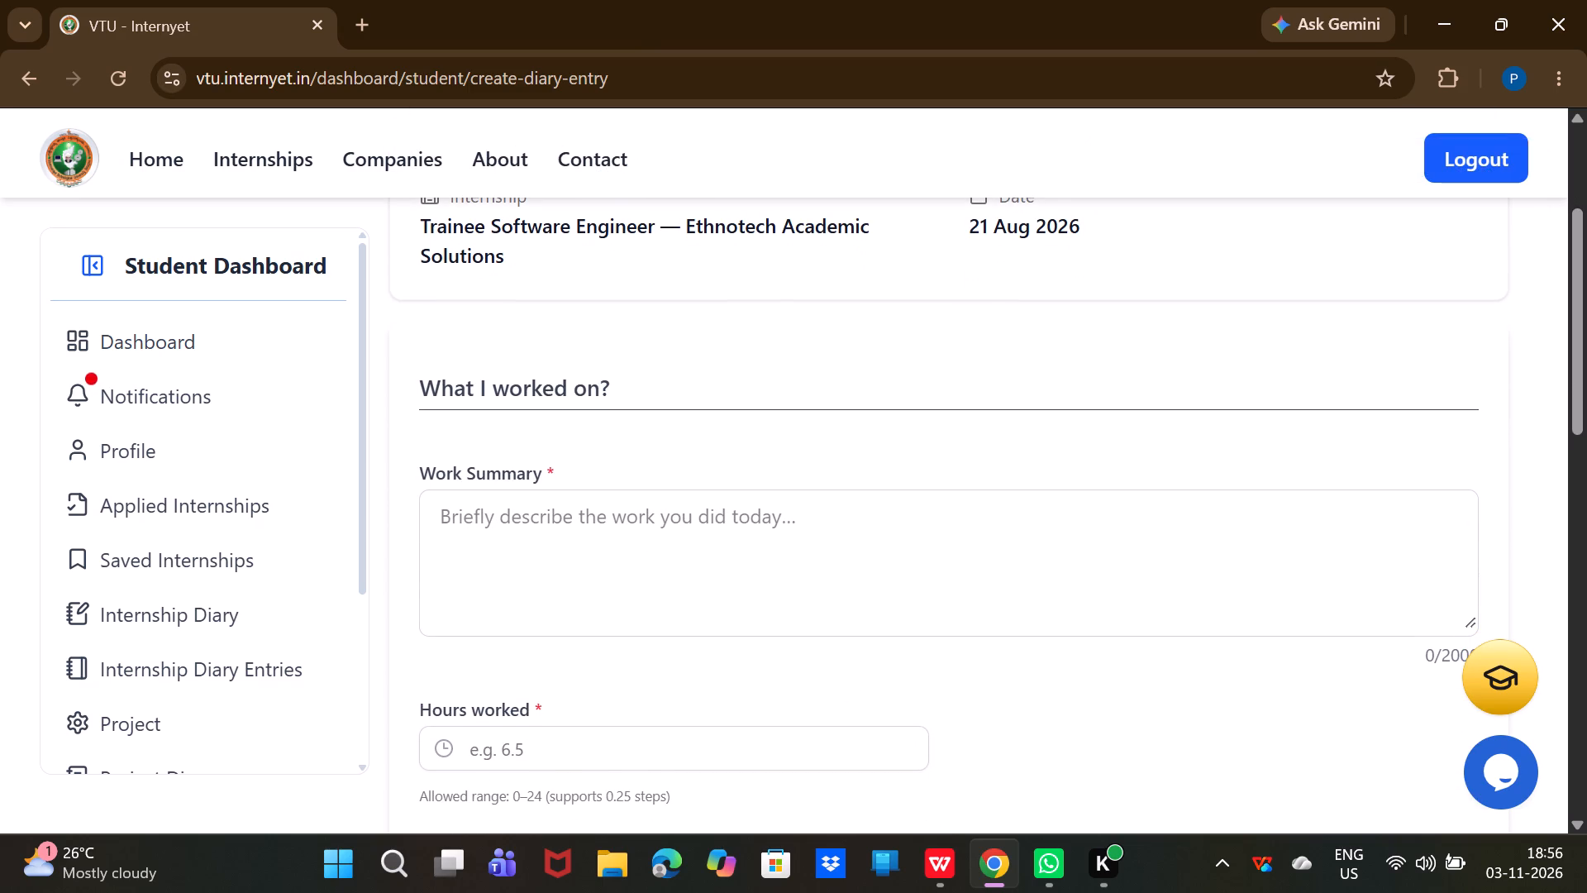
{"action": "left_click", "coordinate": [754, 506]}
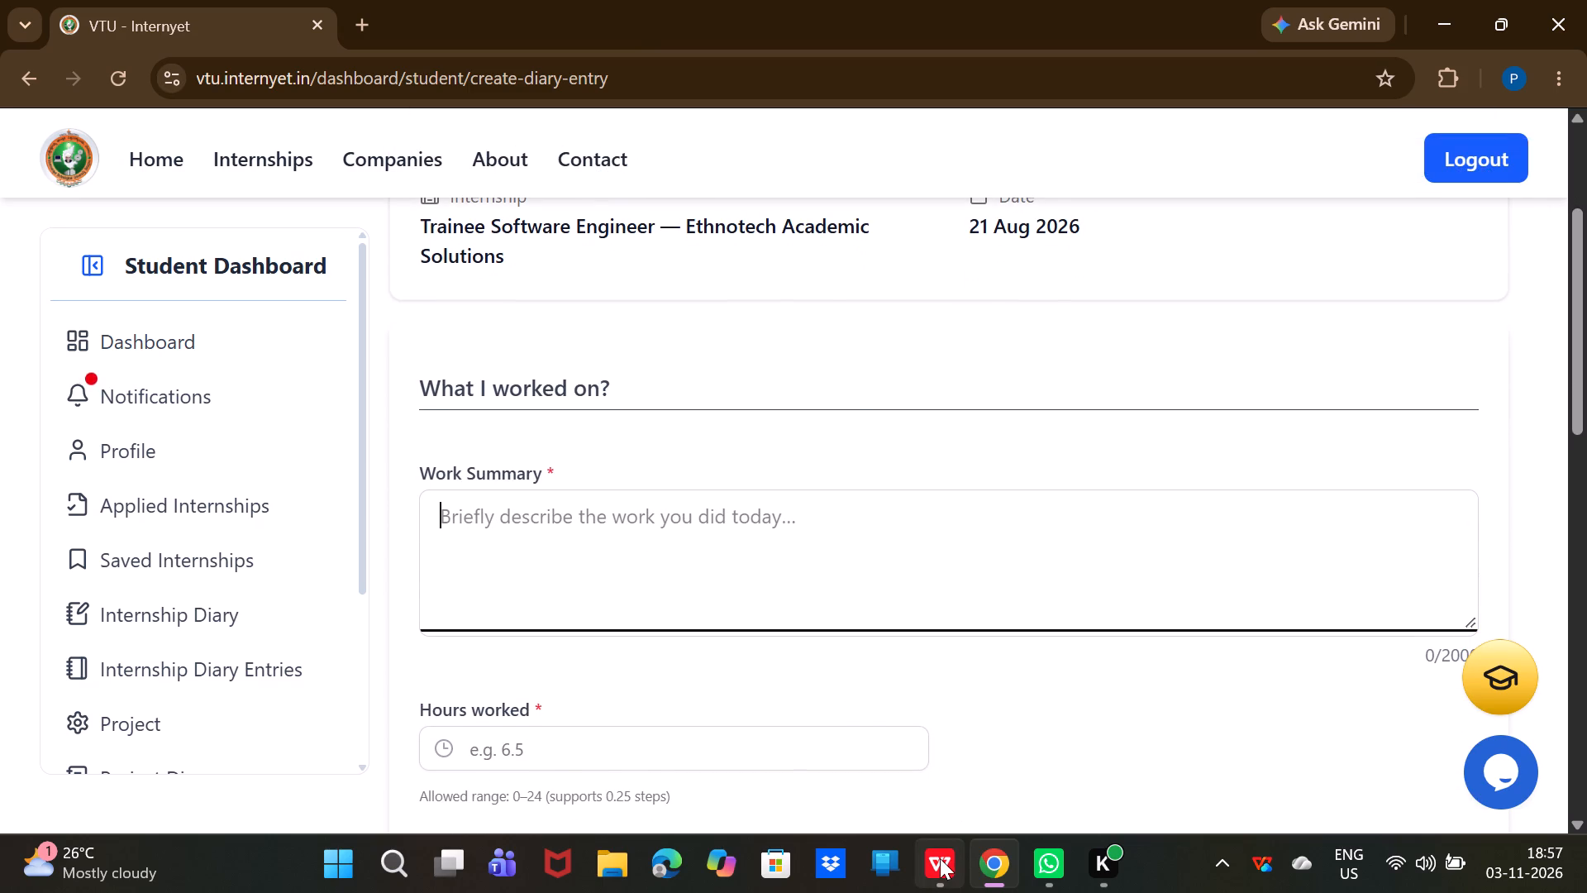
{"action": "left_click", "coordinate": [940, 858]}
{"action": "scroll", "coordinate": [766, 647], "scroll_direction": "down", "scroll_amount": 1}
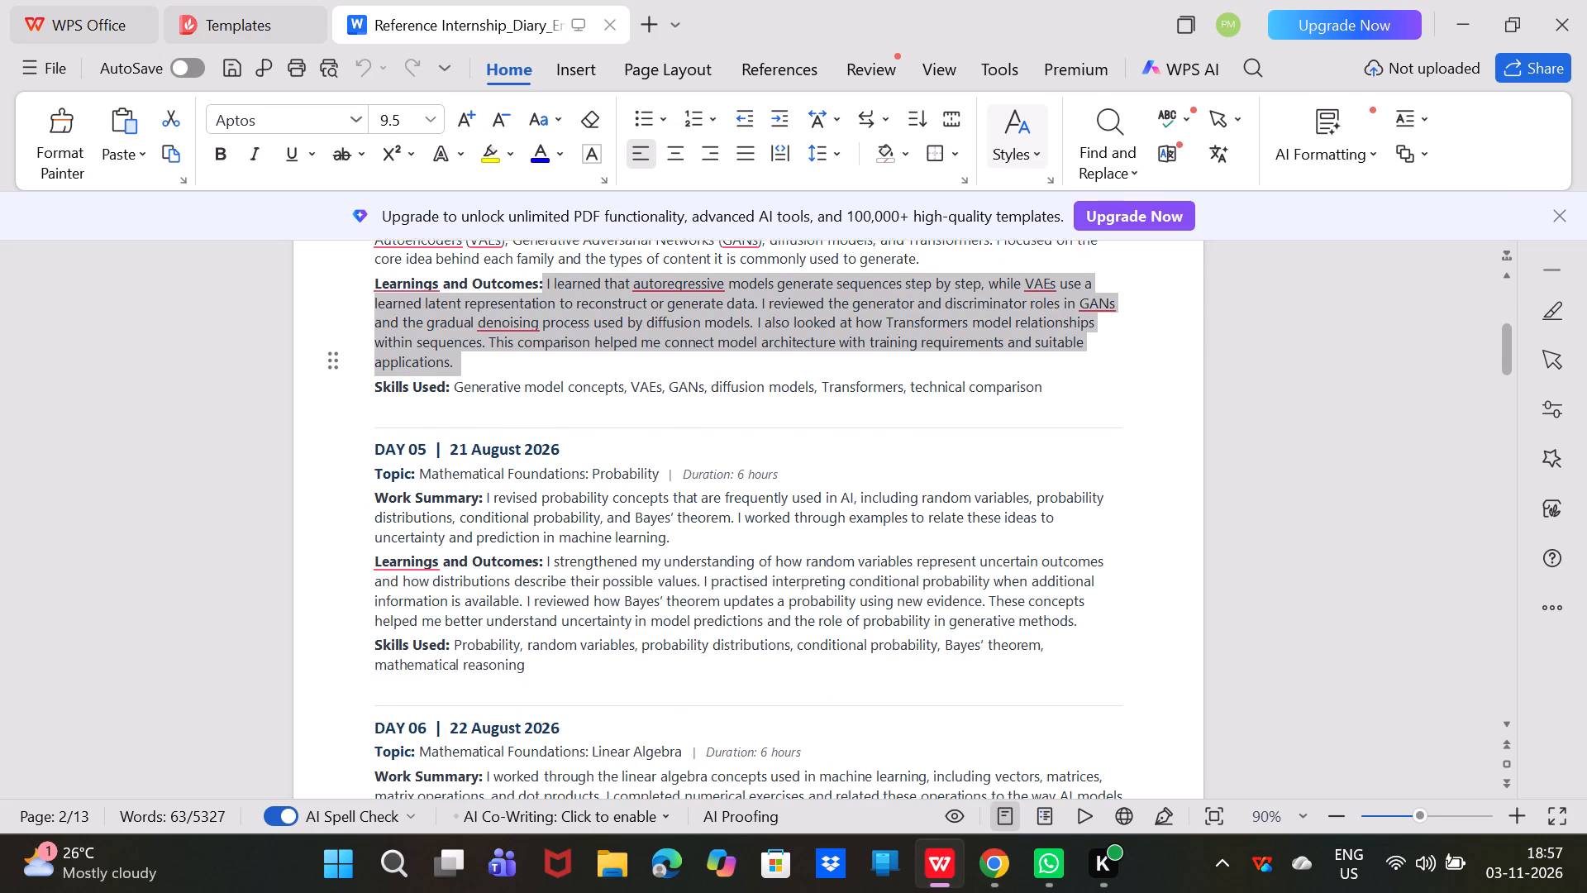
{"action": "scroll", "coordinate": [766, 647], "scroll_direction": "down", "scroll_amount": 1}
{"action": "left_click_drag", "start_coordinate": [481, 492], "coordinate": [530, 512]}
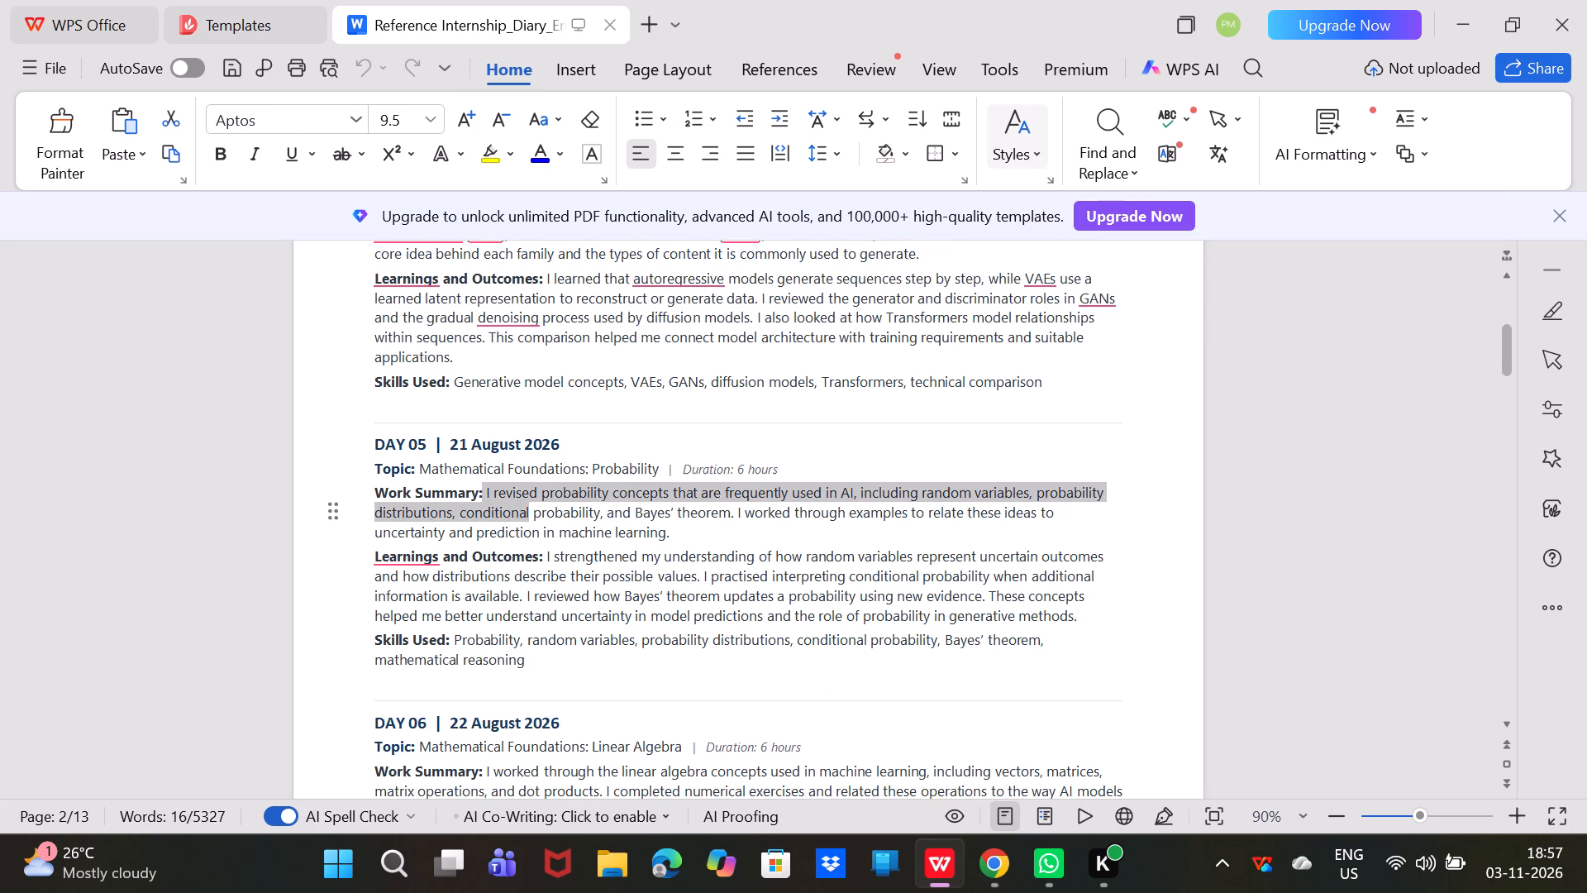
{"action": "left_click_drag", "start_coordinate": [530, 512], "coordinate": [677, 531]}
{"action": "key", "text": "ctrl+c"}
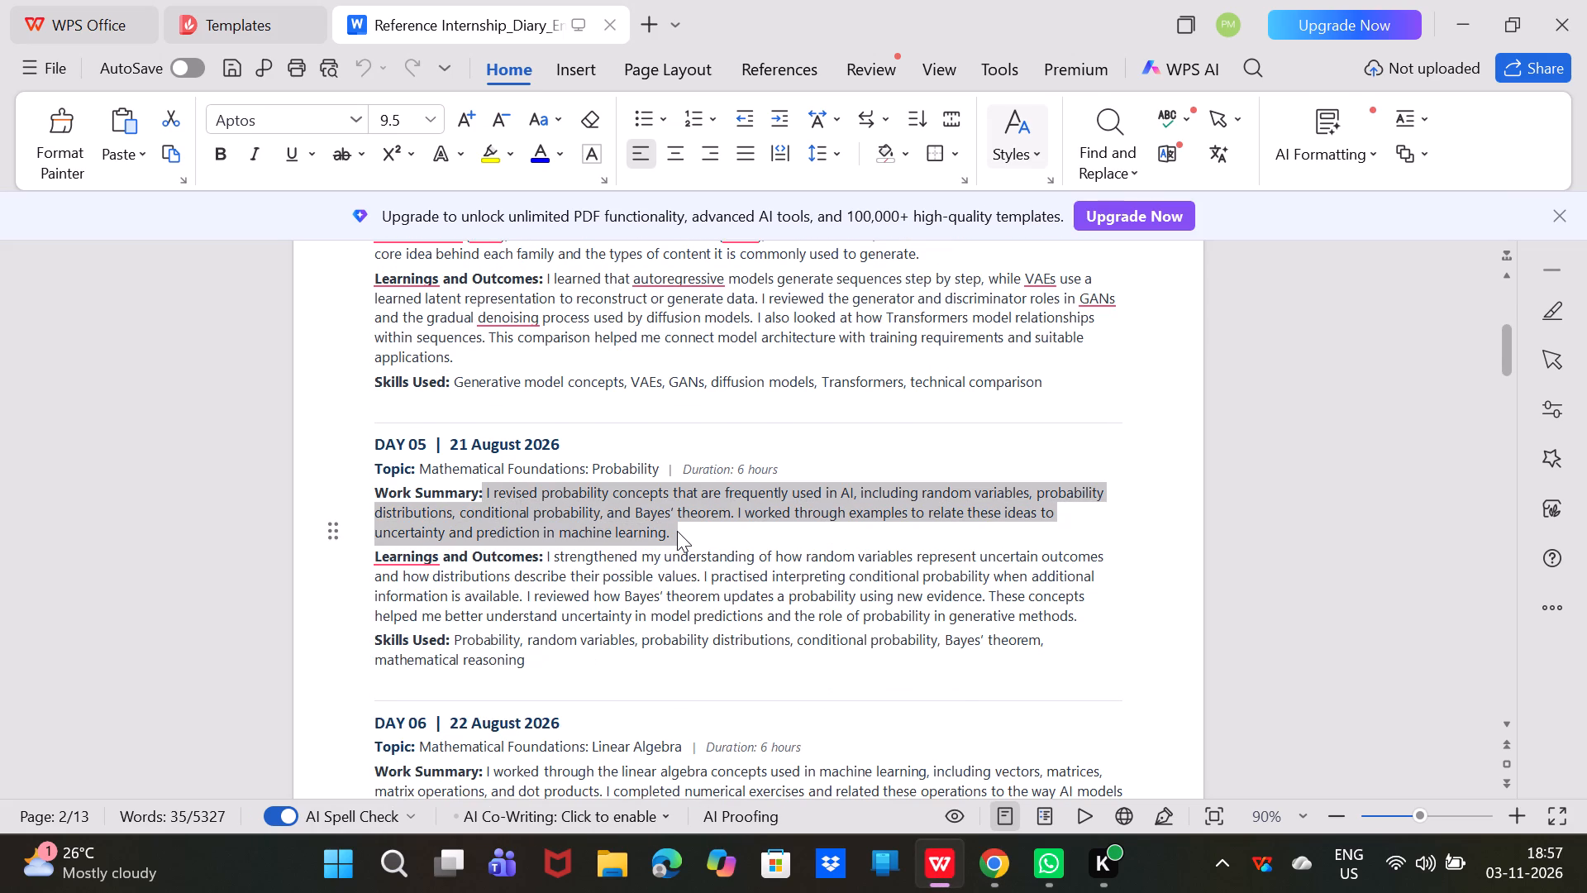
{"action": "left_click", "coordinate": [998, 879]}
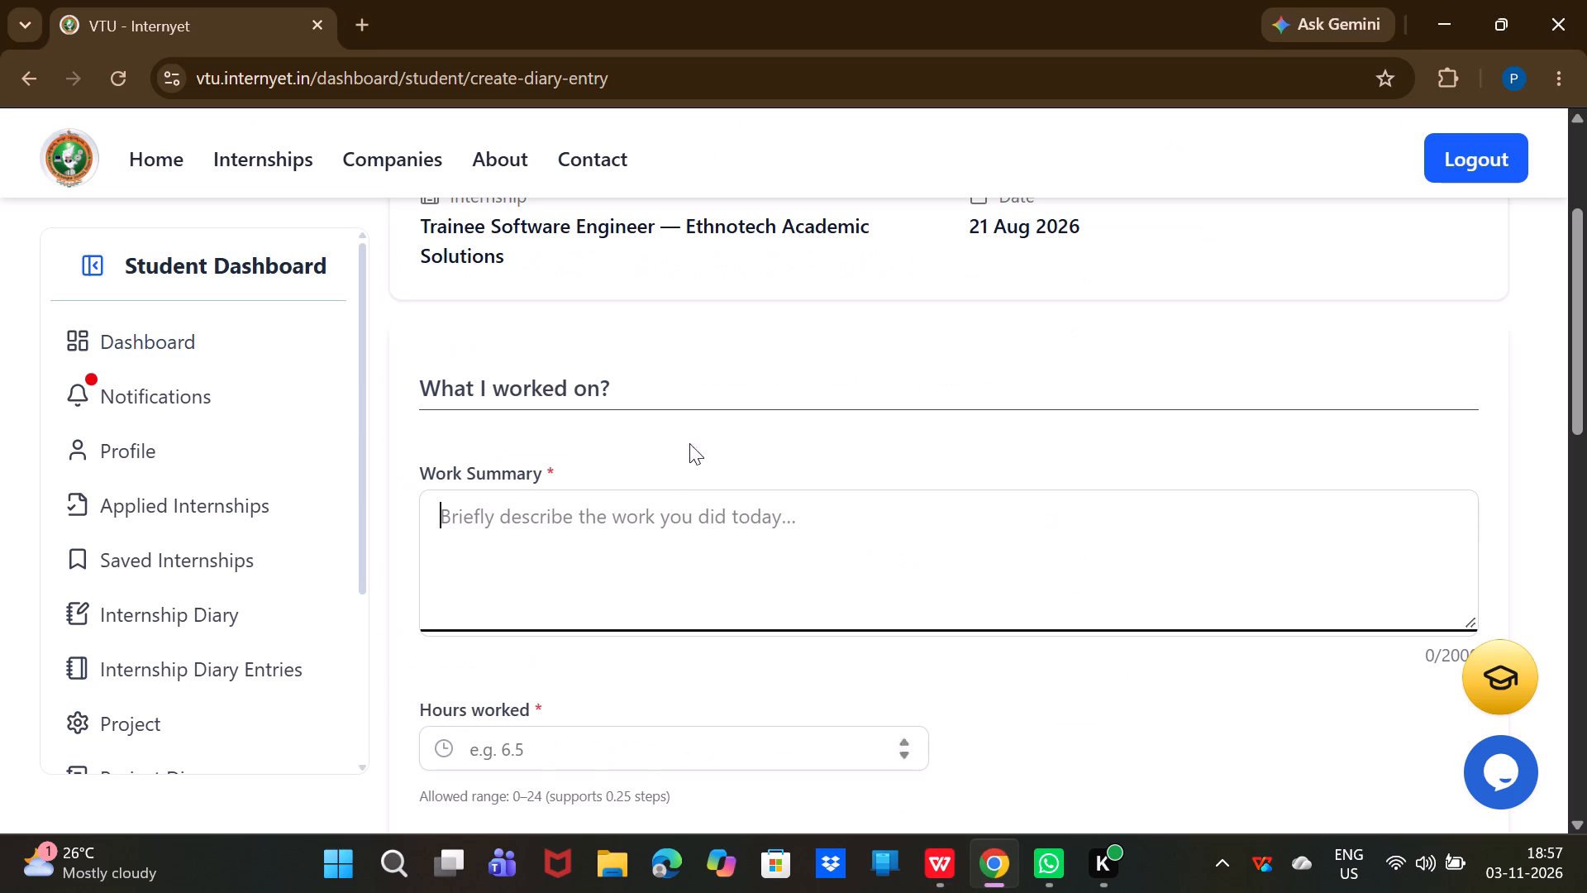
{"action": "key", "text": "ctrl+v"}
Set the hours worked to 6 in the 21 Aug 2026 diary entry.
{"action": "scroll", "coordinate": [628, 541], "scroll_direction": "down", "scroll_amount": 2}
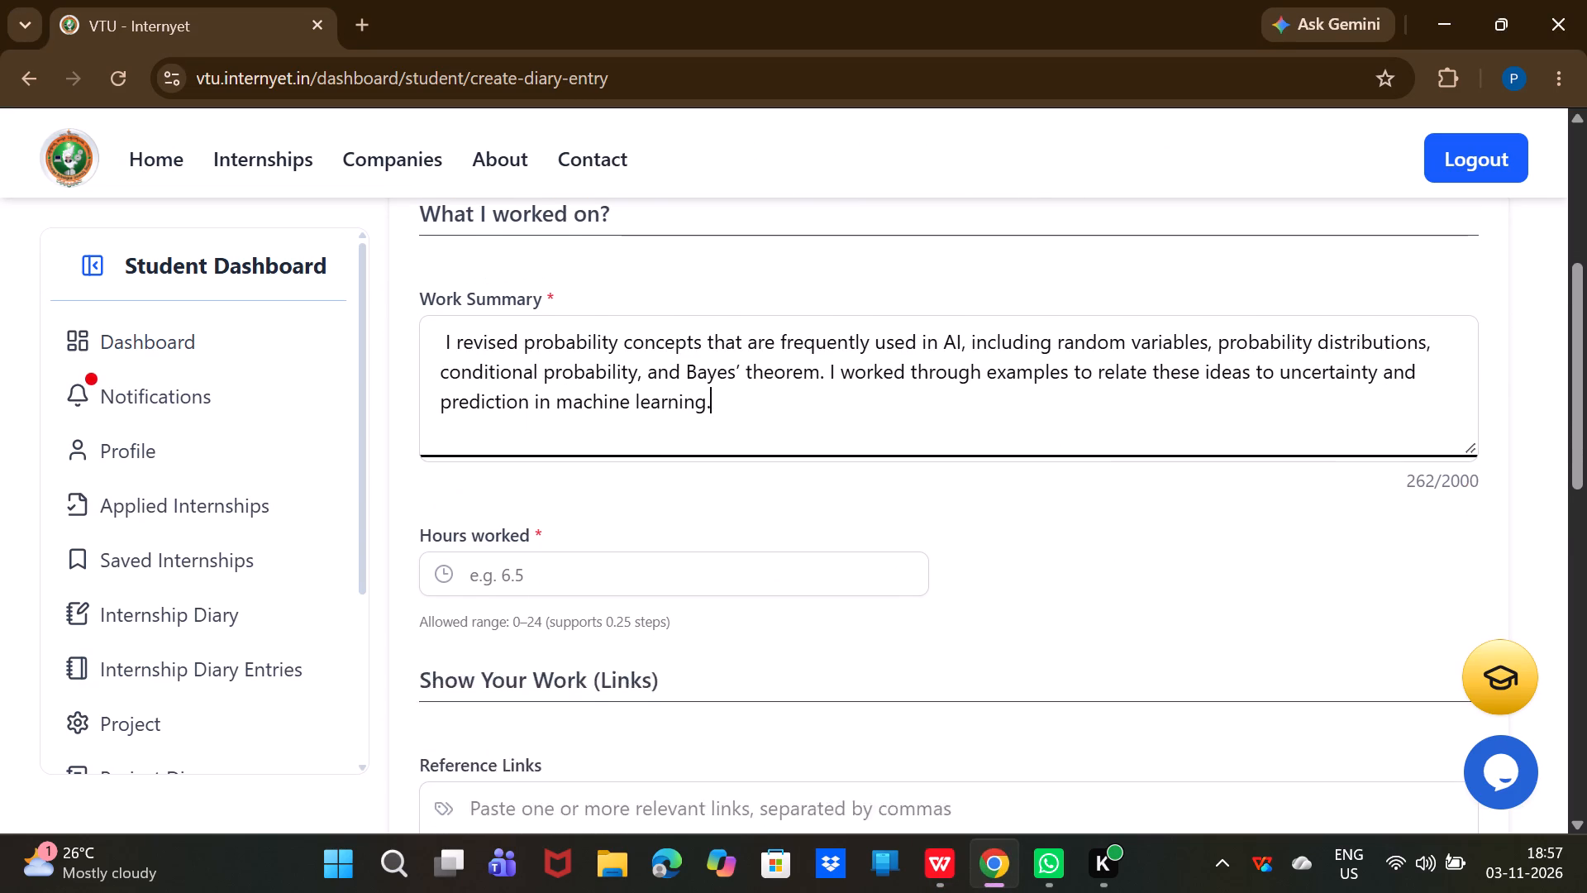
{"action": "scroll", "coordinate": [628, 541], "scroll_direction": "down", "scroll_amount": 1}
{"action": "left_click", "coordinate": [628, 541]}
{"action": "key", "text": "6"}
Copy the Day 05 Learnings and Outcomes text from the reference document into the entry's Learnings / Outcomes.
{"action": "scroll", "coordinate": [628, 541], "scroll_direction": "down", "scroll_amount": 1}
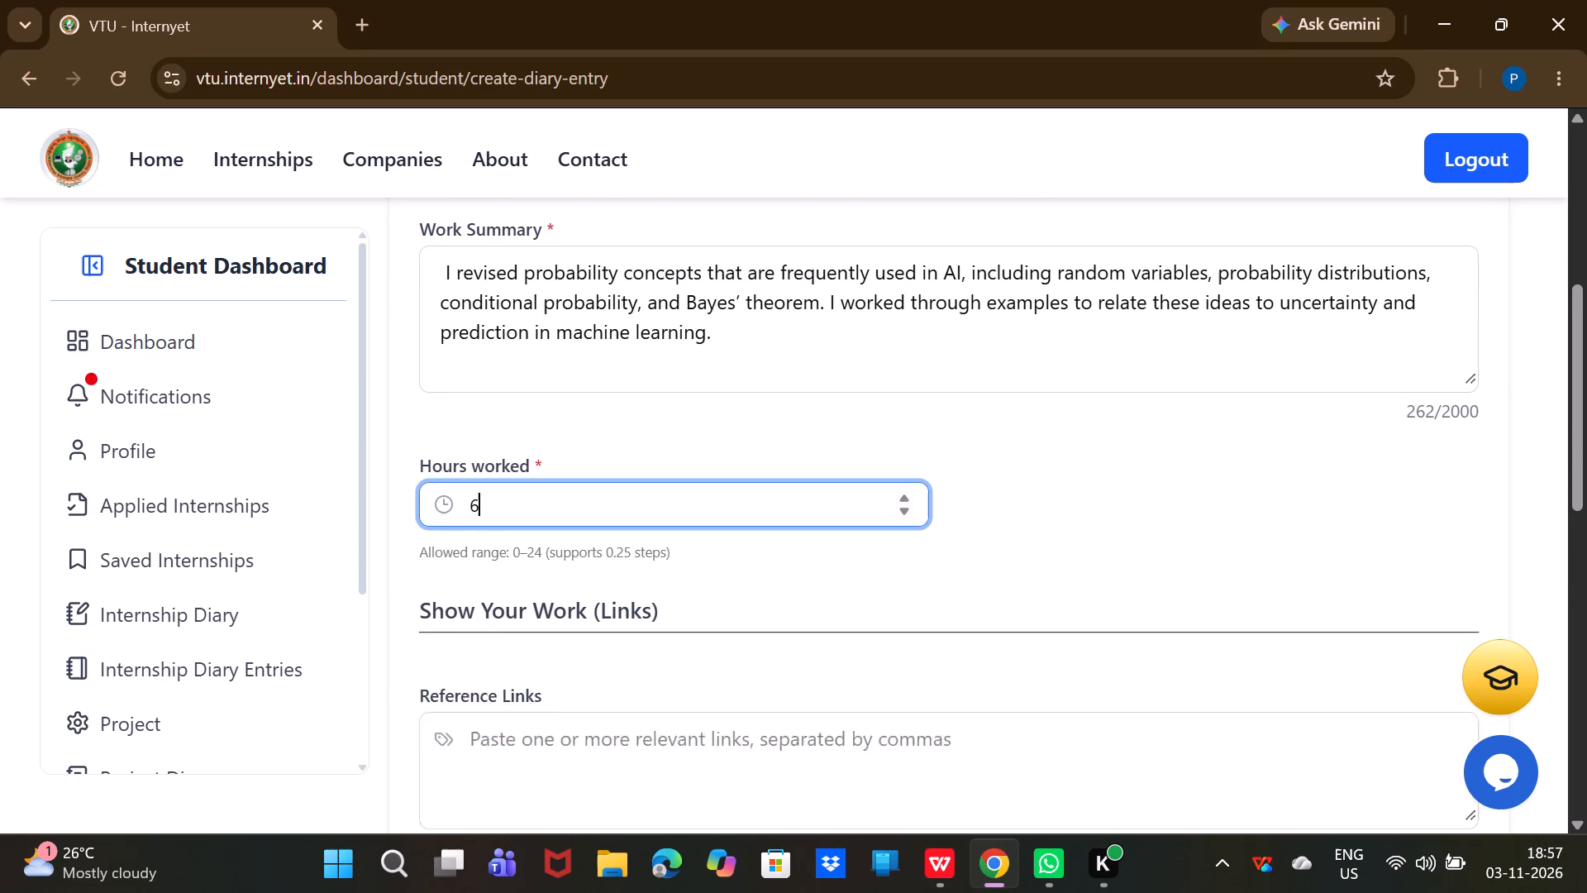
{"action": "scroll", "coordinate": [628, 541], "scroll_direction": "down", "scroll_amount": 4}
{"action": "left_click", "coordinate": [559, 545]}
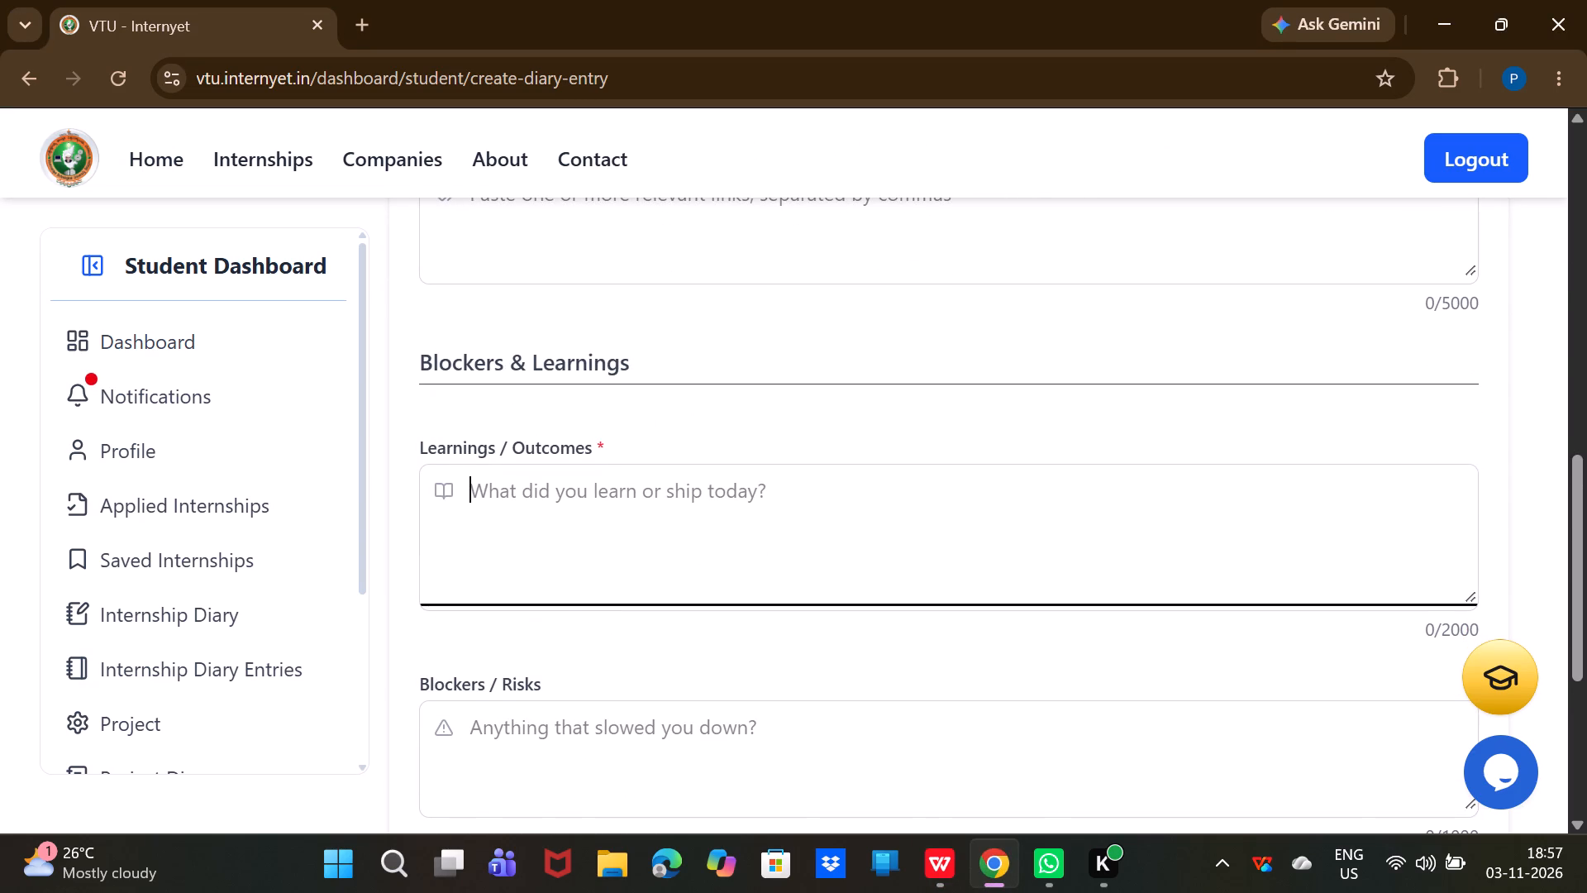
{"action": "left_click", "coordinate": [946, 862]}
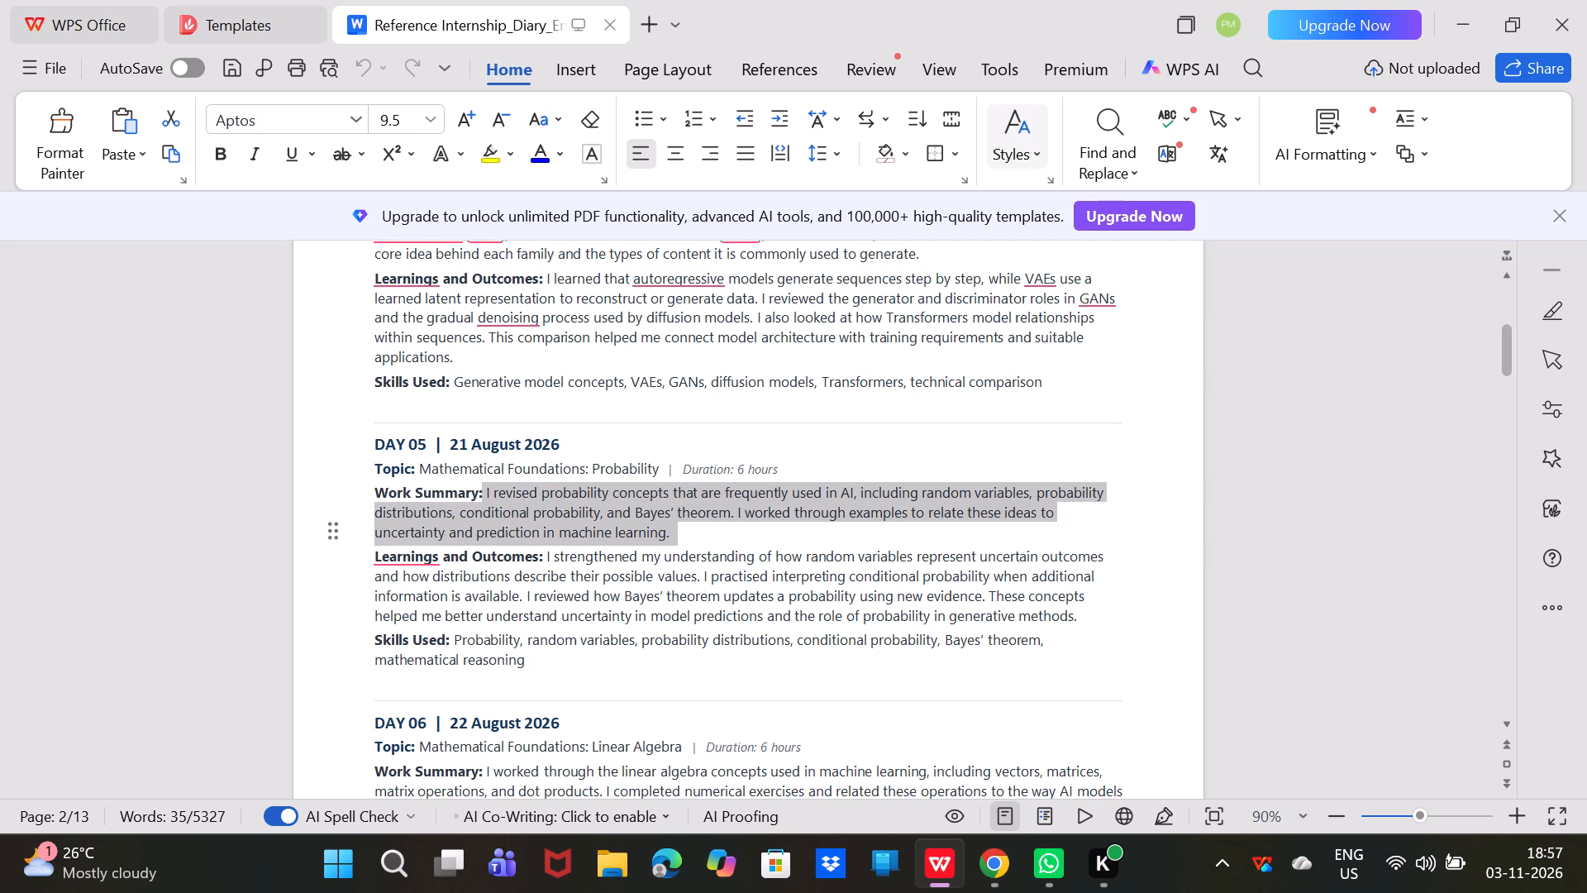
{"action": "left_click_drag", "start_coordinate": [544, 557], "coordinate": [998, 606]}
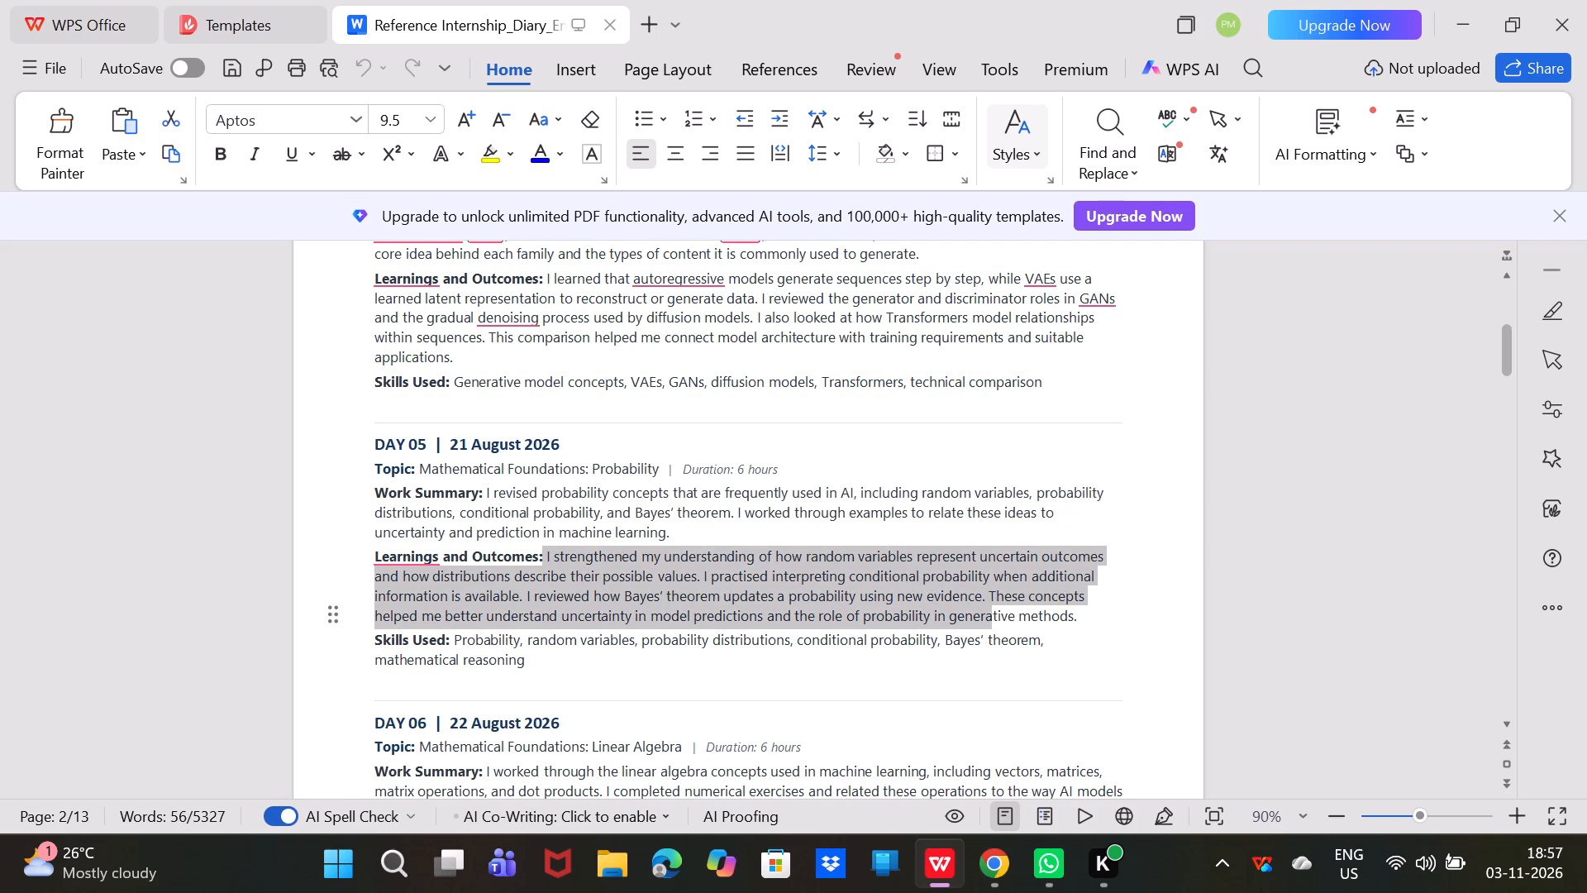
{"action": "left_click_drag", "start_coordinate": [998, 606], "coordinate": [1079, 616]}
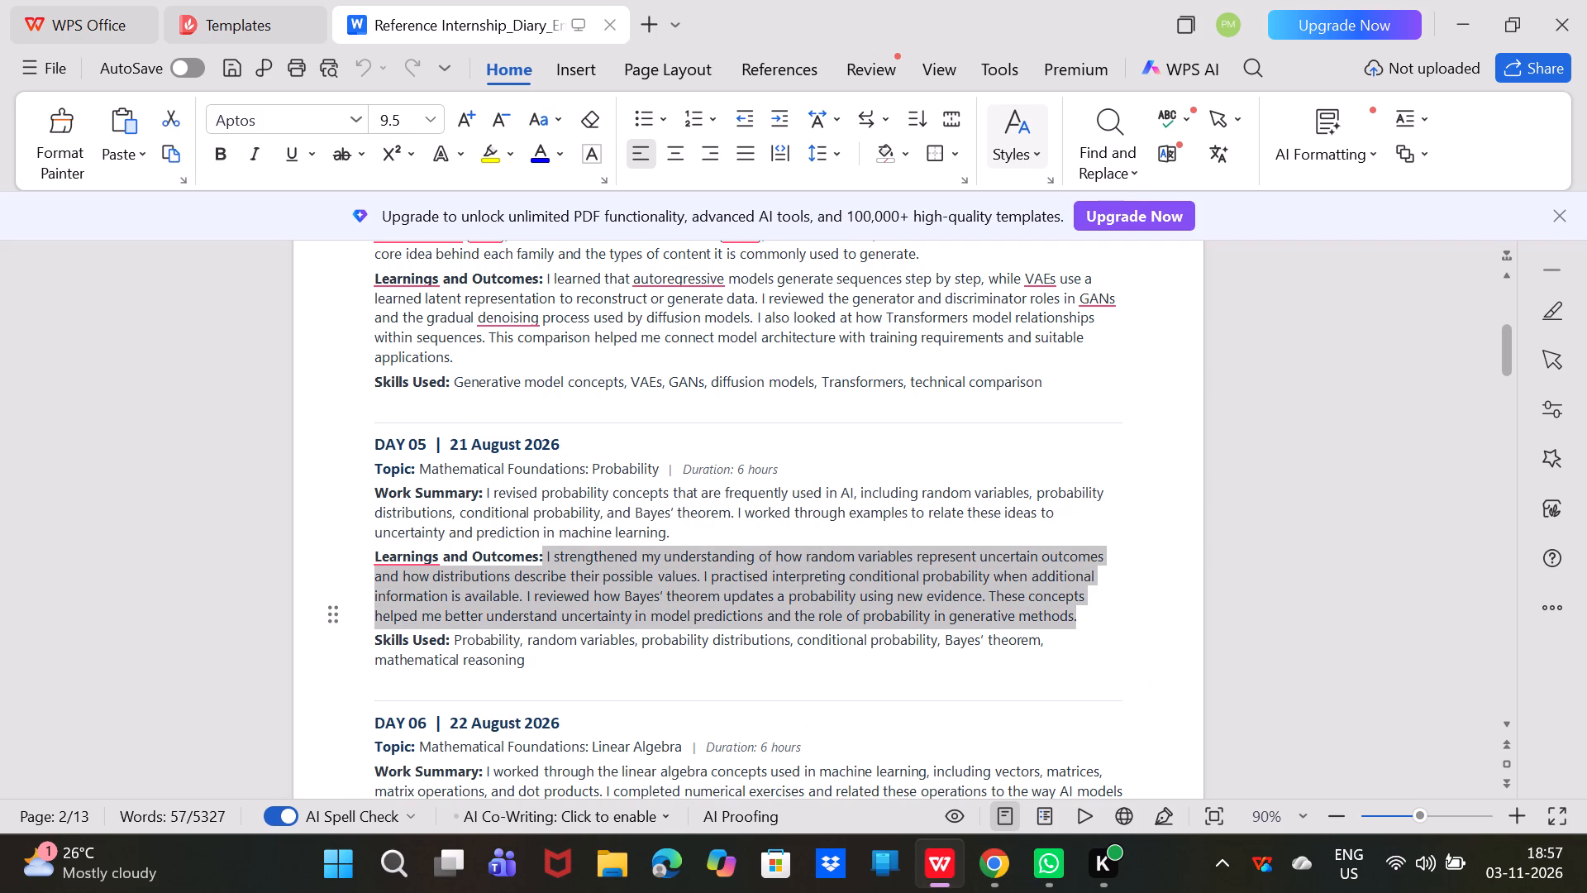
{"action": "key", "text": "ctrl+c"}
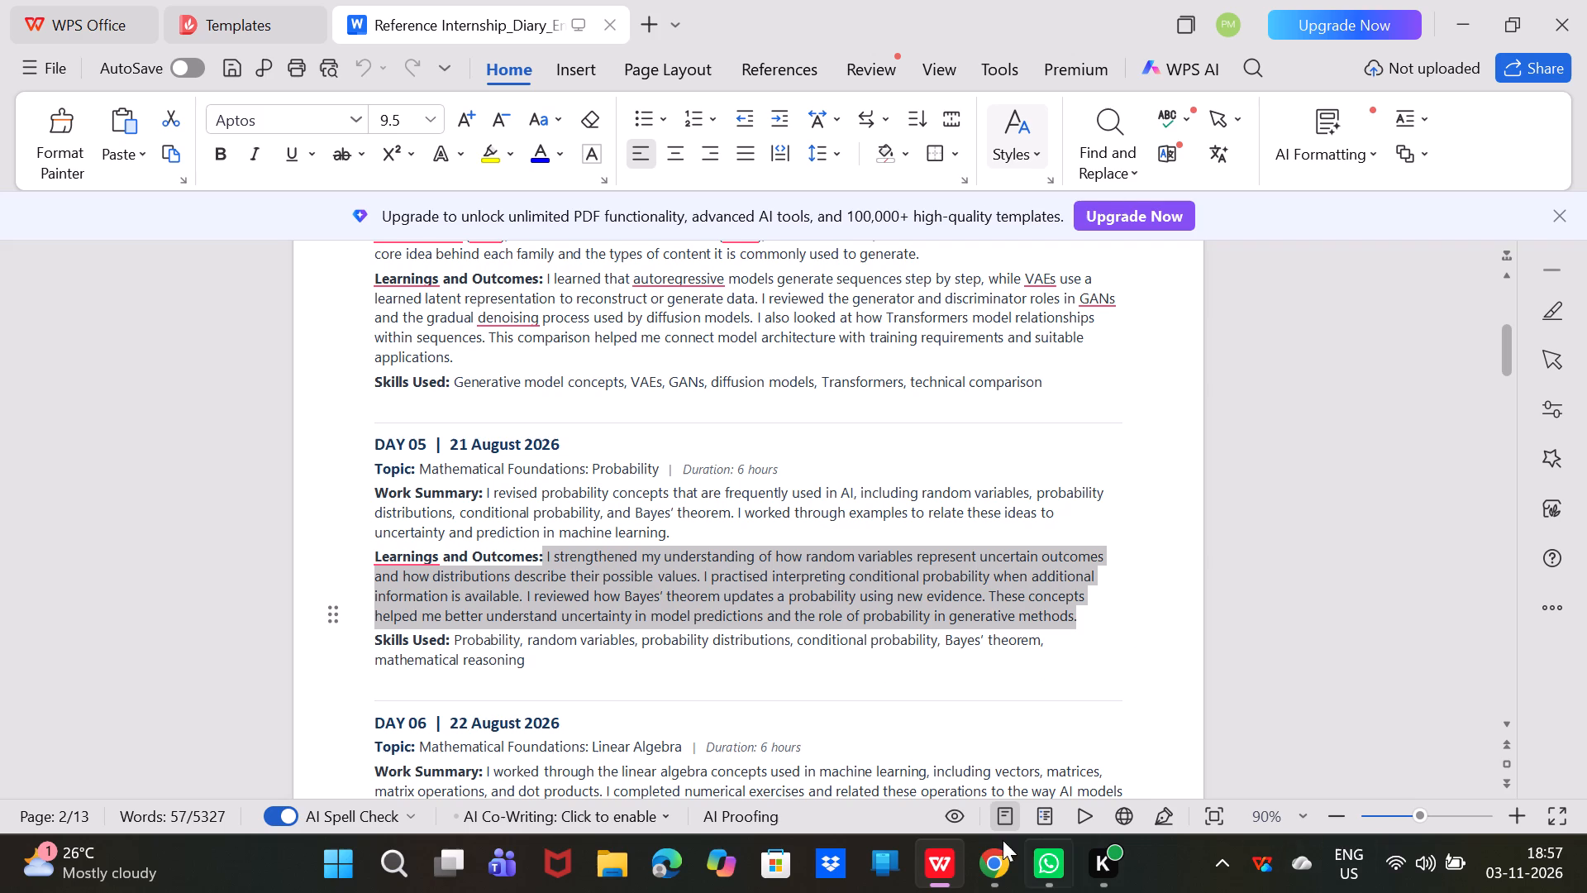
{"action": "left_click", "coordinate": [993, 848]}
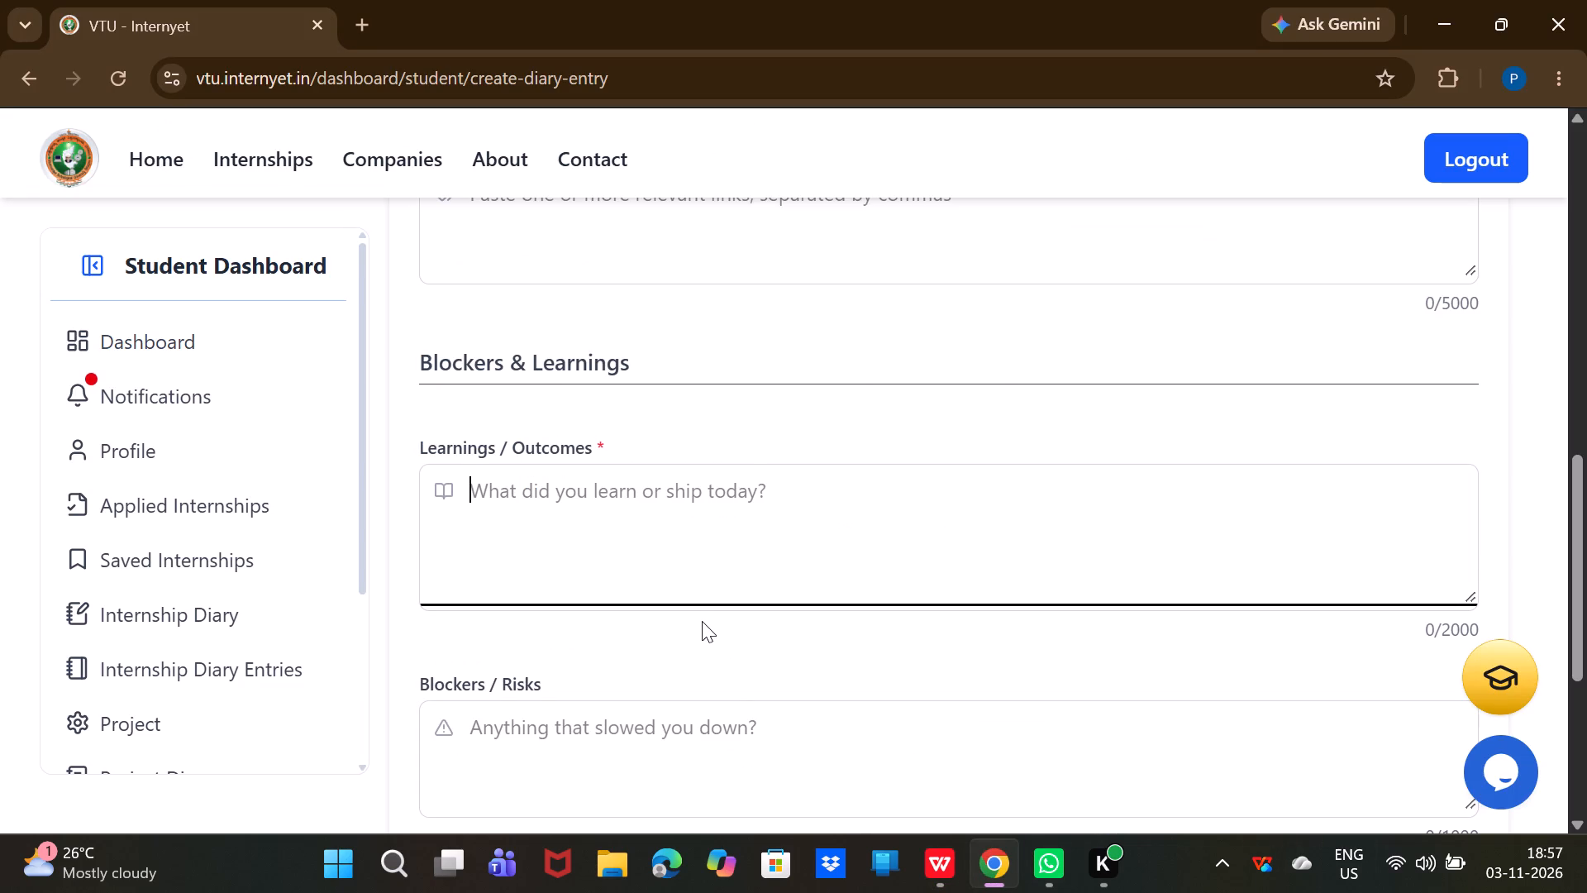
{"action": "key", "text": "ctrl+v"}
Add Generative ai as the skill used and save the 21 Aug 2026 diary entry.
{"action": "scroll", "coordinate": [702, 621], "scroll_direction": "down", "scroll_amount": 3}
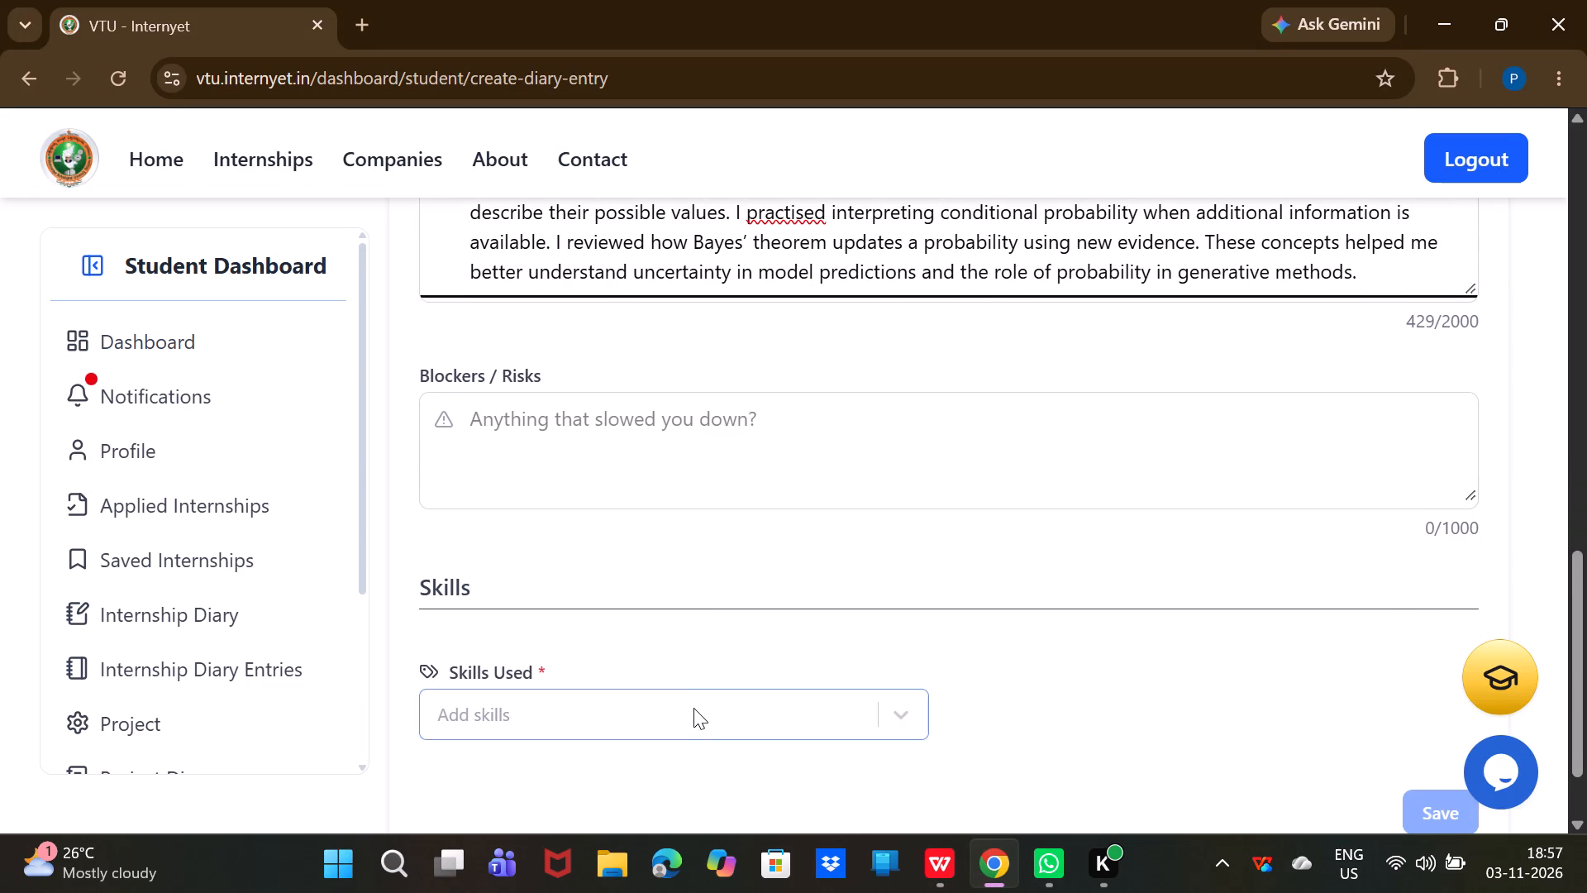
{"action": "left_click", "coordinate": [692, 709]}
{"action": "type", "text": "ge"}
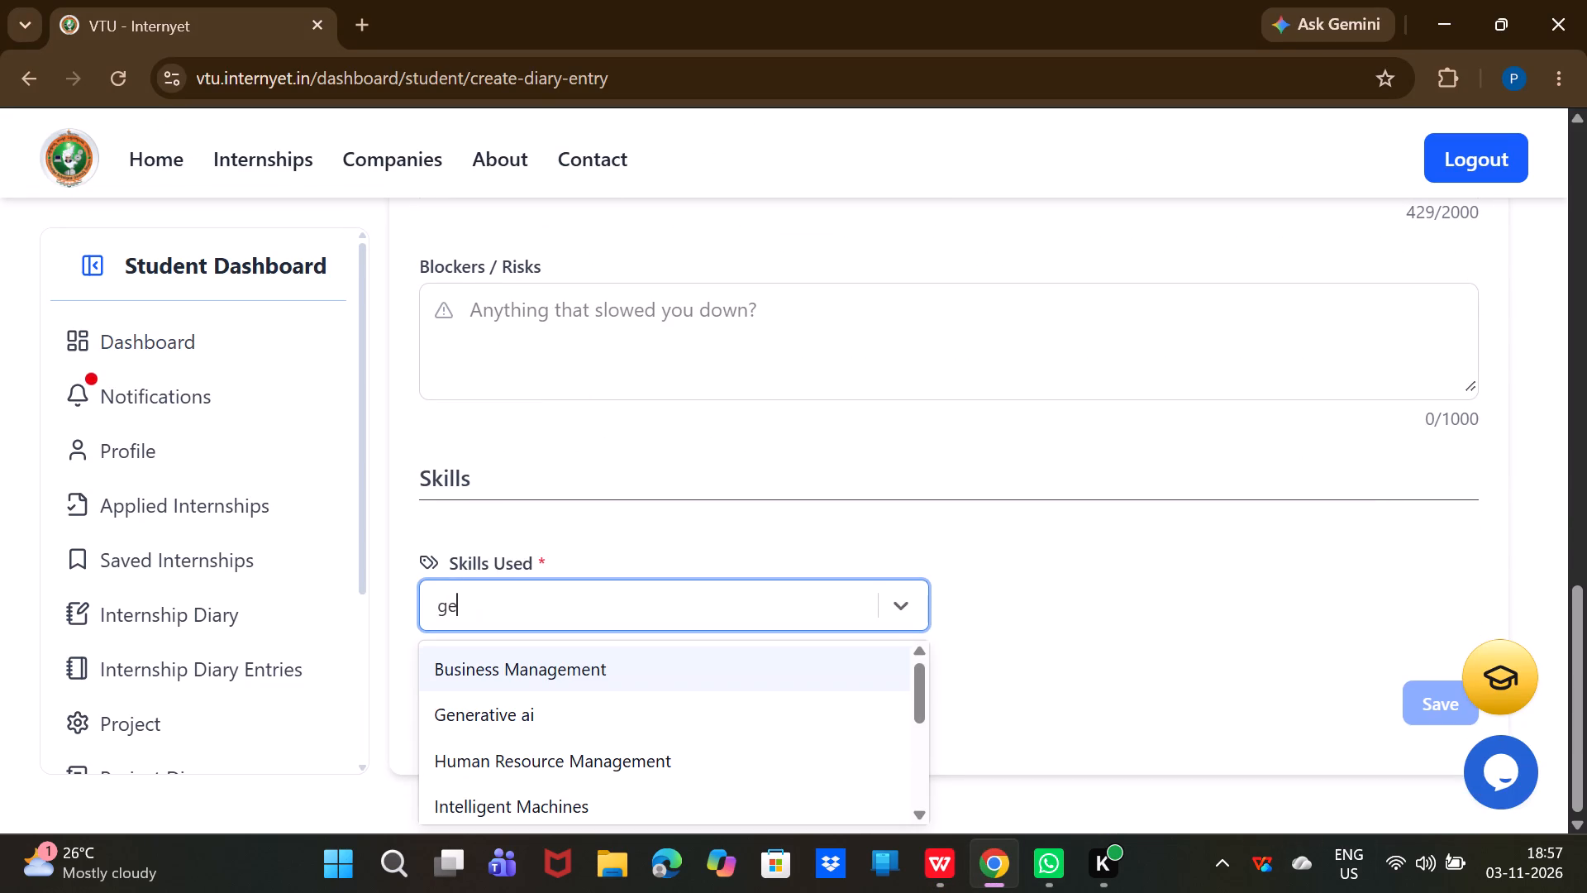
{"action": "left_click", "coordinate": [536, 717]}
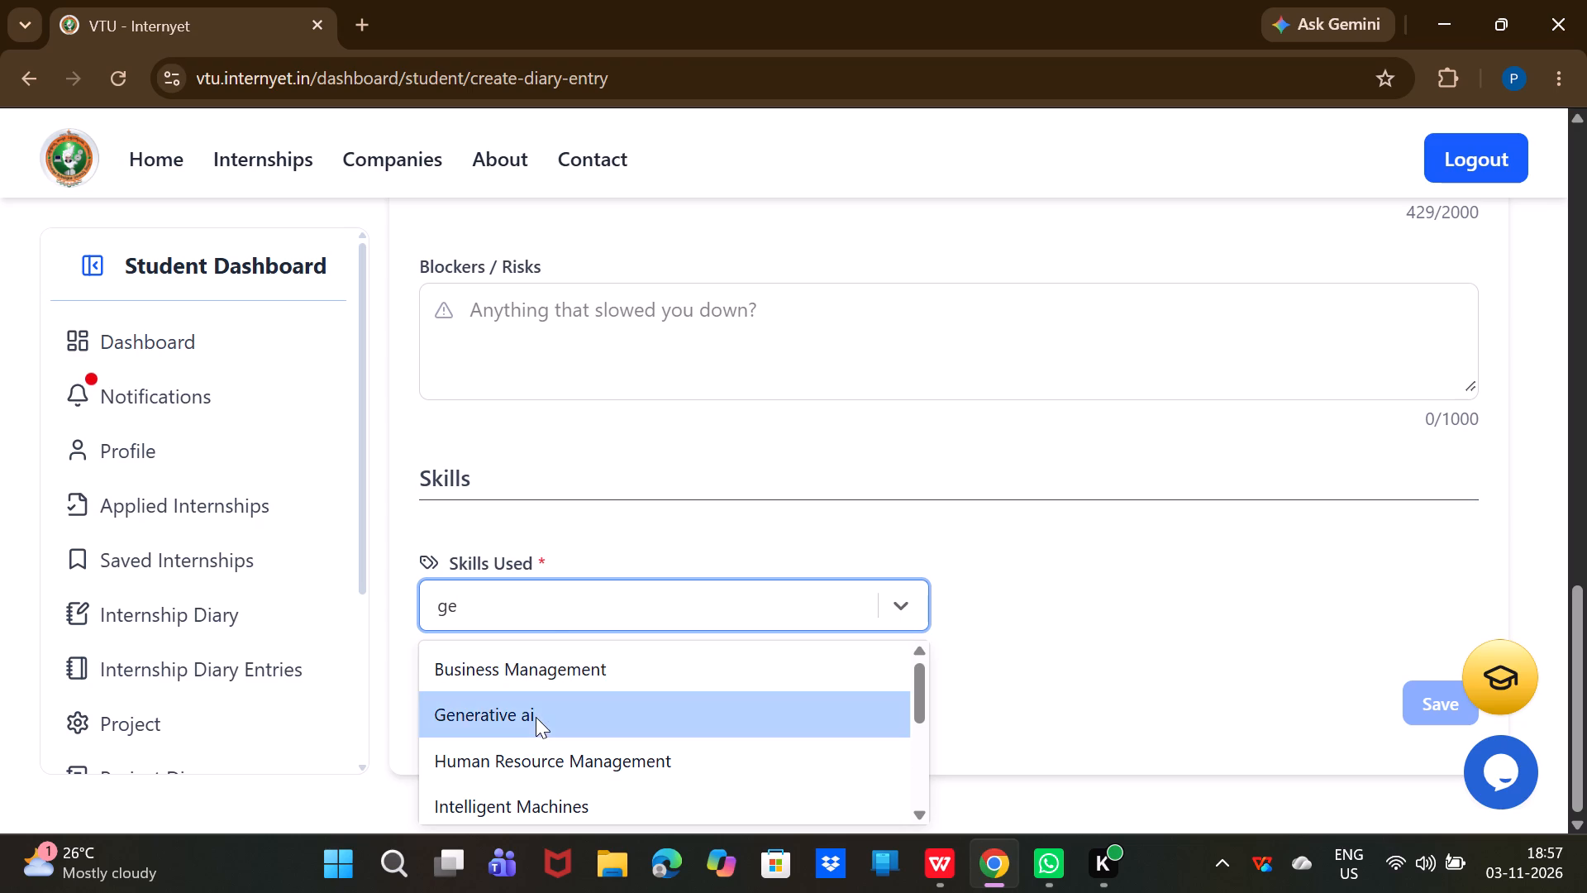
{"action": "scroll", "coordinate": [725, 659], "scroll_direction": "down", "scroll_amount": 2}
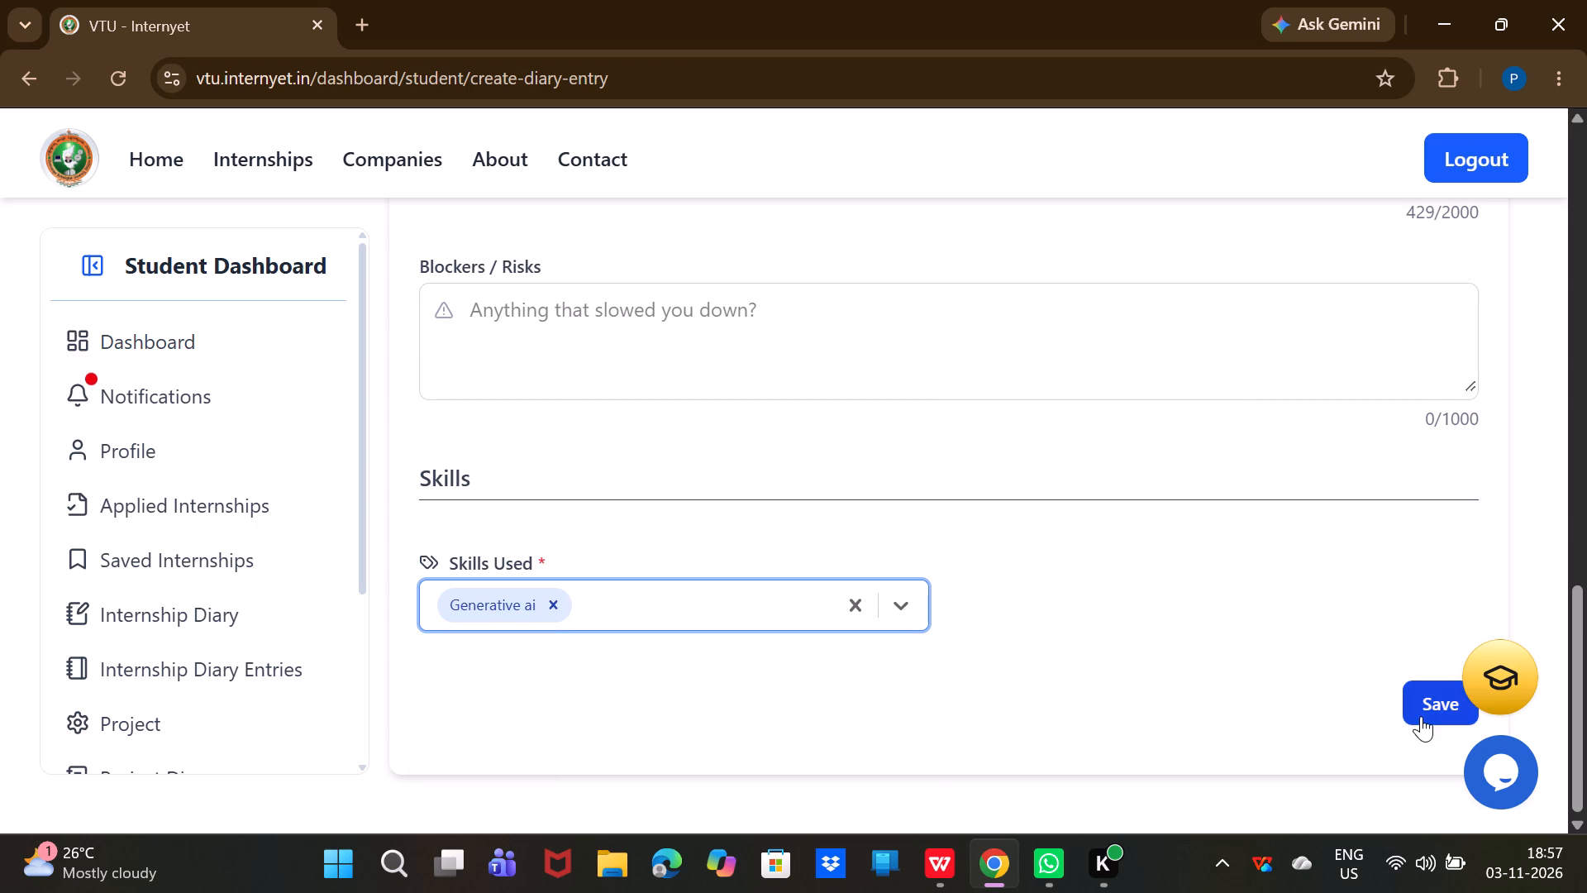
{"action": "left_click", "coordinate": [1421, 716]}
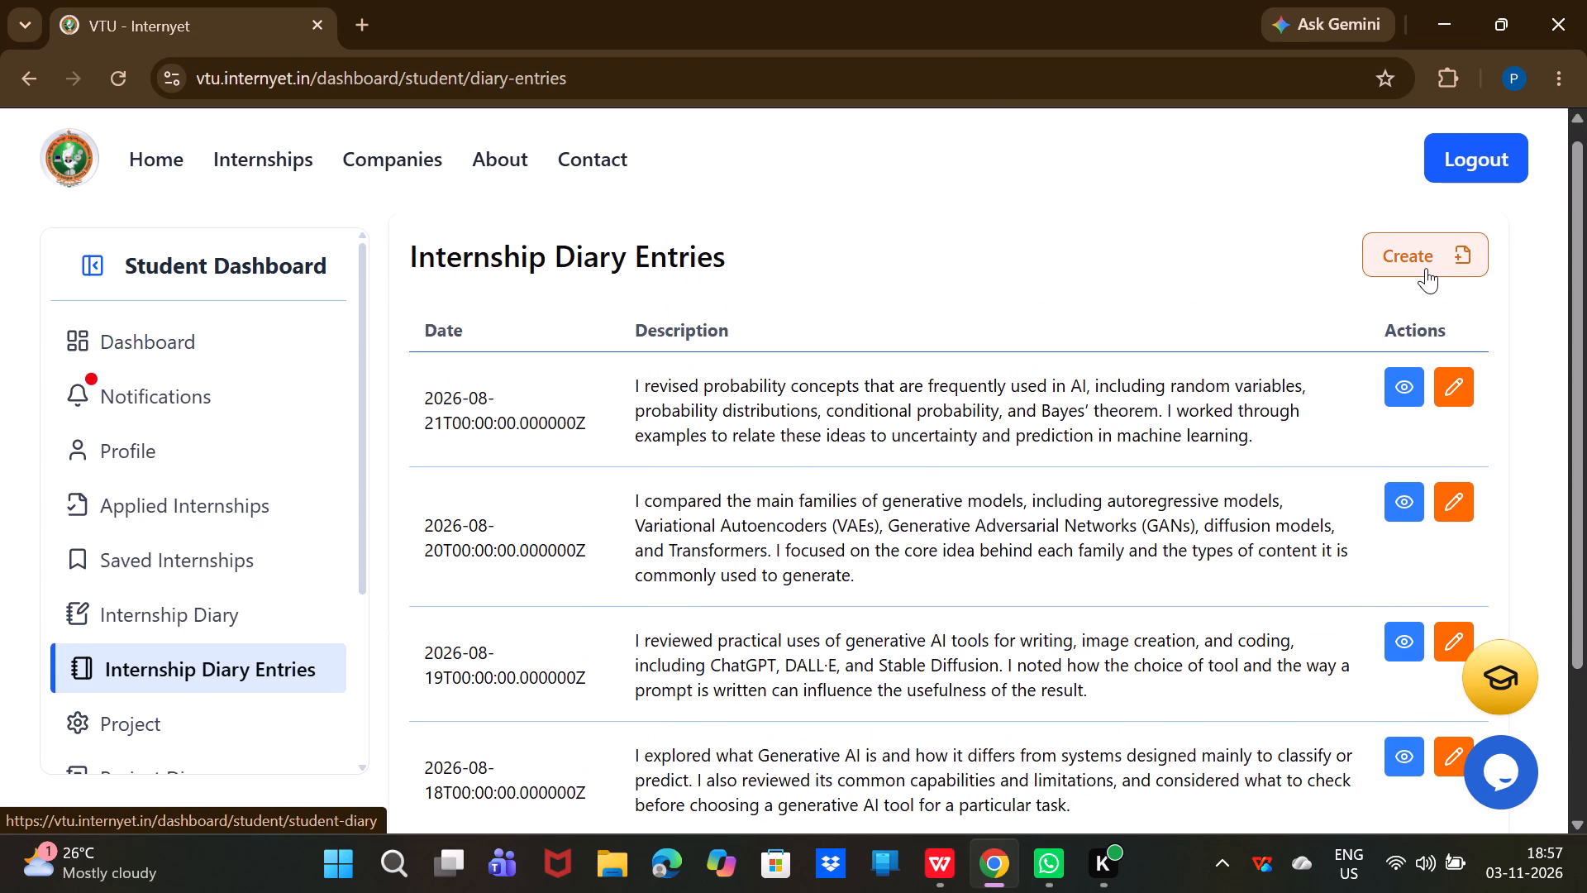
Start a new diary entry for the Trainee Software Engineer — Ethnotech Academic Solutions internship, dated 22 August 2026 as in the reference document's Day 06.
{"action": "left_click", "coordinate": [1426, 268]}
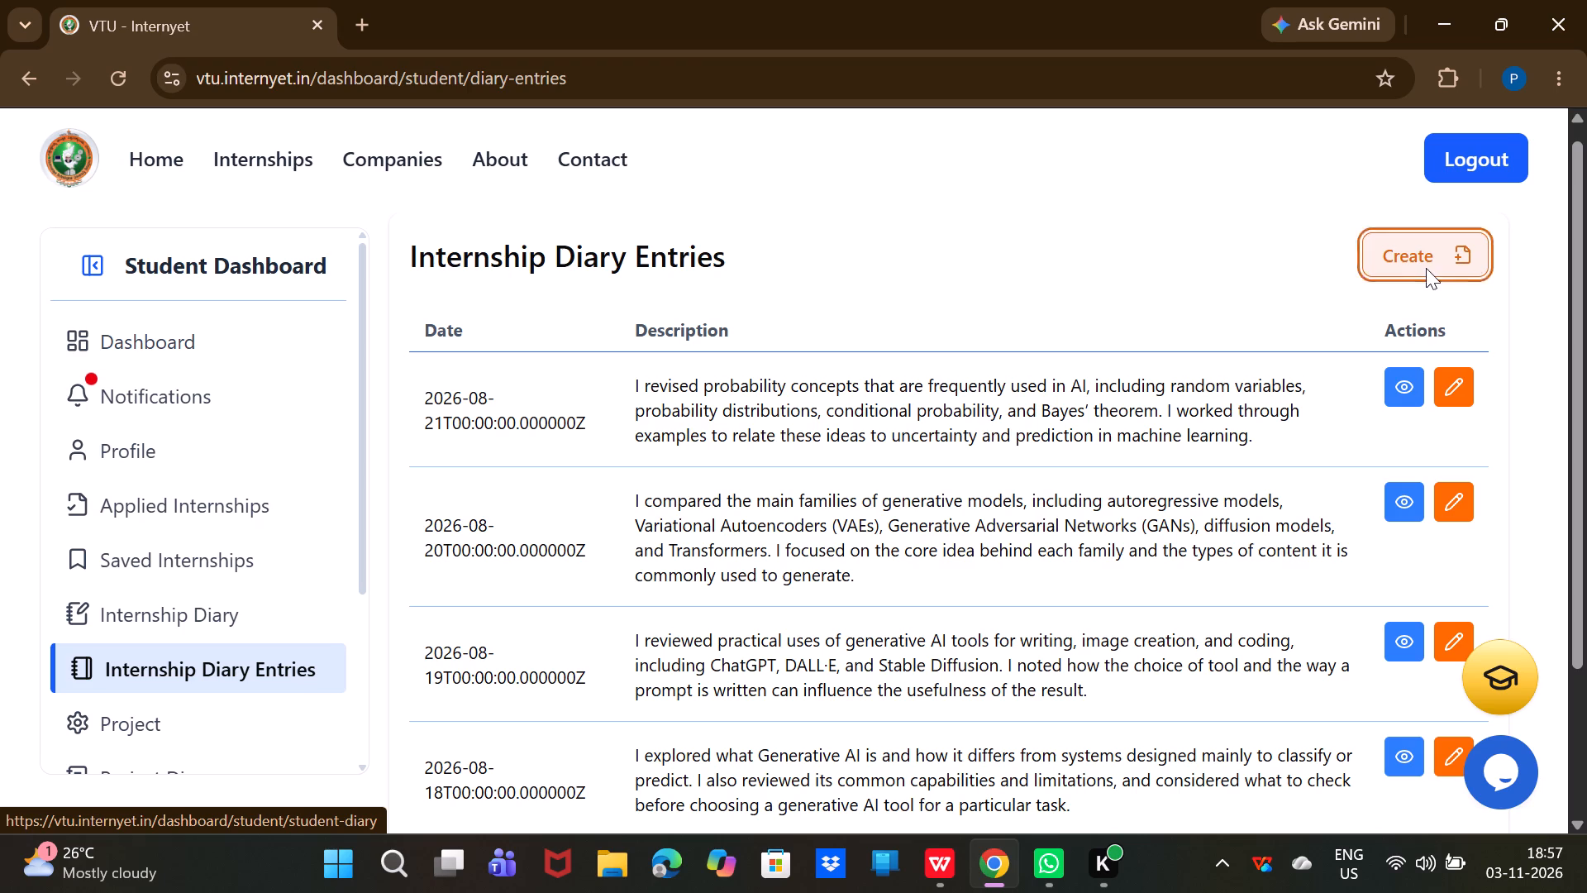
{"action": "left_click", "coordinate": [873, 524]}
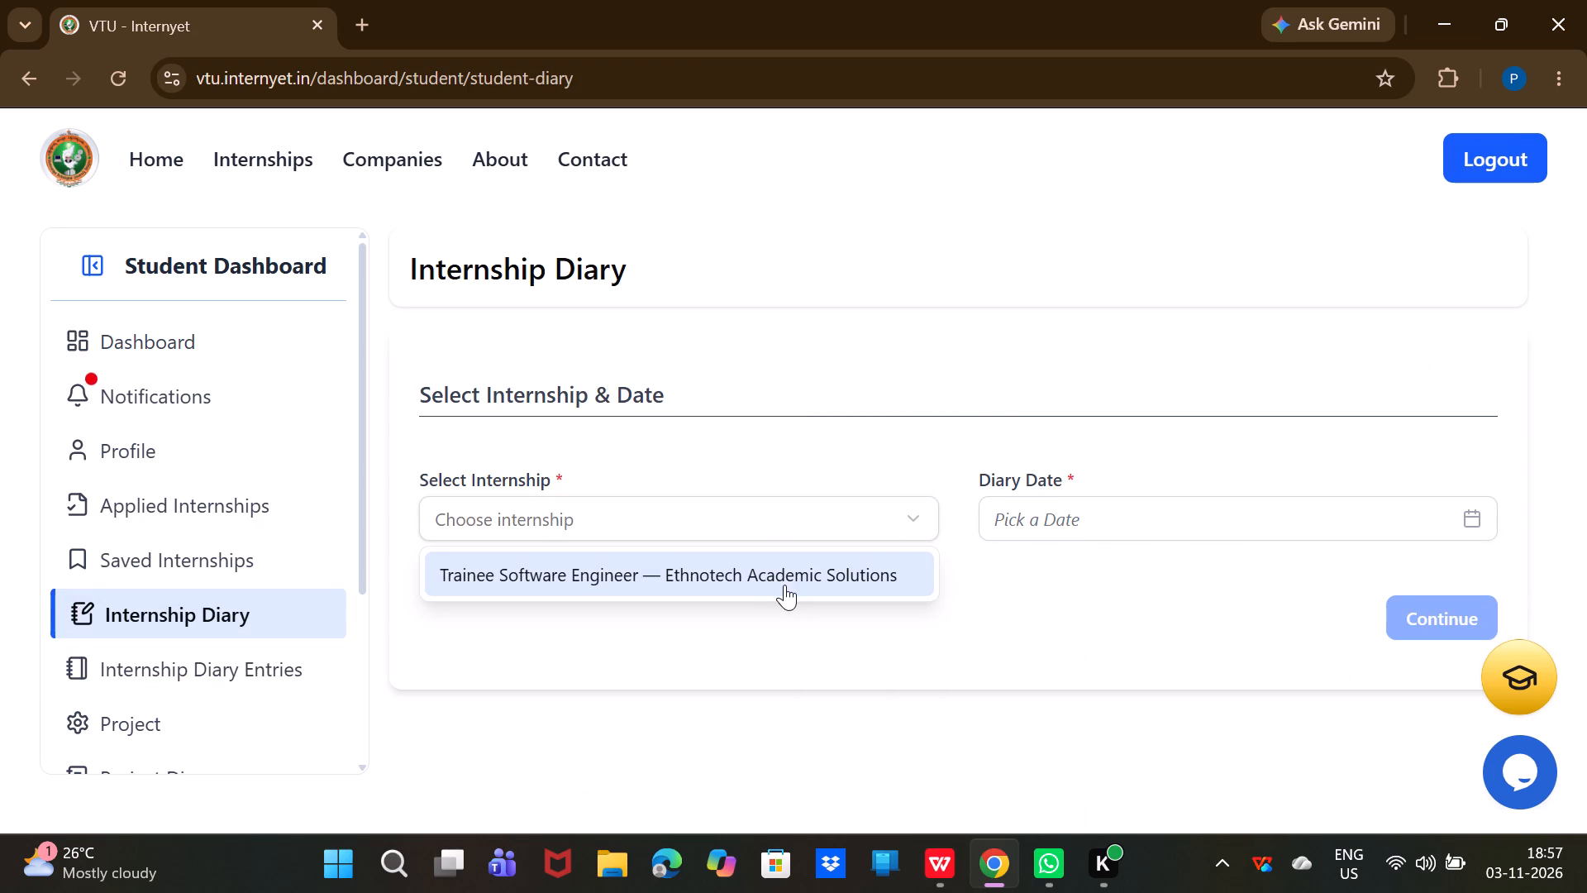
{"action": "left_click_drag", "start_coordinate": [784, 585], "coordinate": [797, 564]}
{"action": "left_click", "coordinate": [797, 564]}
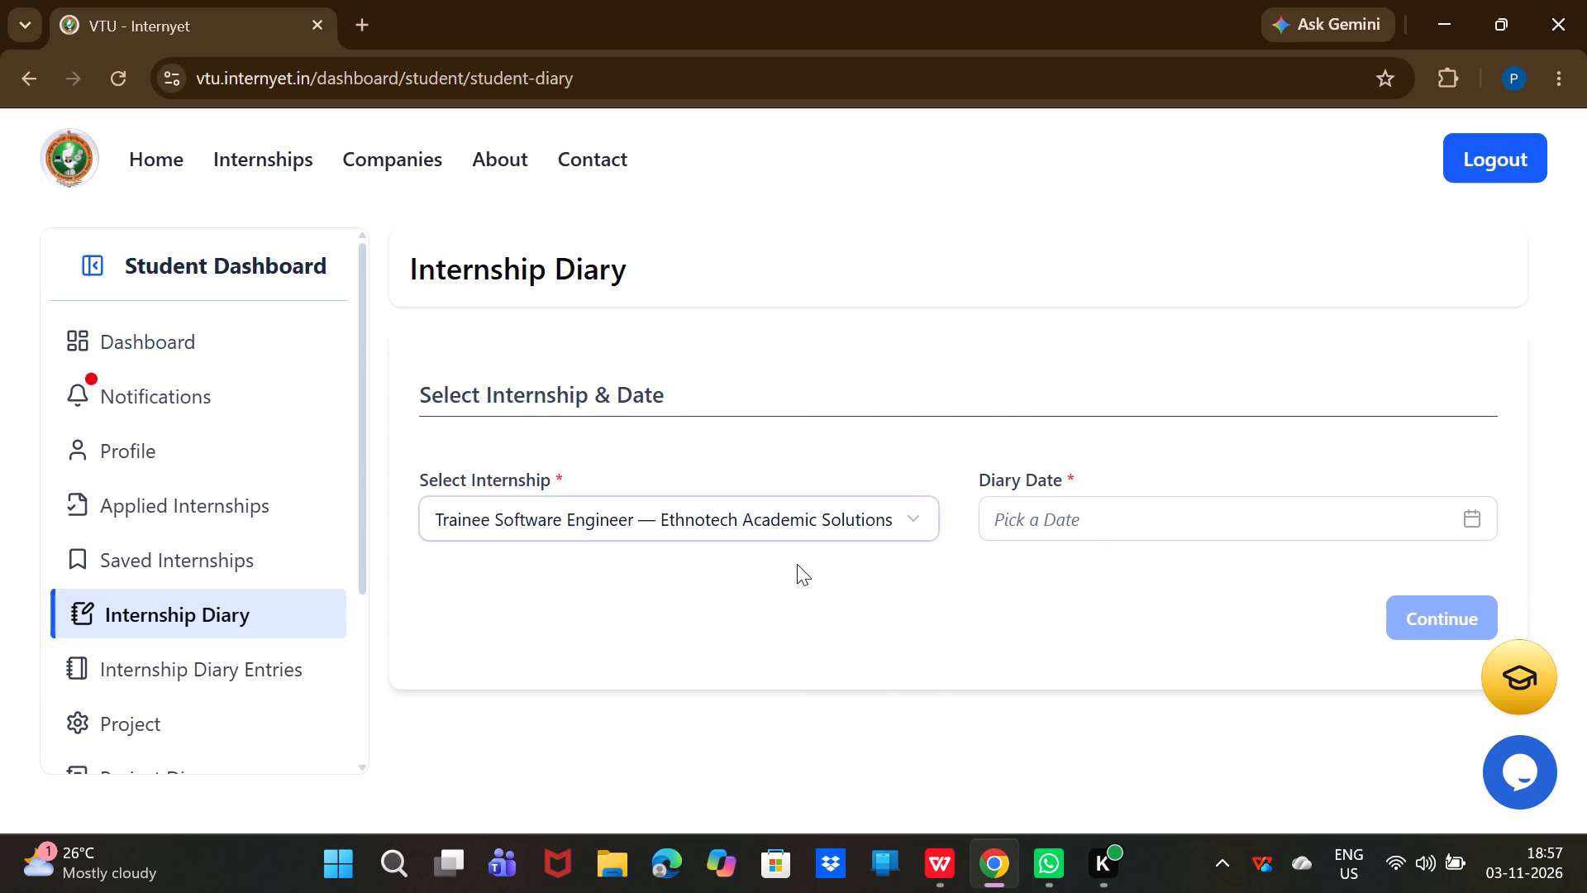
{"action": "left_click", "coordinate": [937, 884]}
{"action": "scroll", "coordinate": [843, 685], "scroll_direction": "down", "scroll_amount": 1}
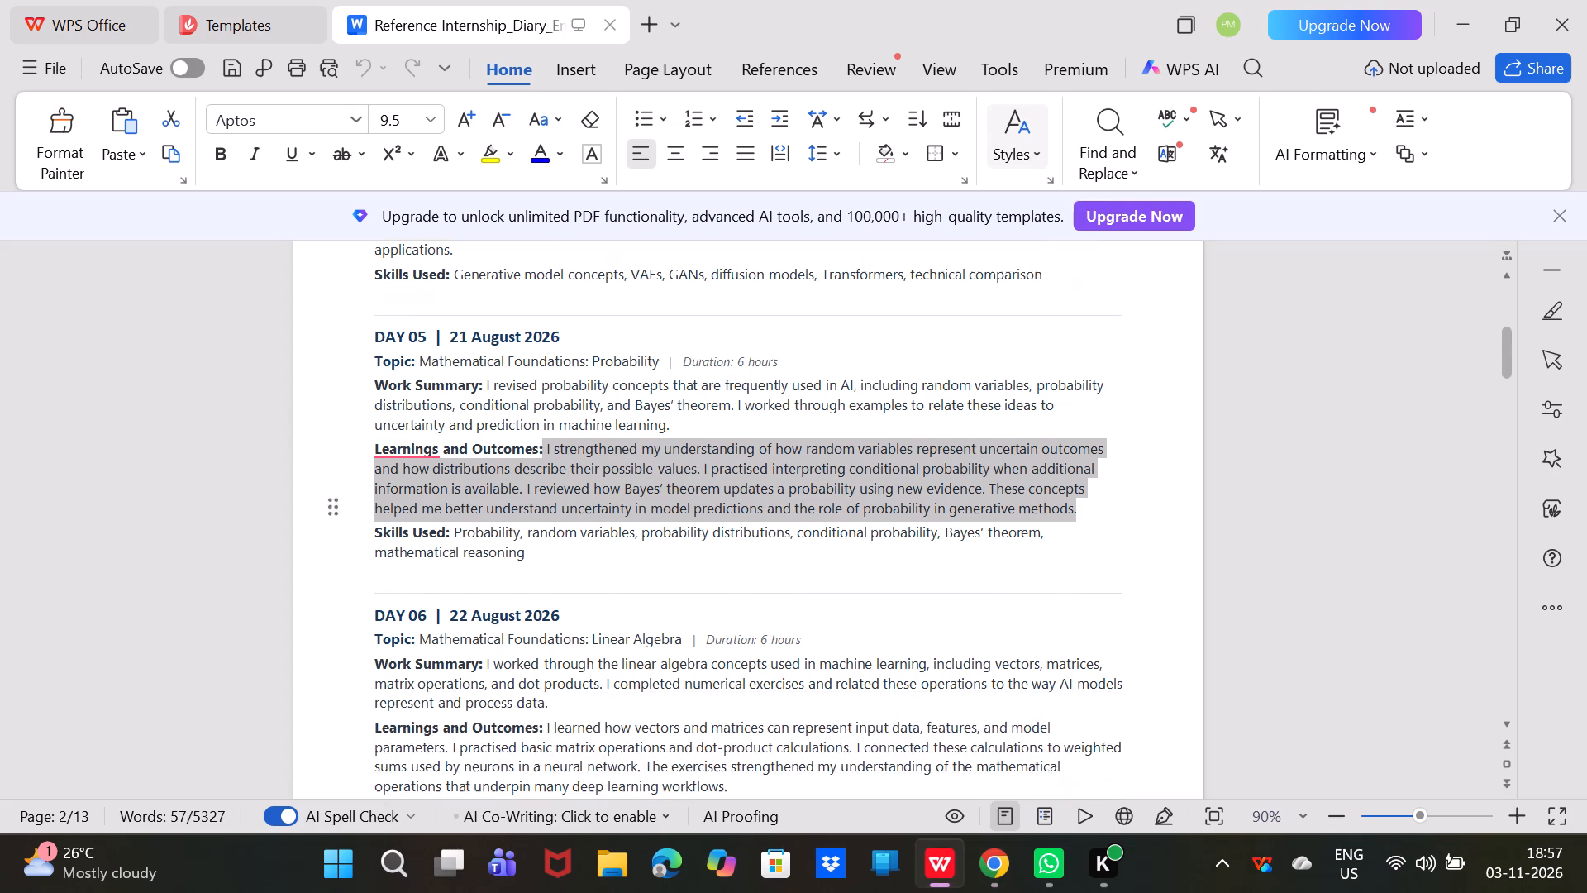
{"action": "scroll", "coordinate": [843, 685], "scroll_direction": "down", "scroll_amount": 3}
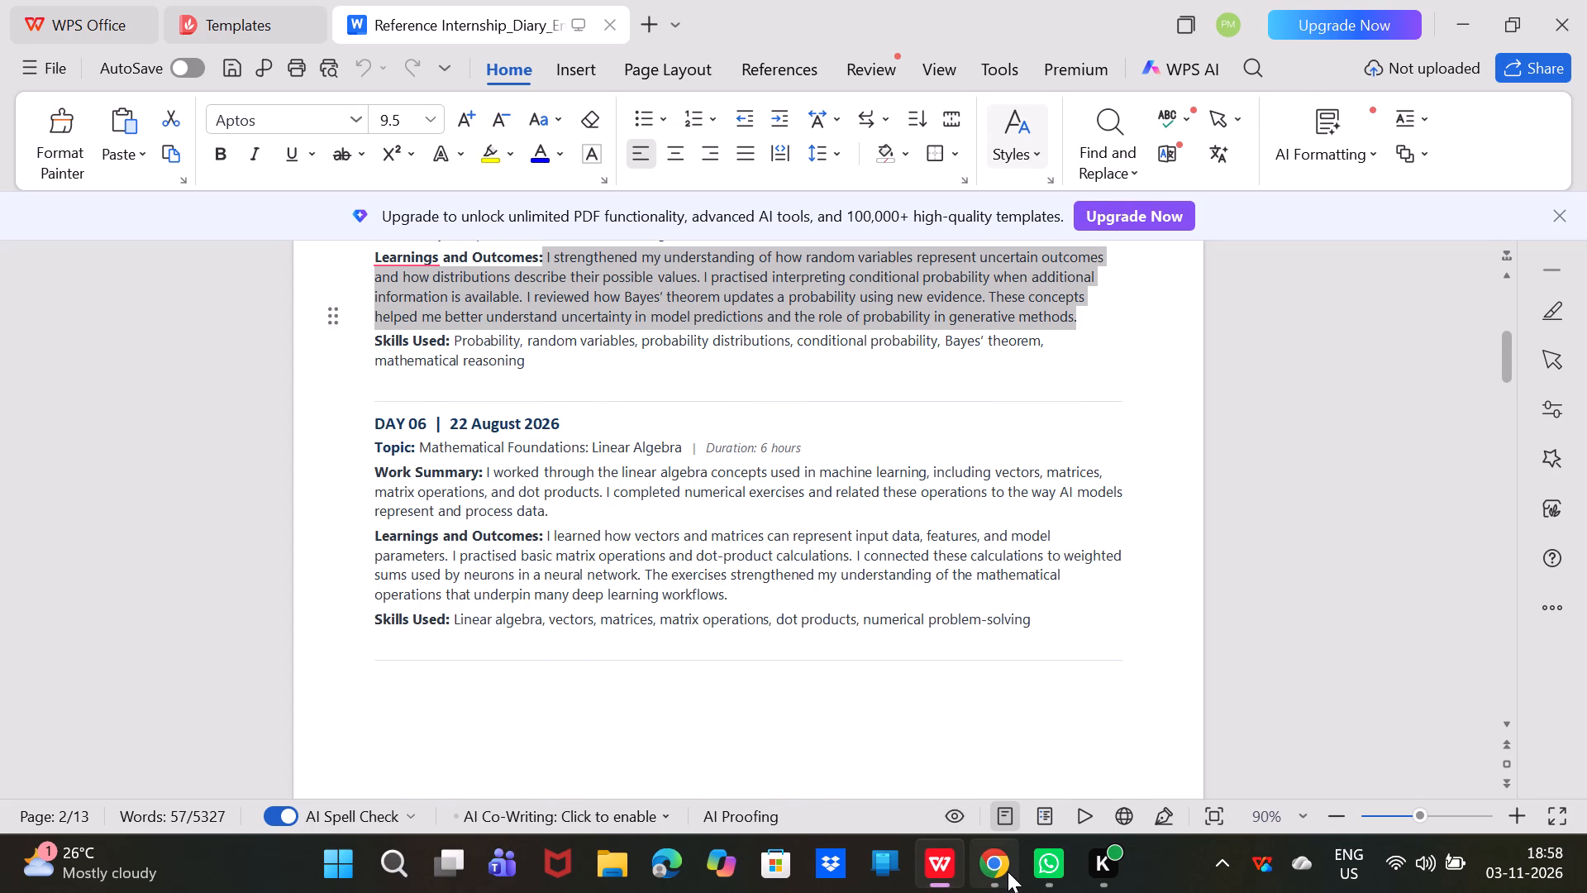
{"action": "left_click", "coordinate": [1008, 872]}
{"action": "left_click", "coordinate": [1160, 532]}
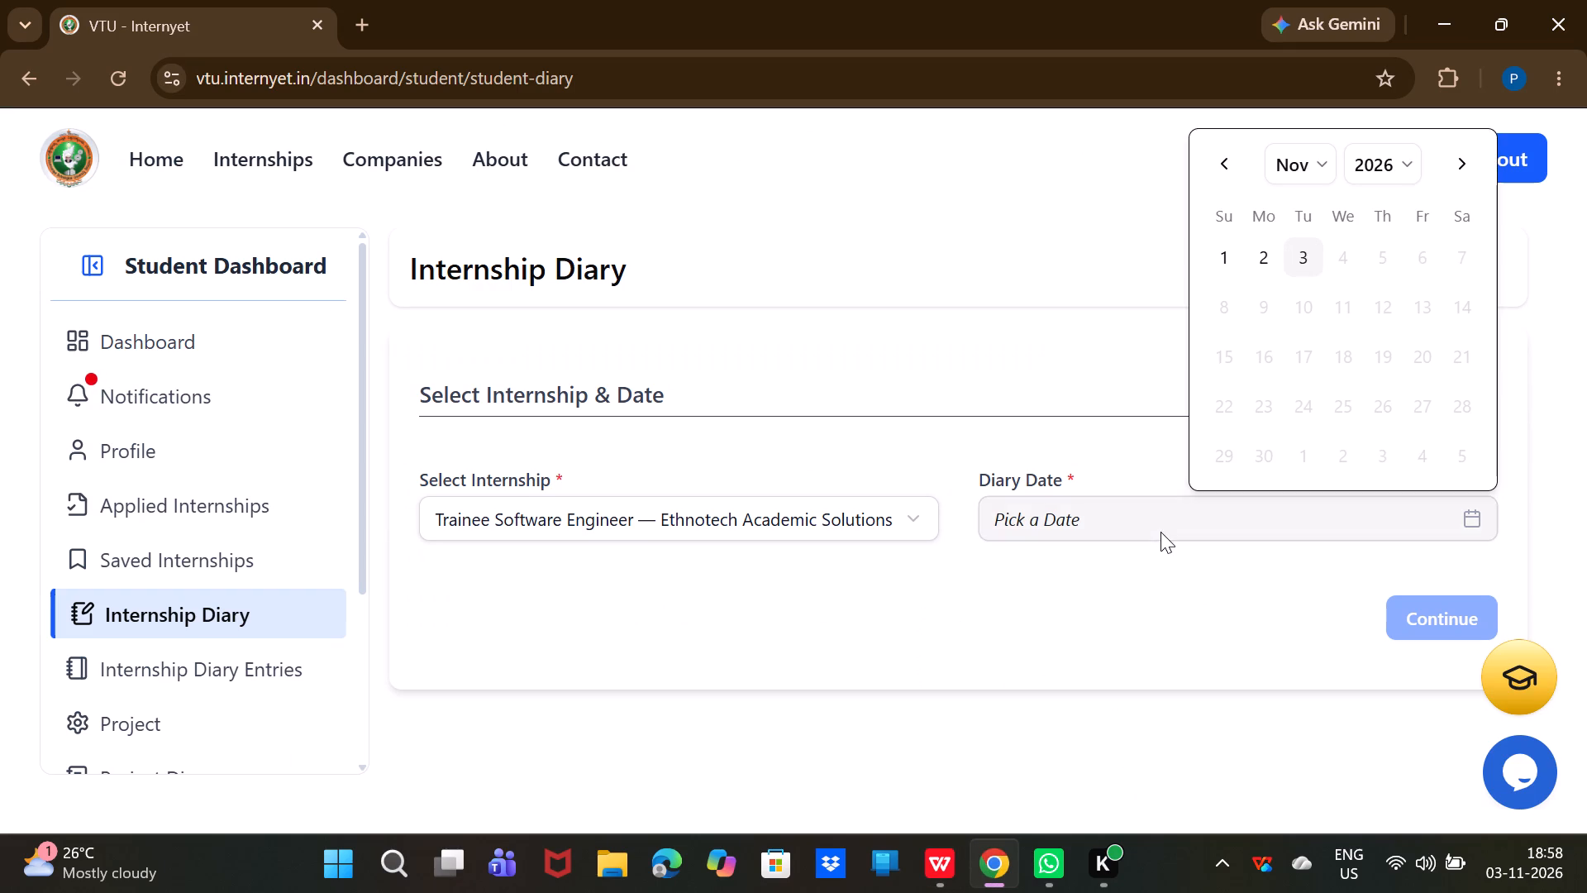
{"action": "left_click", "coordinate": [1323, 149]}
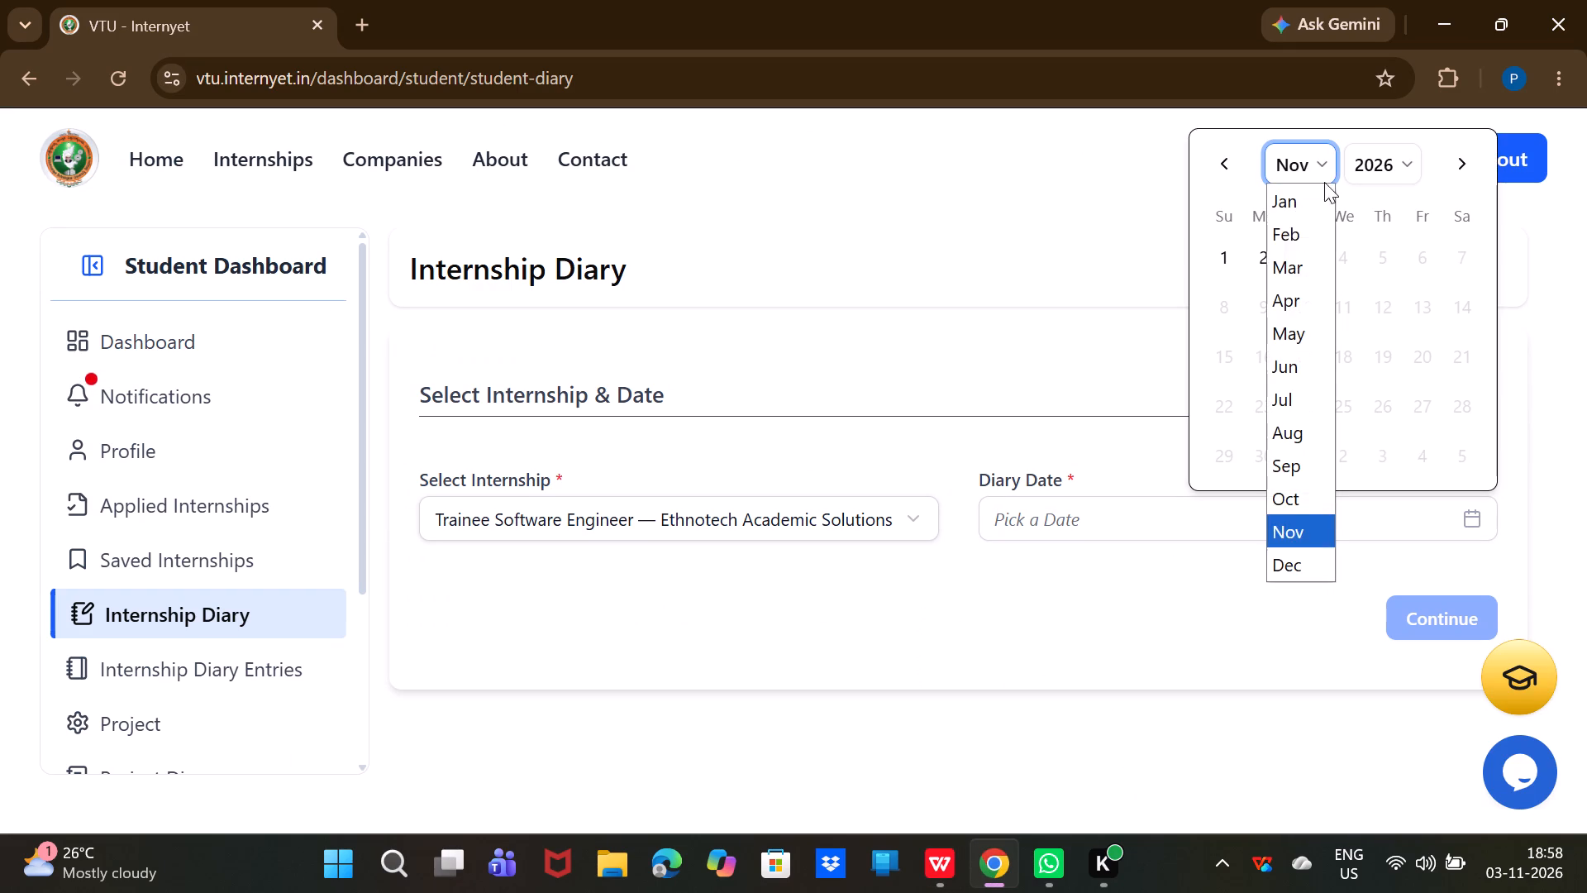
{"action": "left_click", "coordinate": [1314, 431]}
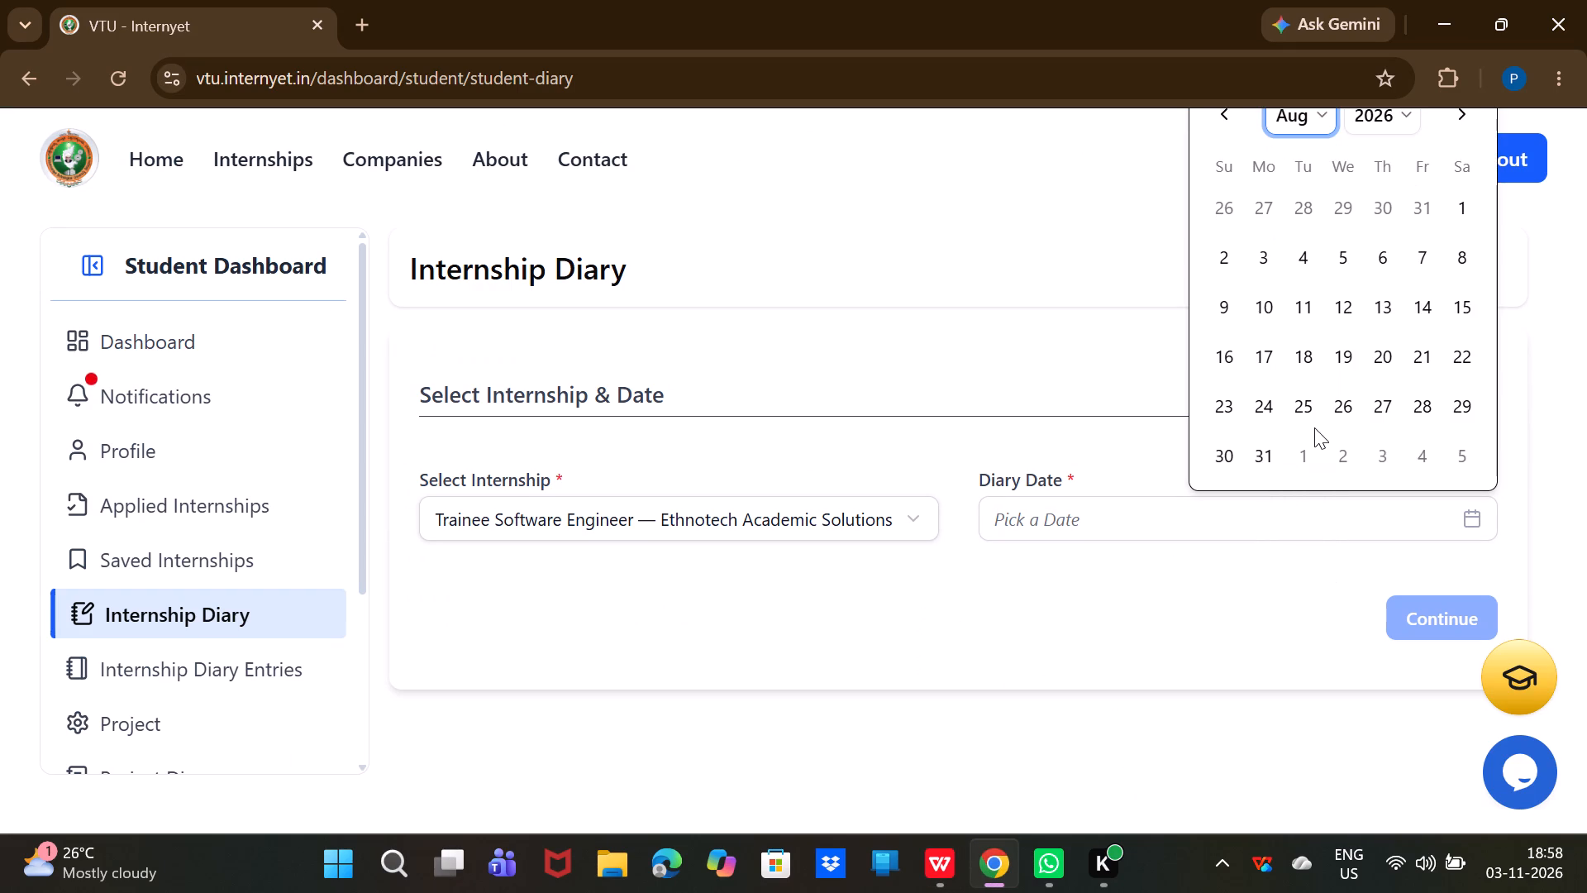
{"action": "left_click", "coordinate": [1460, 346]}
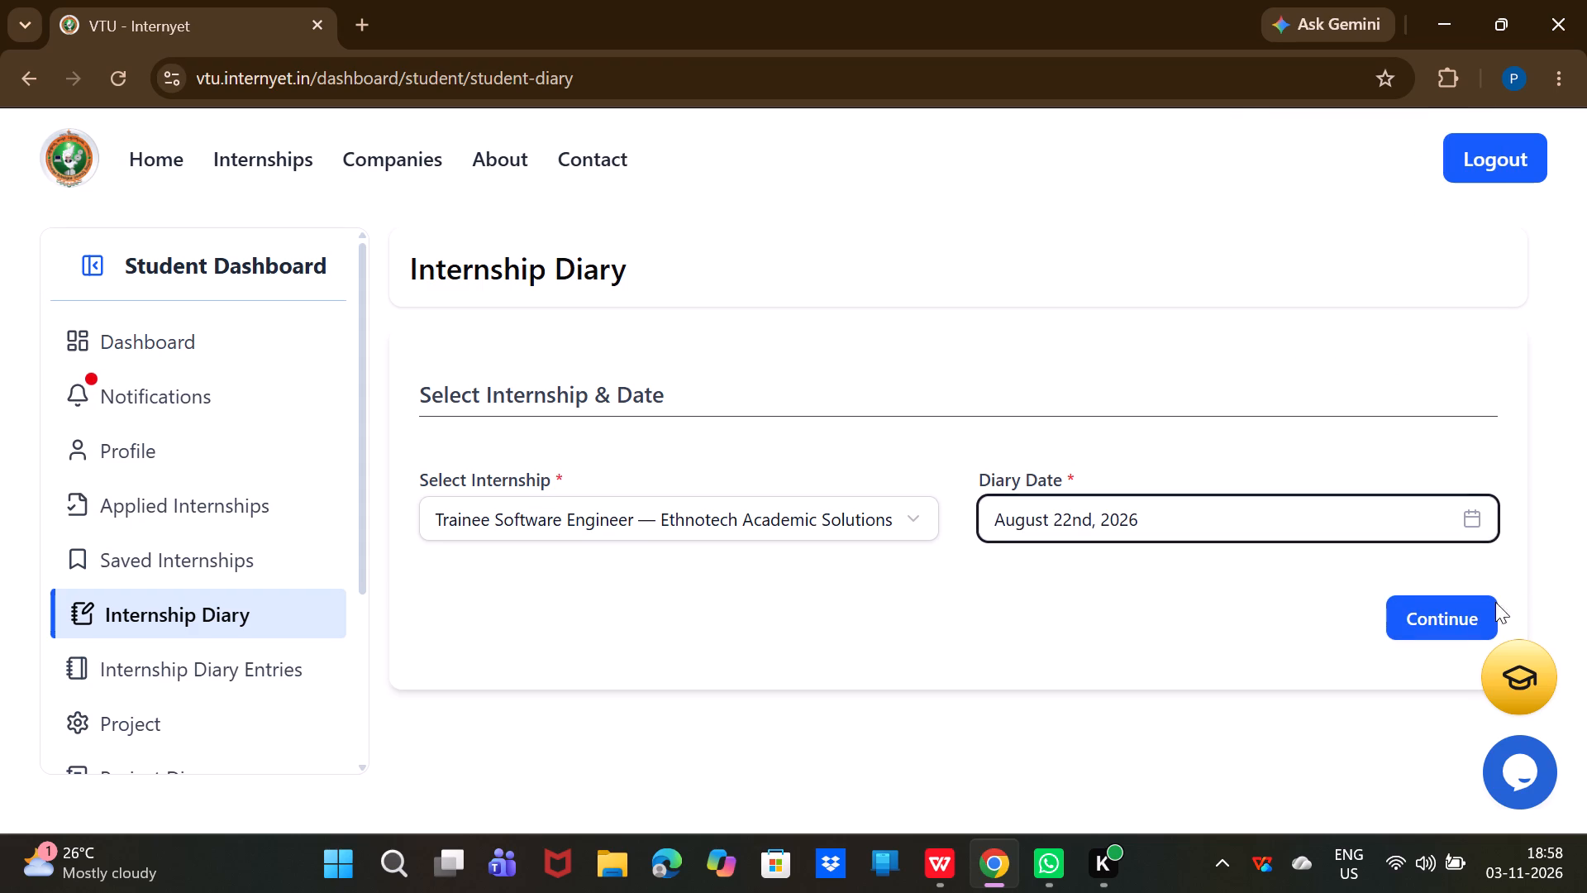
{"action": "left_click", "coordinate": [1464, 610]}
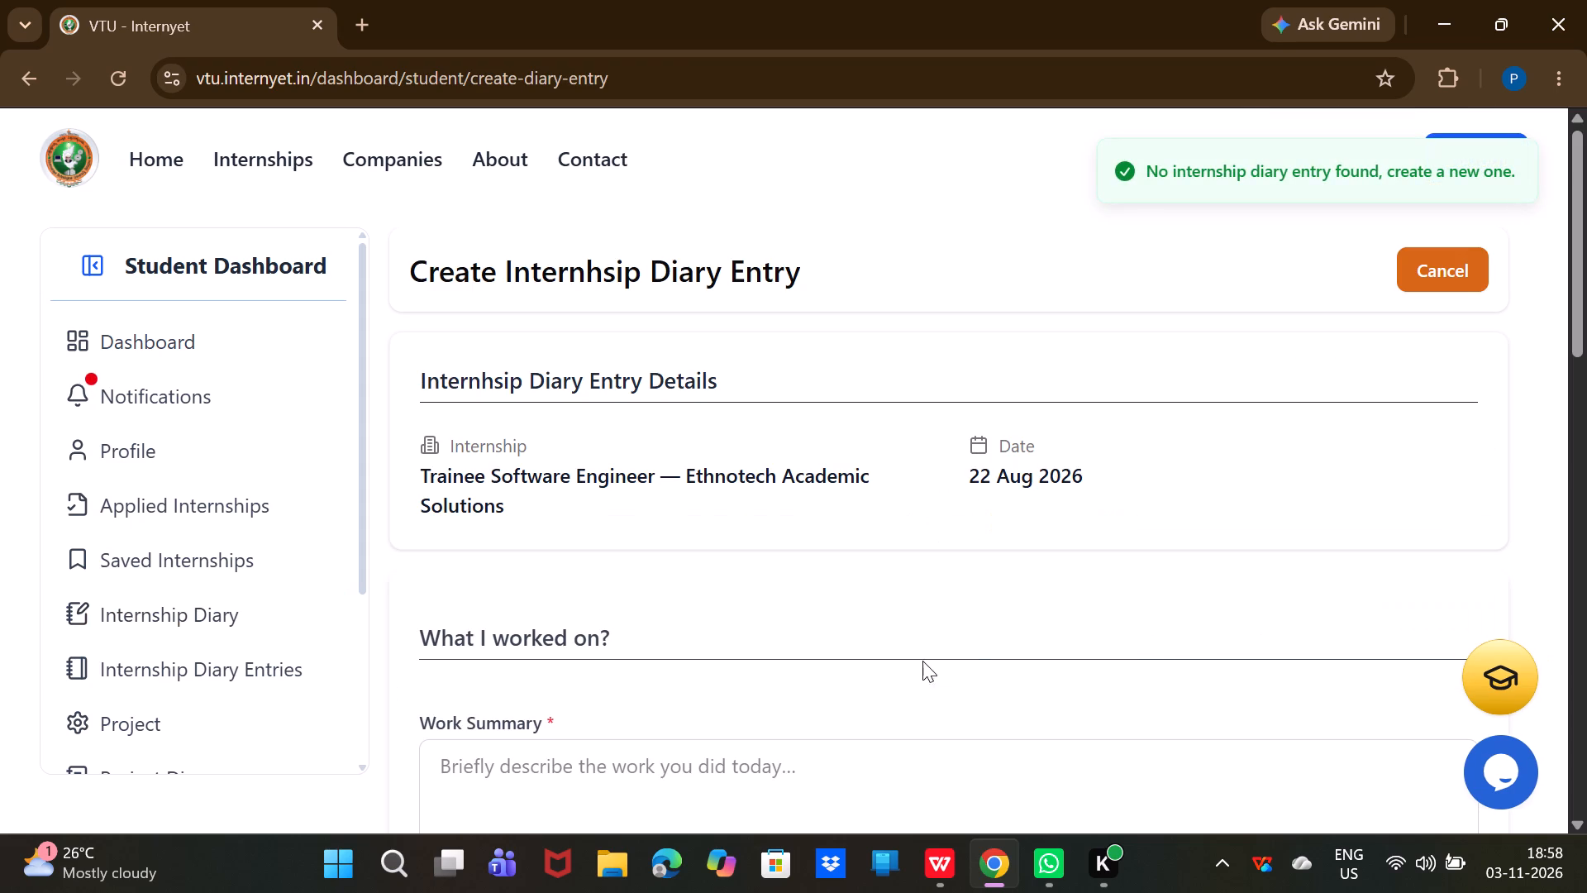
Copy the Day 06 work summary on linear algebra from the reference document into the 22 Aug 2026 entry's Work Summary.
{"action": "scroll", "coordinate": [921, 659], "scroll_direction": "down", "scroll_amount": 2}
{"action": "left_click_drag", "start_coordinate": [859, 544], "coordinate": [920, 765]}
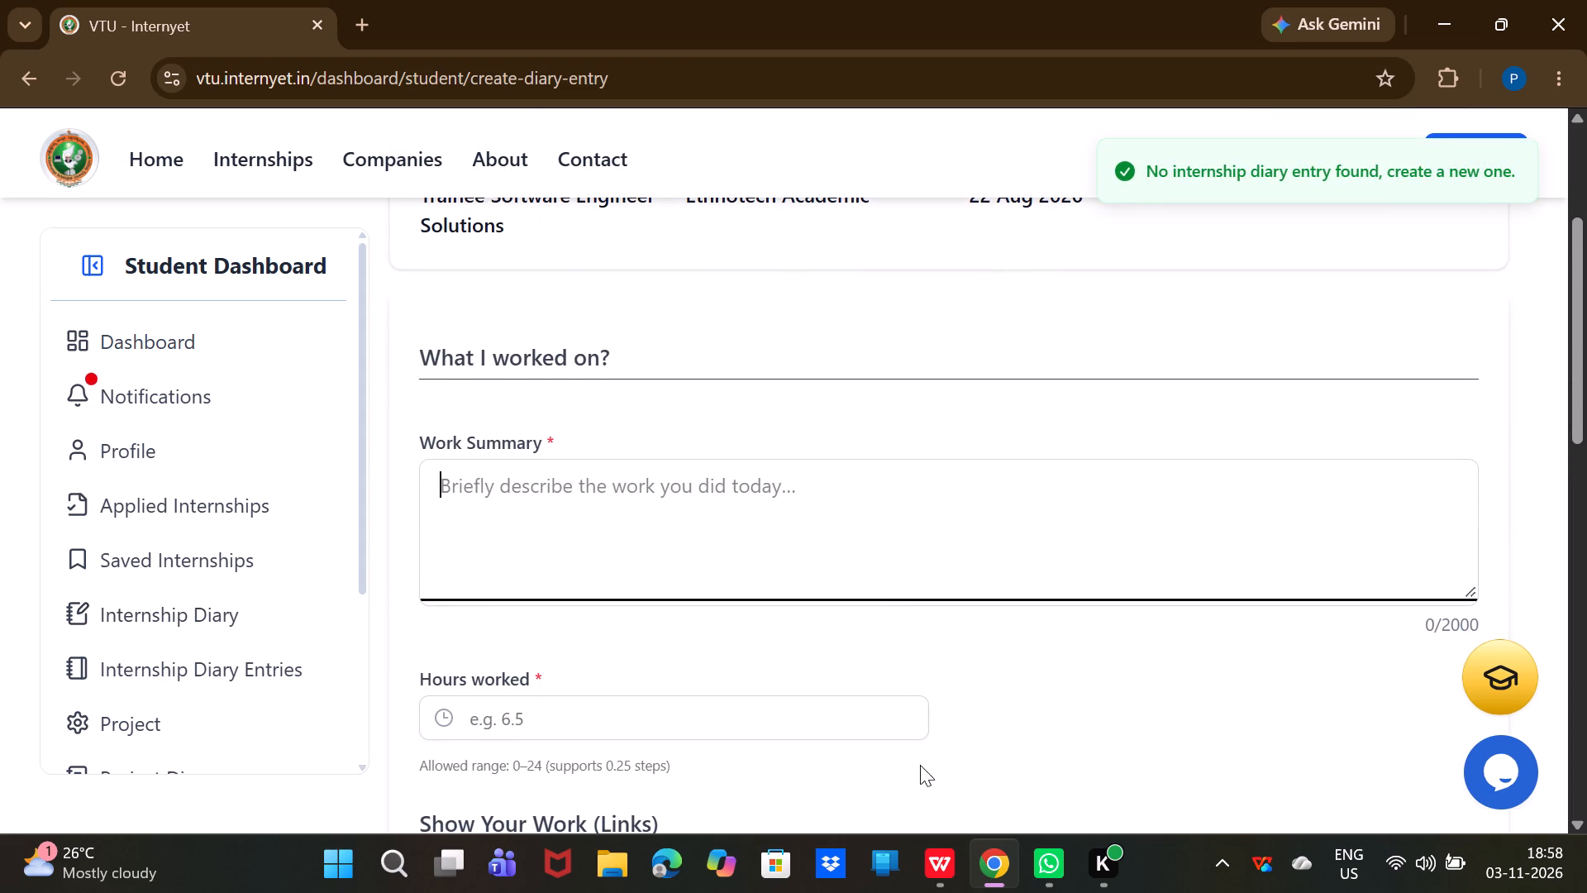
{"action": "left_click_drag", "start_coordinate": [920, 765], "coordinate": [934, 833]}
{"action": "left_click", "coordinate": [934, 833]}
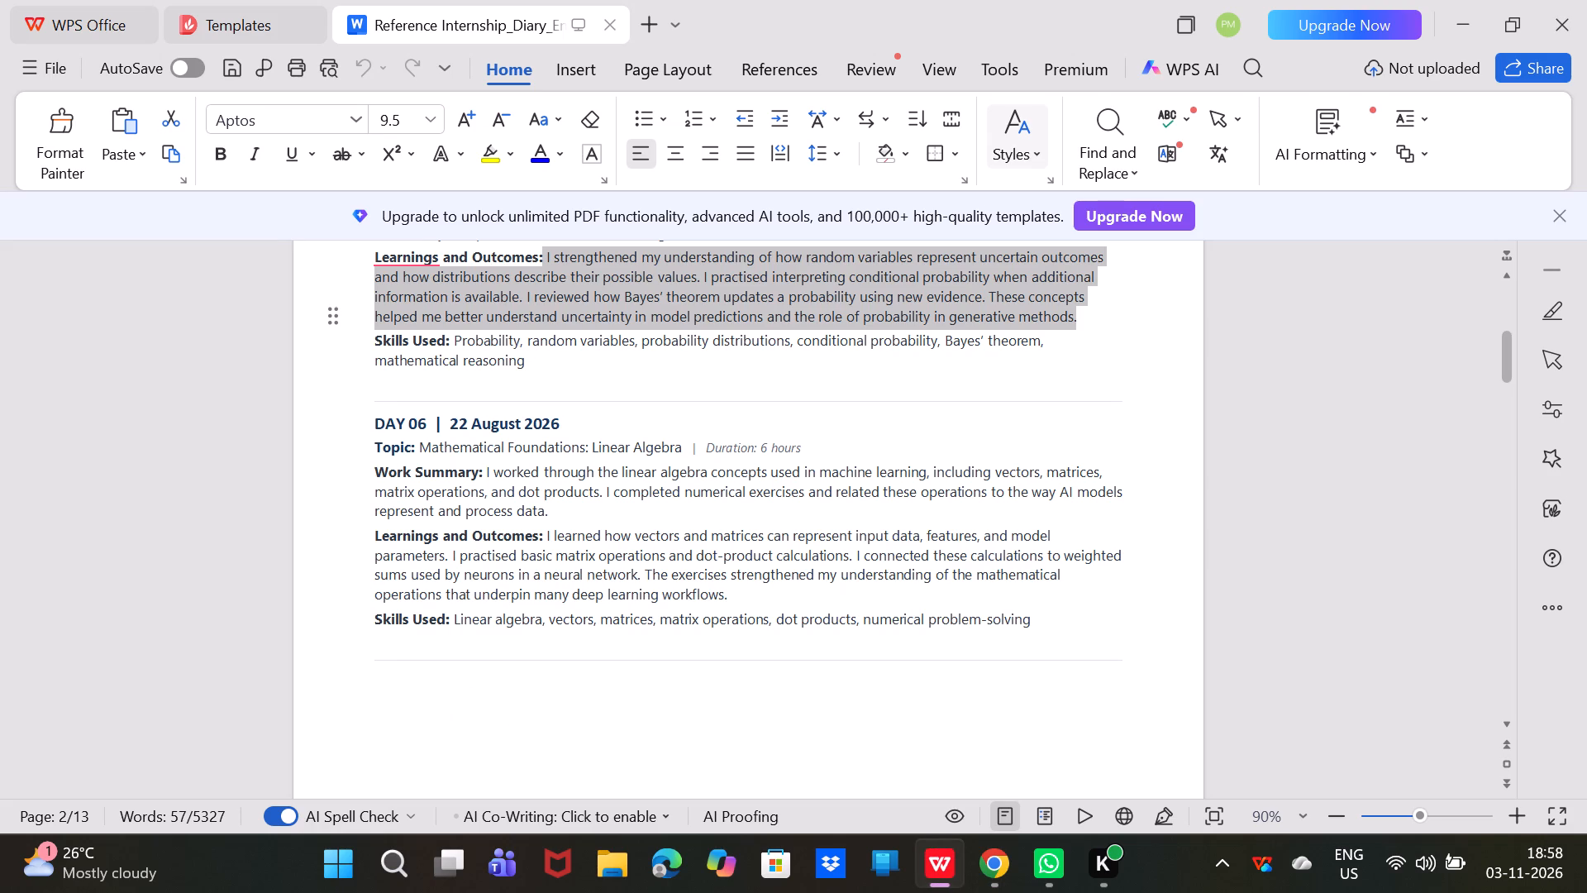
{"action": "left_click_drag", "start_coordinate": [484, 468], "coordinate": [543, 509]}
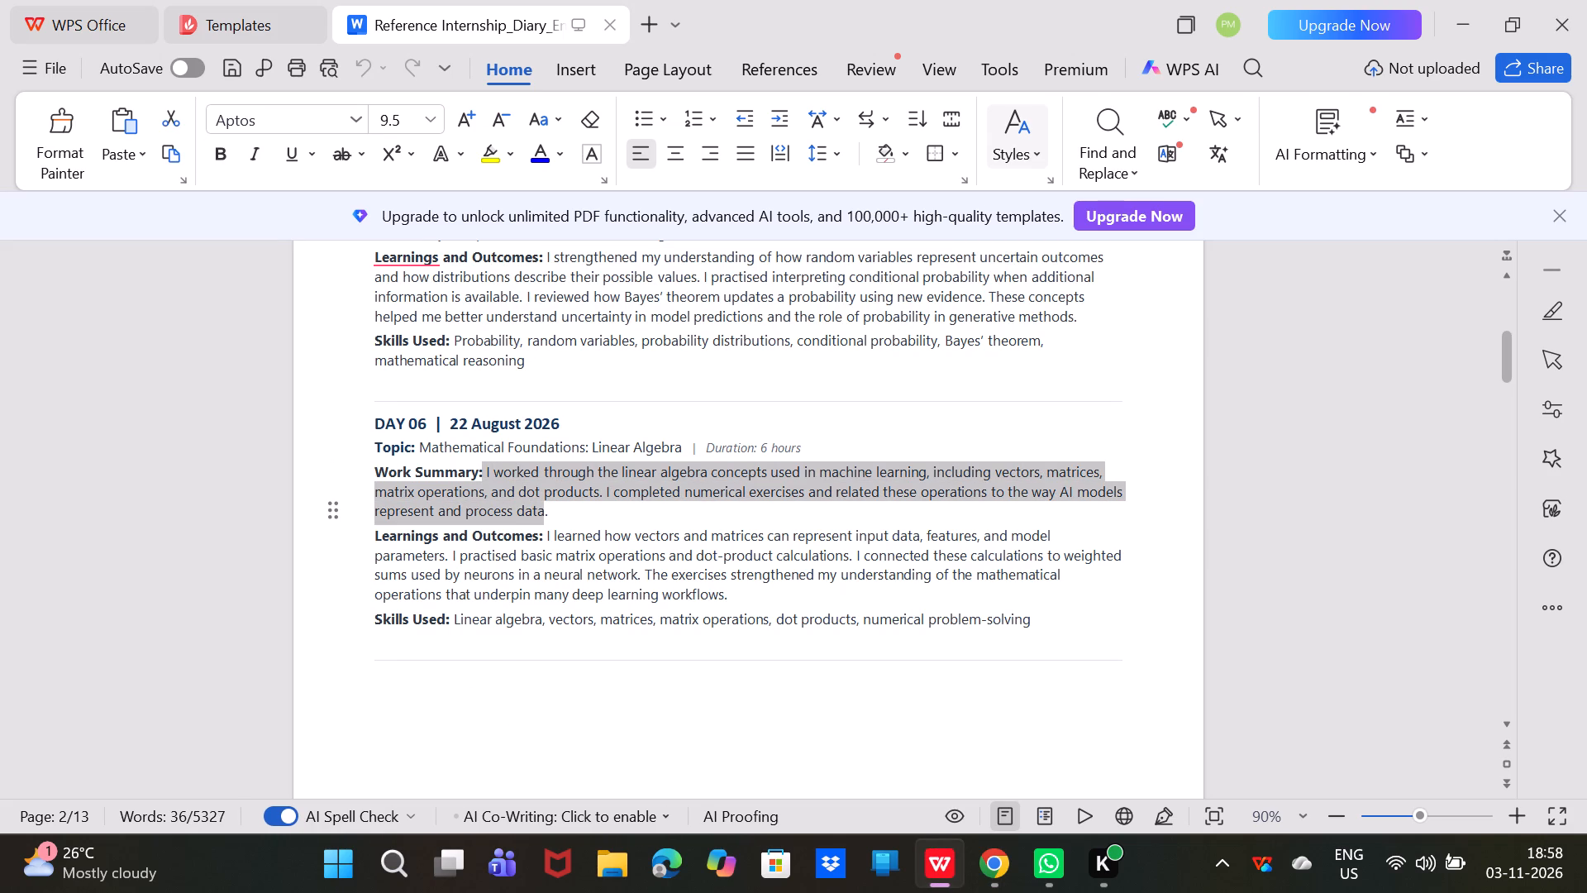
{"action": "left_click_drag", "start_coordinate": [543, 509], "coordinate": [551, 509]}
{"action": "key", "text": "ctrl+c"}
{"action": "left_click", "coordinate": [997, 878]}
{"action": "key", "text": "ctrl+v"}
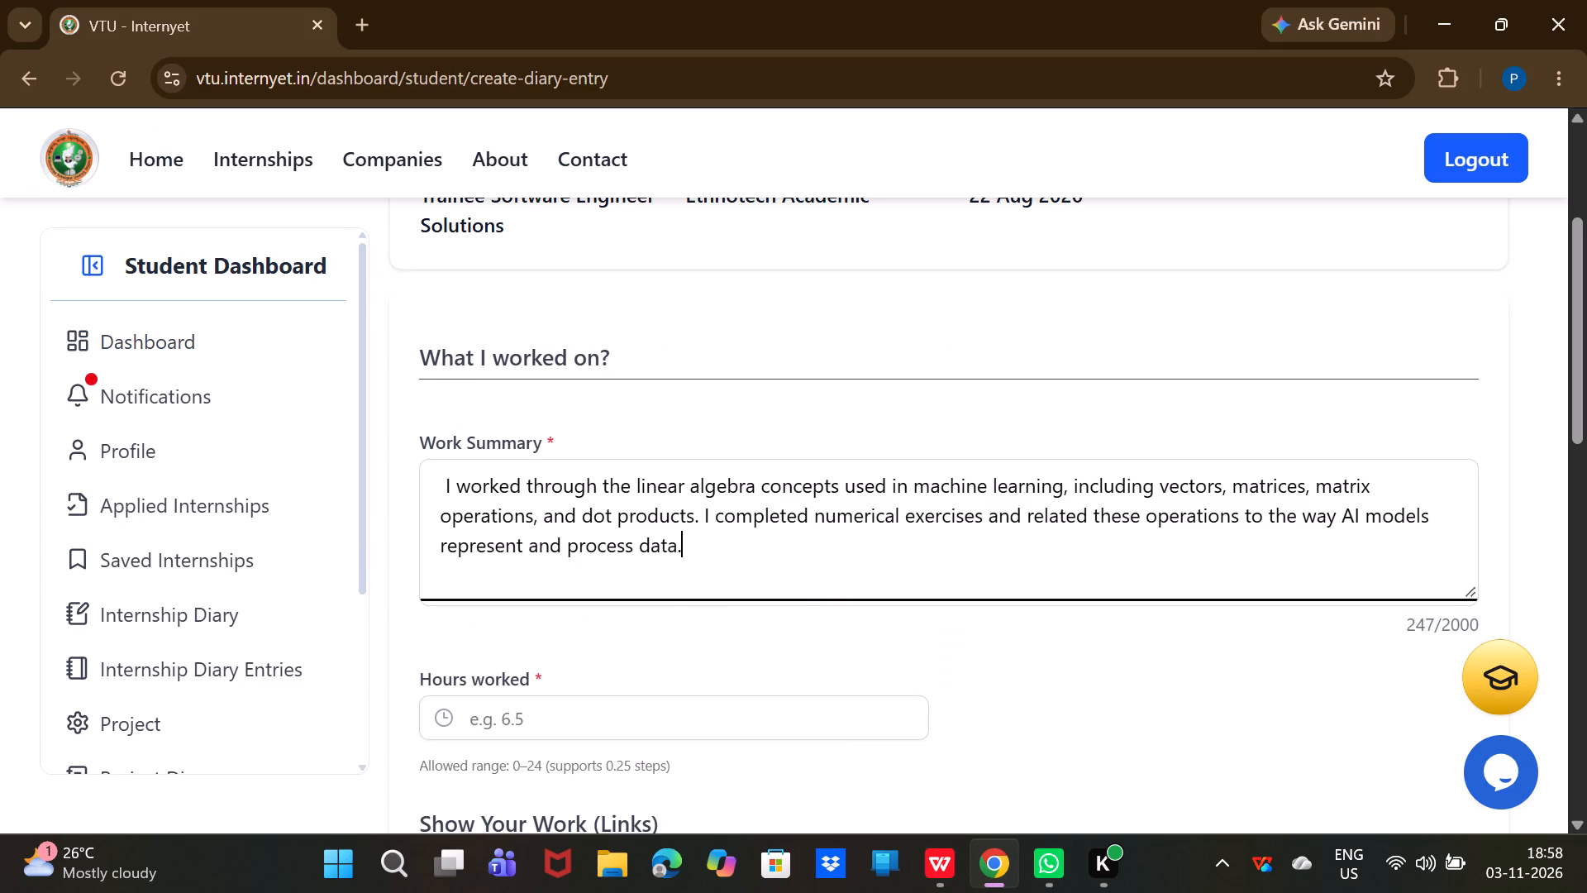
Set the hours worked to 6 in the 22 Aug 2026 diary entry.
{"action": "scroll", "coordinate": [776, 537], "scroll_direction": "down", "scroll_amount": 2}
{"action": "left_click", "coordinate": [751, 455]}
{"action": "key", "text": "6"}
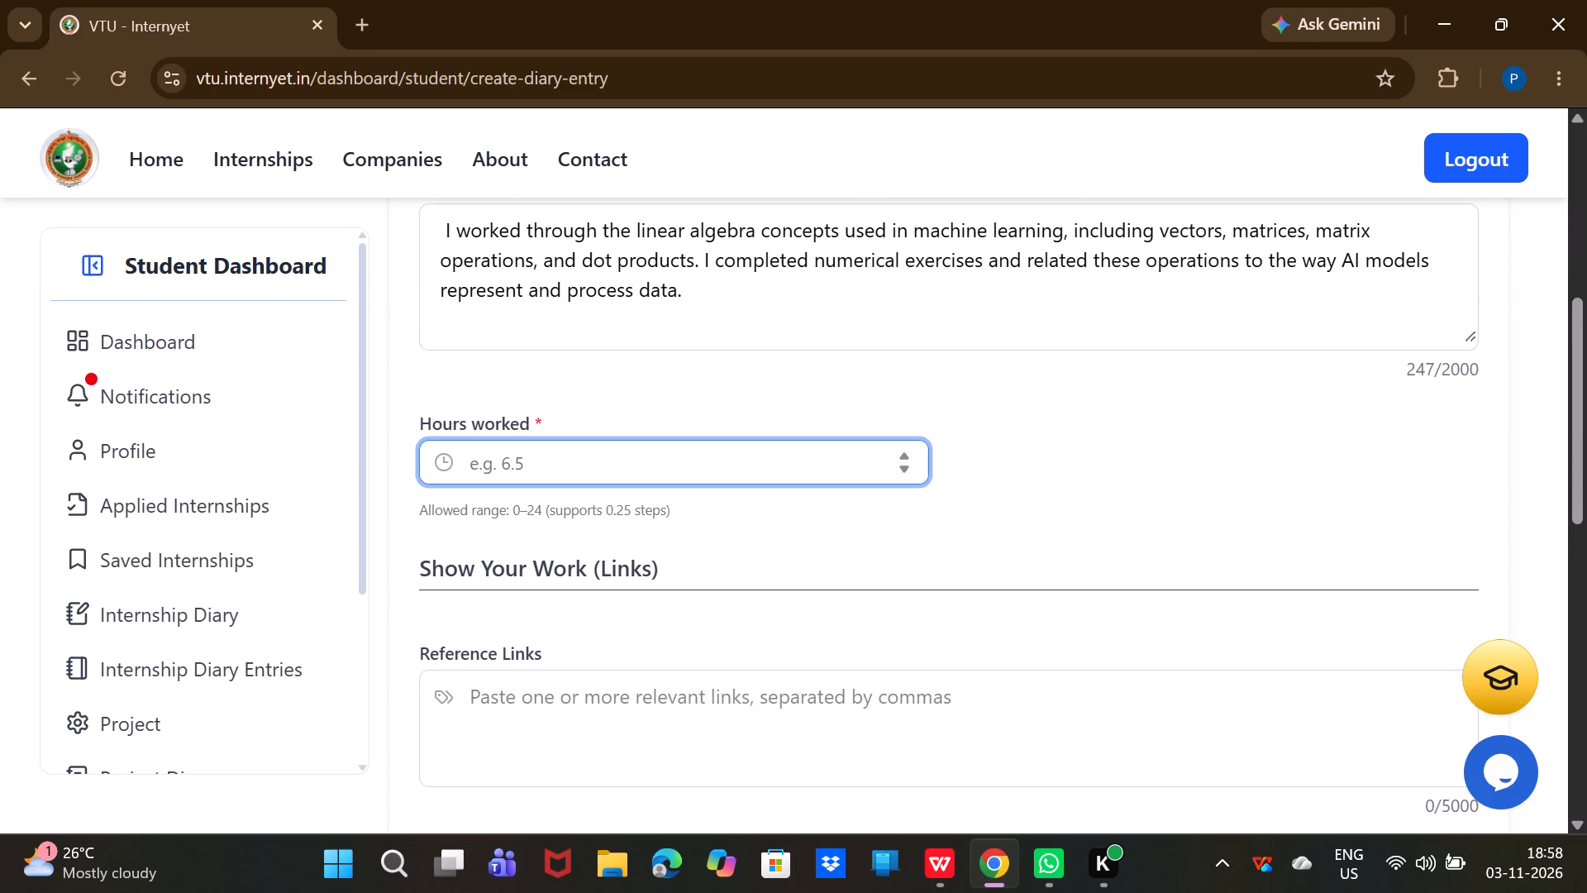
Copy the Day 06 Learnings and Outcomes text from the reference document into the entry's Learnings / Outcomes.
{"action": "scroll", "coordinate": [691, 723], "scroll_direction": "down", "scroll_amount": 2}
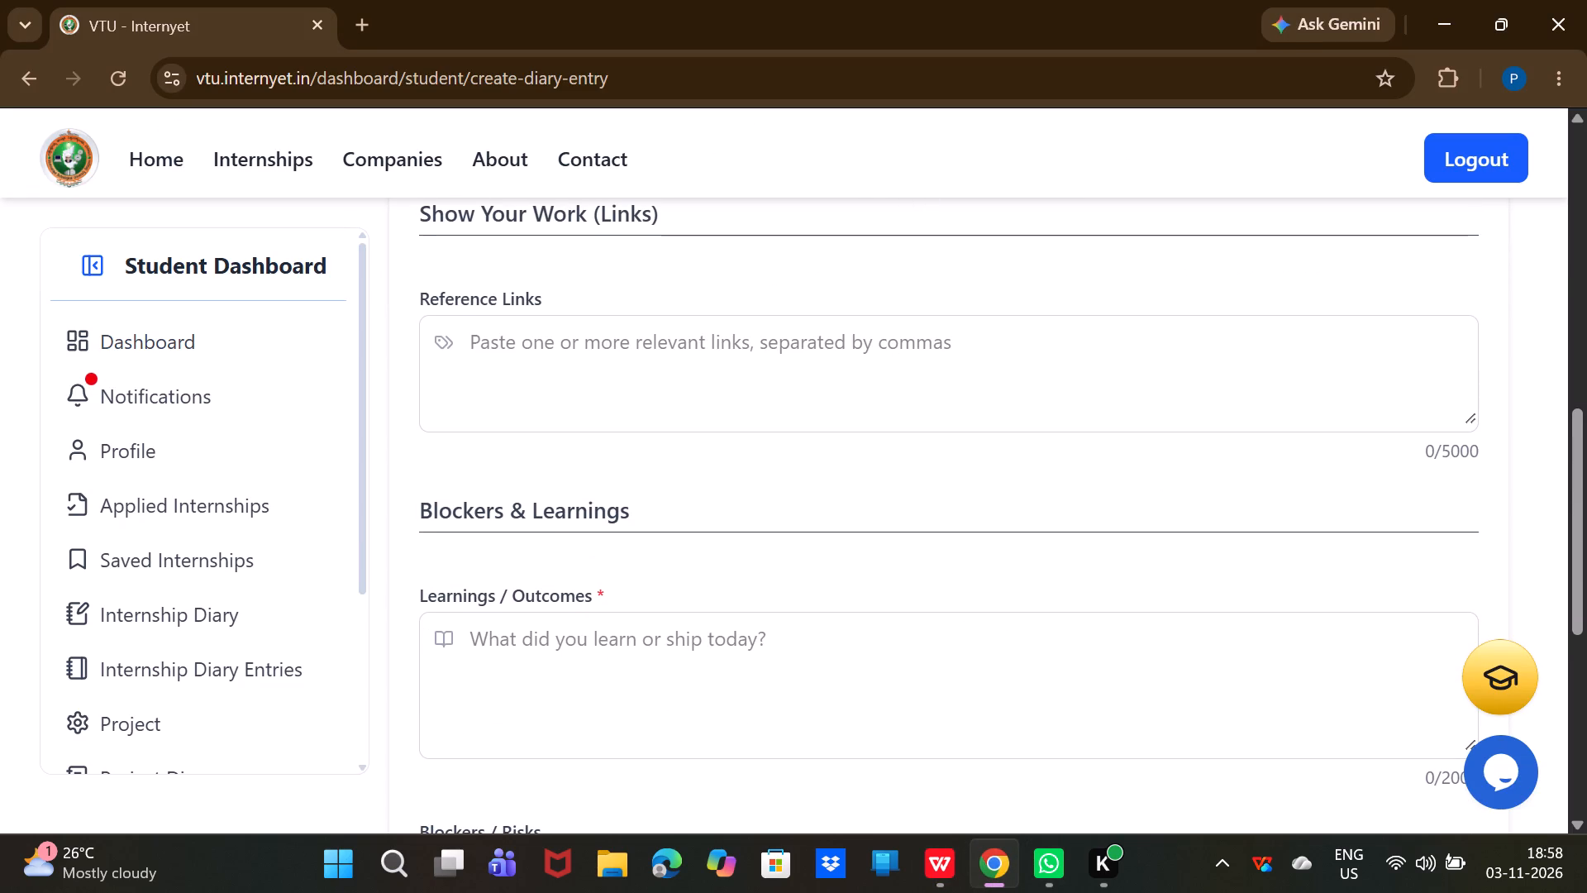
{"action": "left_click", "coordinate": [668, 685]}
{"action": "left_click", "coordinate": [927, 881]}
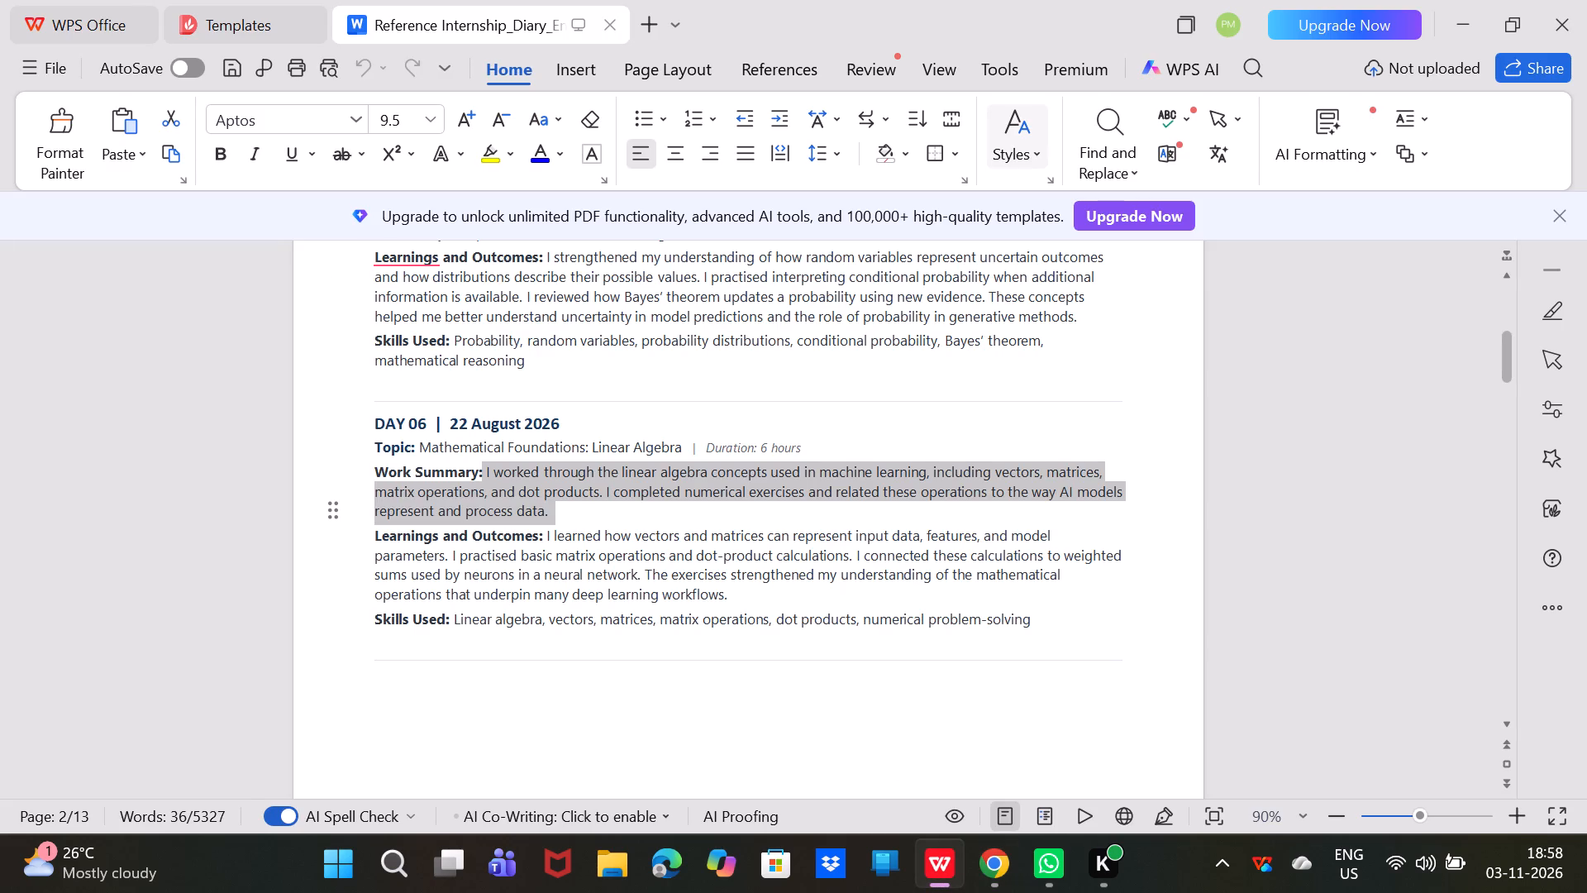
{"action": "left_click_drag", "start_coordinate": [541, 534], "coordinate": [736, 599]}
{"action": "key", "text": "ctrl+c"}
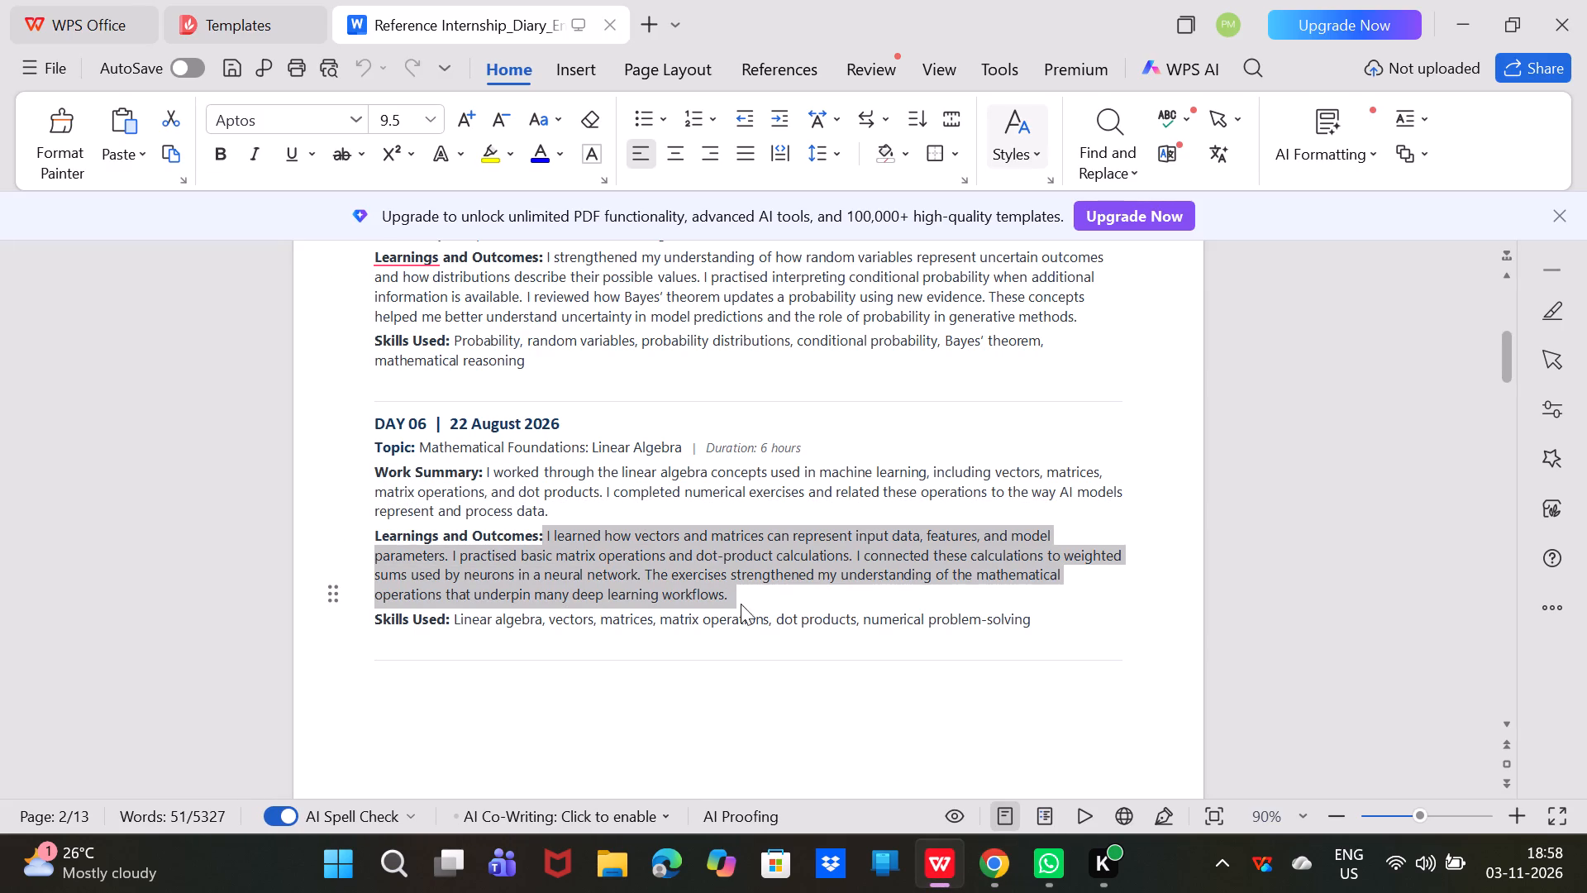
{"action": "left_click", "coordinate": [1007, 857]}
{"action": "left_click", "coordinate": [725, 664]}
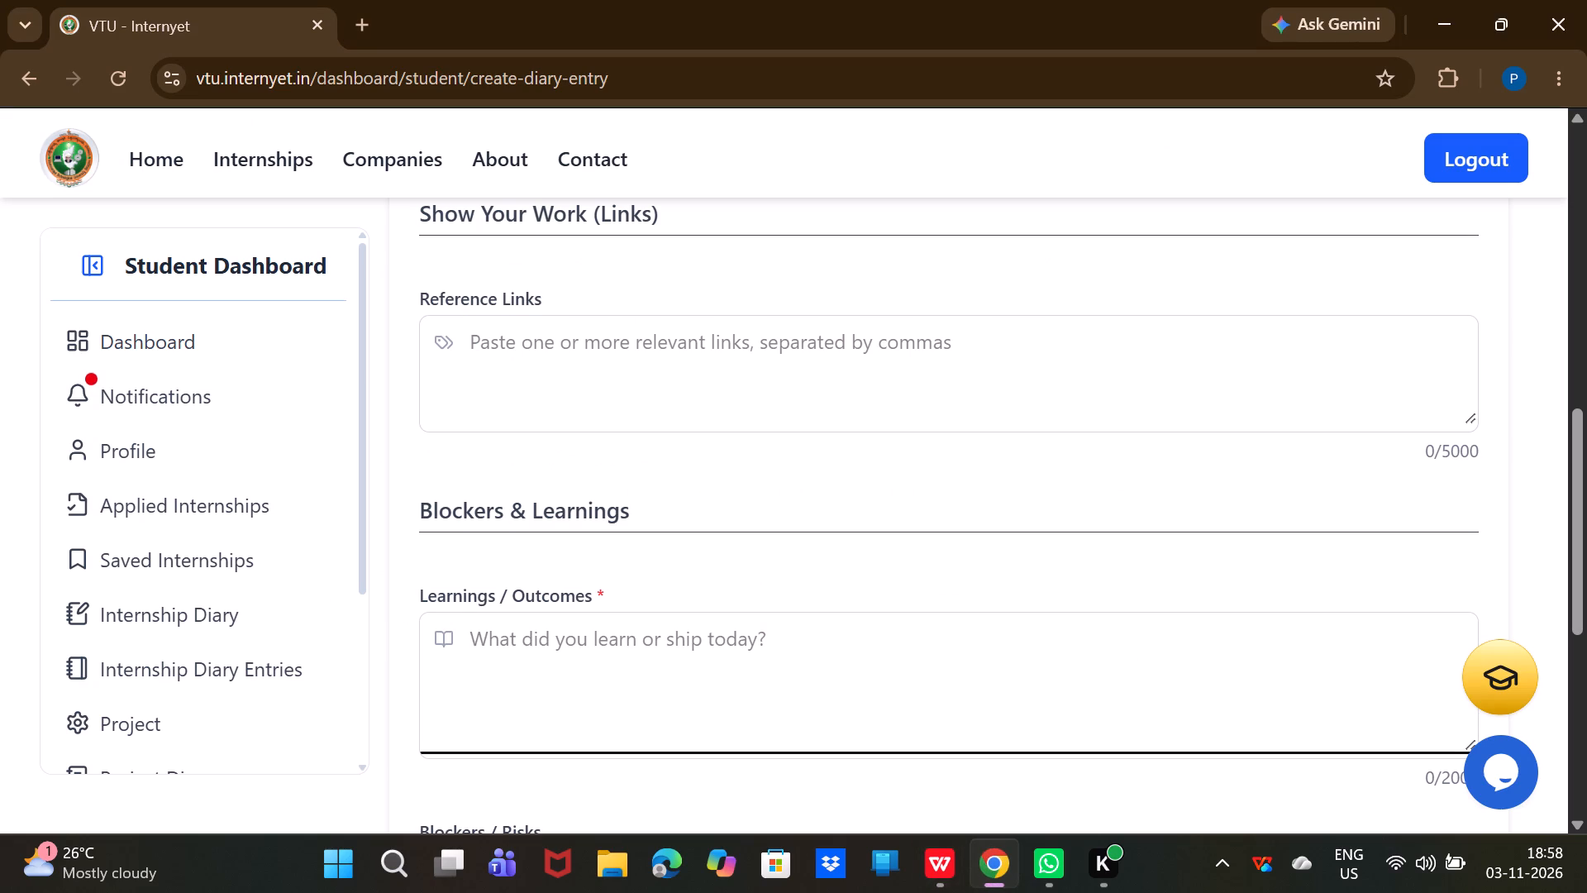
{"action": "key", "text": "ctrl+v"}
Add Generative ai as the skill used and save the 22 Aug 2026 diary entry.
{"action": "scroll", "coordinate": [725, 664], "scroll_direction": "down", "scroll_amount": 5}
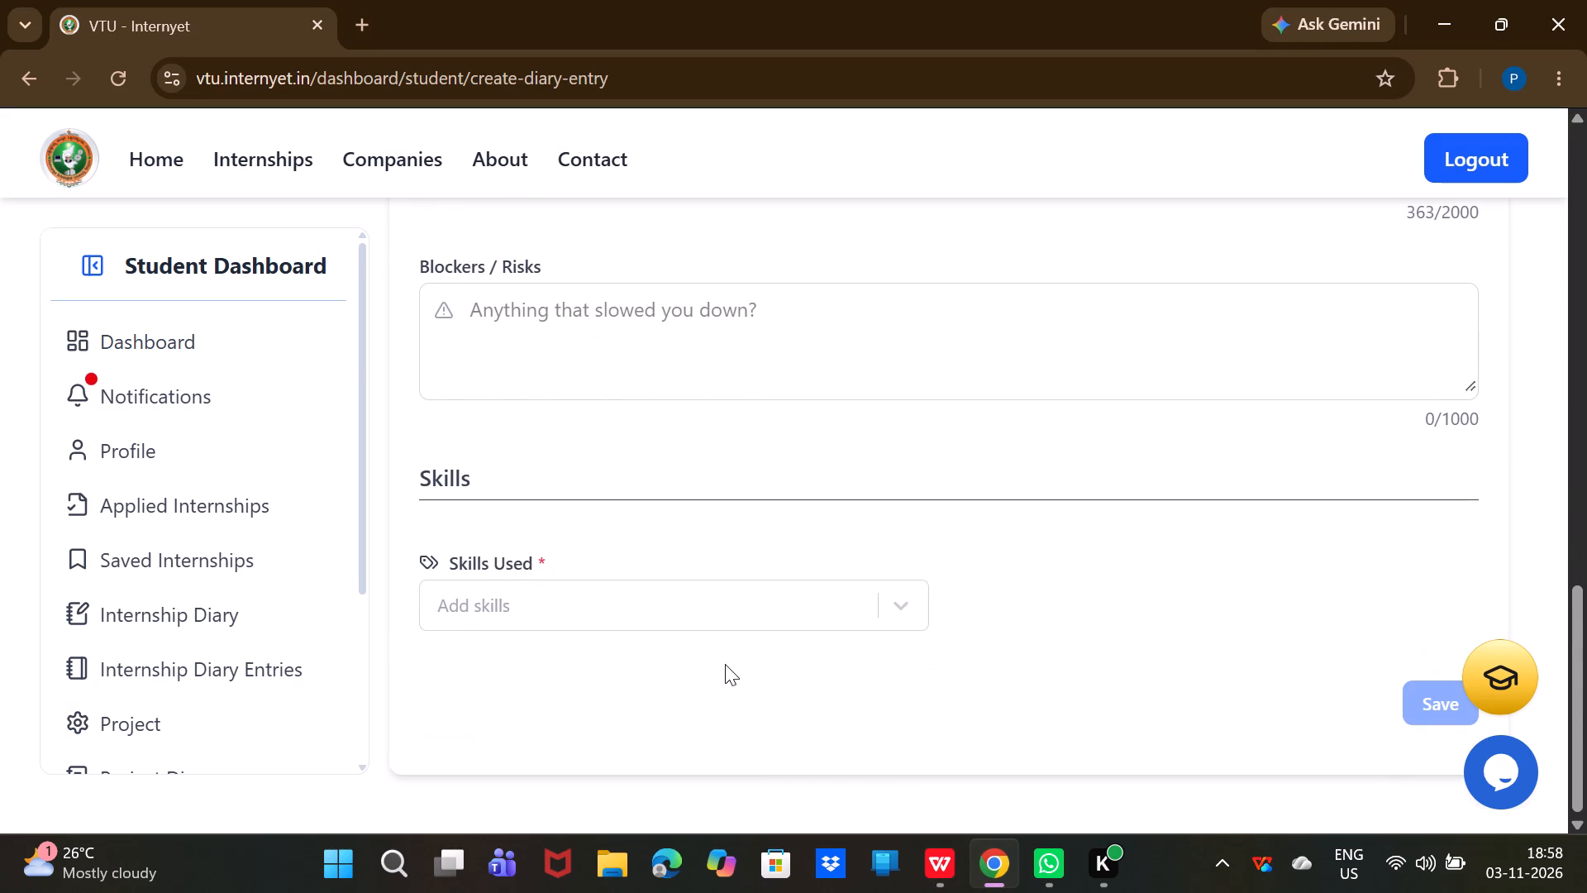
{"action": "left_click", "coordinate": [698, 599]}
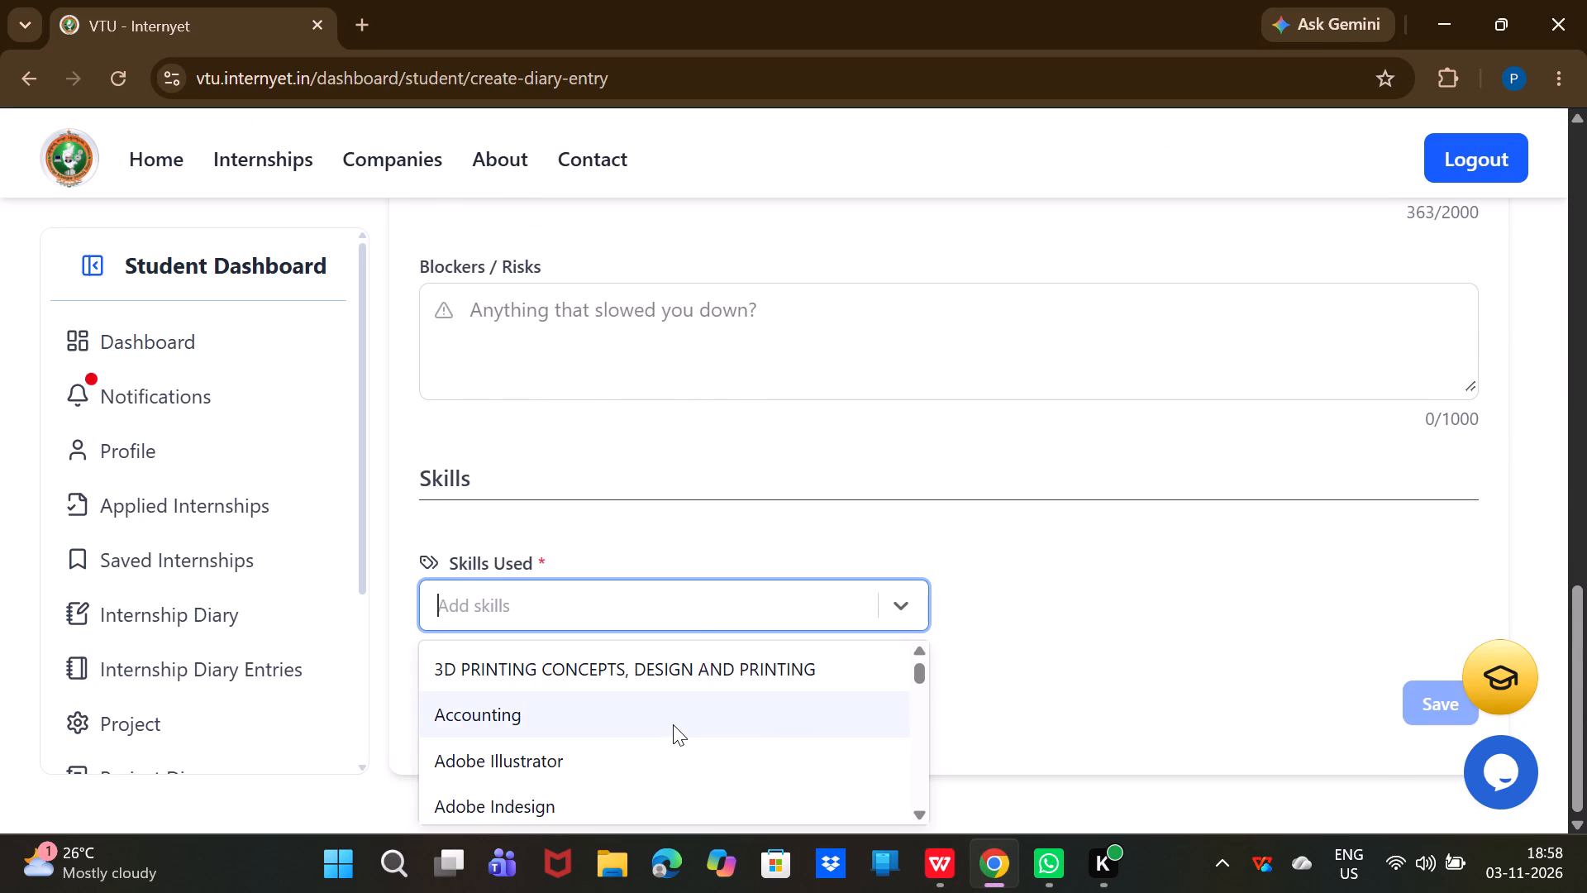
{"action": "type", "text": "gene"}
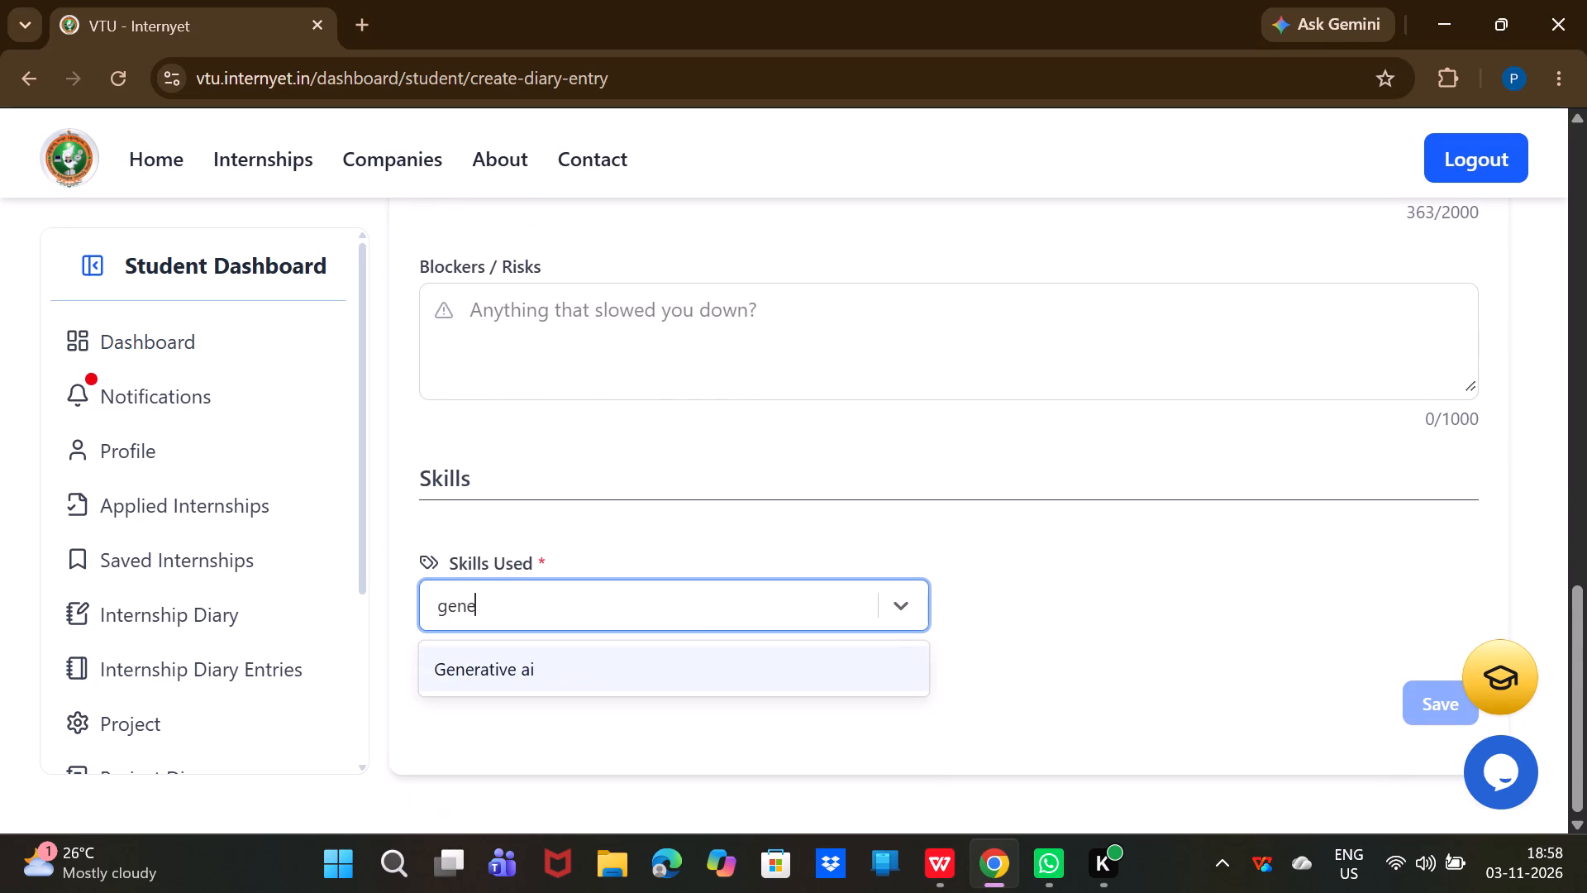
{"action": "left_click", "coordinate": [681, 645]}
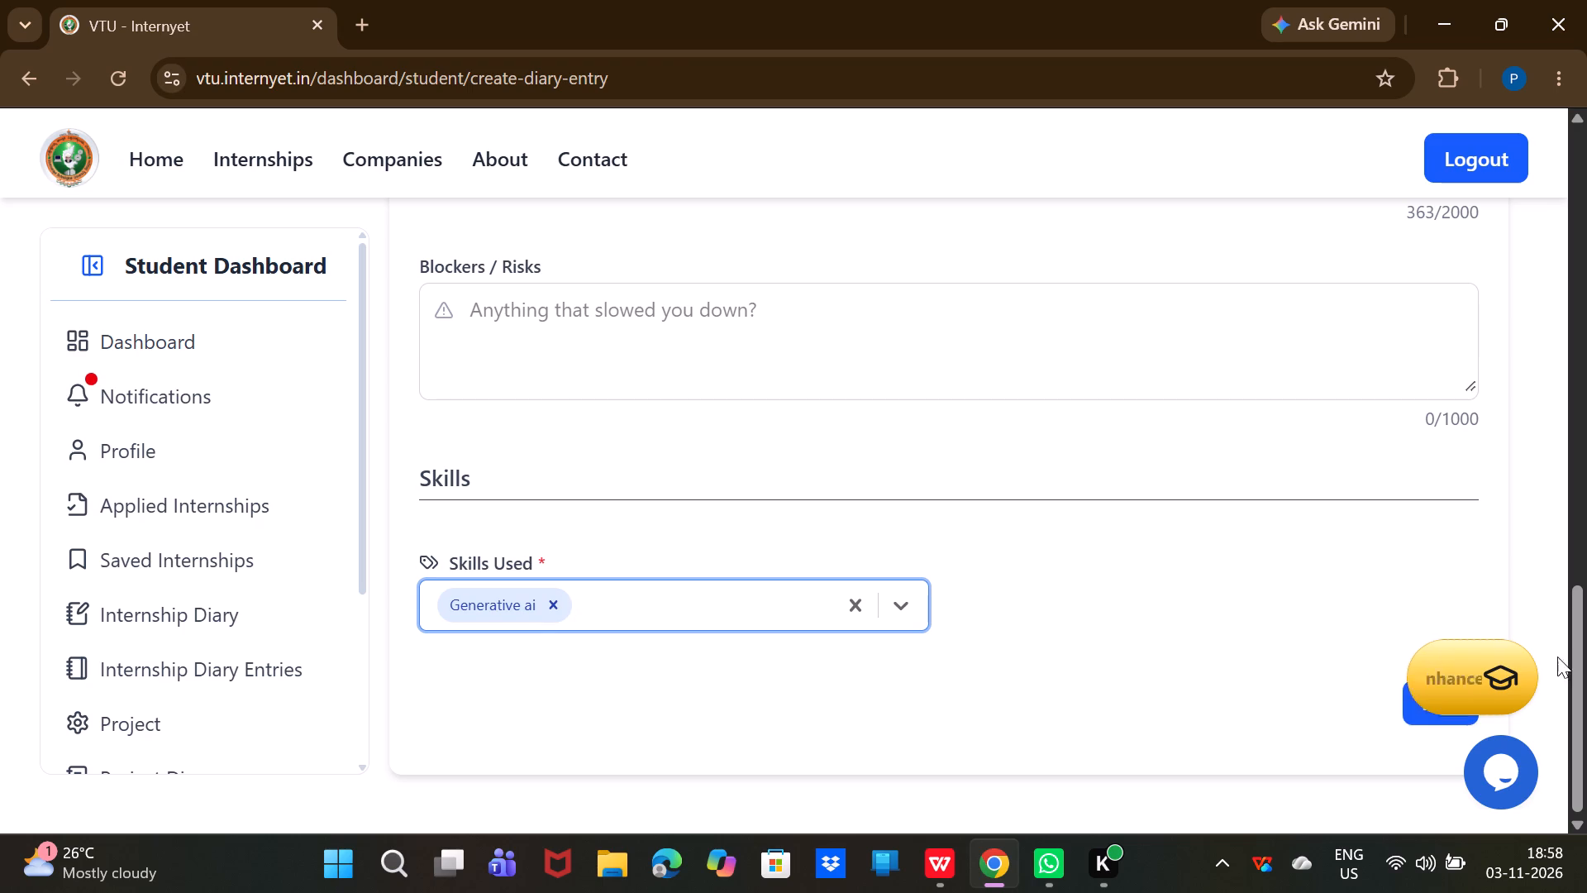
{"action": "left_click", "coordinate": [1437, 714]}
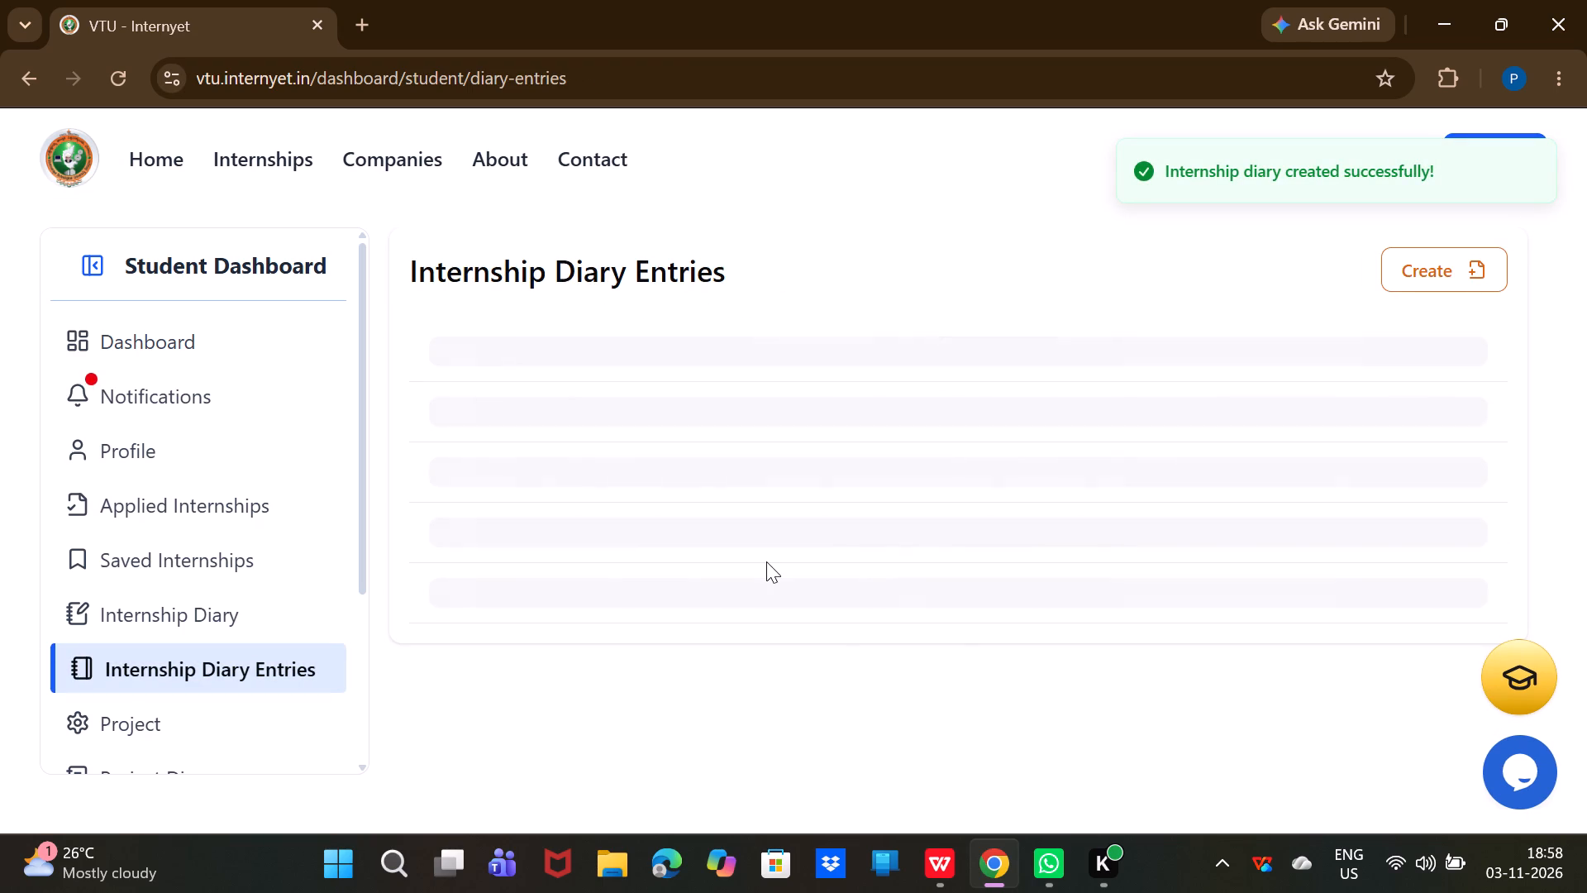
Find the Day 07 entry in the reference document and check its date.
{"action": "left_click", "coordinate": [945, 892]}
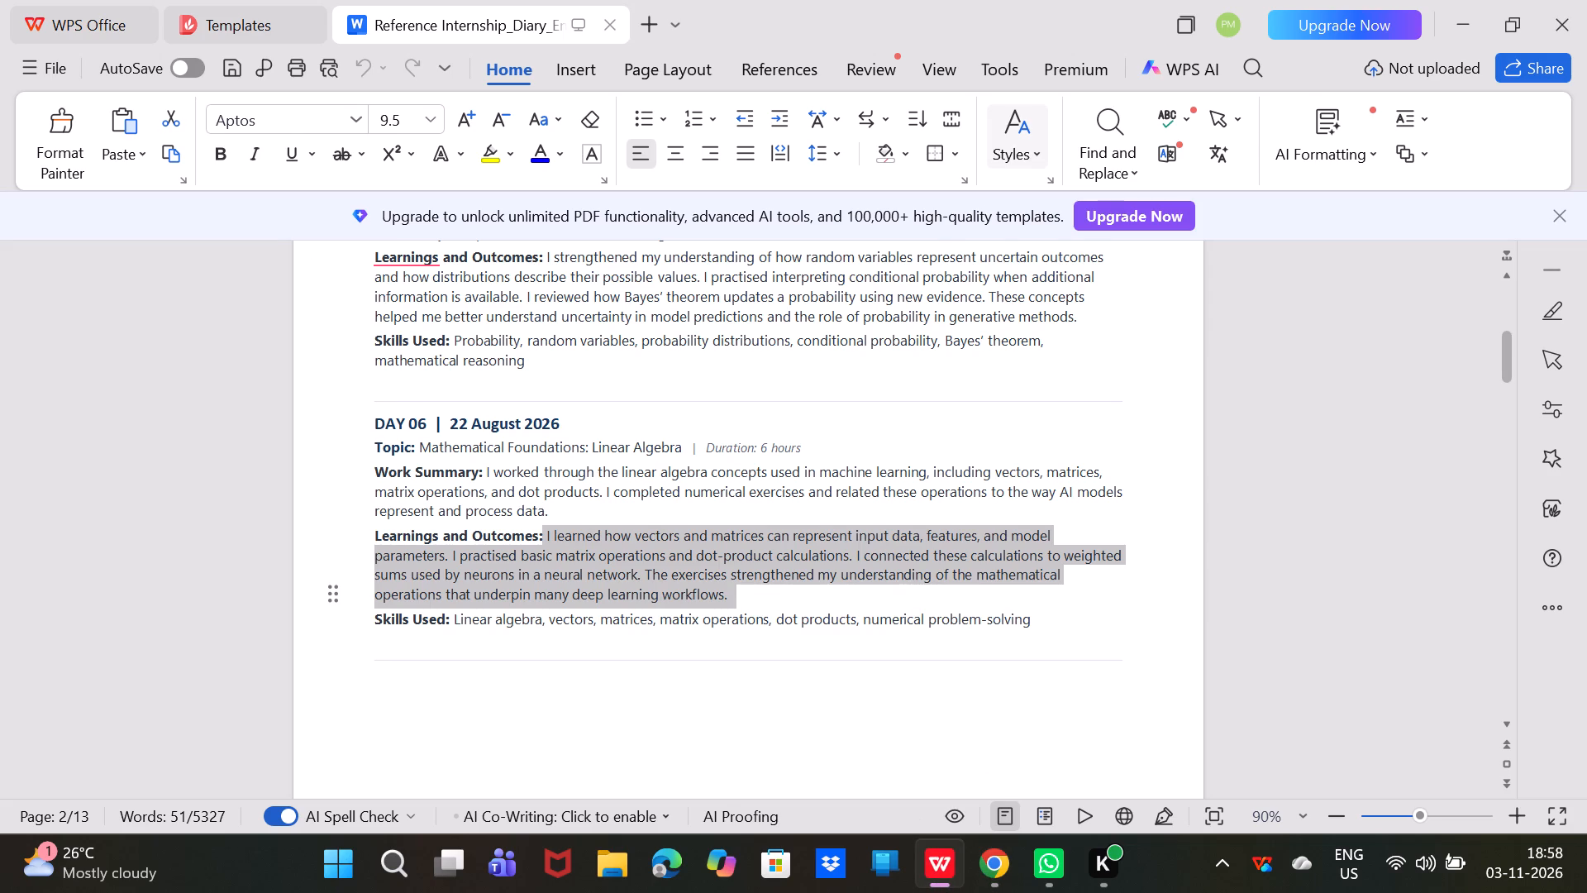
{"action": "scroll", "coordinate": [843, 618], "scroll_direction": "down", "scroll_amount": 5}
{"action": "scroll", "coordinate": [843, 618], "scroll_direction": "right", "scroll_amount": 1}
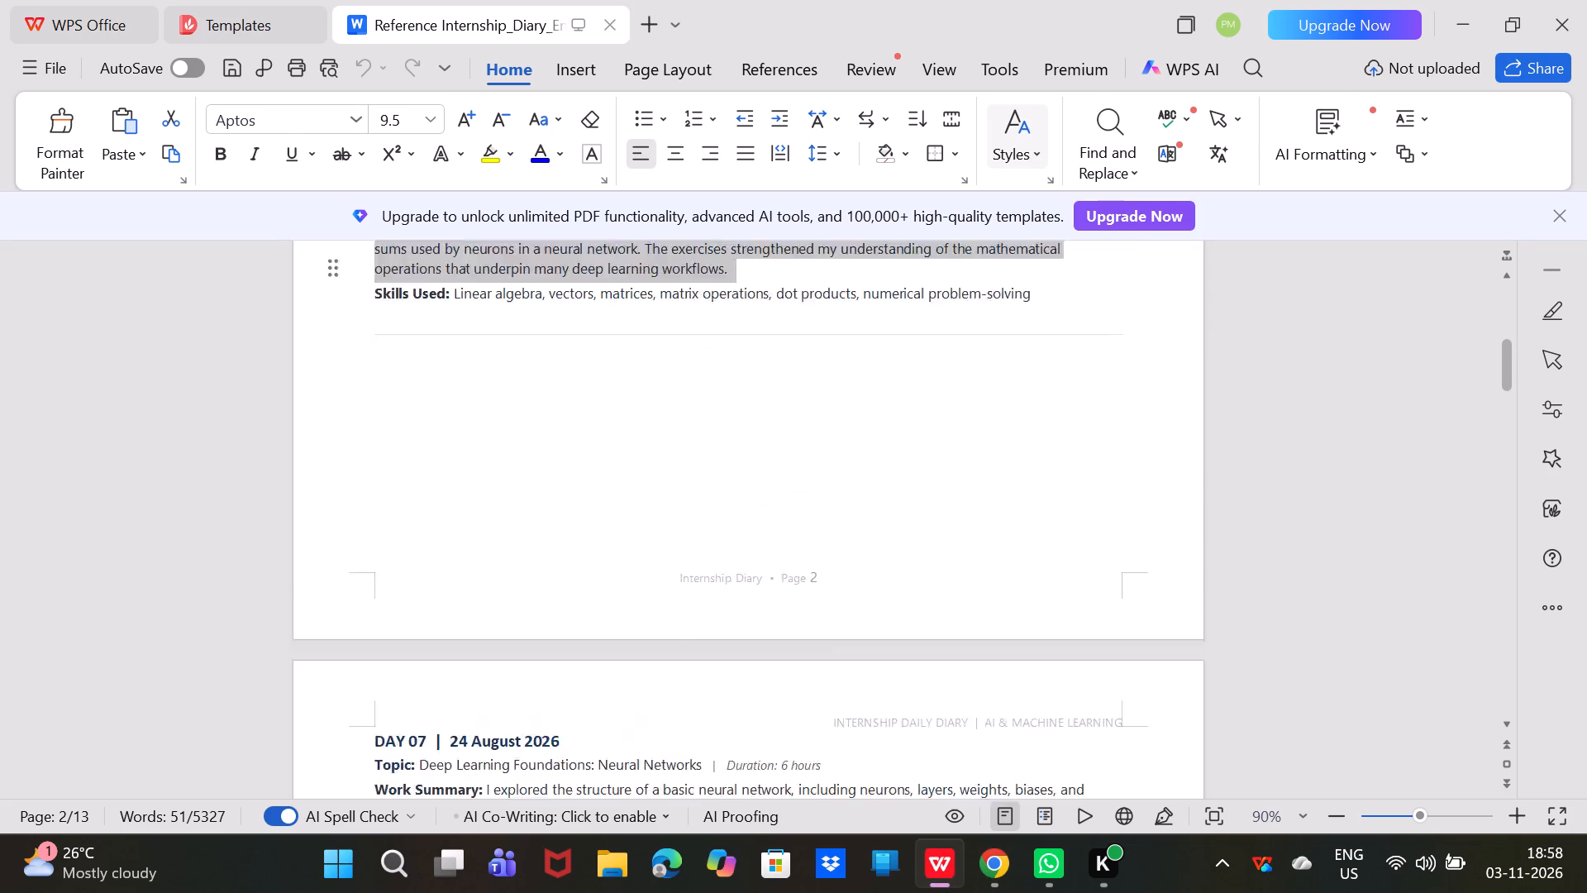
{"action": "scroll", "coordinate": [843, 618], "scroll_direction": "right", "scroll_amount": 2}
{"action": "scroll", "coordinate": [843, 618], "scroll_direction": "down", "scroll_amount": 1}
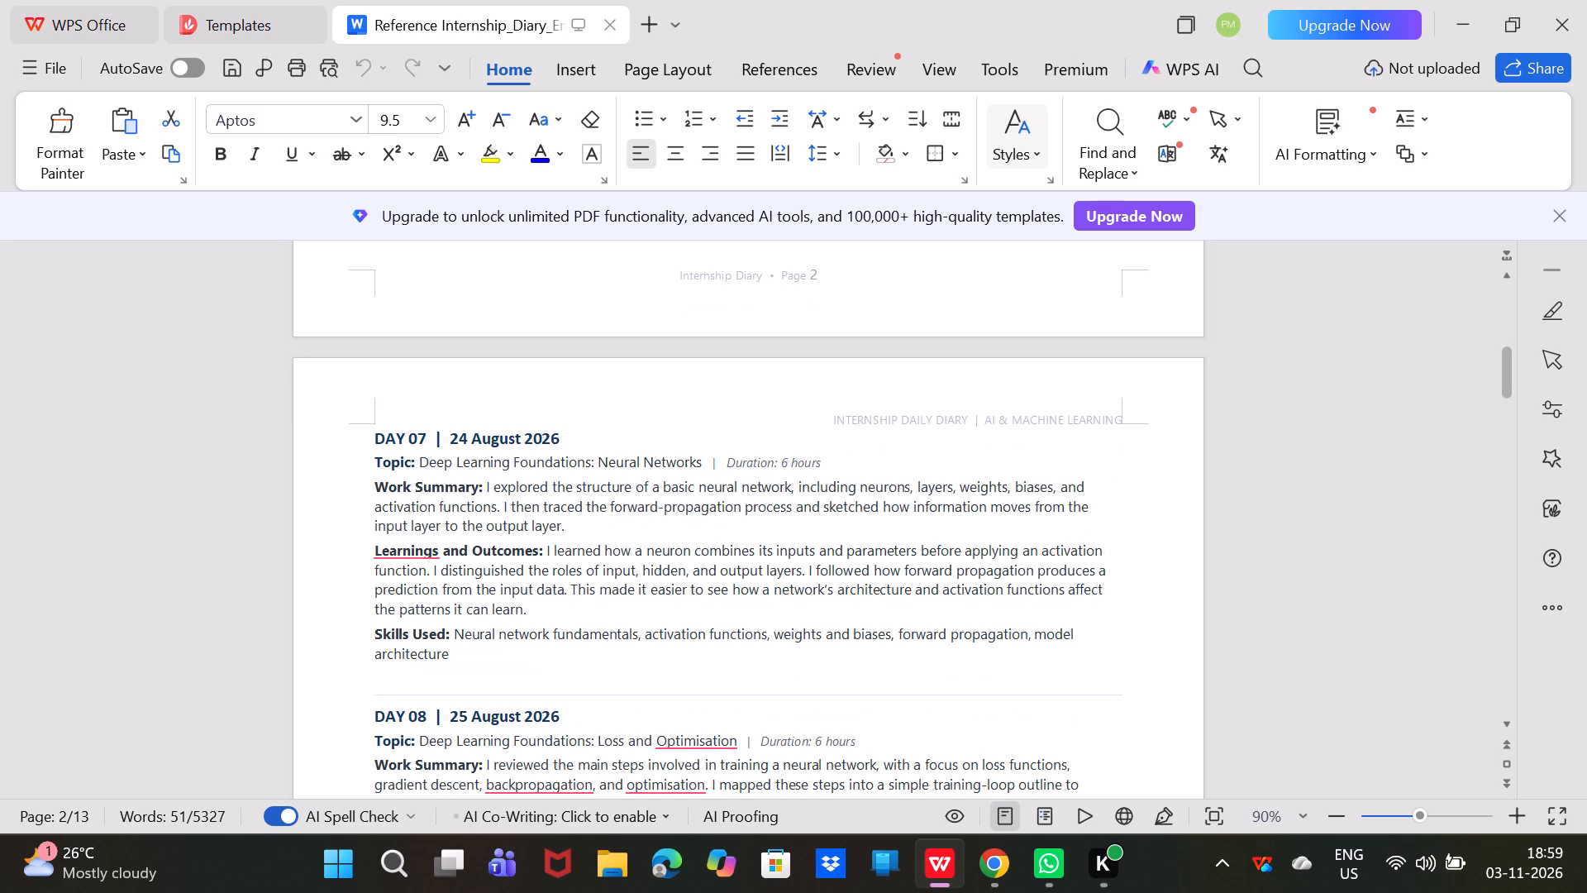
Review the list of saved internship diary entries on the portal.
{"action": "left_click", "coordinate": [984, 865]}
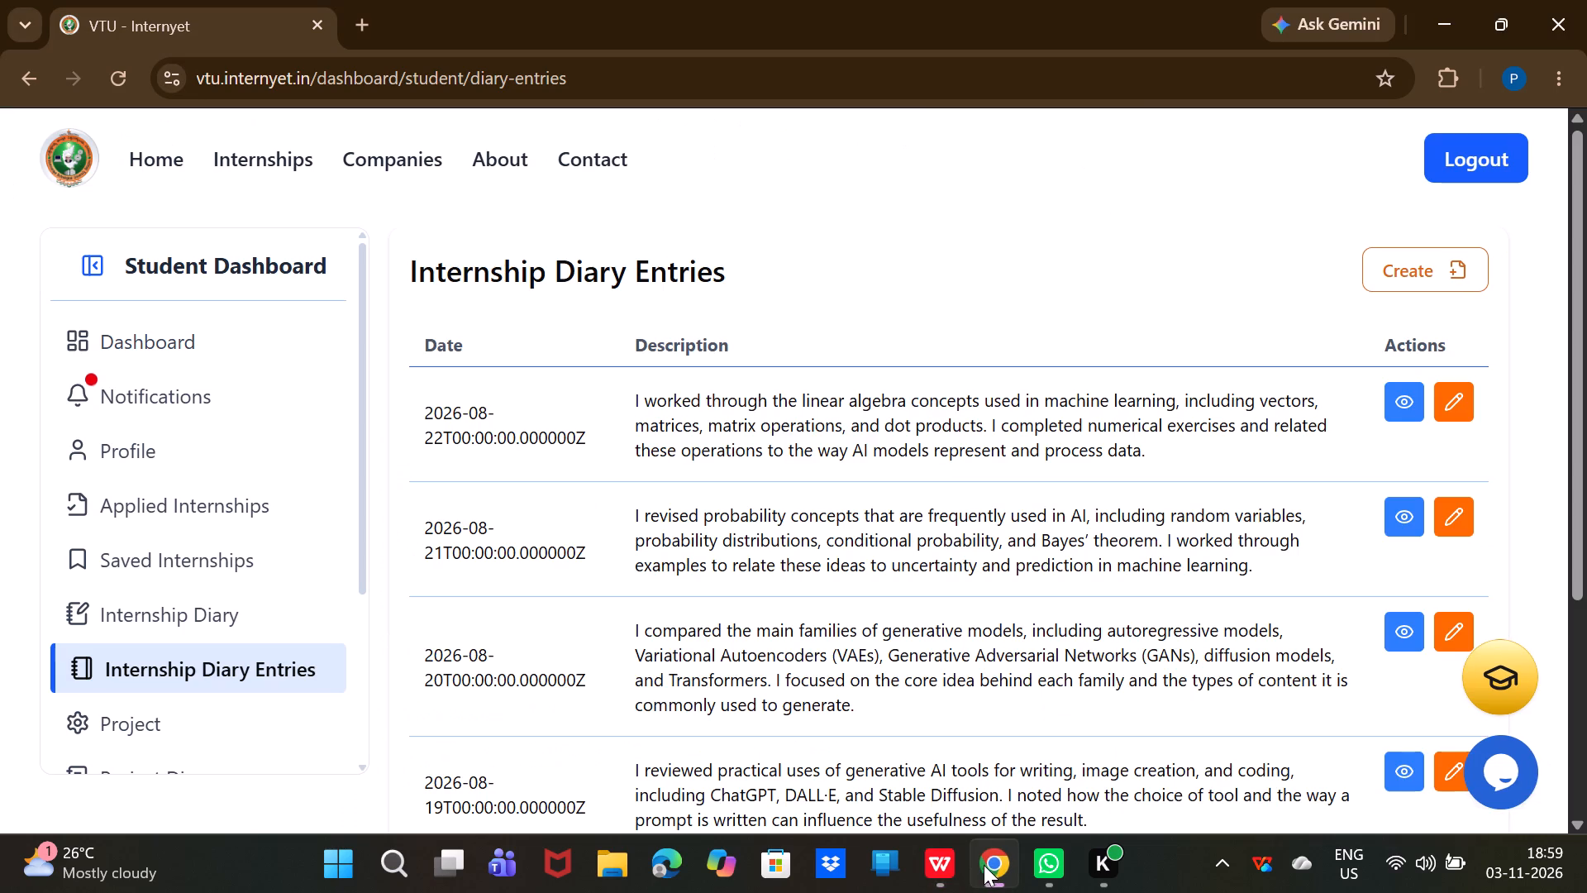
{"action": "scroll", "coordinate": [927, 674], "scroll_direction": "down", "scroll_amount": 1}
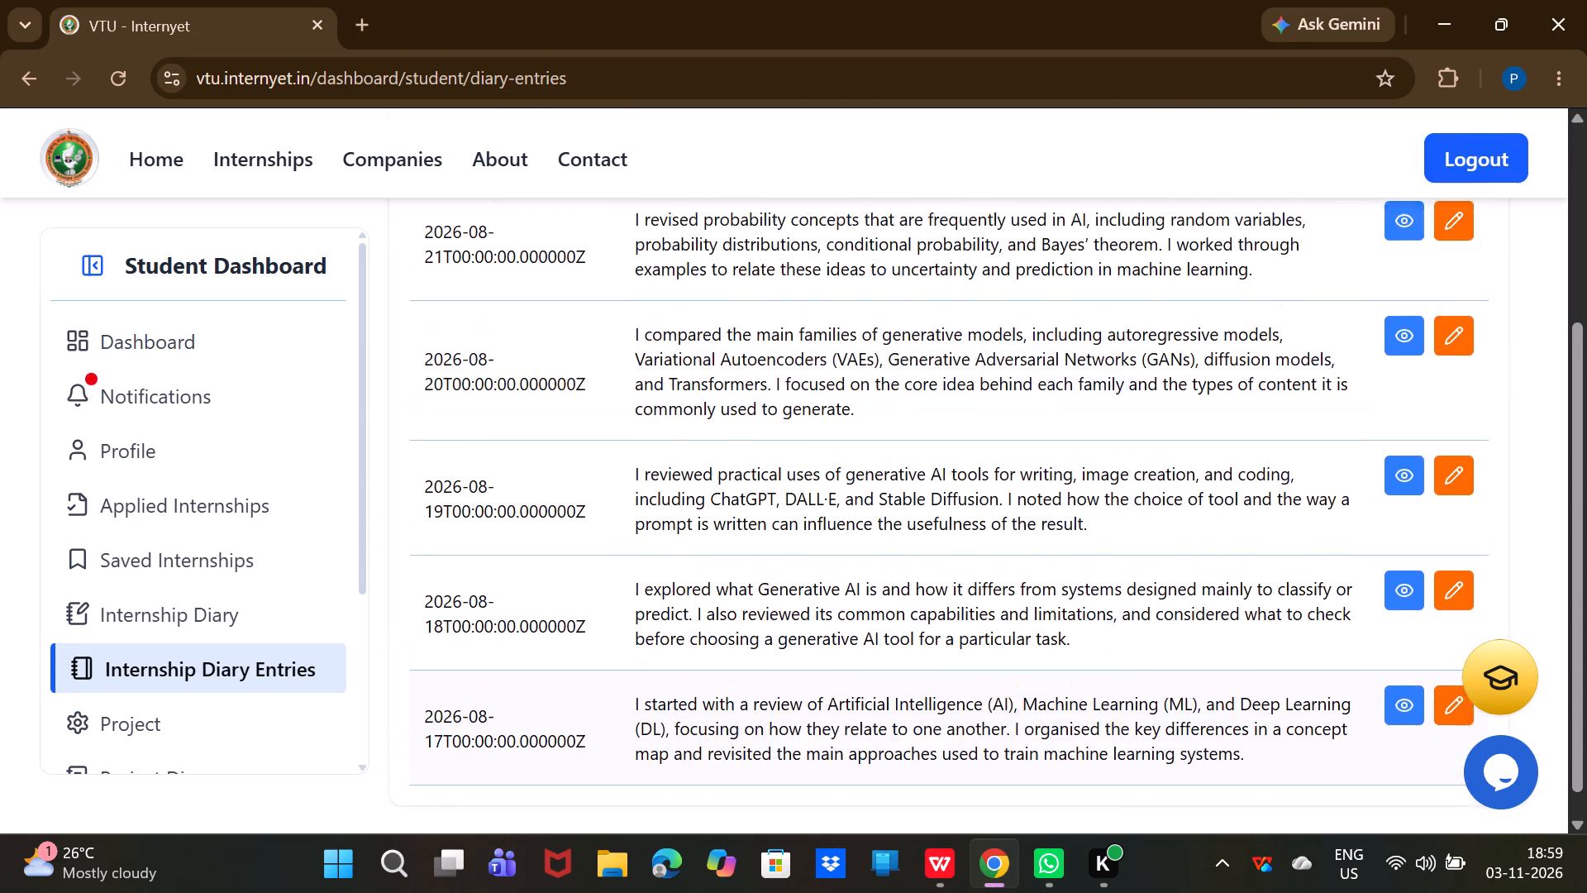
{"action": "scroll", "coordinate": [927, 674], "scroll_direction": "down", "scroll_amount": 2}
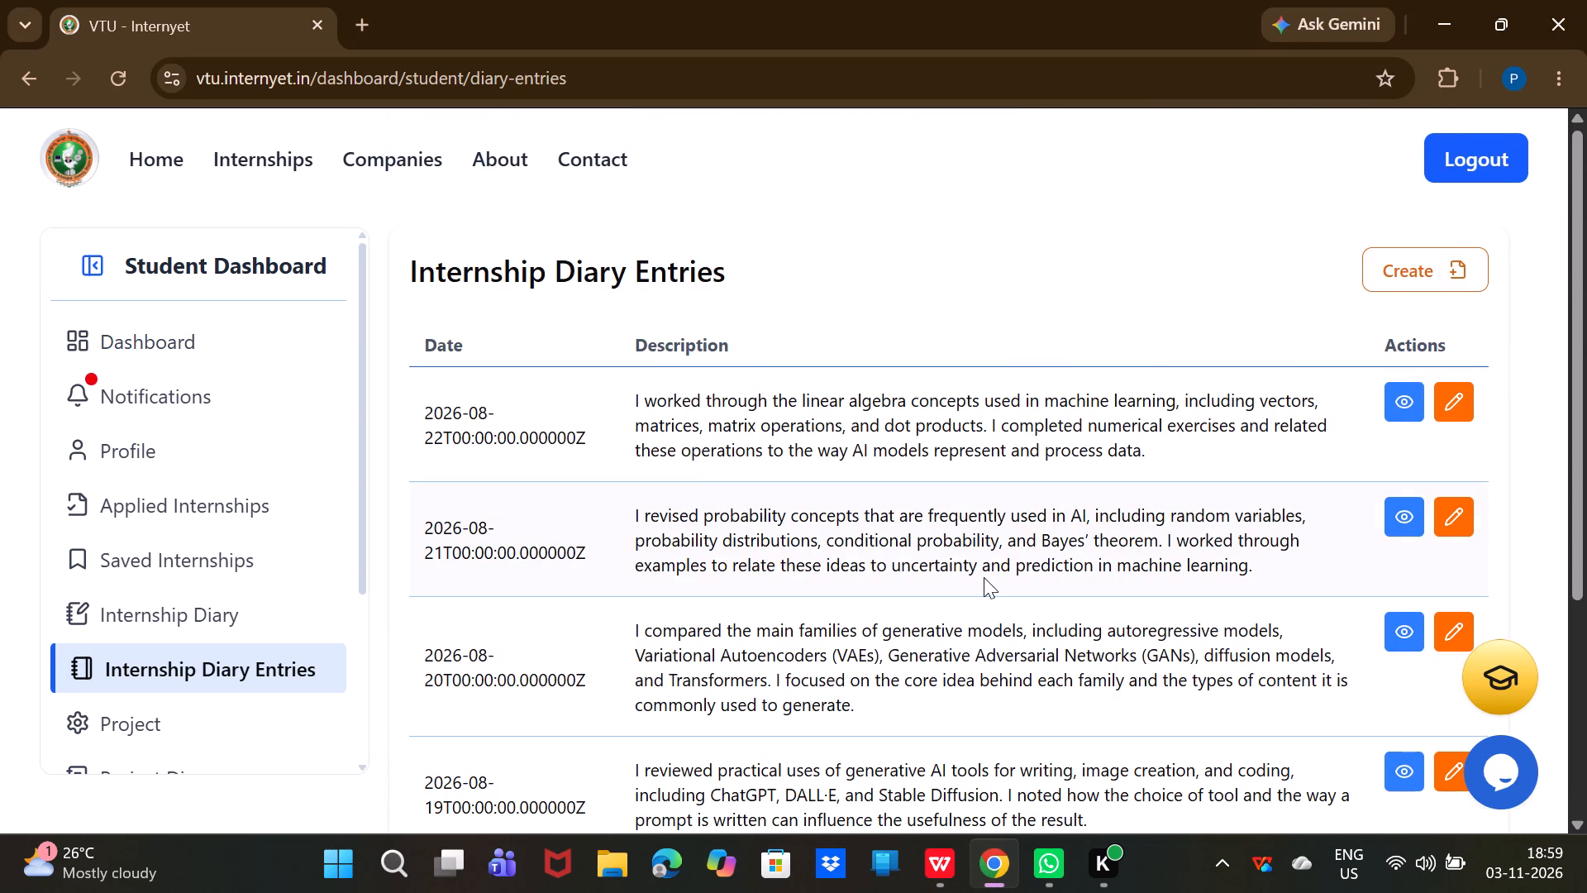
{"action": "scroll", "coordinate": [984, 577], "scroll_direction": "down", "scroll_amount": 3}
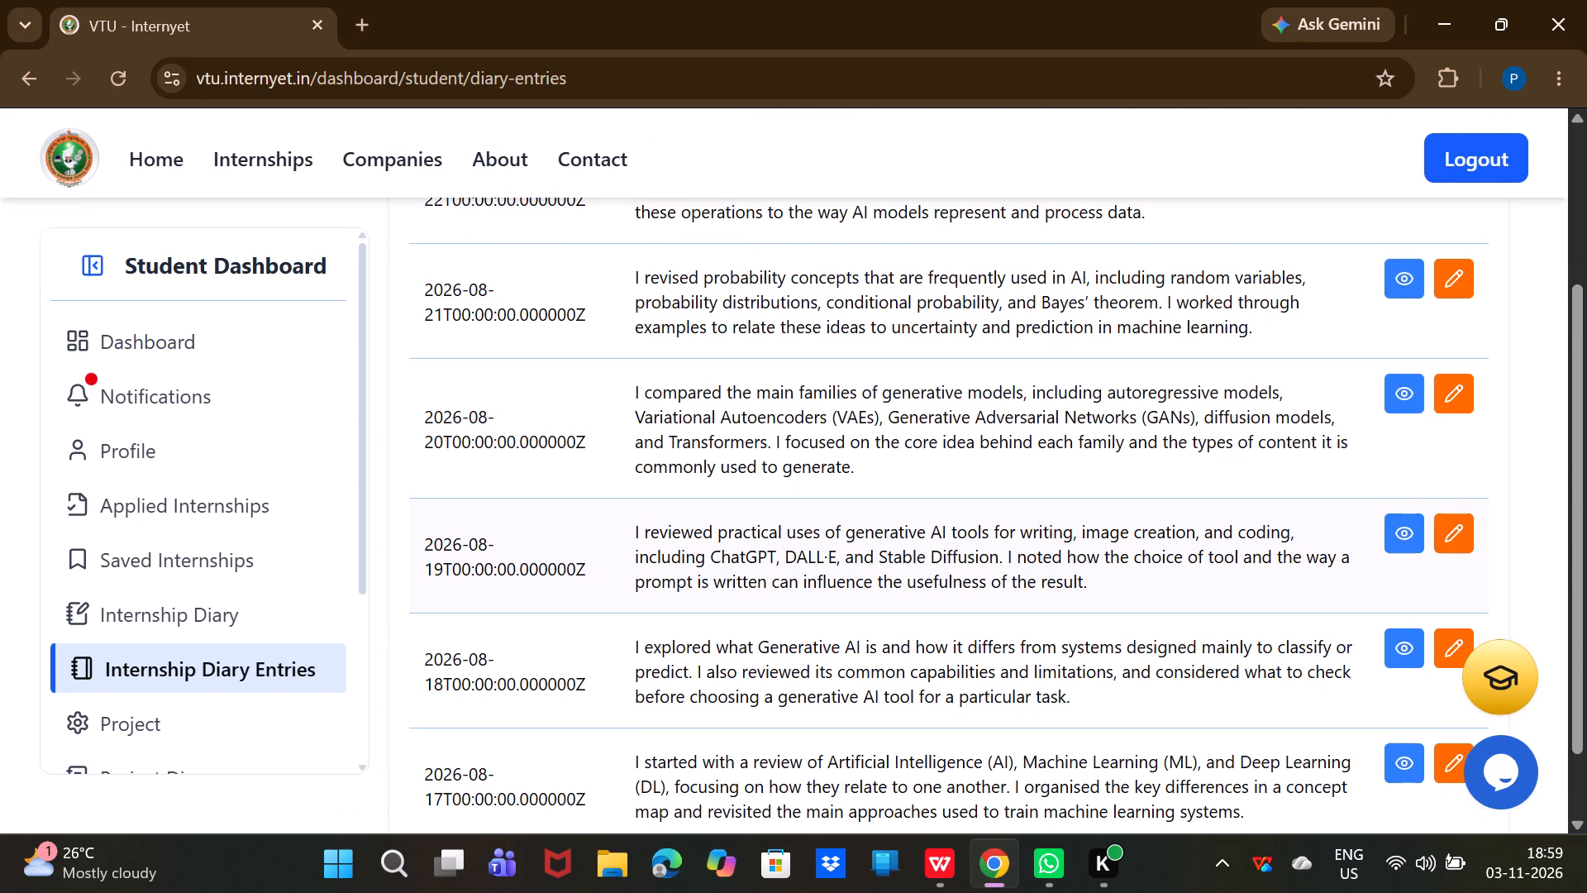
{"action": "scroll", "coordinate": [984, 577], "scroll_direction": "down", "scroll_amount": 1}
{"action": "scroll", "coordinate": [984, 577], "scroll_direction": "up", "scroll_amount": 2}
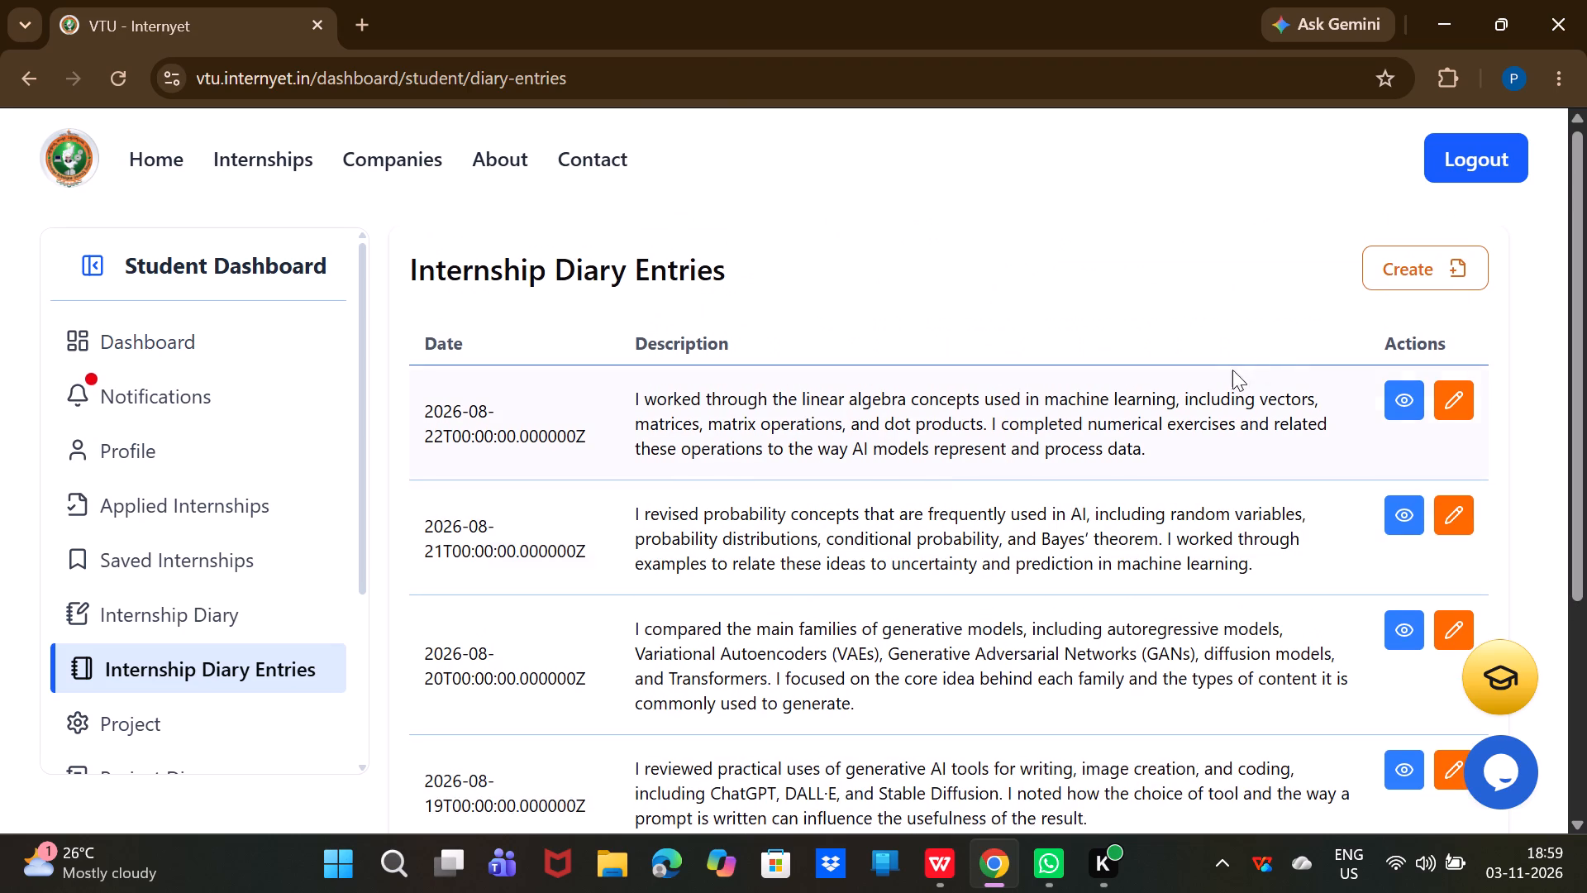
Start a new diary entry dated 24 August 2026 for the Trainee Software Engineer — Ethnotech Academic Solutions internship.
{"action": "left_click", "coordinate": [1445, 272]}
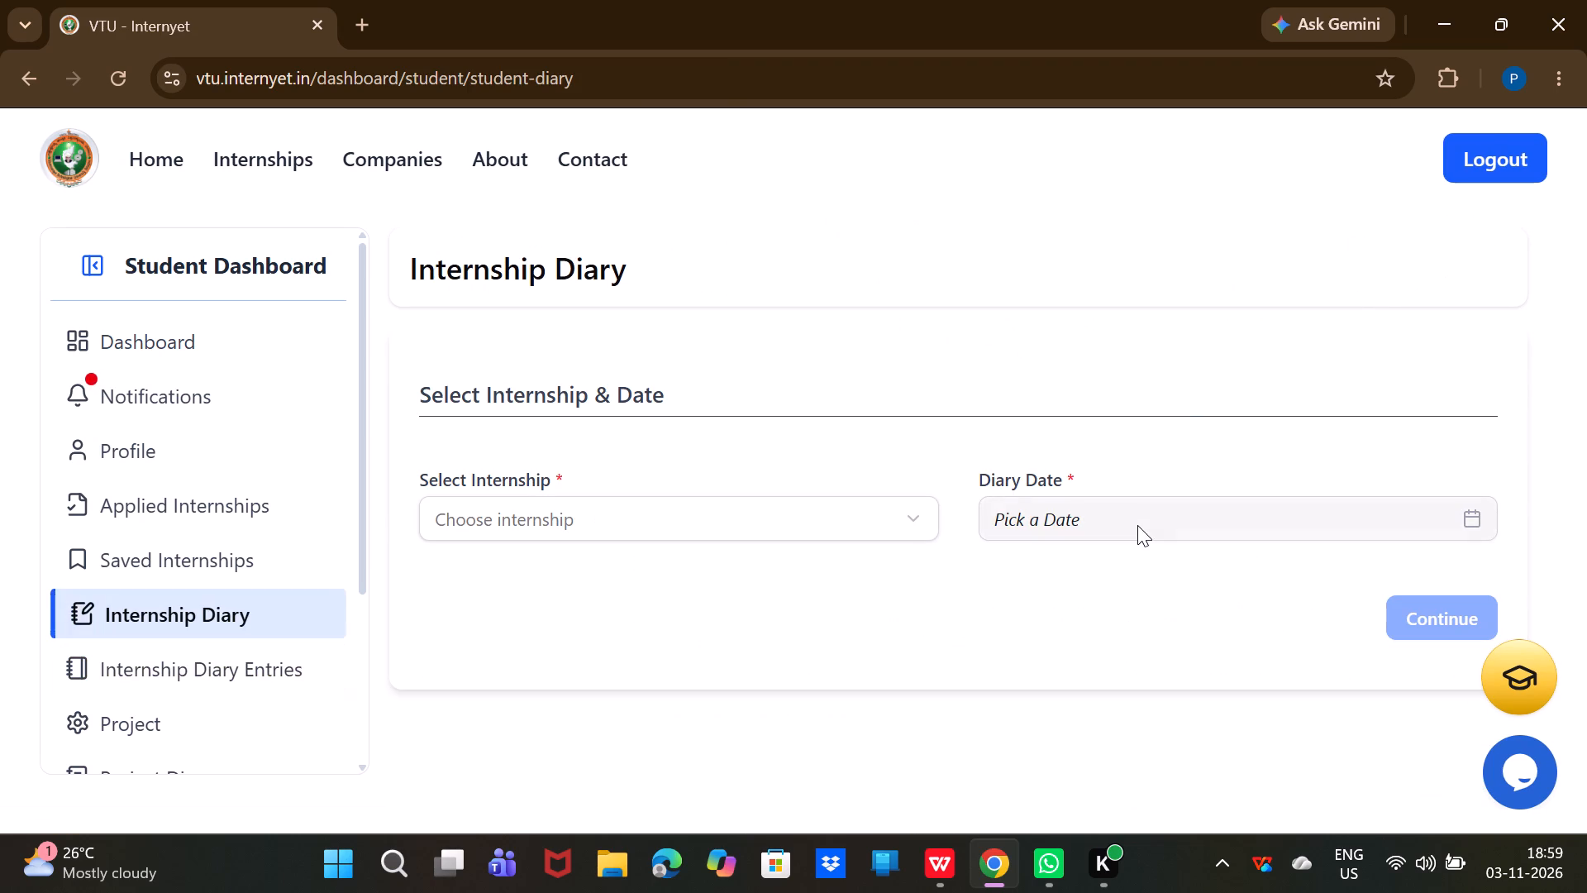
{"action": "left_click", "coordinate": [1137, 525]}
{"action": "left_click", "coordinate": [1315, 178]}
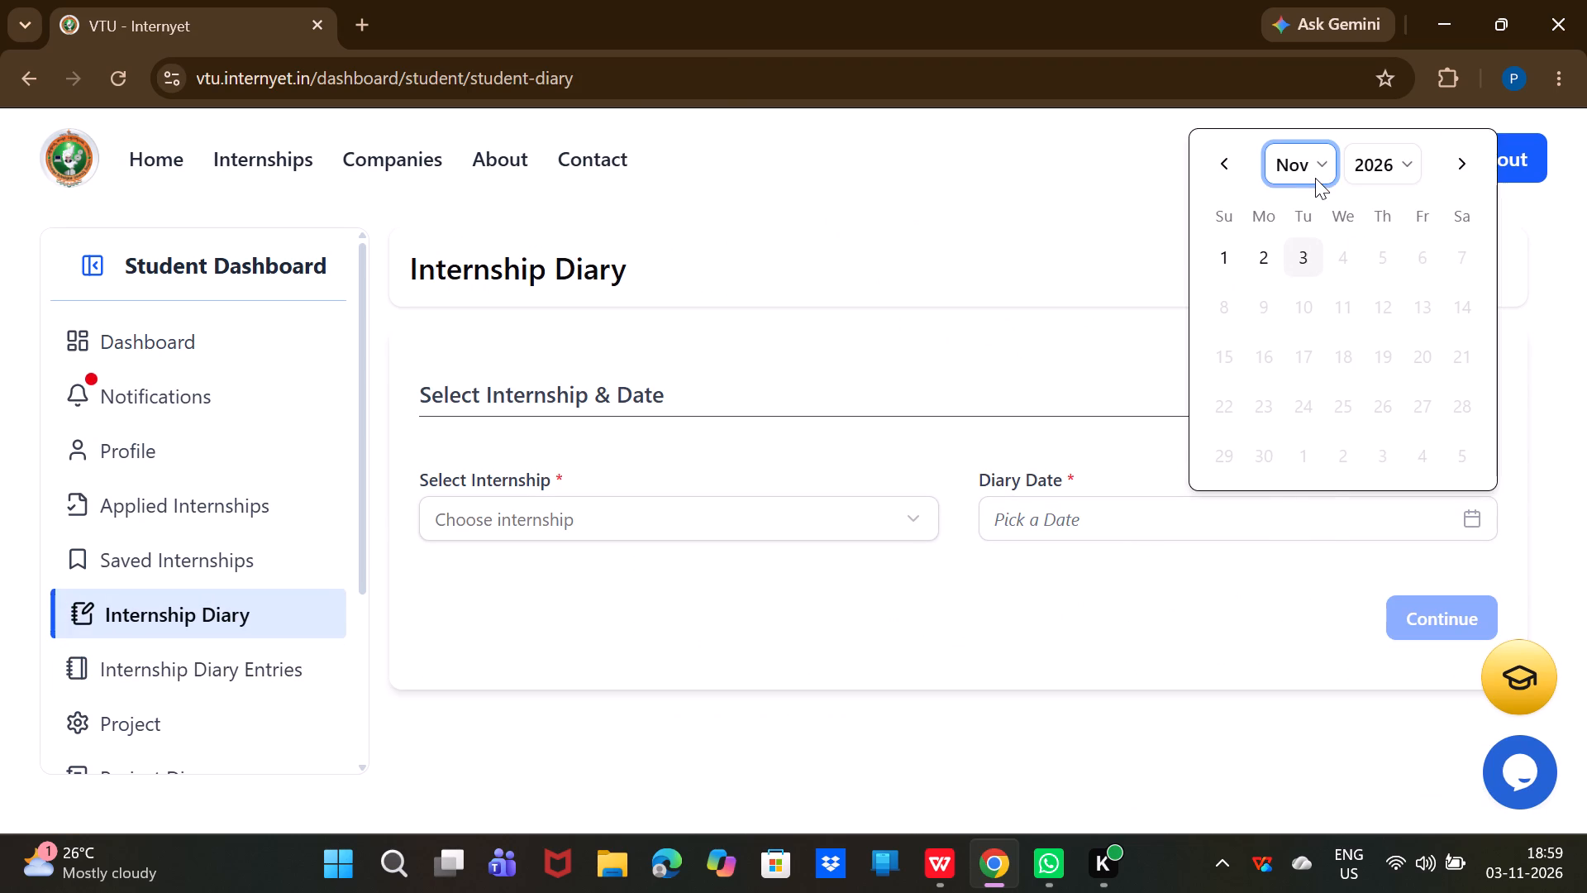
{"action": "left_click", "coordinate": [1309, 436]}
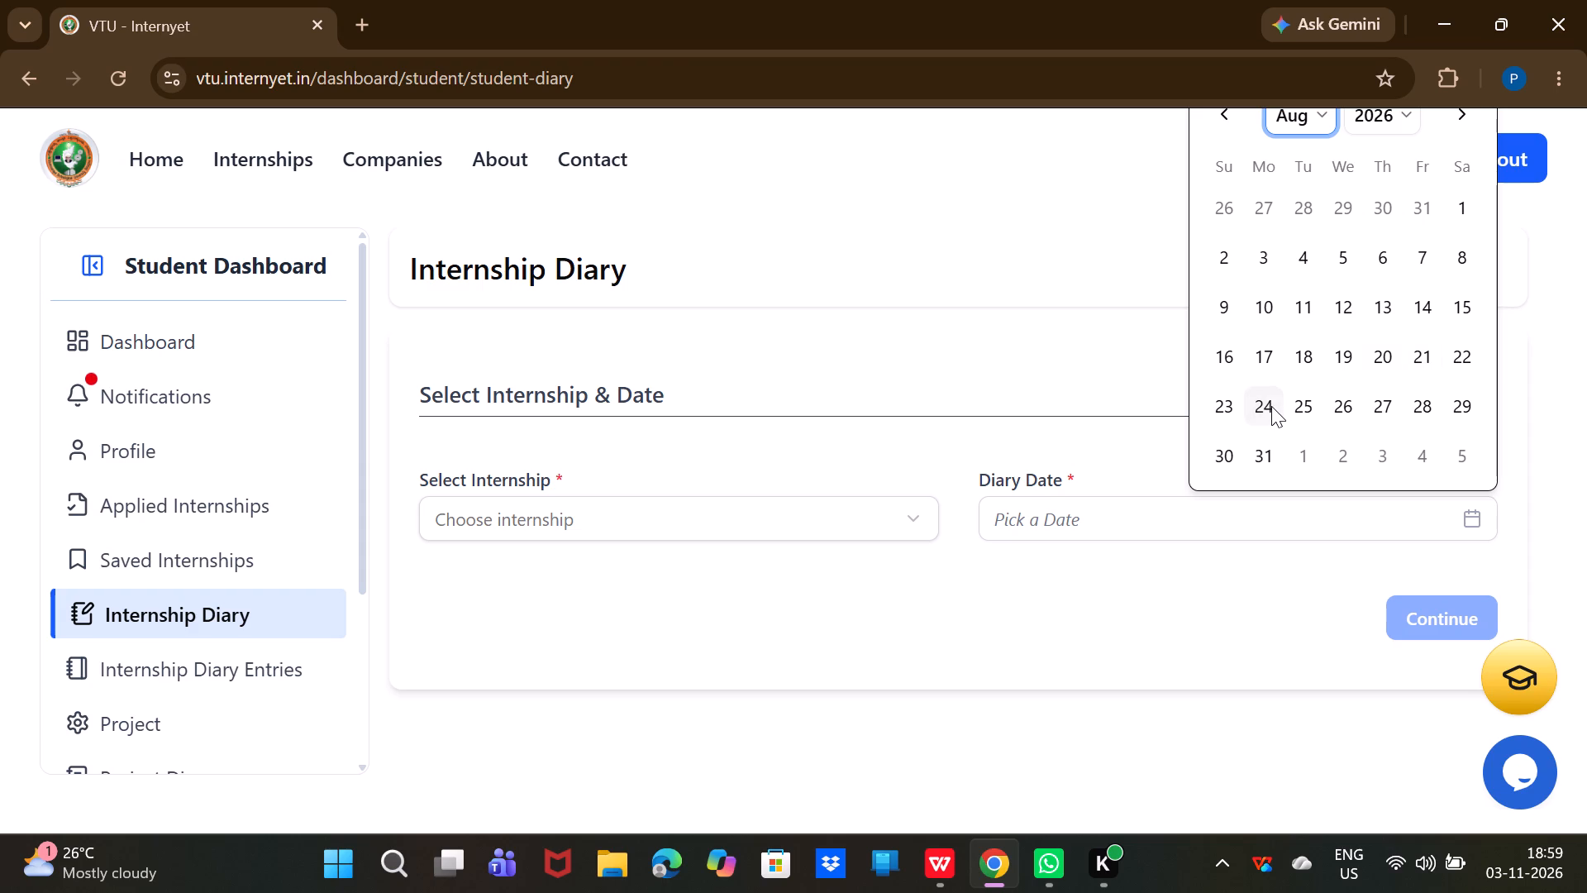
{"action": "left_click", "coordinate": [1271, 406]}
{"action": "left_click", "coordinate": [831, 517]}
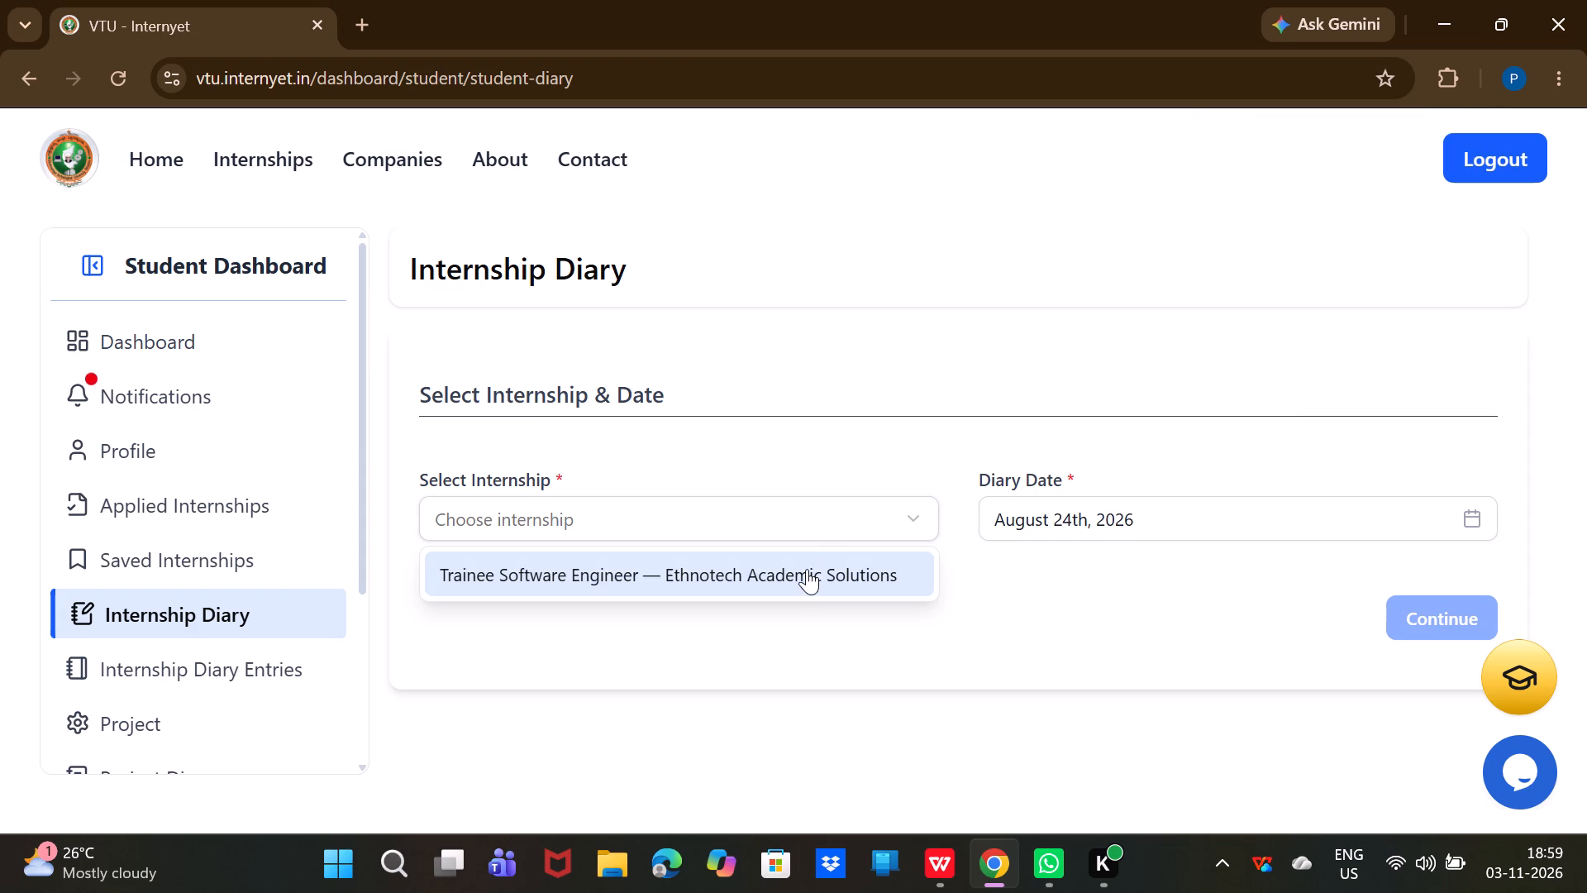
{"action": "left_click", "coordinate": [807, 570]}
{"action": "left_click", "coordinate": [1416, 604]}
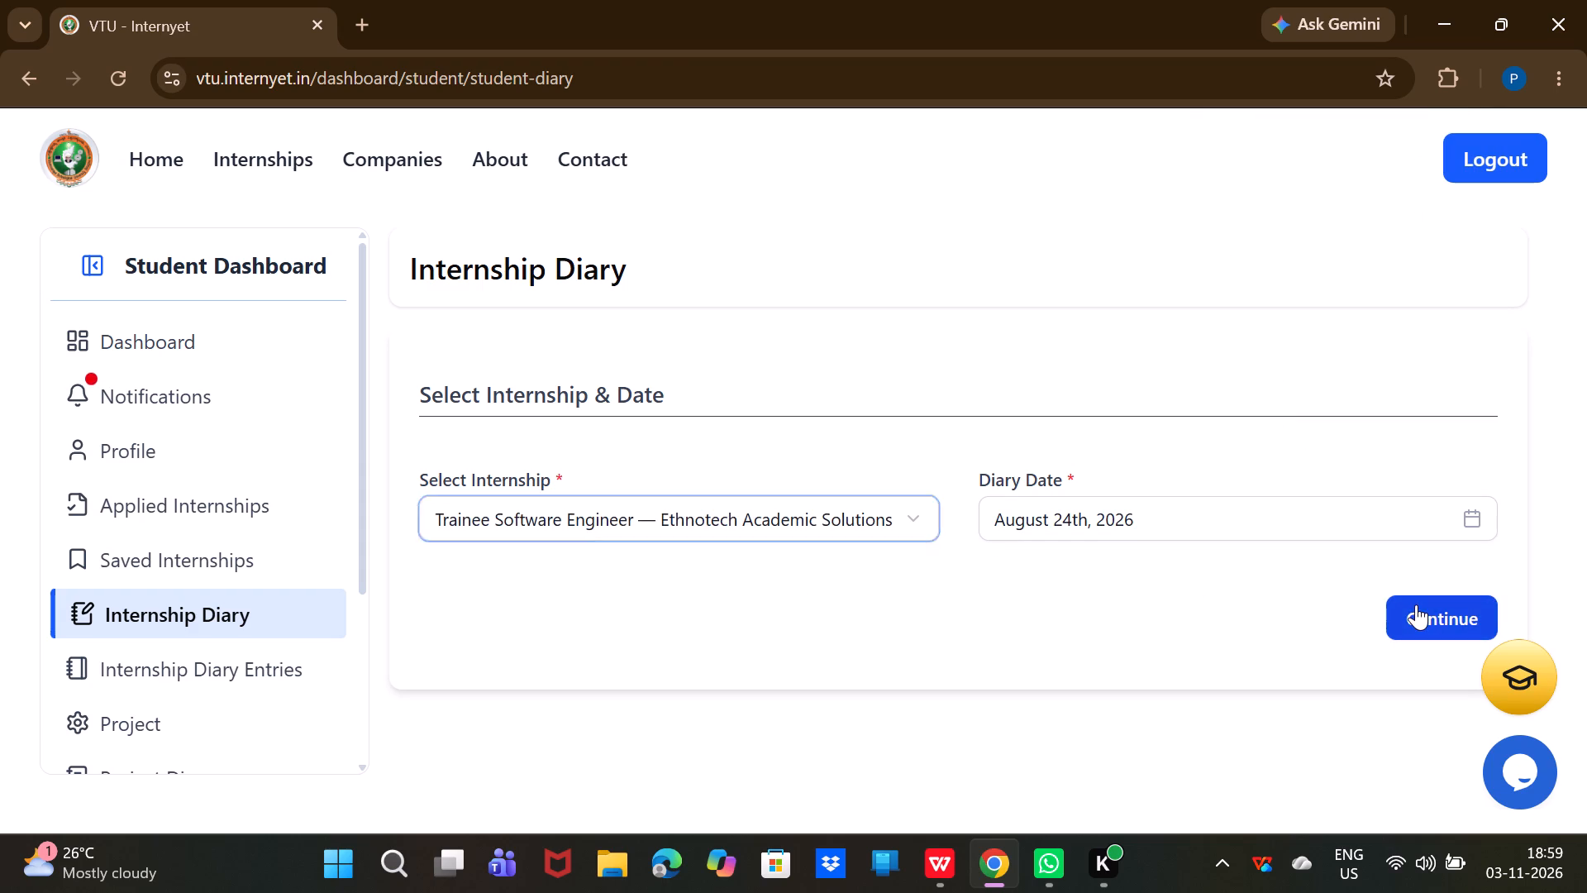
Copy the Day 07 Work Summary text from the reference document in WPS Office into the portal entry's Work Summary.
{"action": "scroll", "coordinate": [1096, 448], "scroll_direction": "down", "scroll_amount": 2}
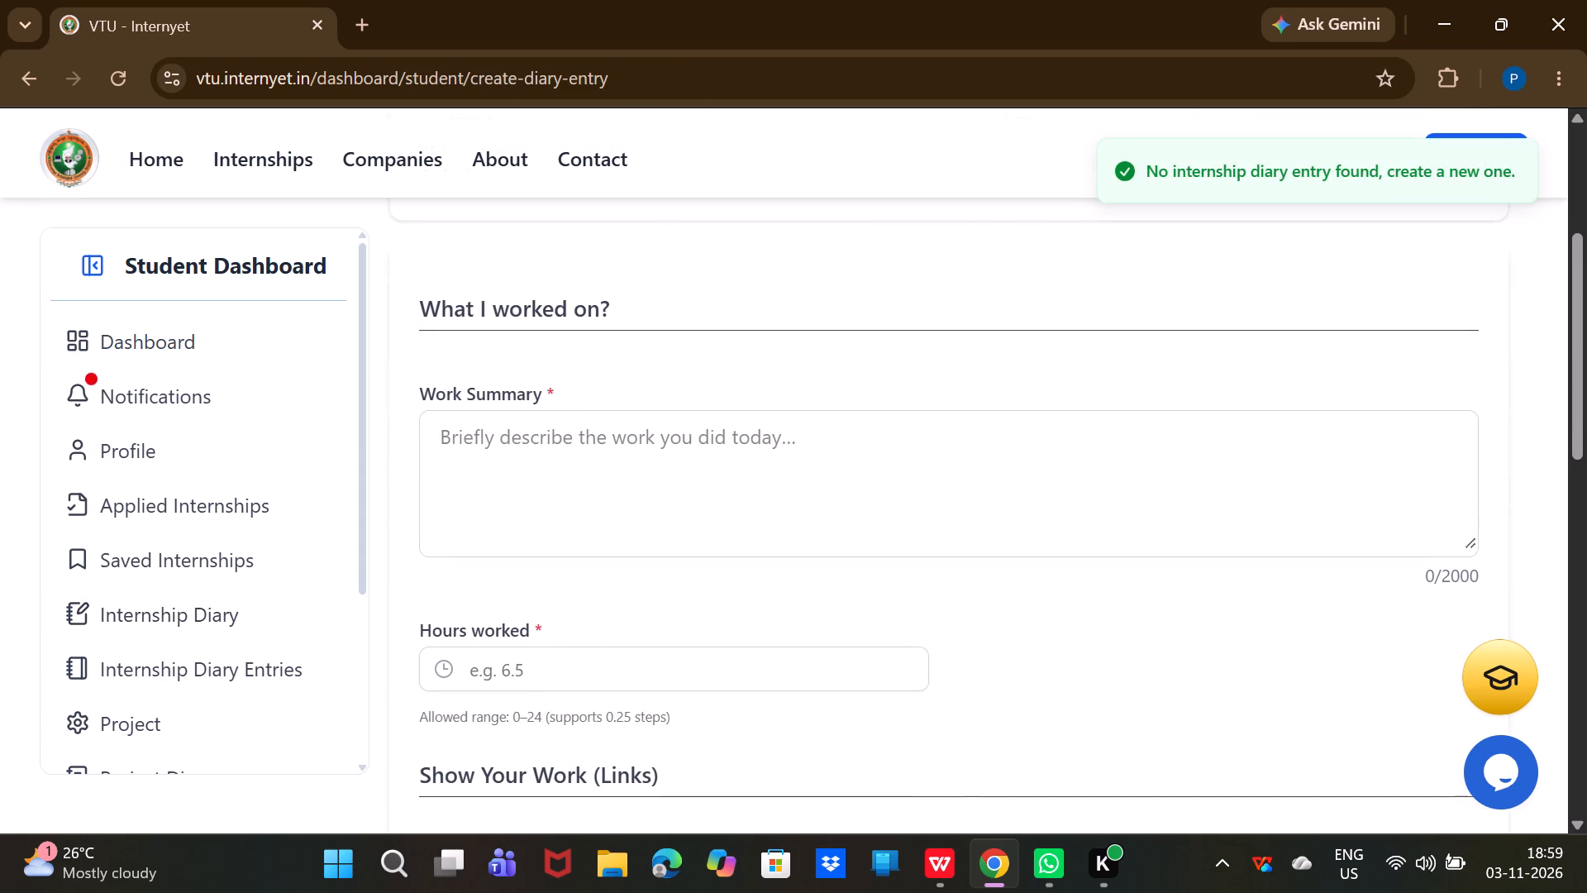
{"action": "left_click", "coordinate": [933, 853]}
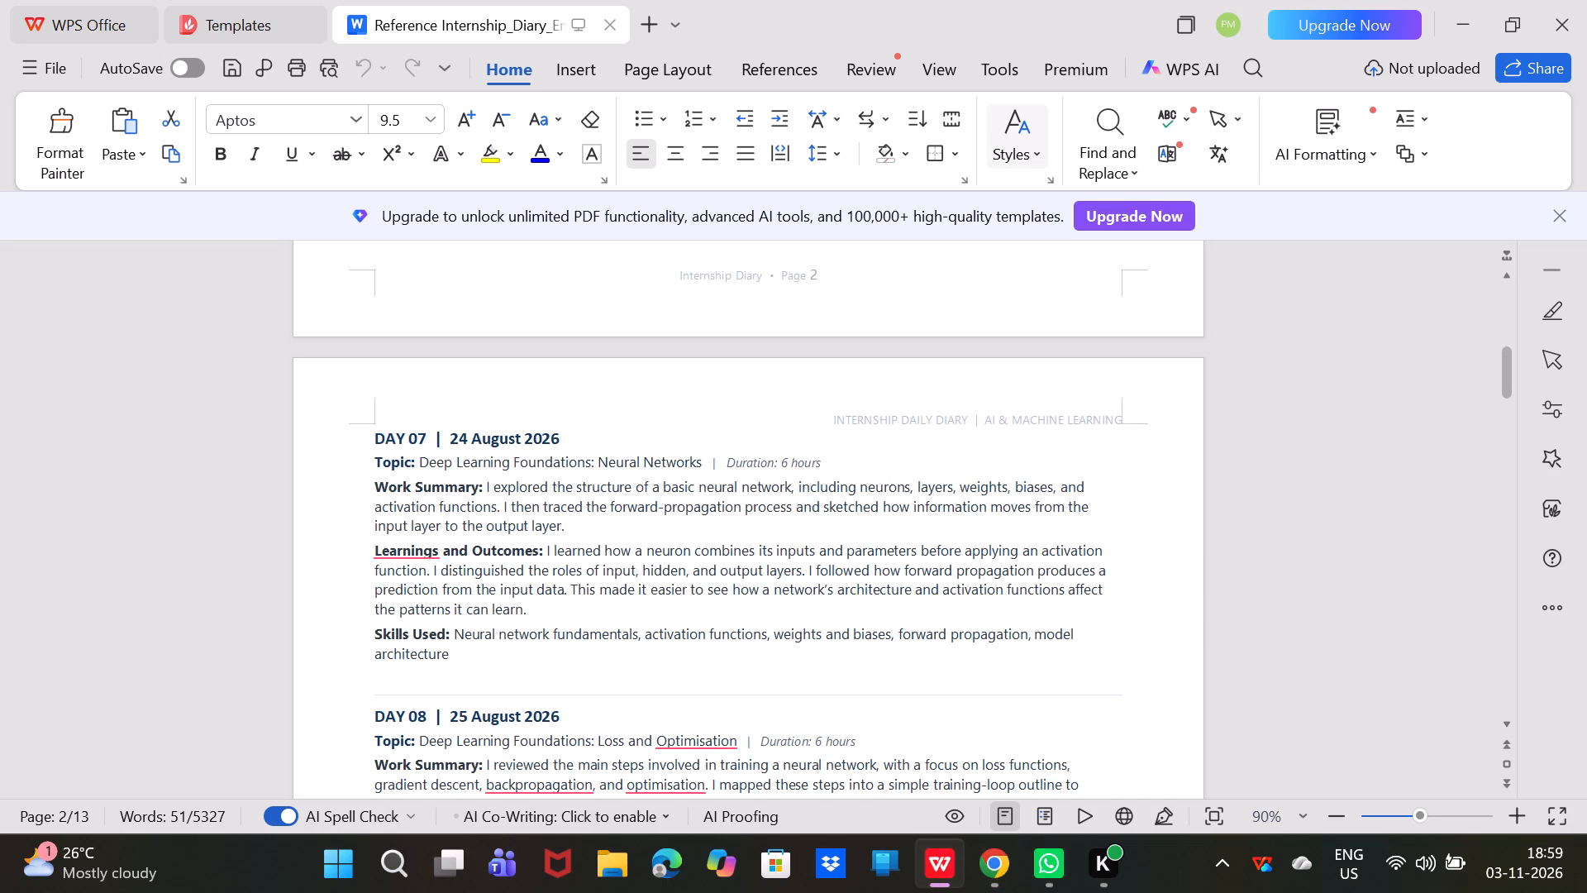
{"action": "scroll", "coordinate": [742, 640], "scroll_direction": "down", "scroll_amount": 1}
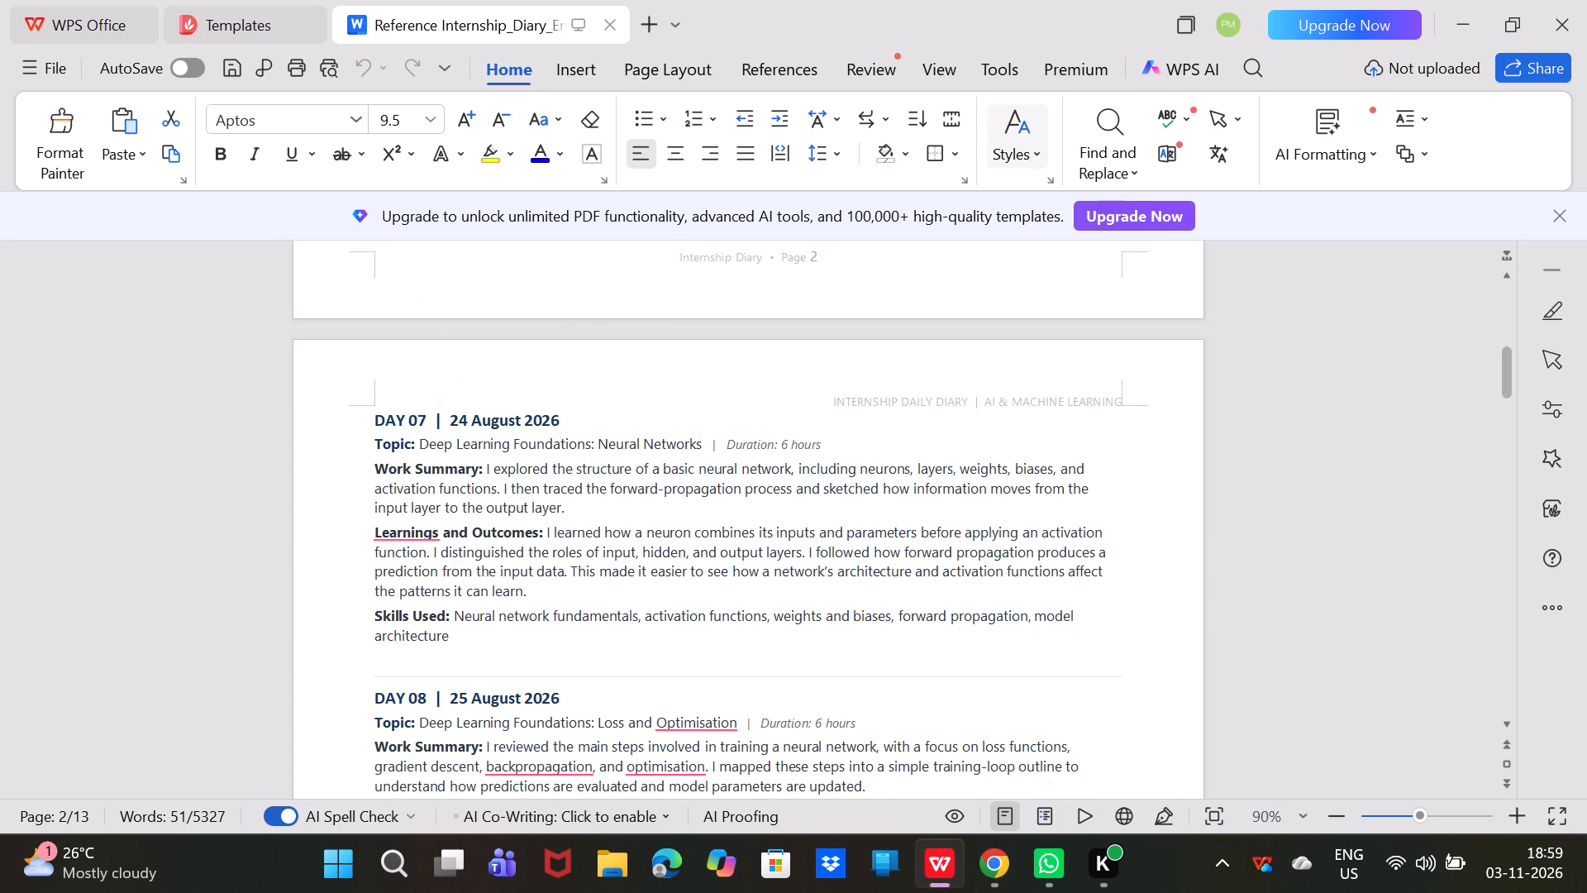
{"action": "left_click_drag", "start_coordinate": [482, 471], "coordinate": [574, 515]}
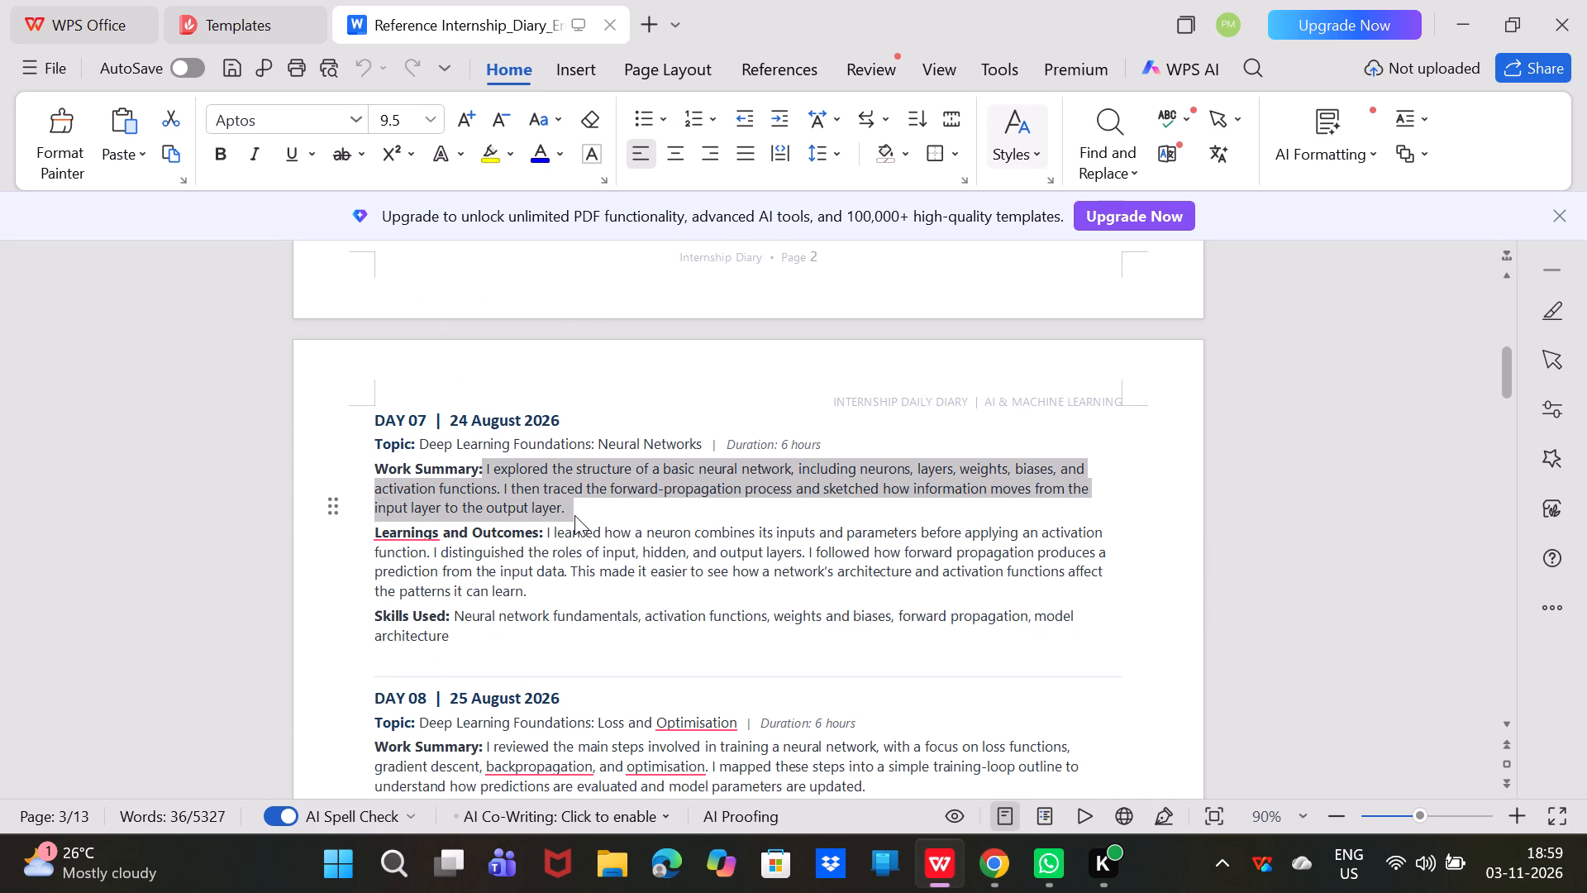
{"action": "key", "text": "ctrl+c"}
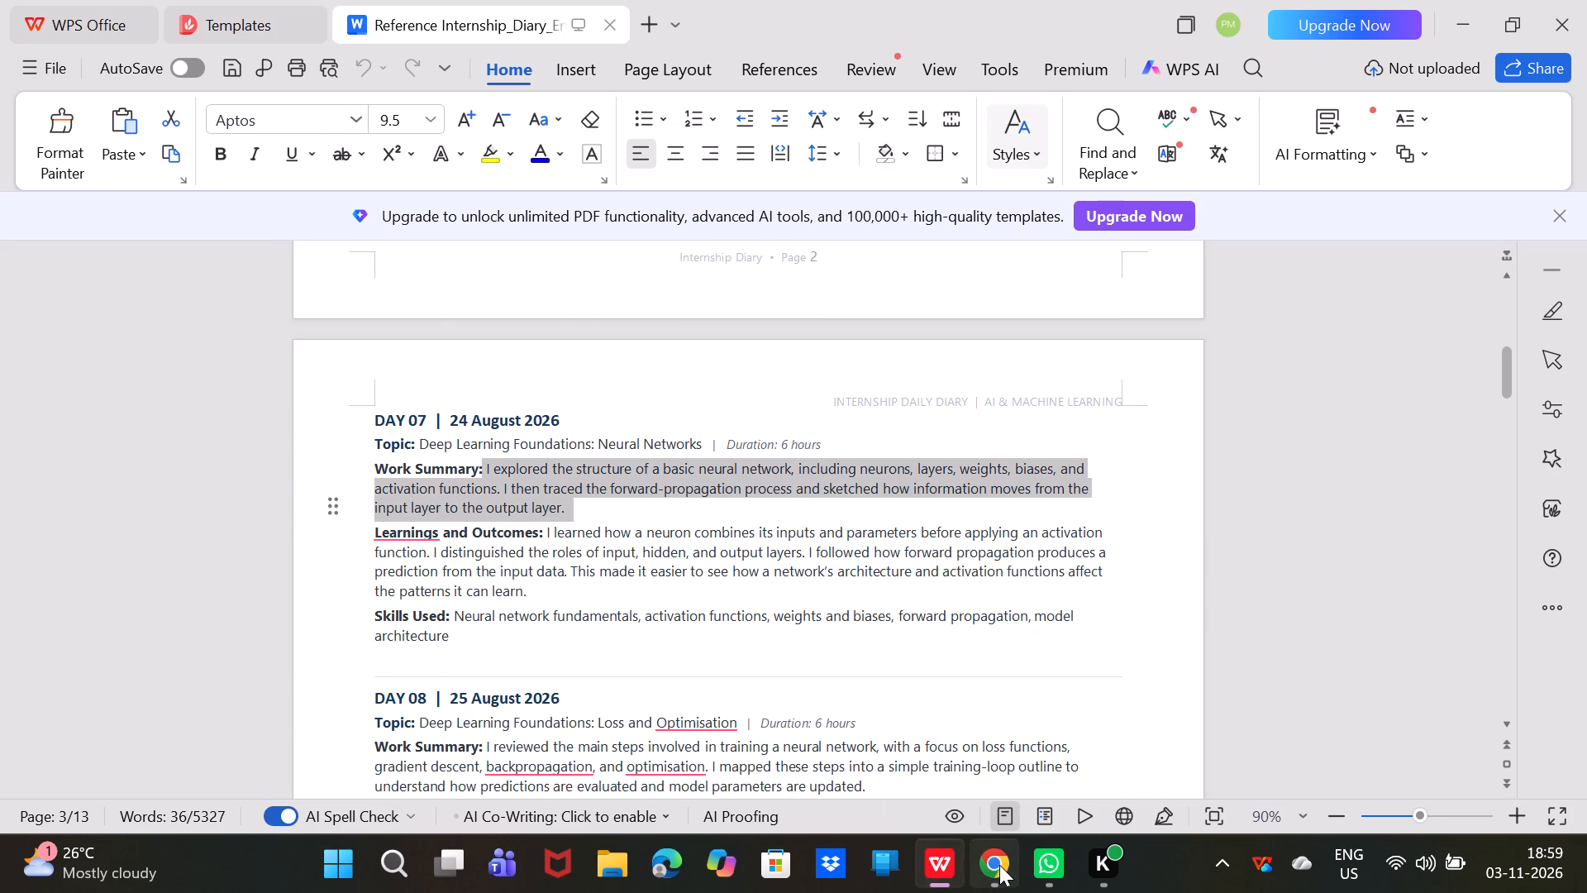
{"action": "left_click", "coordinate": [999, 865]}
{"action": "left_click", "coordinate": [667, 480]}
{"action": "key", "text": "ctrl+v"}
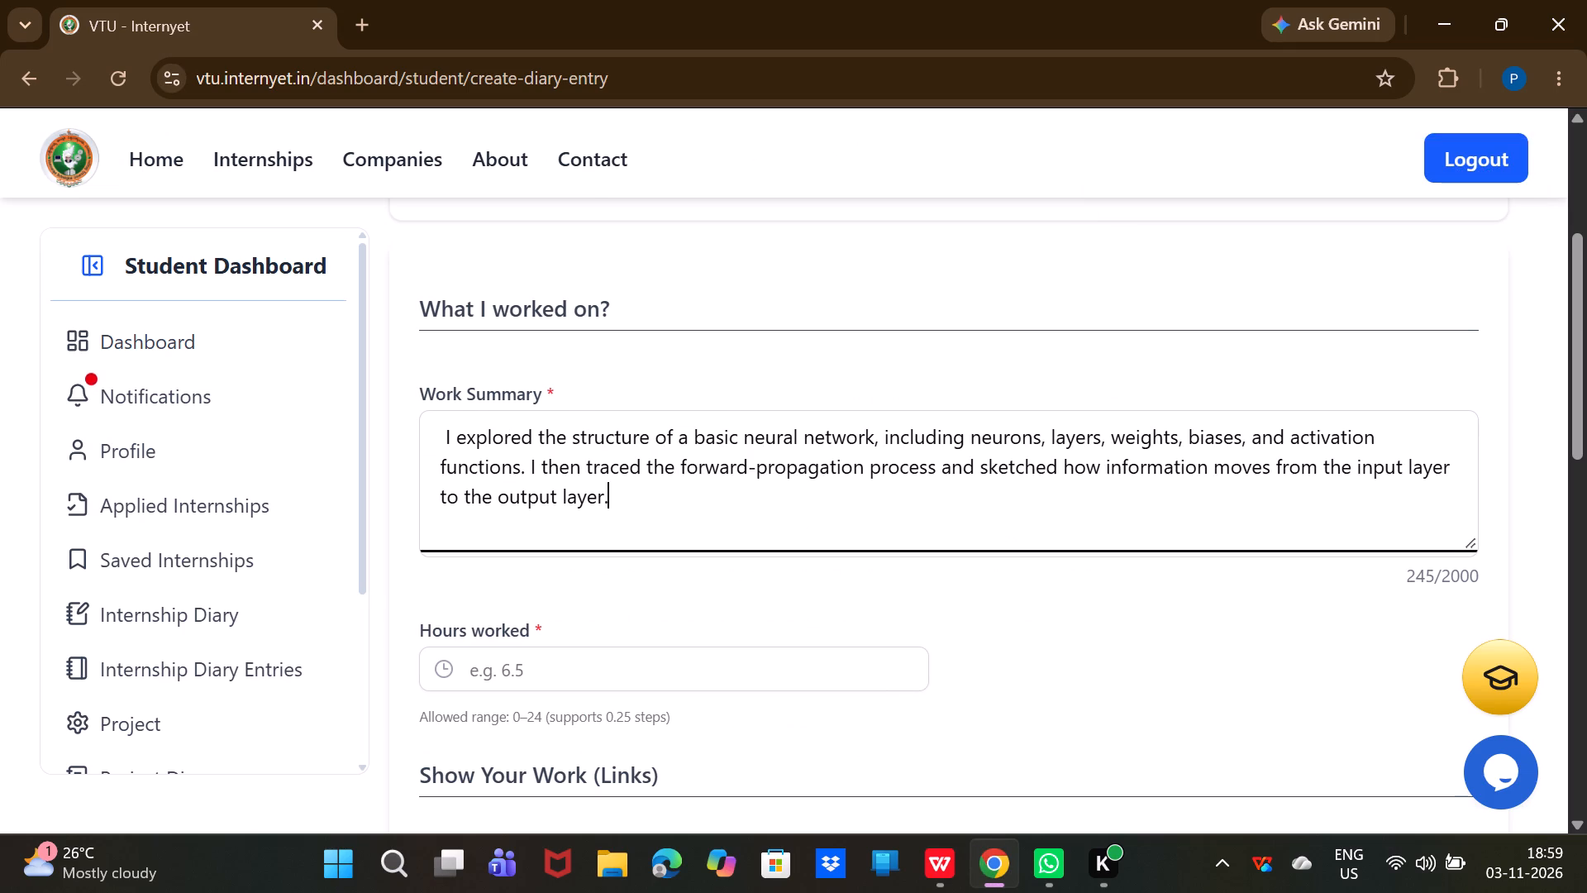
Switch to the reference document in WPS Office and copy the Day 07 Learnings and Outcomes text.
{"action": "left_click_drag", "start_coordinate": [908, 846], "coordinate": [946, 857]}
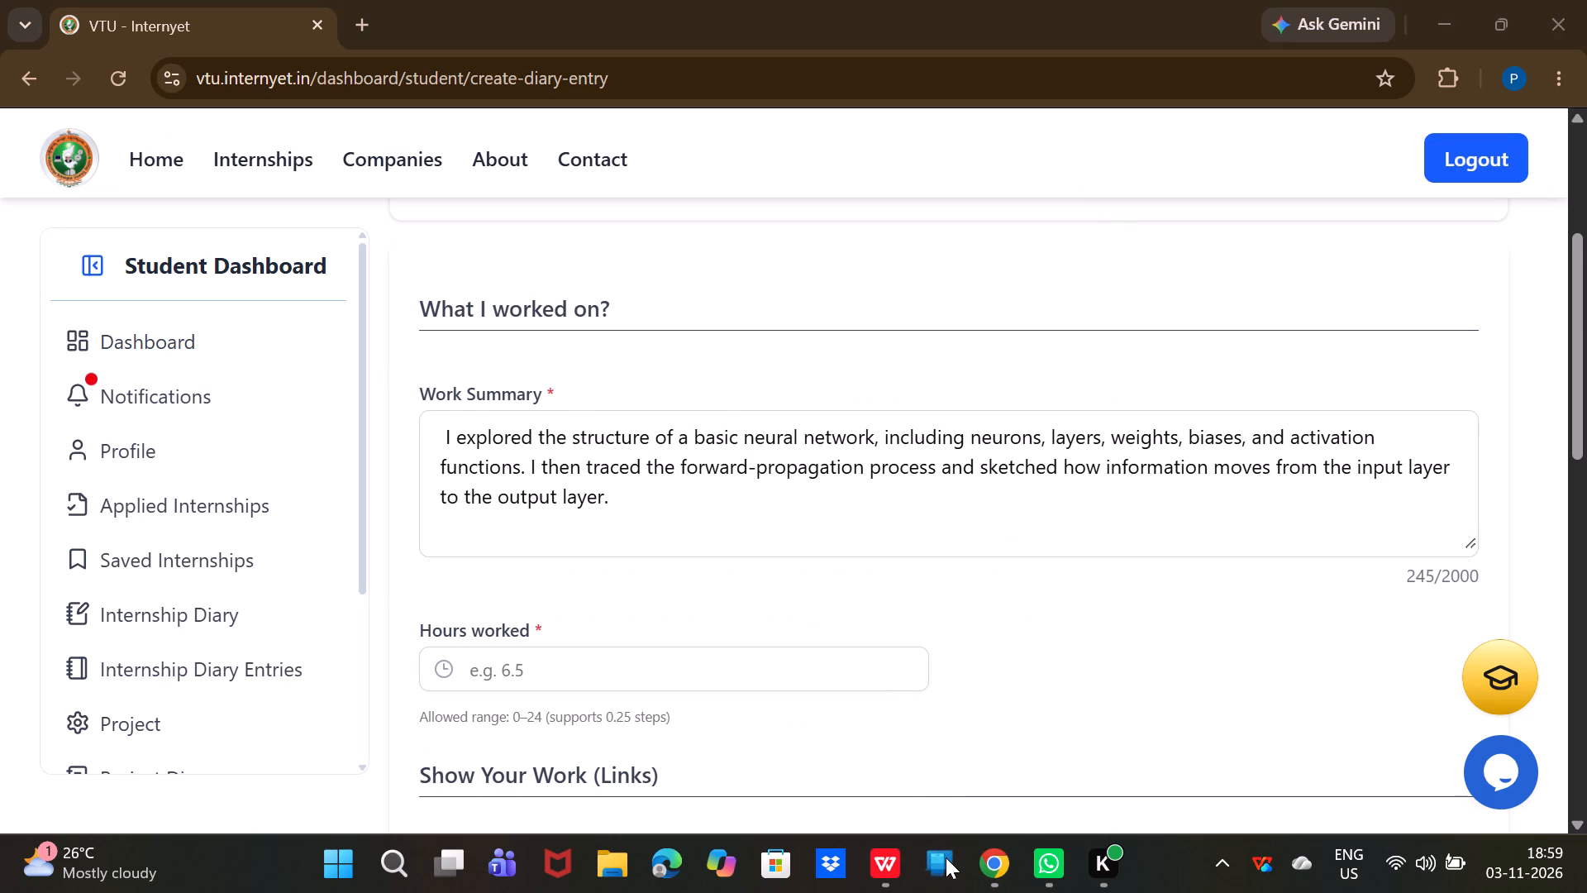
{"action": "double_click", "coordinate": [879, 863]}
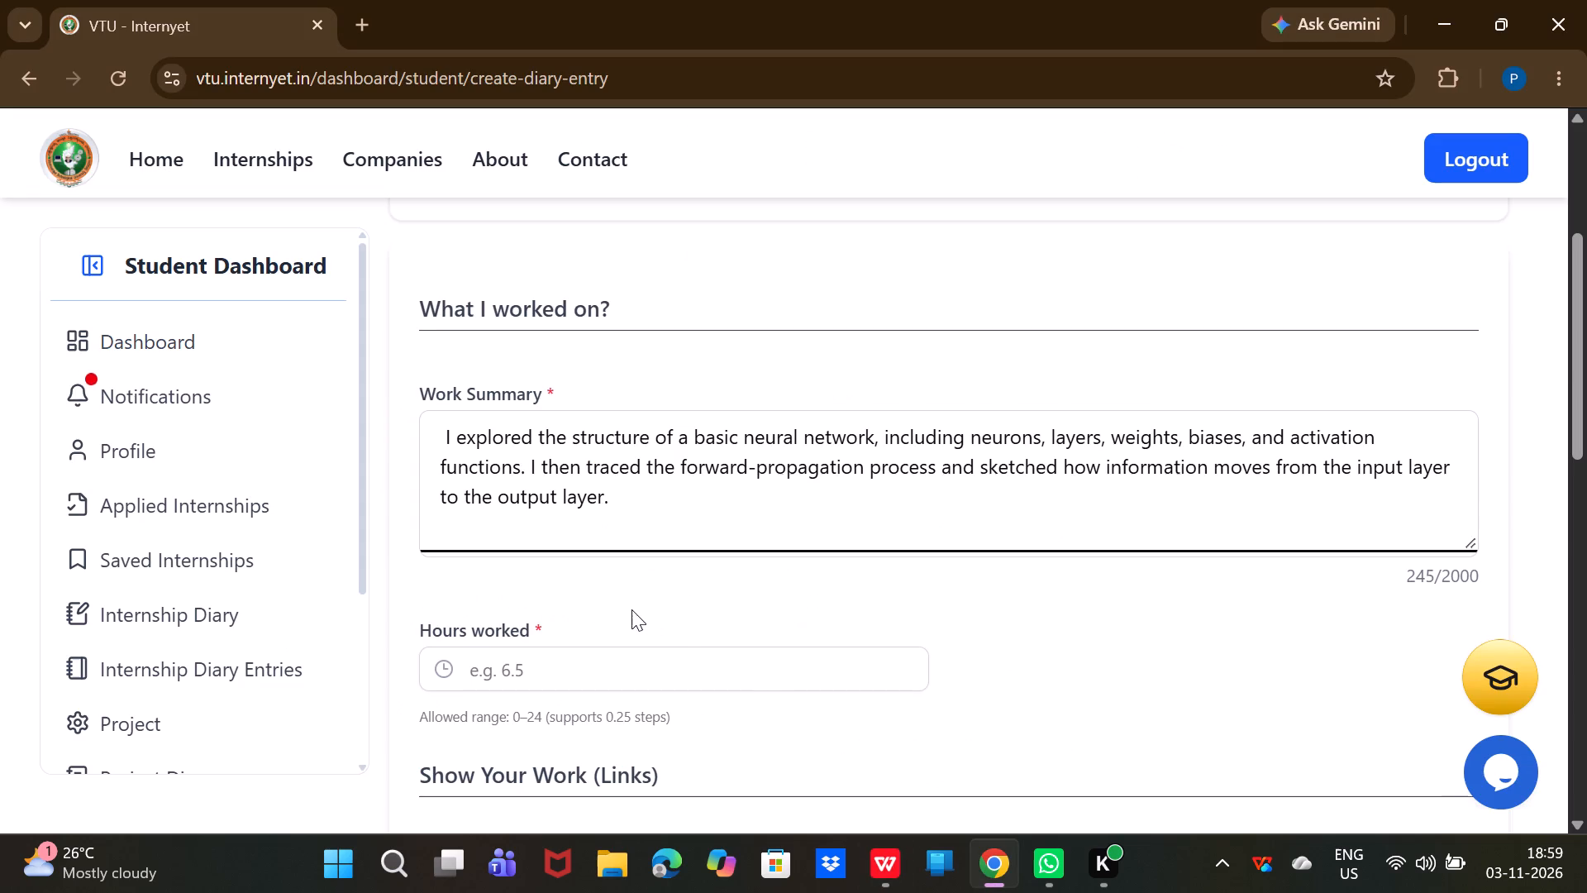
{"action": "left_click", "coordinate": [894, 886]}
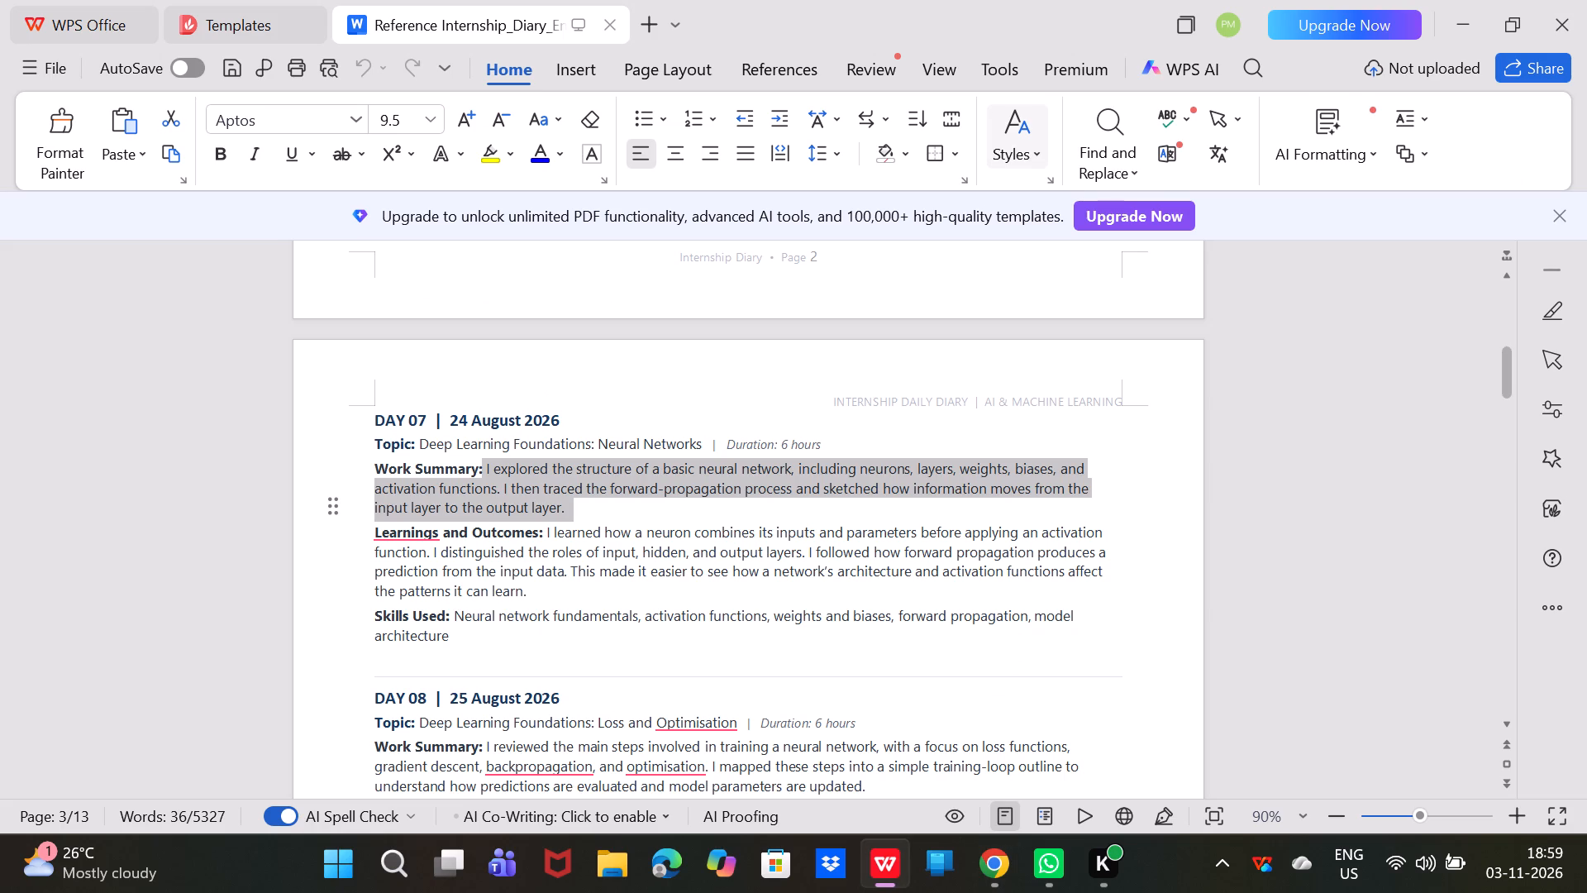
{"action": "left_click_drag", "start_coordinate": [540, 532], "coordinate": [552, 586]}
{"action": "key", "text": "ctrl+c"}
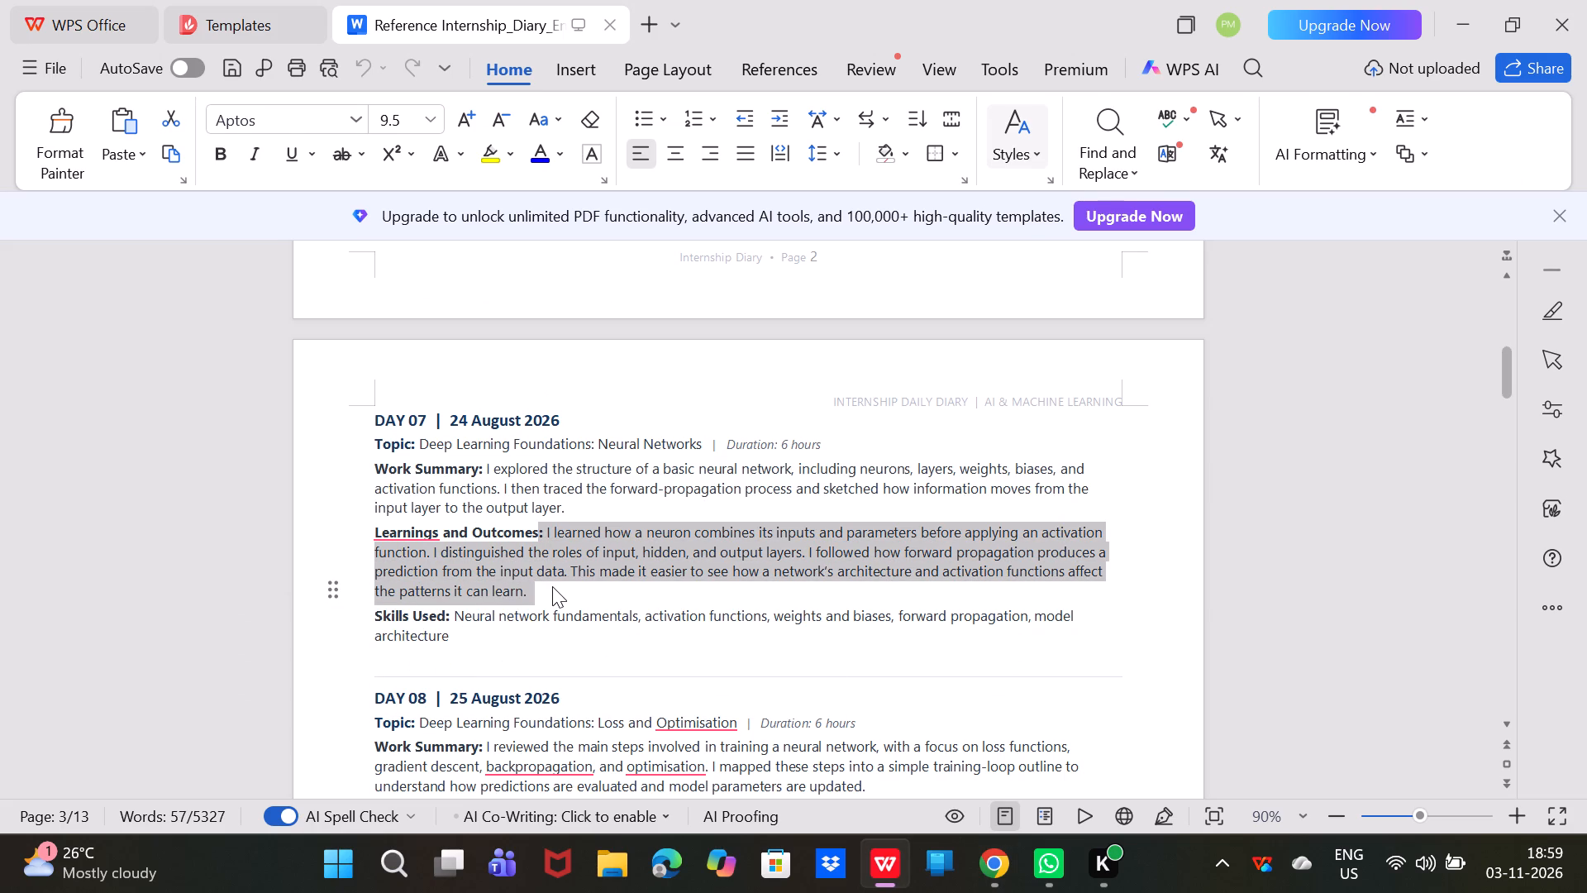
Return to the portal entry in Chrome and set the hours worked to 6.
{"action": "left_click", "coordinate": [1003, 872]}
{"action": "scroll", "coordinate": [805, 712], "scroll_direction": "down", "scroll_amount": 1}
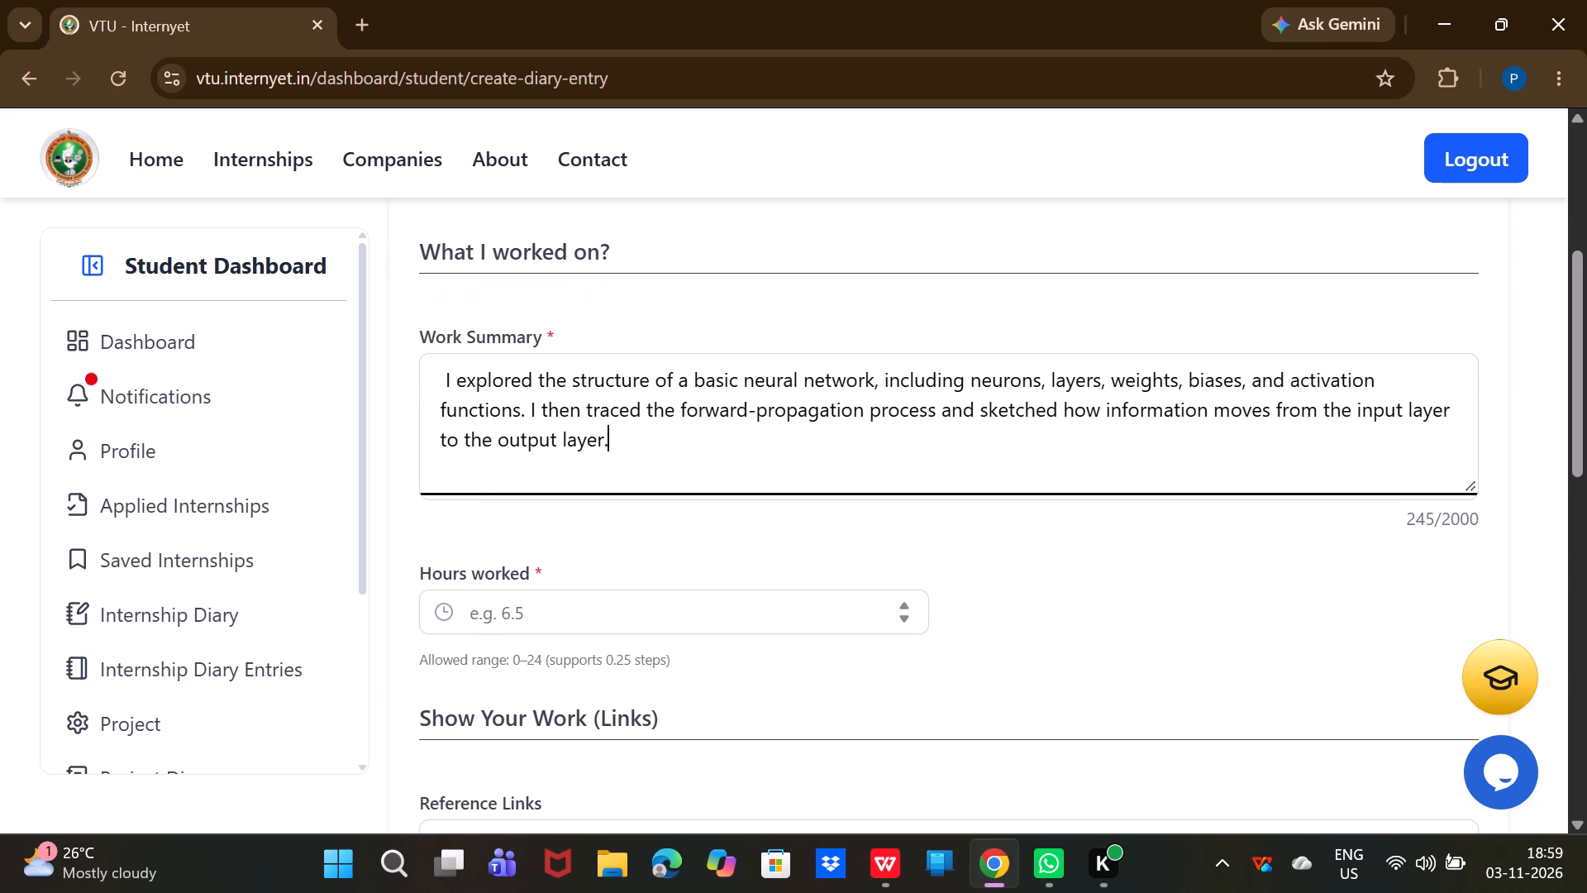
{"action": "left_click", "coordinate": [746, 602]}
{"action": "key", "text": "6"}
Paste the copied Day 07 text into Learnings / Outcomes and remove the stray colon and space at its start.
{"action": "scroll", "coordinate": [746, 602], "scroll_direction": "down", "scroll_amount": 4}
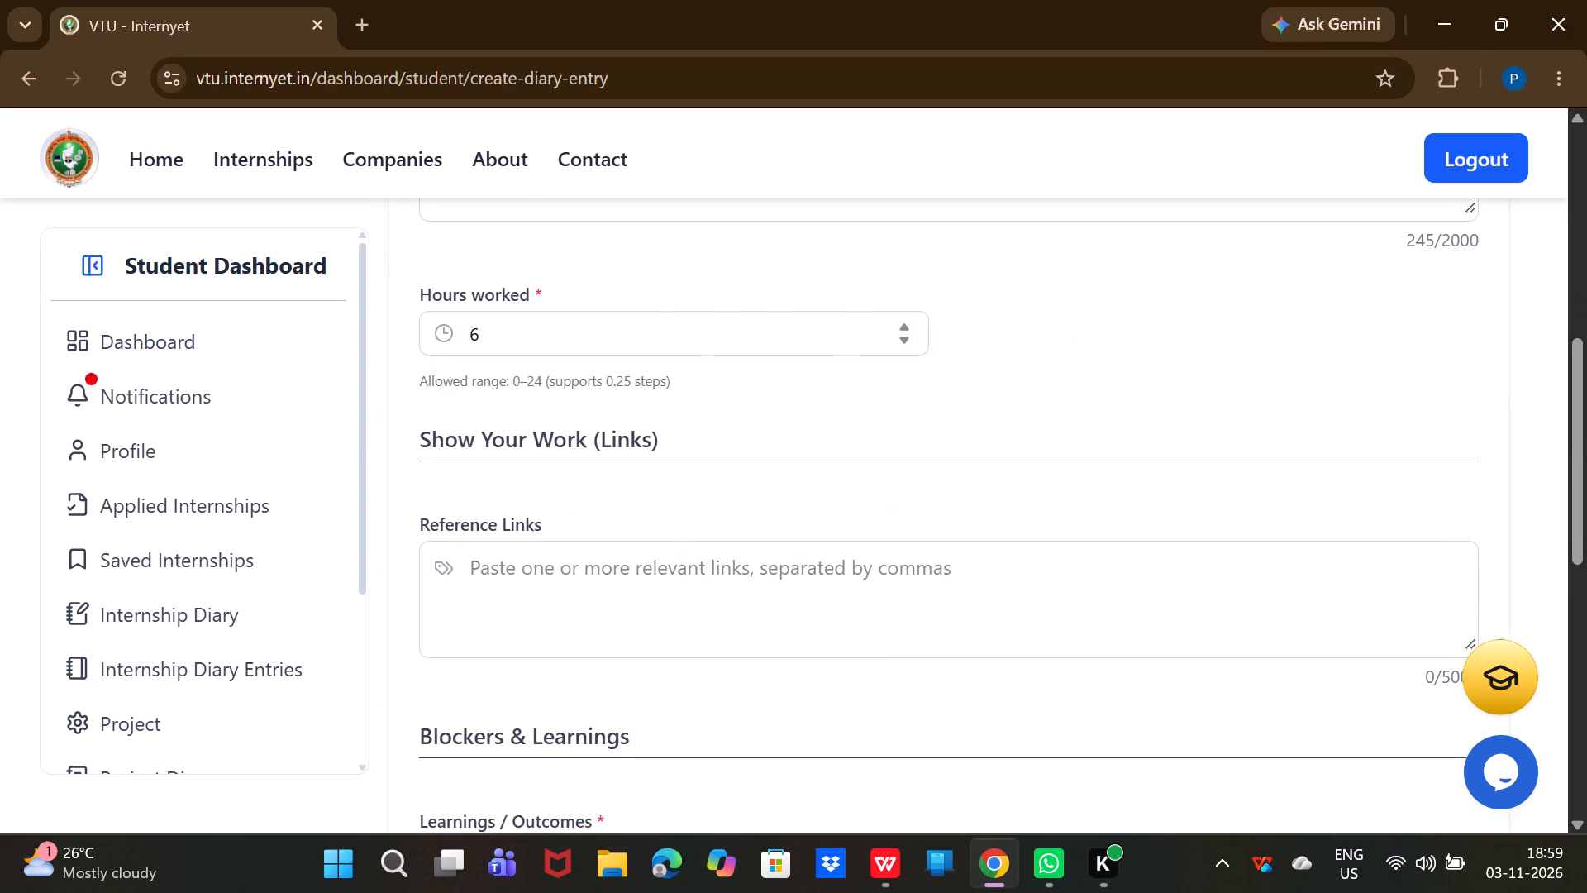
{"action": "scroll", "coordinate": [740, 745], "scroll_direction": "down", "scroll_amount": 2}
{"action": "left_click", "coordinate": [708, 666]}
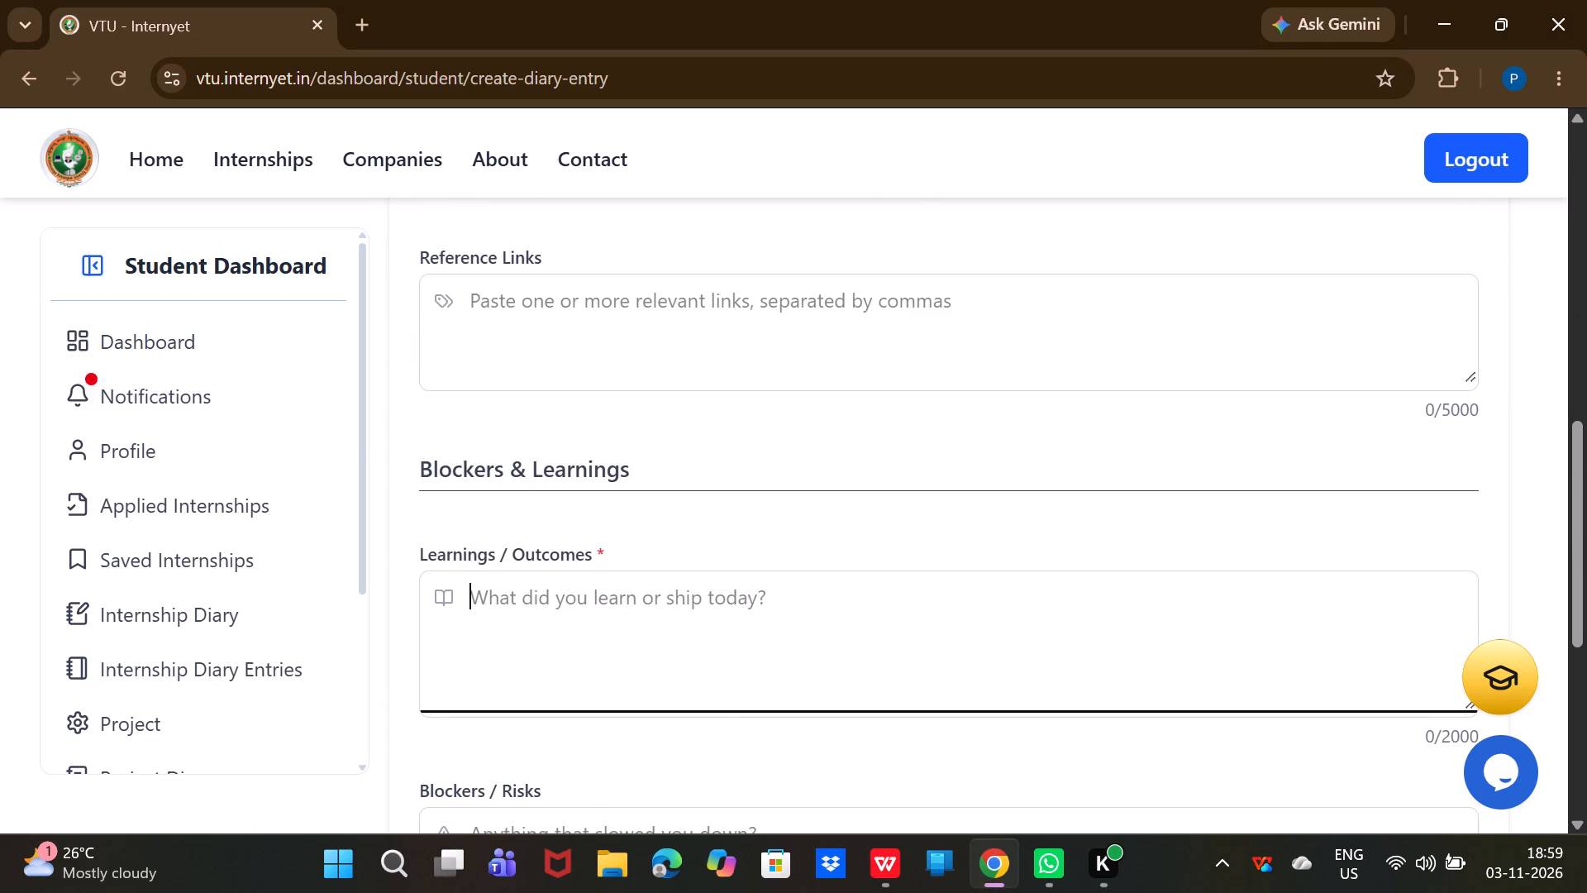
{"action": "key", "text": "ctrl+v"}
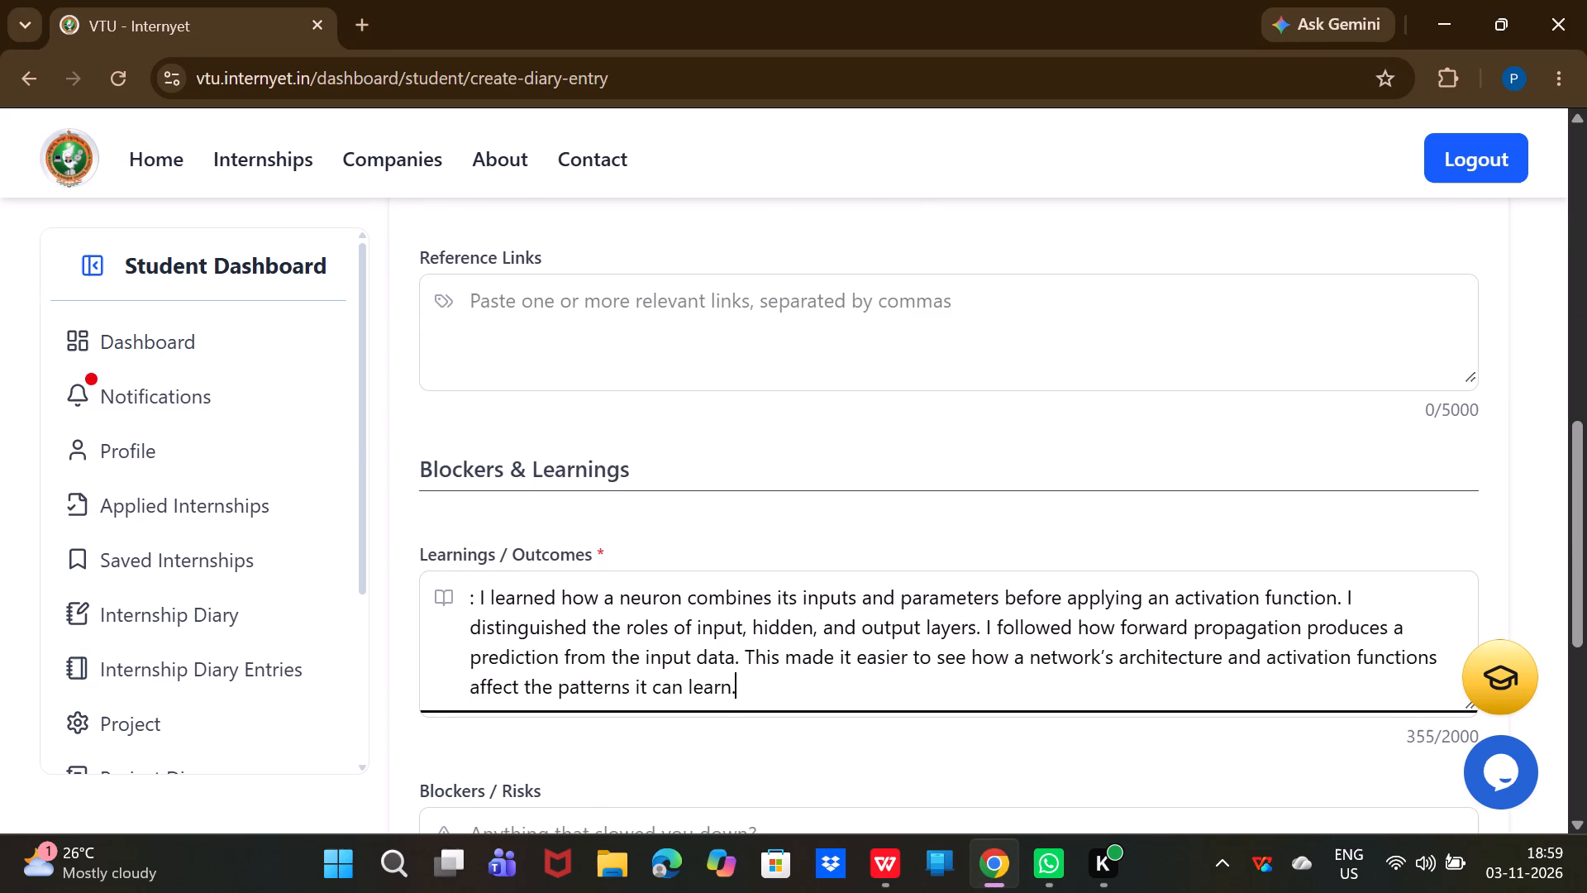
{"action": "left_click", "coordinate": [479, 597]}
{"action": "key", "text": "BackSpace"}
{"action": "key", "text": "BackSpace"}
Add Generative ai as the skill used and save the 24 August 2026 diary entry.
{"action": "scroll", "coordinate": [479, 597], "scroll_direction": "down", "scroll_amount": 1}
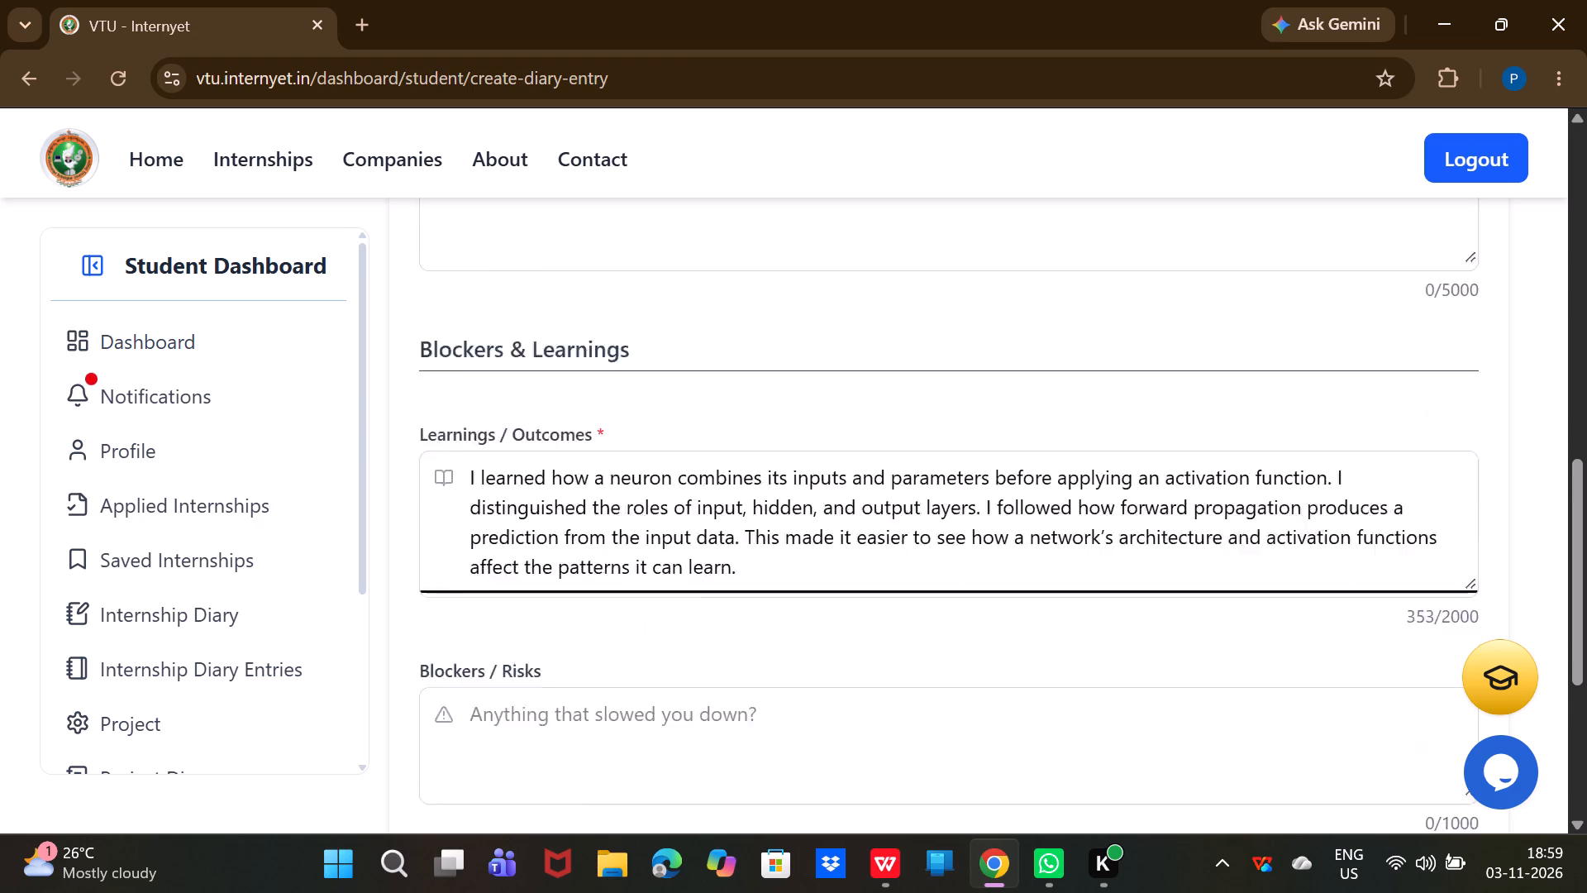
{"action": "scroll", "coordinate": [479, 597], "scroll_direction": "down", "scroll_amount": 2}
{"action": "left_click", "coordinate": [514, 806]}
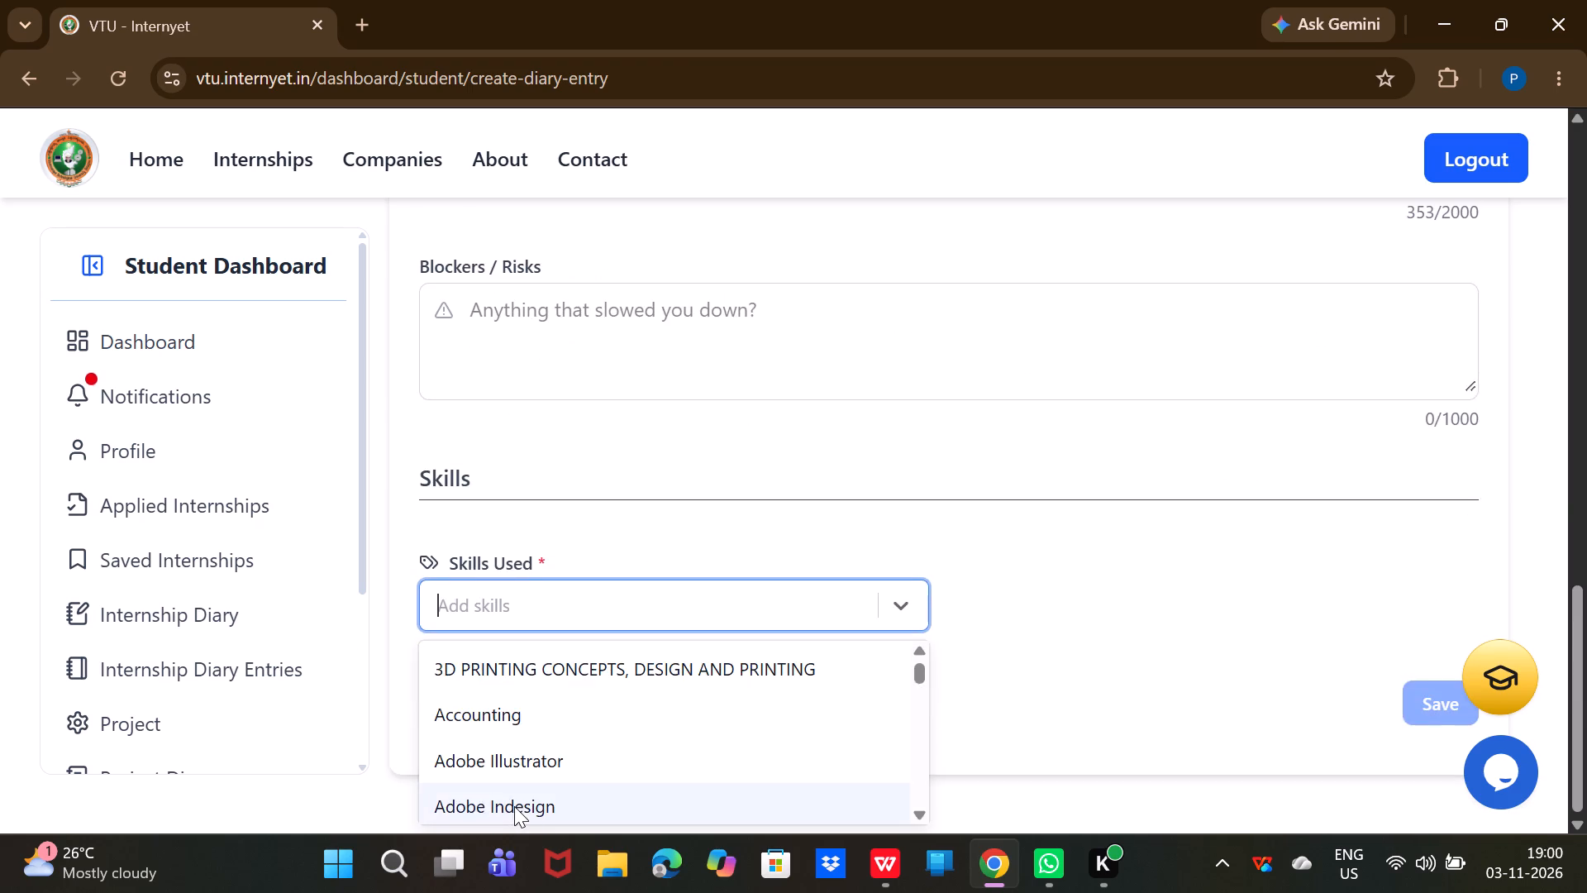
{"action": "type", "text": "gene"}
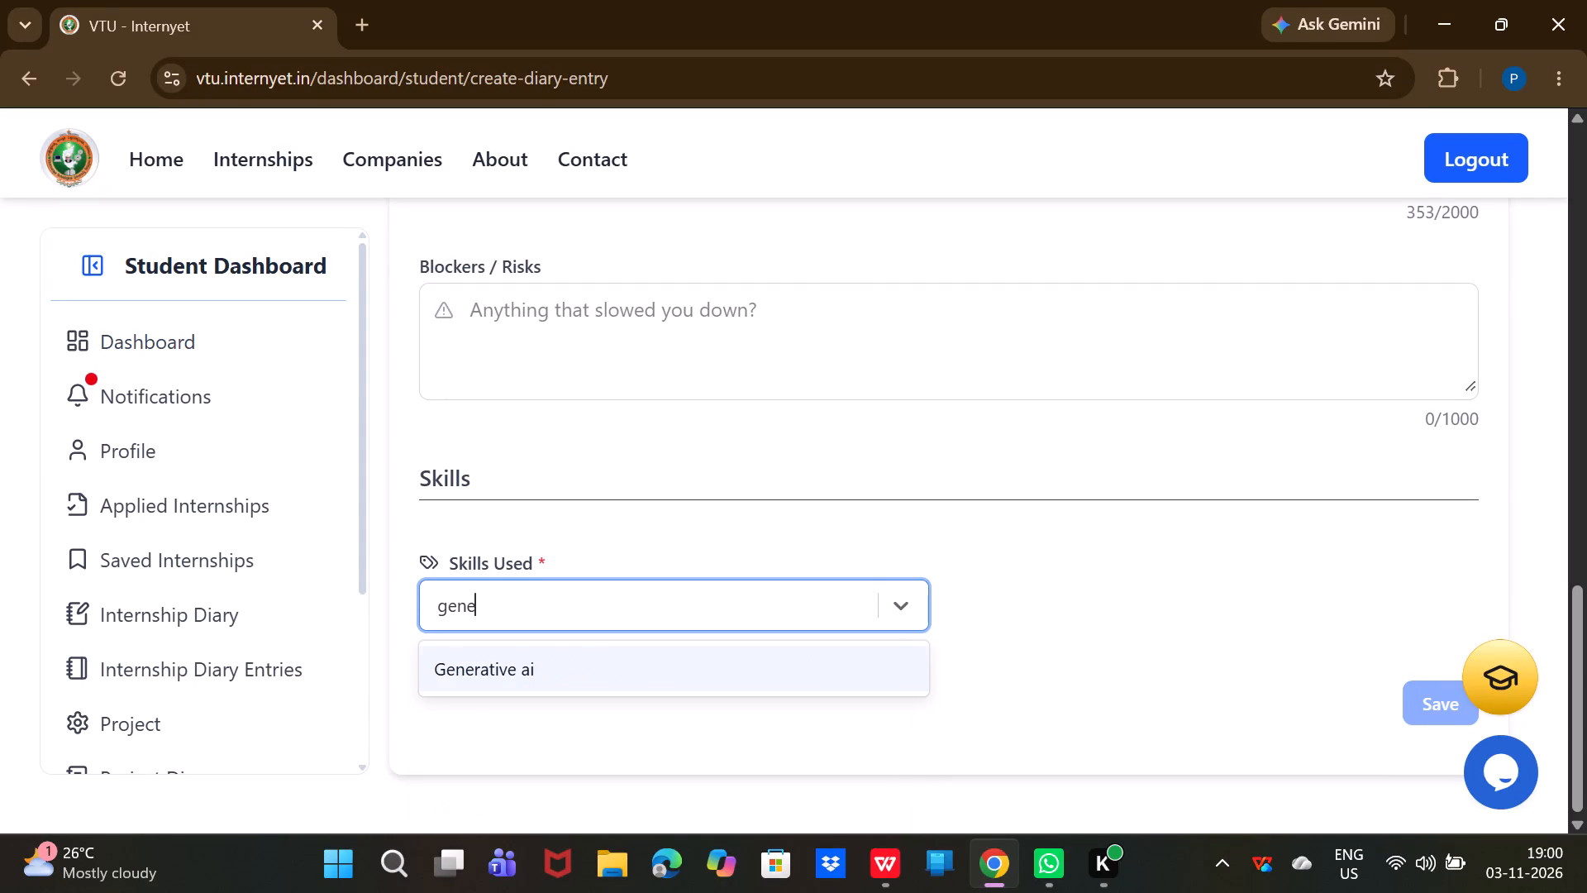
{"action": "left_click", "coordinate": [501, 664]}
{"action": "scroll", "coordinate": [501, 664], "scroll_direction": "down", "scroll_amount": 3}
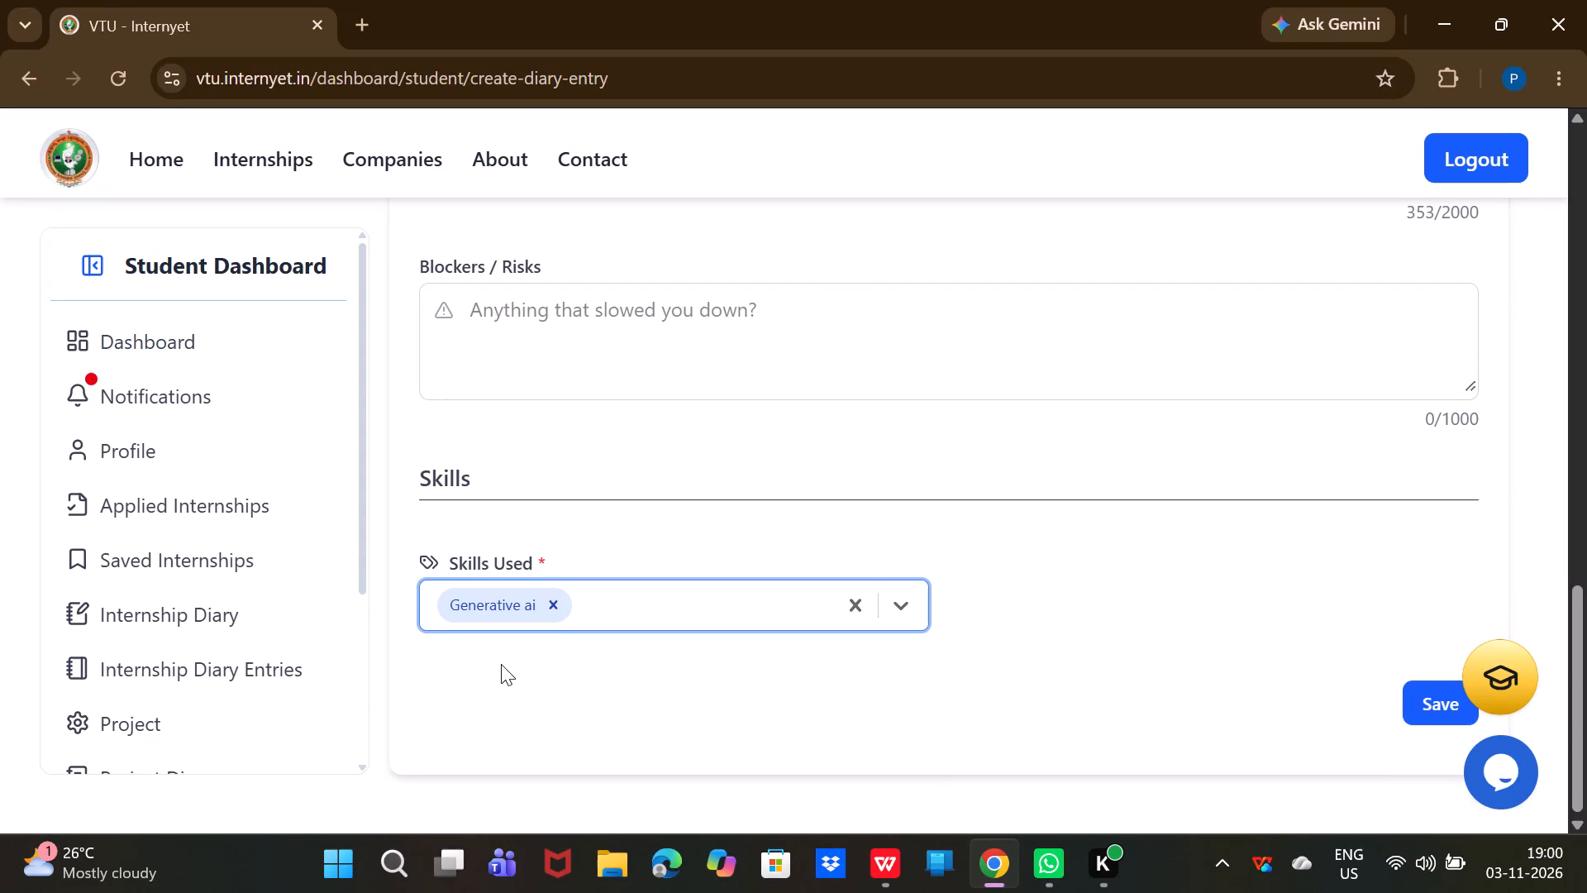
{"action": "scroll", "coordinate": [501, 664], "scroll_direction": "down", "scroll_amount": 3}
{"action": "left_click", "coordinate": [1431, 712]}
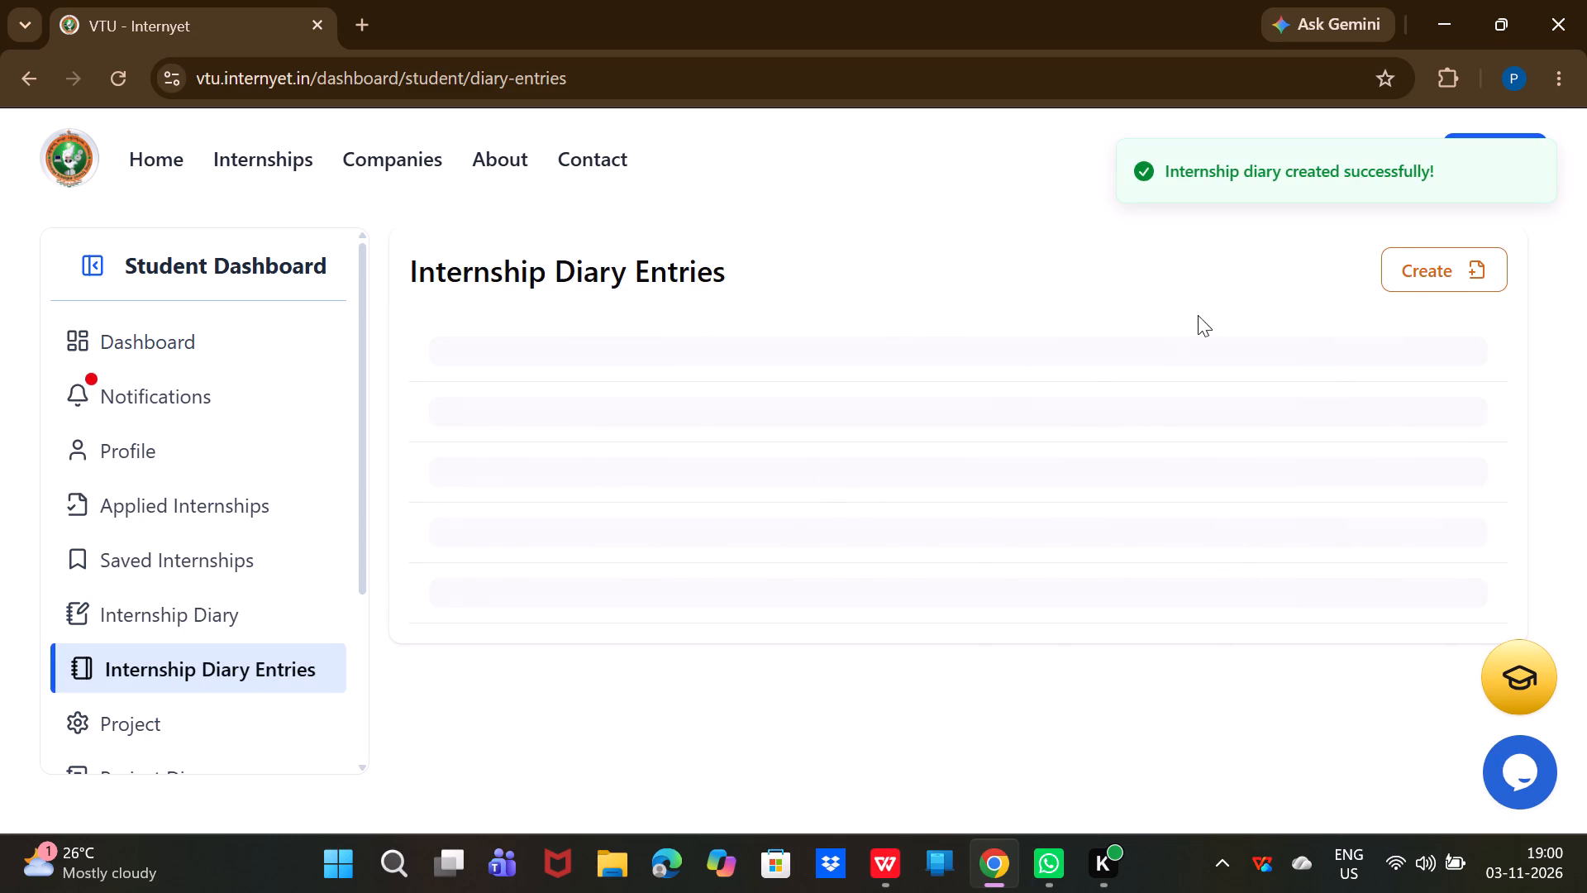
Start a new diary entry dated 25 August 2026 for the Trainee Software Engineer — Ethnotech Academic Solutions internship.
{"action": "left_click", "coordinate": [1410, 252]}
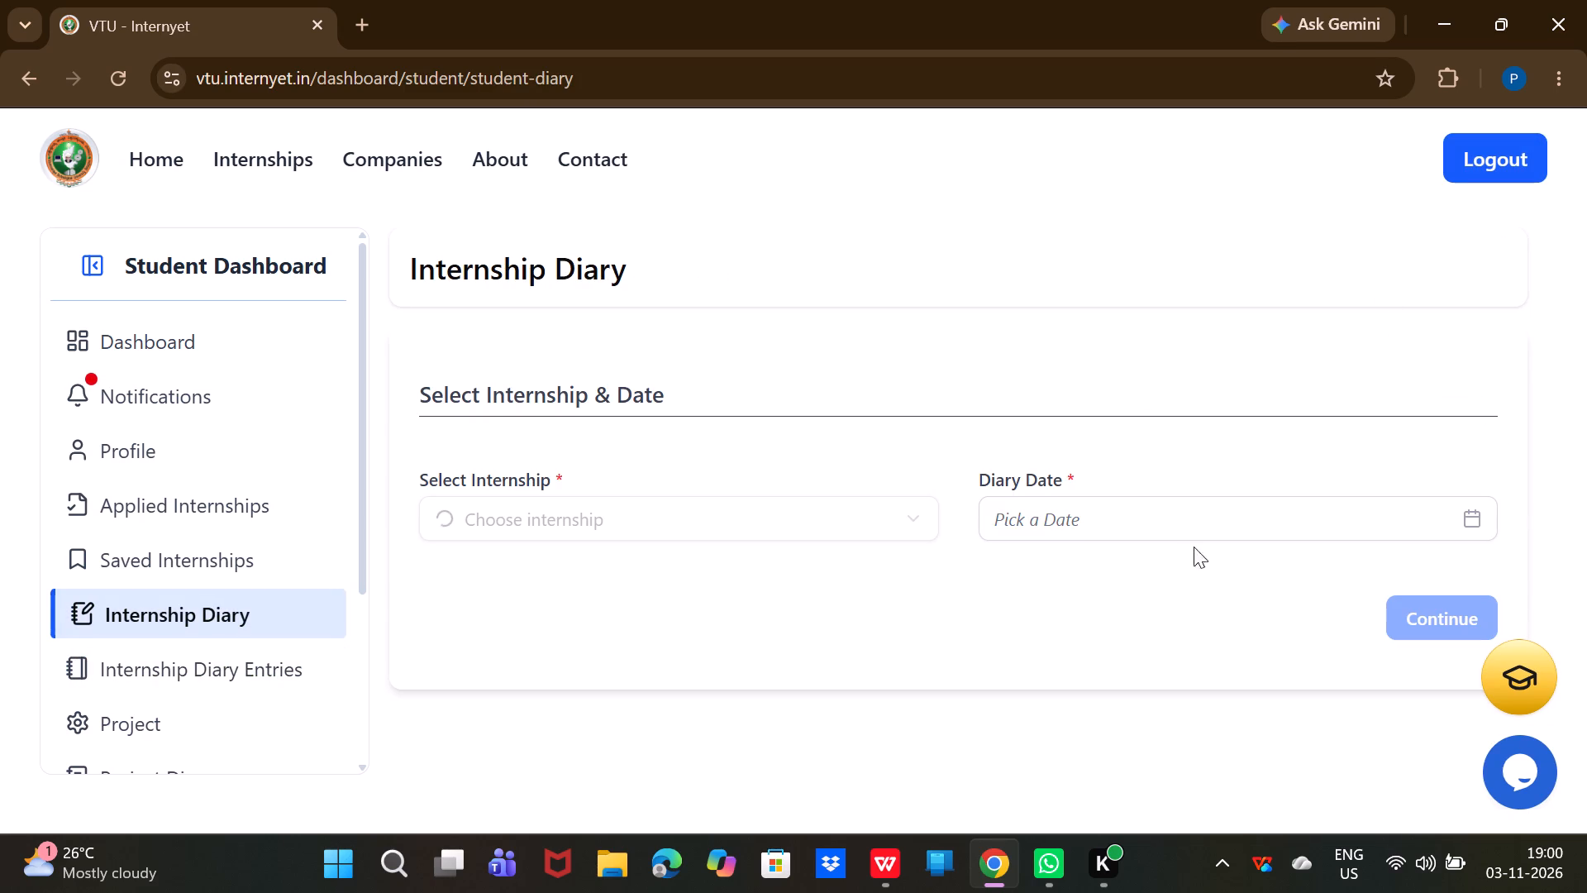
{"action": "left_click", "coordinate": [1186, 529]}
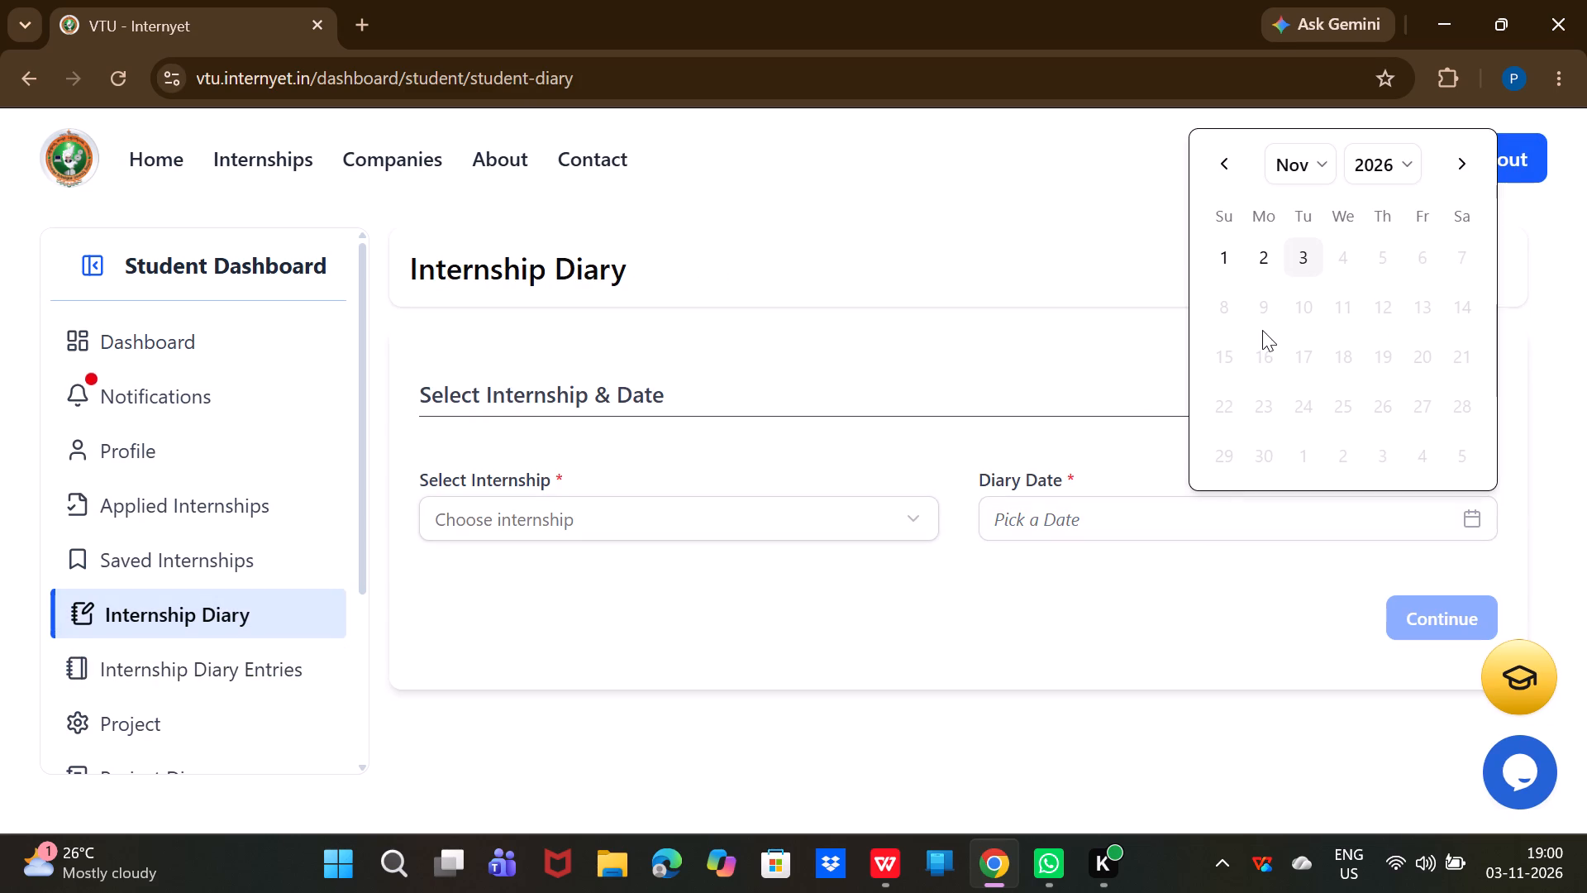
{"action": "left_click", "coordinate": [1306, 154]}
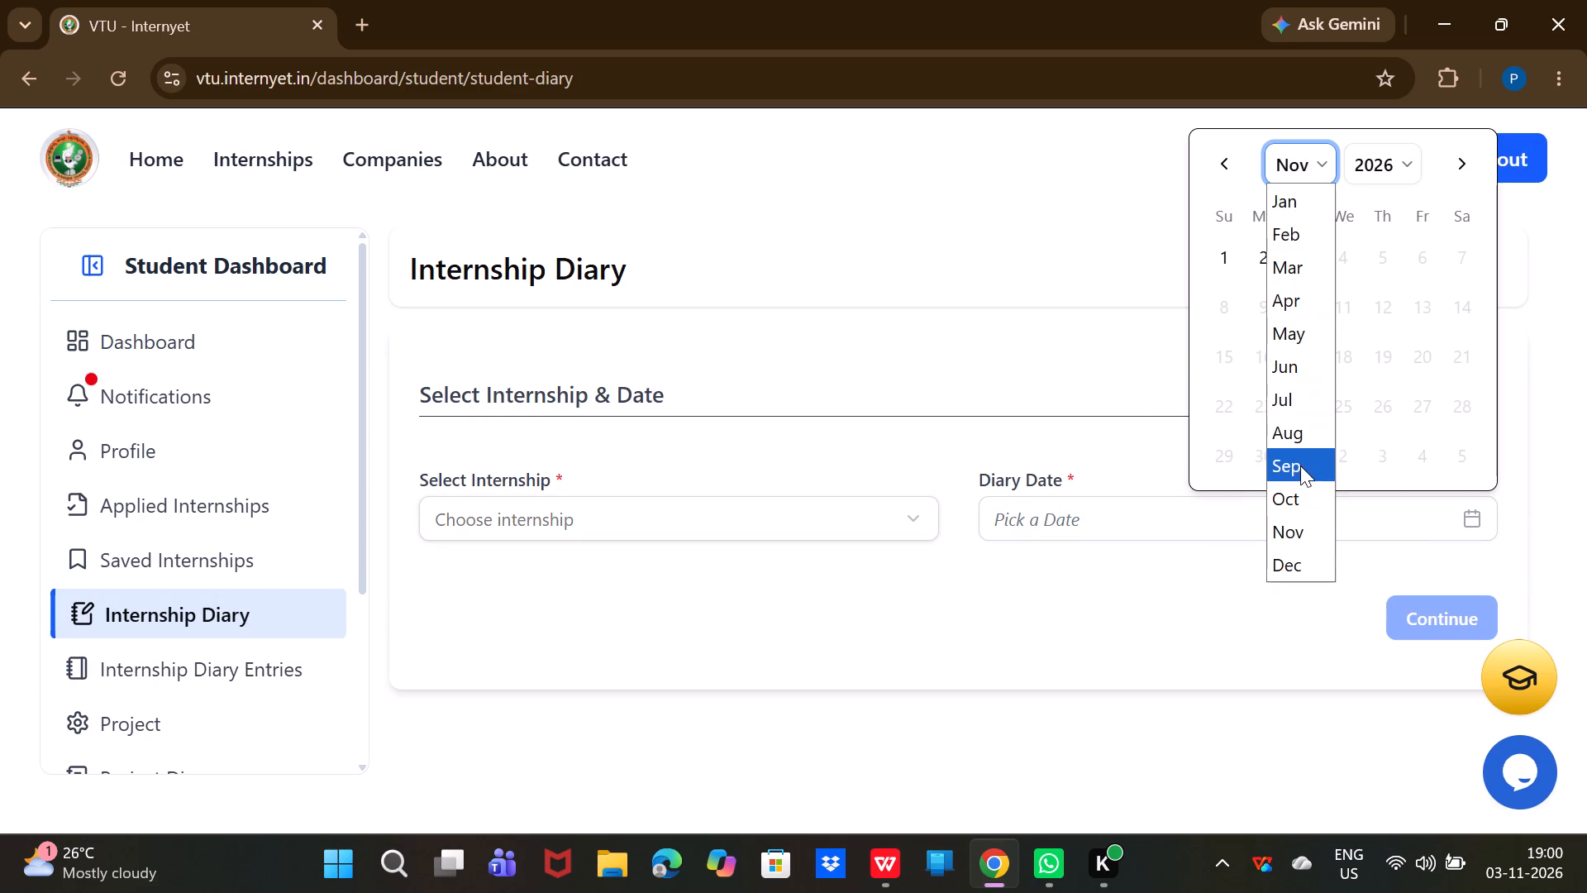
{"action": "left_click", "coordinate": [1297, 436]}
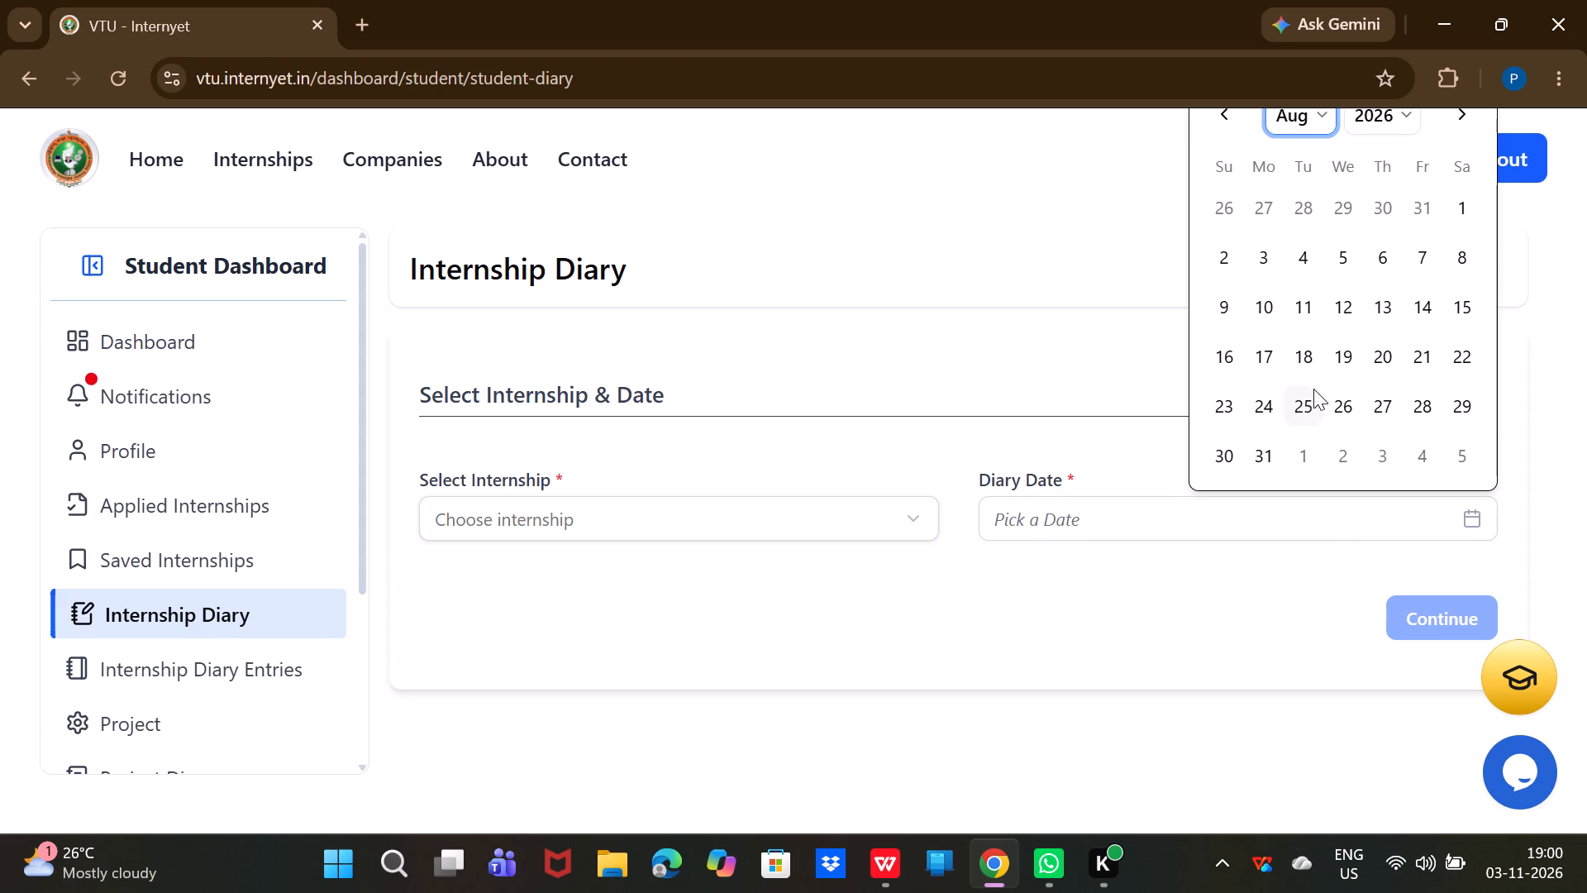
{"action": "left_click", "coordinate": [1317, 406]}
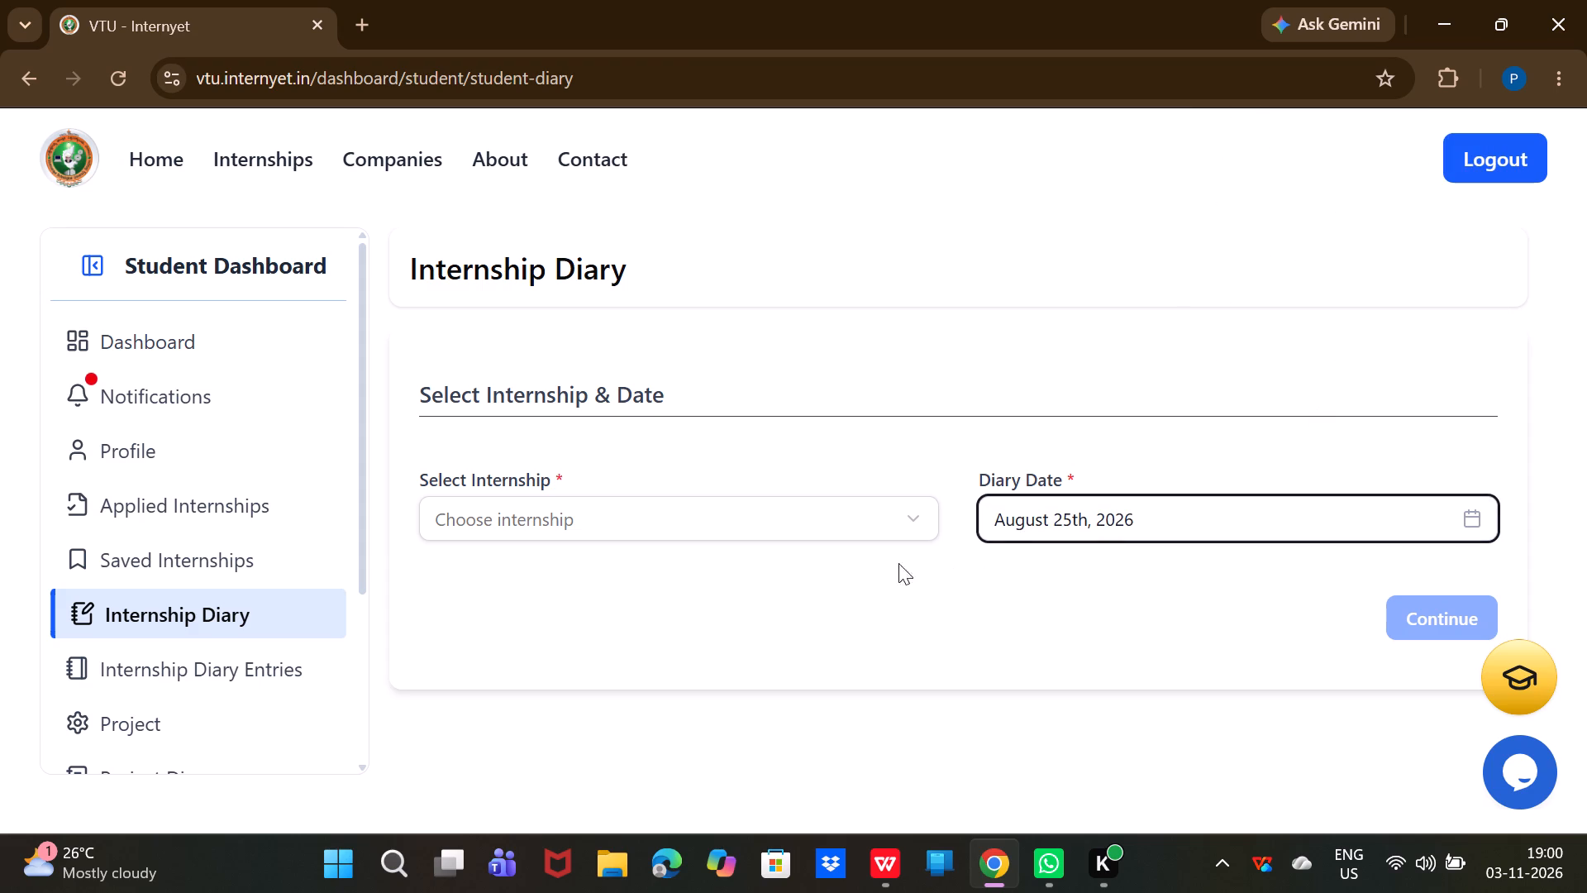
{"action": "left_click", "coordinate": [870, 518]}
{"action": "left_click", "coordinate": [870, 565]}
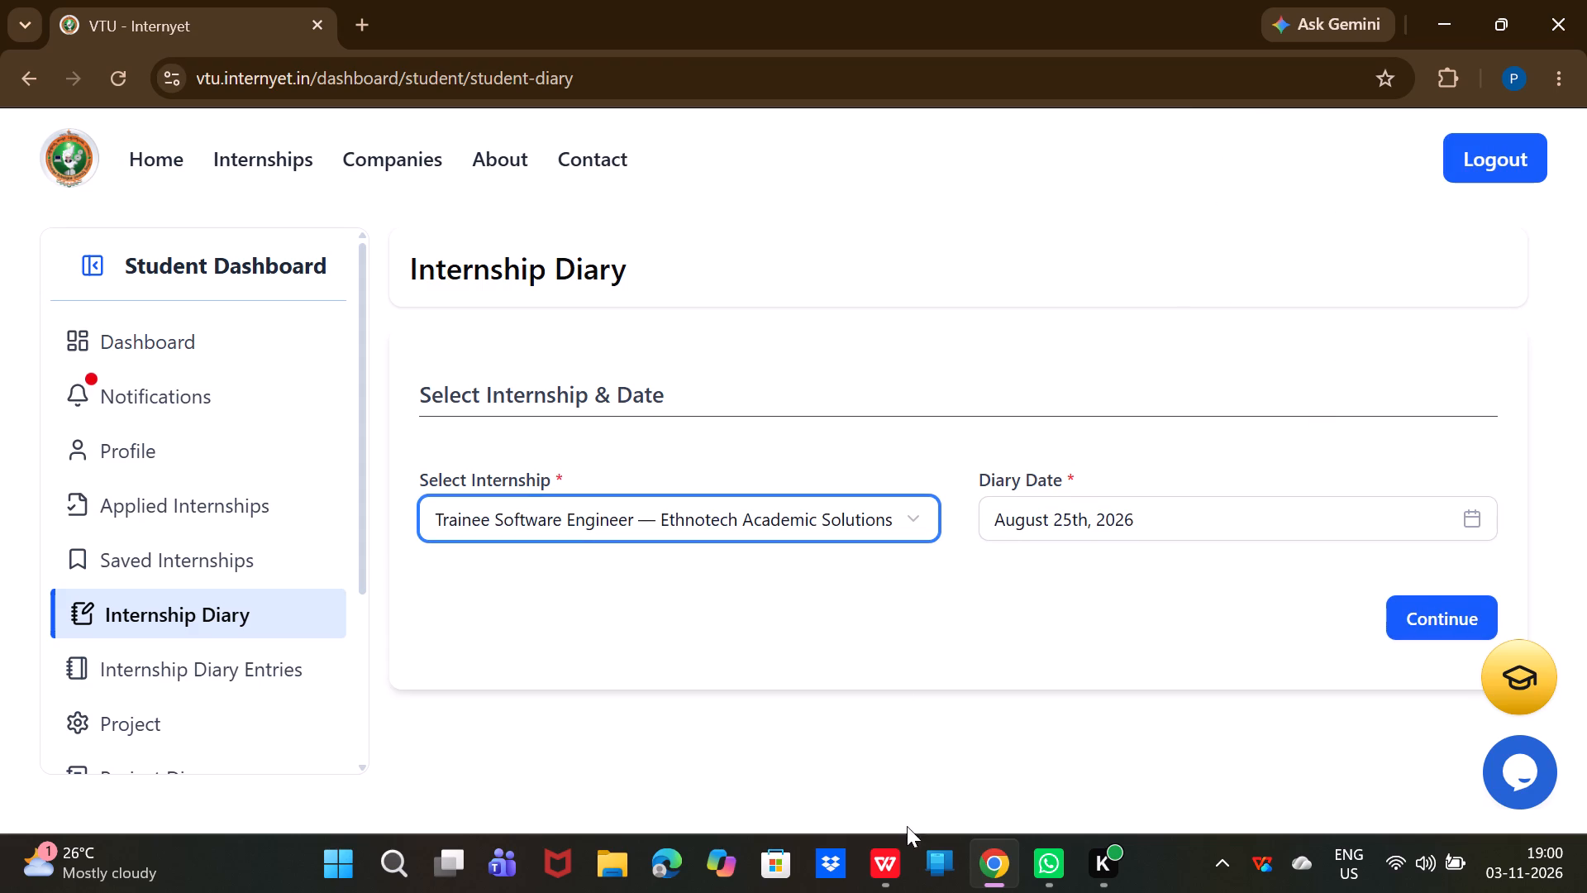
{"action": "left_click", "coordinate": [1422, 615]}
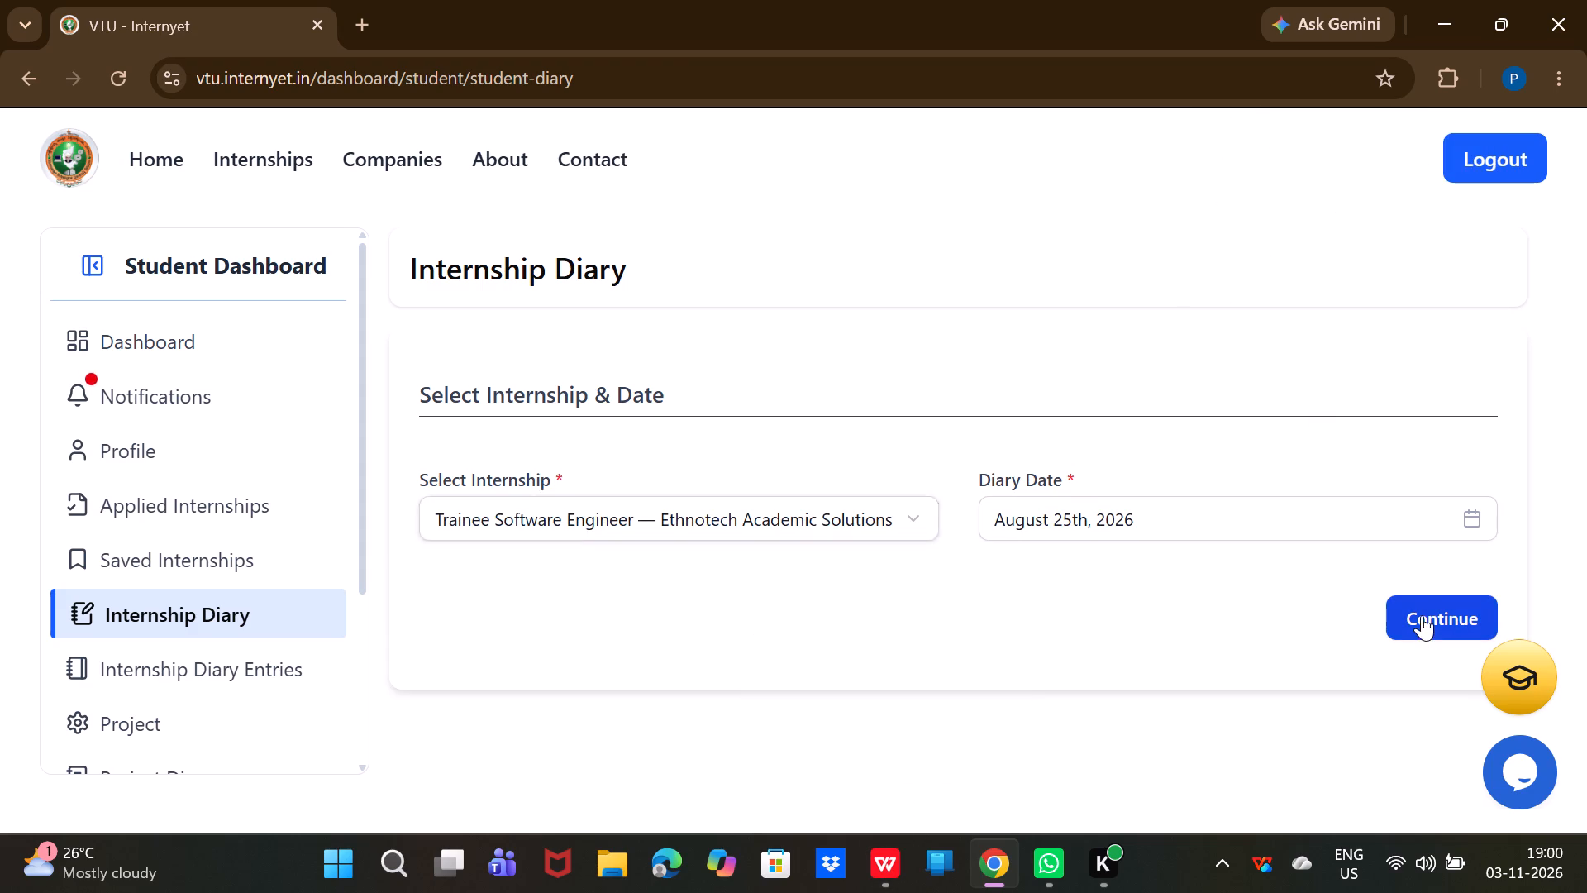
Copy the Day 08 Work Summary text from the WPS Office document and paste it into the portal entry's Work Summary in Chrome.
{"action": "left_click", "coordinate": [881, 881]}
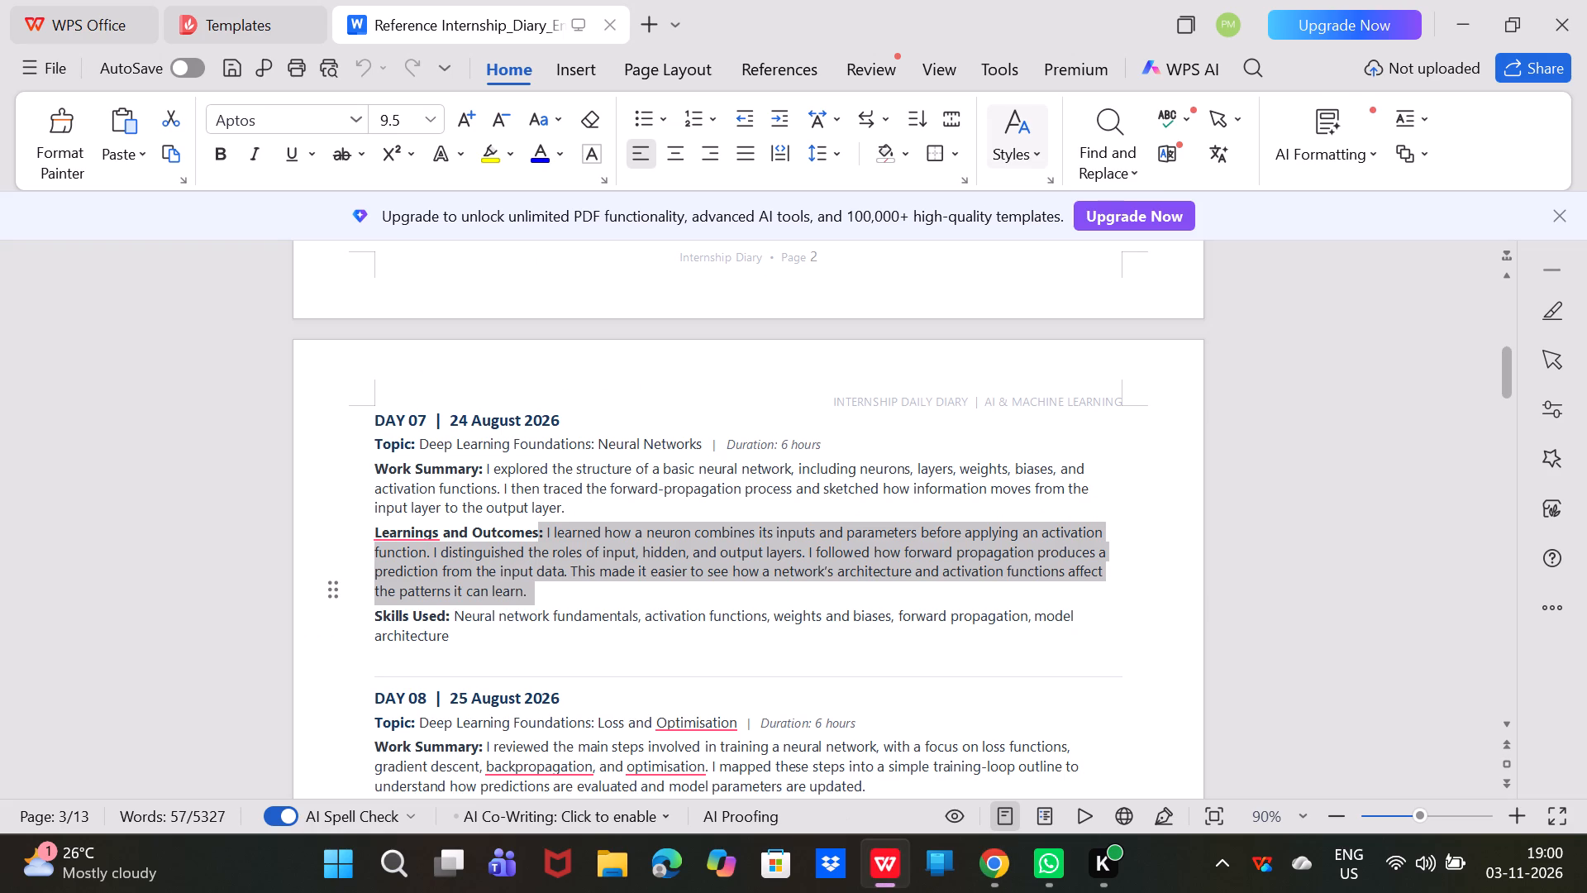
{"action": "scroll", "coordinate": [754, 702], "scroll_direction": "down", "scroll_amount": 3}
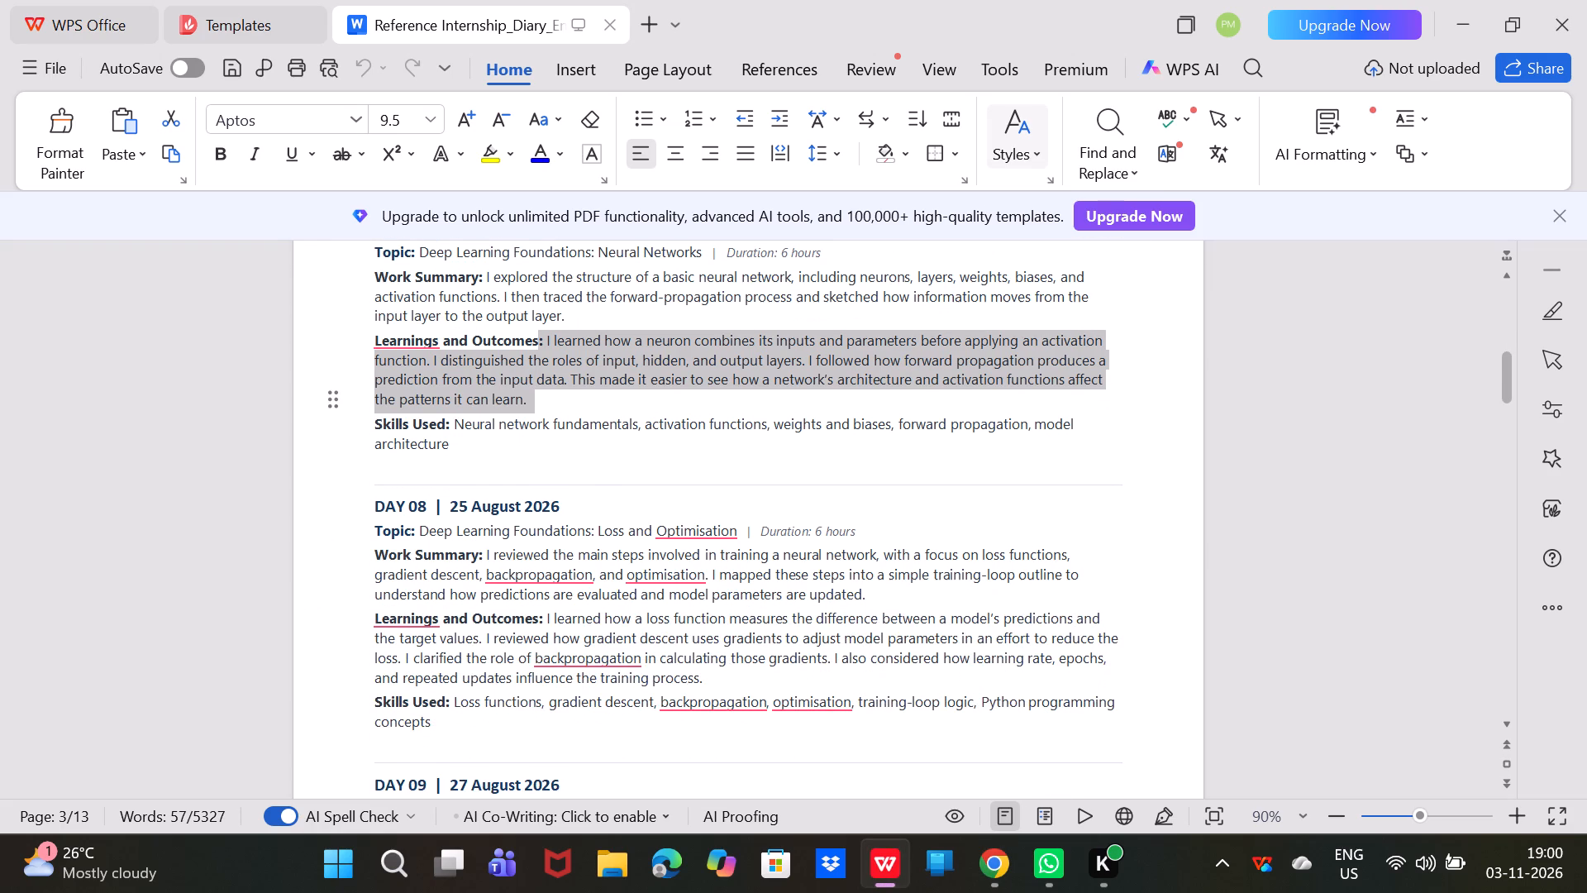
{"action": "left_click_drag", "start_coordinate": [482, 554], "coordinate": [512, 564]}
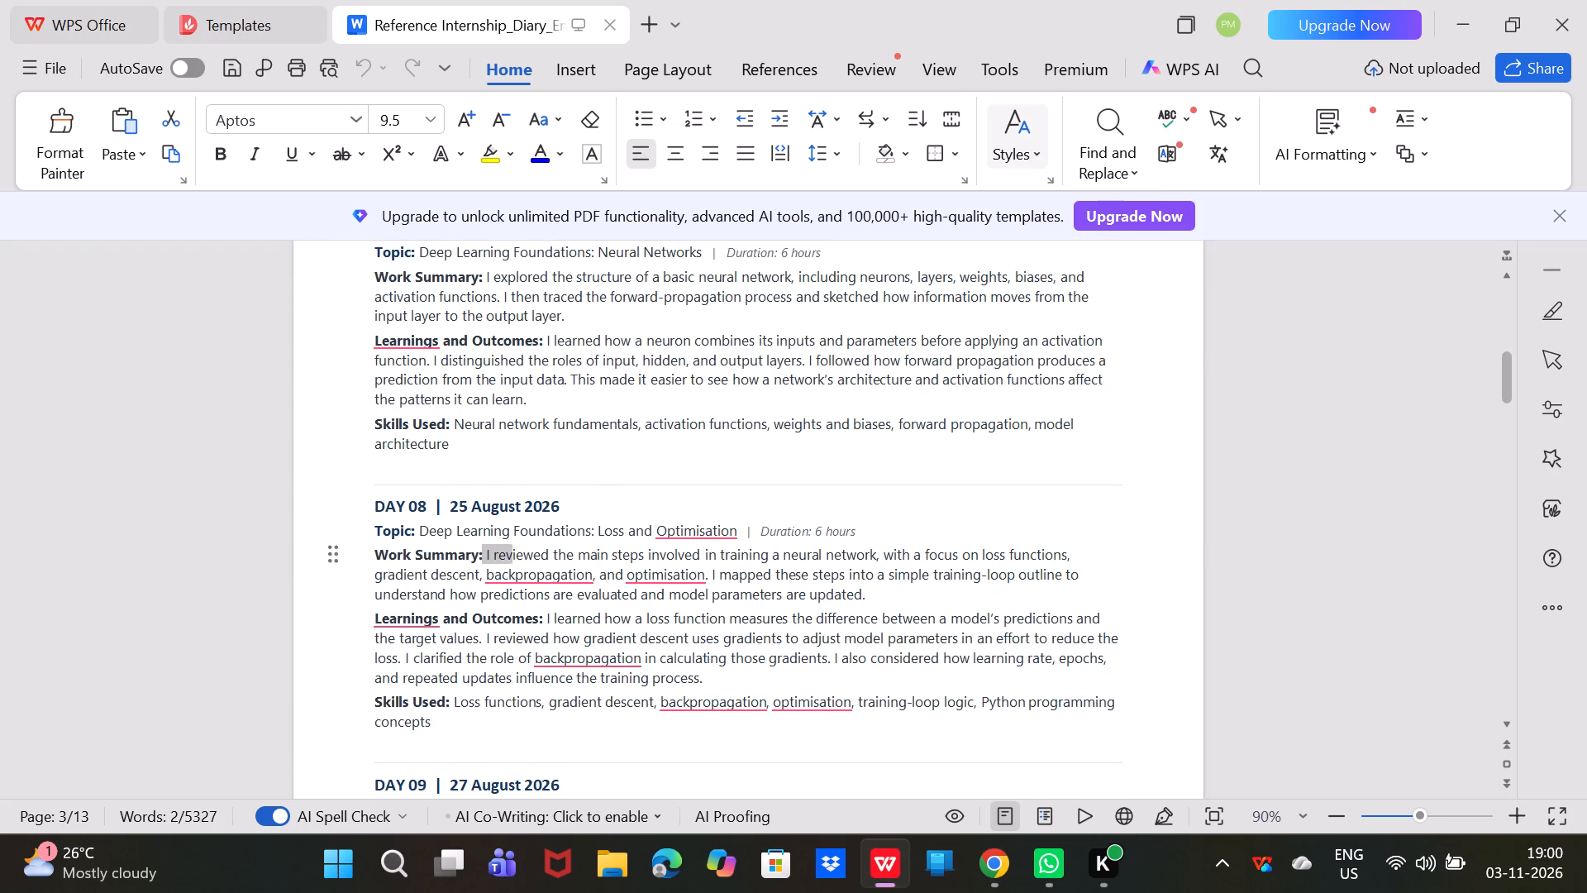
{"action": "left_click_drag", "start_coordinate": [512, 564], "coordinate": [892, 594]}
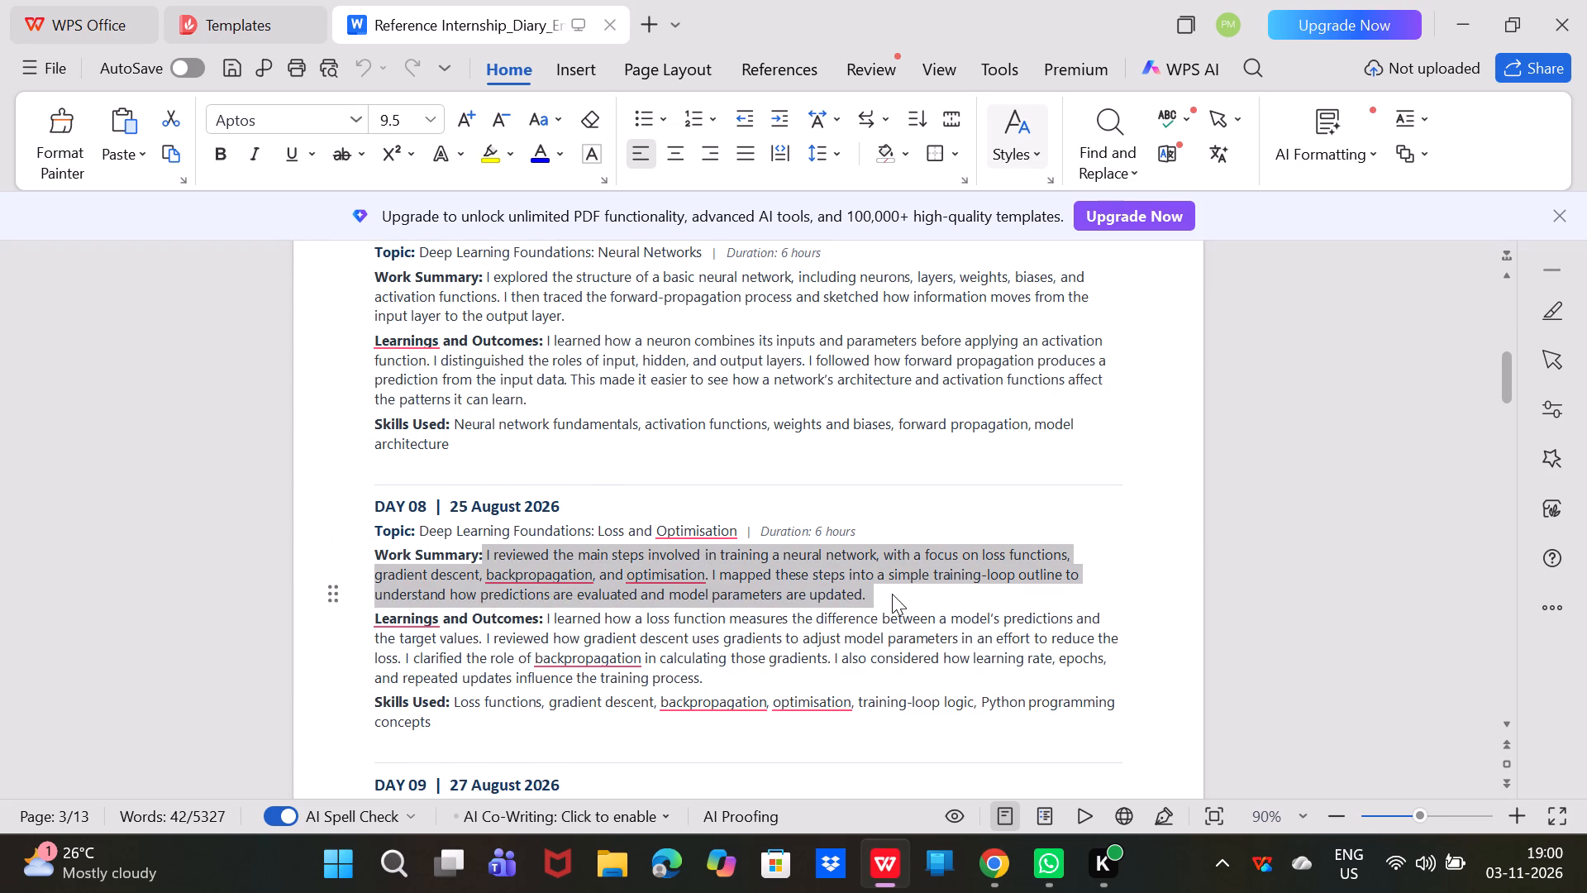
{"action": "key", "text": "ctrl+c"}
{"action": "left_click", "coordinate": [993, 868]}
{"action": "scroll", "coordinate": [674, 676], "scroll_direction": "down", "scroll_amount": 1}
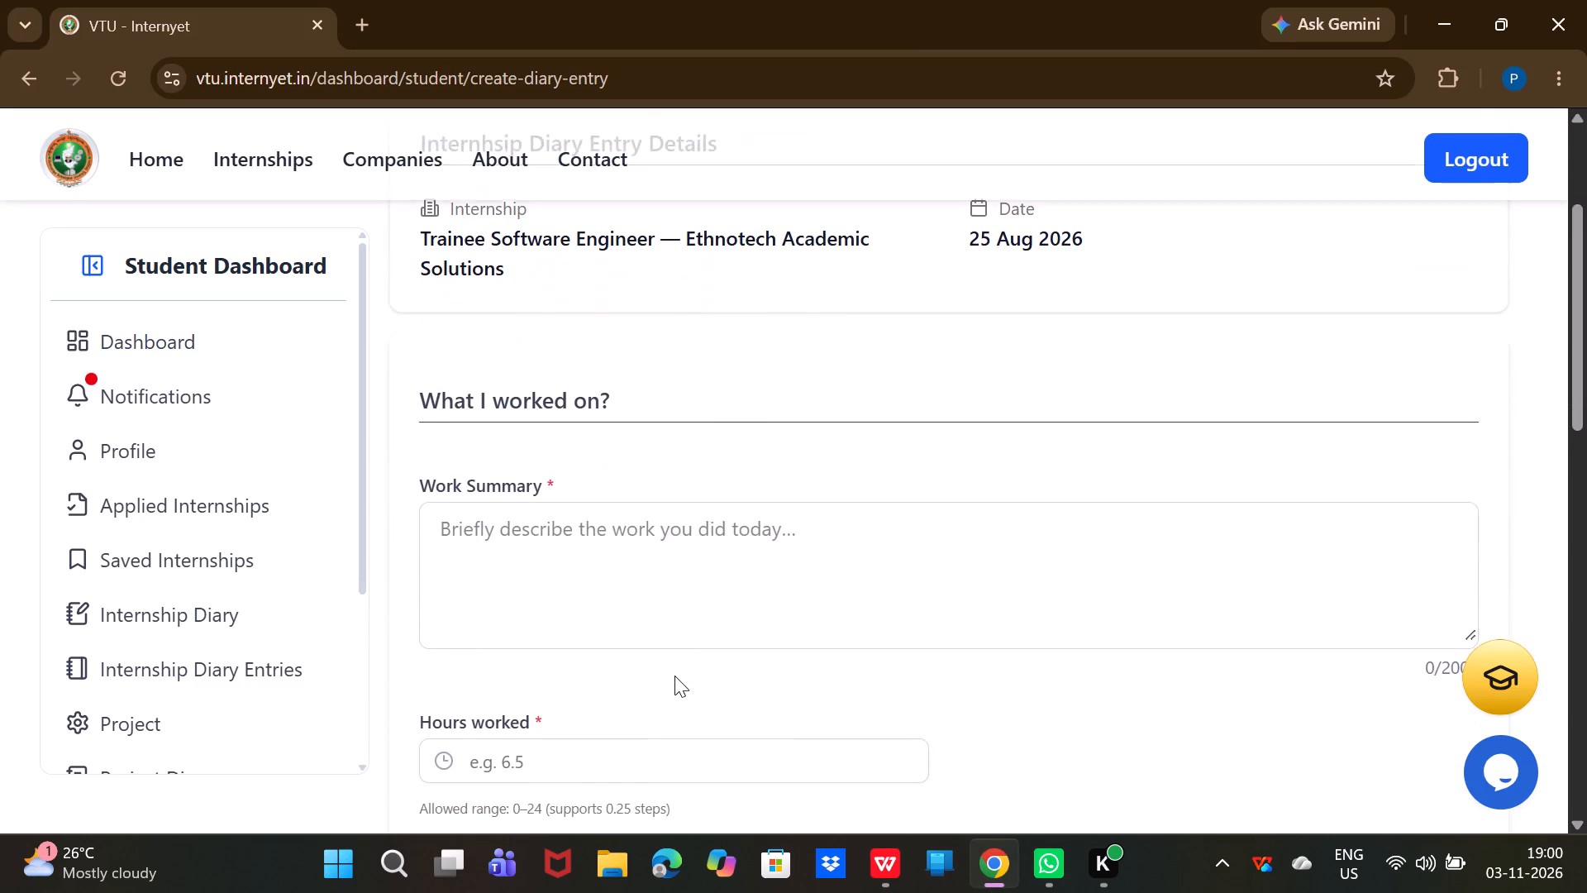
{"action": "scroll", "coordinate": [674, 676], "scroll_direction": "down", "scroll_amount": 1}
{"action": "left_click", "coordinate": [645, 556]}
{"action": "key", "text": "ctrl+v"}
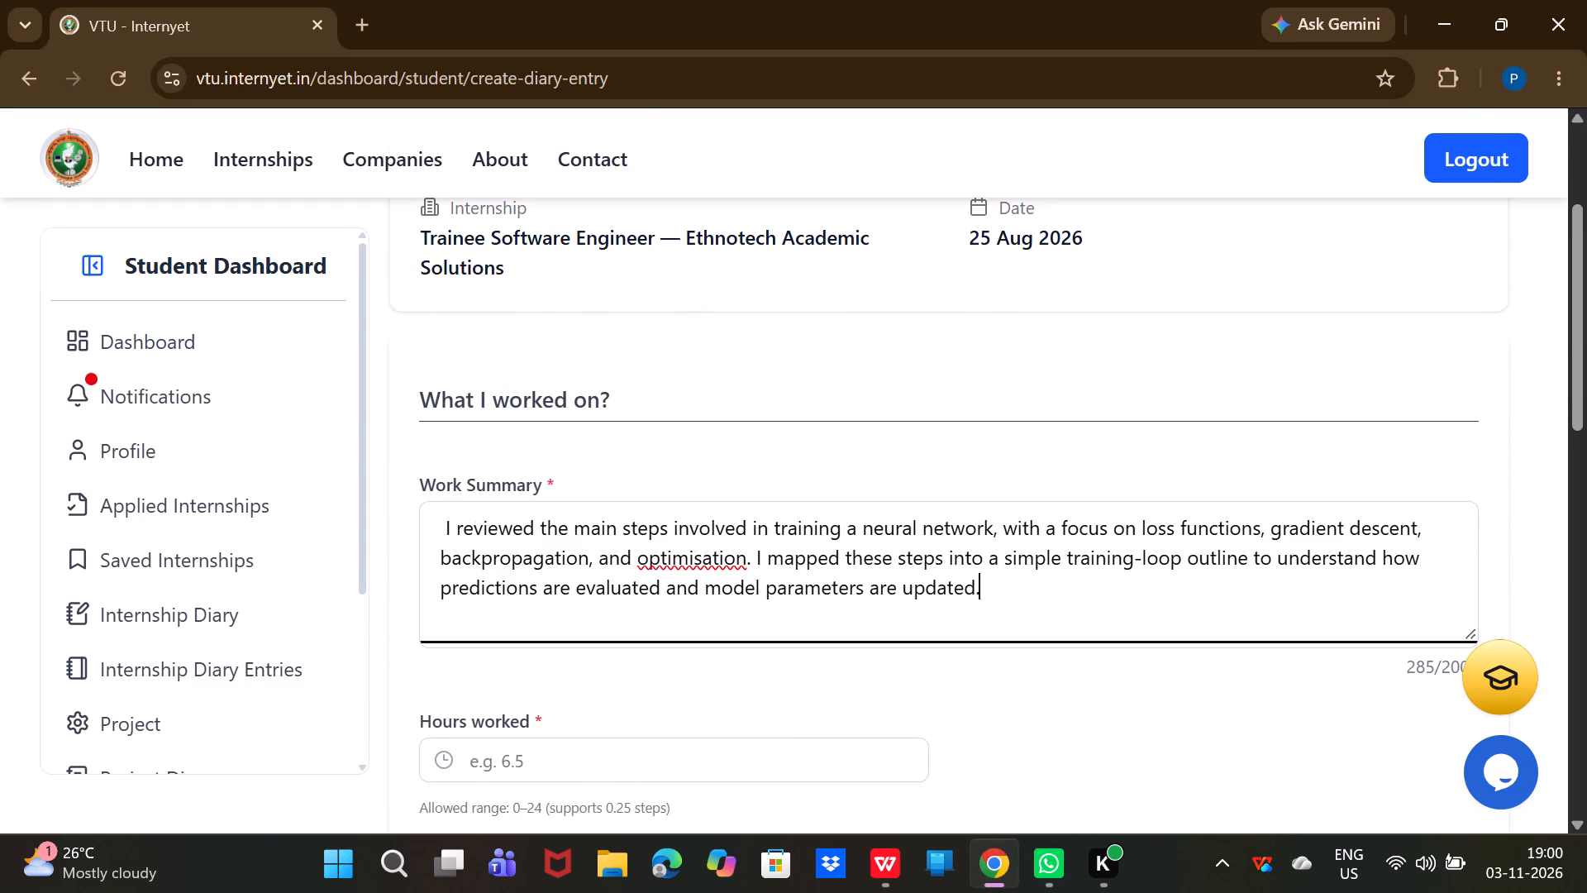
Set the hours worked to 6 for the 25 August 2026 entry.
{"action": "scroll", "coordinate": [645, 556], "scroll_direction": "down", "scroll_amount": 2}
{"action": "left_click", "coordinate": [645, 556]}
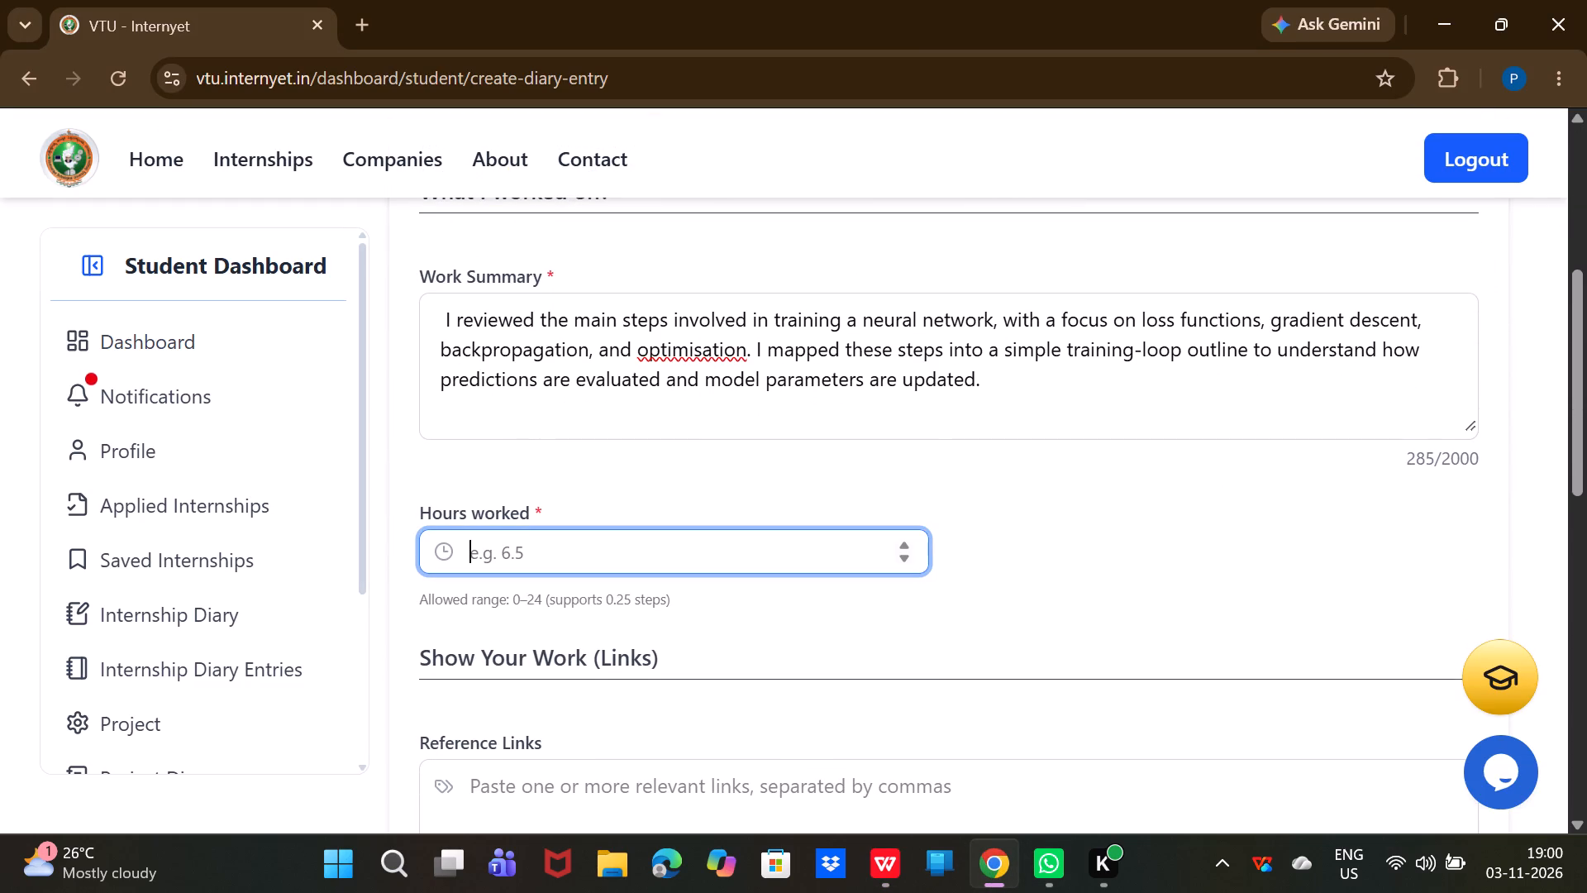
{"action": "key", "text": "6"}
Copy the Day 08 Learnings and Outcomes text from the WPS Office document into the entry's Learnings / Outcomes in Chrome.
{"action": "scroll", "coordinate": [645, 556], "scroll_direction": "down", "scroll_amount": 2}
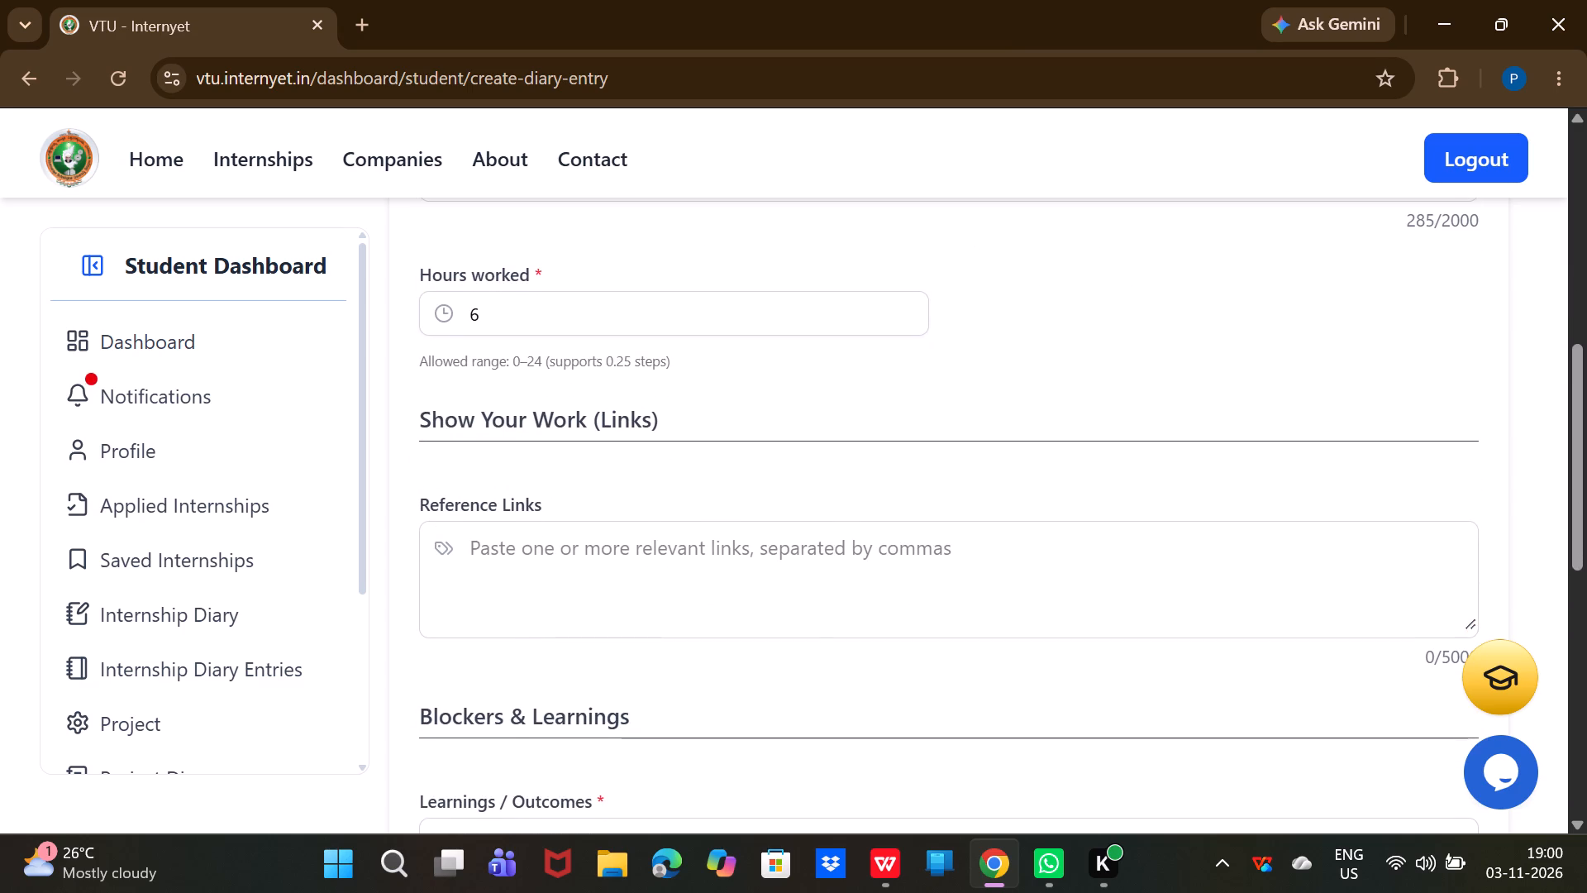
{"action": "scroll", "coordinate": [536, 577], "scroll_direction": "down", "scroll_amount": 3}
{"action": "left_click", "coordinate": [536, 577]}
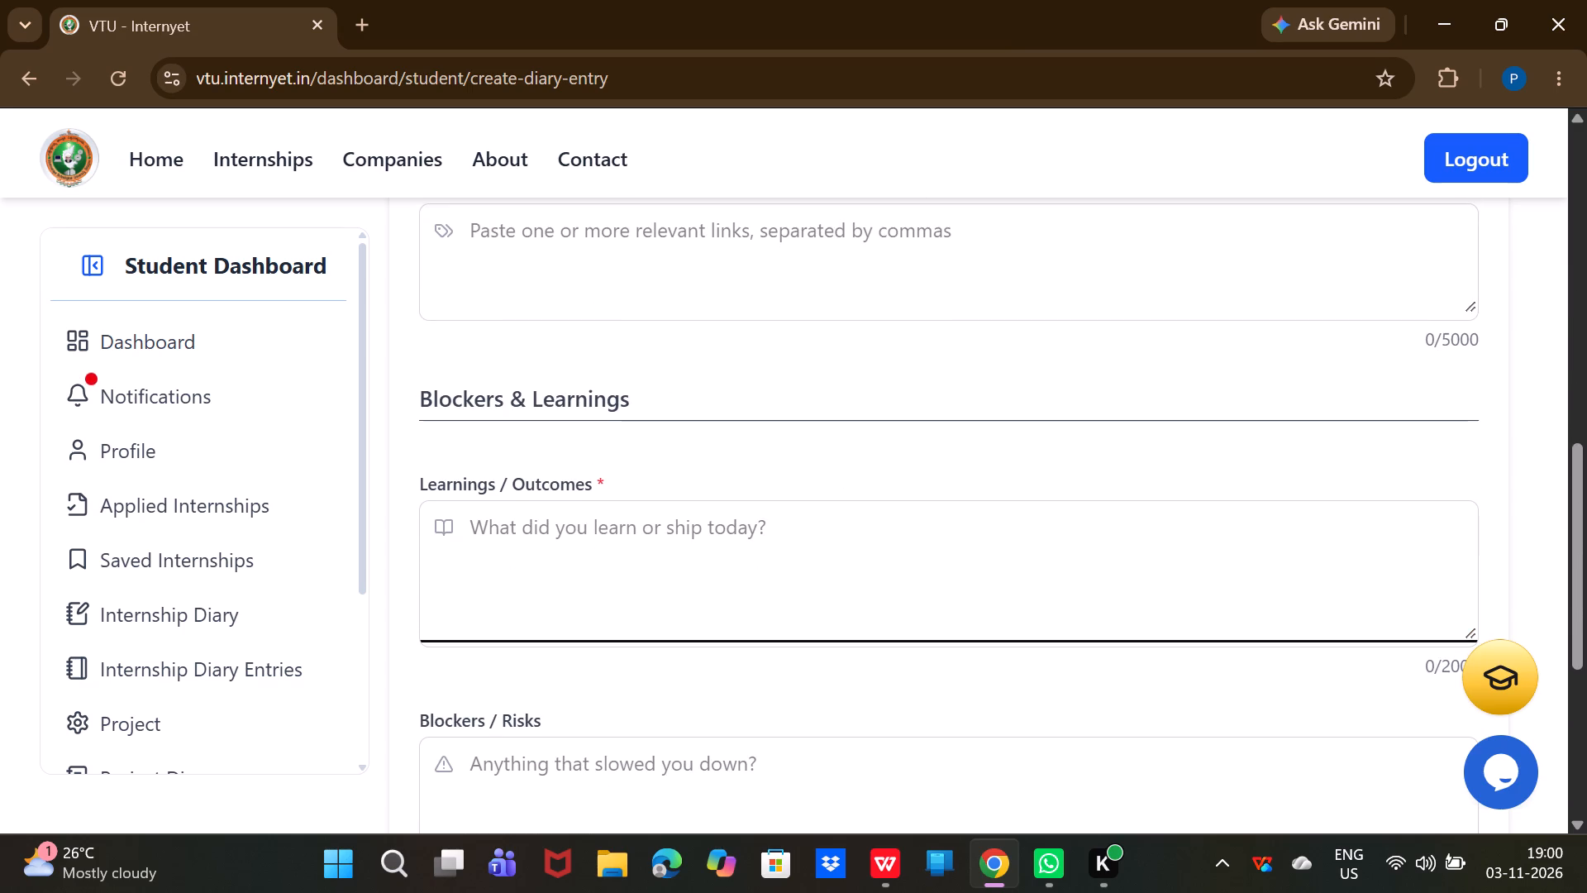
{"action": "key", "text": "alt+Tab"}
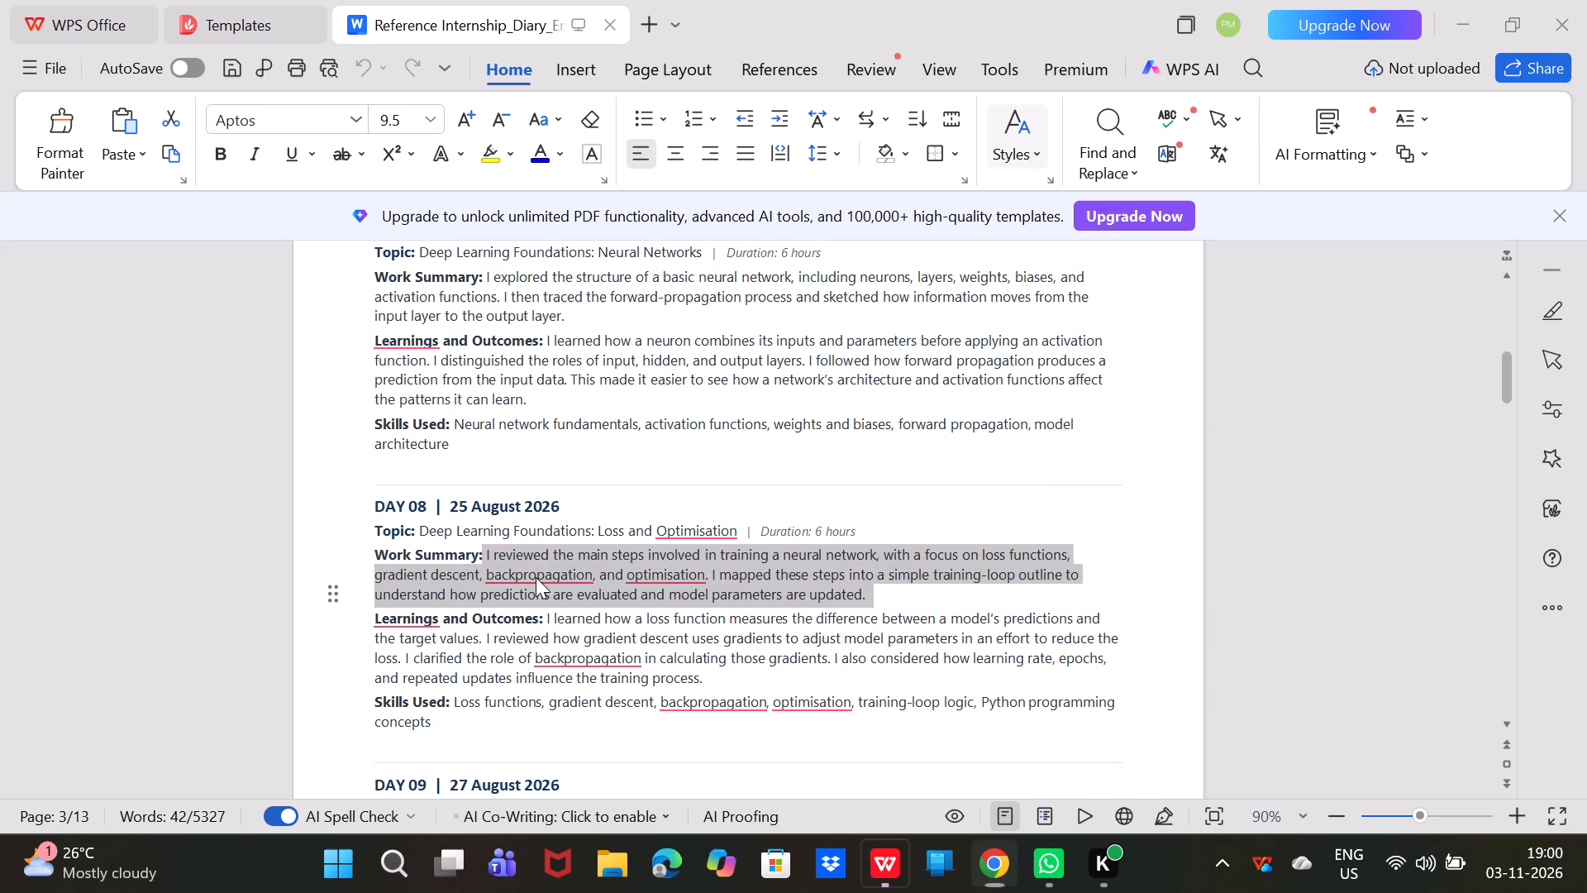
{"action": "left_click_drag", "start_coordinate": [545, 618], "coordinate": [706, 680]}
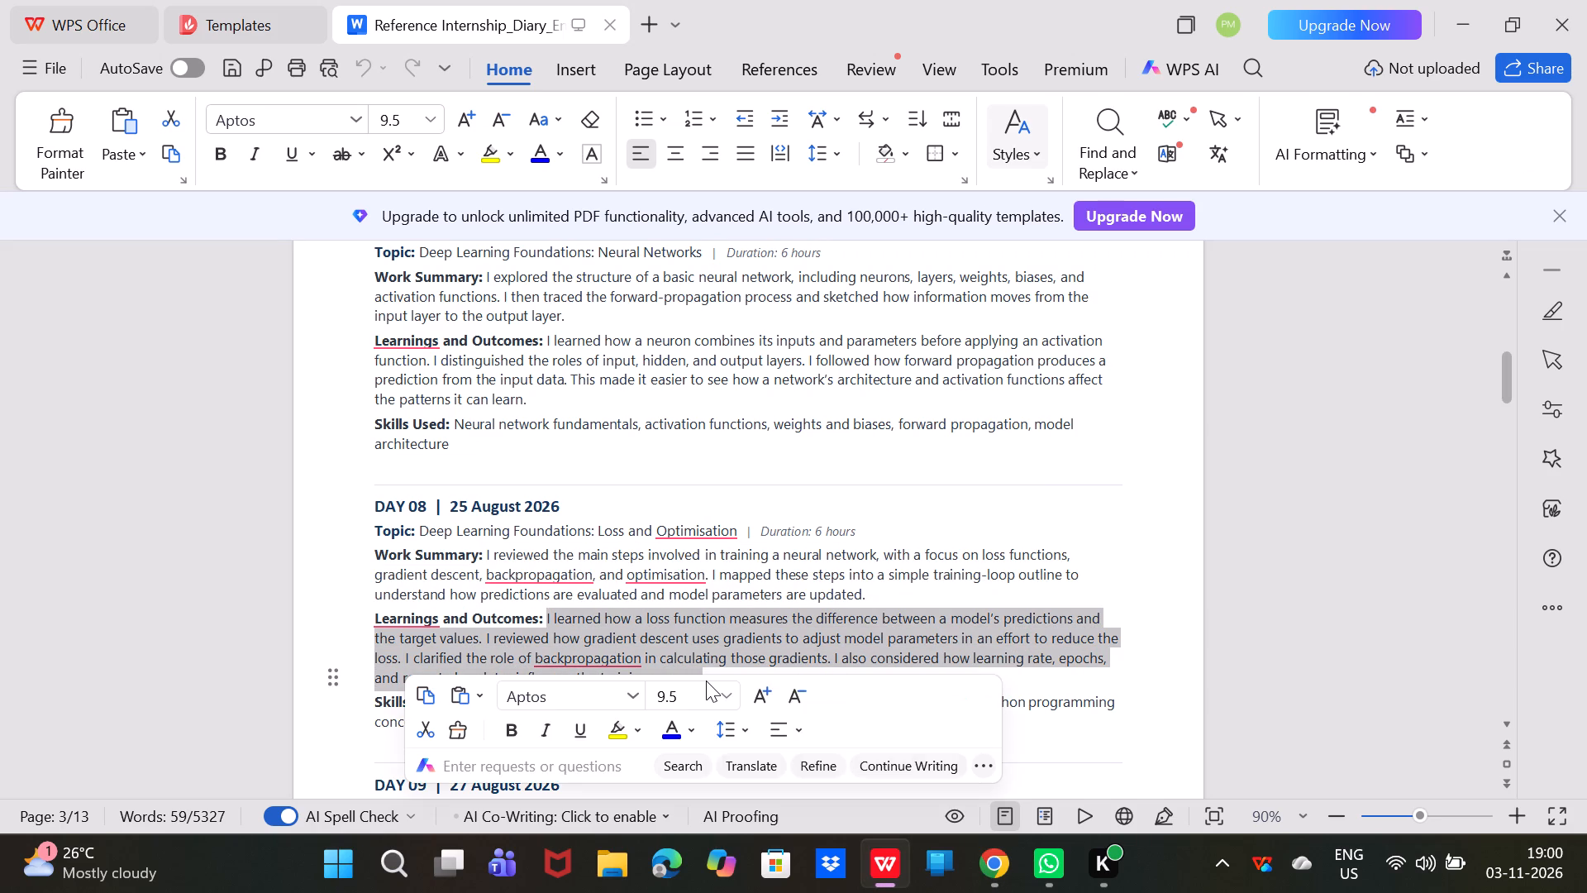
{"action": "key", "text": "ctrl+c"}
{"action": "key", "text": "ctrl+c"}
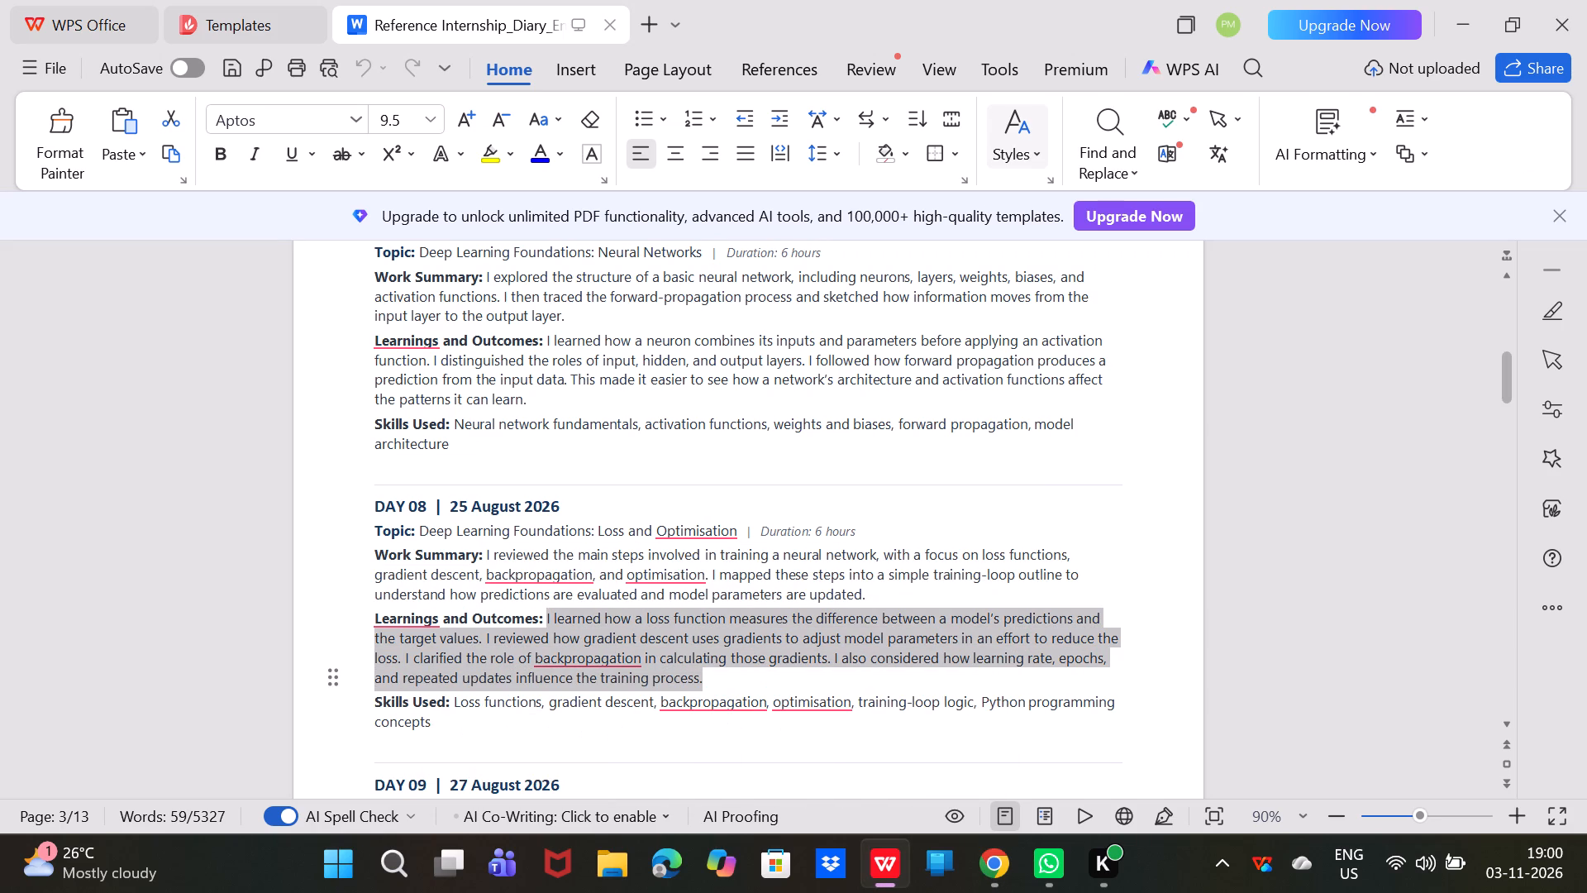
{"action": "left_click", "coordinate": [1000, 857]}
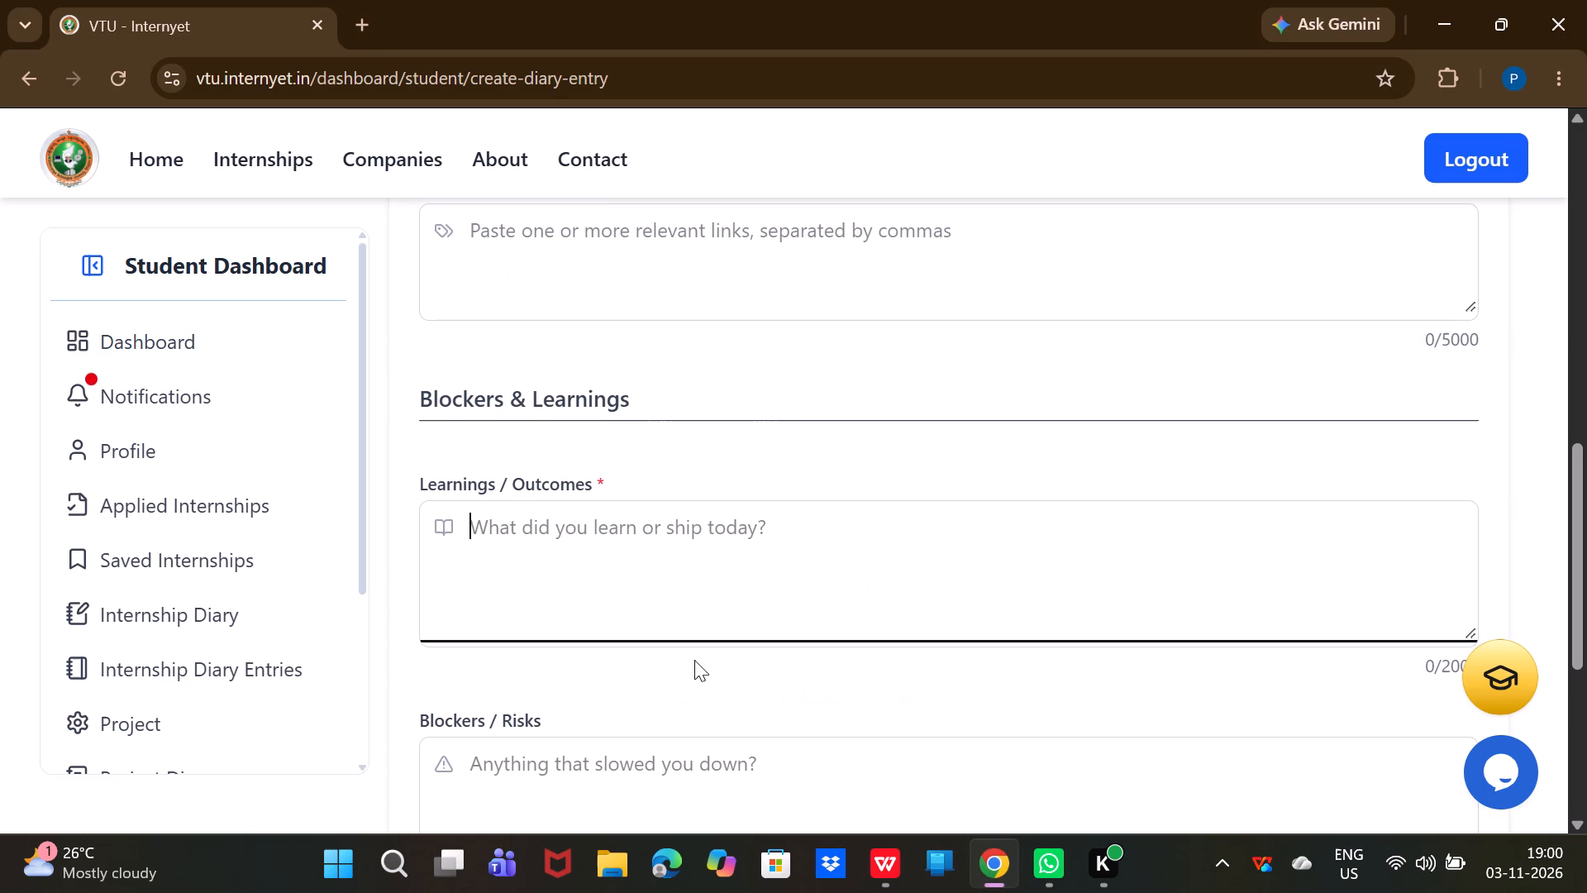
{"action": "left_click", "coordinate": [624, 566]}
{"action": "key", "text": "ctrl+v"}
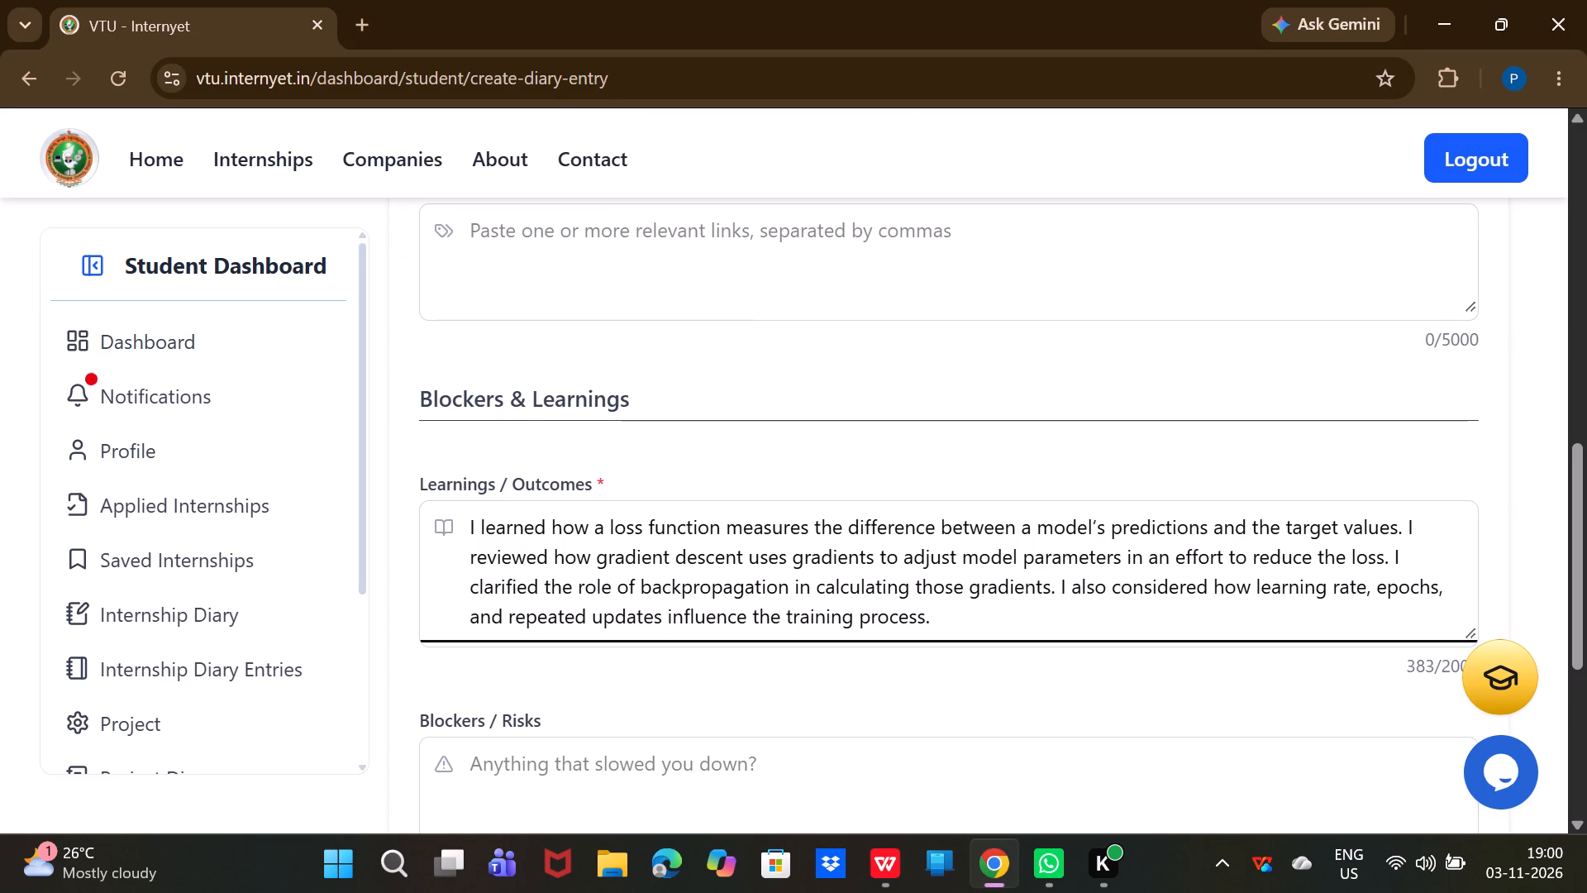
Add Generative ai as the skill used and save the 25 August 2026 diary entry.
{"action": "scroll", "coordinate": [624, 566], "scroll_direction": "down", "scroll_amount": 3}
{"action": "left_click", "coordinate": [619, 705]}
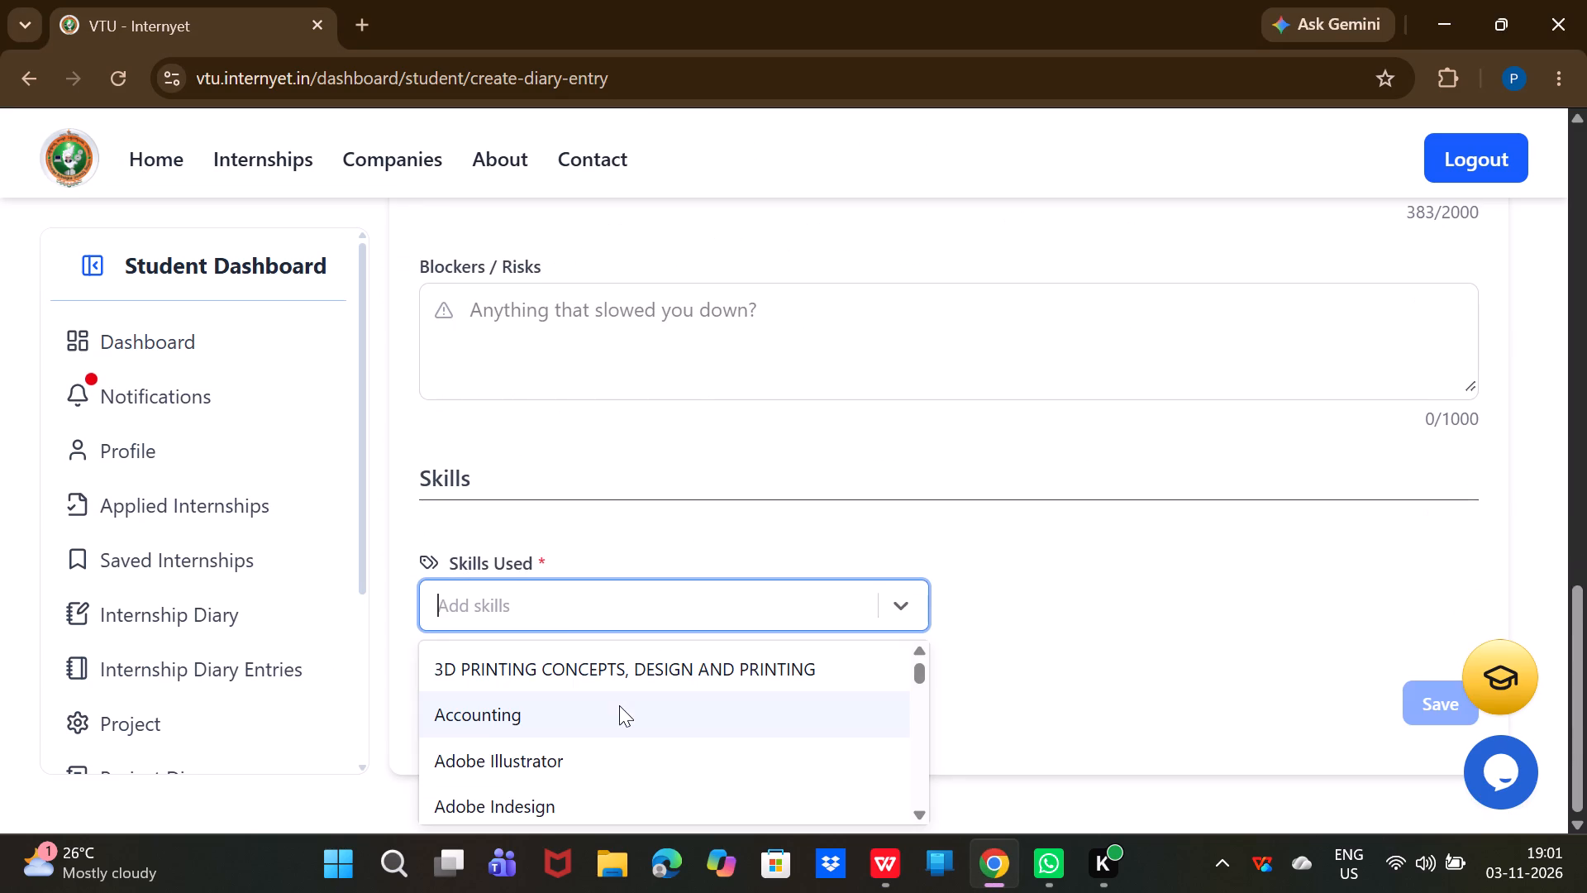
{"action": "type", "text": "gene"}
{"action": "left_click", "coordinate": [493, 671]}
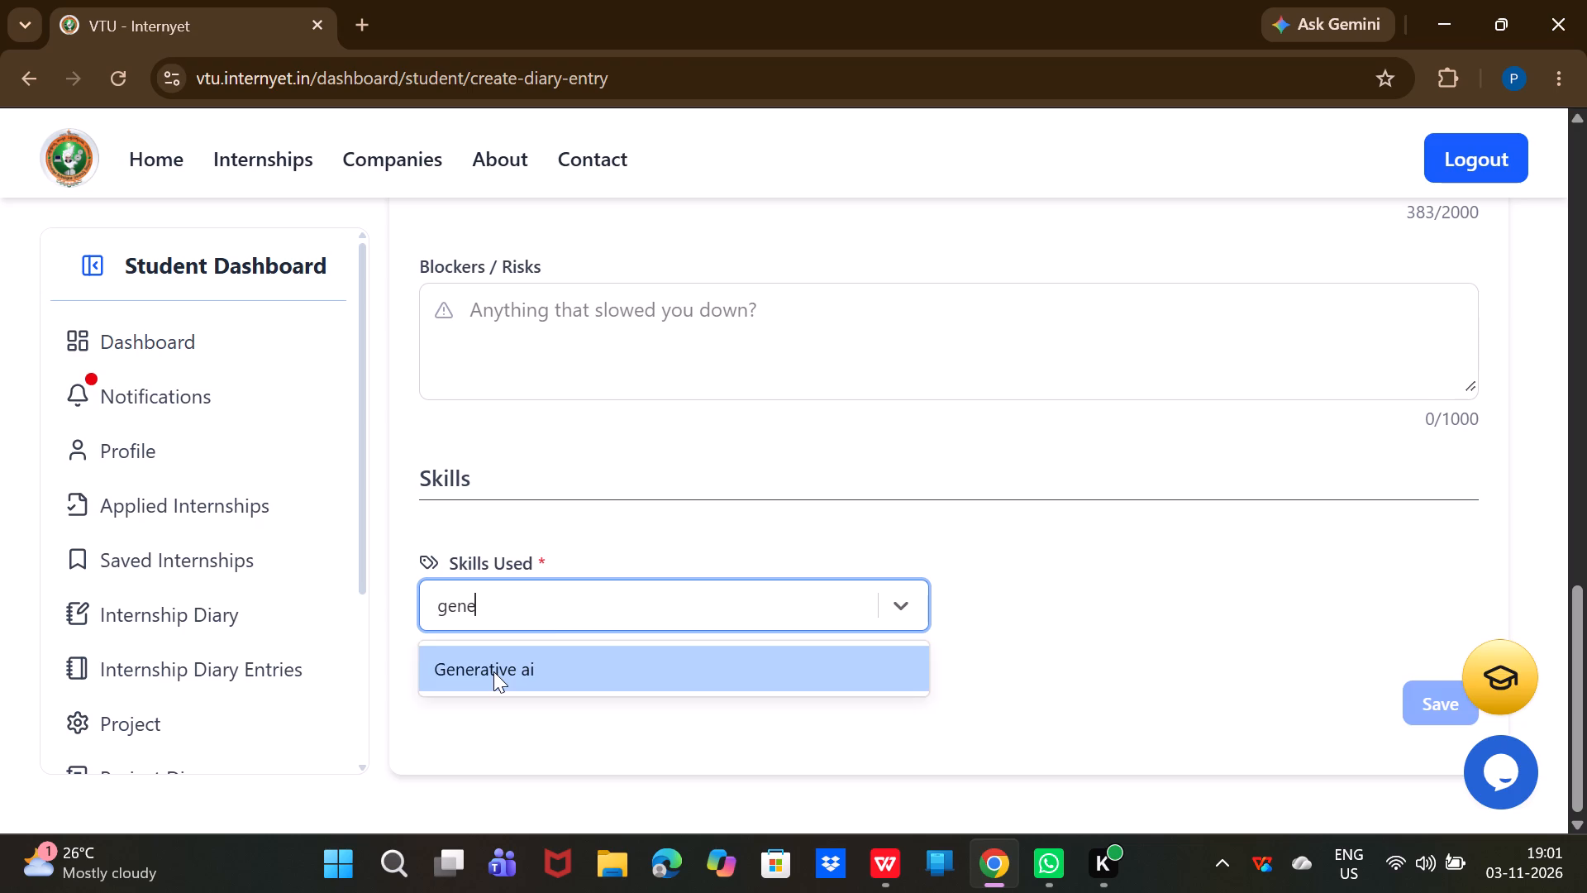
{"action": "left_click", "coordinate": [1421, 694]}
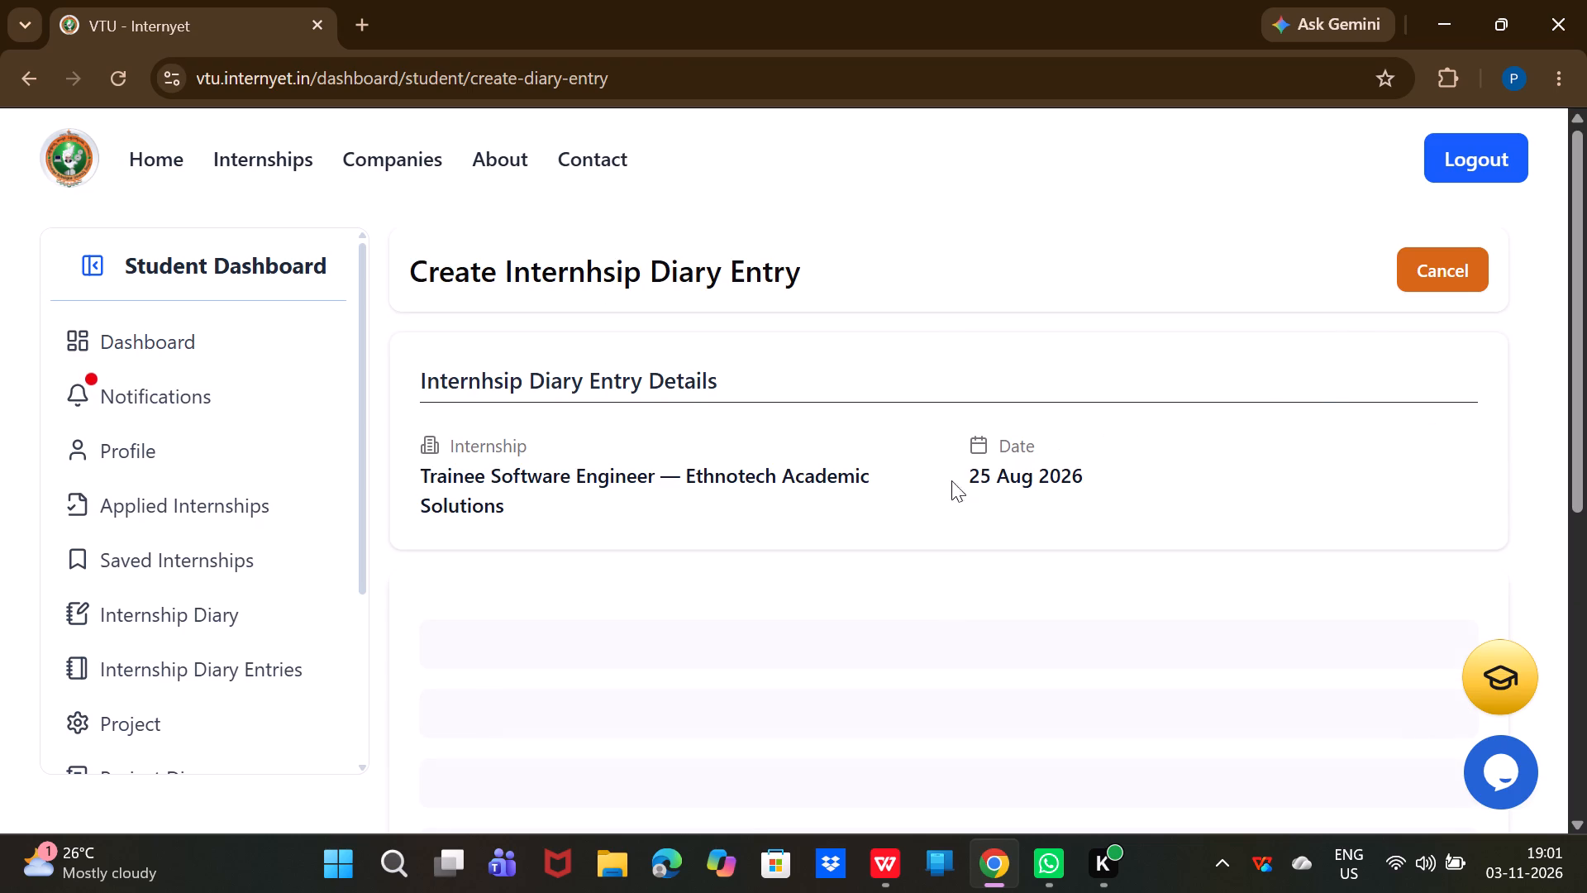
{"action": "scroll", "coordinate": [923, 484], "scroll_direction": "down", "scroll_amount": 1}
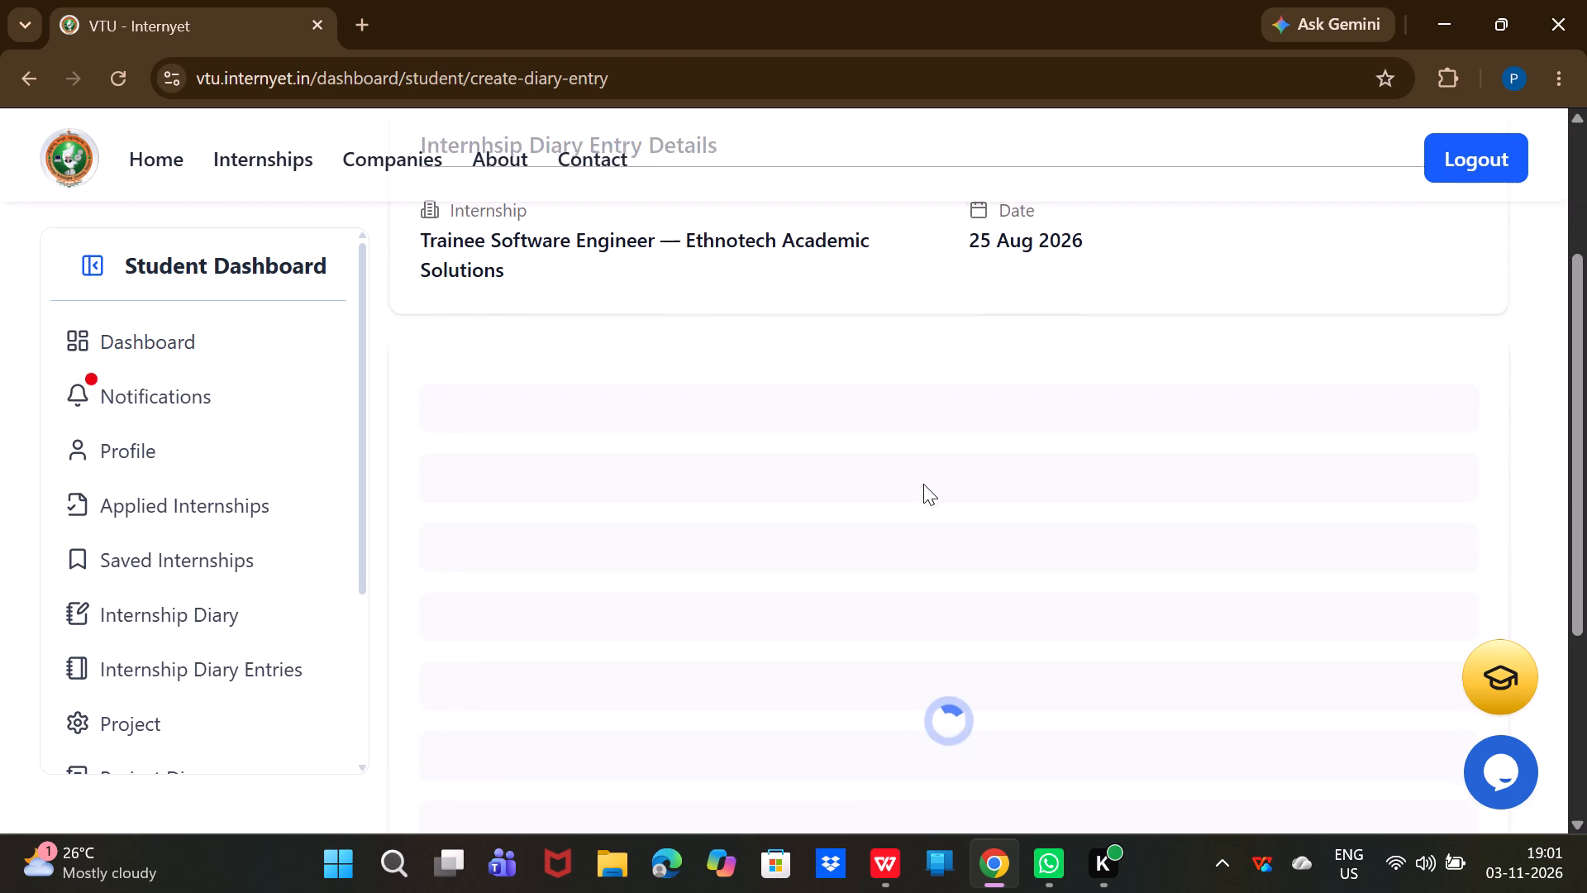
{"action": "scroll", "coordinate": [923, 484], "scroll_direction": "down", "scroll_amount": 1}
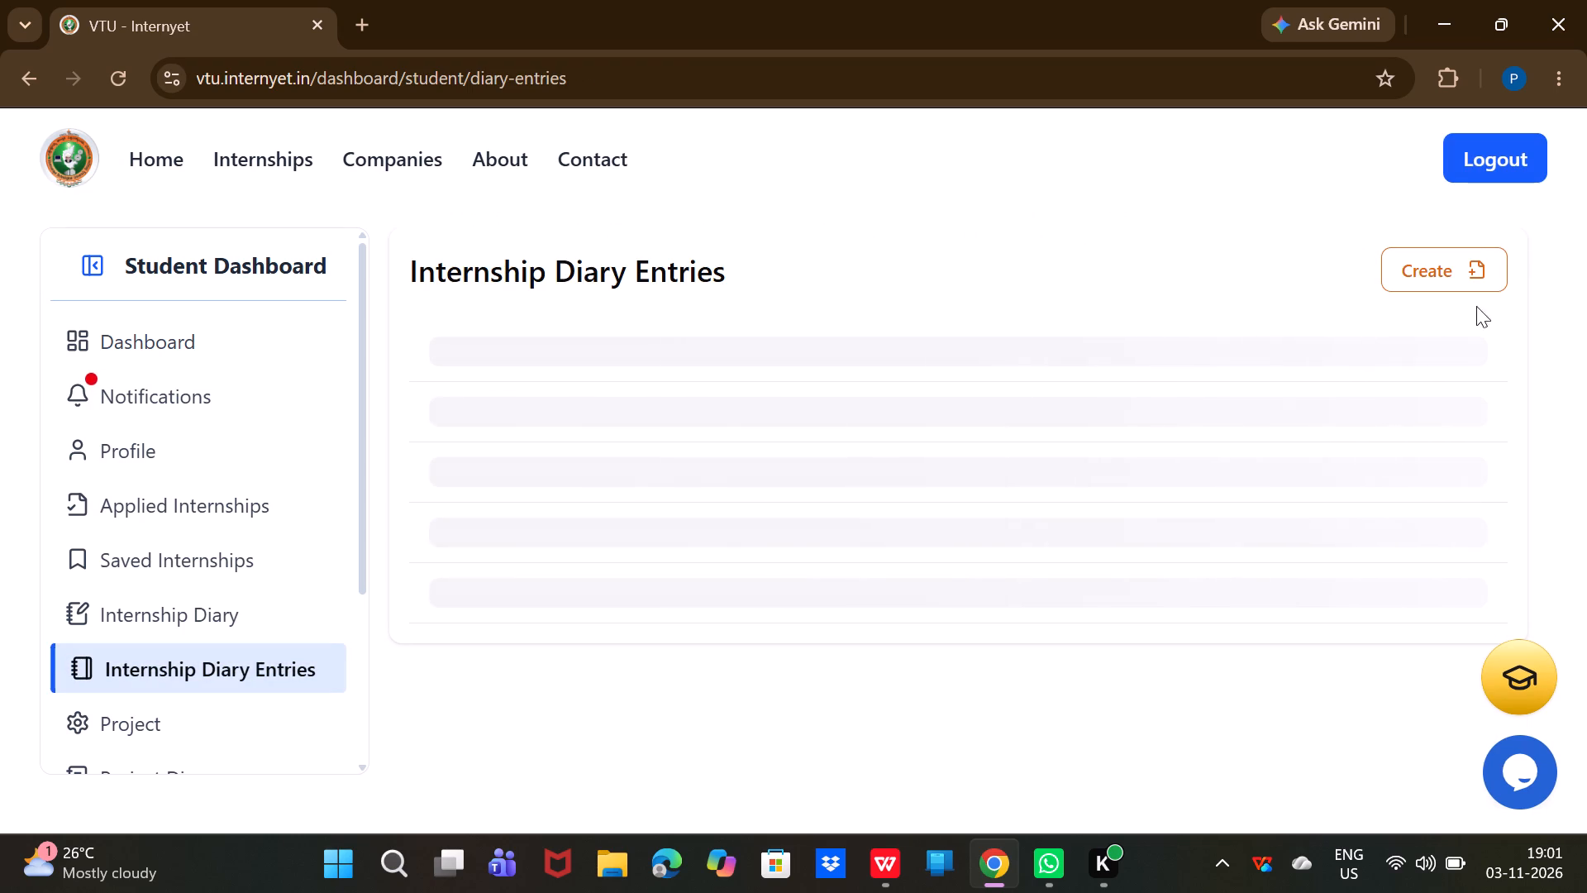
Start a new diary entry dated 26 August 2026 for the Trainee Software Engineer — Ethnotech Academic Solutions internship.
{"action": "left_click", "coordinate": [1442, 285]}
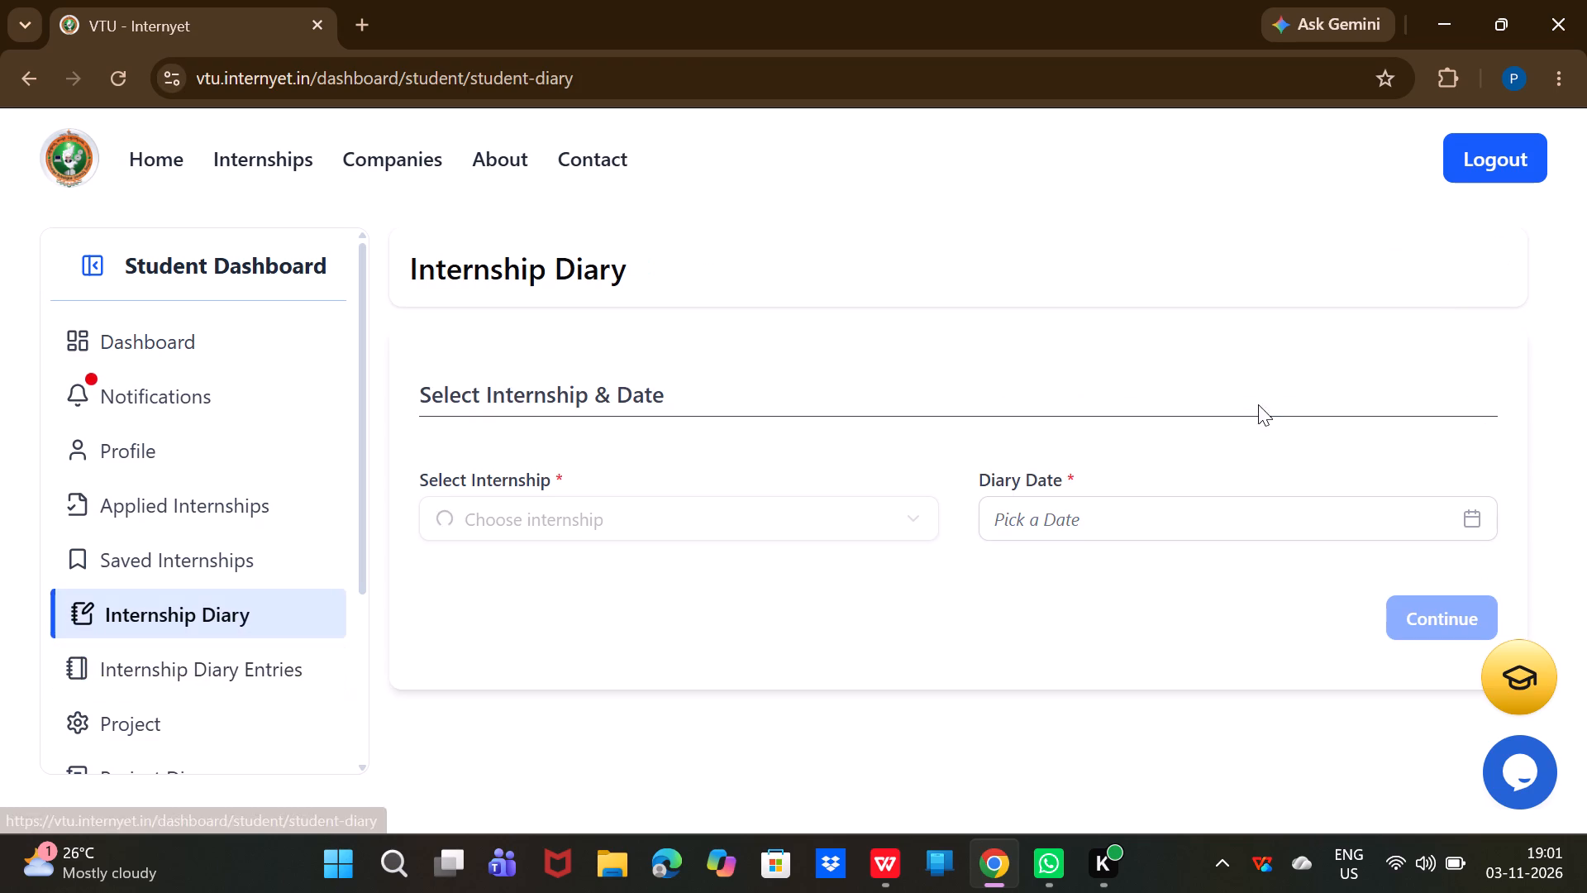
{"action": "left_click", "coordinate": [1137, 533]}
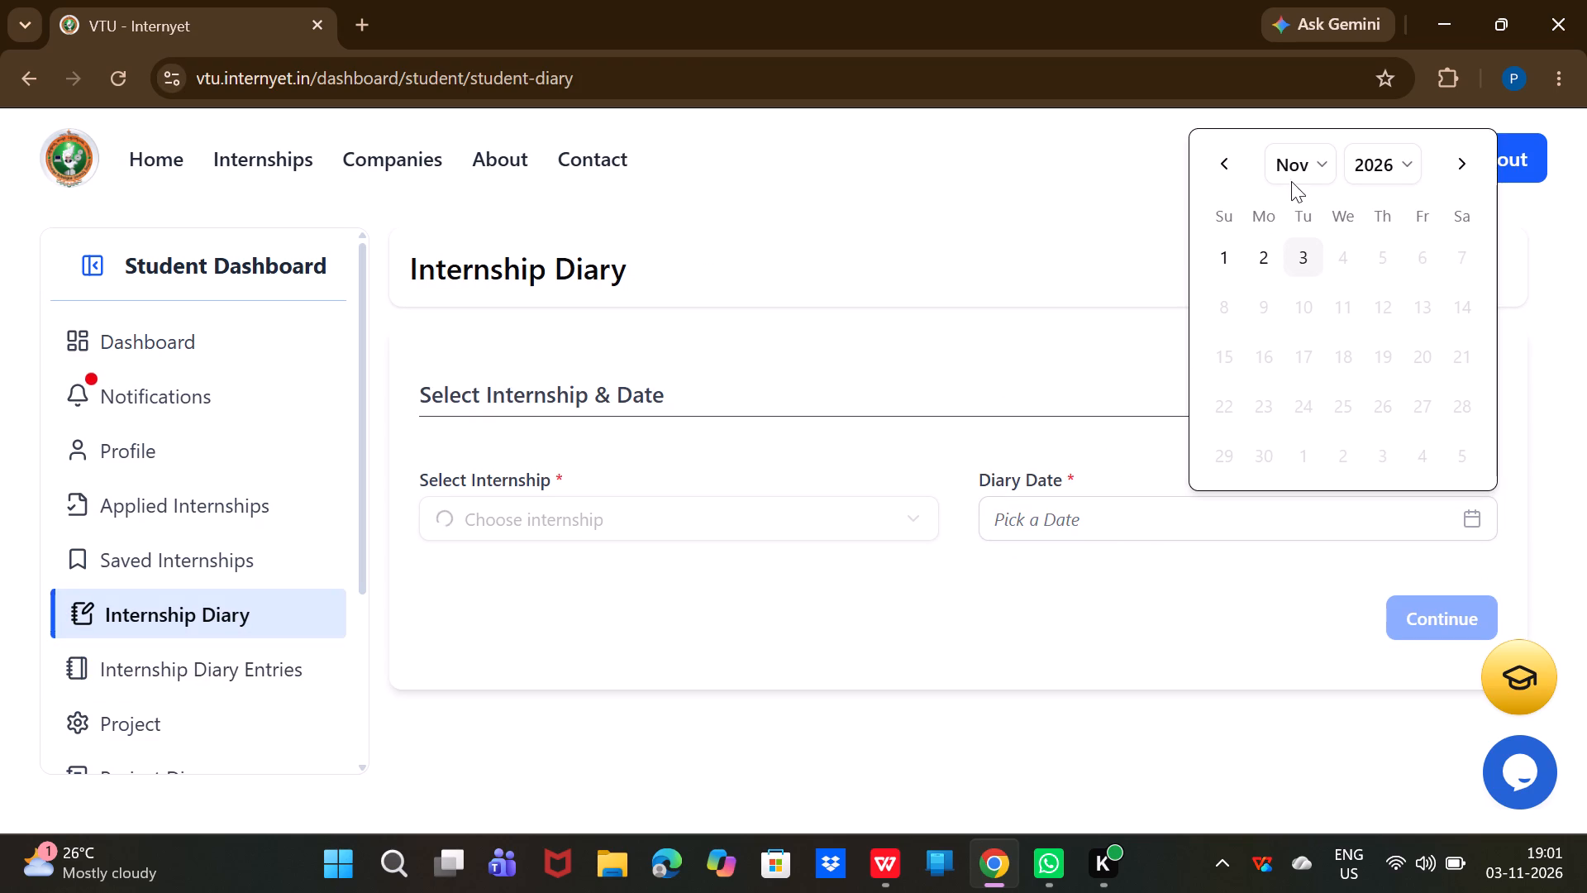
{"action": "left_click", "coordinate": [1299, 170]}
{"action": "left_click", "coordinate": [1296, 422]}
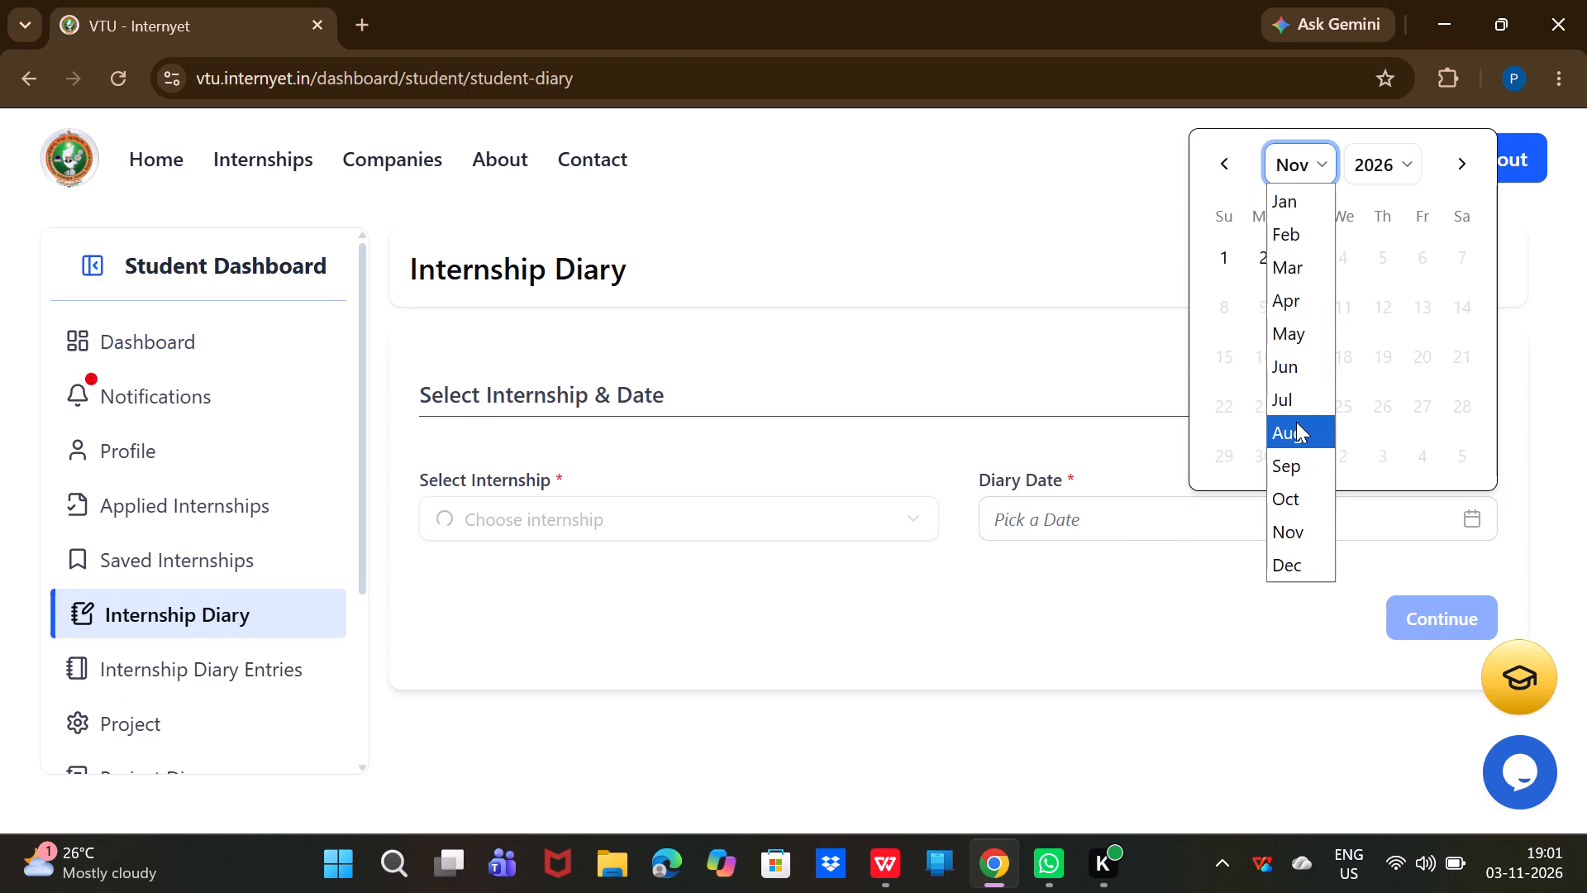
{"action": "left_click", "coordinate": [1332, 408]}
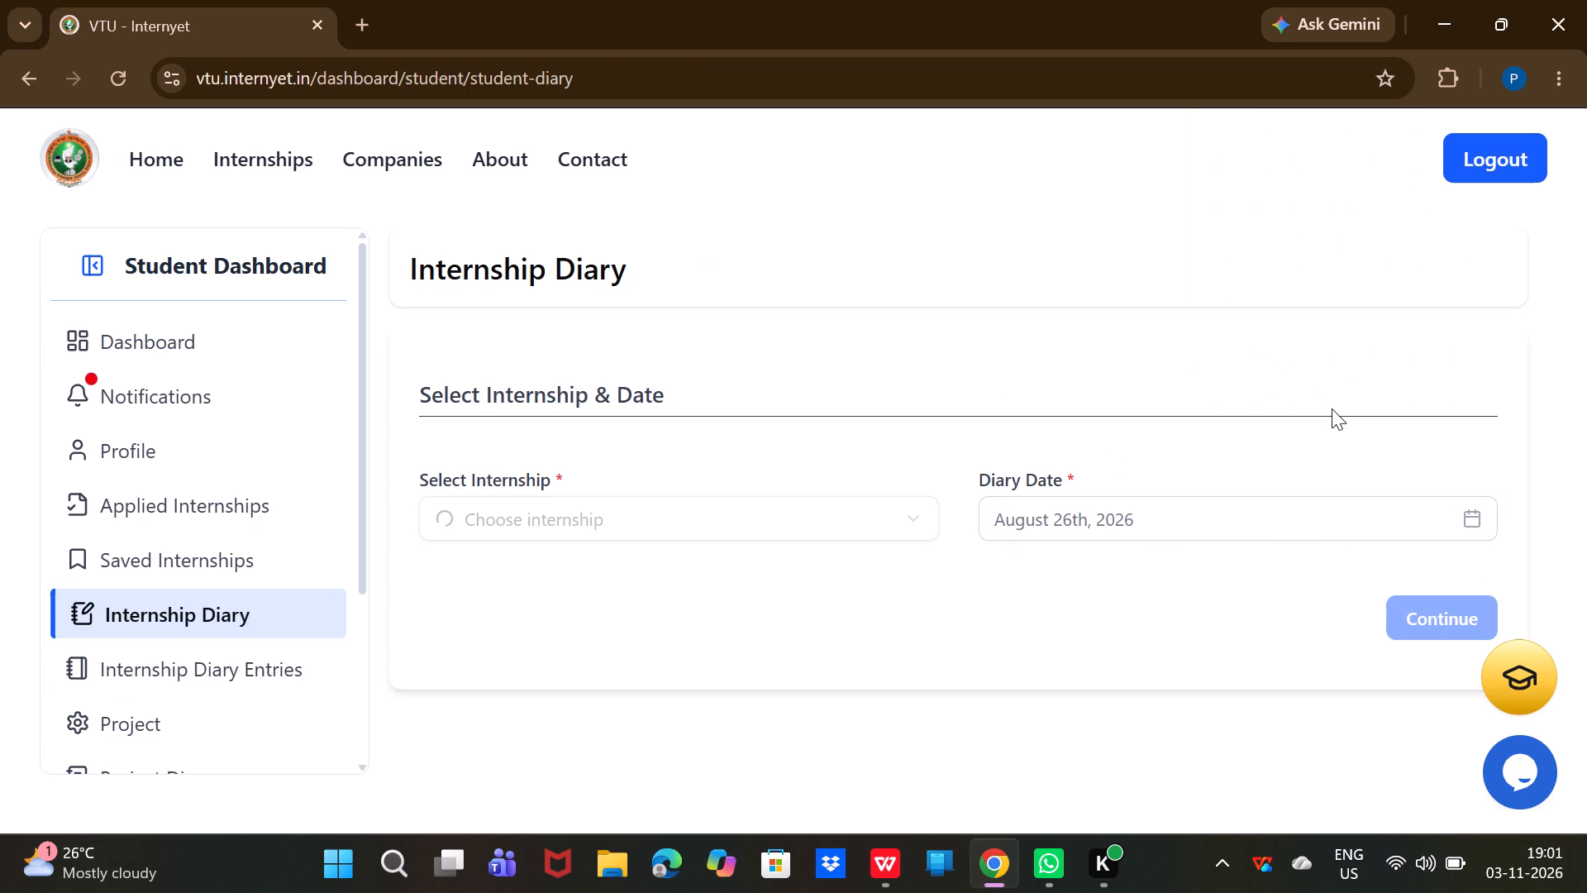
{"action": "left_click_drag", "start_coordinate": [823, 518], "coordinate": [808, 604]}
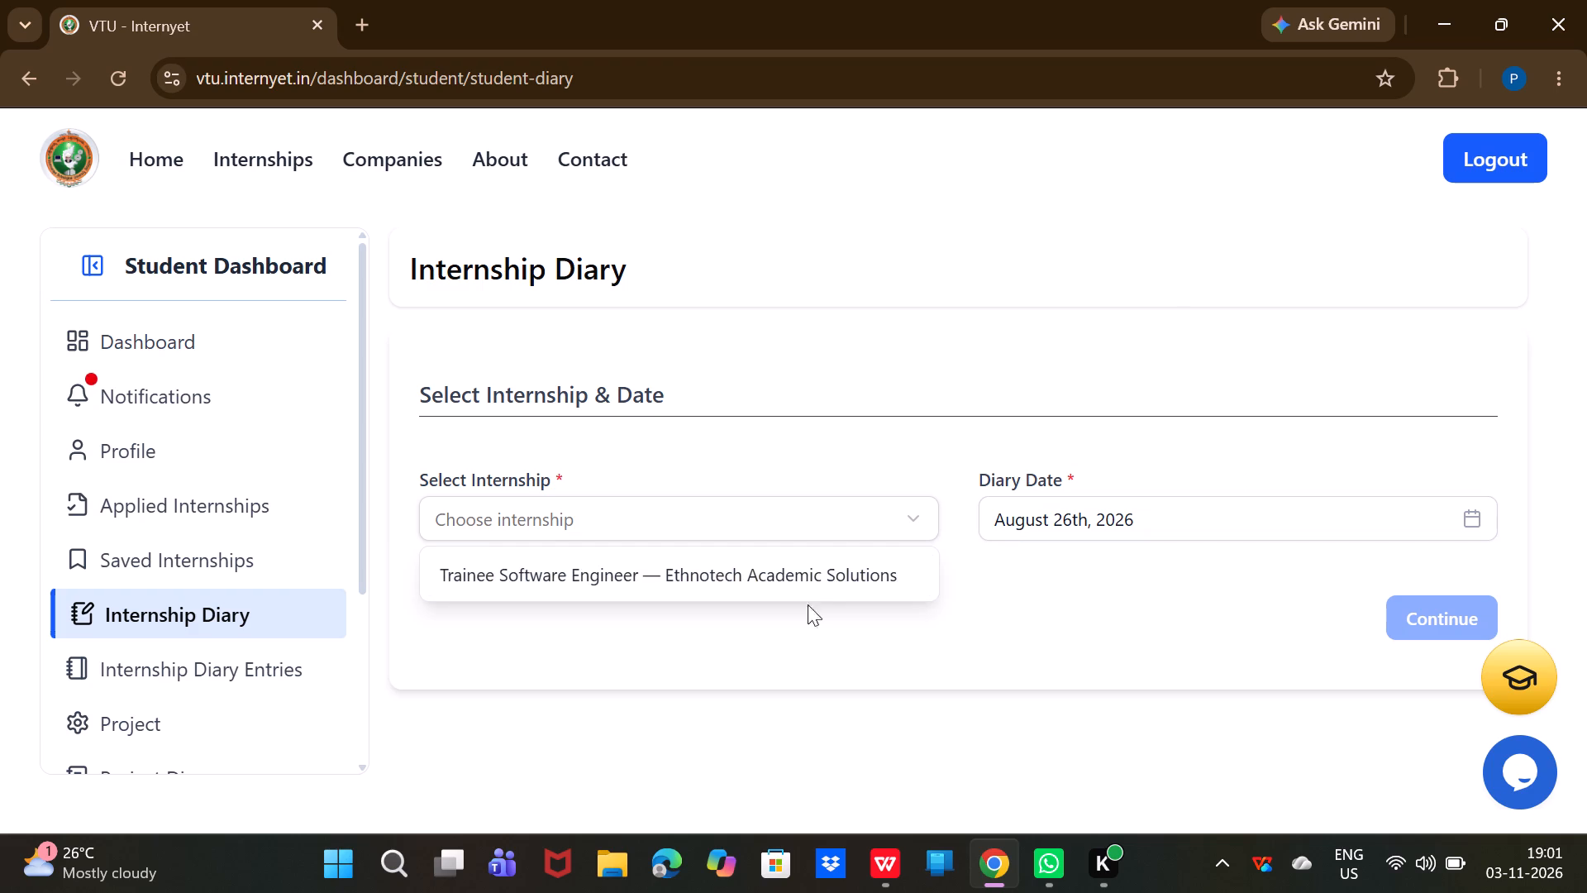
{"action": "left_click_drag", "start_coordinate": [808, 604], "coordinate": [804, 585]}
{"action": "left_click", "coordinate": [804, 585]}
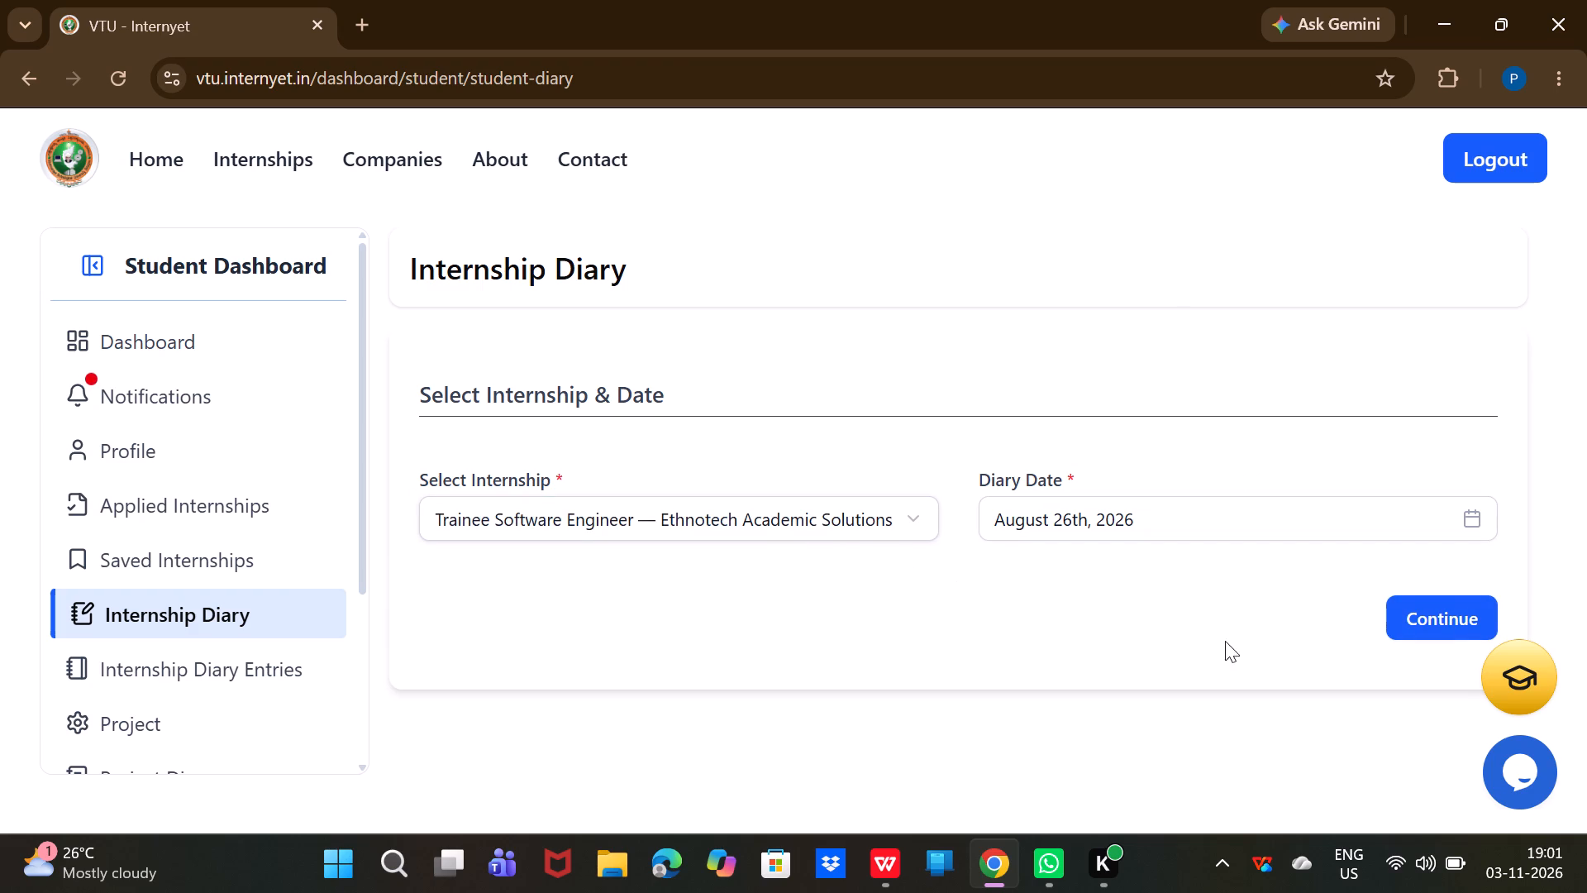
{"action": "left_click", "coordinate": [1404, 609]}
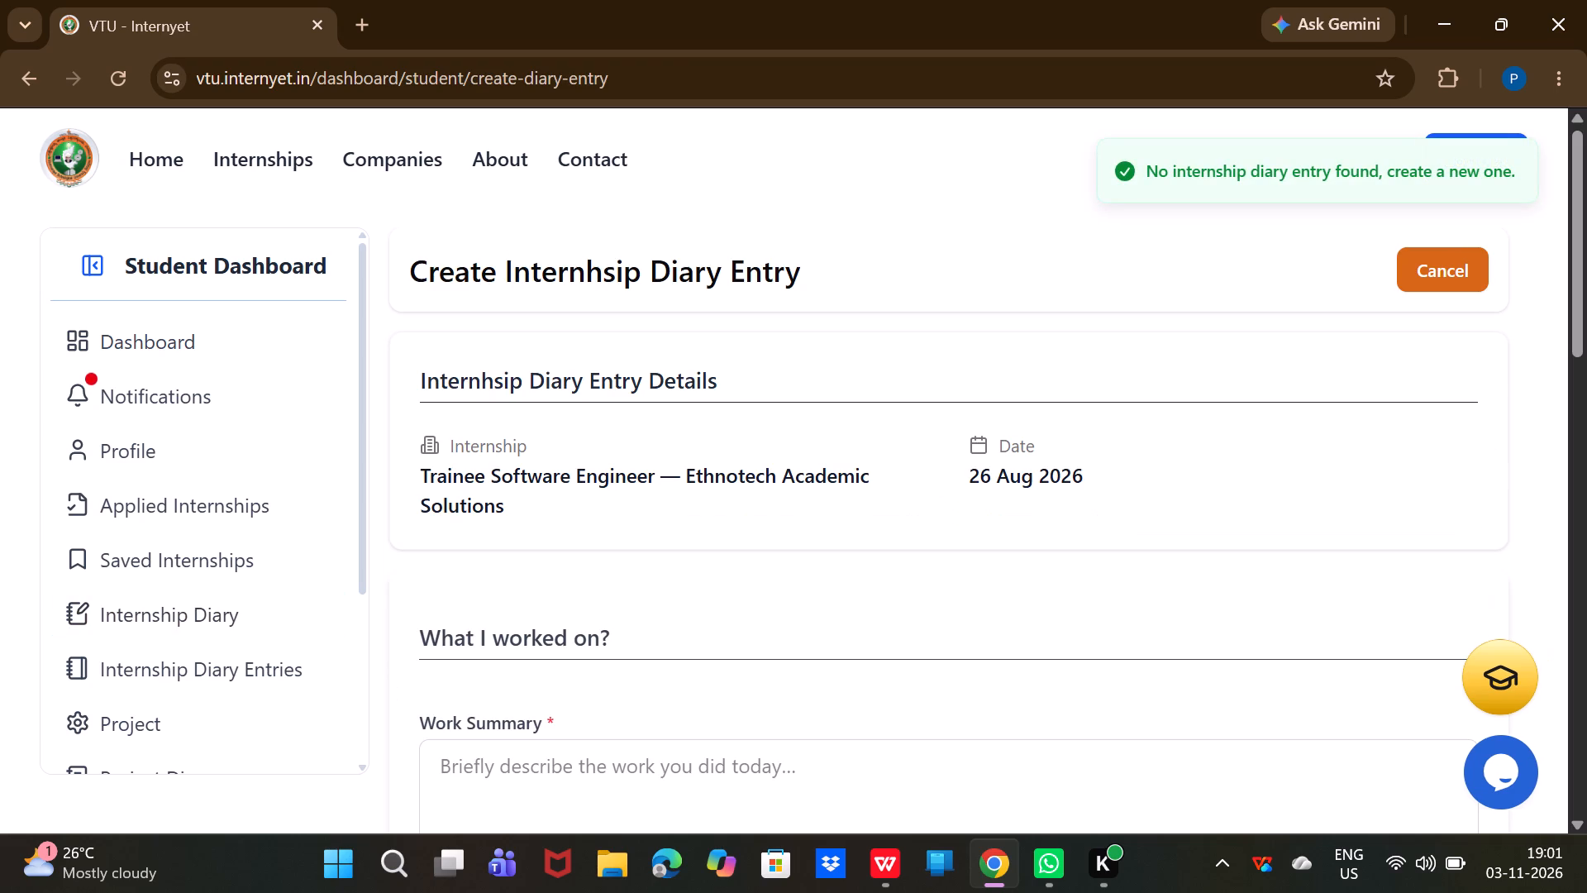
Set the hours worked to 6 for the 26 August 2026 entry.
{"action": "scroll", "coordinate": [837, 482], "scroll_direction": "down", "scroll_amount": 3}
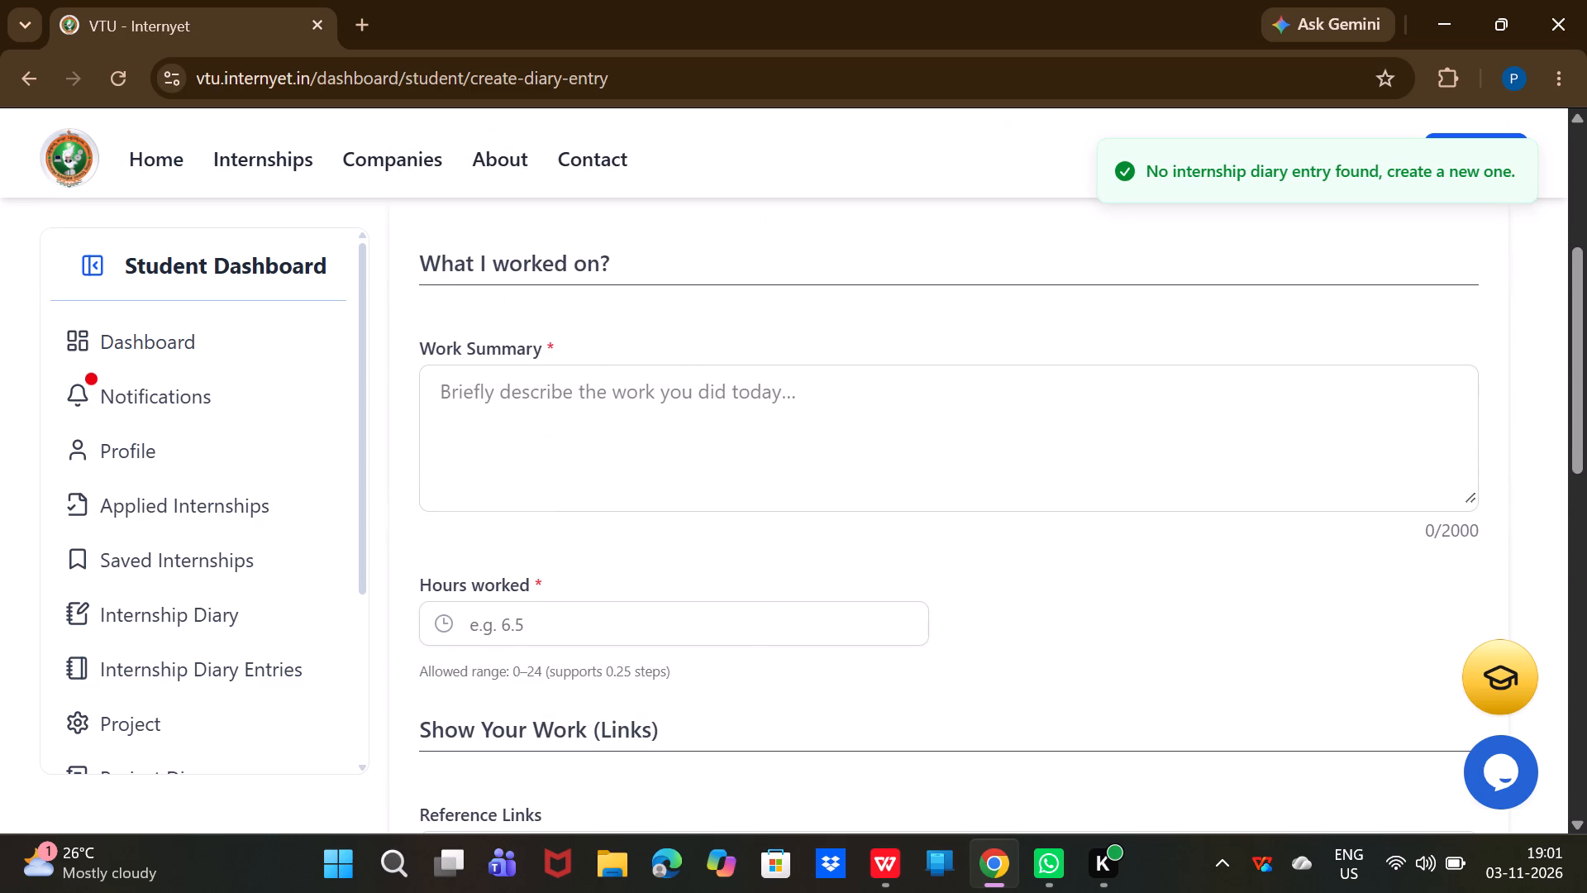
{"action": "left_click", "coordinate": [753, 637]}
{"action": "key", "text": "6"}
Copy the Day 09 Work Summary text from the WPS Office document and paste it into the new entry's Work Summary in Chrome.
{"action": "left_click", "coordinate": [674, 444]}
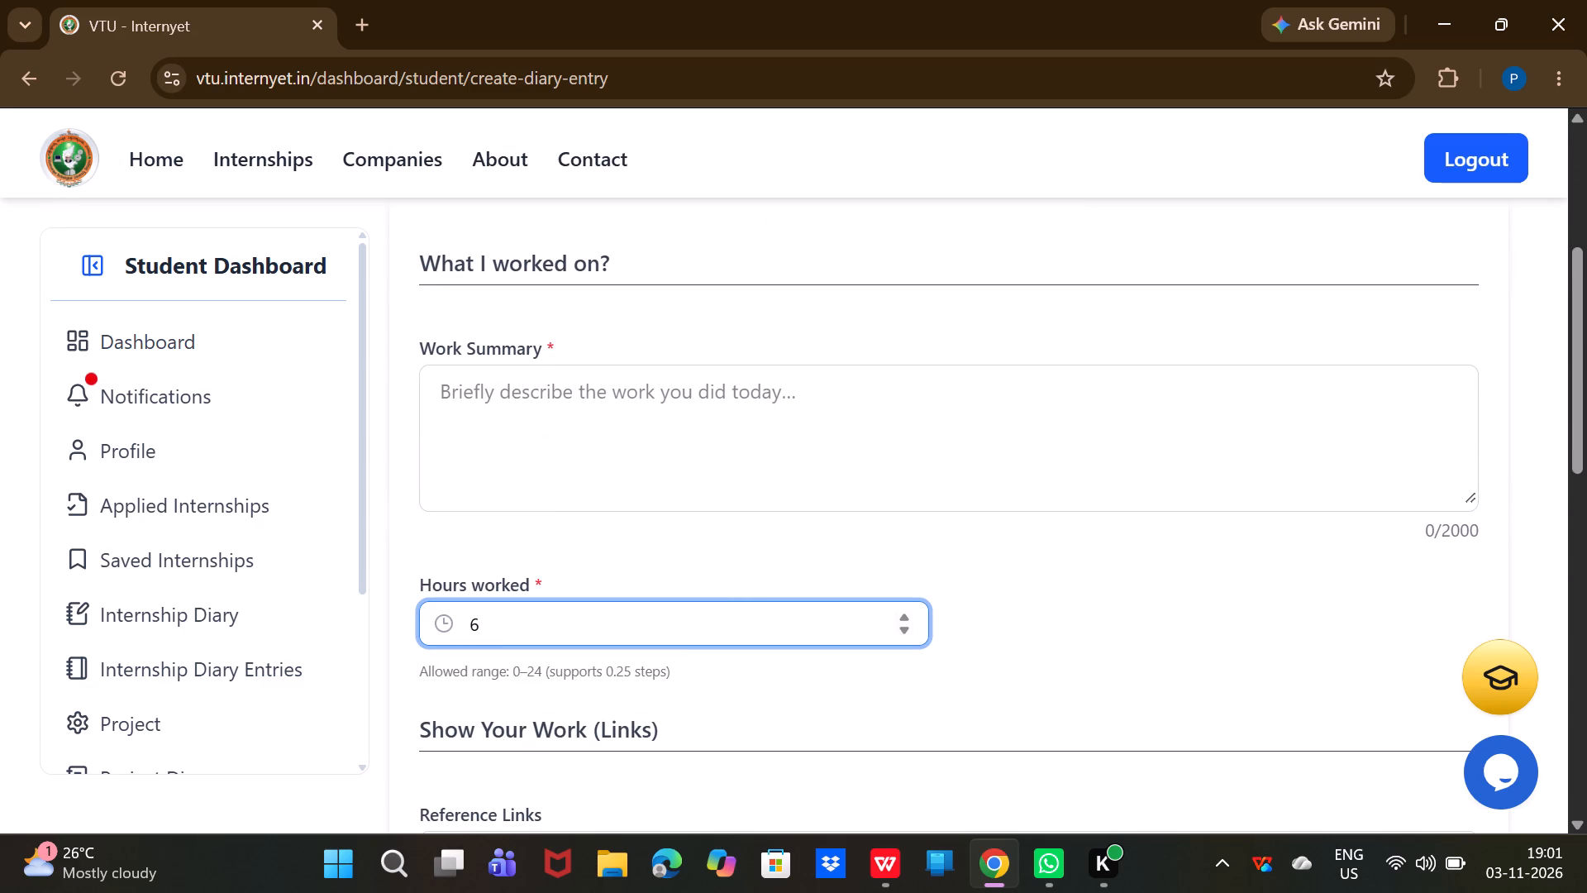
{"action": "left_click", "coordinate": [892, 883]}
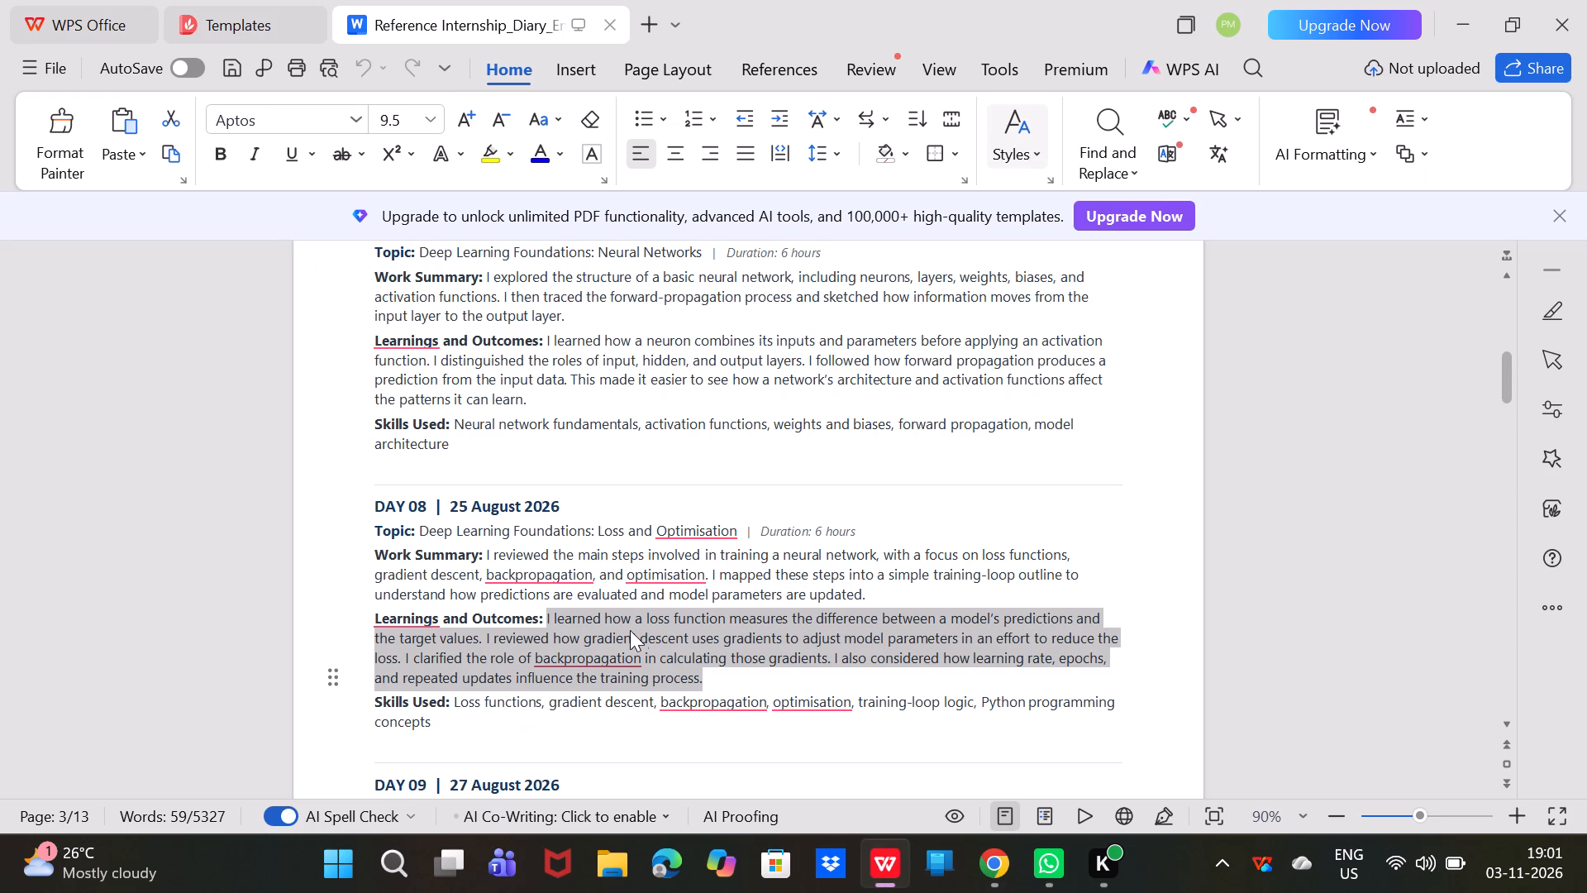
{"action": "scroll", "coordinate": [630, 630], "scroll_direction": "down", "scroll_amount": 4}
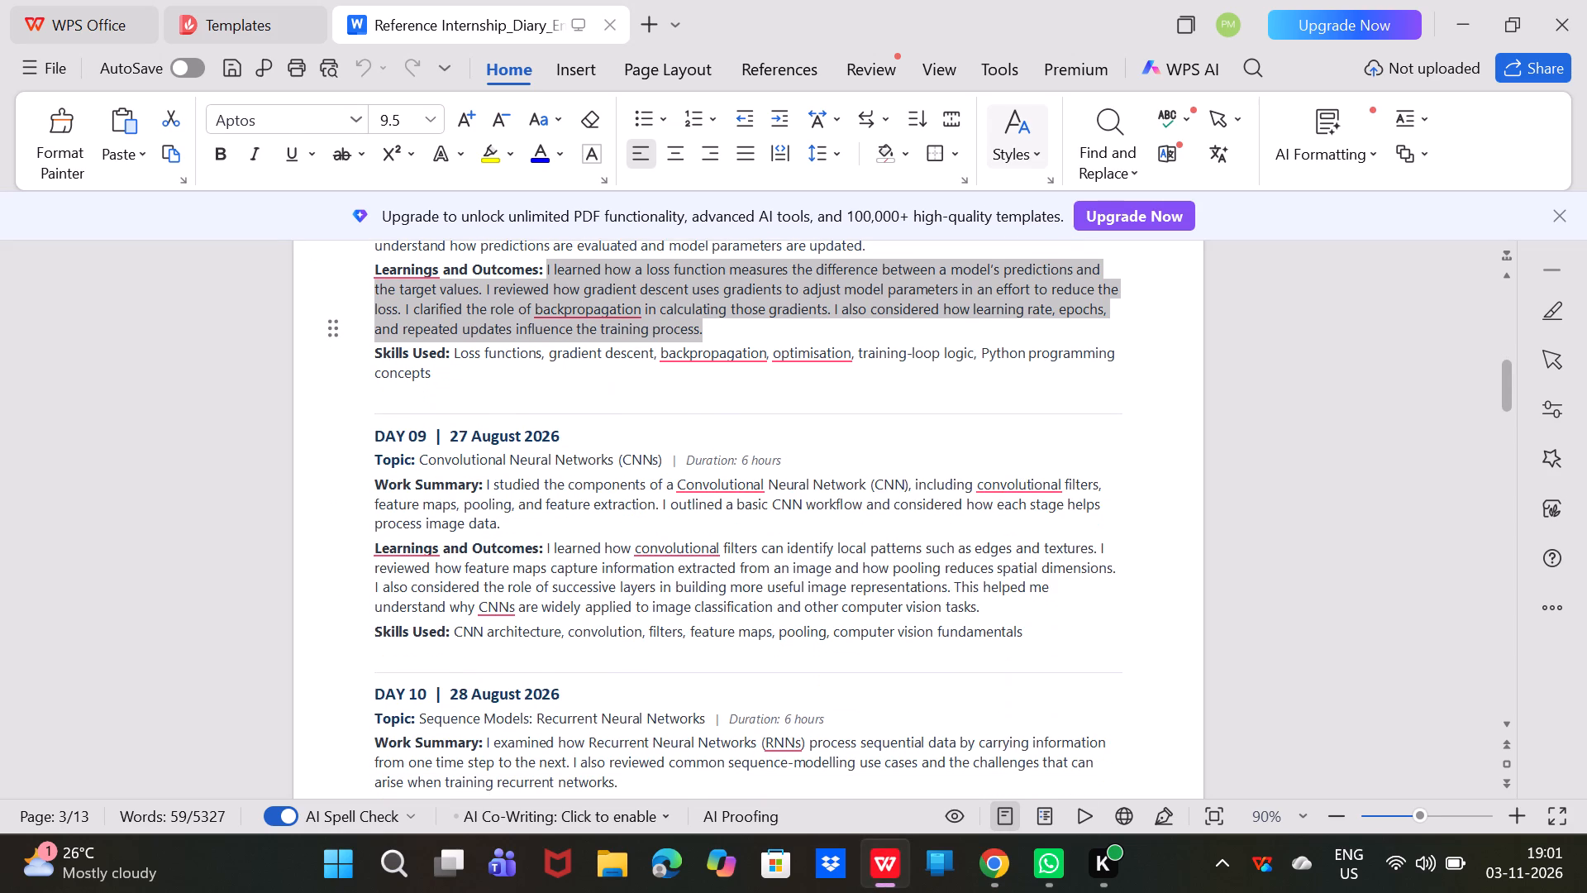
{"action": "left_click_drag", "start_coordinate": [483, 480], "coordinate": [501, 530]}
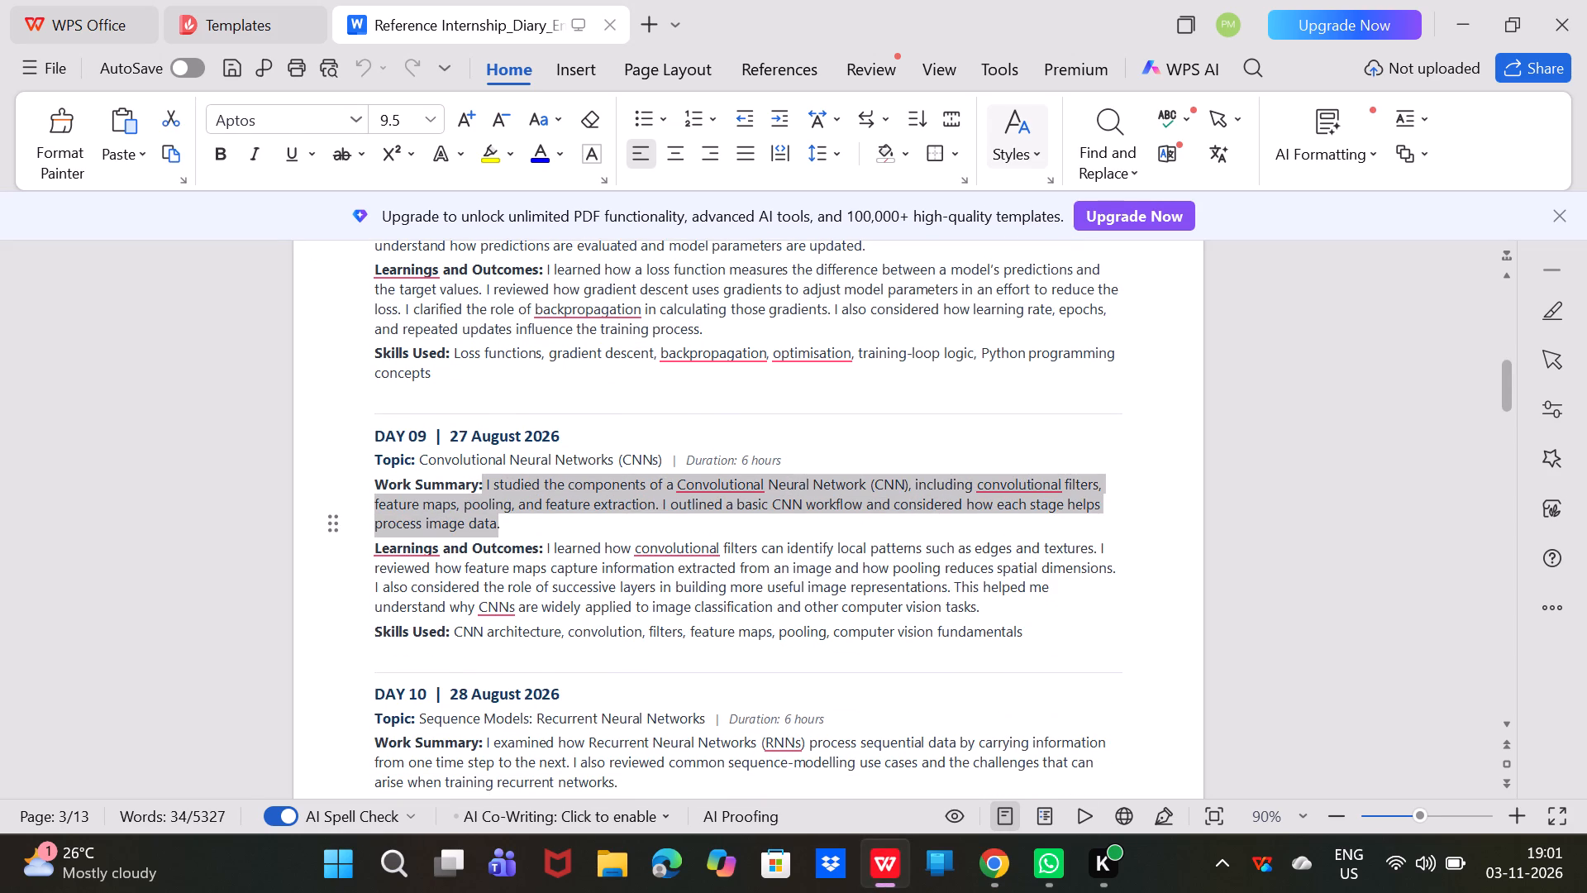
{"action": "key", "text": "ctrl+c"}
{"action": "left_click", "coordinate": [981, 869]}
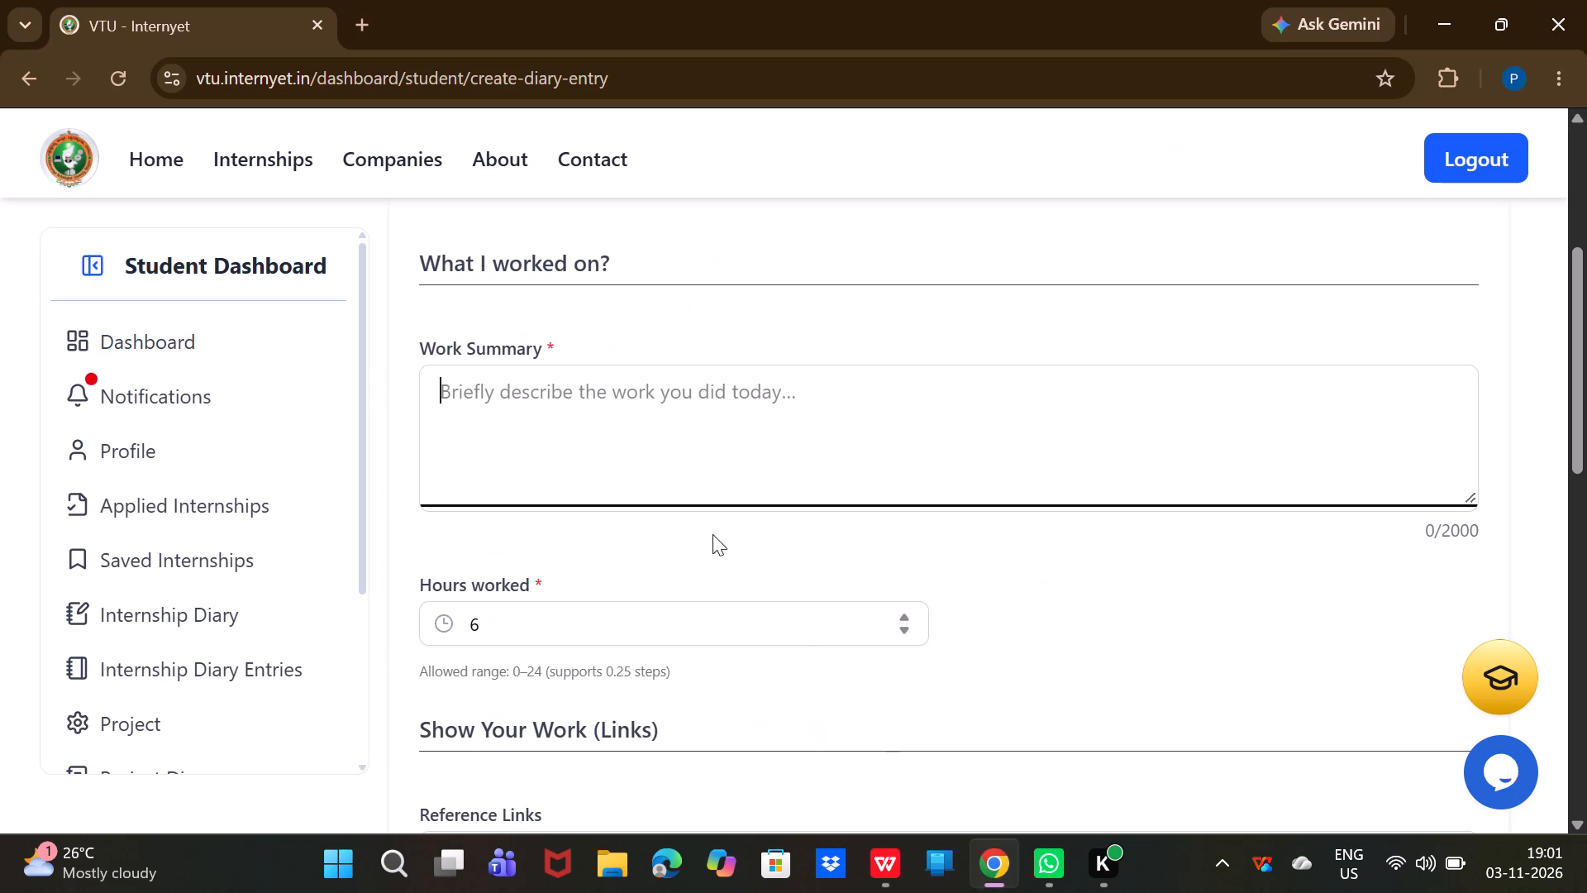
{"action": "left_click", "coordinate": [662, 444]}
{"action": "key", "text": "ctrl+v"}
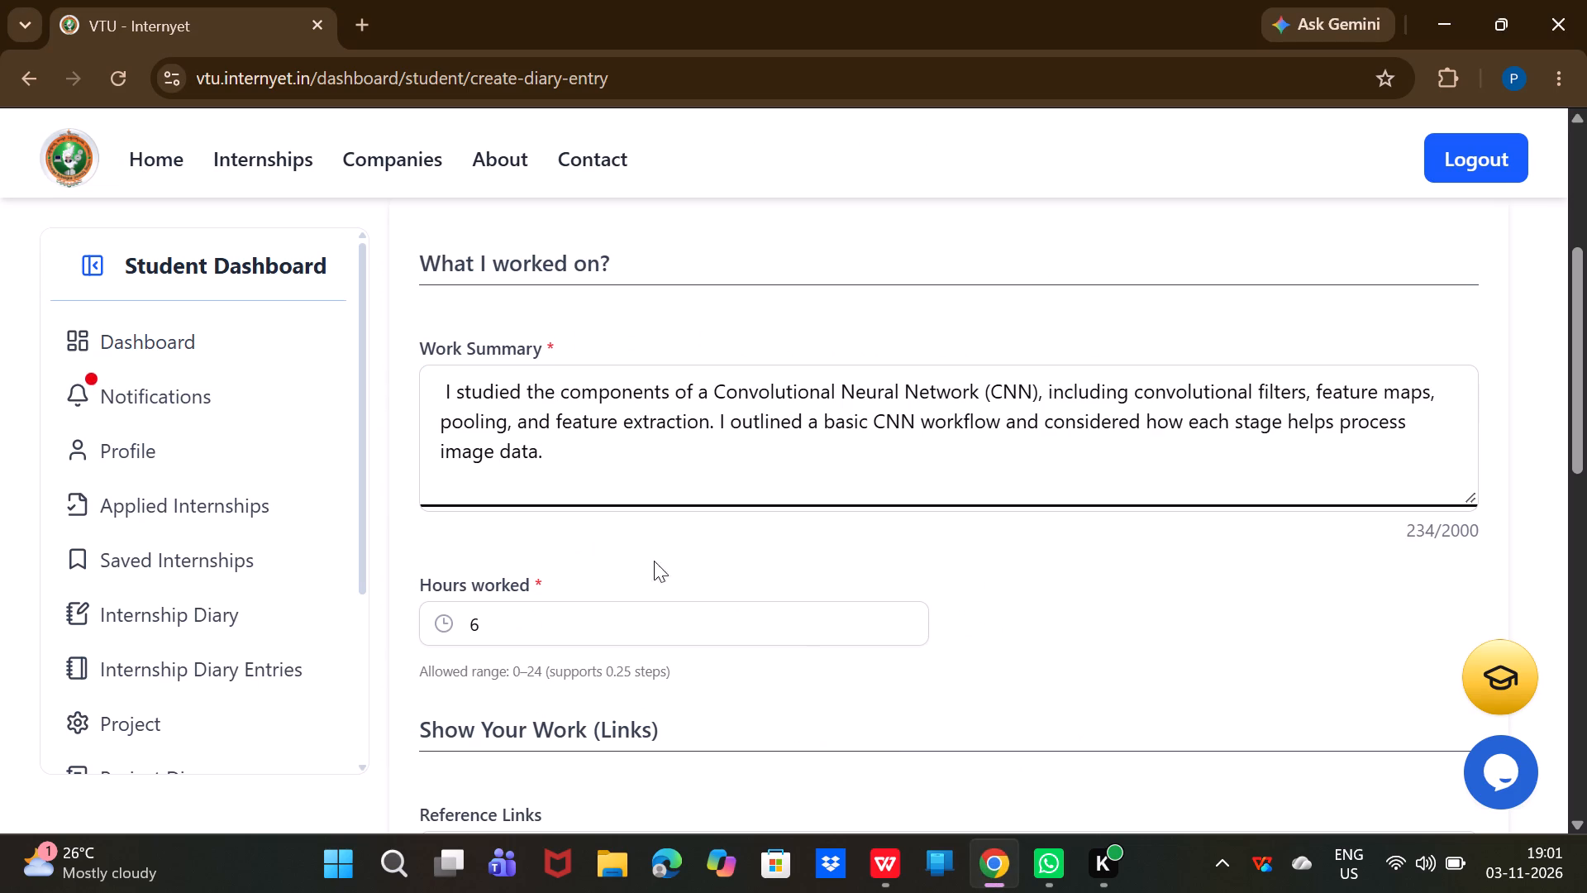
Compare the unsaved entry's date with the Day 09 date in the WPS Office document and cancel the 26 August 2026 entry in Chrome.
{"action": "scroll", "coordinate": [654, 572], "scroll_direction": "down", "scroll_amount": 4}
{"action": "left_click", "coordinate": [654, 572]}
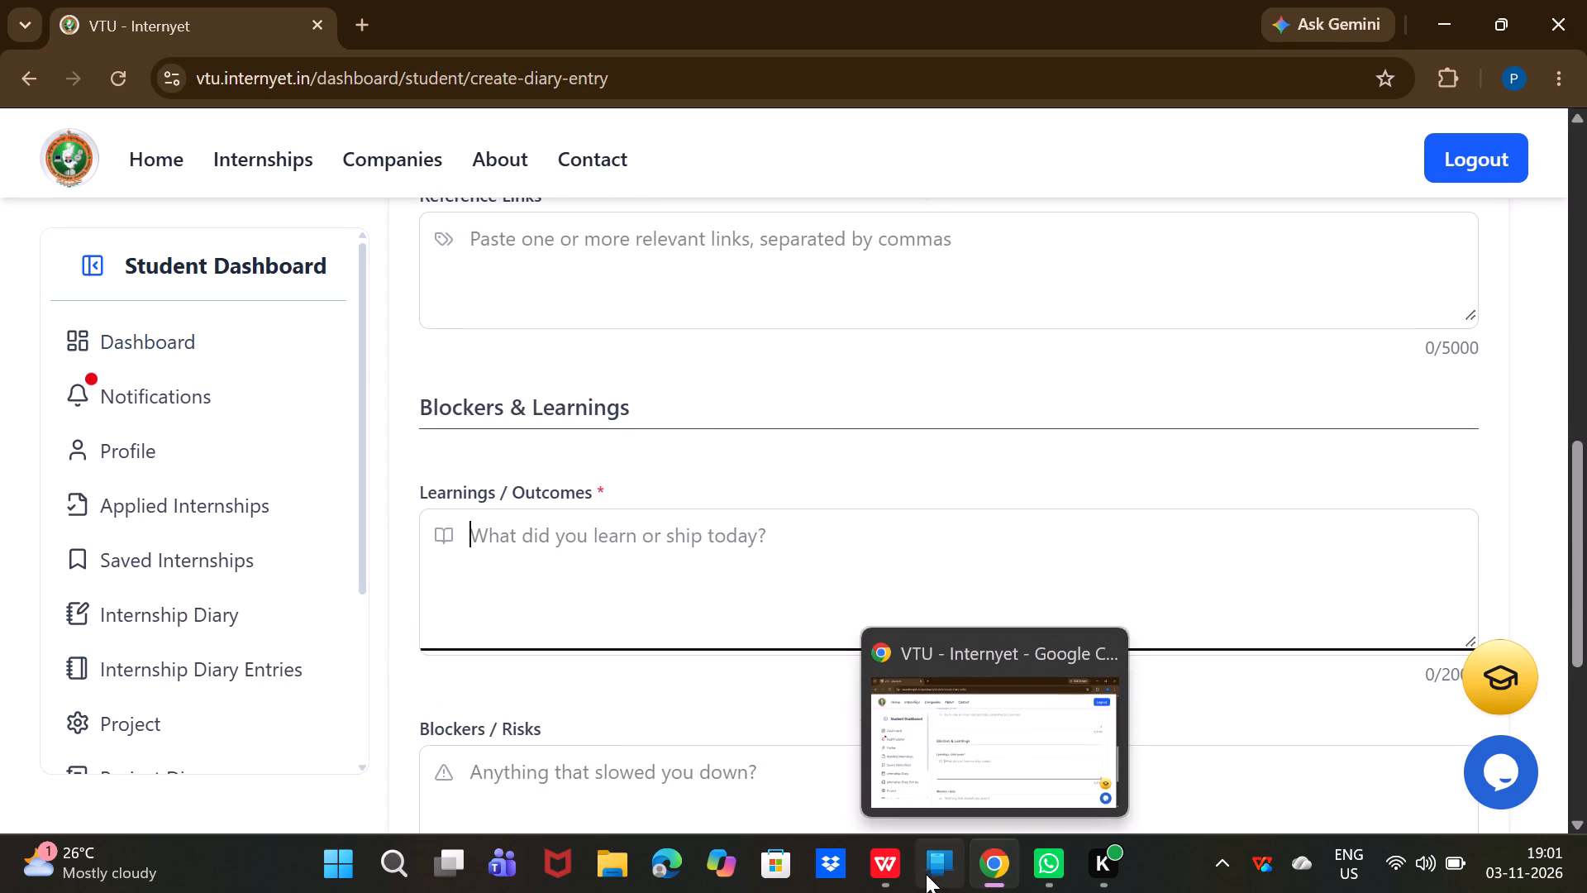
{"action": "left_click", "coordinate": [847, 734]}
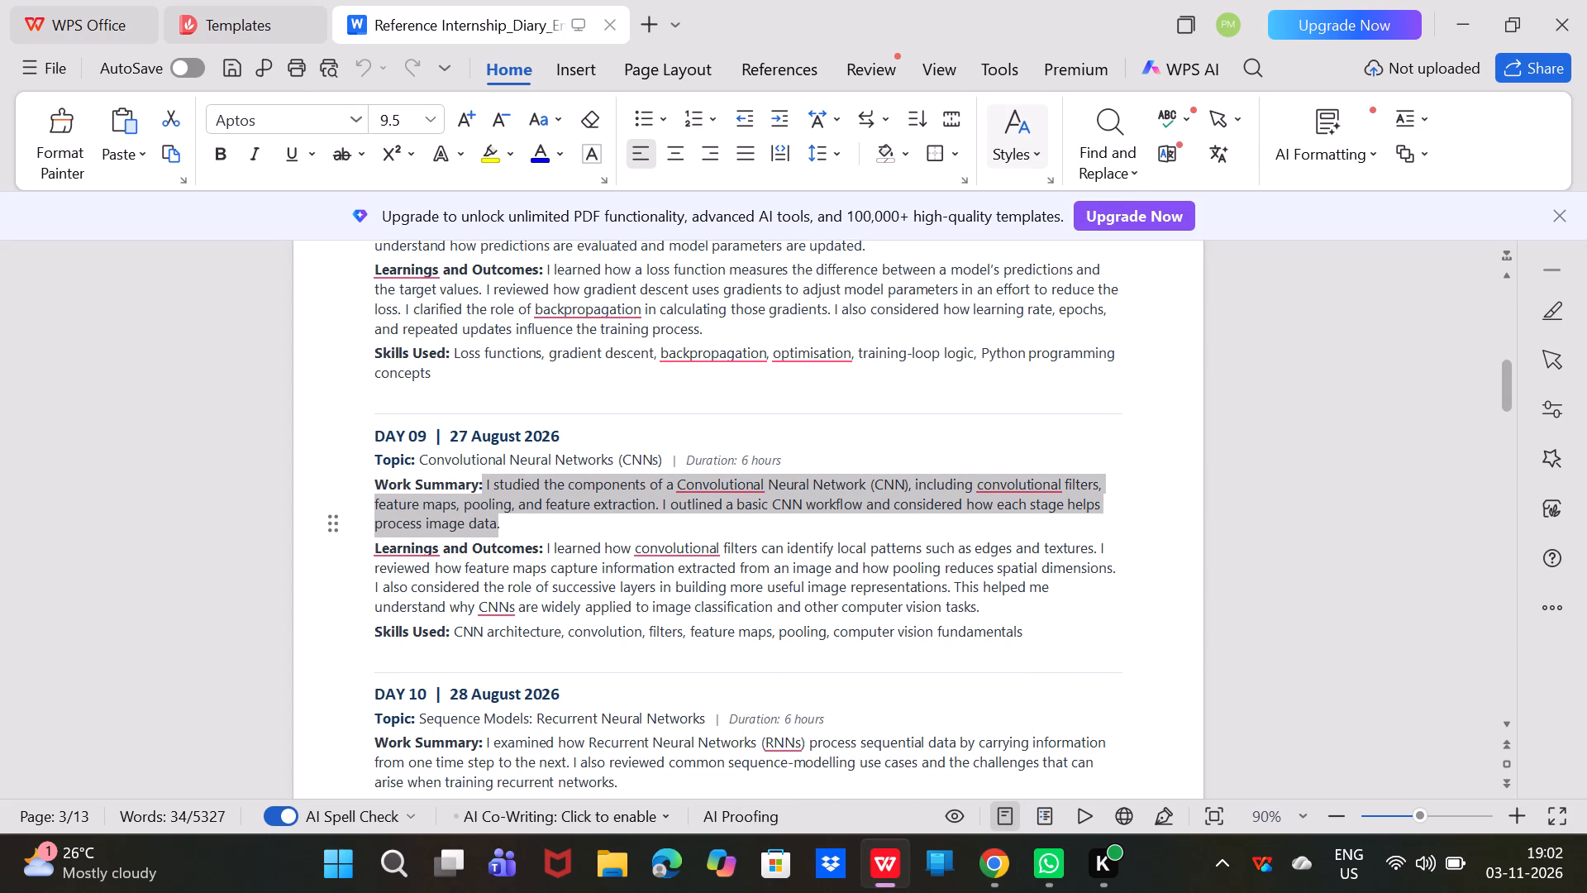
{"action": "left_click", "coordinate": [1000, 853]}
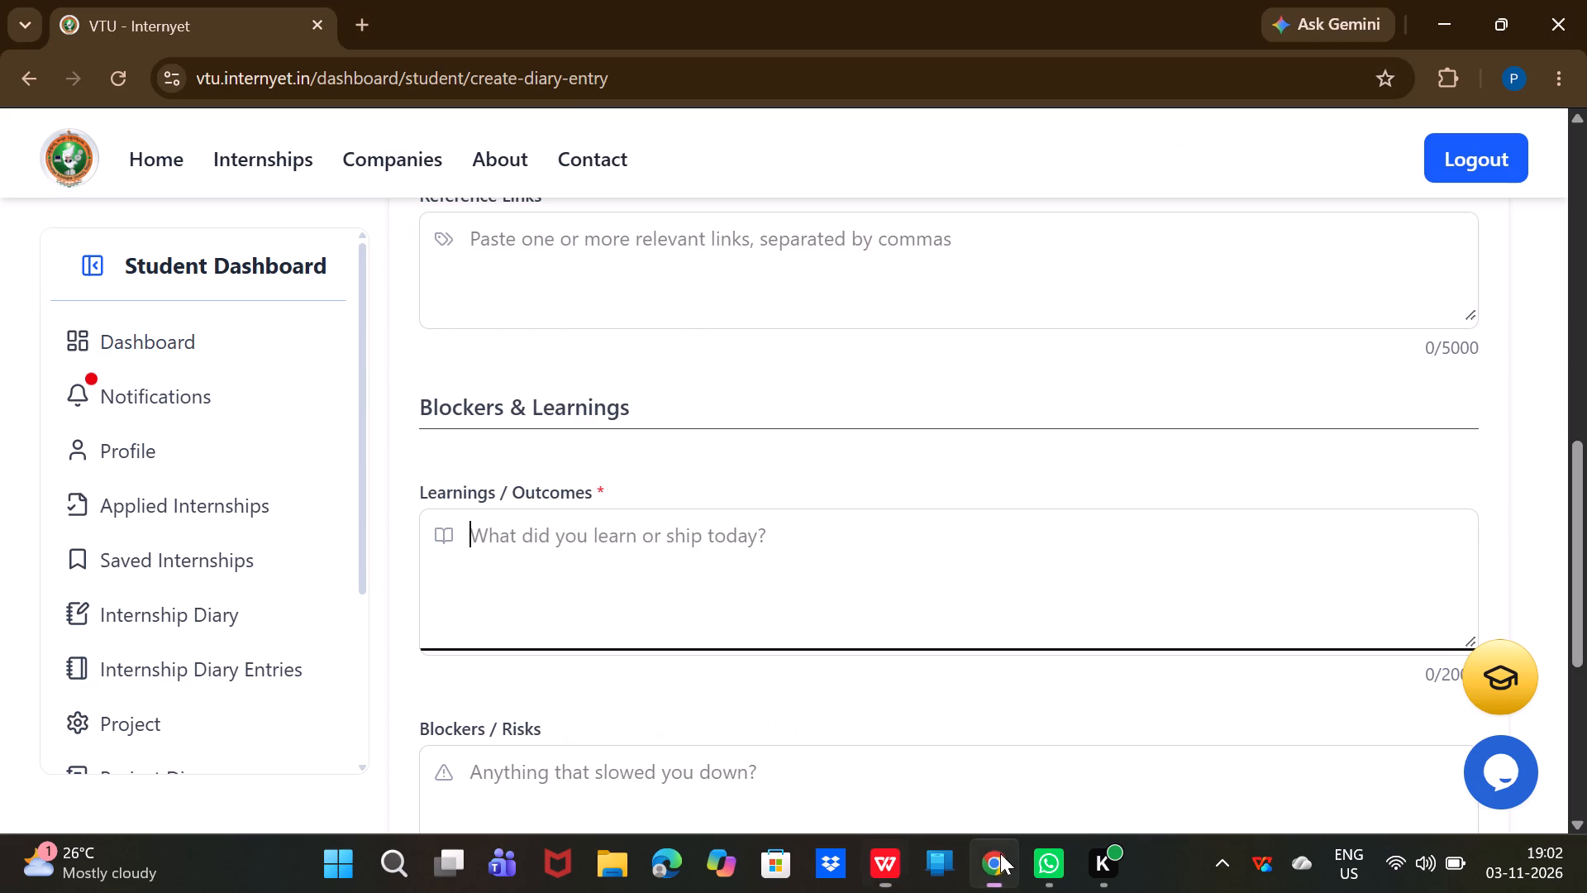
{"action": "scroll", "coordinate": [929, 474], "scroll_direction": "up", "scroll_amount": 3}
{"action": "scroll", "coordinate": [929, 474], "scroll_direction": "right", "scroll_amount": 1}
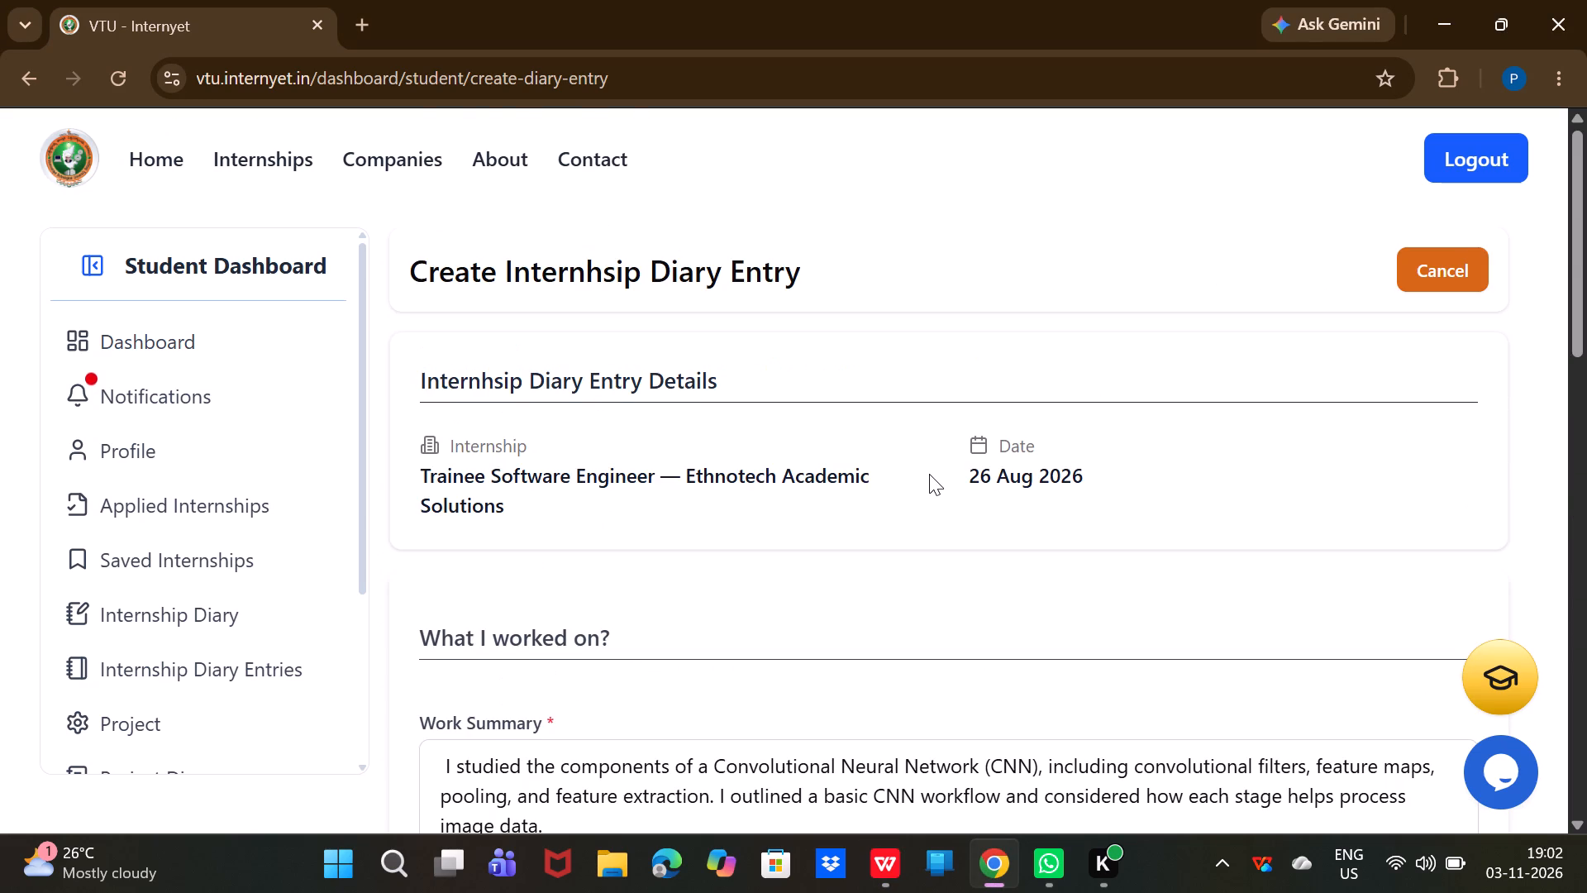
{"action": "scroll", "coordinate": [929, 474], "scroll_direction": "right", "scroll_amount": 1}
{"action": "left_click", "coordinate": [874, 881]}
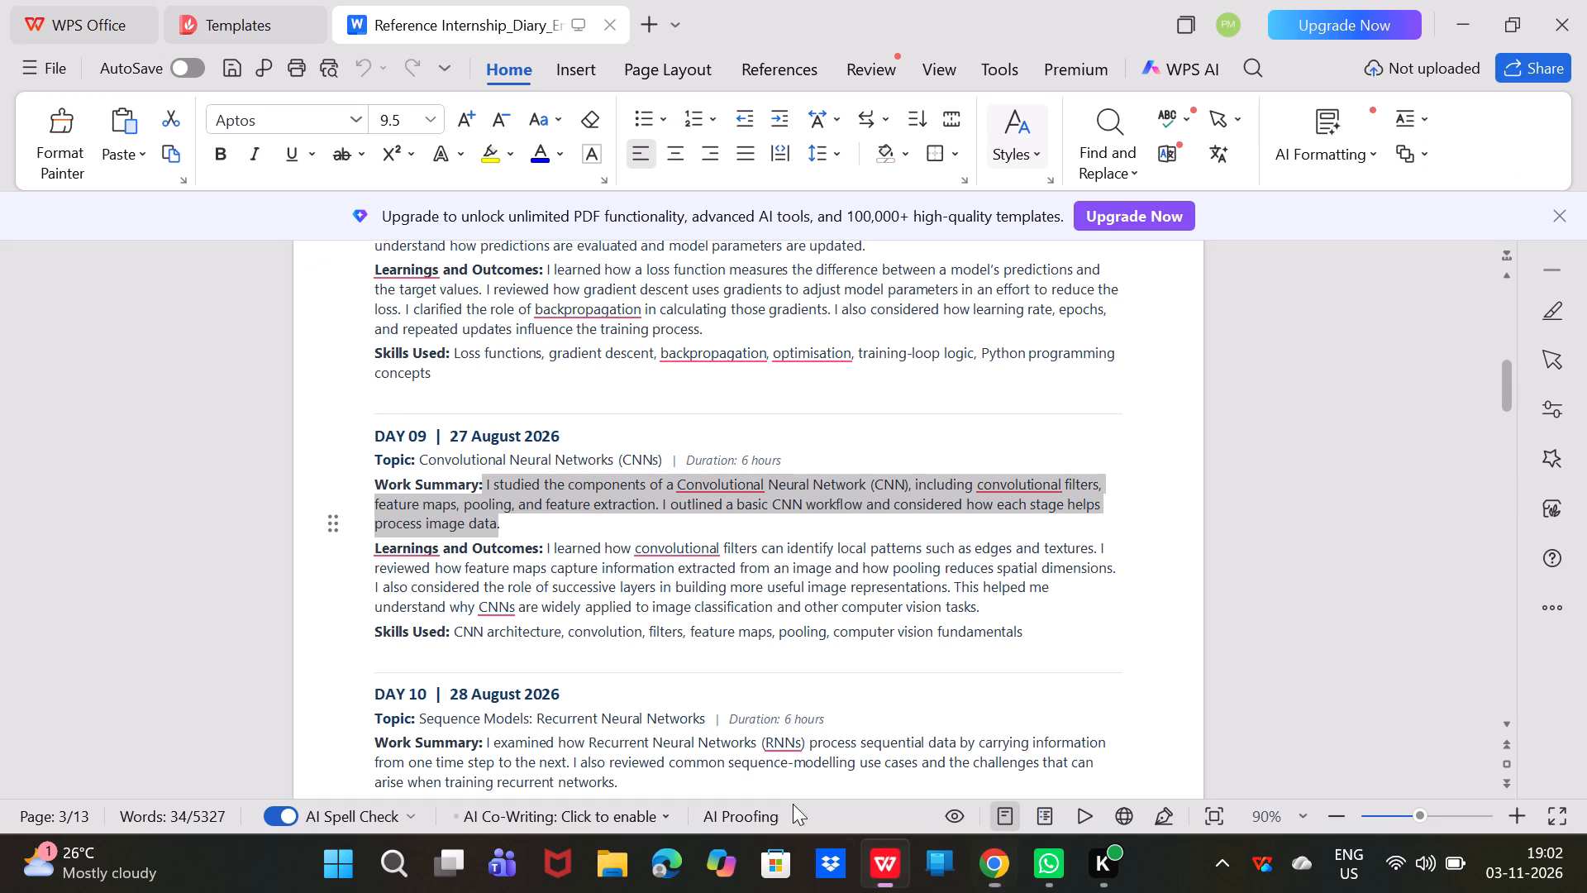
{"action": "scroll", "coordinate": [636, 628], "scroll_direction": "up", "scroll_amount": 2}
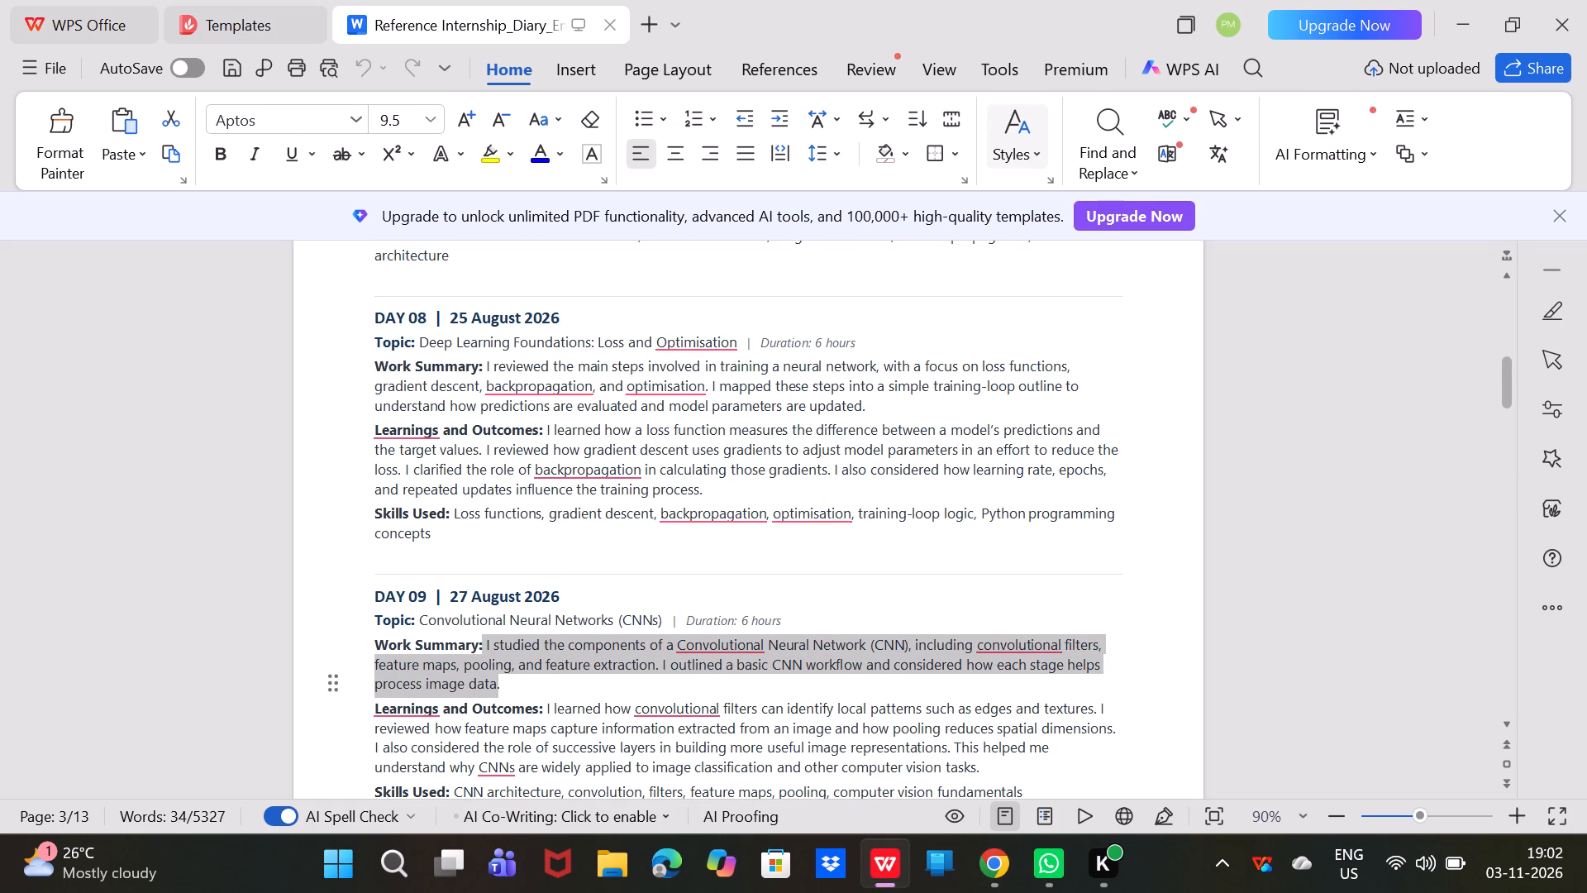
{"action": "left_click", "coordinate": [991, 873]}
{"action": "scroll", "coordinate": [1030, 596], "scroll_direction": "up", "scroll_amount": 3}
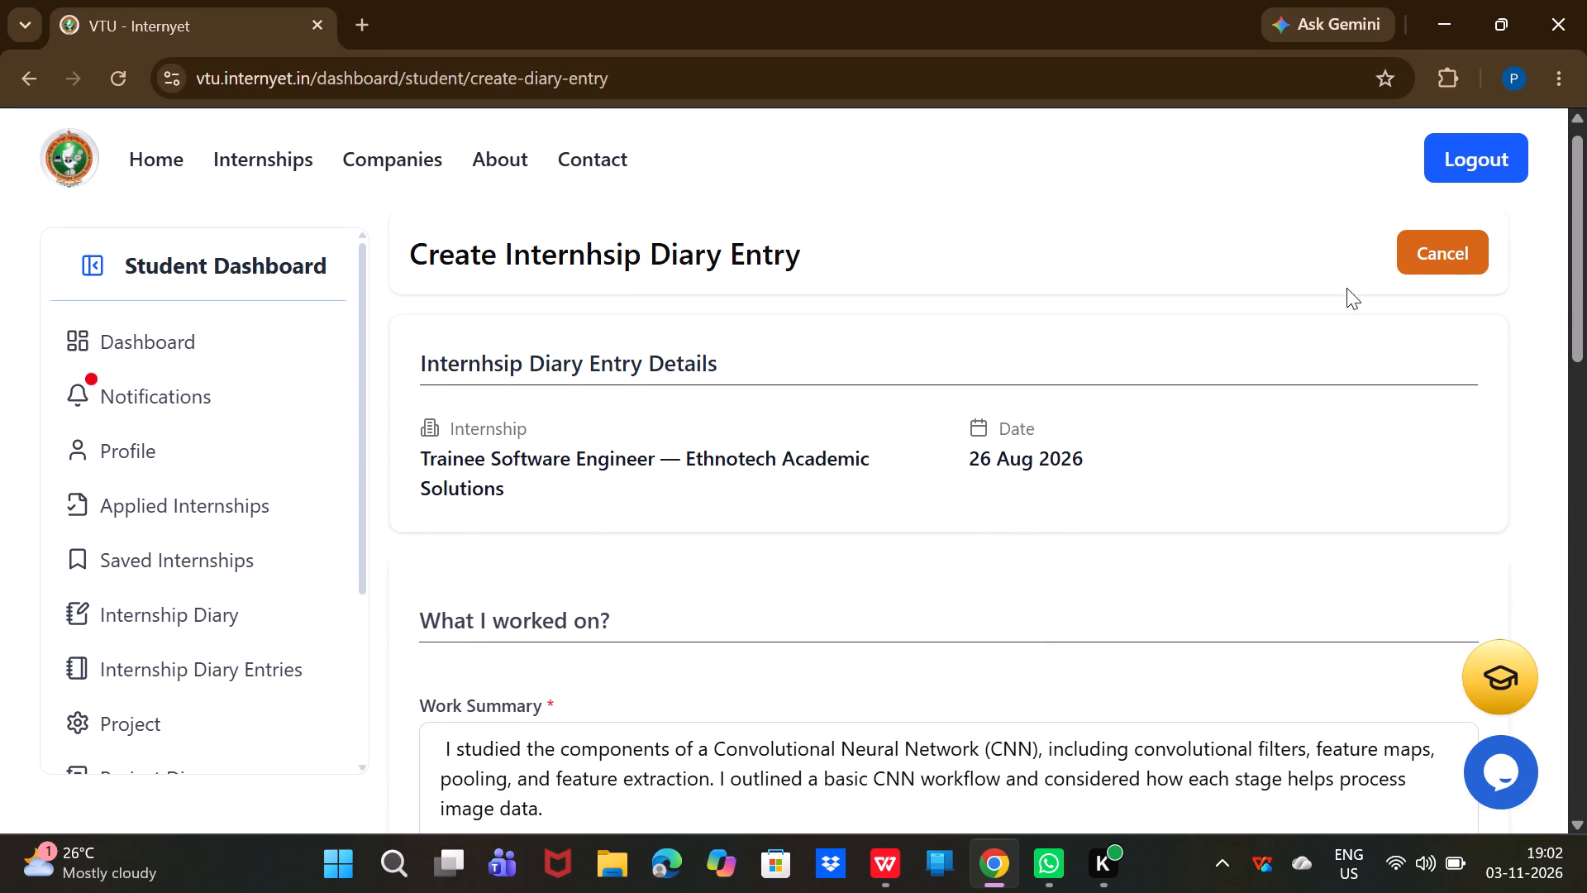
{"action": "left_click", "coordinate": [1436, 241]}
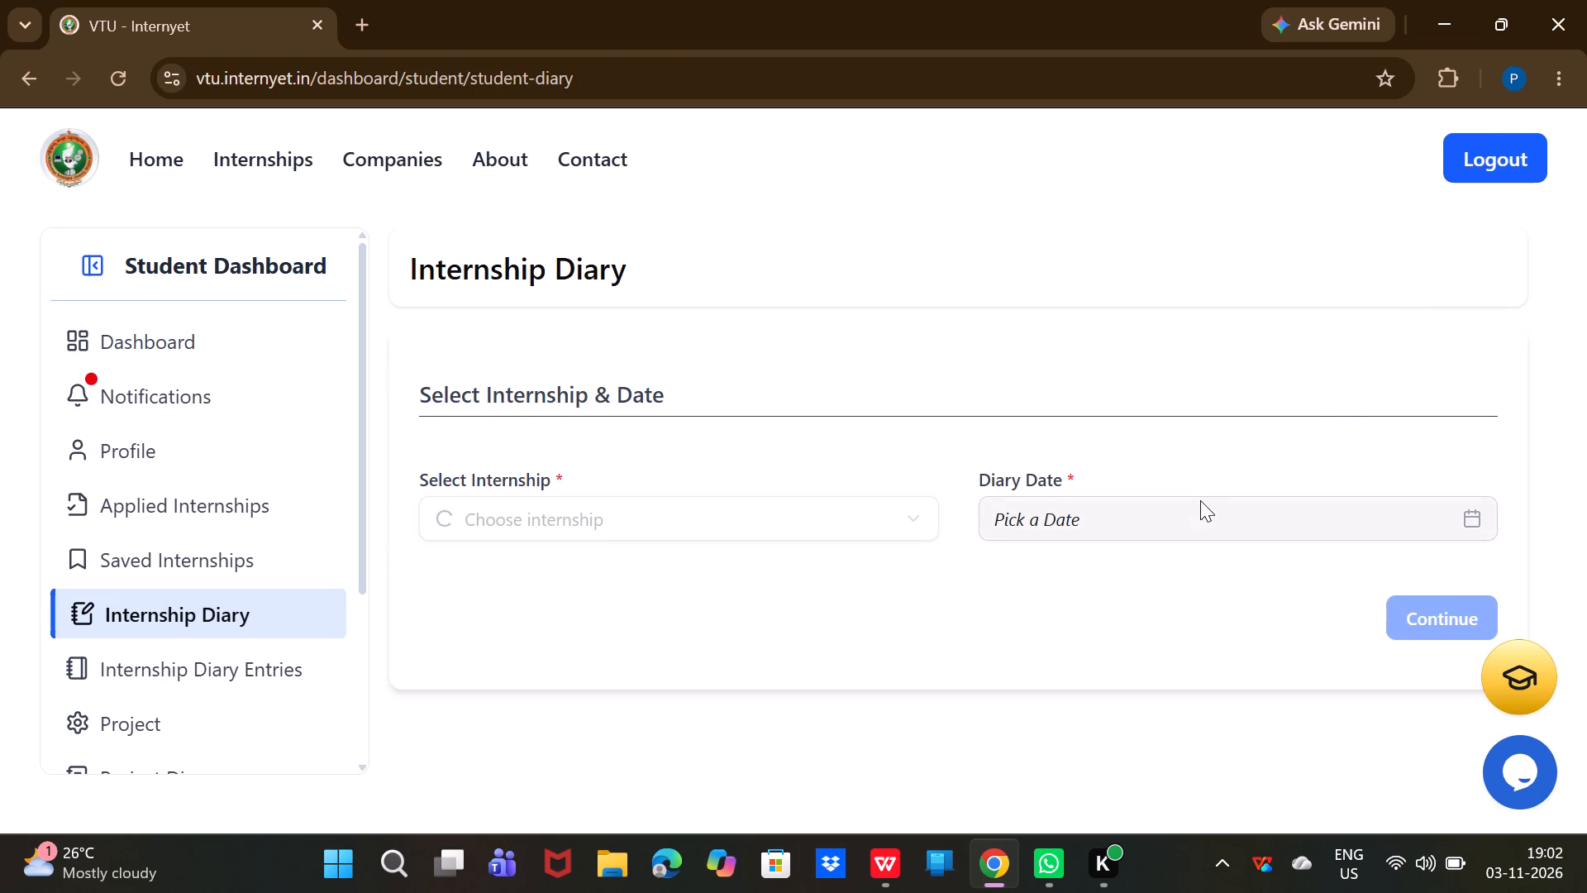
Start a new diary entry dated 27 August 2026 for the Trainee Software Engineer — Ethnotech Academic Solutions internship.
{"action": "left_click", "coordinate": [1200, 500]}
{"action": "left_click", "coordinate": [1325, 171]}
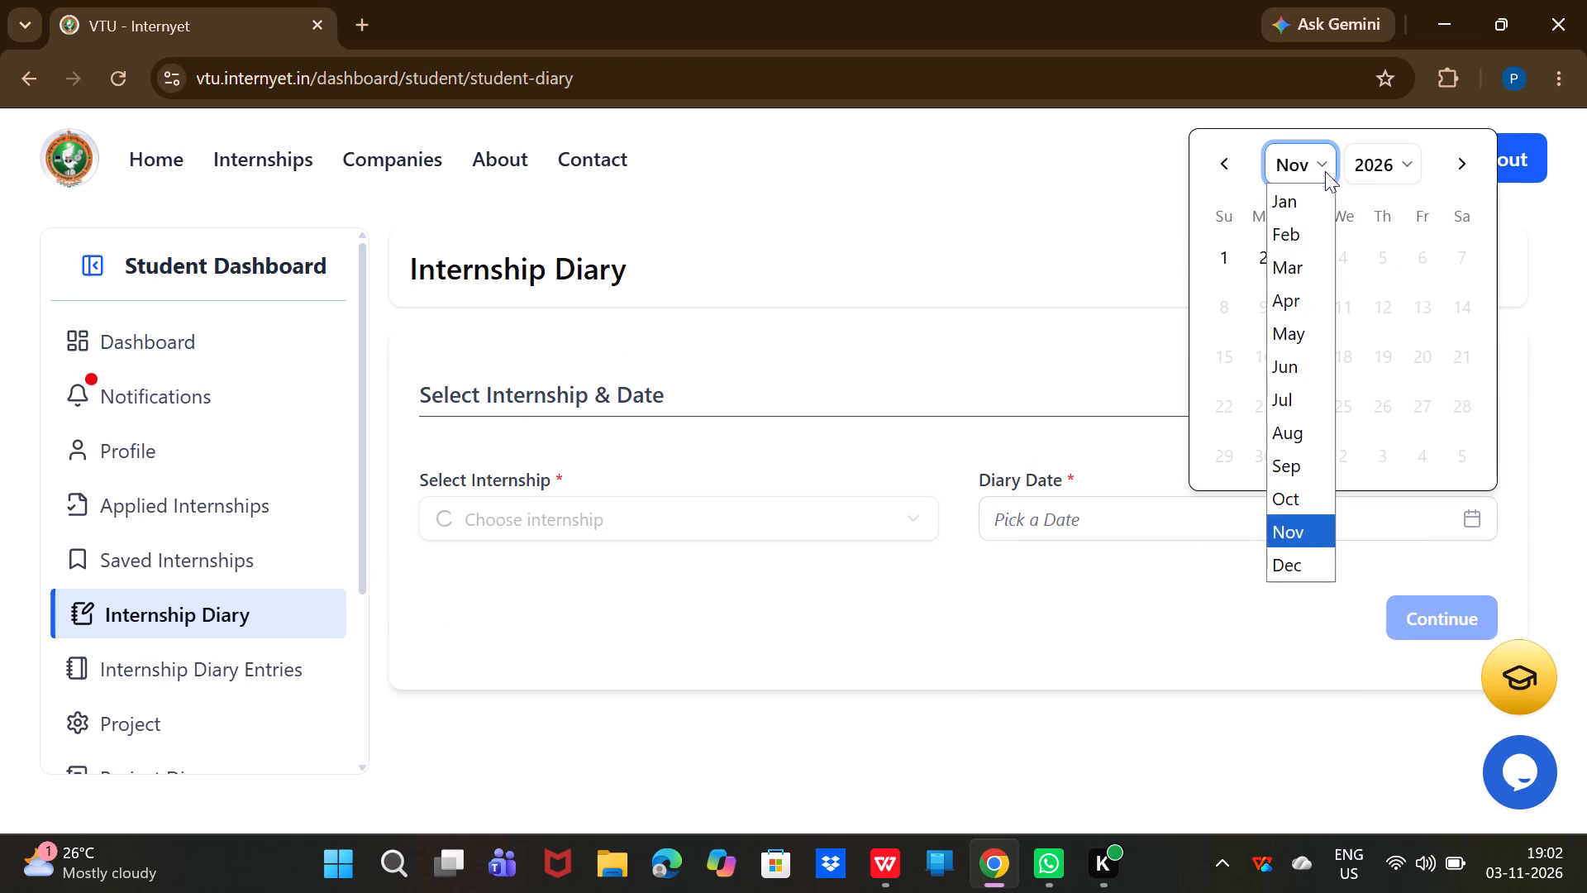
{"action": "left_click", "coordinate": [1312, 443]}
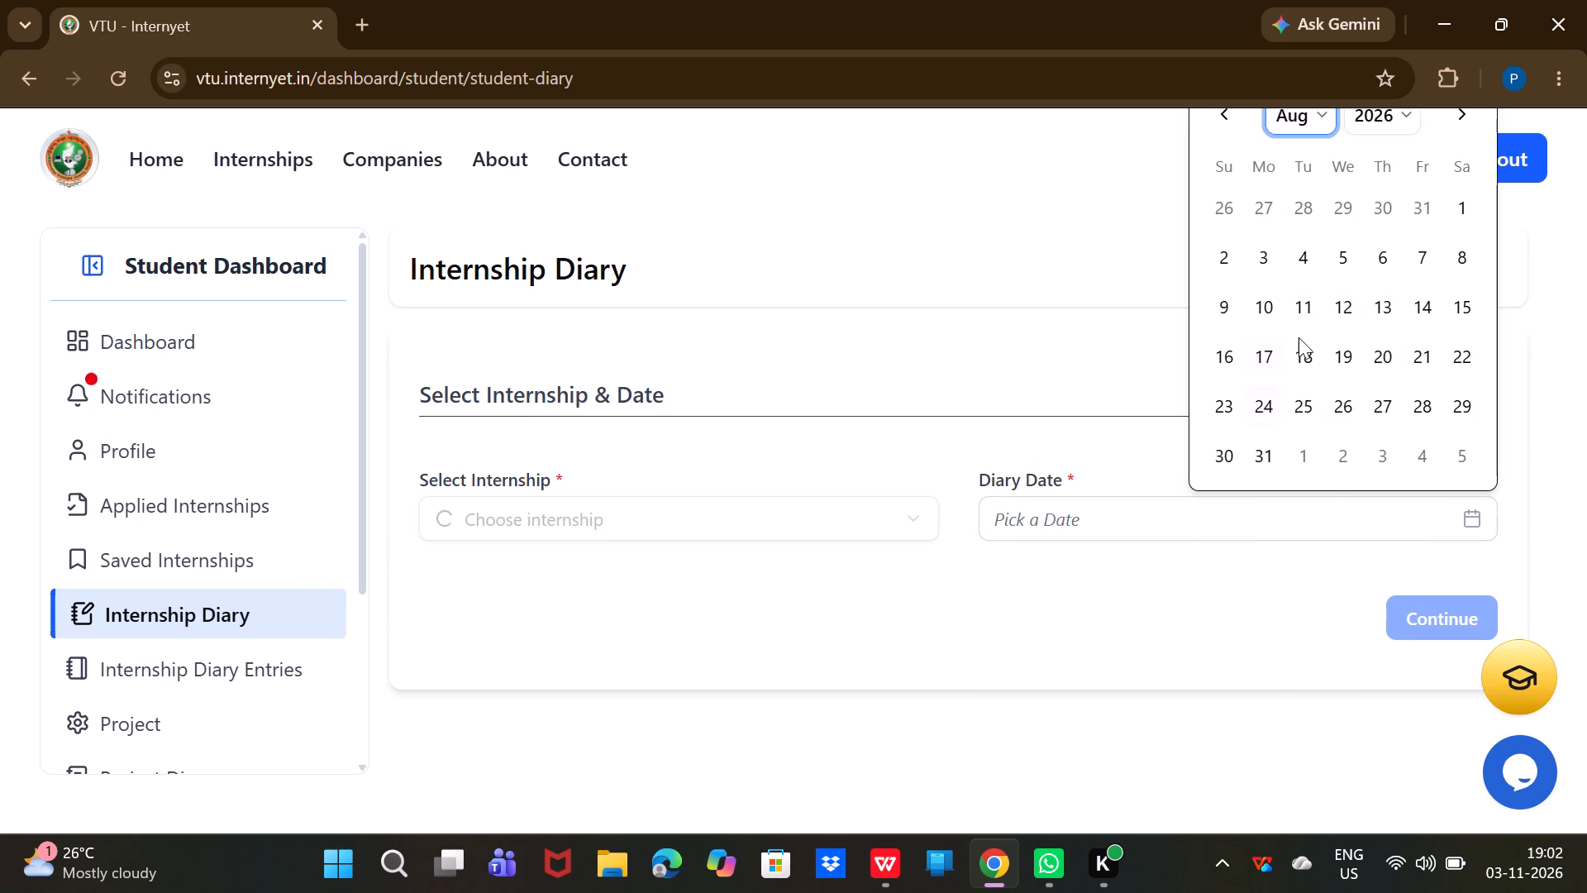
{"action": "left_click", "coordinate": [1376, 401]}
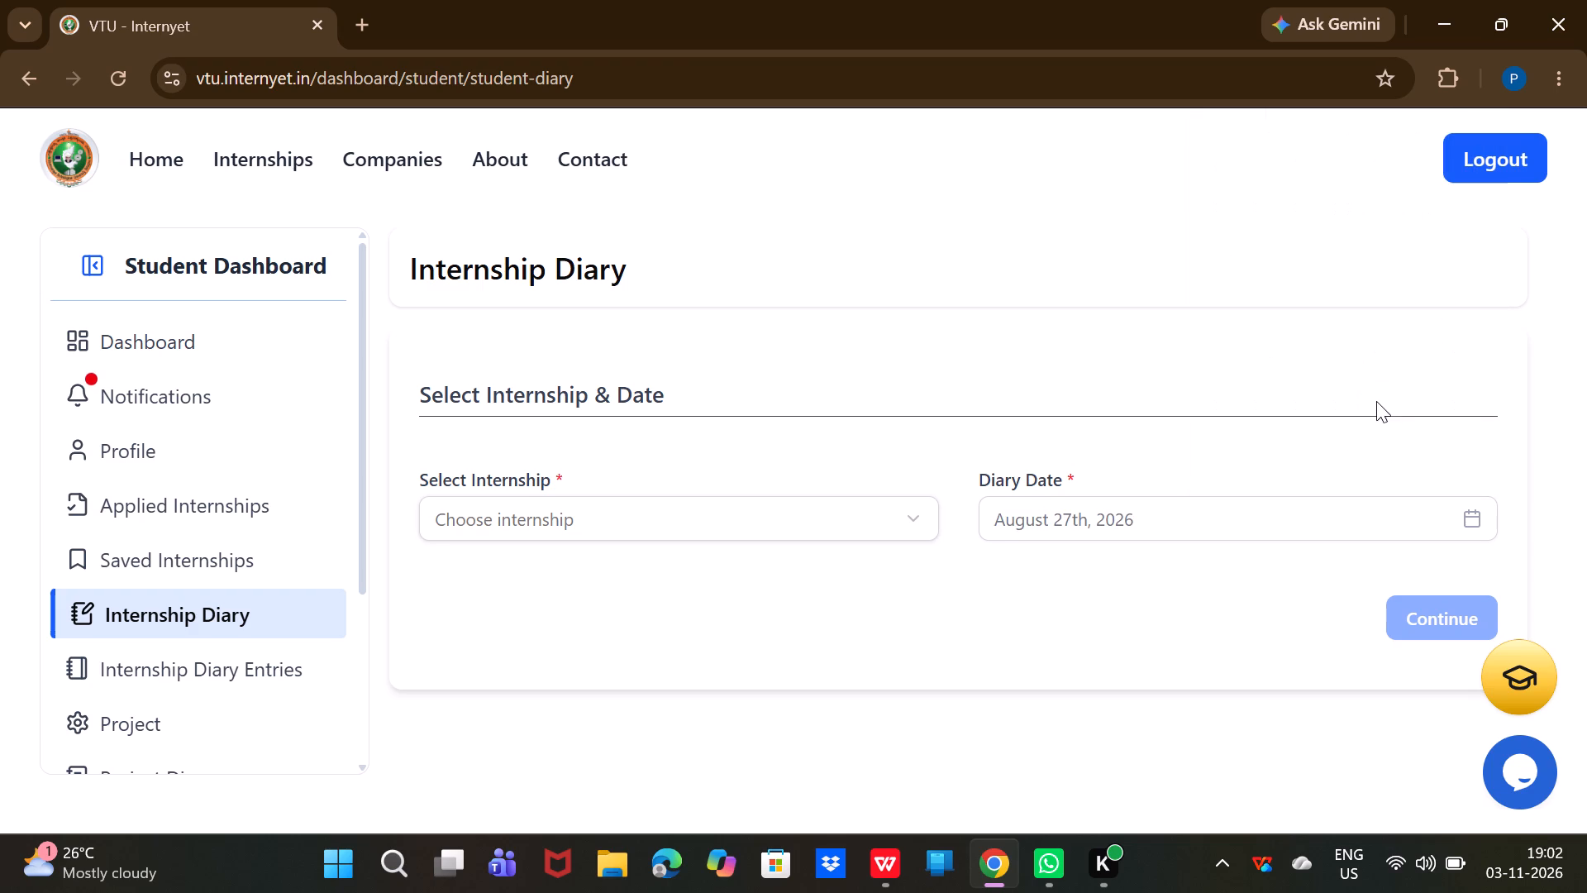
{"action": "left_click", "coordinate": [859, 499]}
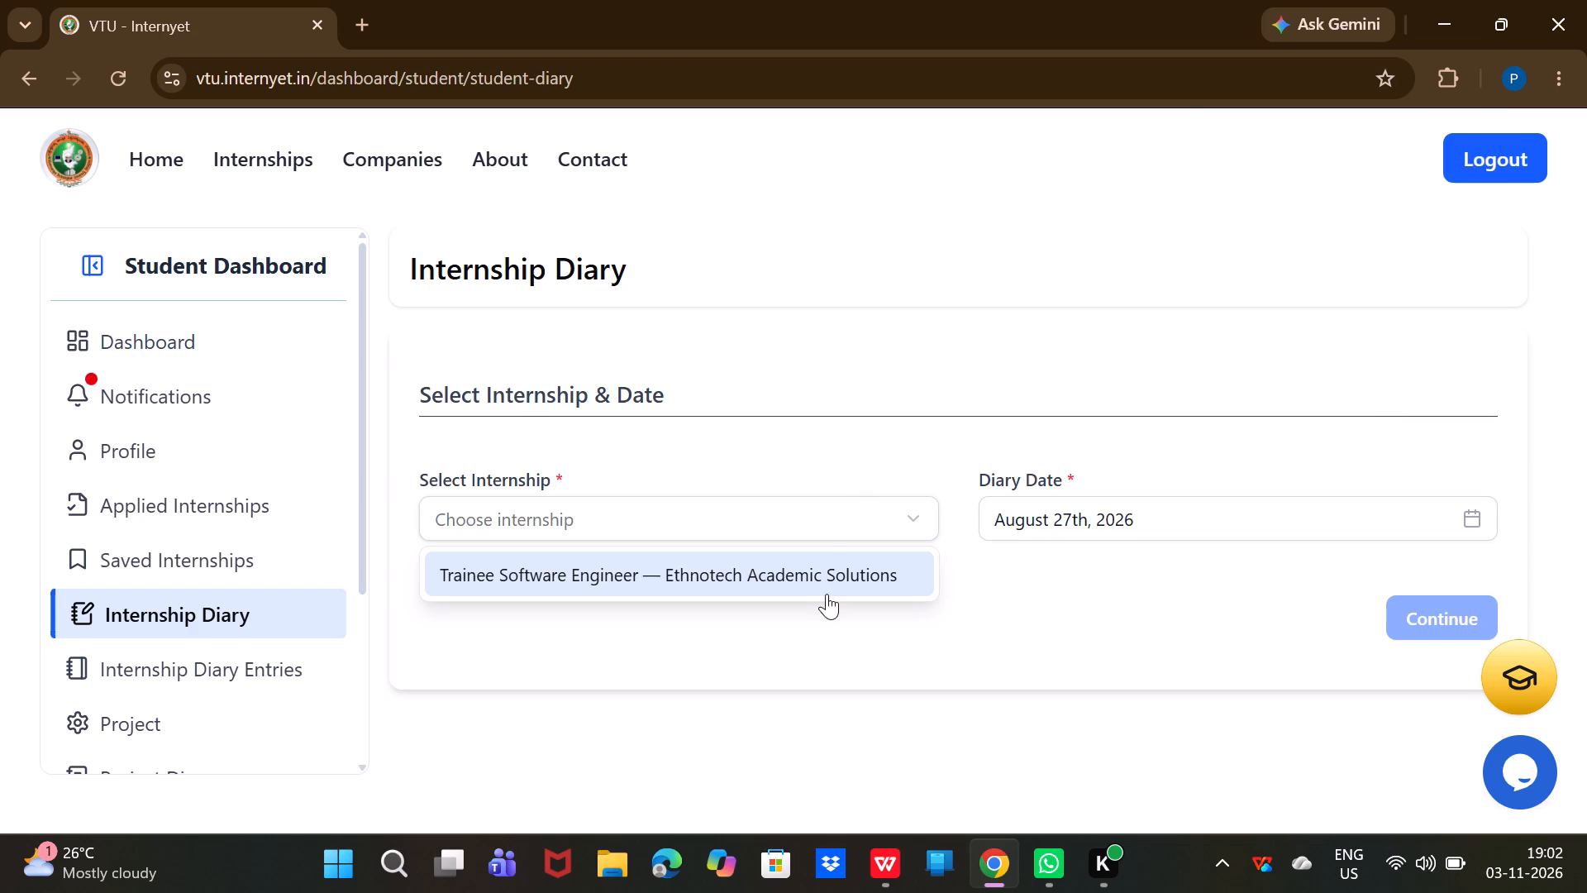
{"action": "left_click", "coordinate": [827, 594]}
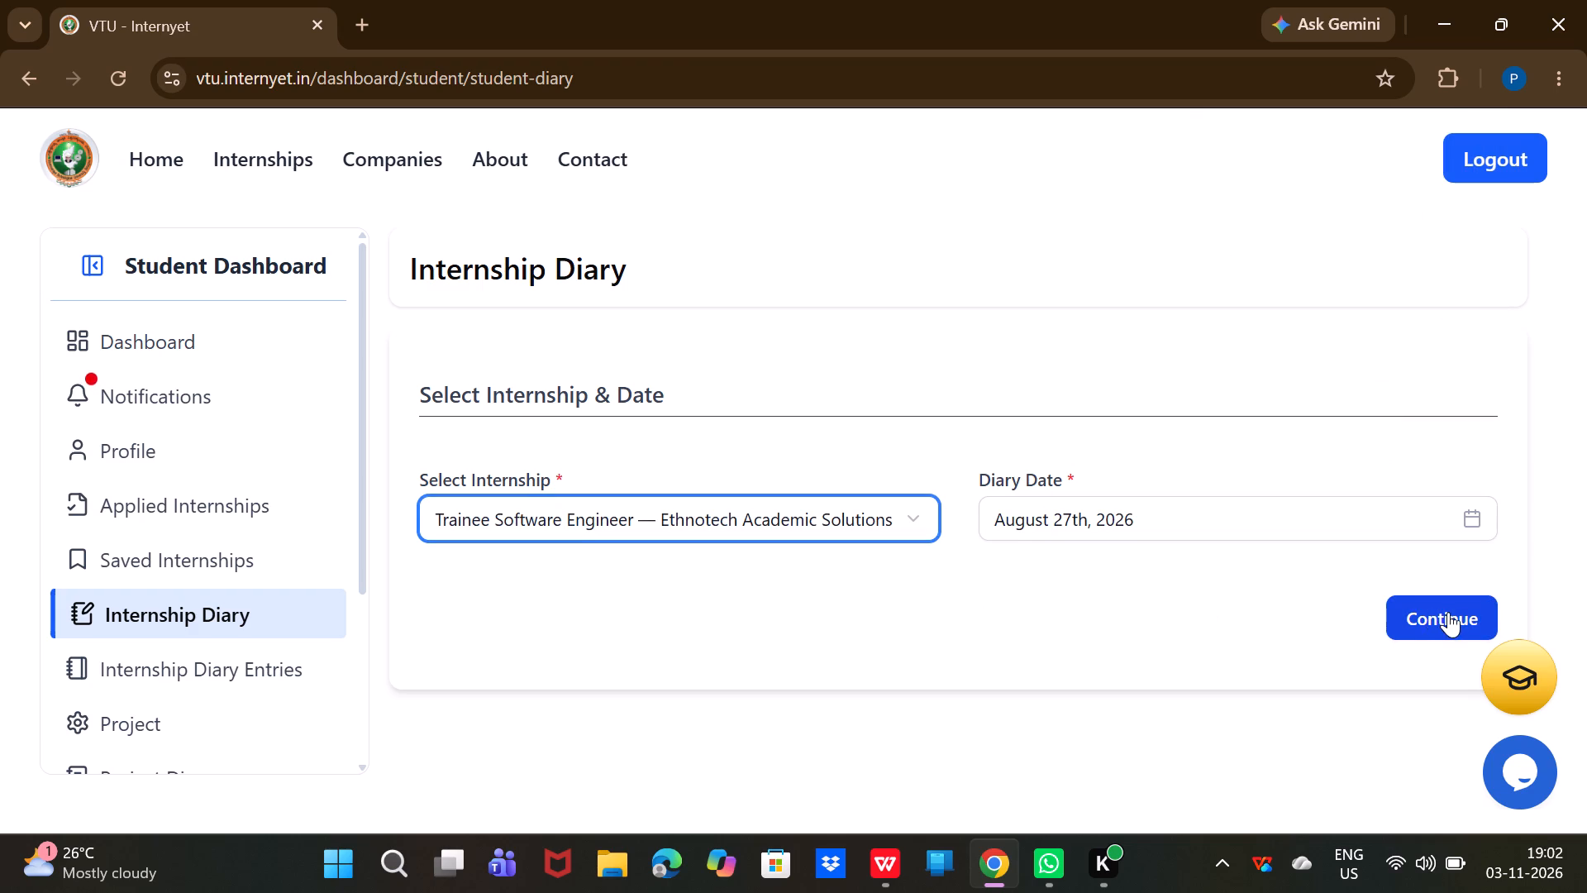
{"action": "left_click", "coordinate": [1448, 612]}
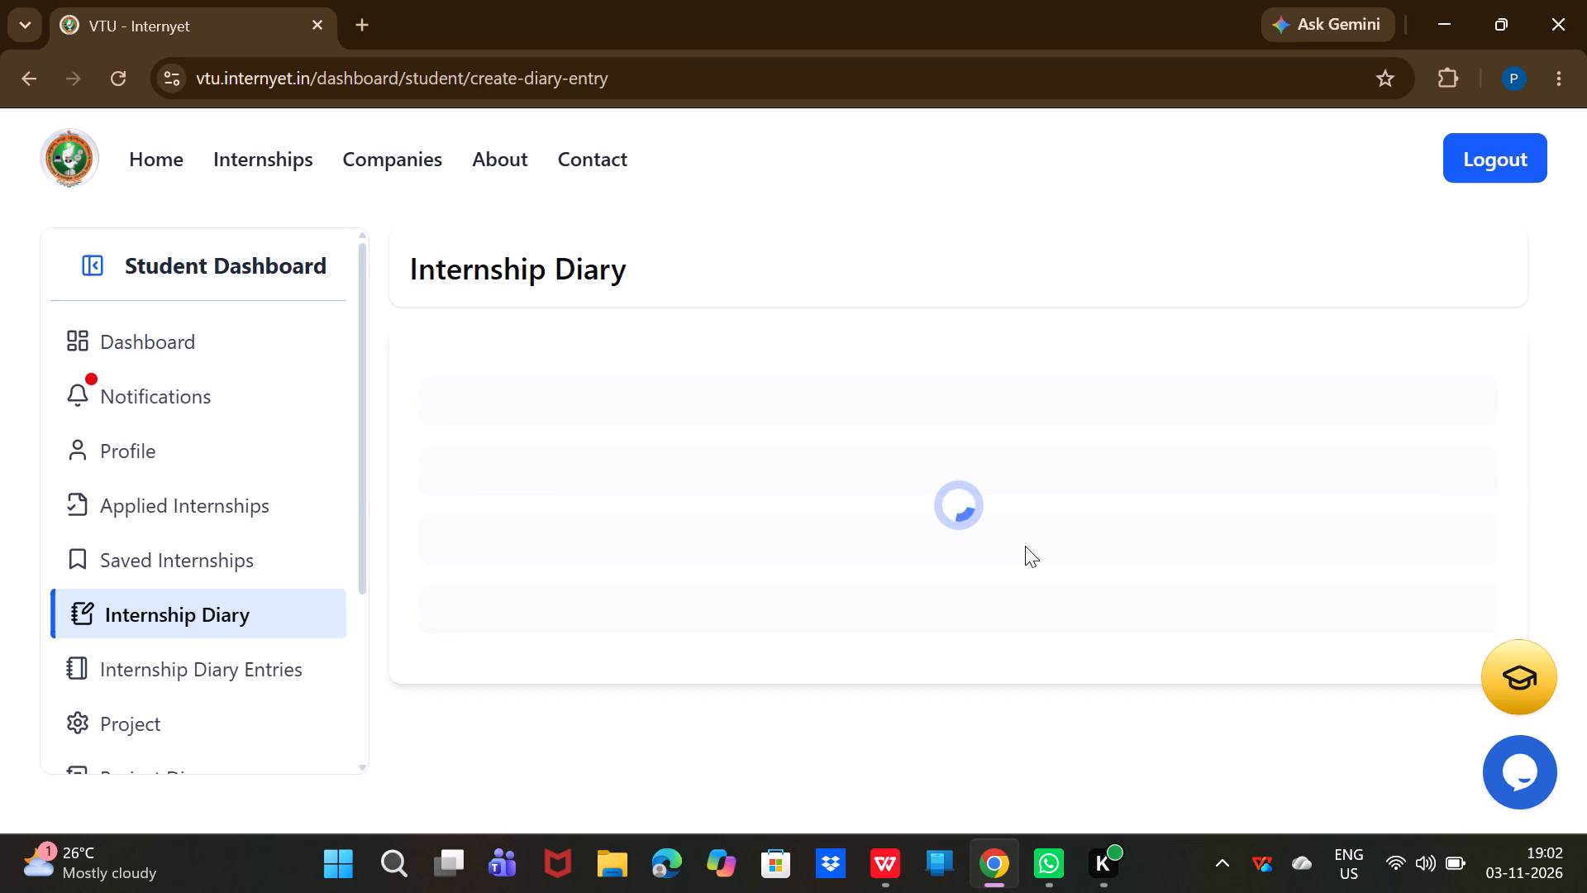
Paste the copied Day 09 text into the Work Summary and set the hours worked to 6.
{"action": "scroll", "coordinate": [956, 546], "scroll_direction": "down", "scroll_amount": 2}
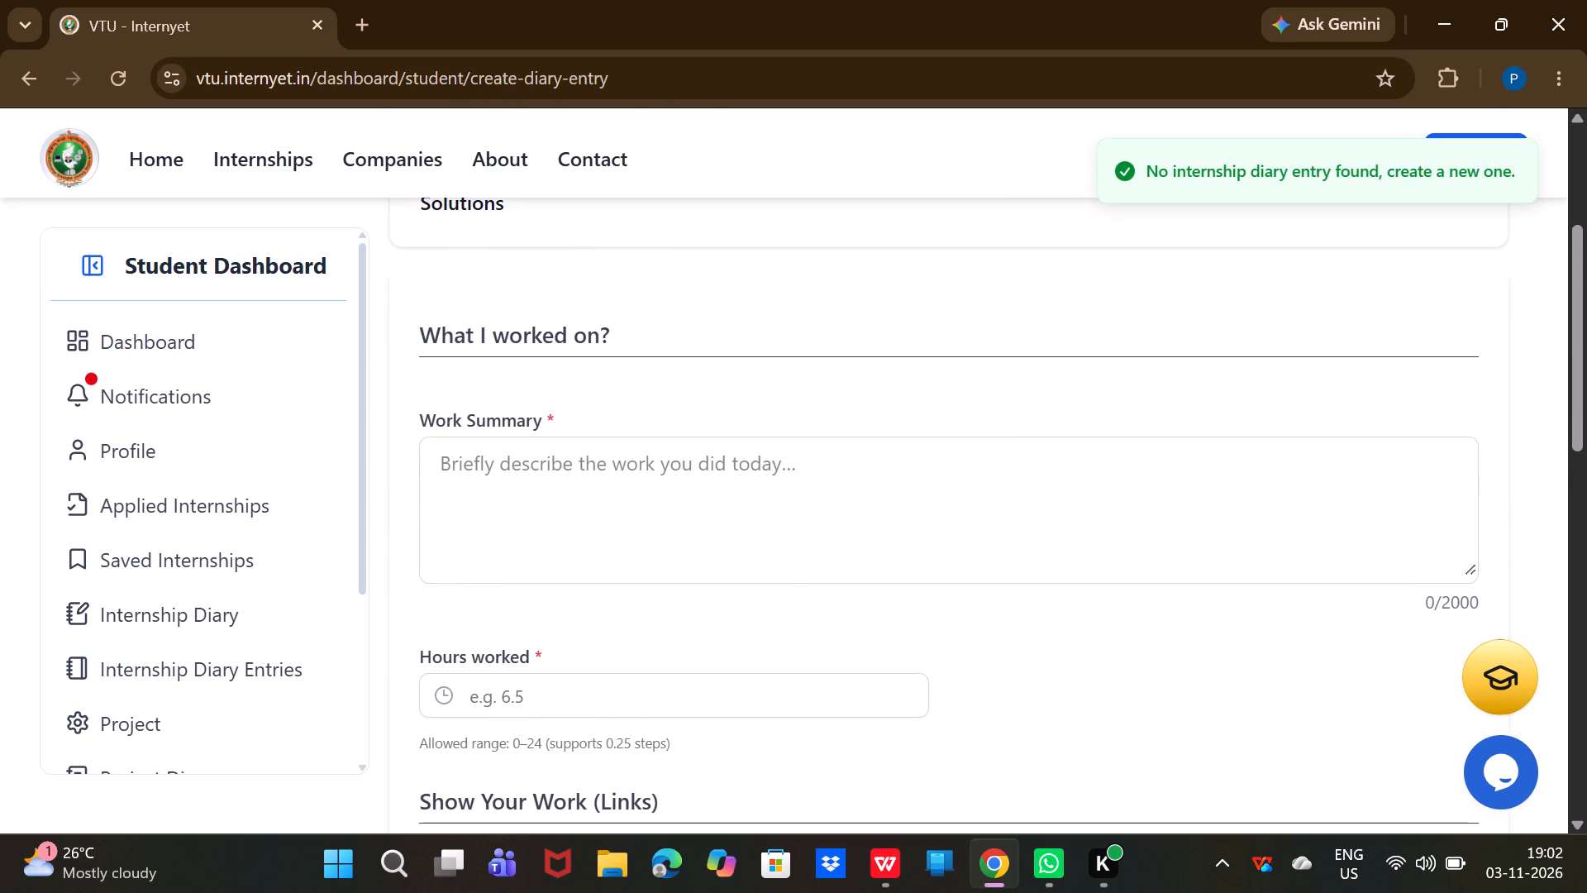
{"action": "left_click", "coordinate": [817, 493]}
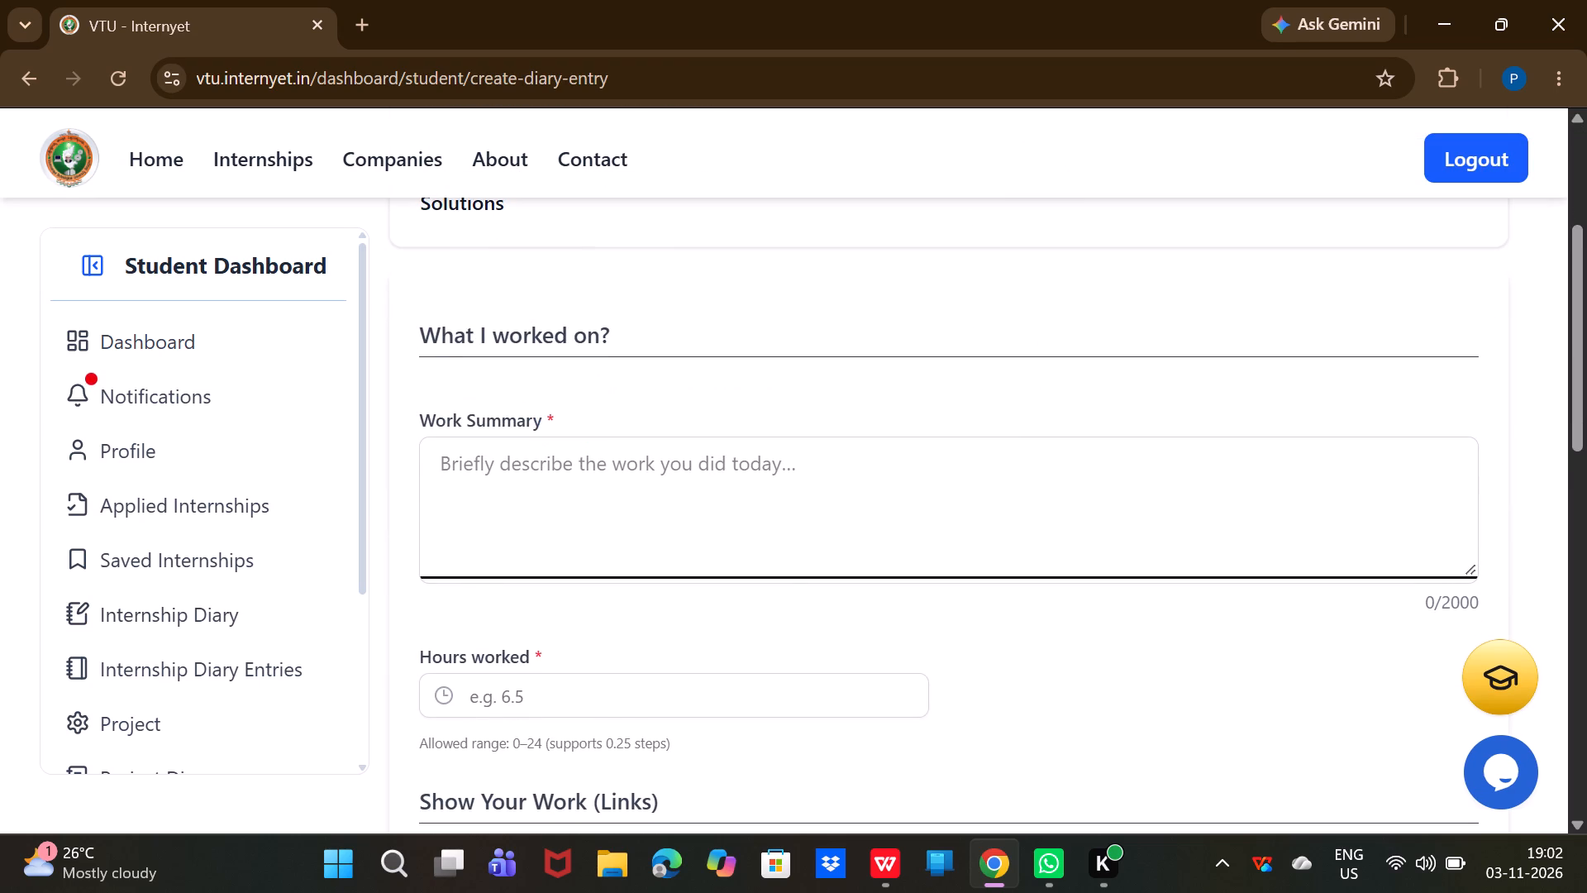
{"action": "key", "text": "ctrl+v"}
{"action": "left_click", "coordinate": [717, 694]}
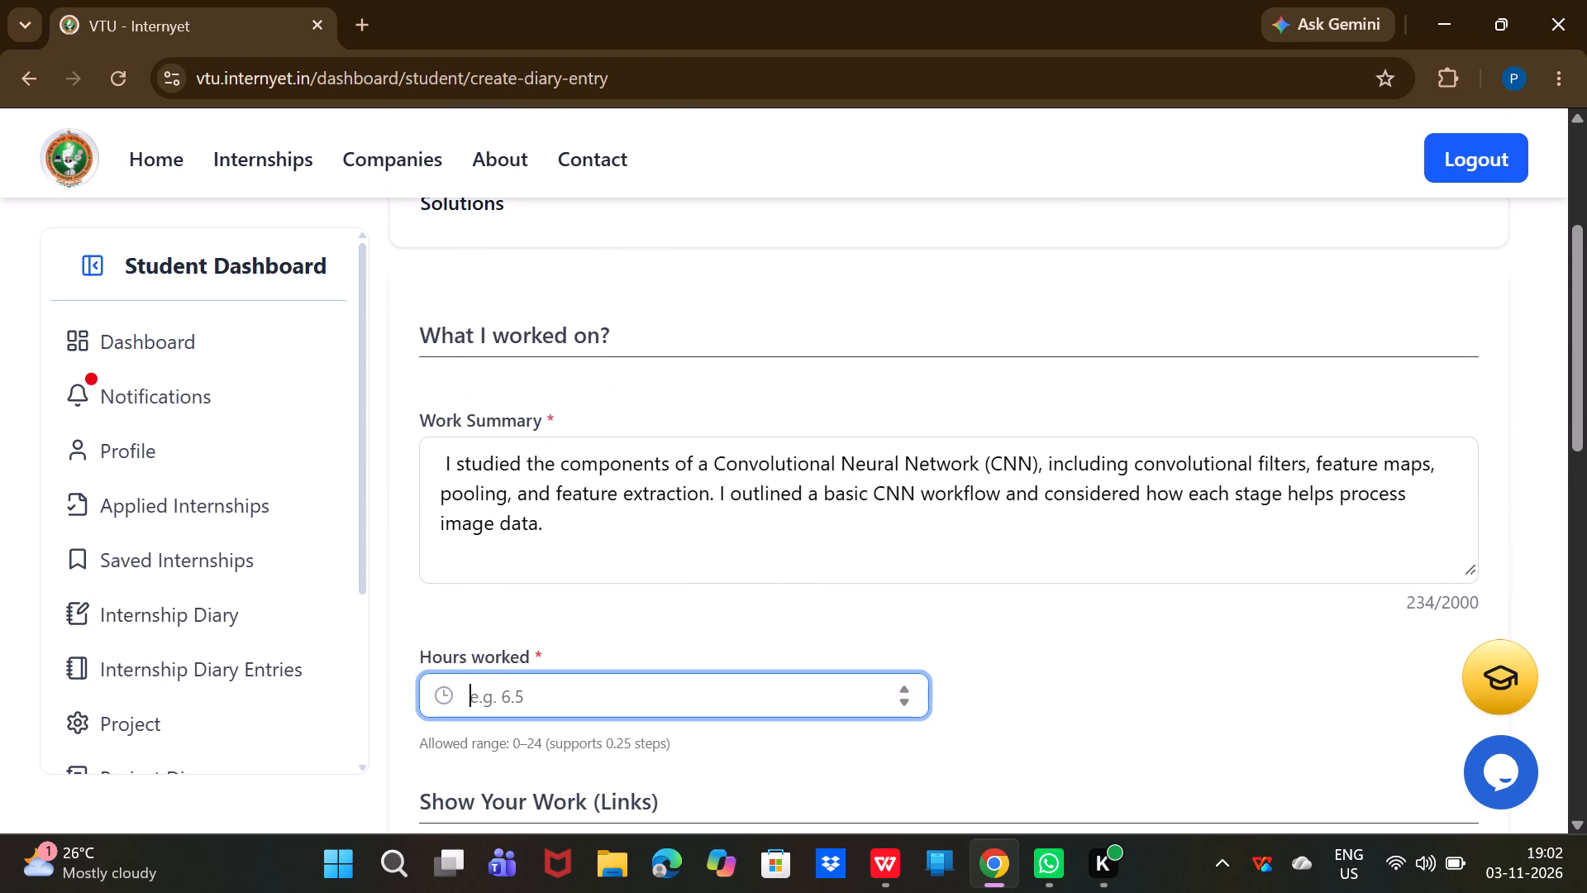
{"action": "key", "text": "6"}
Copy the Day 09 Learnings and Outcomes text from the WPS Office document and paste it into the entry's Learnings / Outcomes in Chrome.
{"action": "scroll", "coordinate": [717, 694], "scroll_direction": "down", "scroll_amount": 1}
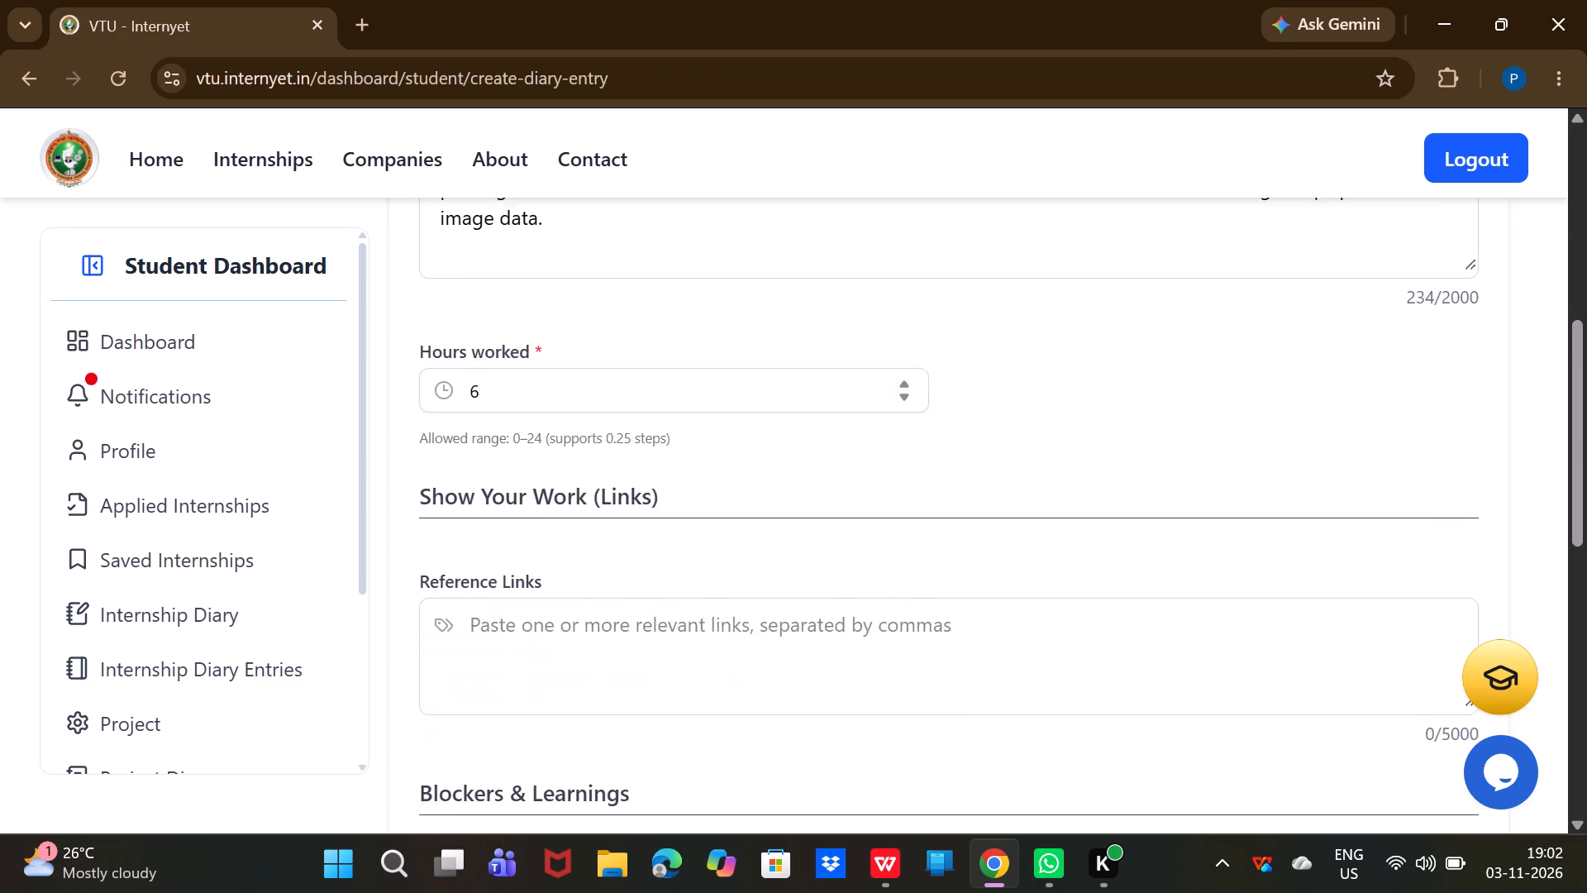
{"action": "scroll", "coordinate": [717, 694], "scroll_direction": "down", "scroll_amount": 2}
{"action": "scroll", "coordinate": [640, 756], "scroll_direction": "down", "scroll_amount": 2}
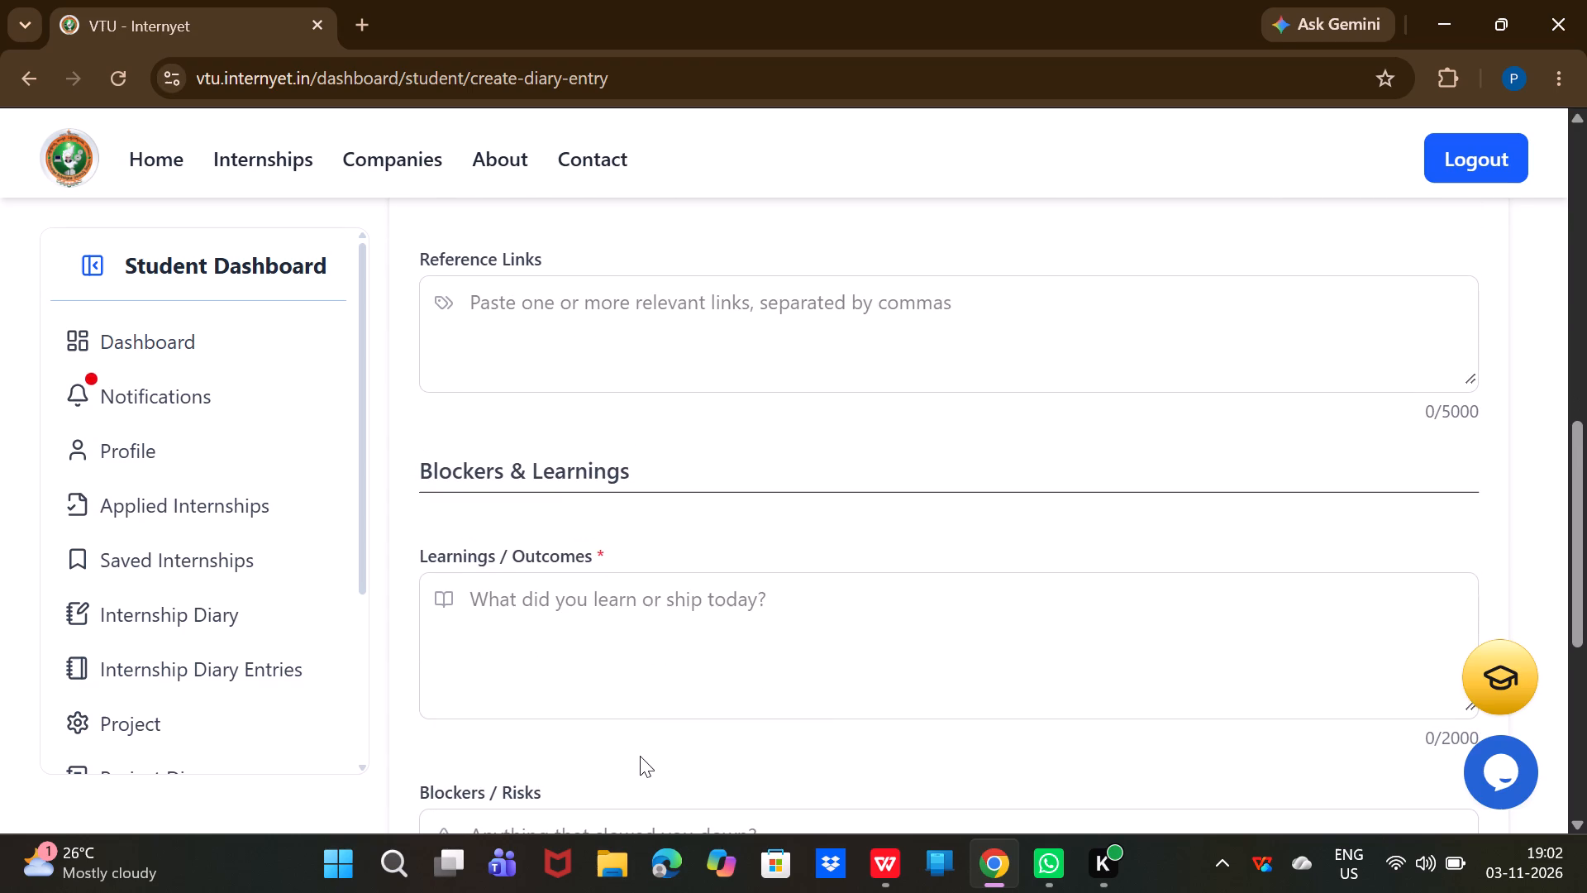
{"action": "left_click", "coordinate": [636, 678]}
{"action": "left_click", "coordinate": [878, 876]}
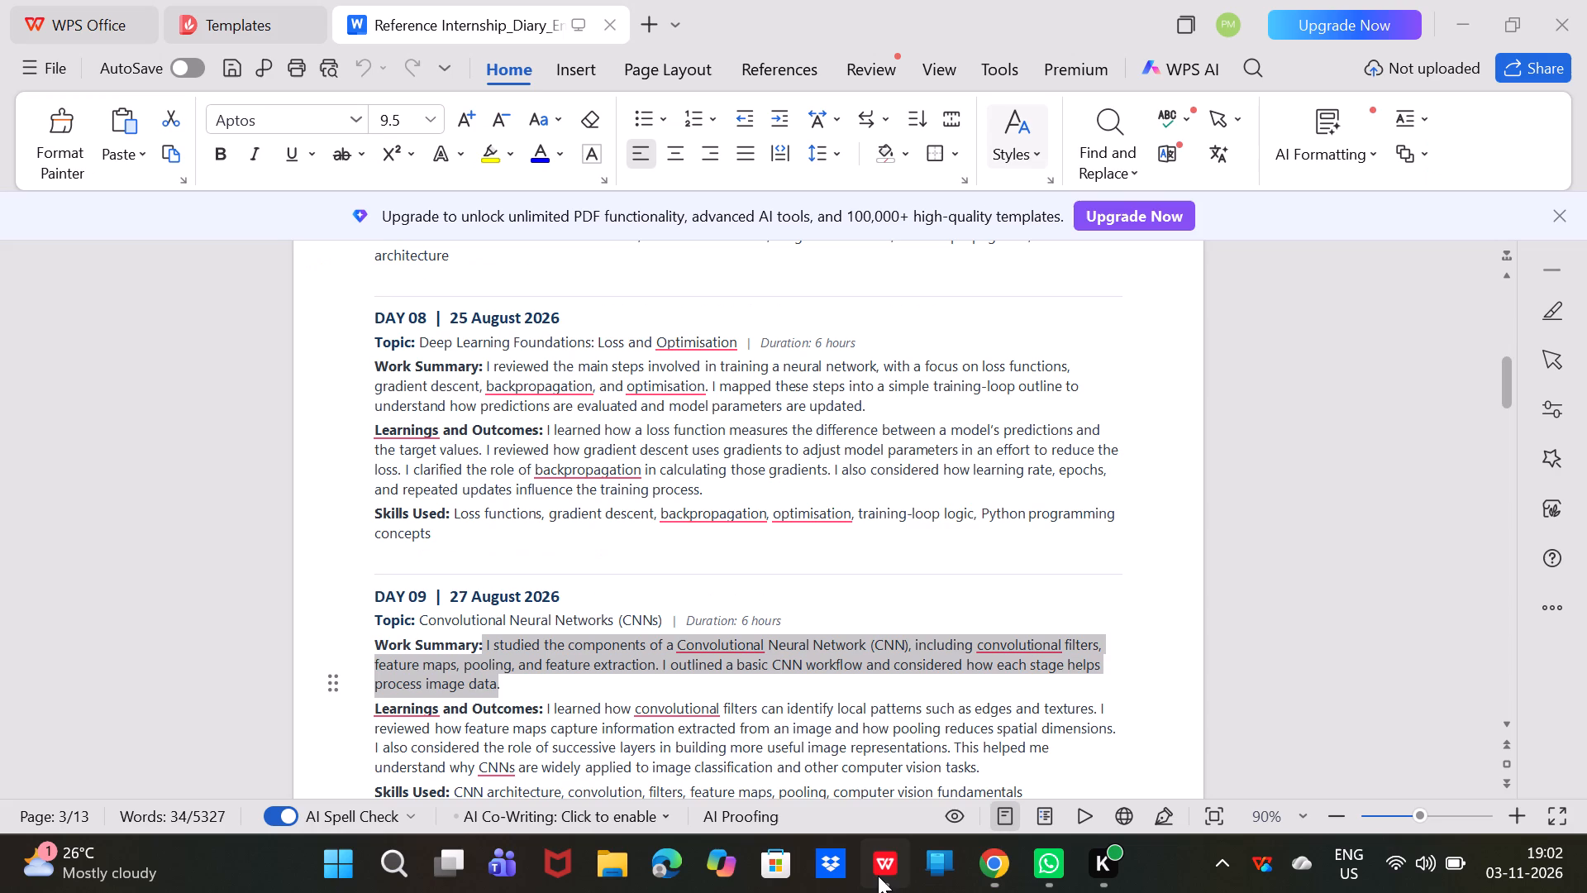
{"action": "scroll", "coordinate": [665, 659], "scroll_direction": "down", "scroll_amount": 1}
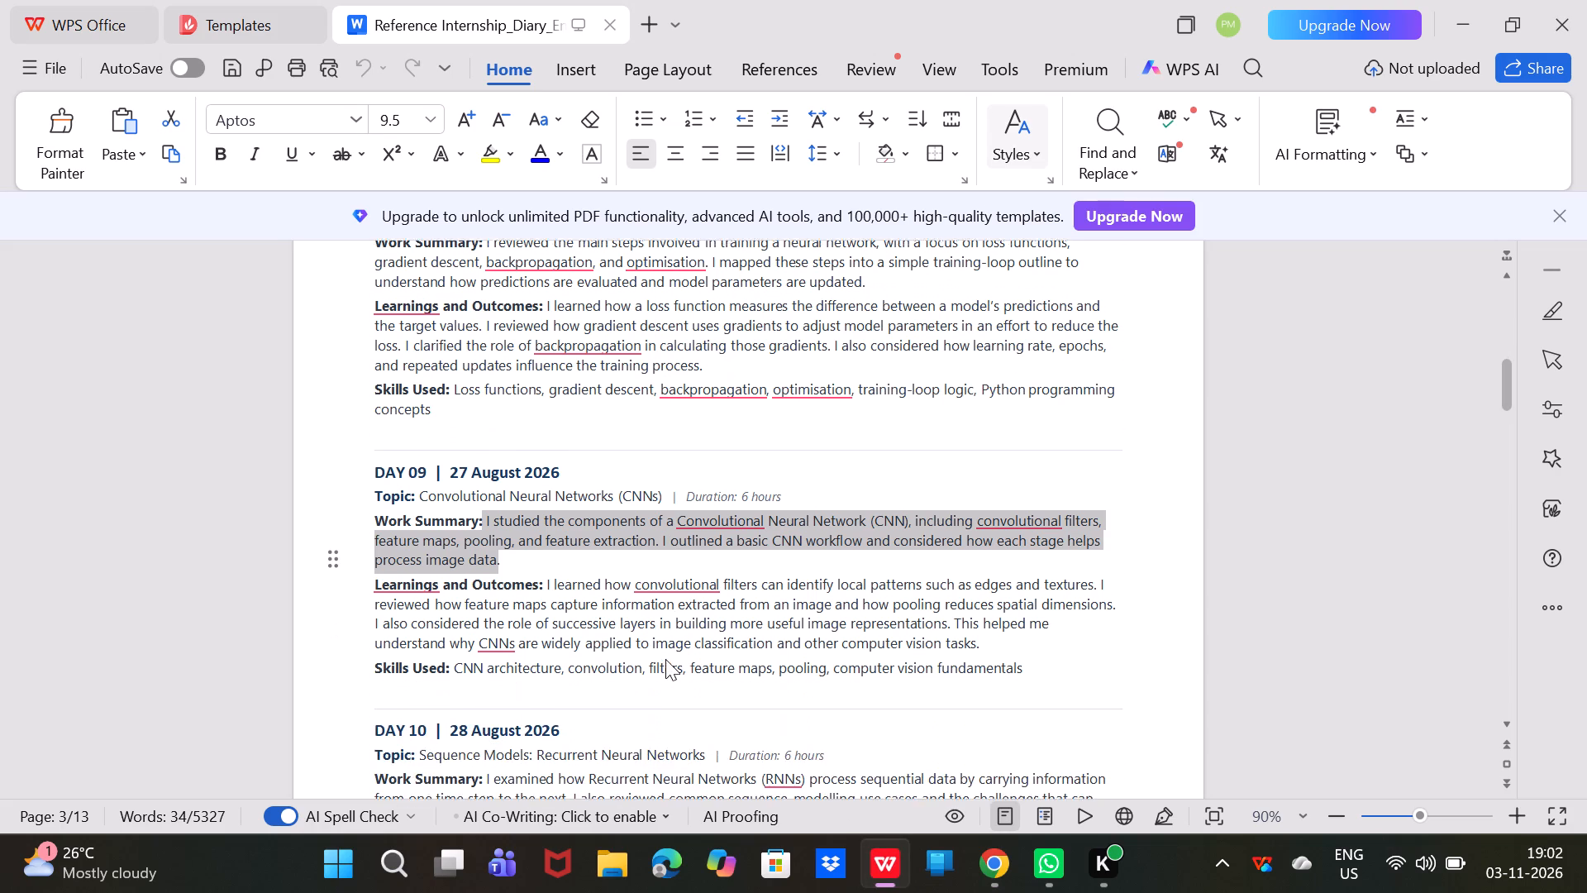
{"action": "scroll", "coordinate": [665, 659], "scroll_direction": "down", "scroll_amount": 1}
{"action": "left_click_drag", "start_coordinate": [541, 580], "coordinate": [987, 644]}
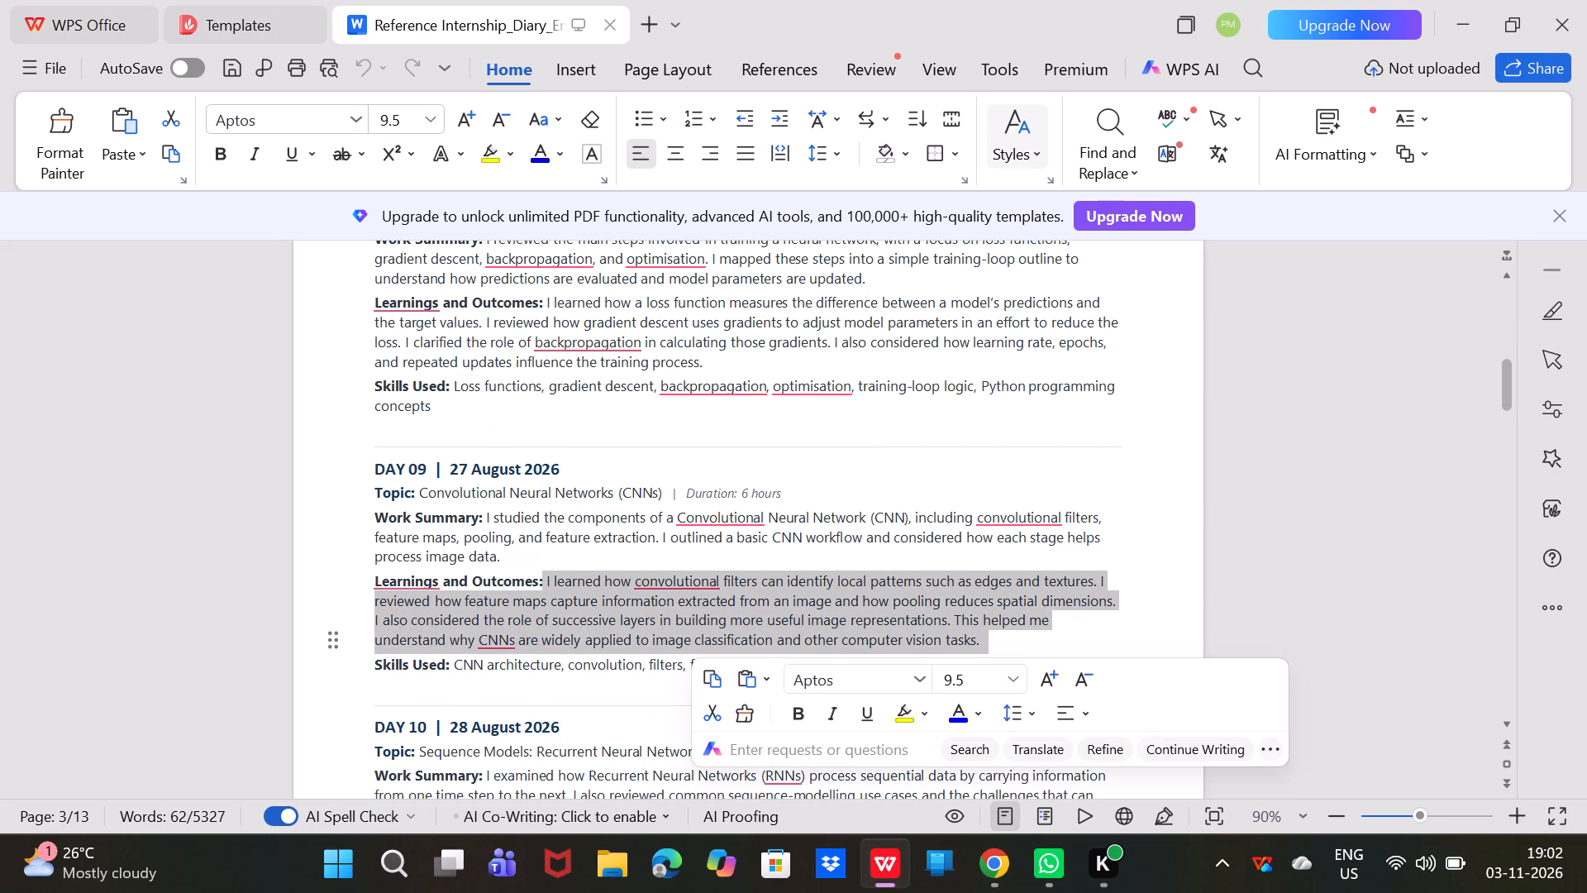
{"action": "key", "text": "ctrl+c"}
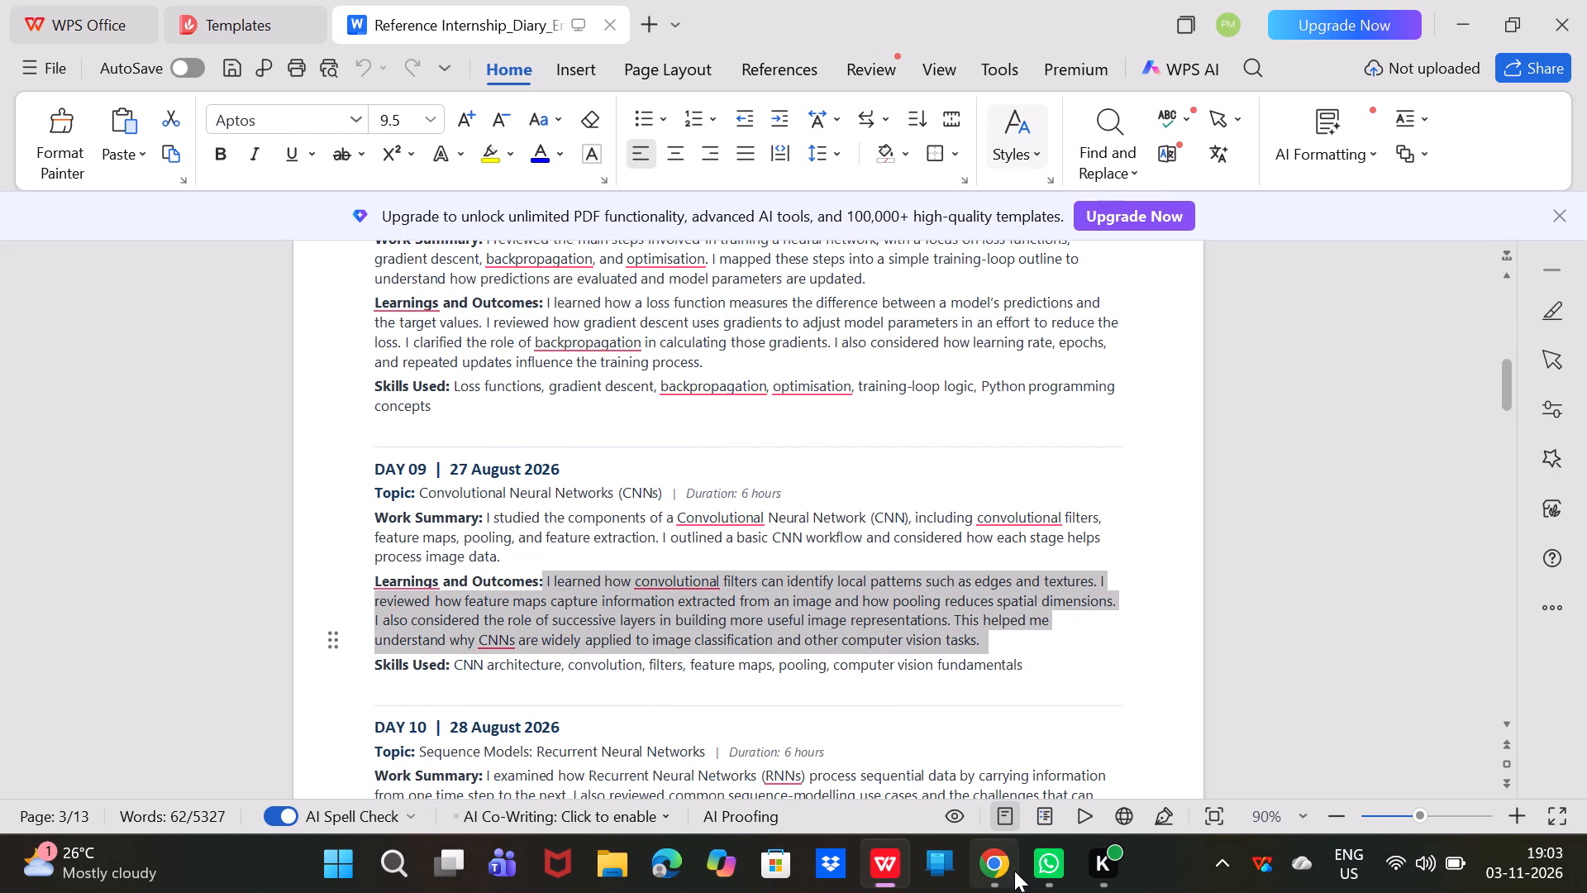
{"action": "left_click", "coordinate": [1014, 871]}
{"action": "left_click", "coordinate": [765, 681]}
{"action": "key", "text": "ctrl+v"}
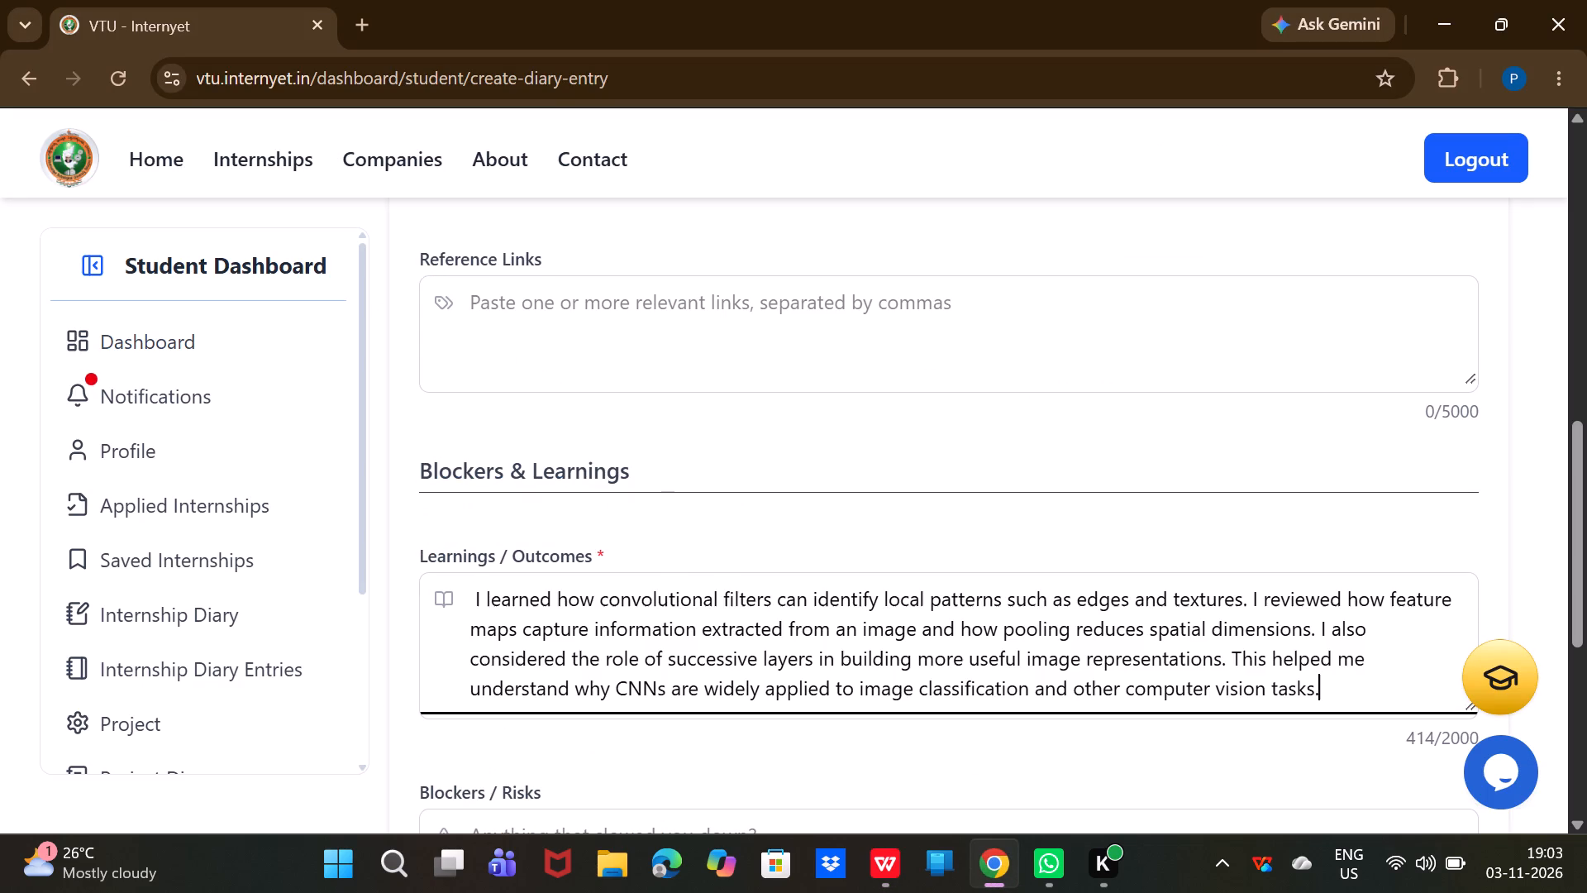
Add Generative ai as the skill used and save the 27 August 2026 diary entry.
{"action": "scroll", "coordinate": [765, 681], "scroll_direction": "down", "scroll_amount": 3}
{"action": "left_click", "coordinate": [737, 736]}
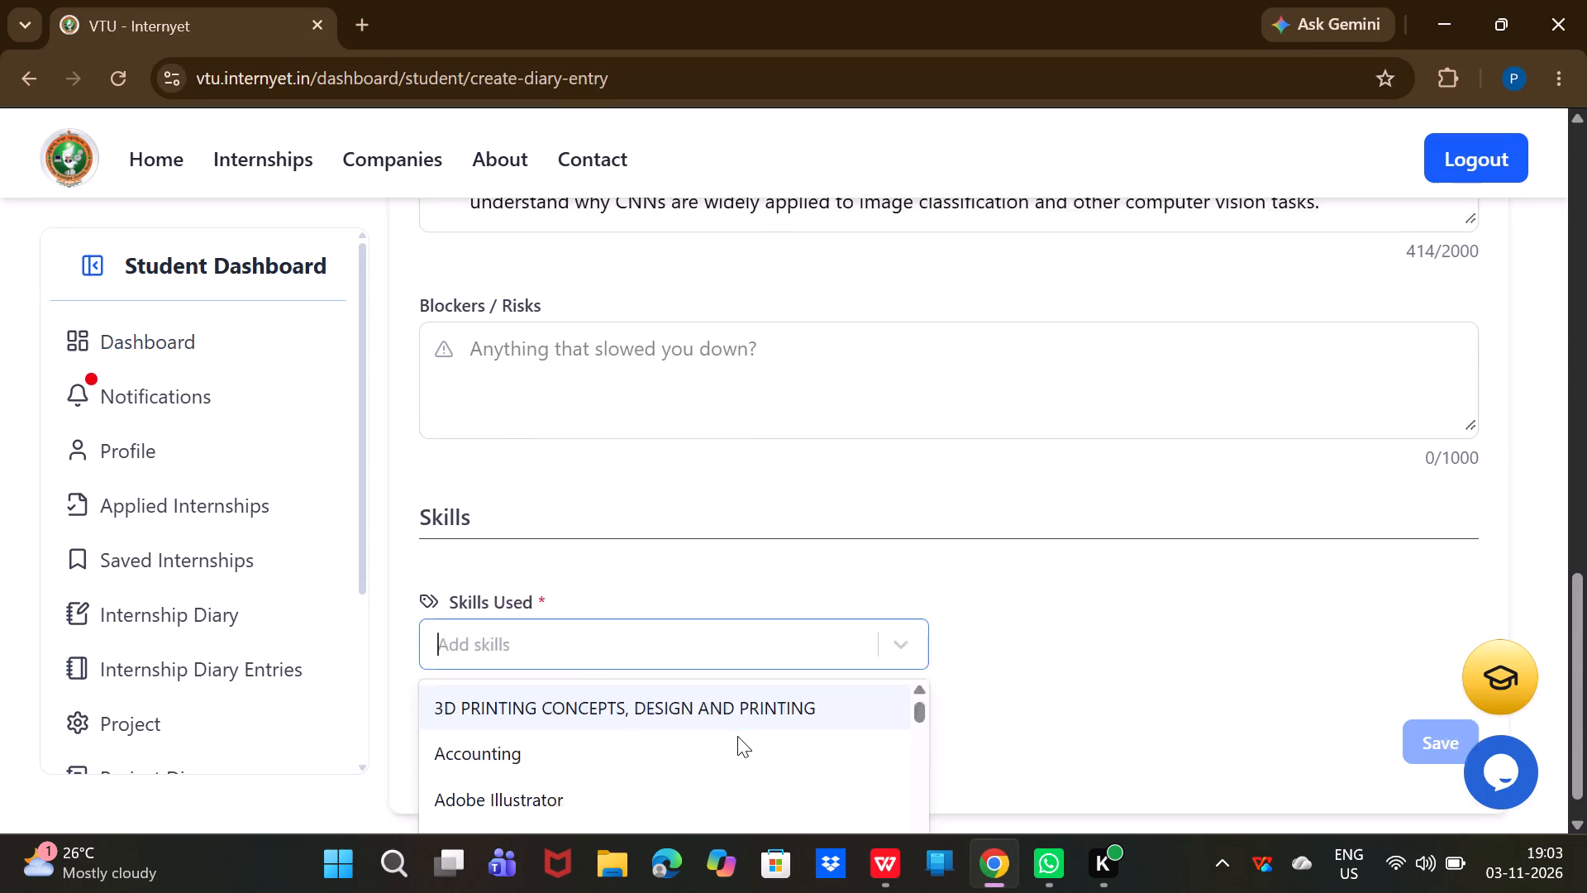
{"action": "type", "text": "gener"}
{"action": "left_click", "coordinate": [584, 669]}
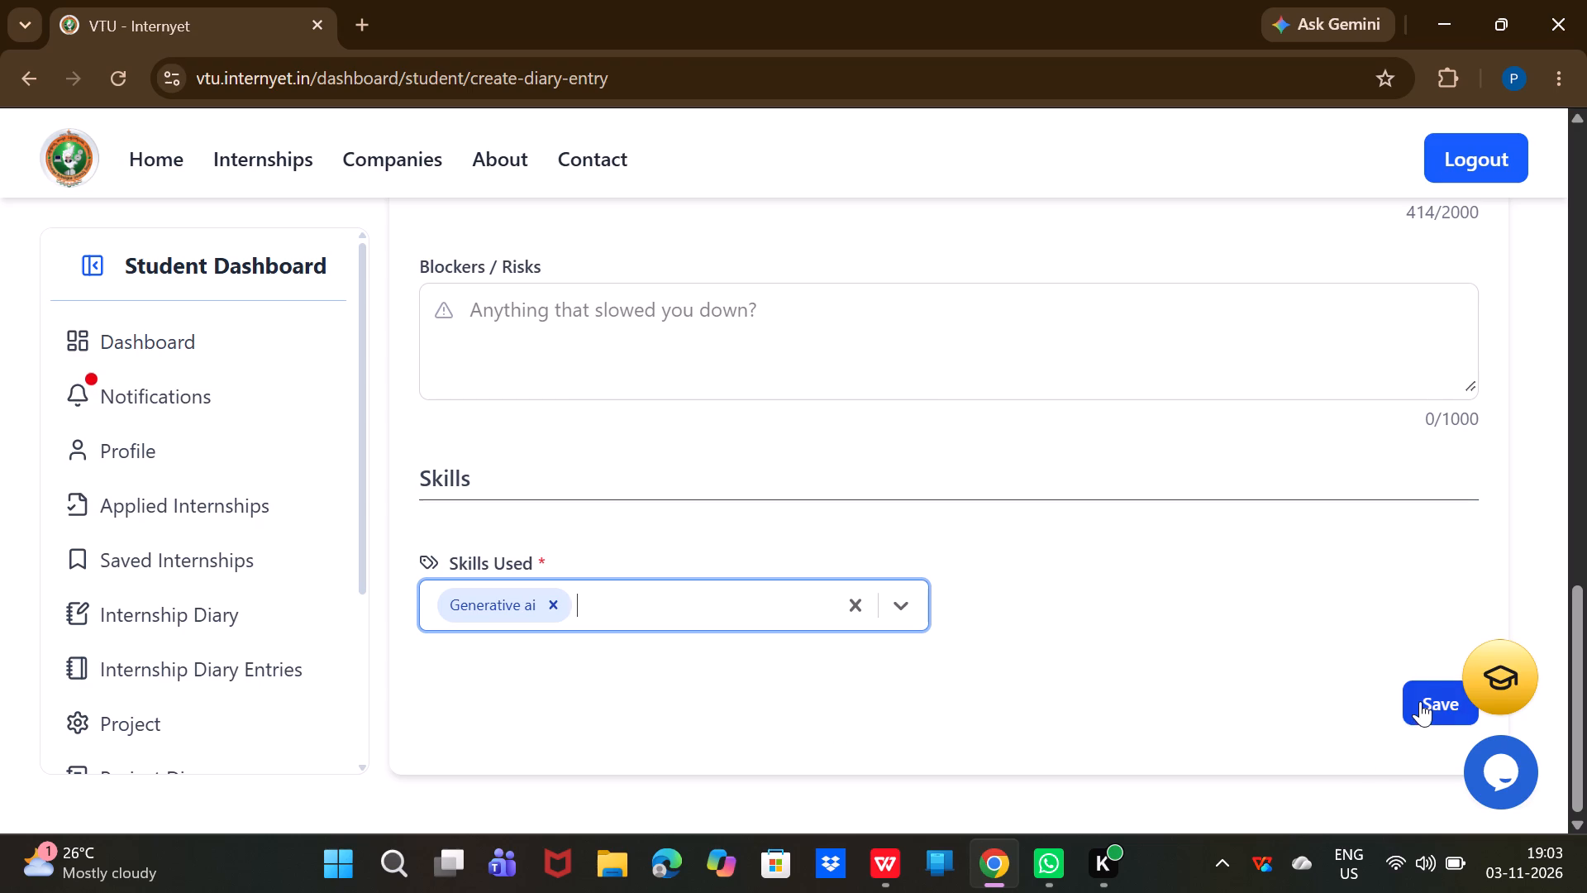
{"action": "left_click", "coordinate": [1420, 701]}
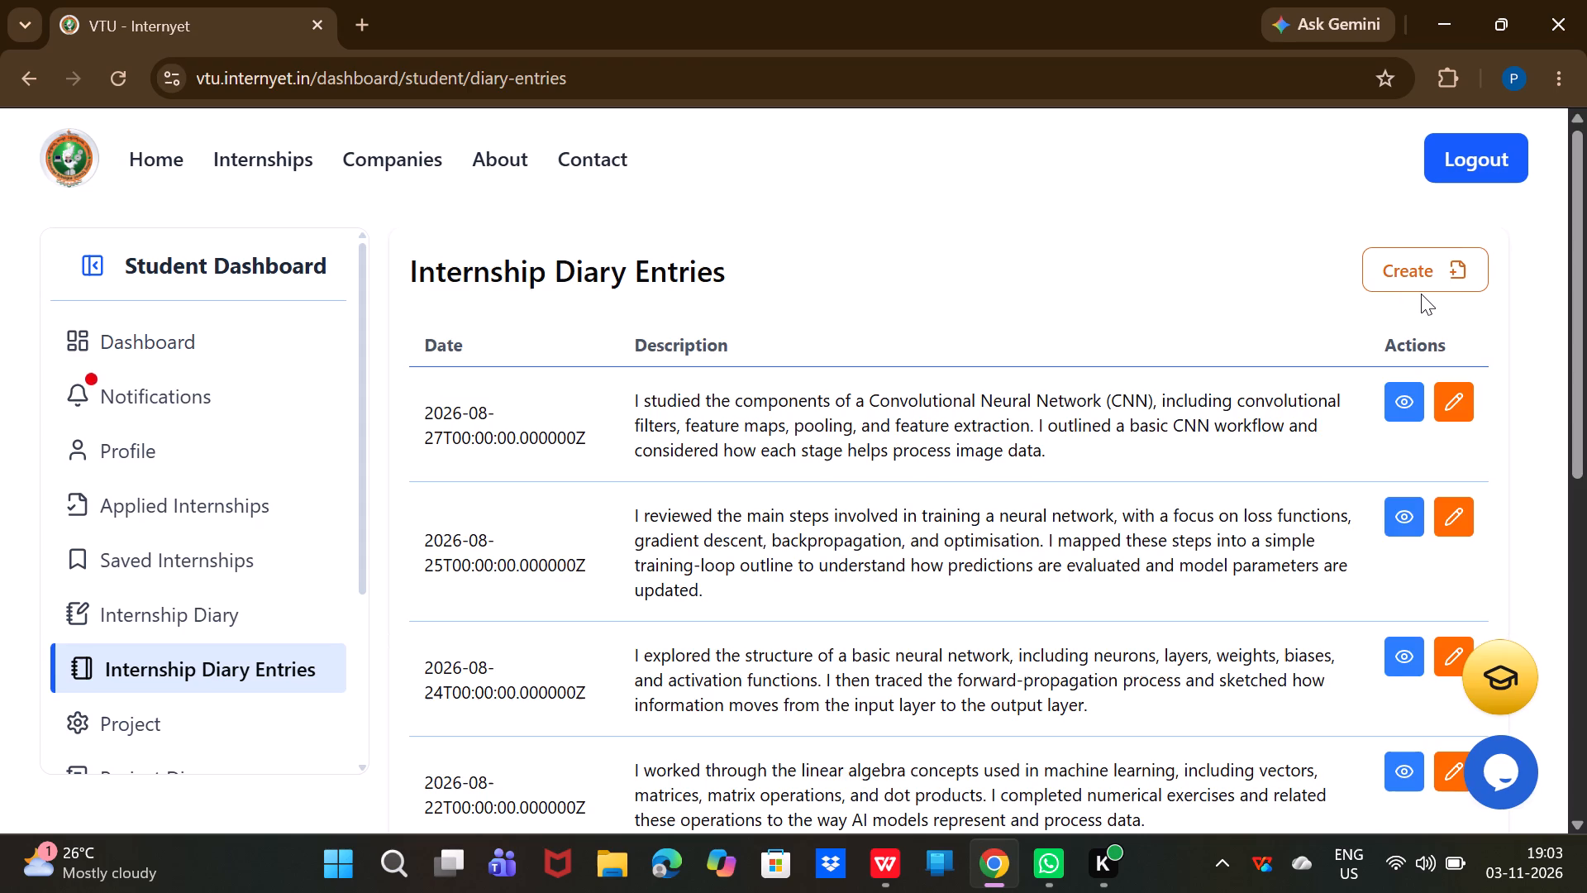
Begin creating another diary entry and copy the Day 10 Work Summary text from the WPS Office document.
{"action": "left_click", "coordinate": [1424, 279]}
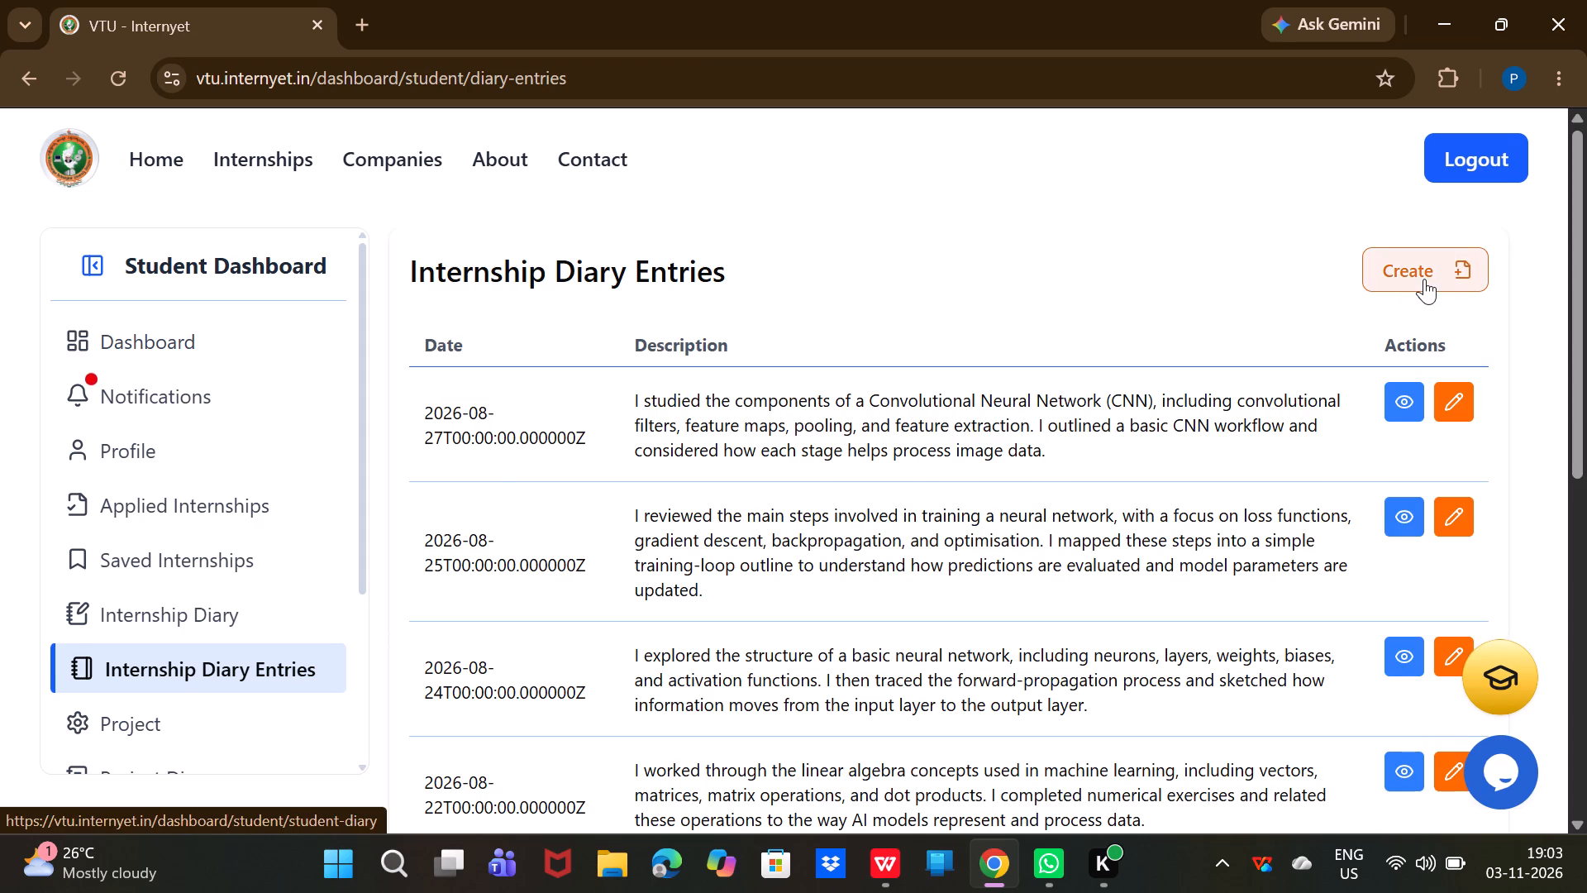
{"action": "left_click", "coordinate": [883, 855]}
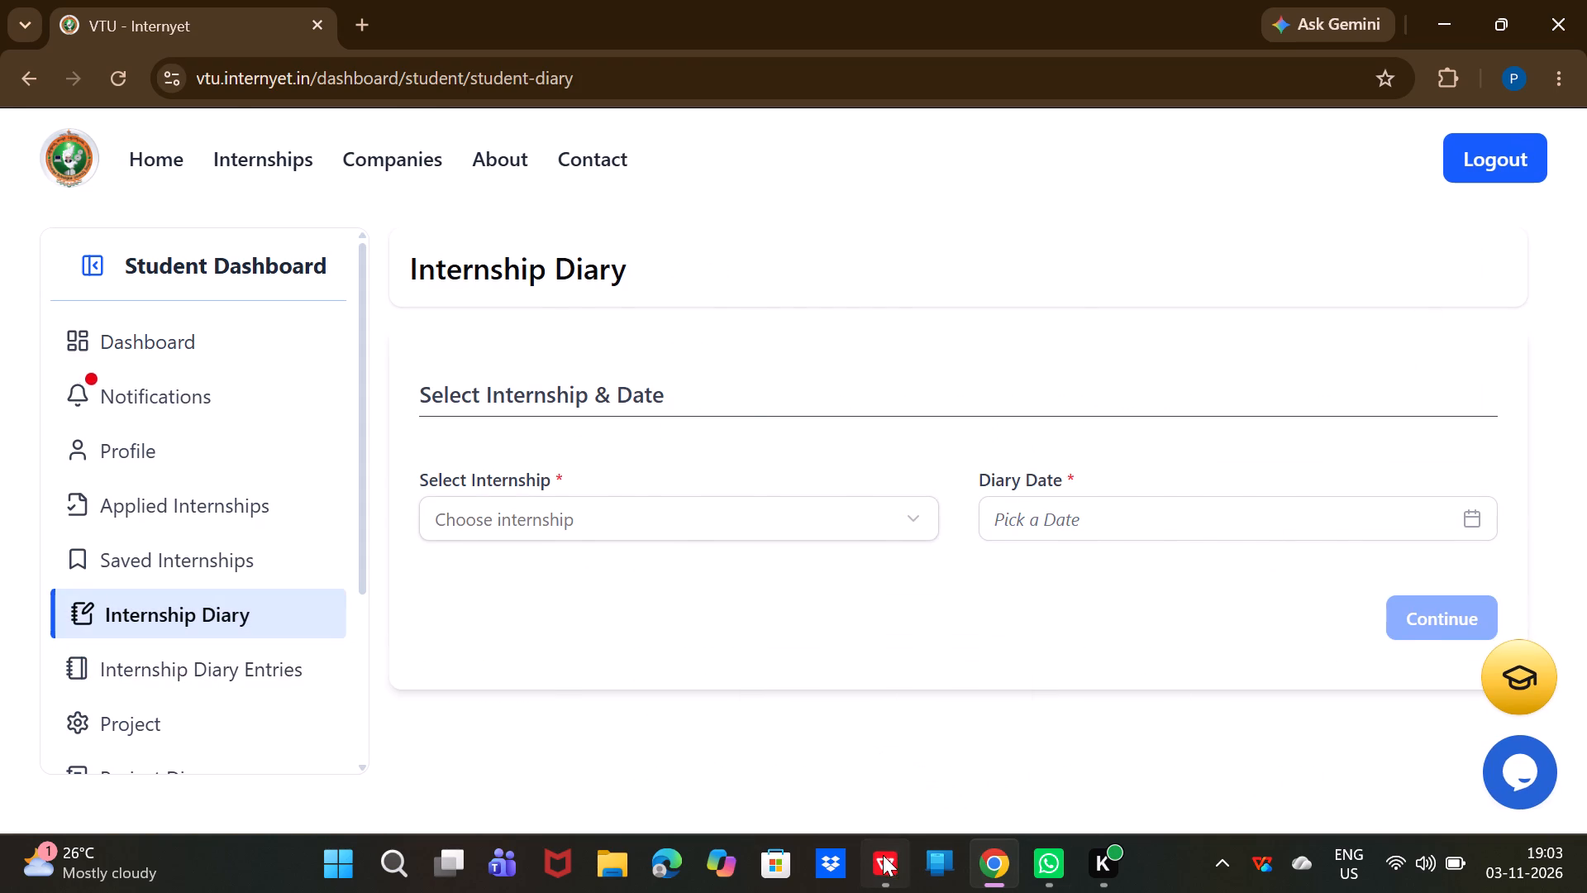
{"action": "scroll", "coordinate": [909, 552], "scroll_direction": "down", "scroll_amount": 3}
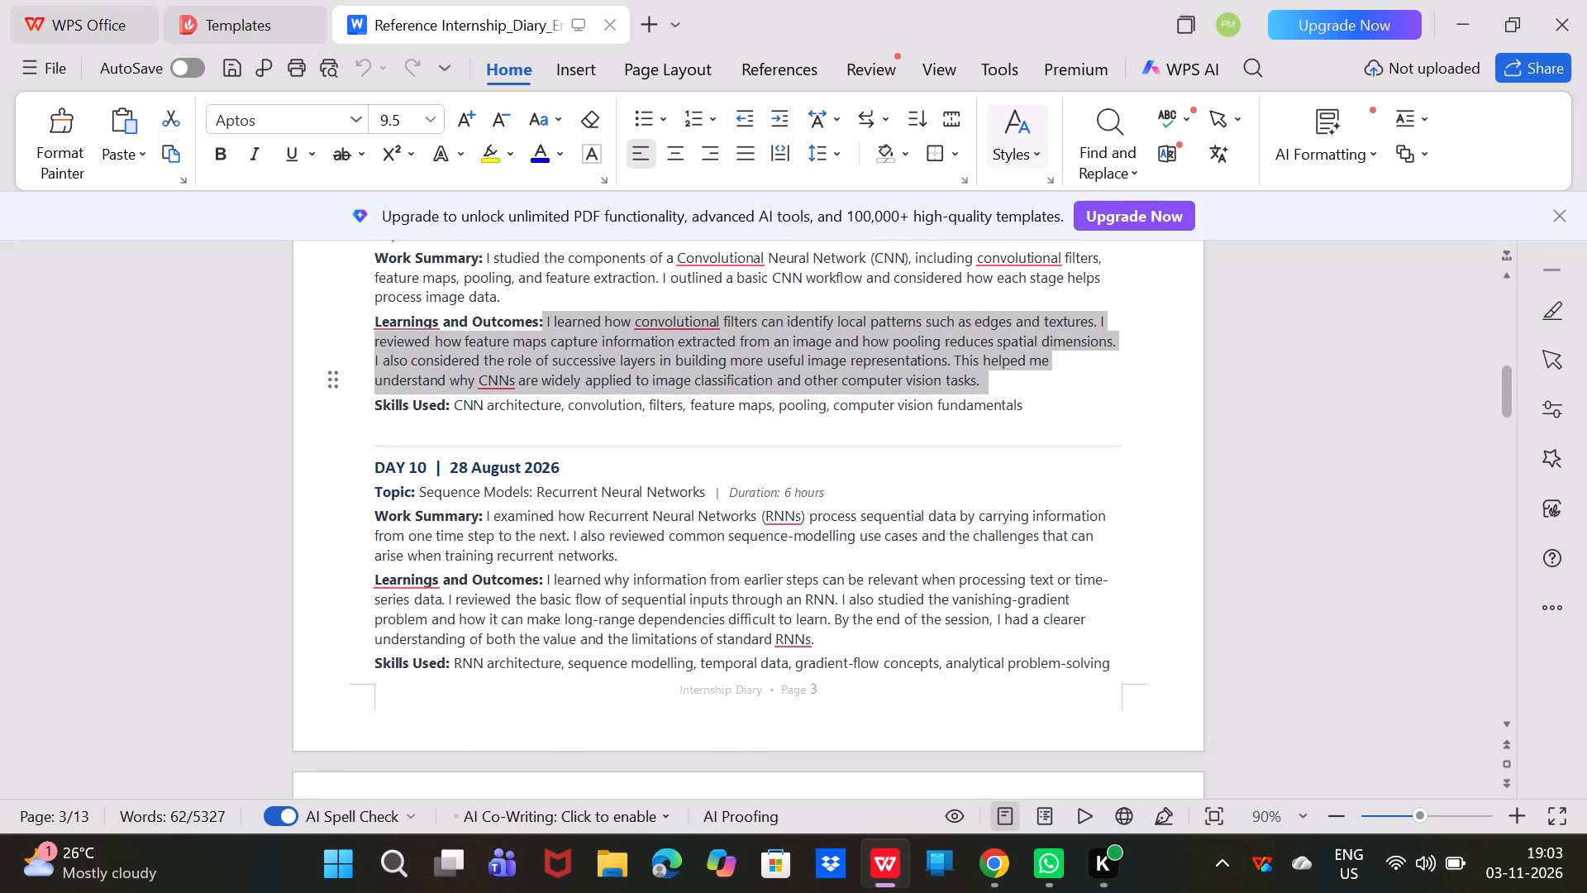
{"action": "left_click_drag", "start_coordinate": [484, 515], "coordinate": [616, 554]}
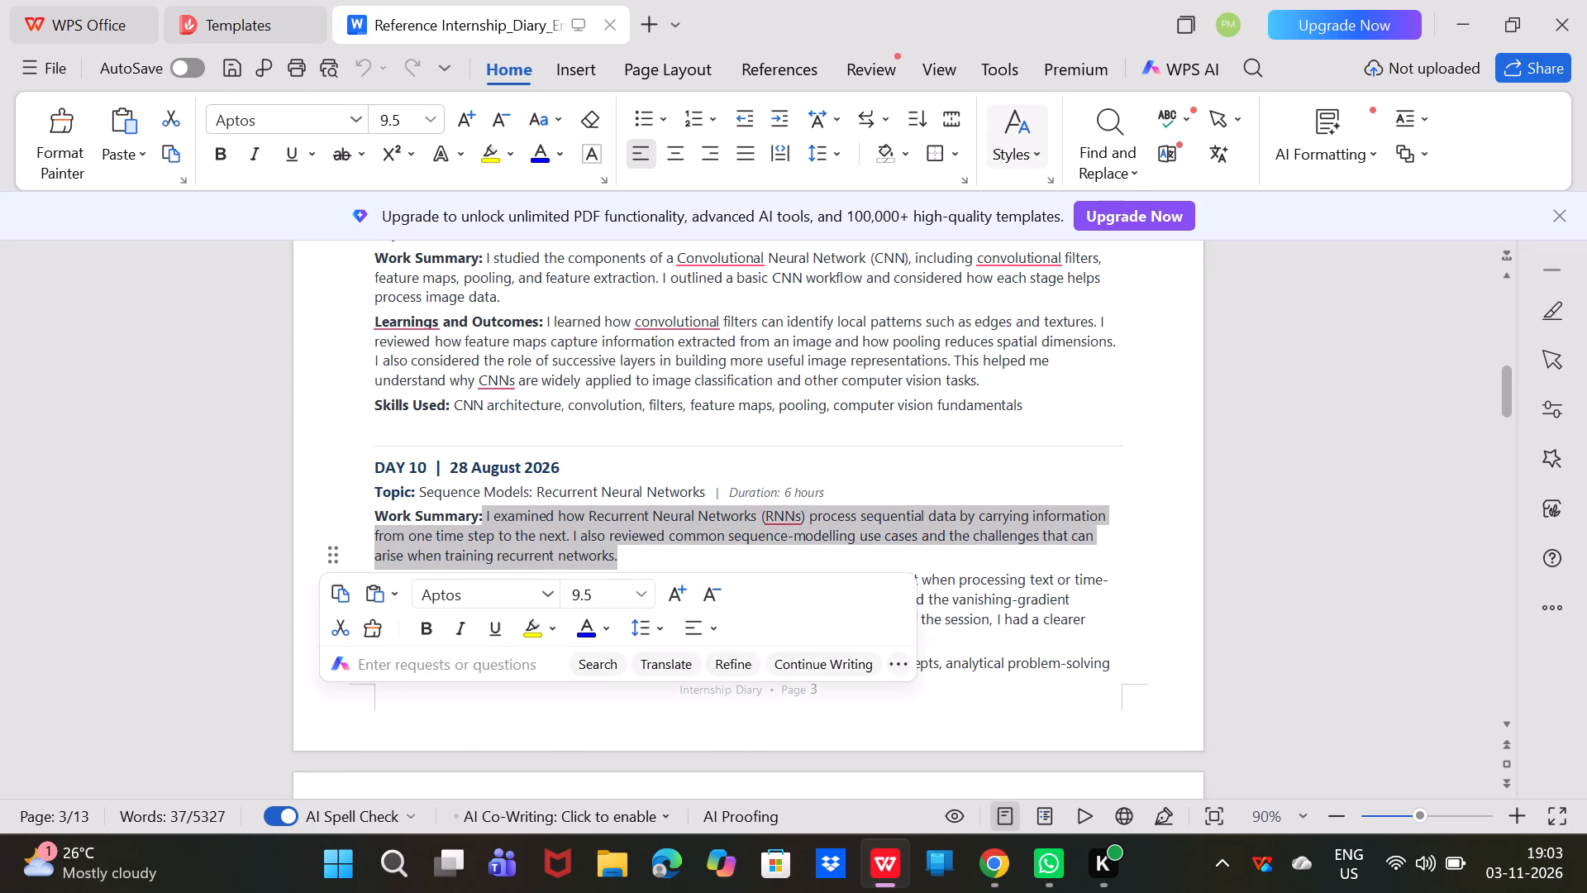
{"action": "key", "text": "ctrl+c"}
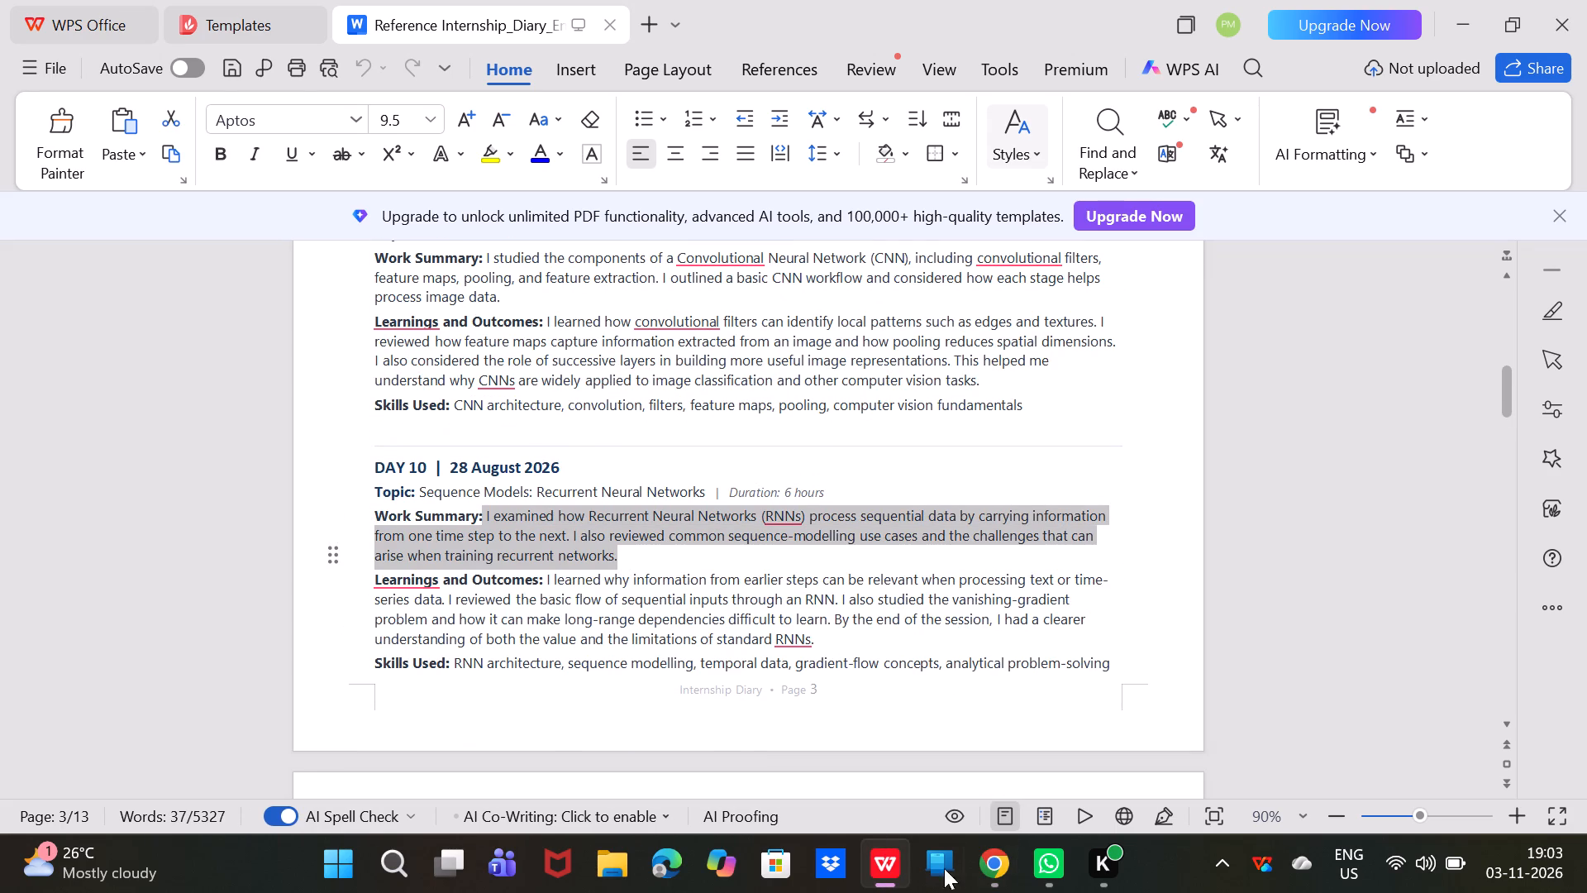
In Chrome, open a new diary entry for the Trainee Software Engineer — Ethnotech Academic Solutions internship dated 28 August 2026.
{"action": "left_click", "coordinate": [1004, 855]}
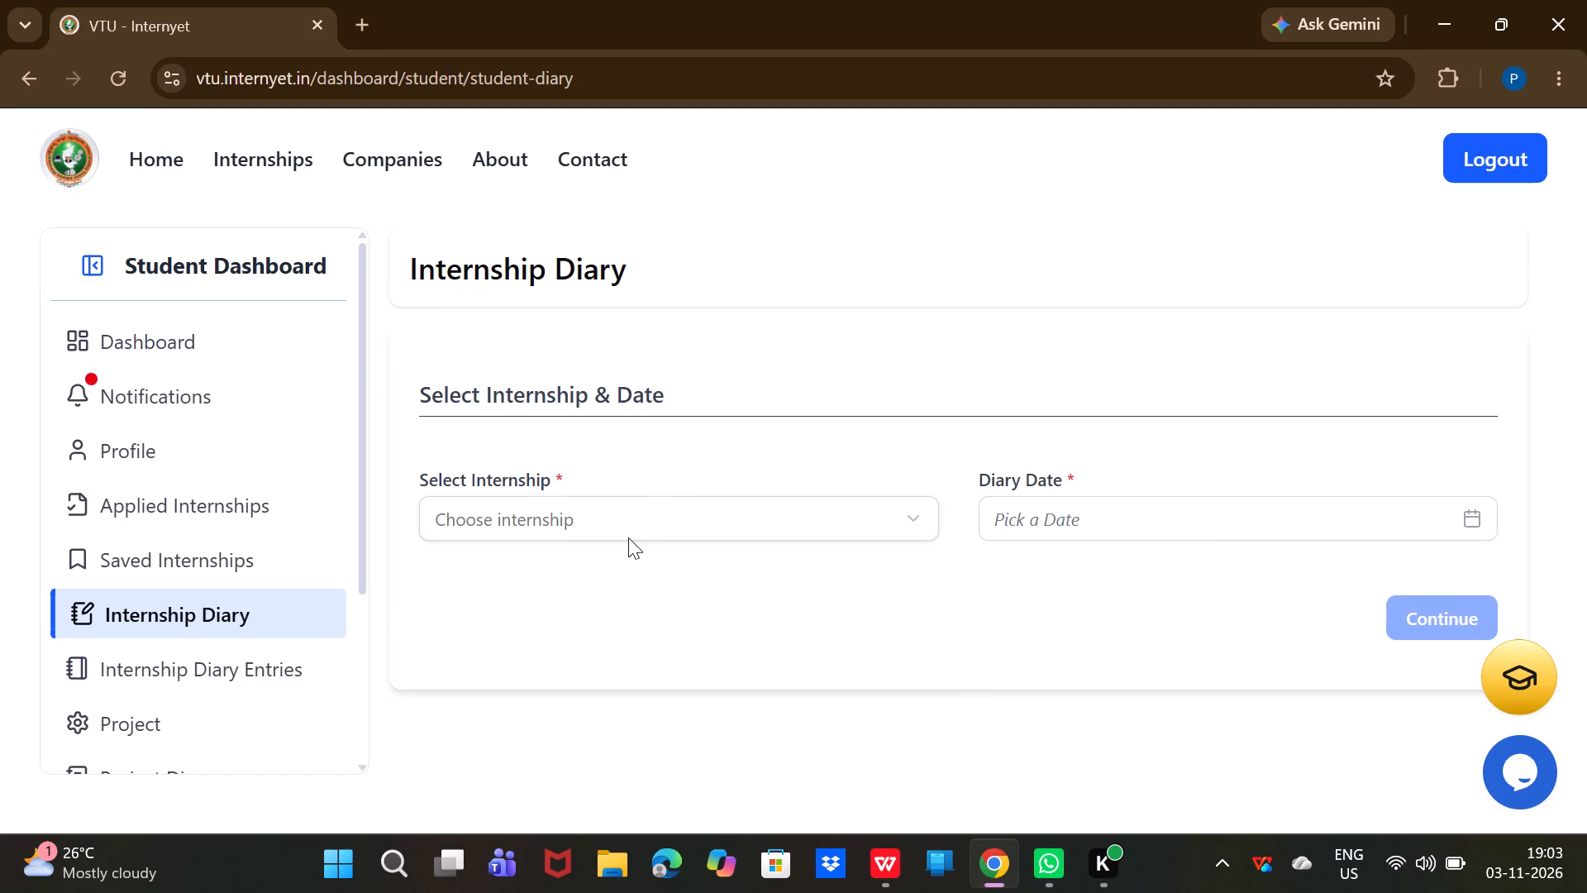
{"action": "left_click", "coordinate": [629, 518]}
{"action": "left_click", "coordinate": [632, 575]}
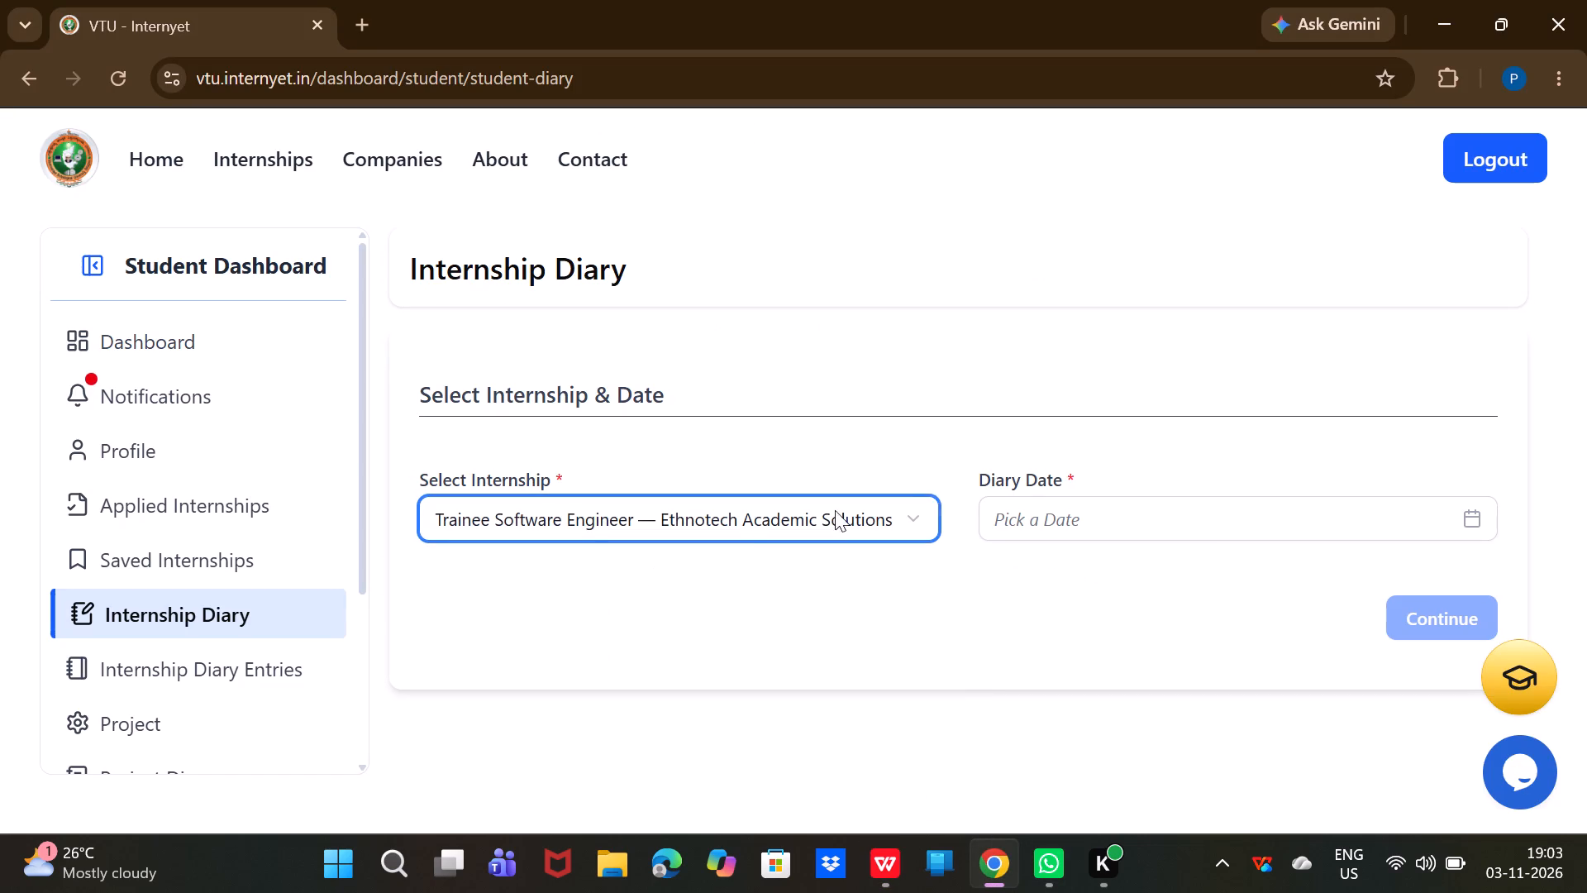
{"action": "left_click", "coordinate": [1047, 513]}
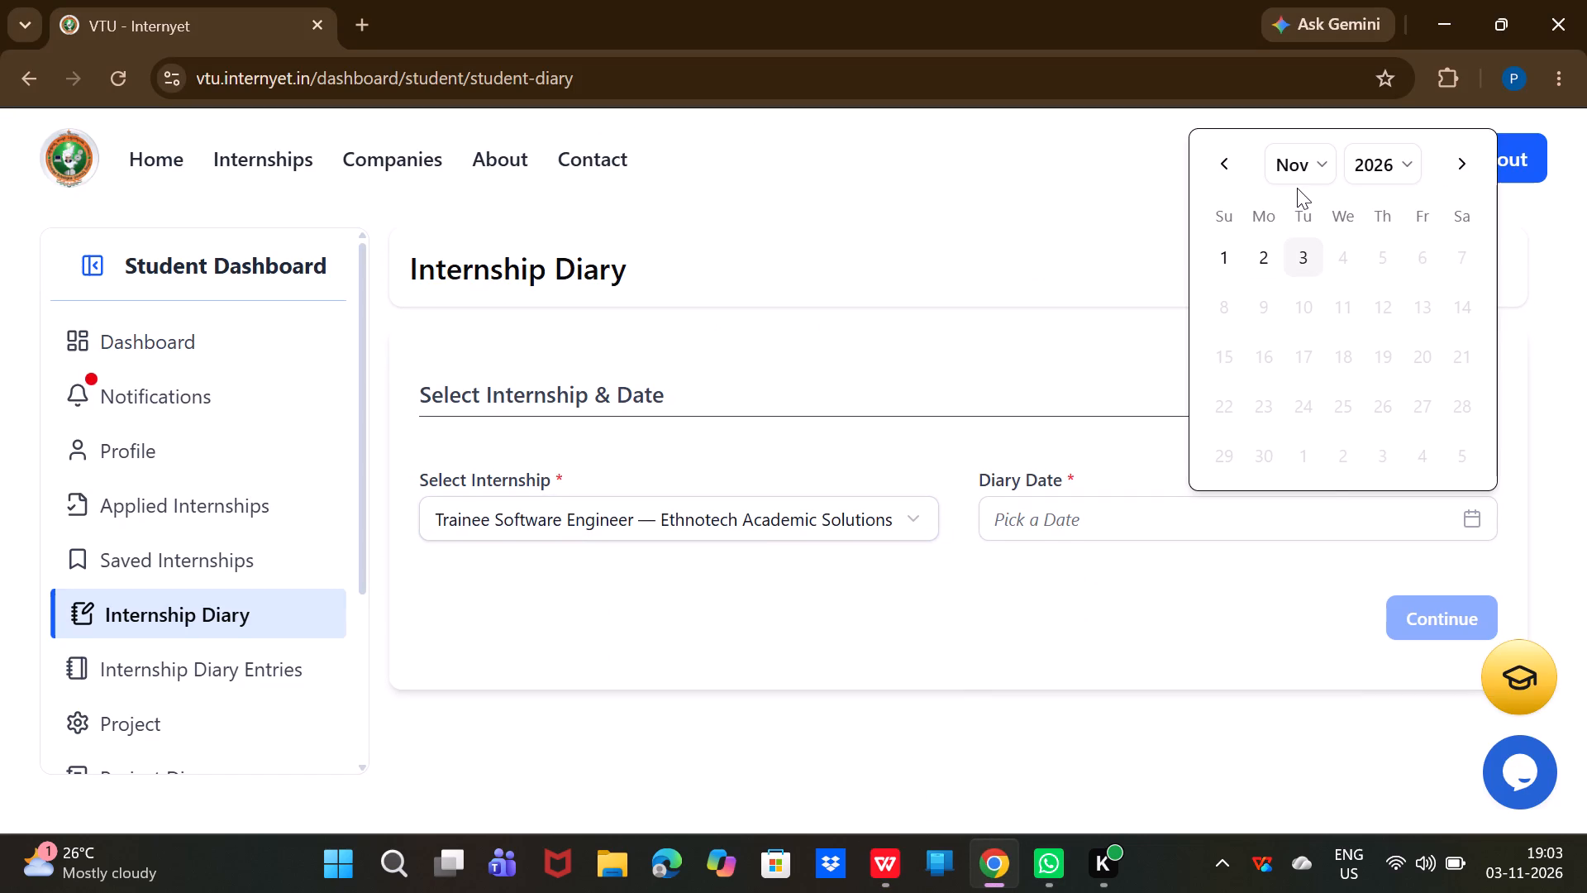
{"action": "left_click", "coordinate": [1300, 153]}
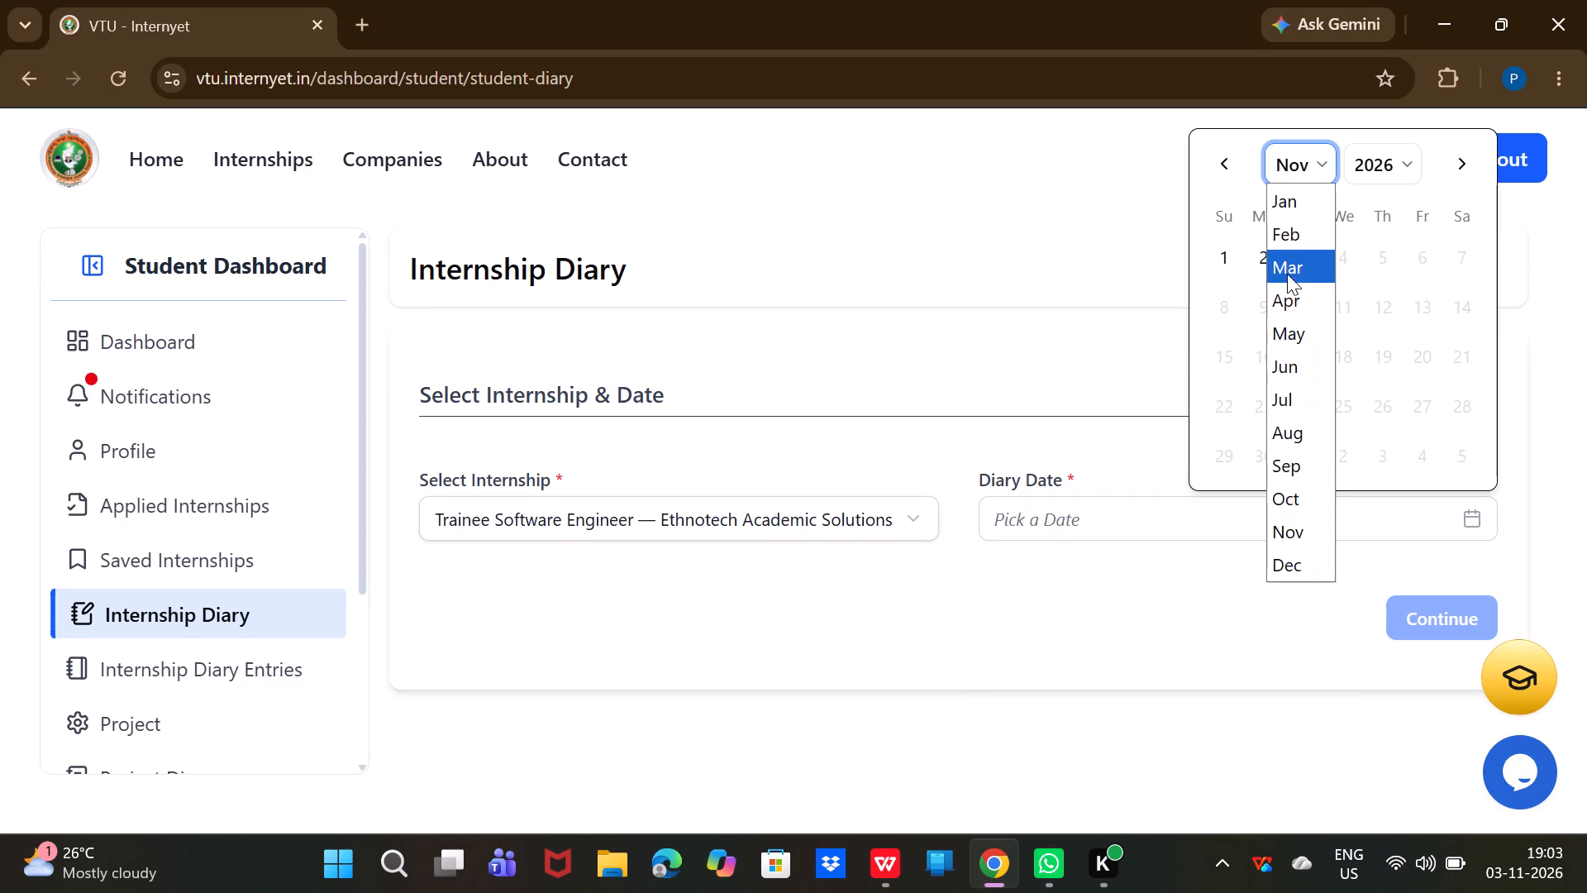
{"action": "left_click", "coordinate": [1316, 427]}
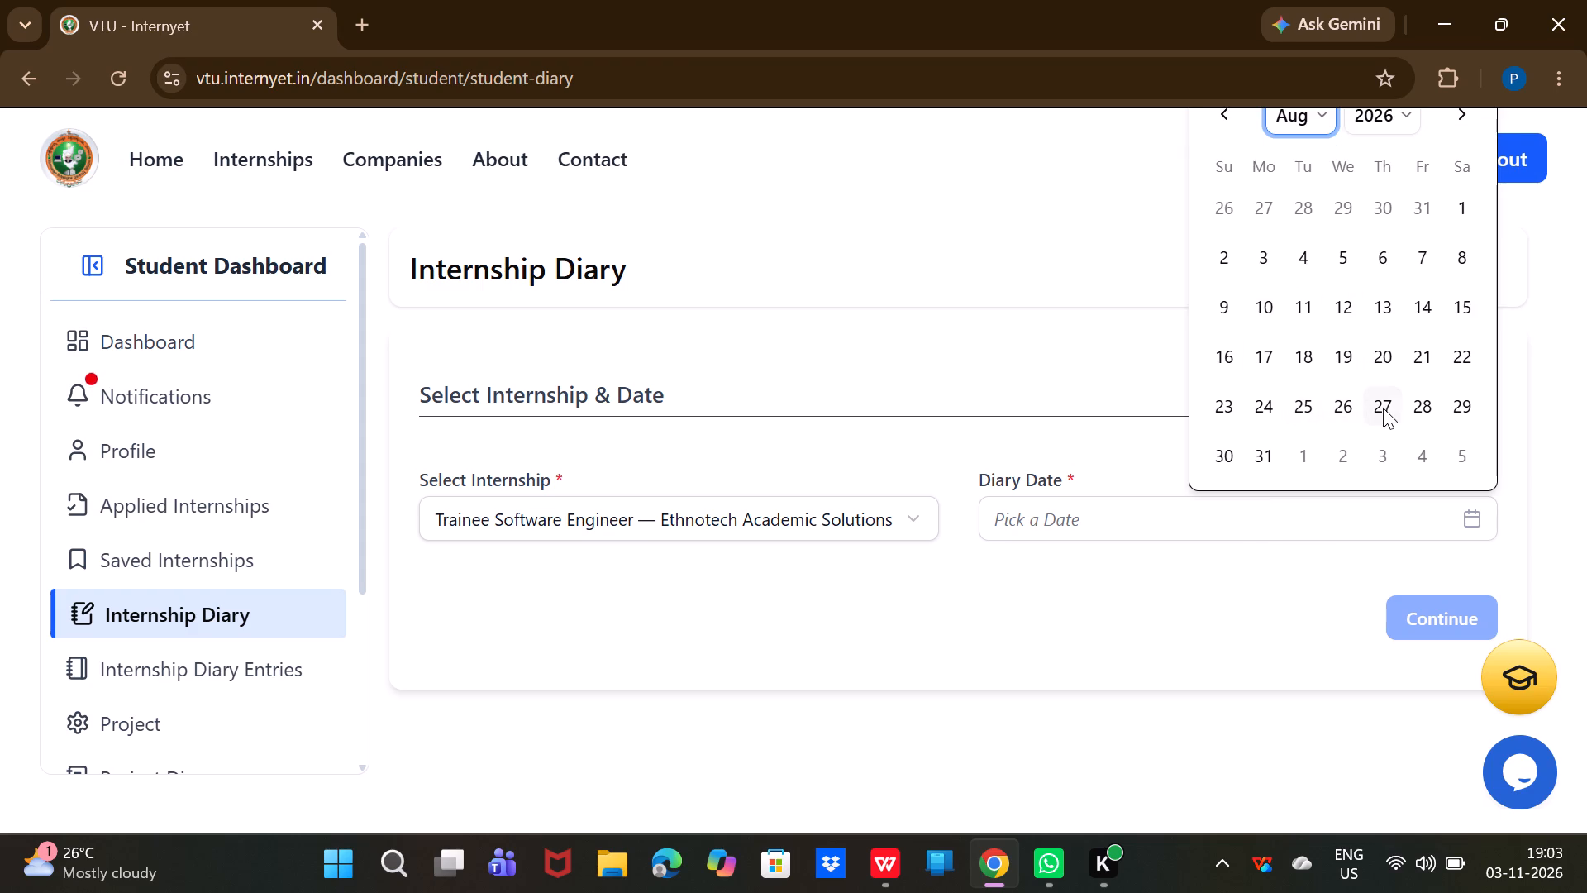
{"action": "left_click", "coordinate": [1425, 402]}
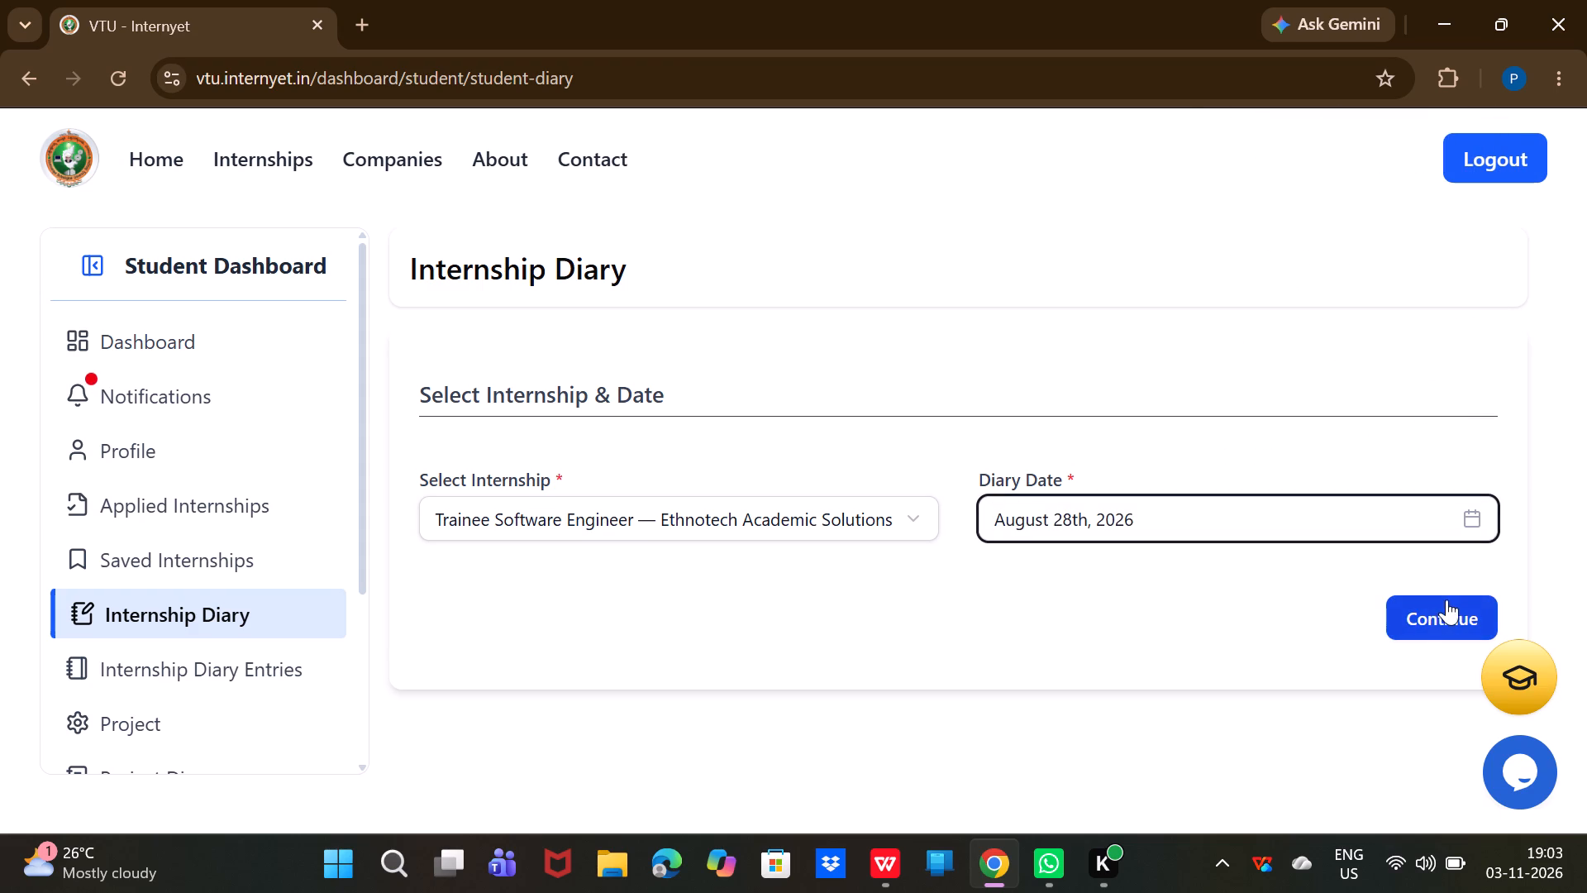
{"action": "left_click", "coordinate": [1442, 610]}
Paste the copied Day 10 text into the entry's Work Summary.
{"action": "scroll", "coordinate": [740, 577], "scroll_direction": "down", "scroll_amount": 1}
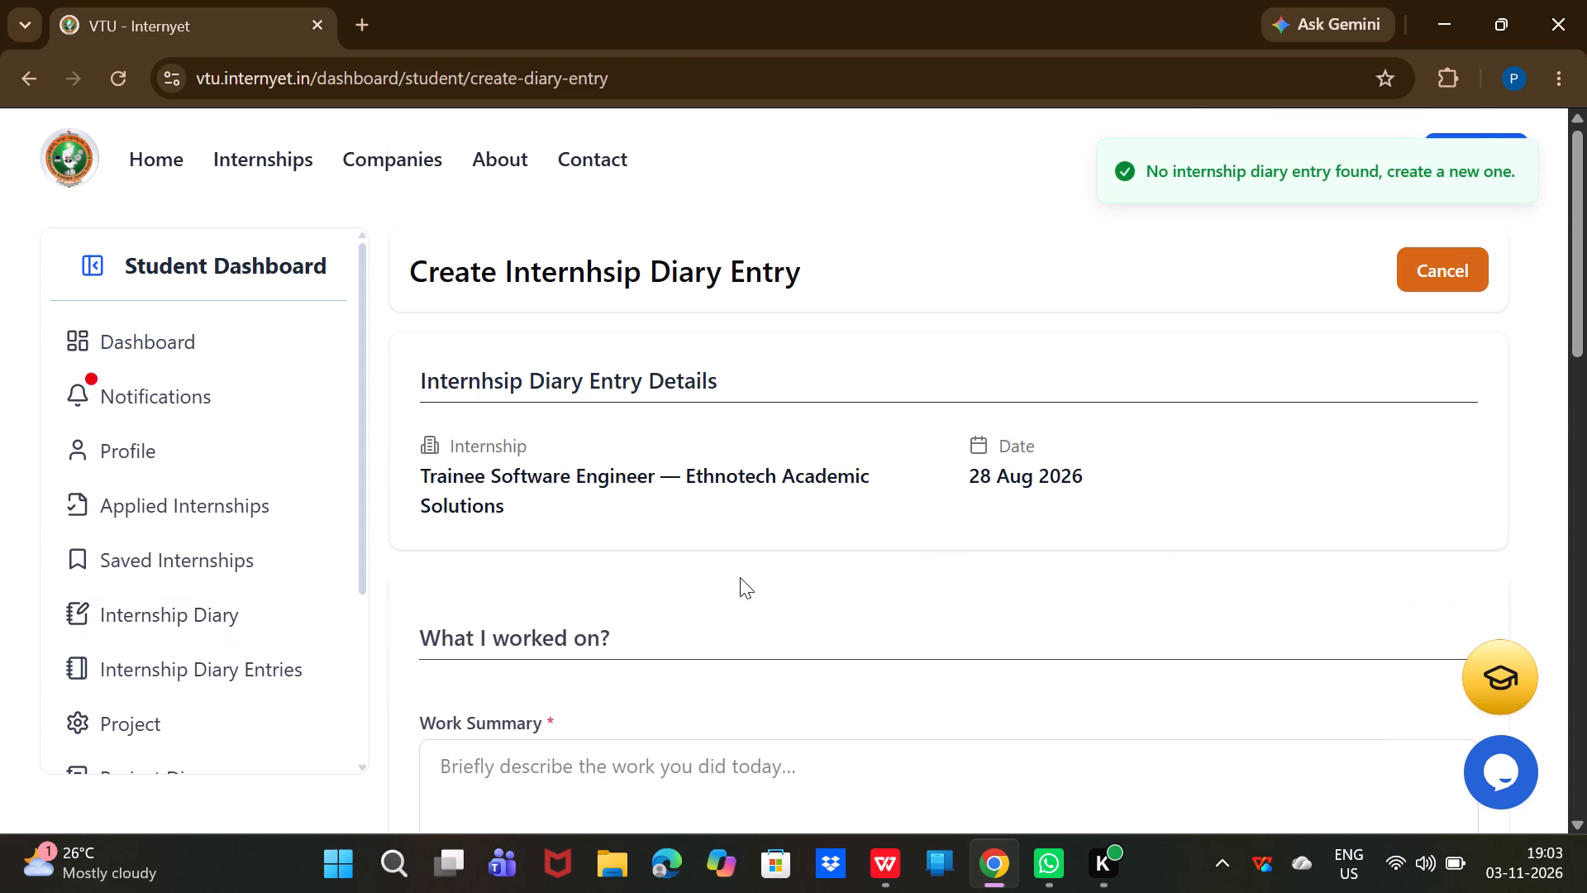
{"action": "scroll", "coordinate": [740, 577], "scroll_direction": "down", "scroll_amount": 1}
{"action": "left_click", "coordinate": [671, 461]}
{"action": "key", "text": "ctrl+v"}
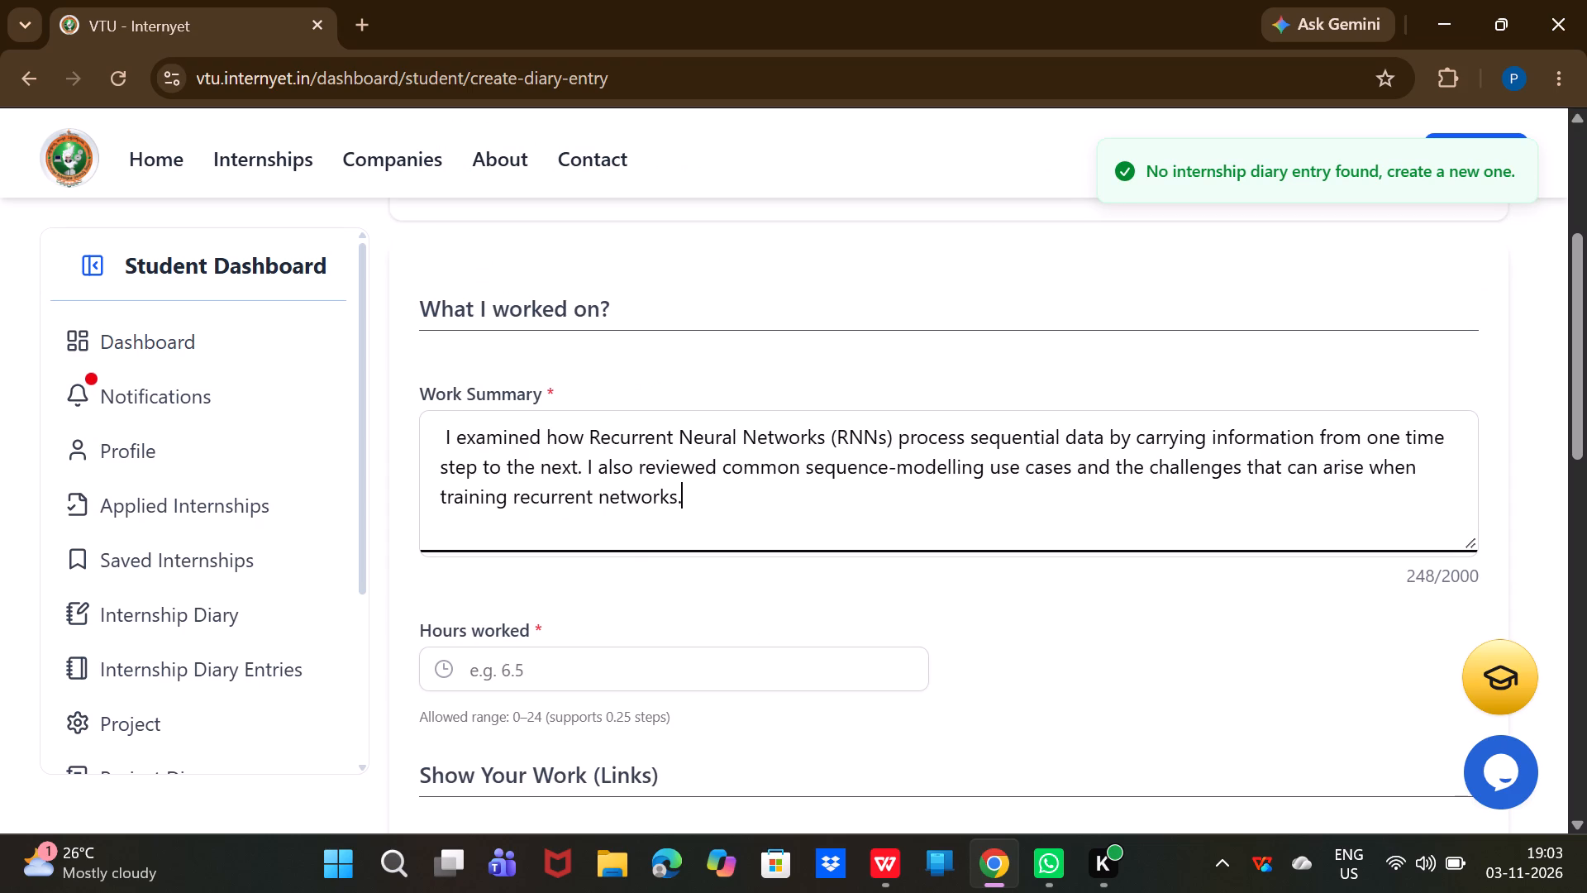
Copy the Day 10 Learnings and Outcomes text from the reference document in WPS Office.
{"action": "left_click", "coordinate": [883, 858]}
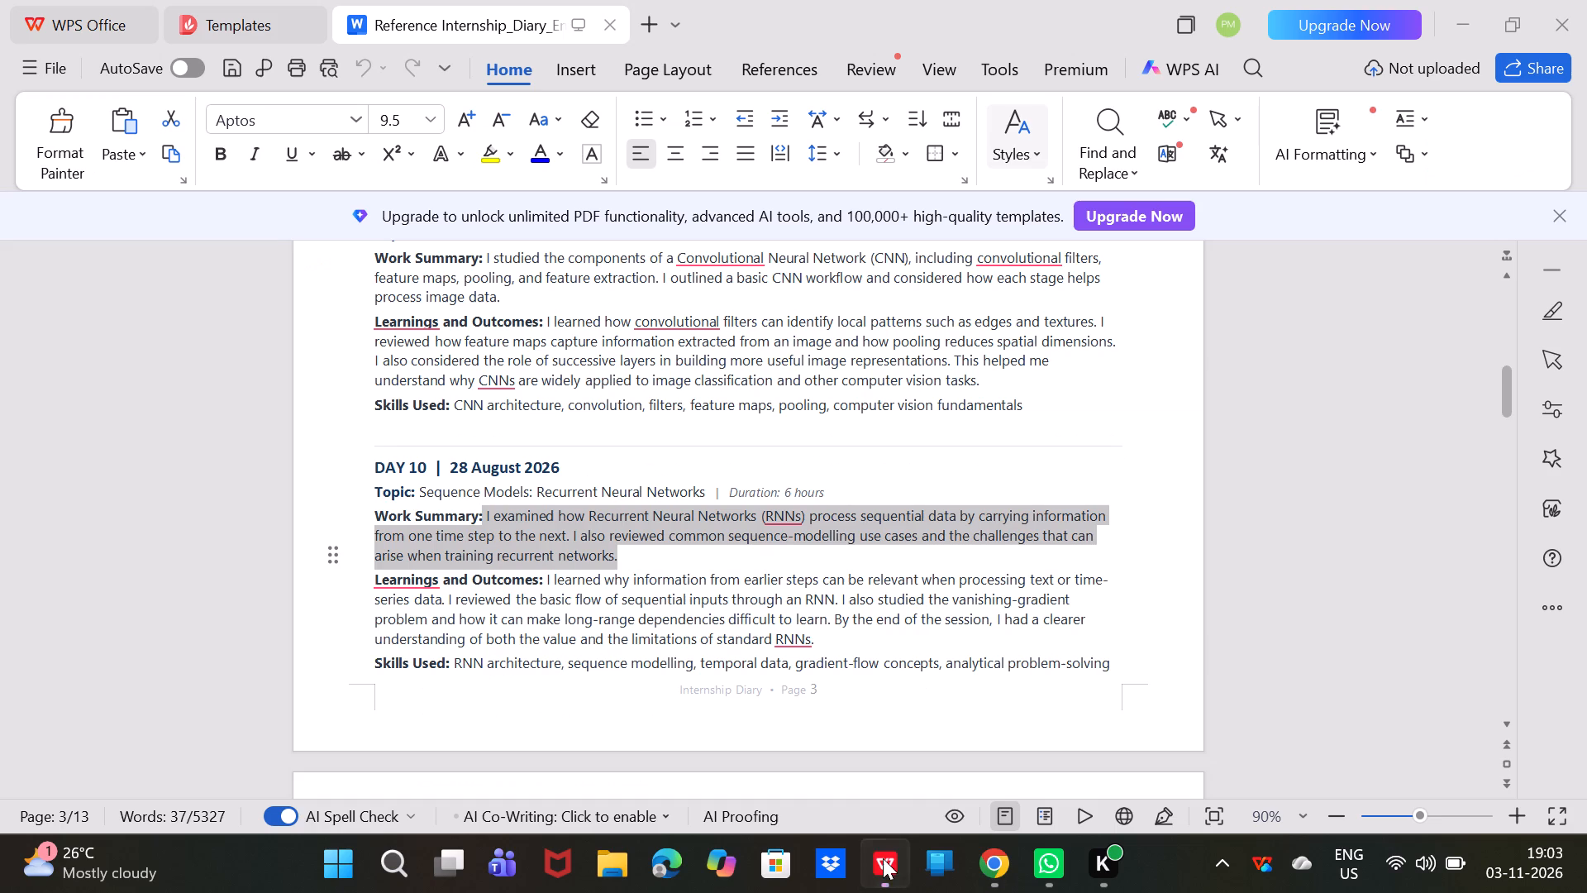
{"action": "scroll", "coordinate": [681, 614], "scroll_direction": "down", "scroll_amount": 1}
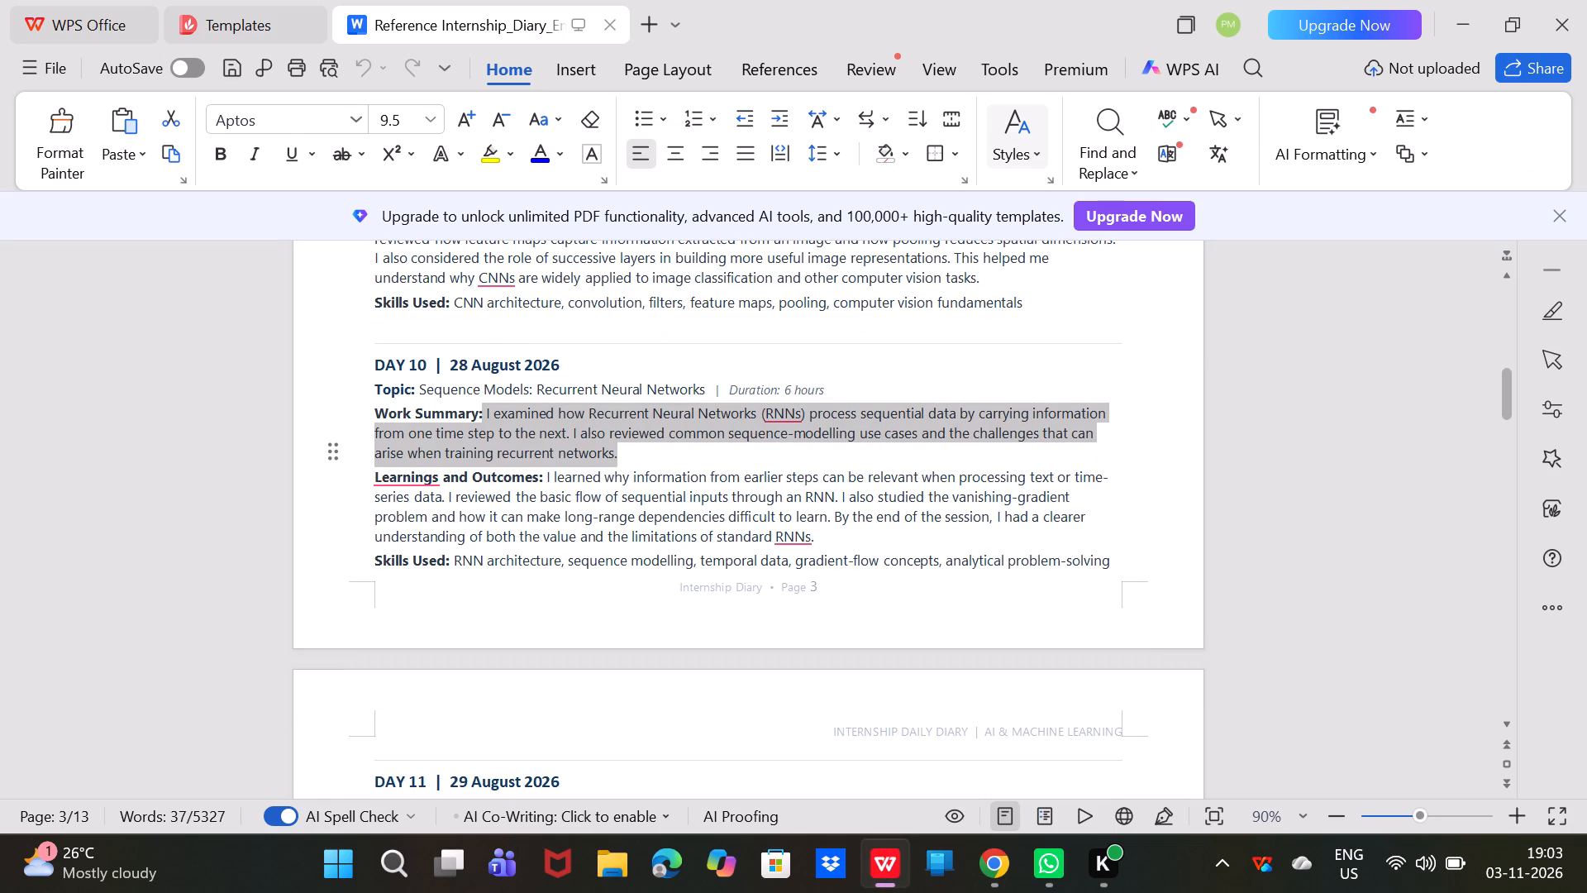
{"action": "left_click_drag", "start_coordinate": [544, 474], "coordinate": [826, 527]}
{"action": "key", "text": "ctrl+c"}
{"action": "key", "text": "ctrl+c"}
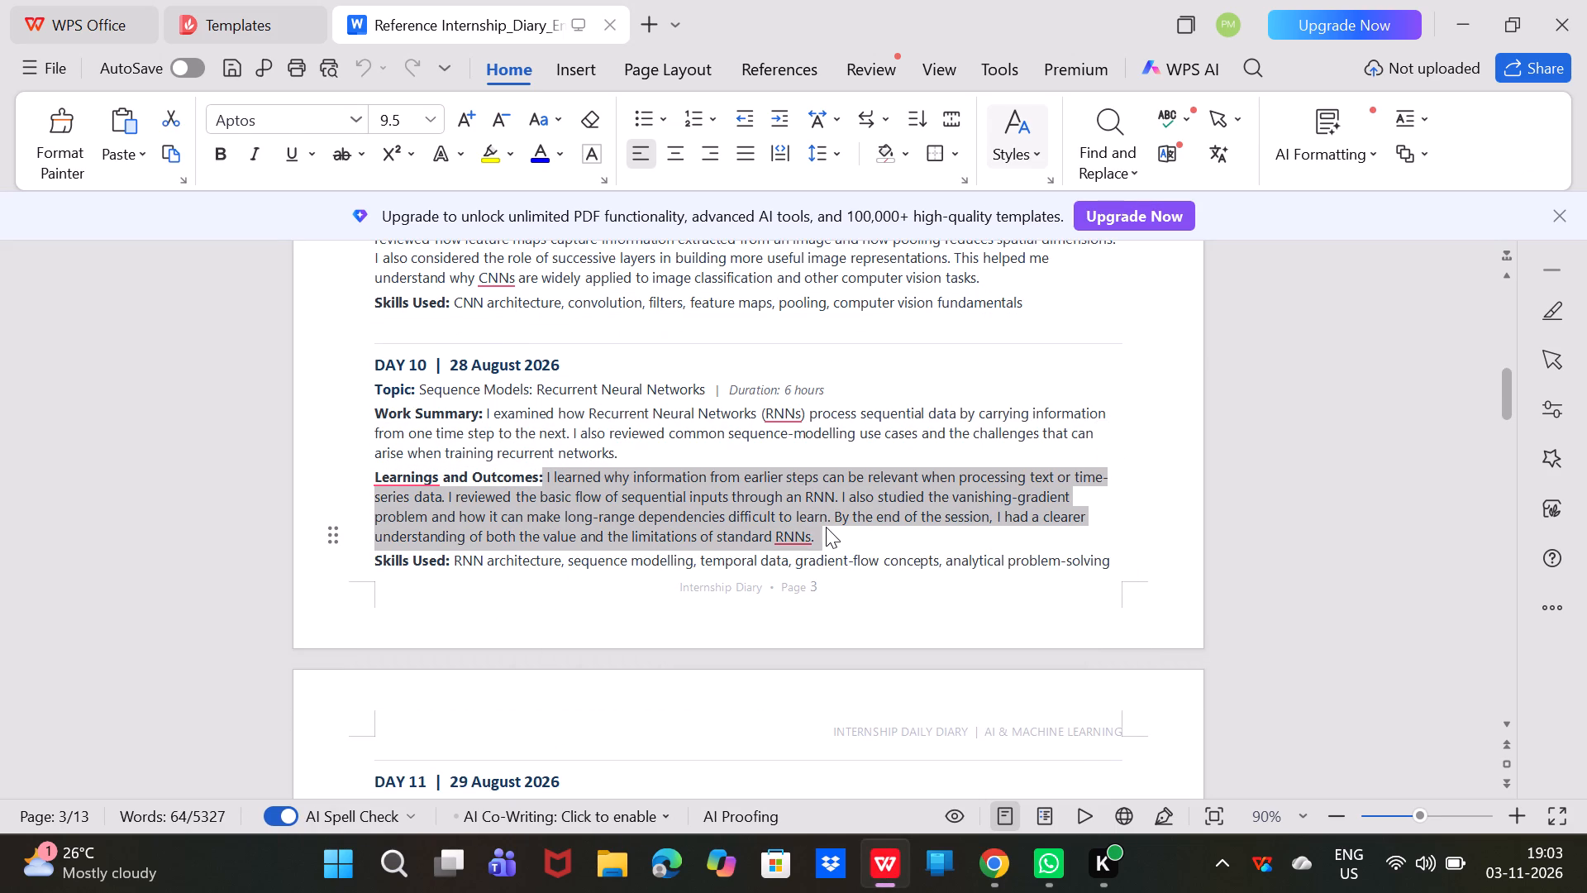
Back in Chrome, set the hours worked to 6 and paste the copied Day 10 text into Learnings / Outcomes.
{"action": "left_click", "coordinate": [1002, 867]}
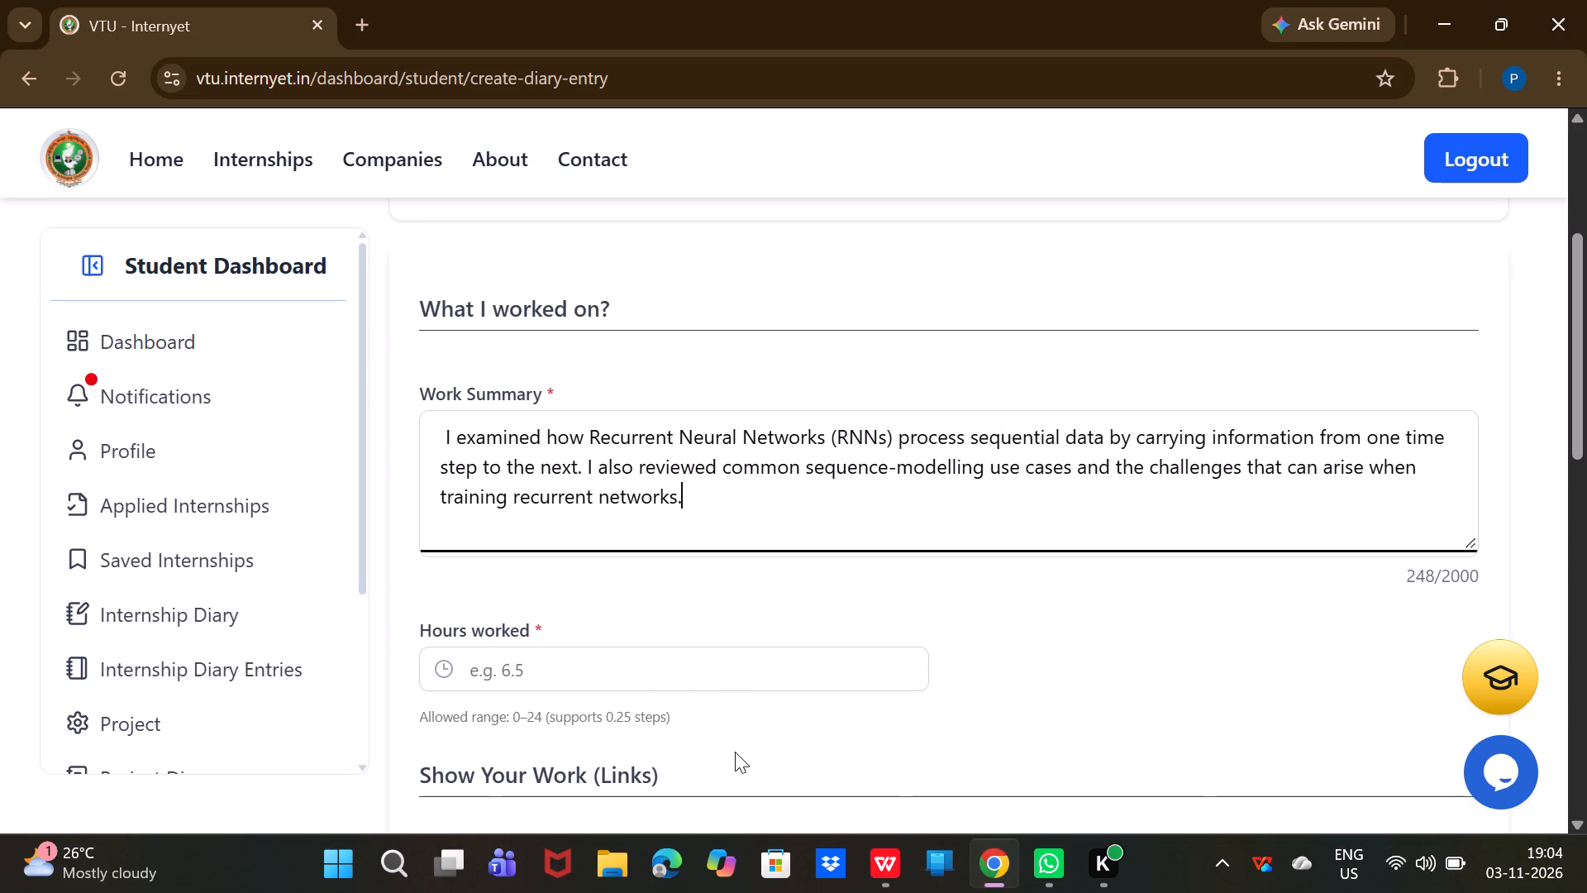
{"action": "scroll", "coordinate": [736, 749], "scroll_direction": "down", "scroll_amount": 2}
{"action": "left_click", "coordinate": [659, 442]}
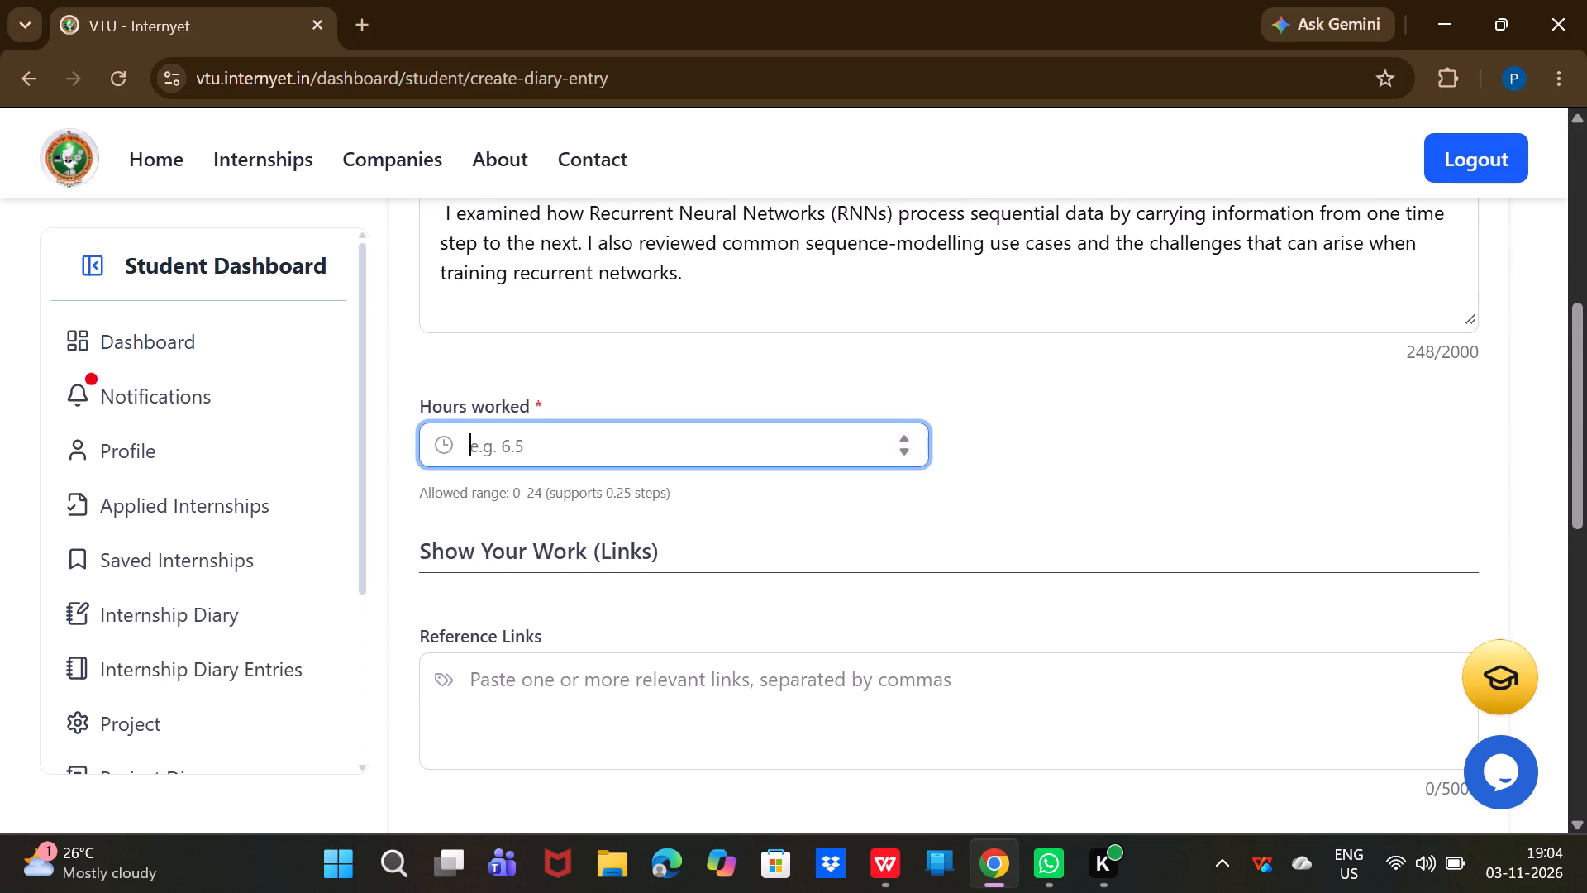
{"action": "key", "text": "6"}
{"action": "scroll", "coordinate": [659, 442], "scroll_direction": "down", "scroll_amount": 1}
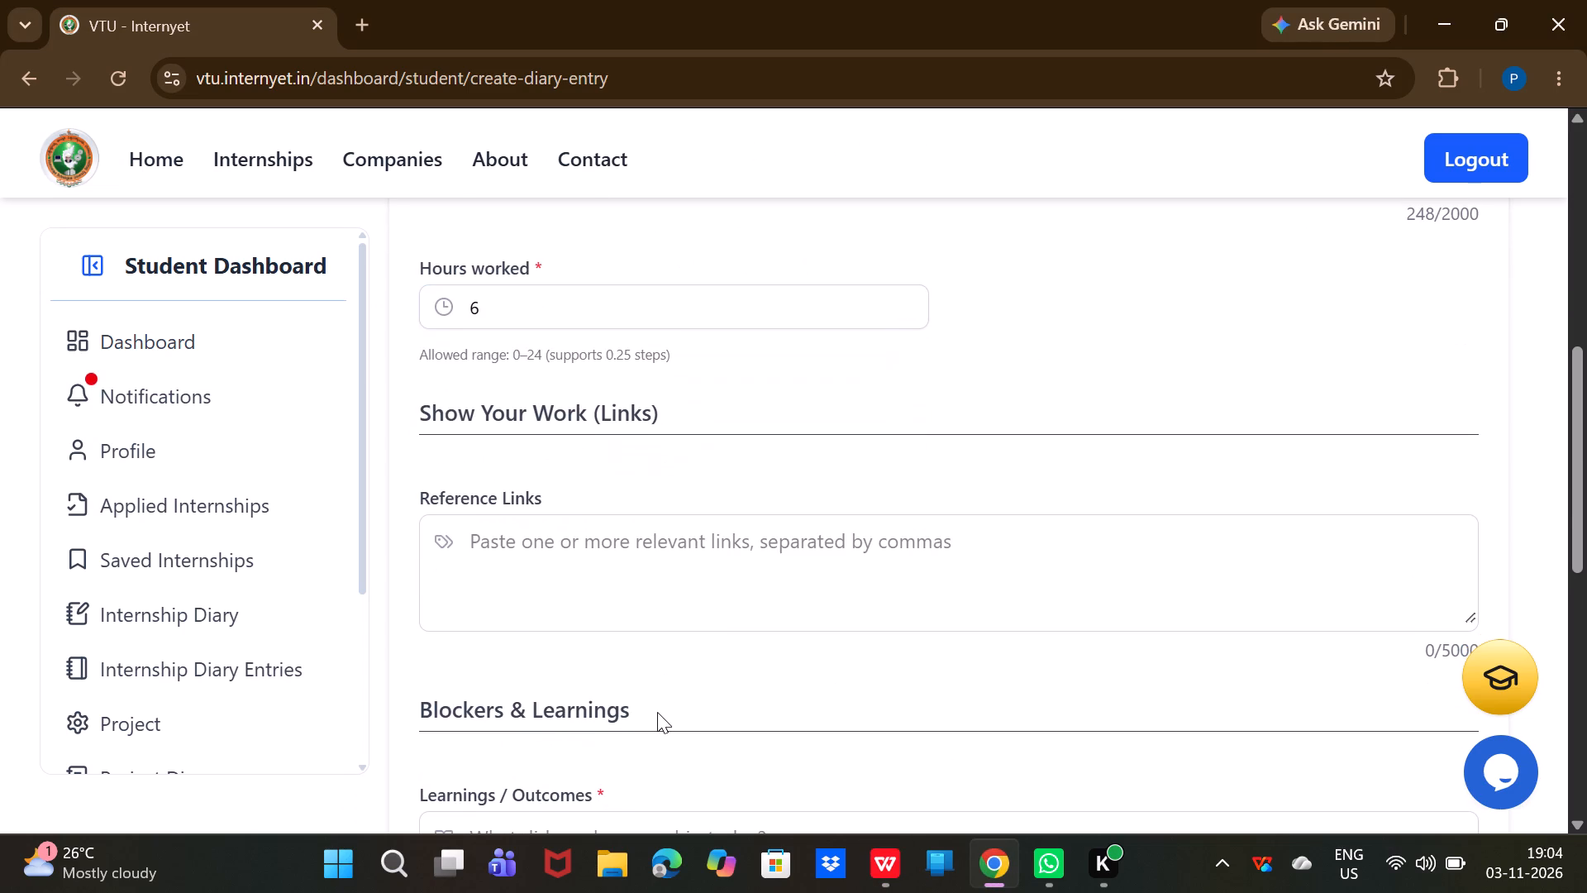
{"action": "scroll", "coordinate": [657, 712], "scroll_direction": "down", "scroll_amount": 2}
{"action": "left_click", "coordinate": [635, 601]}
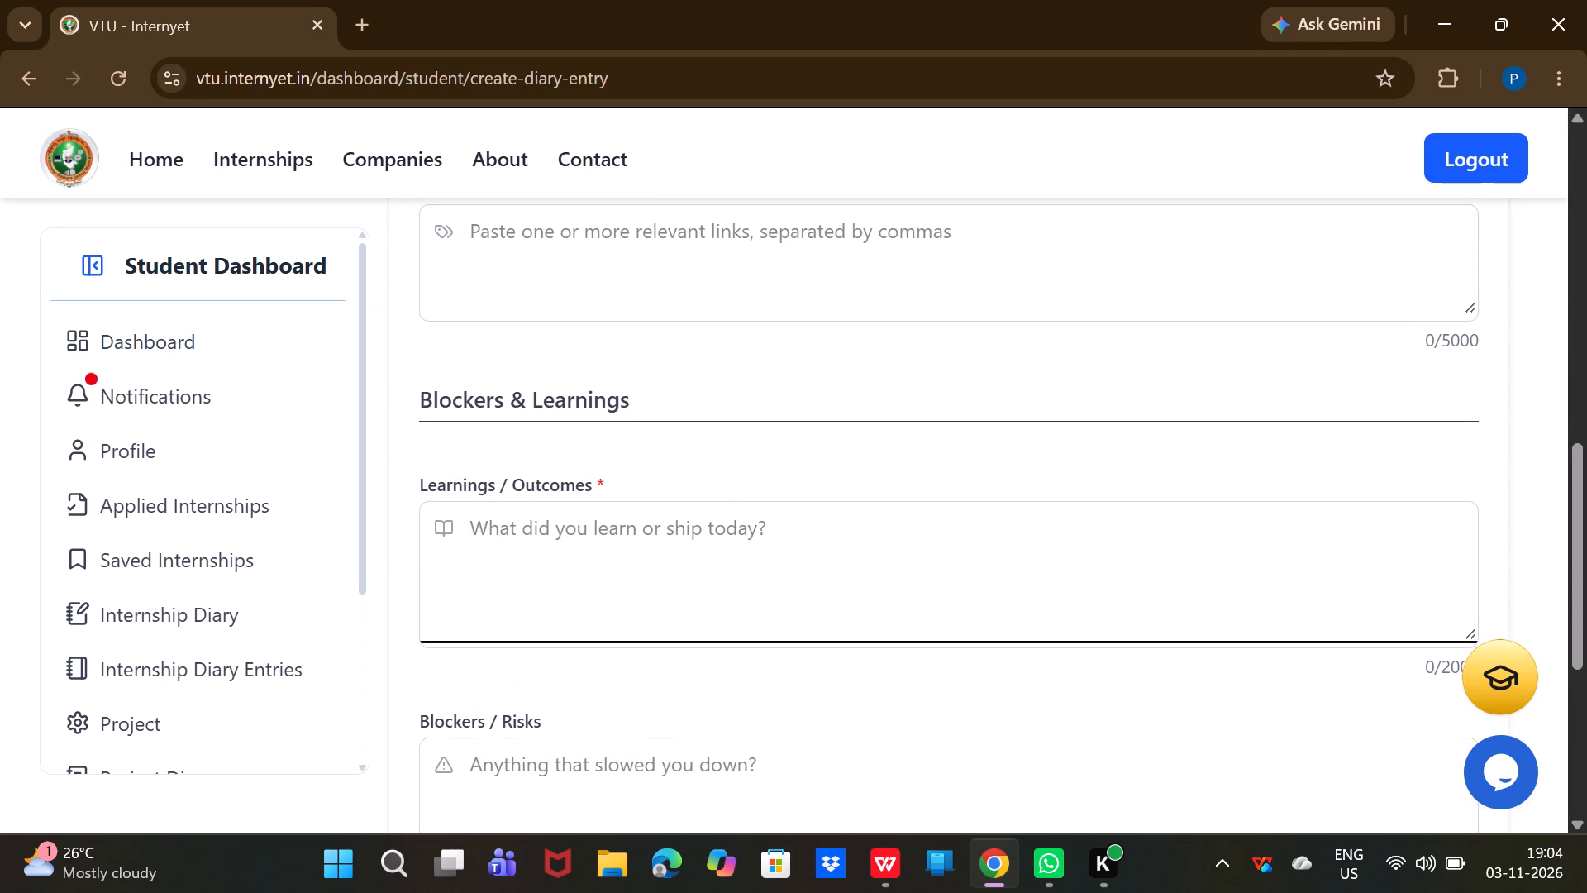
{"action": "key", "text": "ctrl+v"}
Add Generative ai as the skill used and save the 28 August 2026 diary entry.
{"action": "scroll", "coordinate": [635, 601], "scroll_direction": "down", "scroll_amount": 4}
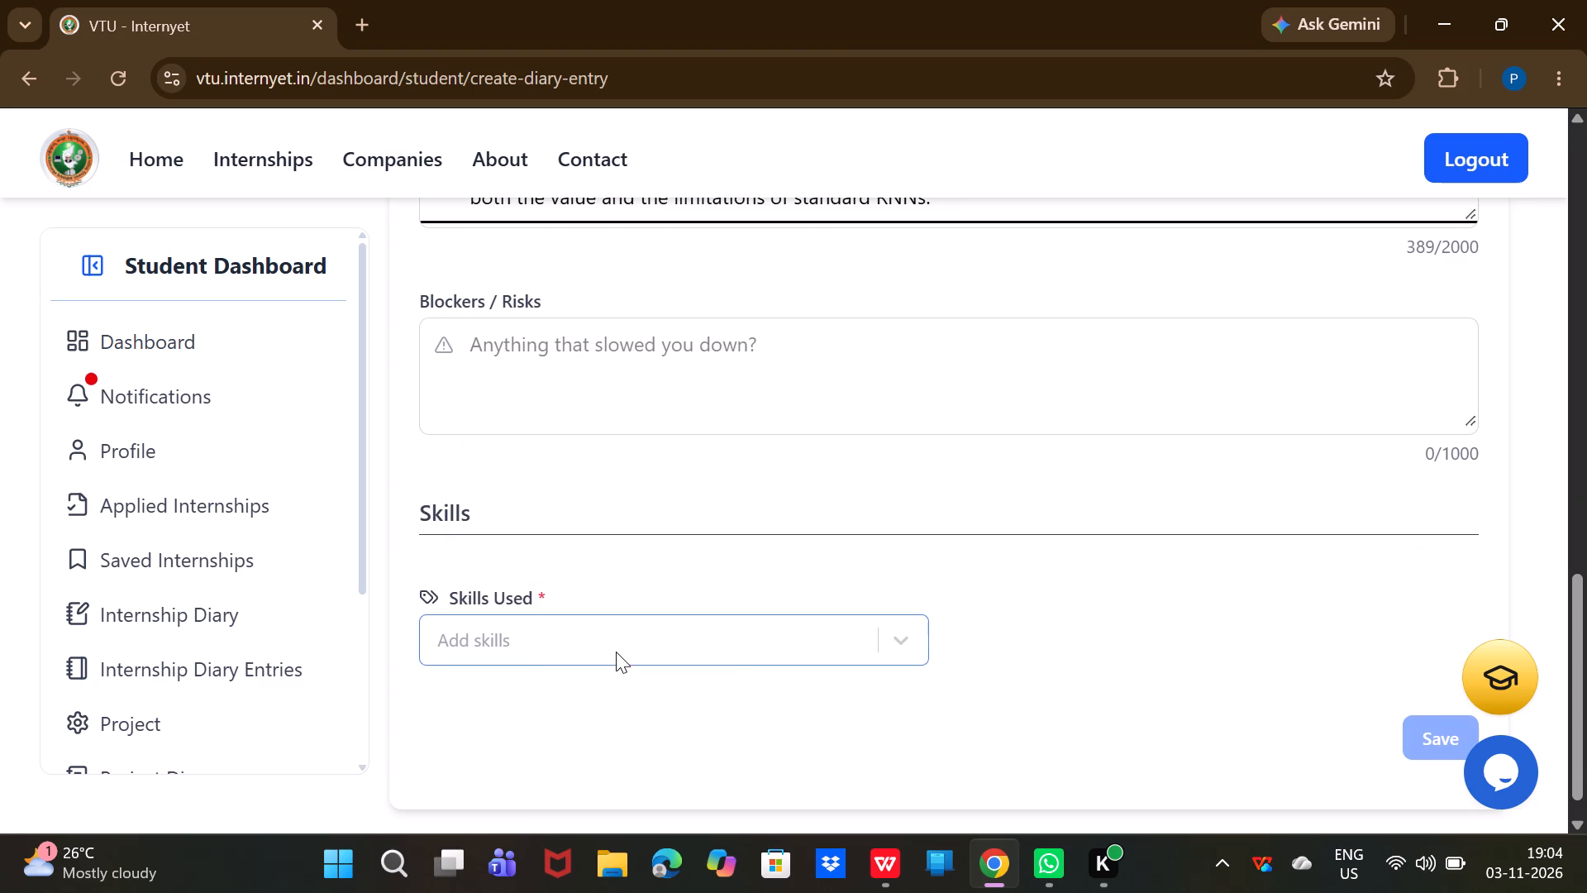
{"action": "left_click", "coordinate": [616, 652]}
{"action": "type", "text": "ge"}
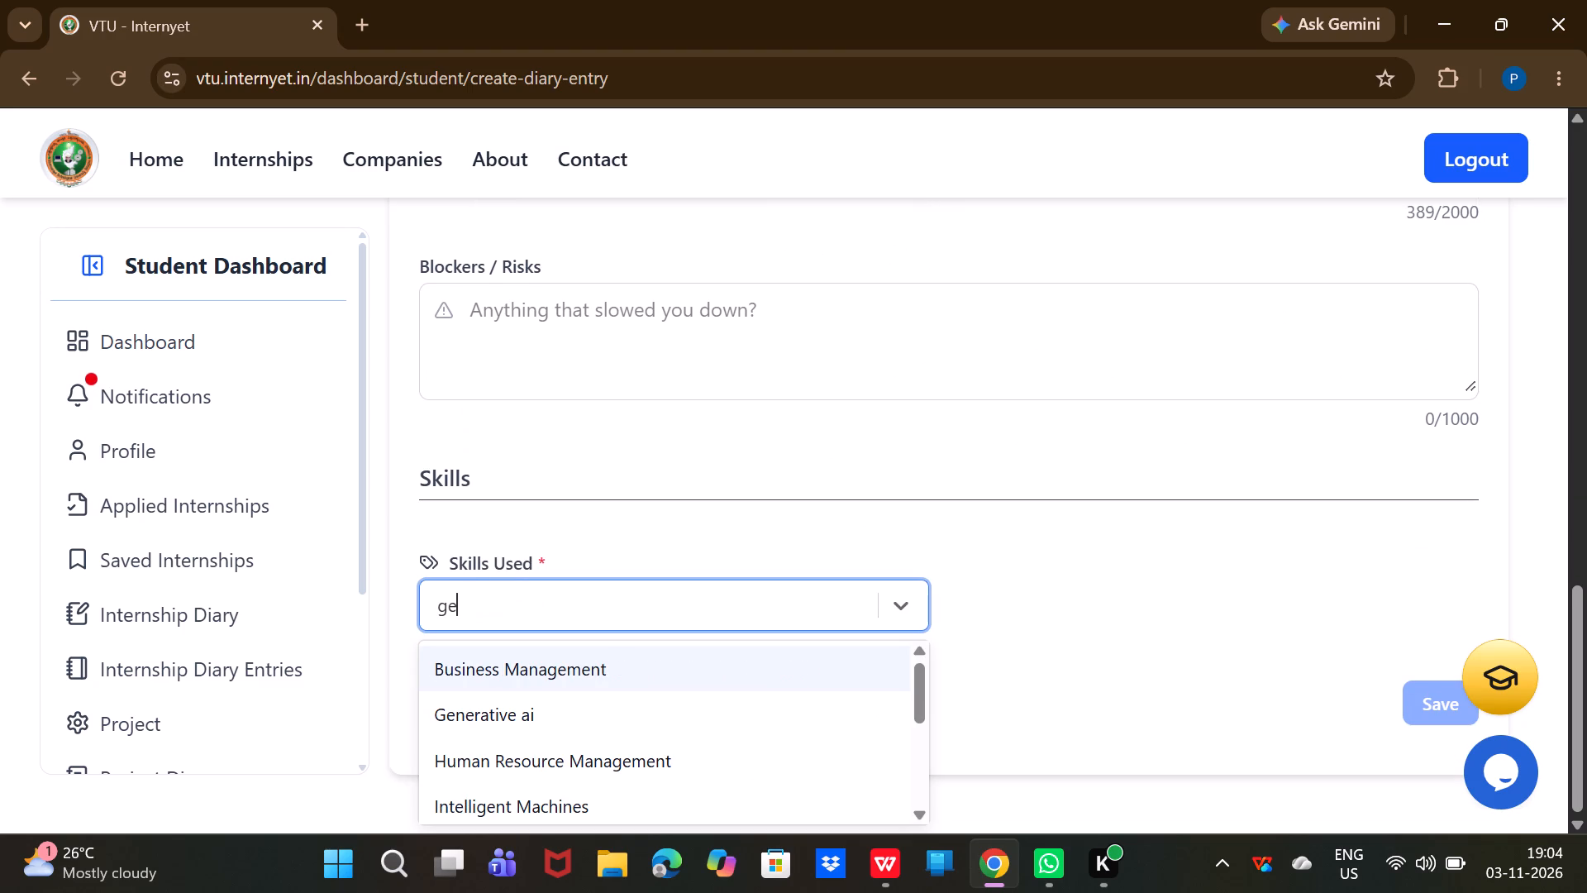
{"action": "type", "text": "ner"}
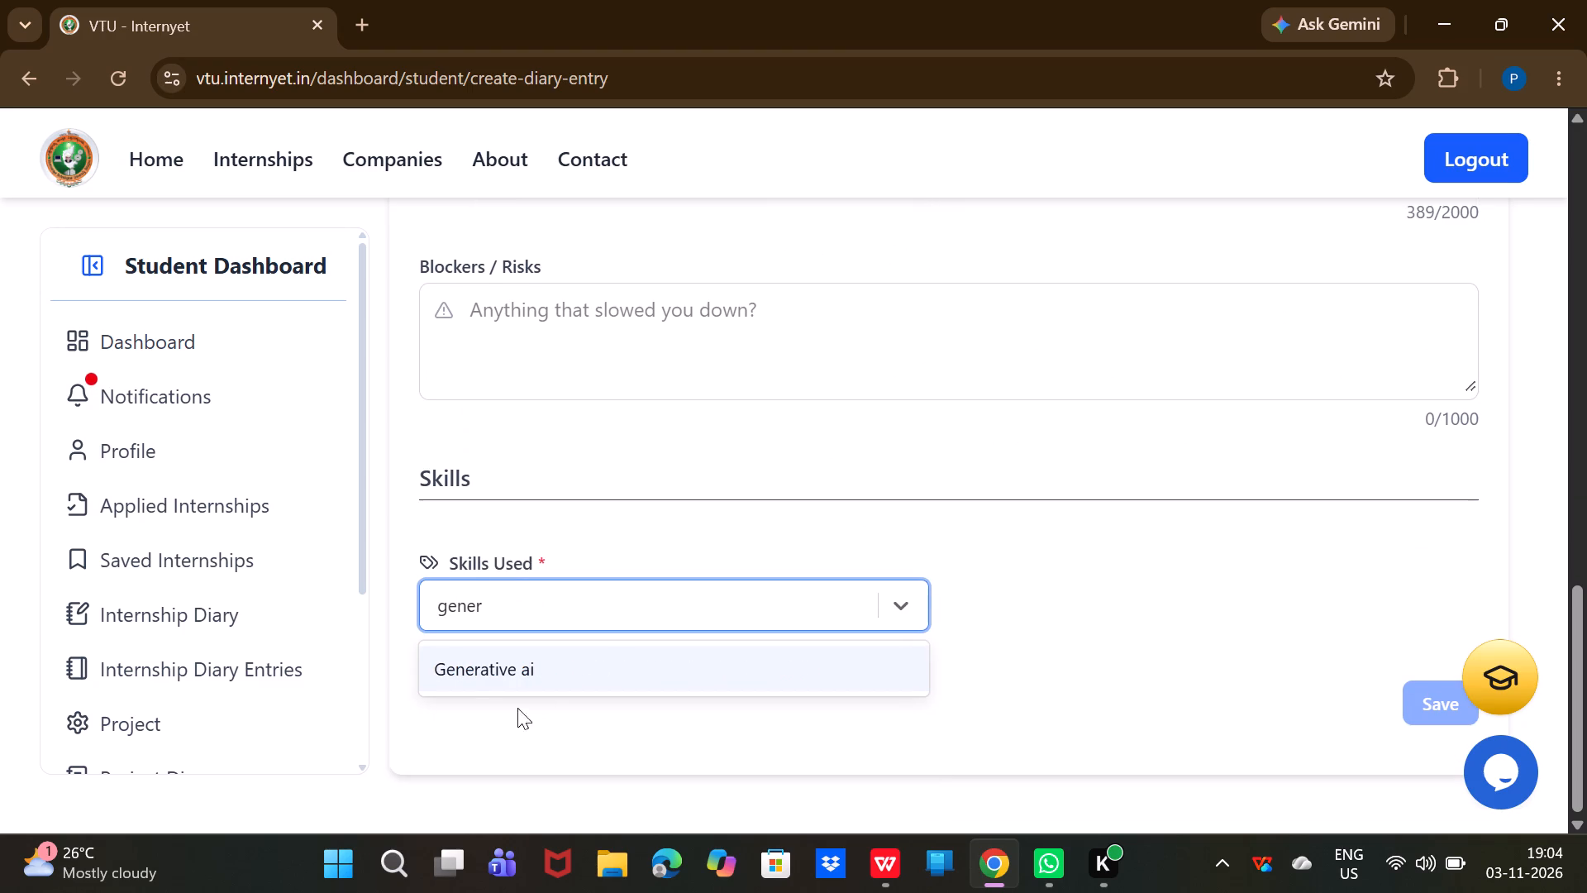
{"action": "left_click", "coordinate": [482, 680]}
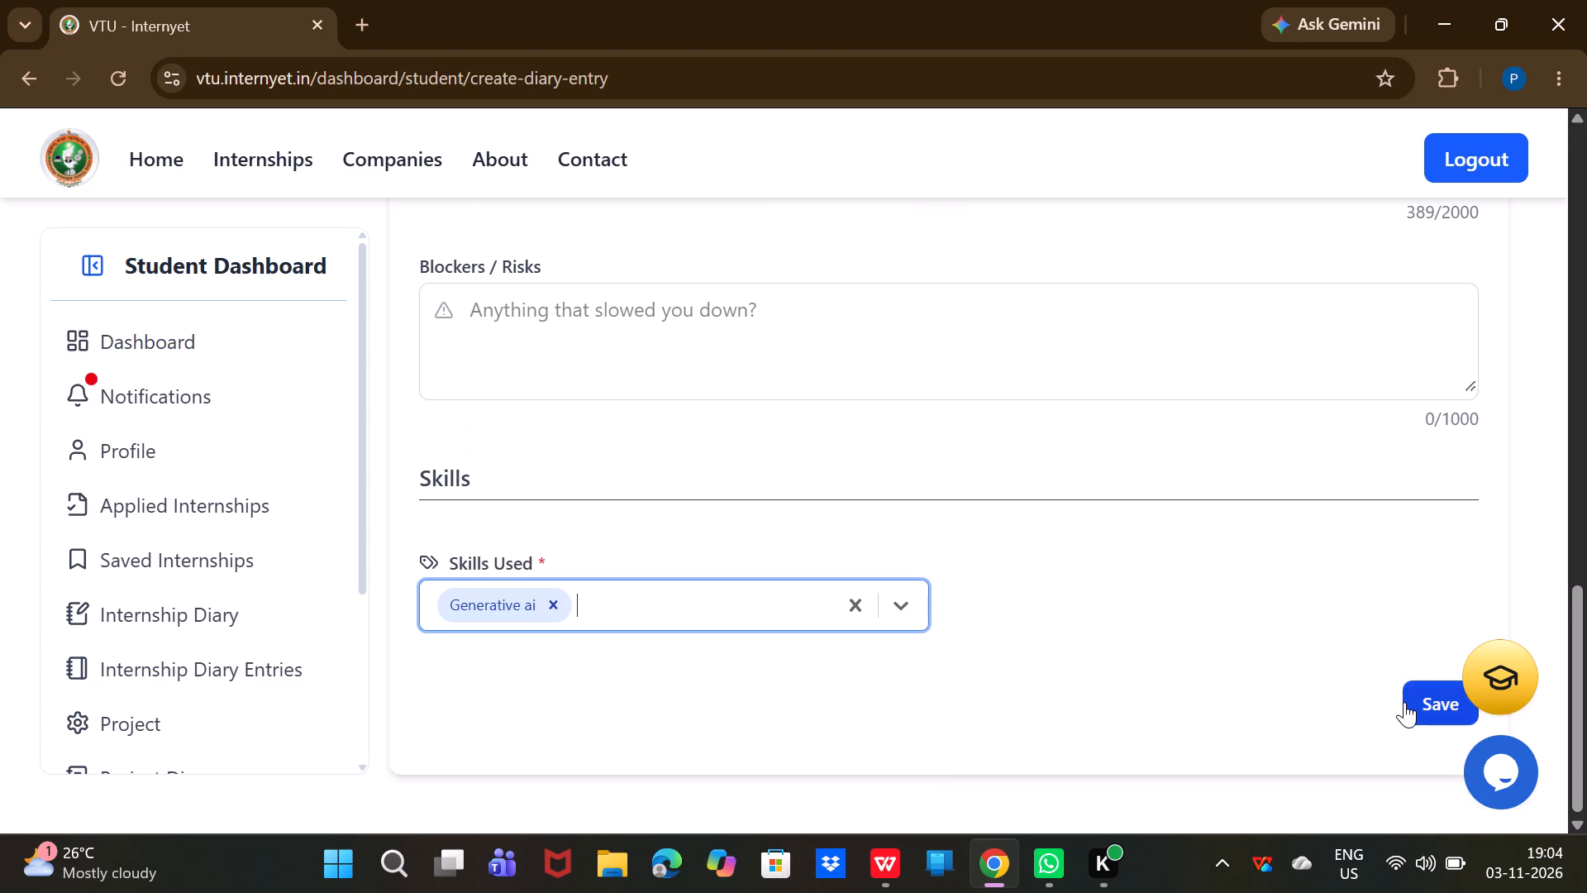
{"action": "left_click", "coordinate": [1404, 702]}
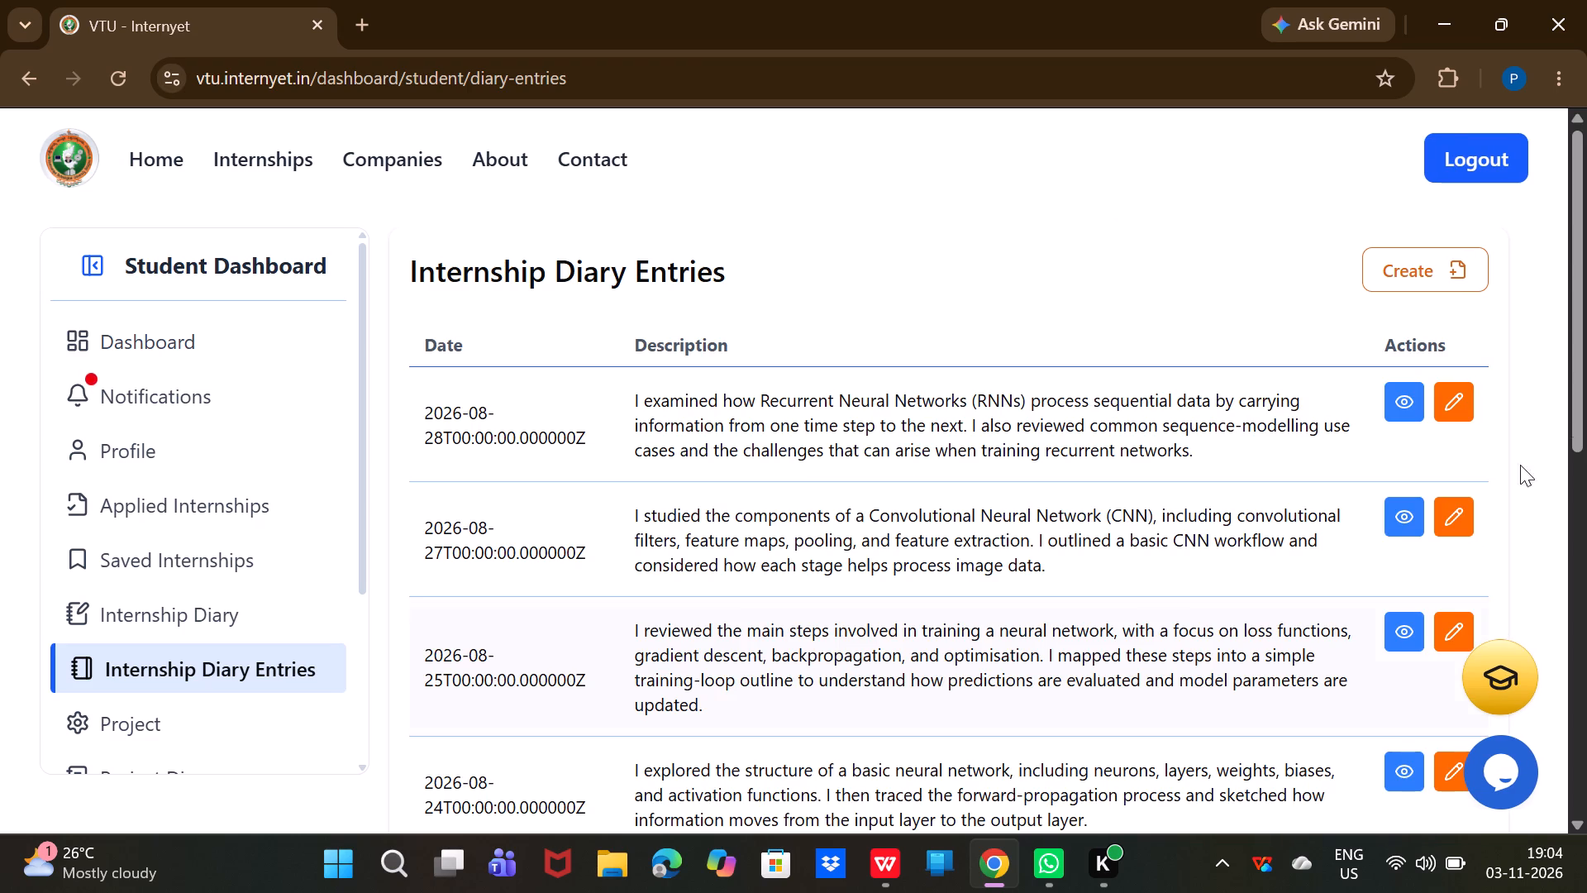
Begin creating another diary entry and copy the Day 11 Work Summary text from the WPS Office document.
{"action": "left_click", "coordinate": [1438, 290]}
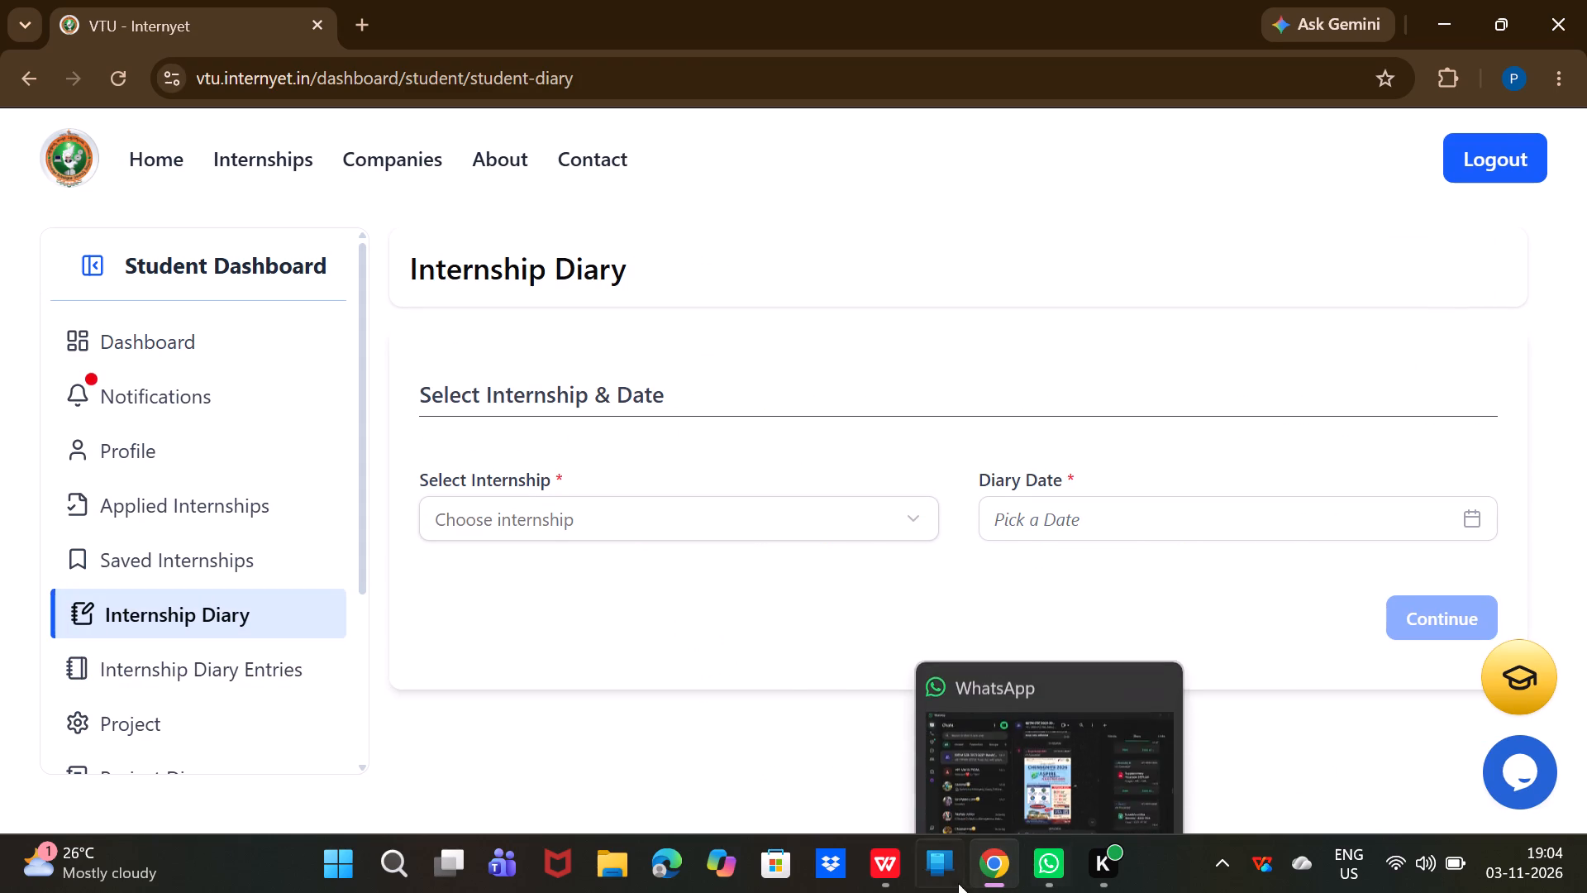
{"action": "left_click", "coordinate": [892, 882]}
{"action": "scroll", "coordinate": [746, 661], "scroll_direction": "down", "scroll_amount": 1}
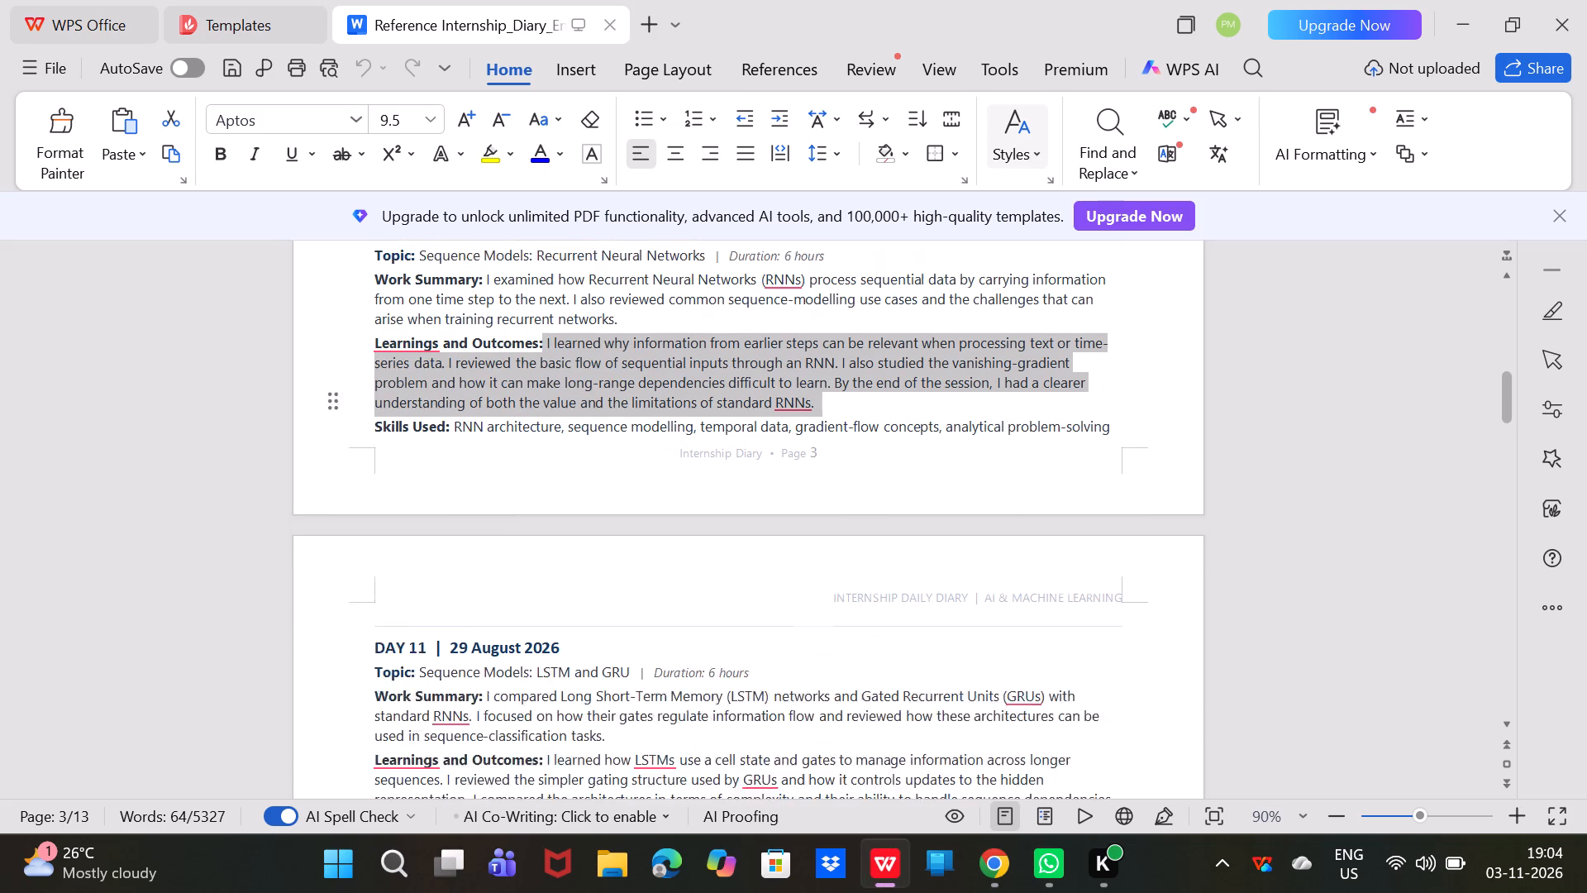
{"action": "scroll", "coordinate": [746, 661], "scroll_direction": "down", "scroll_amount": 1}
{"action": "scroll", "coordinate": [746, 661], "scroll_direction": "up", "scroll_amount": 1}
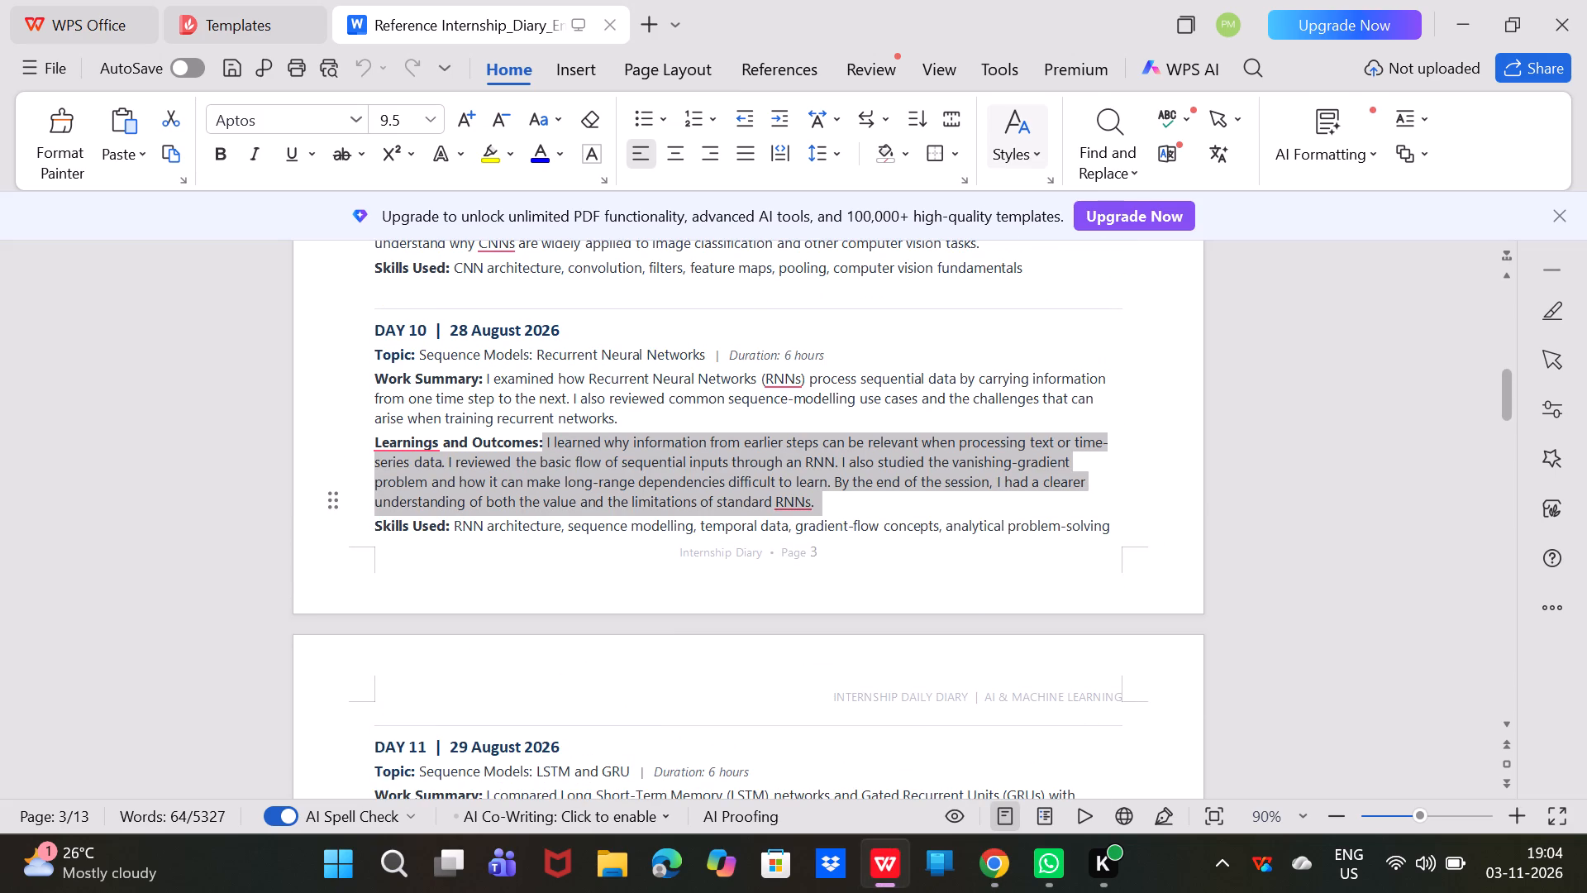
{"action": "scroll", "coordinate": [746, 661], "scroll_direction": "up", "scroll_amount": 1}
{"action": "scroll", "coordinate": [746, 661], "scroll_direction": "down", "scroll_amount": 4}
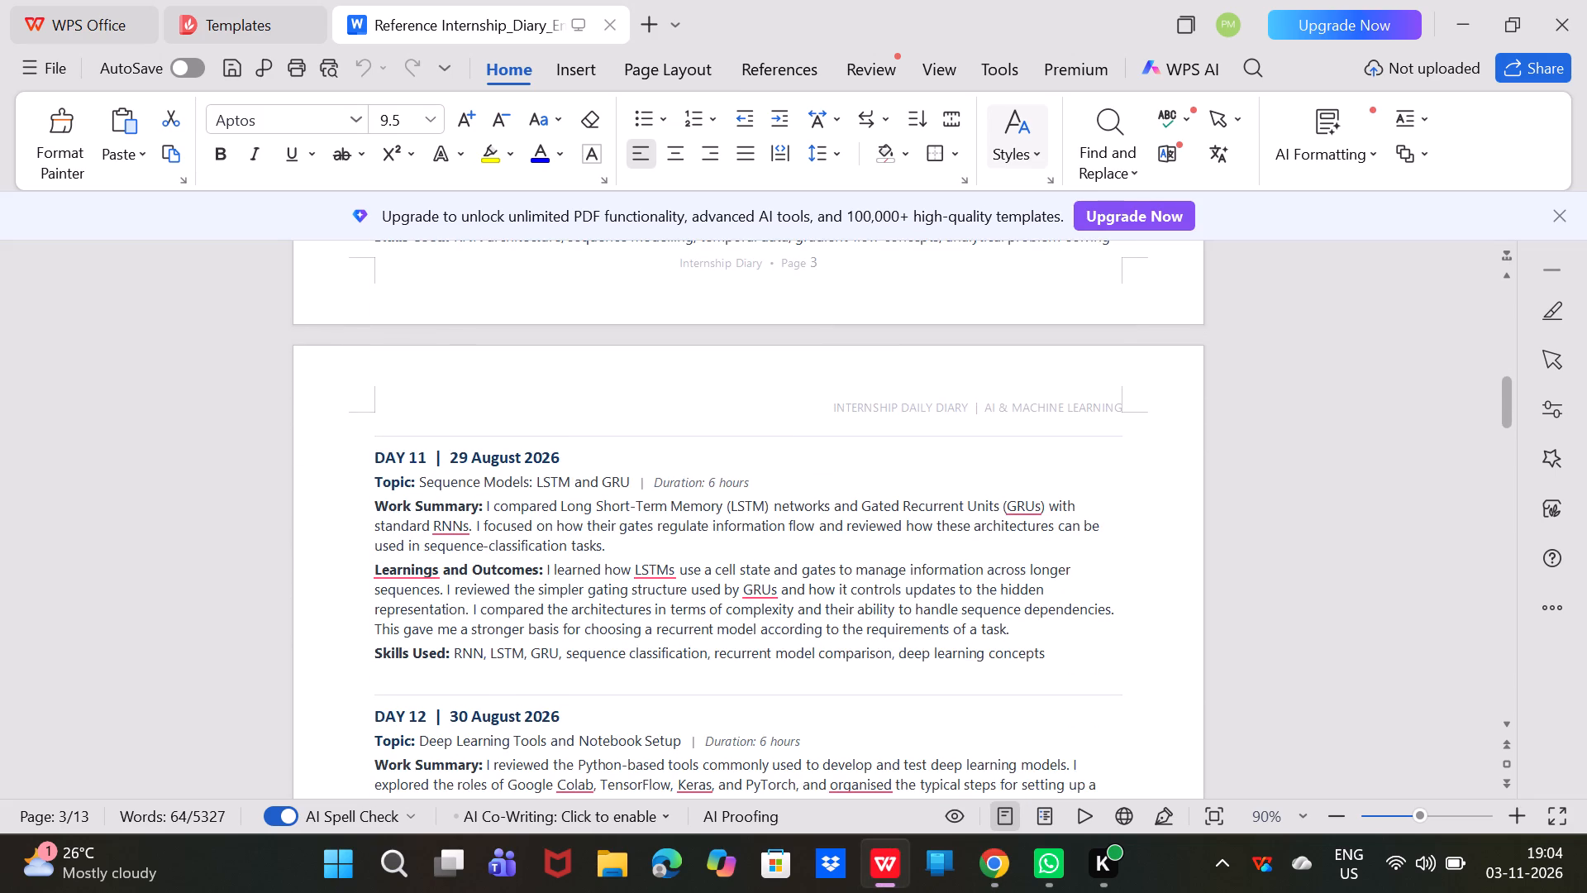
{"action": "left_click_drag", "start_coordinate": [484, 506], "coordinate": [602, 547]}
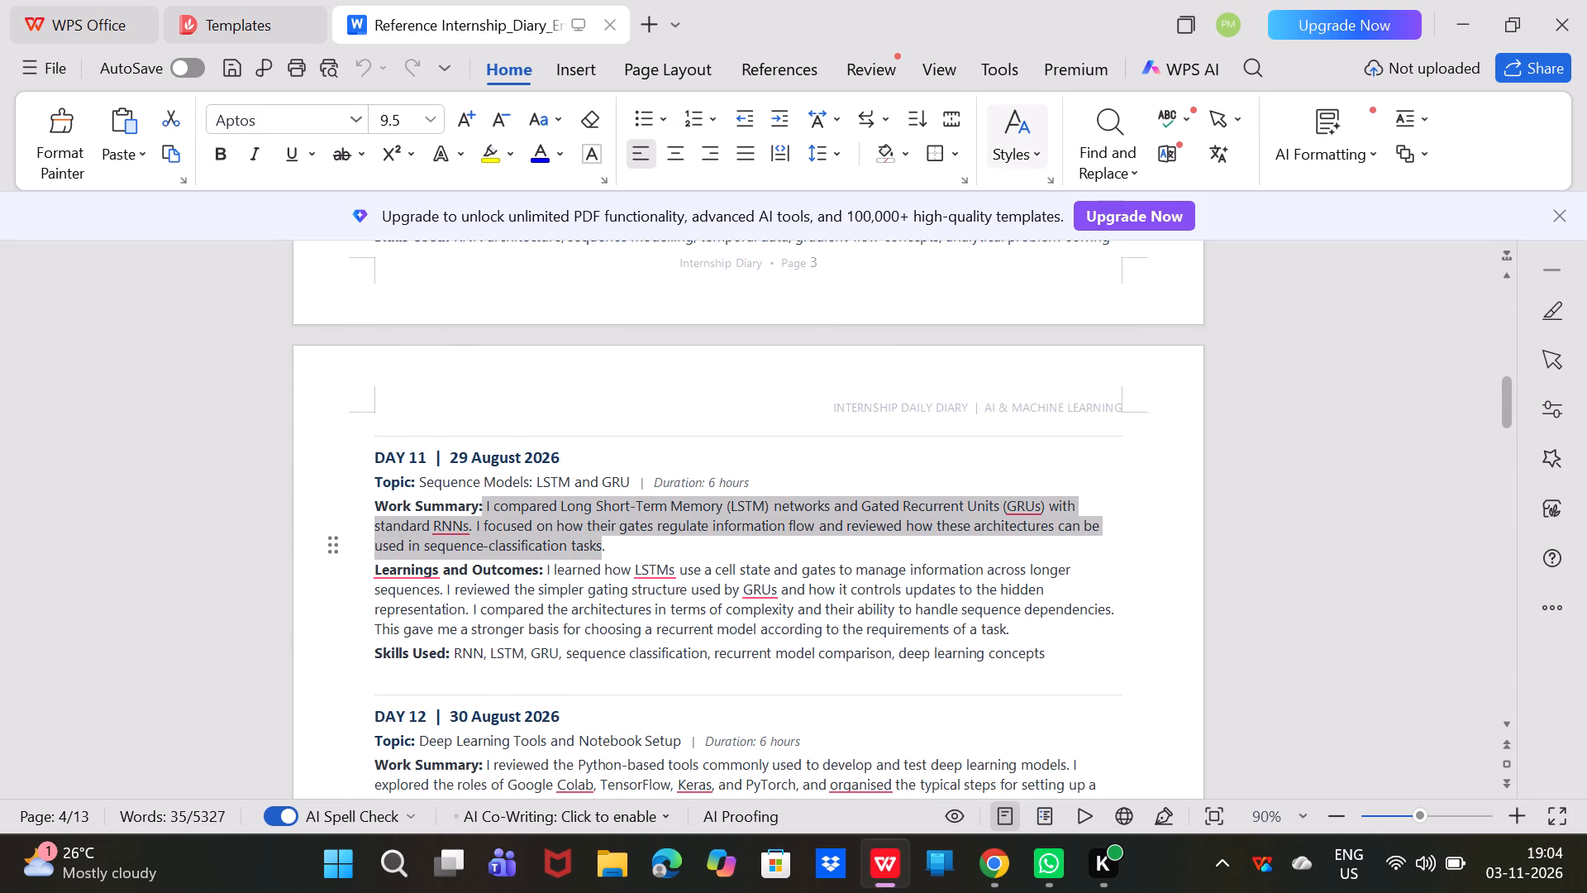
{"action": "left_click_drag", "start_coordinate": [602, 547], "coordinate": [603, 547]}
{"action": "key", "text": "ctrl+c"}
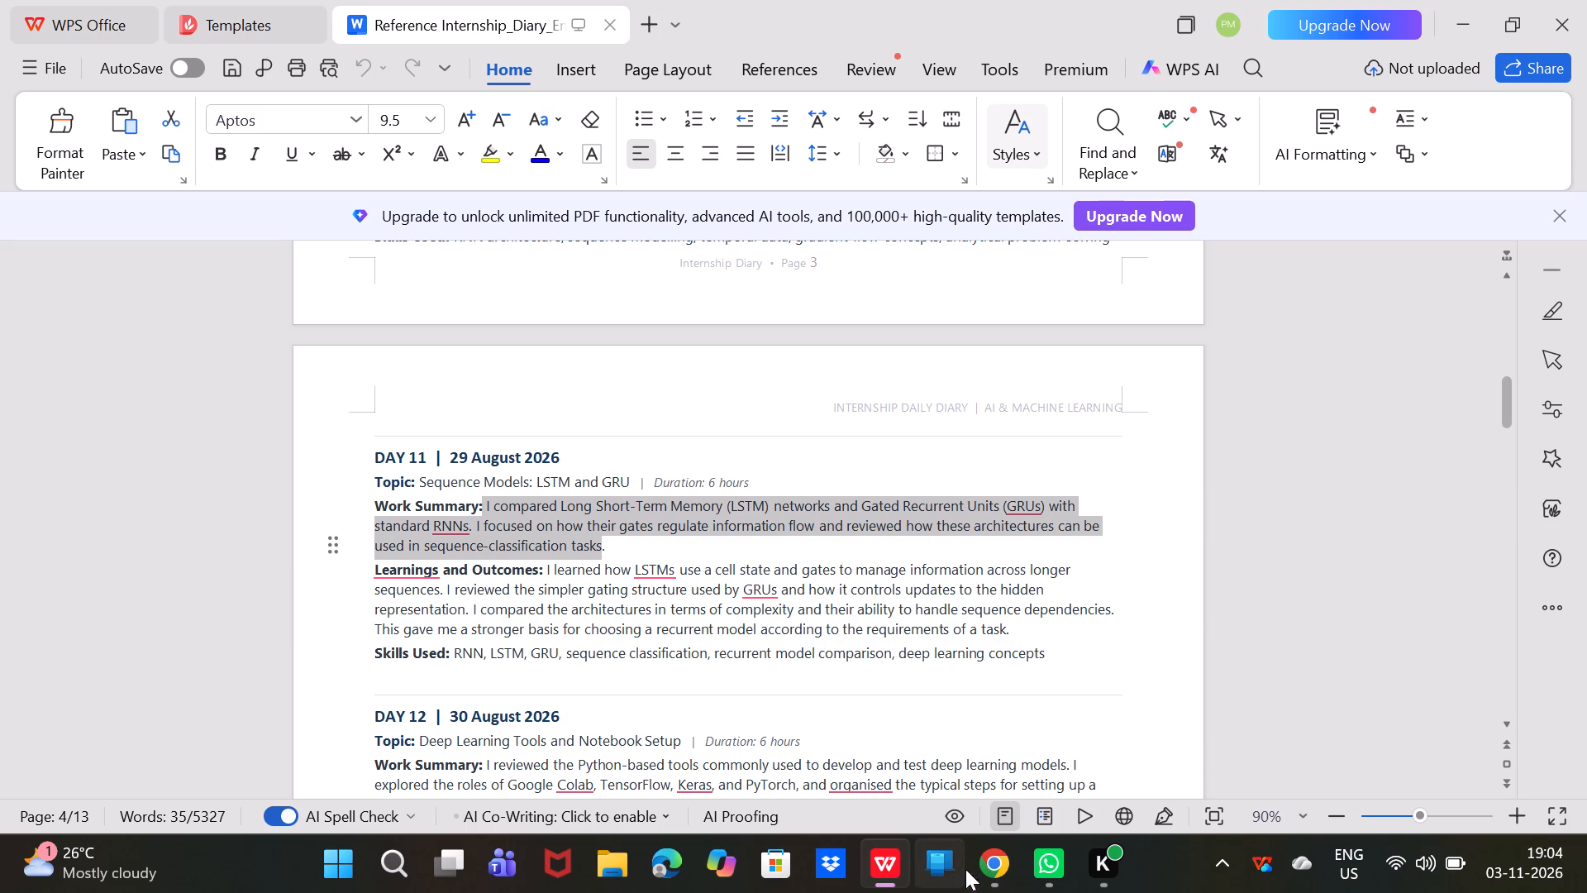
In Chrome, open a new diary entry for the Trainee Software Engineer — Ethnotech Academic Solutions internship dated 29 August 2026.
{"action": "left_click", "coordinate": [986, 874]}
{"action": "left_click", "coordinate": [627, 502]}
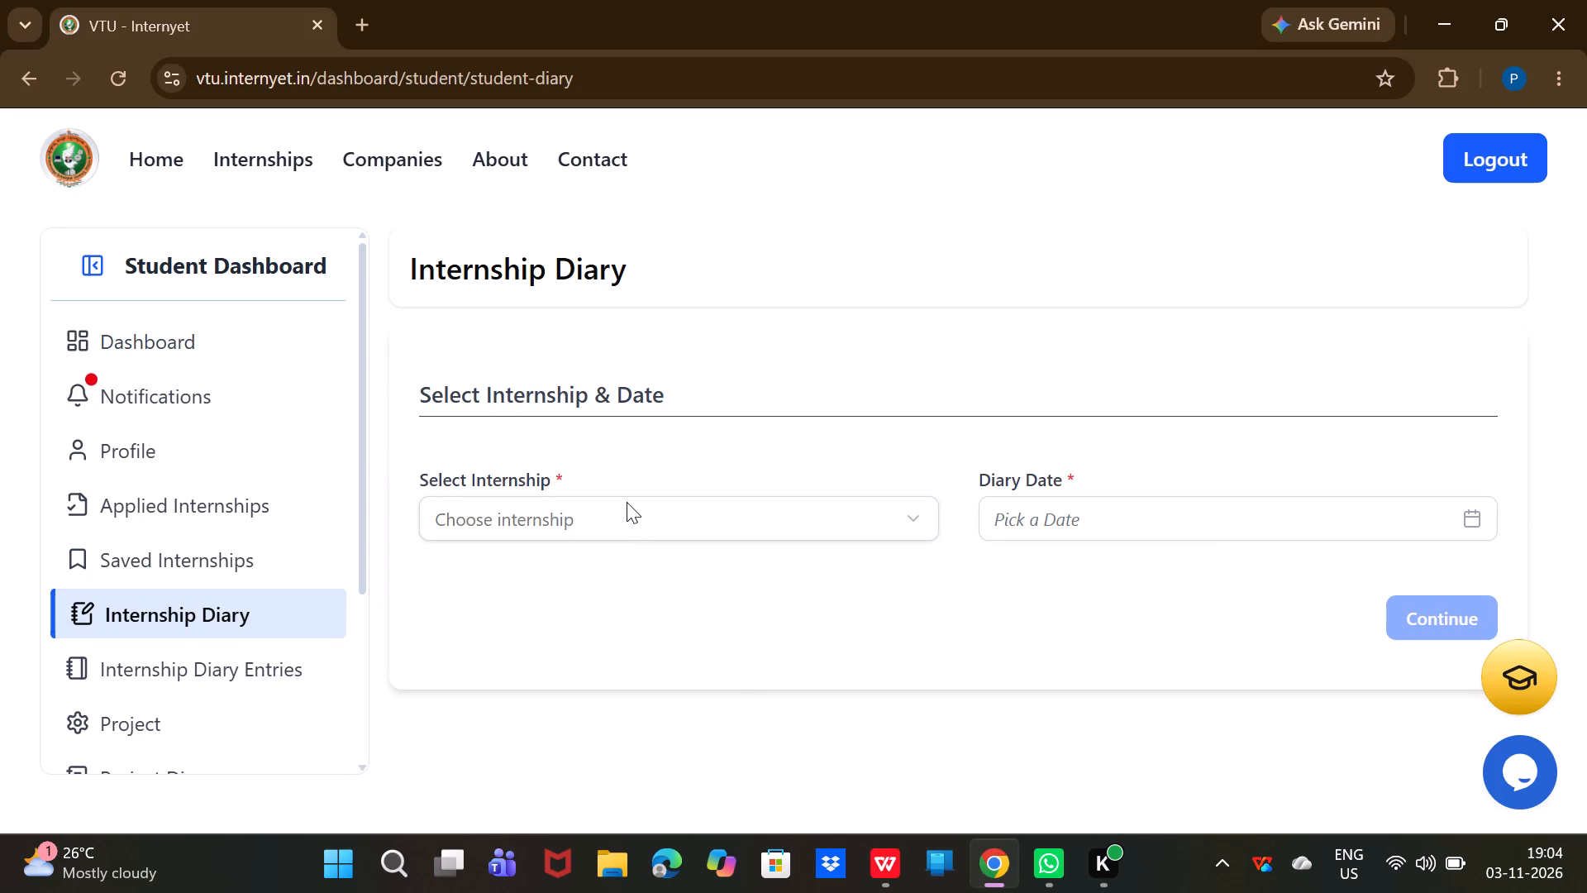
{"action": "left_click", "coordinate": [628, 565]}
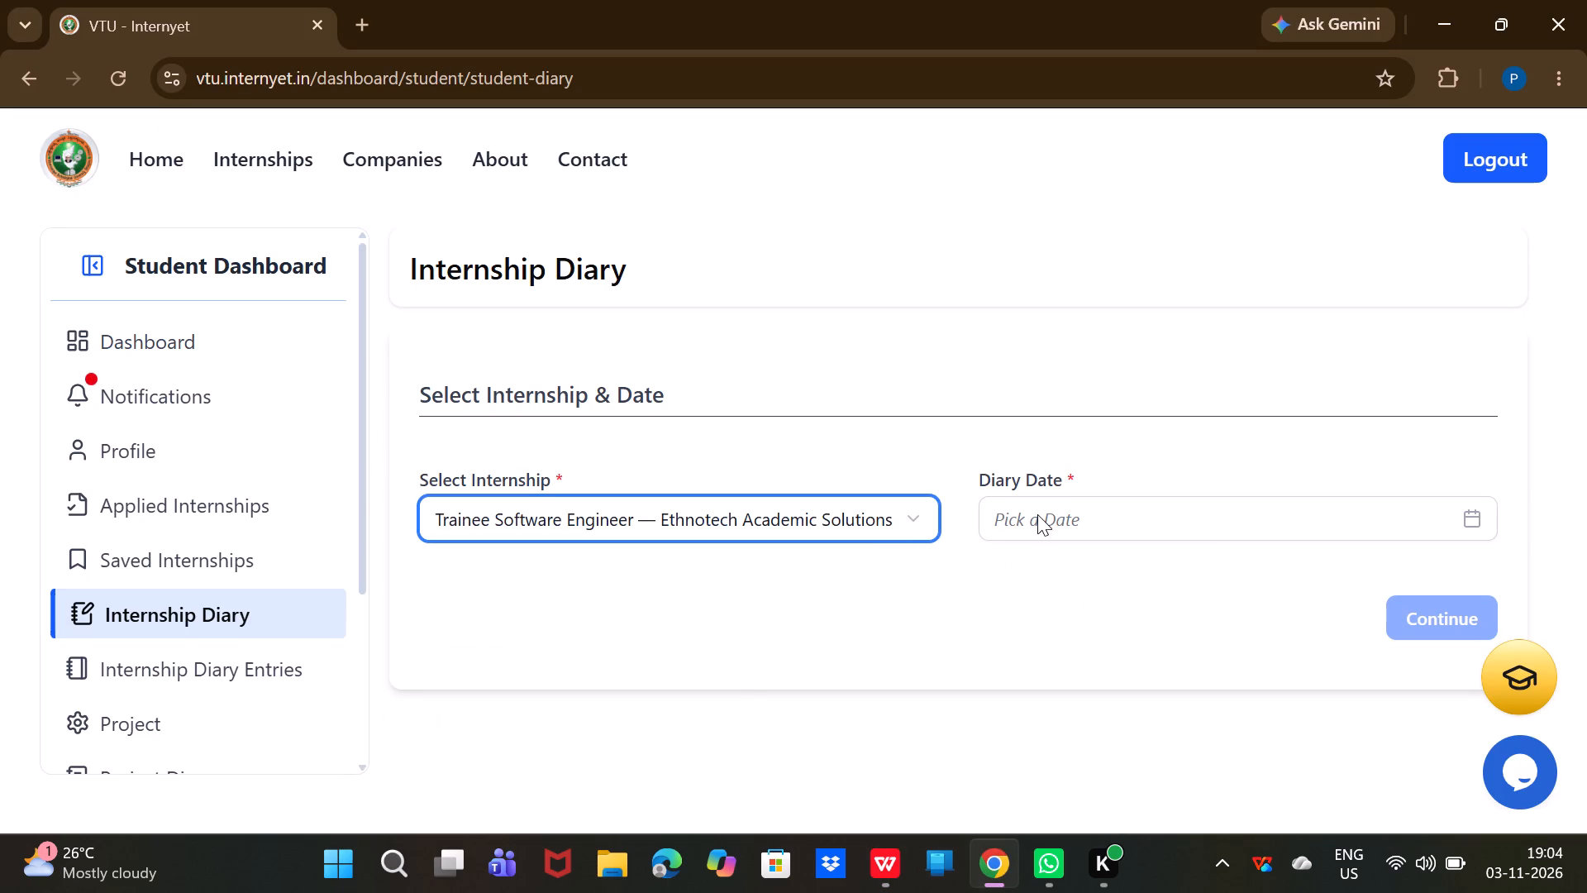
{"action": "left_click", "coordinate": [1070, 506]}
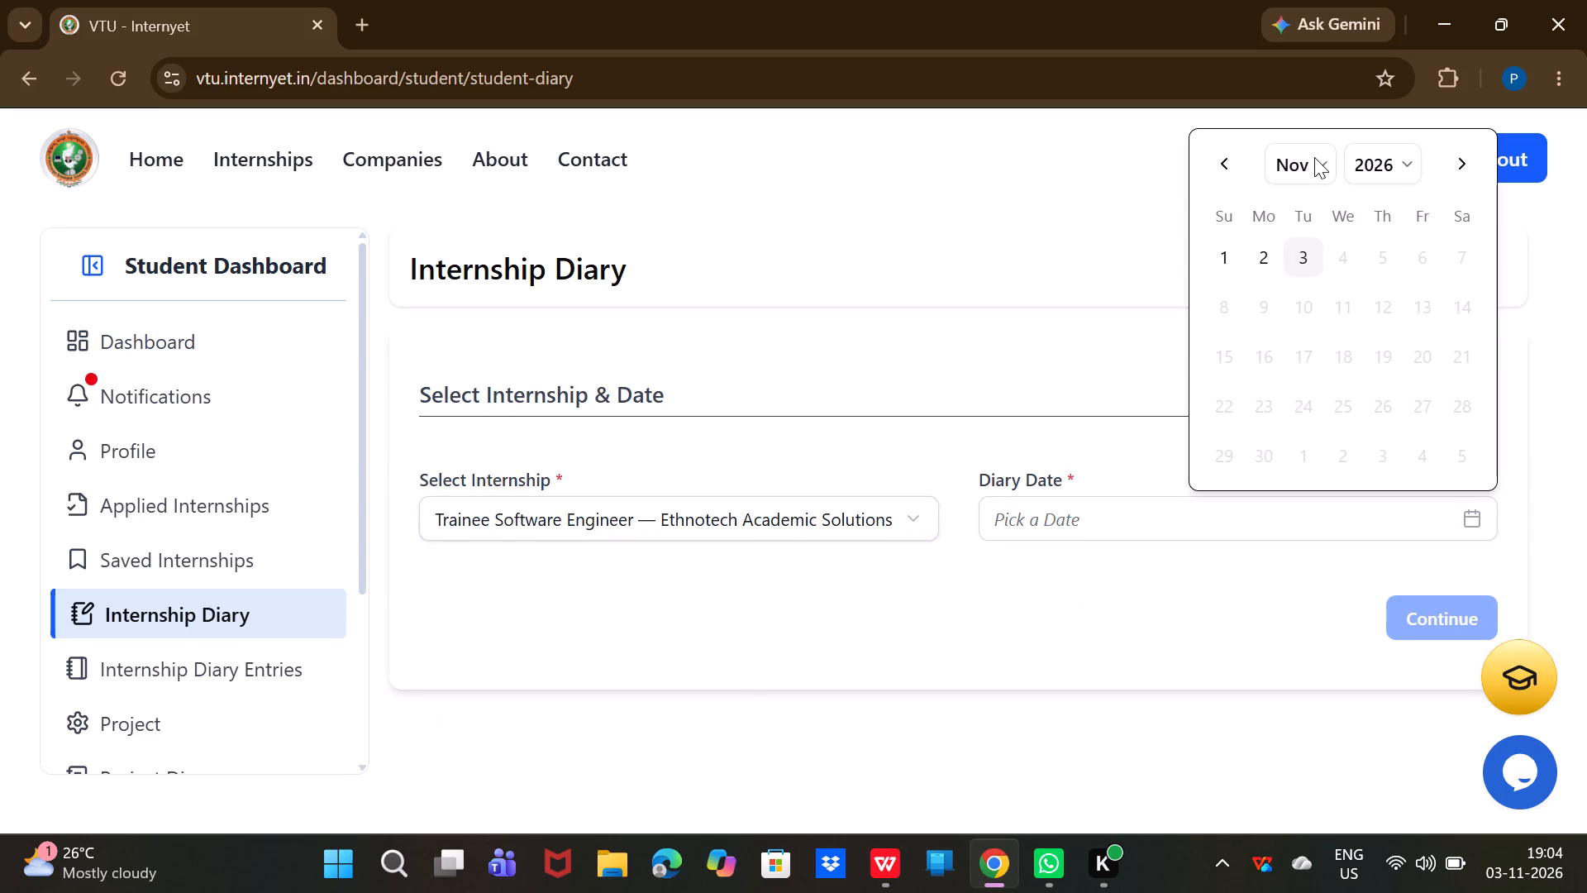
{"action": "left_click", "coordinate": [1314, 157]}
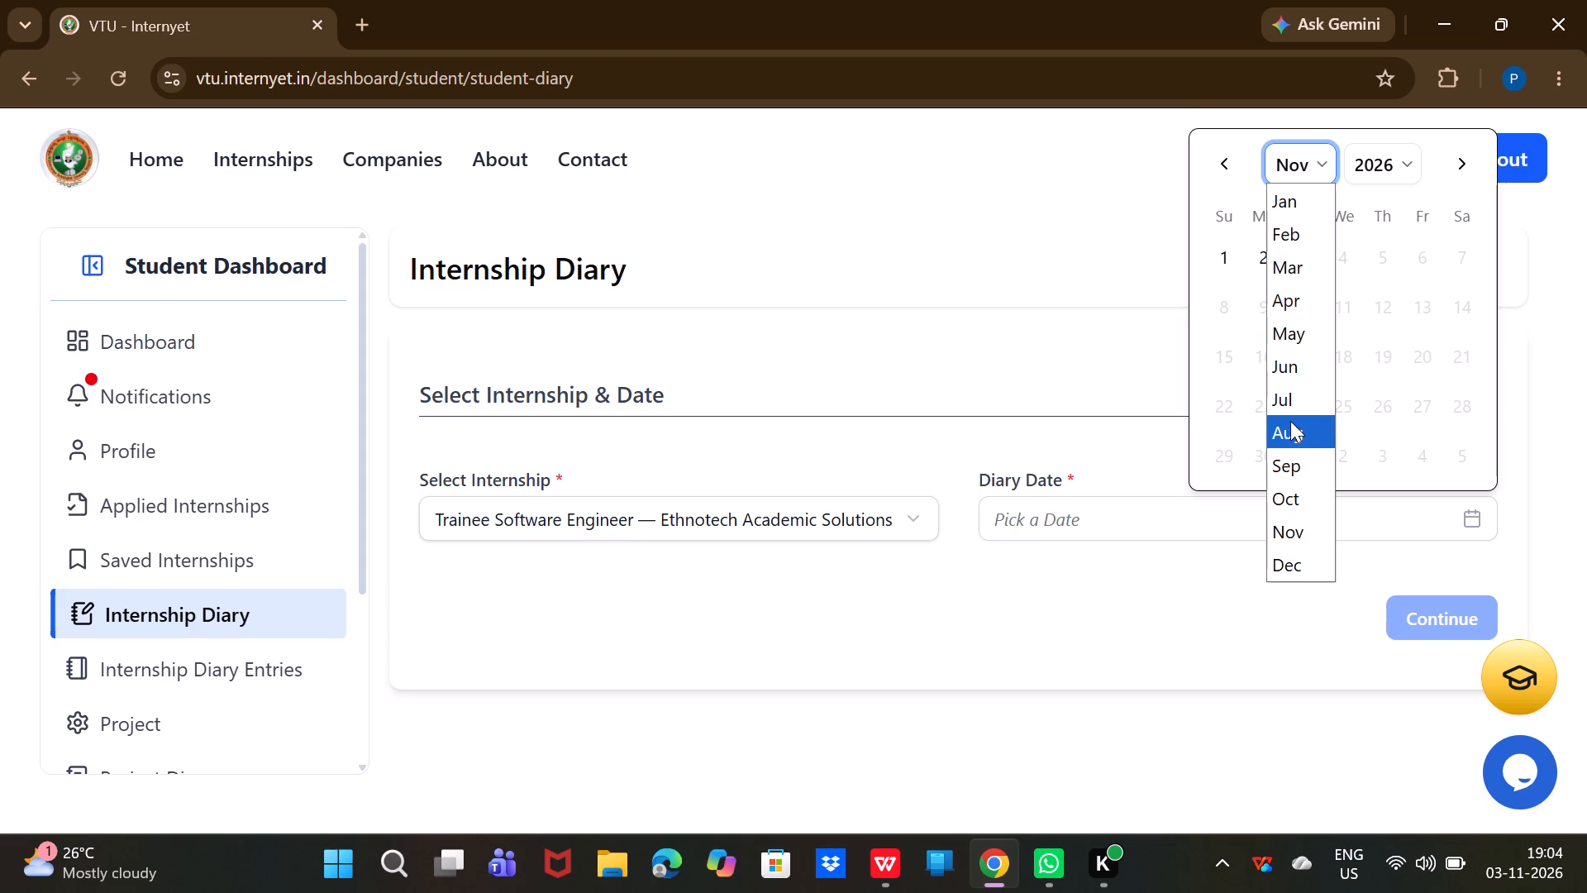
{"action": "left_click", "coordinate": [1290, 421]}
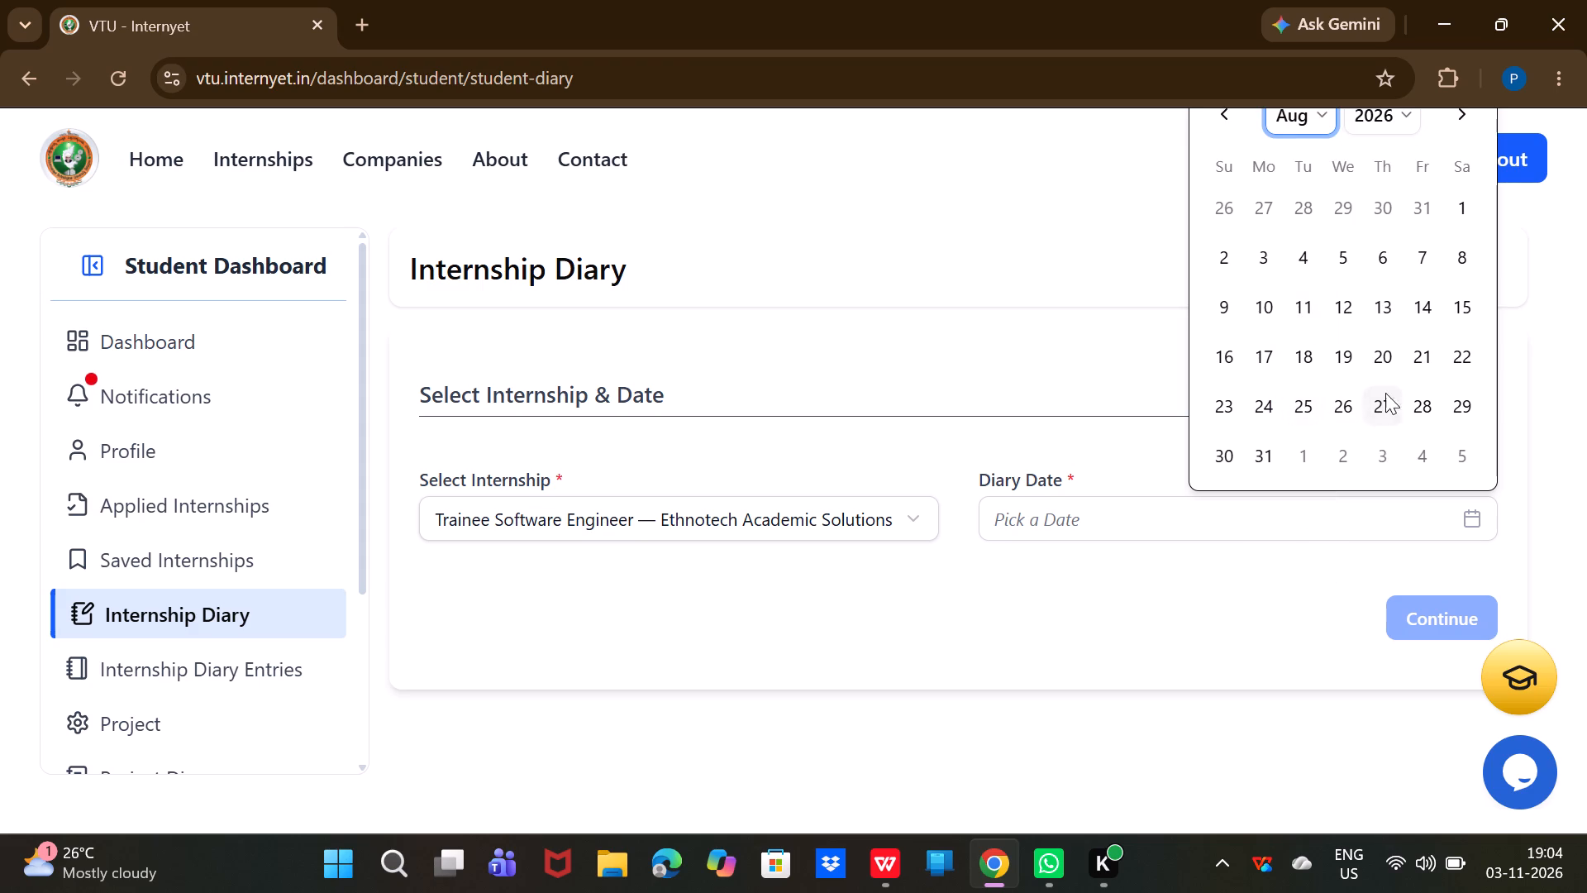
{"action": "left_click", "coordinate": [1464, 394]}
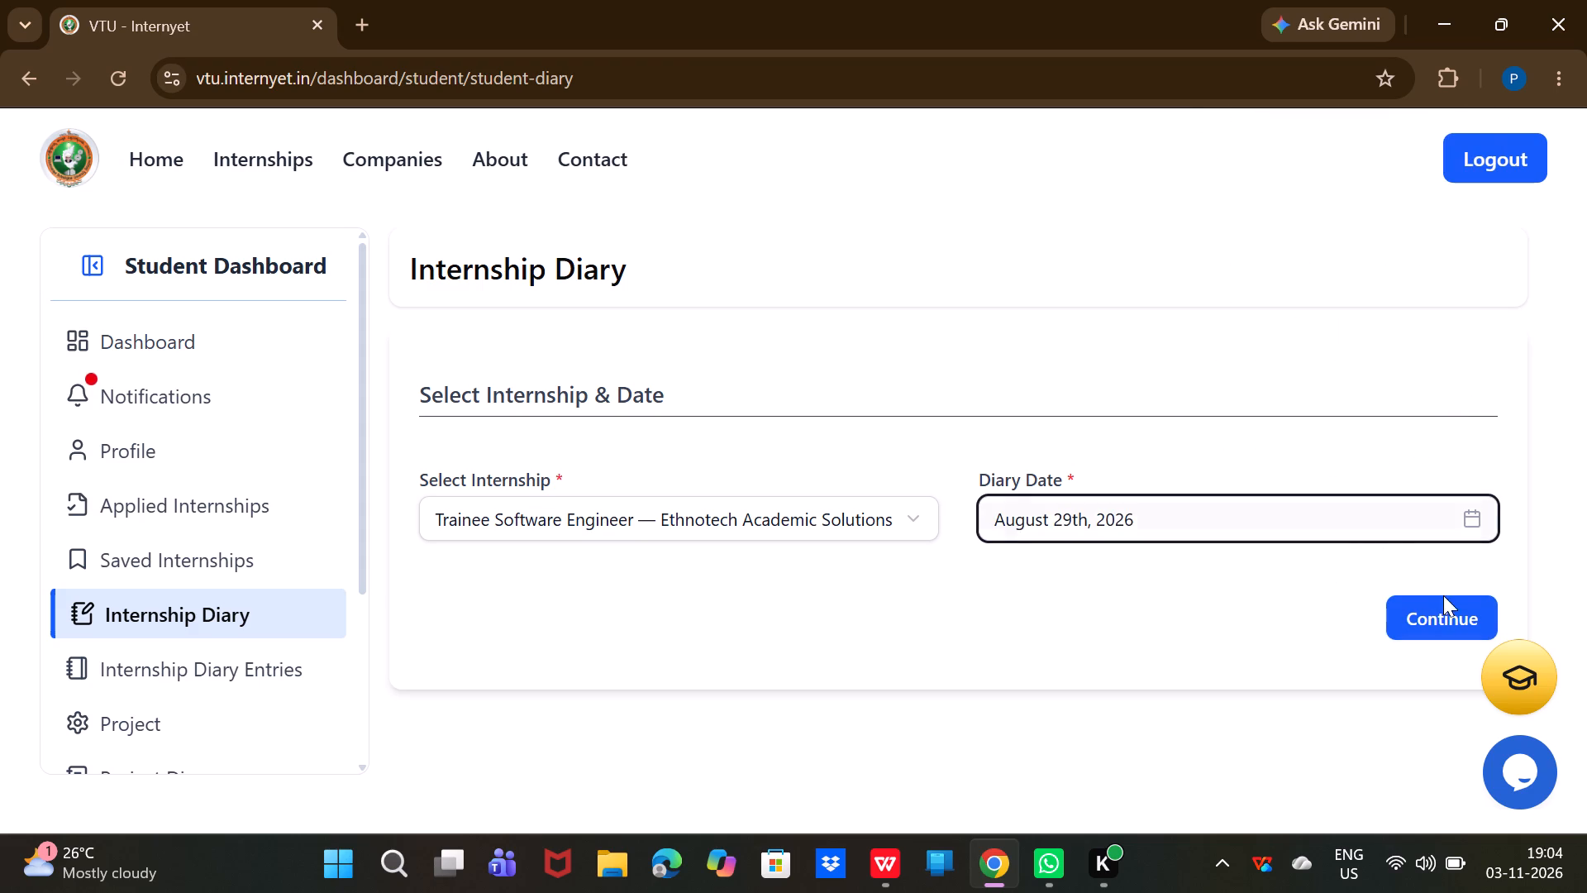
{"action": "left_click", "coordinate": [1460, 605]}
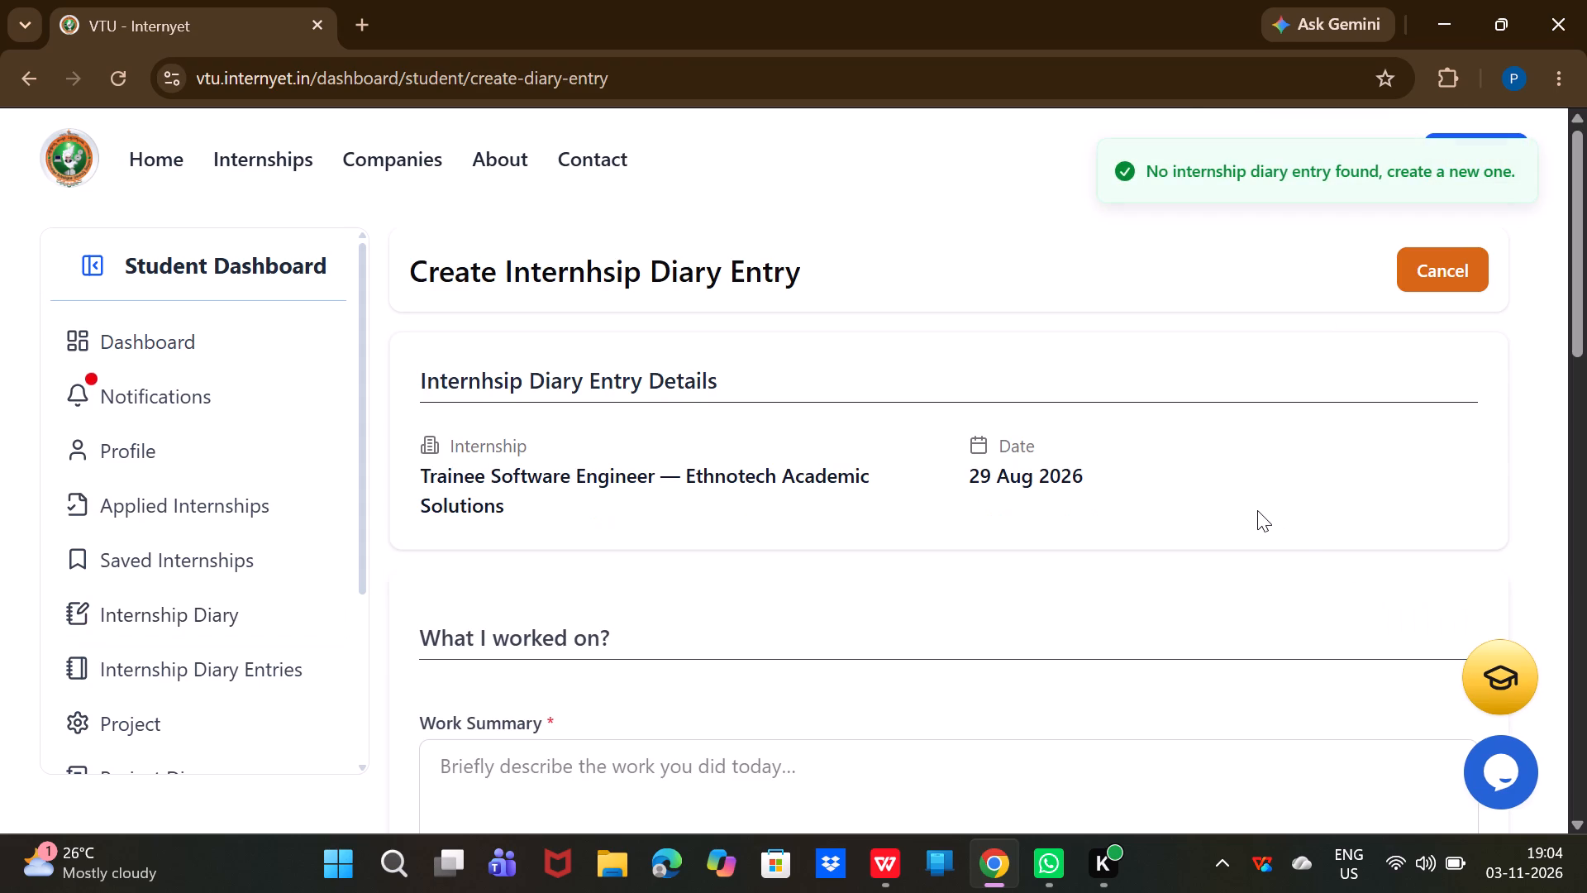
Paste the copied Day 11 text into the Work Summary and set the hours worked to 6.
{"action": "scroll", "coordinate": [1257, 510], "scroll_direction": "down", "scroll_amount": 2}
{"action": "left_click", "coordinate": [1103, 496]}
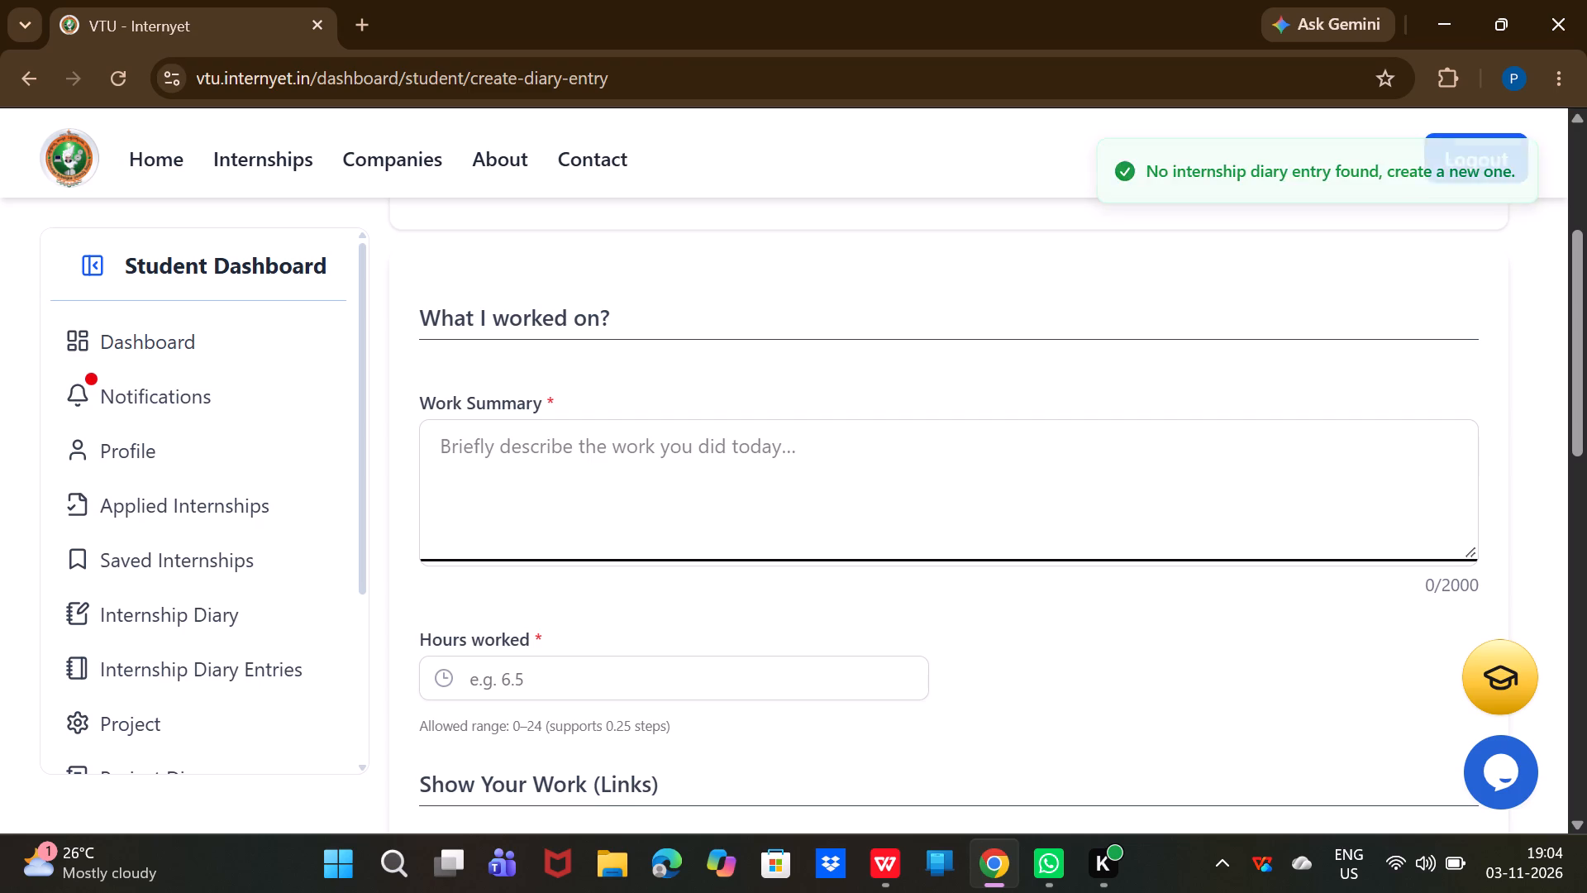
{"action": "key", "text": "ctrl+v"}
{"action": "left_click", "coordinate": [860, 671]}
{"action": "key", "text": "6"}
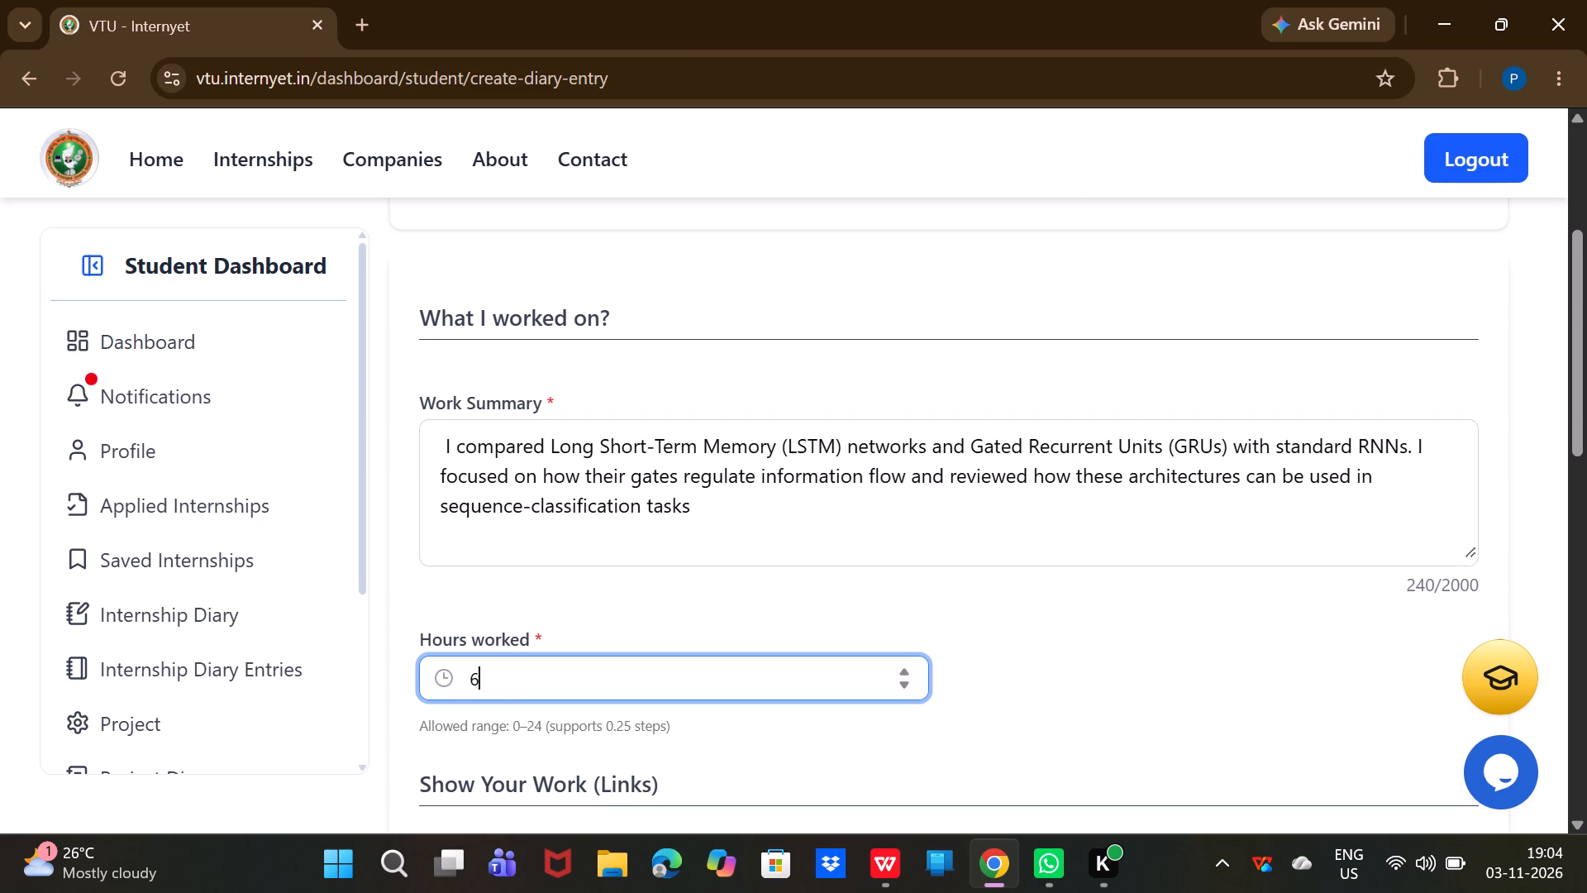
Copy the Day 11 Learnings and Outcomes text from the WPS Office document into the Learnings / Outcomes field in Chrome.
{"action": "scroll", "coordinate": [860, 671], "scroll_direction": "down", "scroll_amount": 4}
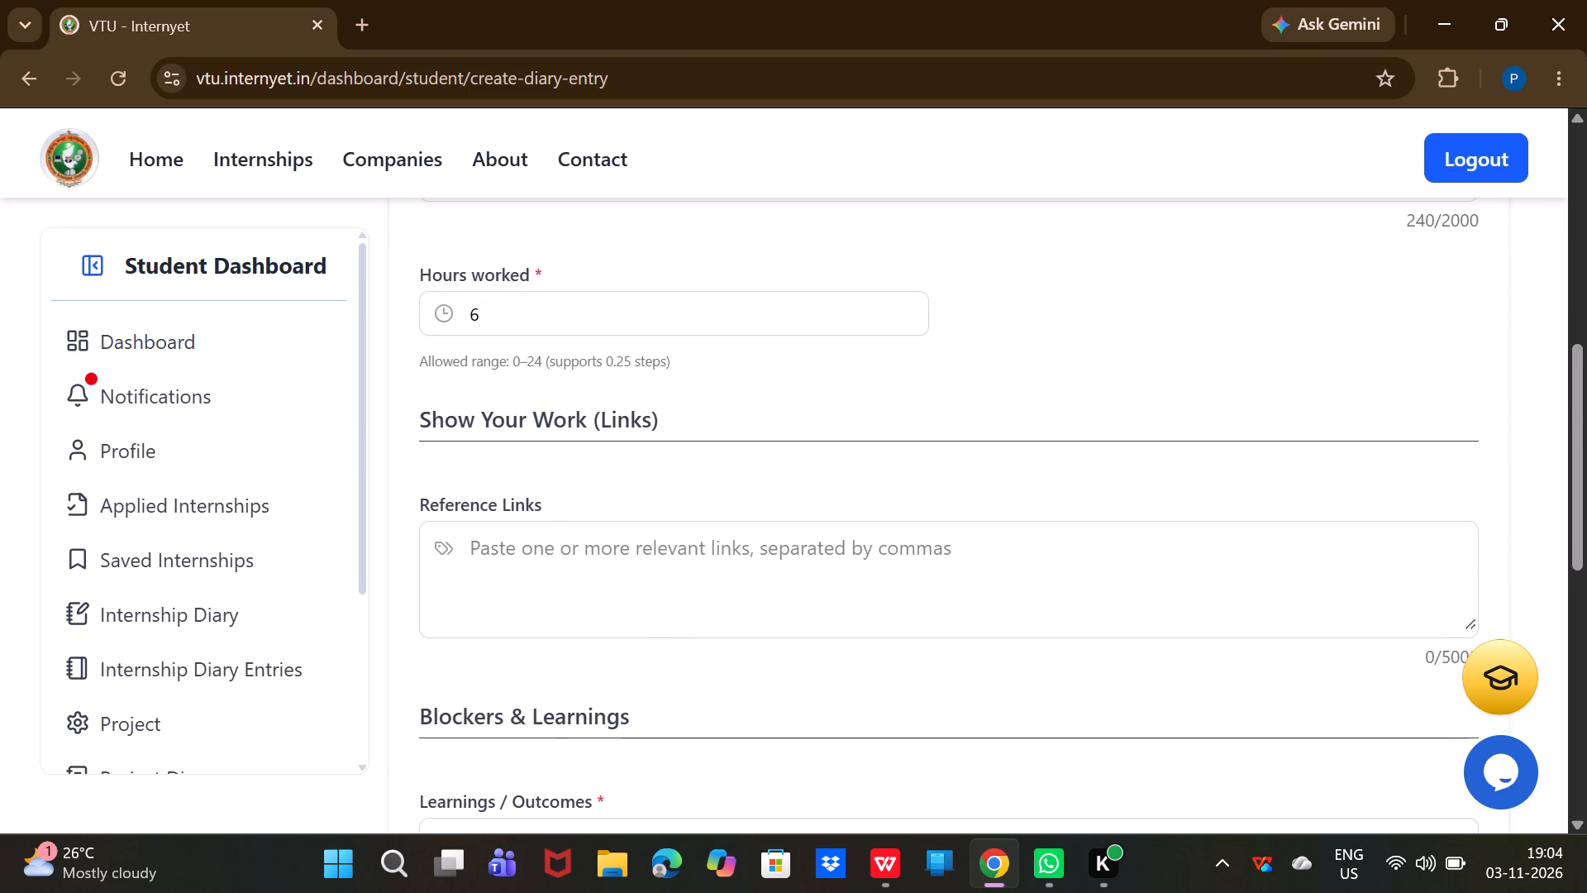
{"action": "scroll", "coordinate": [803, 564], "scroll_direction": "down", "scroll_amount": 3}
{"action": "left_click", "coordinate": [803, 564]}
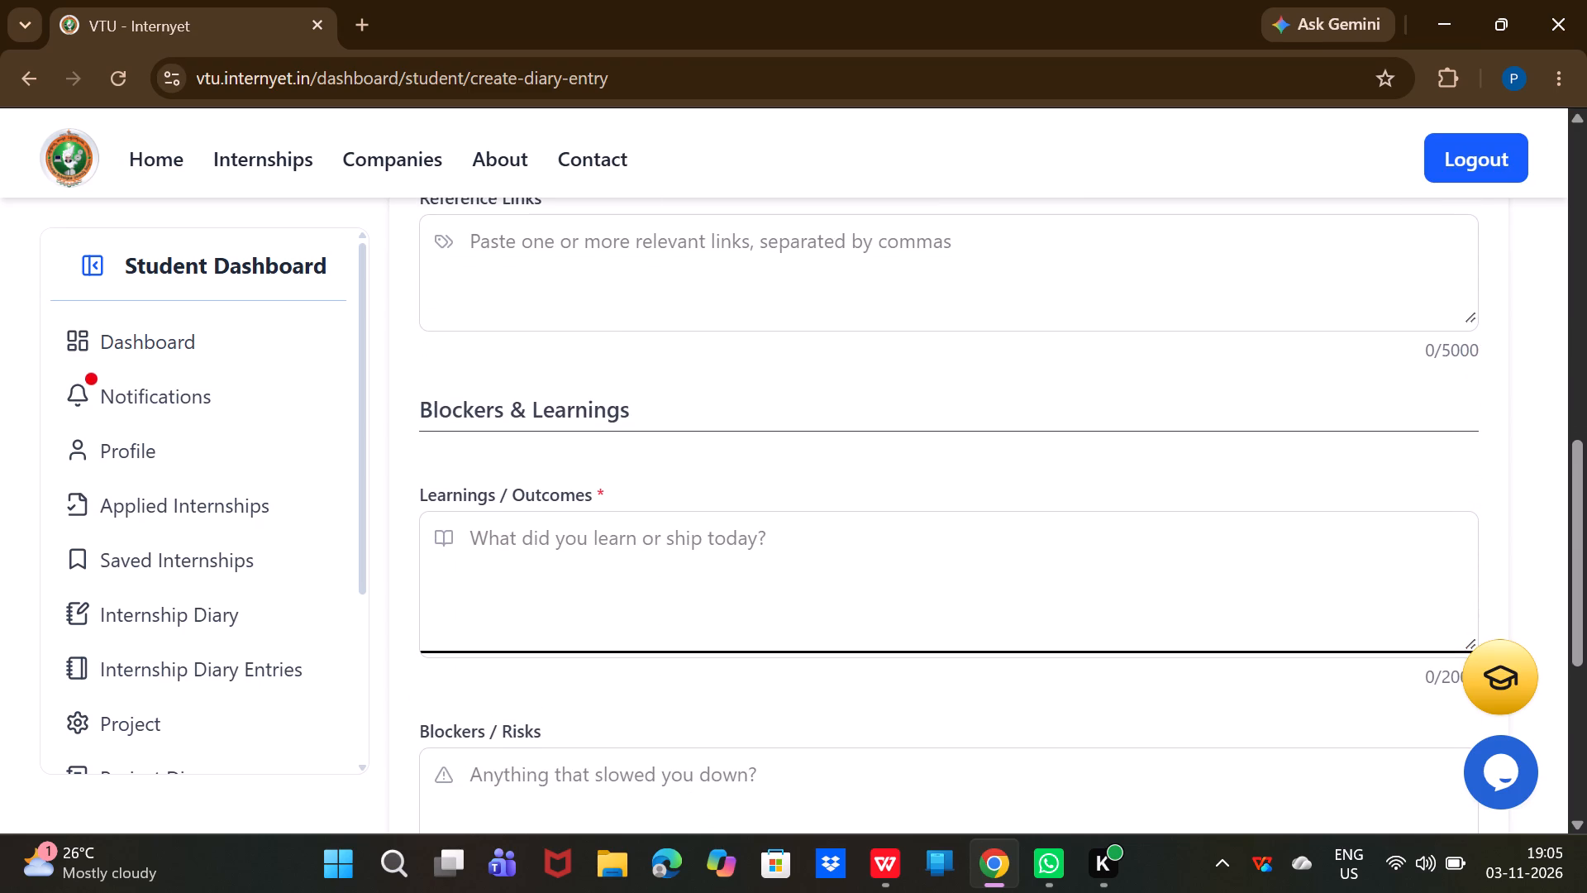
{"action": "key", "text": "alt+Tab"}
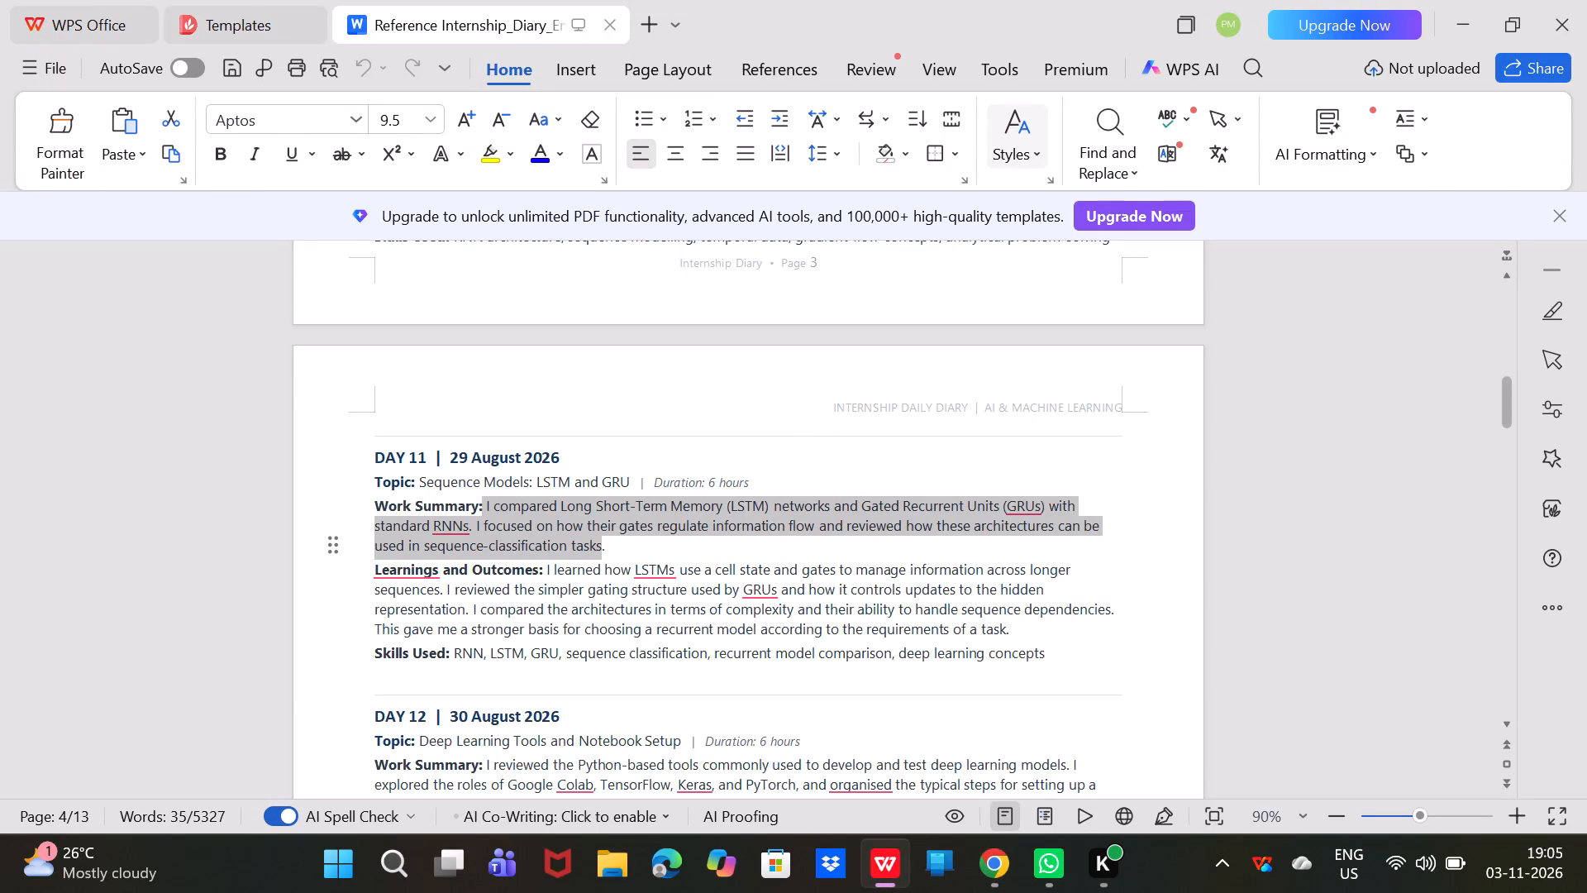
{"action": "left_click_drag", "start_coordinate": [541, 565], "coordinate": [615, 594]}
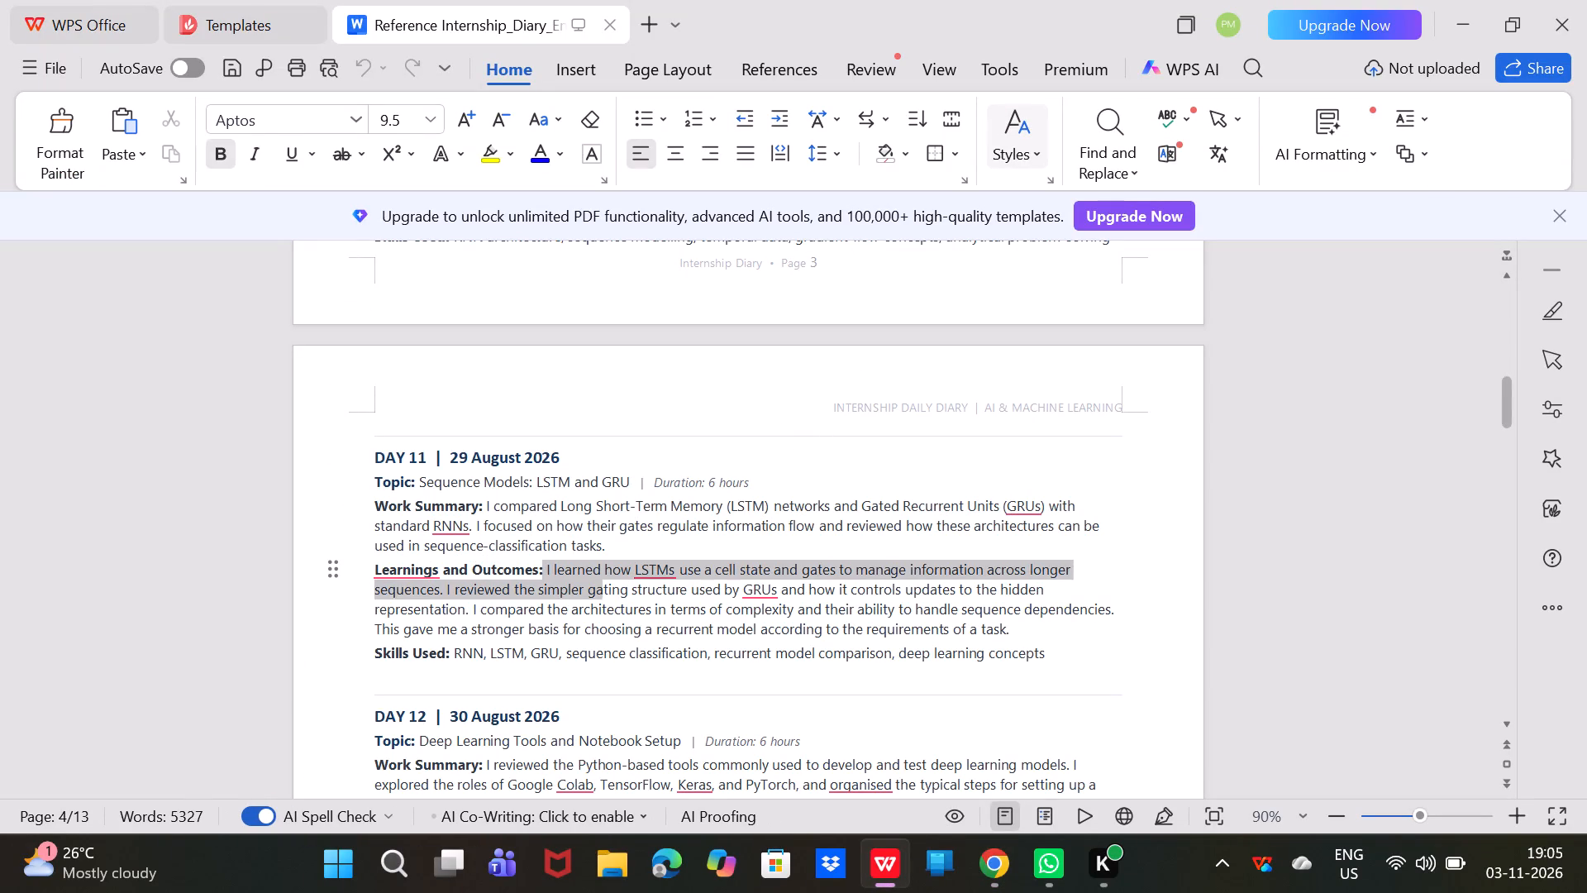
{"action": "left_click_drag", "start_coordinate": [615, 594], "coordinate": [1009, 628]}
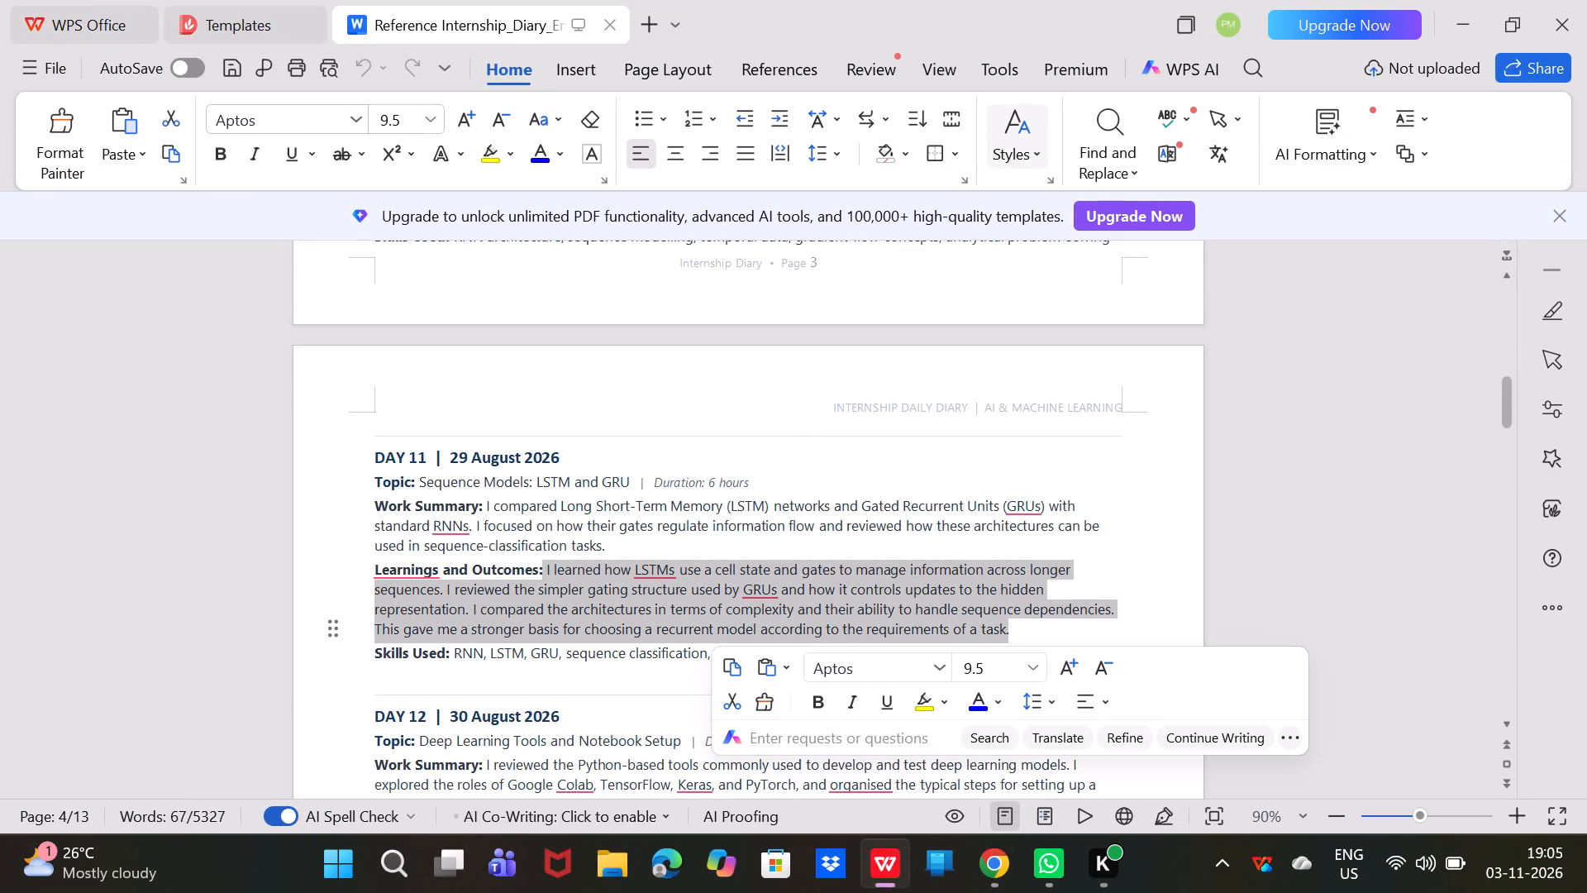
{"action": "key", "text": "ctrl+c"}
{"action": "key", "text": "ctrl+c"}
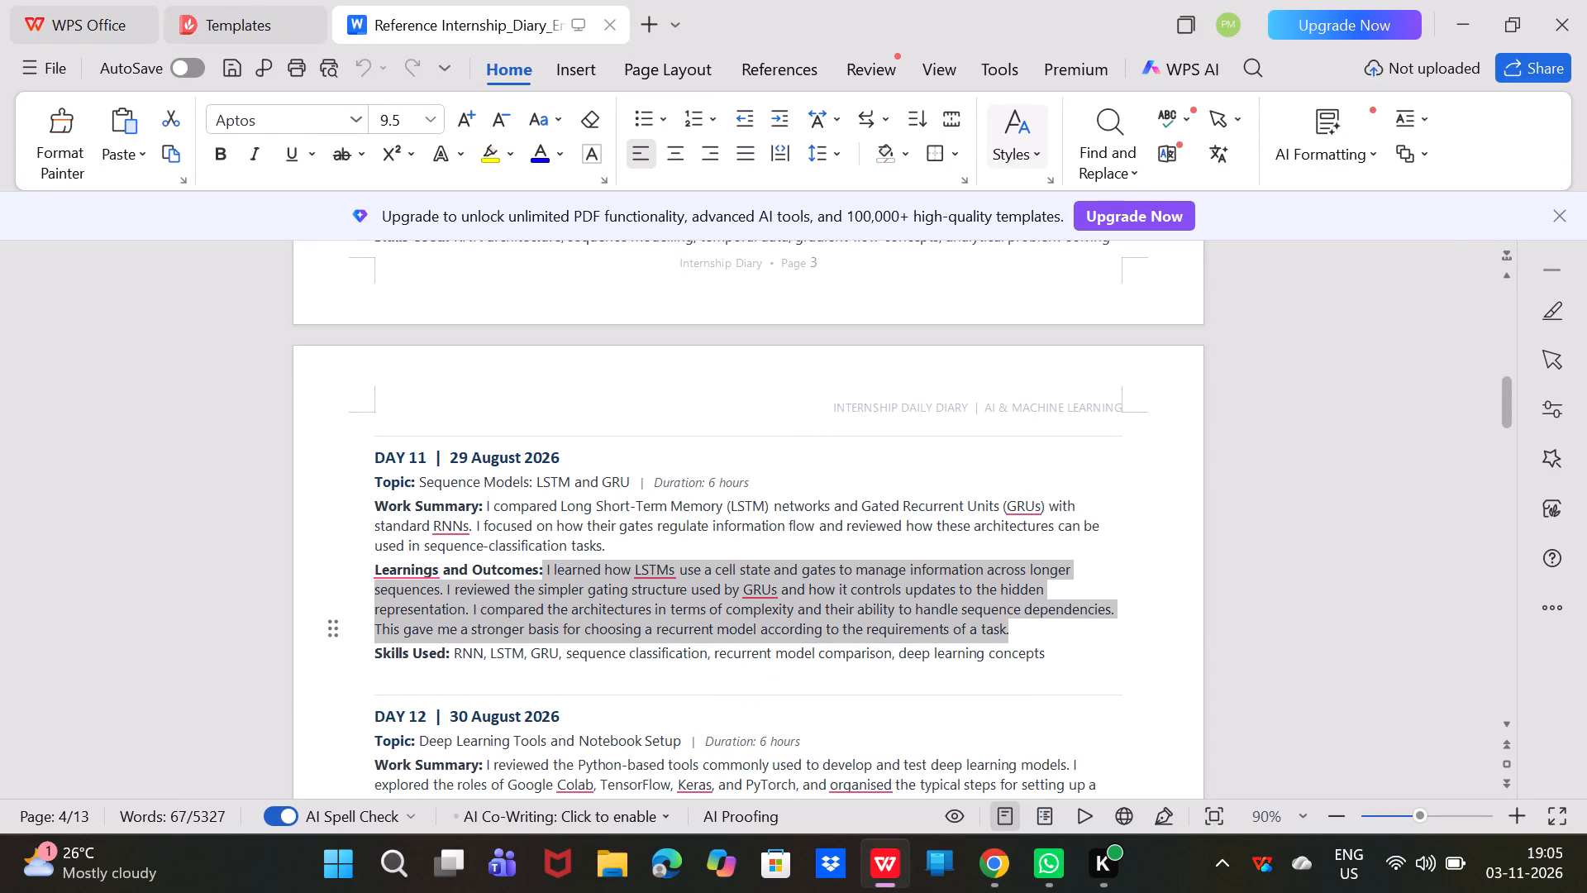
{"action": "key", "text": "alt+Tab"}
{"action": "key", "text": "alt+v"}
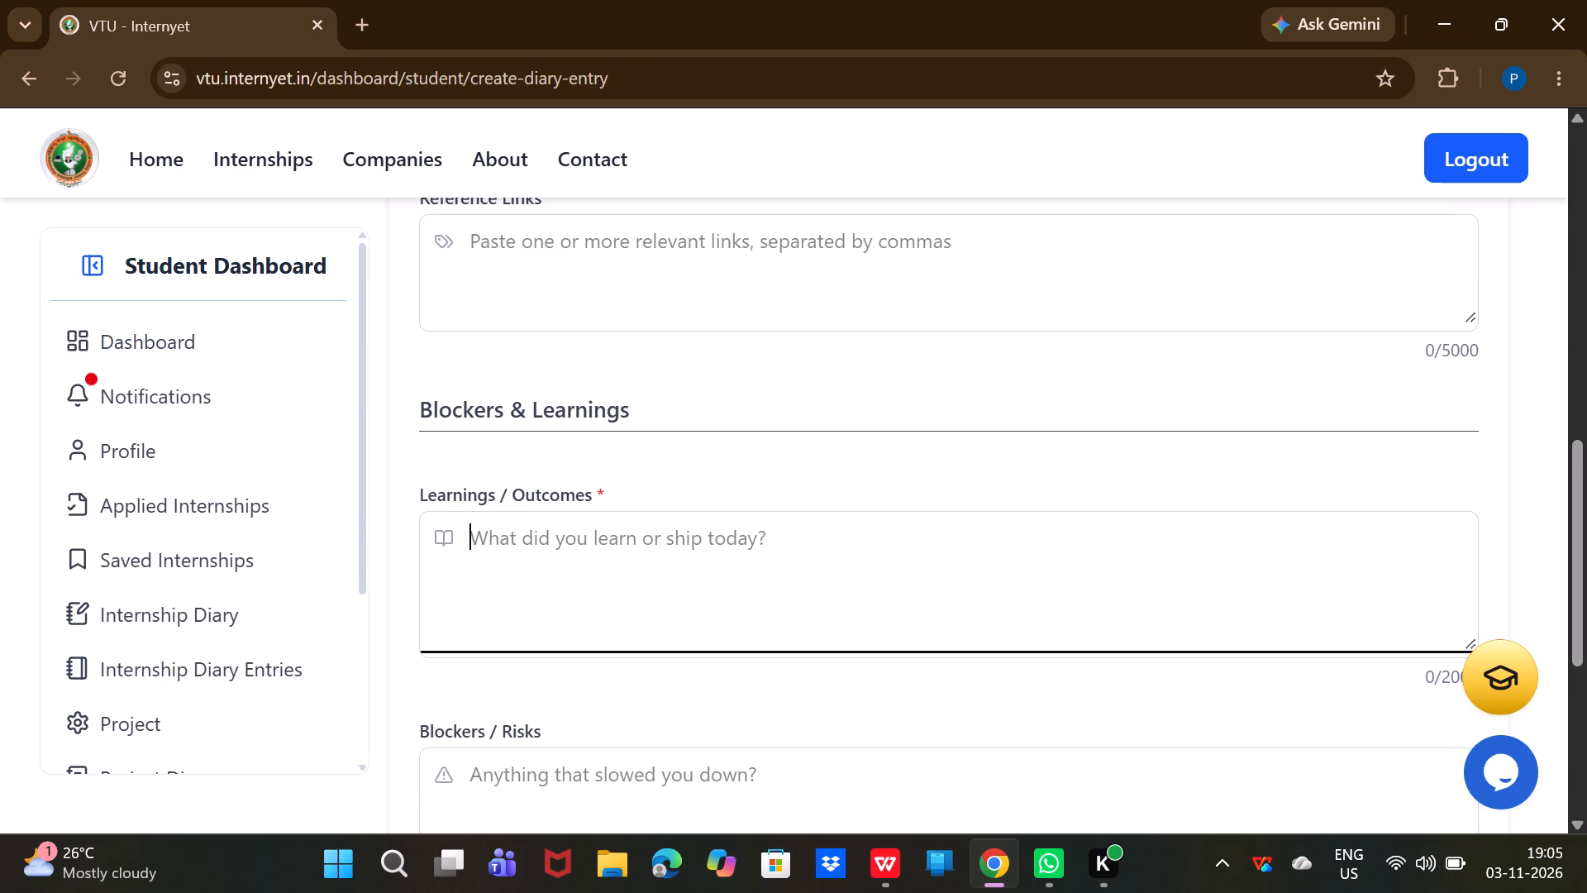
{"action": "key", "text": "ctrl+v"}
Add Generative ai as the skill used and save the 29 August 2026 diary entry.
{"action": "scroll", "coordinate": [1009, 628], "scroll_direction": "down", "scroll_amount": 4}
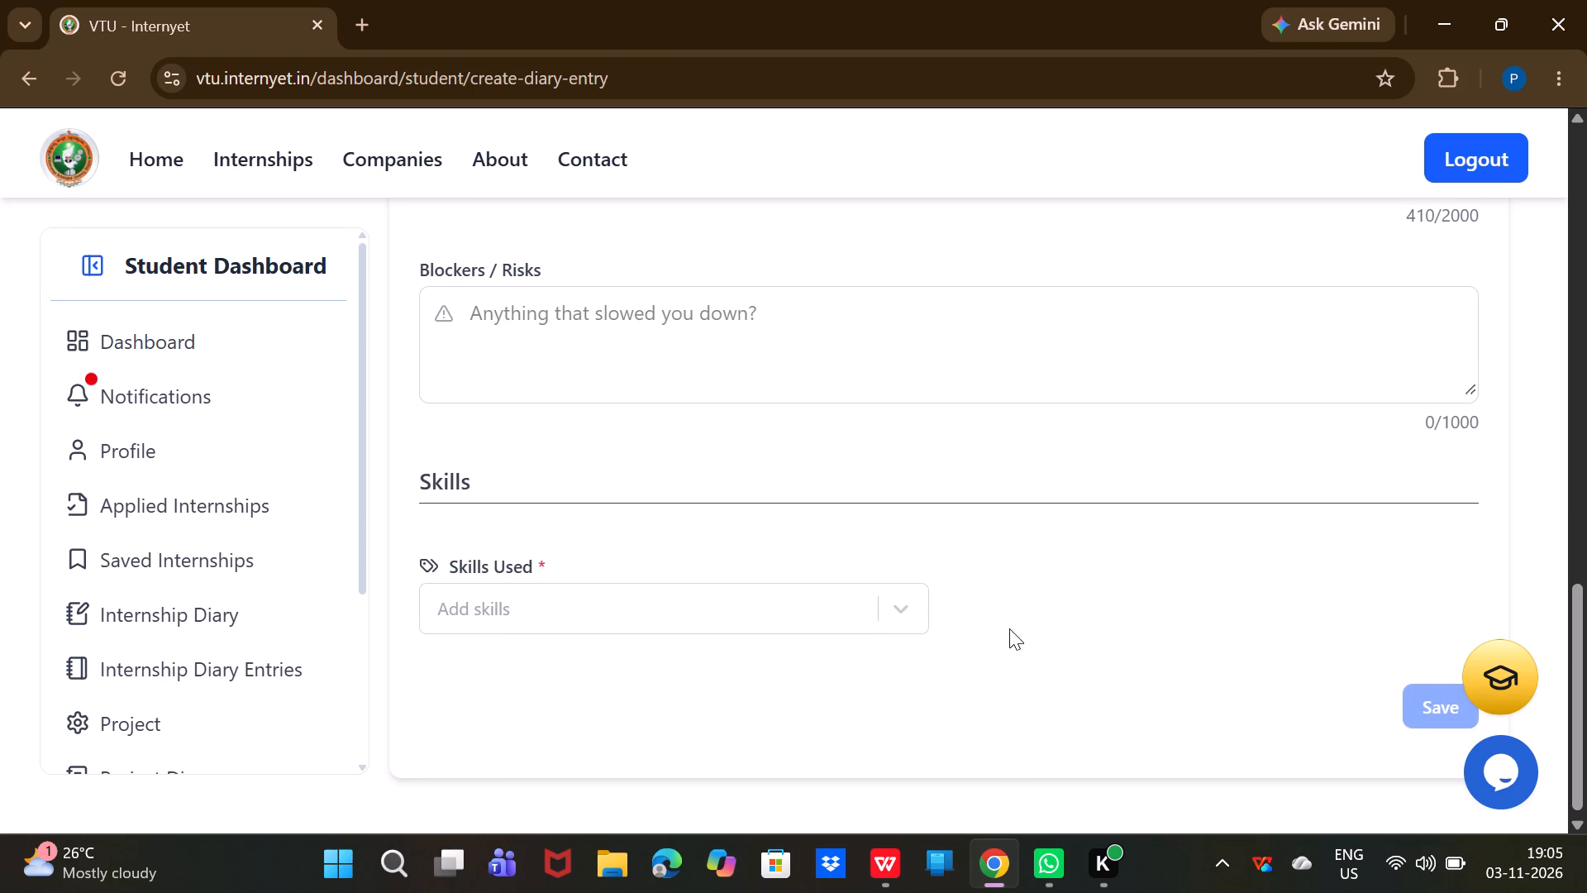
{"action": "left_click", "coordinate": [817, 626]}
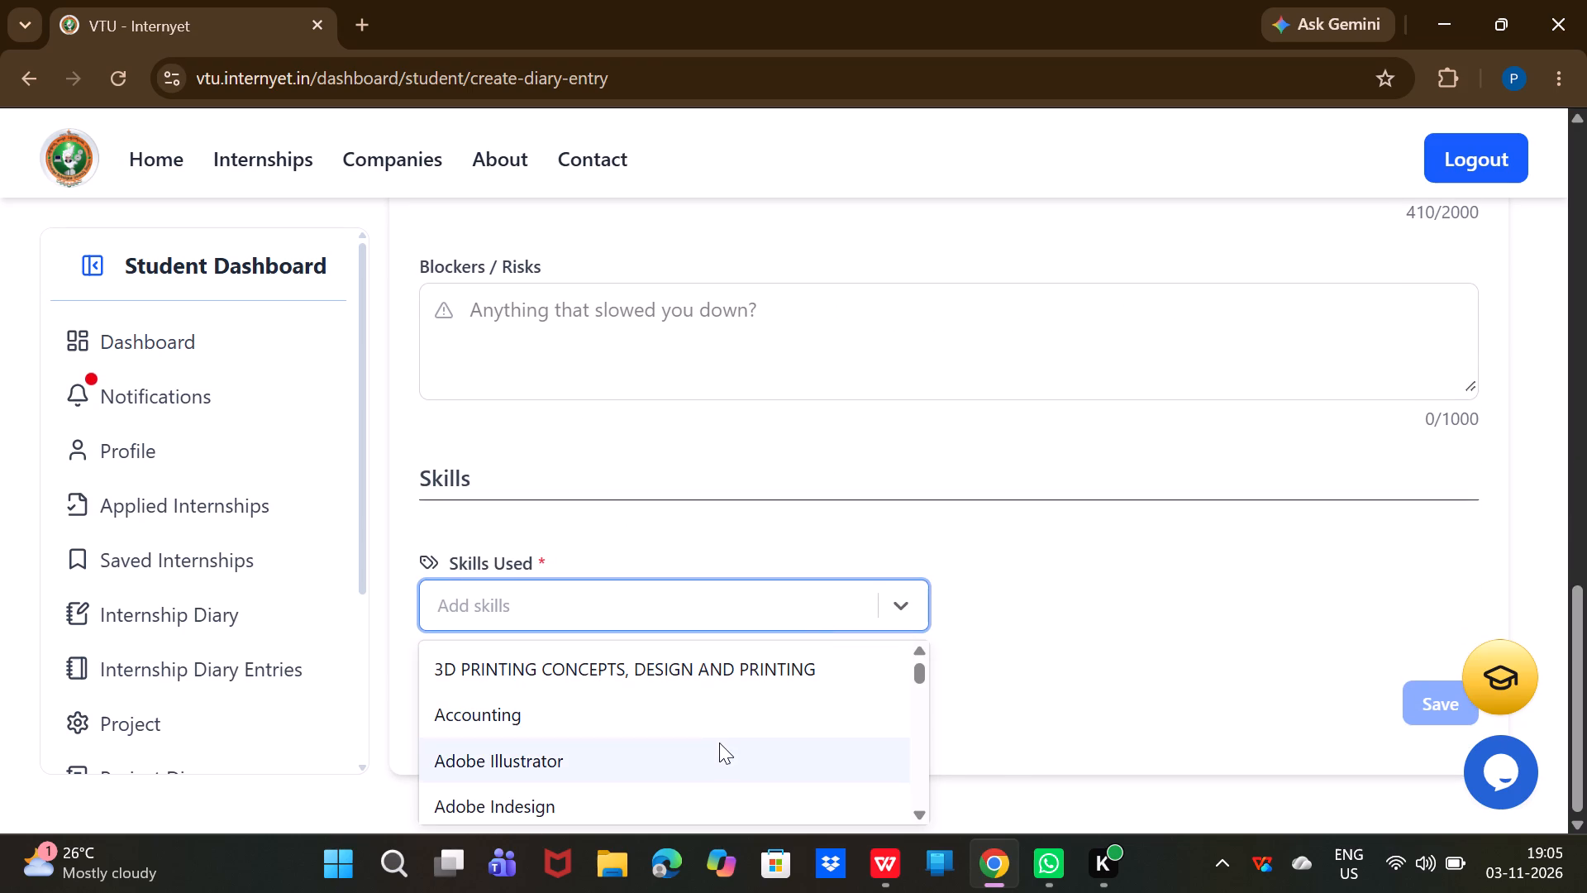
{"action": "type", "text": "gne"}
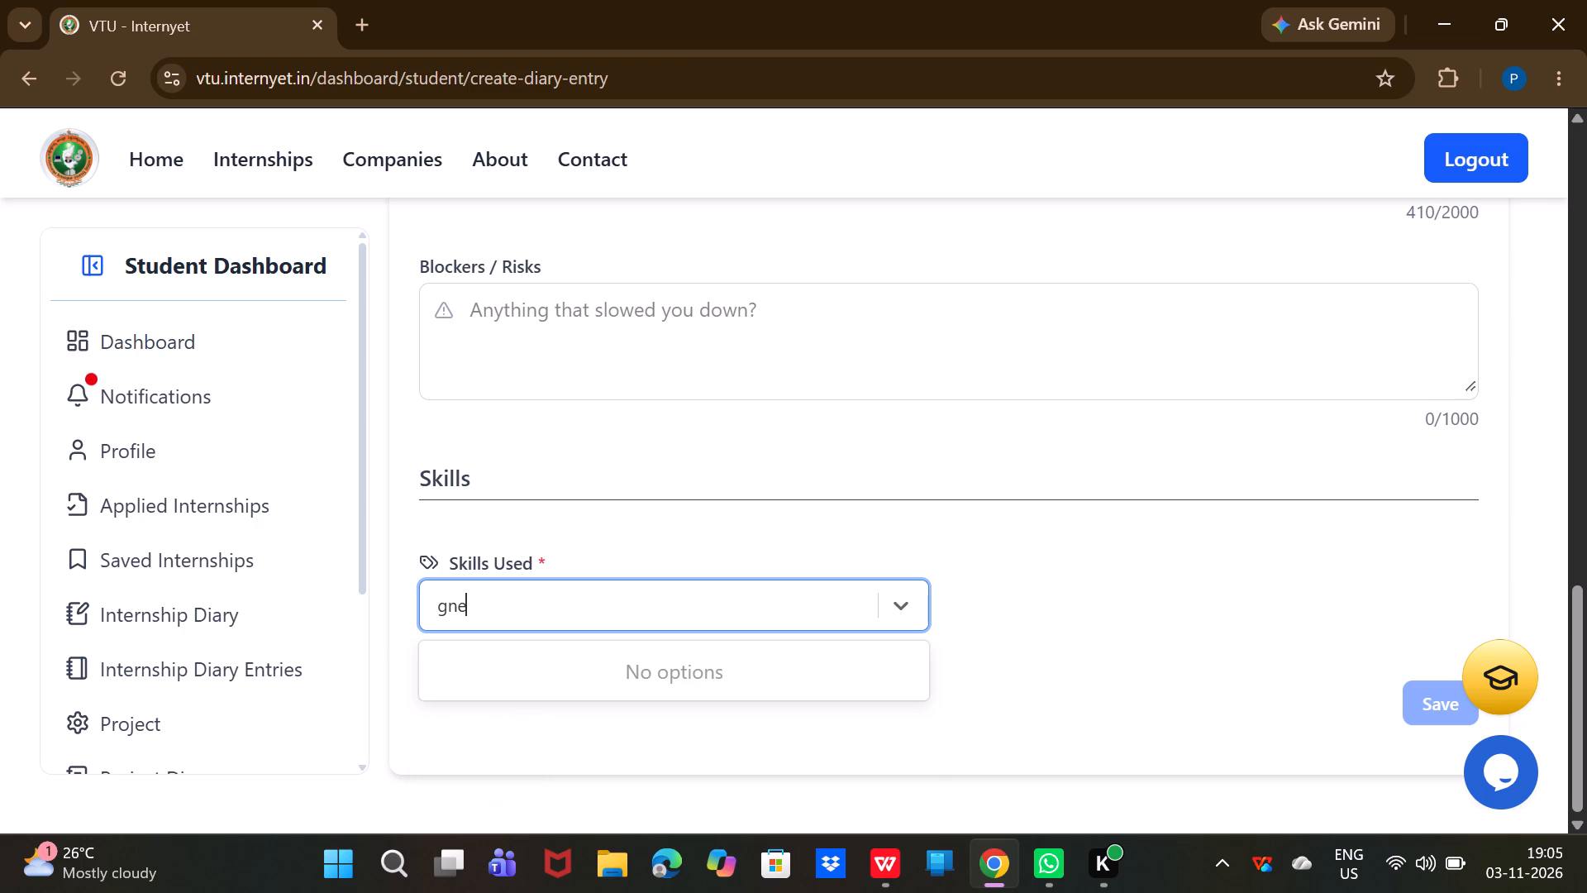
{"action": "key", "text": "BackSpace"}
{"action": "key", "text": "BackSpace"}
{"action": "type", "text": "ene"}
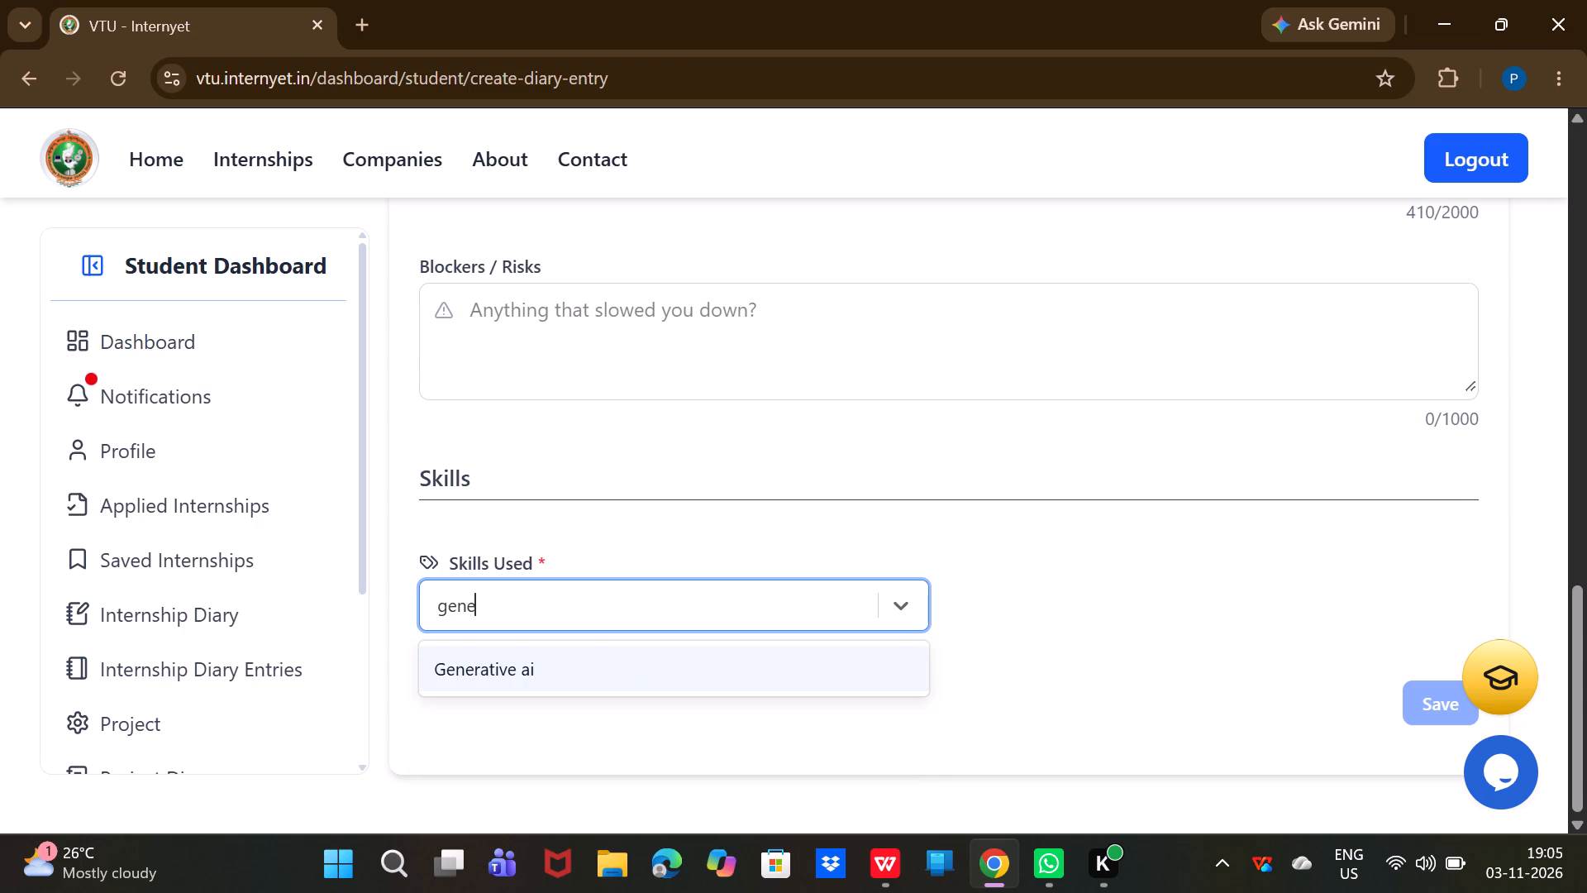
{"action": "left_click", "coordinate": [678, 657]}
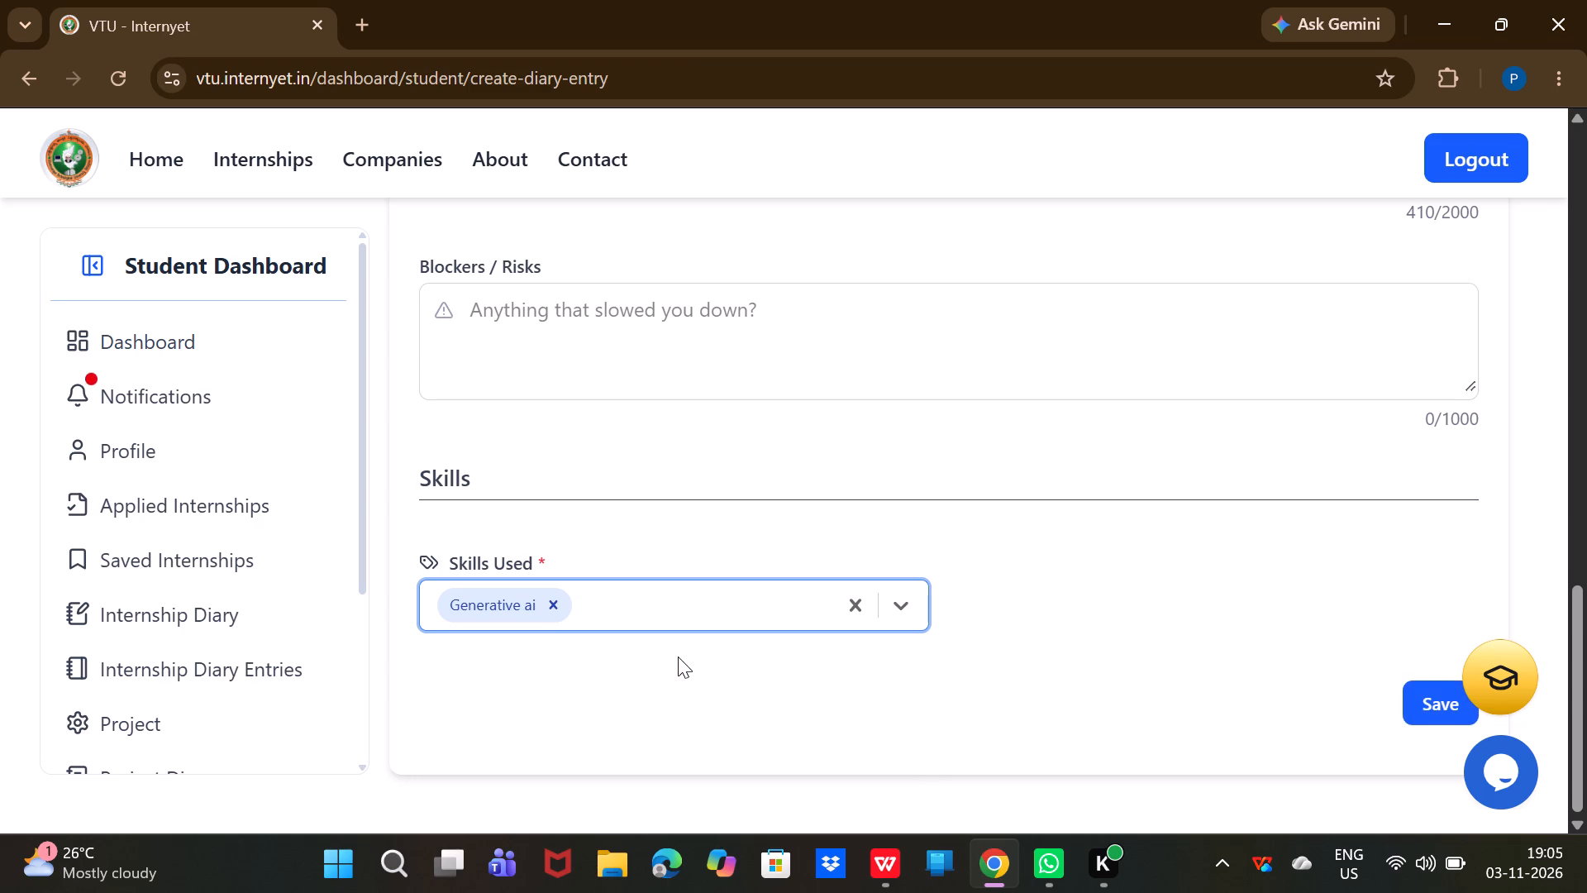
{"action": "left_click", "coordinate": [1419, 696]}
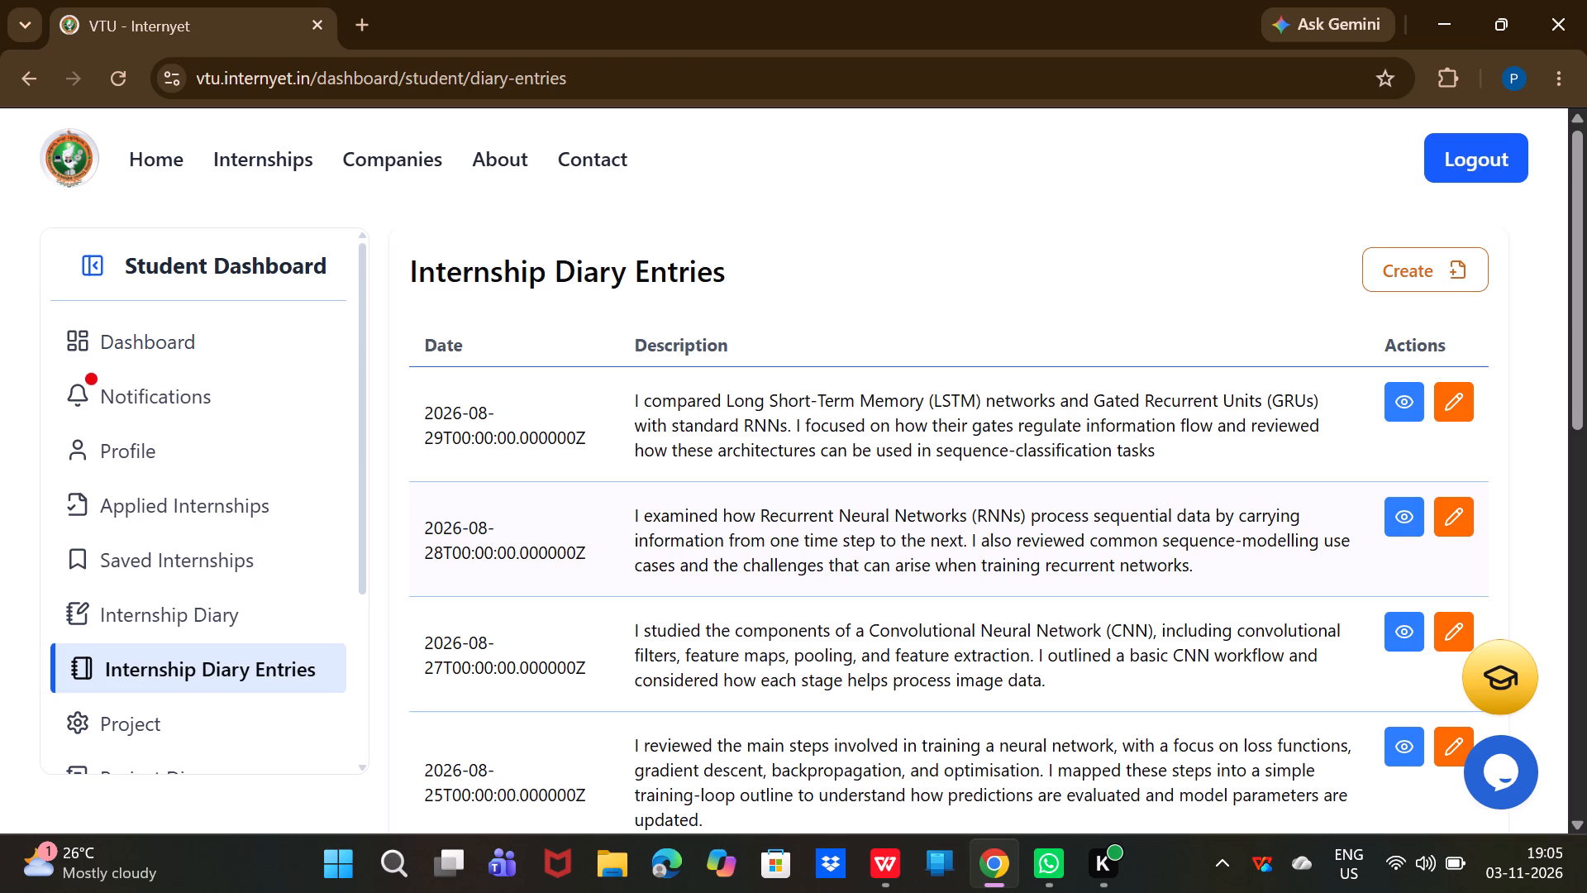
Review the saved diary entries, open the Internship Diary form, and look up Day 12's date in the WPS Office document.
{"action": "scroll", "coordinate": [759, 534], "scroll_direction": "down", "scroll_amount": 4}
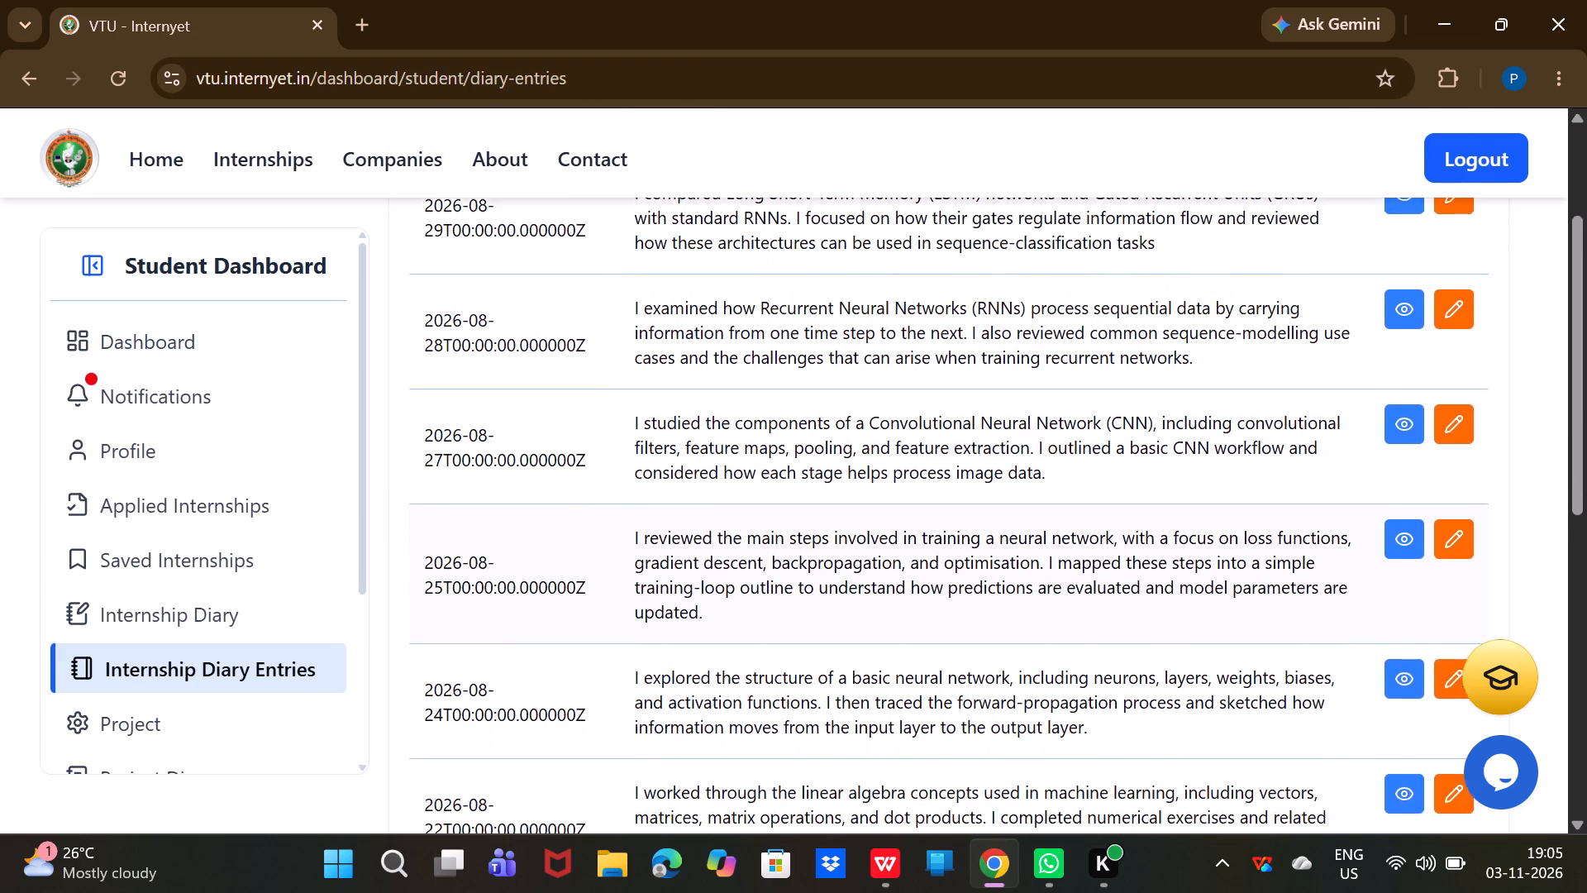
{"action": "scroll", "coordinate": [759, 534], "scroll_direction": "down", "scroll_amount": 8}
{"action": "scroll", "coordinate": [759, 534], "scroll_direction": "up", "scroll_amount": 7}
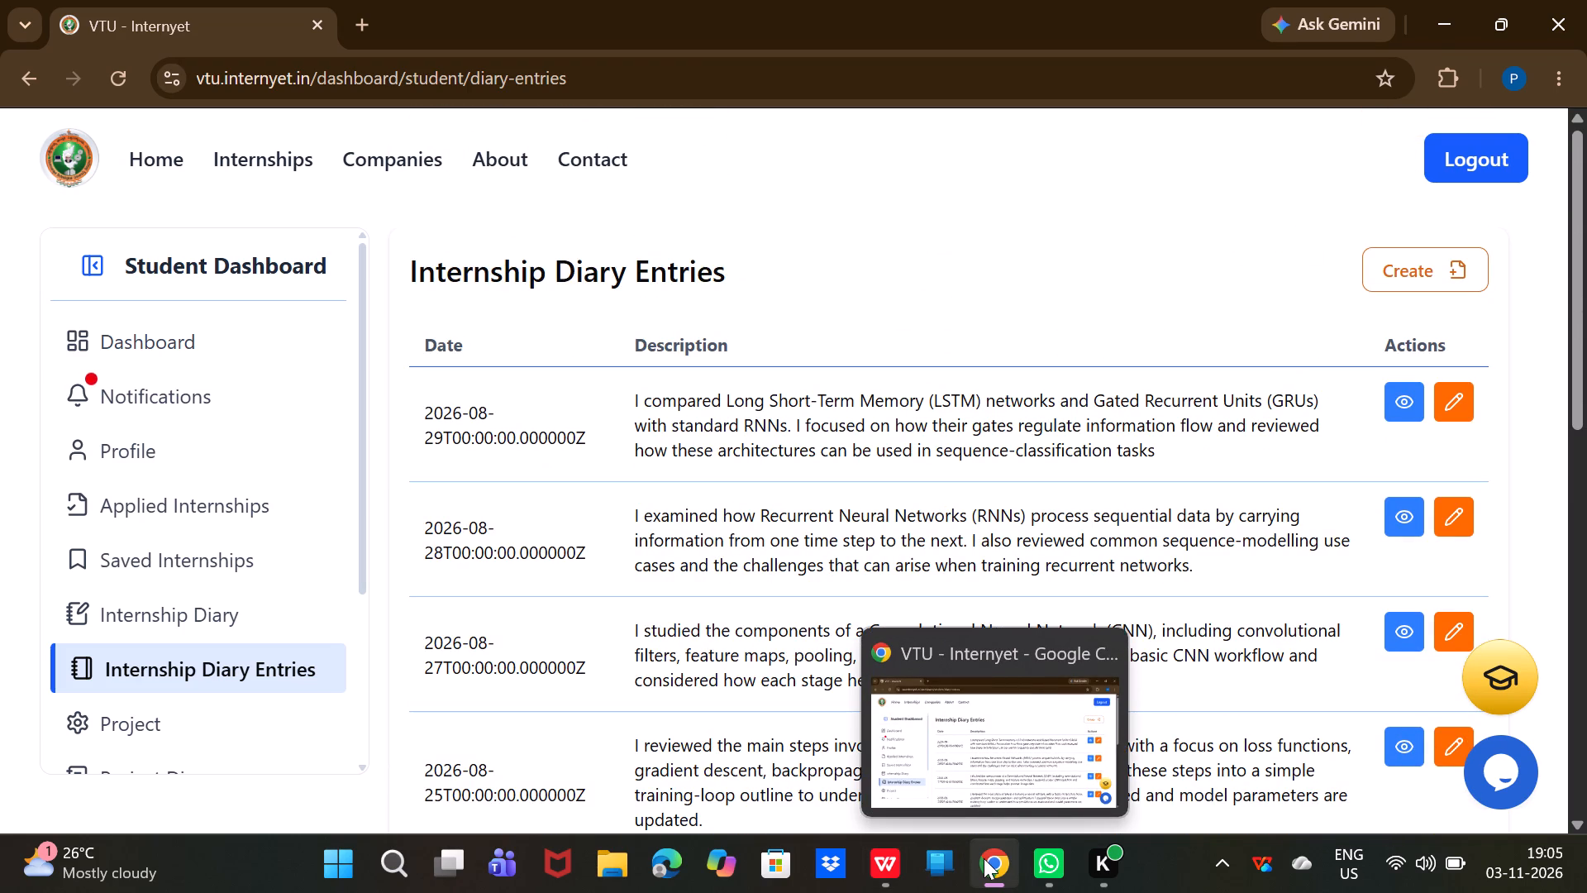
{"action": "left_click", "coordinate": [199, 630]}
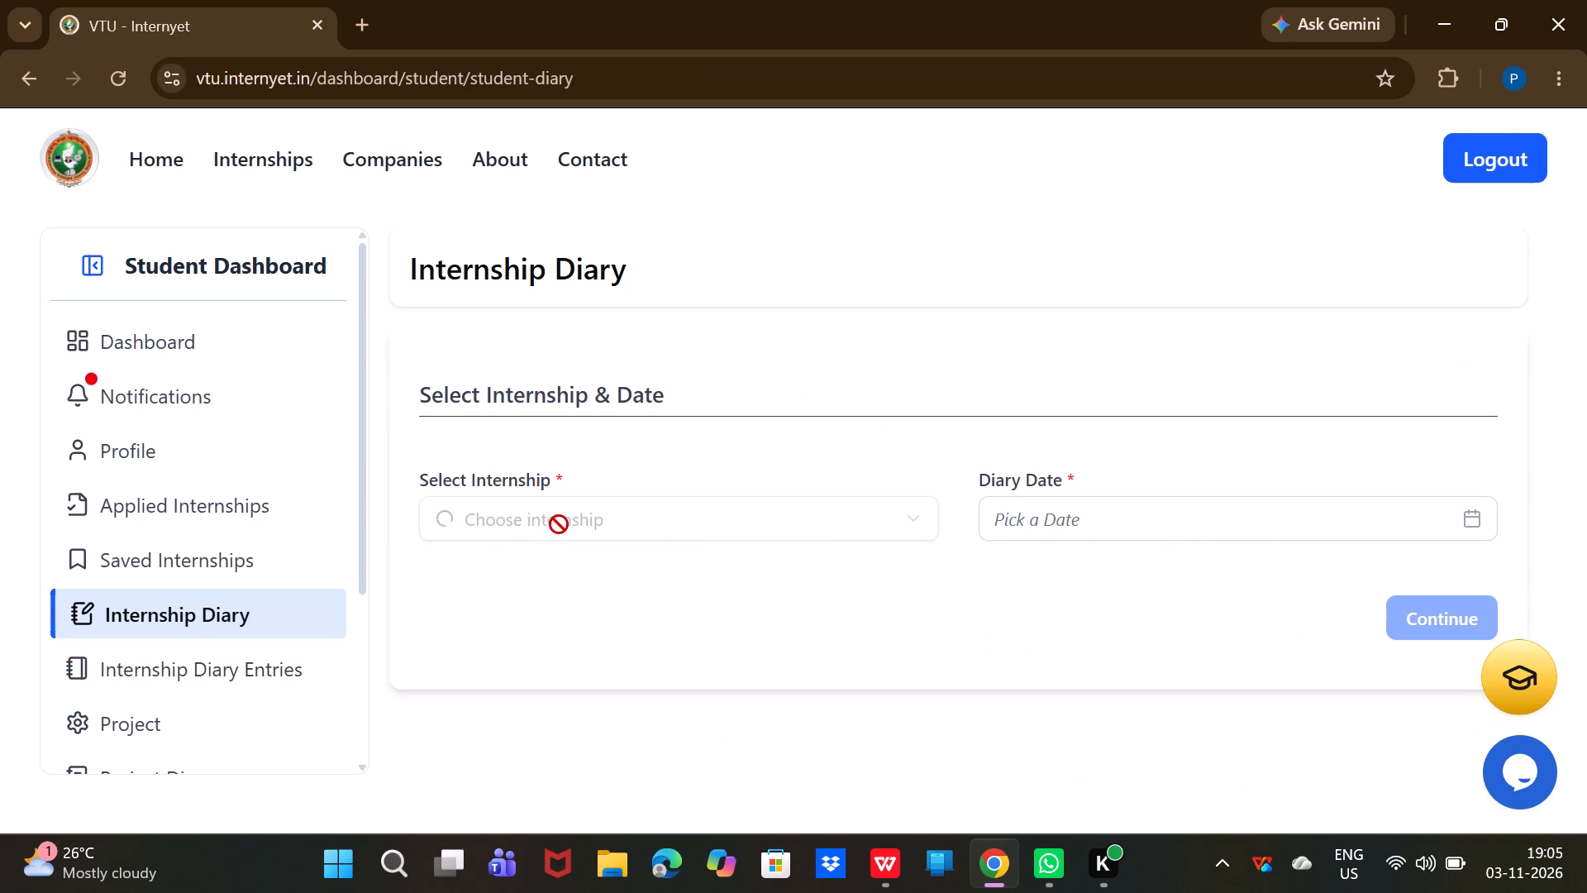
{"action": "left_click", "coordinate": [894, 854]}
{"action": "scroll", "coordinate": [873, 684], "scroll_direction": "down", "scroll_amount": 3}
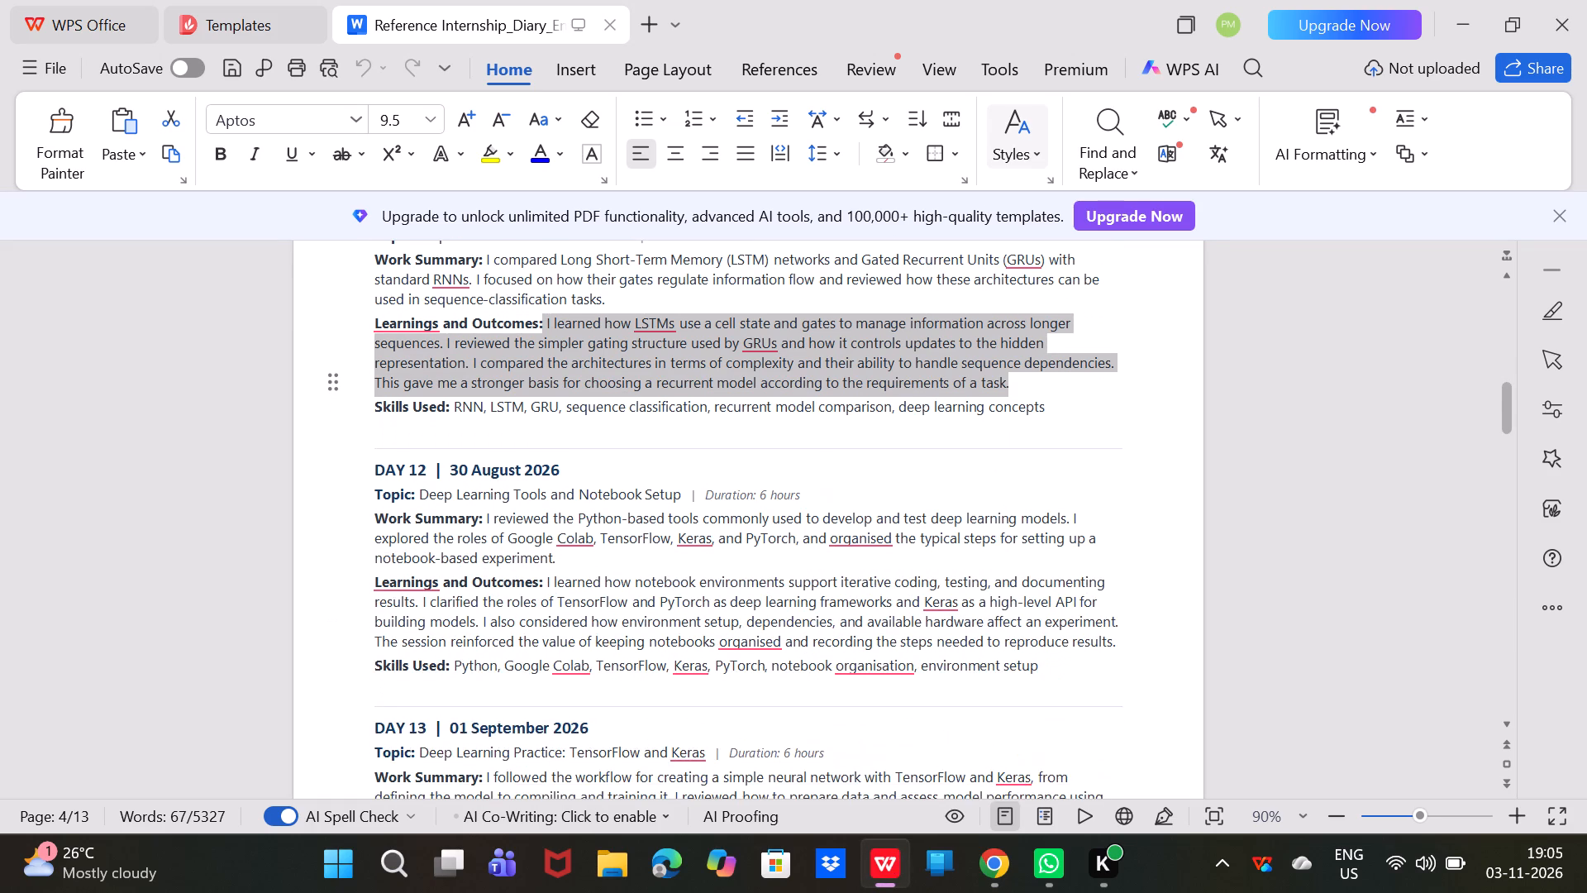
{"action": "scroll", "coordinate": [873, 684], "scroll_direction": "down", "scroll_amount": 4}
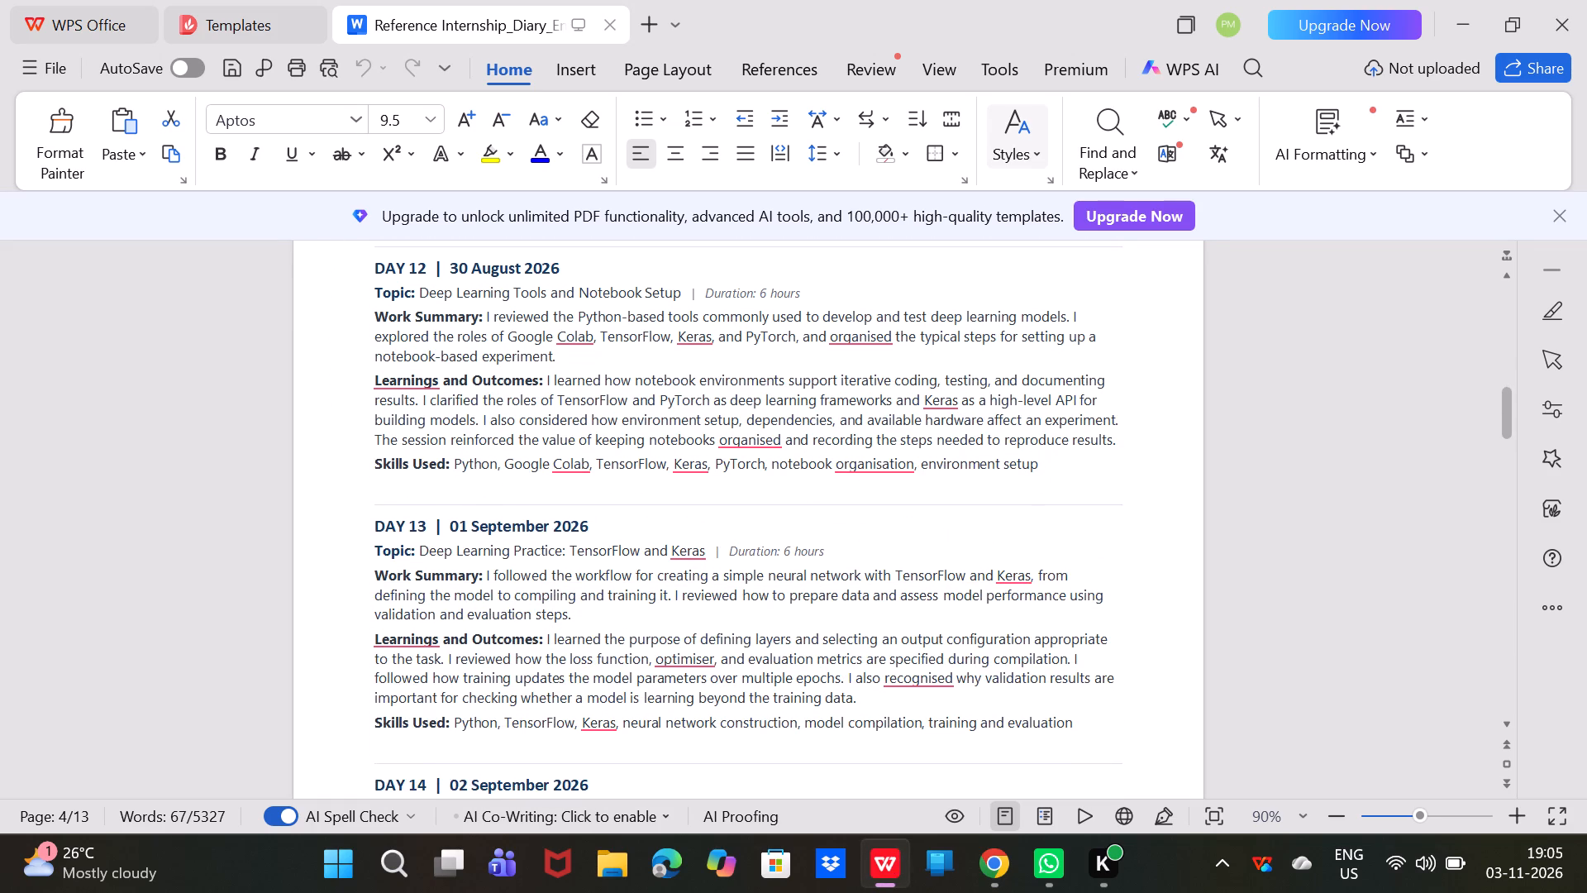
{"action": "scroll", "coordinate": [873, 684], "scroll_direction": "down", "scroll_amount": 1}
{"action": "left_click", "coordinate": [984, 854]}
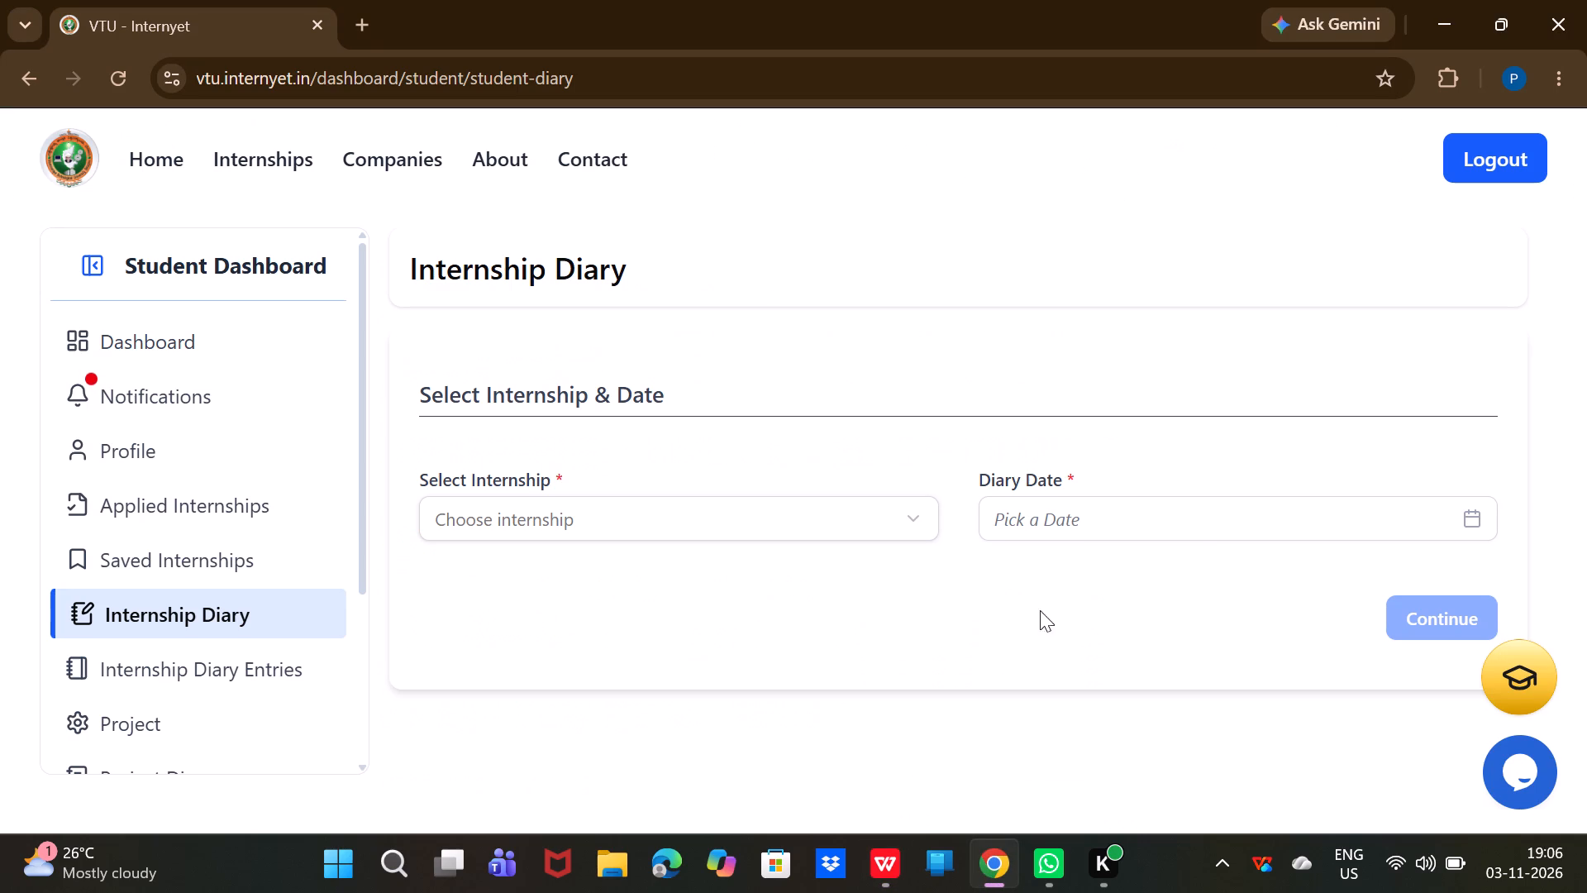
Start a diary entry dated 30 August 2026 for the Trainee Software Engineer — Ethnotech Academic Solutions internship.
{"action": "left_click", "coordinate": [1084, 507]}
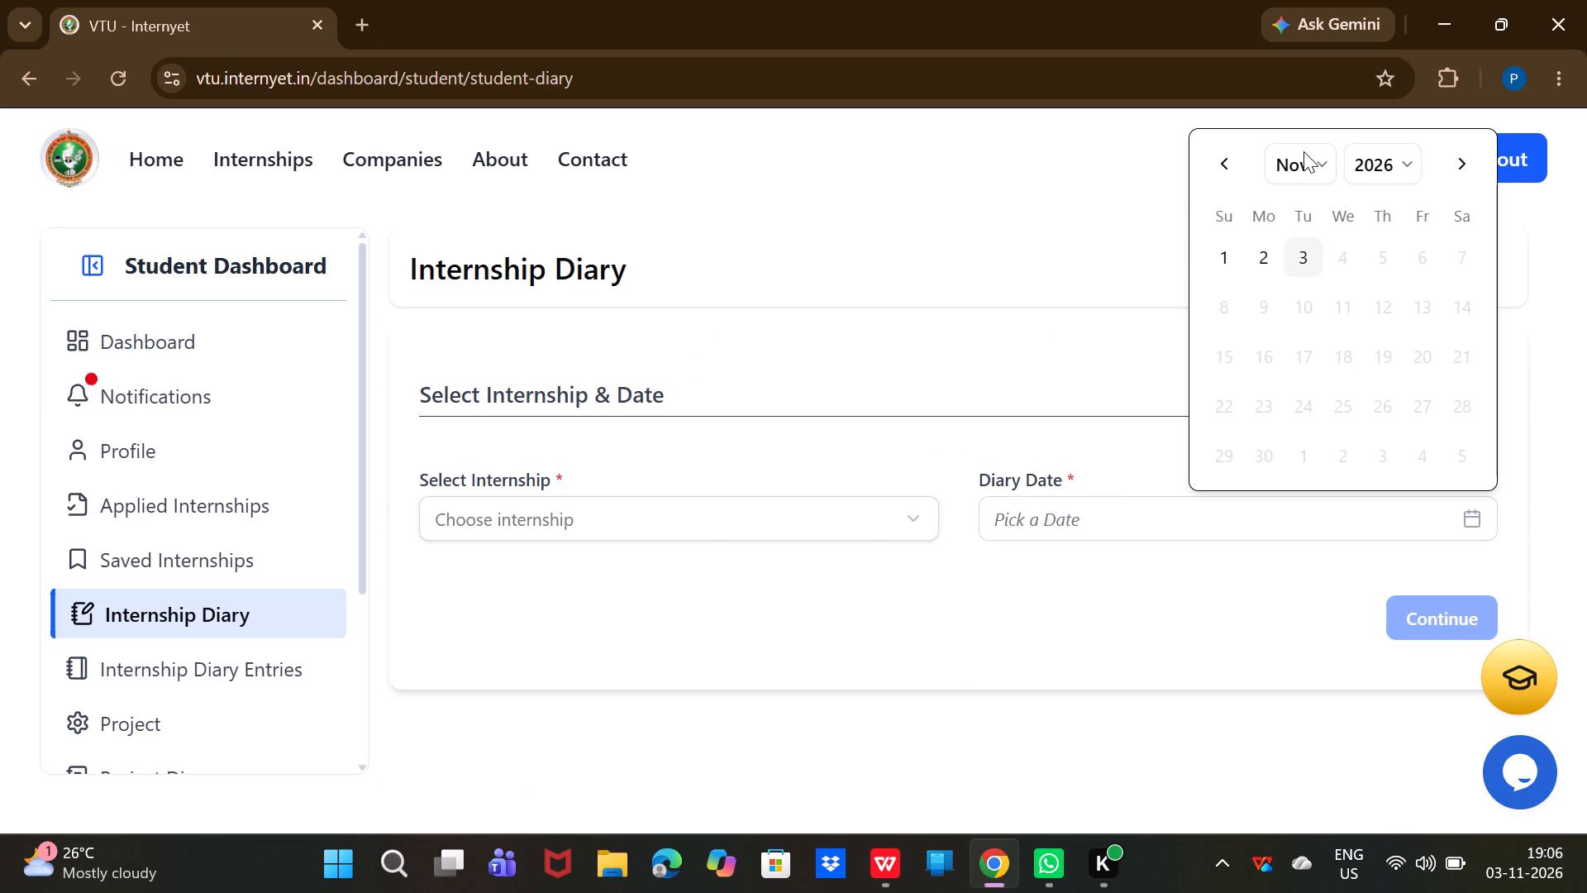
{"action": "left_click", "coordinate": [1304, 151]}
{"action": "left_click", "coordinate": [1321, 441]}
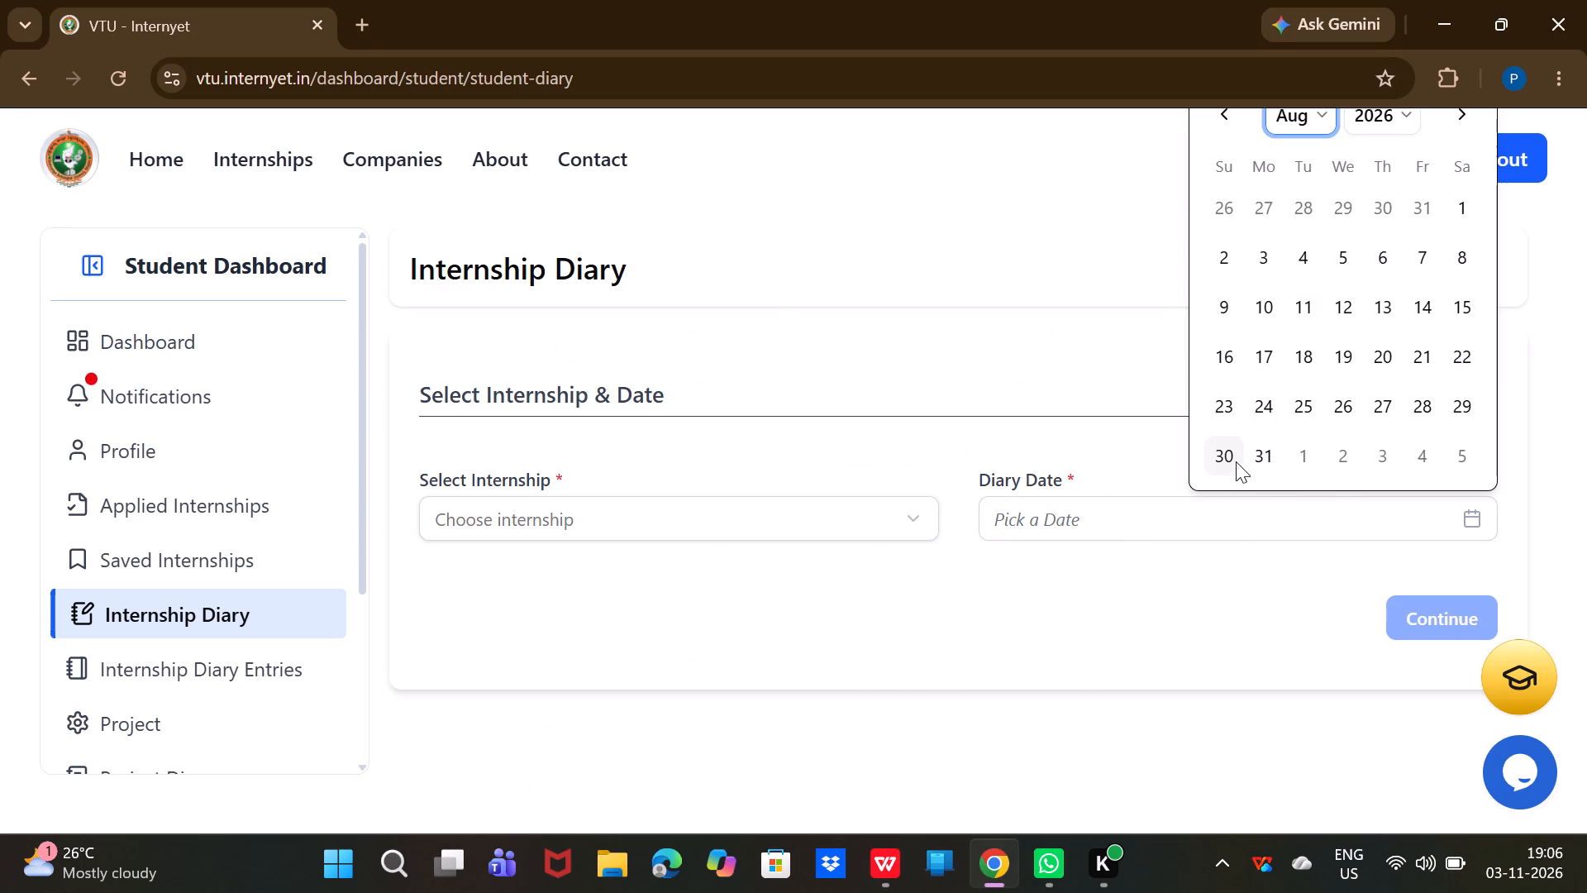
{"action": "left_click", "coordinate": [1236, 461]}
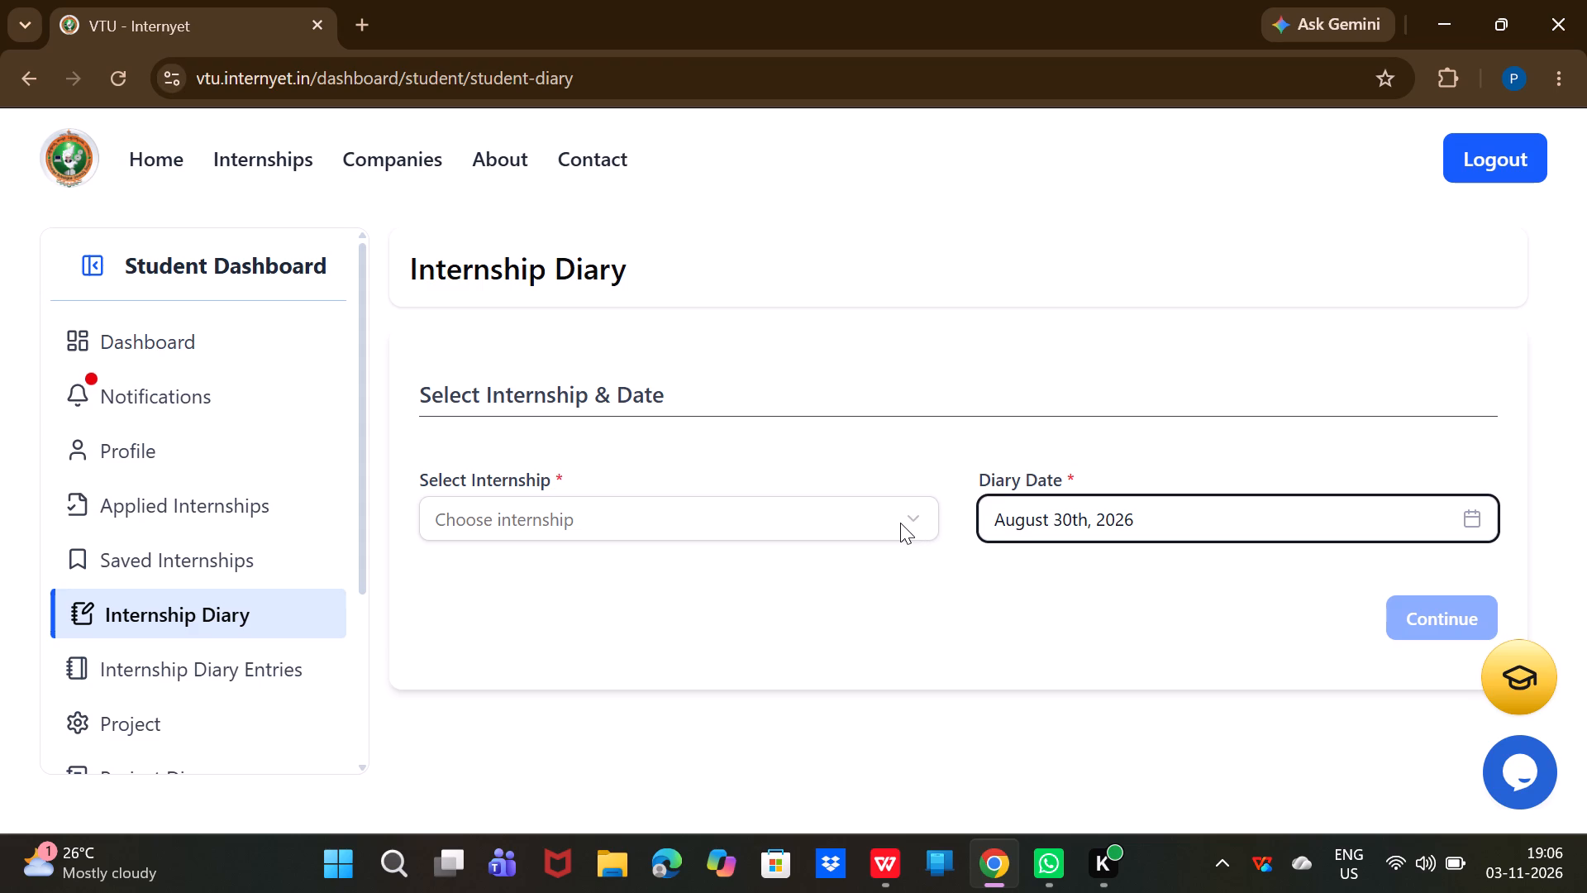
{"action": "left_click", "coordinate": [900, 523]}
{"action": "left_click", "coordinate": [827, 587]}
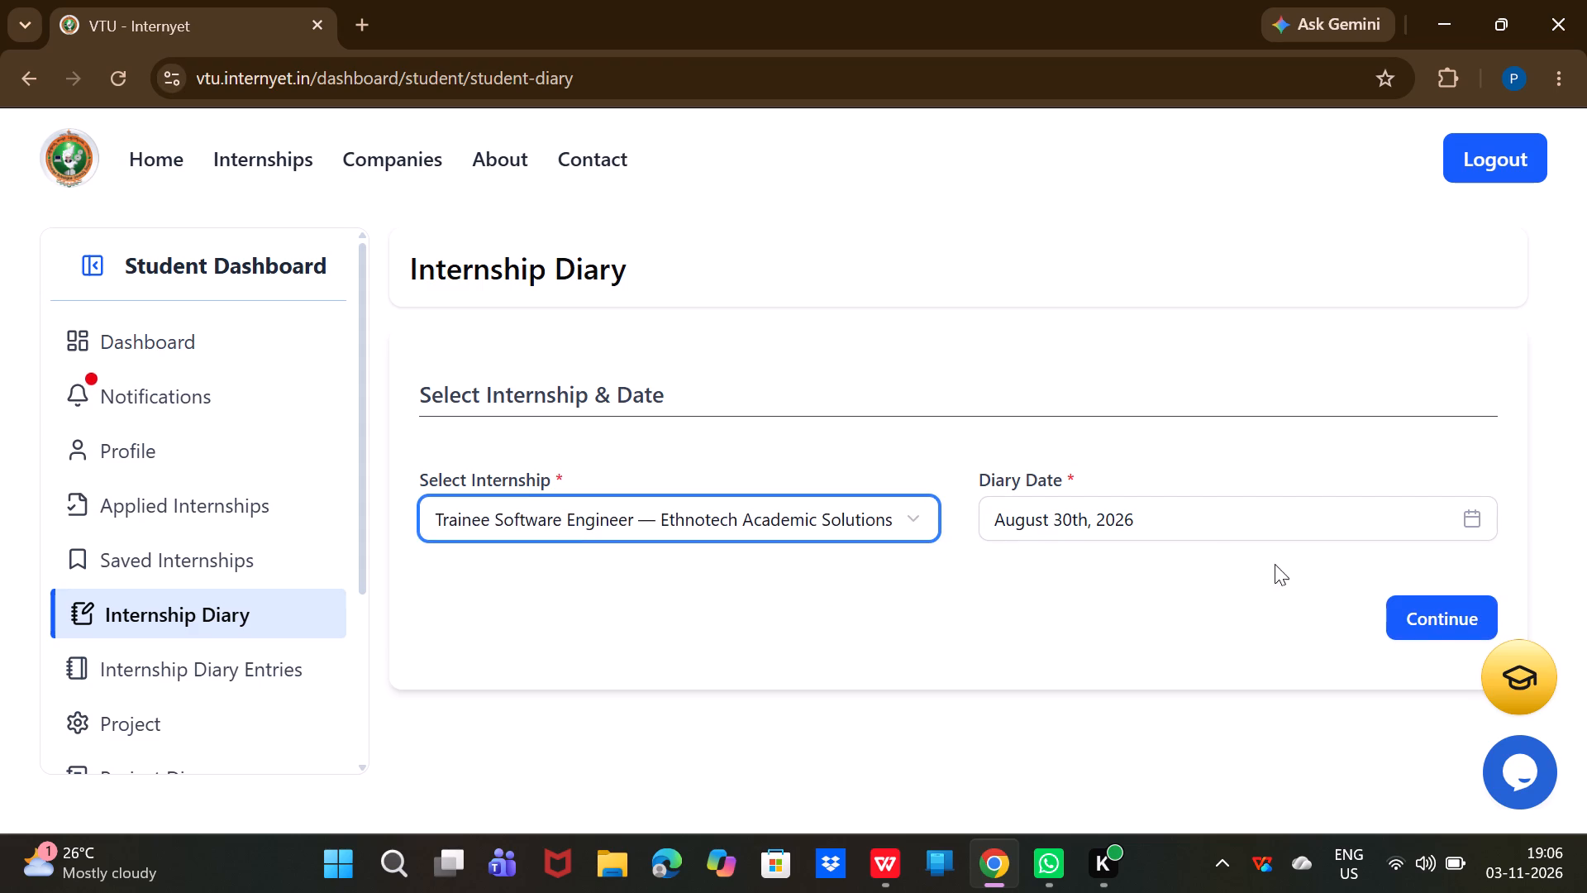
{"action": "left_click", "coordinate": [1406, 621]}
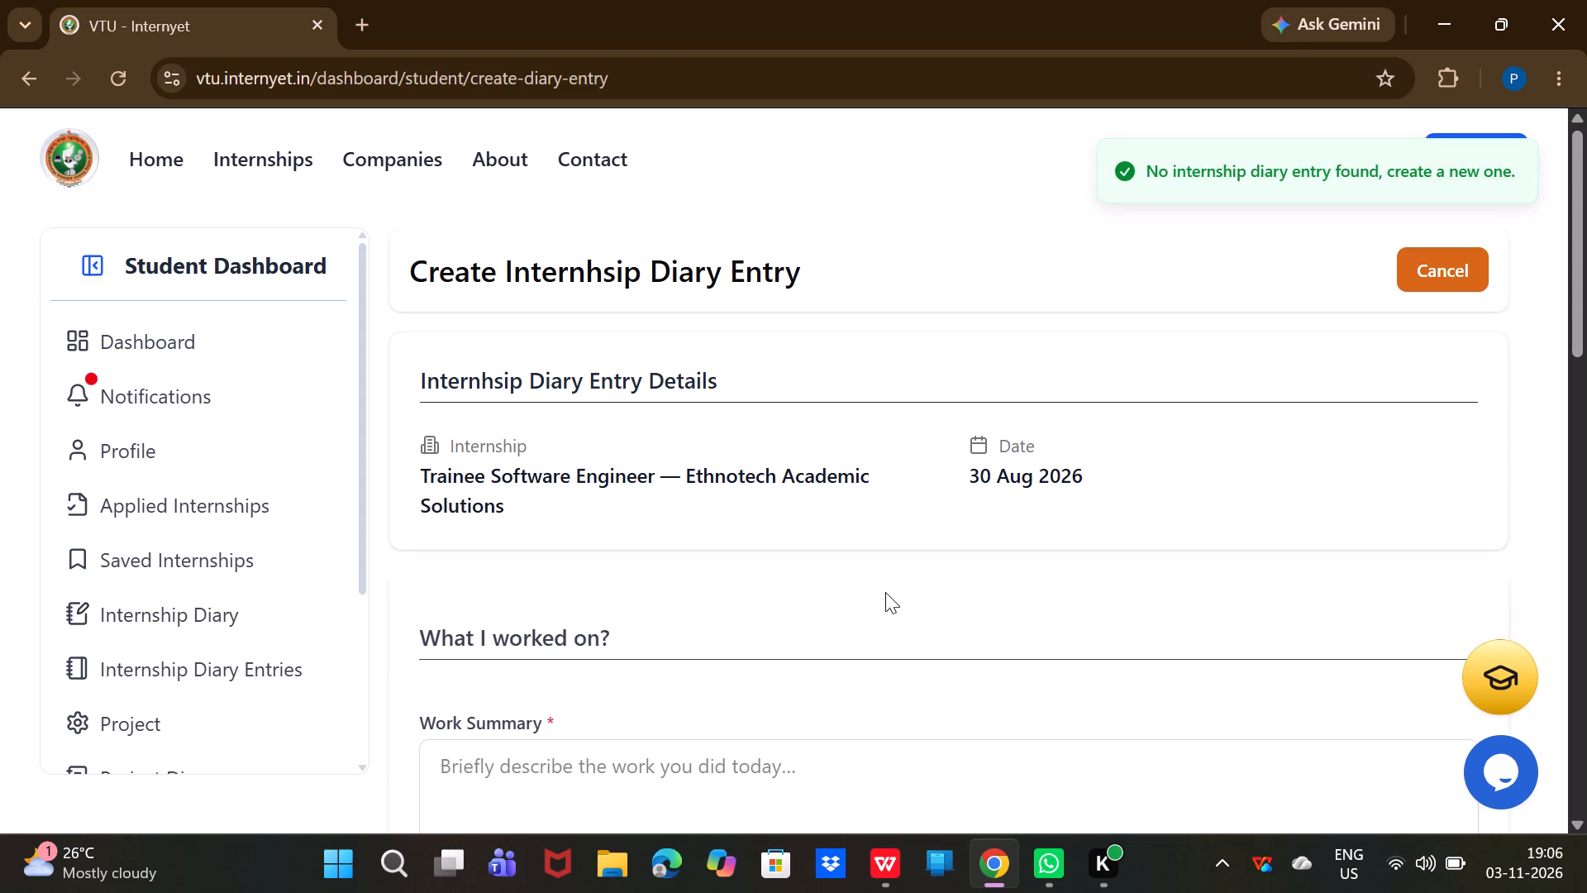
Set the hours worked to 6 in the 30 August 2026 diary entry.
{"action": "scroll", "coordinate": [885, 592], "scroll_direction": "down", "scroll_amount": 2}
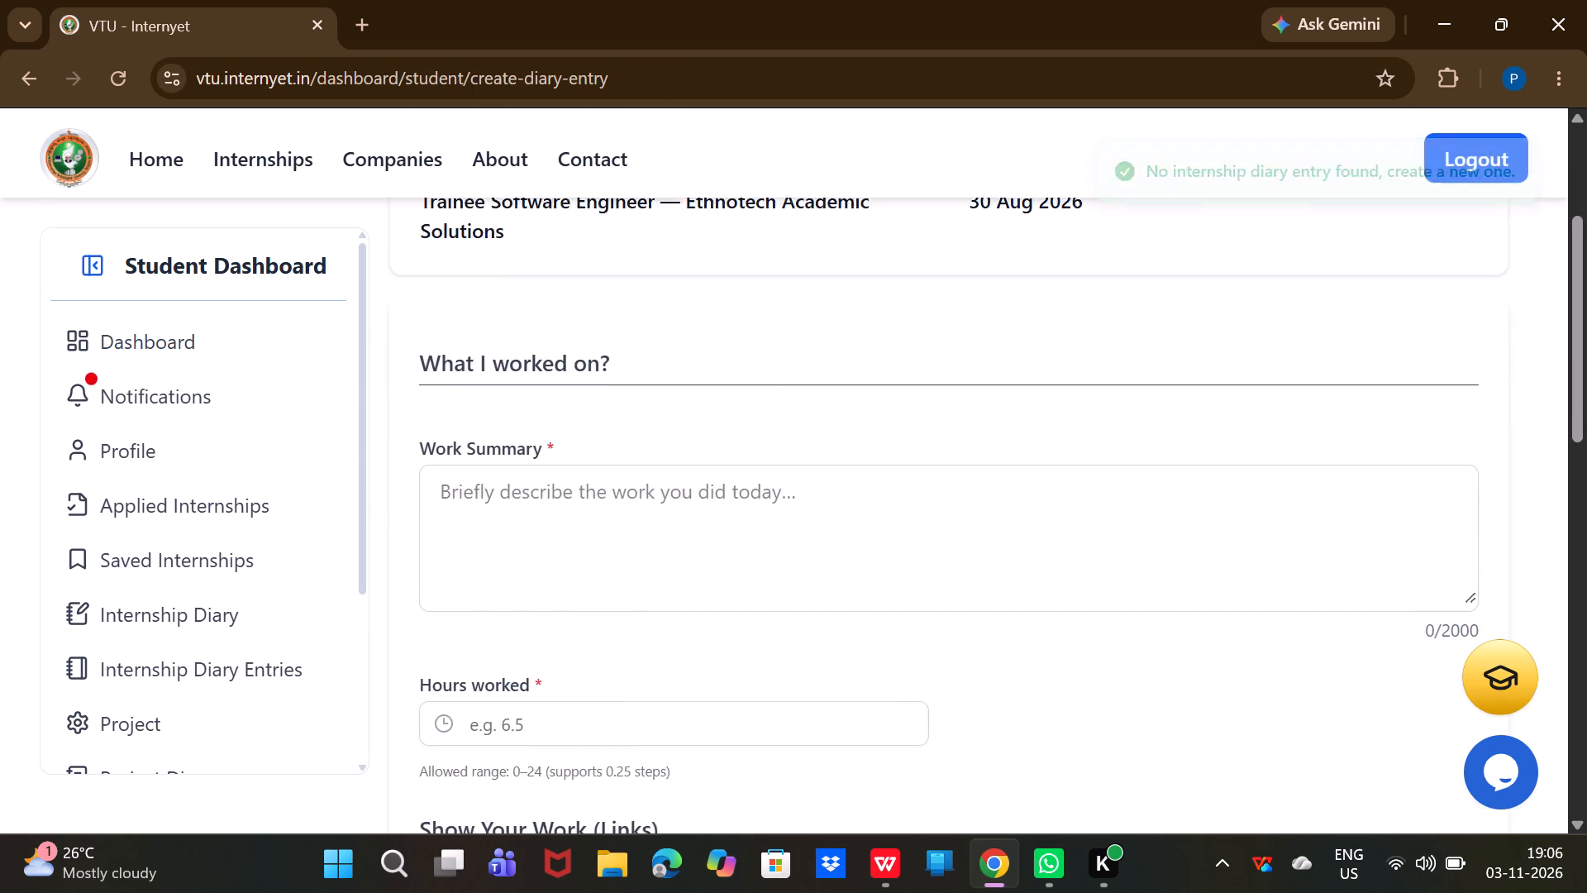
{"action": "scroll", "coordinate": [885, 592], "scroll_direction": "down", "scroll_amount": 2}
{"action": "left_click", "coordinate": [860, 595]}
{"action": "key", "text": "6"}
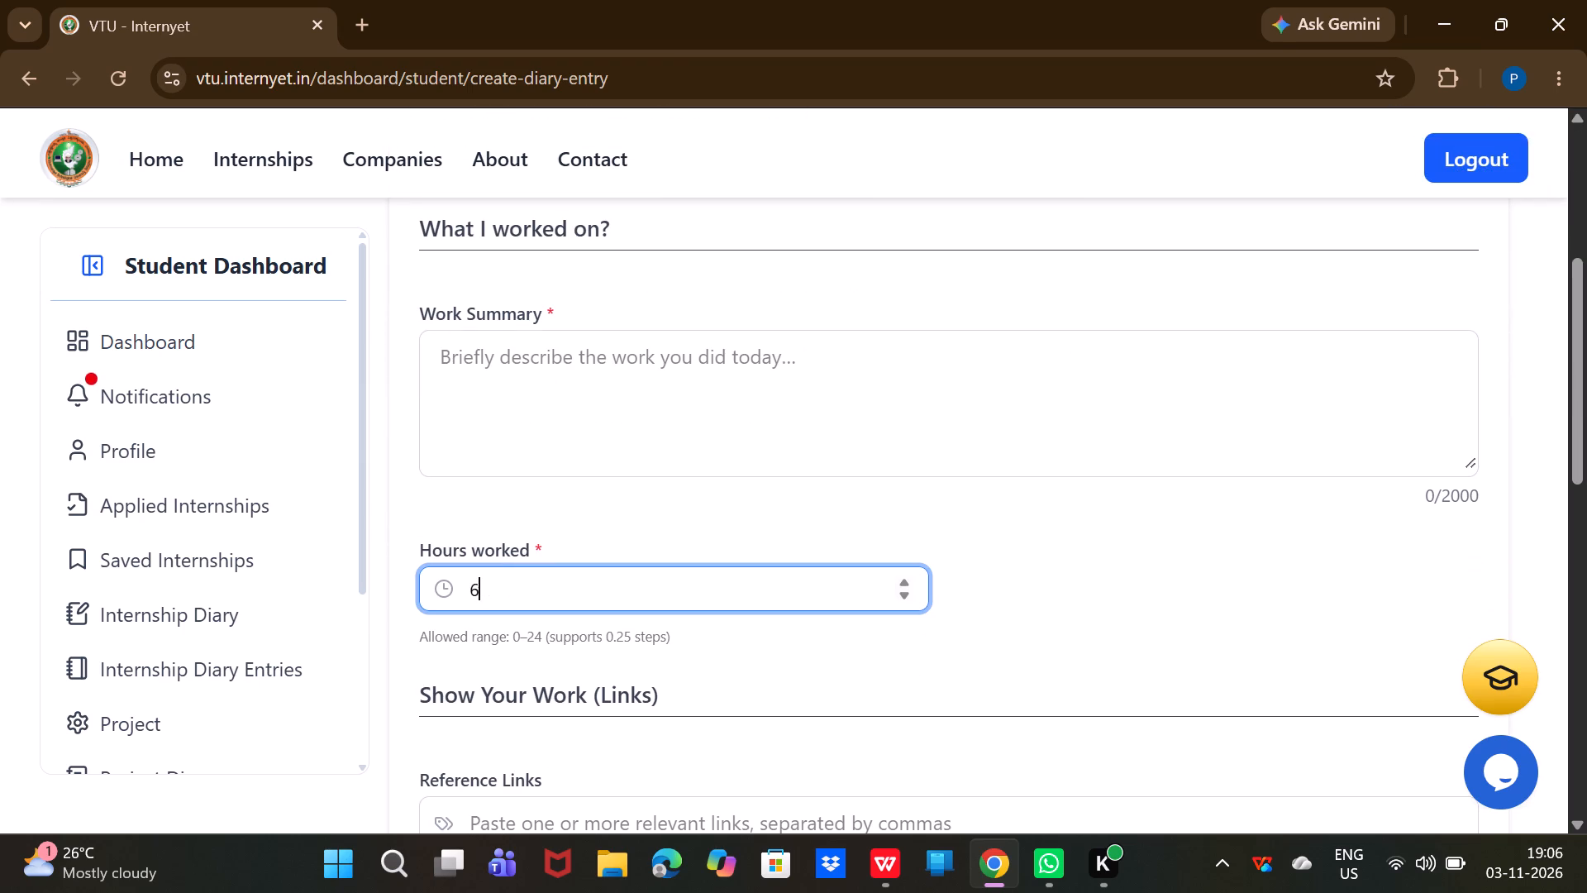
Copy the Day 12 Work Summary text from the WPS Office document into the Work Summary field in Chrome.
{"action": "left_click", "coordinate": [689, 376]}
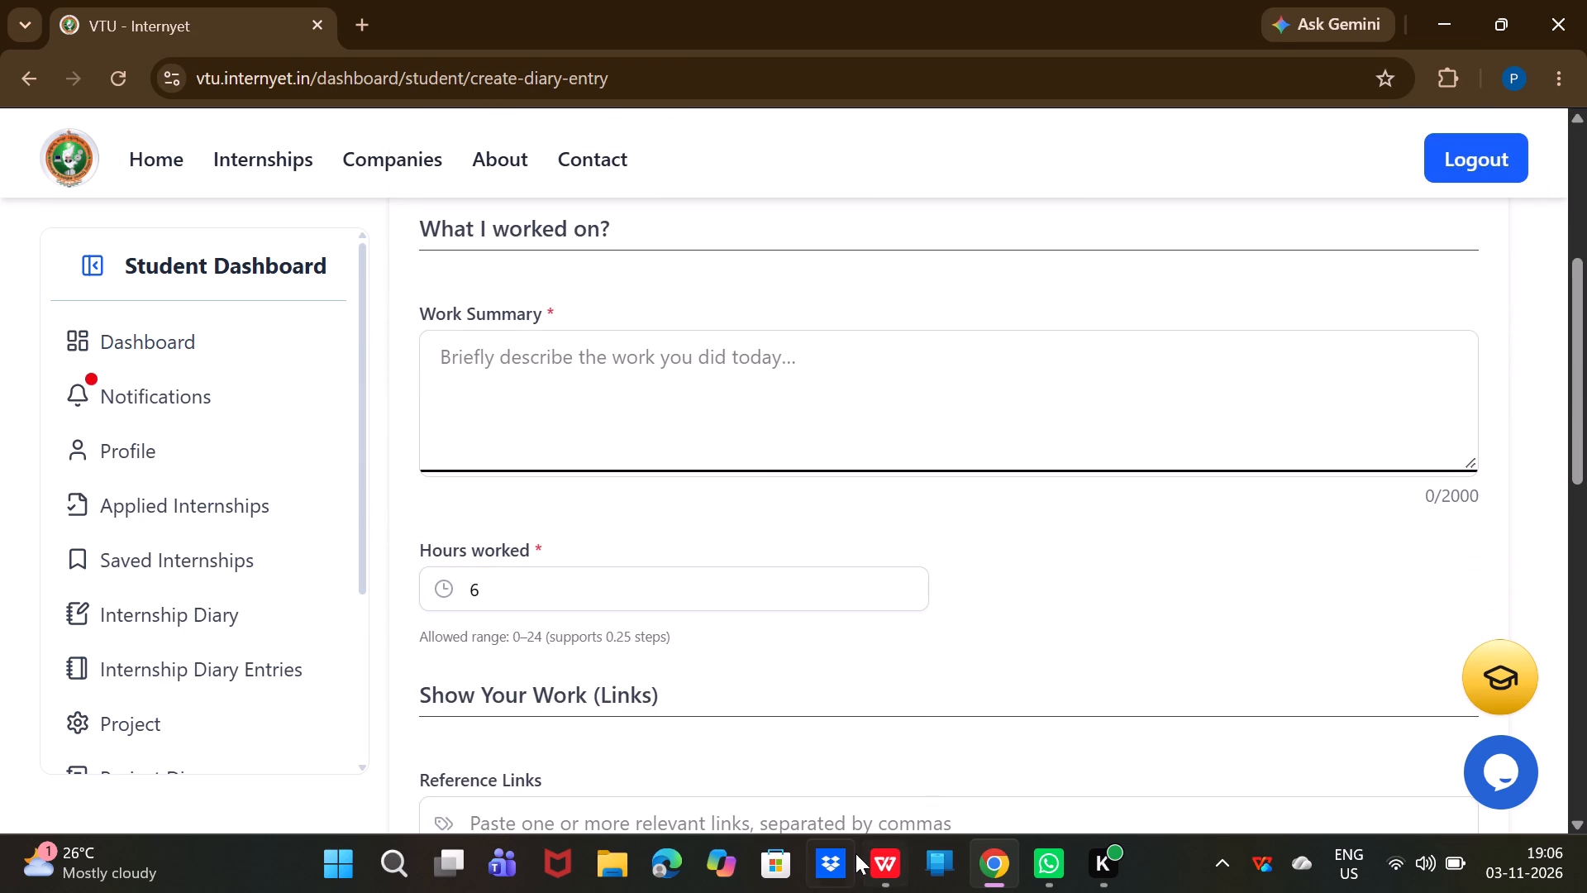
{"action": "left_click", "coordinate": [855, 853]}
{"action": "left_click", "coordinate": [871, 856]}
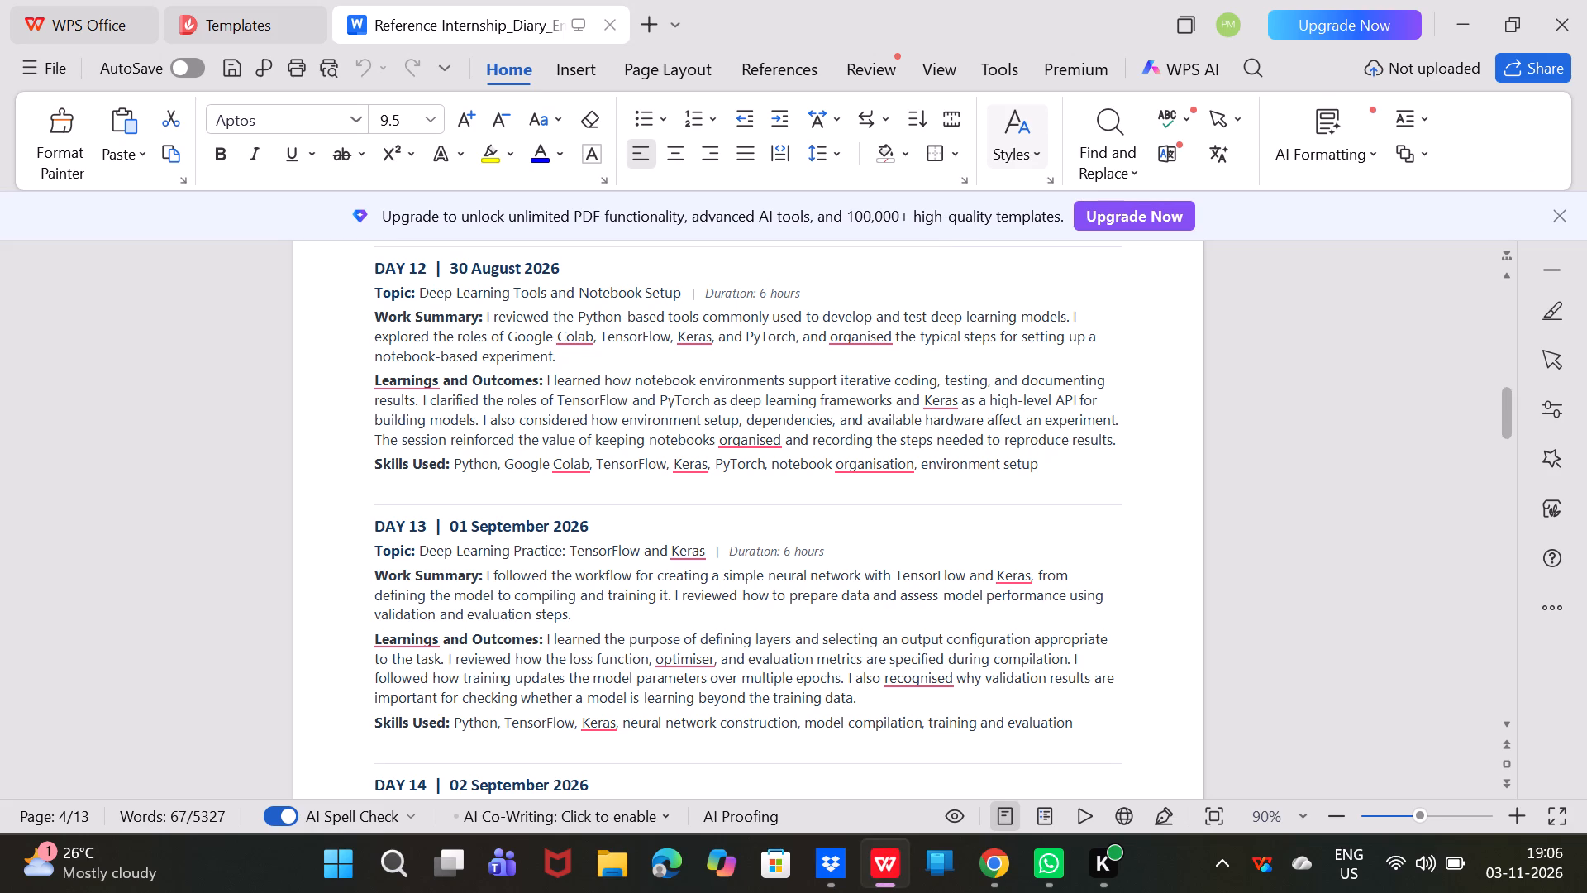
{"action": "left_click_drag", "start_coordinate": [482, 308], "coordinate": [562, 349]}
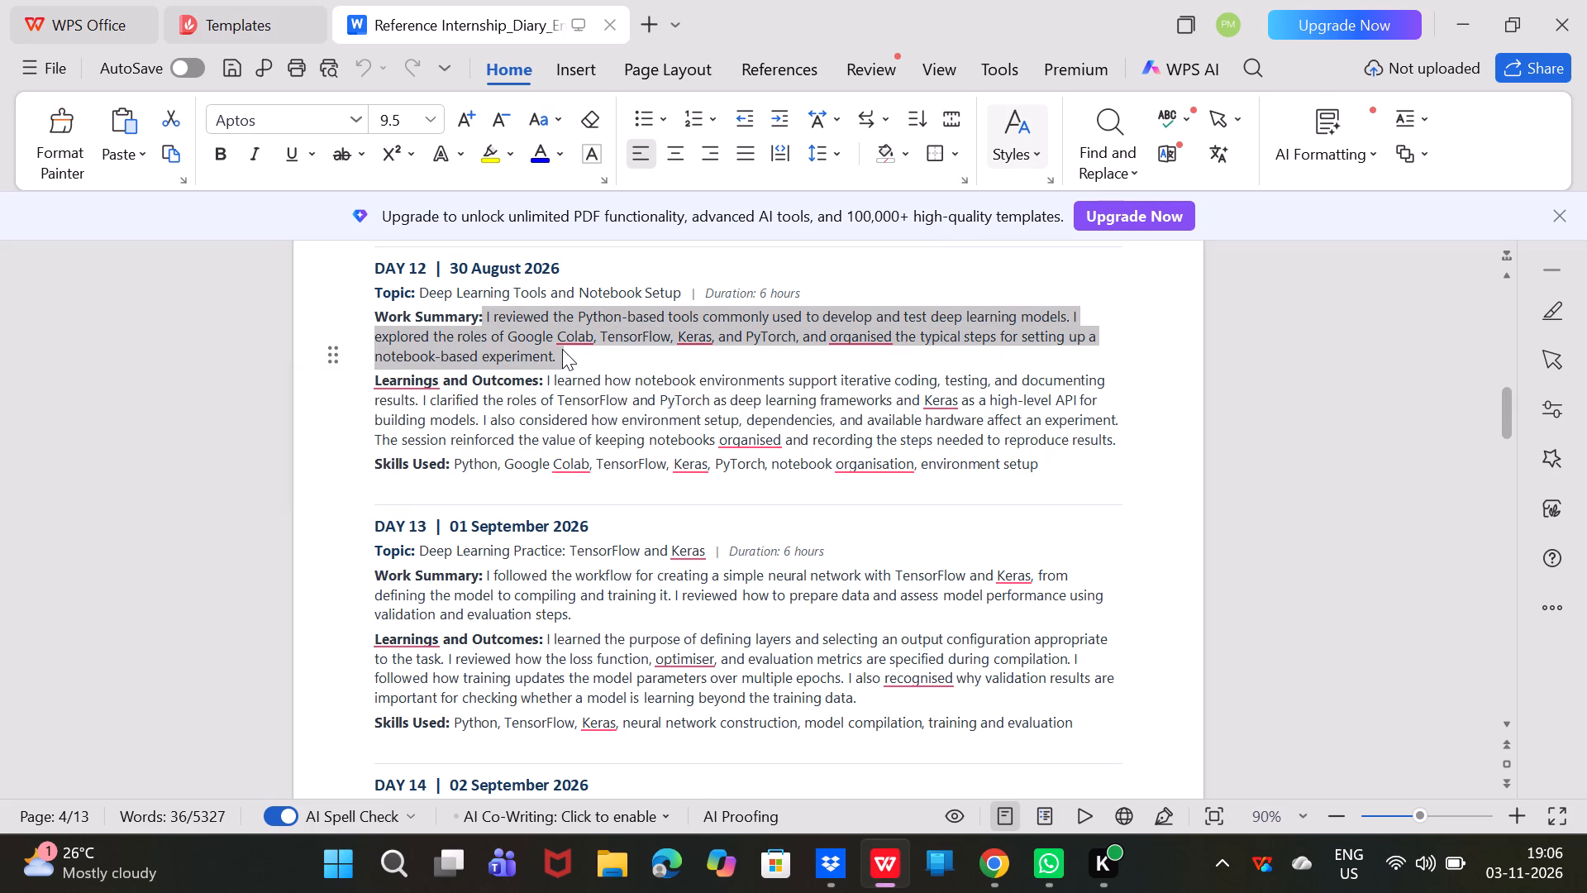
{"action": "key", "text": "ctrl+c"}
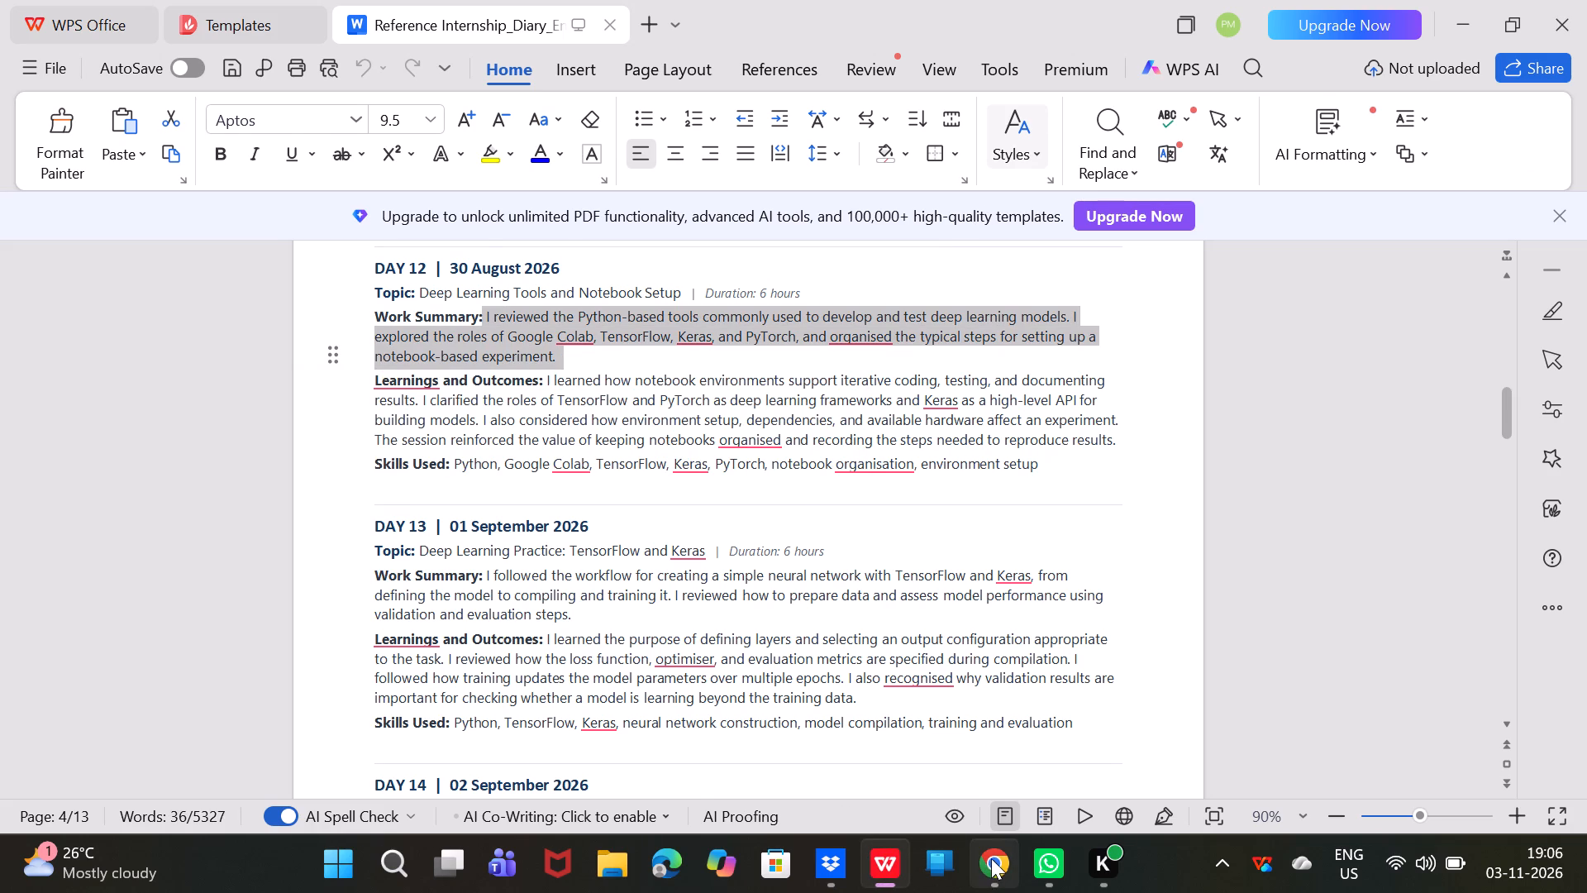
{"action": "left_click", "coordinate": [991, 858]}
{"action": "key", "text": "ctrl+v"}
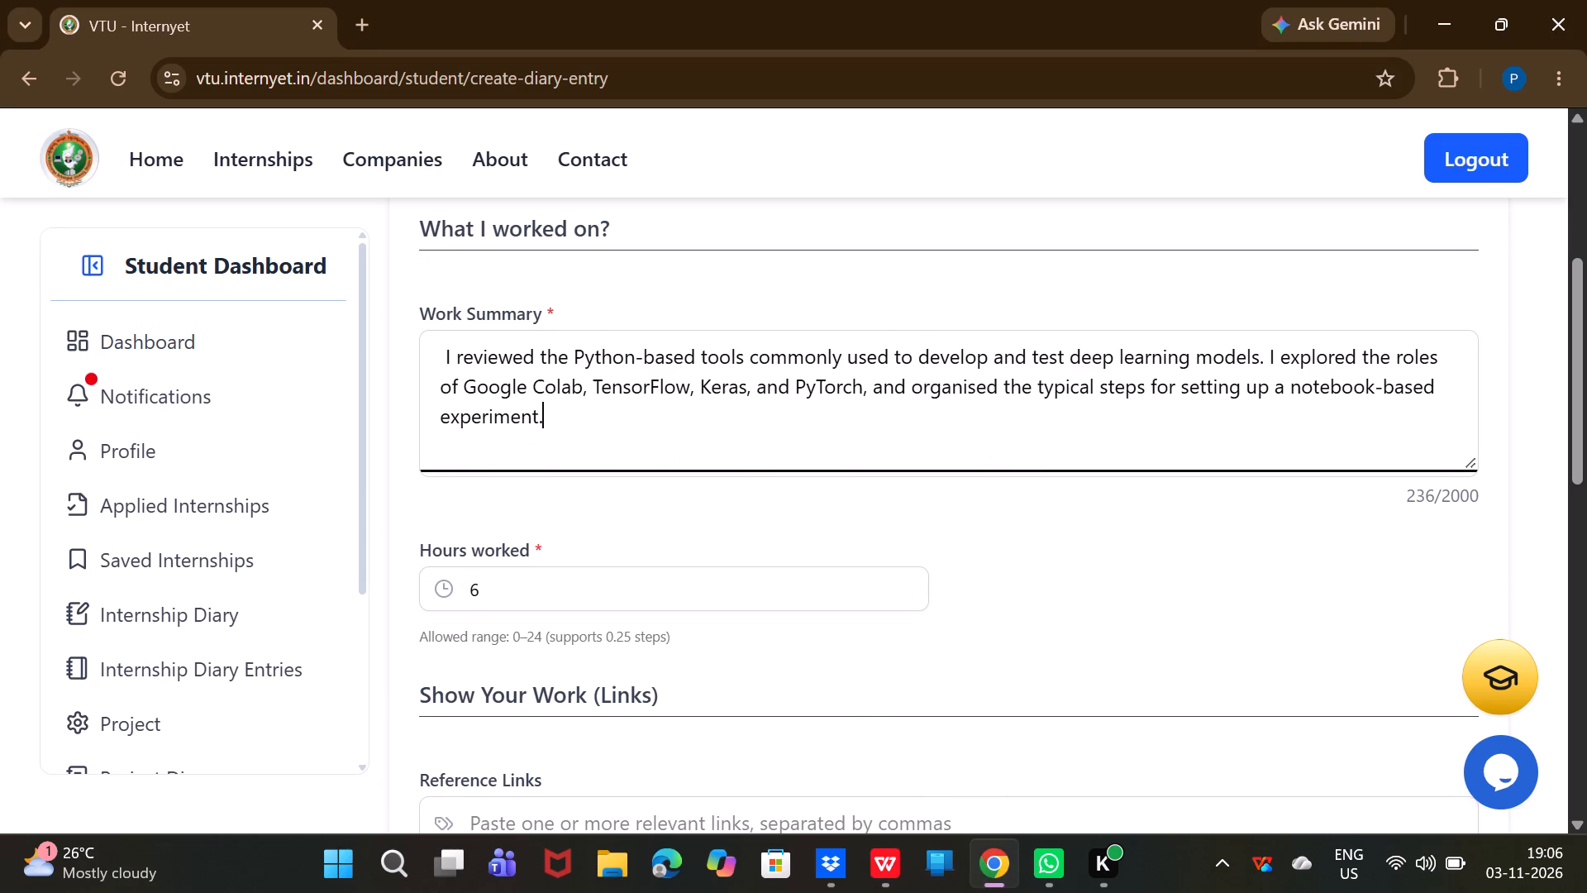
Copy the Day 12 Learnings and Outcomes text from the WPS Office document into the Learnings / Outcomes field in Chrome.
{"action": "scroll", "coordinate": [661, 682], "scroll_direction": "down", "scroll_amount": 2}
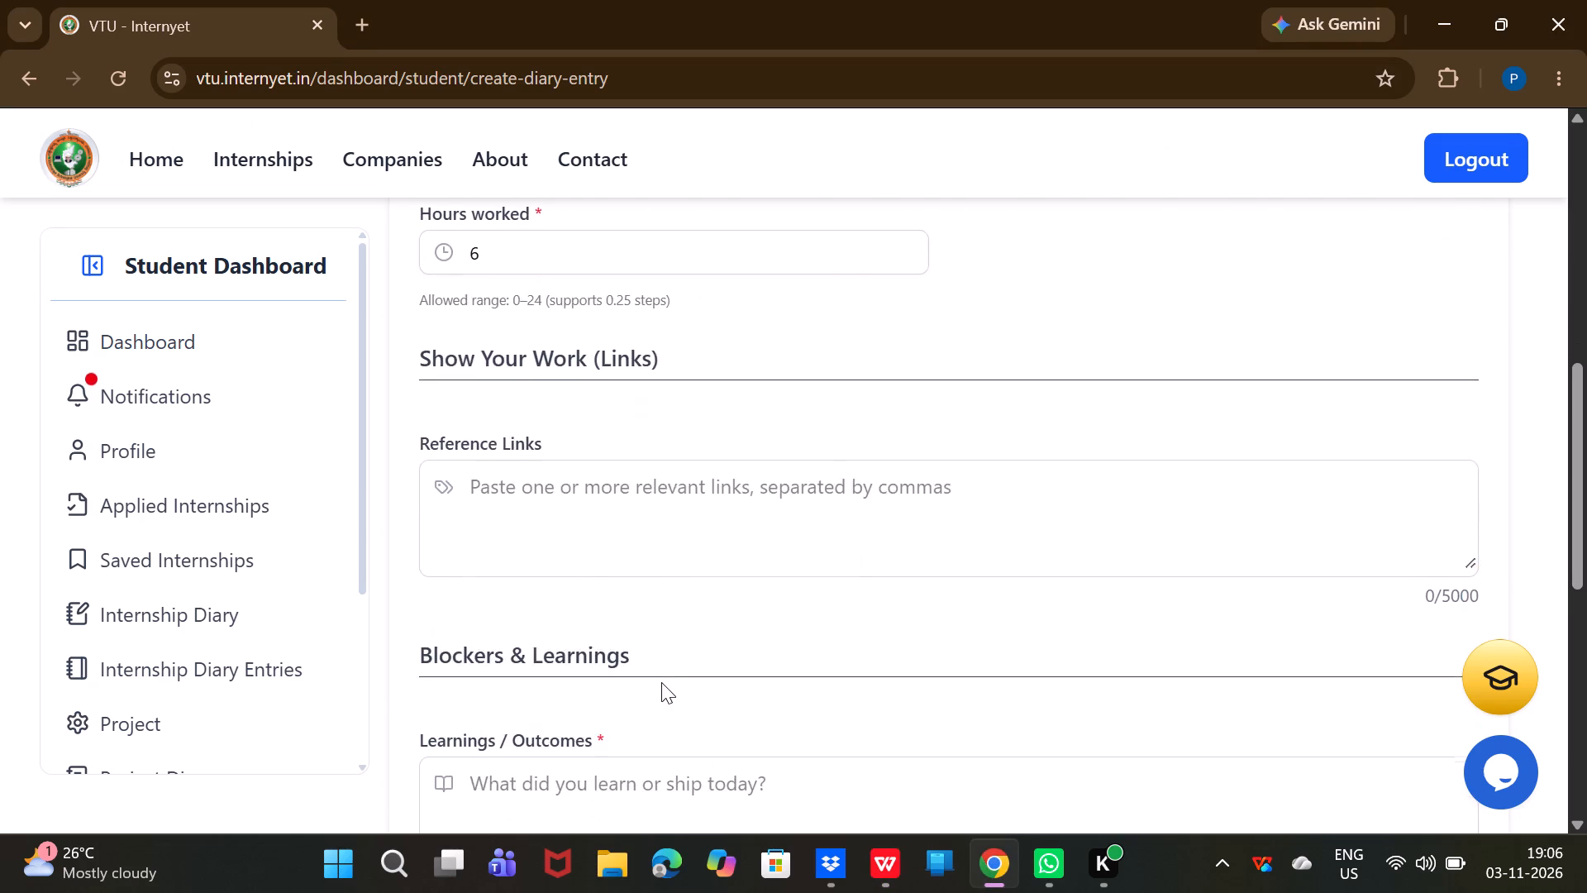
{"action": "scroll", "coordinate": [661, 682], "scroll_direction": "down", "scroll_amount": 3}
{"action": "left_click", "coordinate": [655, 615]}
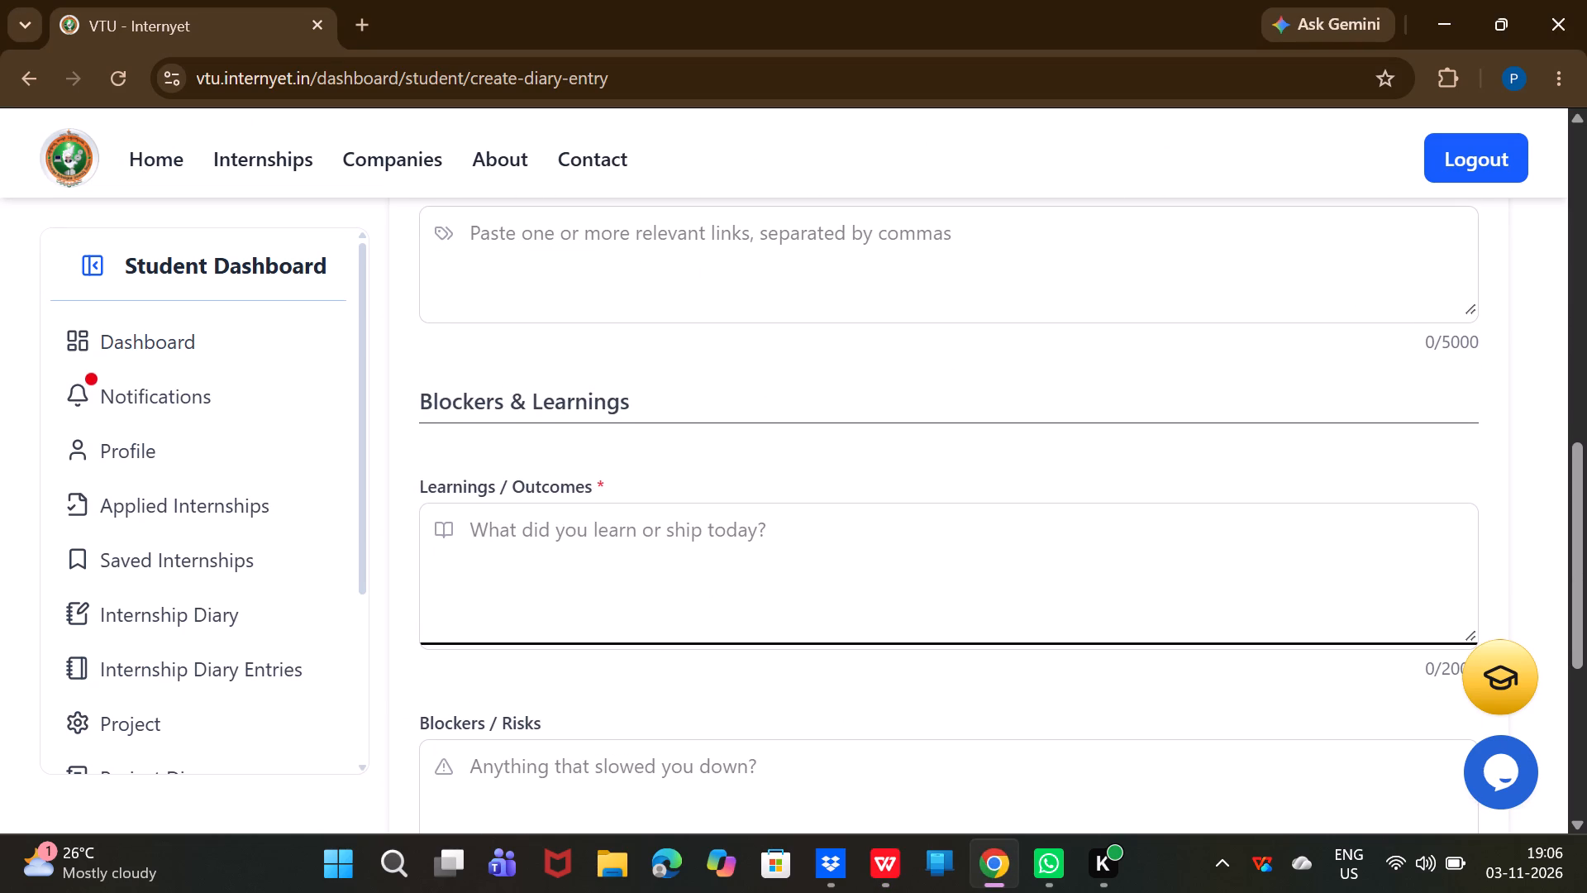
{"action": "key", "text": "alt+Tab"}
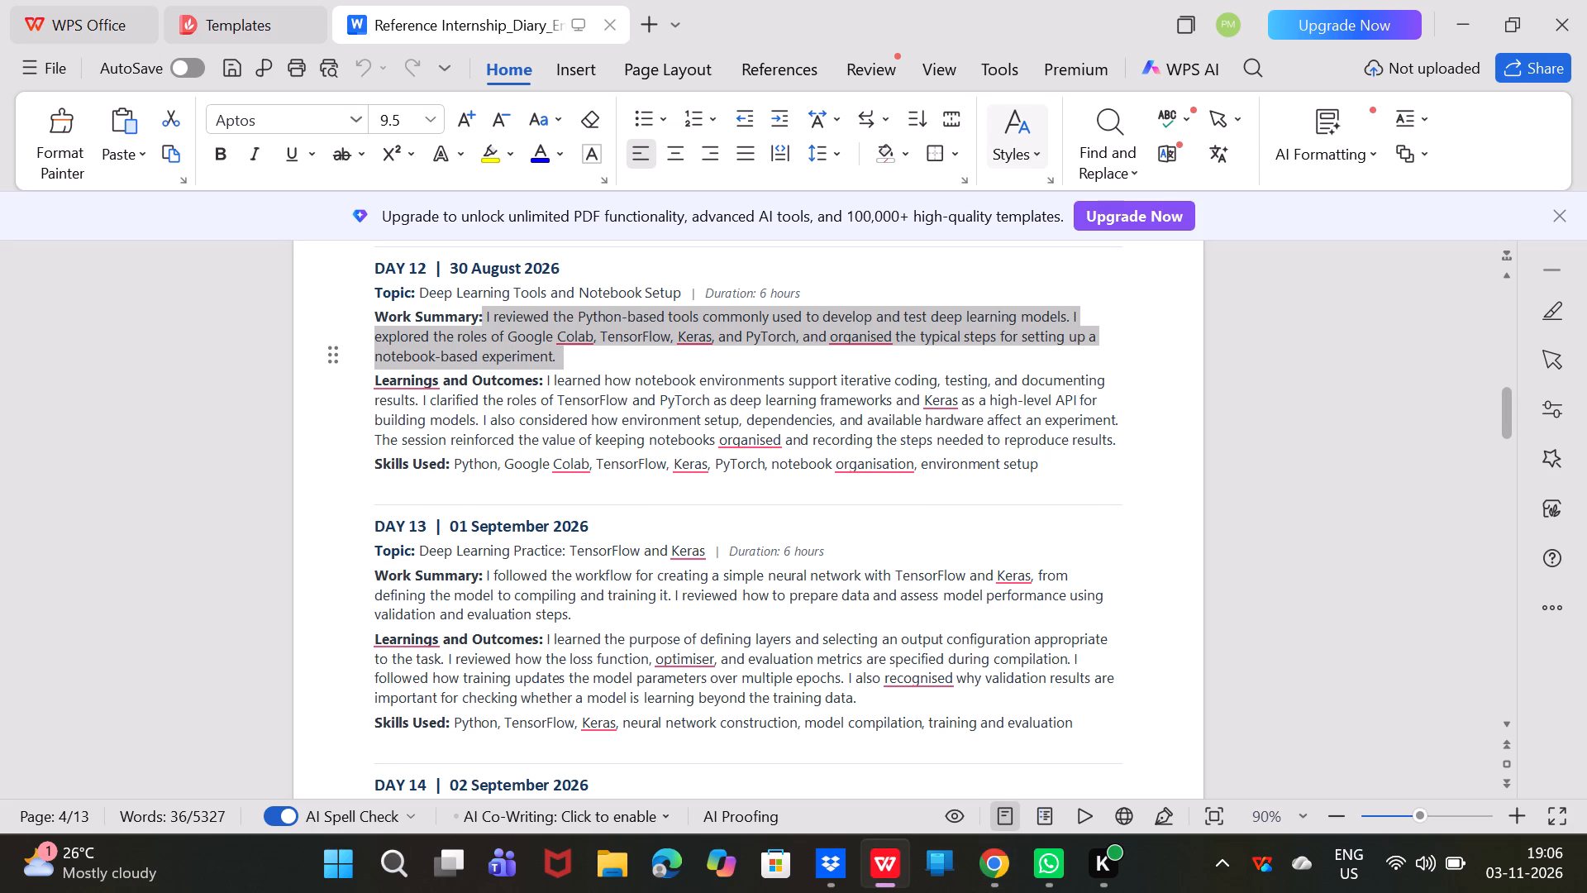
{"action": "left_click_drag", "start_coordinate": [541, 373], "coordinate": [555, 375]}
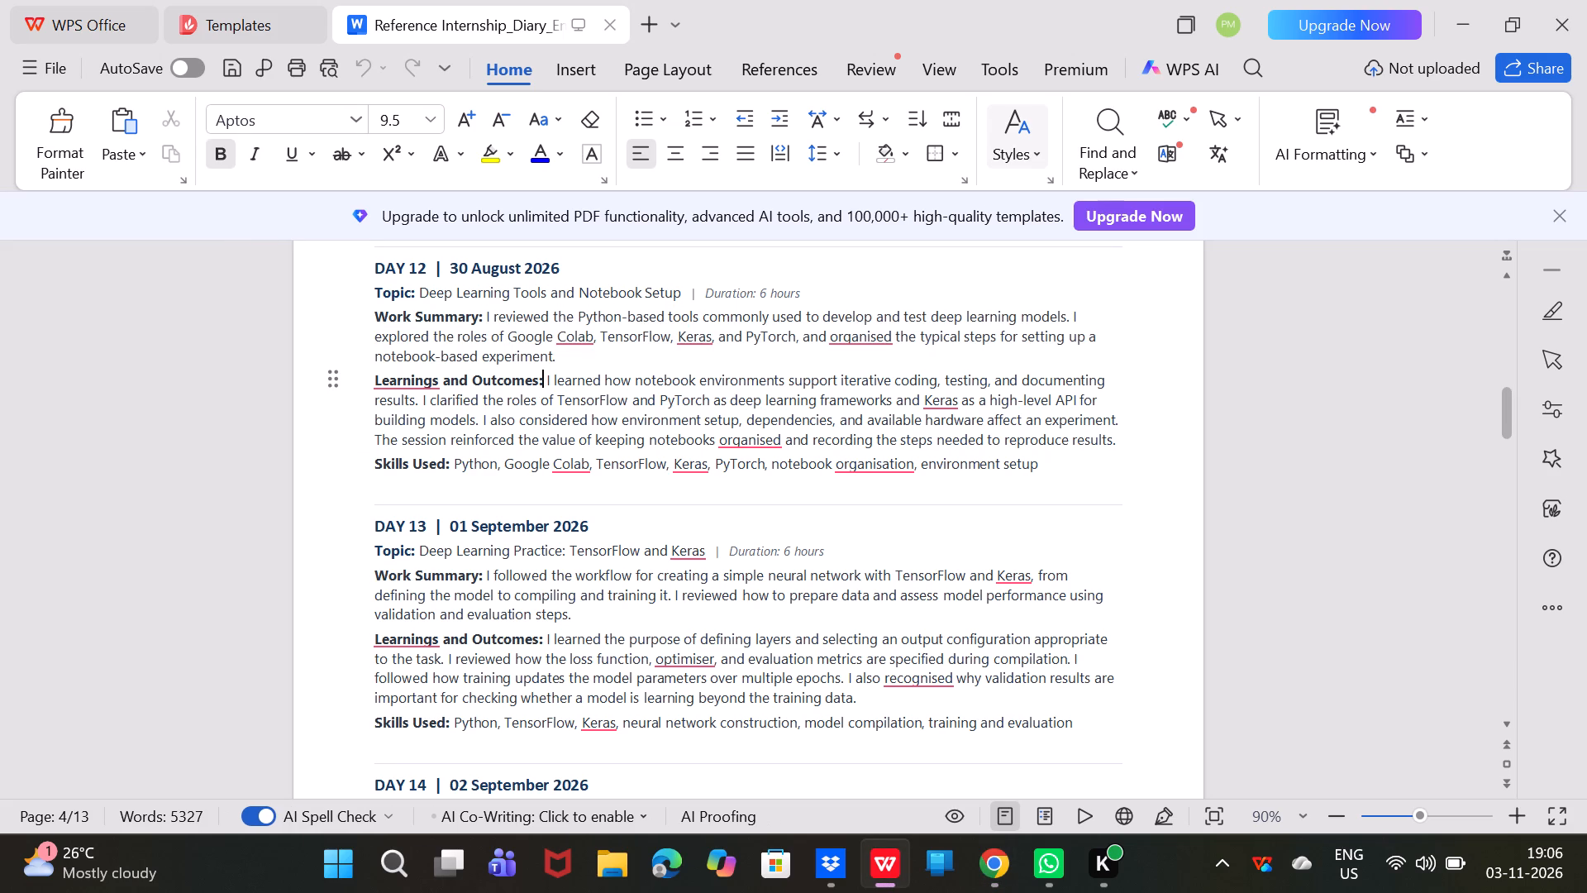
{"action": "left_click_drag", "start_coordinate": [555, 375], "coordinate": [1127, 442]}
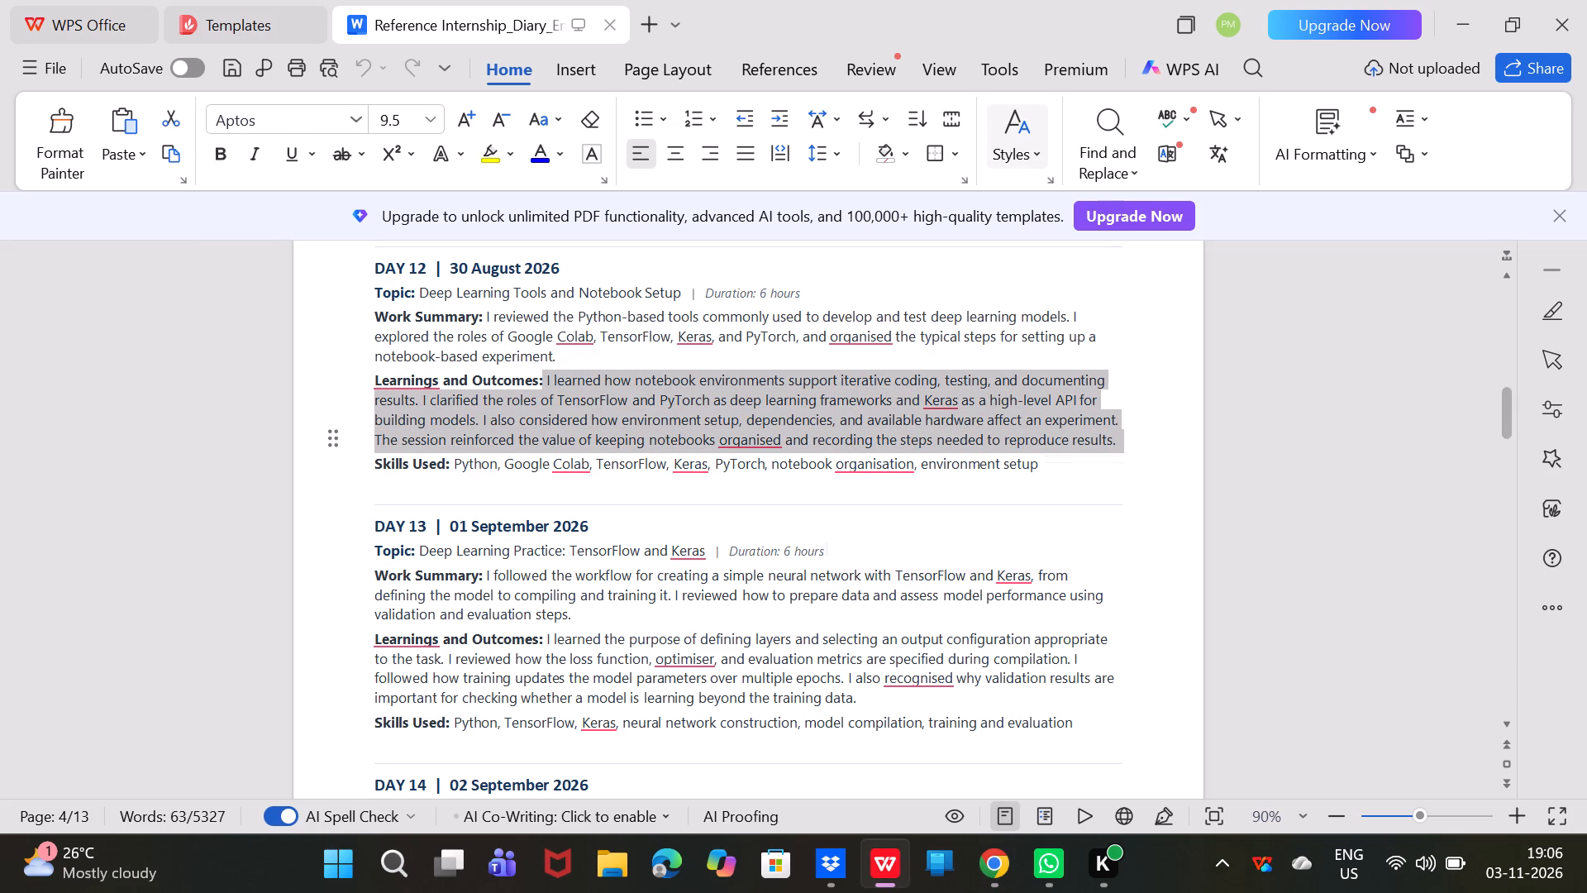
{"action": "key", "text": "ctrl+c"}
{"action": "left_click", "coordinate": [972, 866]}
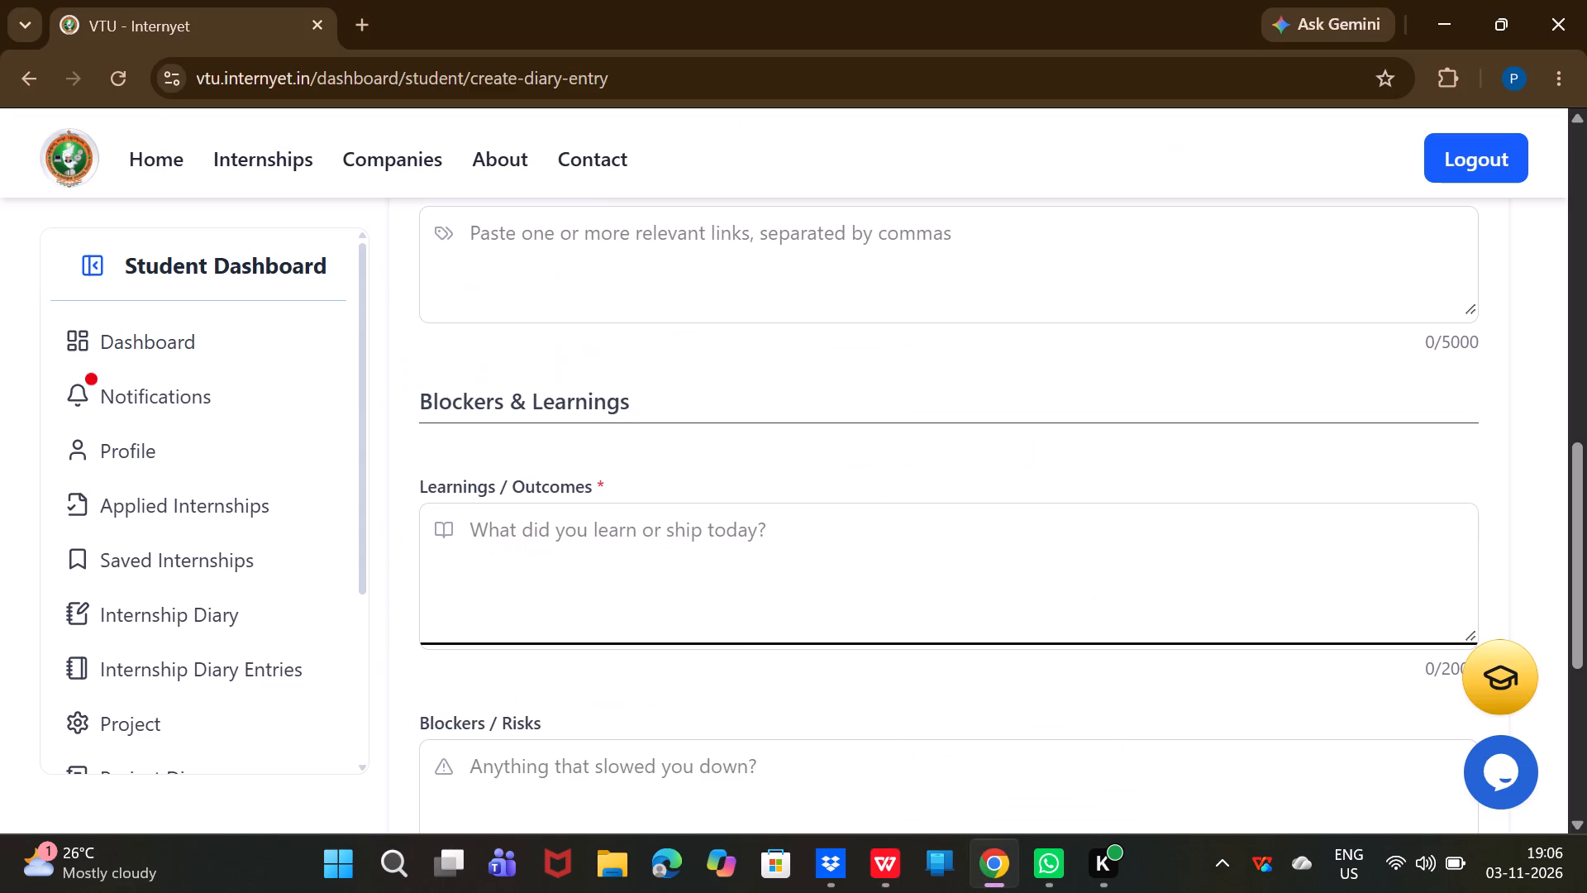
{"action": "key", "text": "ctrl+v"}
Add Generative ai as the skill used and save the 30 August 2026 diary entry.
{"action": "scroll", "coordinate": [725, 638], "scroll_direction": "down", "scroll_amount": 3}
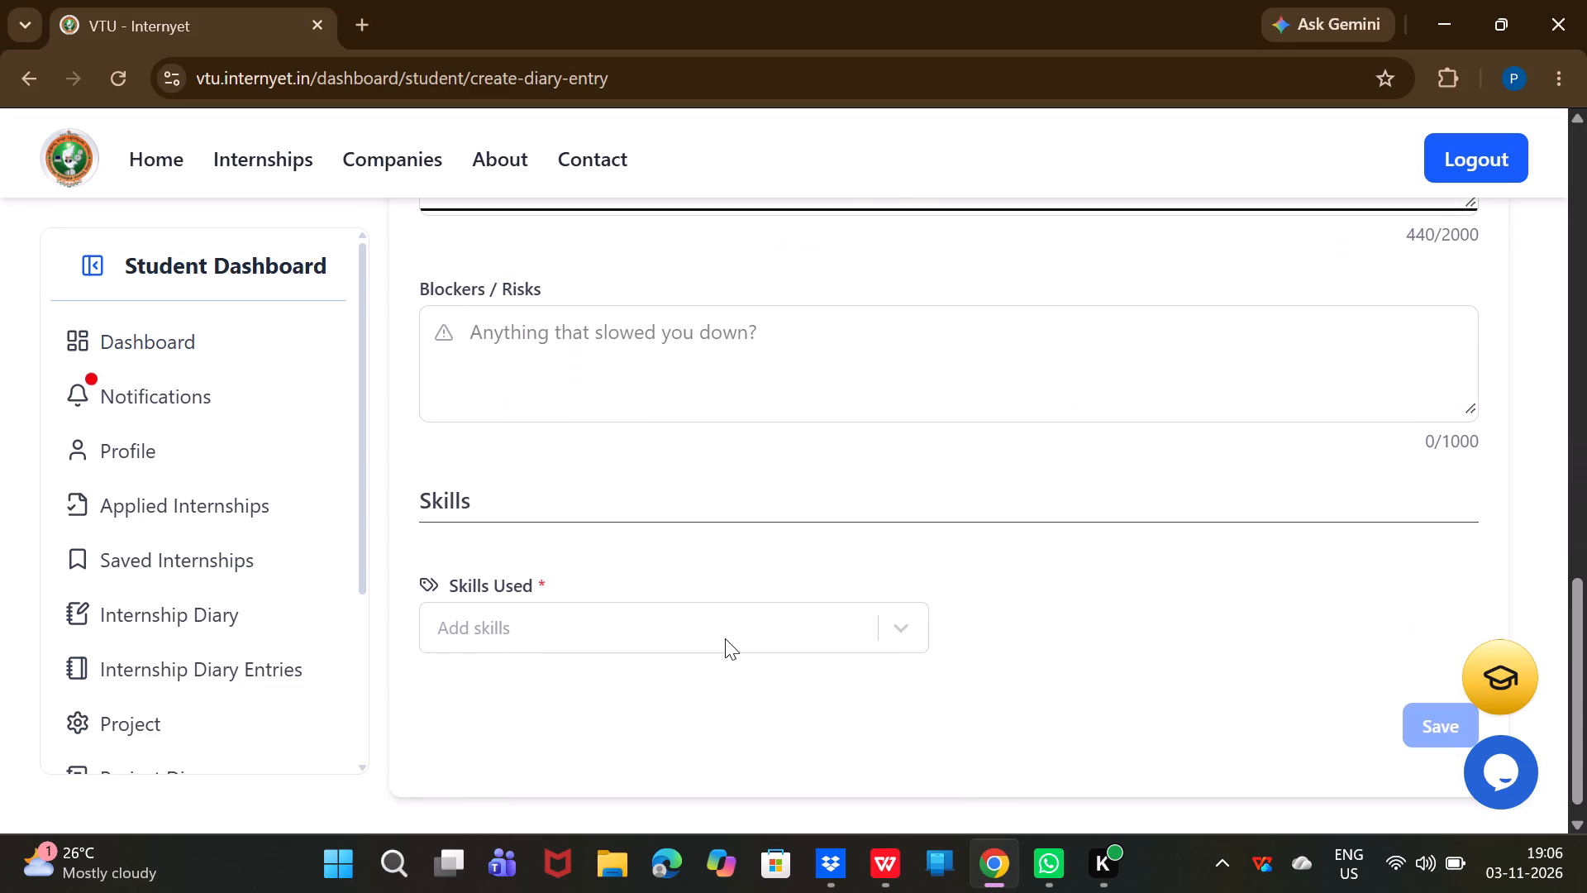
{"action": "left_click", "coordinate": [698, 625]}
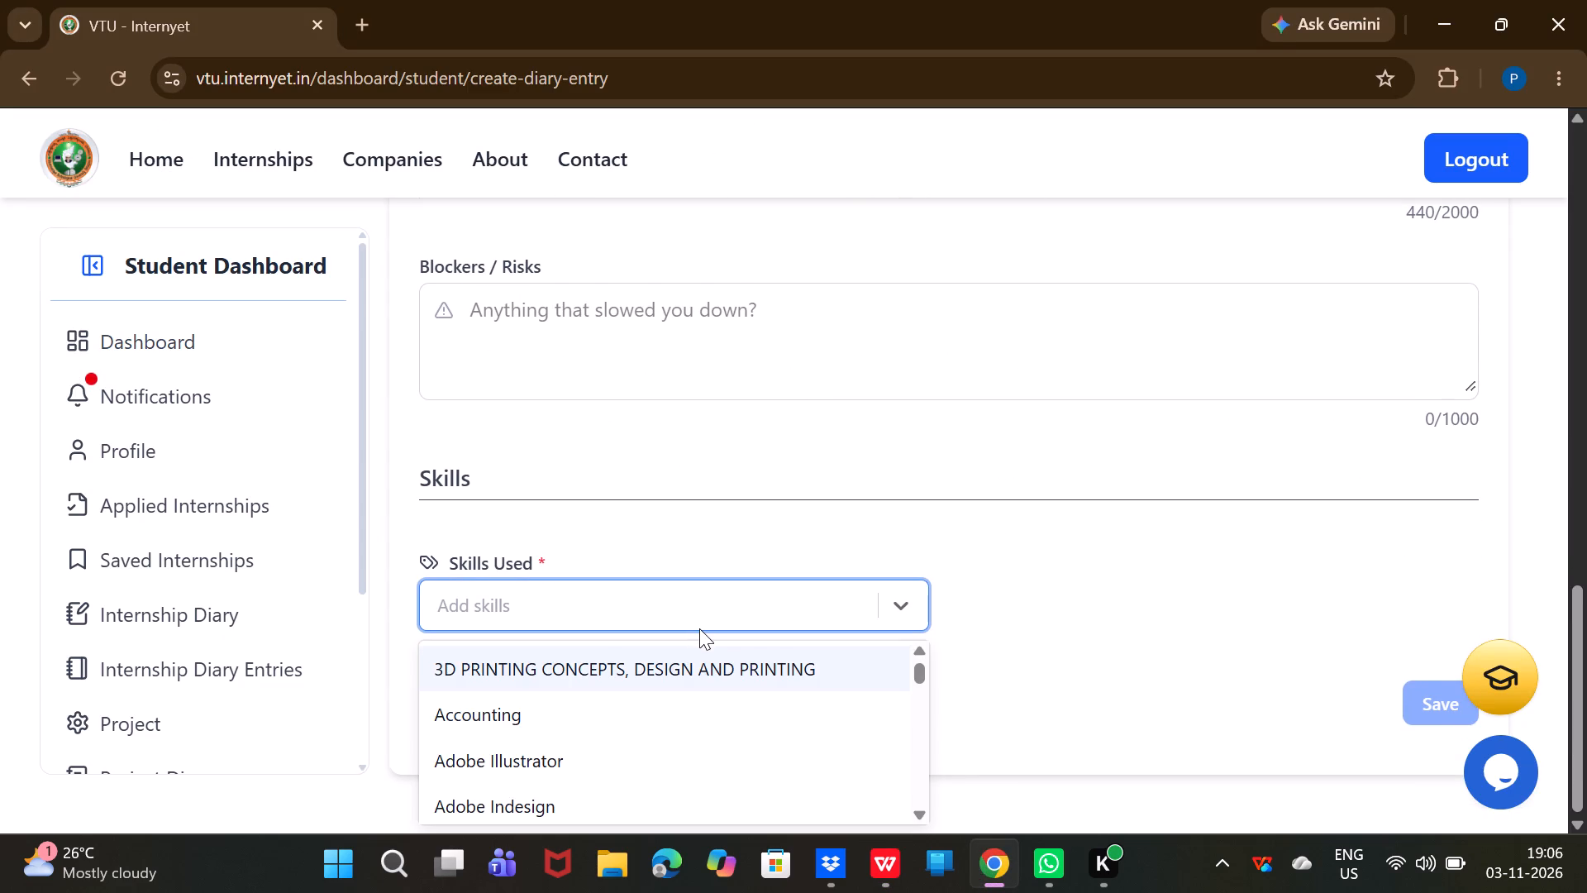
{"action": "type", "text": "genera"}
{"action": "left_click", "coordinate": [628, 674]}
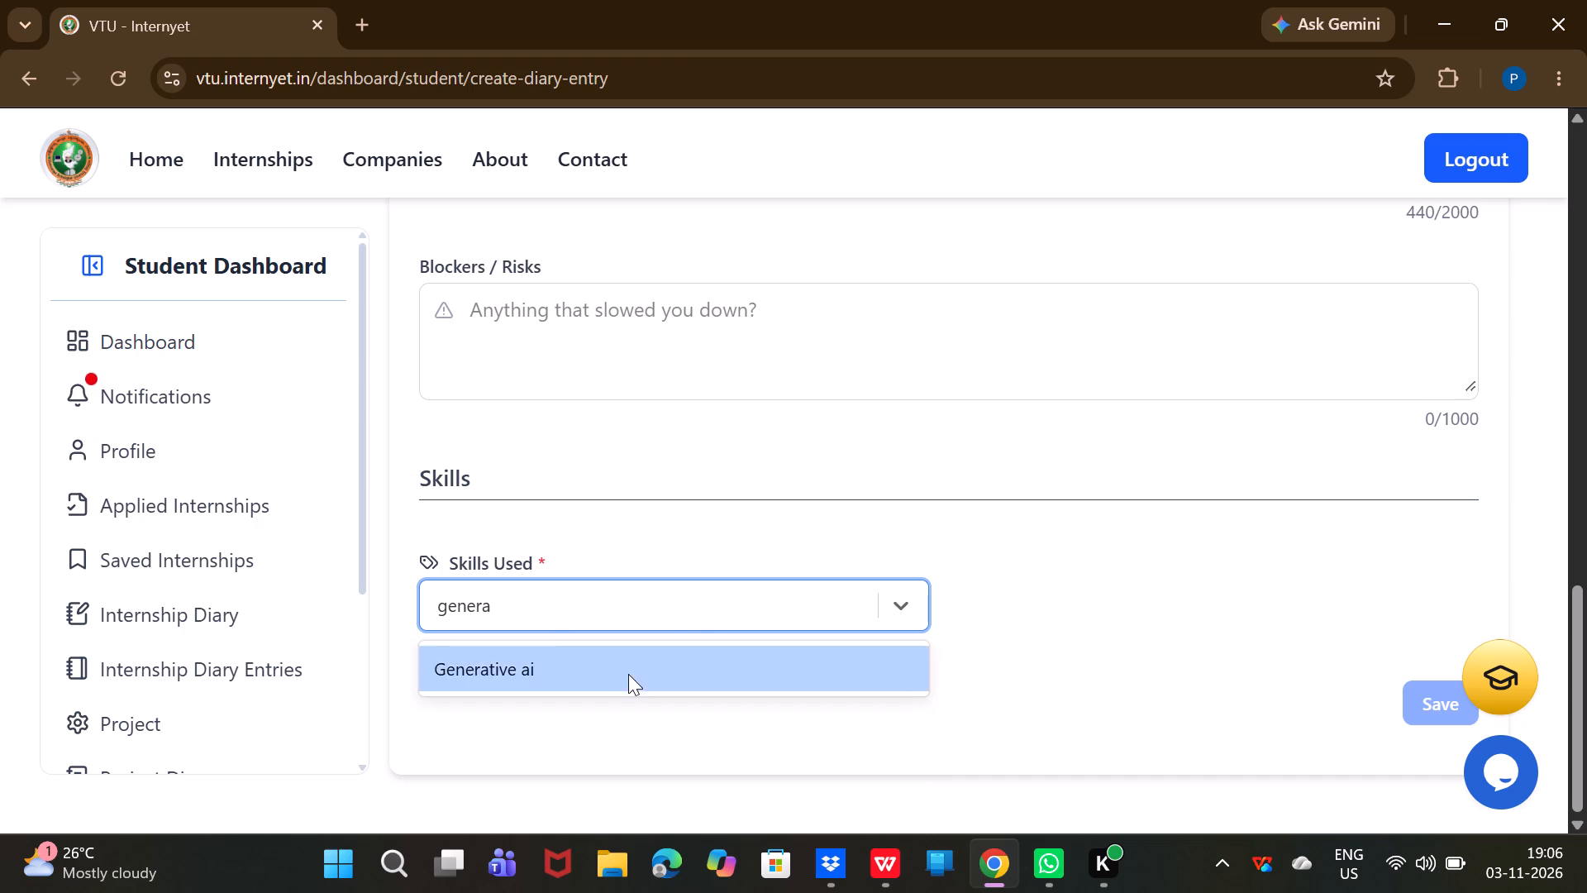
{"action": "left_click", "coordinate": [1452, 689]}
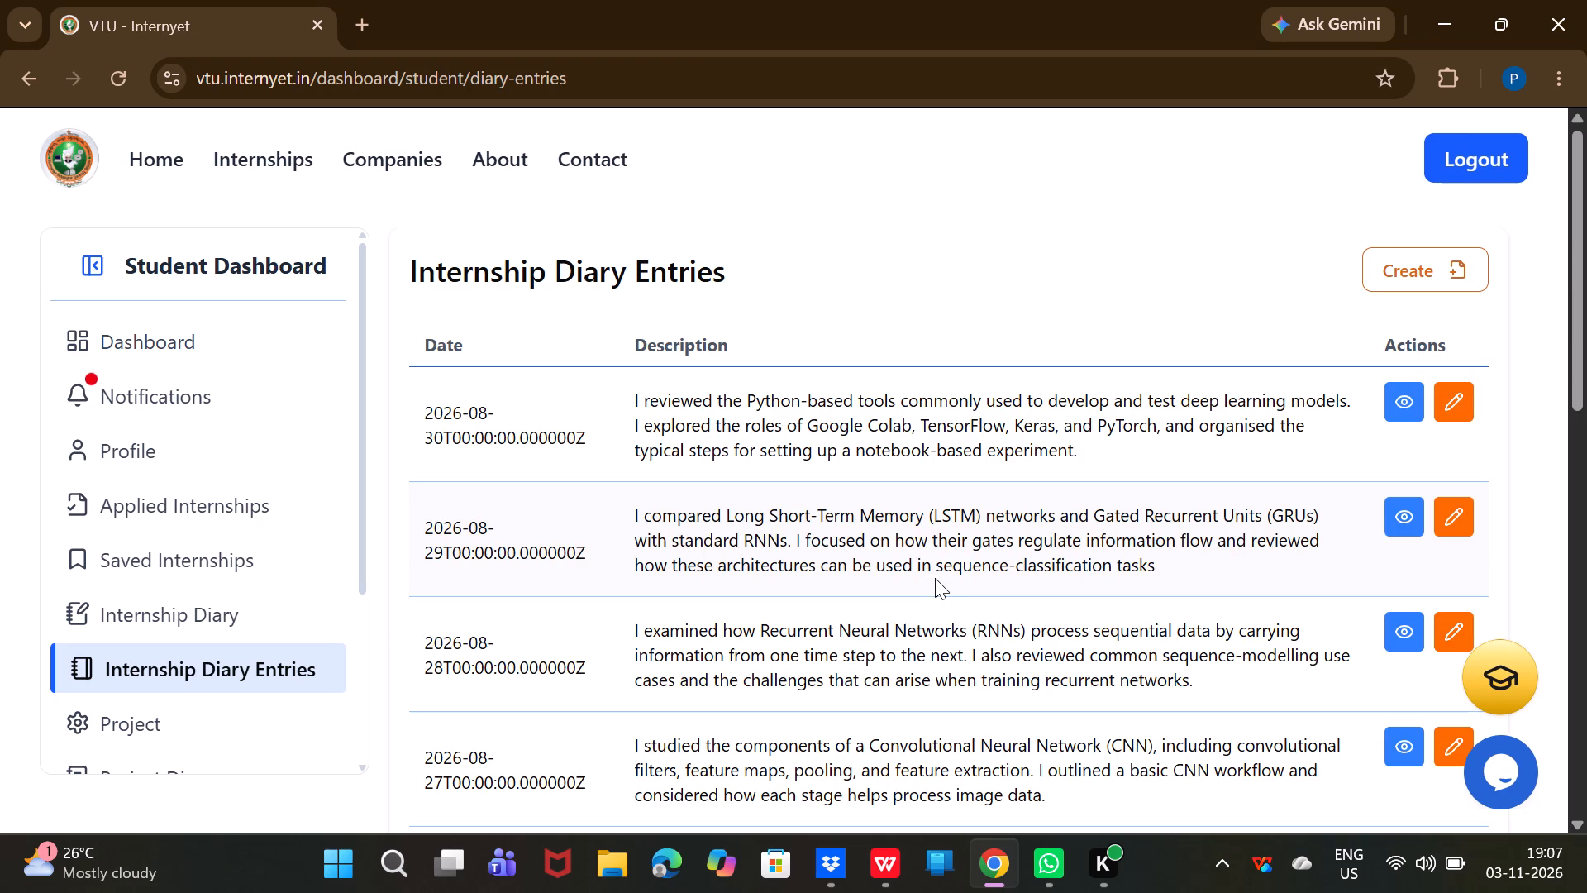
Create a diary entry dated 1 September 2026 for the Trainee Software Engineer — Ethnotech Academic Solutions internship.
{"action": "left_click", "coordinate": [1457, 251]}
{"action": "left_click", "coordinate": [670, 513]}
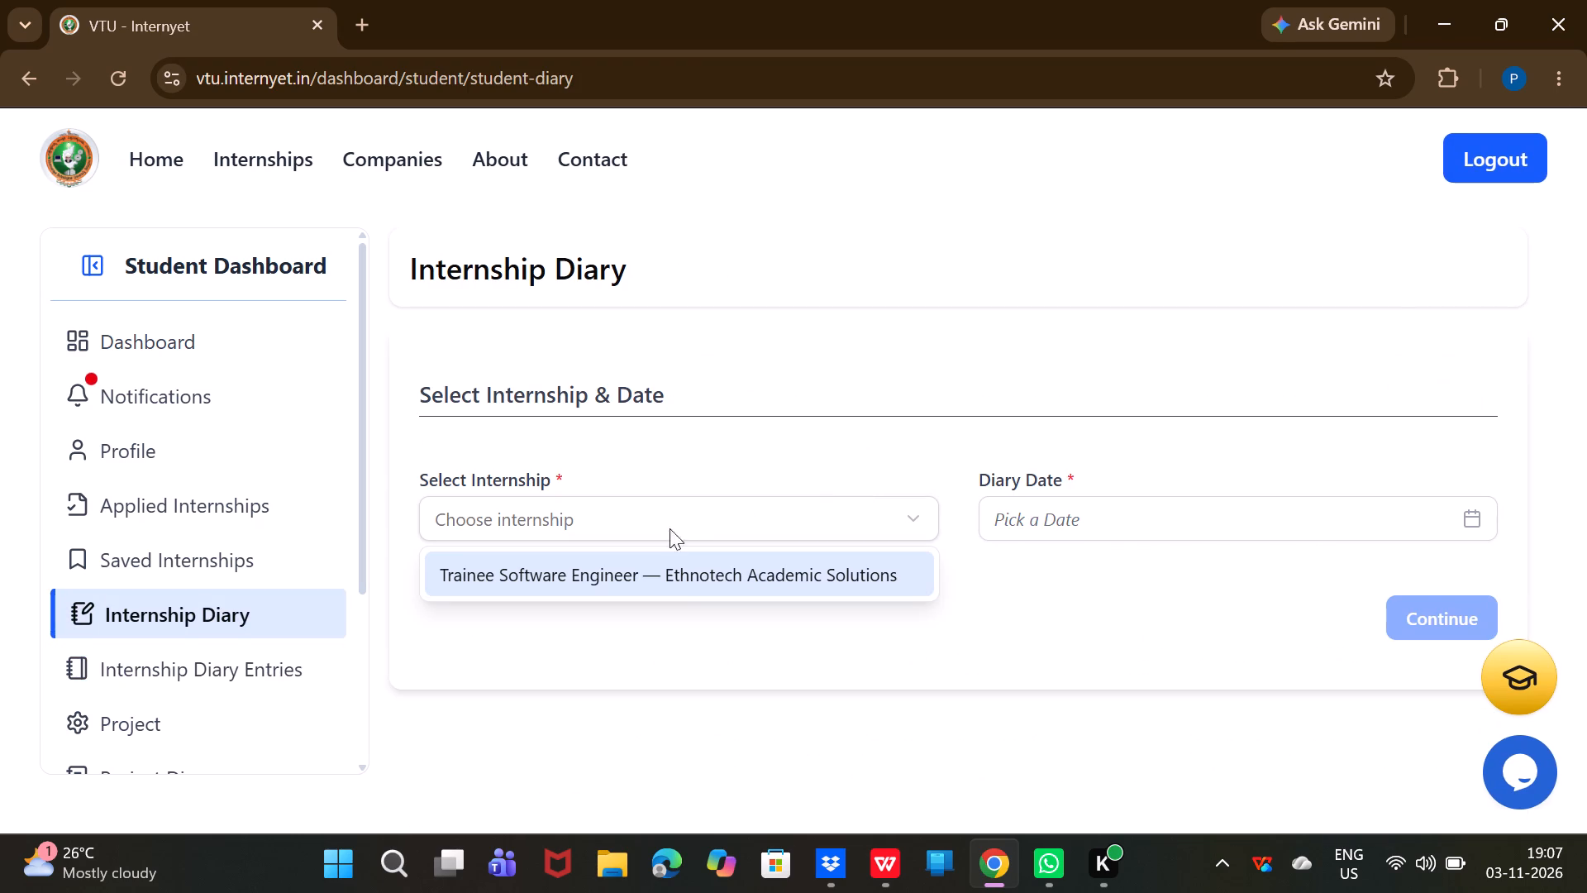
{"action": "left_click", "coordinate": [682, 585]}
{"action": "left_click", "coordinate": [884, 883]}
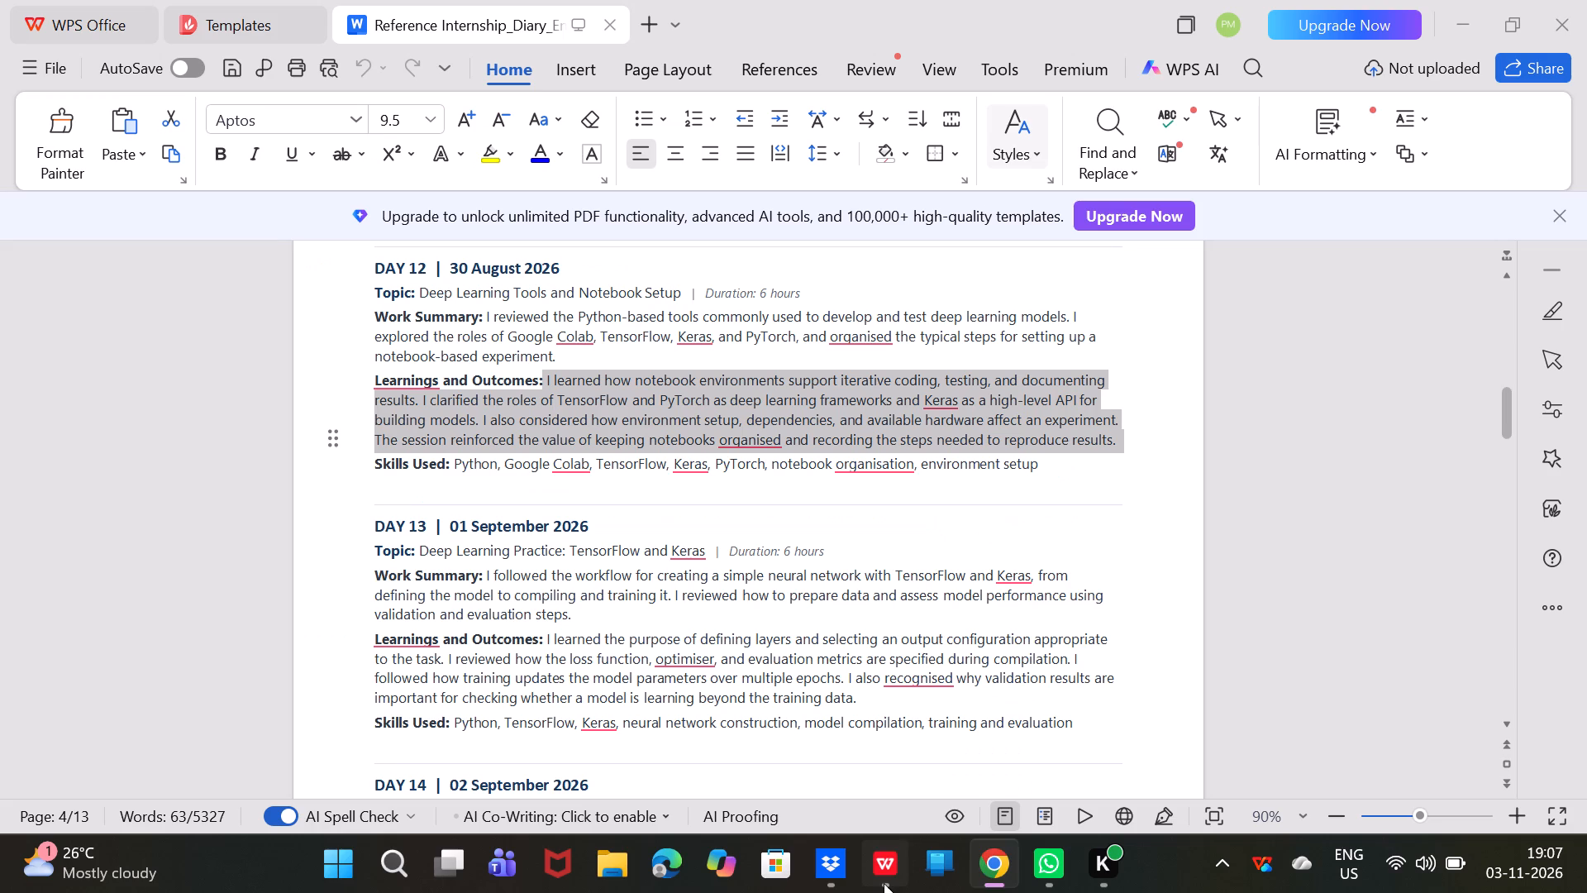
{"action": "left_click", "coordinate": [987, 875]}
{"action": "left_click", "coordinate": [1167, 517]}
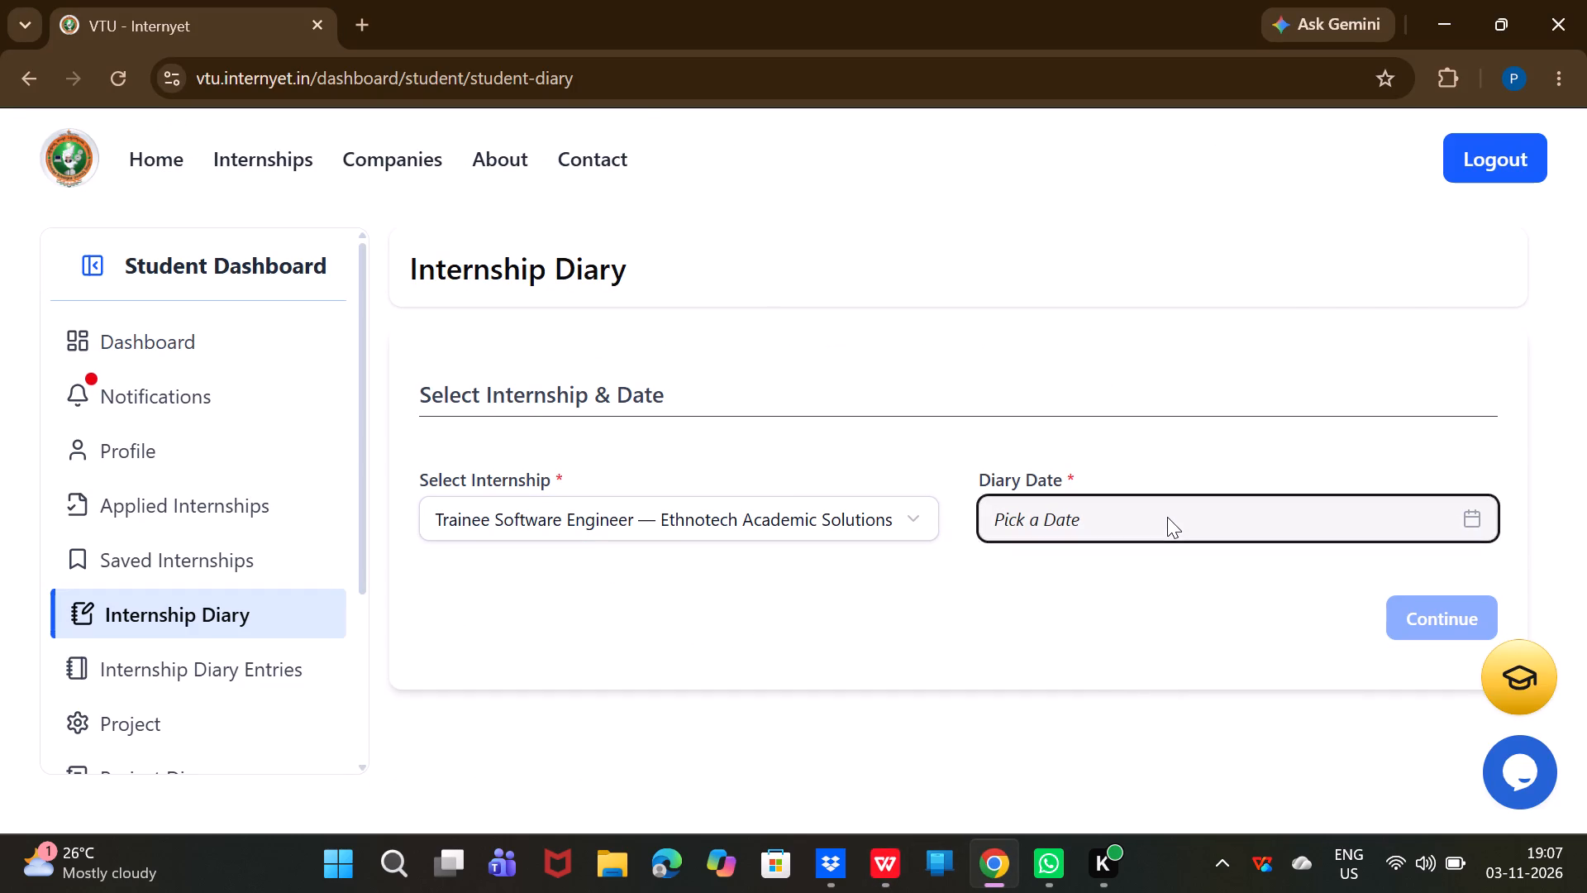
{"action": "left_click", "coordinate": [1316, 155]}
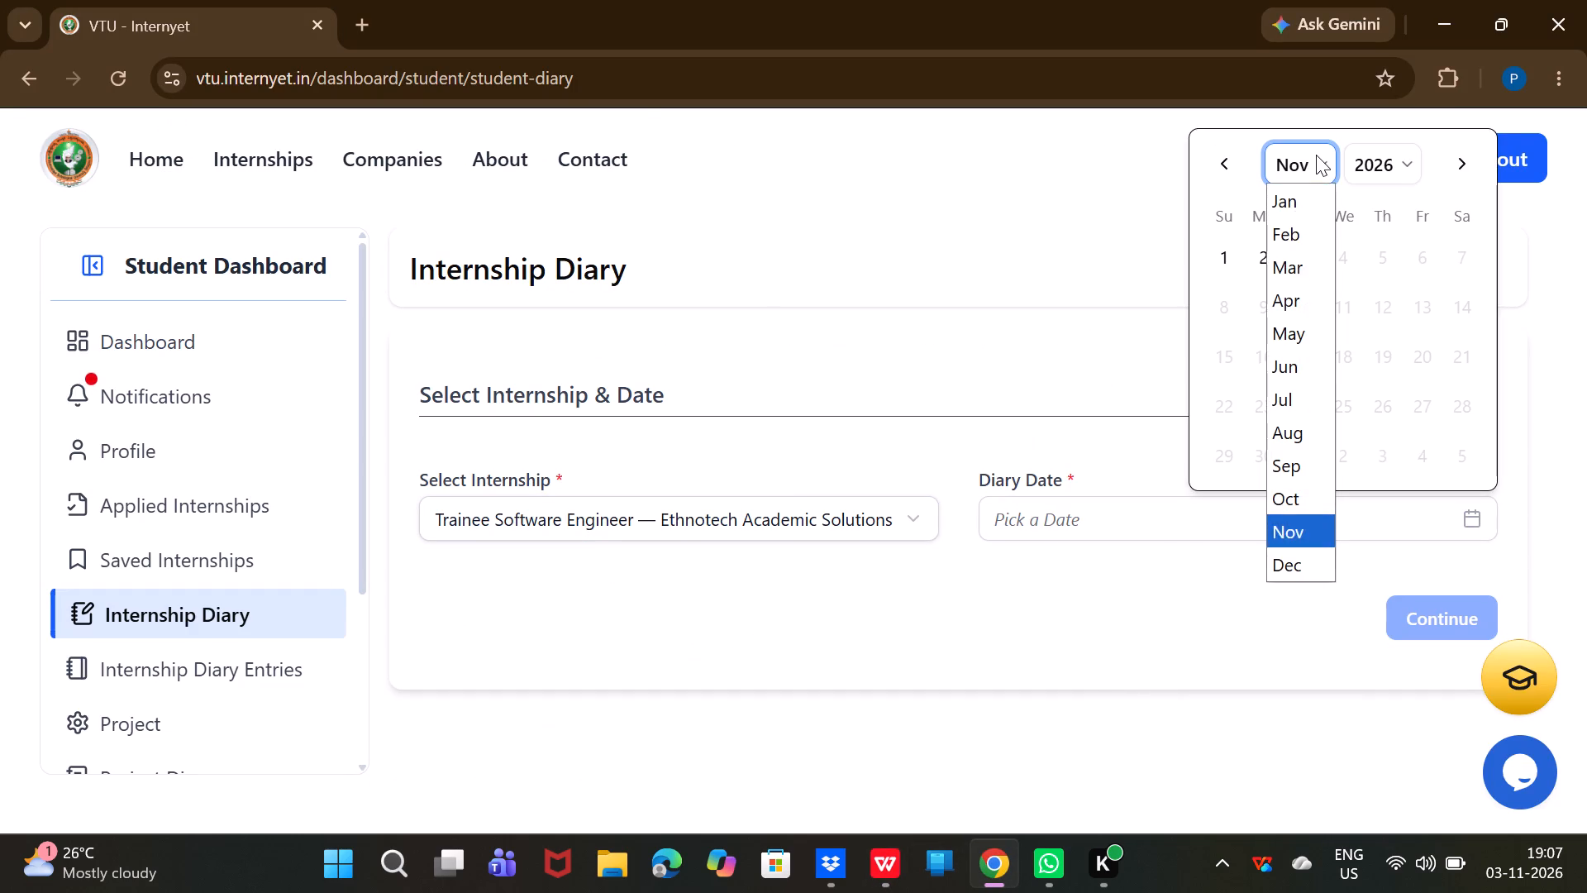
{"action": "left_click", "coordinate": [1305, 457]}
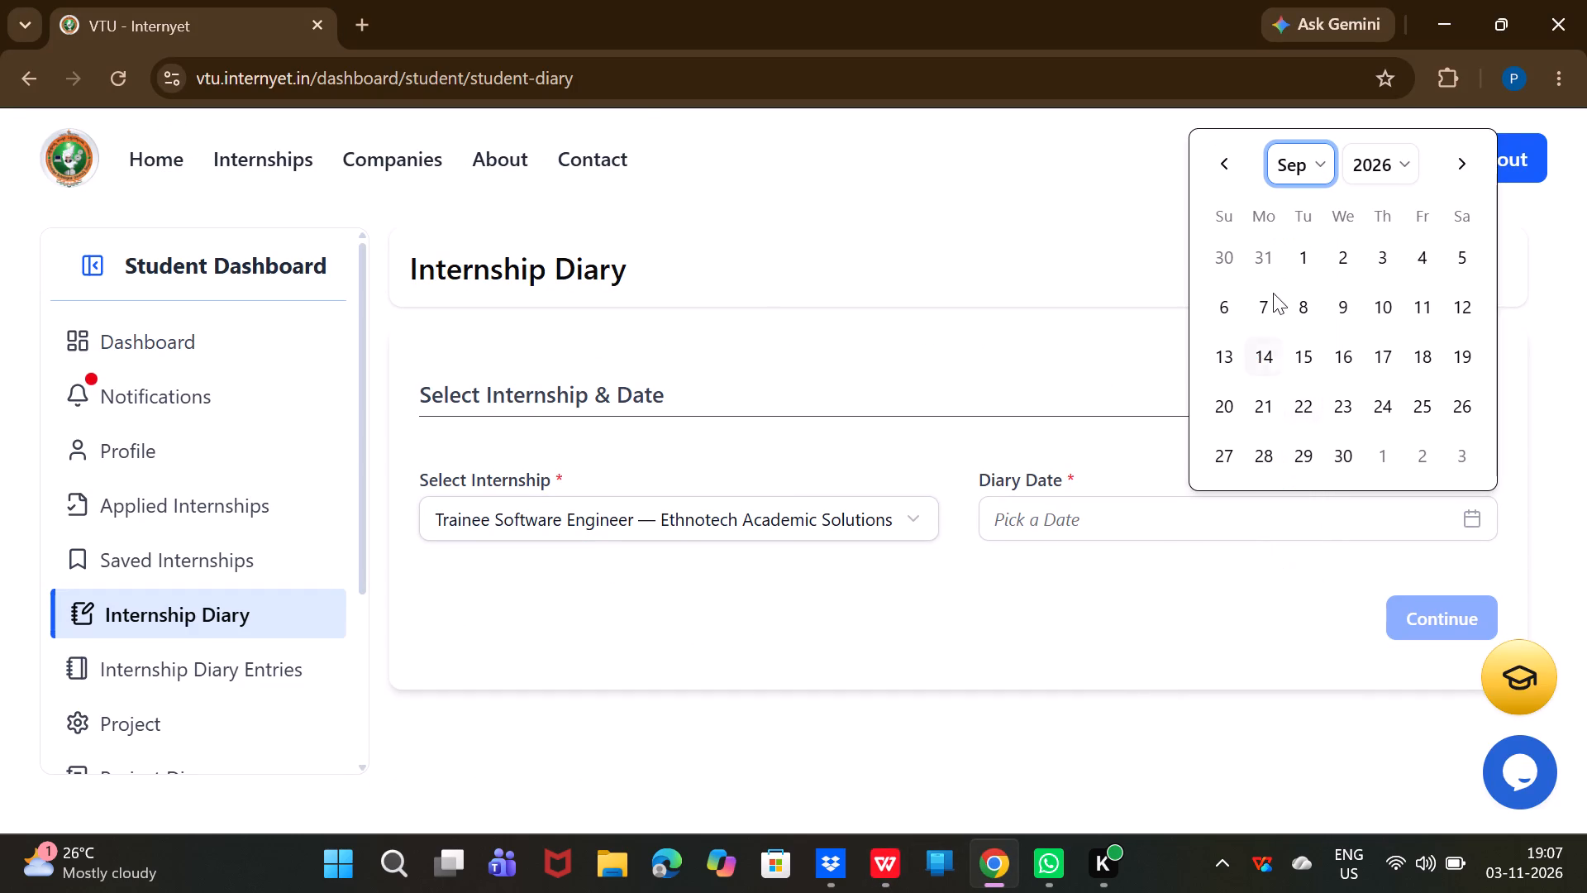
{"action": "left_click", "coordinate": [1318, 253]}
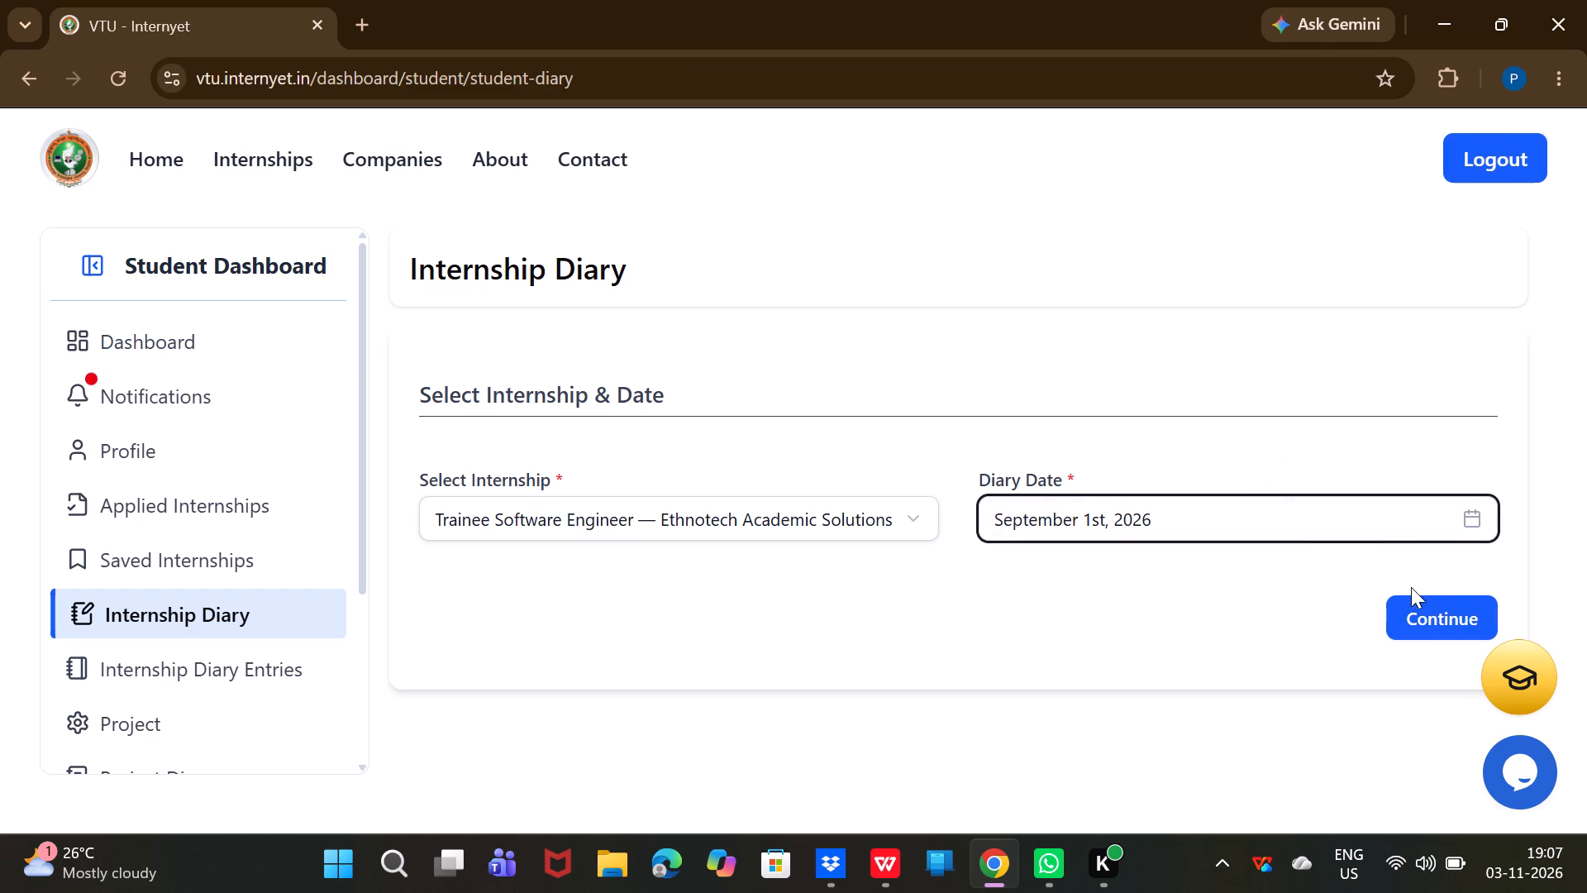
{"action": "left_click", "coordinate": [1425, 609]}
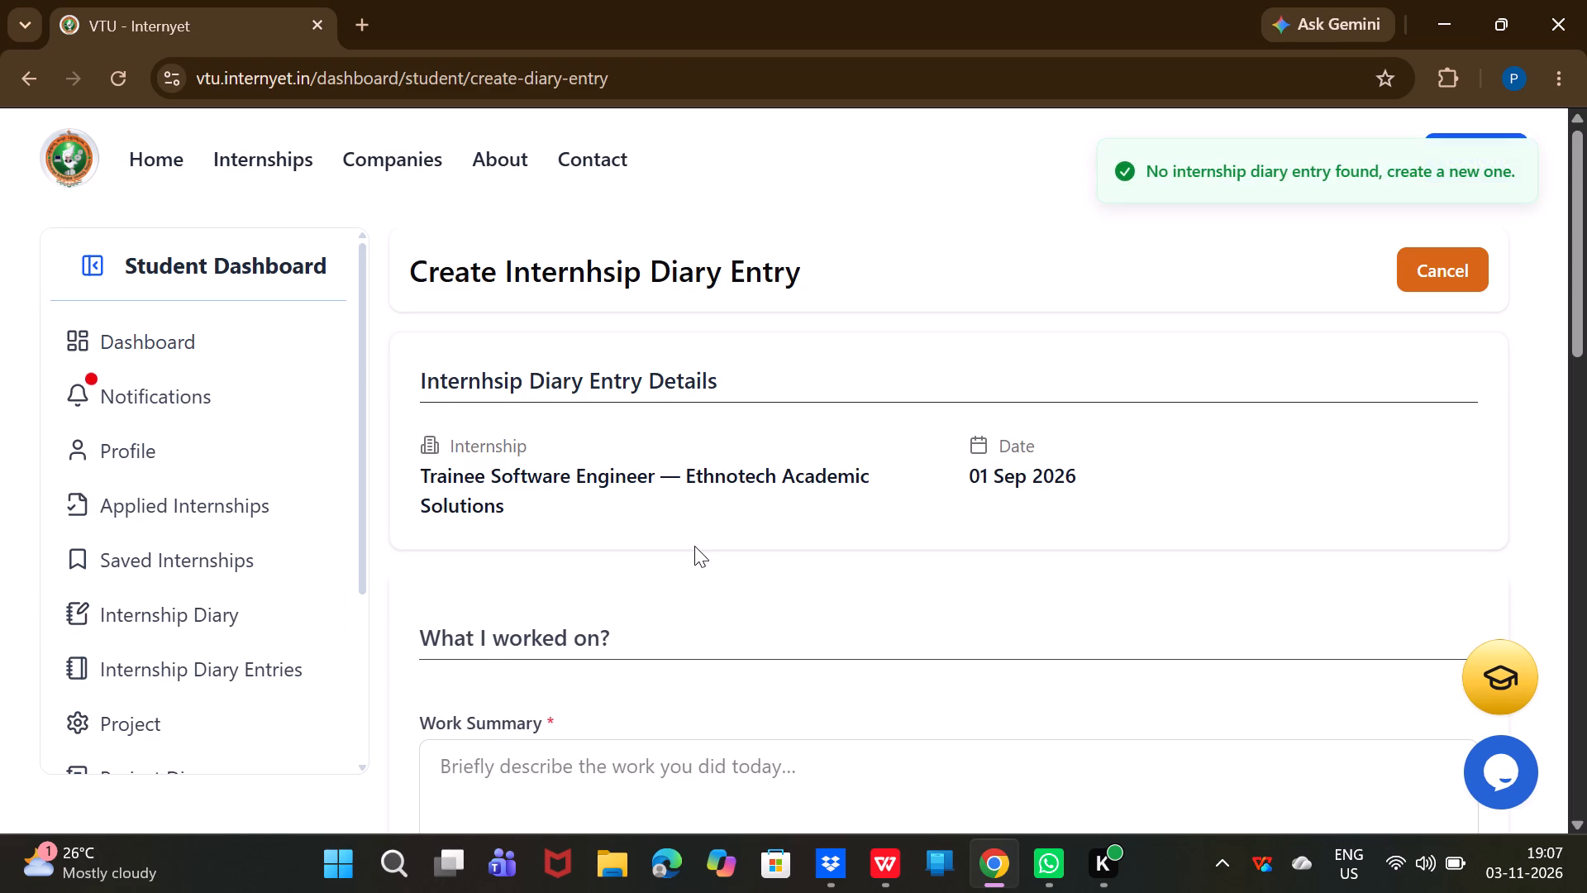
Set the hours worked to 6 in the 1 September 2026 diary entry.
{"action": "scroll", "coordinate": [708, 717], "scroll_direction": "down", "scroll_amount": 3}
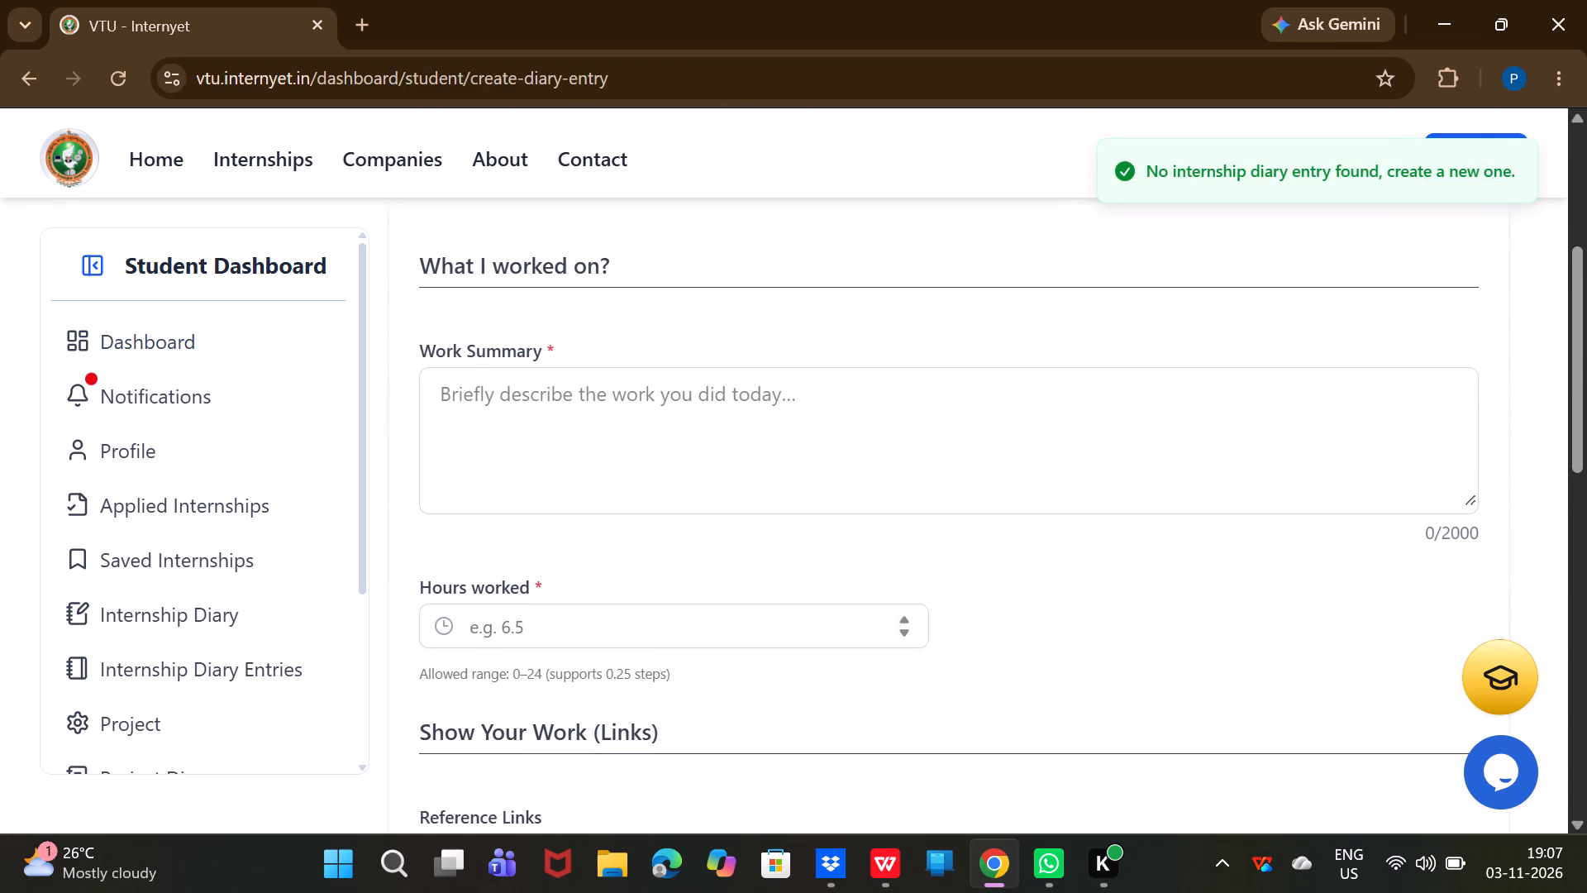
{"action": "left_click", "coordinate": [652, 633]}
{"action": "key", "text": "6"}
Copy the Day 13 Work Summary text from the WPS Office document into the Work Summary field in Chrome.
{"action": "left_click", "coordinate": [559, 399]}
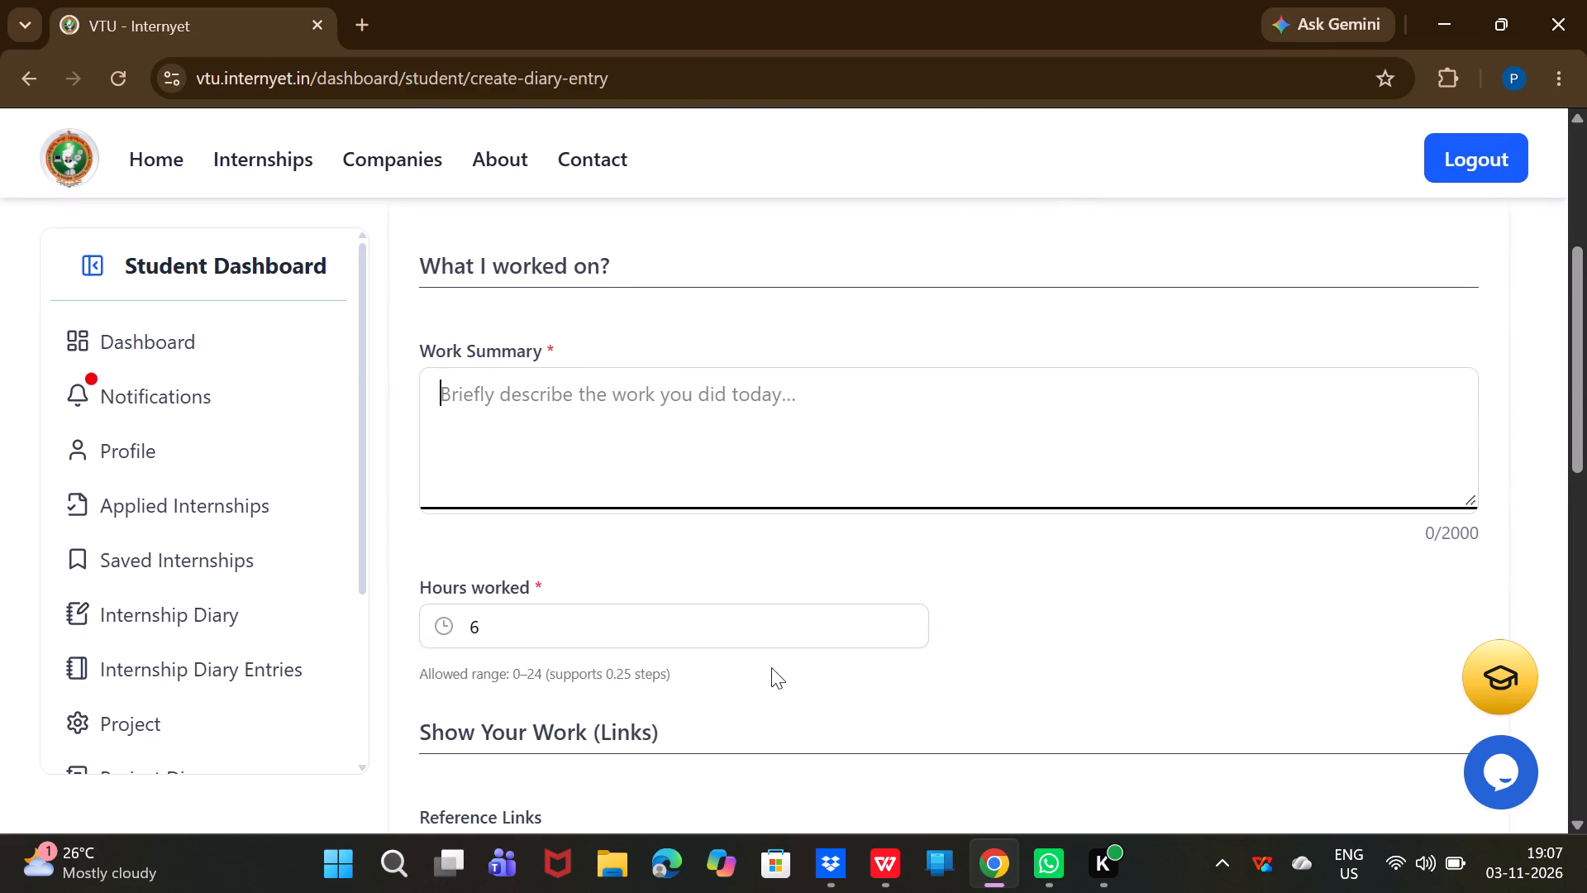
{"action": "left_click", "coordinate": [892, 879]}
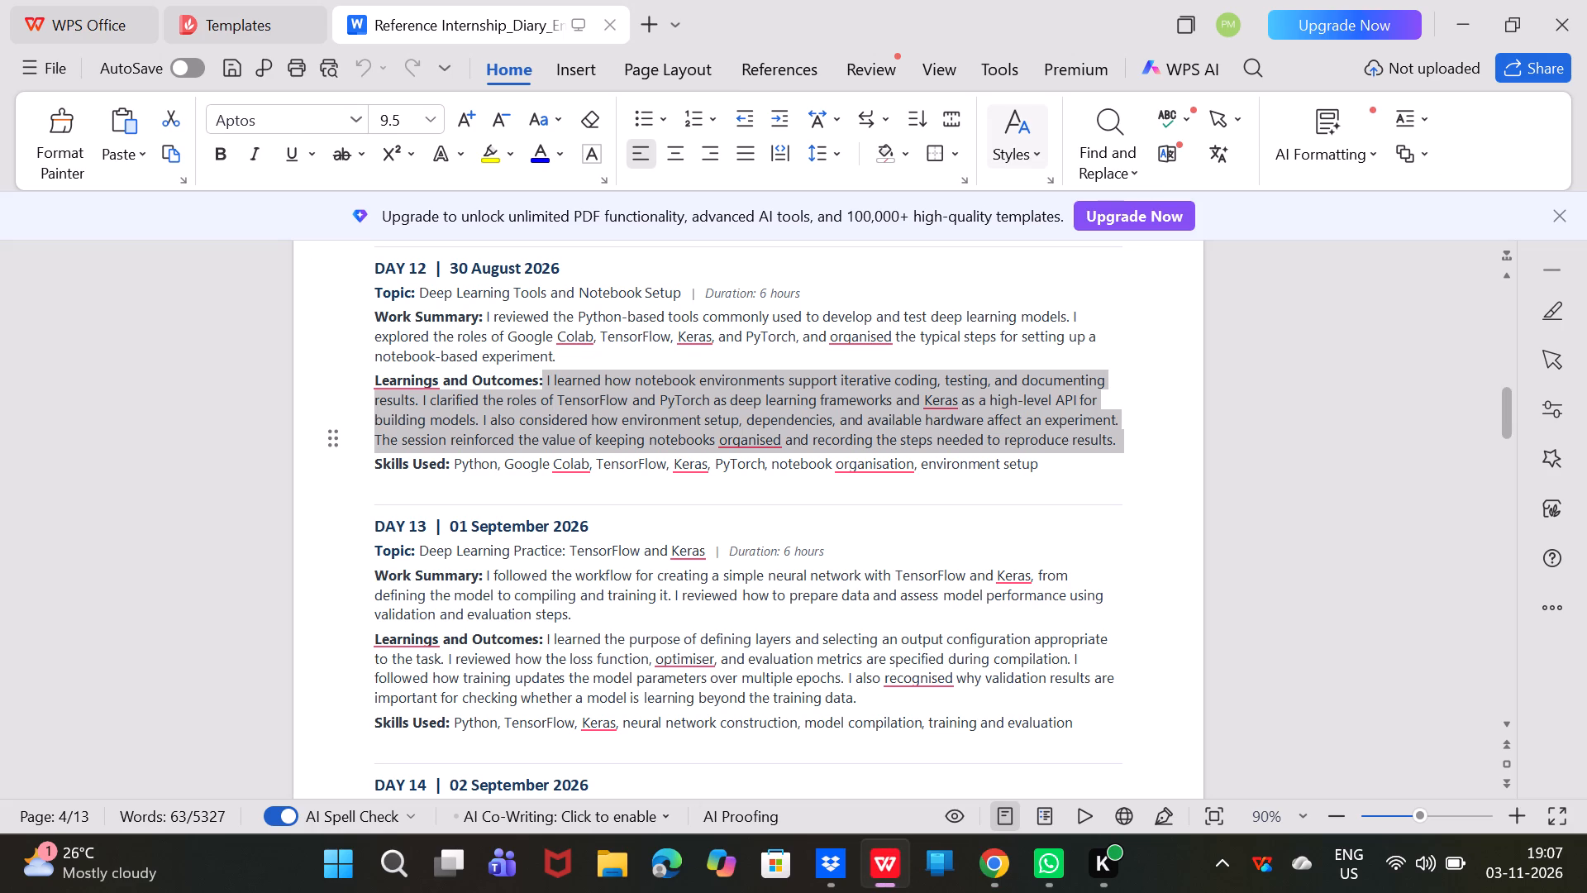
{"action": "left_click_drag", "start_coordinate": [483, 569], "coordinate": [570, 612]}
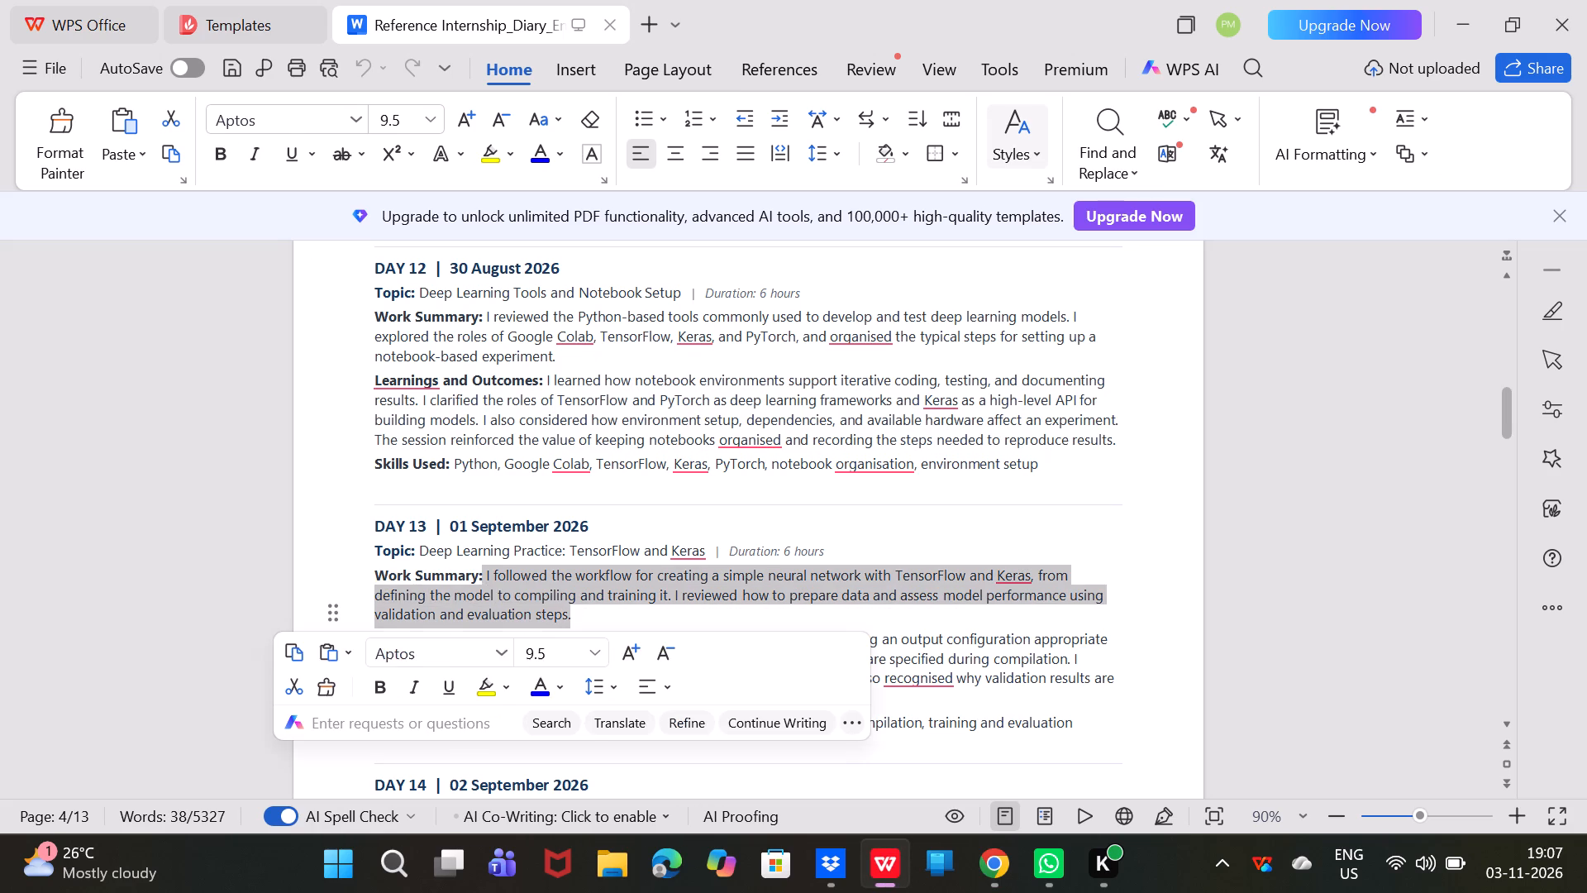
{"action": "key", "text": "ctrl+c"}
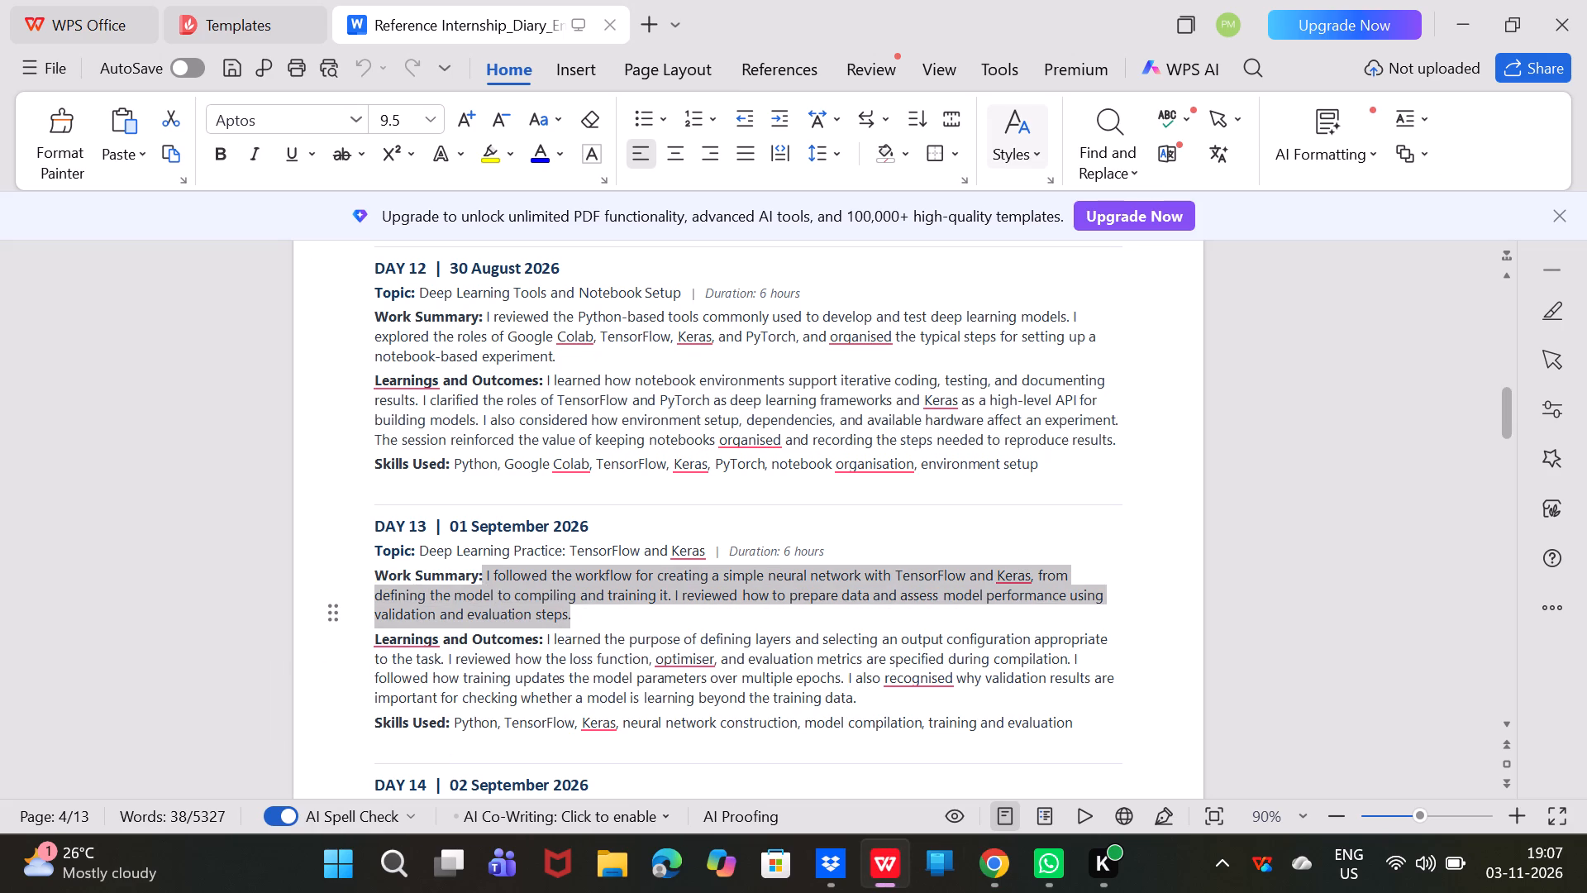
{"action": "left_click", "coordinate": [982, 866]}
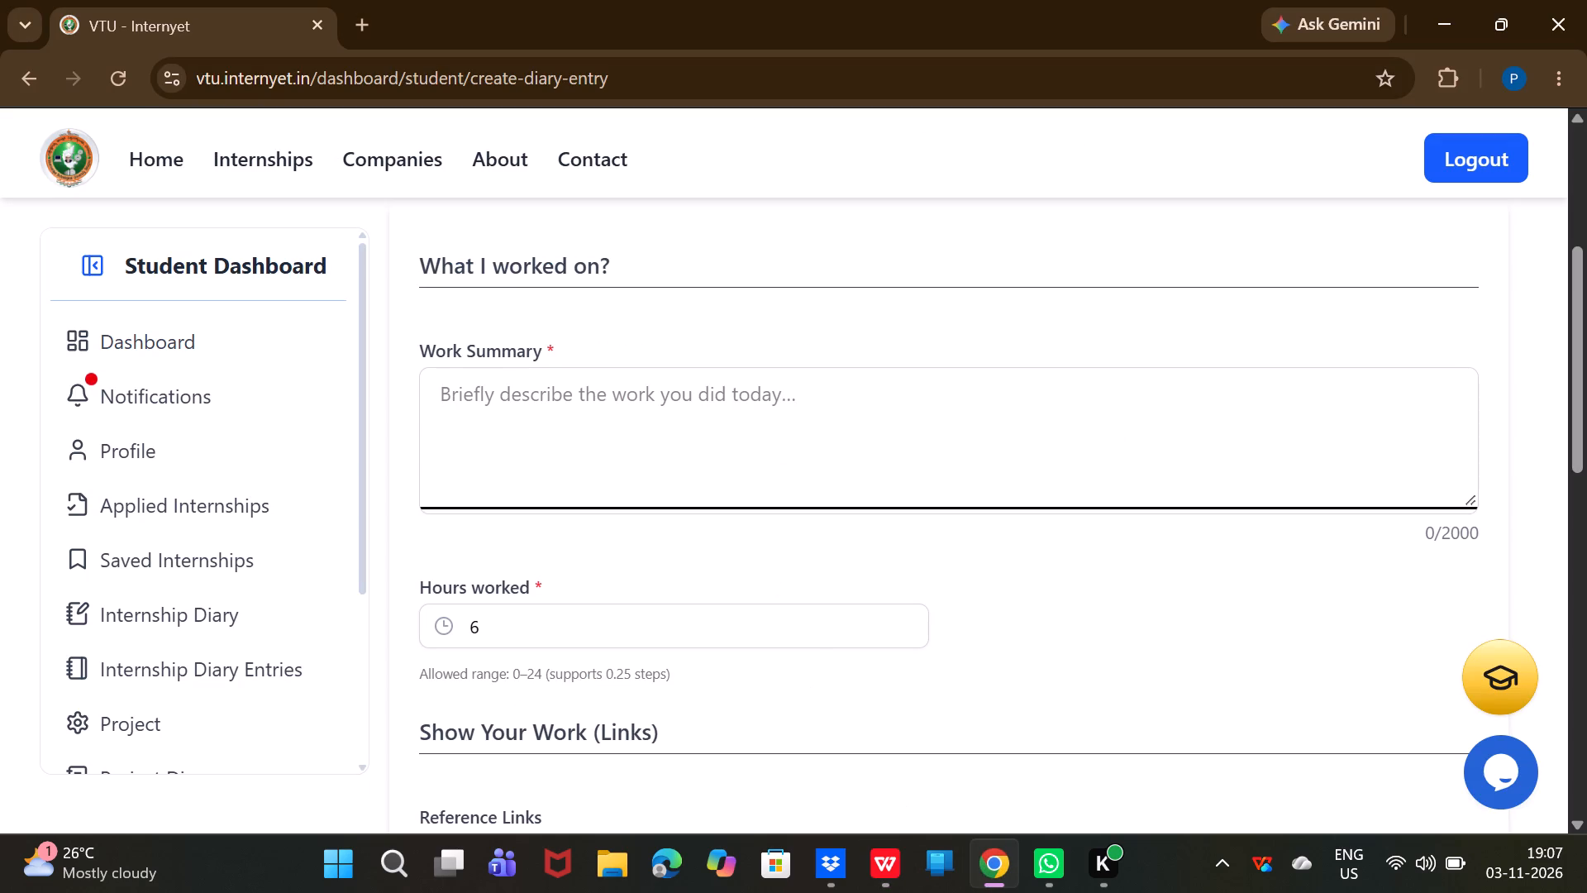
{"action": "key", "text": "ctrl+v"}
Copy the Day 13 Learnings and Outcomes text from the WPS Office document into the Learnings / Outcomes field in Chrome.
{"action": "scroll", "coordinate": [754, 437], "scroll_direction": "down", "scroll_amount": 3}
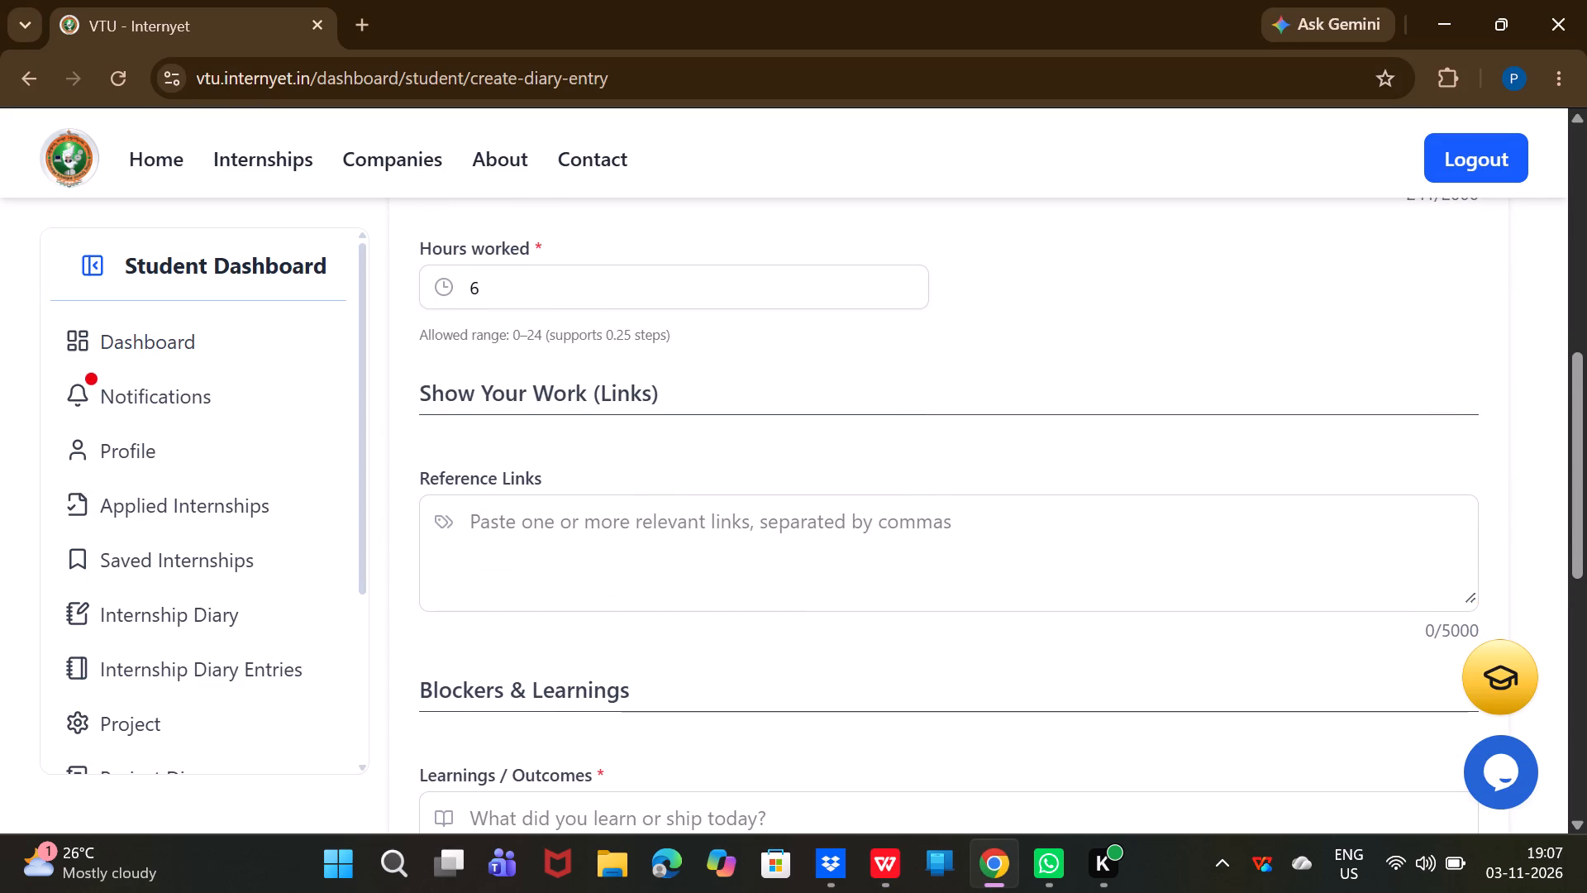
{"action": "left_click", "coordinate": [724, 504]}
{"action": "scroll", "coordinate": [717, 634], "scroll_direction": "down", "scroll_amount": 2}
{"action": "left_click", "coordinate": [716, 612]}
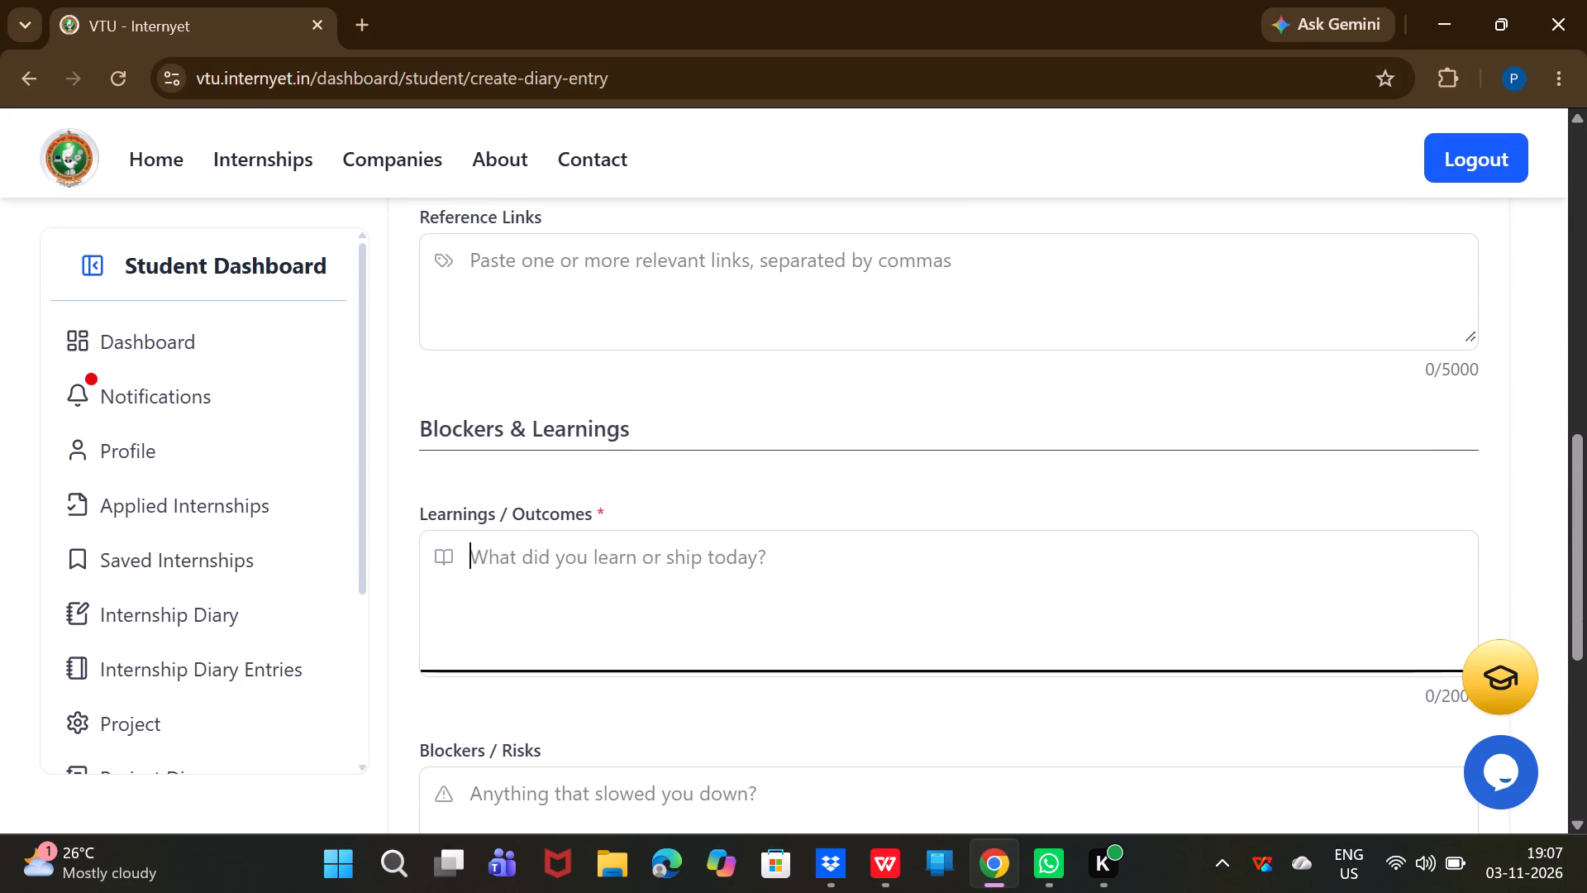
{"action": "key", "text": "alt+Tab"}
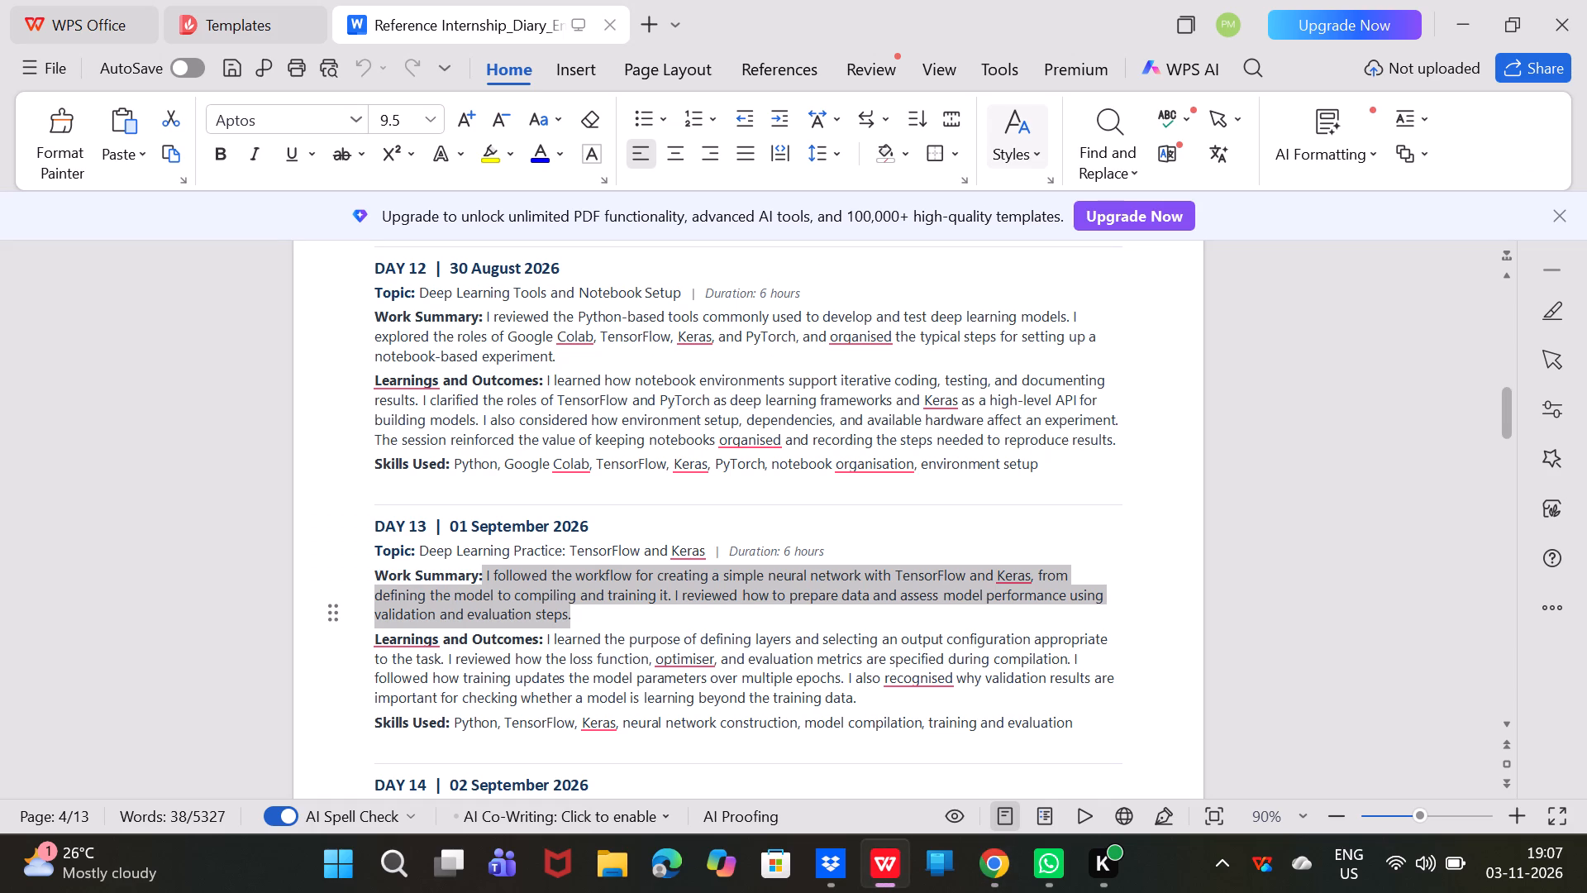
{"action": "left_click_drag", "start_coordinate": [541, 635], "coordinate": [671, 686]}
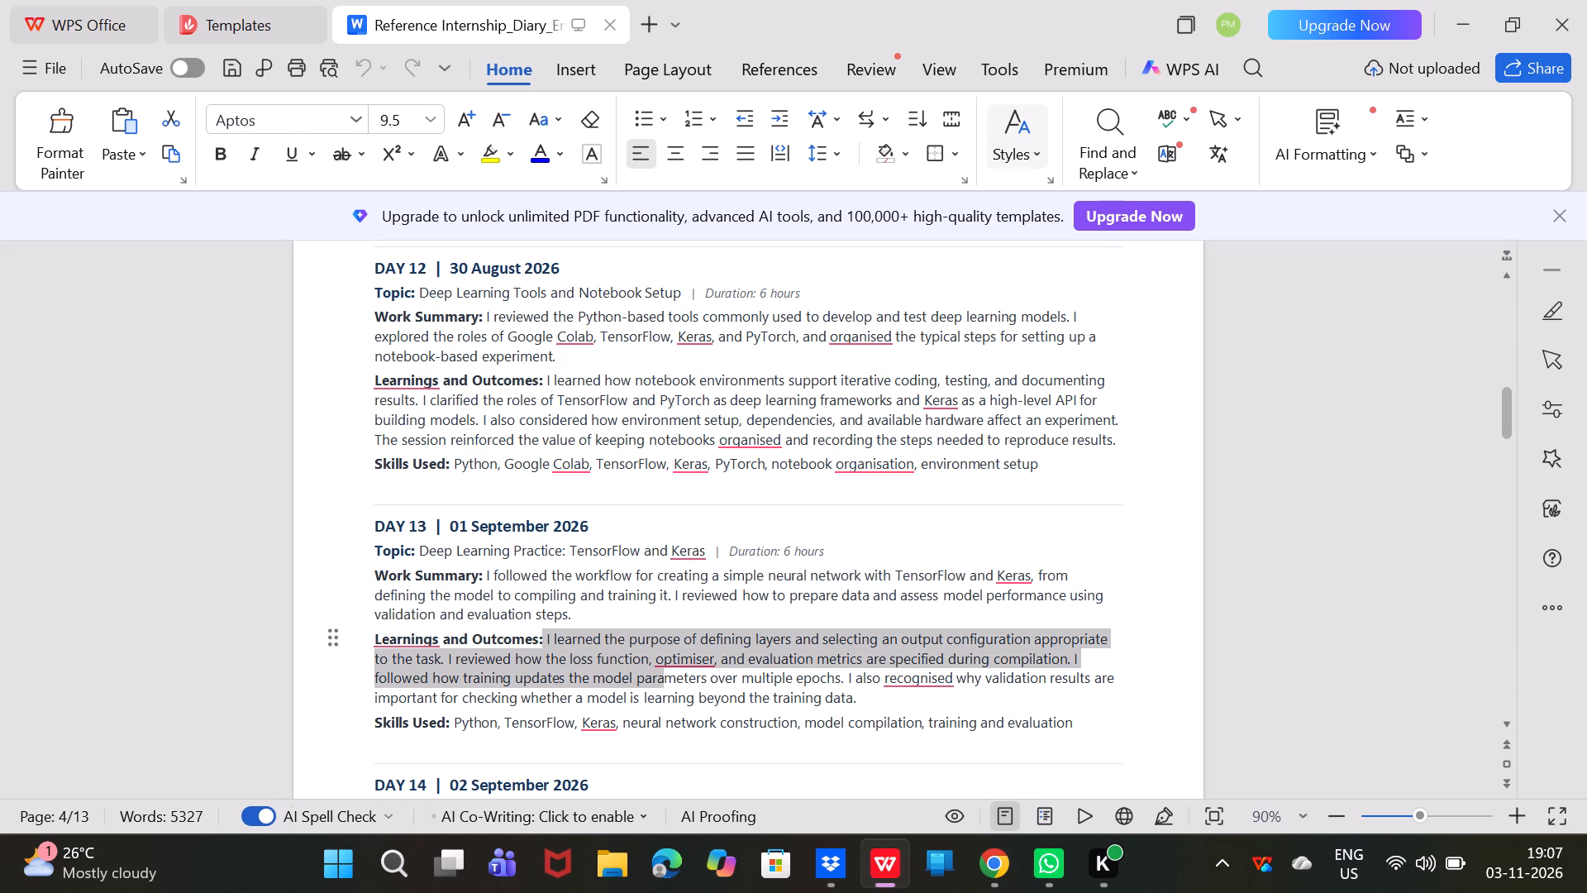
{"action": "left_click_drag", "start_coordinate": [671, 686], "coordinate": [875, 700]}
{"action": "key", "text": "ctrl+c"}
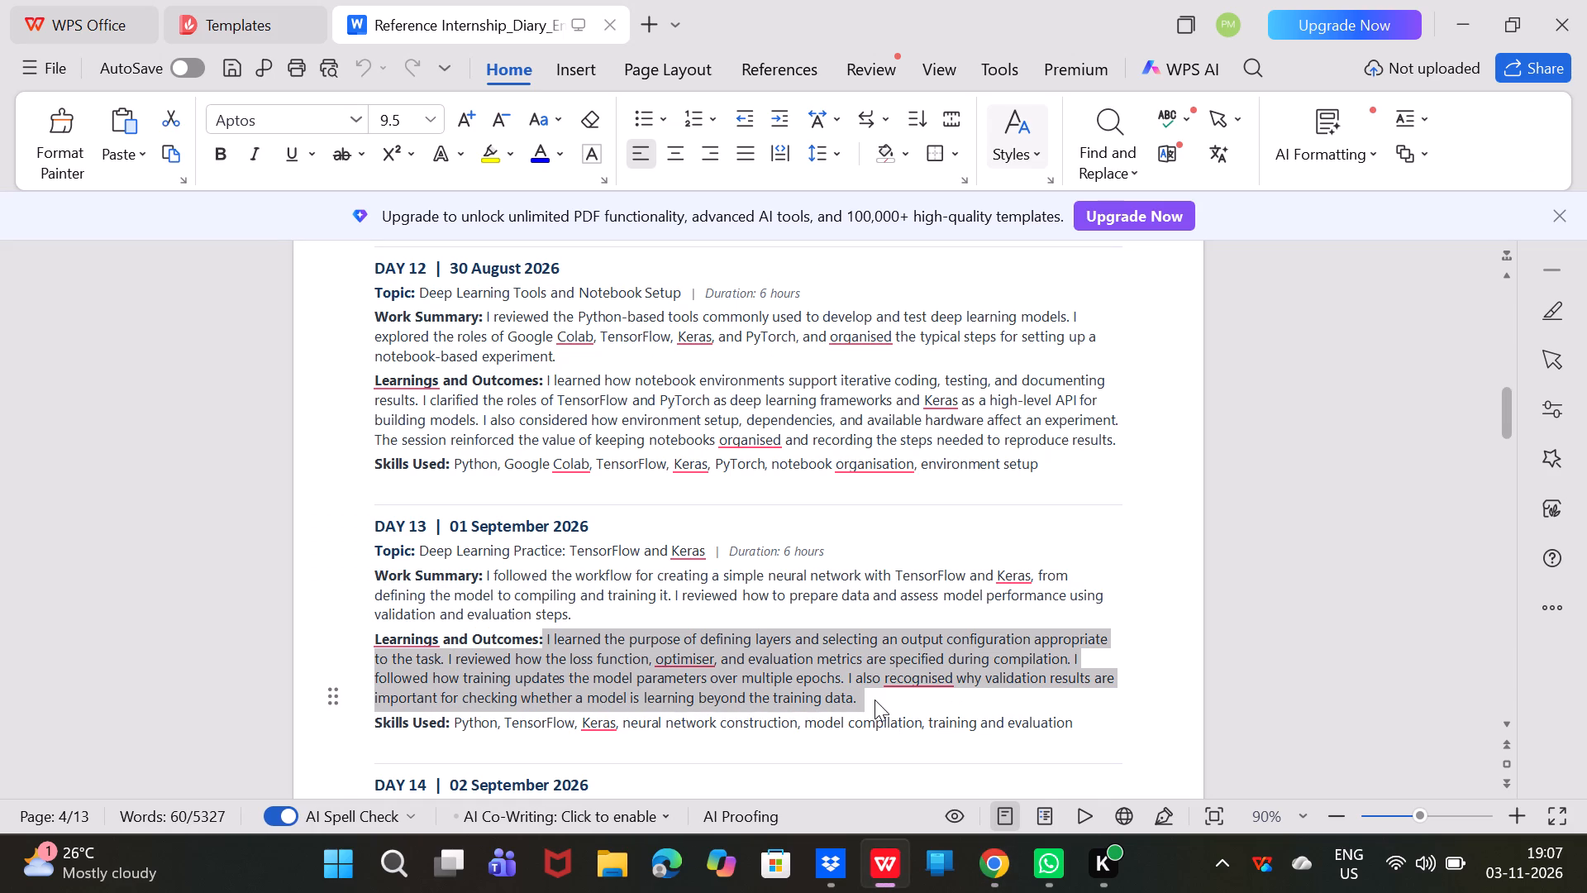
{"action": "key", "text": "alt+Tab"}
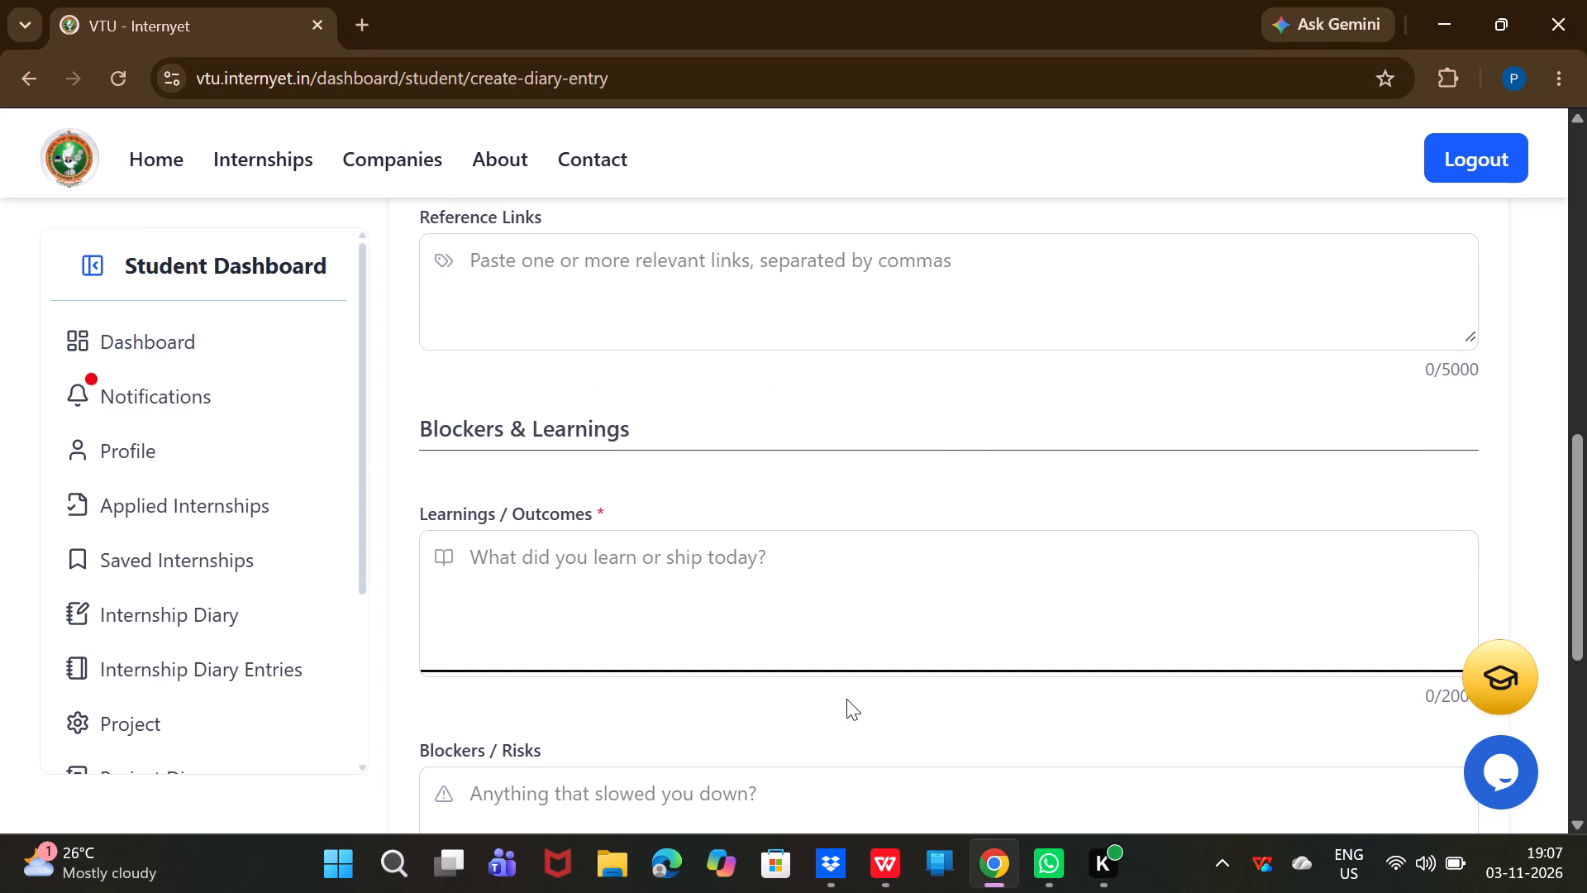
{"action": "key", "text": "ctrl+v"}
Add the Generative ai skill to the 1 September 2026 diary entry and save the entry.
{"action": "scroll", "coordinate": [660, 394], "scroll_direction": "up", "scroll_amount": 1}
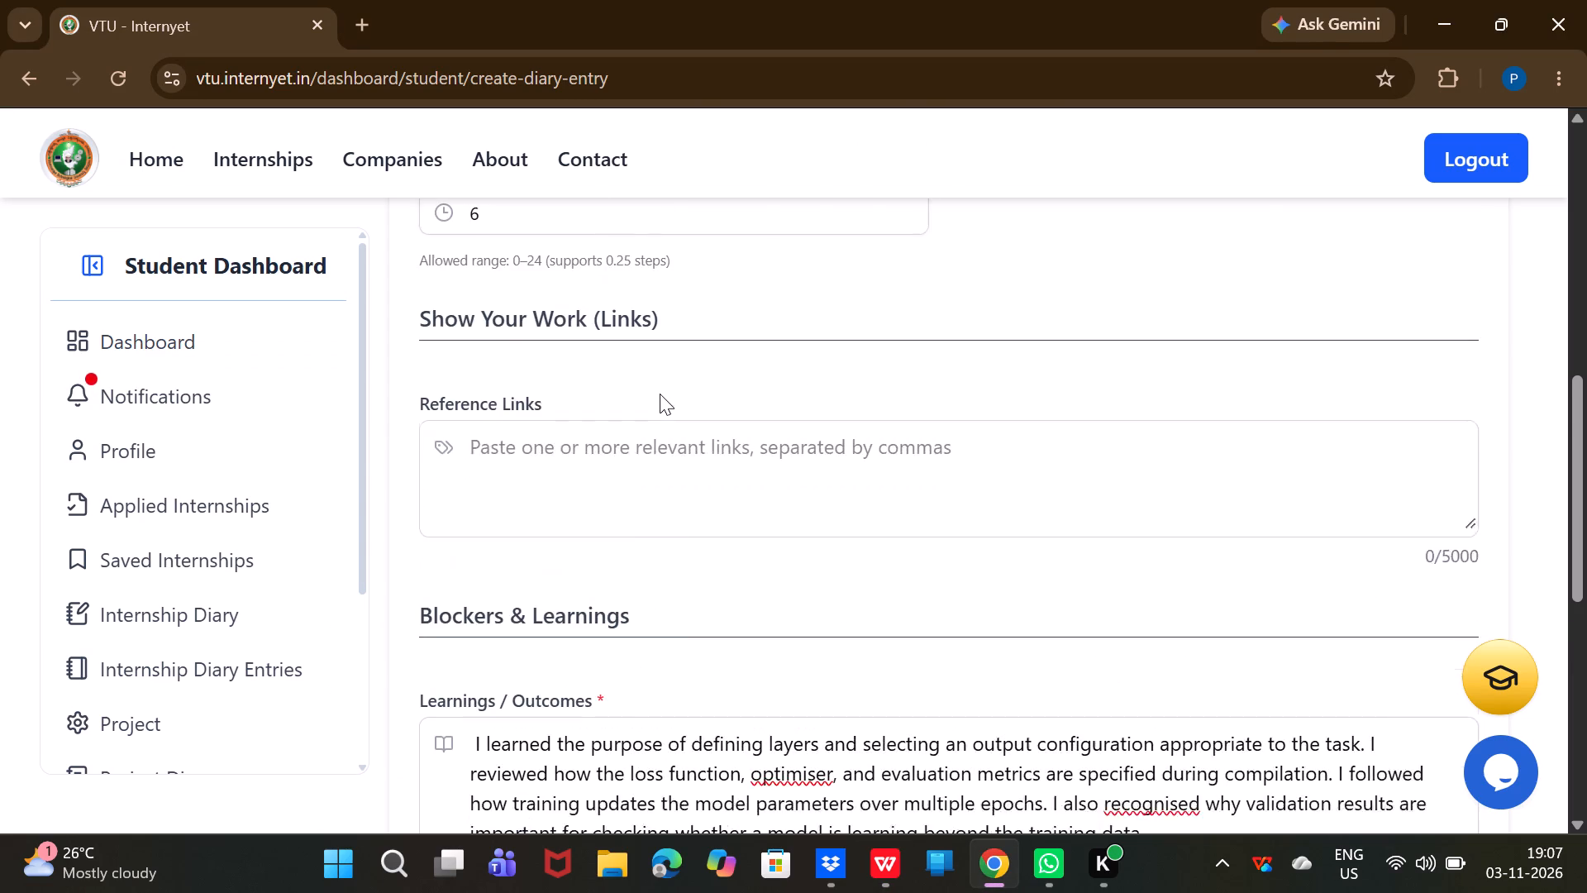
{"action": "scroll", "coordinate": [660, 394], "scroll_direction": "up", "scroll_amount": 1}
{"action": "scroll", "coordinate": [660, 394], "scroll_direction": "down", "scroll_amount": 3}
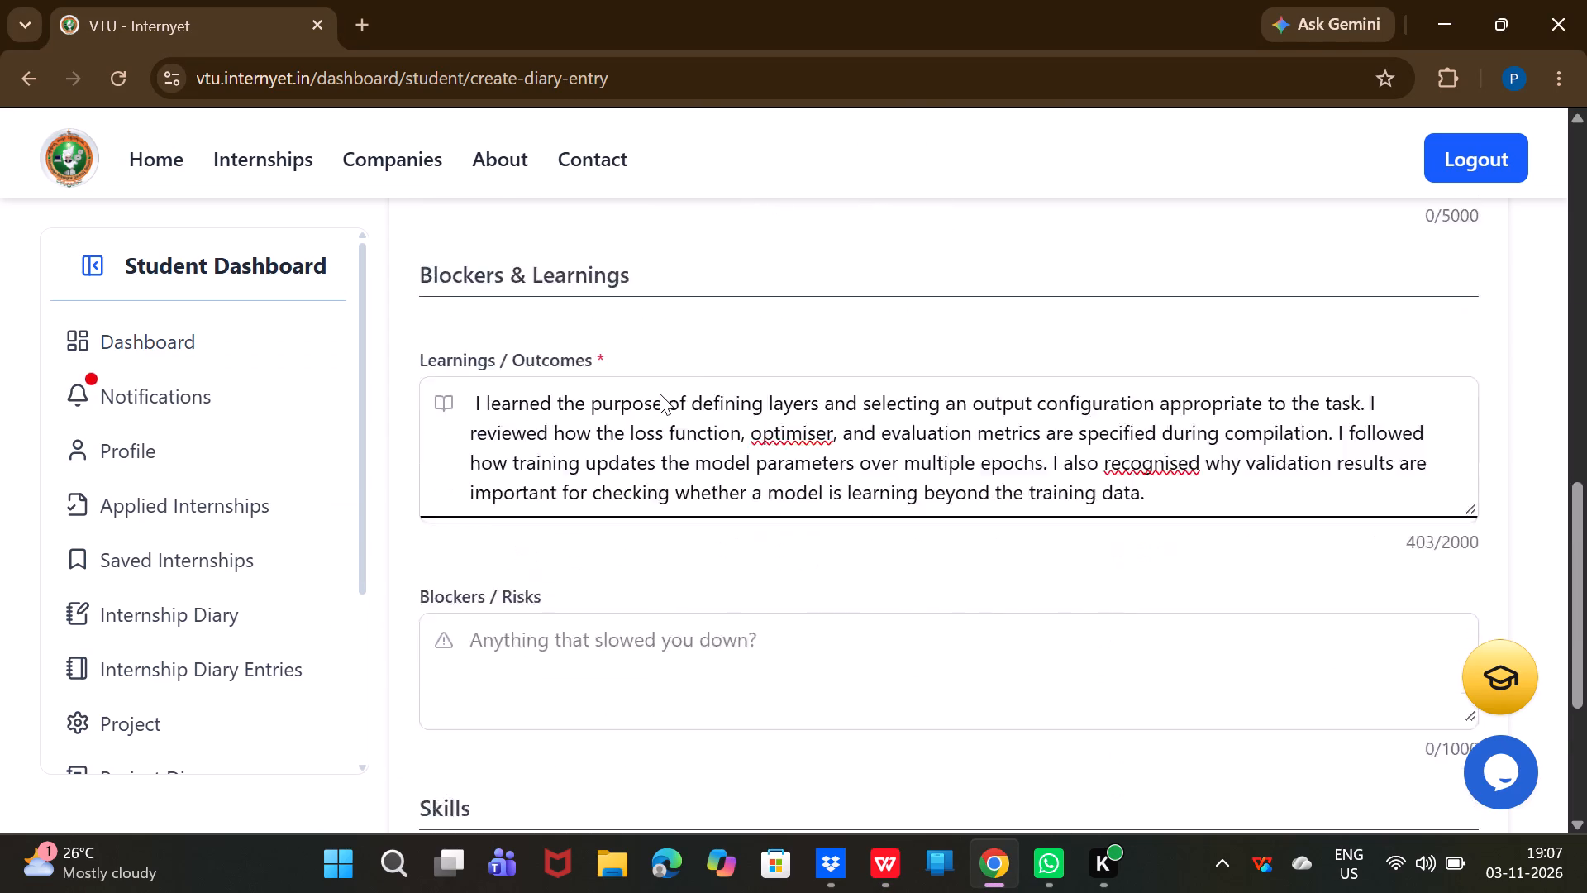
{"action": "scroll", "coordinate": [660, 394], "scroll_direction": "down", "scroll_amount": 1}
{"action": "scroll", "coordinate": [1088, 557], "scroll_direction": "down", "scroll_amount": 2}
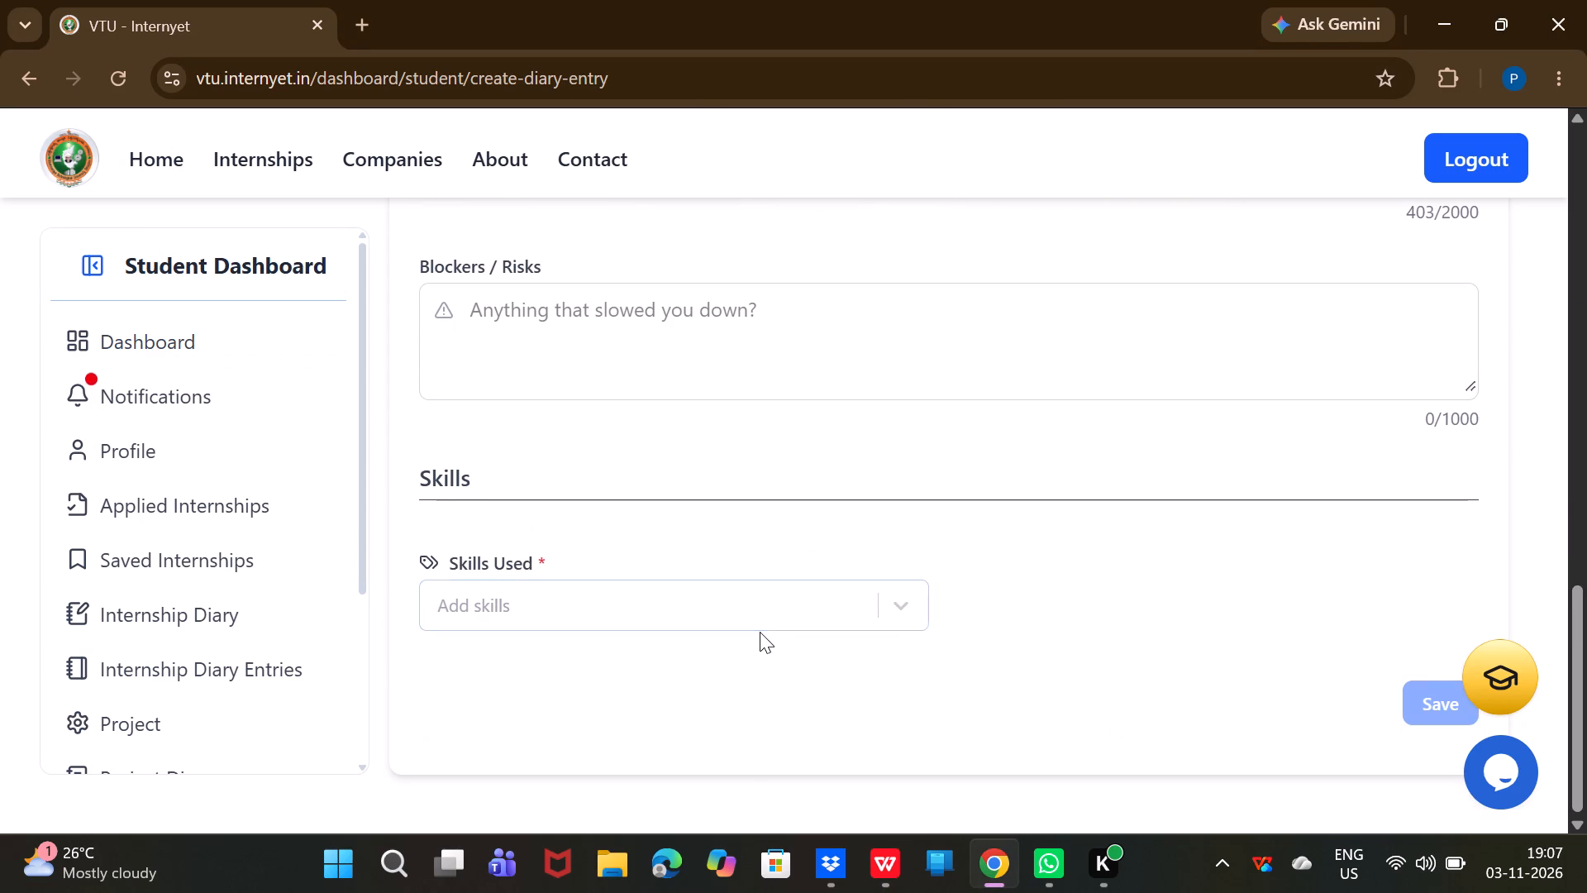
{"action": "left_click", "coordinate": [758, 614]}
{"action": "key", "text": "g"}
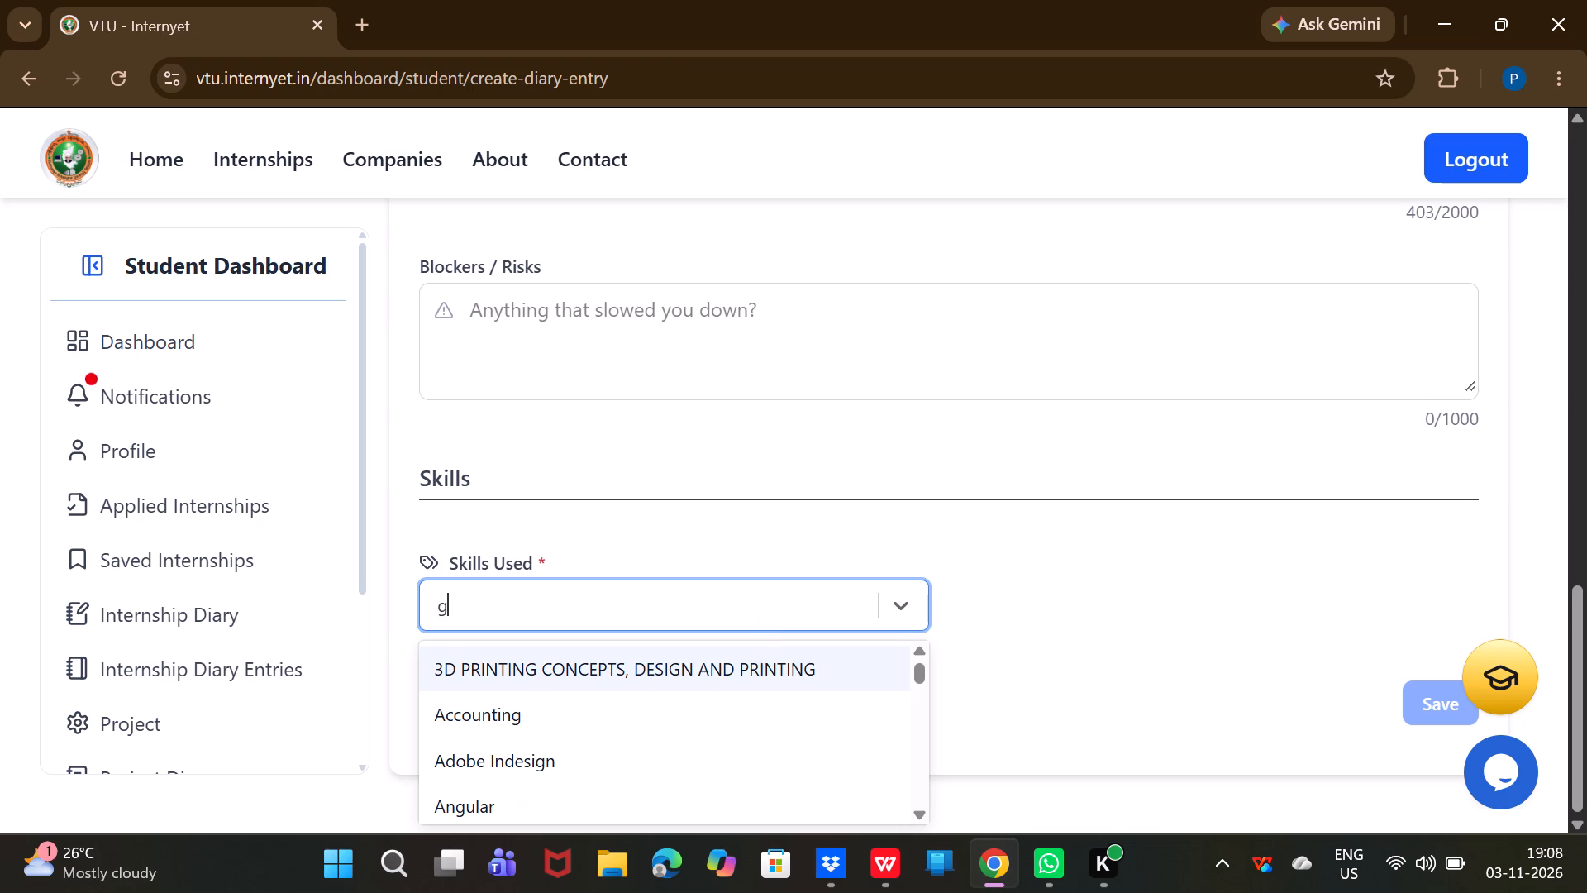
{"action": "type", "text": "ene"}
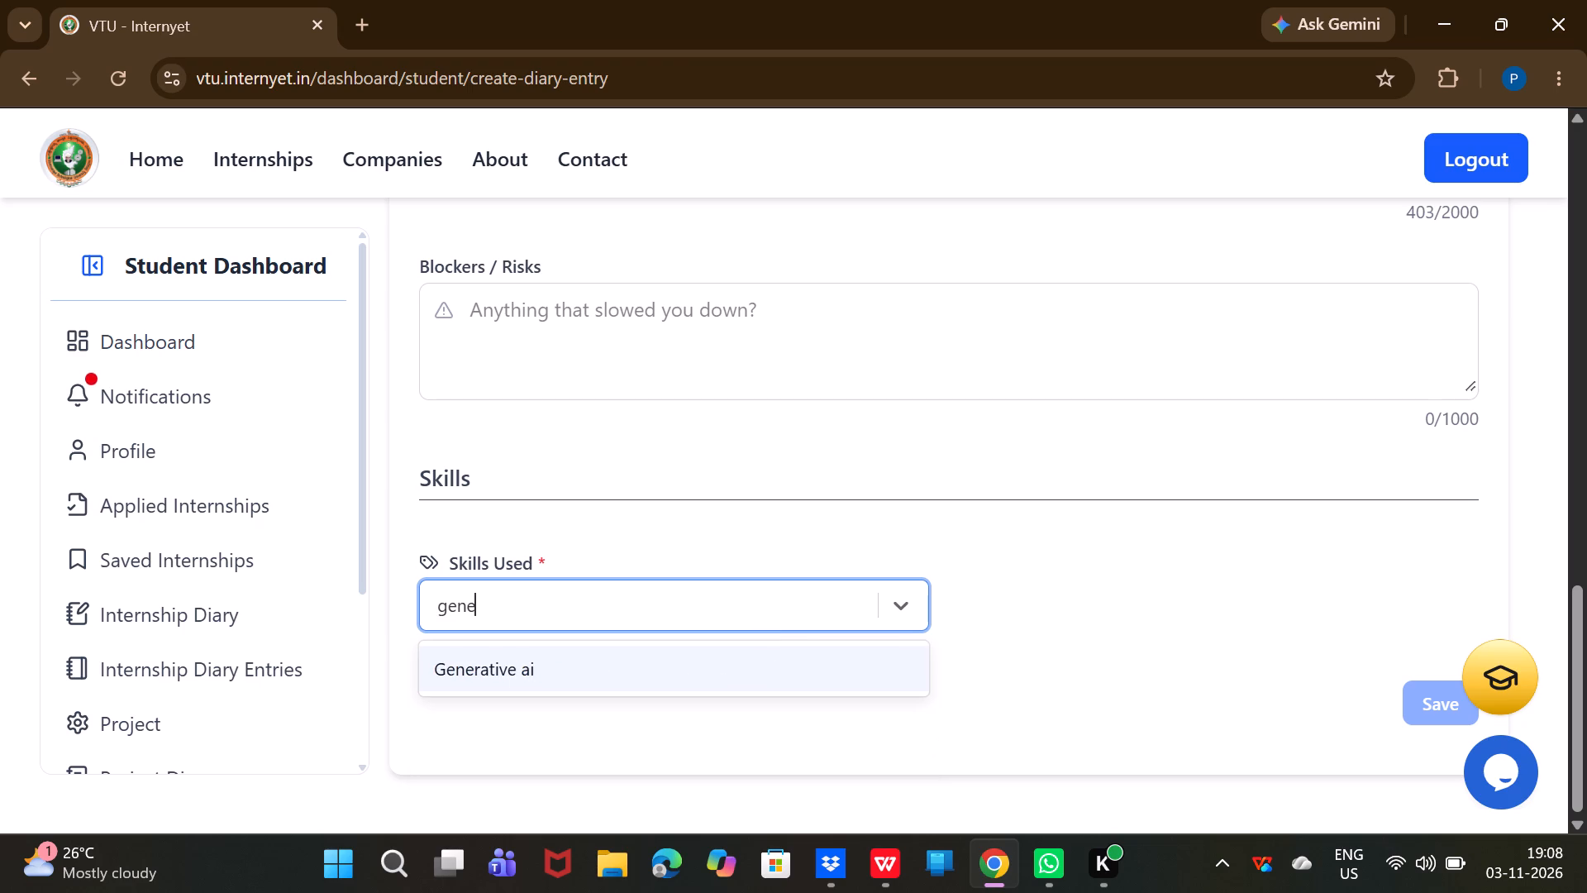
{"action": "left_click", "coordinate": [537, 671]}
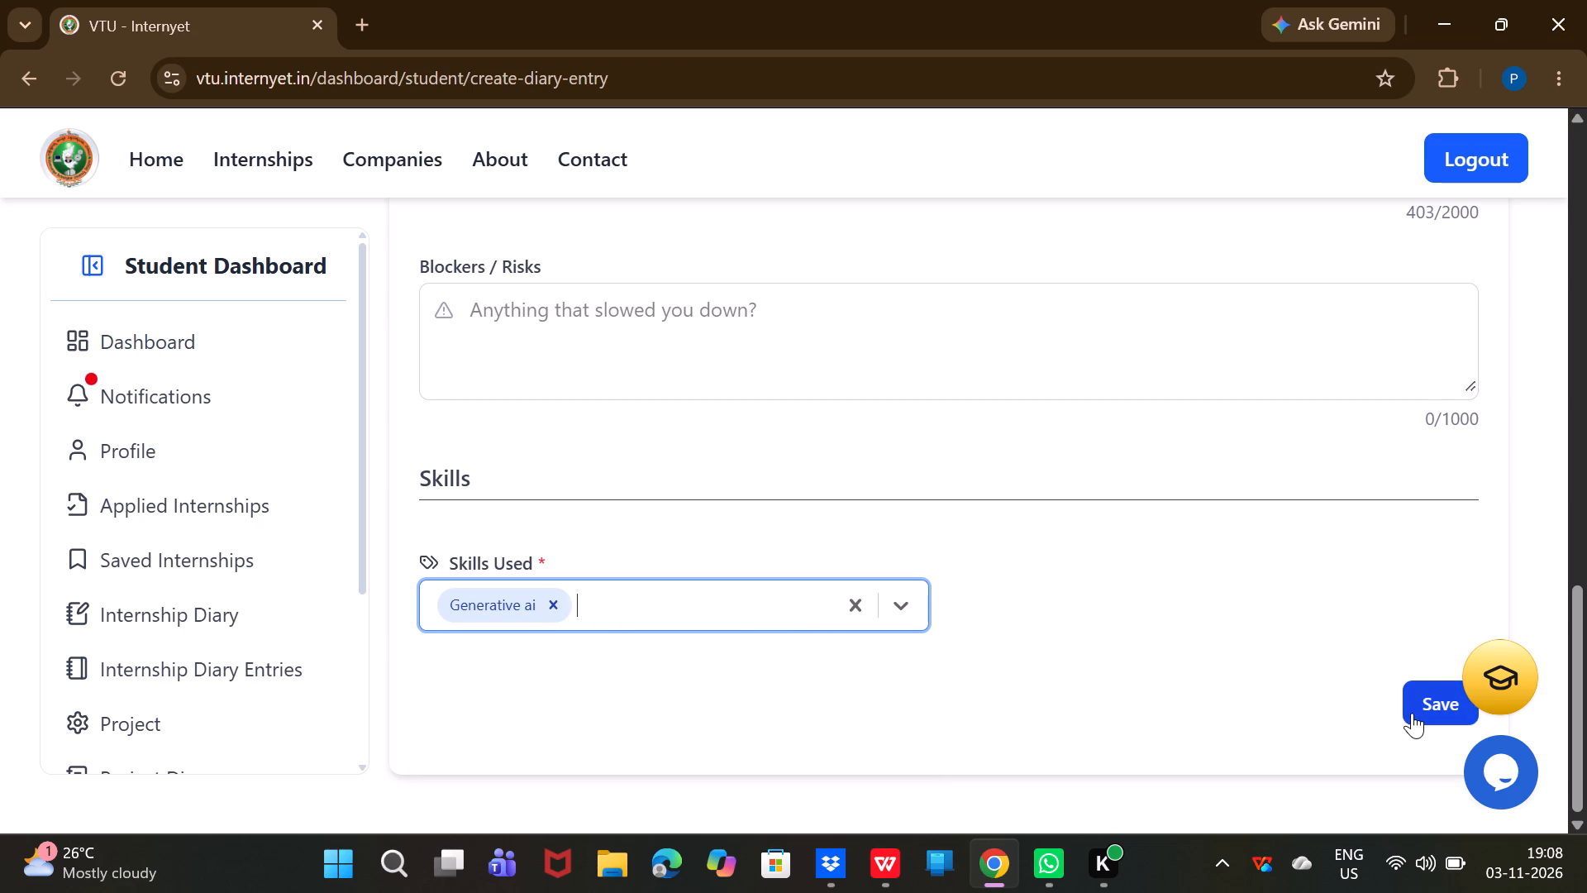
{"action": "left_click", "coordinate": [1412, 713]}
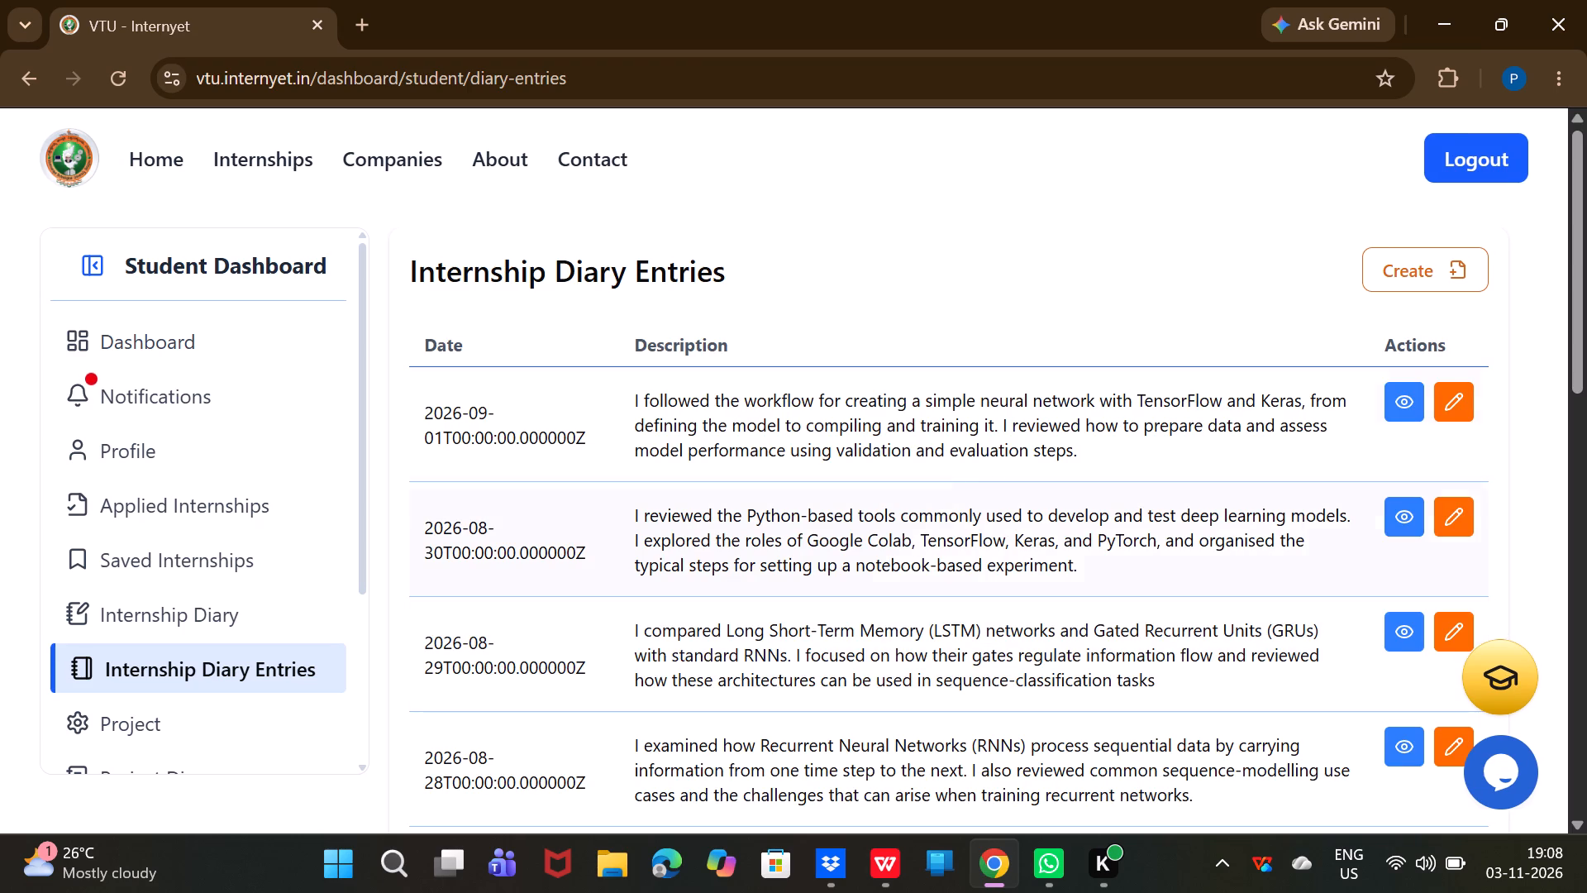
Start a new diary entry, and copy the Day 14 Work Summary text from the reference document in WPS Office.
{"action": "left_click", "coordinate": [1420, 281]}
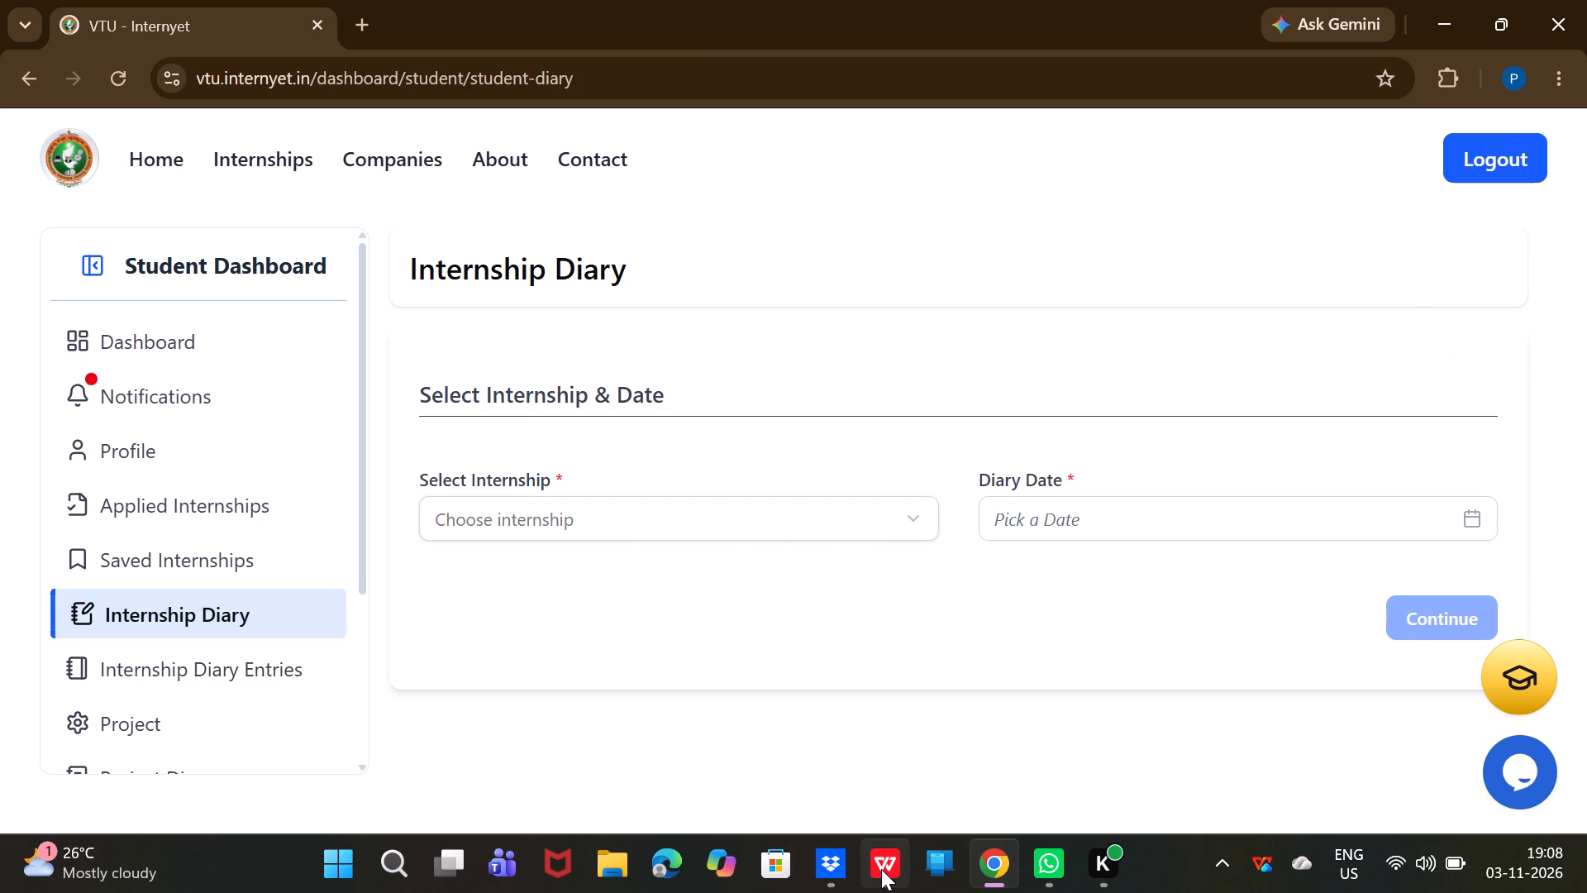
{"action": "left_click", "coordinate": [881, 869]}
{"action": "scroll", "coordinate": [667, 680], "scroll_direction": "down", "scroll_amount": 2}
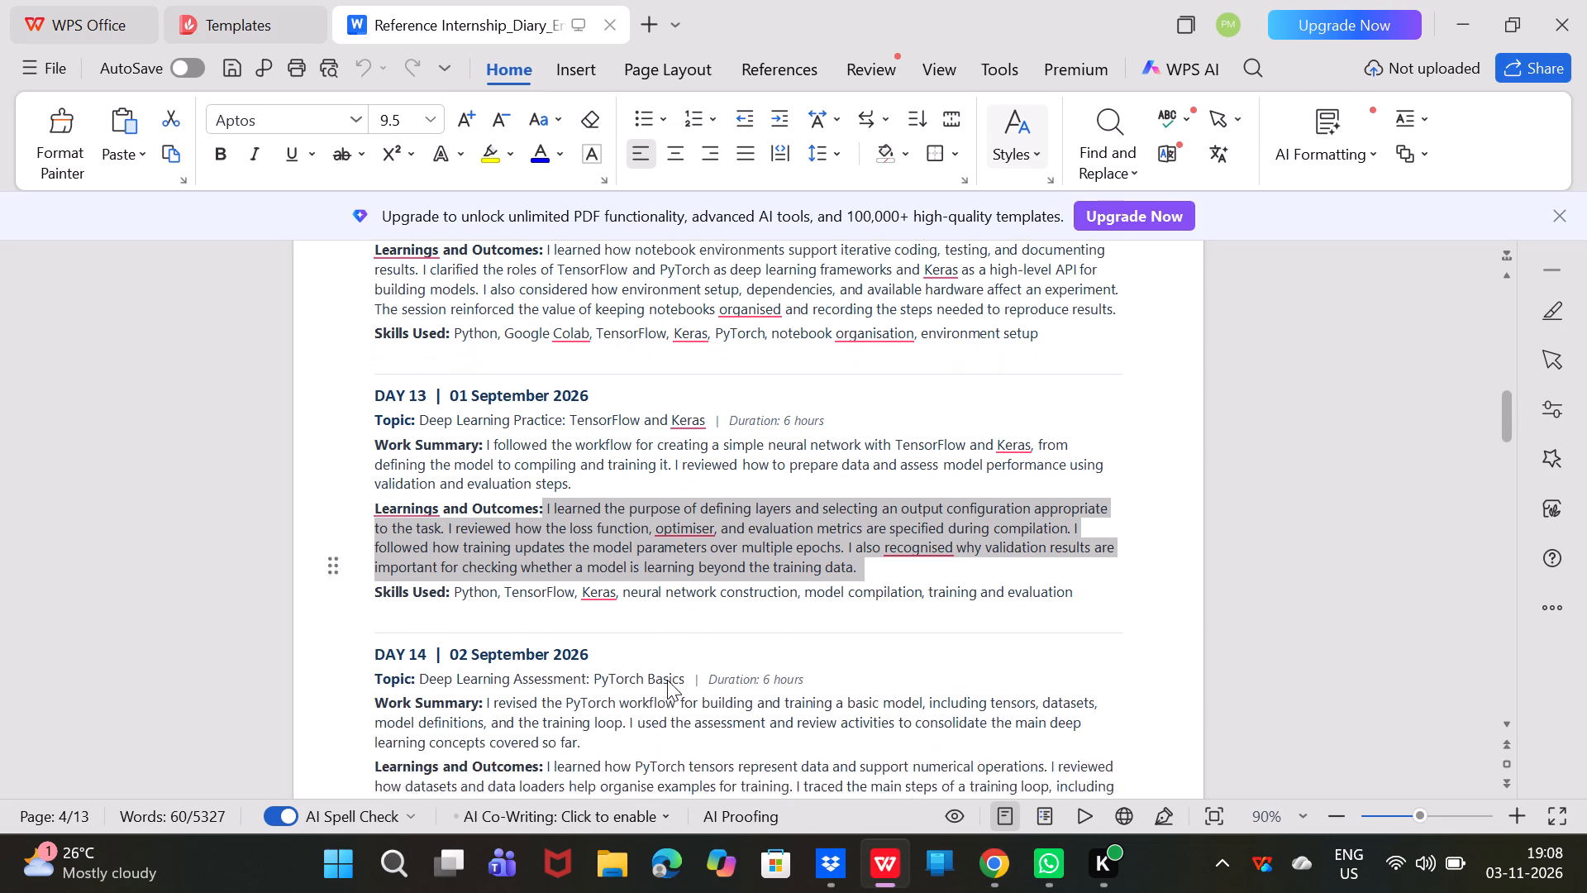
{"action": "scroll", "coordinate": [667, 680], "scroll_direction": "down", "scroll_amount": 3}
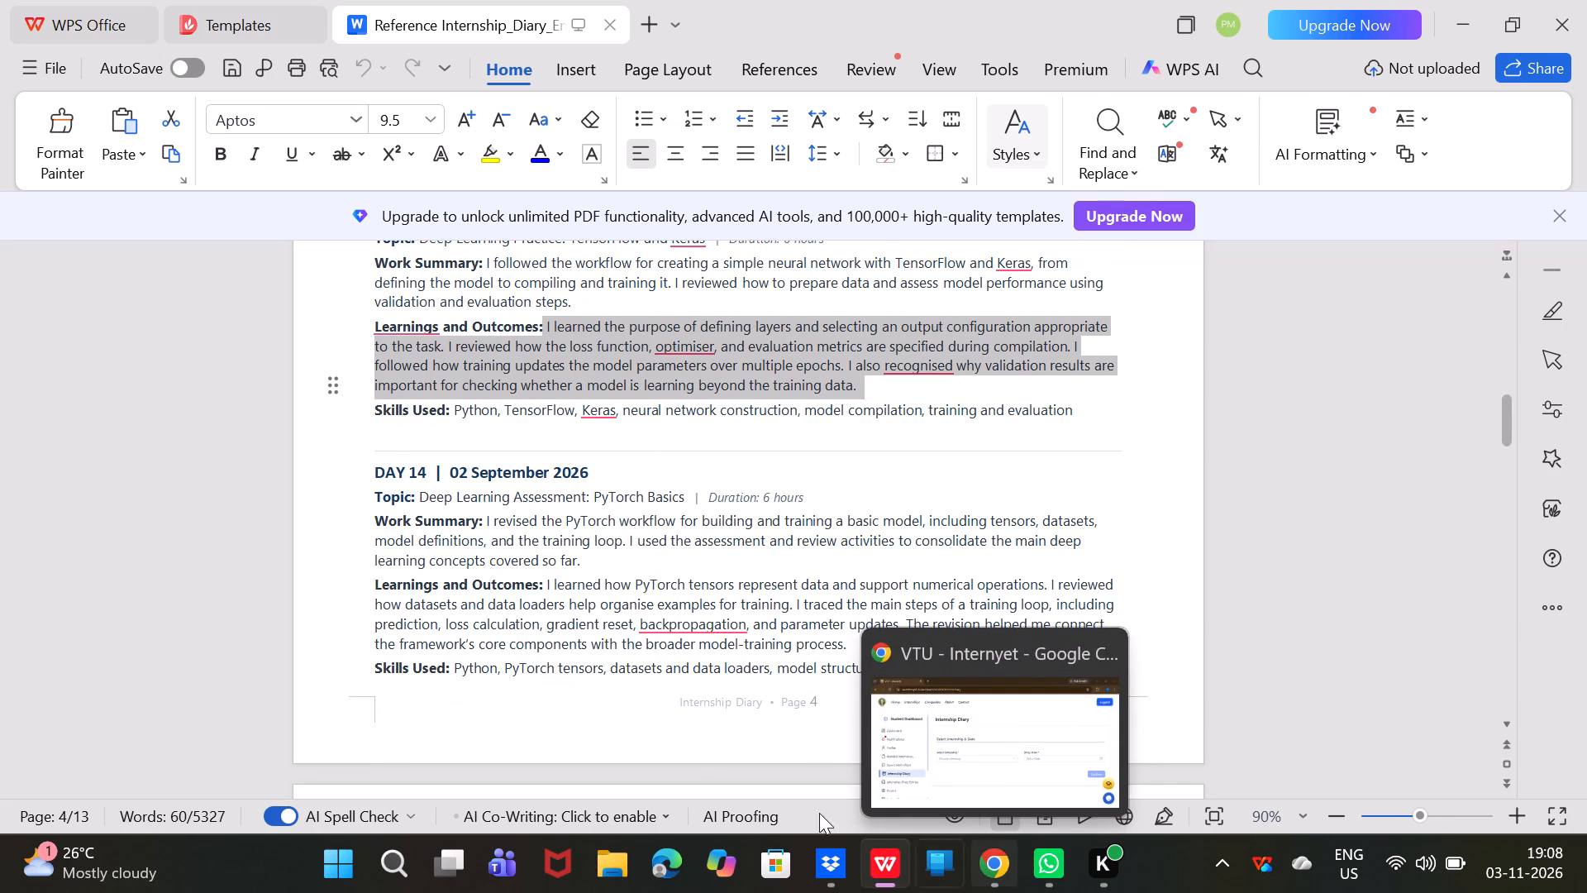
{"action": "left_click_drag", "start_coordinate": [484, 520], "coordinate": [535, 549]}
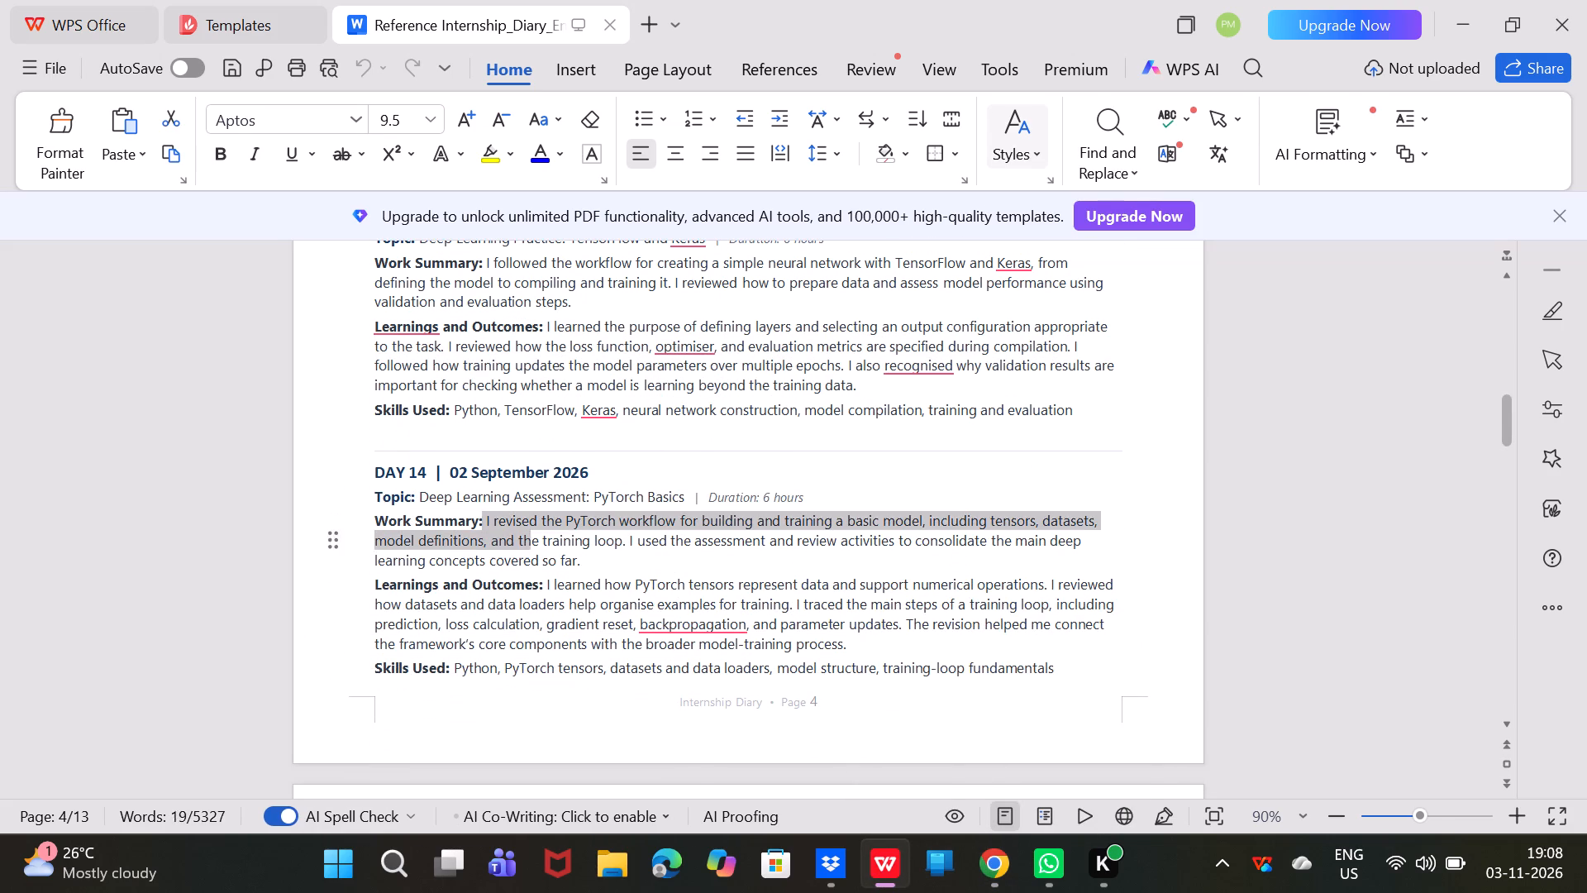
{"action": "left_click_drag", "start_coordinate": [535, 549], "coordinate": [578, 559]}
{"action": "key", "text": "ctrl+c"}
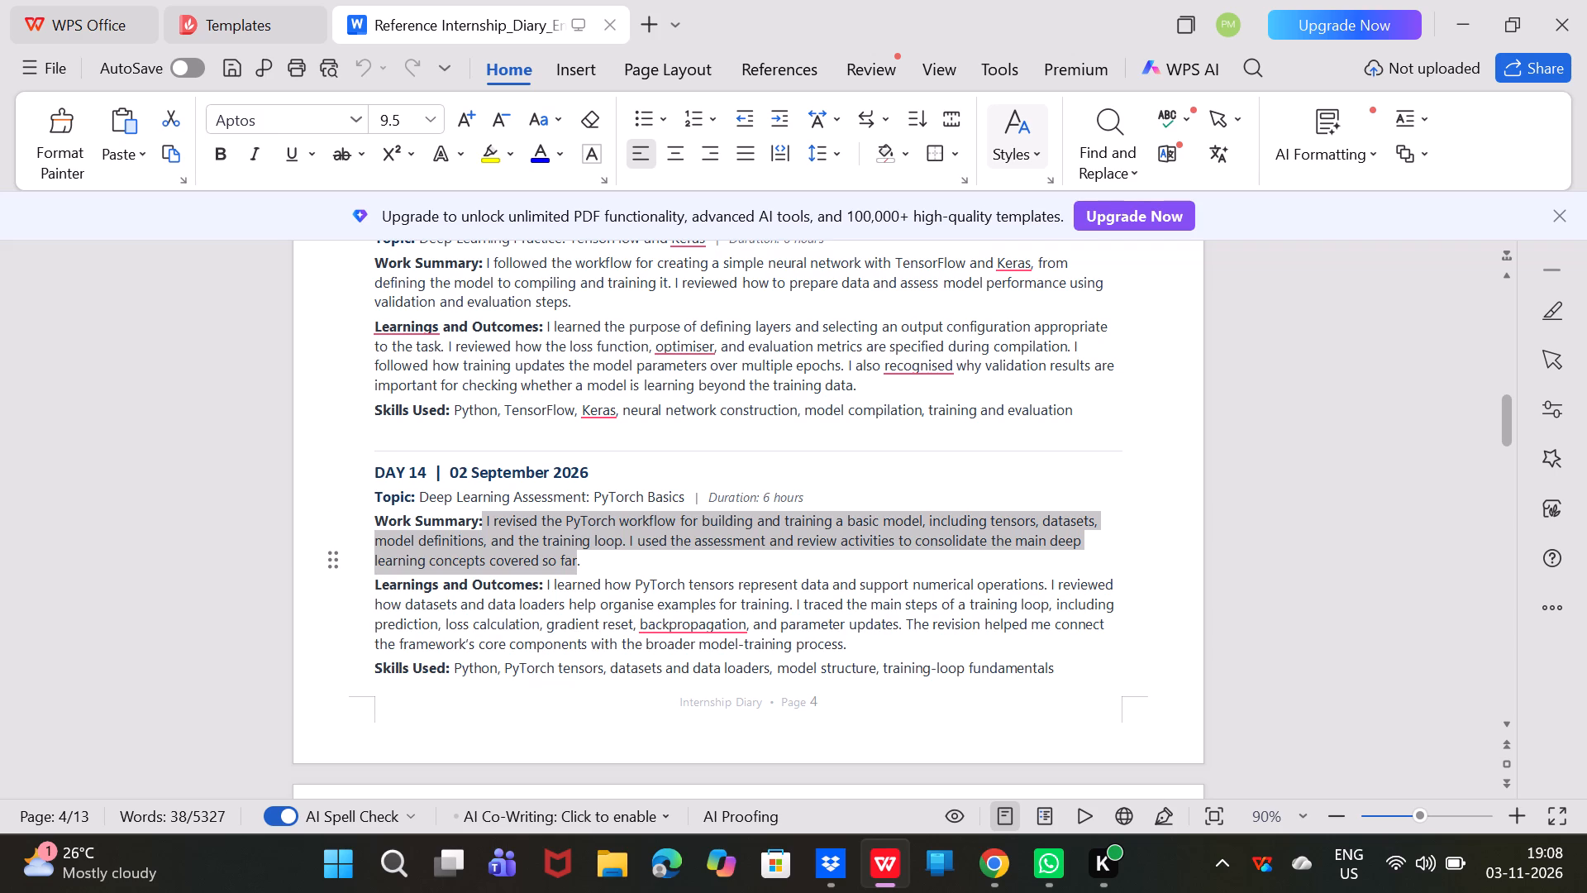
In Chrome, create a diary entry dated 2 September 2026 for the Trainee Software Engineer — Ethnotech Academic Solutions internship.
{"action": "left_click", "coordinate": [1007, 865]}
{"action": "left_click", "coordinate": [1075, 529]}
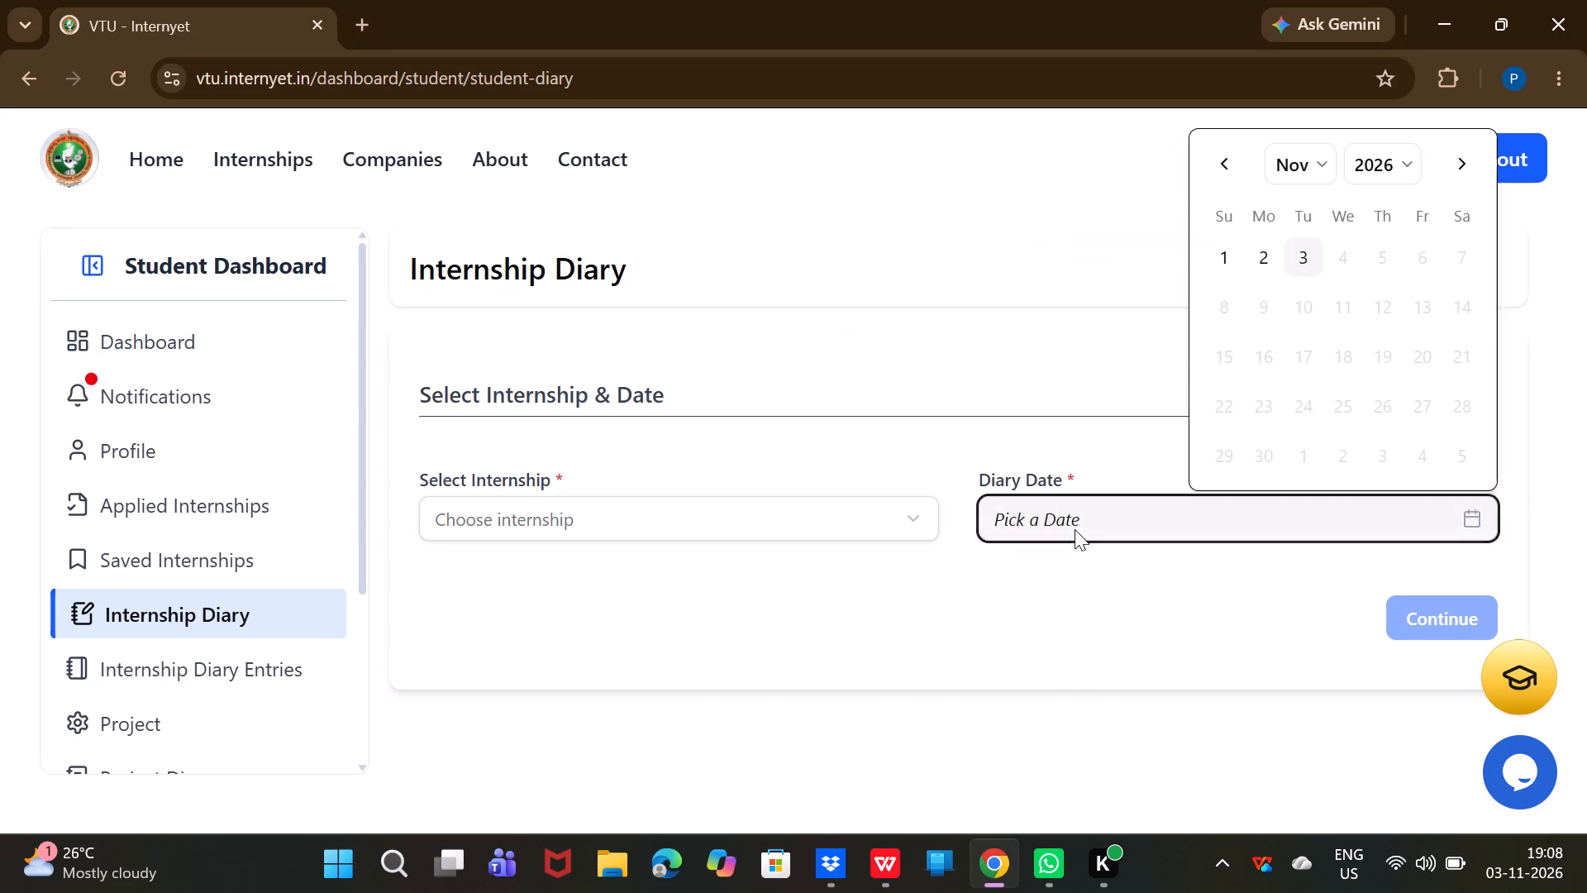
{"action": "left_click", "coordinate": [1299, 162]}
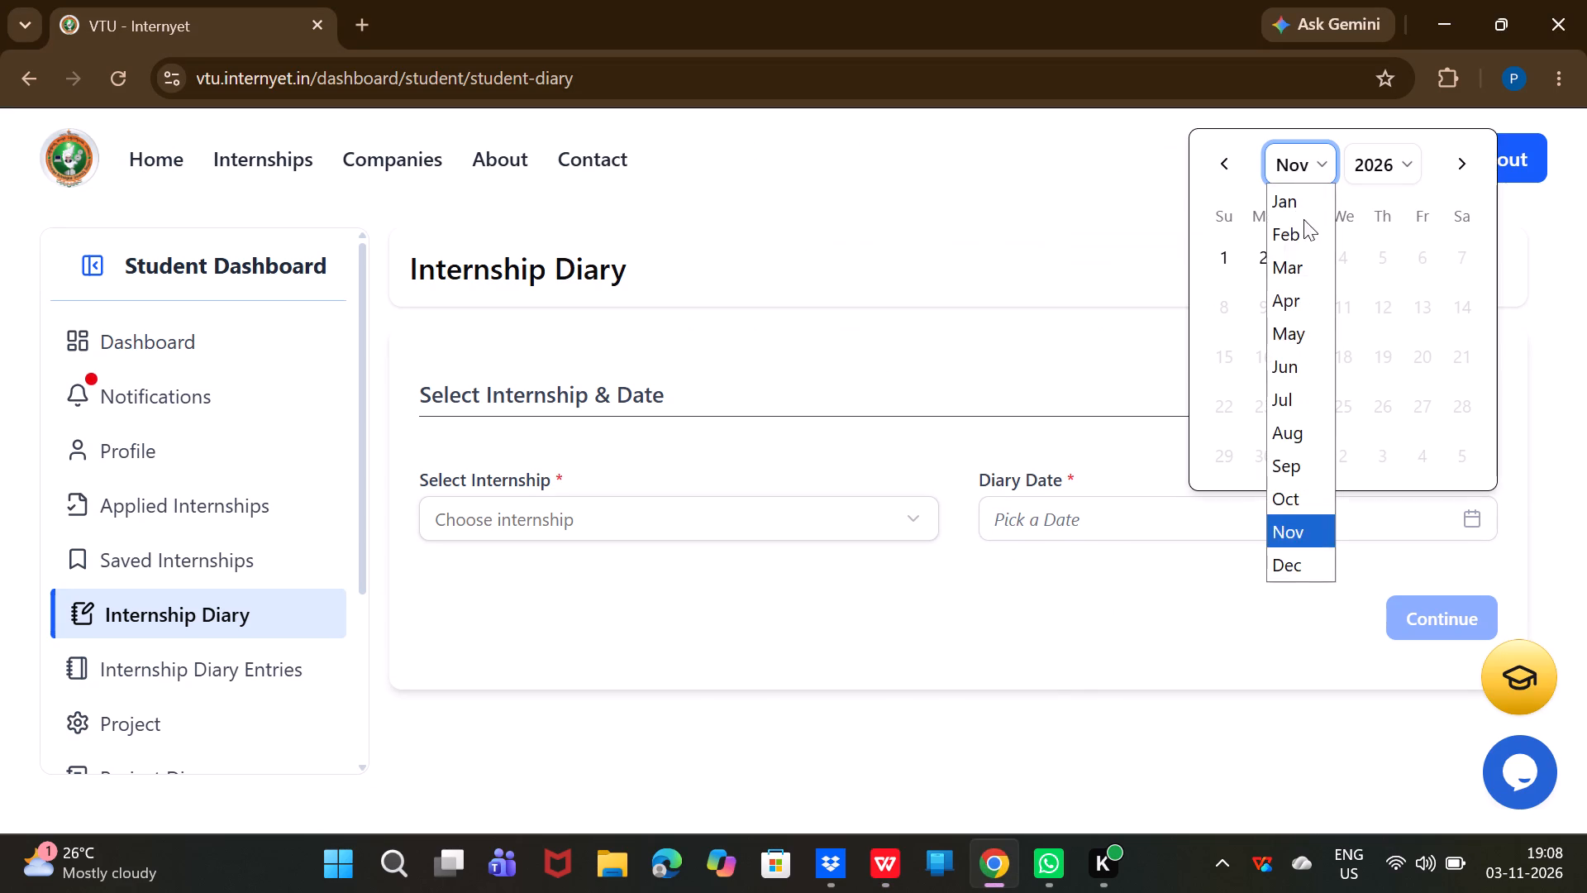
{"action": "left_click", "coordinate": [1299, 470]}
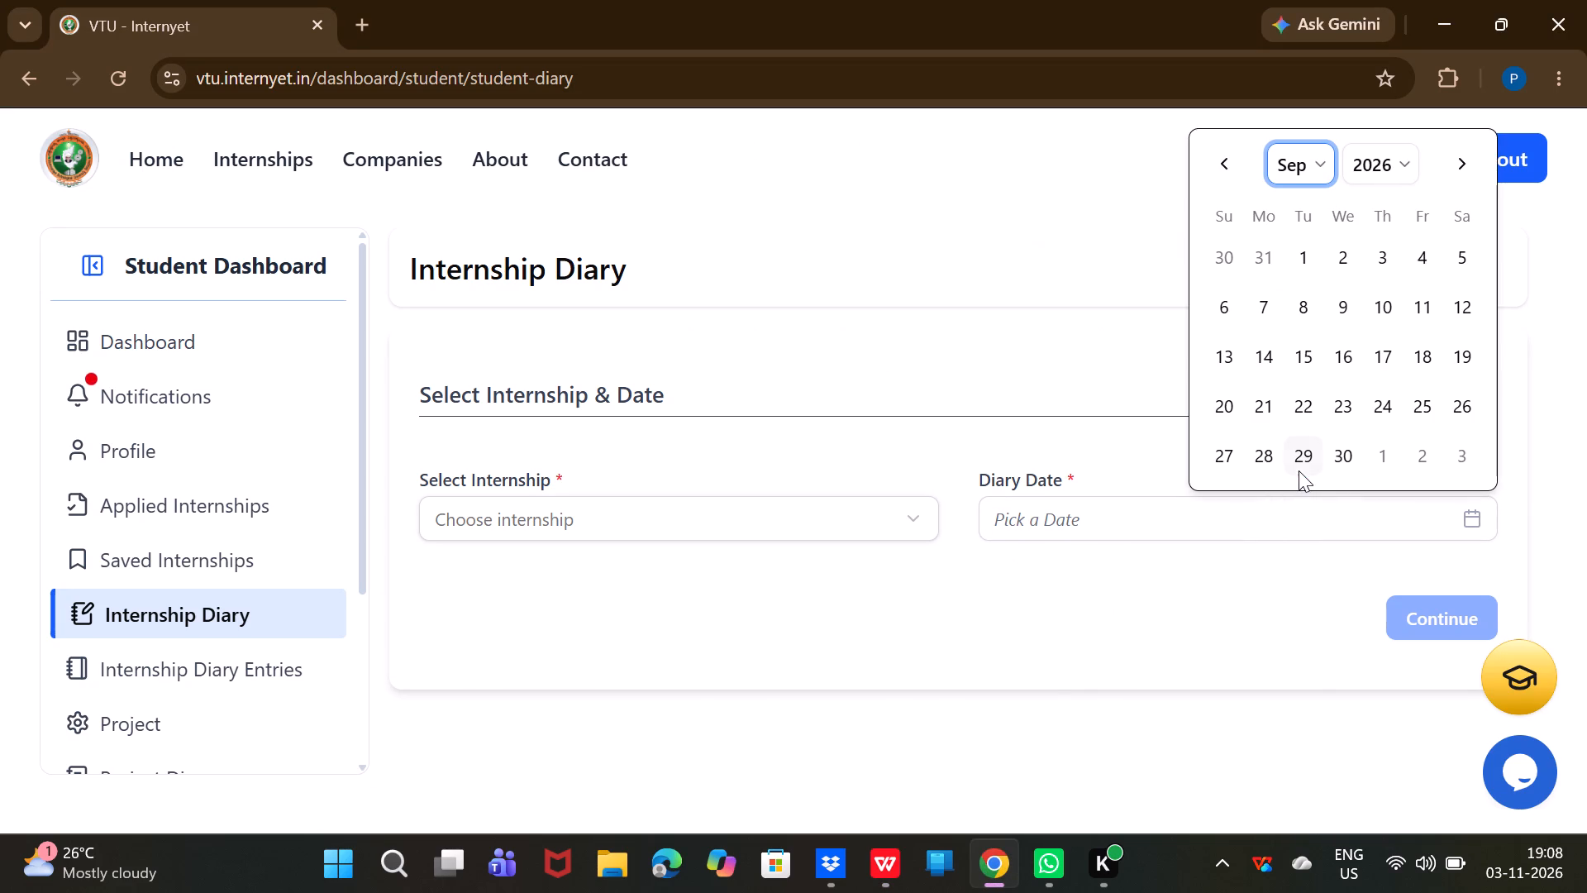
{"action": "left_click", "coordinate": [1332, 252]}
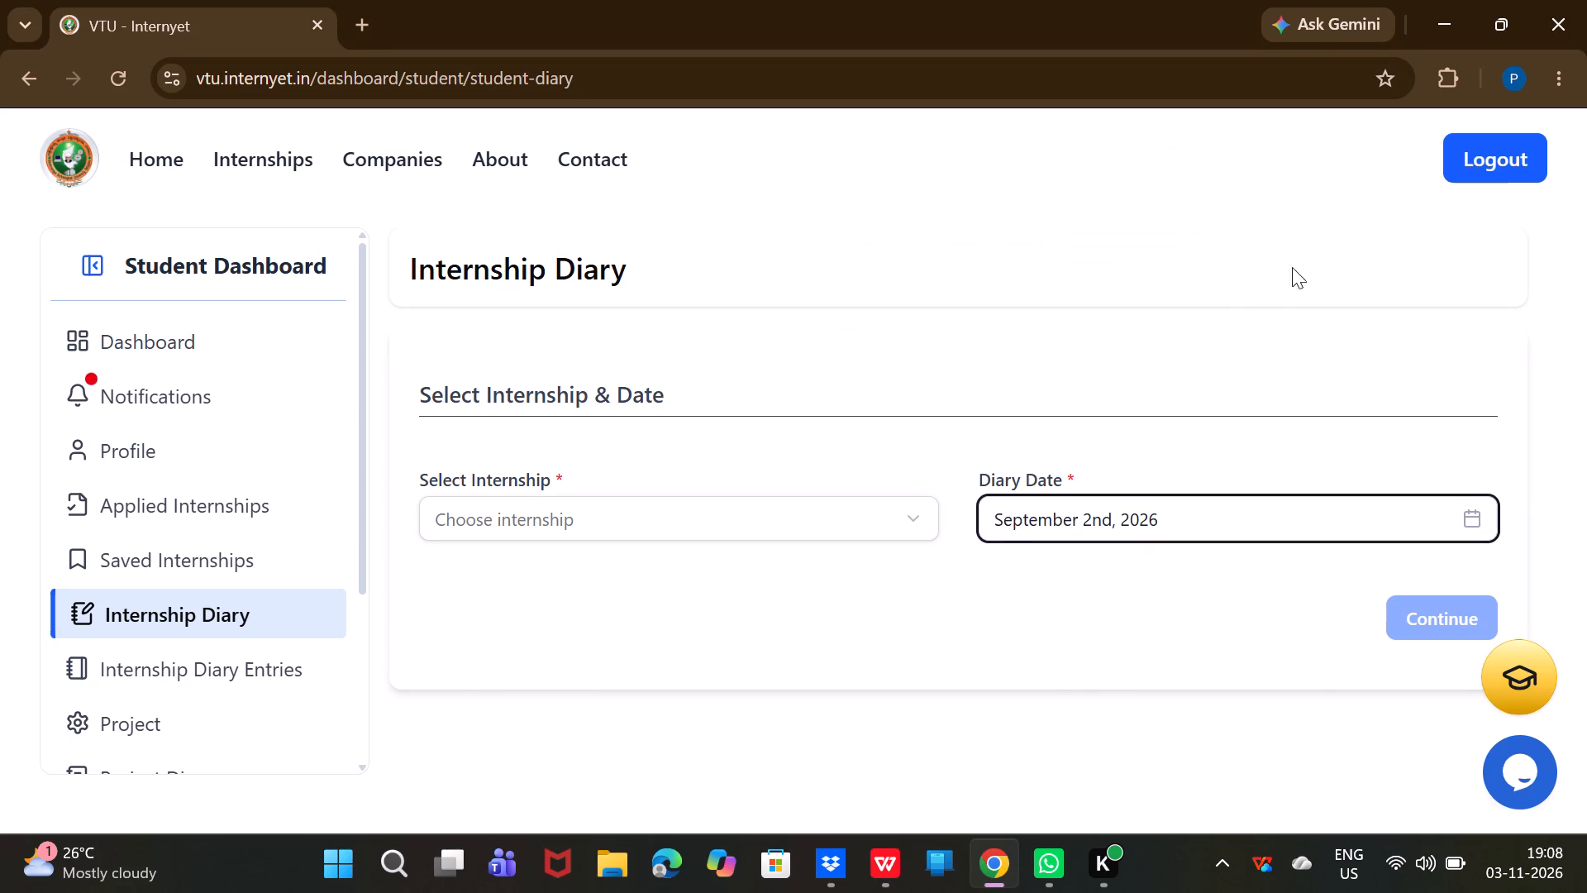
{"action": "left_click", "coordinate": [876, 516]}
{"action": "left_click", "coordinate": [833, 575]}
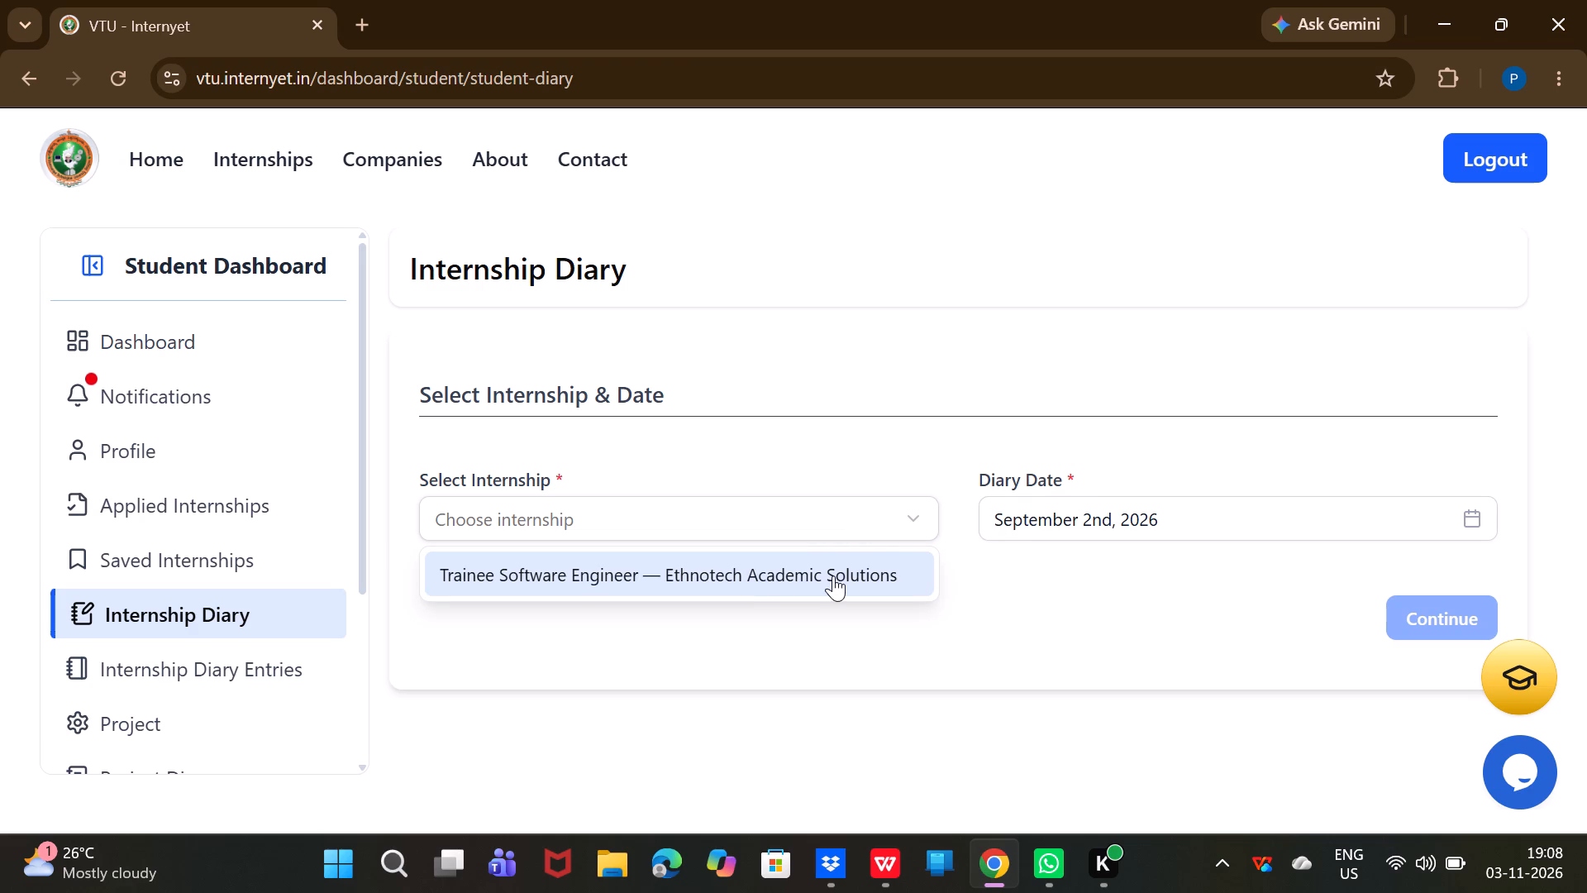
{"action": "left_click", "coordinate": [1399, 602]}
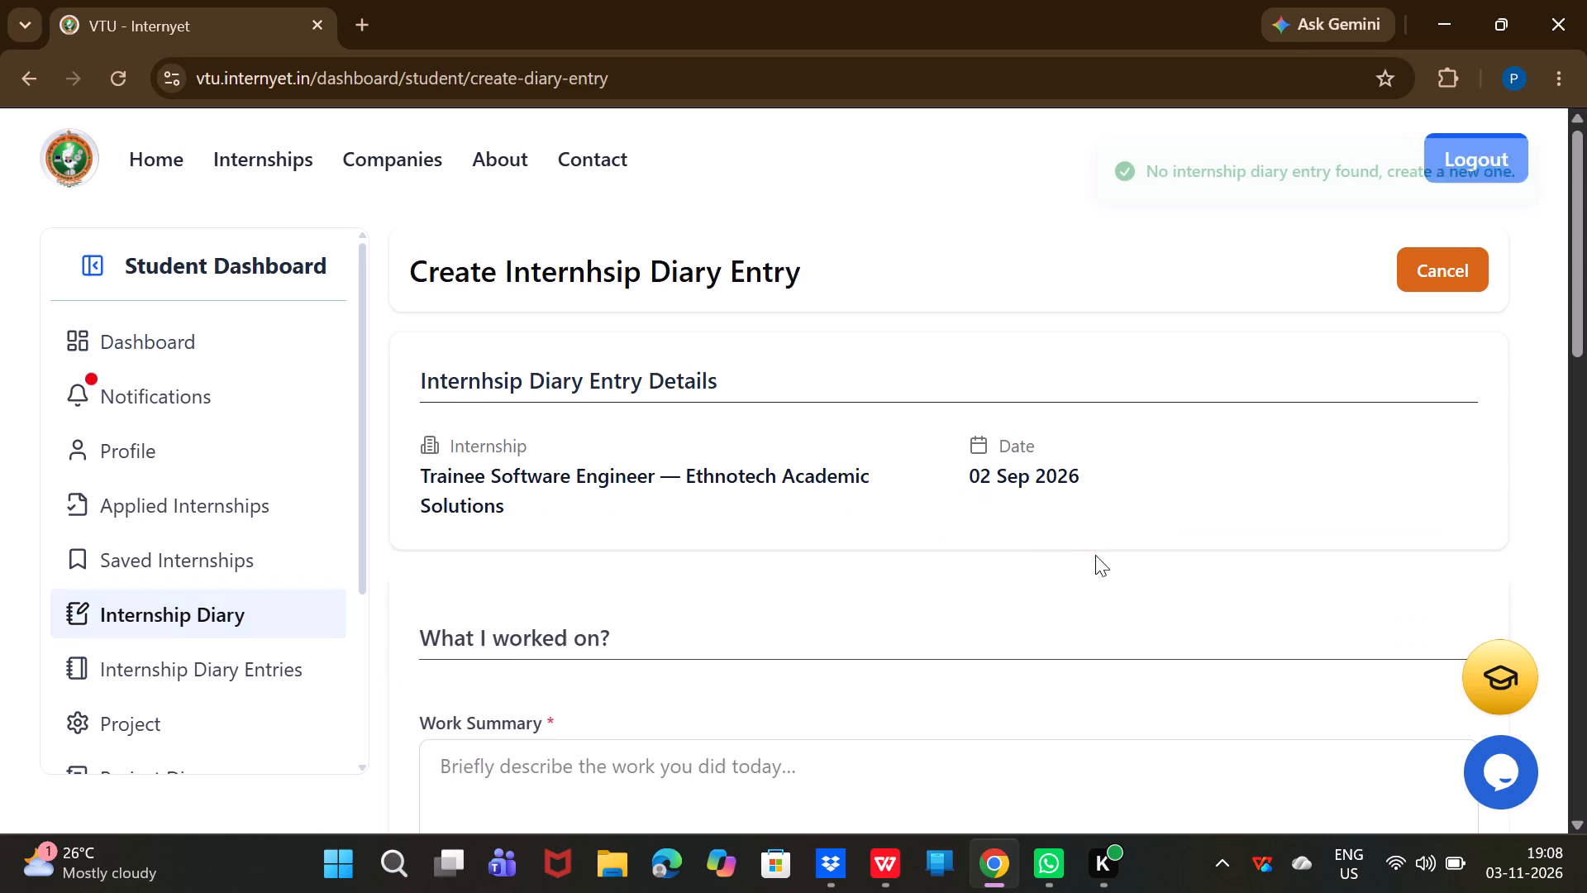
Paste the copied Day 14 text into the Work Summary field of the 2 September 2026 entry.
{"action": "scroll", "coordinate": [783, 682], "scroll_direction": "down", "scroll_amount": 2}
{"action": "left_click", "coordinate": [766, 523]}
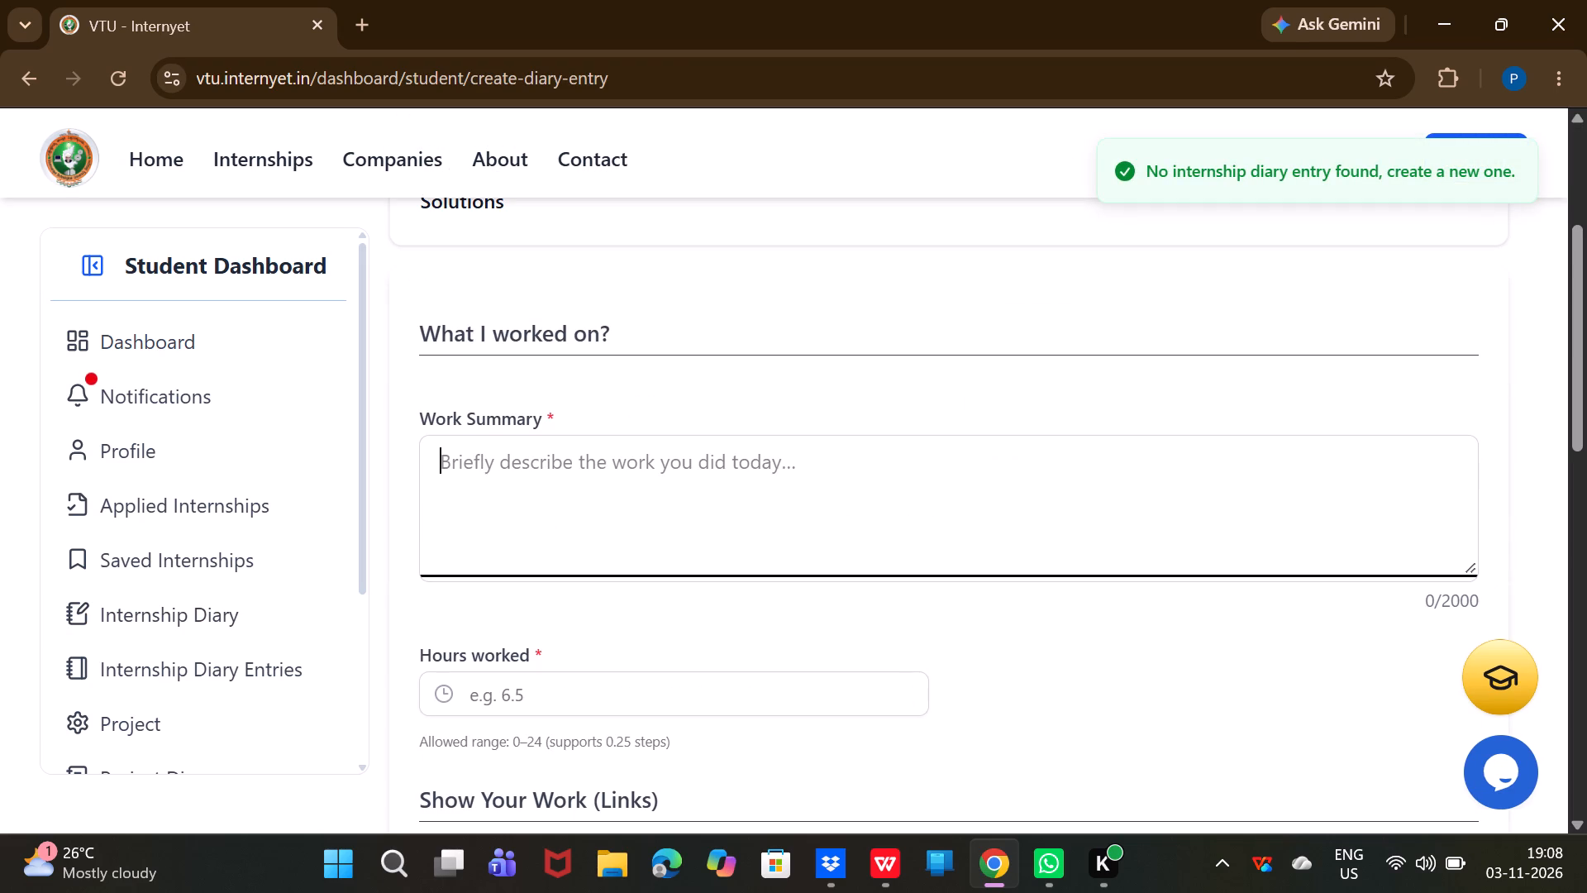
{"action": "key", "text": "ctrl+v"}
Set the hours worked to 6 in the 2 September 2026 diary entry.
{"action": "left_click", "coordinate": [684, 697]}
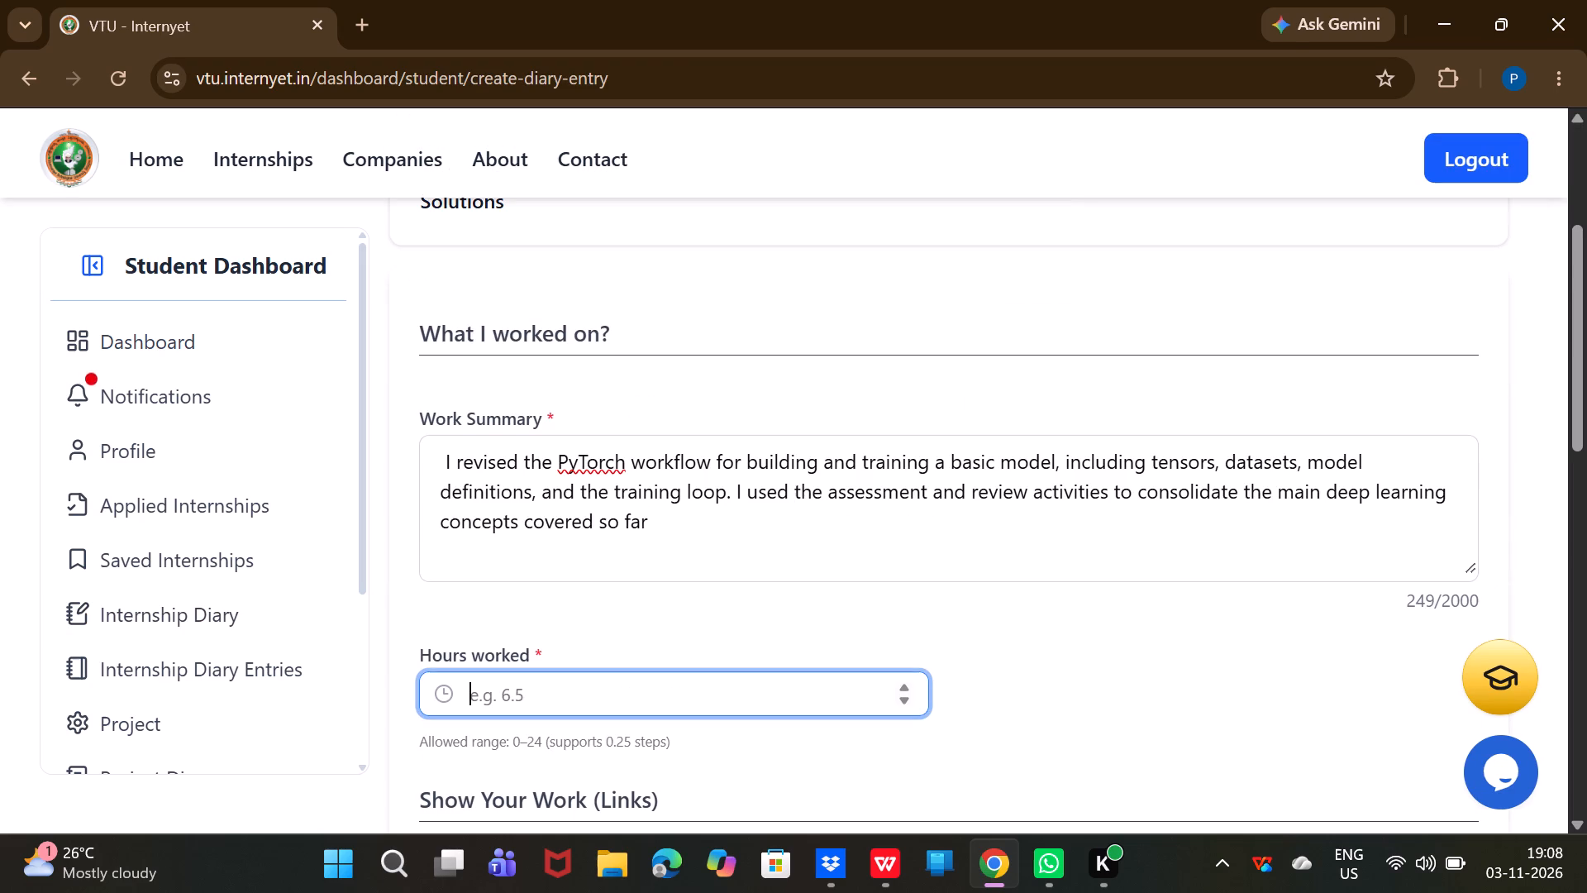
{"action": "key", "text": "6"}
Copy the Day 14 Learnings and Outcomes text from the WPS Office document into the Learnings / Outcomes field in Chrome.
{"action": "scroll", "coordinate": [684, 697], "scroll_direction": "down", "scroll_amount": 7}
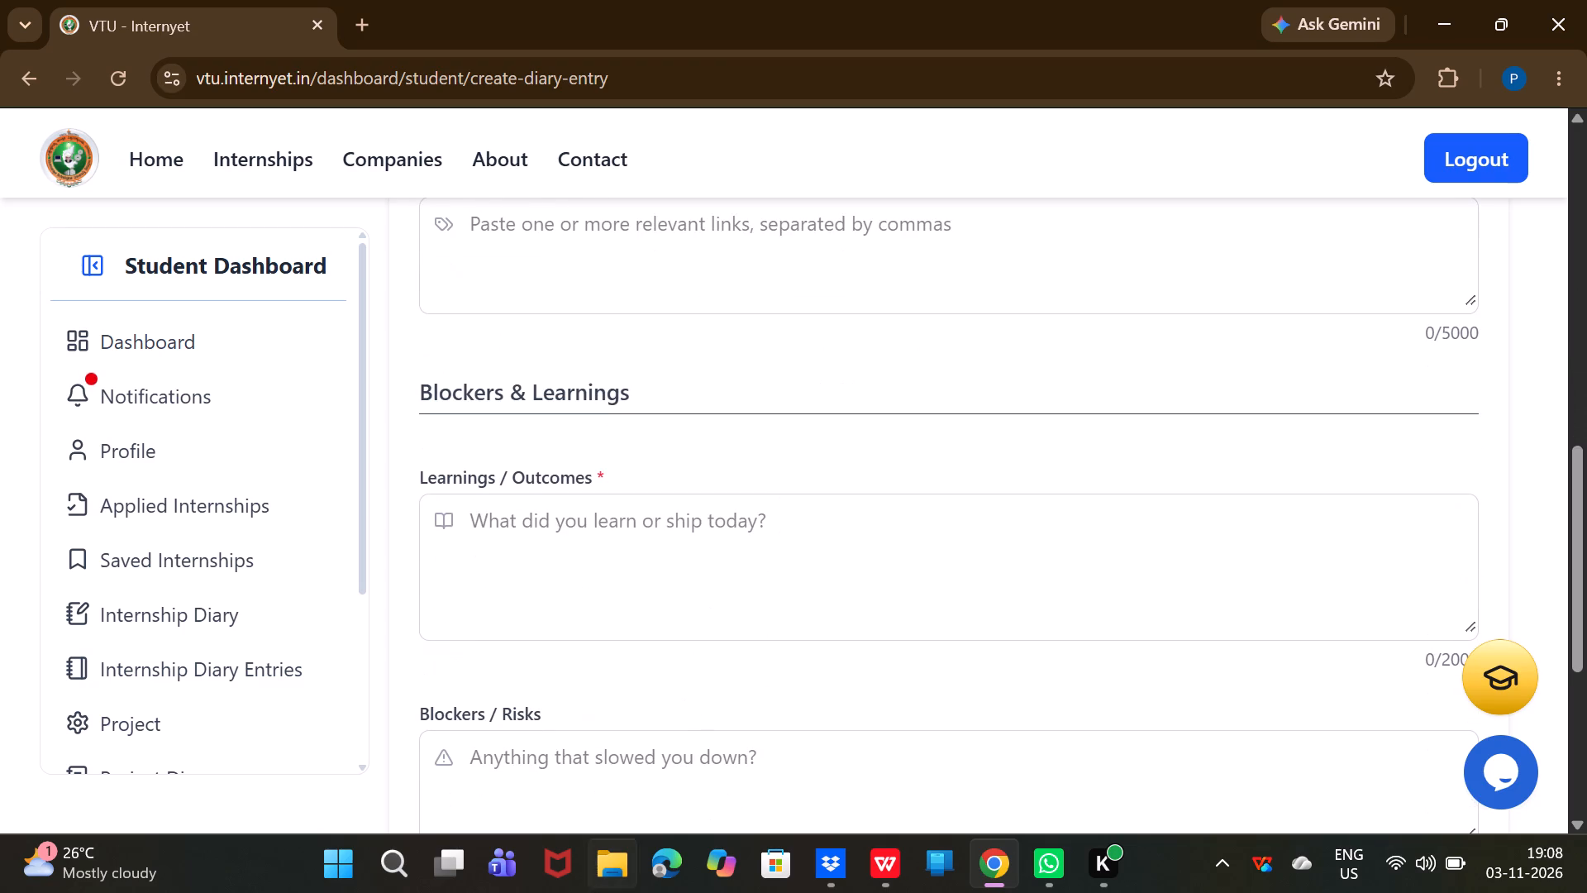
{"action": "left_click", "coordinate": [660, 604]}
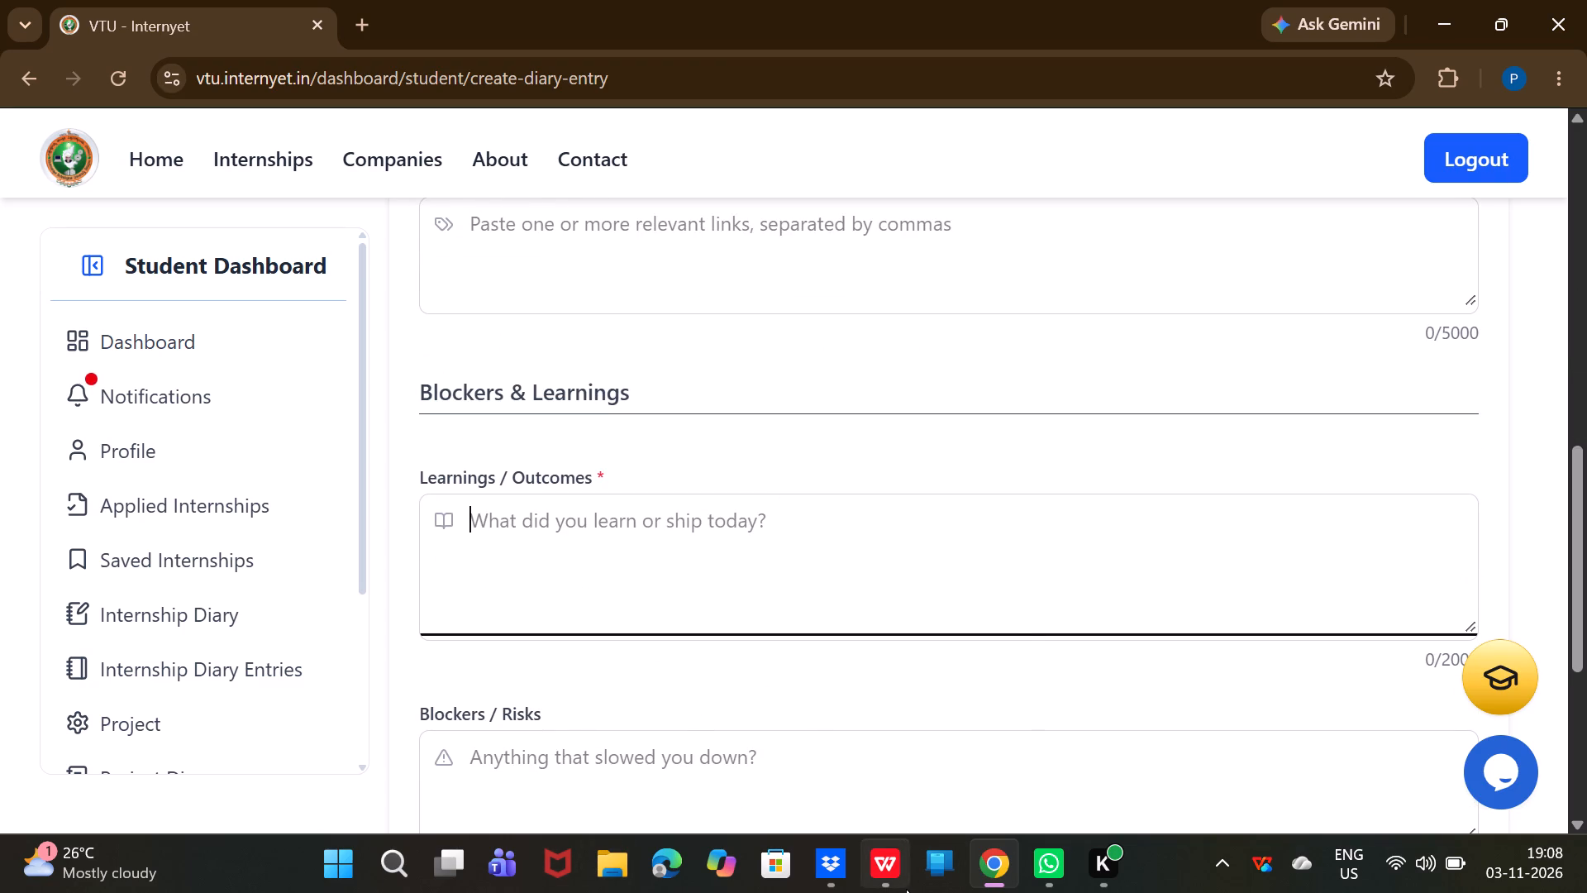
{"action": "left_click", "coordinate": [901, 884]}
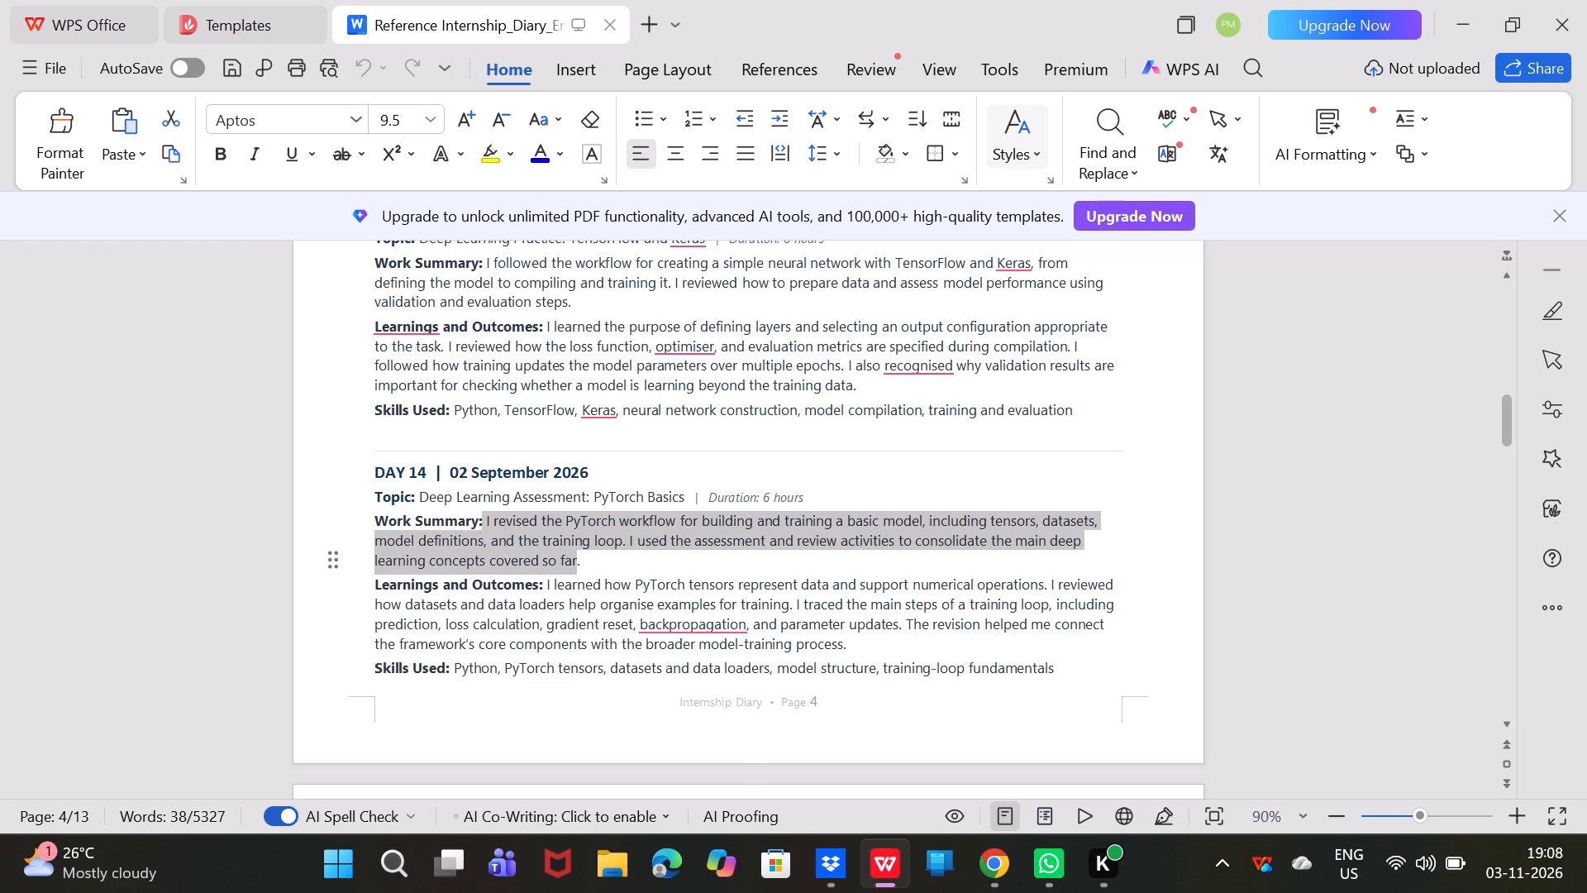
{"action": "left_click_drag", "start_coordinate": [543, 582], "coordinate": [855, 657]}
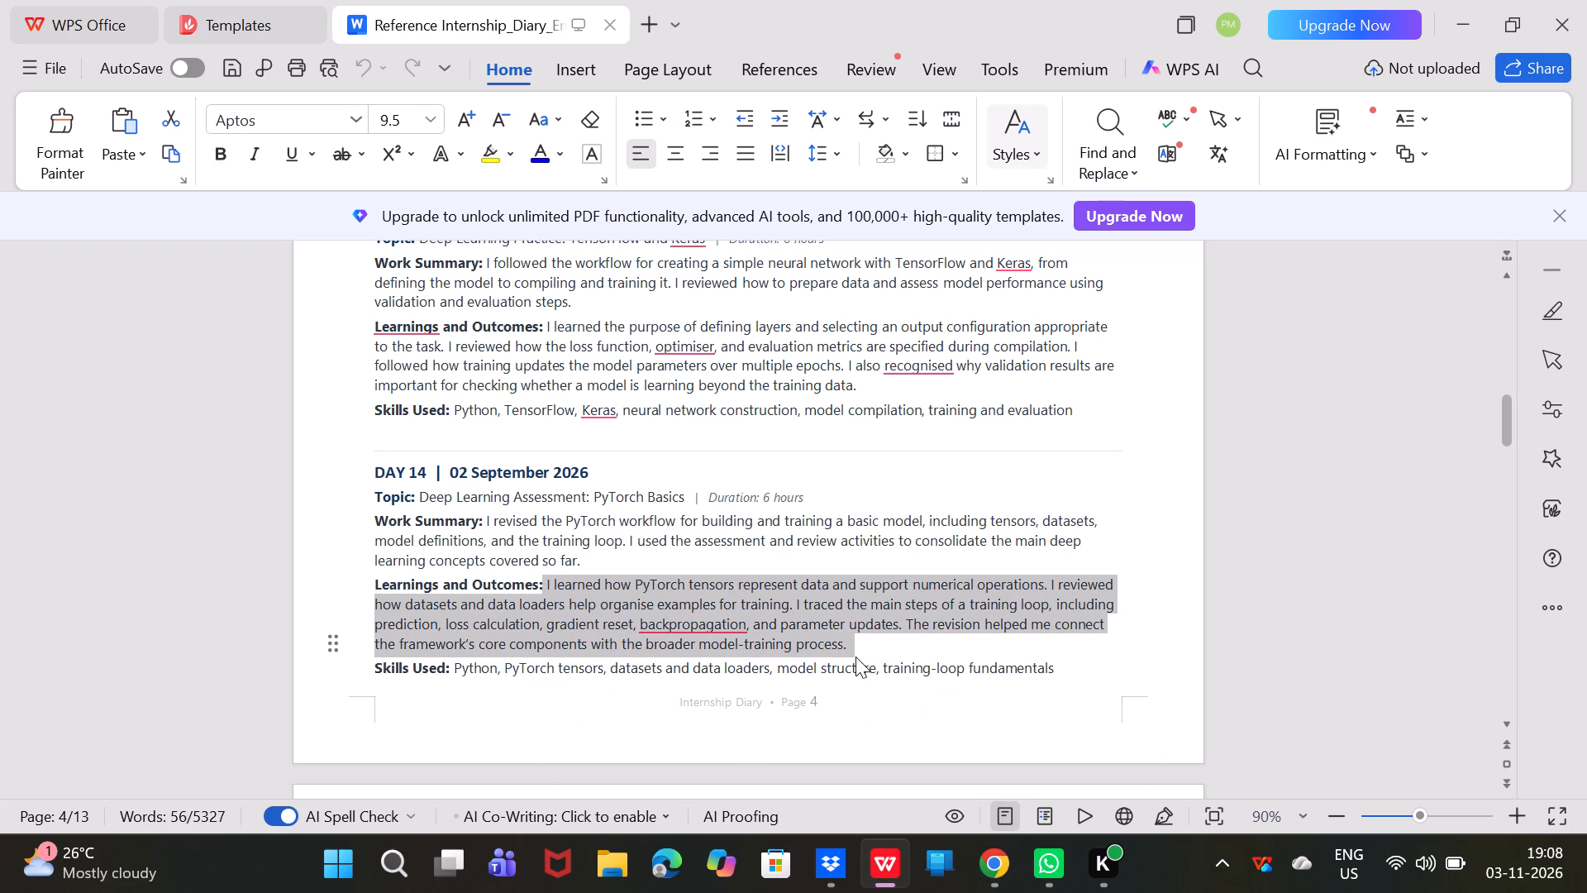
{"action": "key", "text": "ctrl+c"}
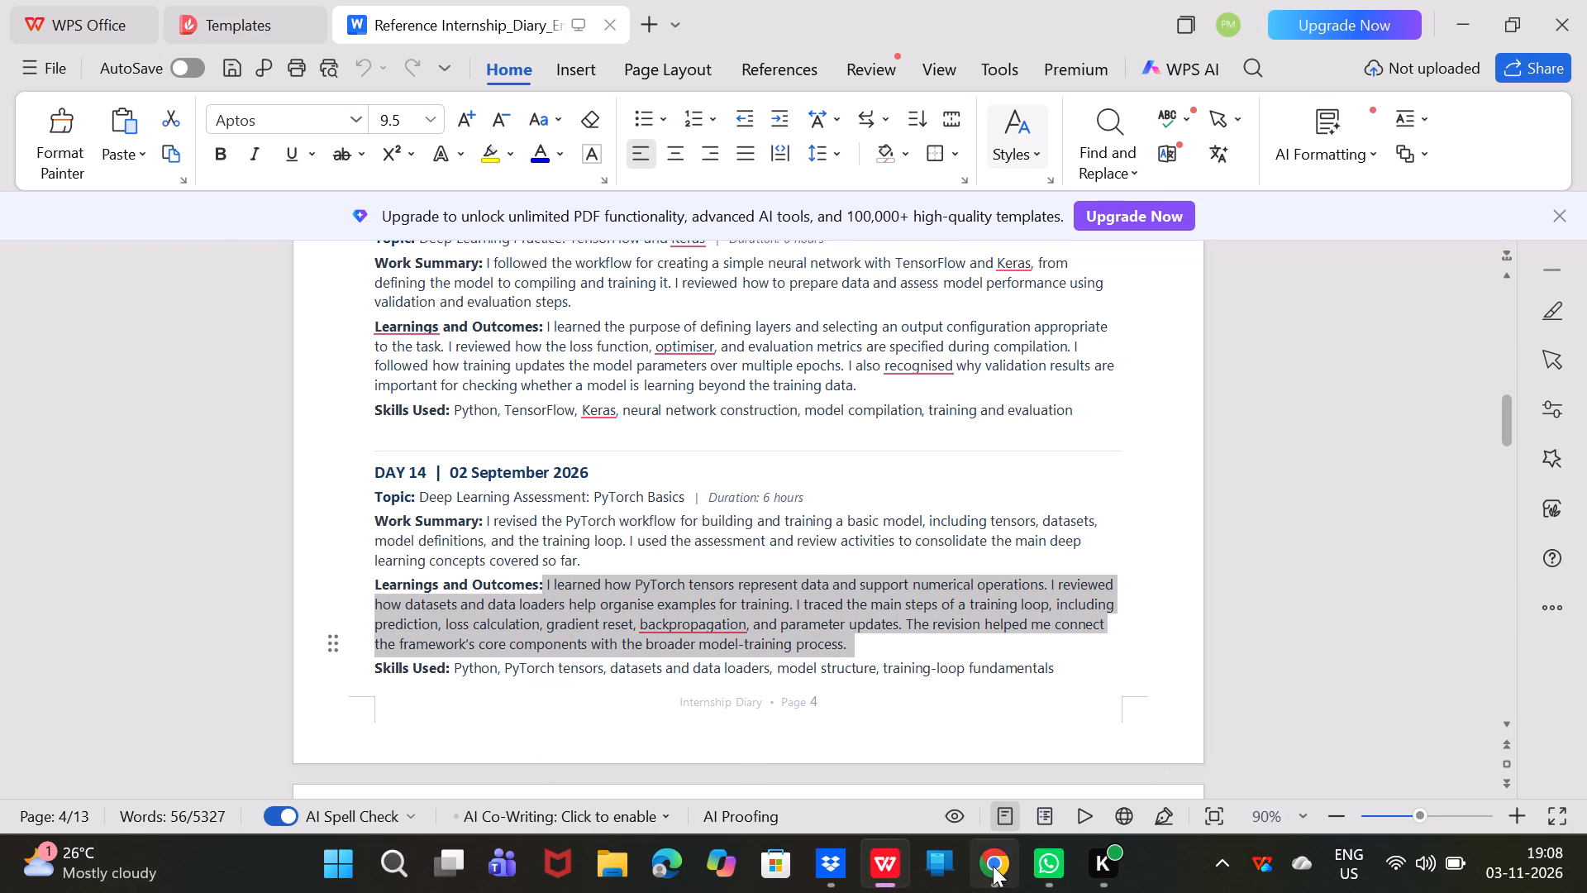
{"action": "left_click", "coordinate": [993, 866]}
{"action": "left_click", "coordinate": [737, 590]}
{"action": "key", "text": "ctrl+space"}
{"action": "key", "text": "ctrl+v"}
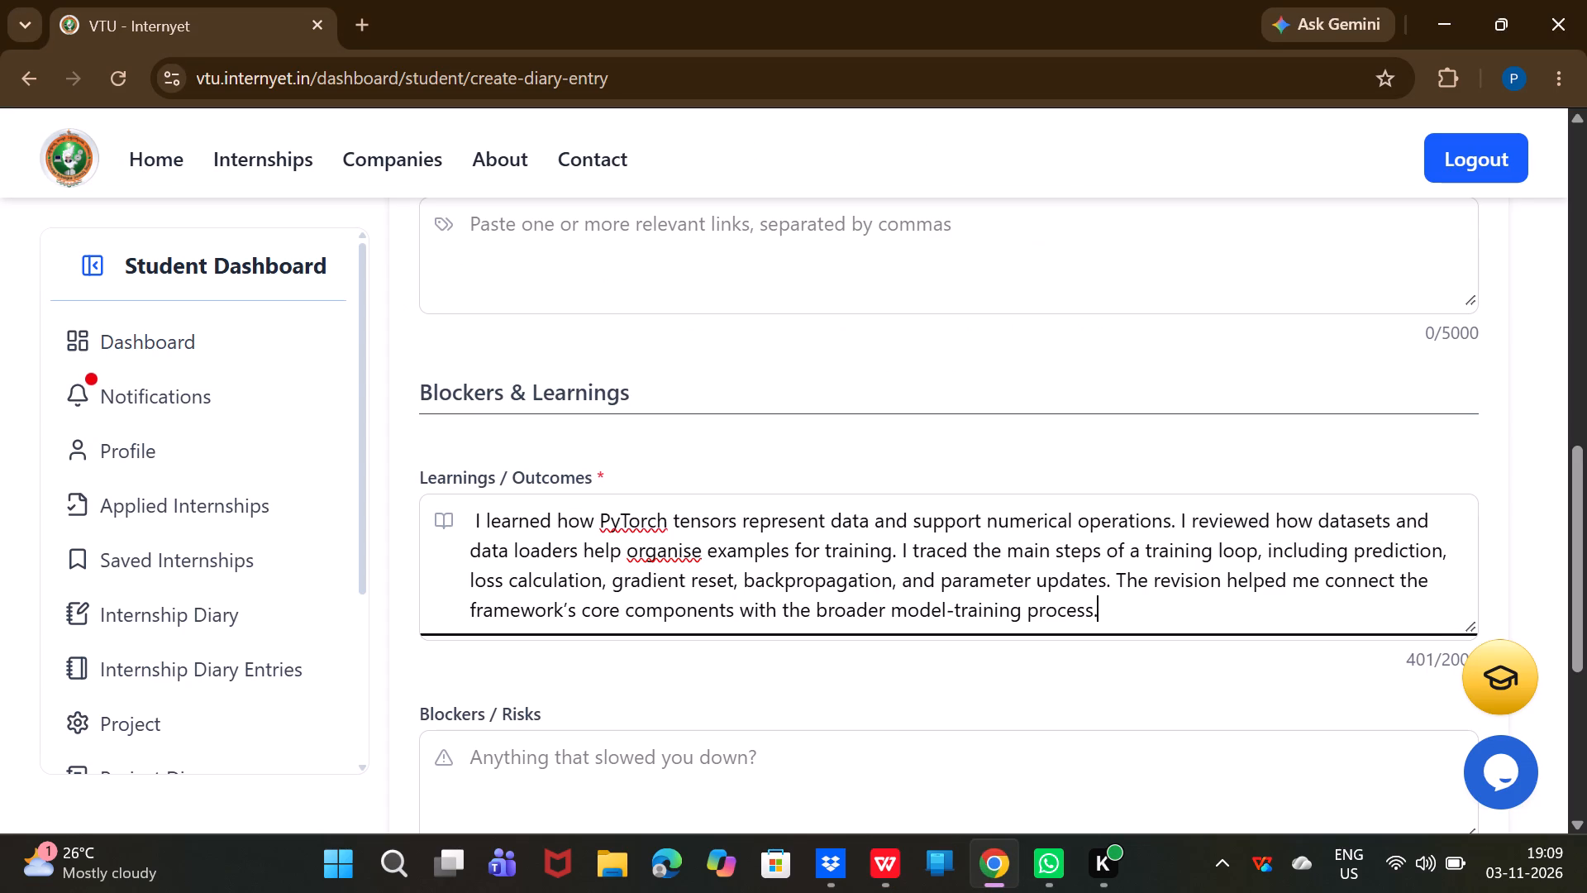
Add the Generative ai skill to the 2 September 2026 diary entry and save the entry.
{"action": "scroll", "coordinate": [736, 547], "scroll_direction": "right", "scroll_amount": 2}
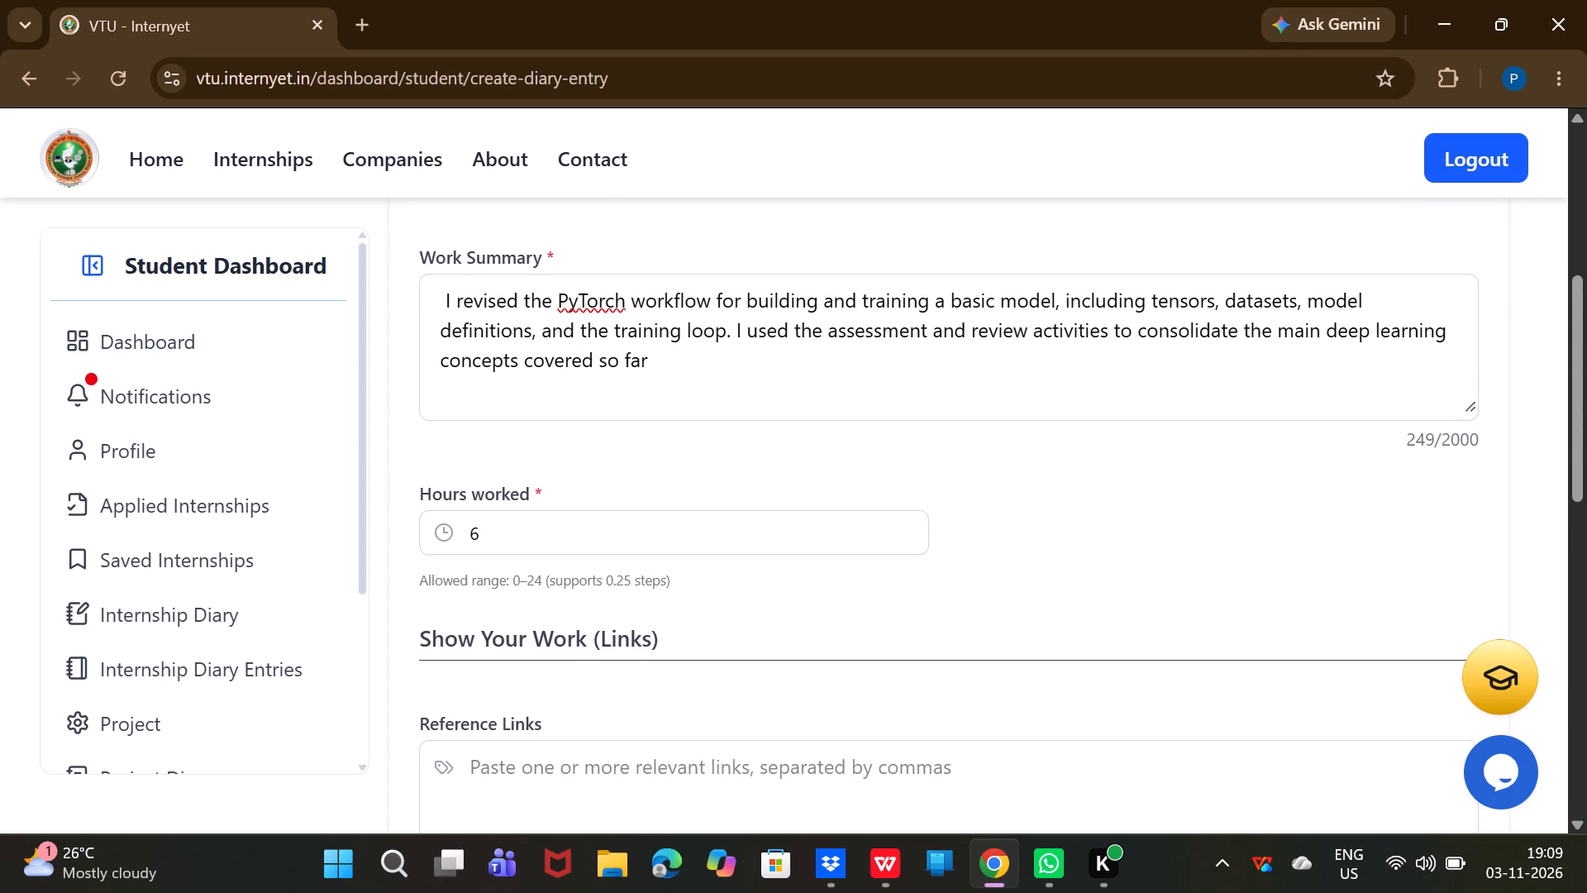
{"action": "scroll", "coordinate": [736, 547], "scroll_direction": "right", "scroll_amount": 1}
{"action": "scroll", "coordinate": [736, 547], "scroll_direction": "down", "scroll_amount": 3}
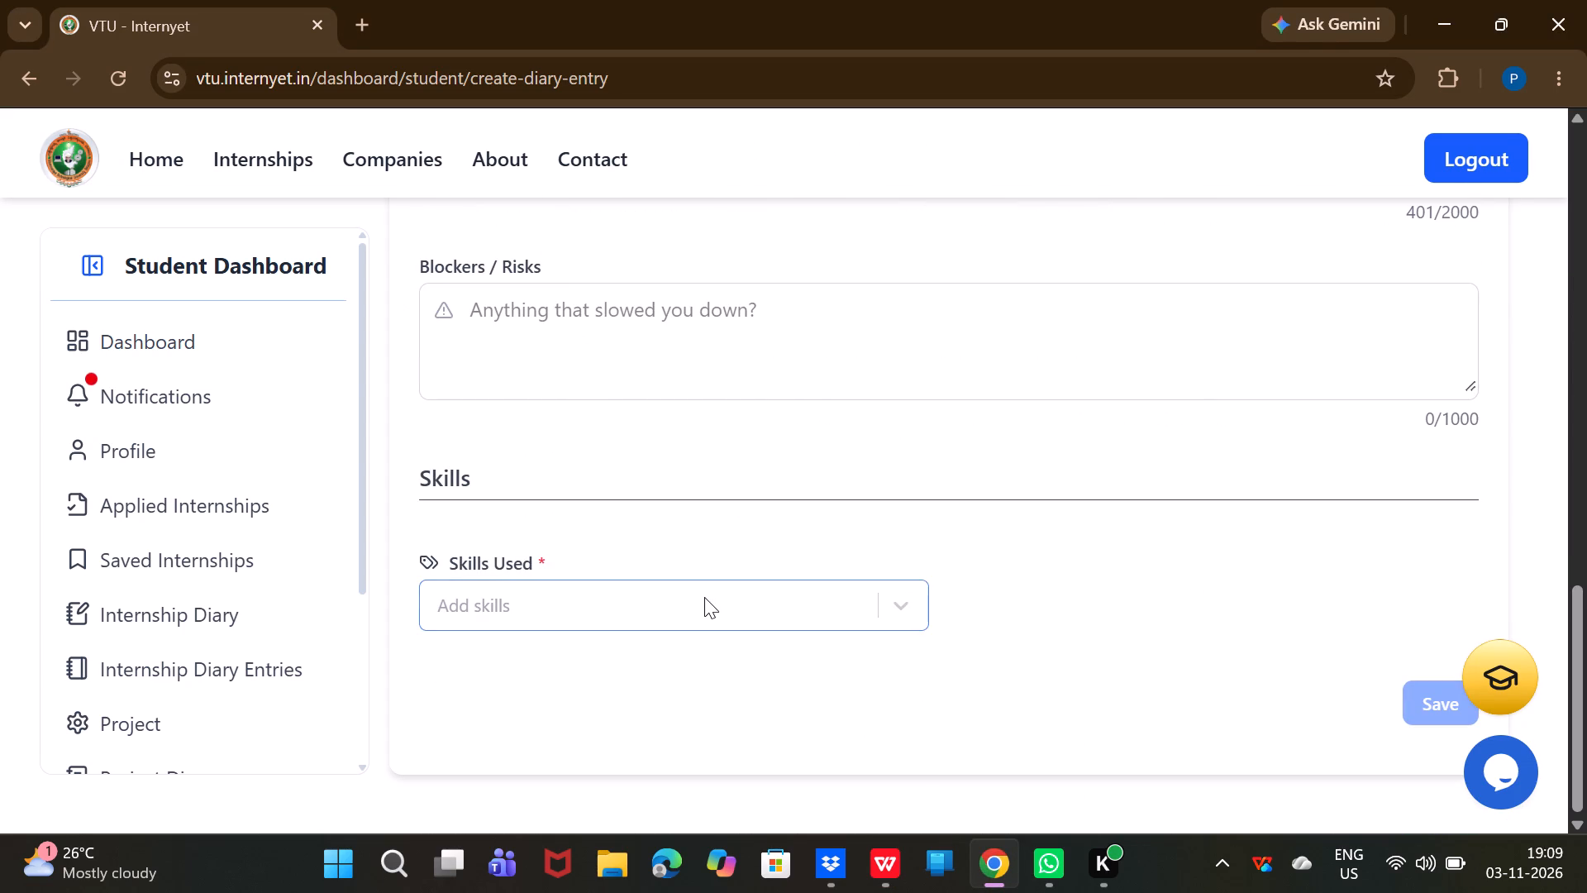
{"action": "left_click", "coordinate": [704, 597]}
{"action": "type", "text": "gw"}
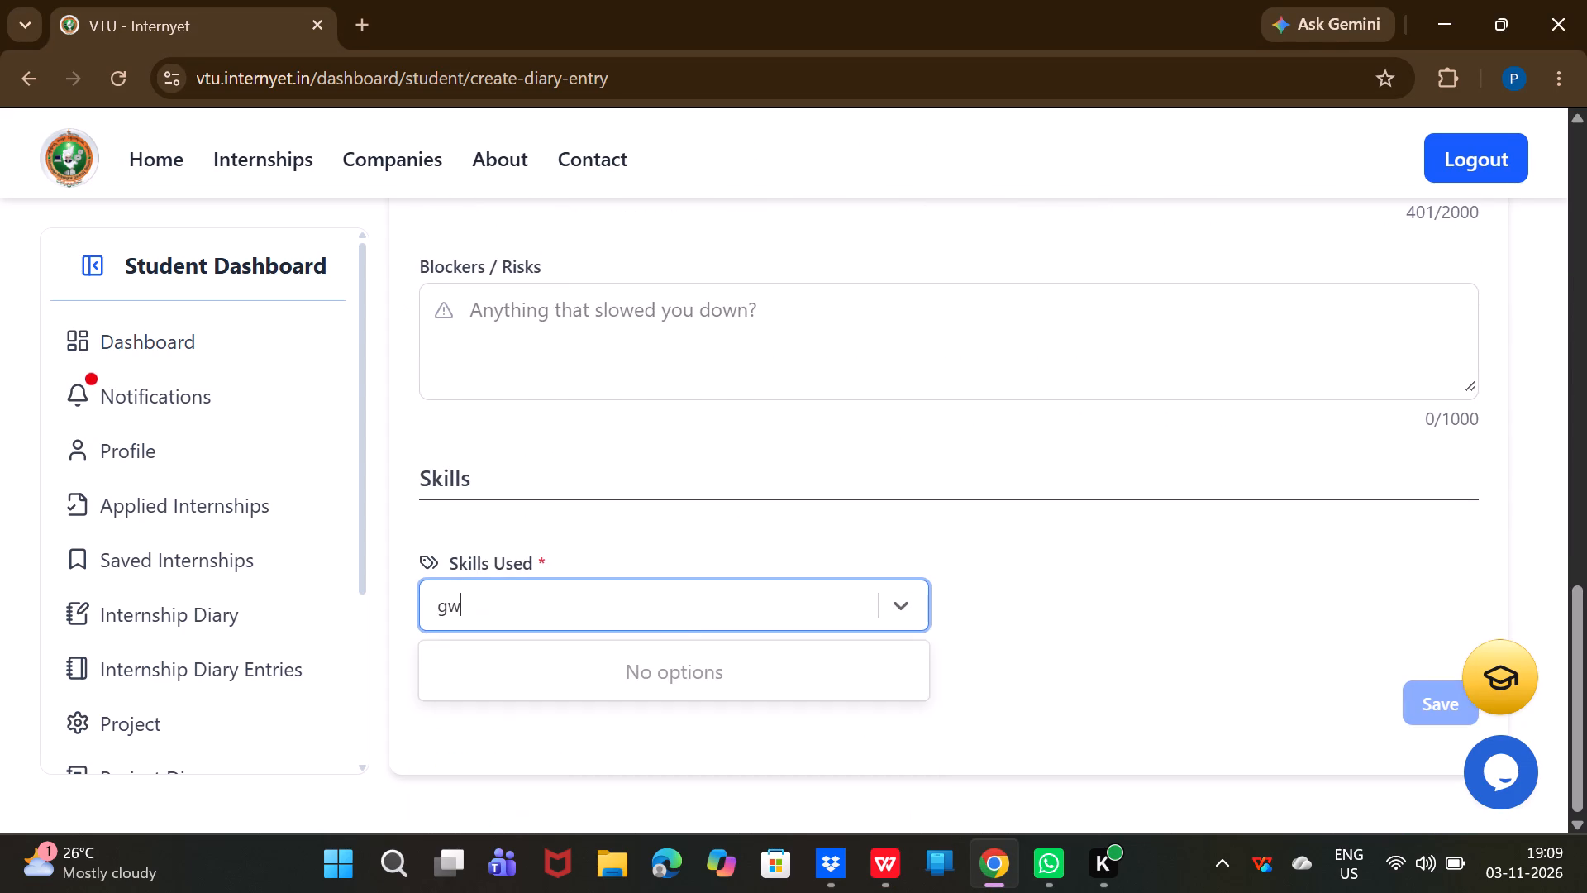
{"action": "key", "text": "BackSpace"}
{"action": "type", "text": "ene"}
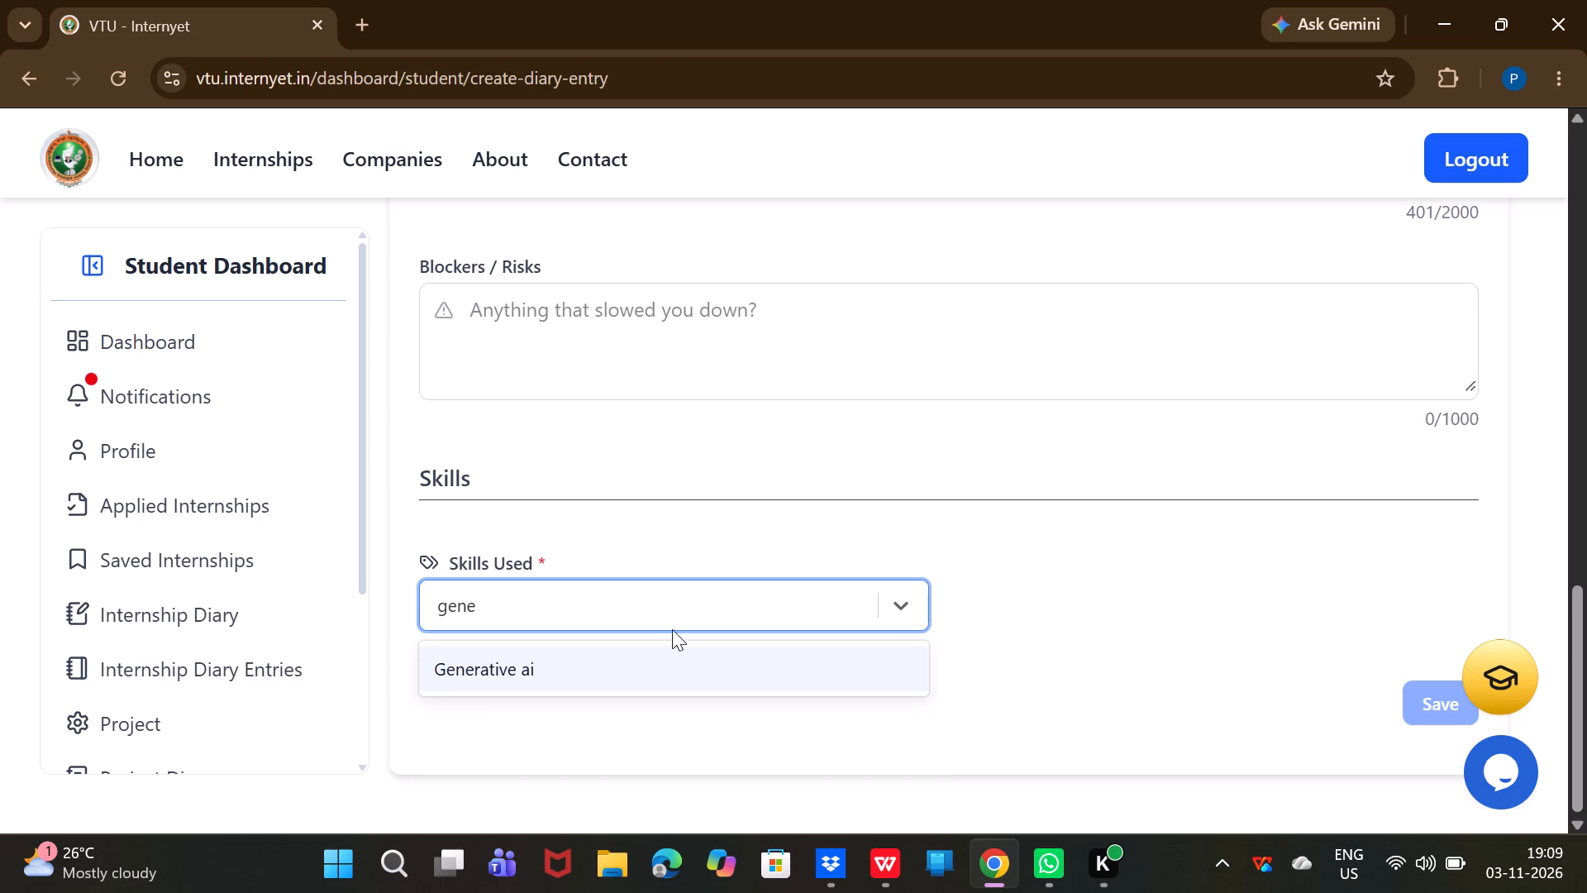
{"action": "left_click", "coordinate": [555, 654]}
{"action": "left_click", "coordinate": [1435, 693]}
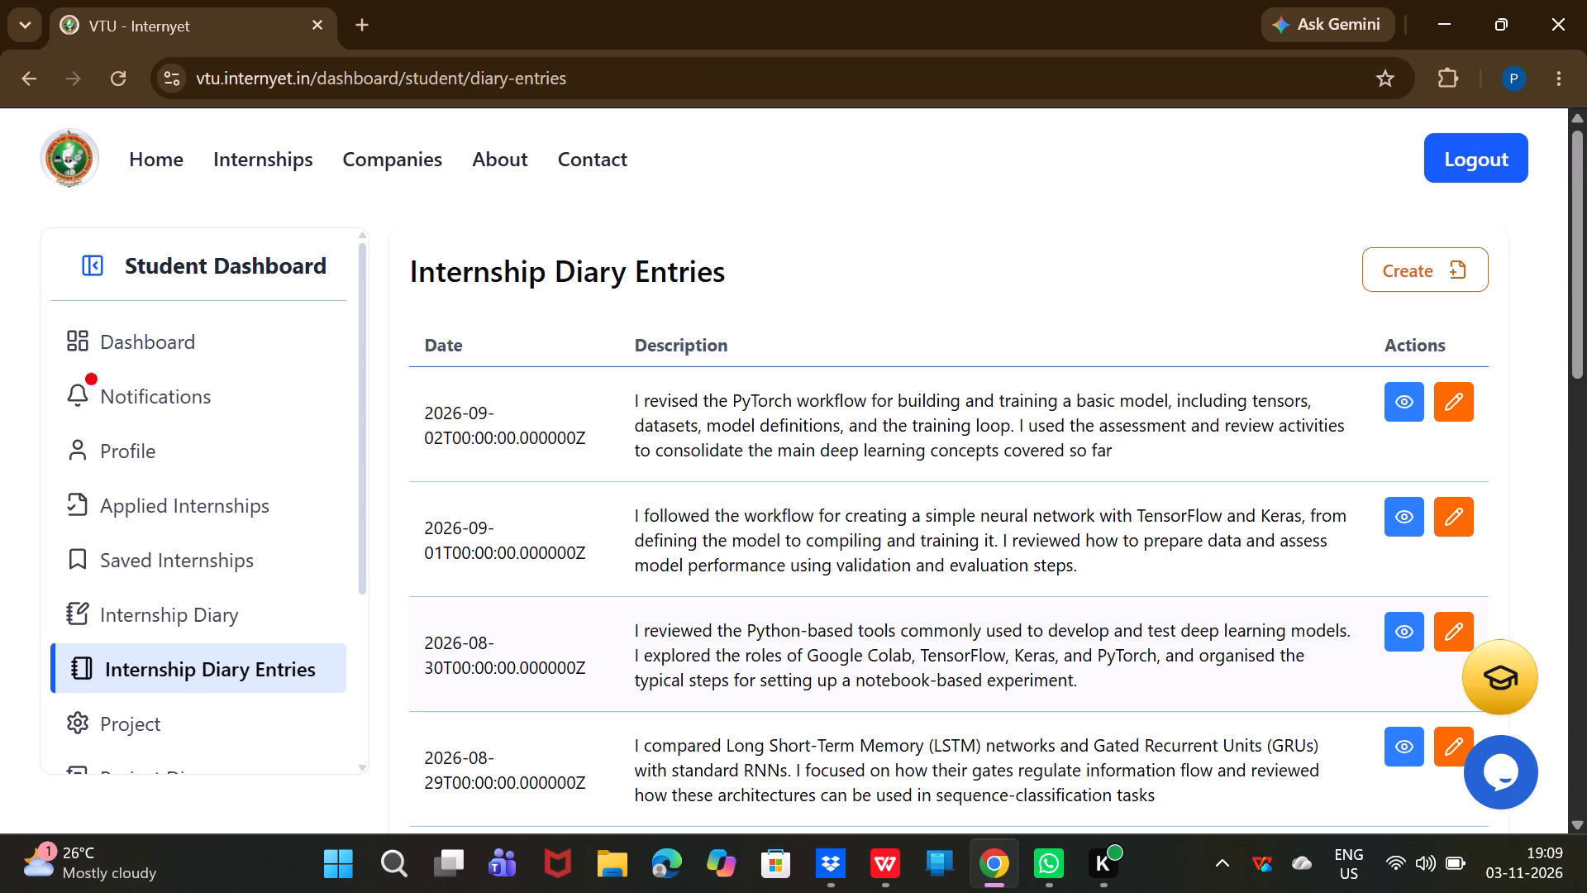
Start a new diary entry, and in the WPS Office reference document copy the Day 15 Work Summary text.
{"action": "left_click", "coordinate": [1410, 271]}
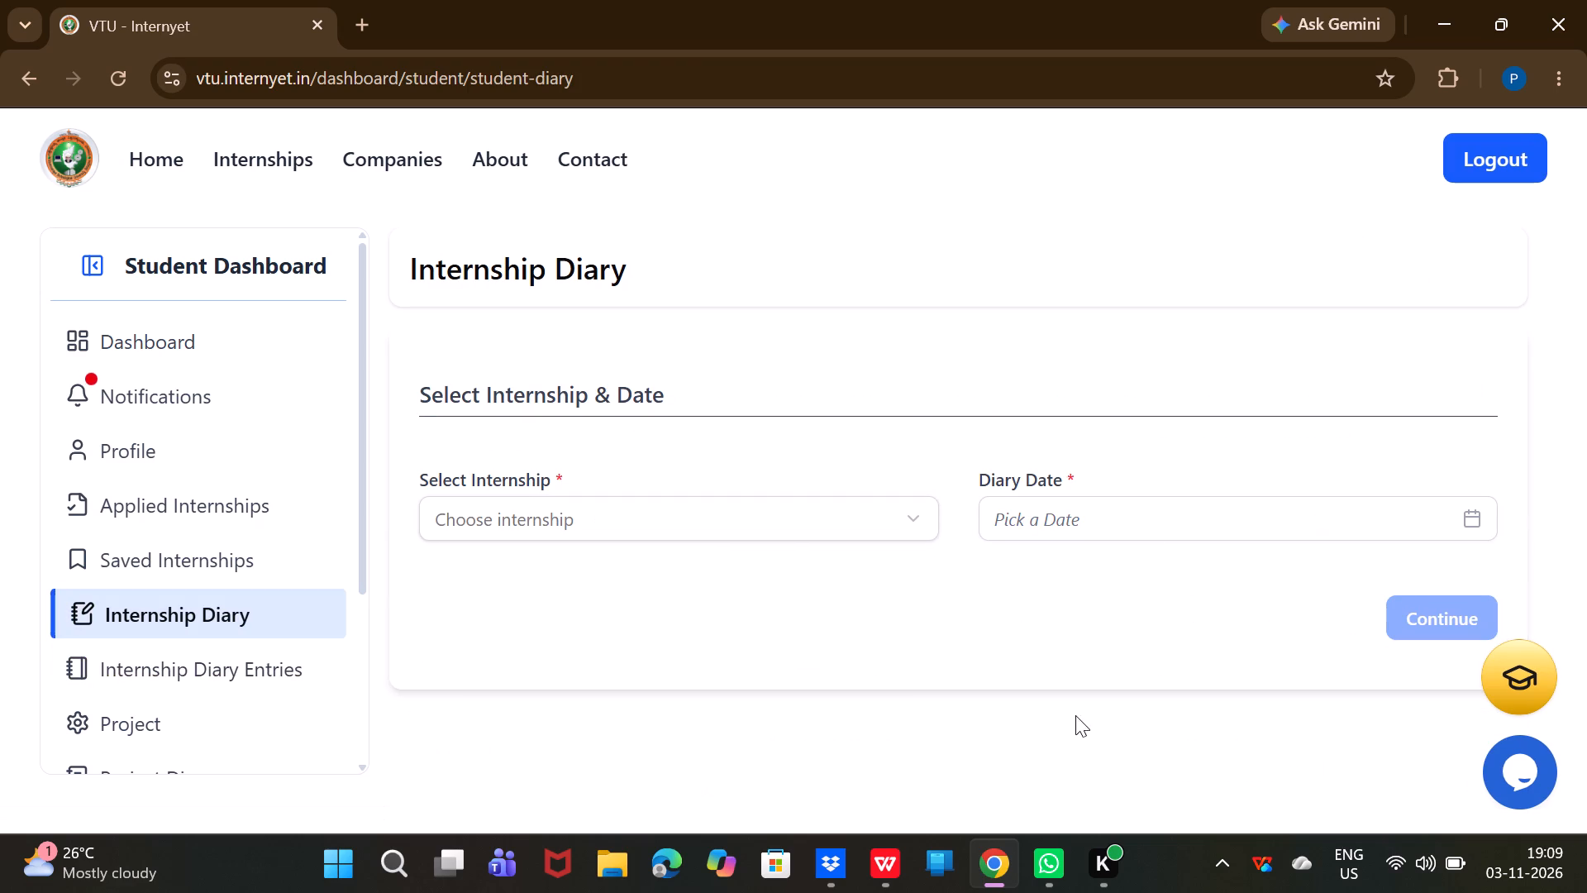
{"action": "left_click", "coordinate": [880, 871]}
{"action": "scroll", "coordinate": [727, 662], "scroll_direction": "down", "scroll_amount": 2}
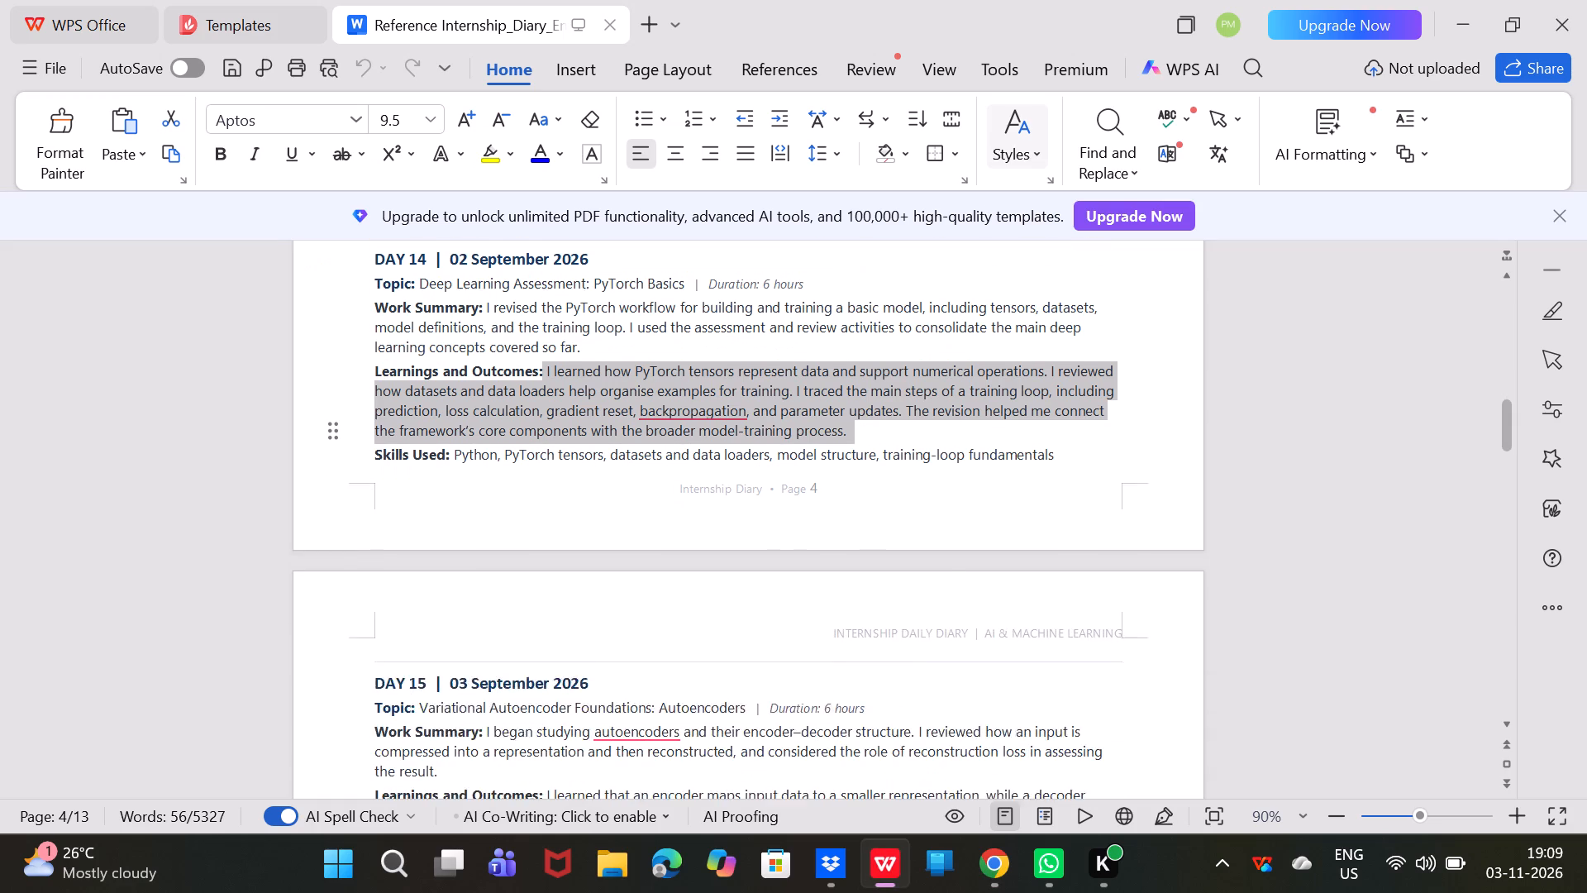
{"action": "scroll", "coordinate": [727, 662], "scroll_direction": "down", "scroll_amount": 7}
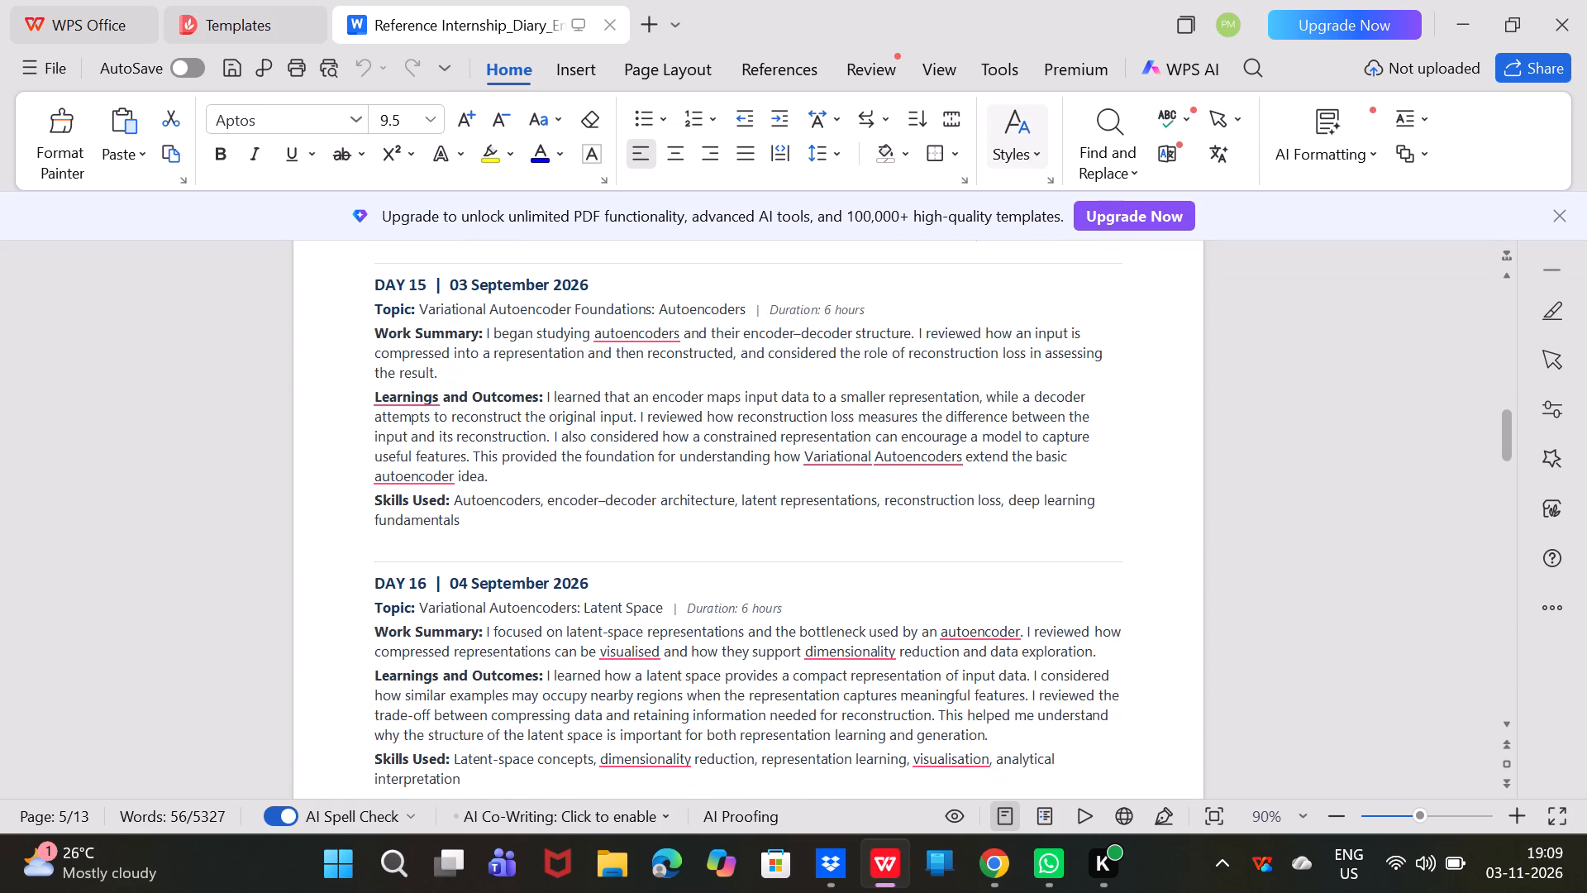
{"action": "scroll", "coordinate": [727, 662], "scroll_direction": "down", "scroll_amount": 1}
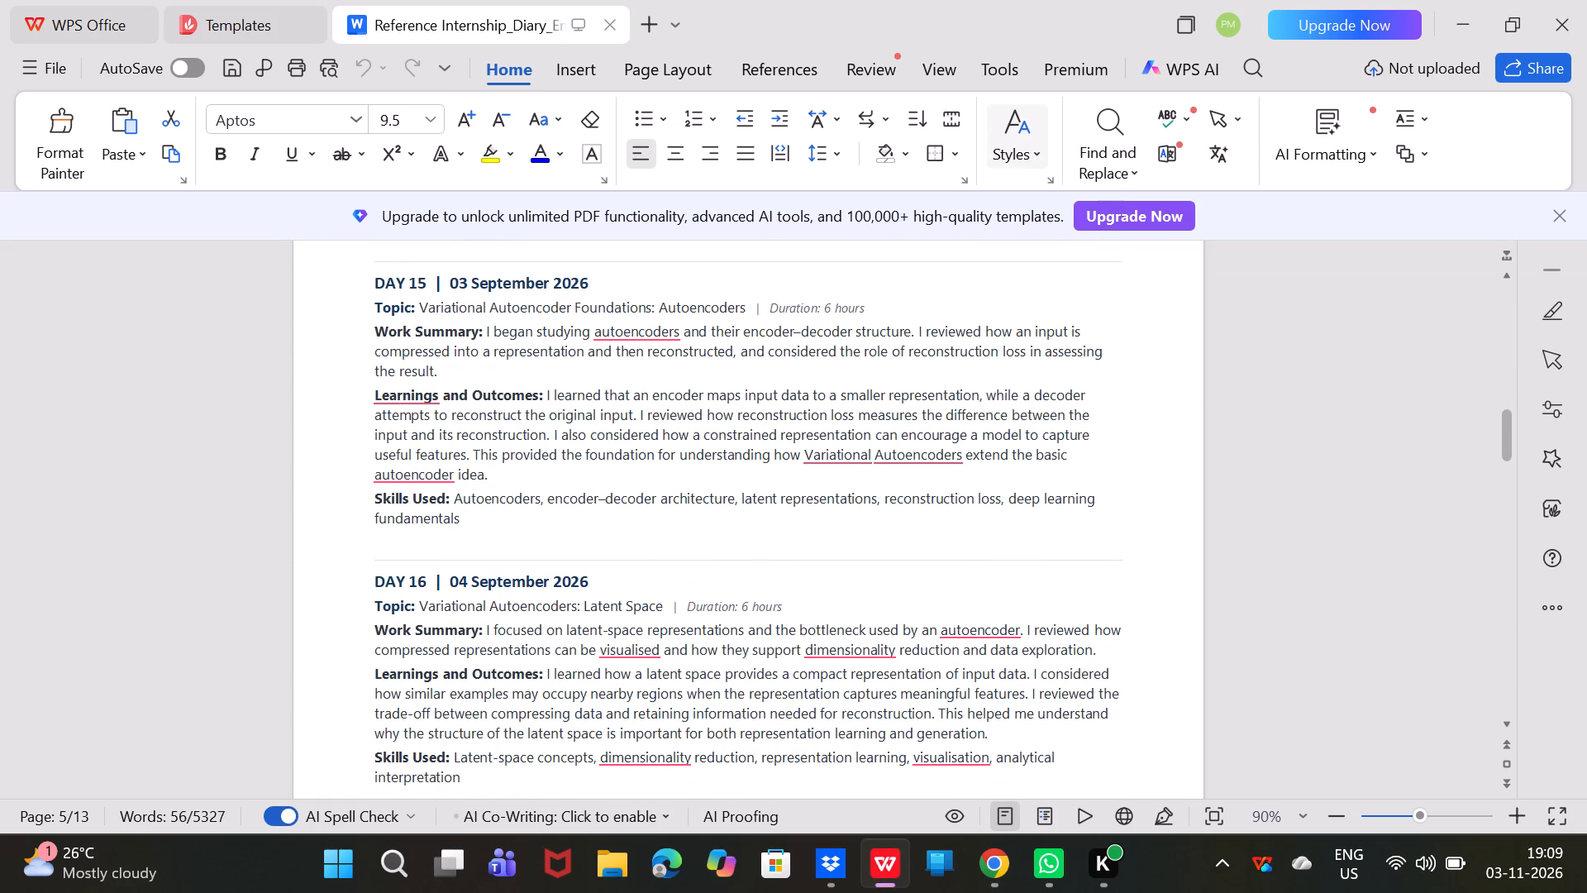
{"action": "left_click_drag", "start_coordinate": [482, 332], "coordinate": [476, 383]}
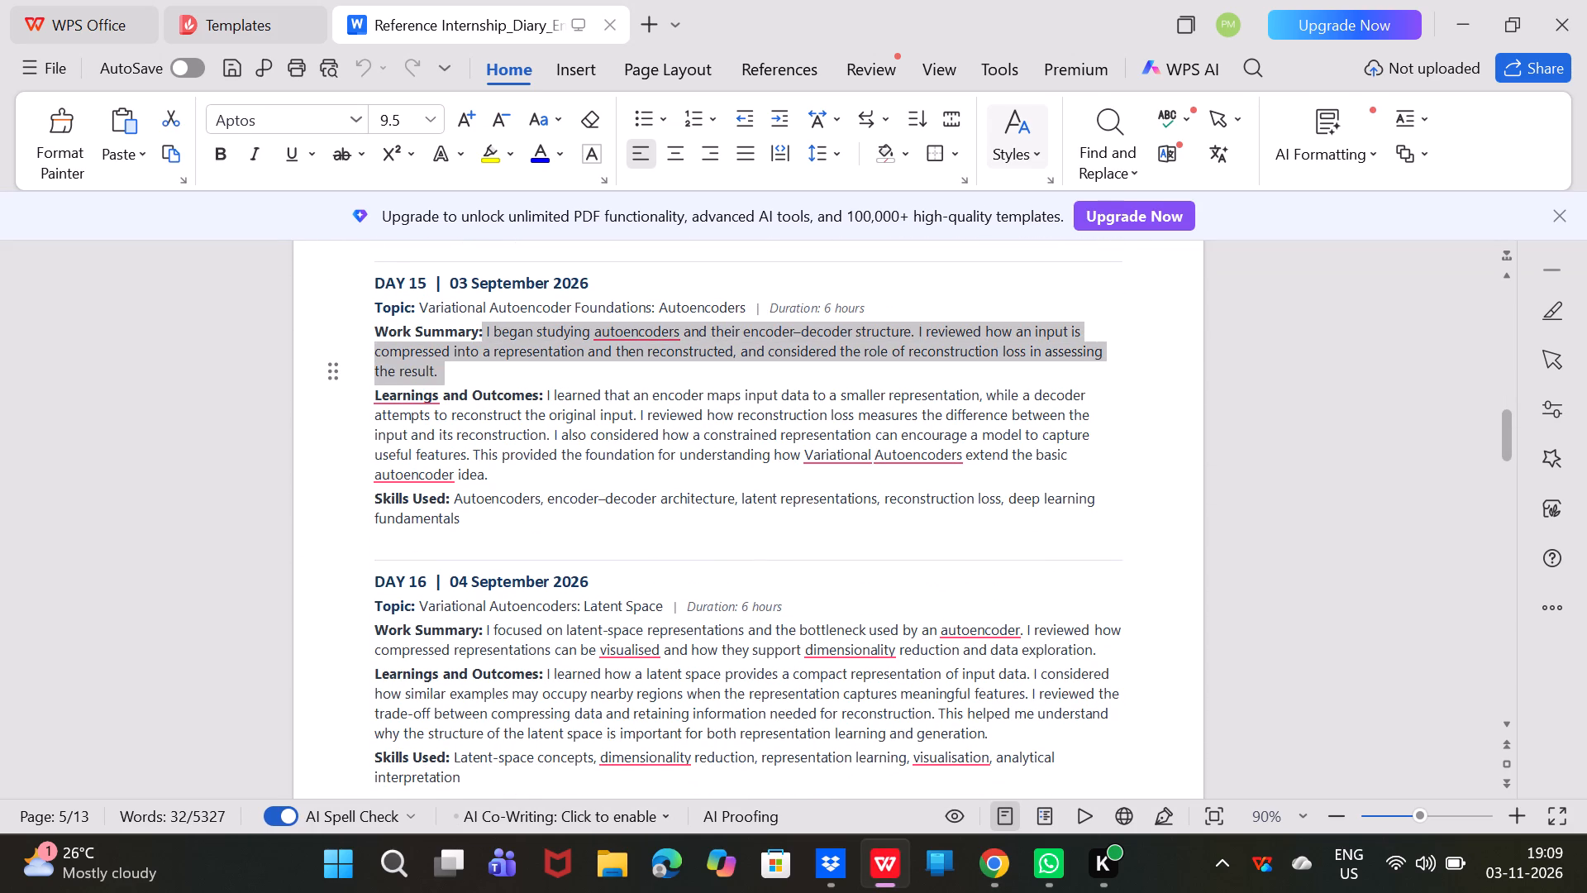
{"action": "left_click_drag", "start_coordinate": [476, 383], "coordinate": [476, 382]}
{"action": "key", "text": "ctrl+c"}
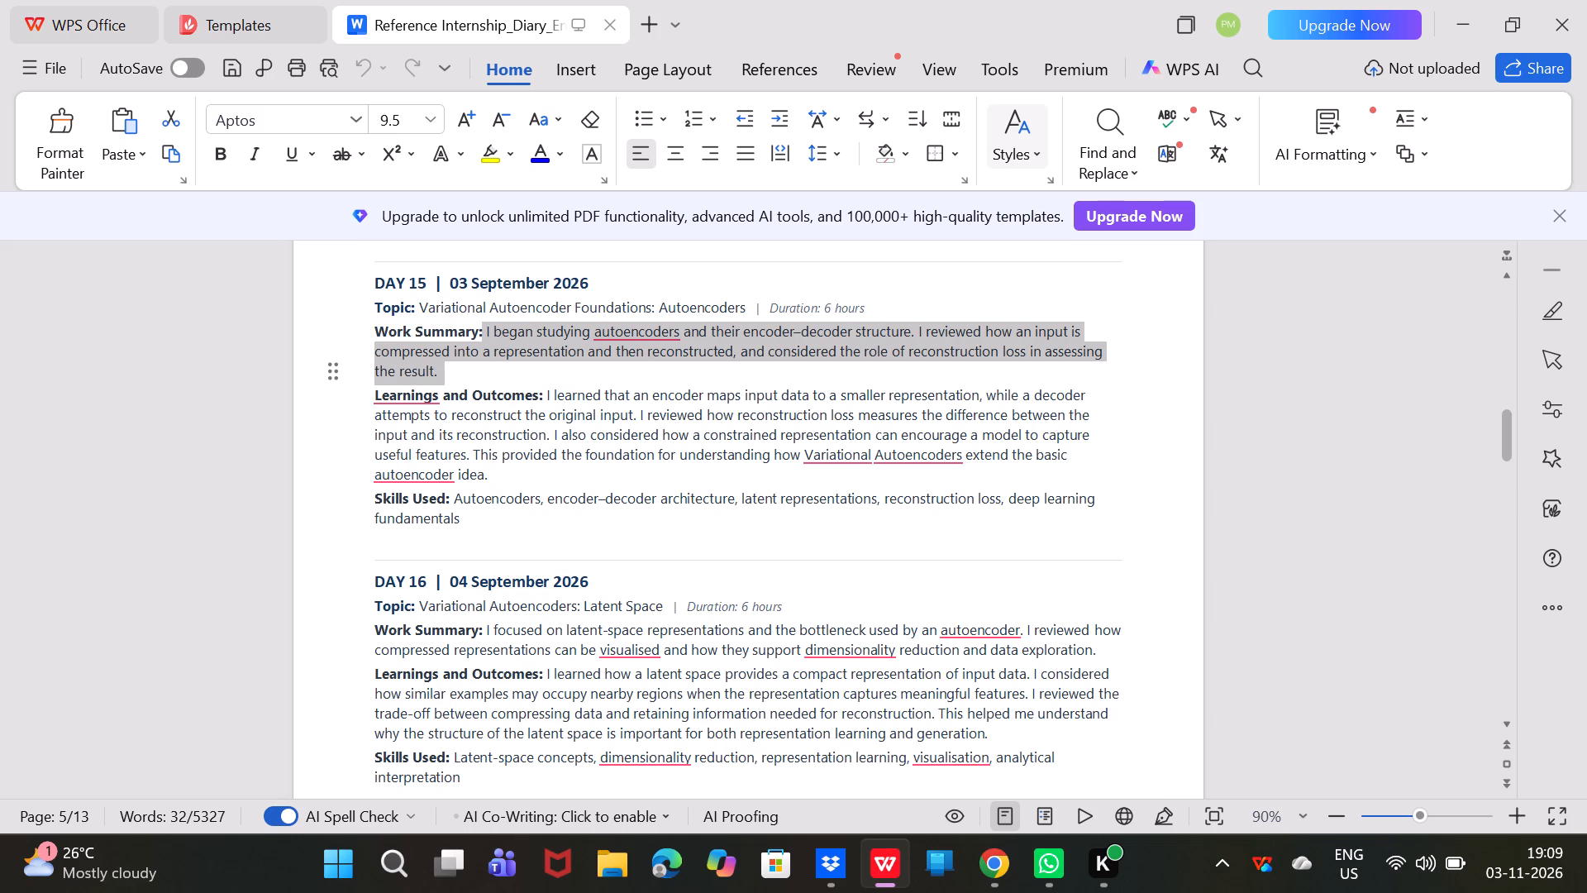
In Chrome, open a diary entry for the Trainee Software Engineer — Ethnotech Academic Solutions internship dated 3 September 2026.
{"action": "left_click", "coordinate": [989, 876]}
{"action": "left_click", "coordinate": [810, 524]}
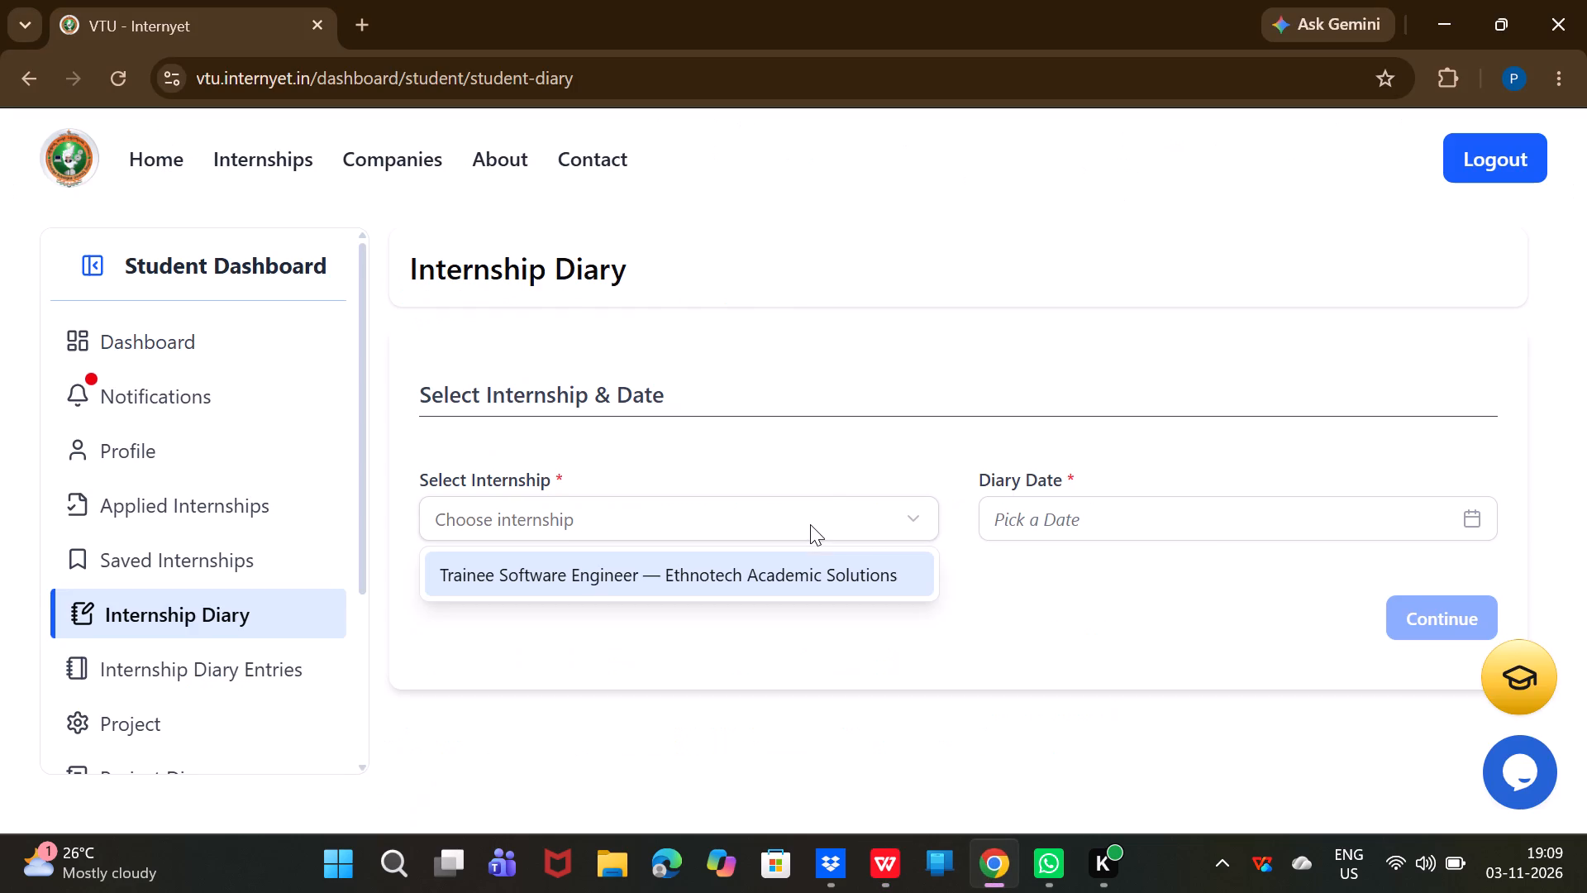
{"action": "left_click", "coordinate": [806, 573]}
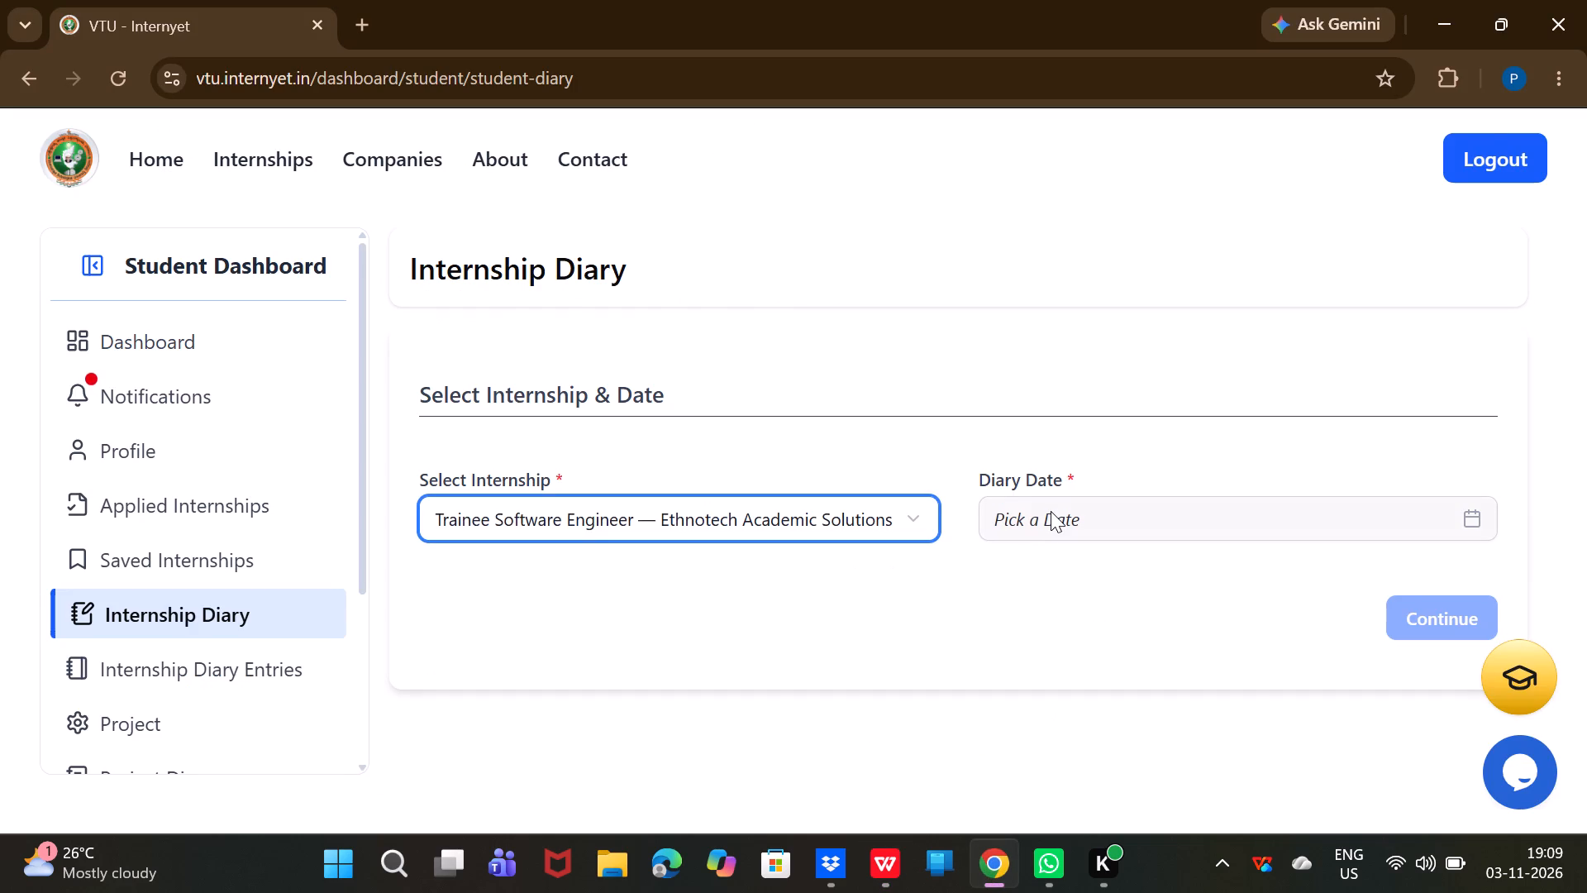
{"action": "left_click", "coordinate": [1051, 511]}
{"action": "left_click", "coordinate": [1322, 155]}
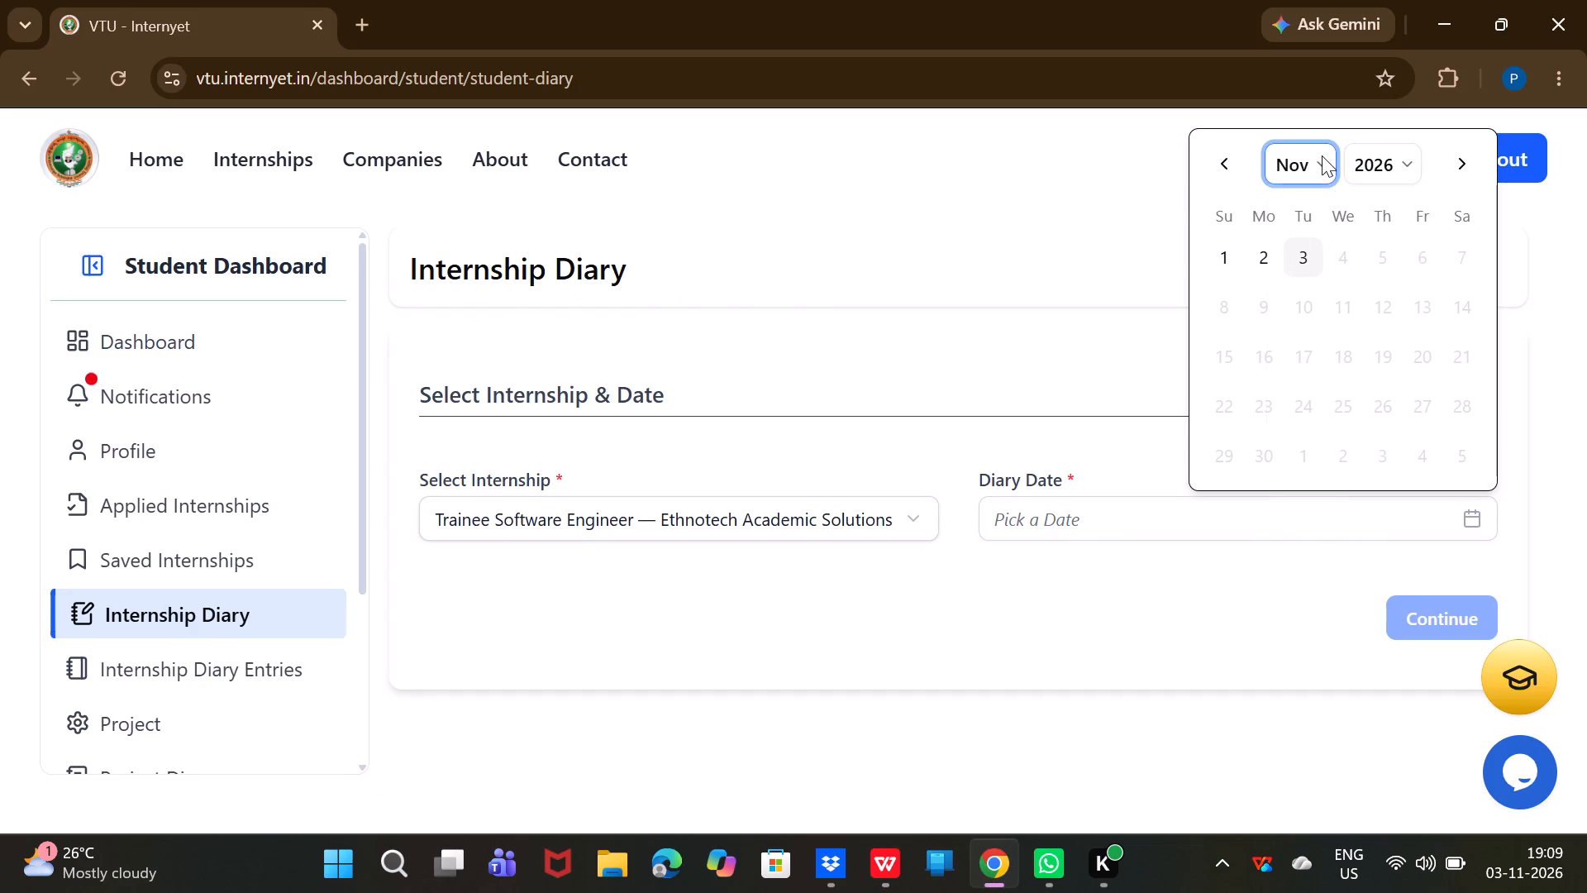
{"action": "left_click", "coordinate": [1313, 456]}
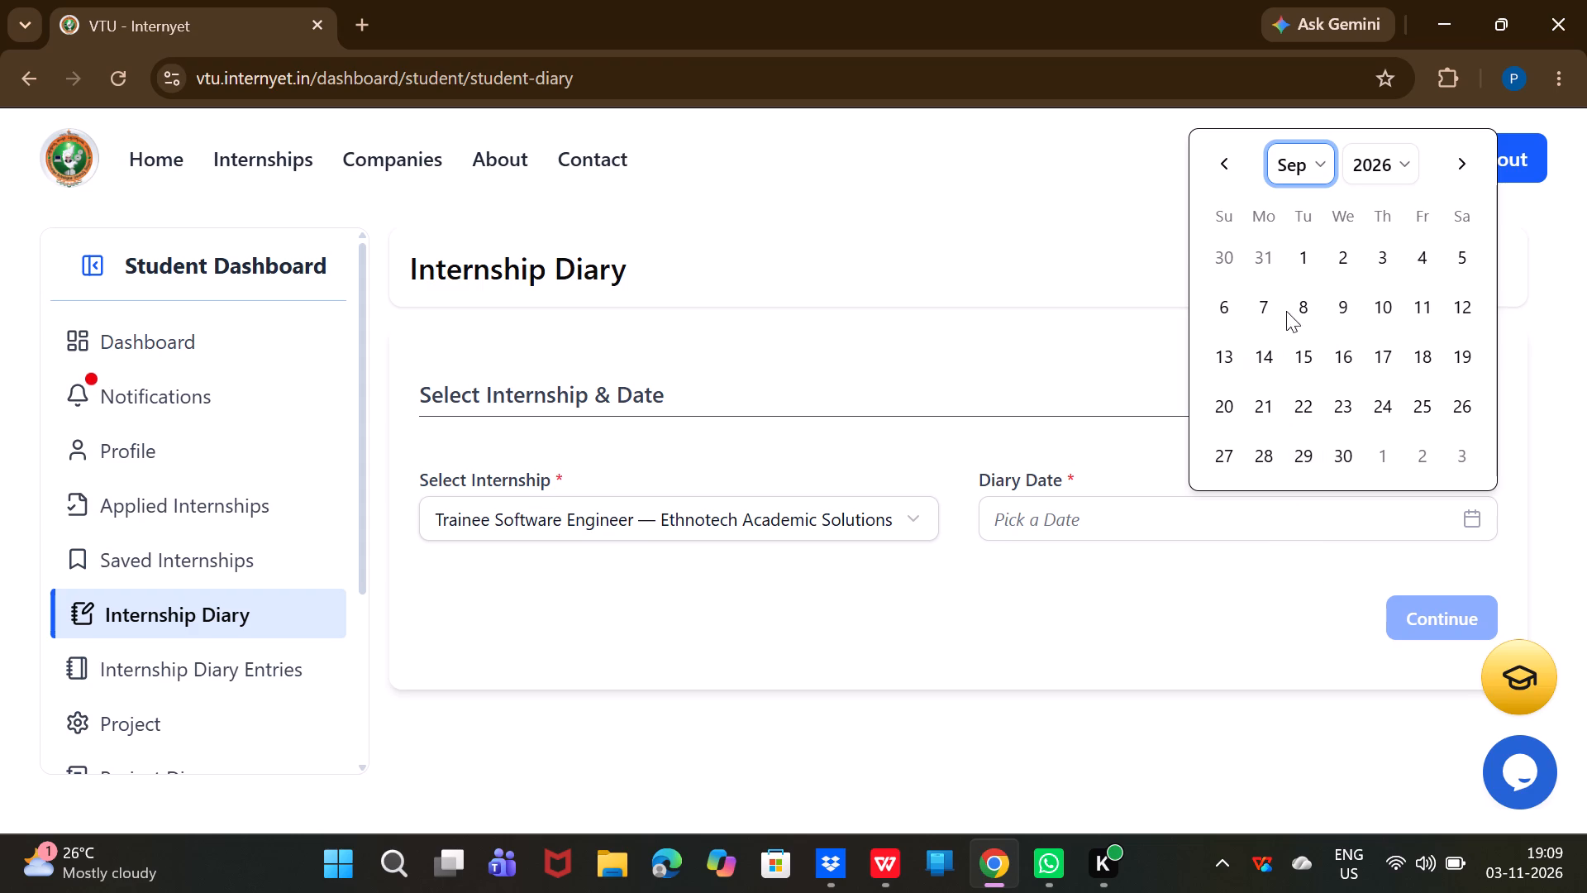
{"action": "left_click", "coordinate": [1397, 248]}
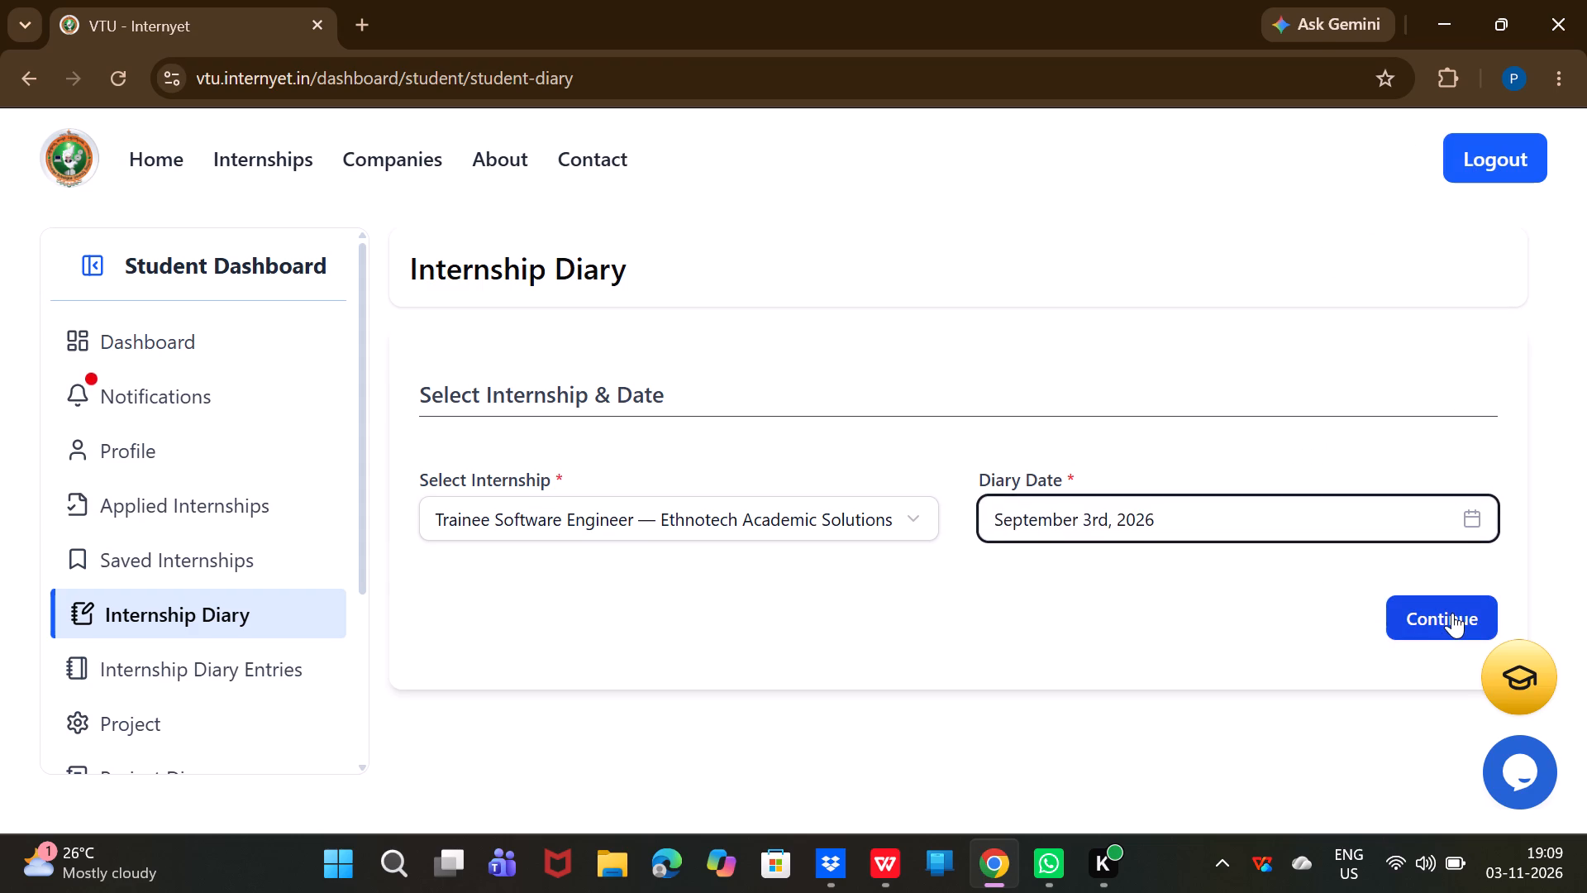
{"action": "left_click", "coordinate": [1452, 613]}
Paste the copied Day 15 text into the Work Summary field of the 3 September 2026 entry.
{"action": "scroll", "coordinate": [769, 598], "scroll_direction": "down", "scroll_amount": 2}
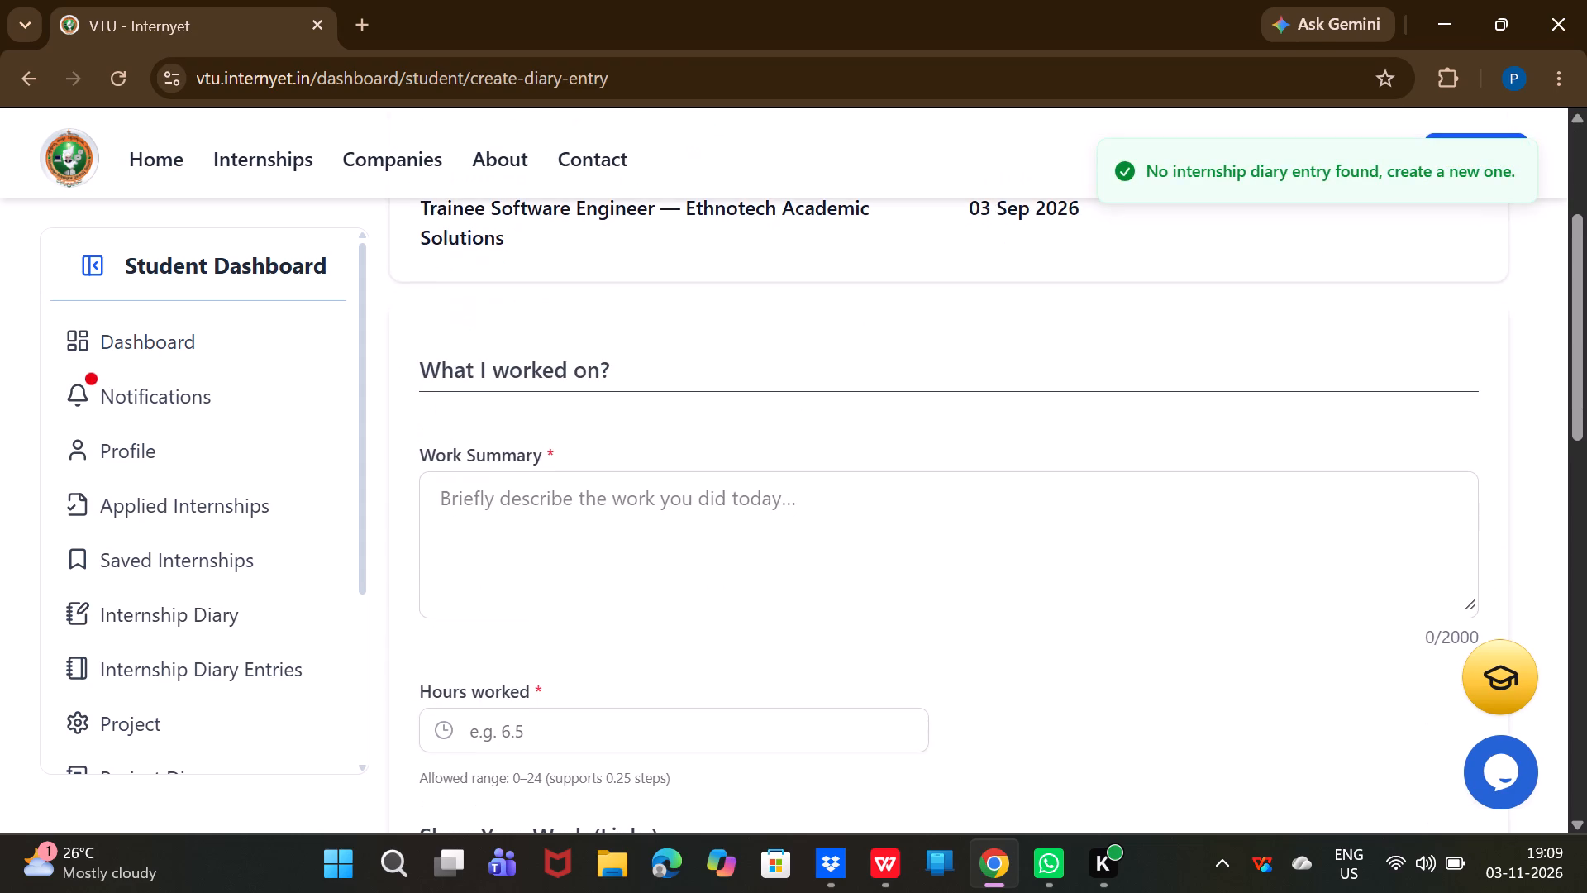
{"action": "left_click", "coordinate": [741, 523]}
{"action": "key", "text": "ctrl+v"}
Set the hours worked to 6 in the 3 September 2026 diary entry.
{"action": "scroll", "coordinate": [741, 523], "scroll_direction": "down", "scroll_amount": 2}
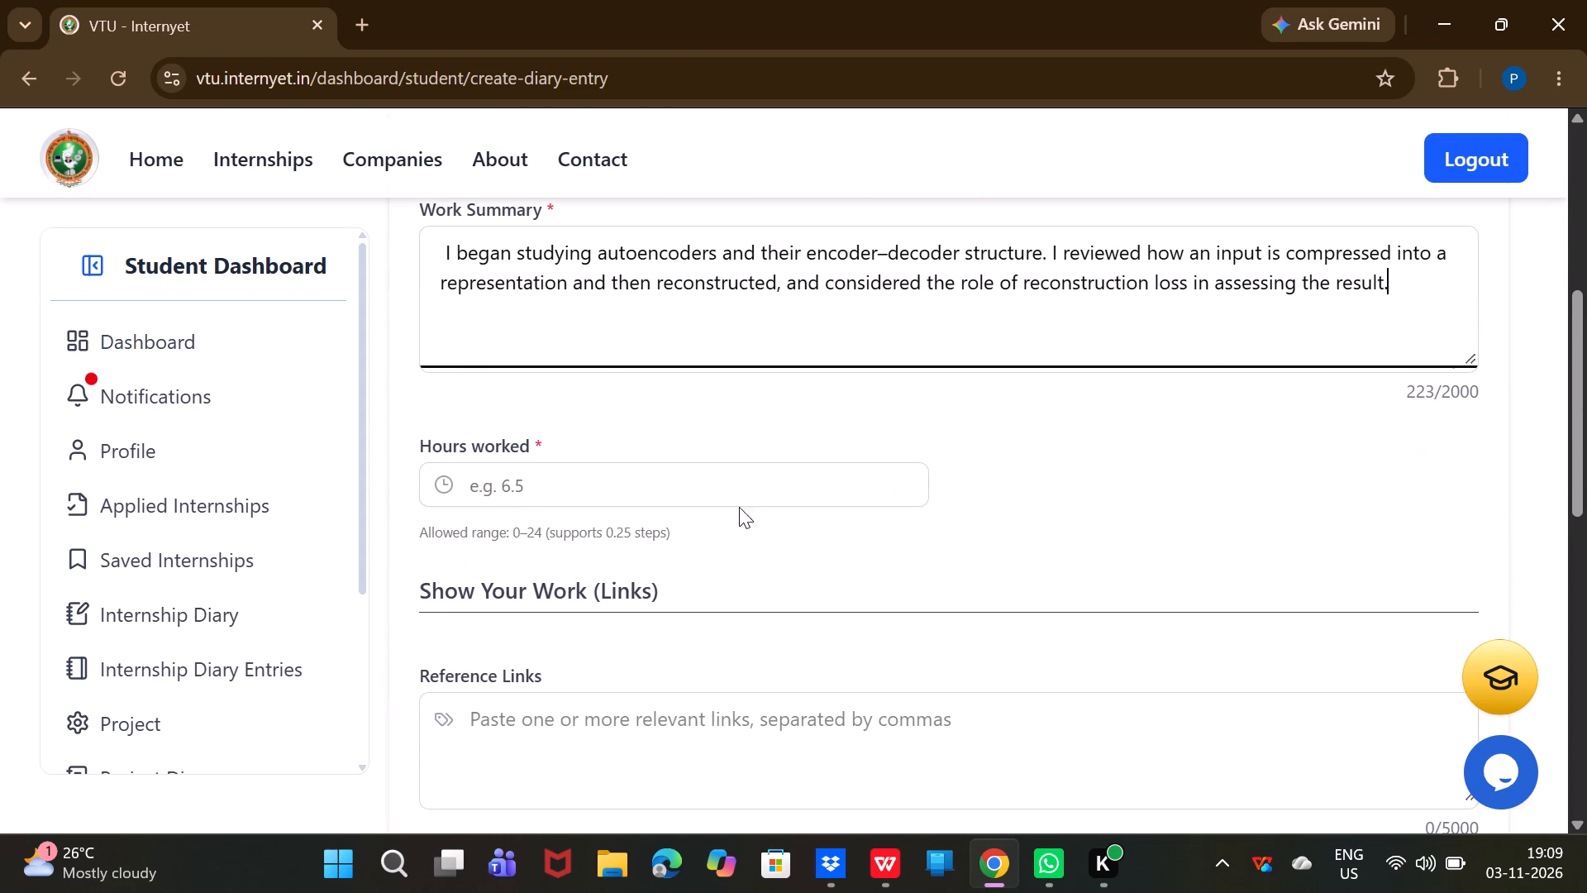
{"action": "left_click", "coordinate": [738, 494]}
{"action": "key", "text": "6"}
Copy the Day 15 Learnings and Outcomes text from the WPS Office document into the Learnings / Outcomes field in Chrome.
{"action": "scroll", "coordinate": [738, 494], "scroll_direction": "down", "scroll_amount": 2}
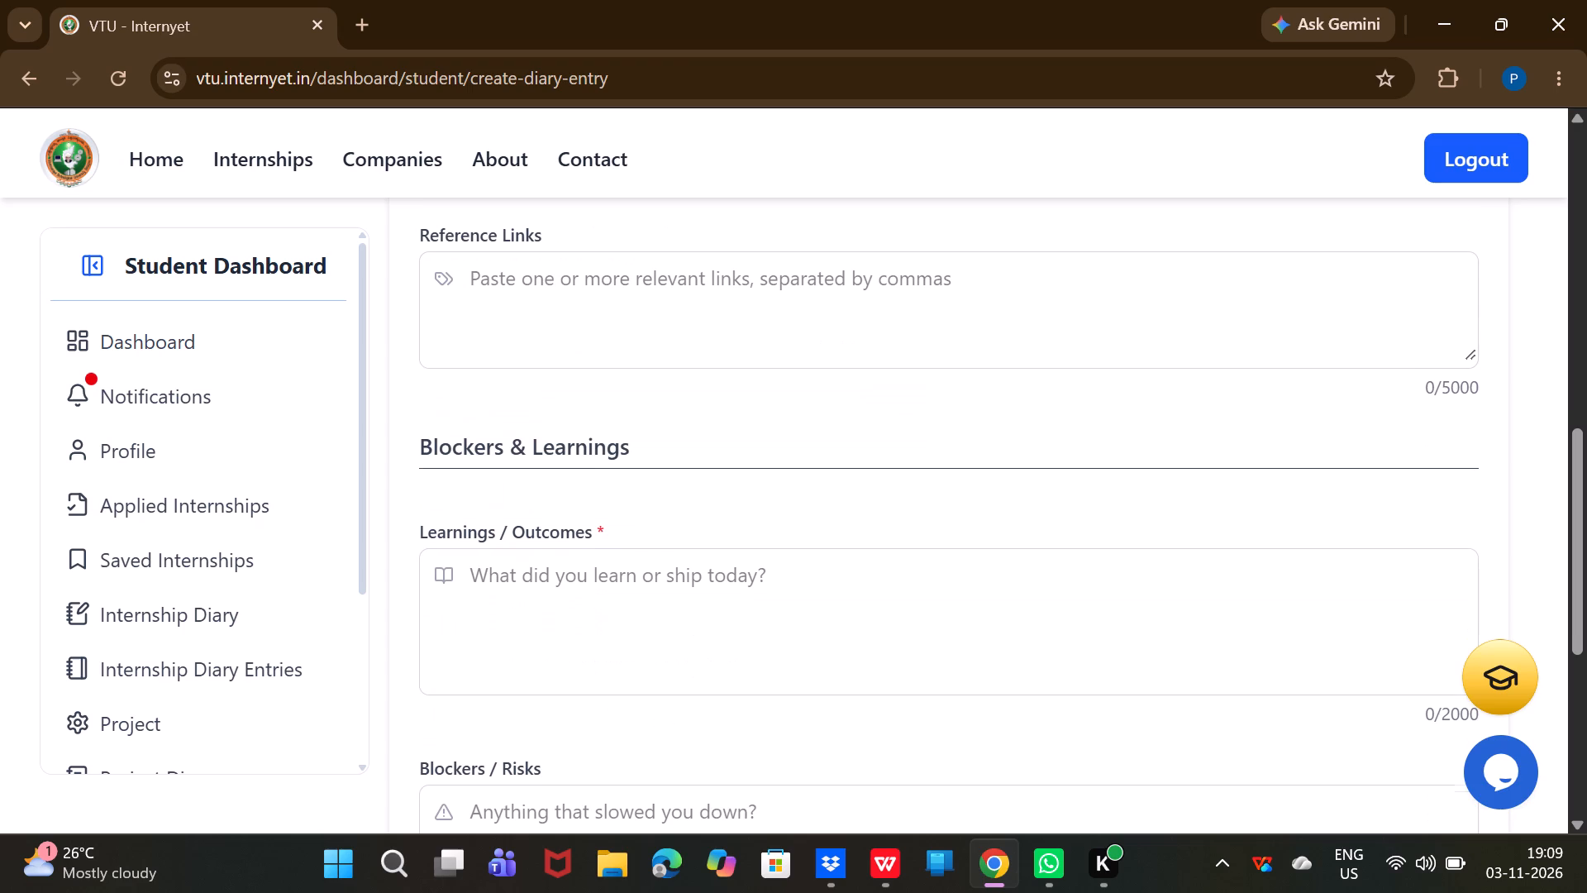
{"action": "scroll", "coordinate": [738, 494], "scroll_direction": "down", "scroll_amount": 1}
{"action": "left_click", "coordinate": [678, 599]}
{"action": "left_click", "coordinate": [873, 865]}
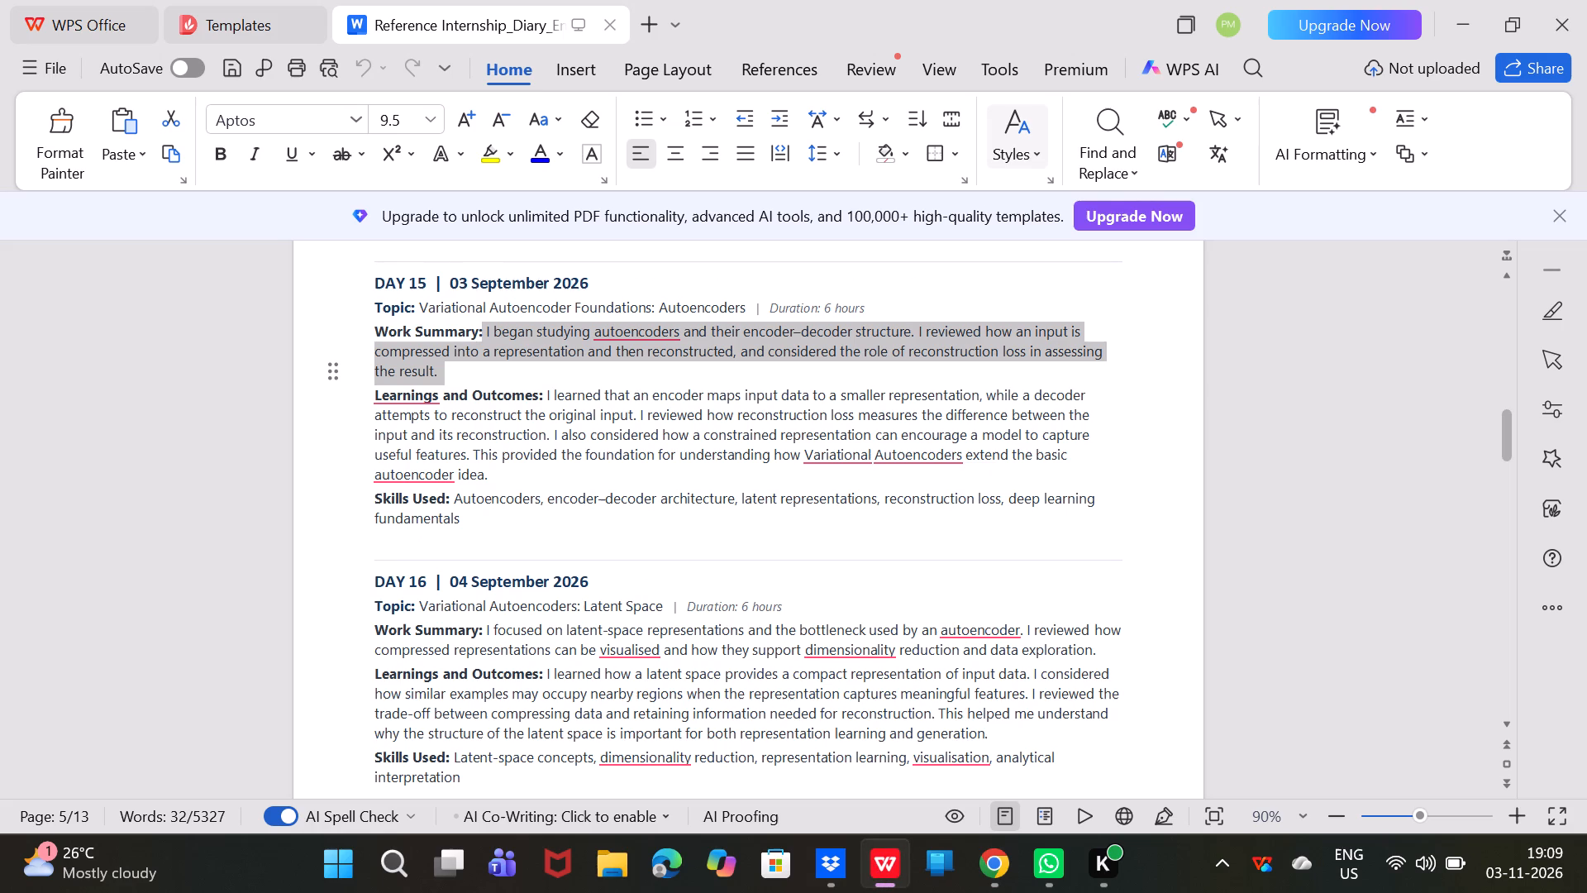
{"action": "left_click_drag", "start_coordinate": [543, 394], "coordinate": [528, 485]}
{"action": "key", "text": "ctrl+c"}
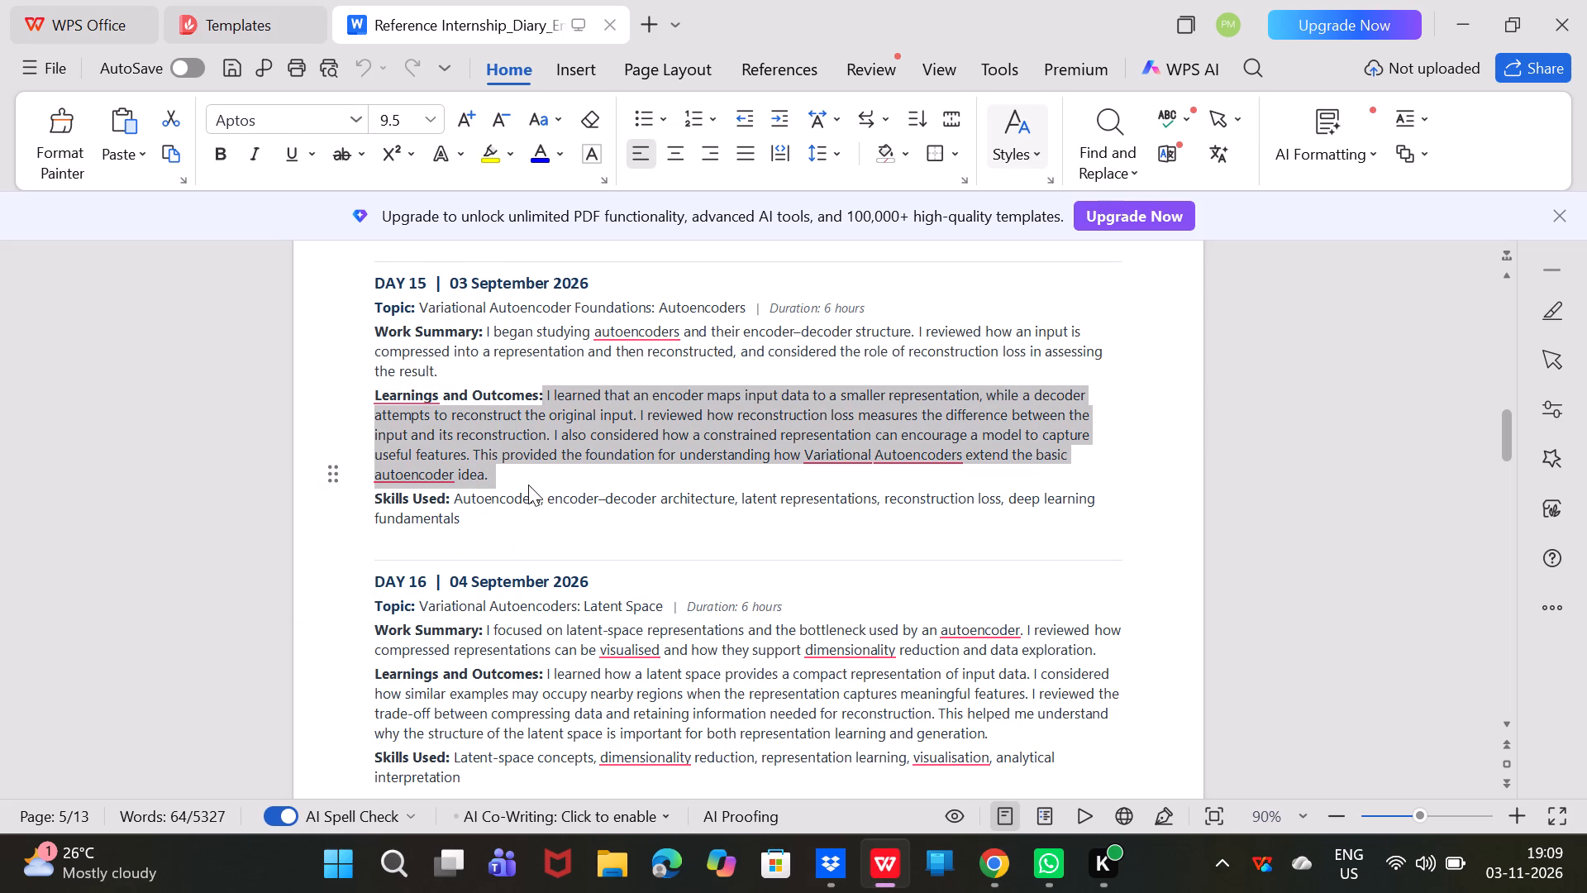
{"action": "left_click", "coordinate": [989, 883]}
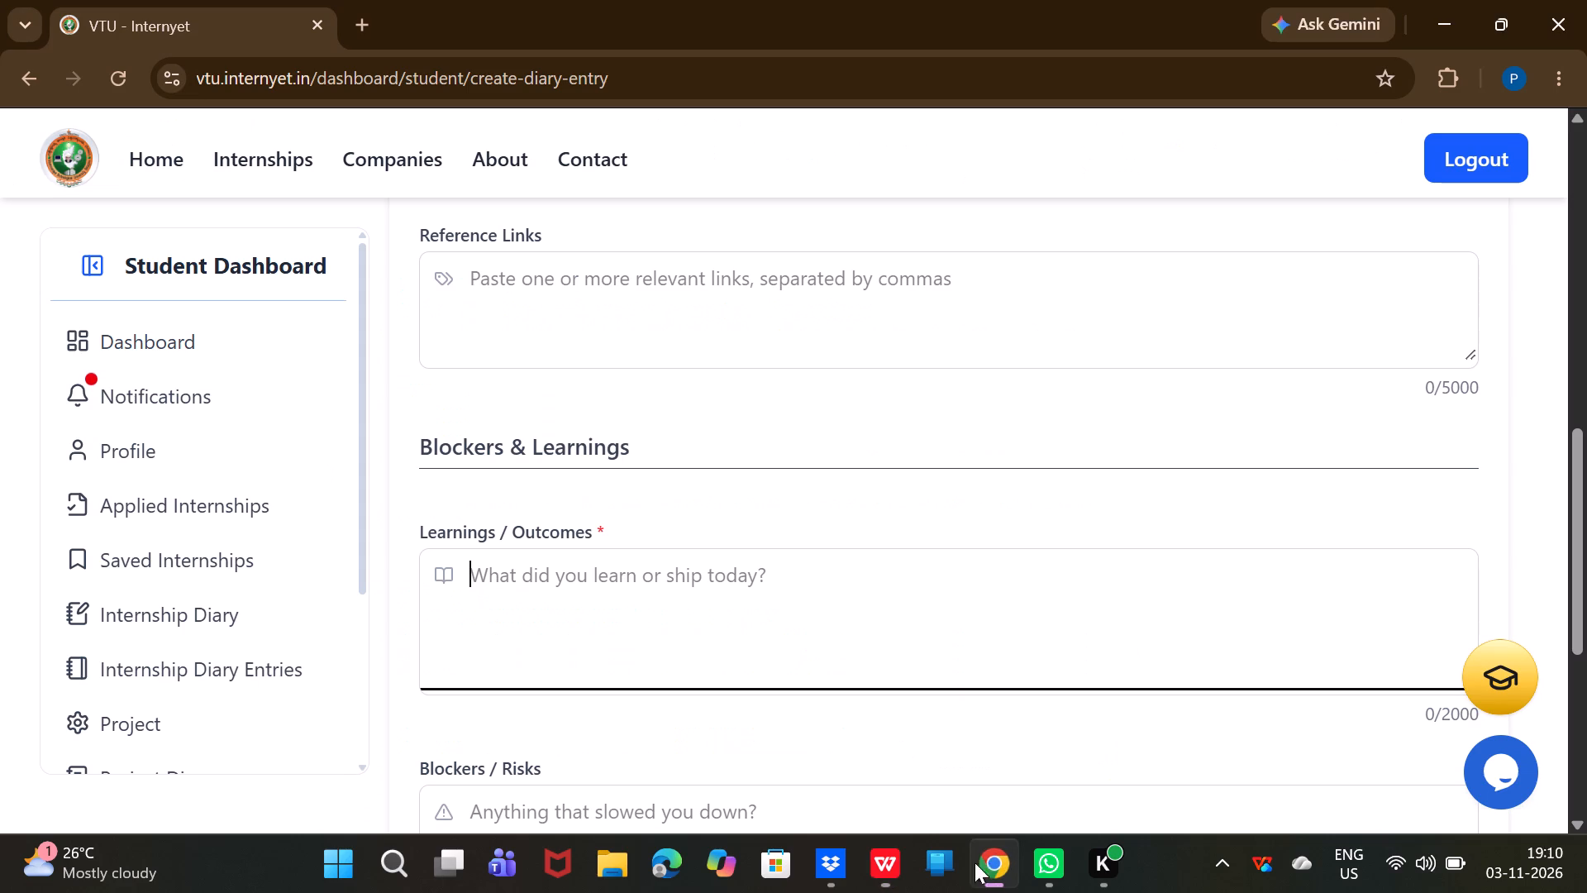
{"action": "left_click", "coordinate": [752, 668]}
{"action": "key", "text": "ctrl+v"}
Add the Generative ai skill to the 3 September 2026 diary entry and save the entry.
{"action": "scroll", "coordinate": [752, 668], "scroll_direction": "down", "scroll_amount": 3}
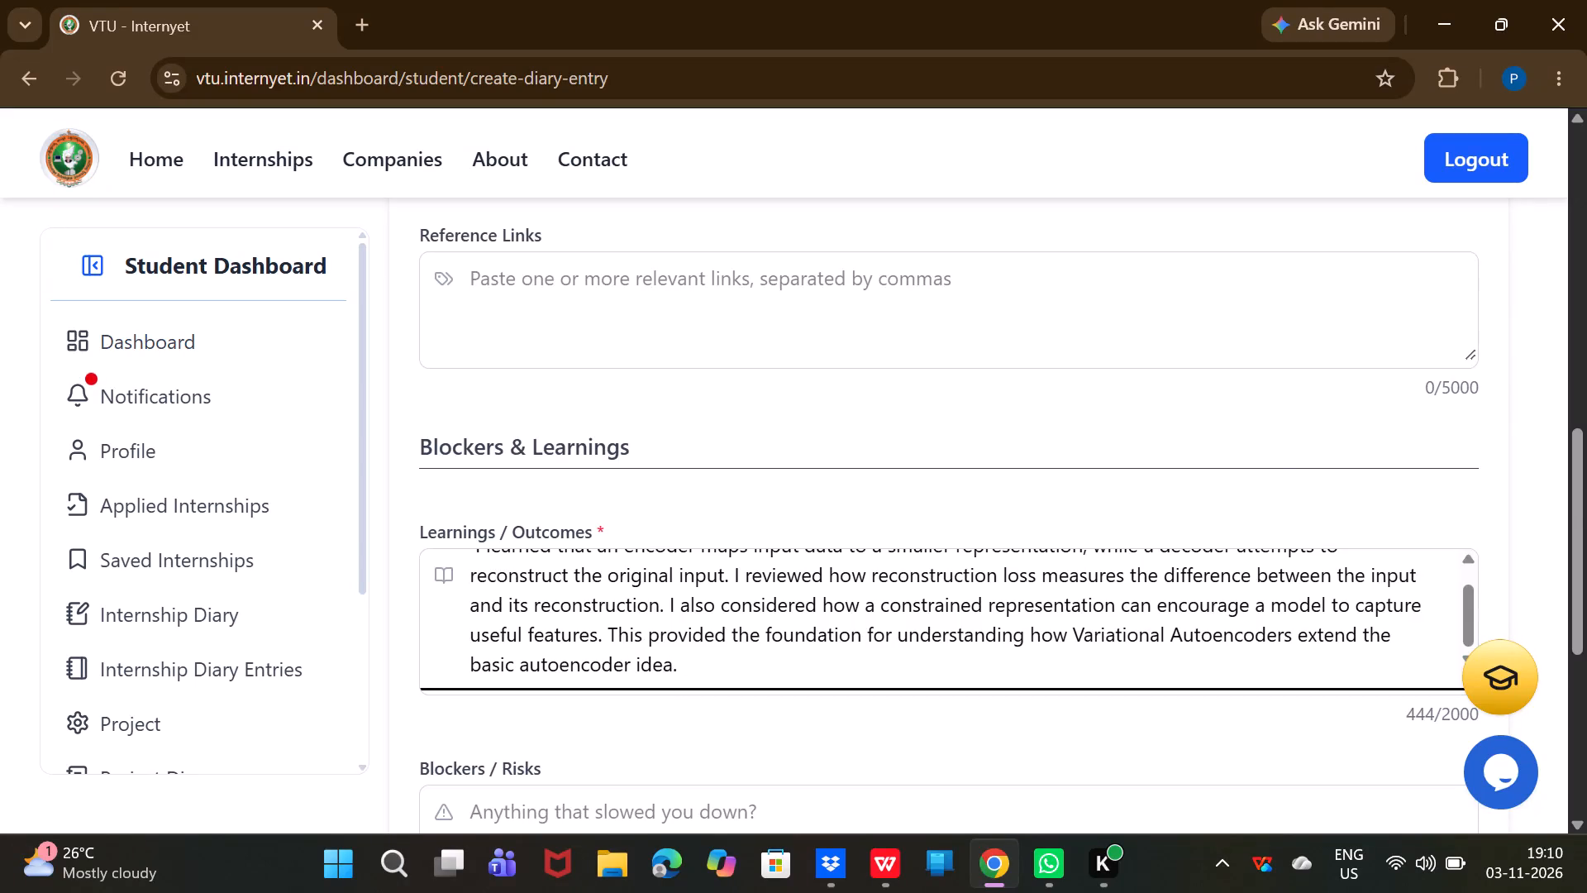
{"action": "scroll", "coordinate": [752, 668], "scroll_direction": "down", "scroll_amount": 4}
{"action": "left_click", "coordinate": [739, 628]}
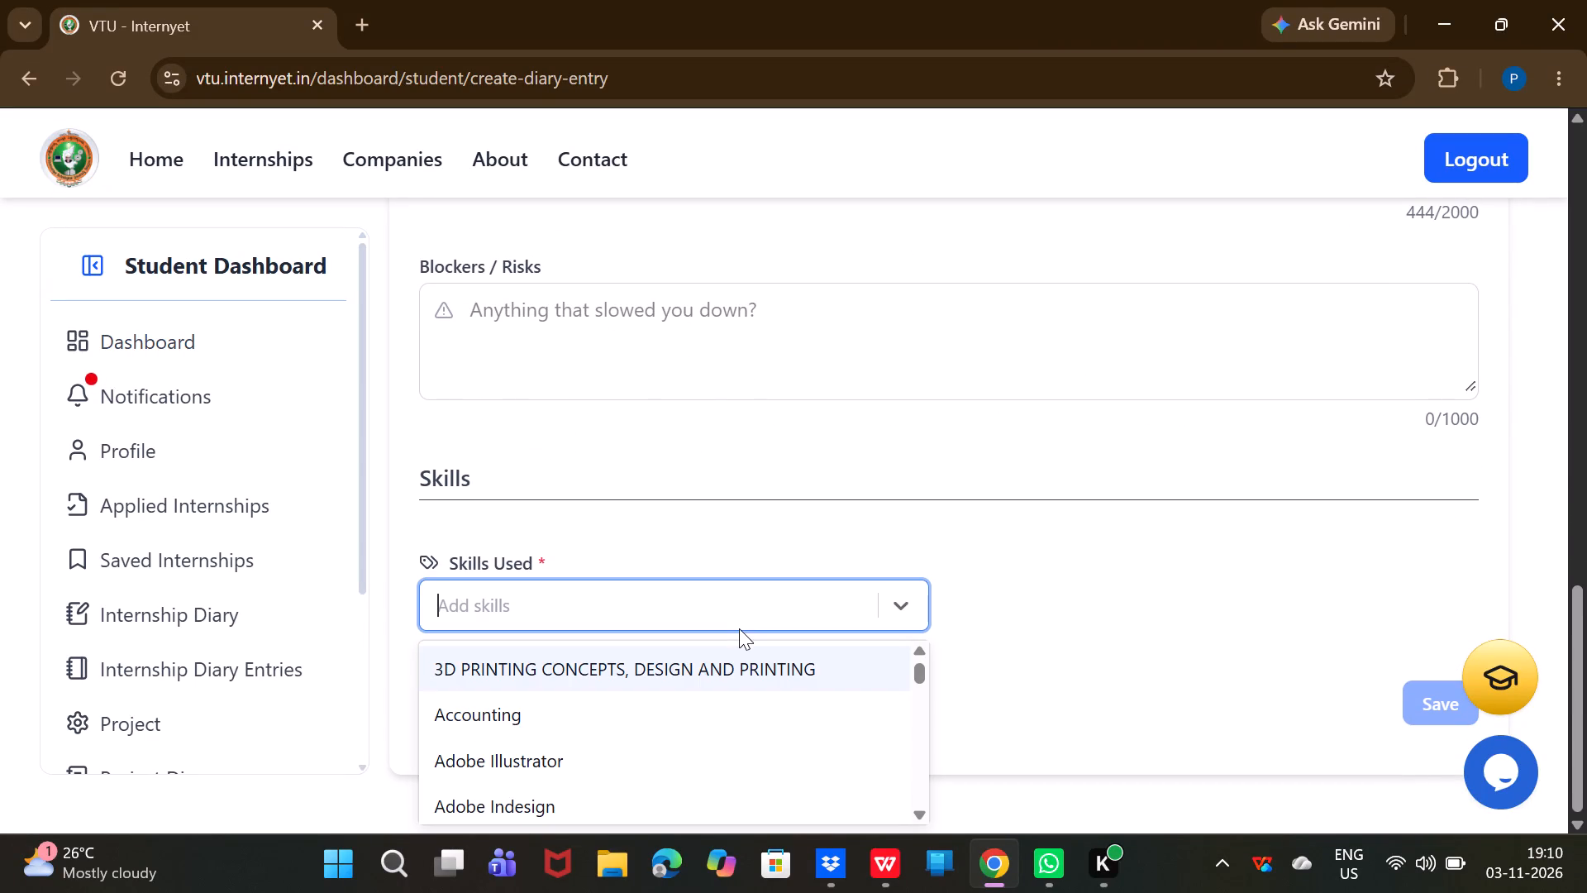
{"action": "type", "text": "gene"}
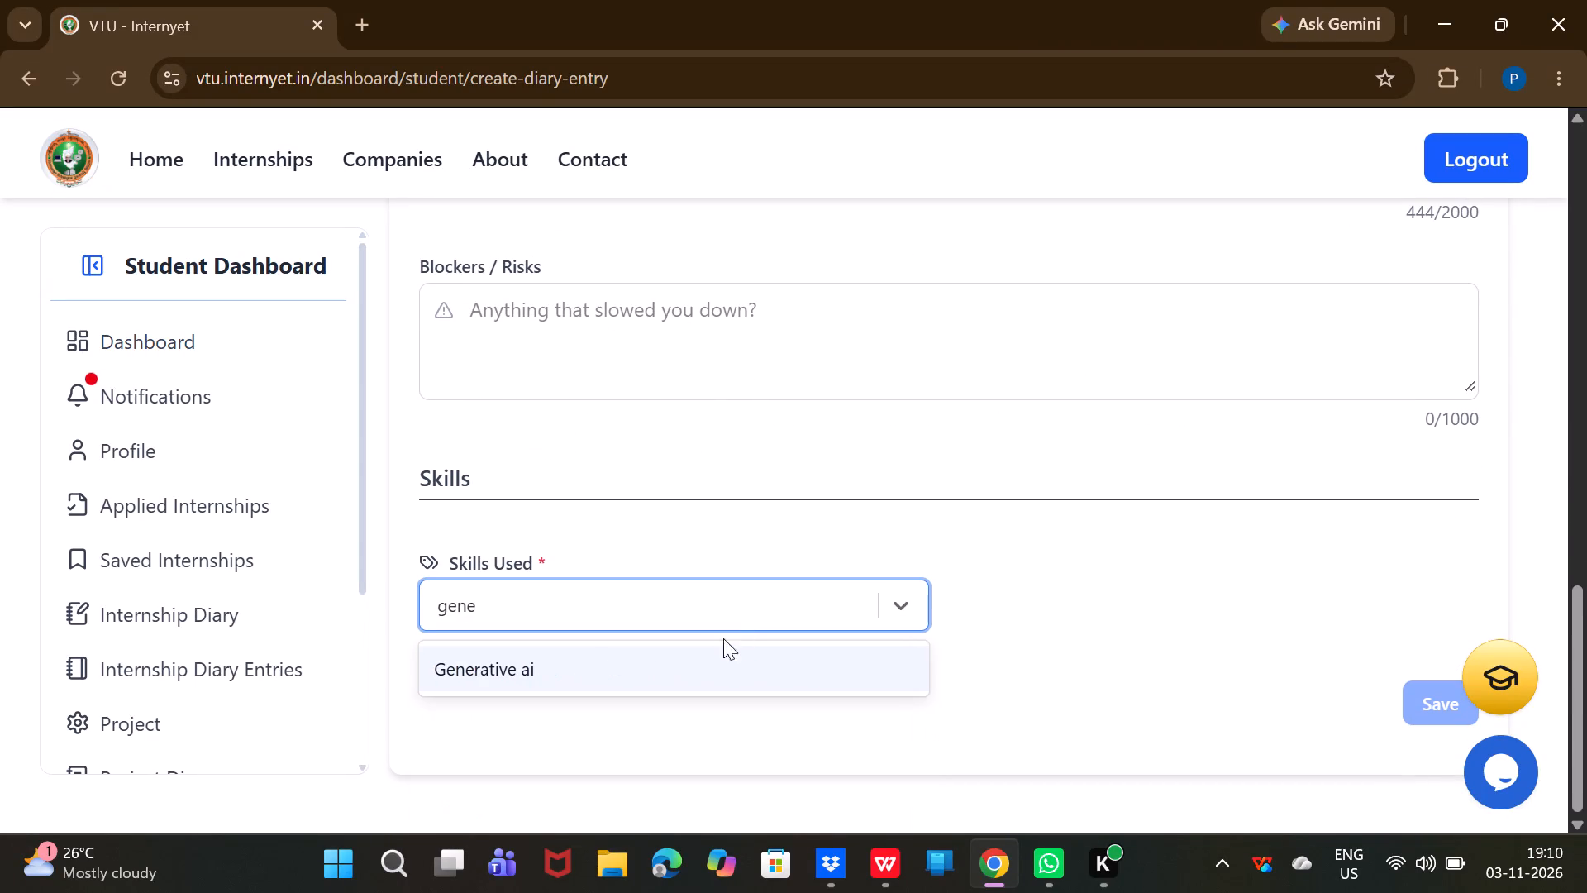
{"action": "left_click", "coordinate": [694, 644]}
{"action": "left_click", "coordinate": [695, 652]}
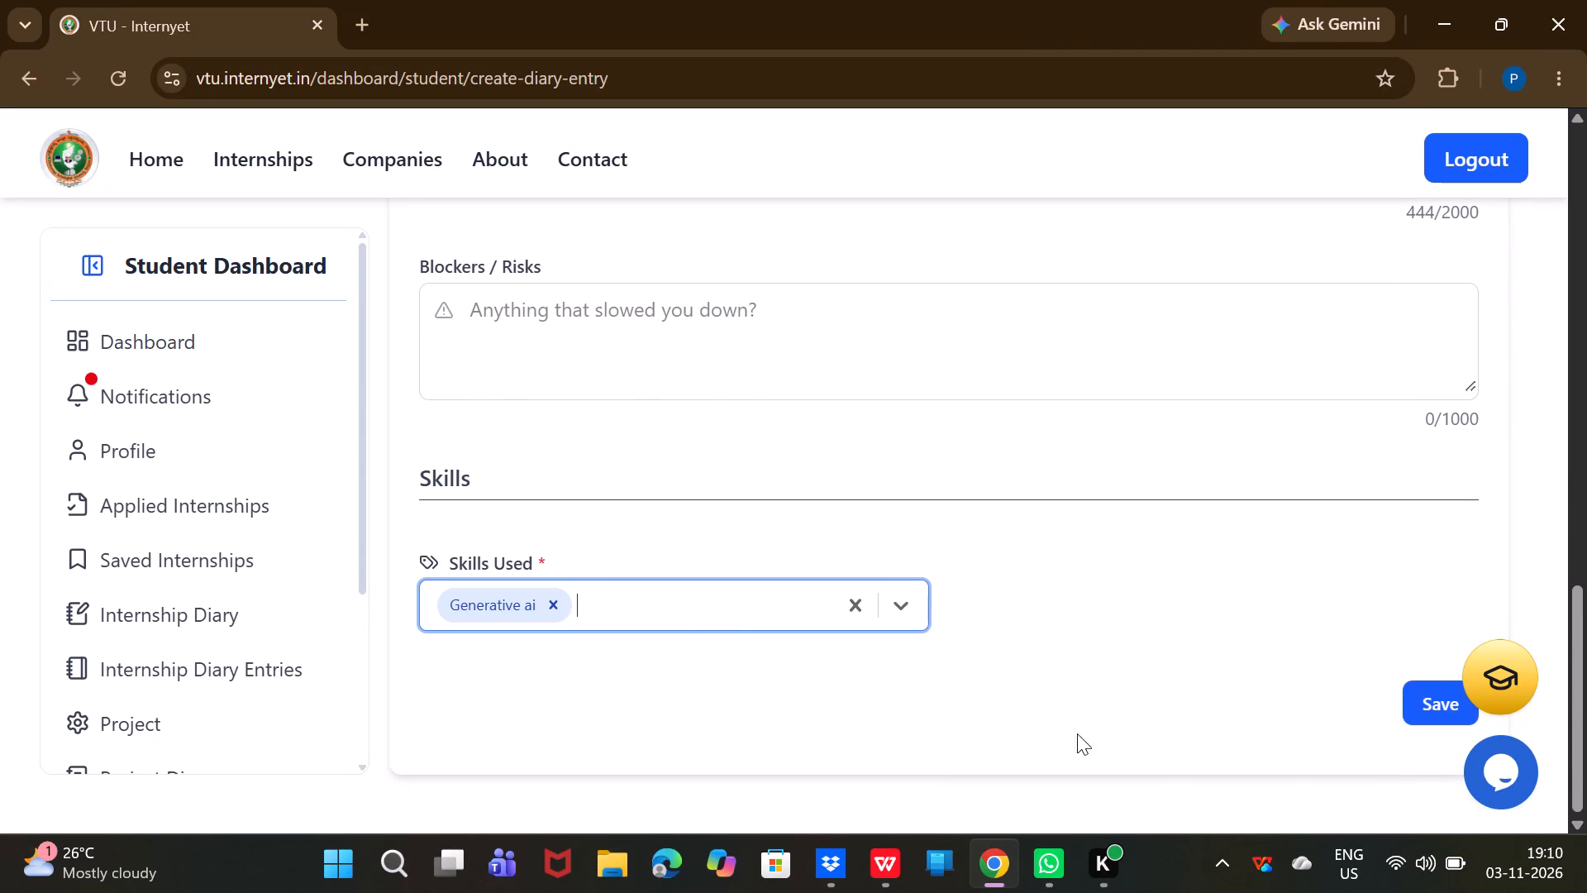
{"action": "left_click", "coordinate": [1465, 704]}
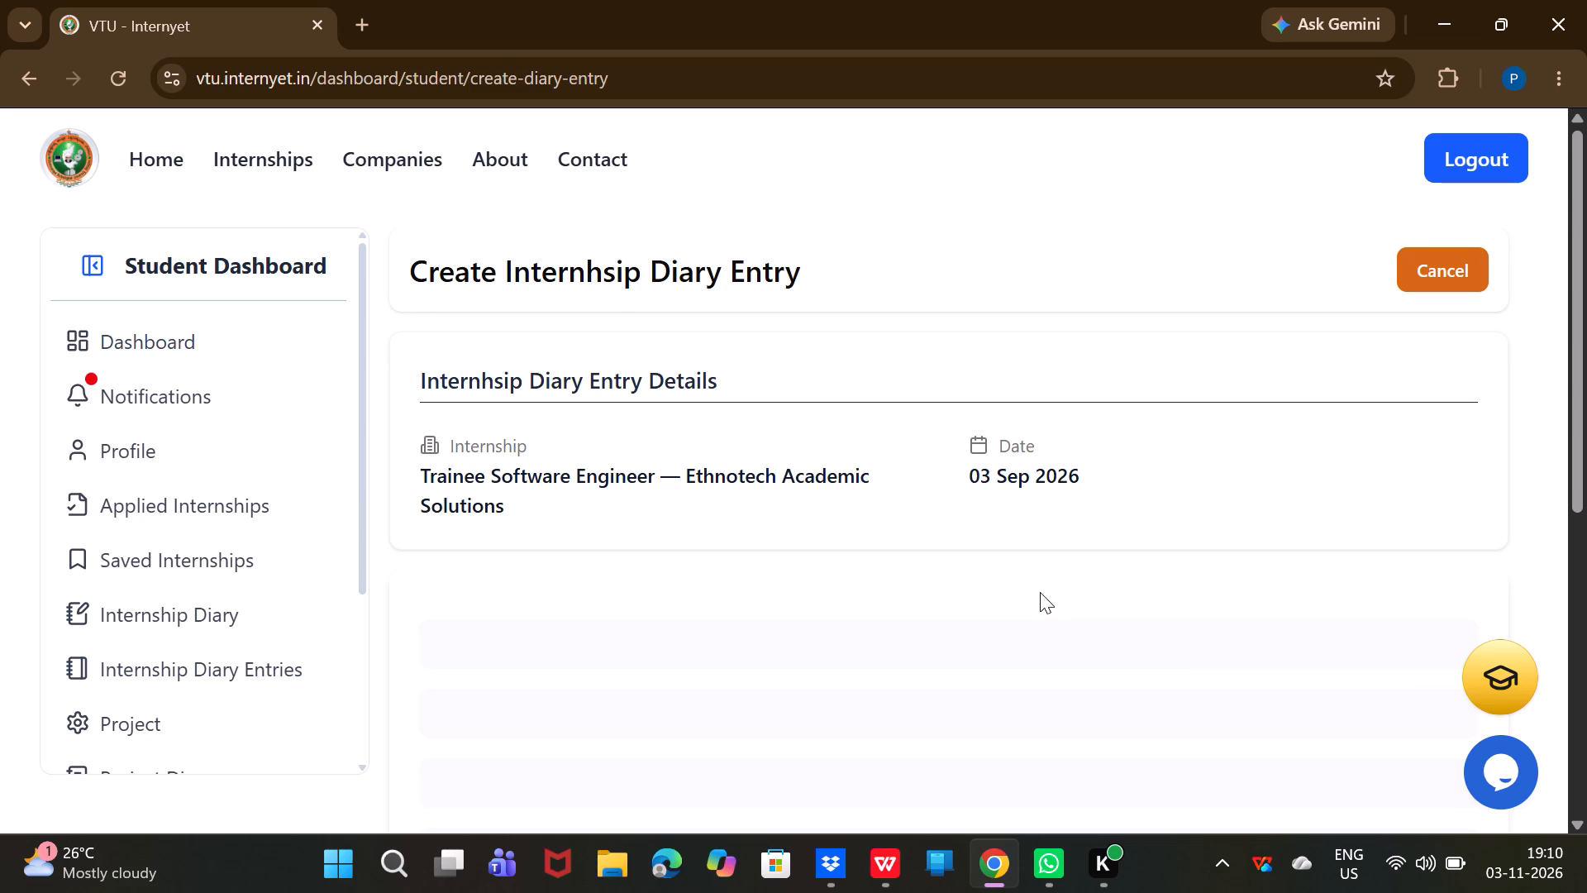
{"action": "scroll", "coordinate": [1040, 592], "scroll_direction": "down", "scroll_amount": 2}
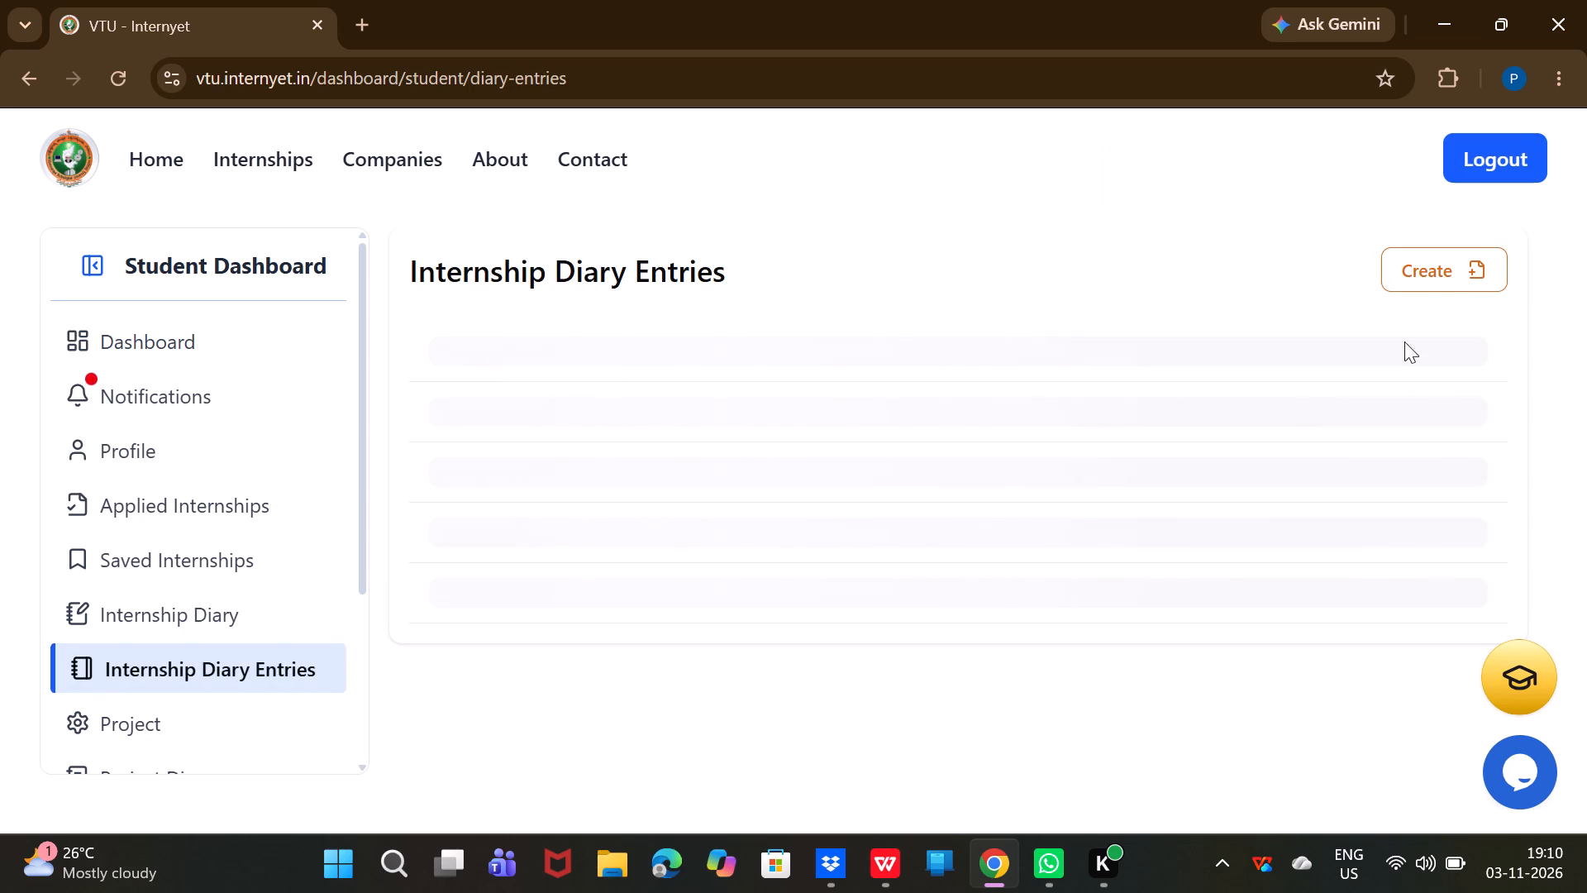
After checking Day 16 in the WPS Office document, create a diary entry in Chrome for the Trainee Software Engineer internship dated 4 September 2026.
{"action": "left_click", "coordinate": [1434, 265]}
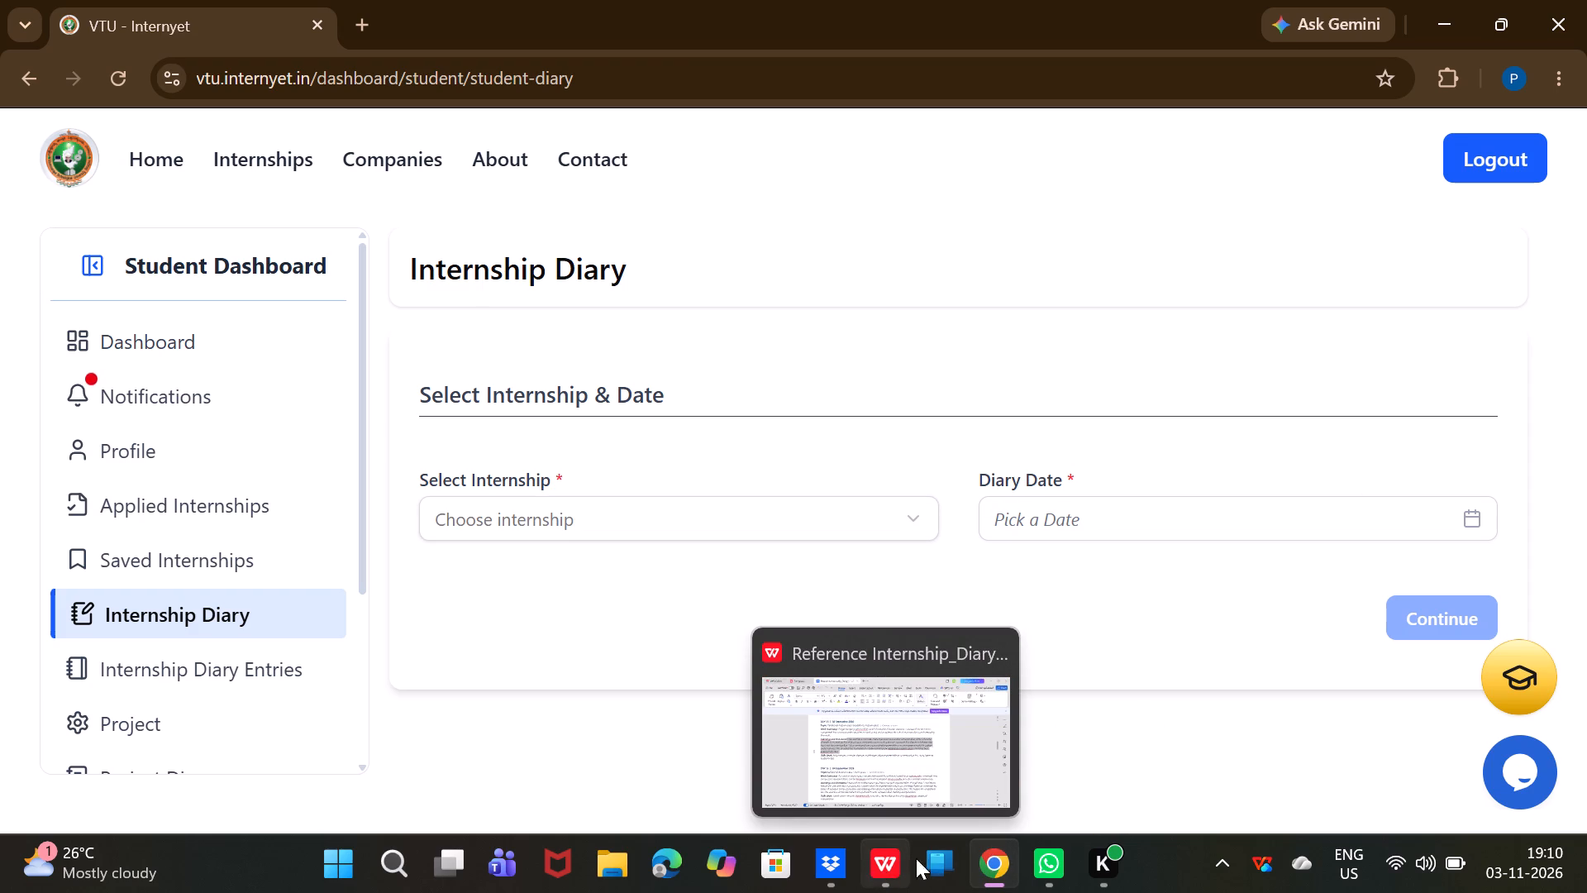
{"action": "left_click", "coordinate": [890, 867]}
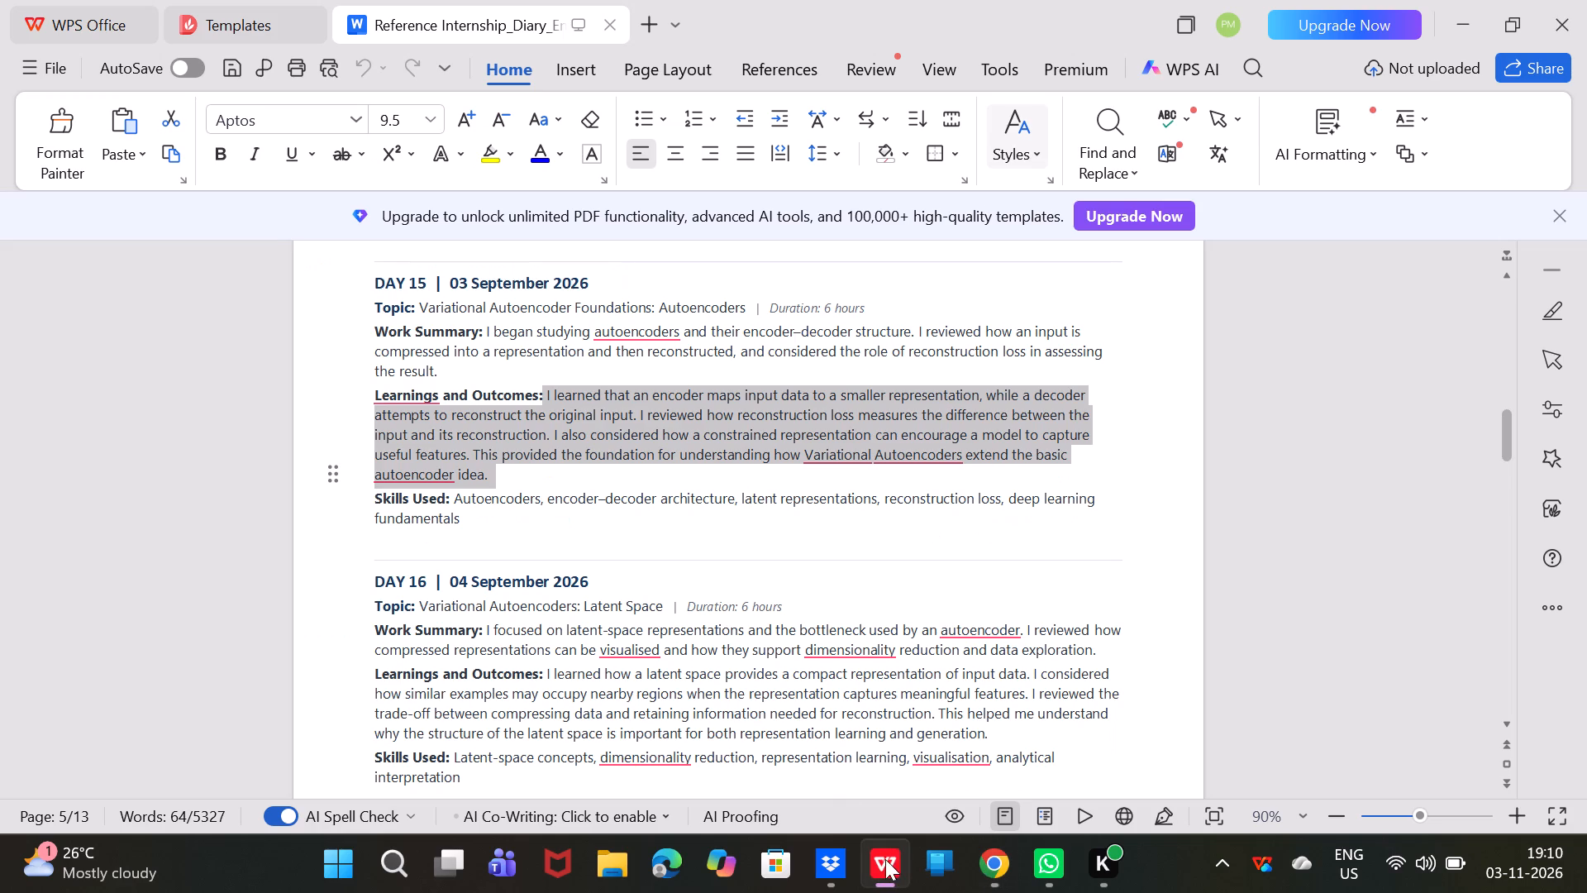
{"action": "scroll", "coordinate": [751, 639], "scroll_direction": "down", "scroll_amount": 3}
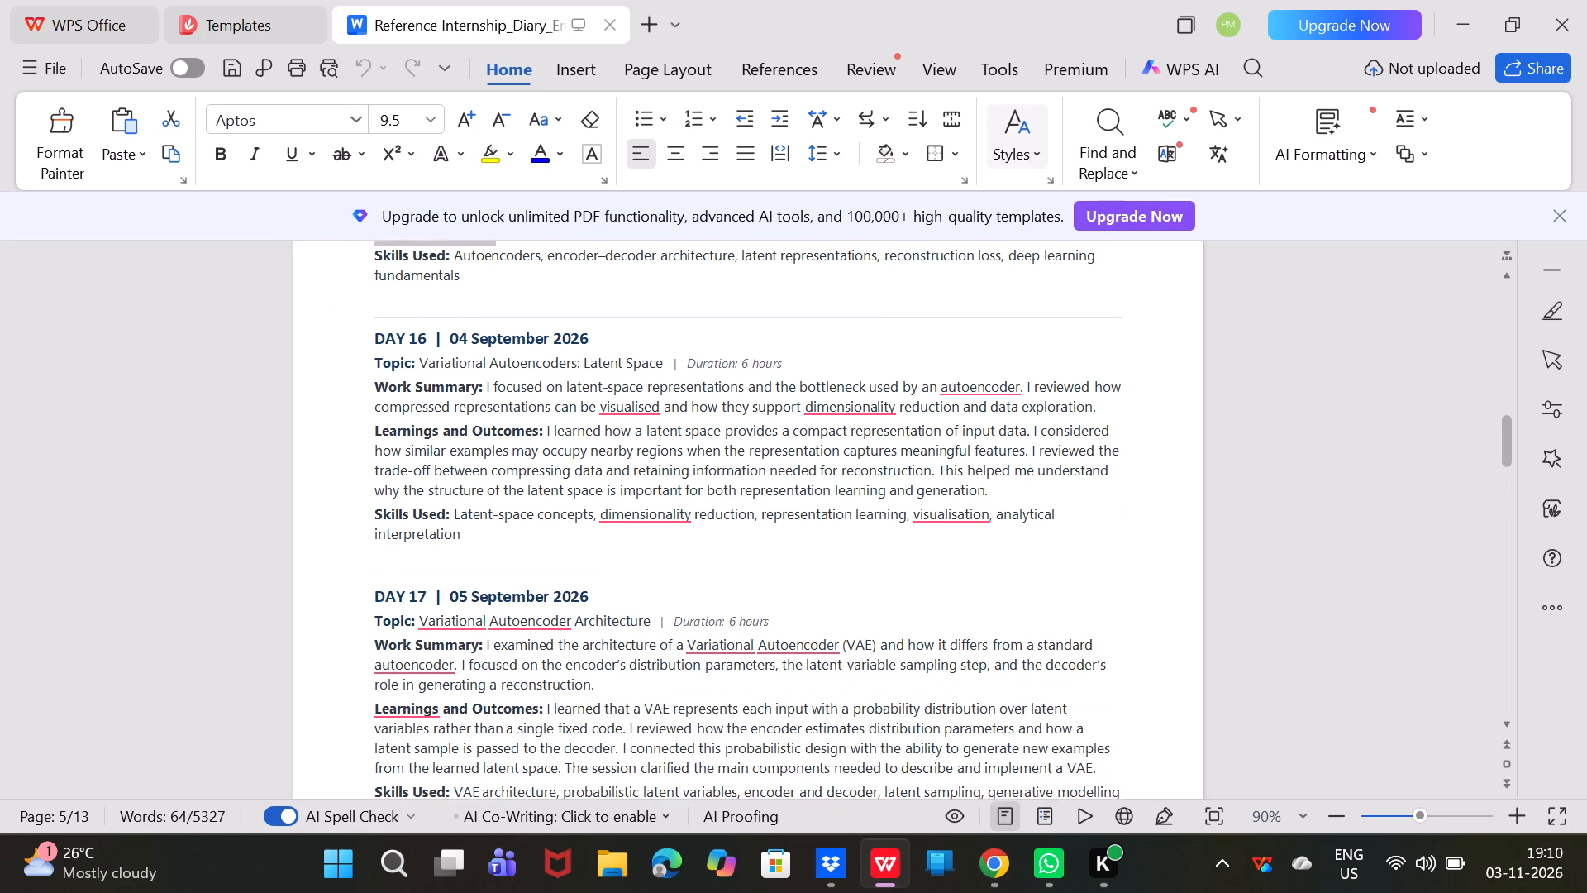
{"action": "scroll", "coordinate": [751, 639], "scroll_direction": "down", "scroll_amount": 3}
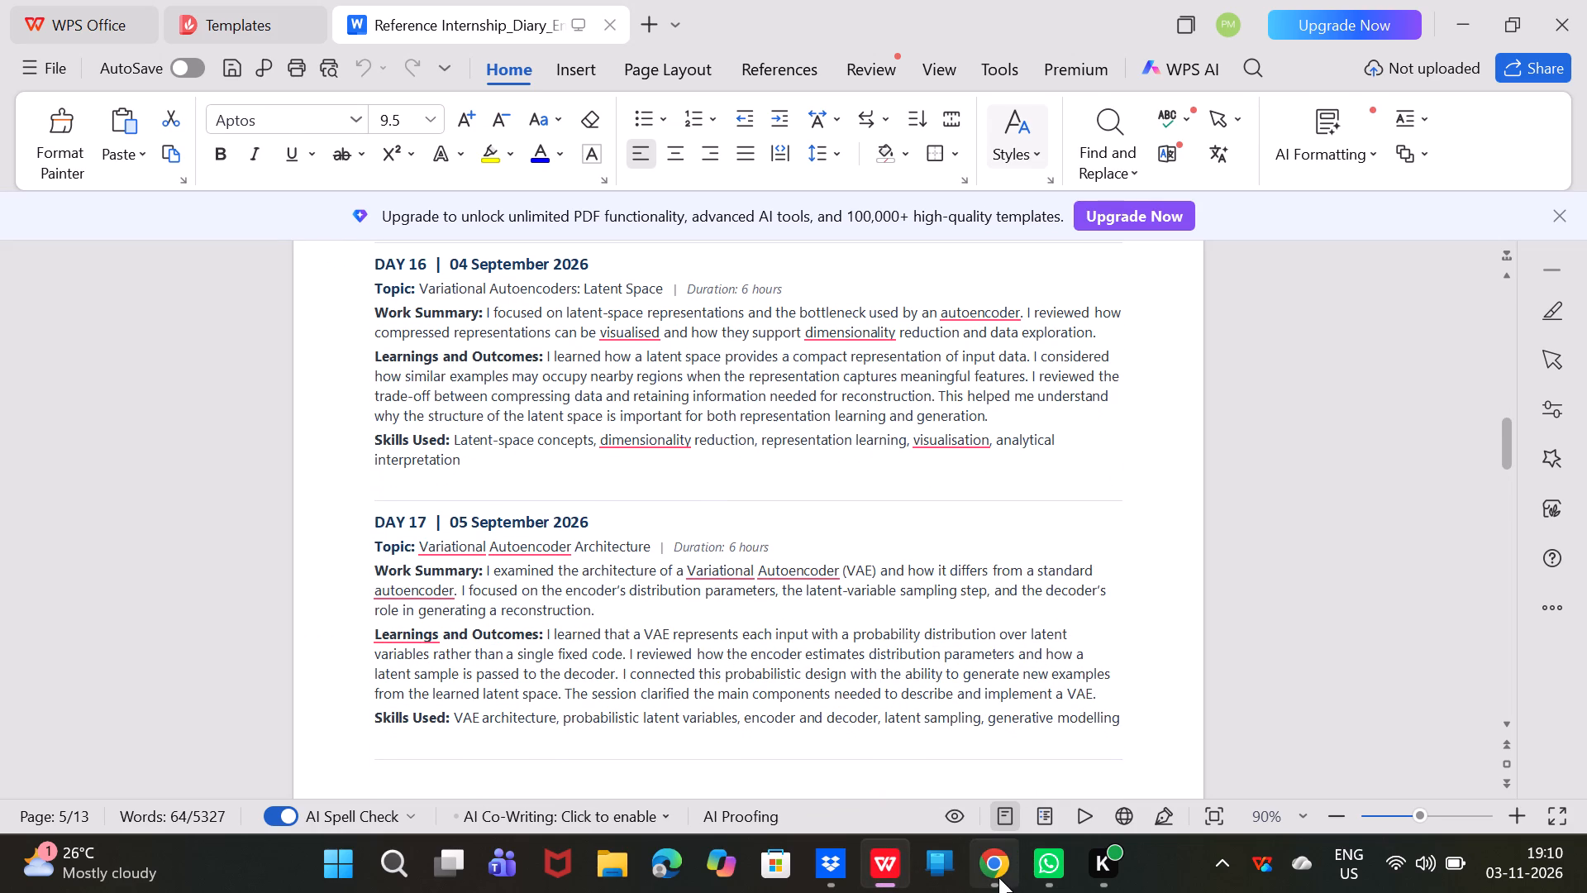
{"action": "left_click", "coordinate": [998, 877]}
{"action": "left_click", "coordinate": [847, 516]}
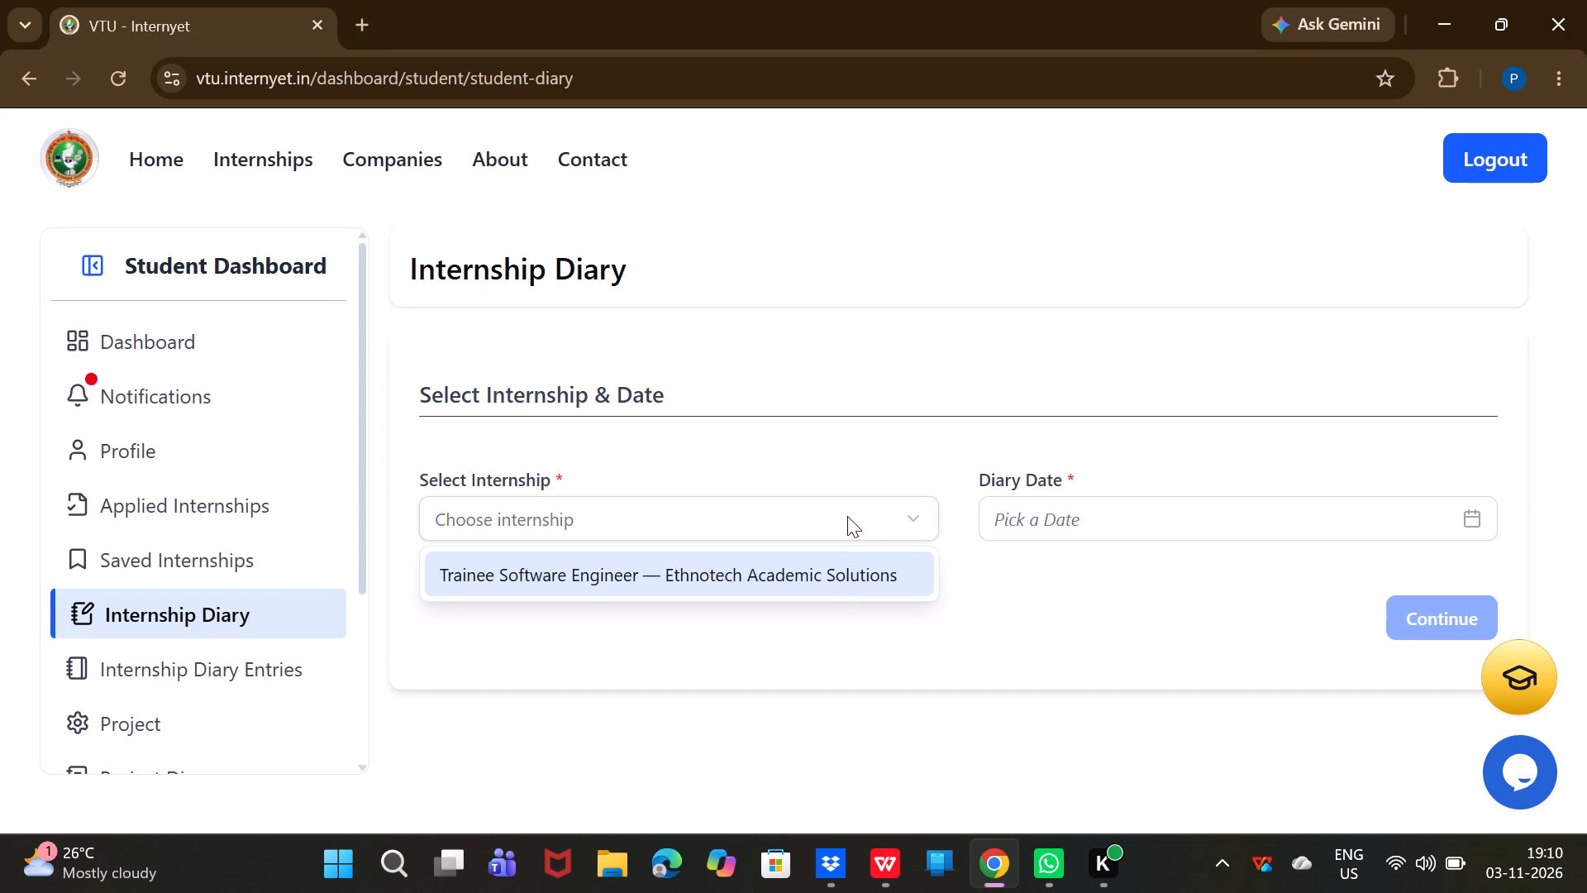
{"action": "left_click", "coordinate": [832, 572]}
{"action": "left_click", "coordinate": [1000, 525]}
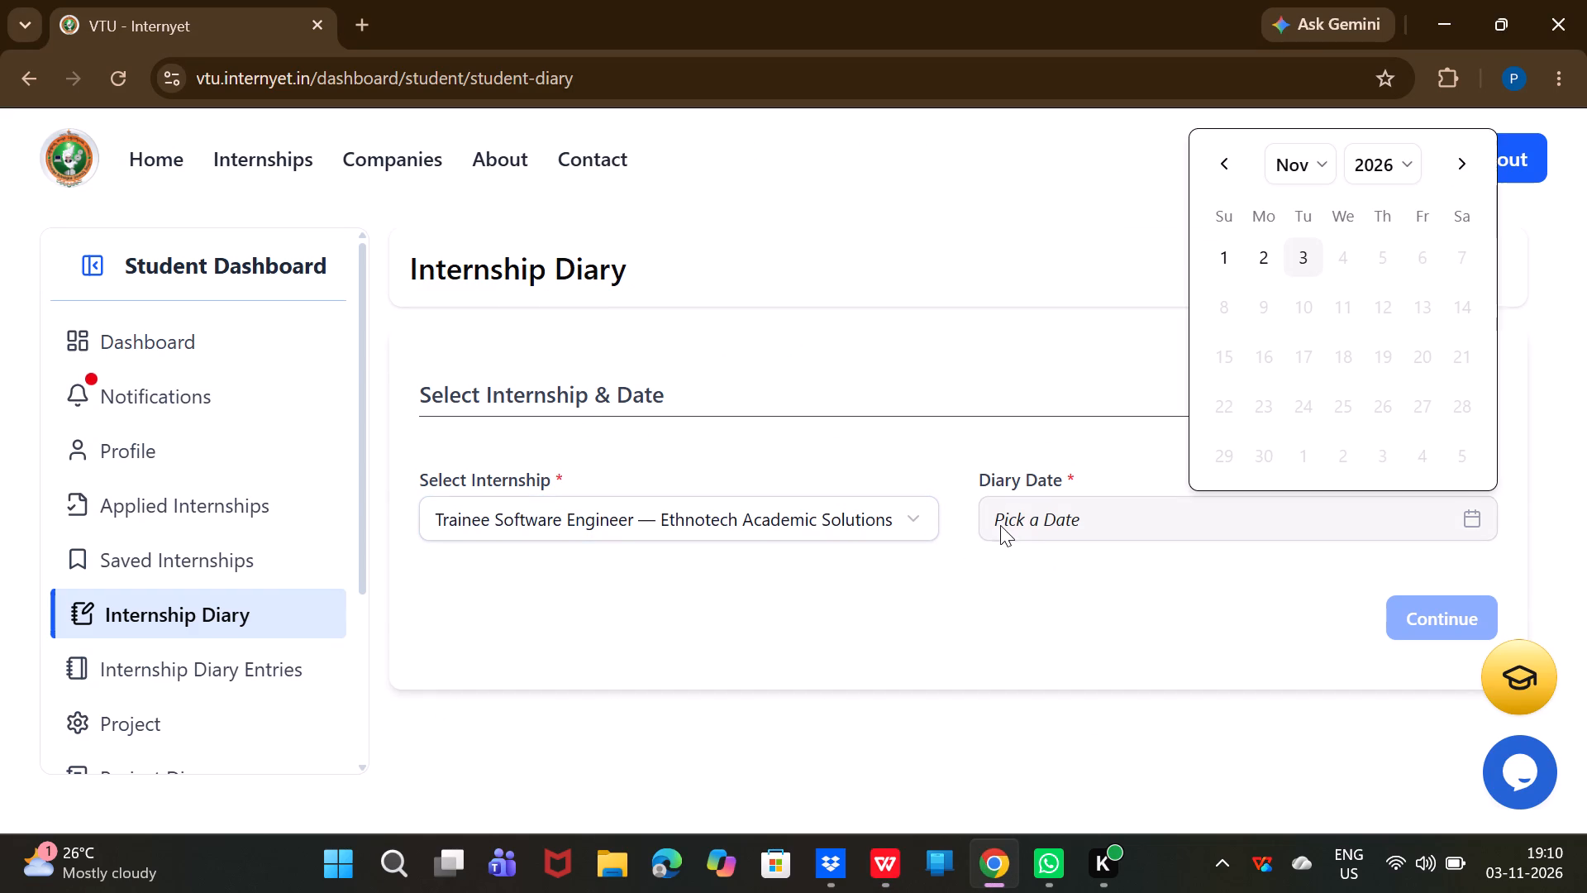
{"action": "left_click", "coordinate": [1316, 164]}
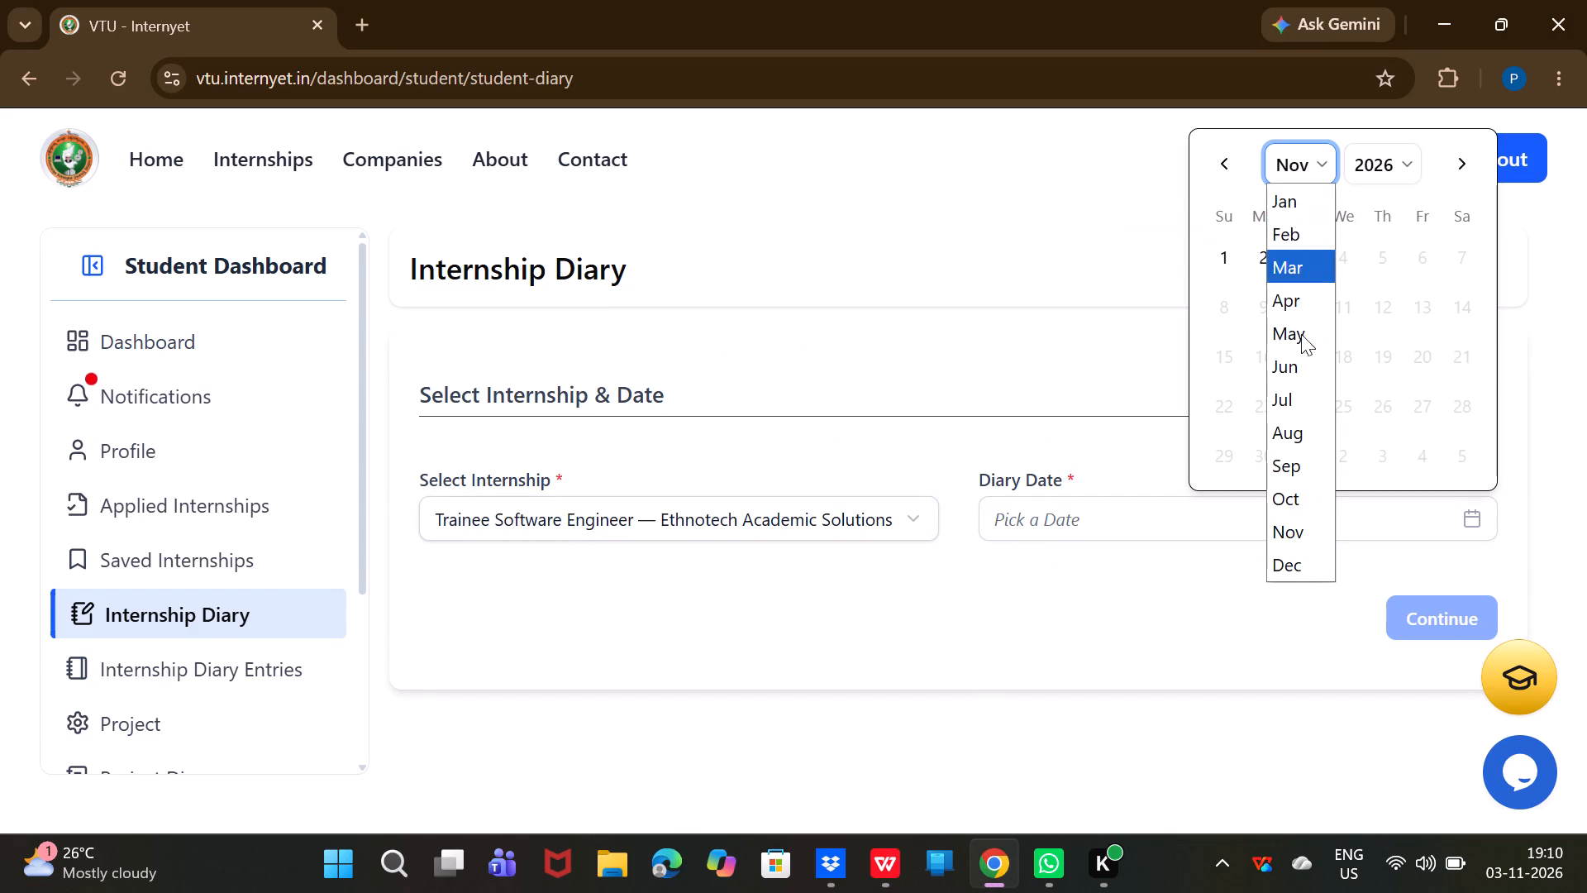
{"action": "left_click", "coordinate": [1300, 466]}
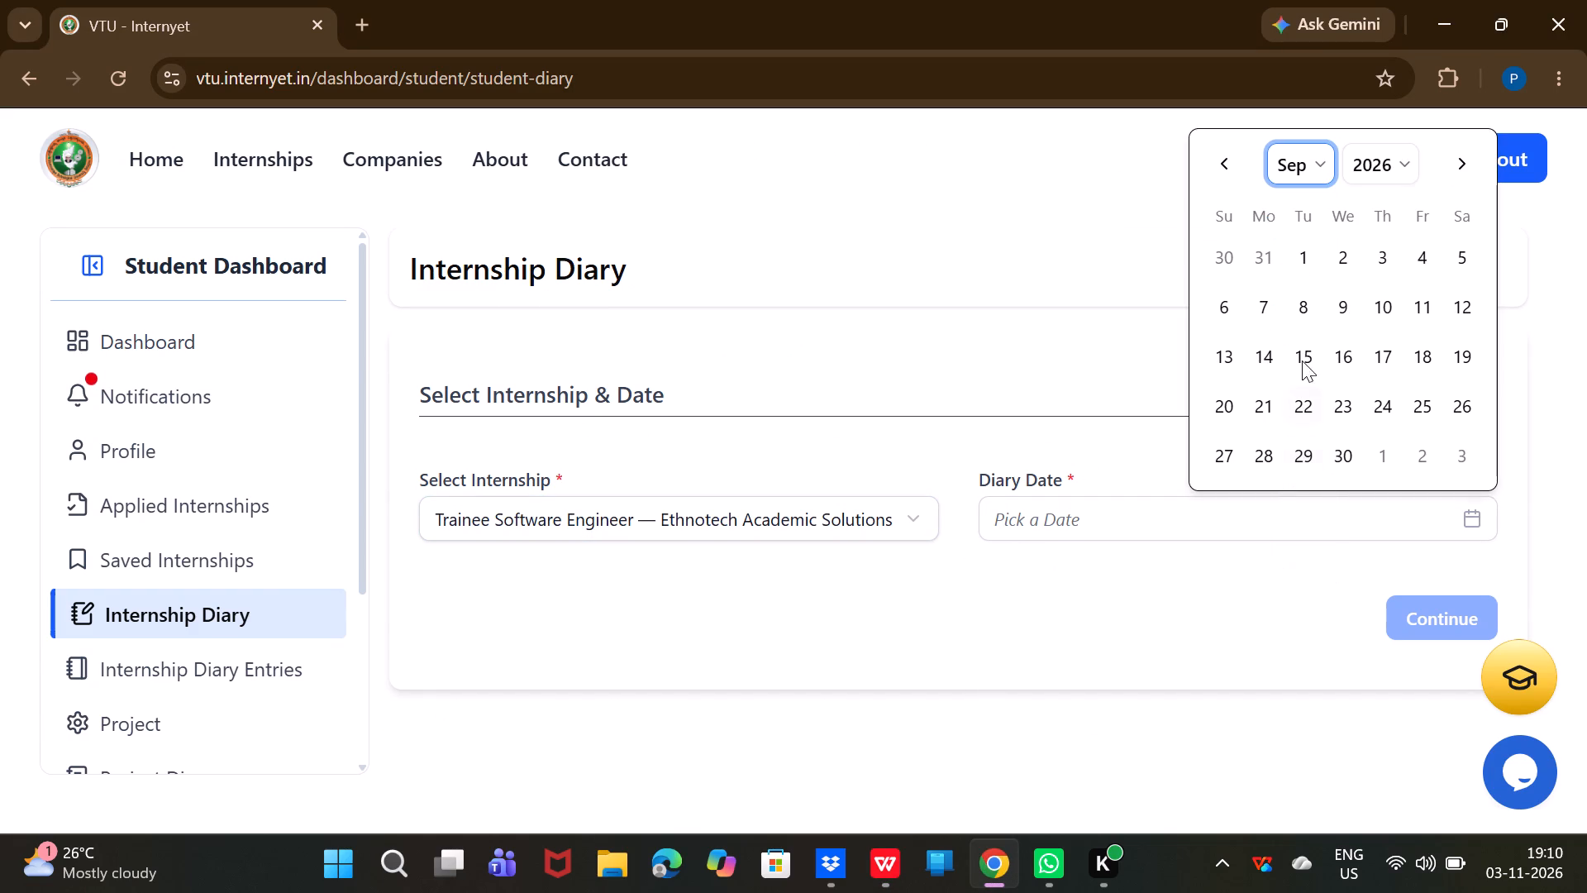
{"action": "left_click", "coordinate": [1429, 255]}
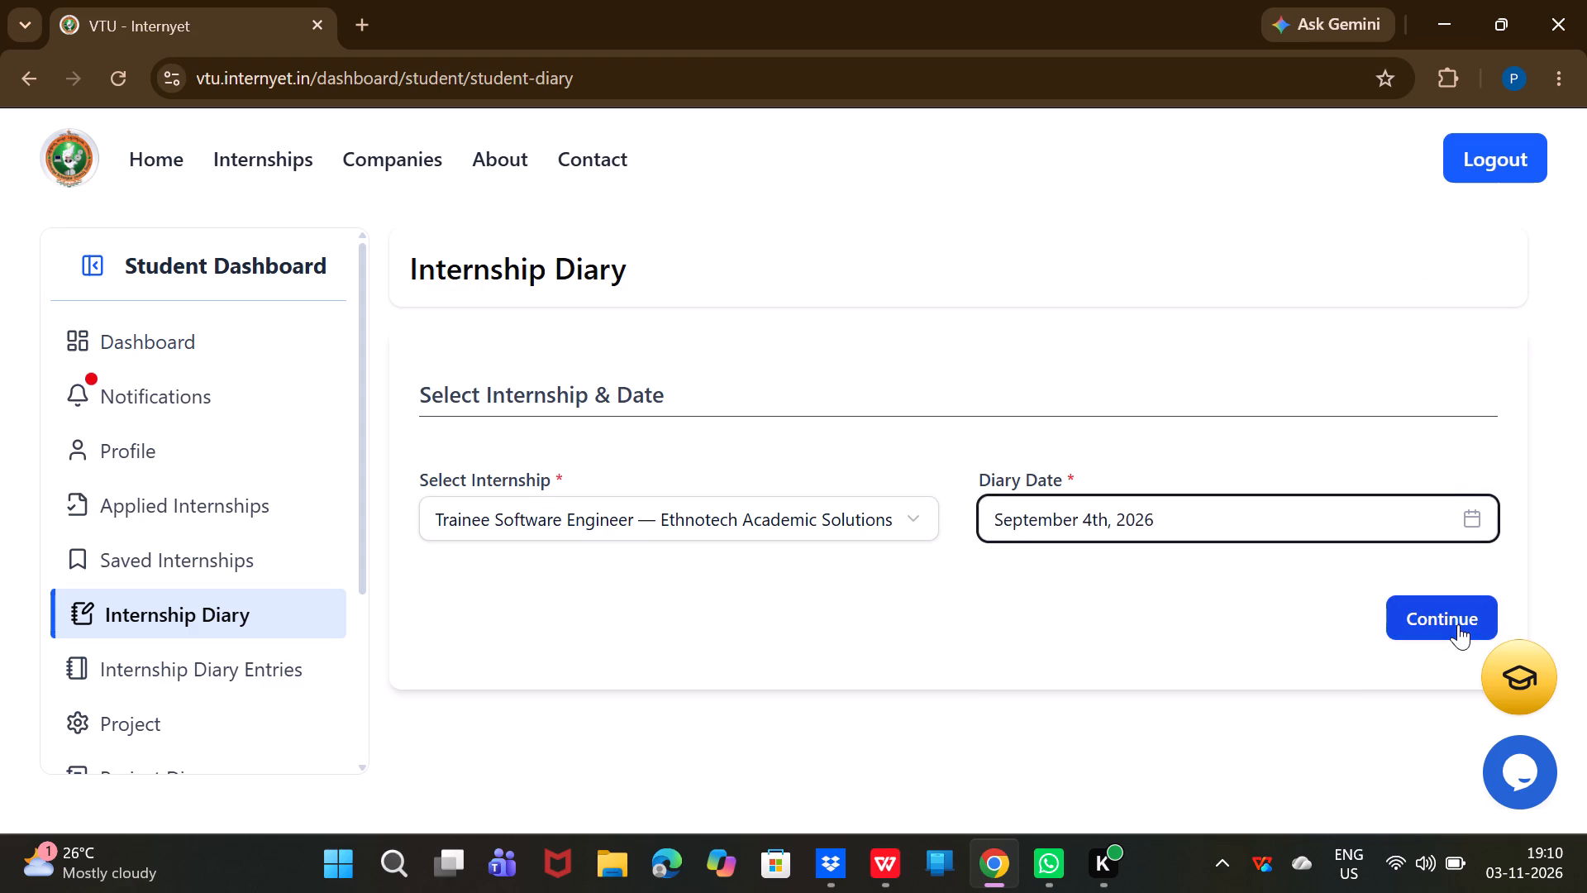
{"action": "left_click", "coordinate": [1458, 624]}
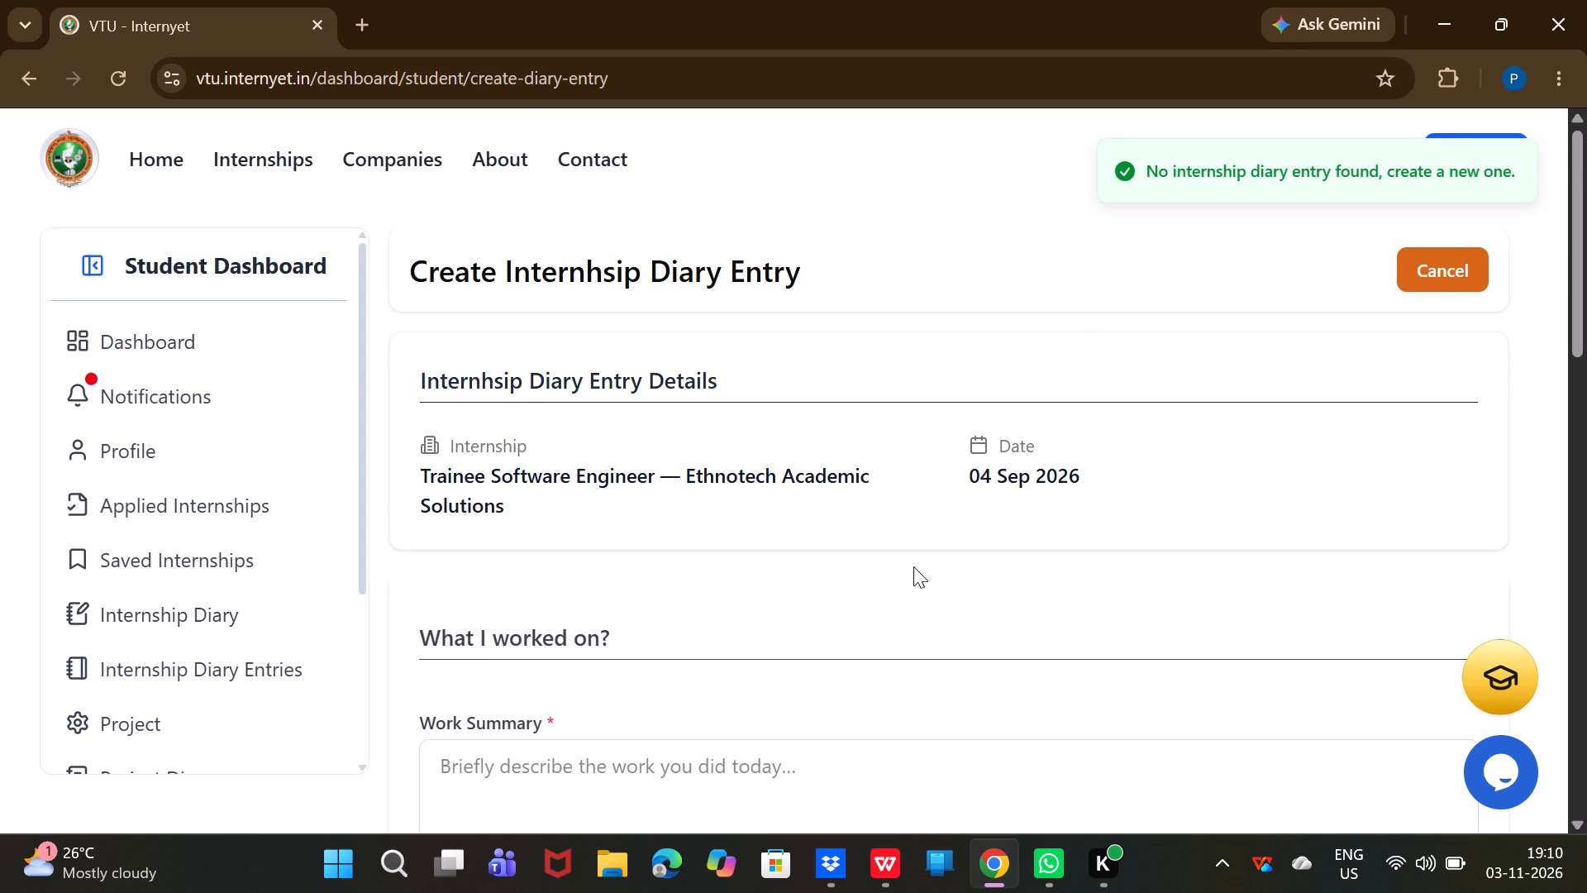
{"action": "scroll", "coordinate": [913, 566], "scroll_direction": "down", "scroll_amount": 2}
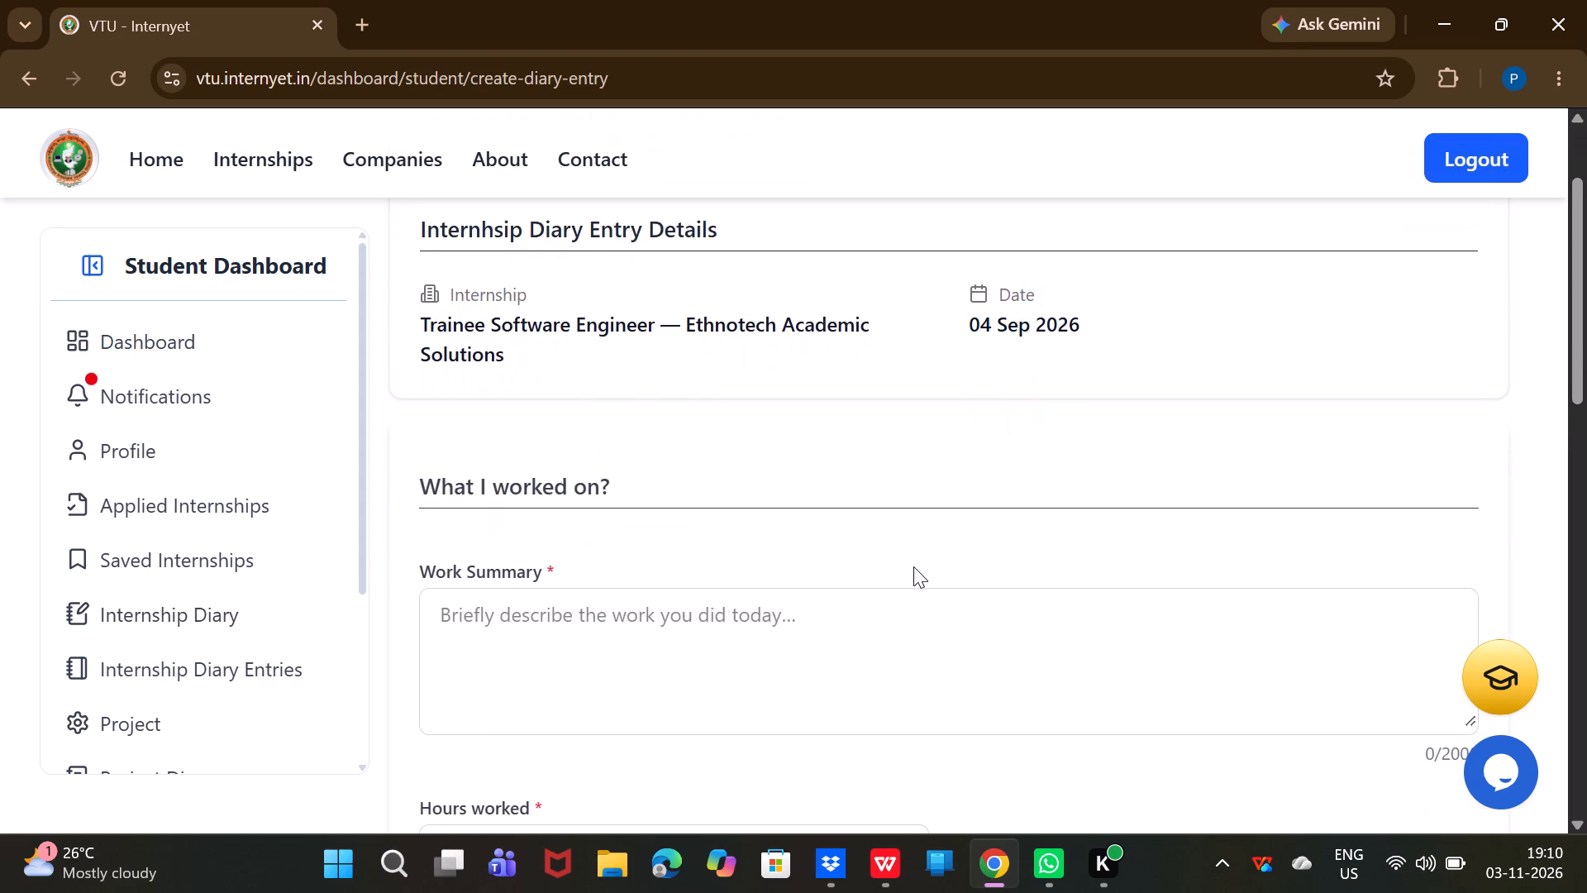
{"action": "scroll", "coordinate": [913, 566], "scroll_direction": "down", "scroll_amount": 1}
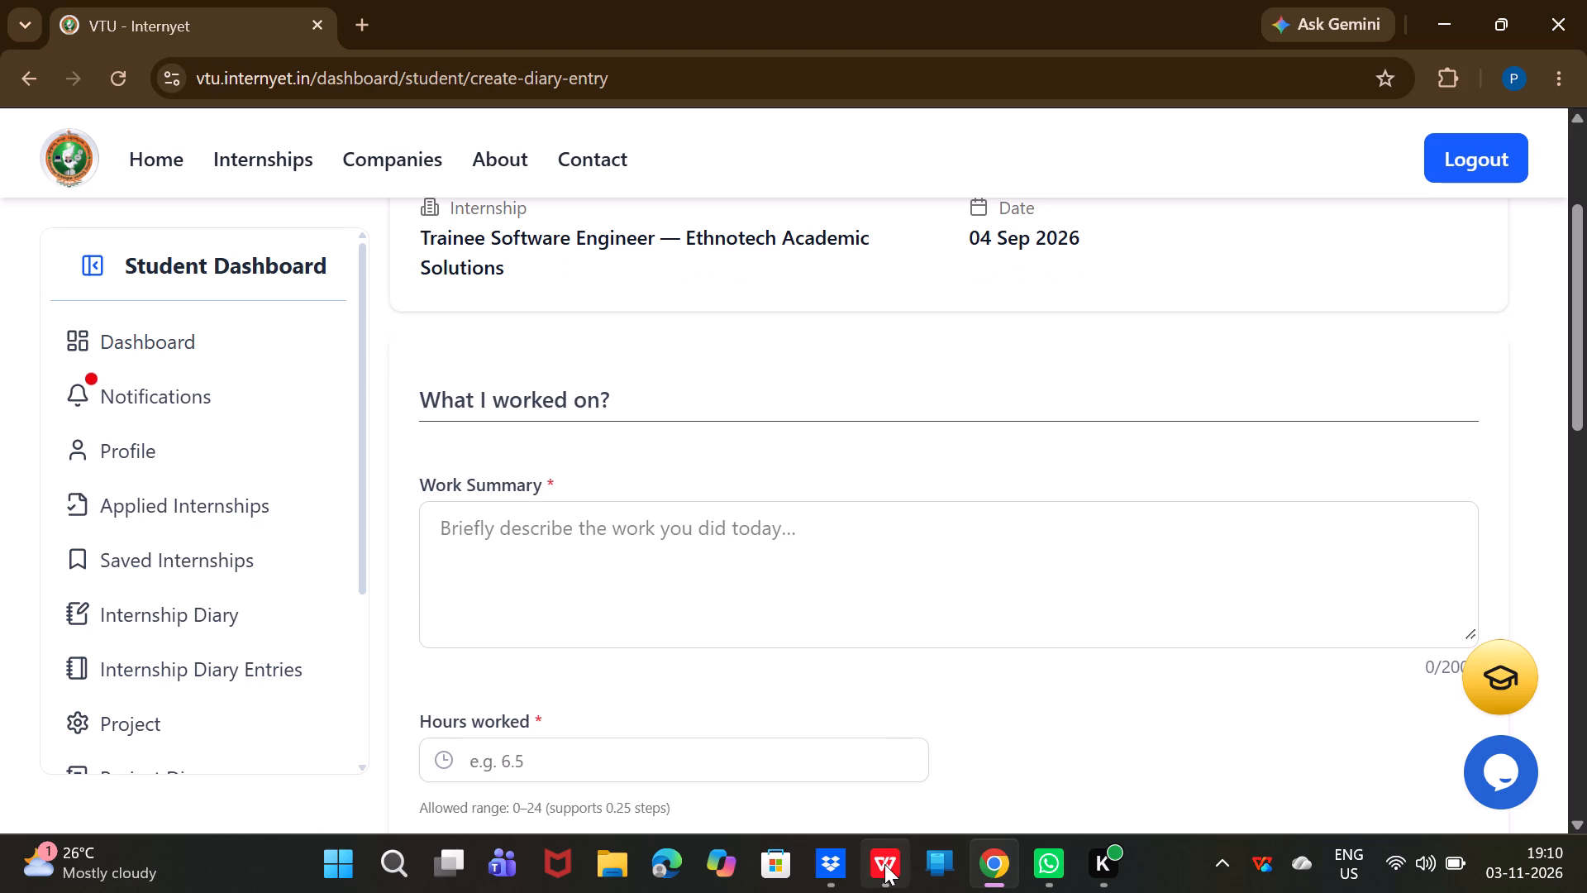
Copy the Day 16 Work Summary text from the WPS Office document into the Work Summary field in Chrome.
{"action": "left_click", "coordinate": [884, 864]}
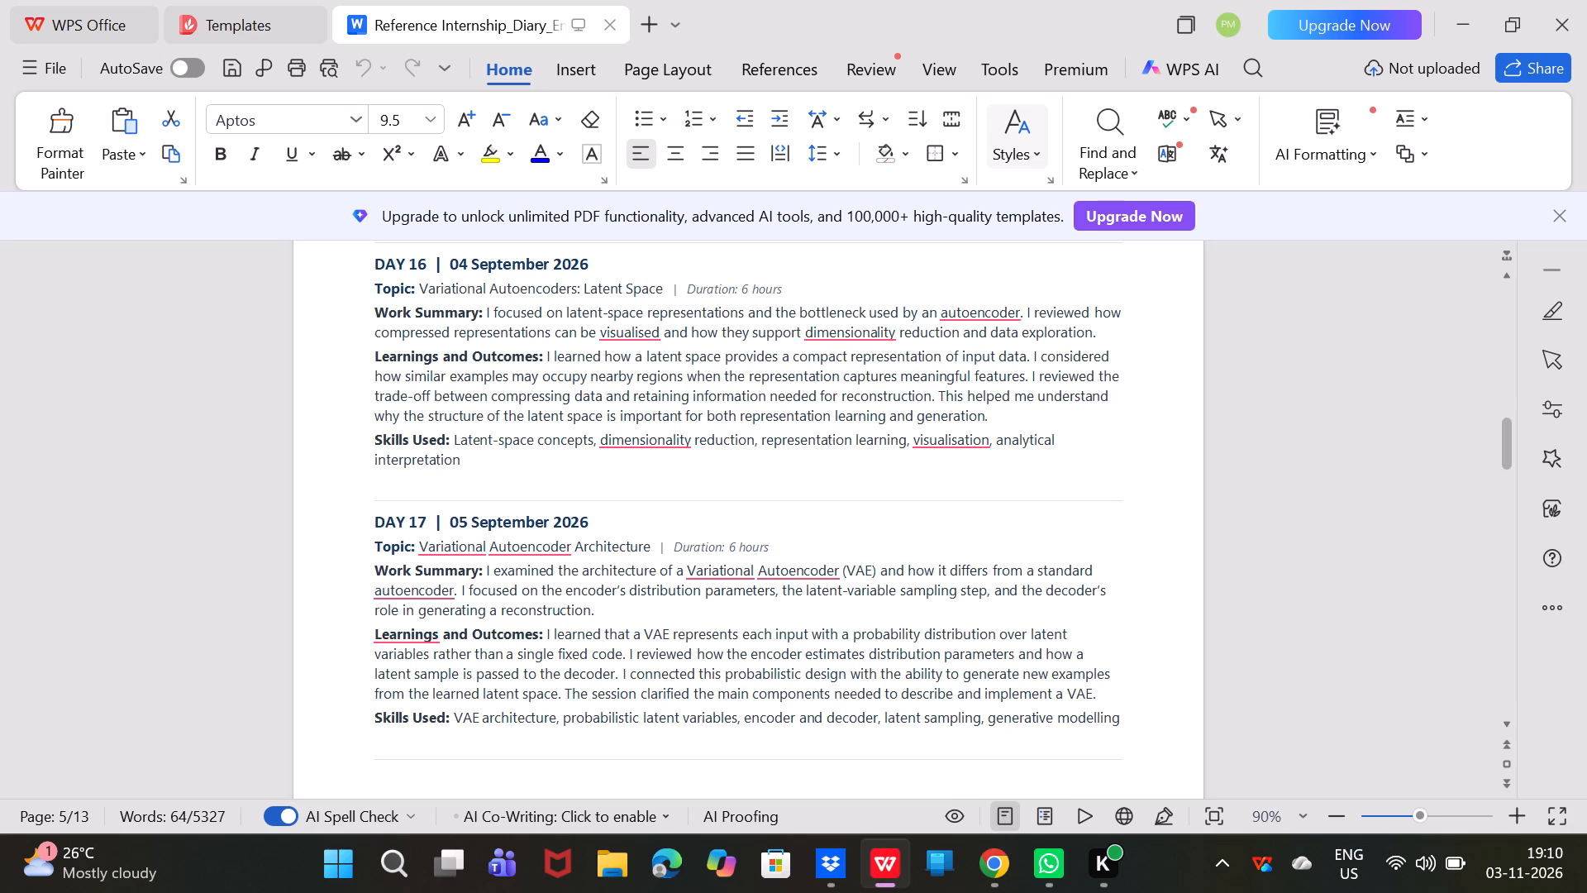
{"action": "left_click_drag", "start_coordinate": [483, 311], "coordinate": [1099, 333]}
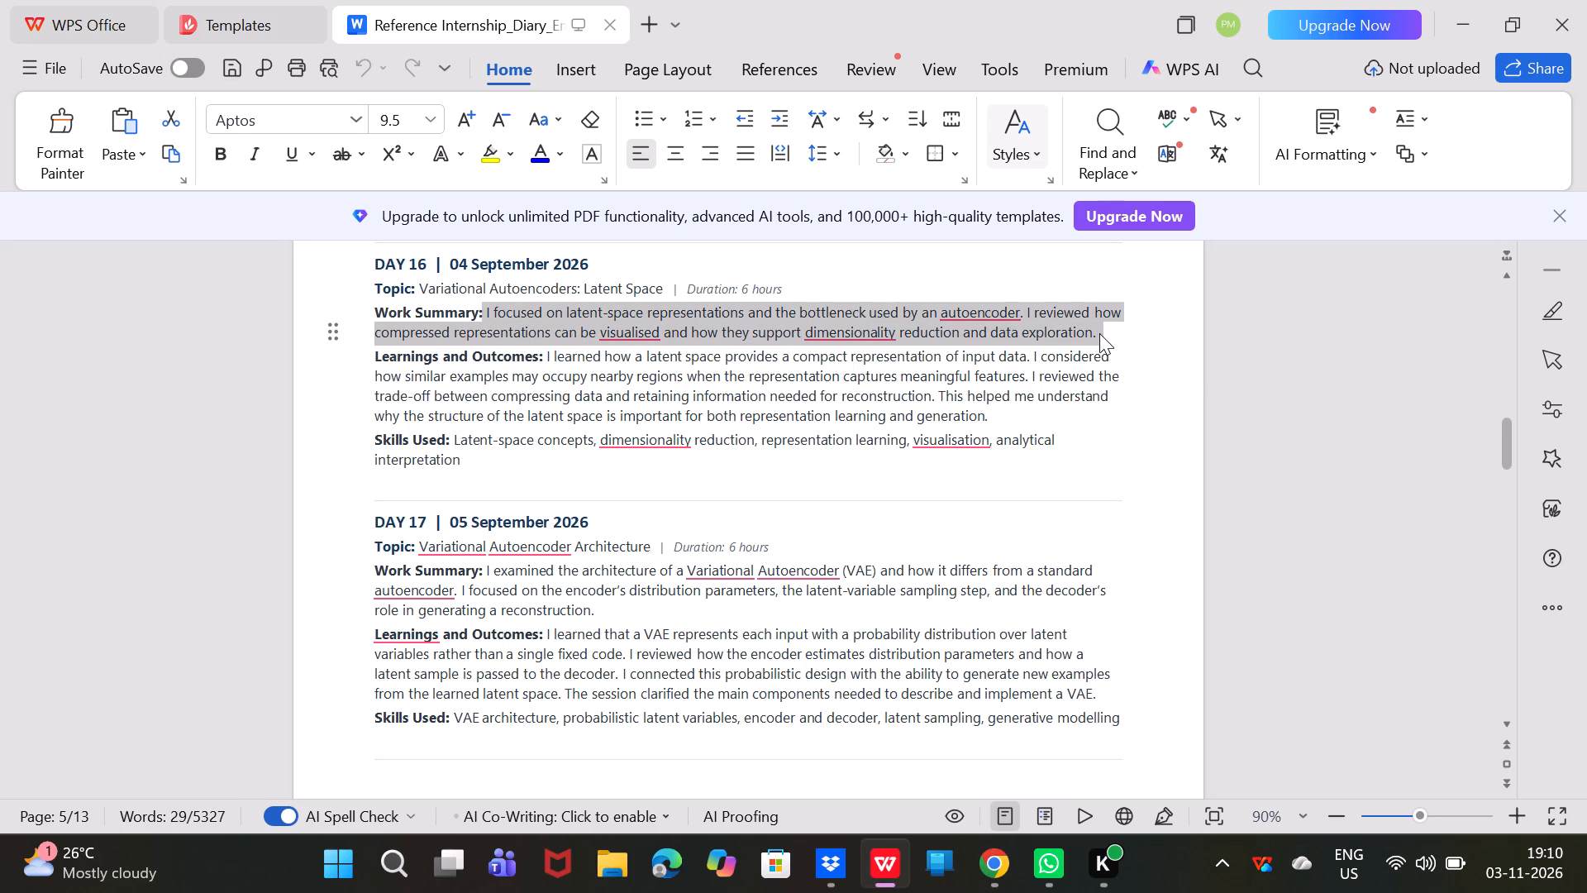
{"action": "key", "text": "ctrl+c"}
{"action": "left_click", "coordinate": [988, 859]}
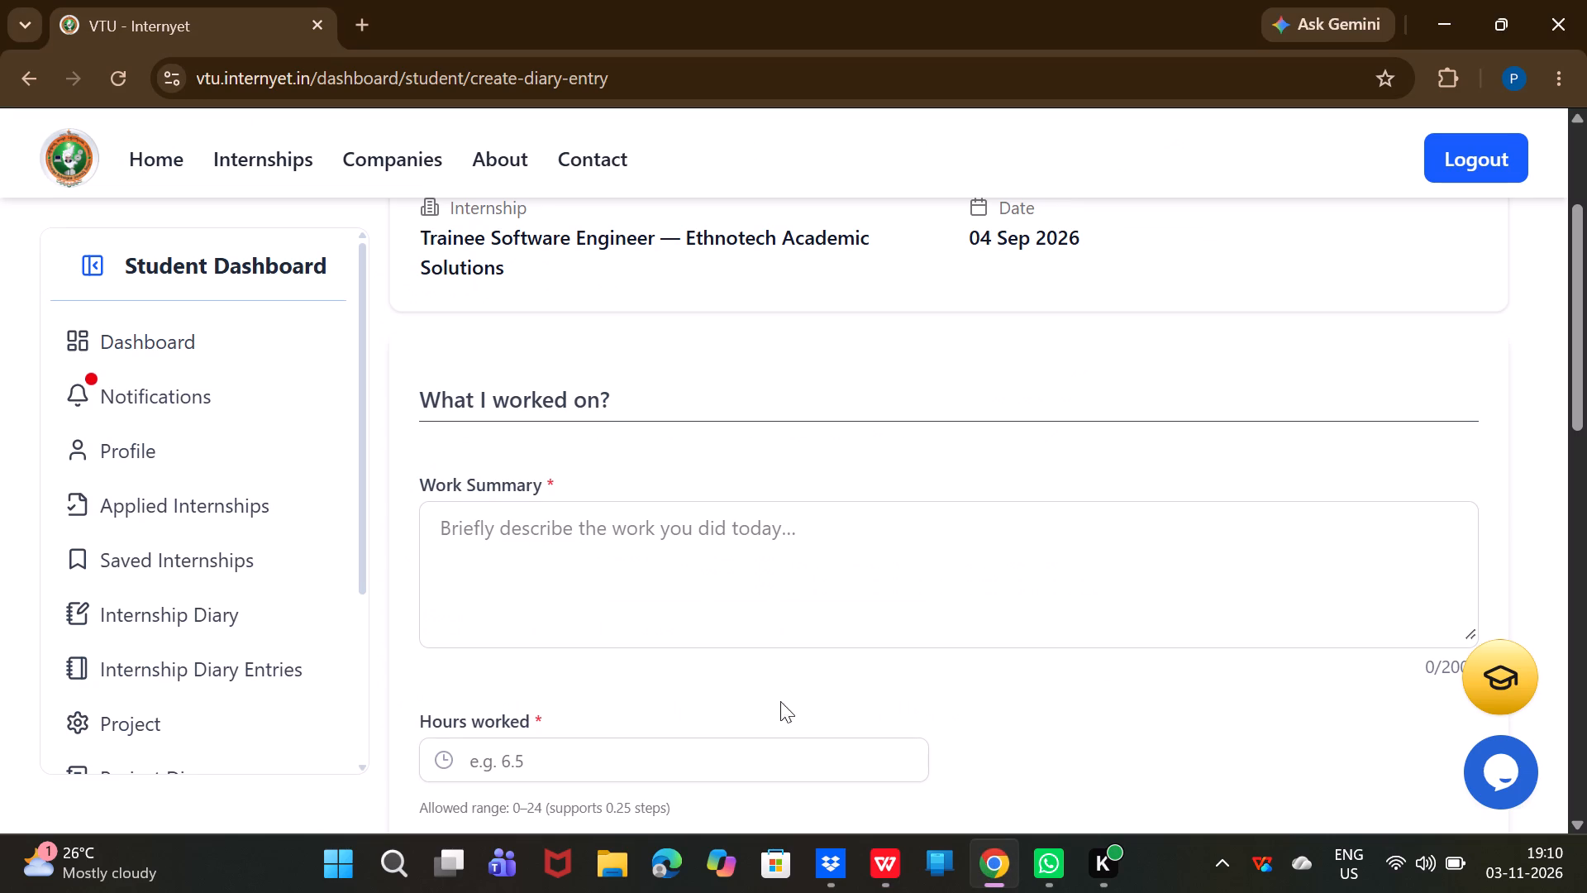
{"action": "left_click", "coordinate": [719, 618]}
{"action": "key", "text": "ctrl+v"}
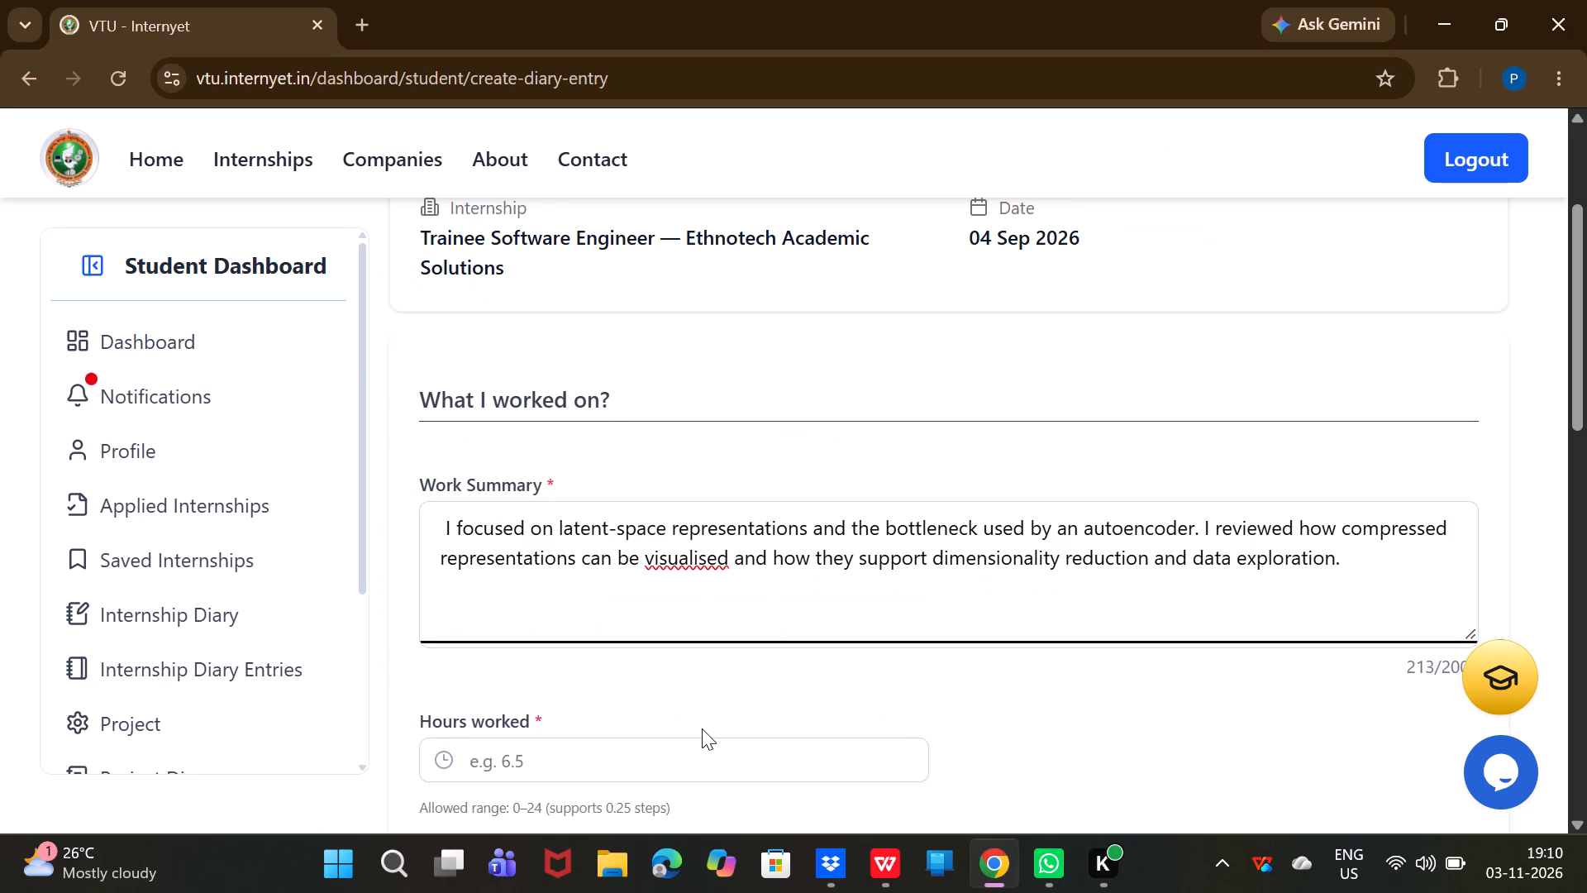
Set the hours worked to 6 in the 4 September 2026 diary entry.
{"action": "left_click", "coordinate": [689, 775]}
{"action": "key", "text": "6"}
Copy the Day 16 Learnings and Outcomes text from the WPS Office document into the Learnings / Outcomes field in Chrome.
{"action": "scroll", "coordinate": [689, 775], "scroll_direction": "down", "scroll_amount": 1}
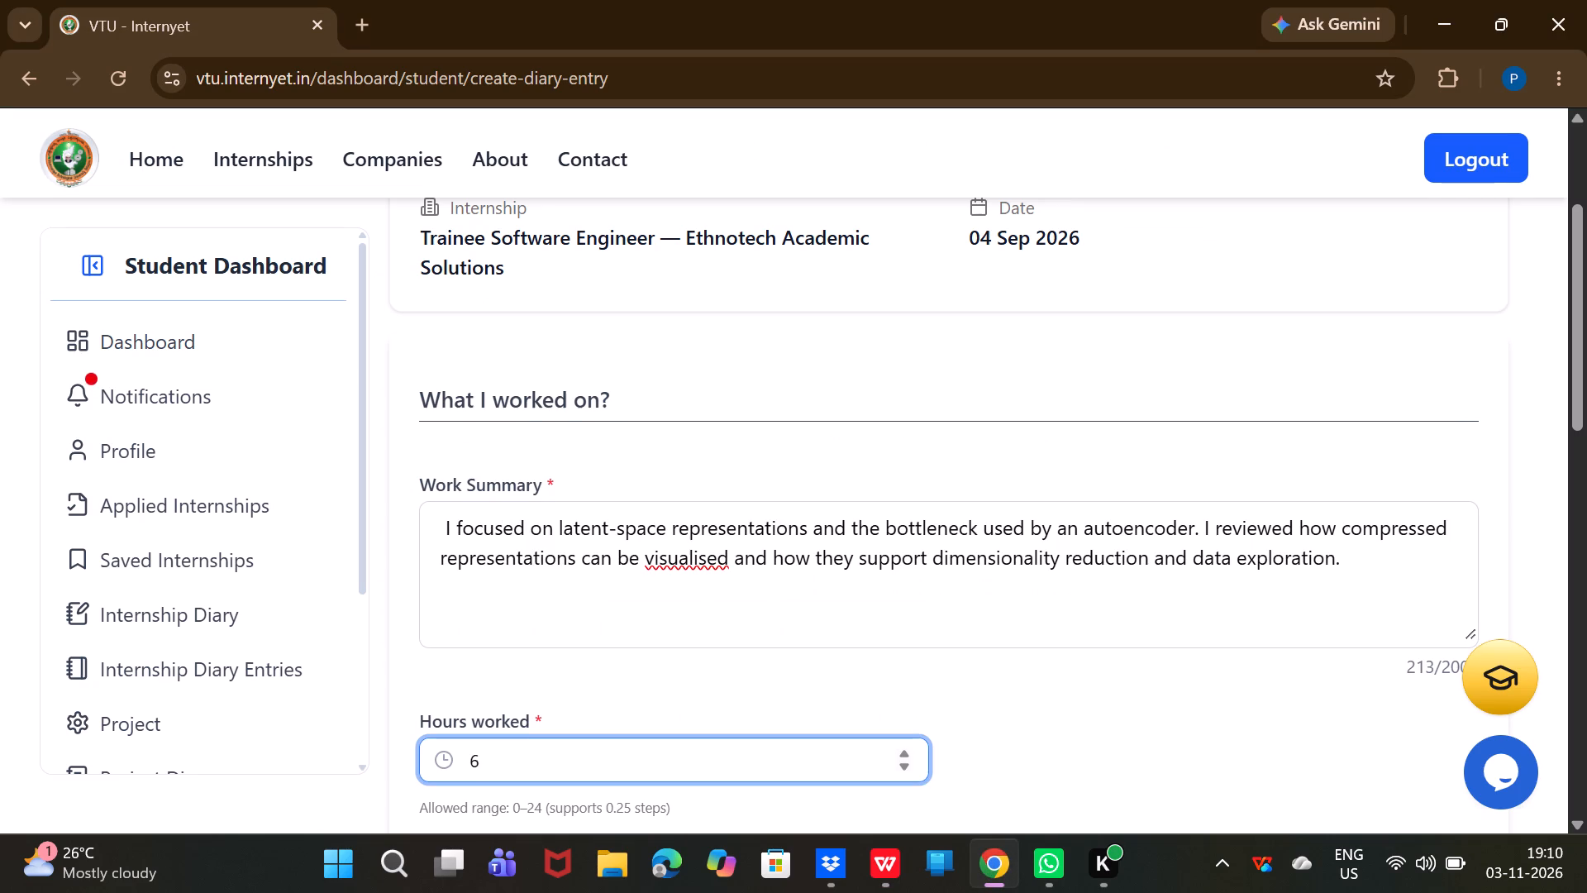
{"action": "scroll", "coordinate": [689, 775], "scroll_direction": "down", "scroll_amount": 3}
{"action": "scroll", "coordinate": [599, 722], "scroll_direction": "down", "scroll_amount": 2}
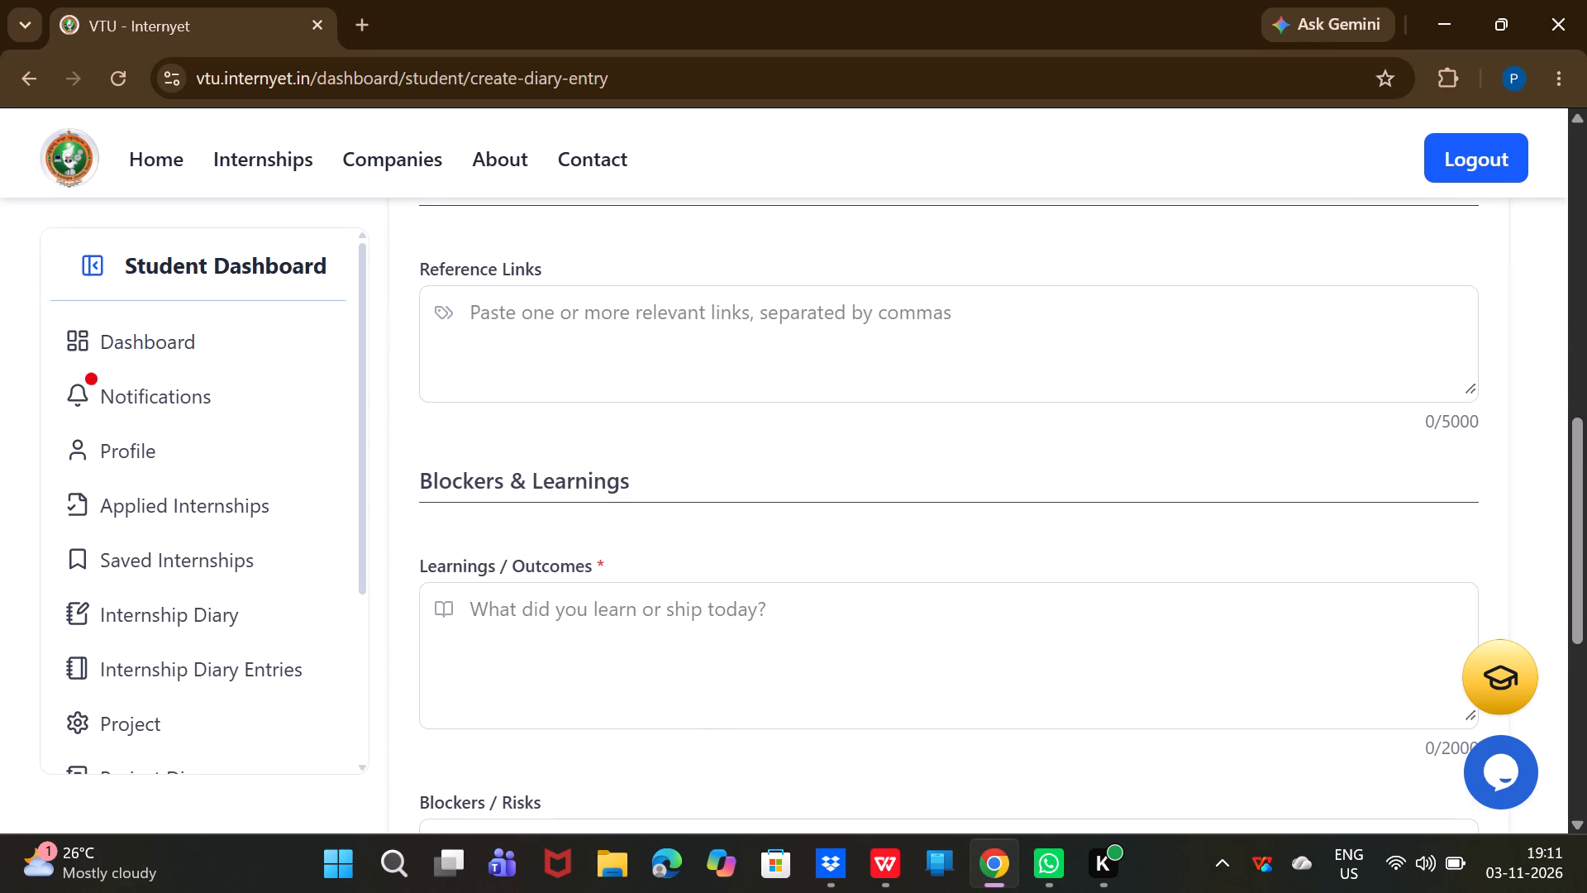
{"action": "left_click", "coordinate": [596, 661]}
{"action": "left_click", "coordinate": [875, 868]}
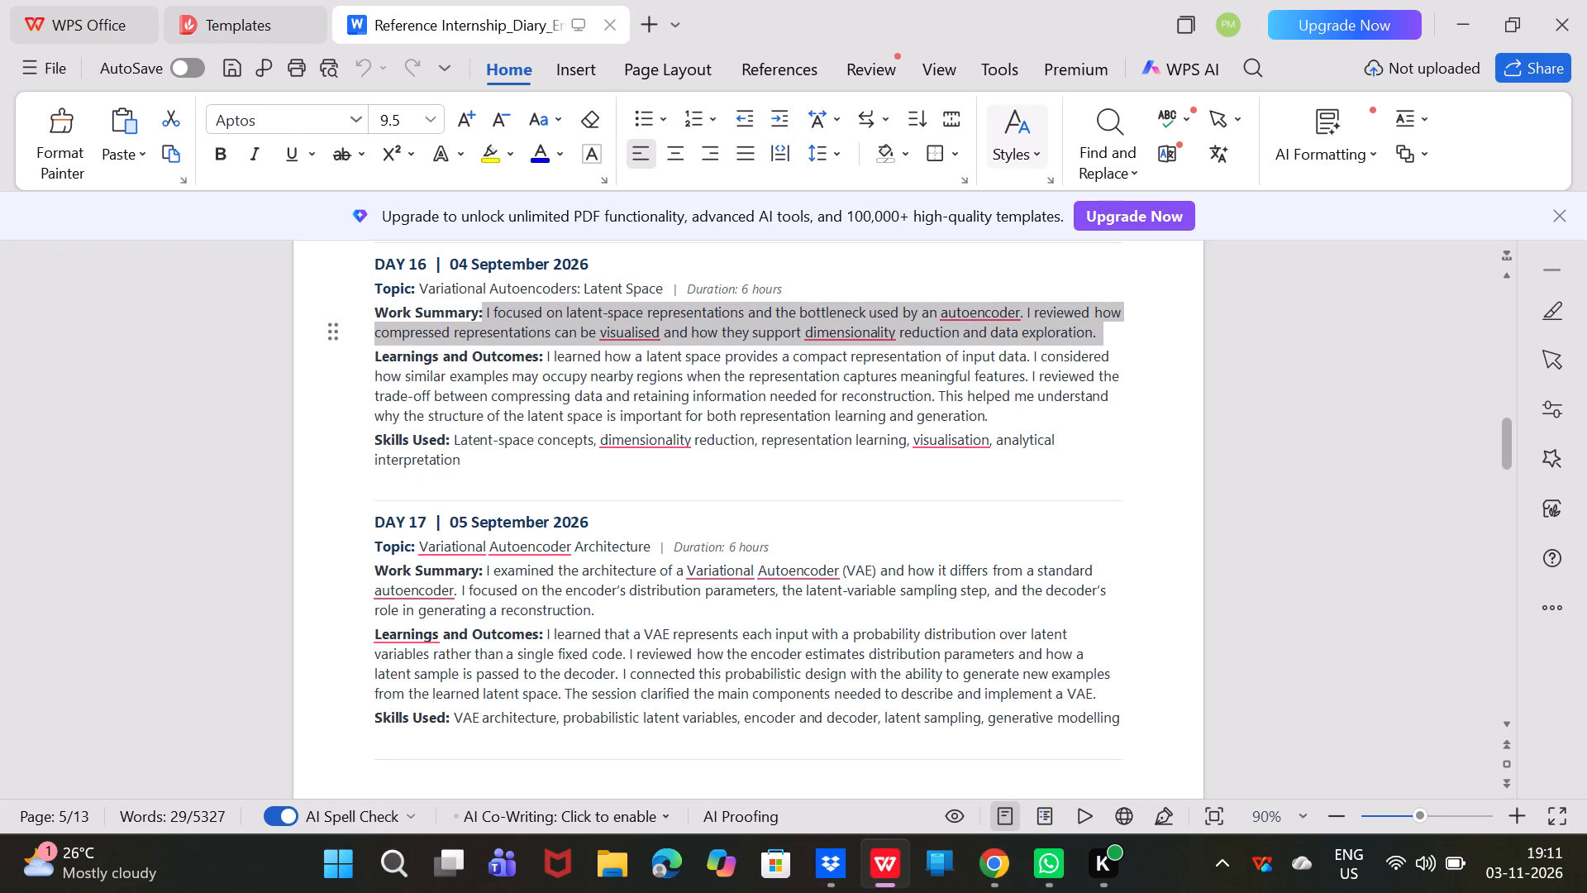
{"action": "left_click_drag", "start_coordinate": [542, 355], "coordinate": [987, 414]}
{"action": "key", "text": "ctrl+c"}
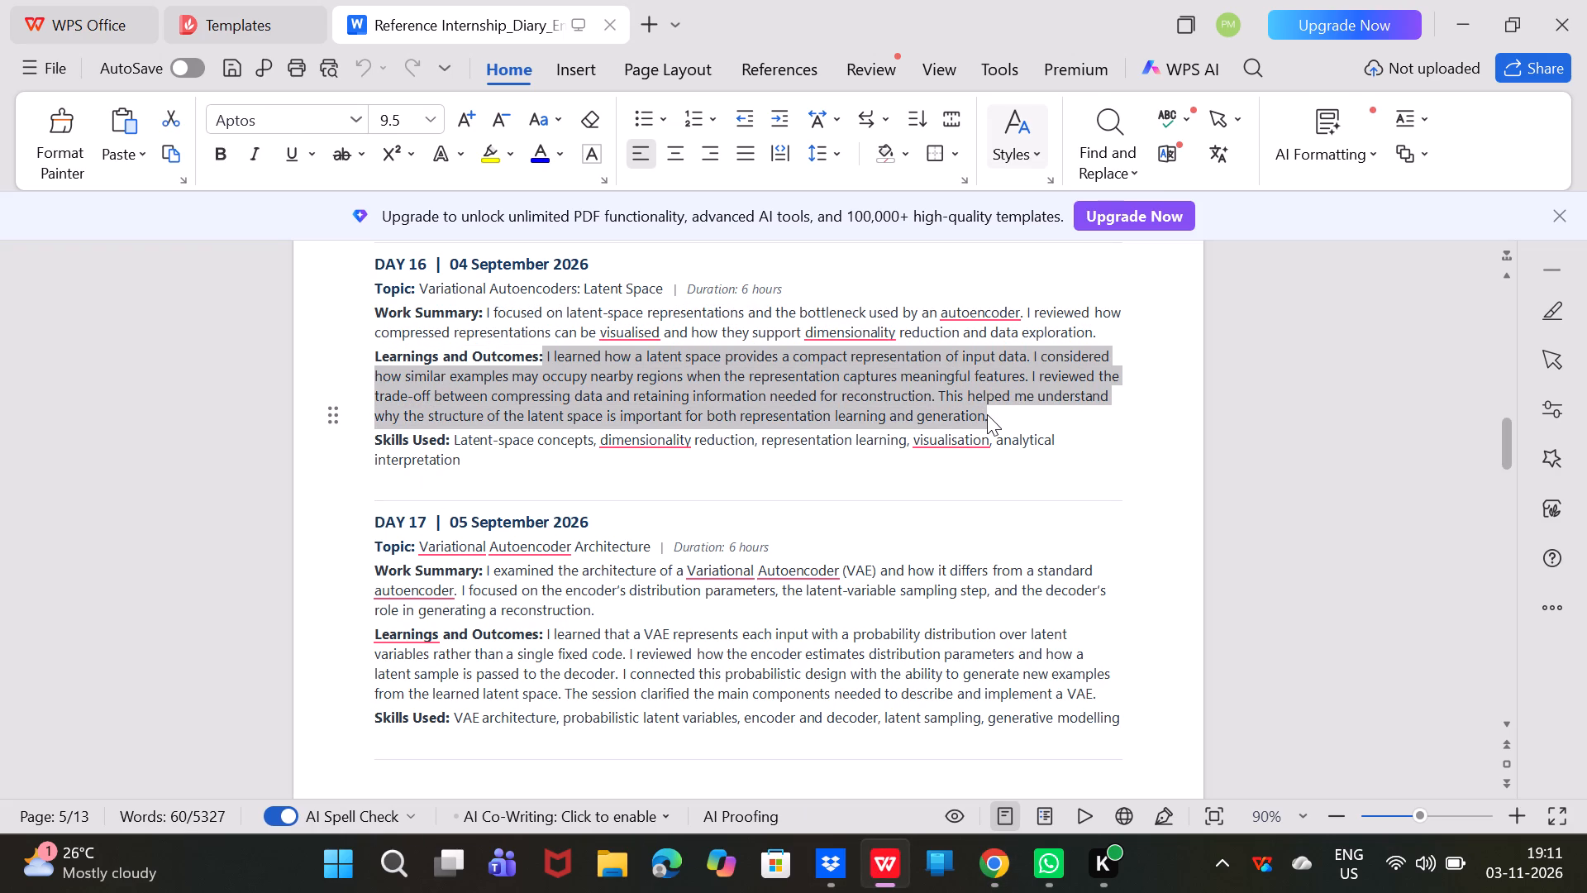
{"action": "left_click", "coordinate": [993, 848]}
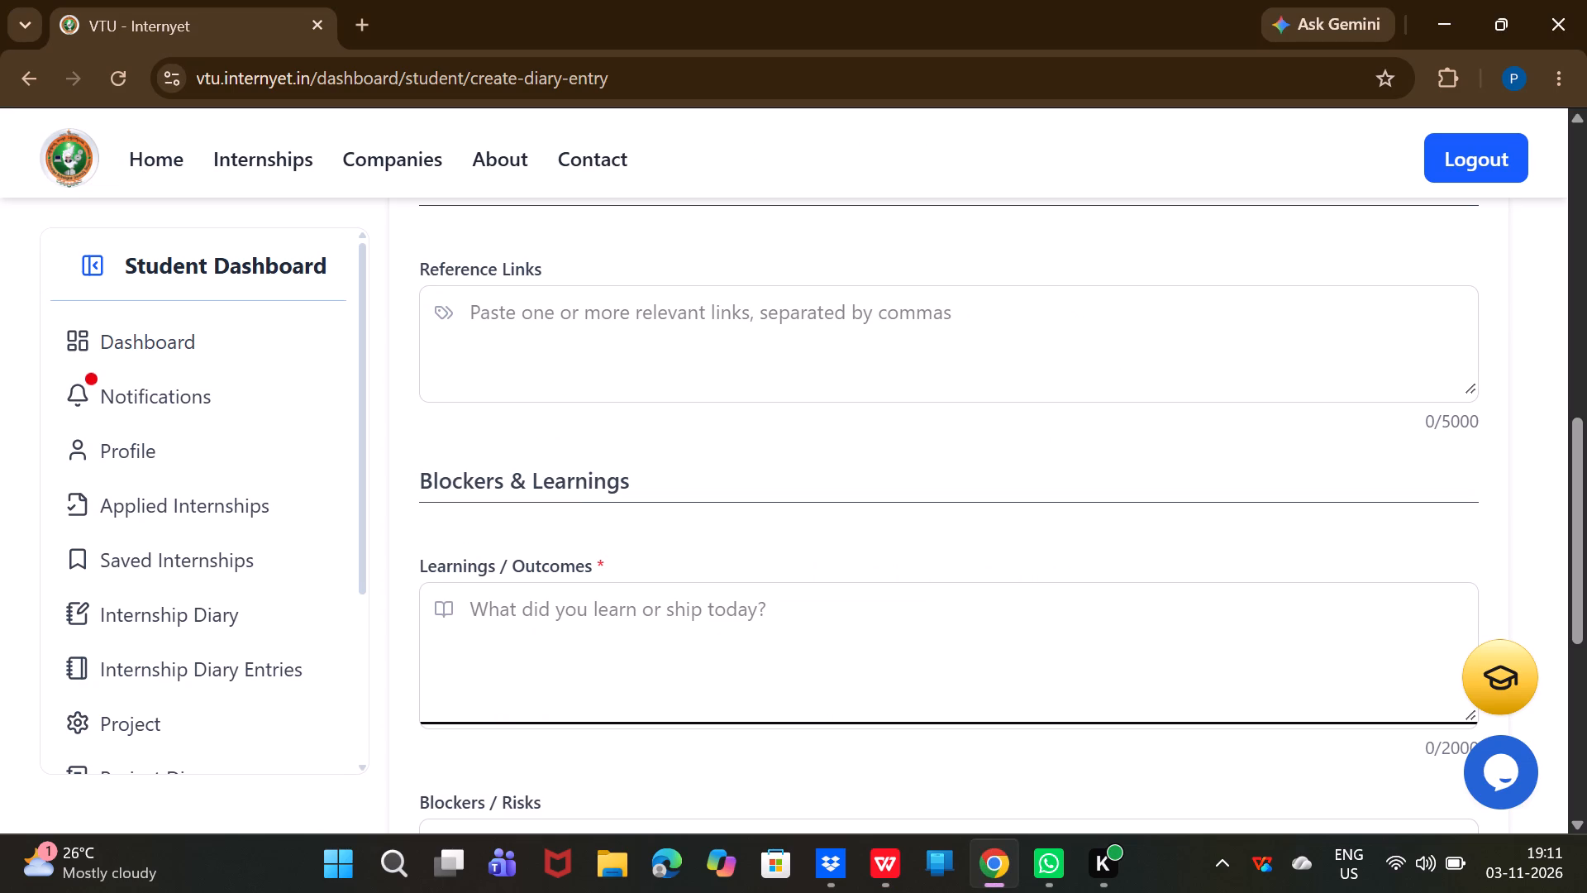
{"action": "left_click", "coordinate": [686, 646]}
{"action": "key", "text": "ctrl+v"}
Add the Generative ai skill to the 4 September 2026 diary entry and save the entry.
{"action": "scroll", "coordinate": [686, 646], "scroll_direction": "down", "scroll_amount": 3}
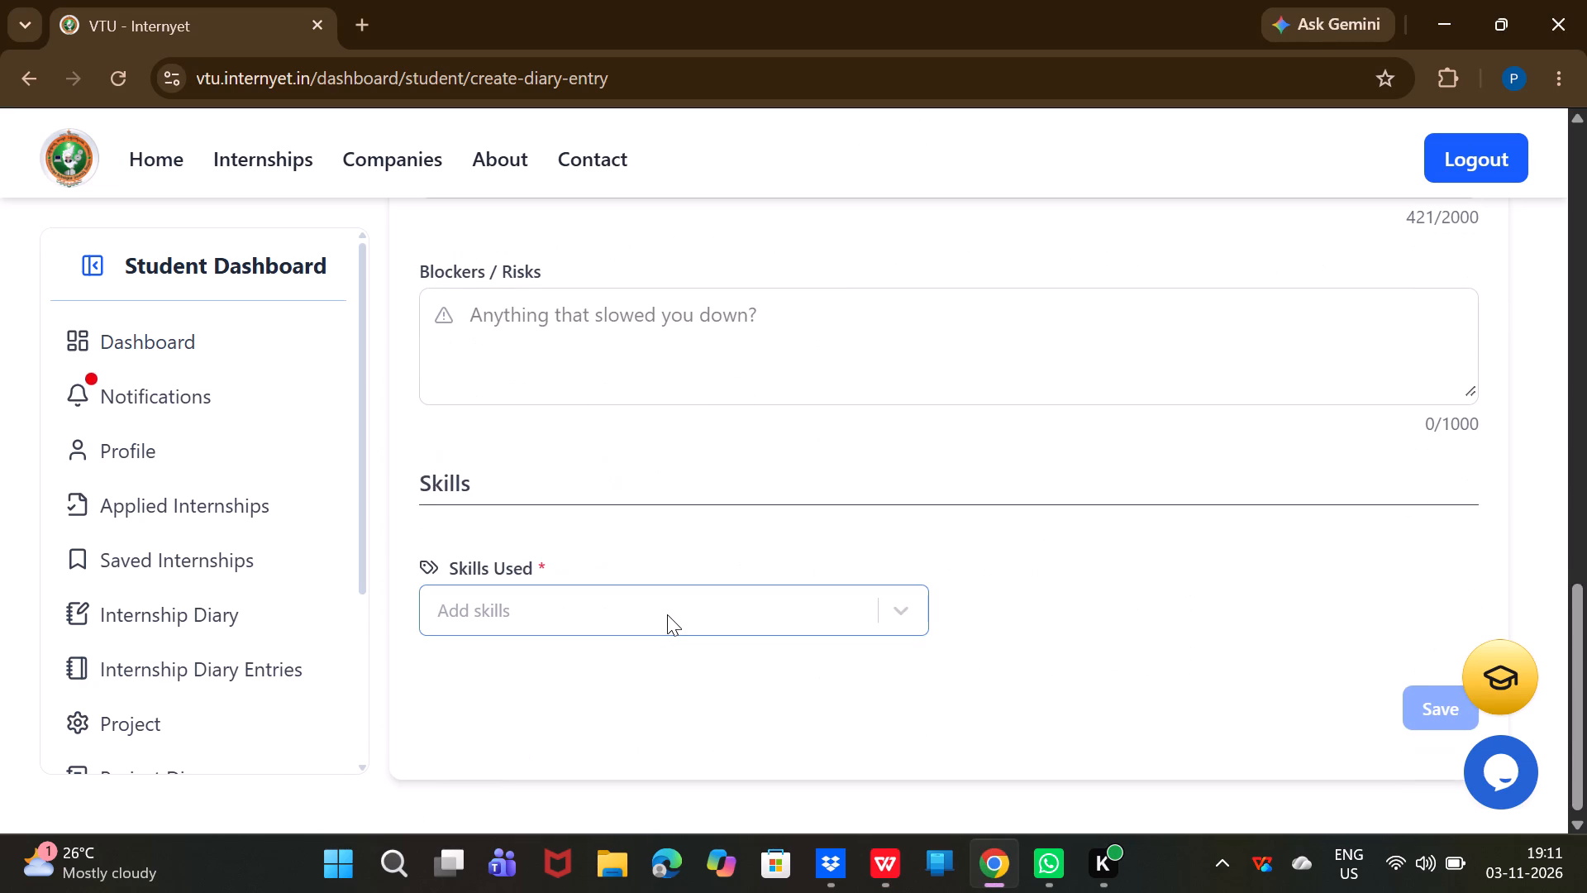
{"action": "left_click", "coordinate": [667, 614]}
{"action": "type", "text": "gene"}
{"action": "left_click", "coordinate": [632, 667]}
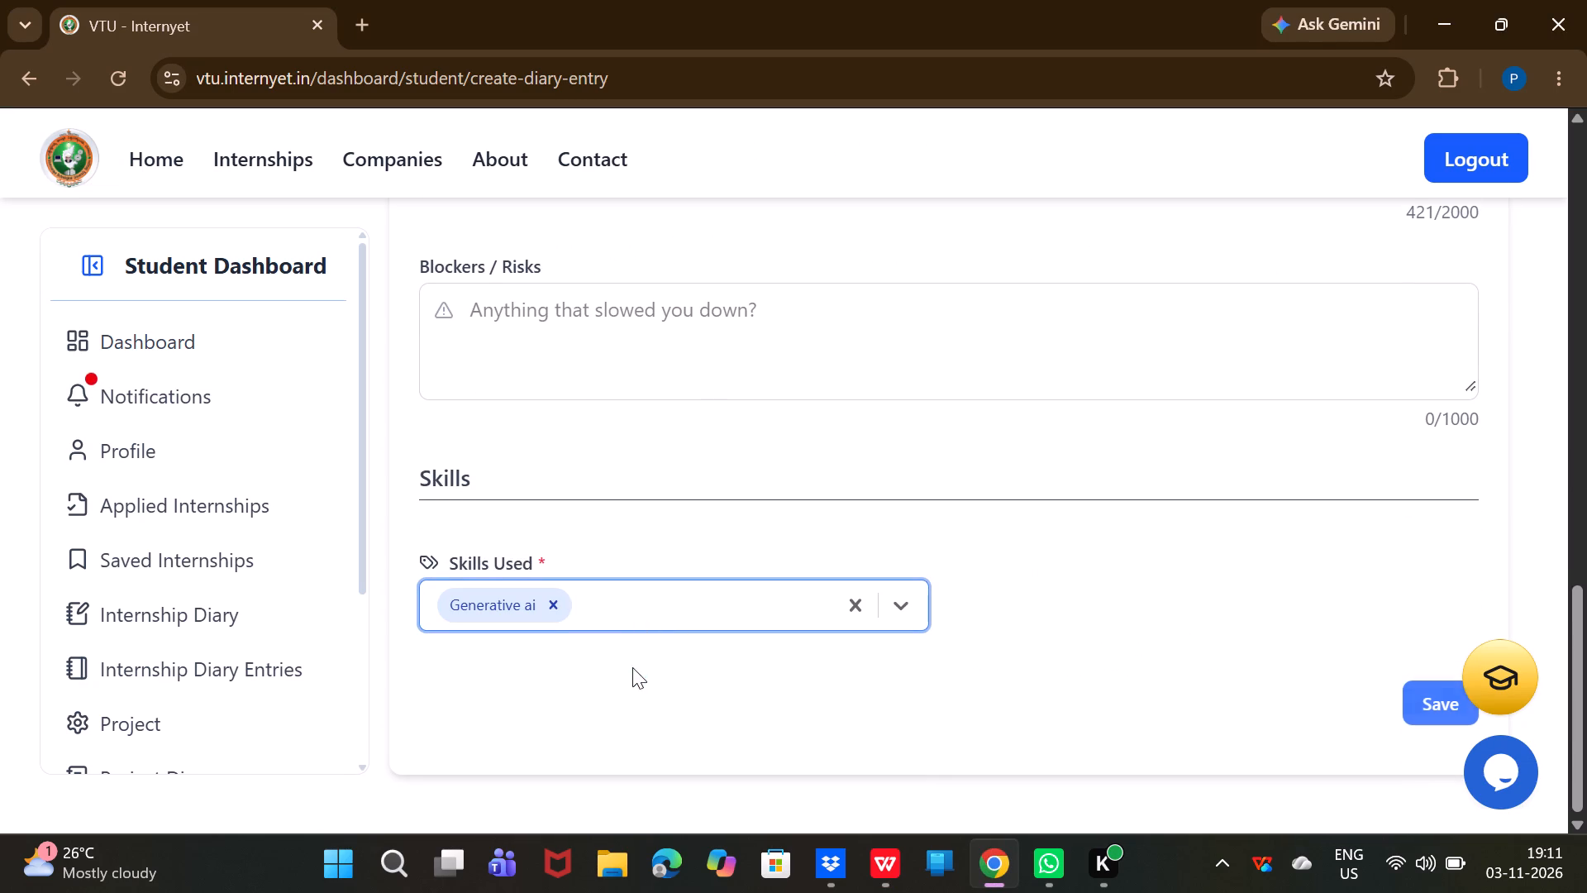
{"action": "left_click", "coordinate": [1456, 715]}
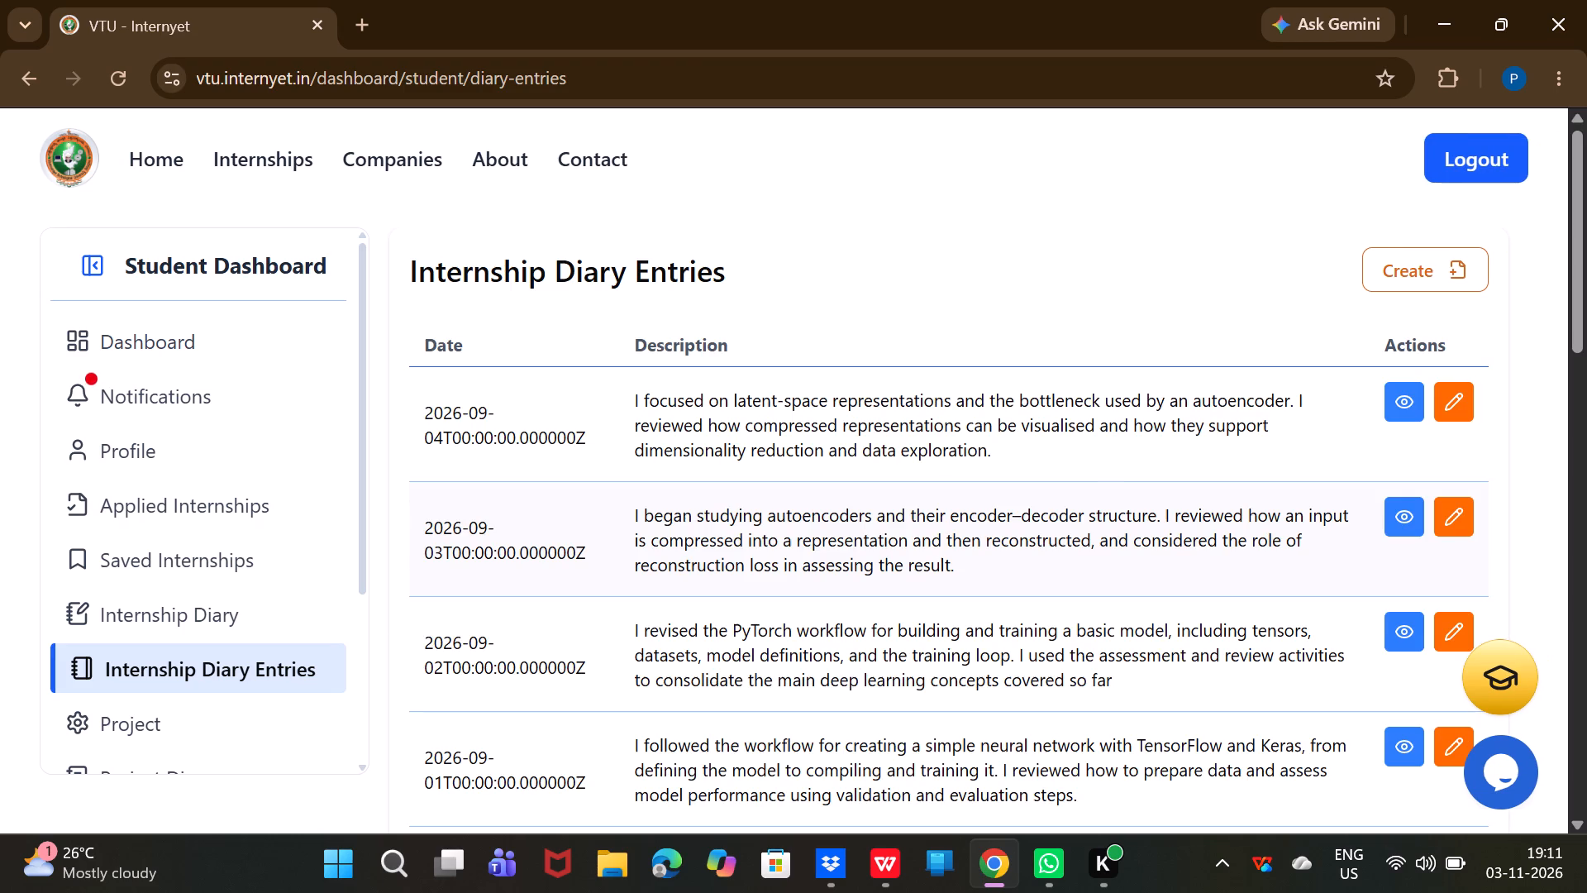
Create a diary entry for the Trainee Software Engineer internship dated 5 September 2026, checking the Day 17 date in the WPS Office document.
{"action": "left_click", "coordinate": [1456, 254]}
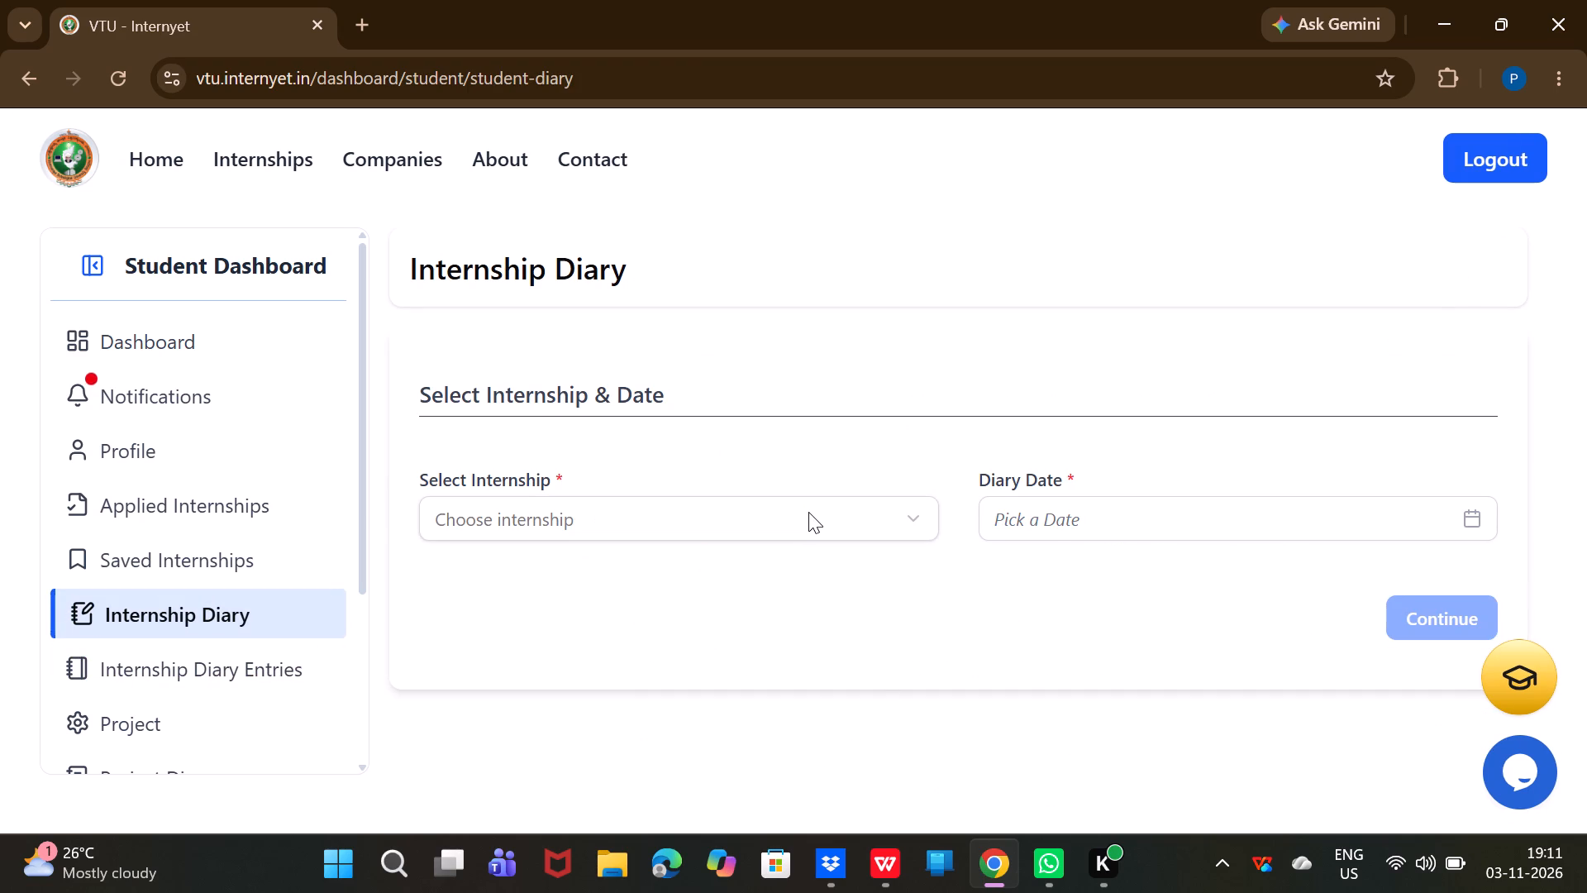
{"action": "left_click", "coordinate": [808, 512]}
{"action": "left_click", "coordinate": [788, 588]}
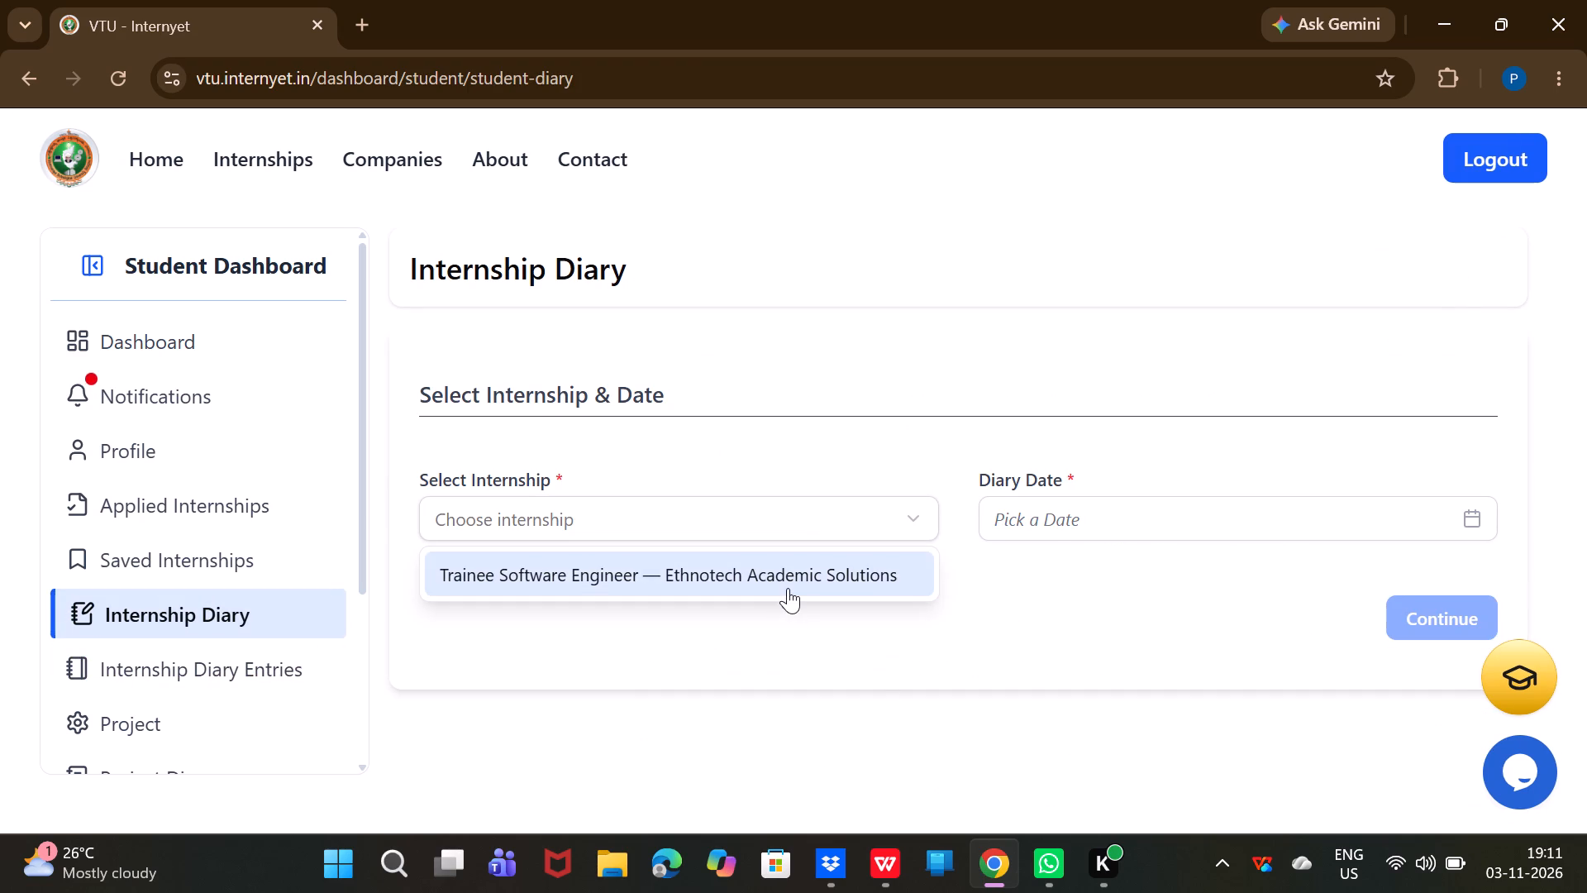
{"action": "left_click", "coordinate": [1053, 535]}
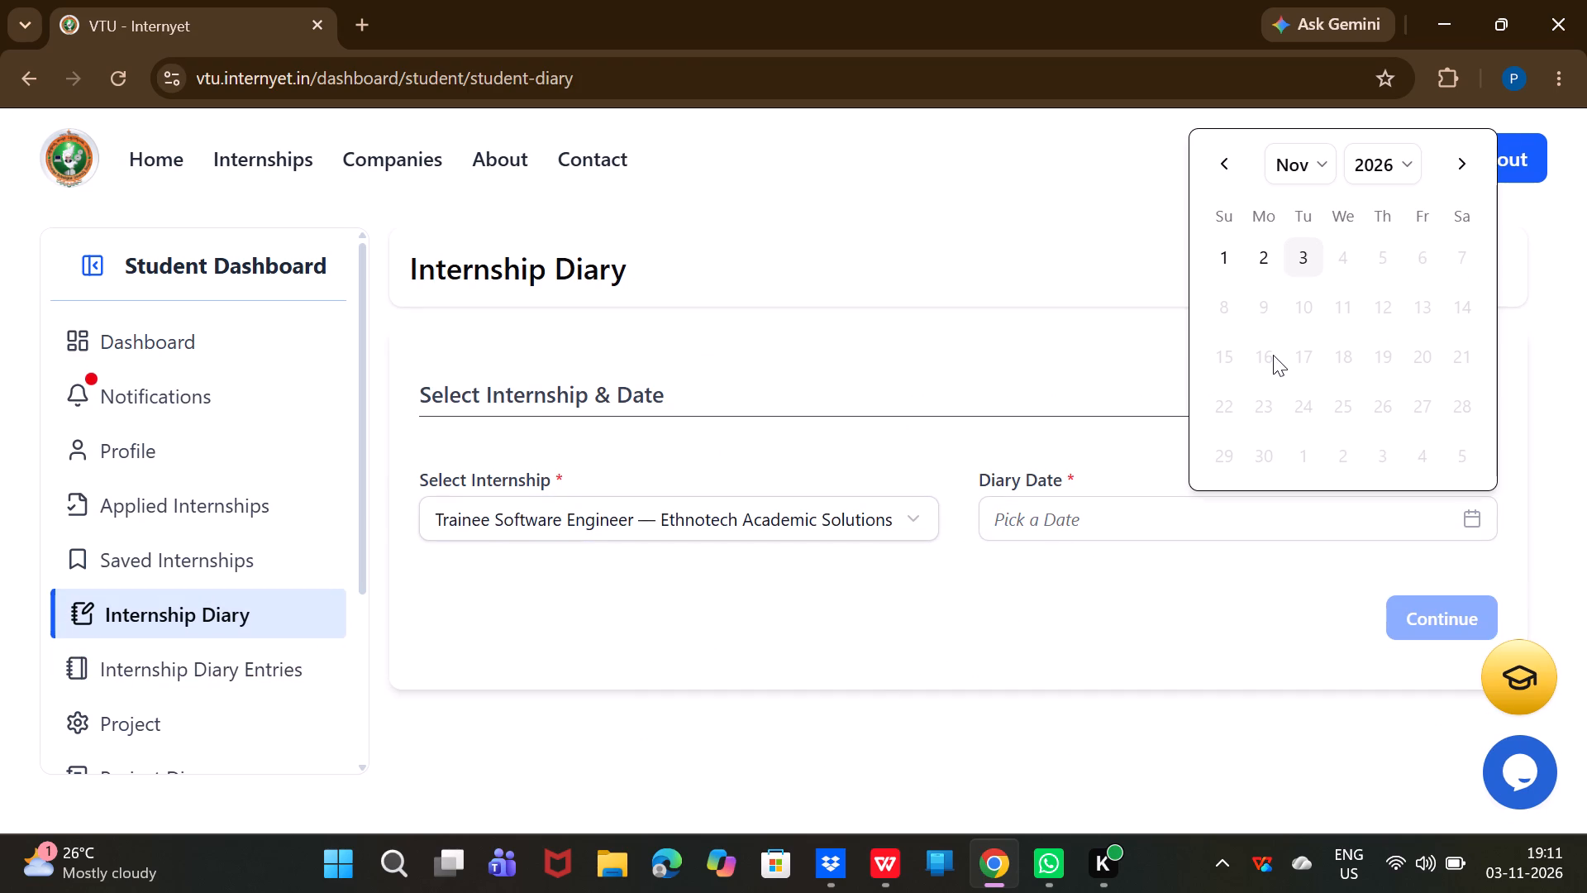
{"action": "left_click", "coordinate": [1318, 160]}
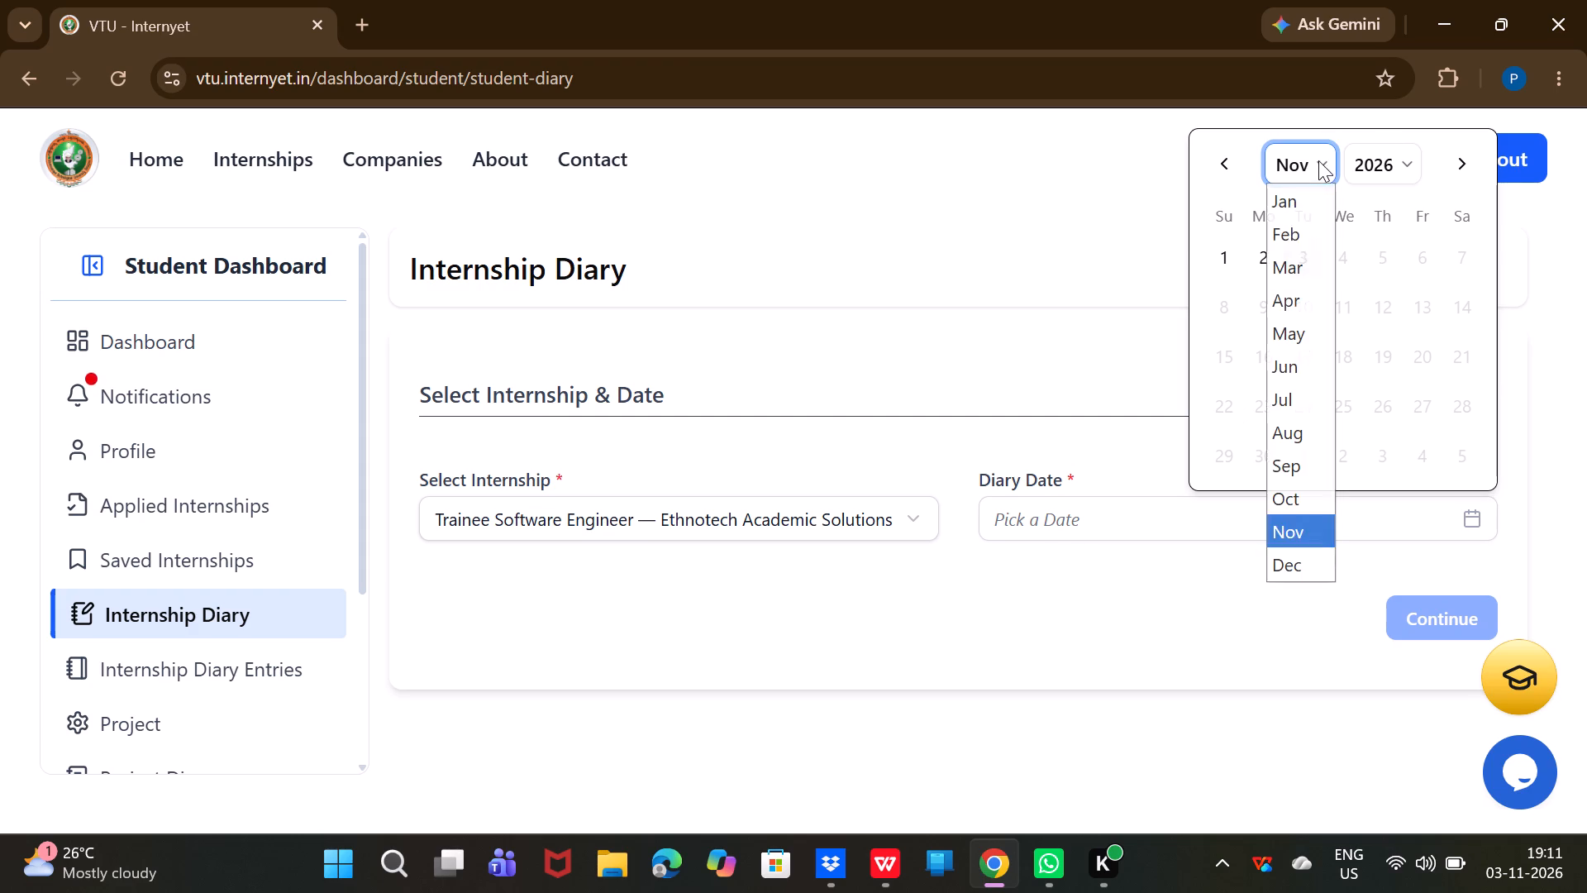
{"action": "left_click", "coordinate": [1308, 466]}
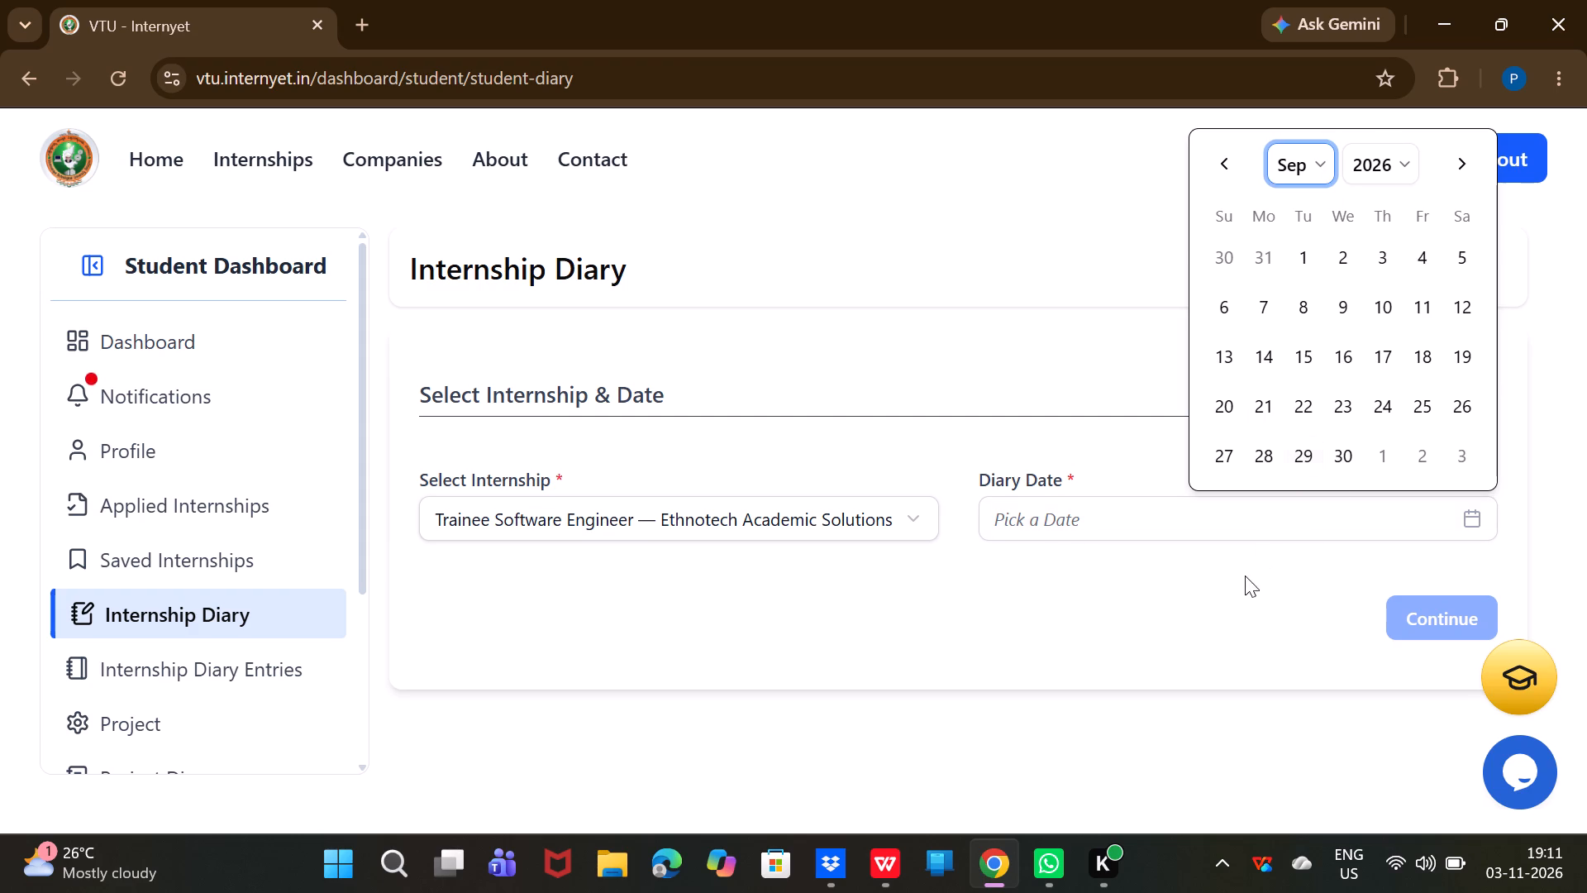
{"action": "left_click", "coordinate": [883, 858]}
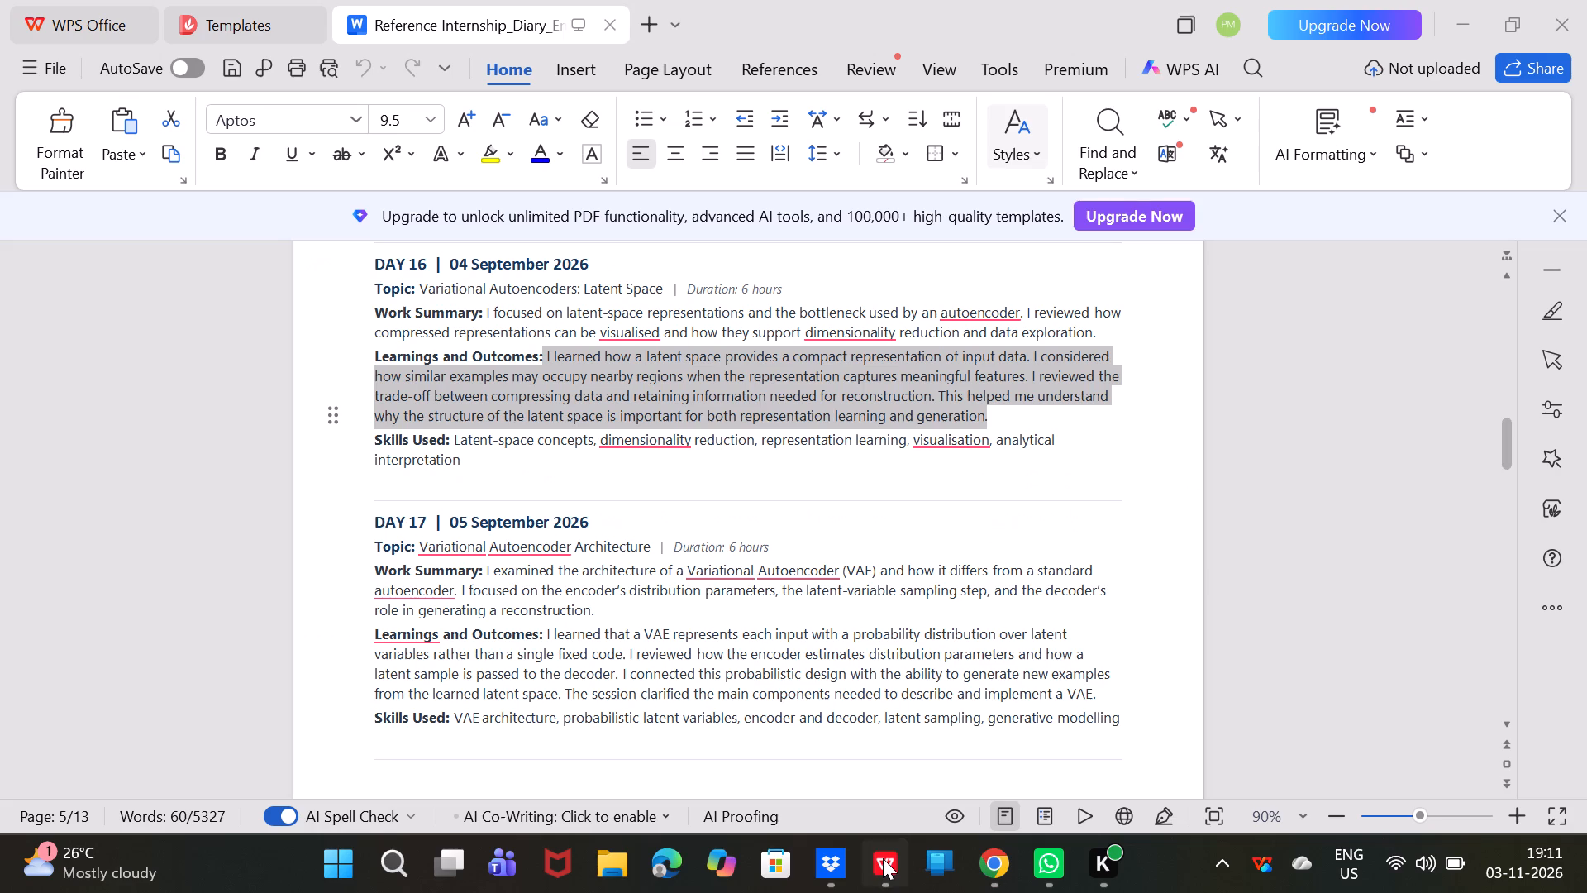
{"action": "left_click", "coordinate": [986, 865]}
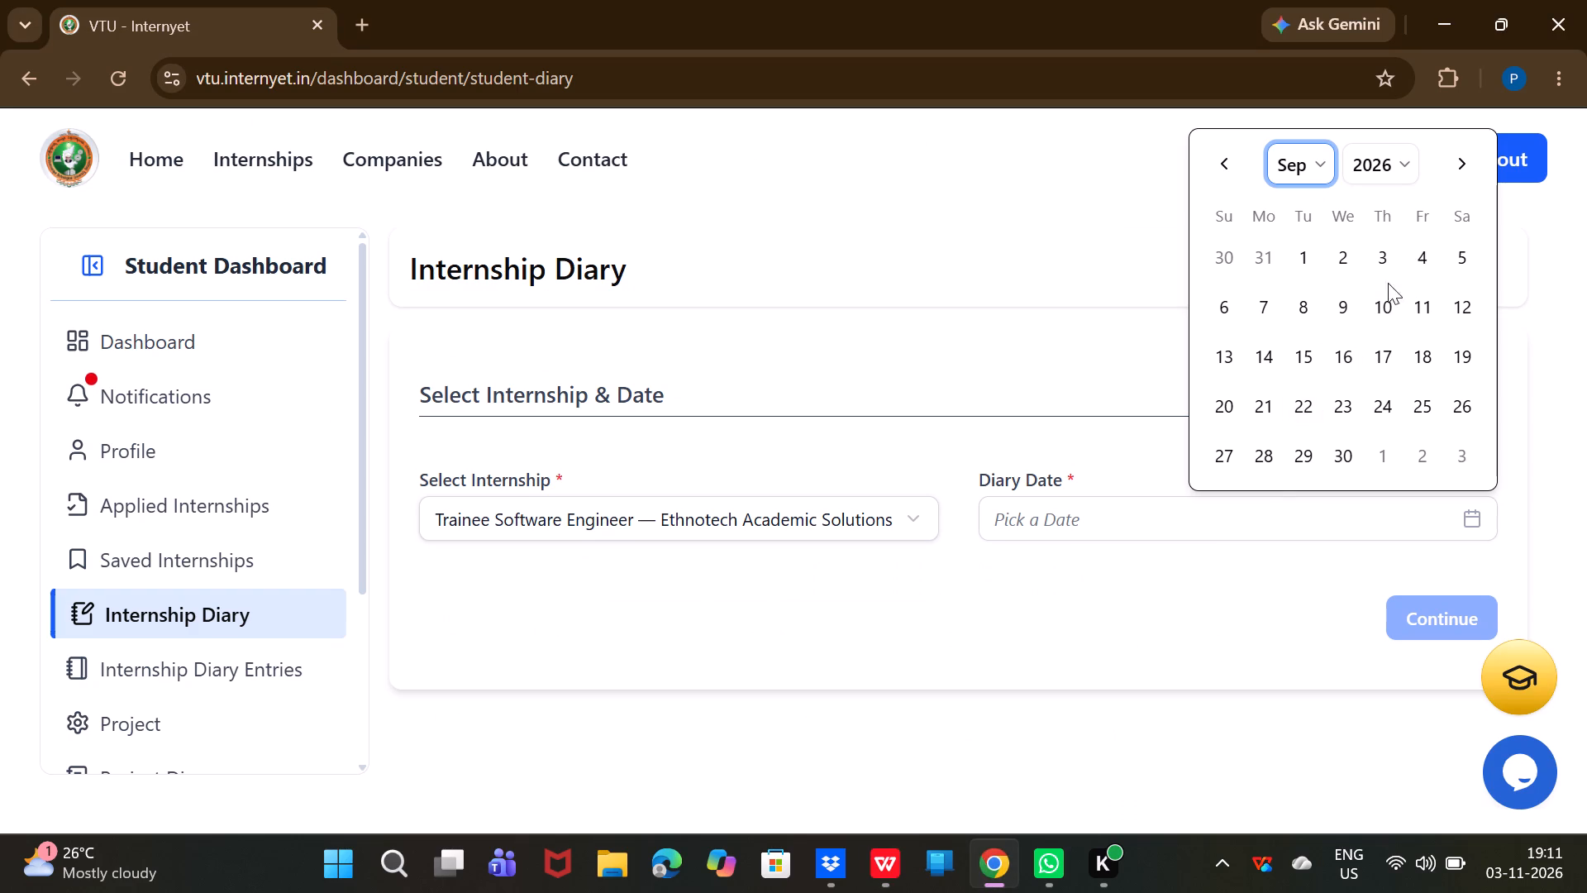
{"action": "left_click", "coordinate": [1474, 256]}
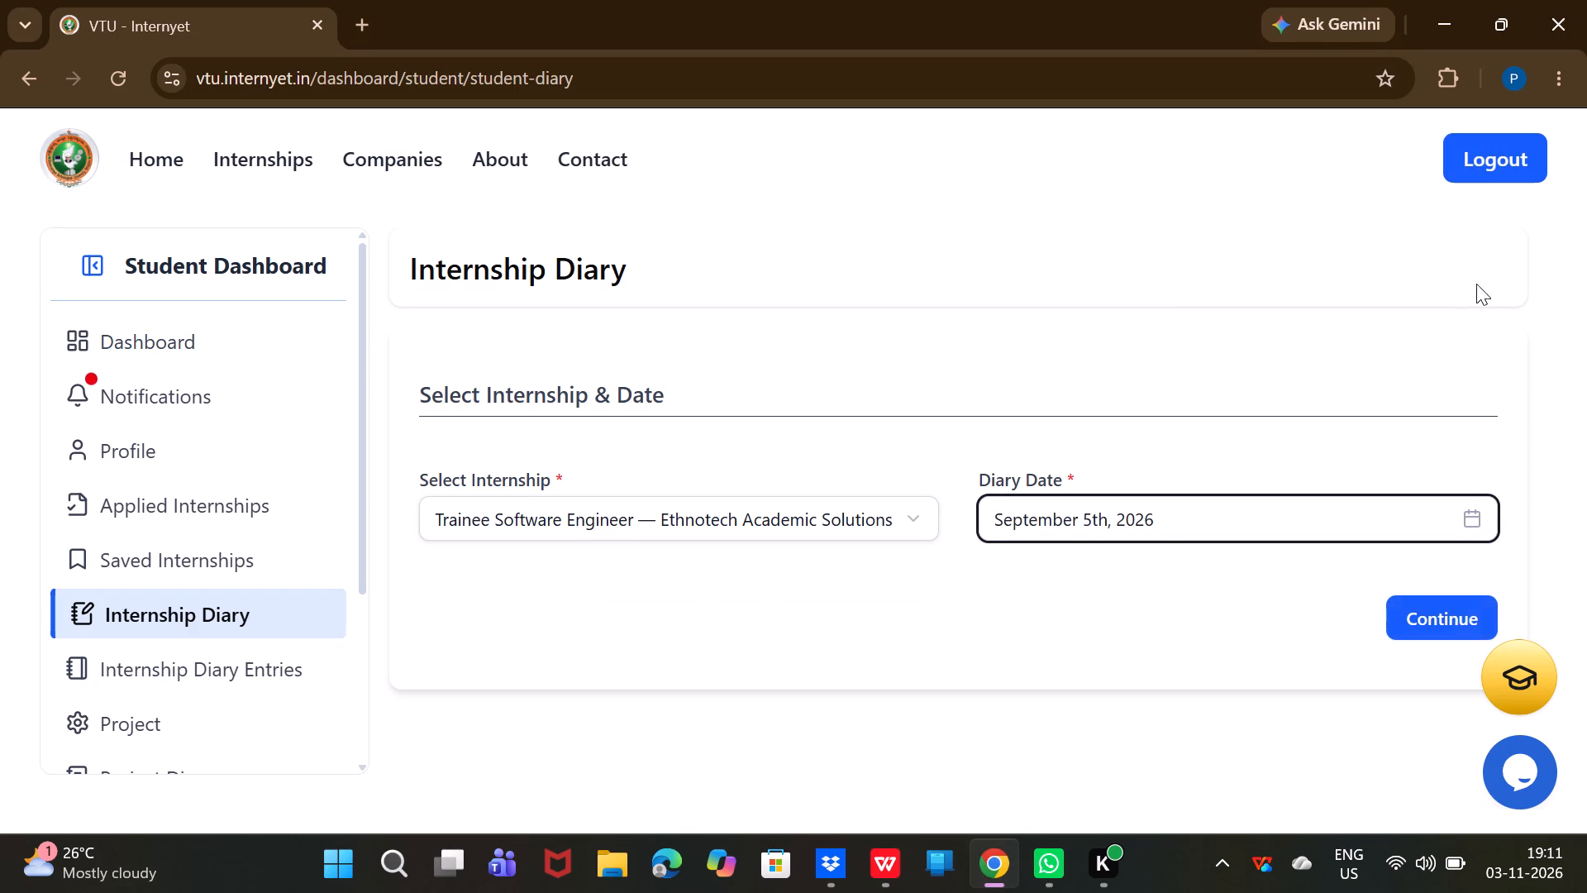
{"action": "left_click", "coordinate": [1489, 620]}
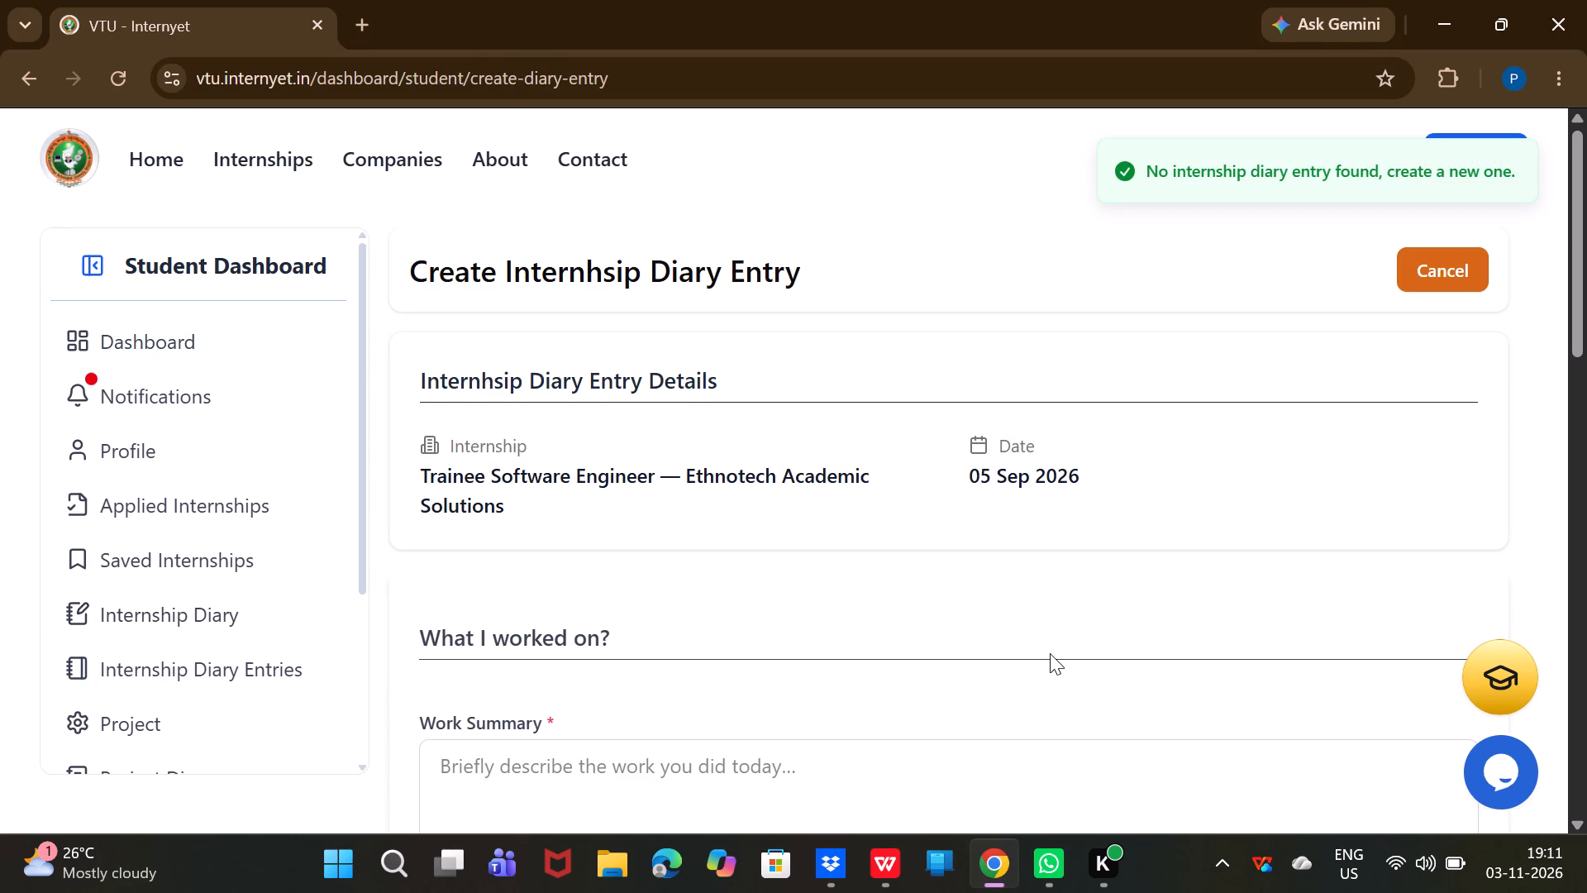
Copy the Day 17 Work Summary text from the WPS Office document into the Work Summary field in Chrome.
{"action": "scroll", "coordinate": [931, 731], "scroll_direction": "down", "scroll_amount": 3}
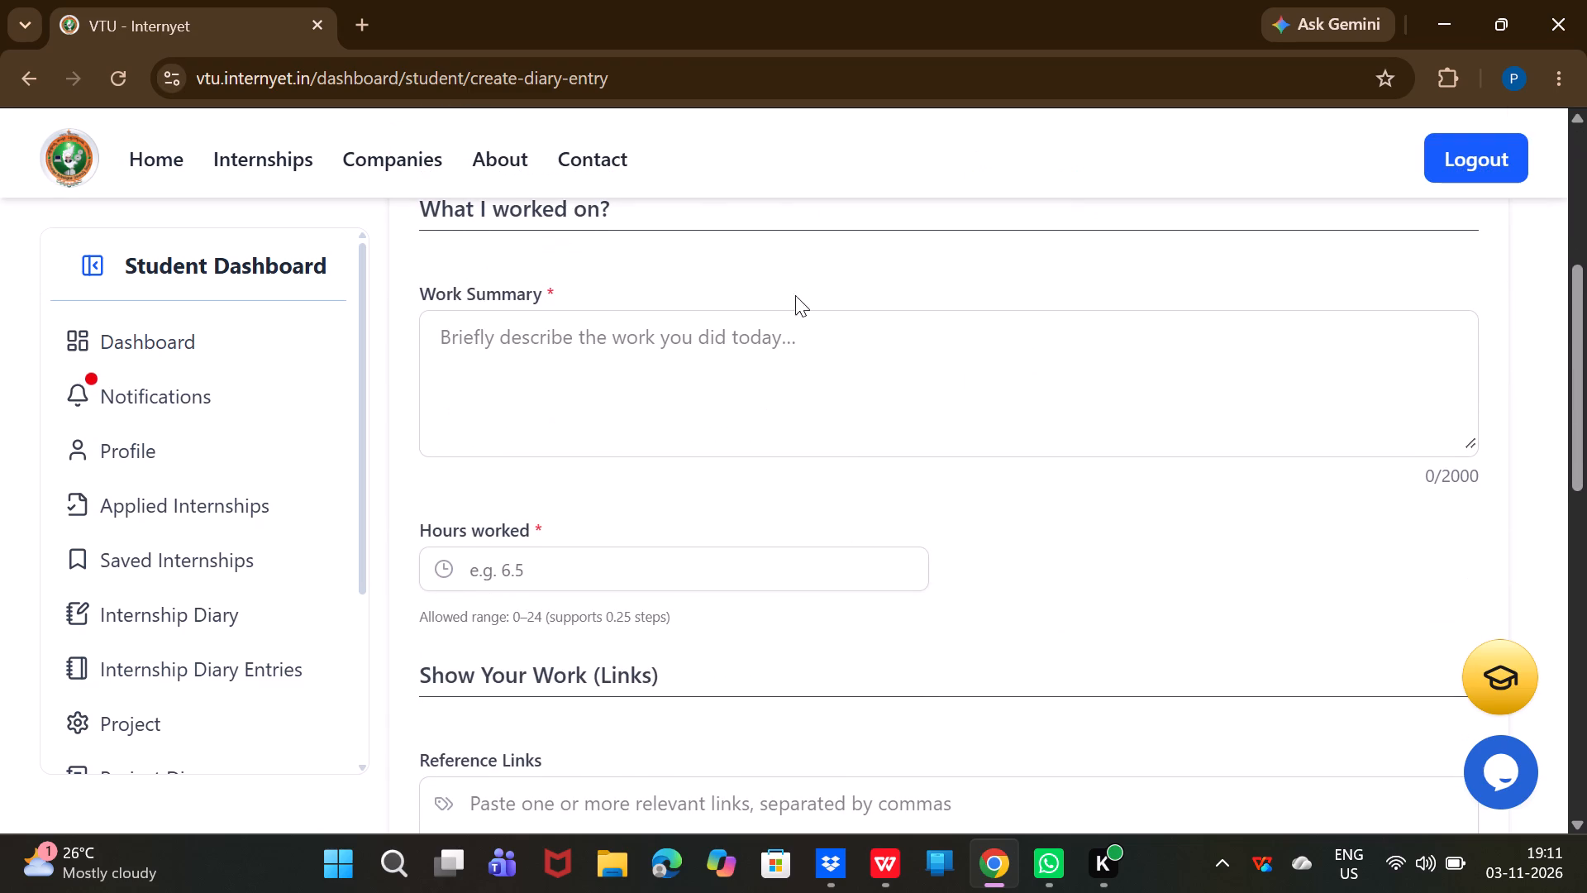
{"action": "left_click", "coordinate": [793, 337]}
{"action": "left_click", "coordinate": [876, 860]}
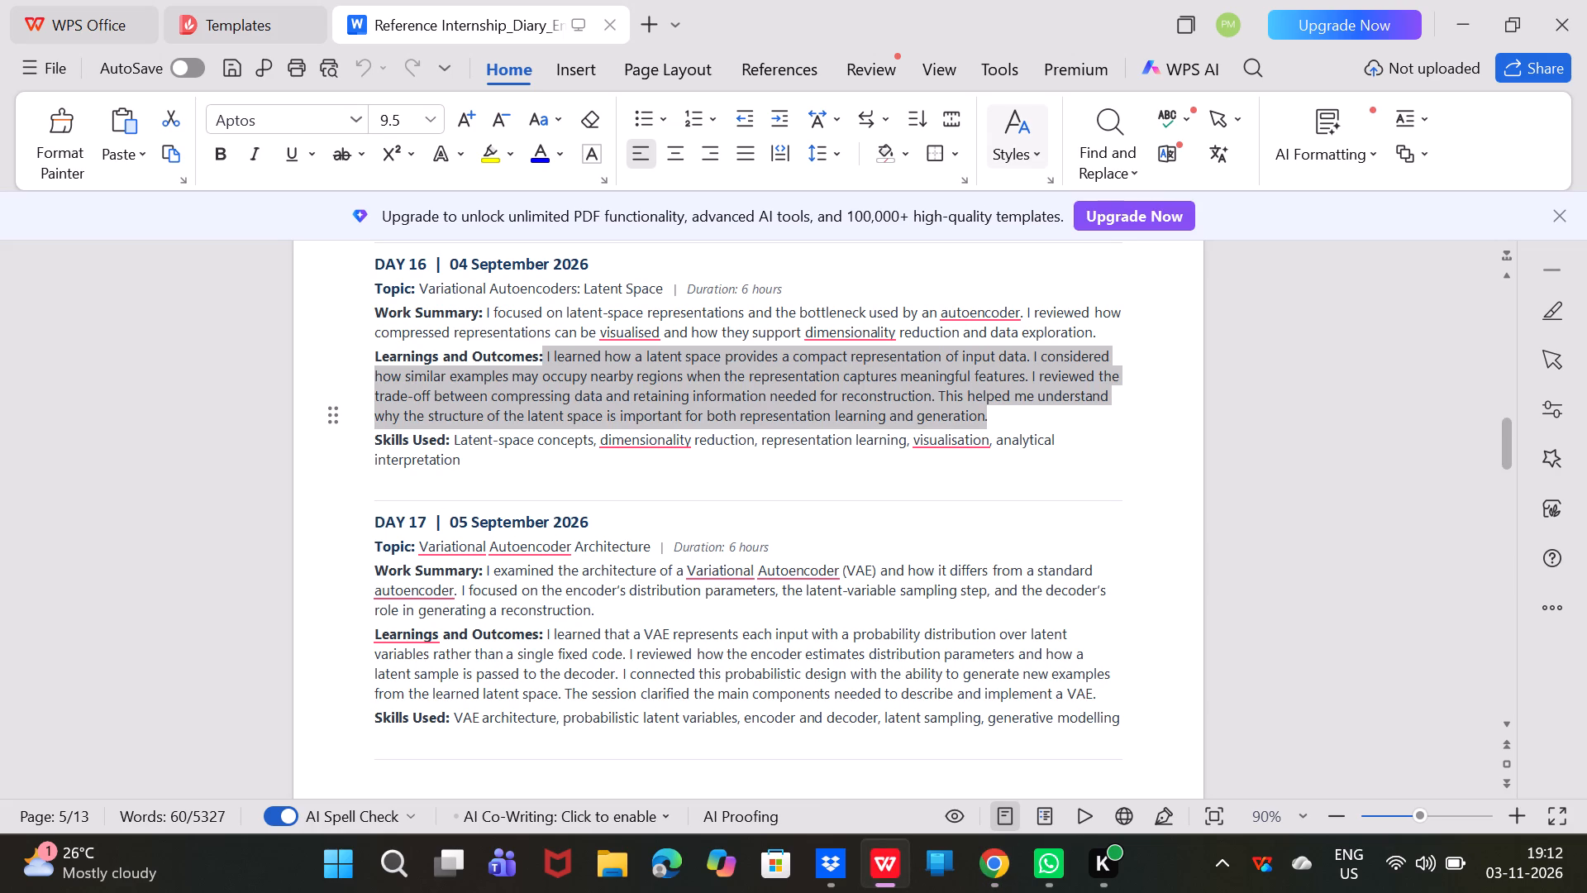
{"action": "left_click_drag", "start_coordinate": [484, 565], "coordinate": [598, 610]}
{"action": "key", "text": "ctrl+c"}
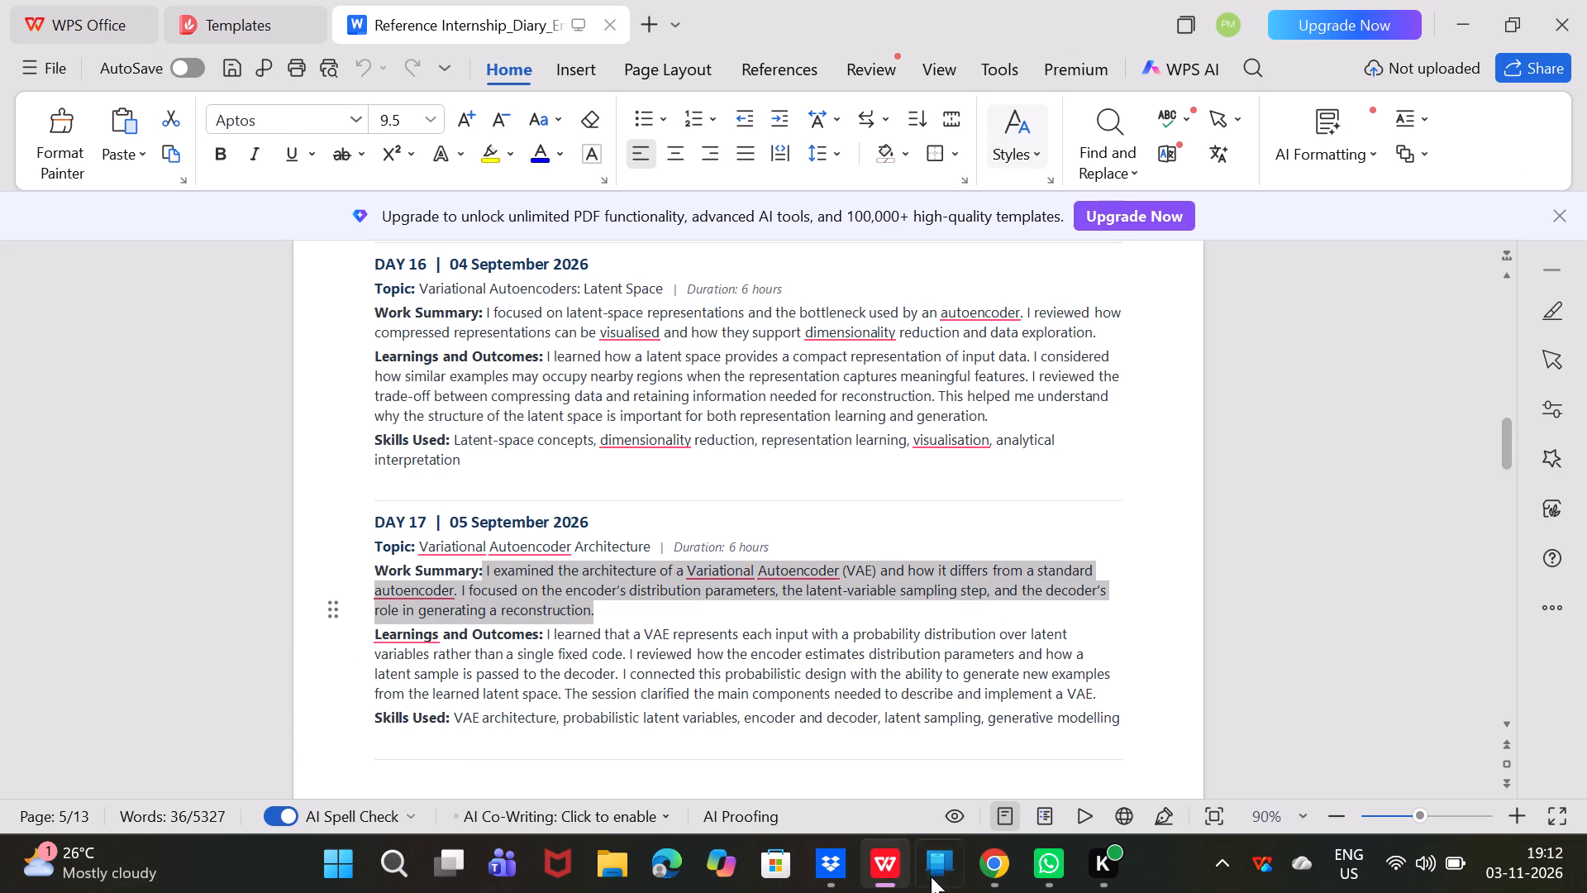
{"action": "left_click", "coordinate": [994, 876]}
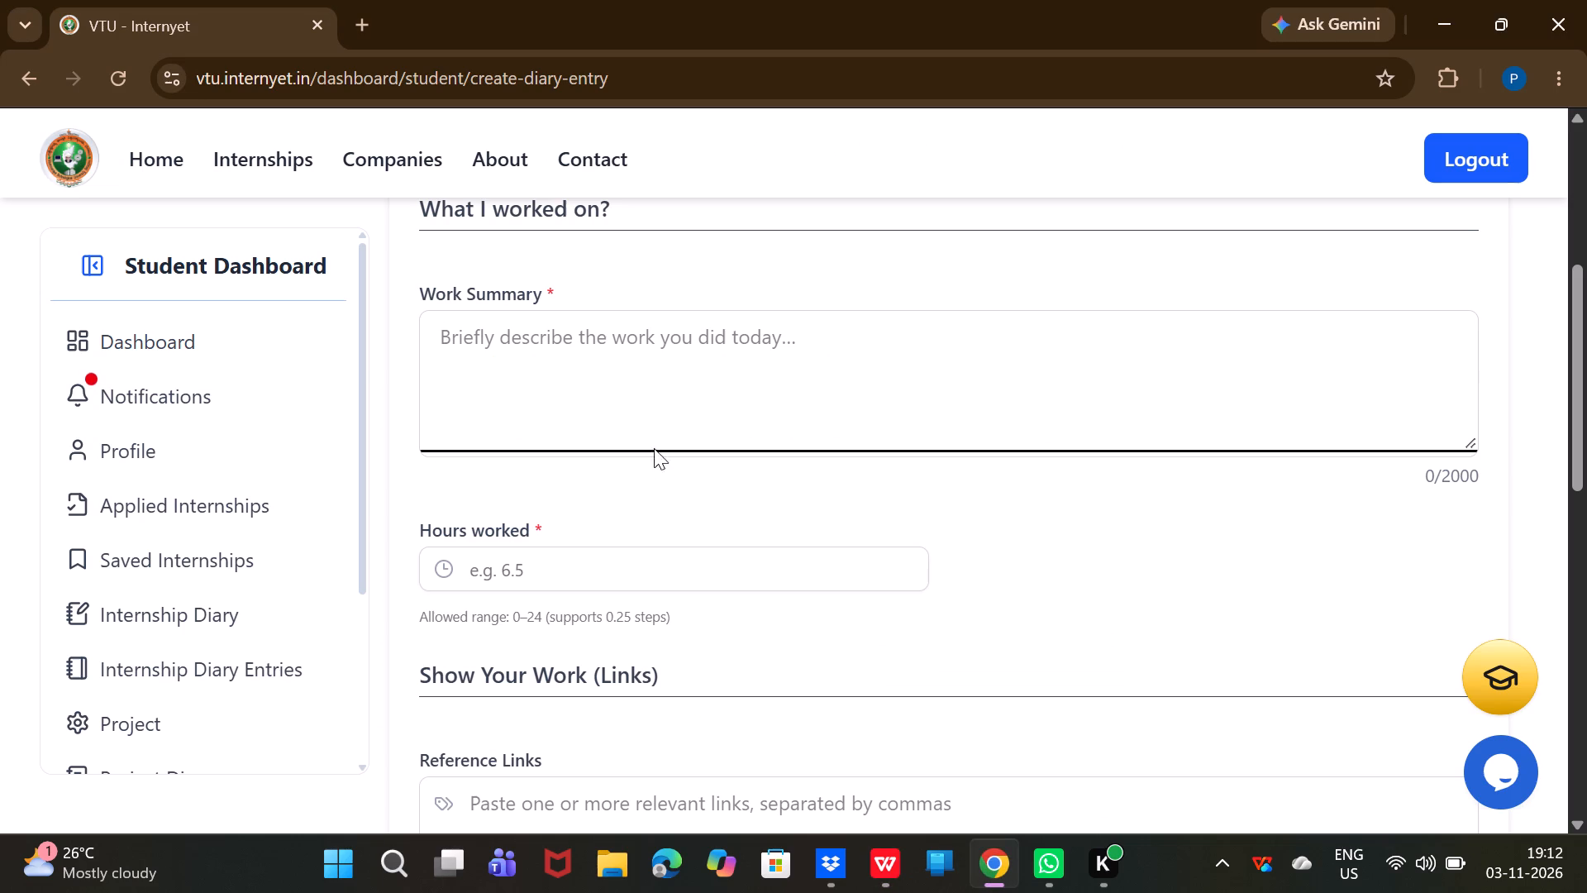
{"action": "left_click", "coordinate": [650, 412]}
{"action": "key", "text": "ctrl+v"}
Set the hours worked to 6 in the 5 September 2026 diary entry.
{"action": "scroll", "coordinate": [650, 412], "scroll_direction": "down", "scroll_amount": 2}
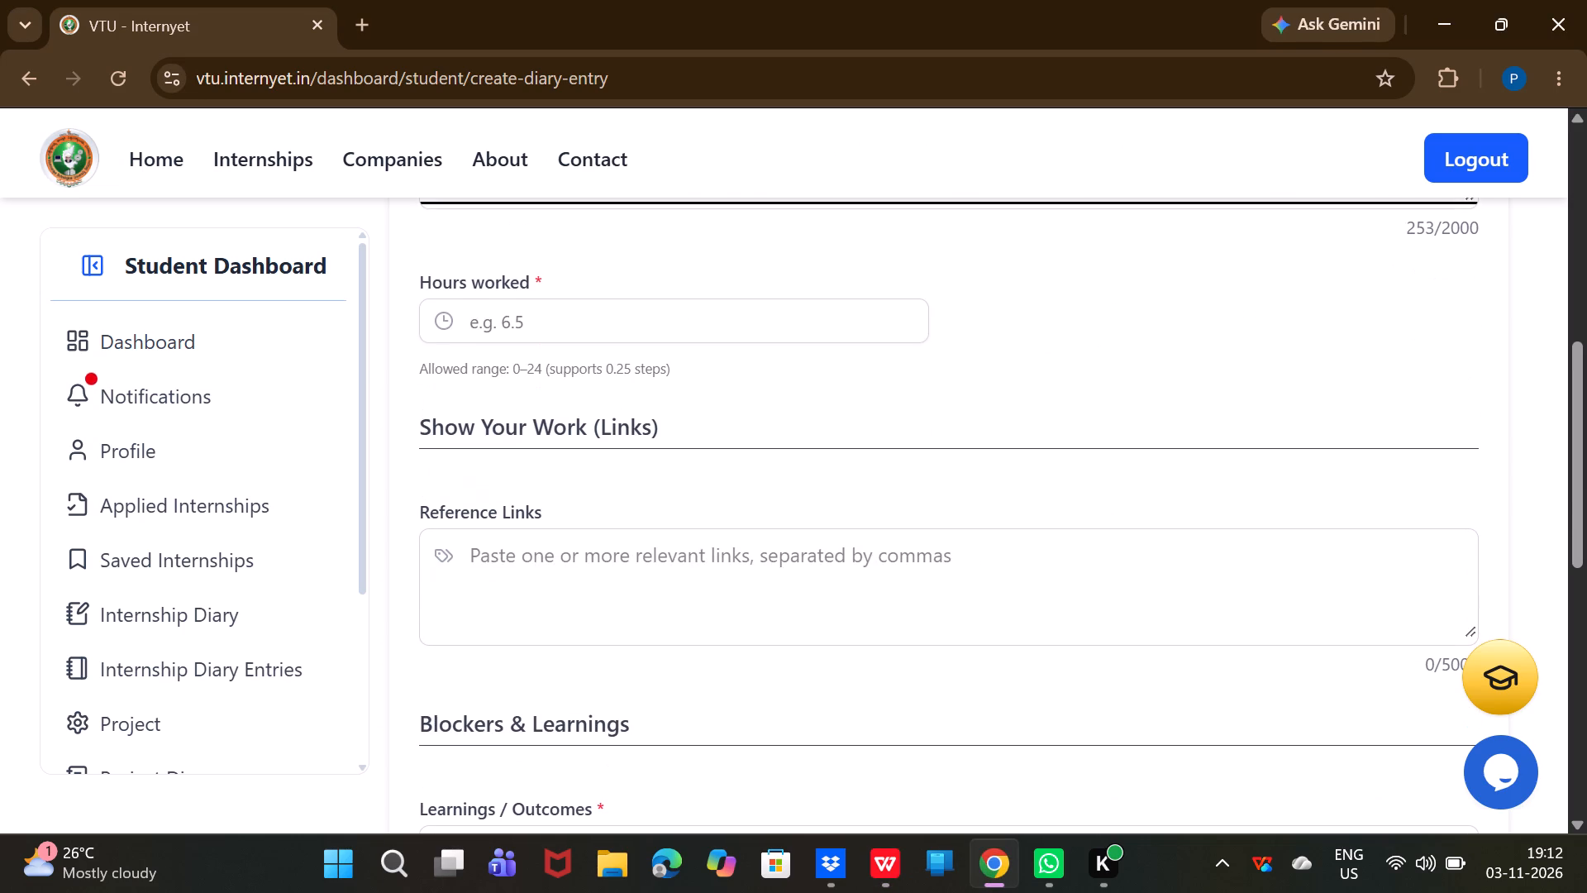
{"action": "left_click", "coordinate": [636, 331]}
{"action": "key", "text": "6"}
Copy the Day 17 Learnings and Outcomes text from the WPS Office document into the Learnings / Outcomes field in Chrome.
{"action": "scroll", "coordinate": [636, 331], "scroll_direction": "down", "scroll_amount": 2}
{"action": "left_click", "coordinate": [579, 614]}
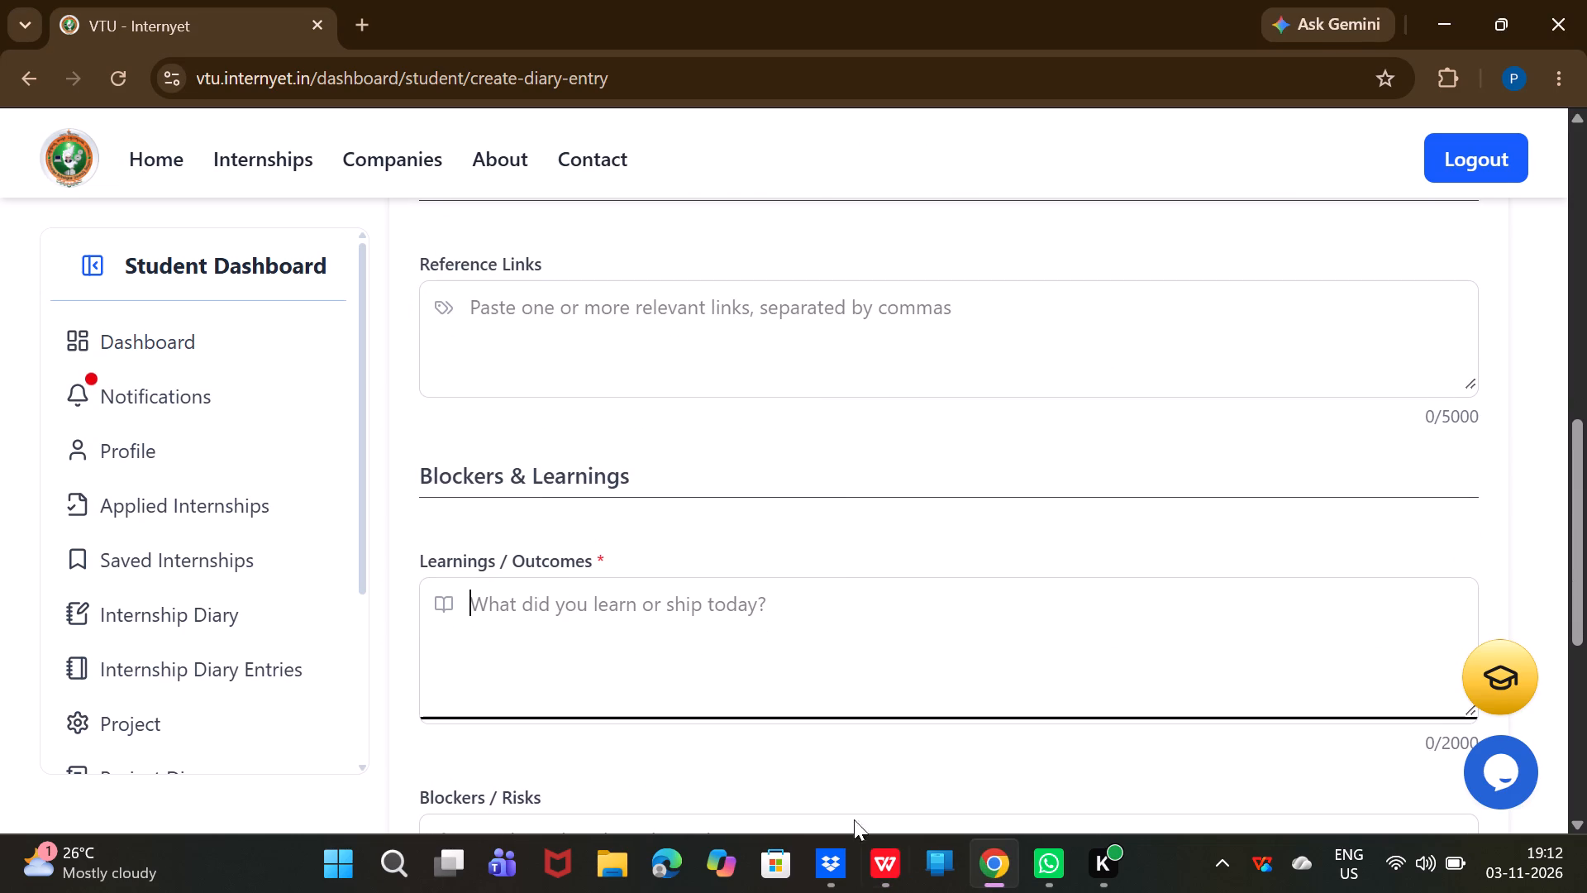
{"action": "left_click", "coordinate": [888, 860]}
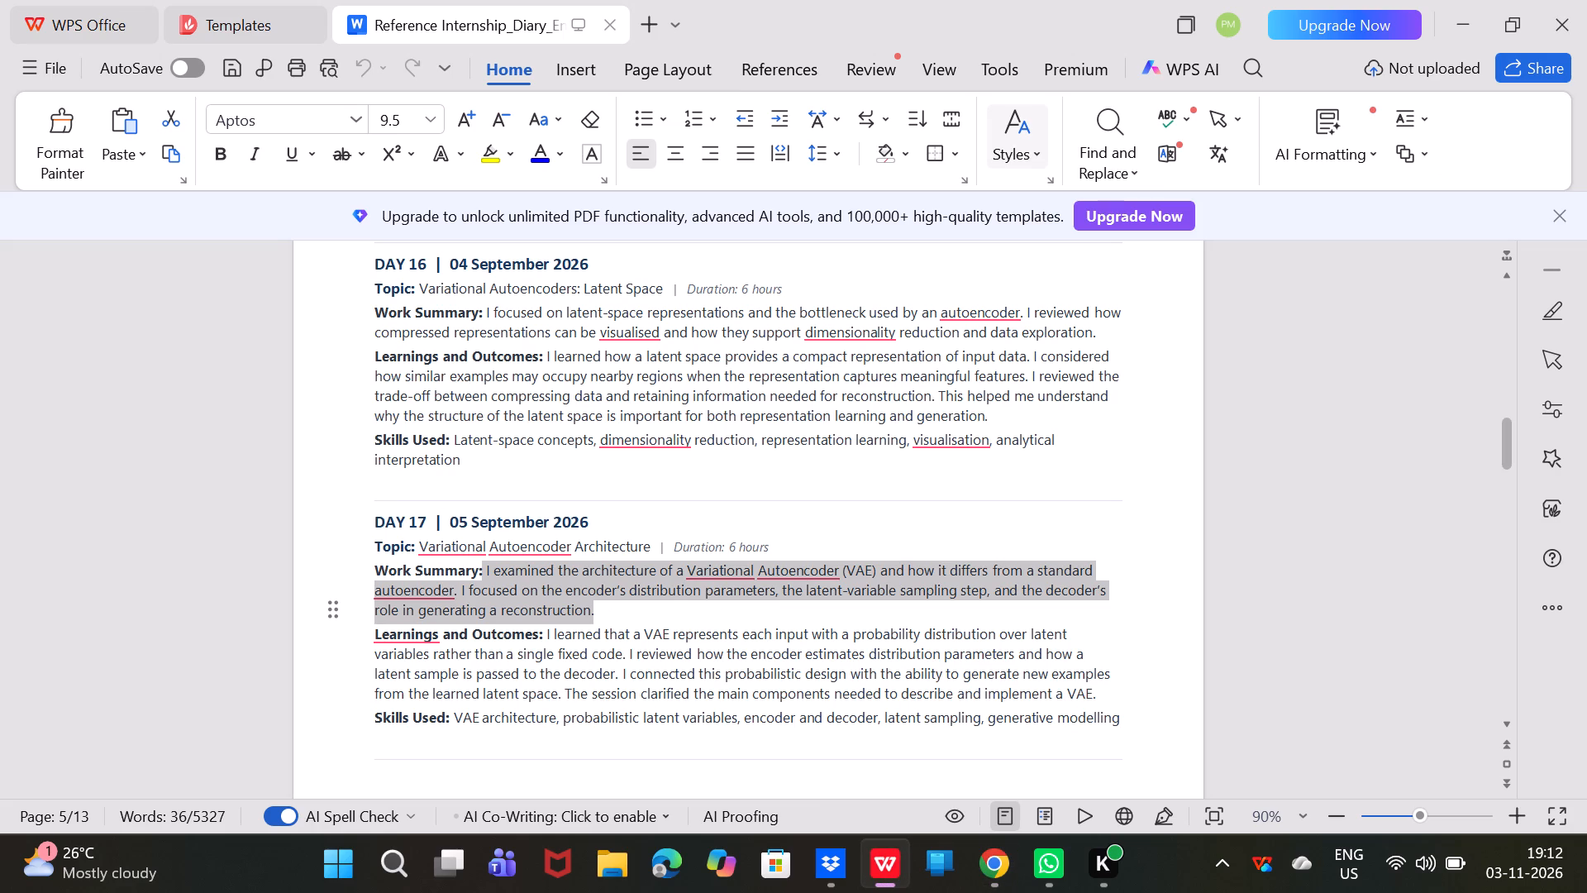
{"action": "left_click_drag", "start_coordinate": [542, 631], "coordinate": [966, 686]}
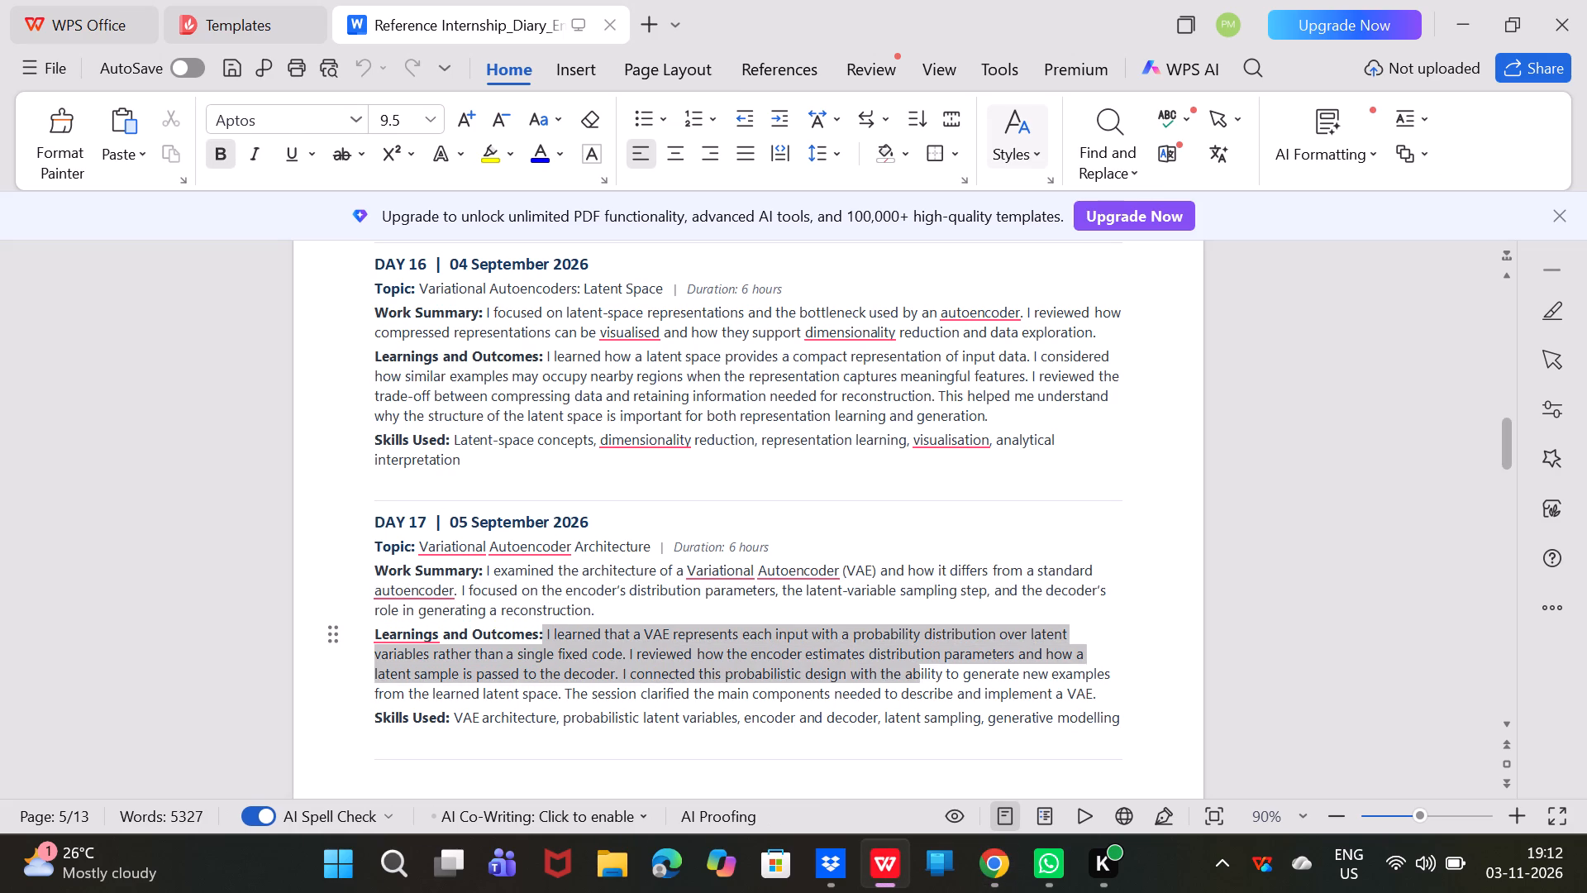
{"action": "left_click_drag", "start_coordinate": [966, 686], "coordinate": [1243, 704]}
{"action": "key", "text": "ctrl+c"}
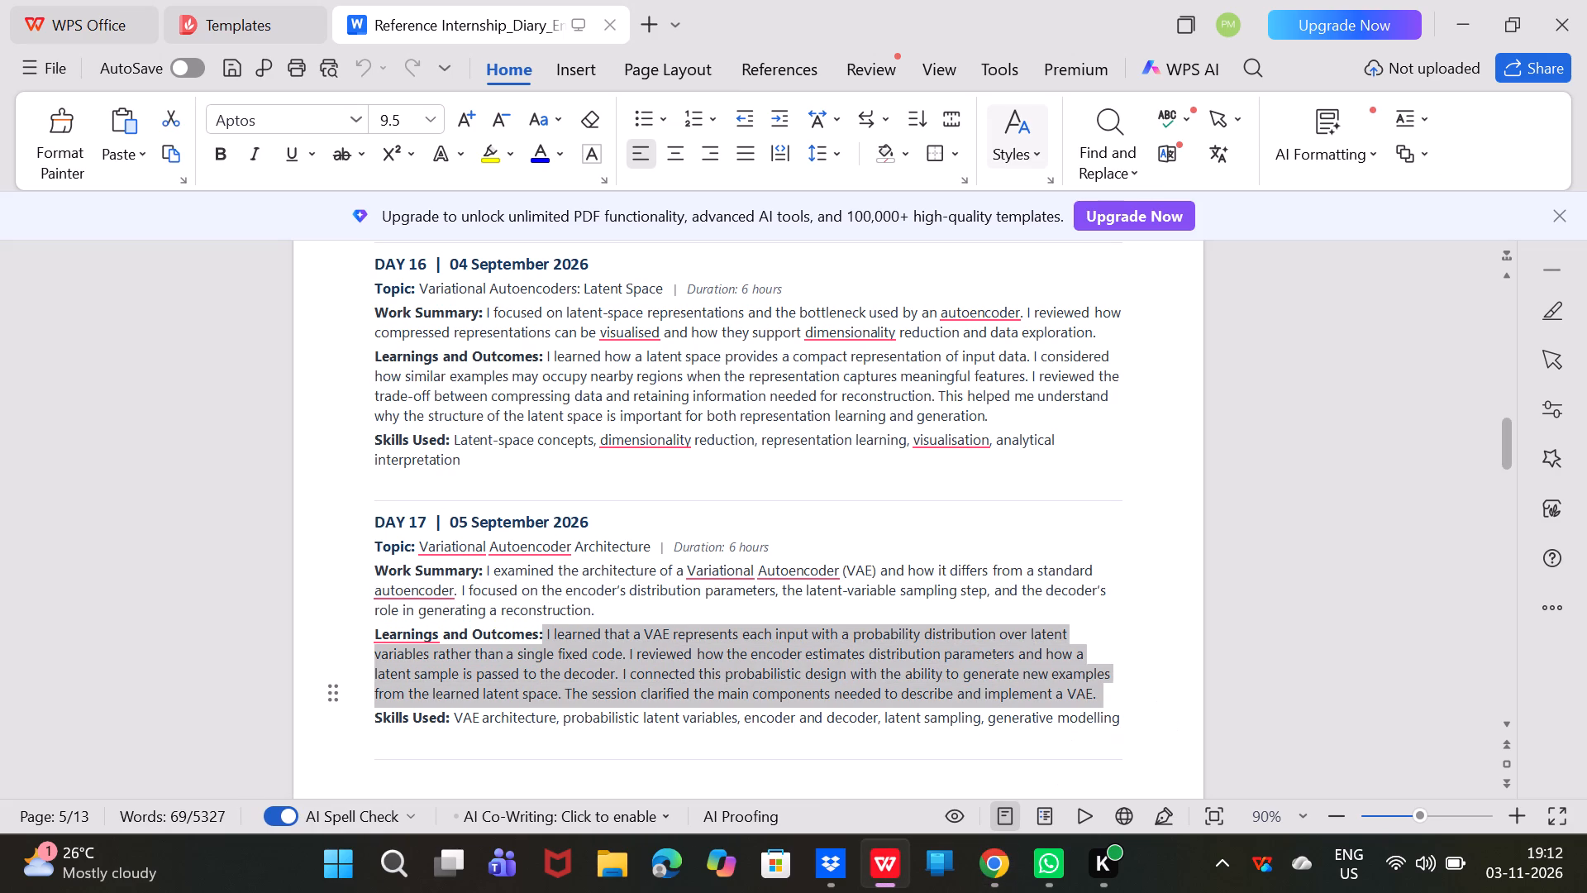
{"action": "left_click", "coordinate": [999, 889]}
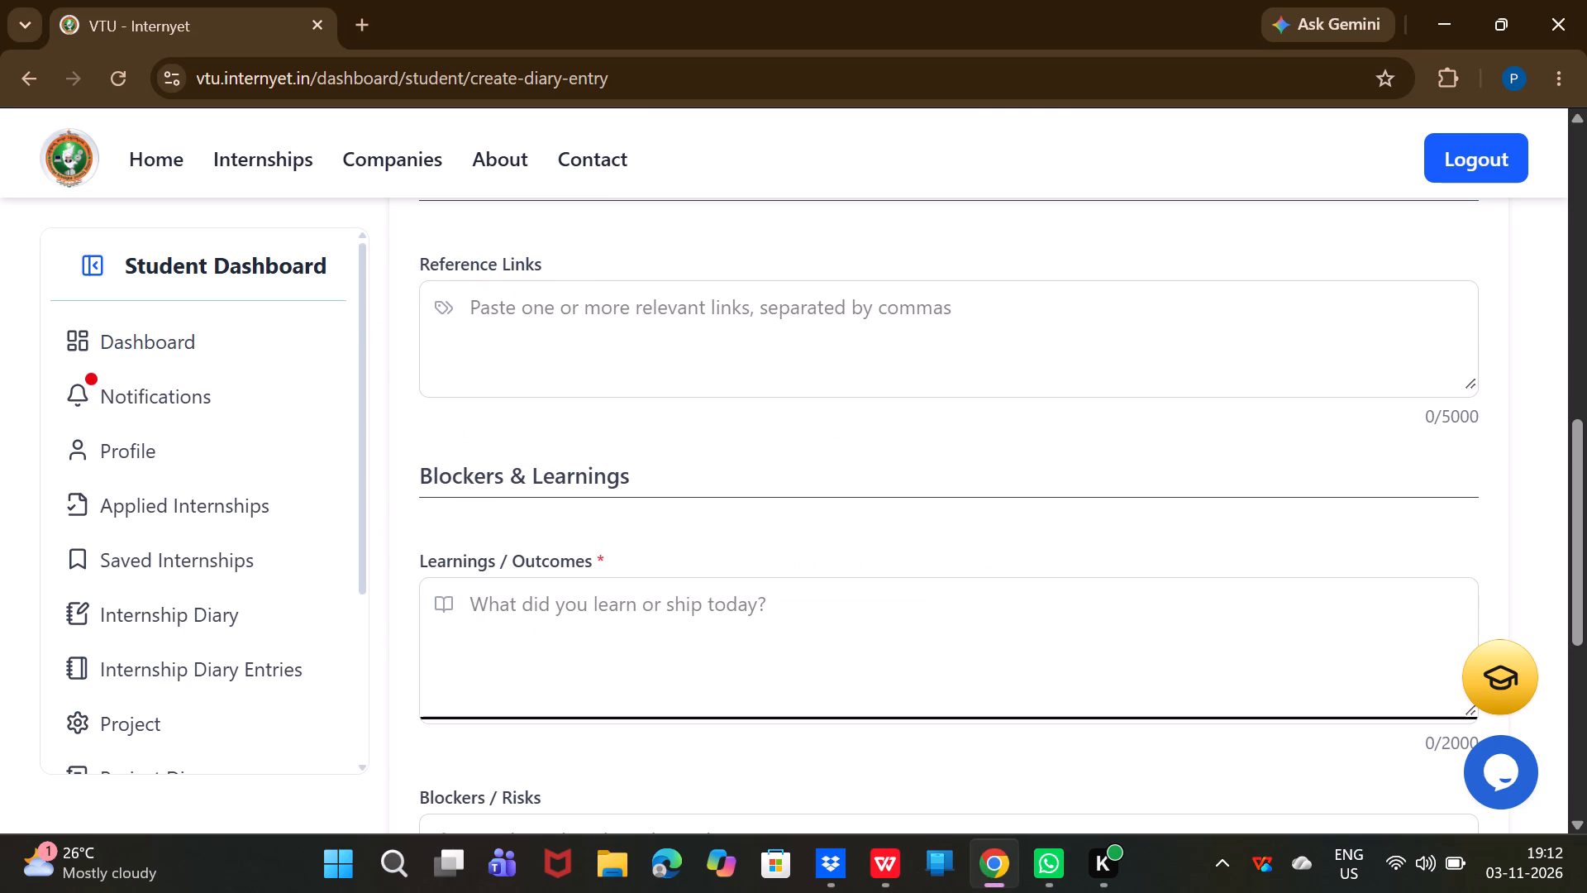
{"action": "left_click", "coordinate": [794, 685]}
{"action": "key", "text": "ctrl+v"}
Add the Generative ai skill to the 5 September 2026 diary entry and save the entry.
{"action": "scroll", "coordinate": [794, 685], "scroll_direction": "down", "scroll_amount": 3}
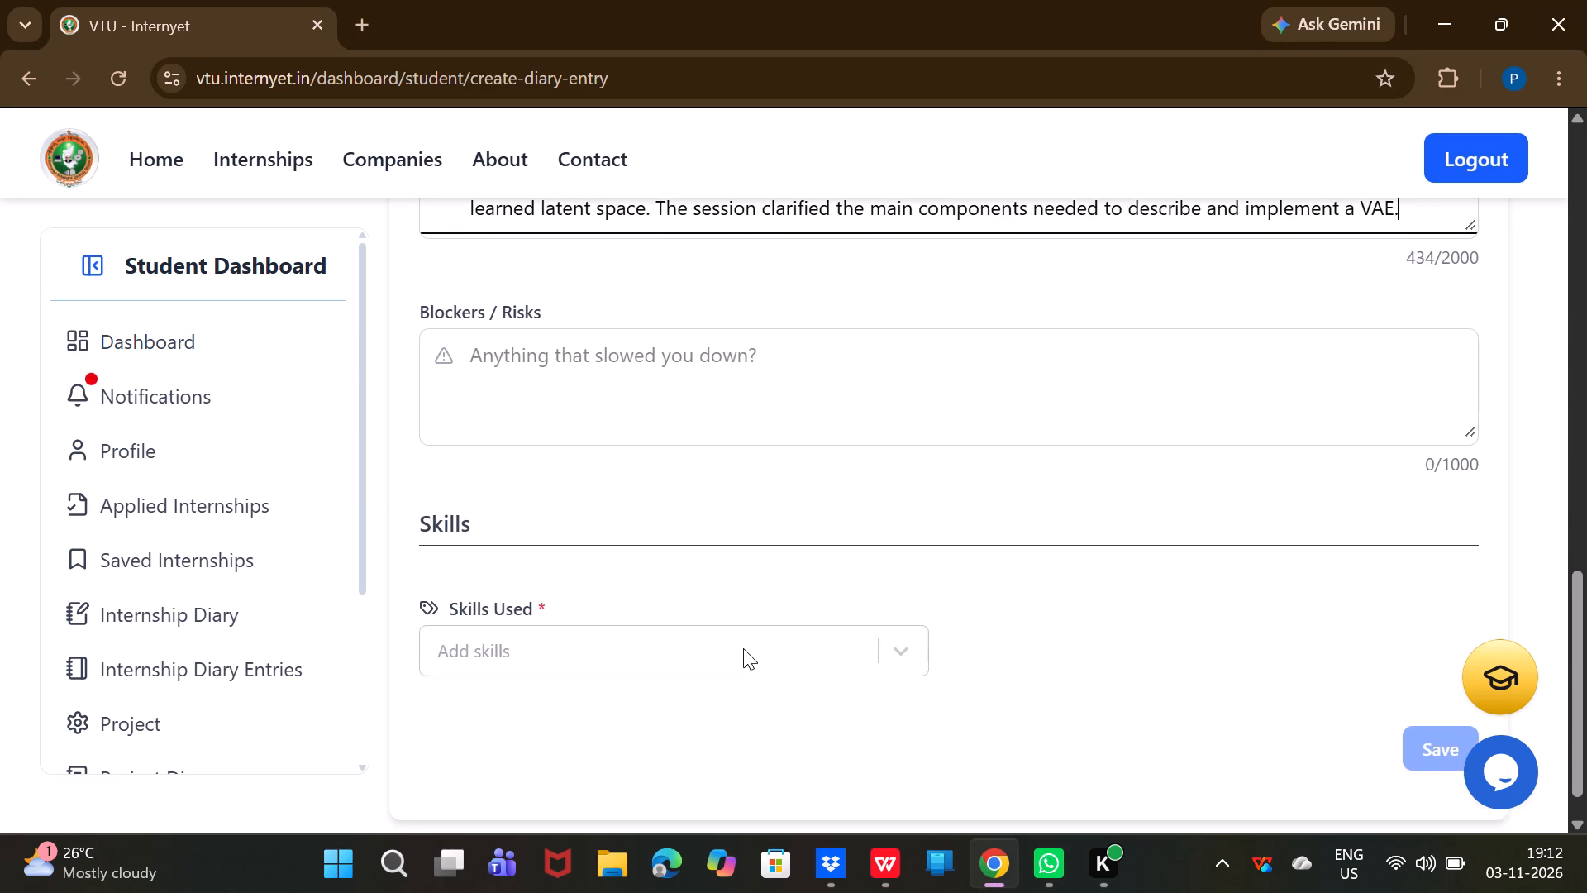
{"action": "left_click", "coordinate": [743, 648]}
{"action": "type", "text": "gene"}
{"action": "left_click", "coordinate": [646, 657]}
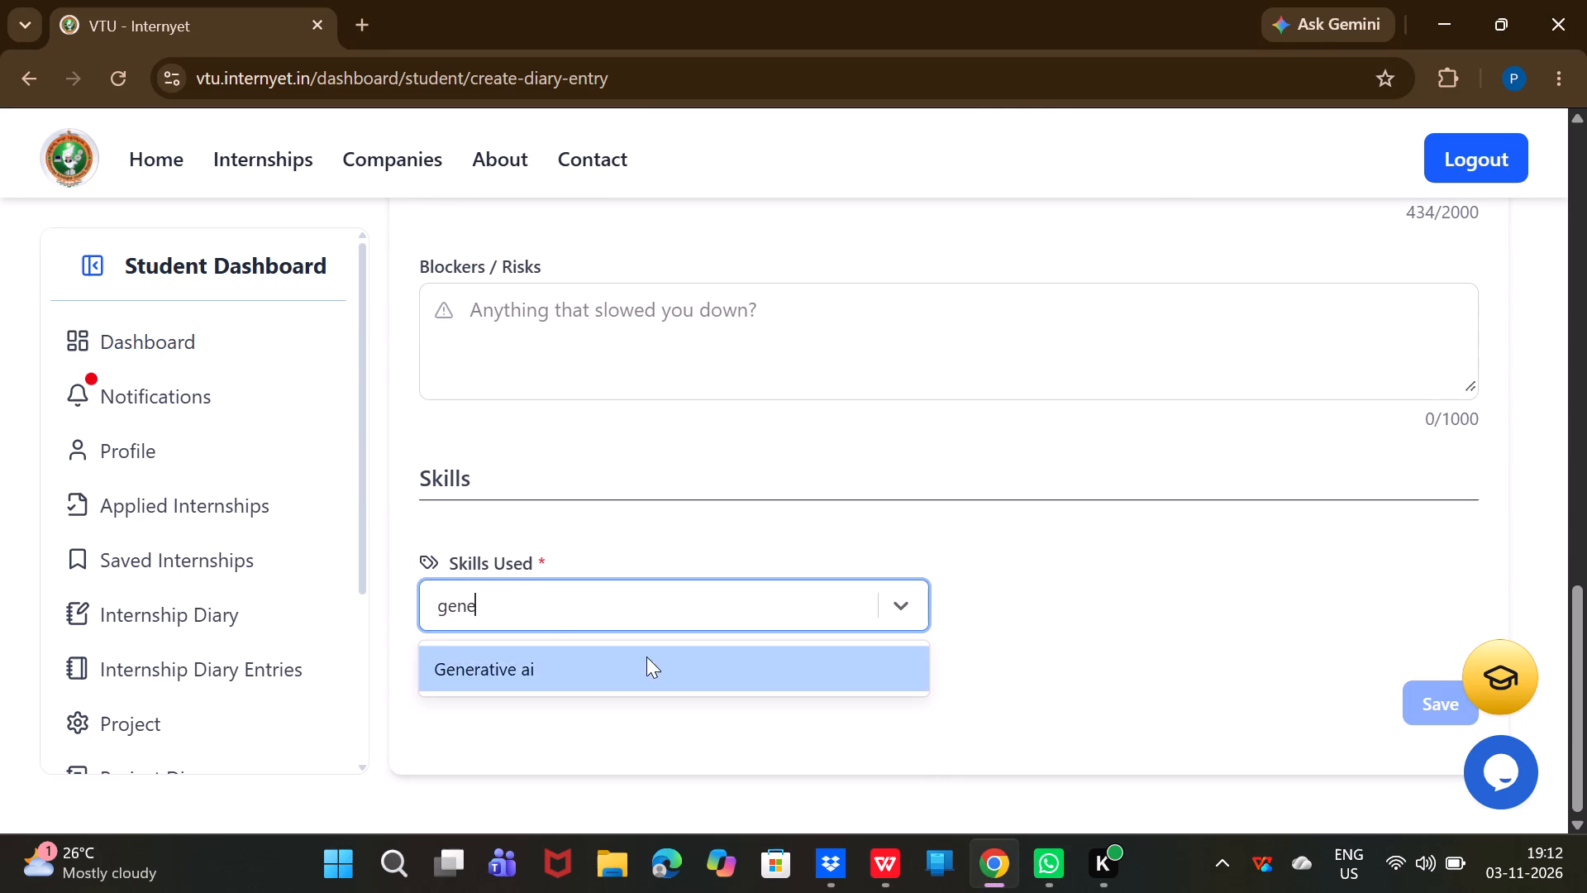
{"action": "left_click", "coordinate": [1447, 695]}
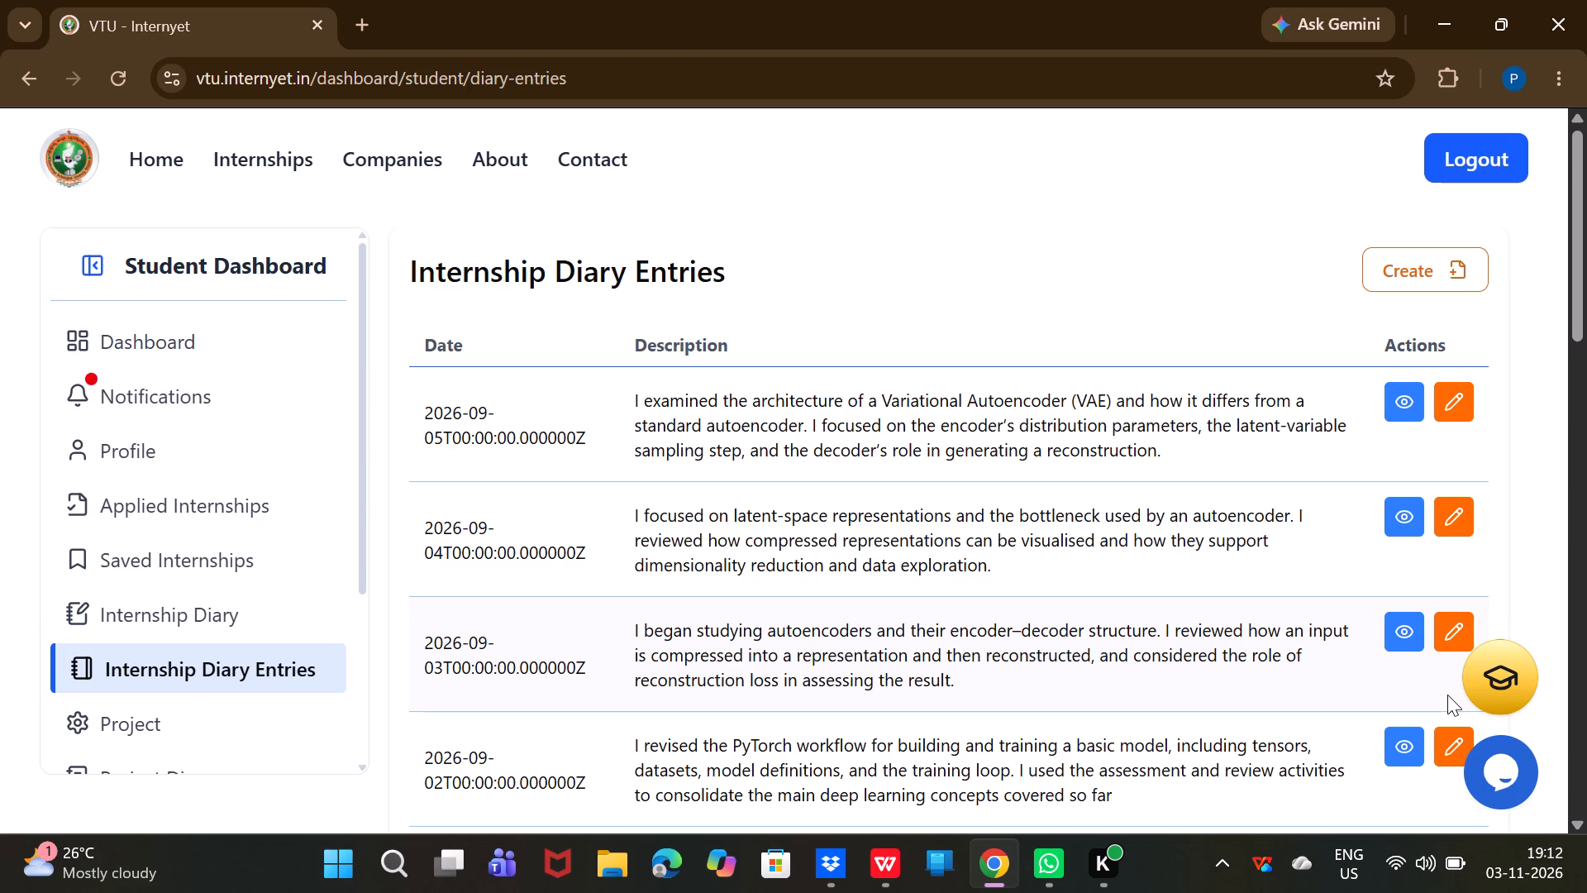
Create a new diary entry for the Trainee Software Engineer — Ethnotech Academic Solutions internship dated 7 September 2026.
{"action": "left_click", "coordinate": [1384, 282]}
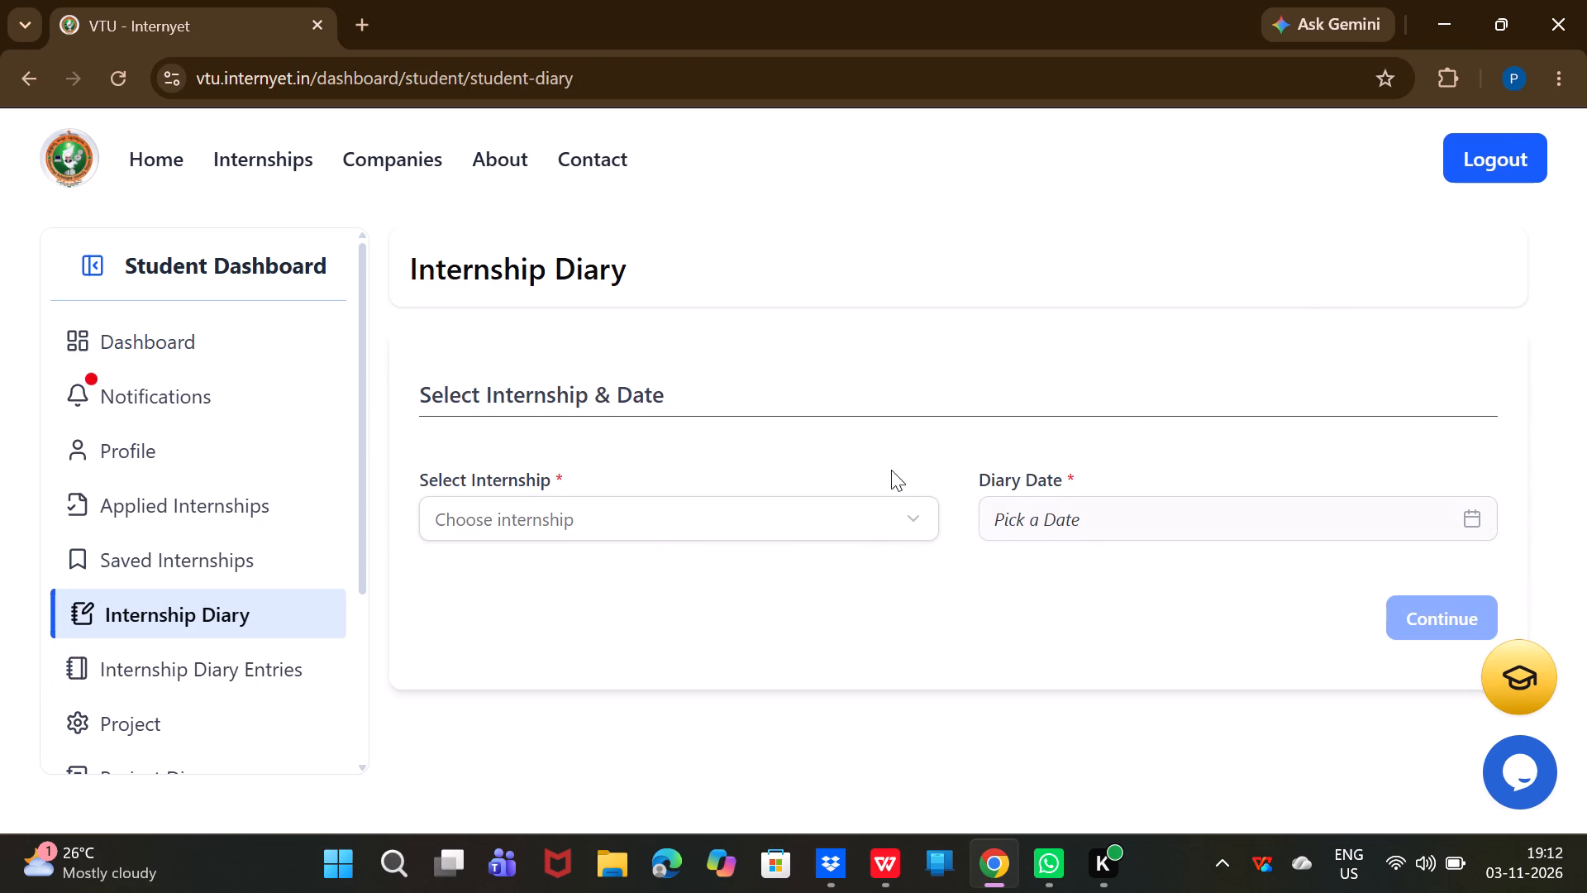
{"action": "left_click", "coordinate": [879, 527]}
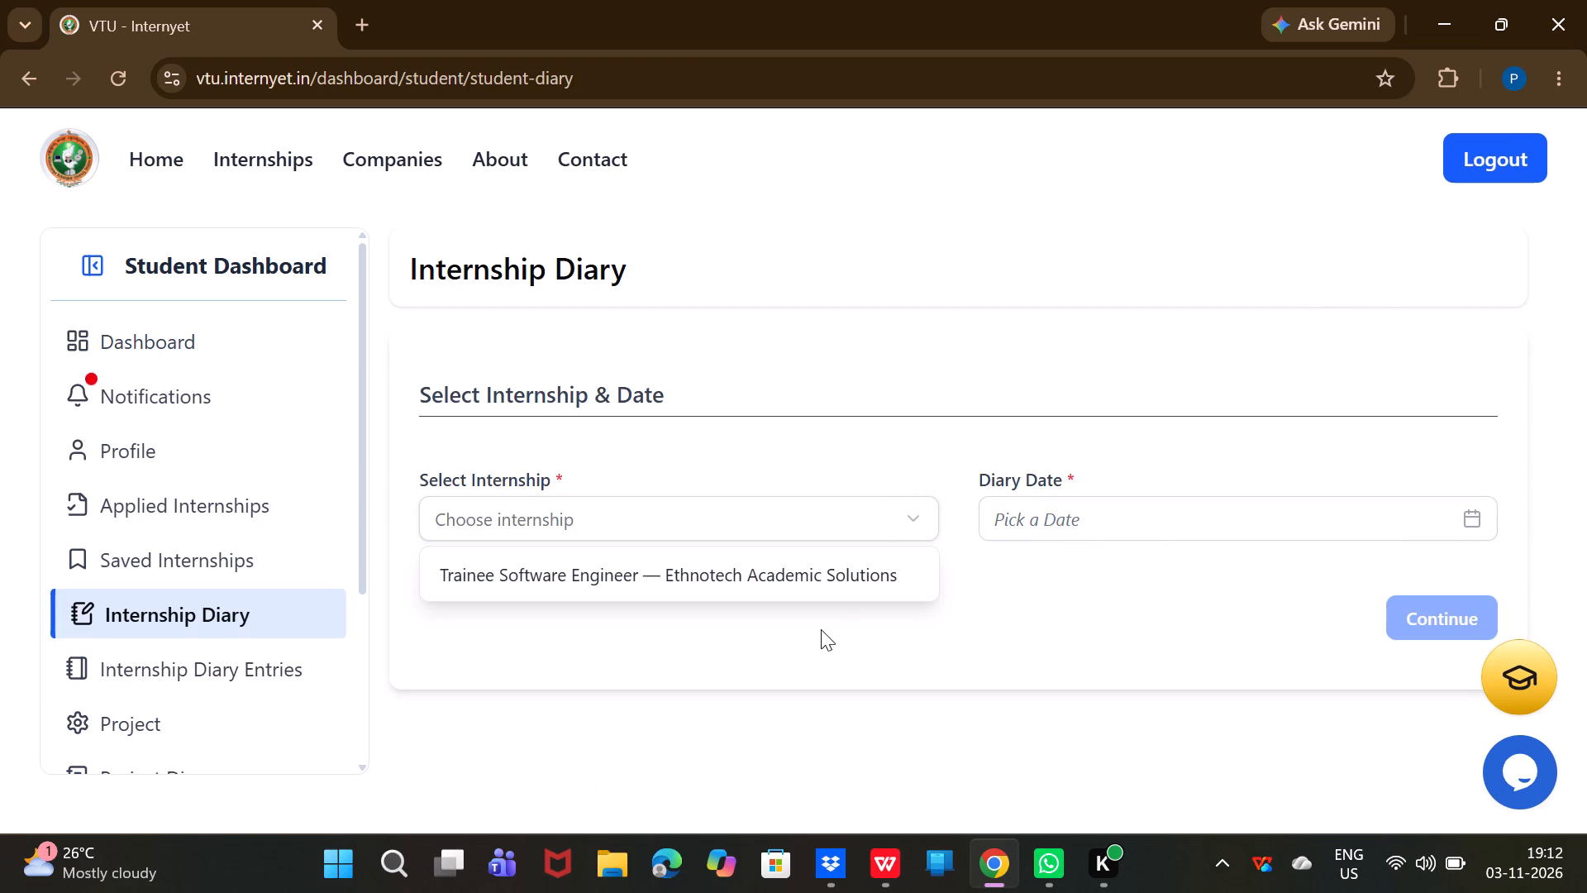
{"action": "left_click", "coordinate": [827, 592]}
{"action": "left_click", "coordinate": [1006, 520]}
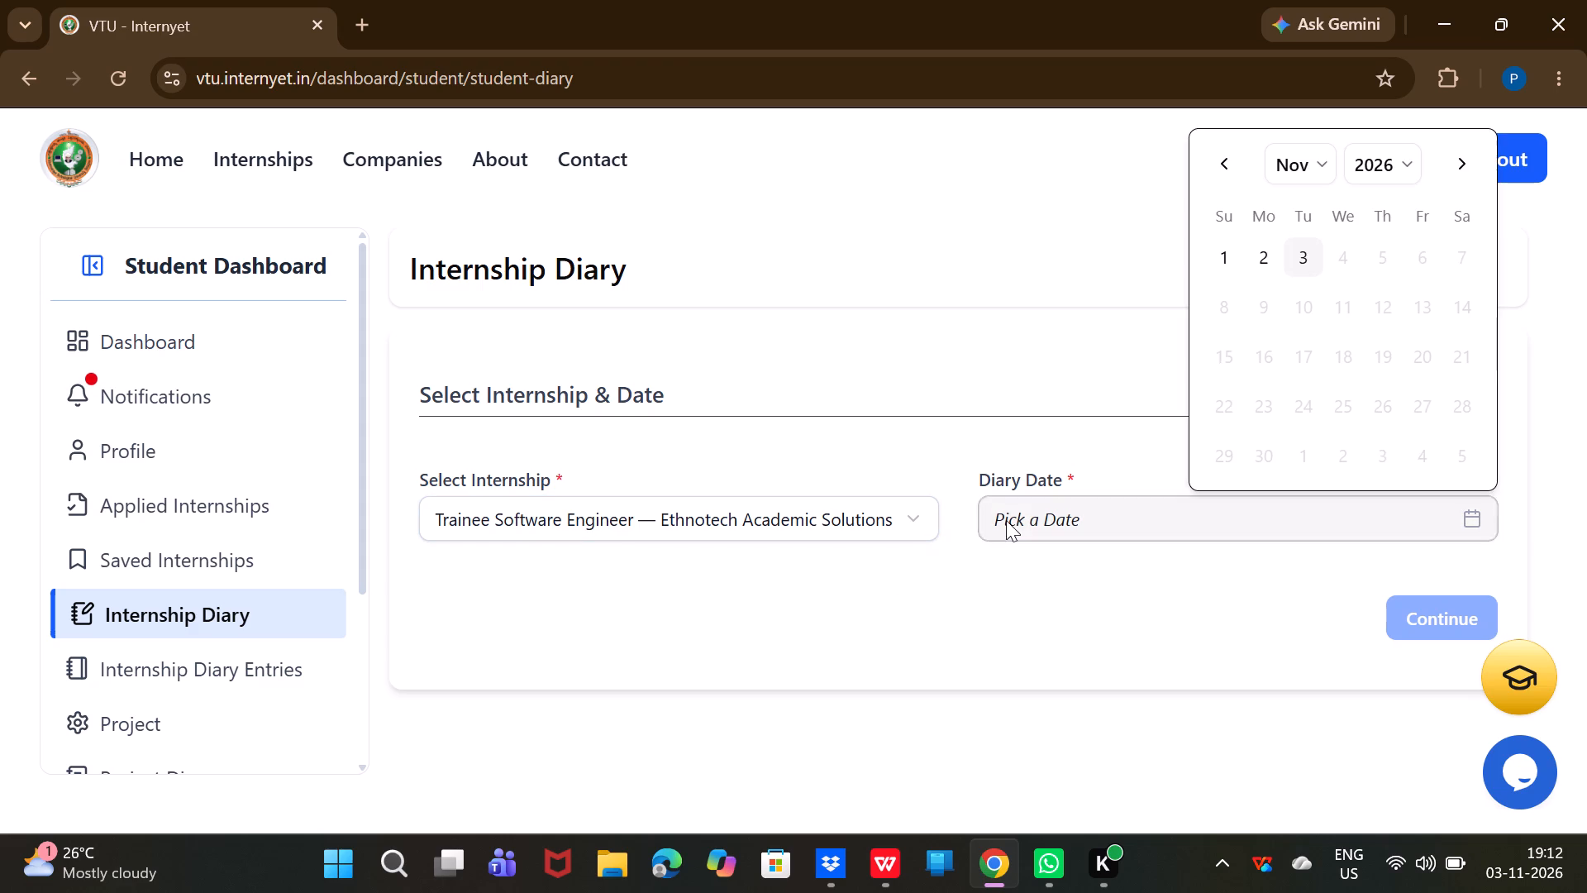
{"action": "left_click", "coordinate": [1327, 167]}
{"action": "left_click", "coordinate": [1299, 475]}
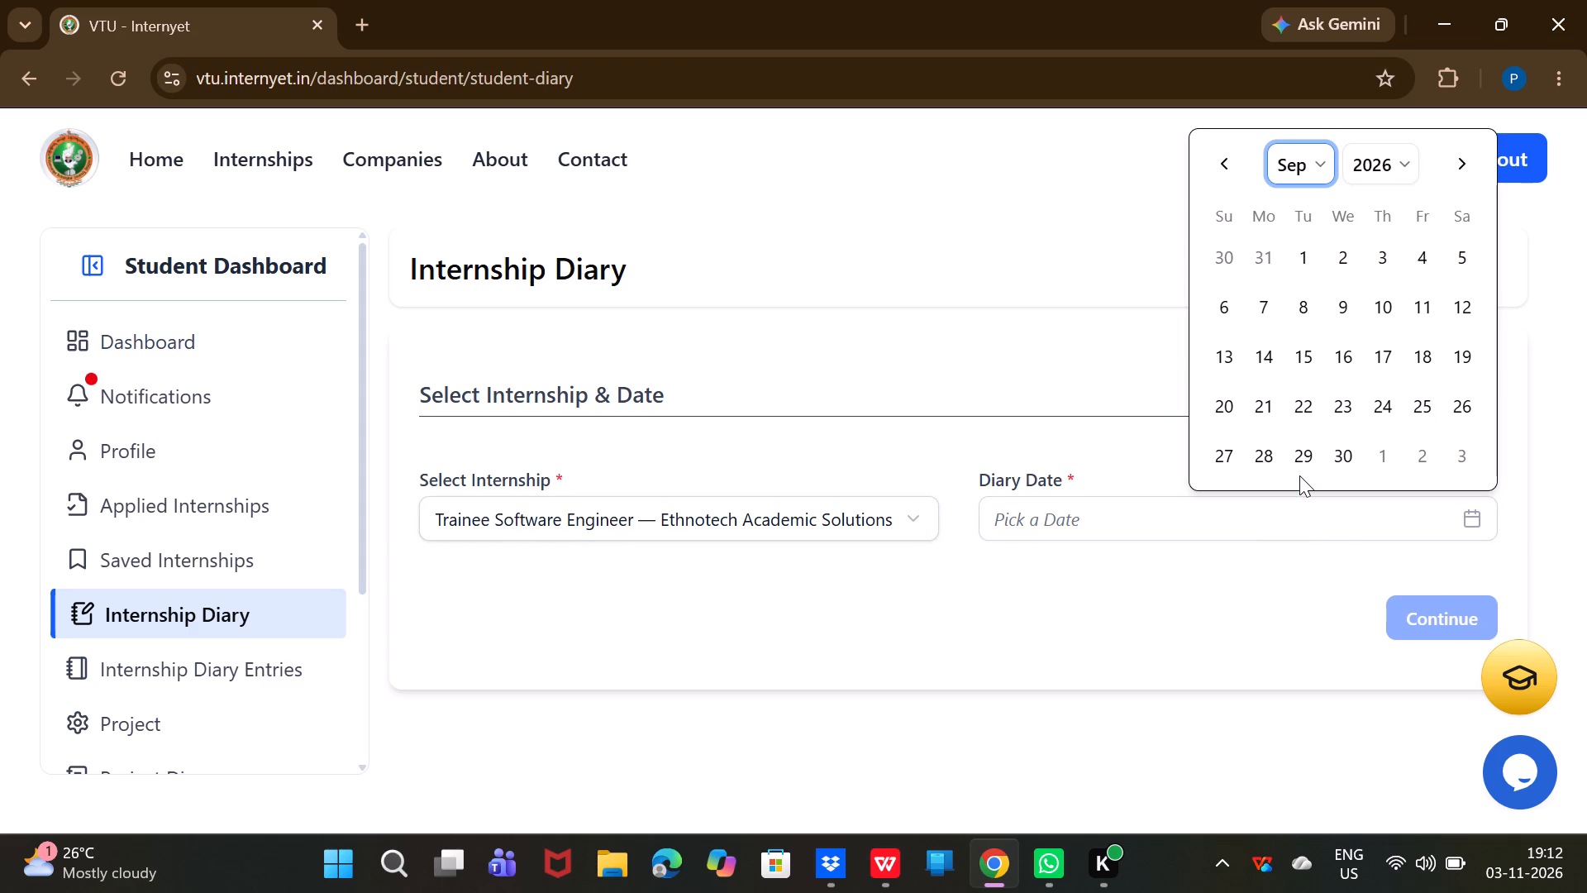
{"action": "left_click", "coordinate": [1270, 317]}
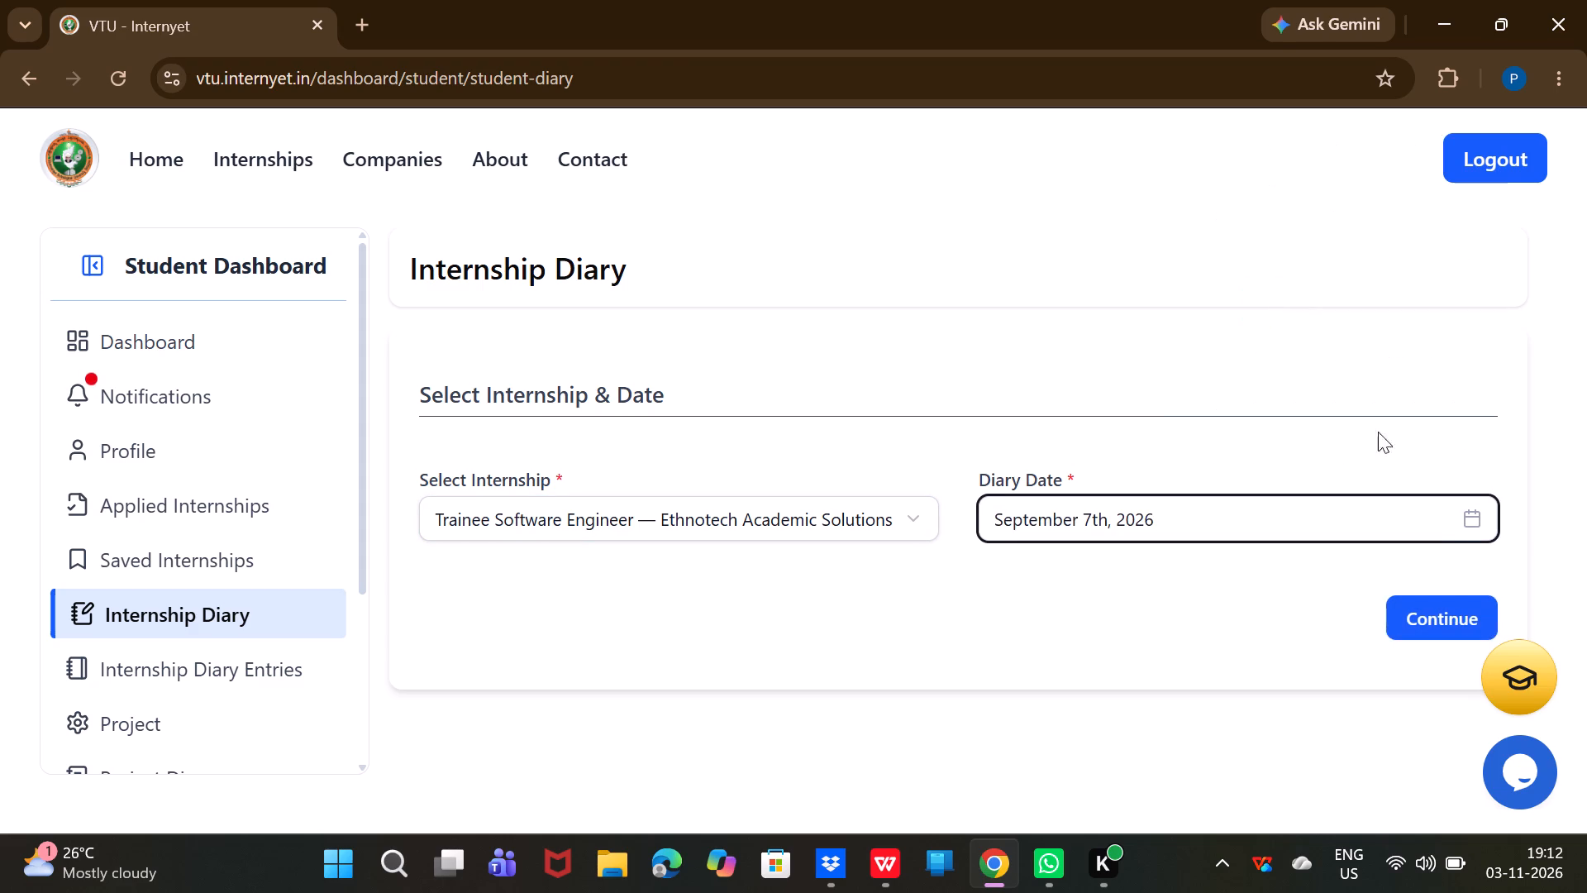
{"action": "left_click", "coordinate": [1486, 607]}
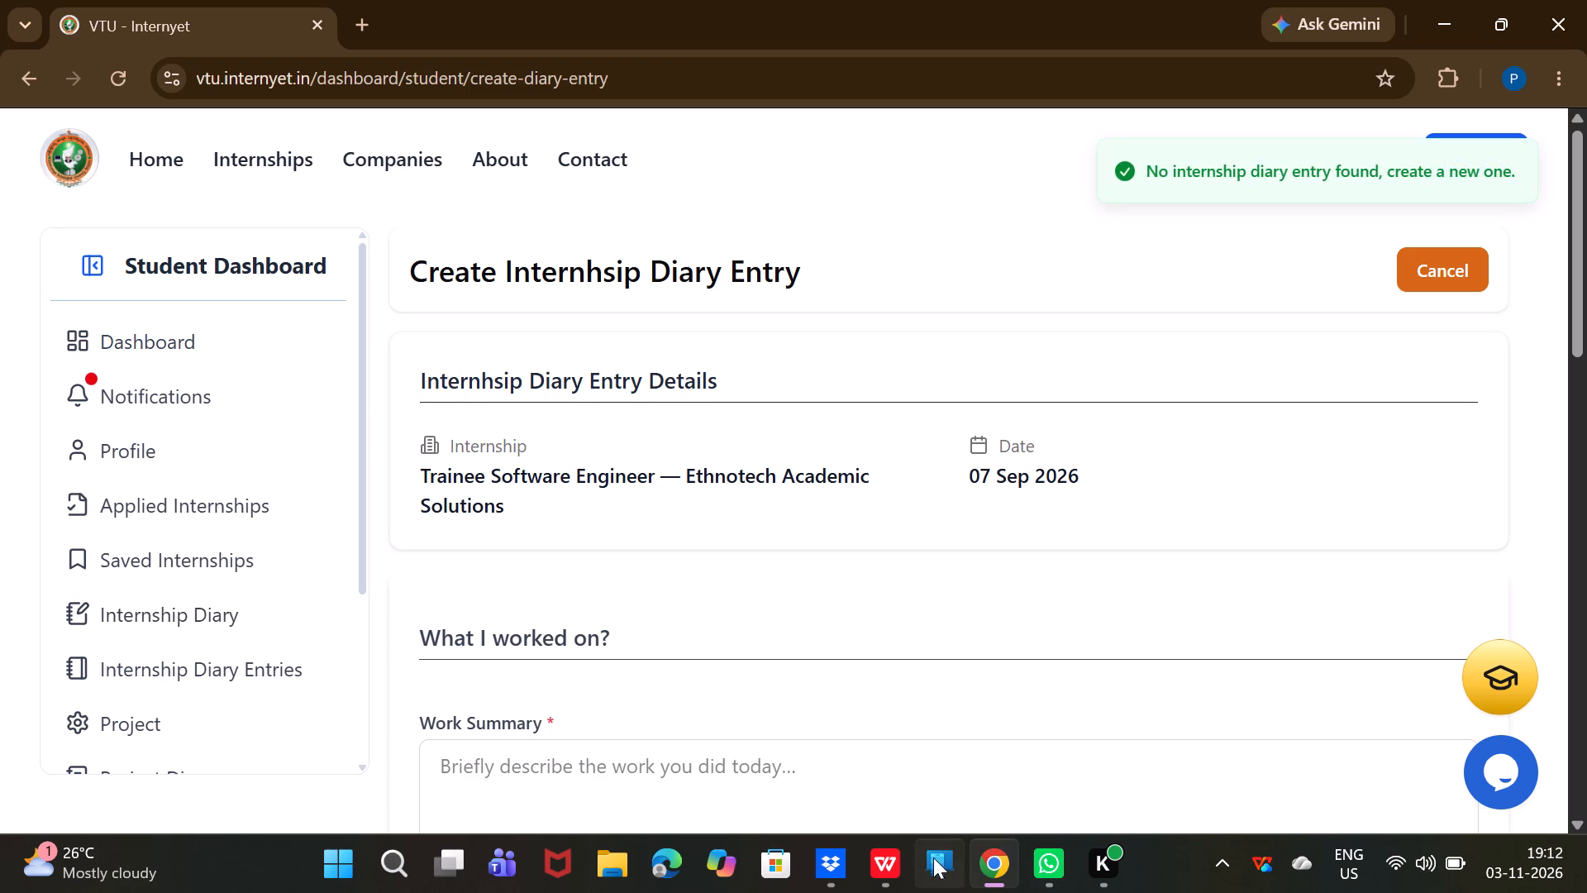
Copy the Day 18 Work Summary text from the WPS Office document into the Work Summary field in Chrome.
{"action": "left_click", "coordinate": [885, 859]}
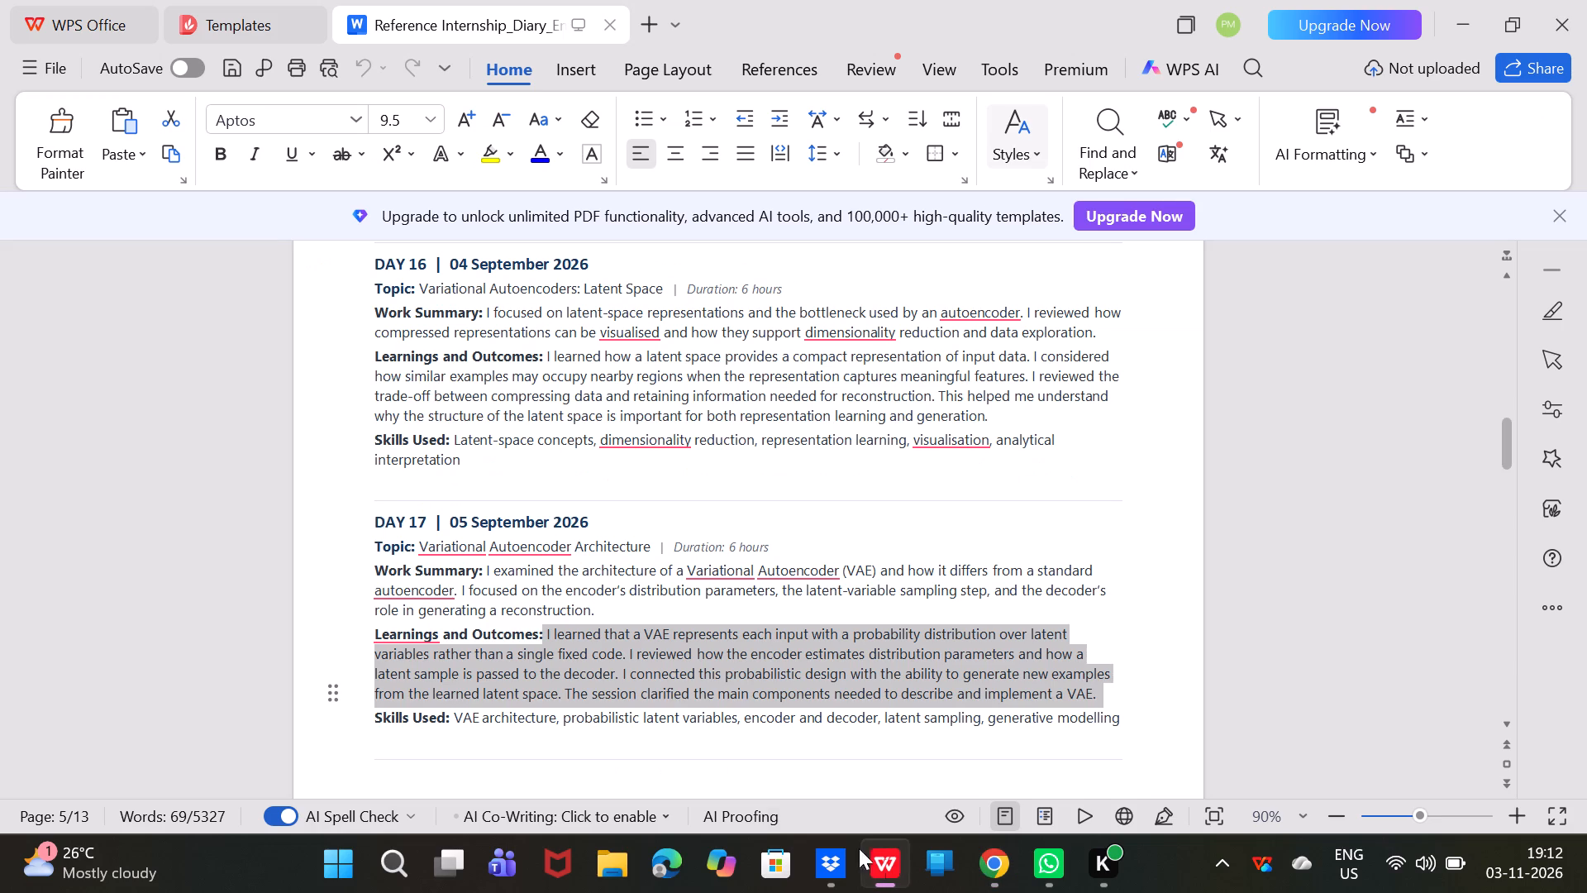
{"action": "scroll", "coordinate": [619, 732], "scroll_direction": "down", "scroll_amount": 7}
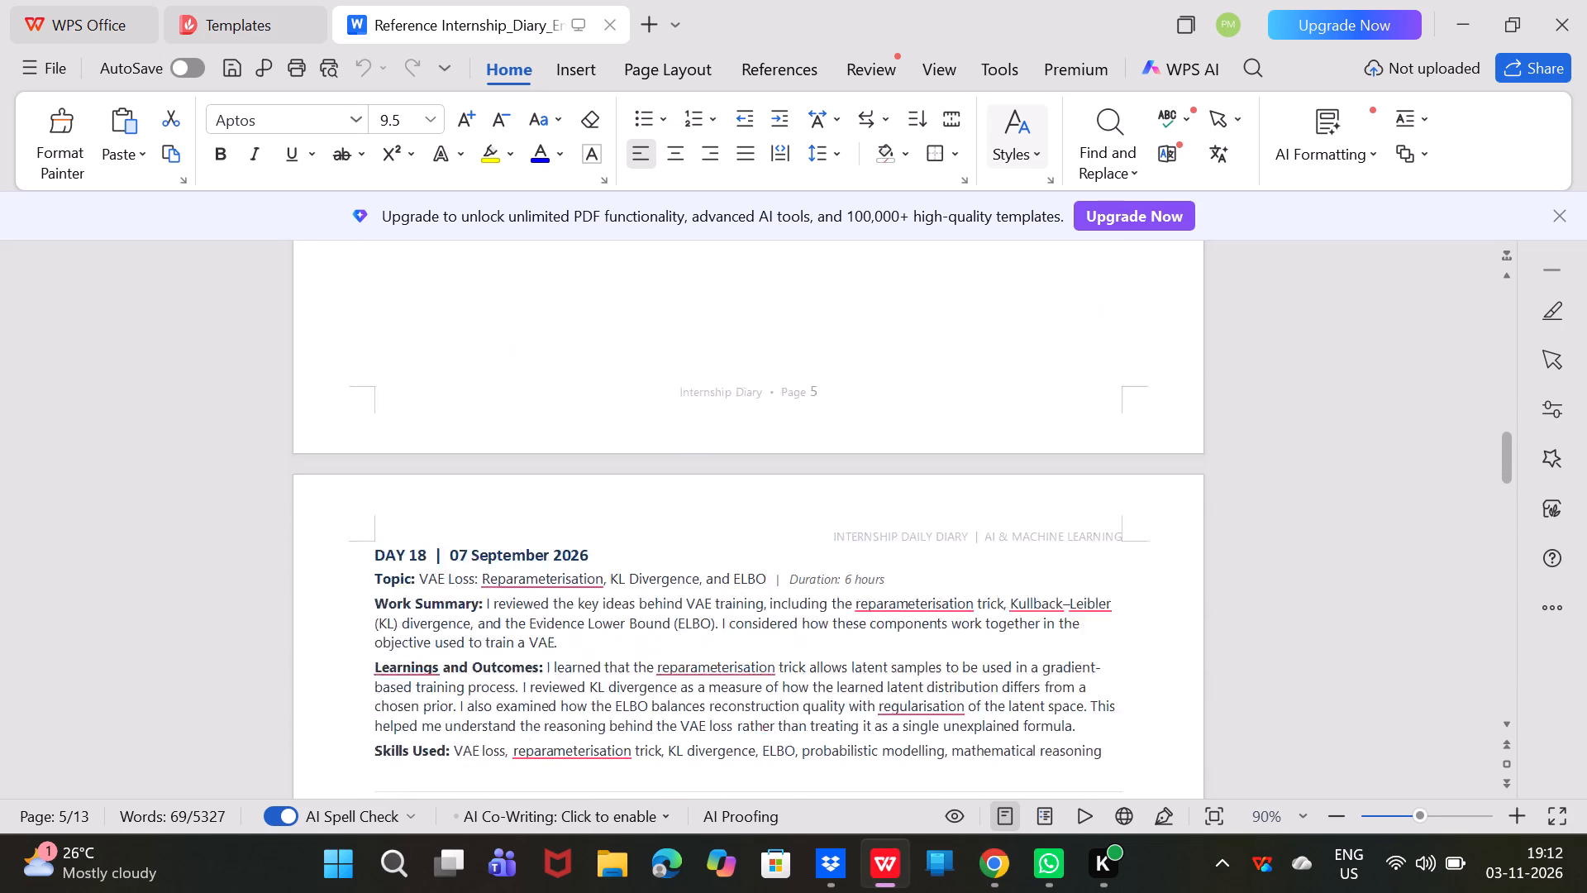
{"action": "scroll", "coordinate": [619, 732], "scroll_direction": "down", "scroll_amount": 2}
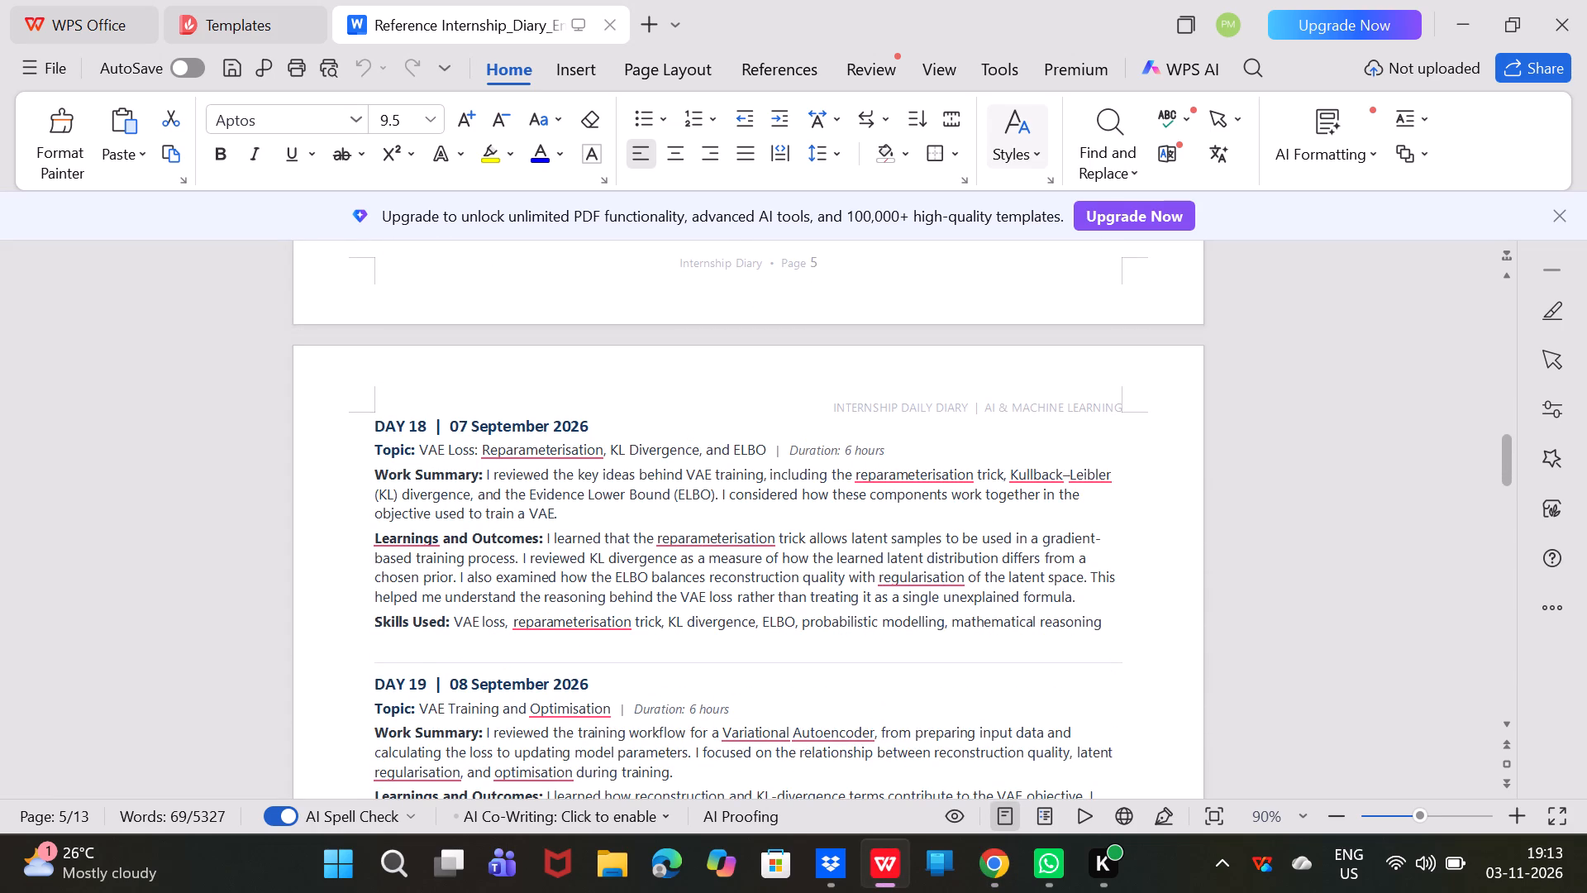
{"action": "left_click_drag", "start_coordinate": [484, 470], "coordinate": [568, 511]}
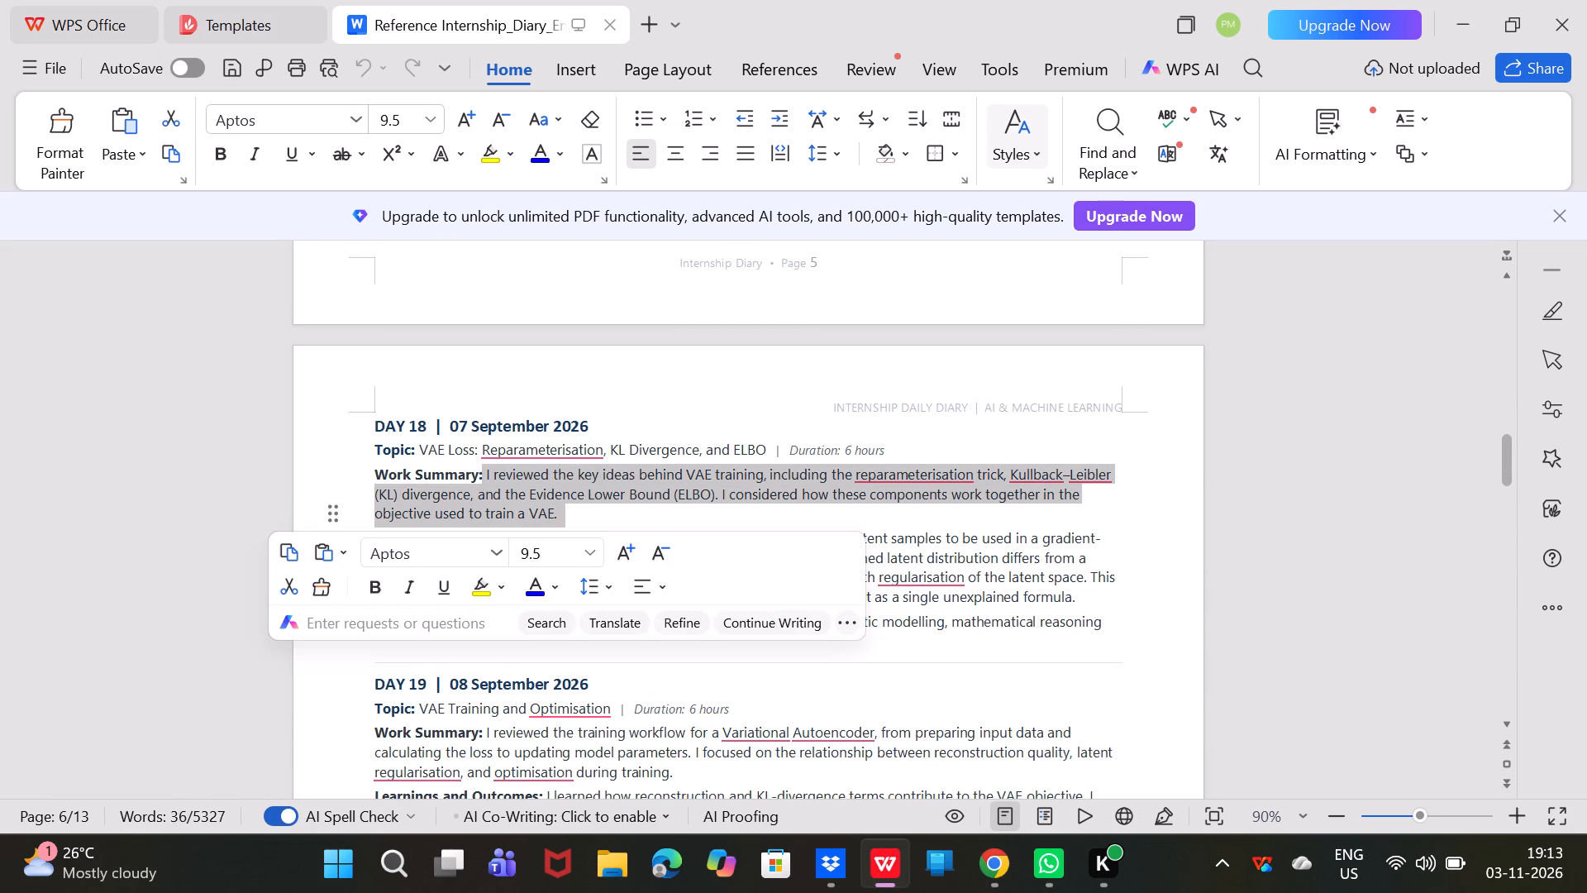
{"action": "key", "text": "ctrl+c"}
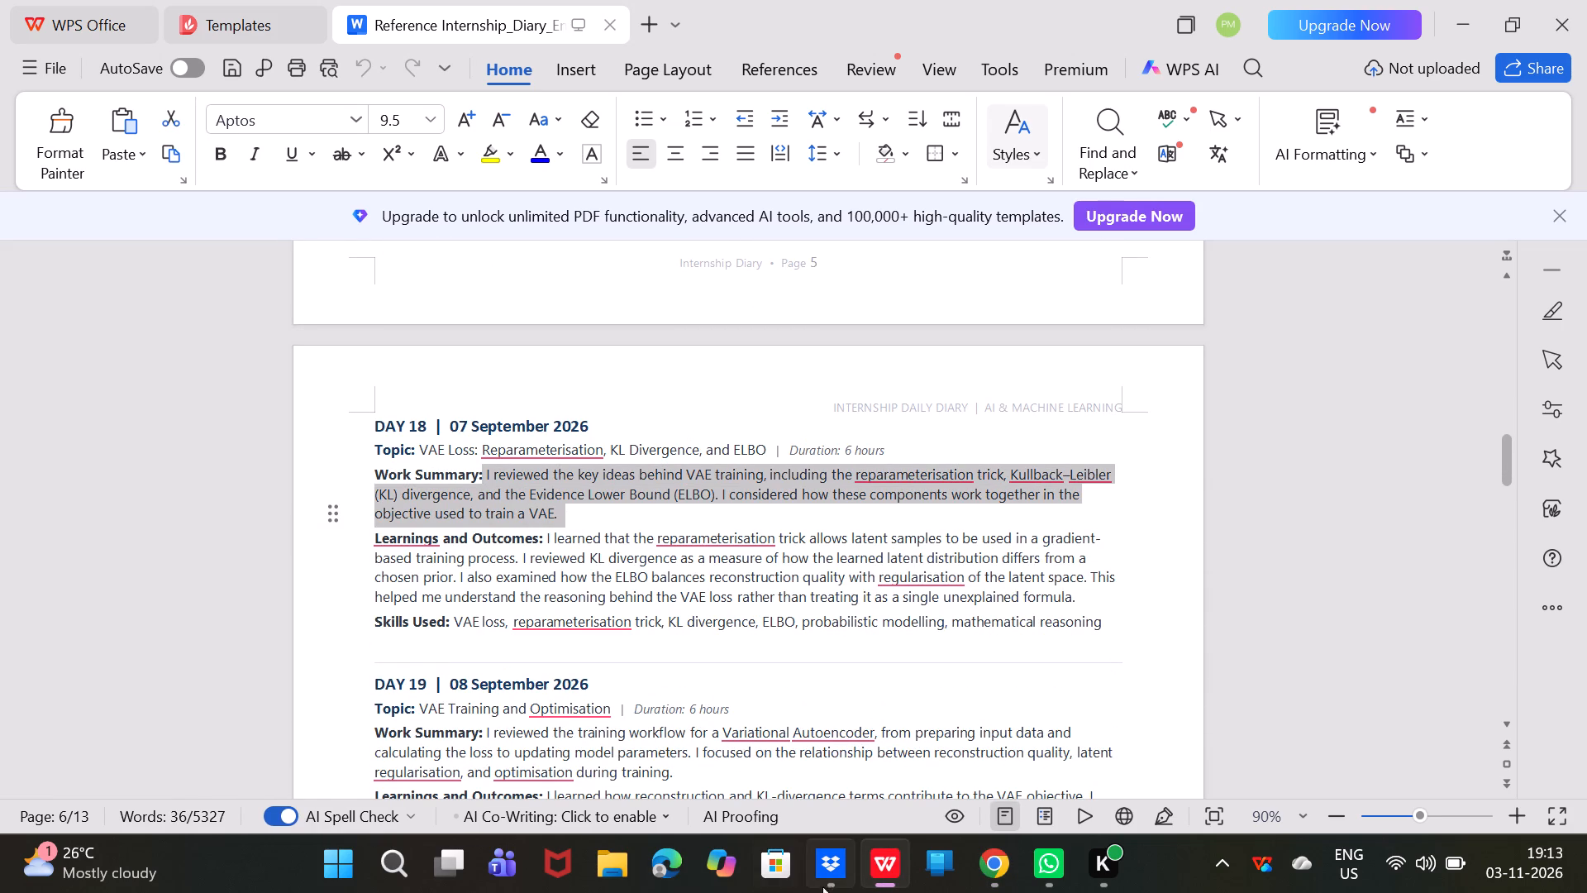
{"action": "left_click", "coordinate": [990, 869]}
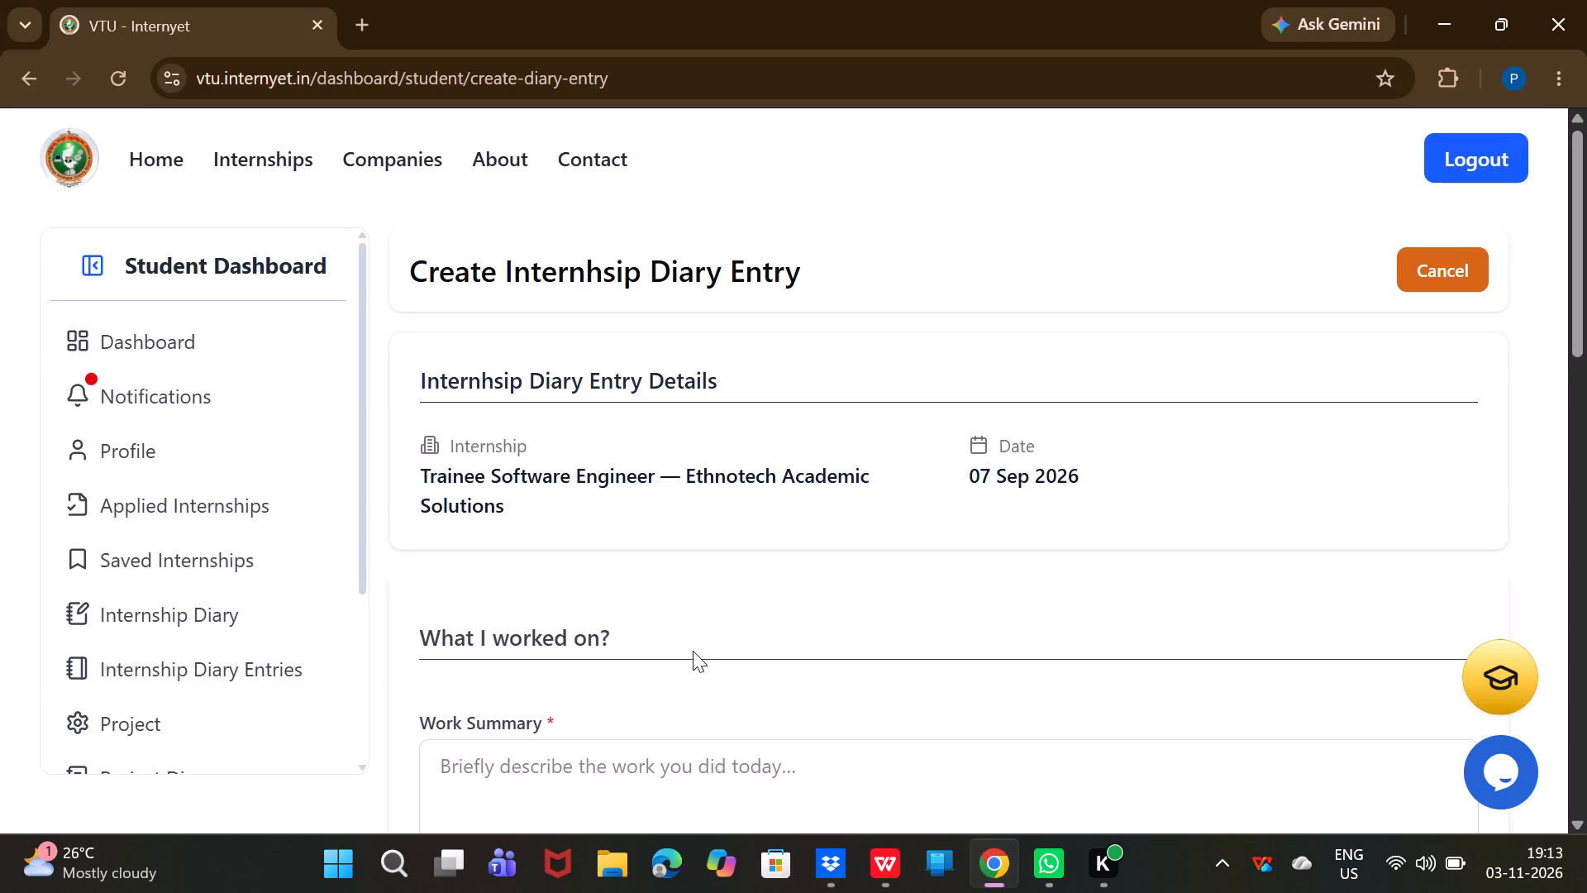
{"action": "scroll", "coordinate": [693, 651], "scroll_direction": "down", "scroll_amount": 2}
{"action": "left_click", "coordinate": [693, 651]}
{"action": "key", "text": "ctrl+v"}
Set the hours worked to 6 in the 7 September 2026 diary entry.
{"action": "scroll", "coordinate": [693, 651], "scroll_direction": "down", "scroll_amount": 1}
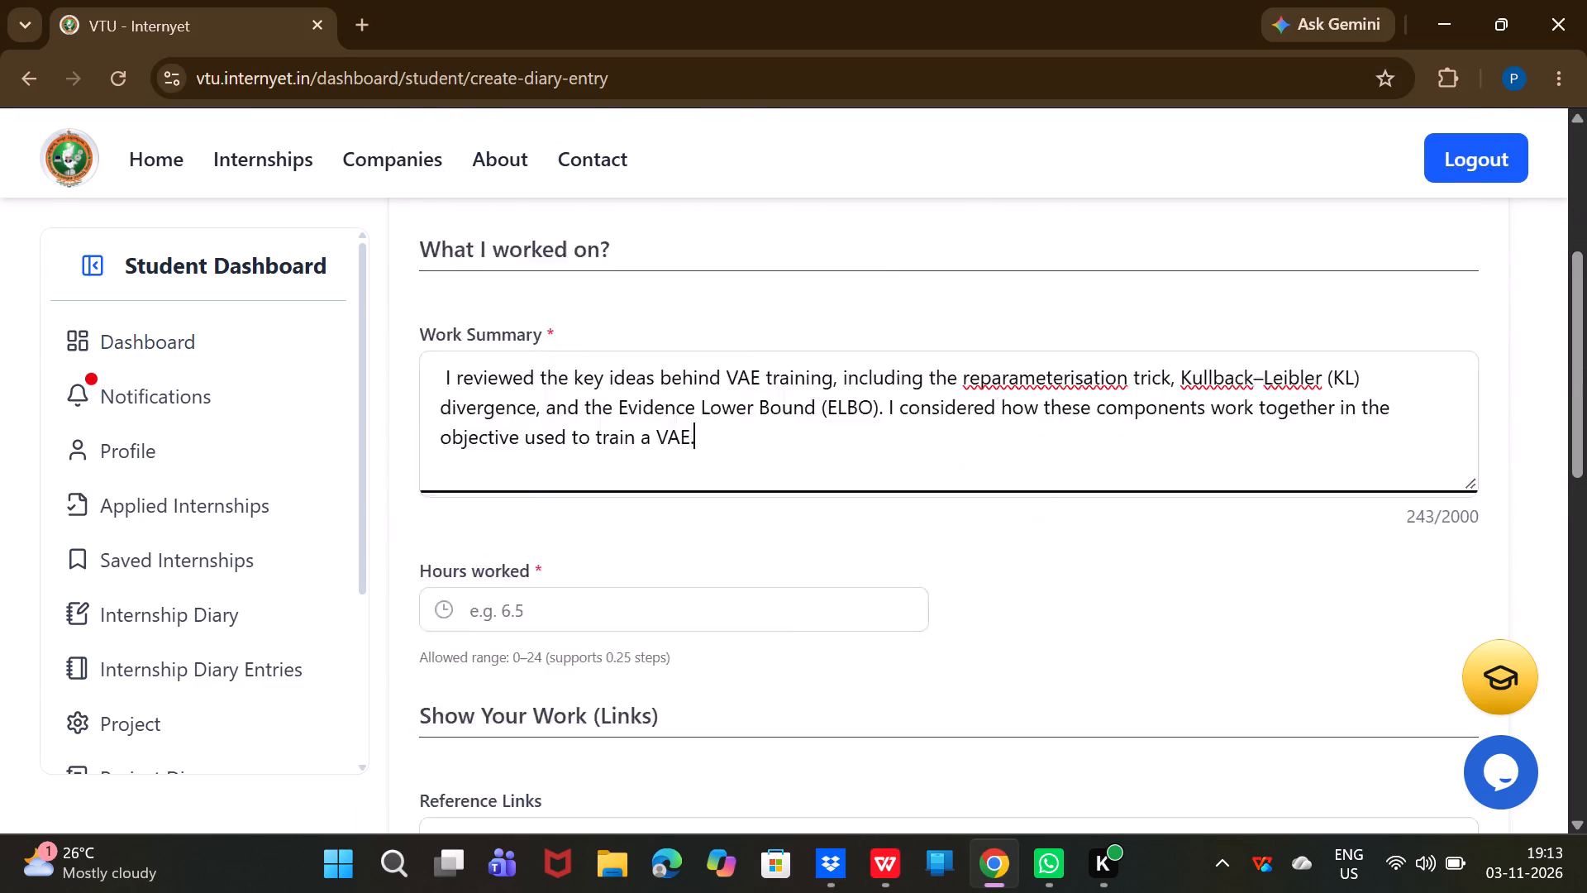
{"action": "scroll", "coordinate": [693, 651], "scroll_direction": "down", "scroll_amount": 2}
{"action": "left_click", "coordinate": [677, 408]}
{"action": "key", "text": "6"}
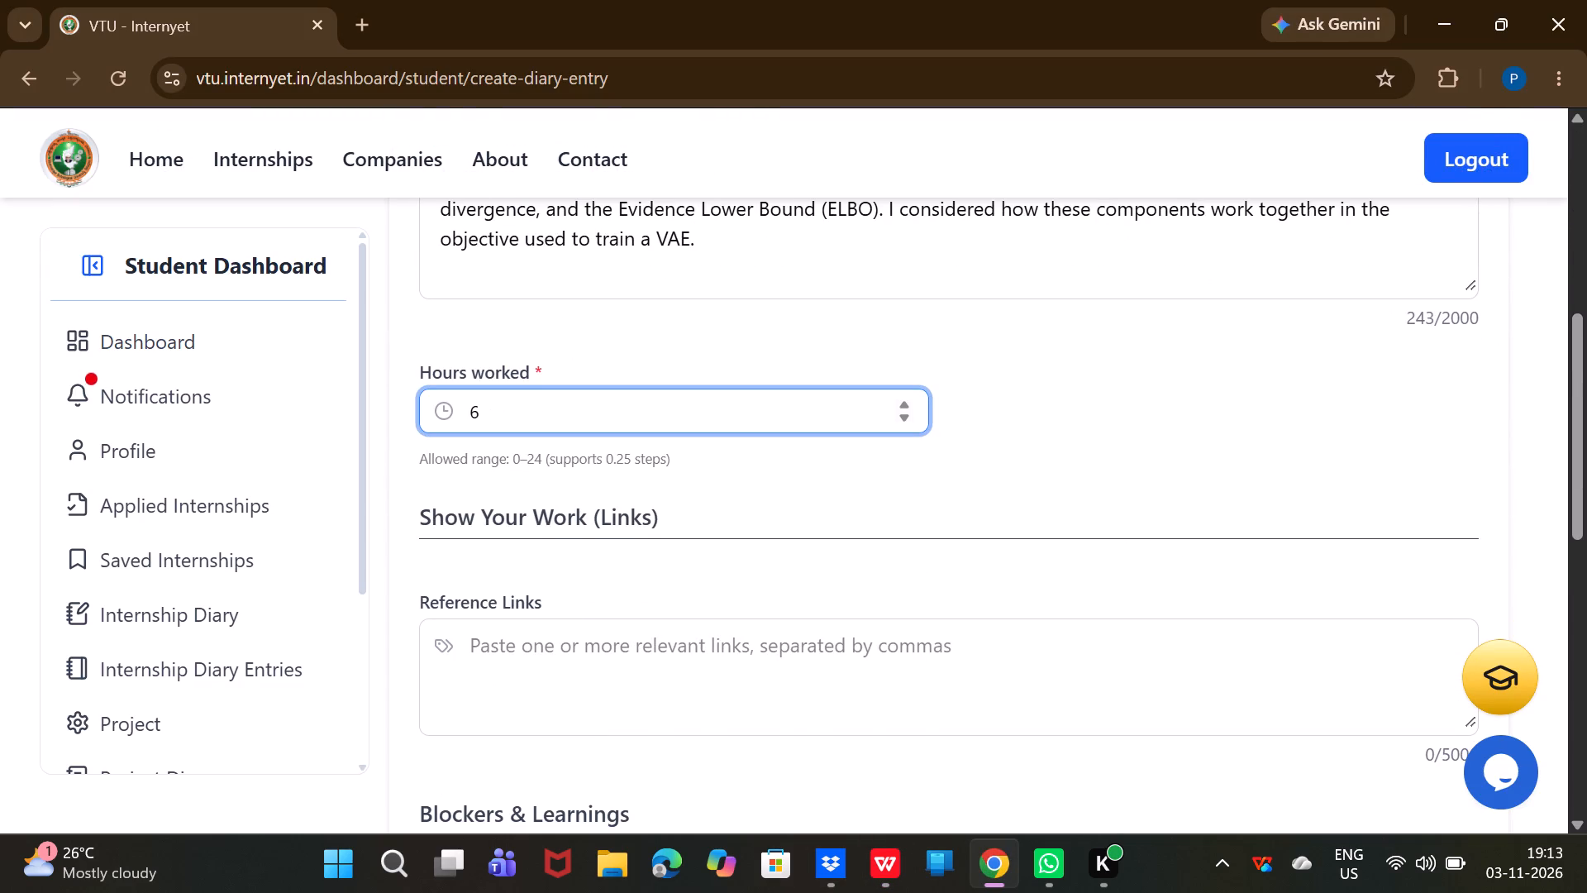
Copy the Day 18 Learnings and Outcomes text from the WPS Office document into the Learnings / Outcomes field in Chrome.
{"action": "scroll", "coordinate": [677, 408], "scroll_direction": "down", "scroll_amount": 4}
{"action": "left_click", "coordinate": [567, 591]}
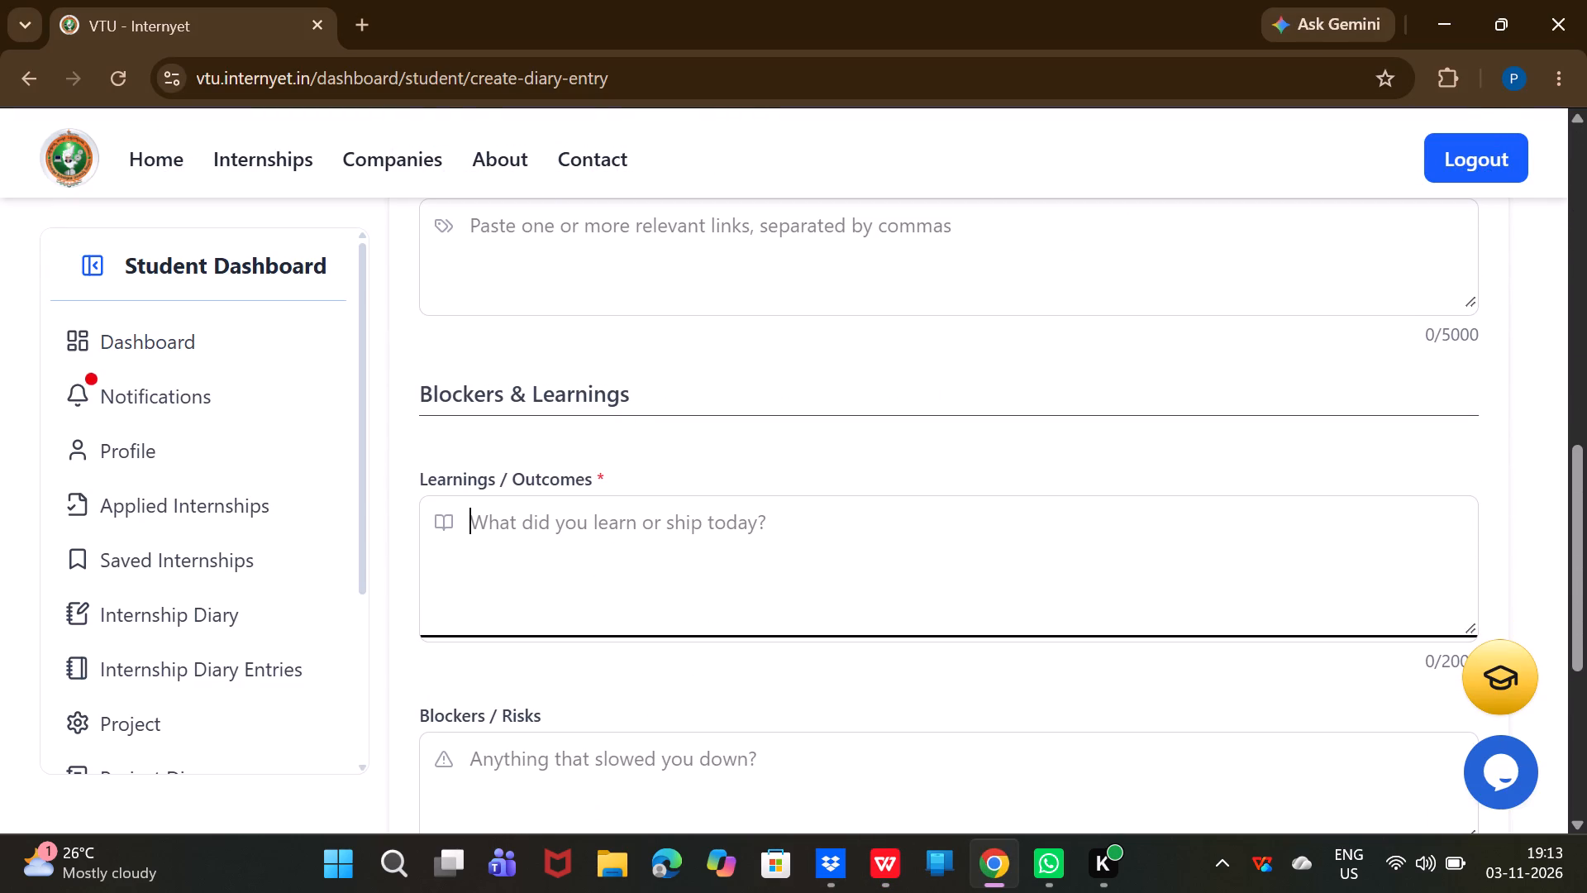
{"action": "left_click", "coordinate": [869, 860]}
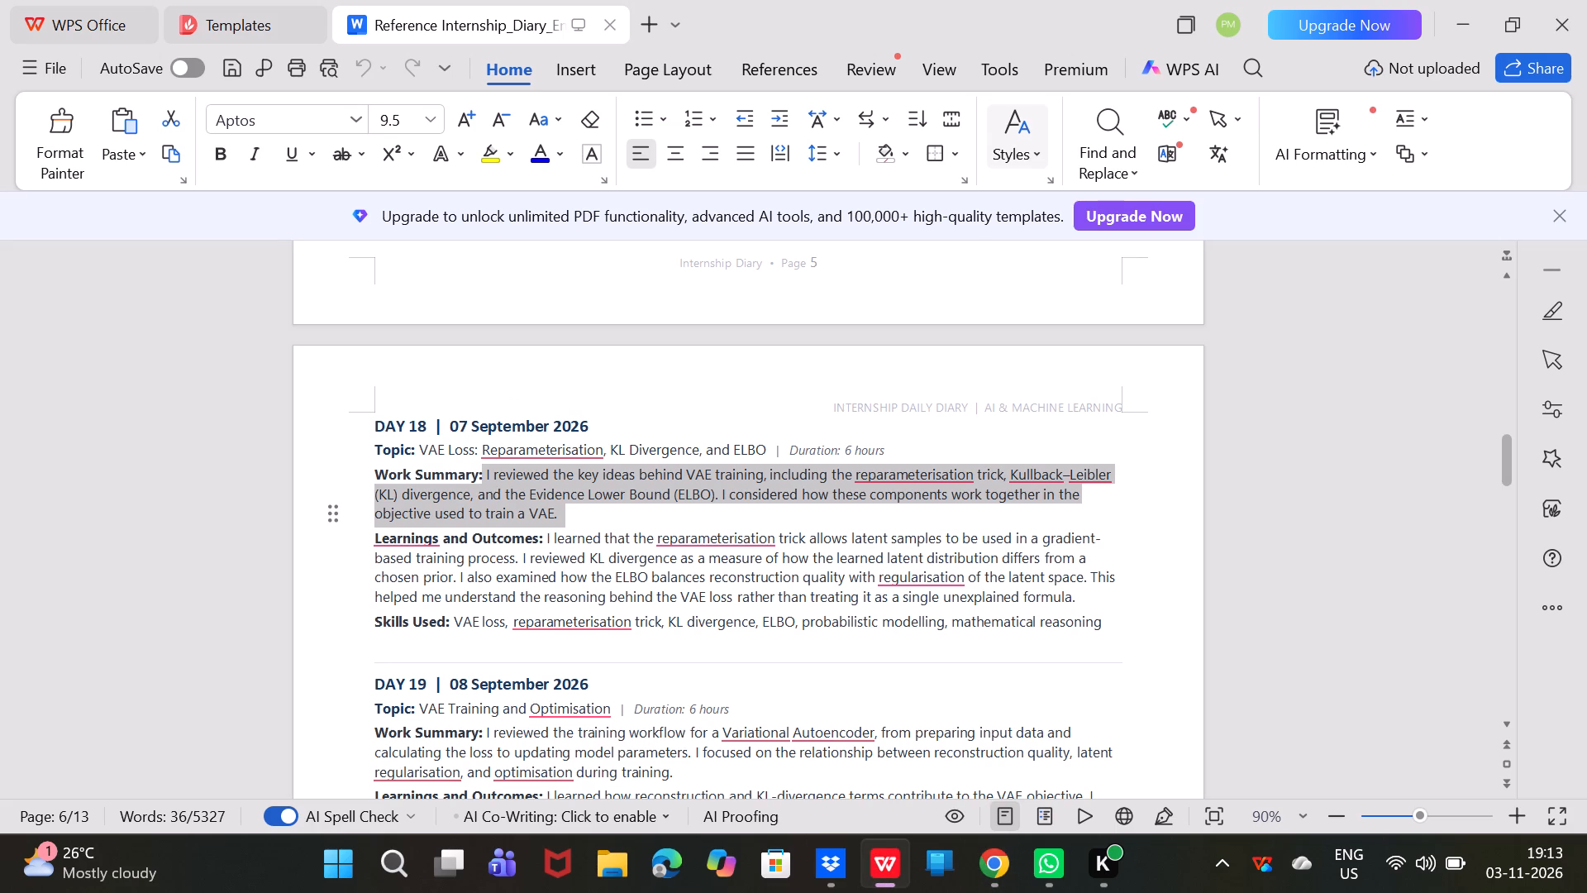
{"action": "left_click_drag", "start_coordinate": [544, 537], "coordinate": [1075, 591]}
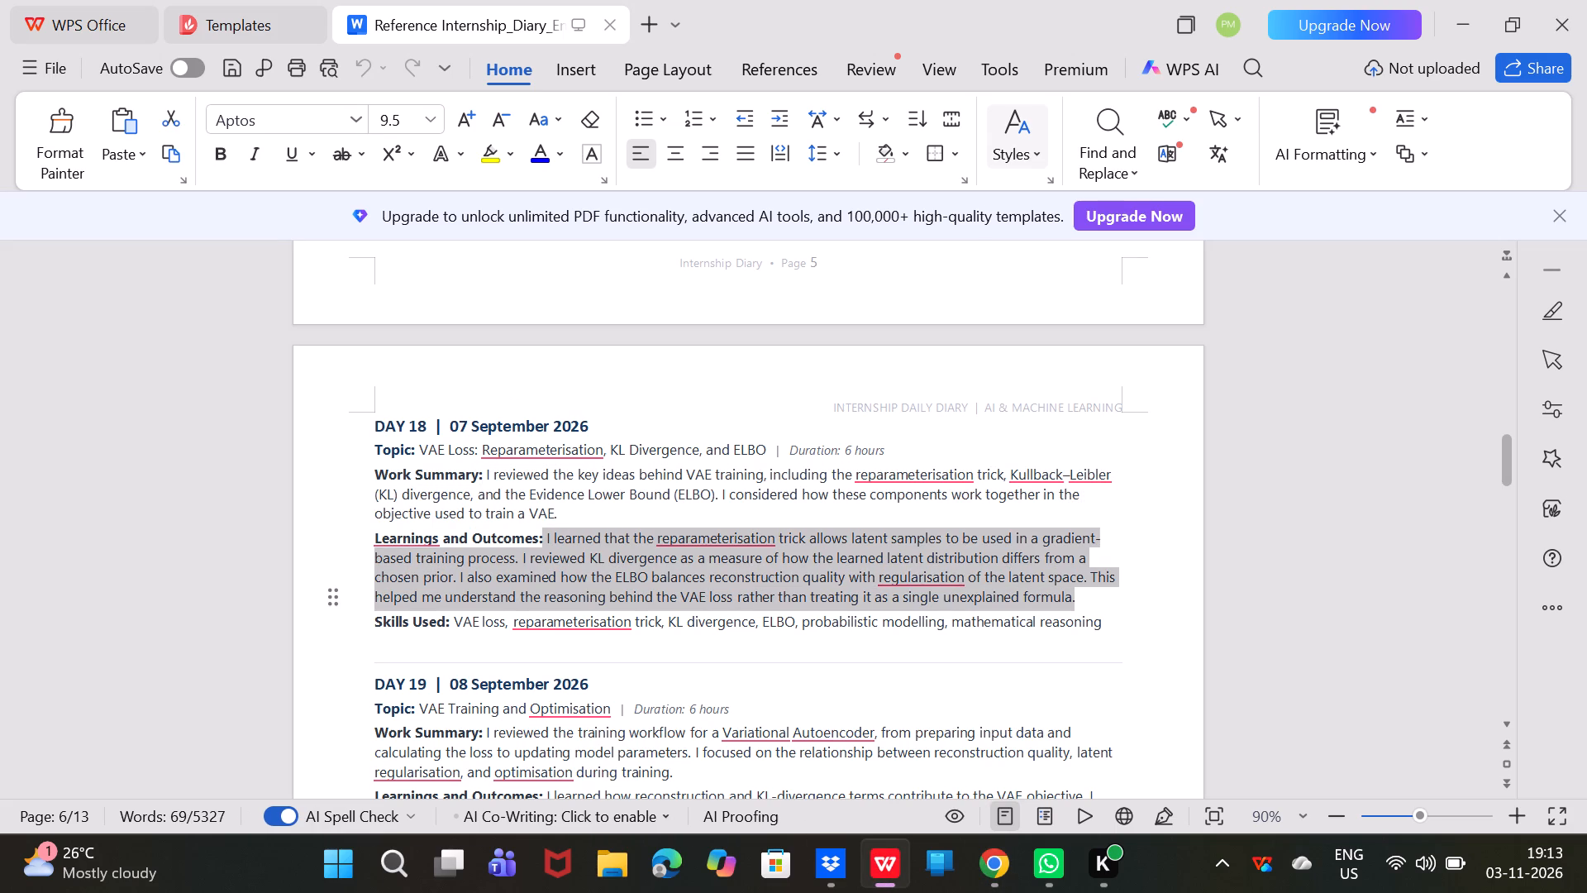
{"action": "left_click_drag", "start_coordinate": [1075, 591], "coordinate": [1075, 592]}
{"action": "key", "text": "ctrl+c"}
{"action": "left_click", "coordinate": [995, 874]}
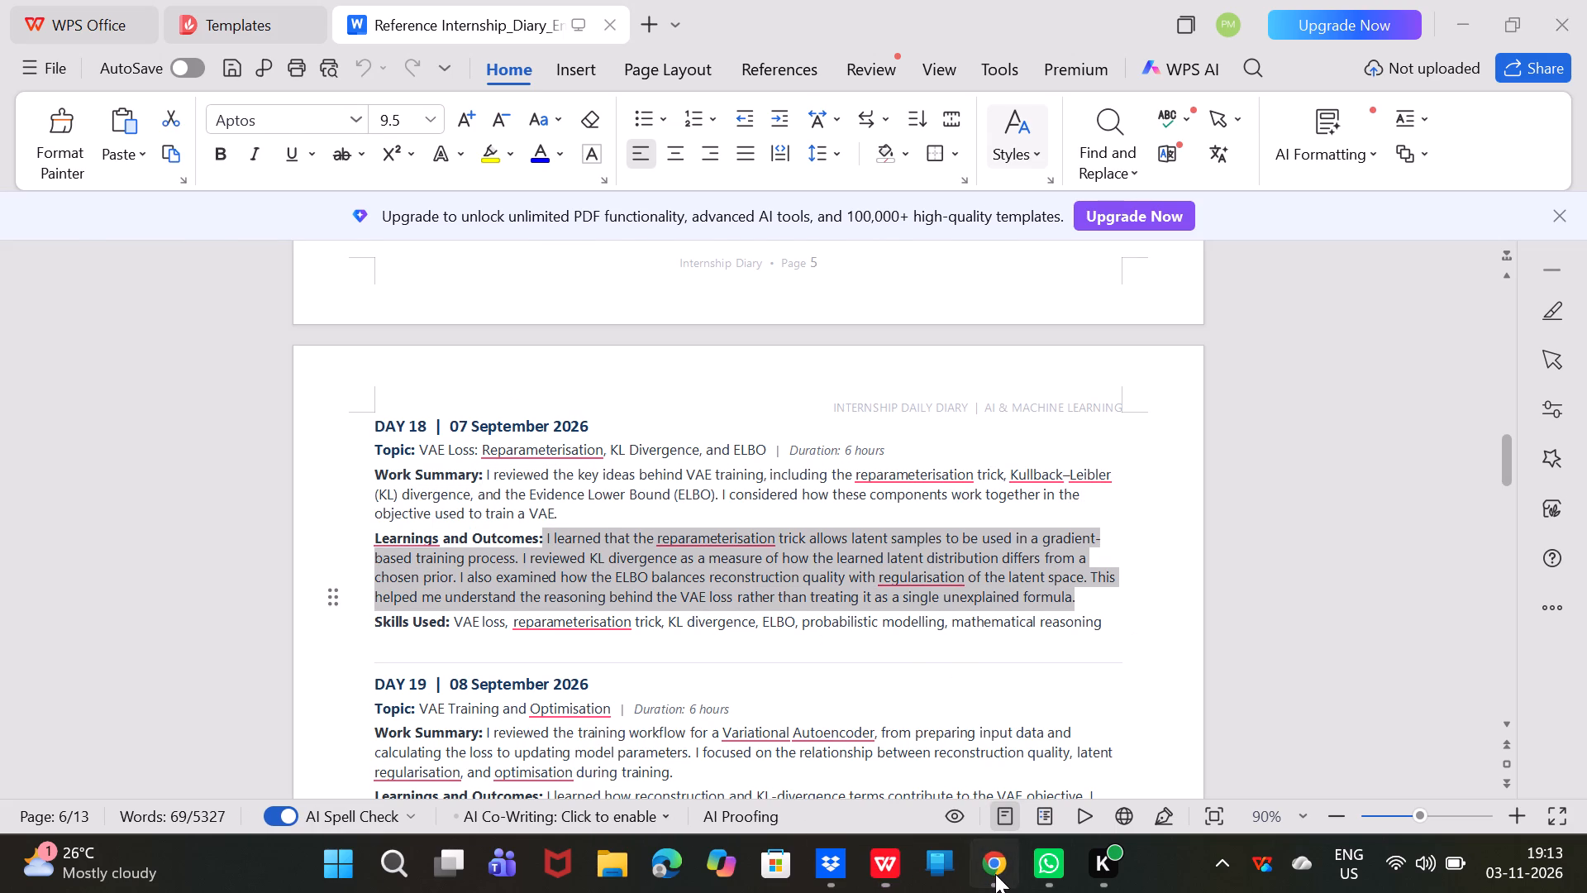
{"action": "left_click", "coordinate": [704, 621]}
{"action": "key", "text": "ctrl+v"}
Add the Generative ai skill to the 7 September 2026 diary entry and save the entry.
{"action": "scroll", "coordinate": [704, 621], "scroll_direction": "down", "scroll_amount": 2}
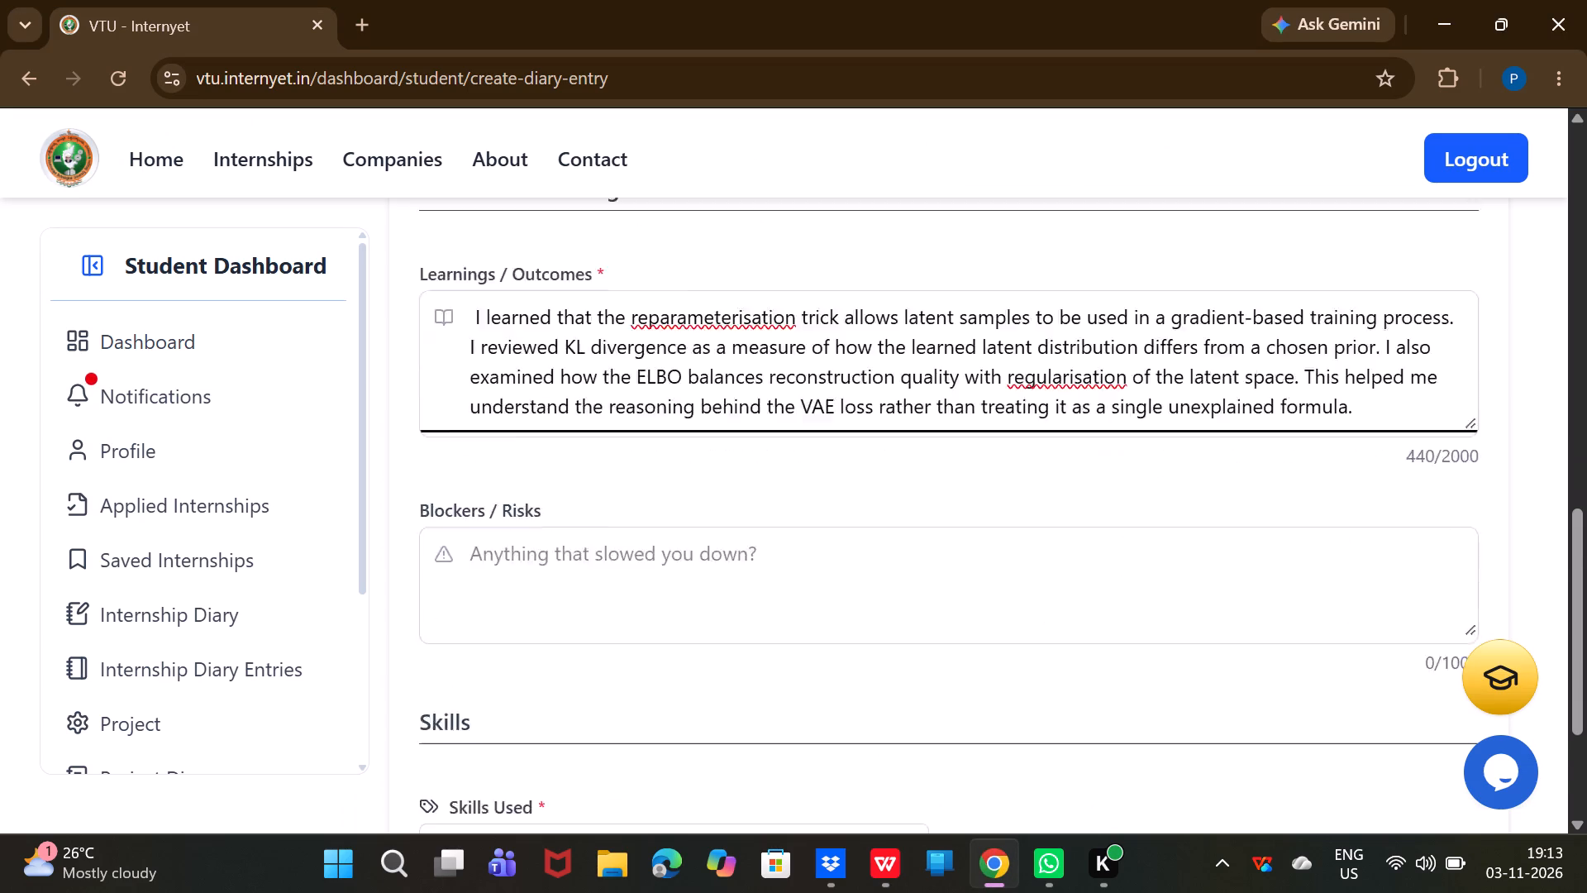
{"action": "scroll", "coordinate": [704, 621], "scroll_direction": "down", "scroll_amount": 2}
{"action": "left_click", "coordinate": [689, 648]}
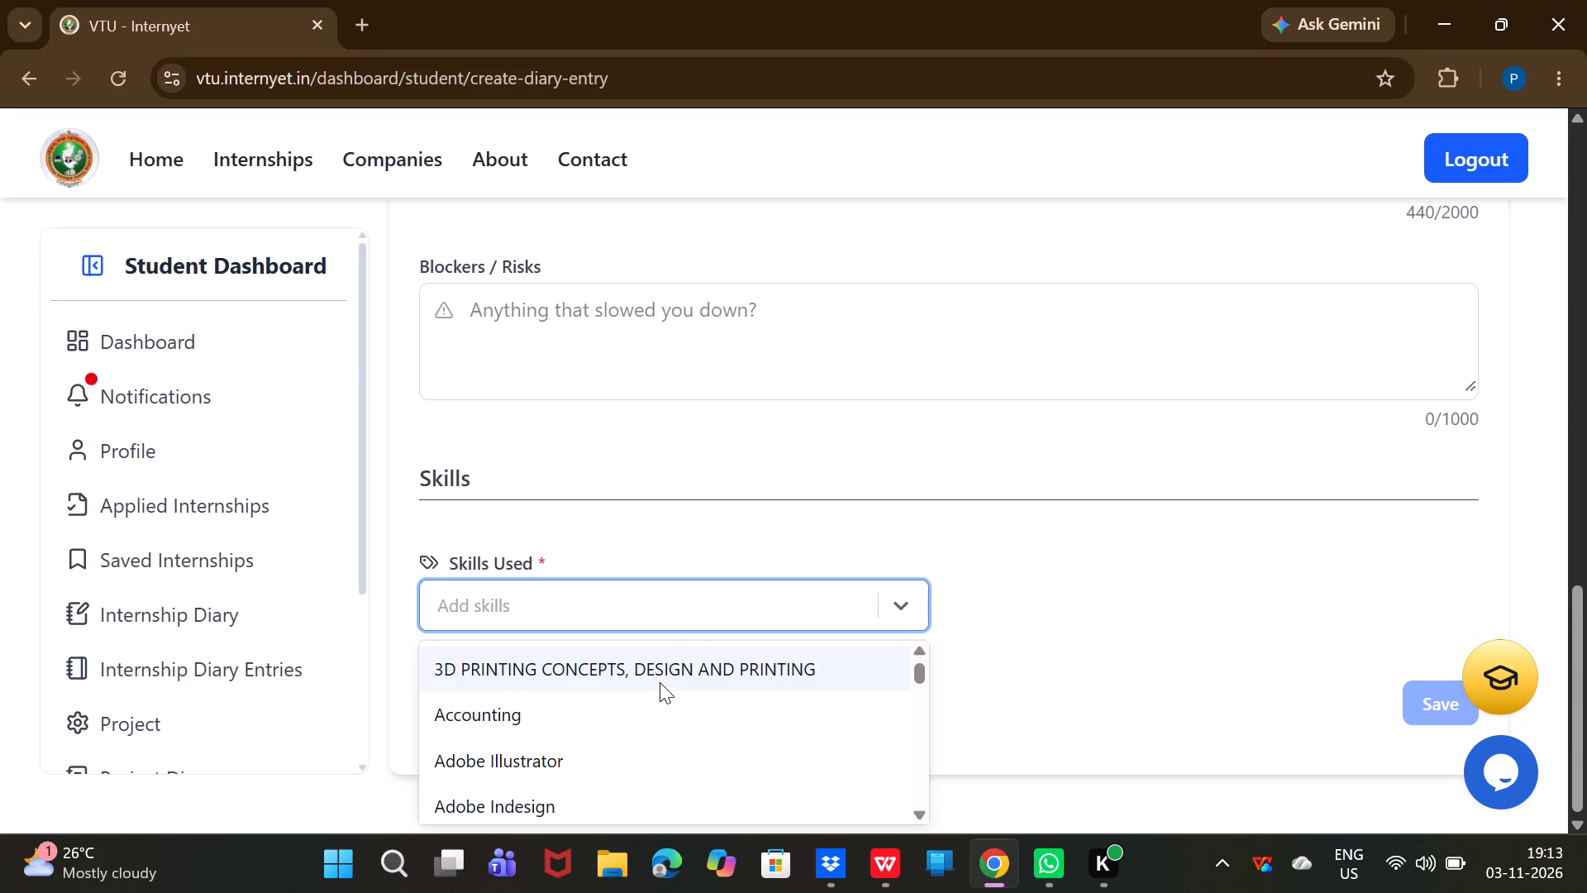
{"action": "type", "text": "gener"}
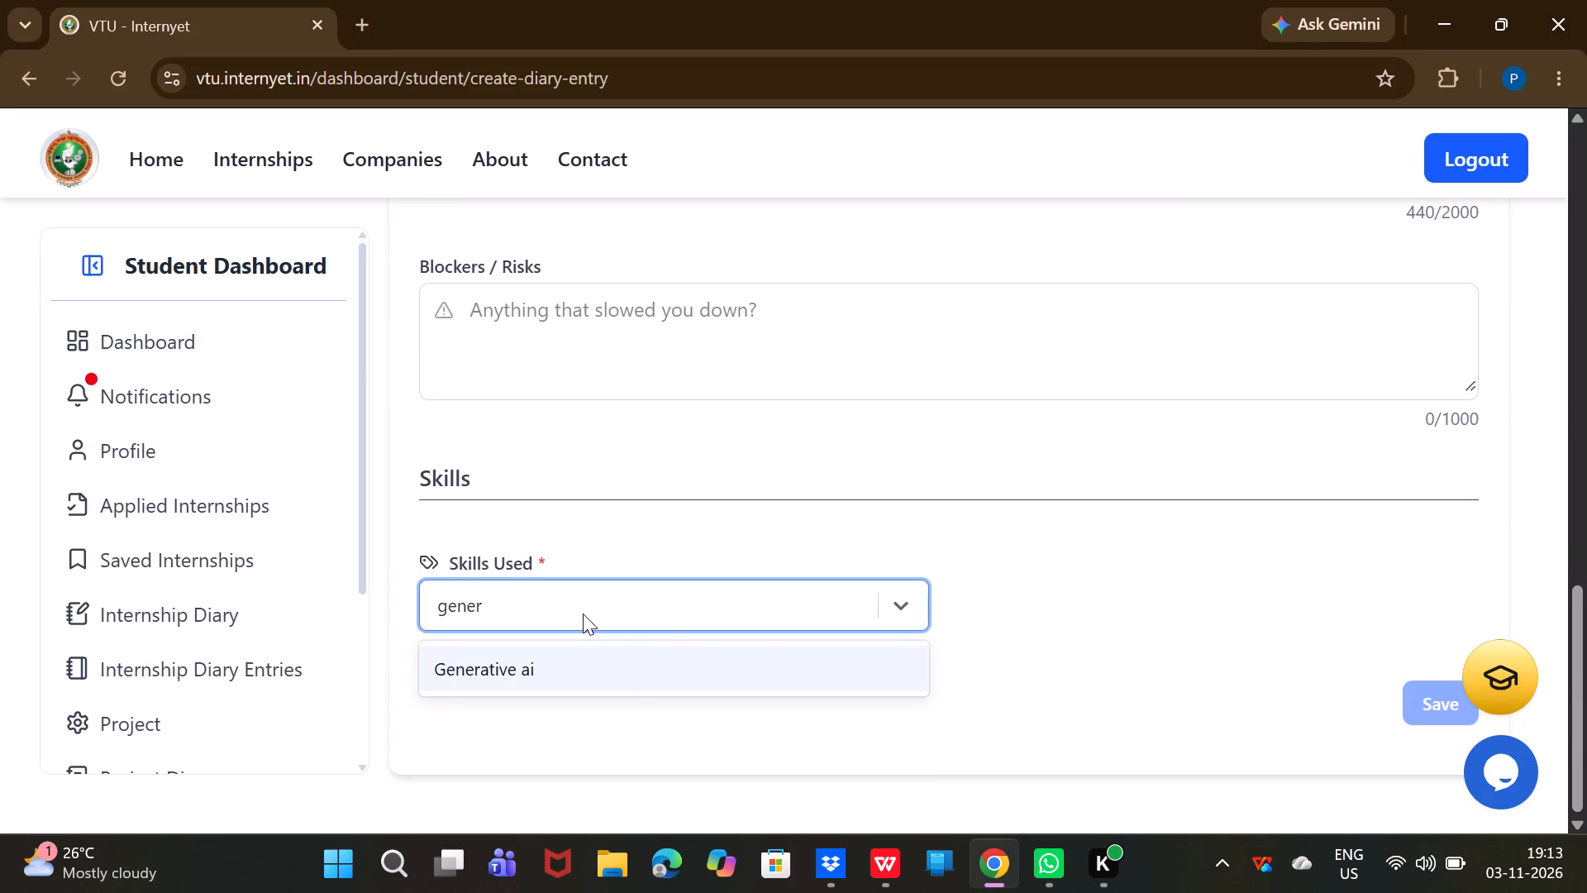
{"action": "left_click", "coordinate": [582, 665]}
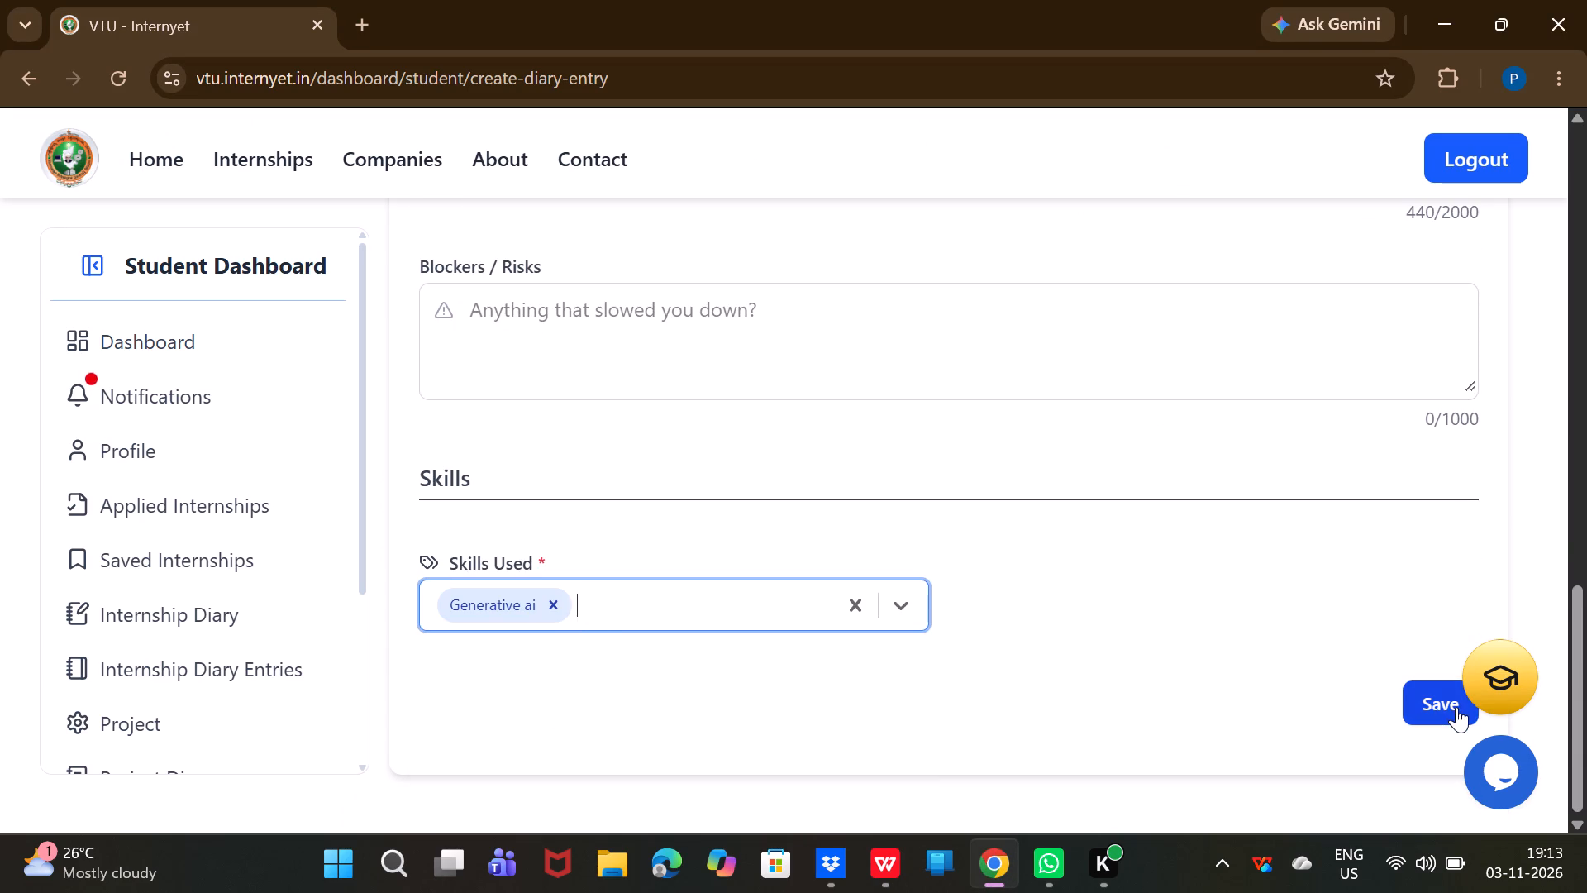
{"action": "left_click", "coordinate": [1456, 707]}
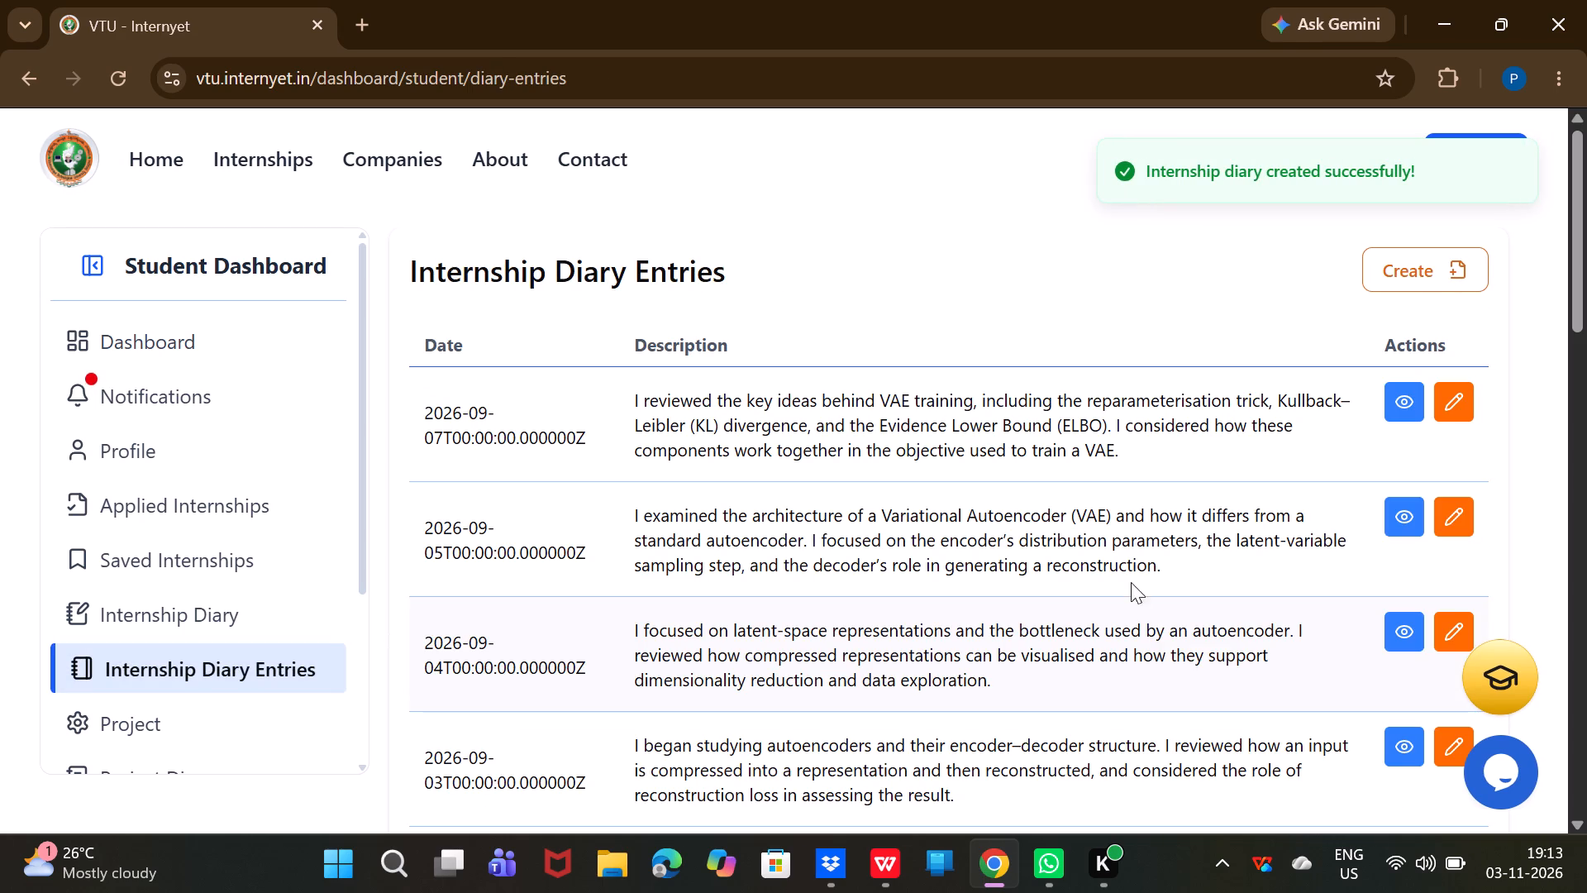
Start another diary entry with the date 8 September 2026 and the Trainee Software Engineer — Ethnotech Academic Solutions internship.
{"action": "left_click", "coordinate": [1461, 262]}
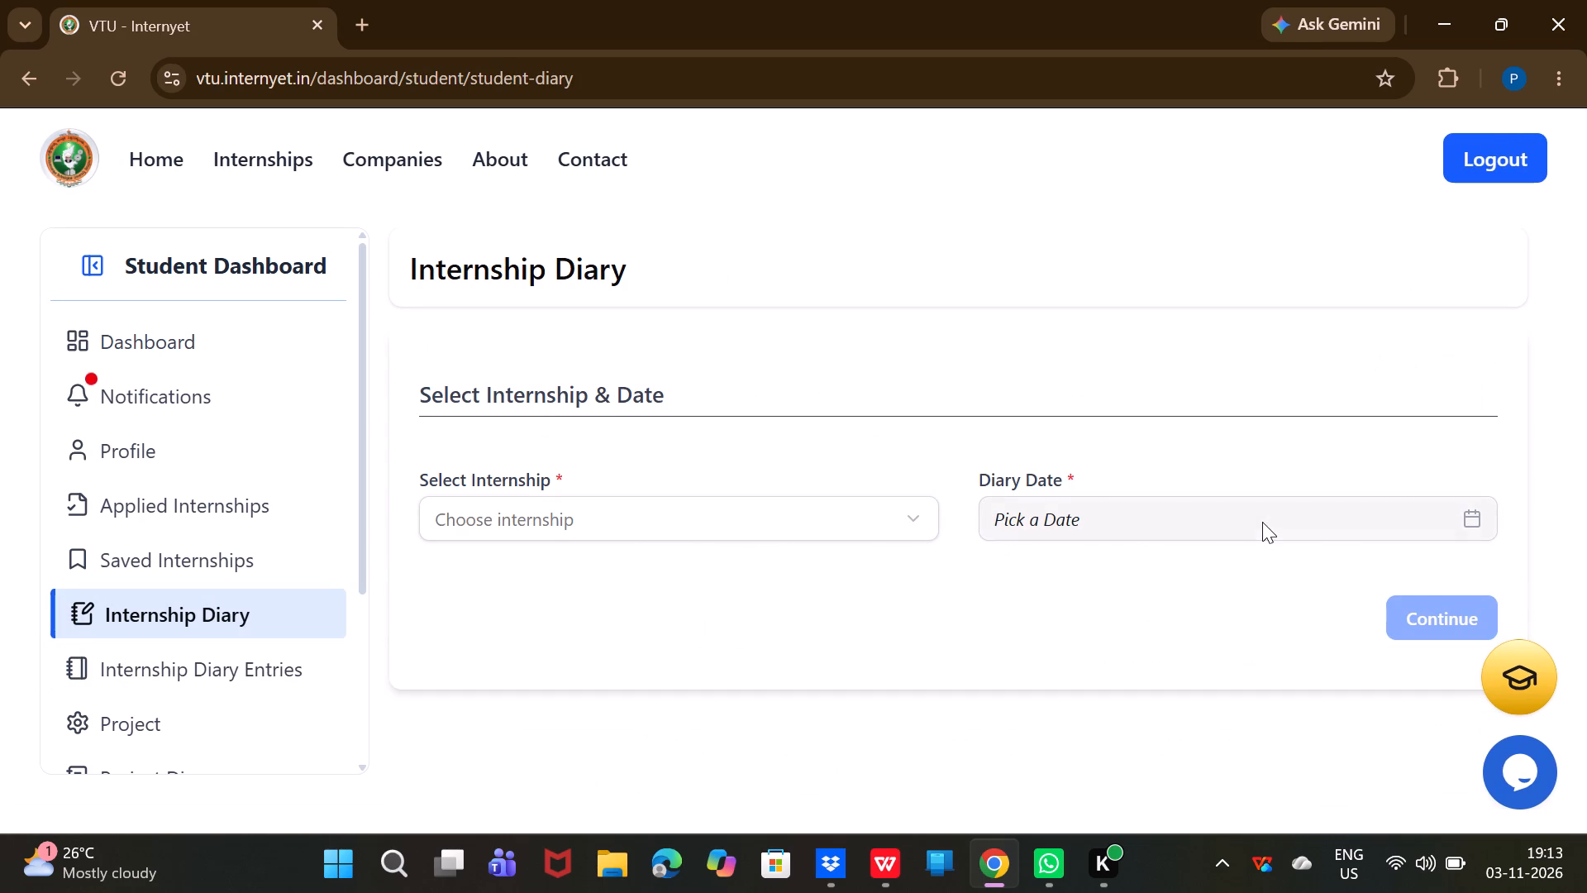
{"action": "left_click", "coordinate": [1262, 522]}
{"action": "left_click", "coordinate": [1315, 178]}
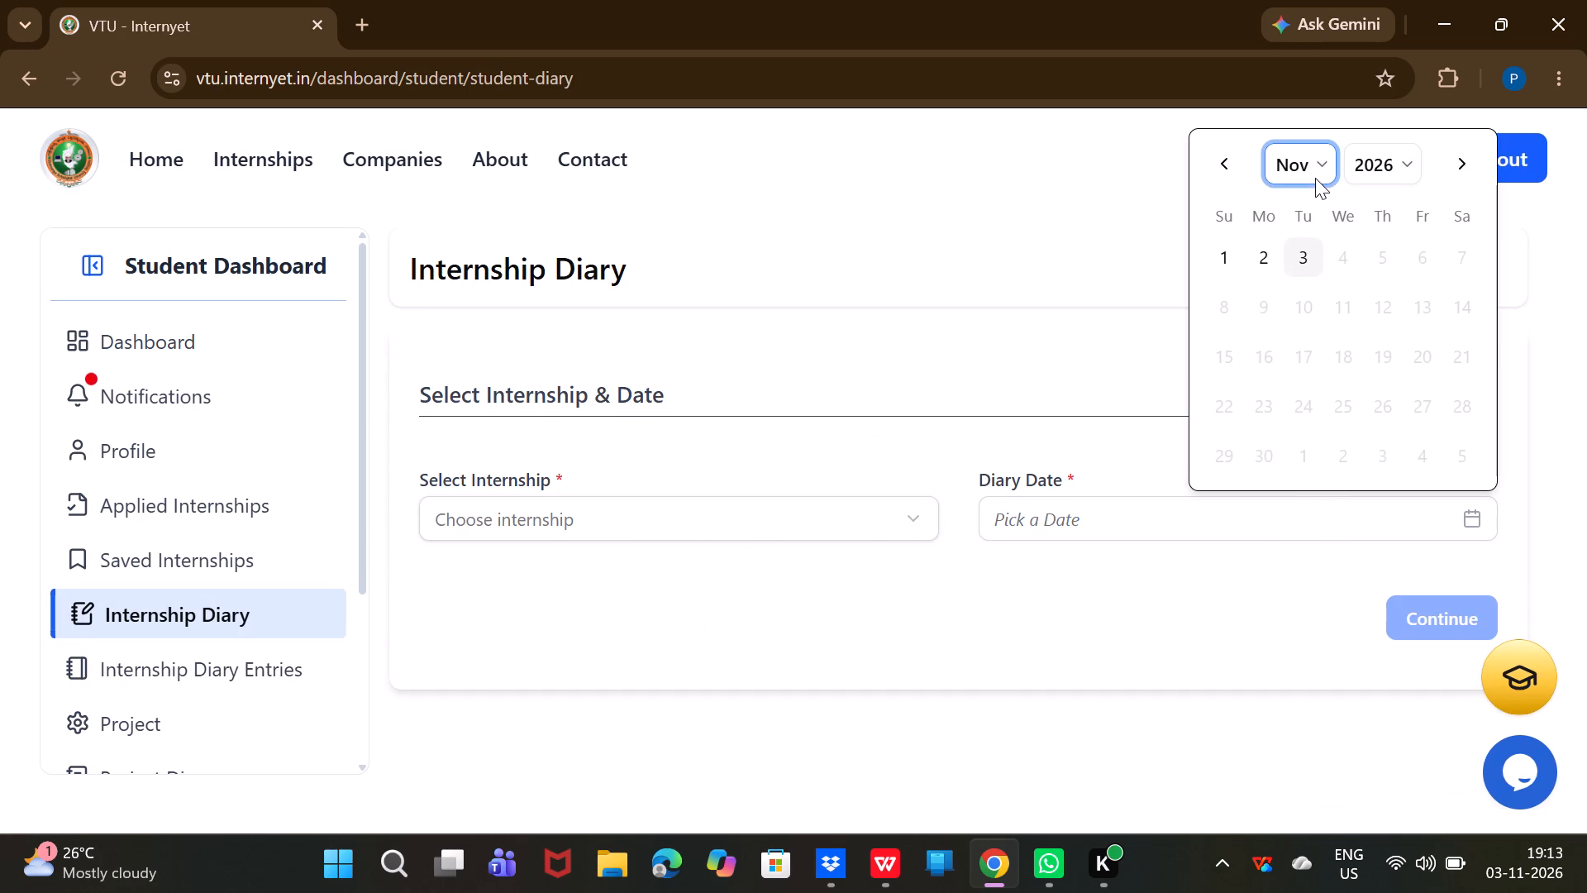
{"action": "left_click", "coordinate": [1308, 461]}
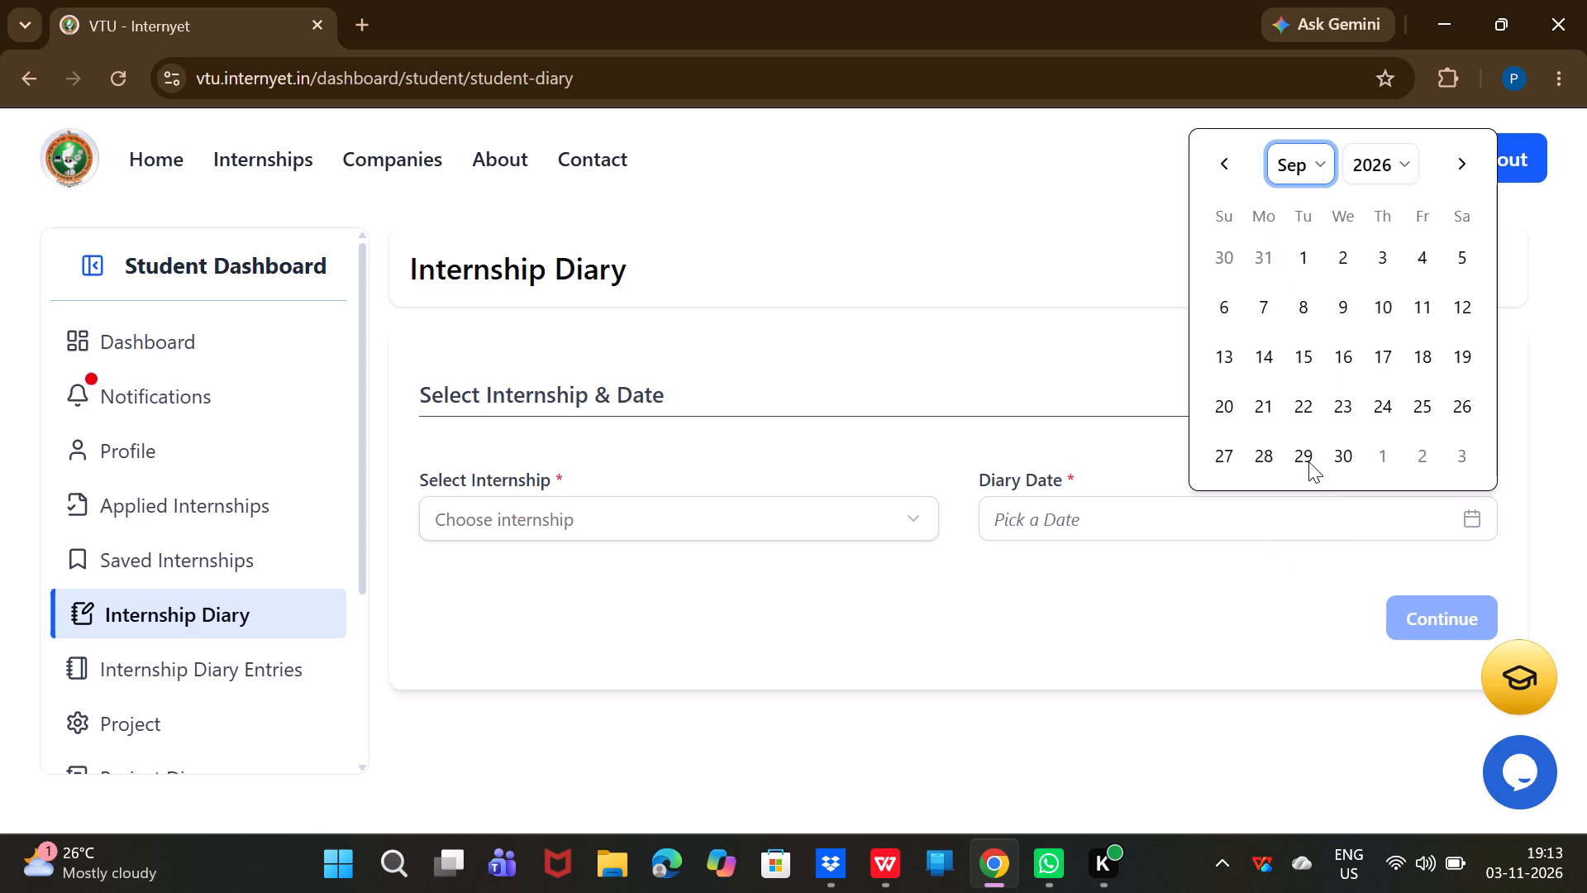
{"action": "left_click", "coordinate": [1306, 319]}
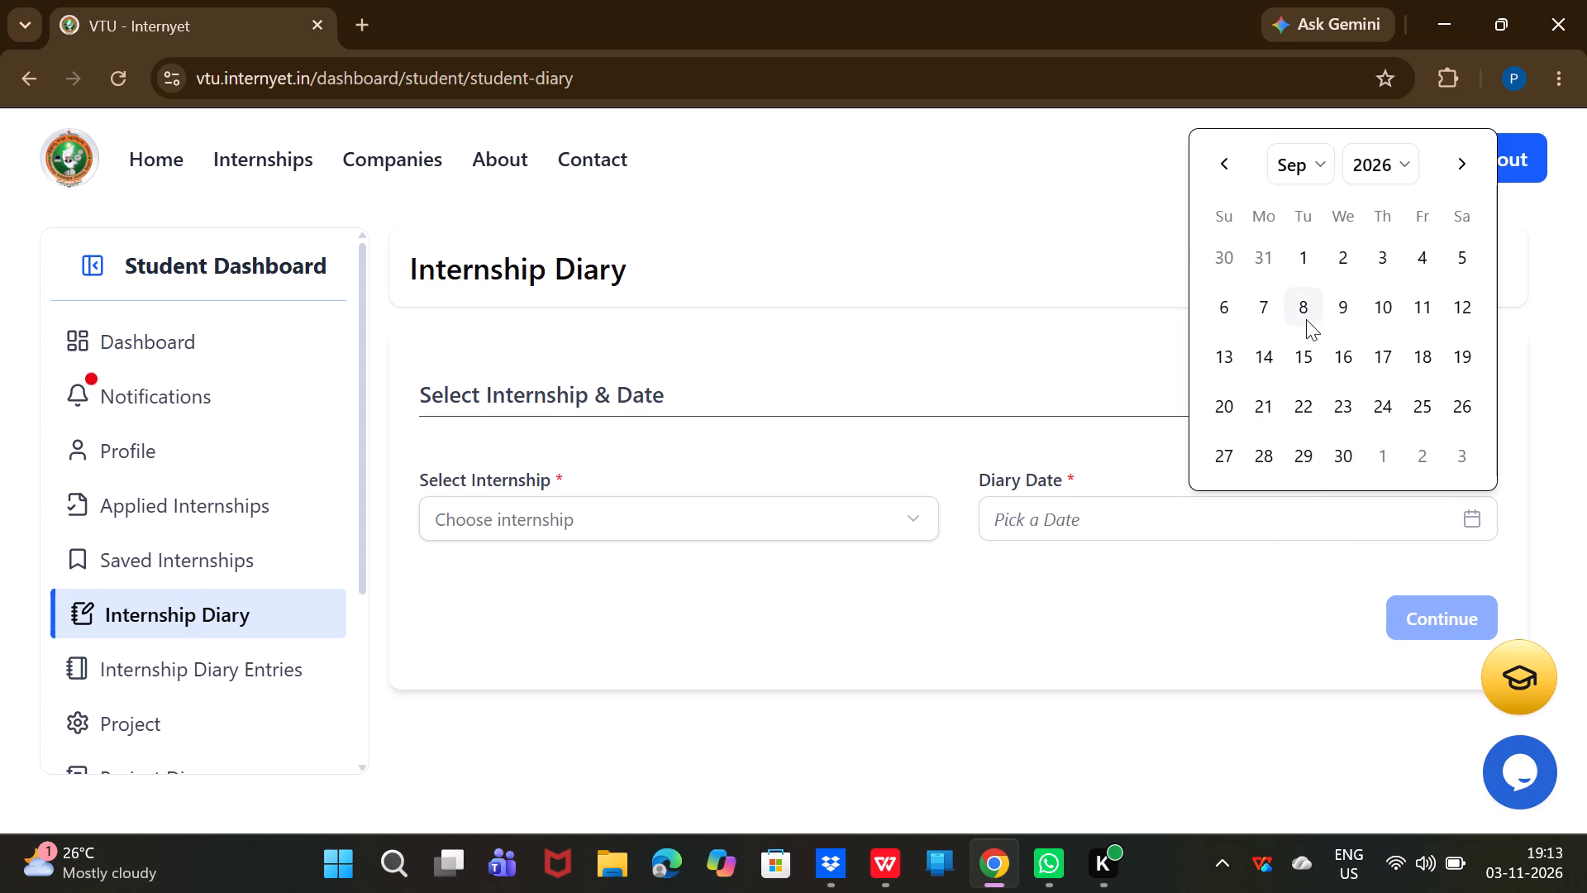
{"action": "left_click", "coordinate": [848, 499]}
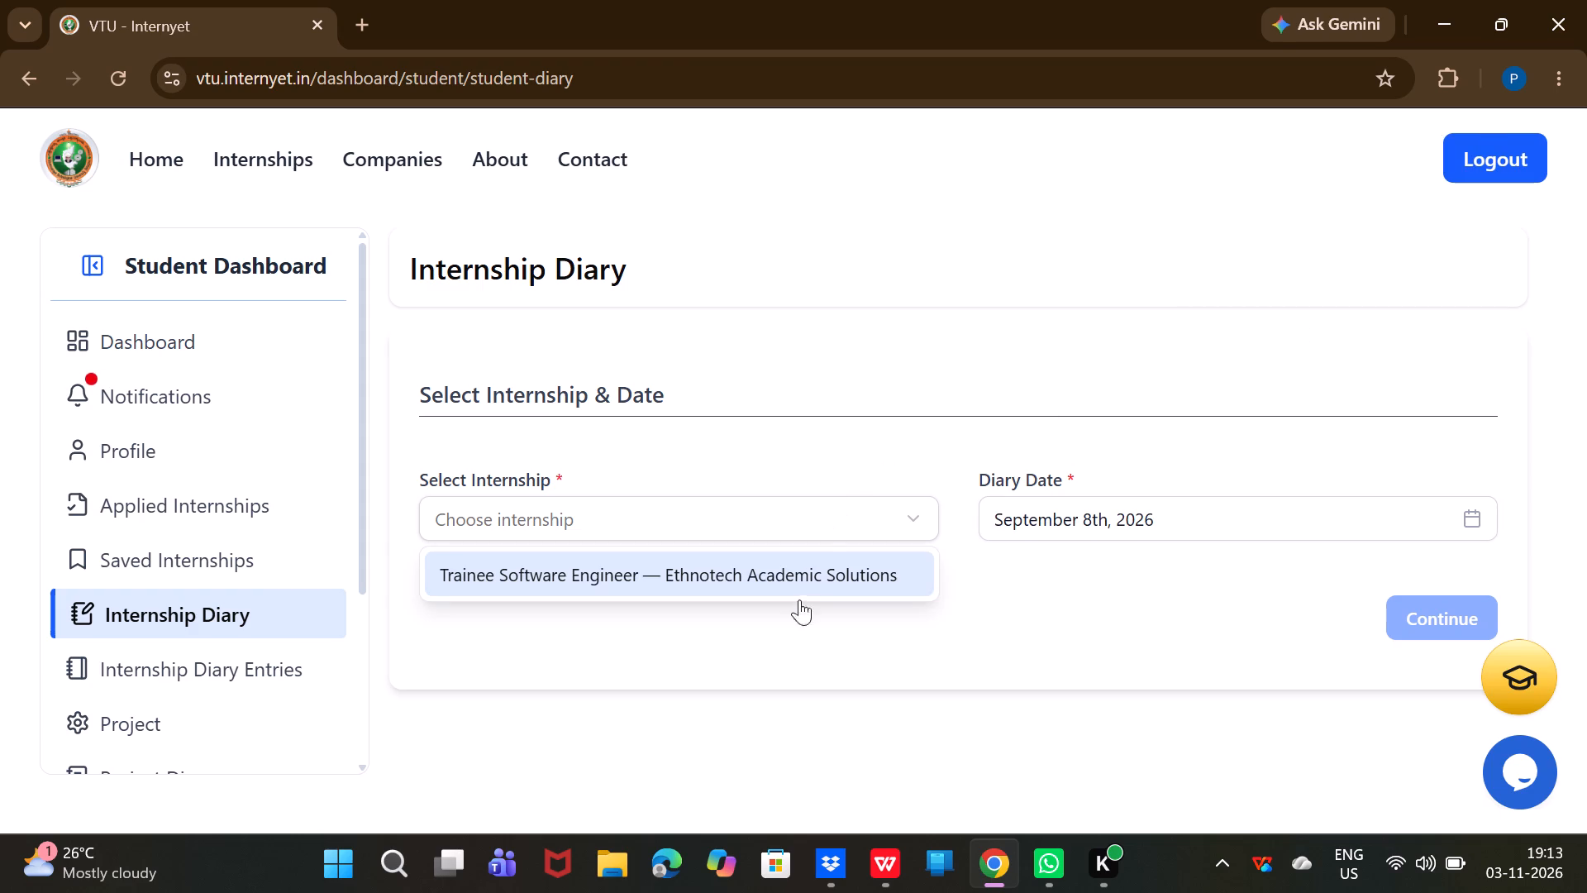
{"action": "left_click", "coordinate": [796, 581]}
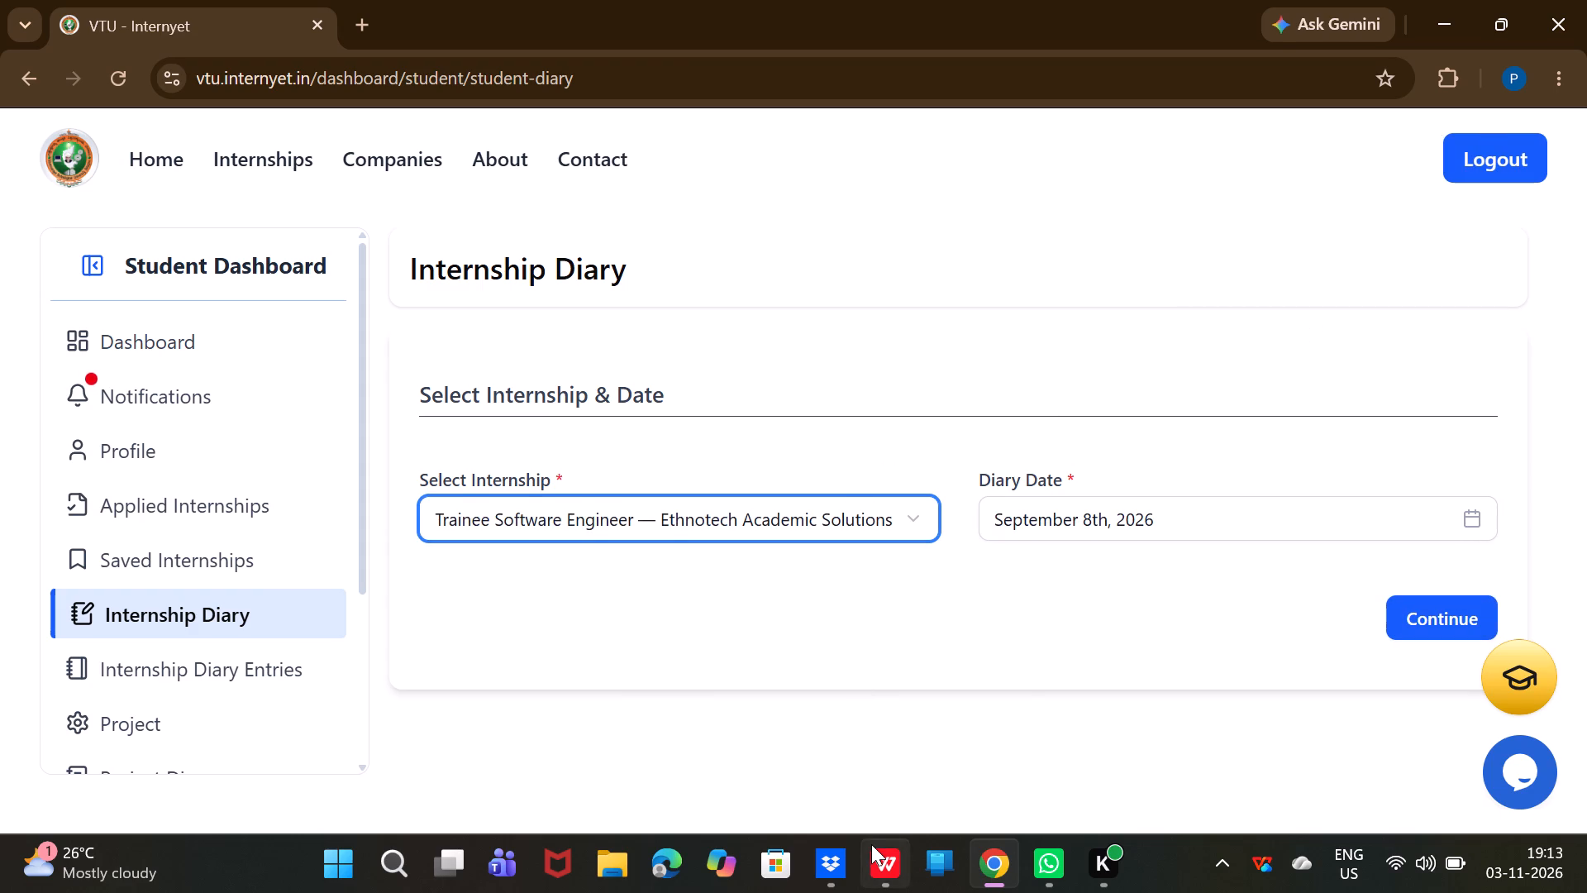
Copy the Day 19 Work Summary text from the WPS Office document into the Work Summary field of the 8 September 2026 entry in Chrome.
{"action": "left_click", "coordinate": [871, 844]}
{"action": "scroll", "coordinate": [607, 585], "scroll_direction": "down", "scroll_amount": 2}
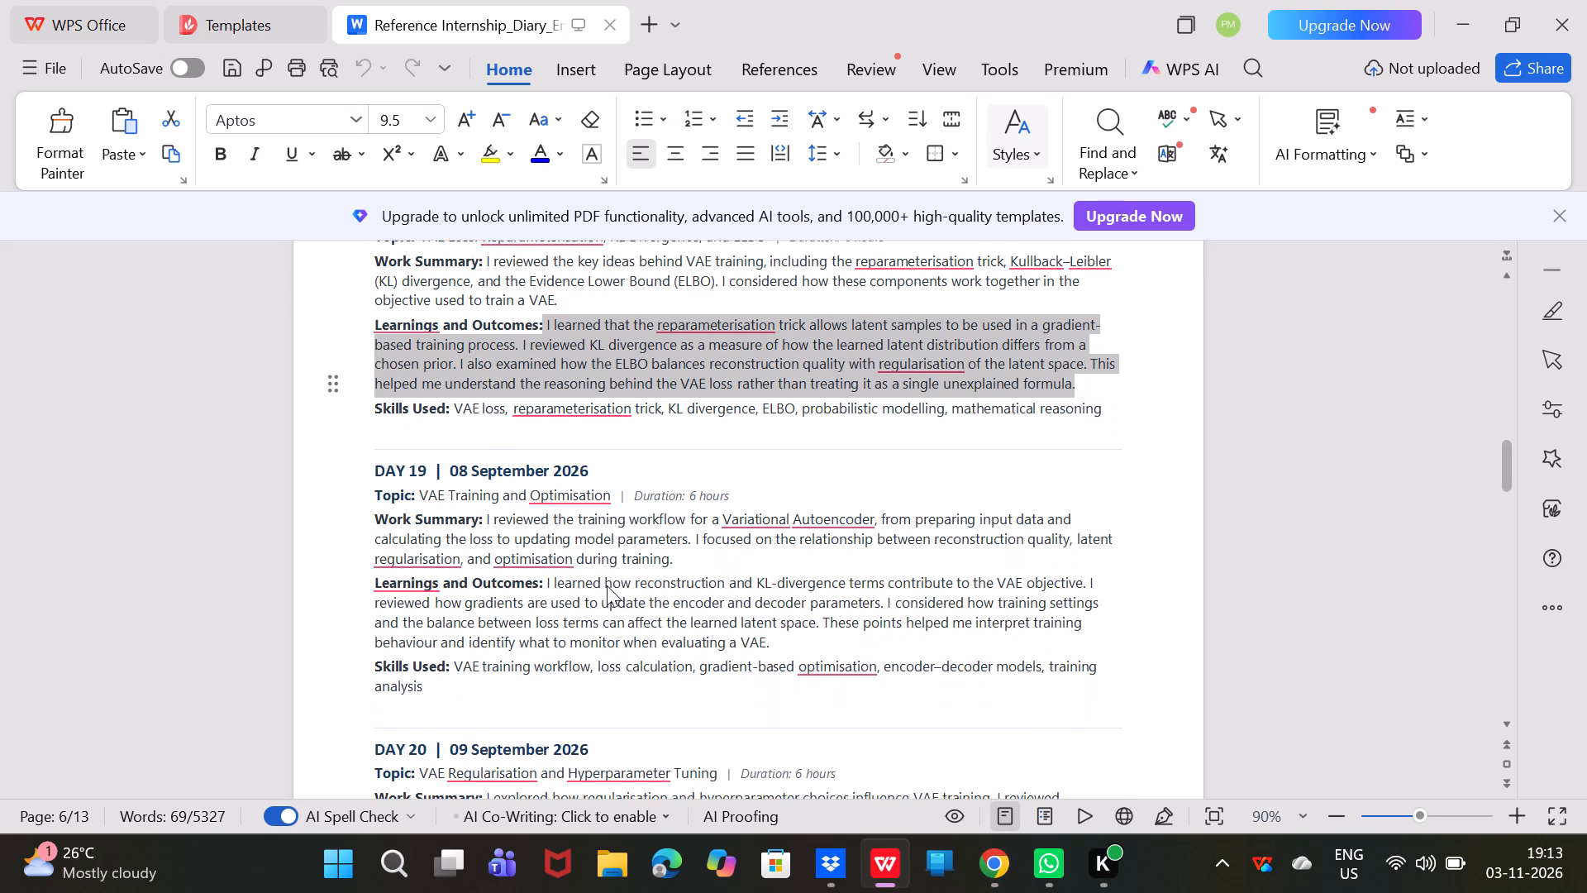
{"action": "scroll", "coordinate": [607, 585], "scroll_direction": "down", "scroll_amount": 2}
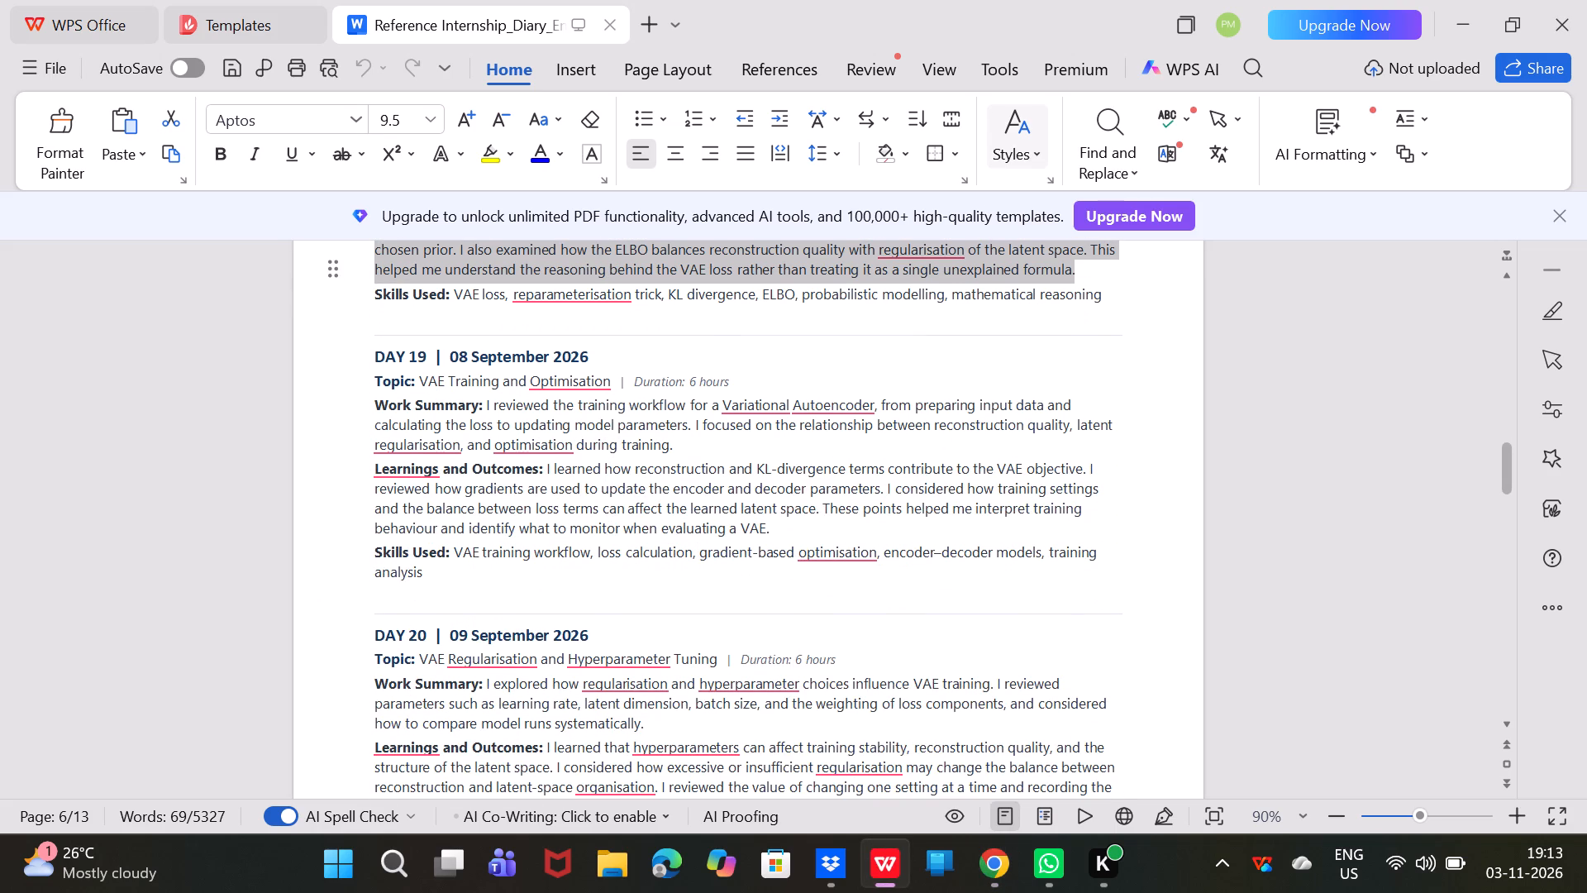
{"action": "left_click_drag", "start_coordinate": [483, 400], "coordinate": [486, 402]}
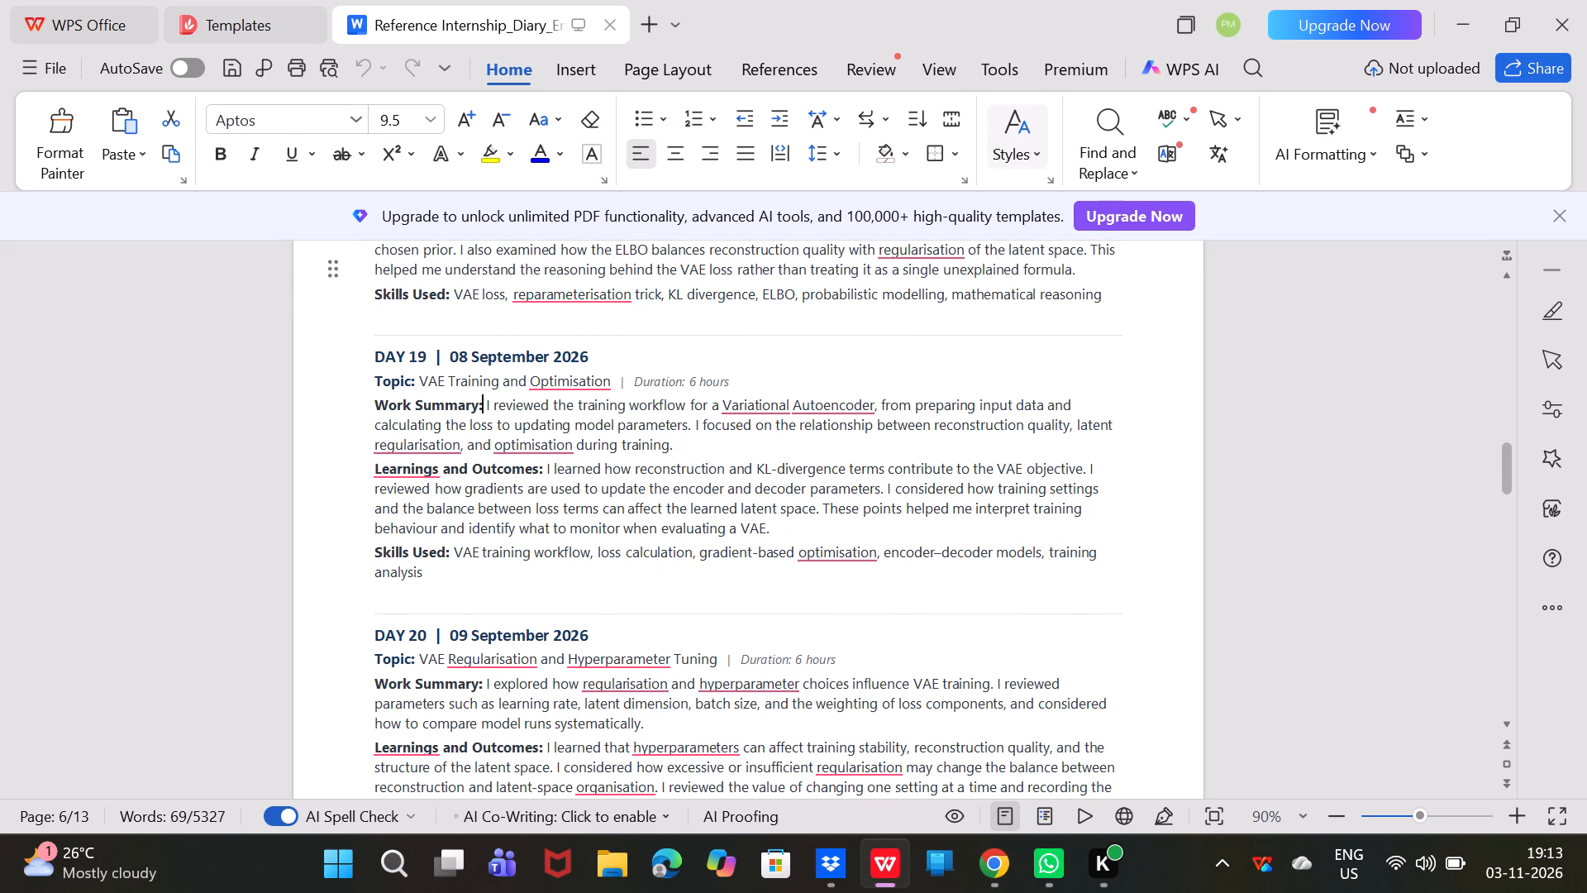
{"action": "left_click_drag", "start_coordinate": [486, 402], "coordinate": [676, 446]}
{"action": "key", "text": "ctrl+c"}
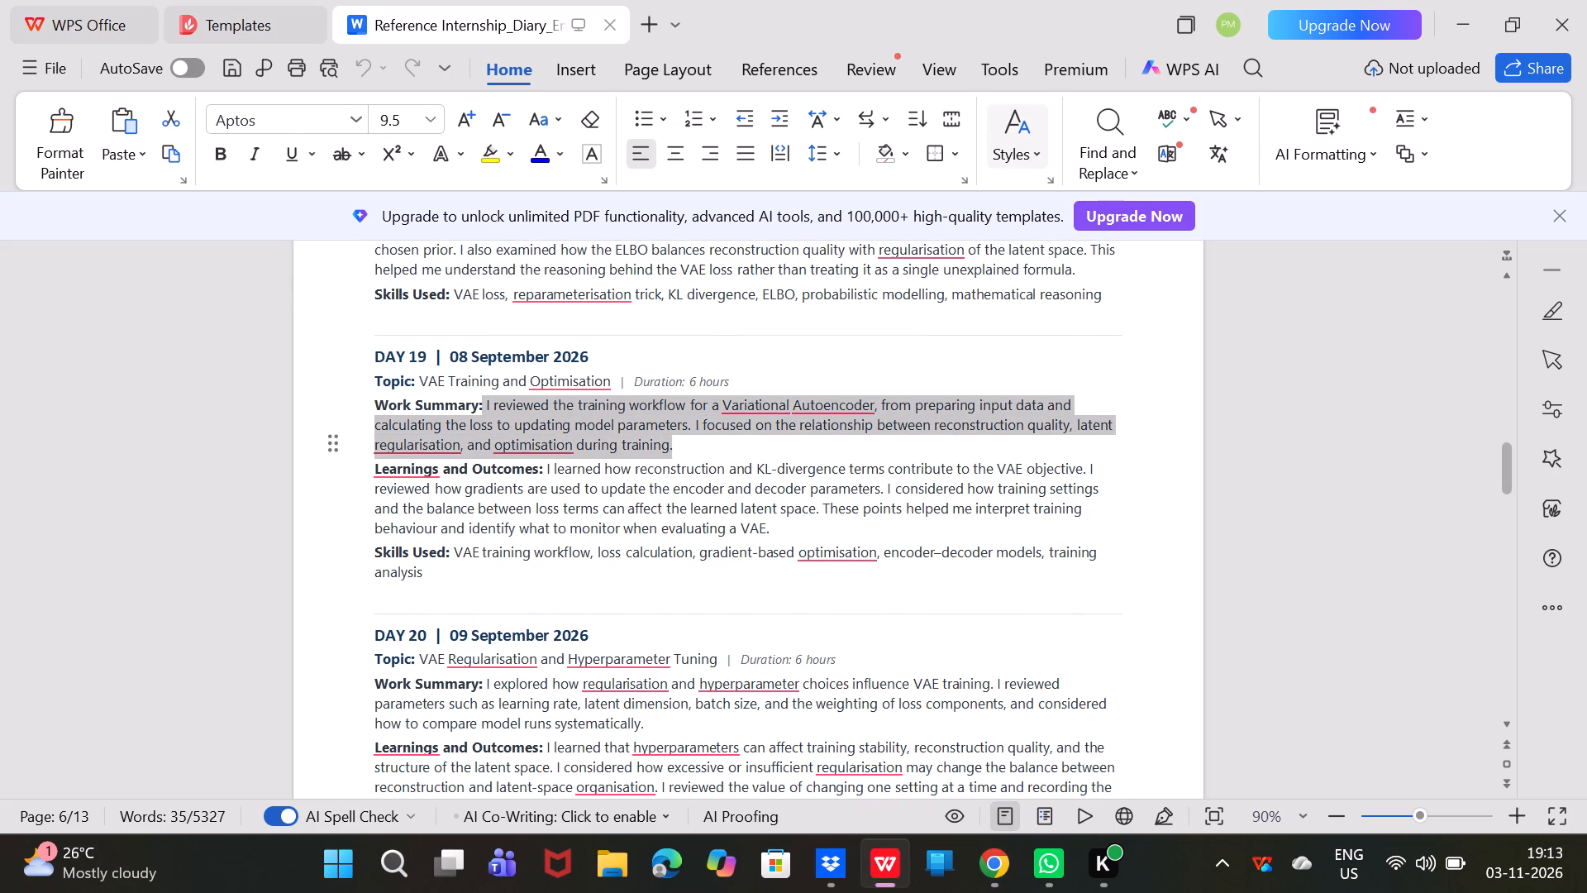
{"action": "left_click", "coordinate": [977, 884]}
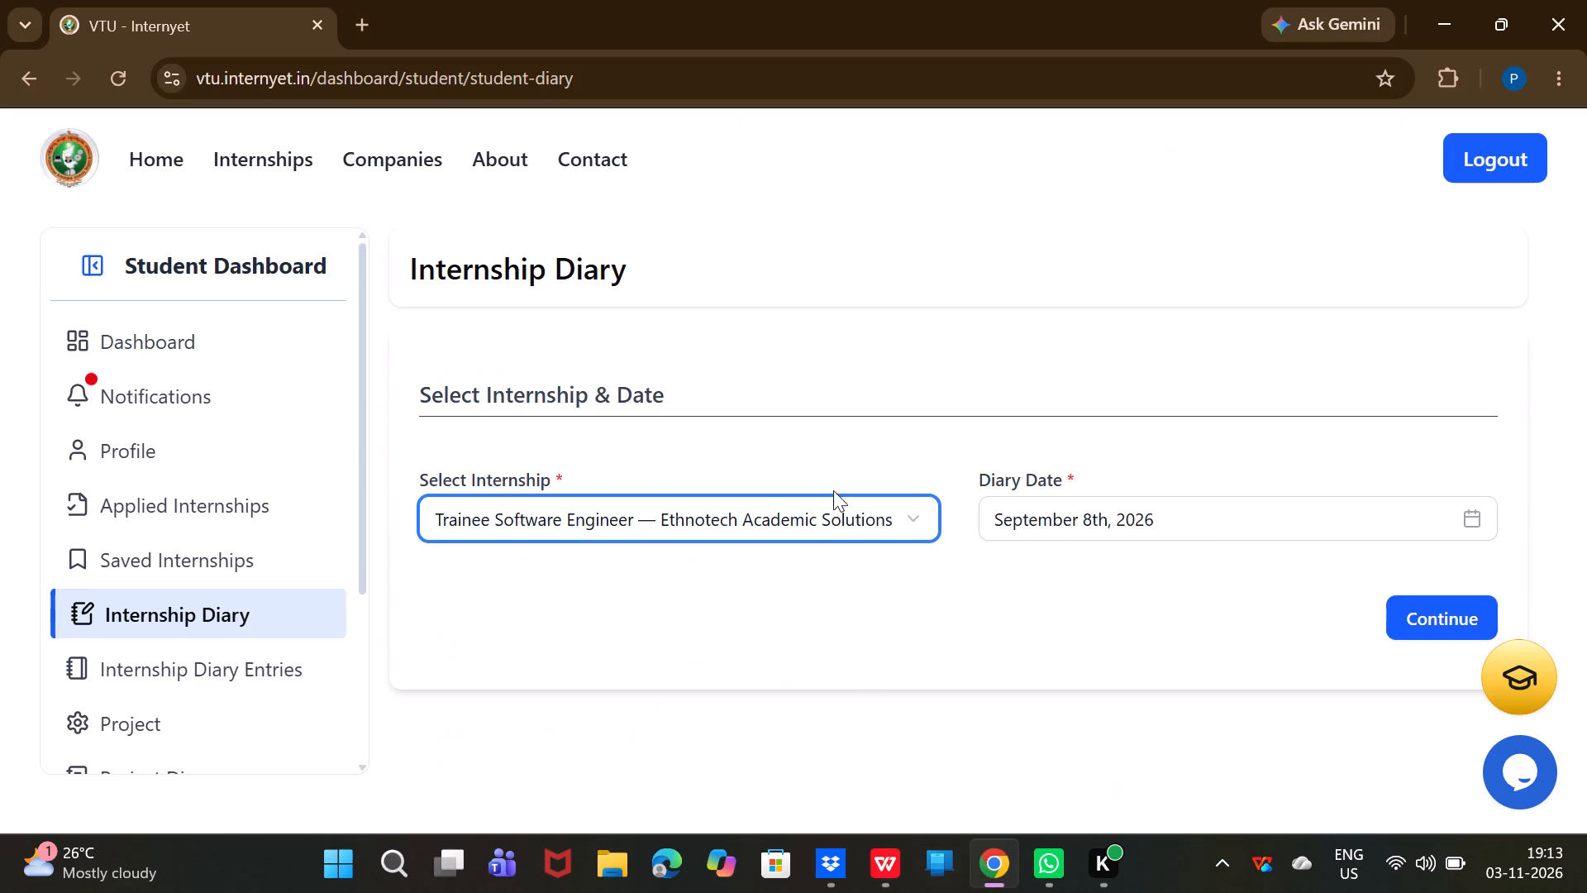
{"action": "left_click", "coordinate": [1413, 628]}
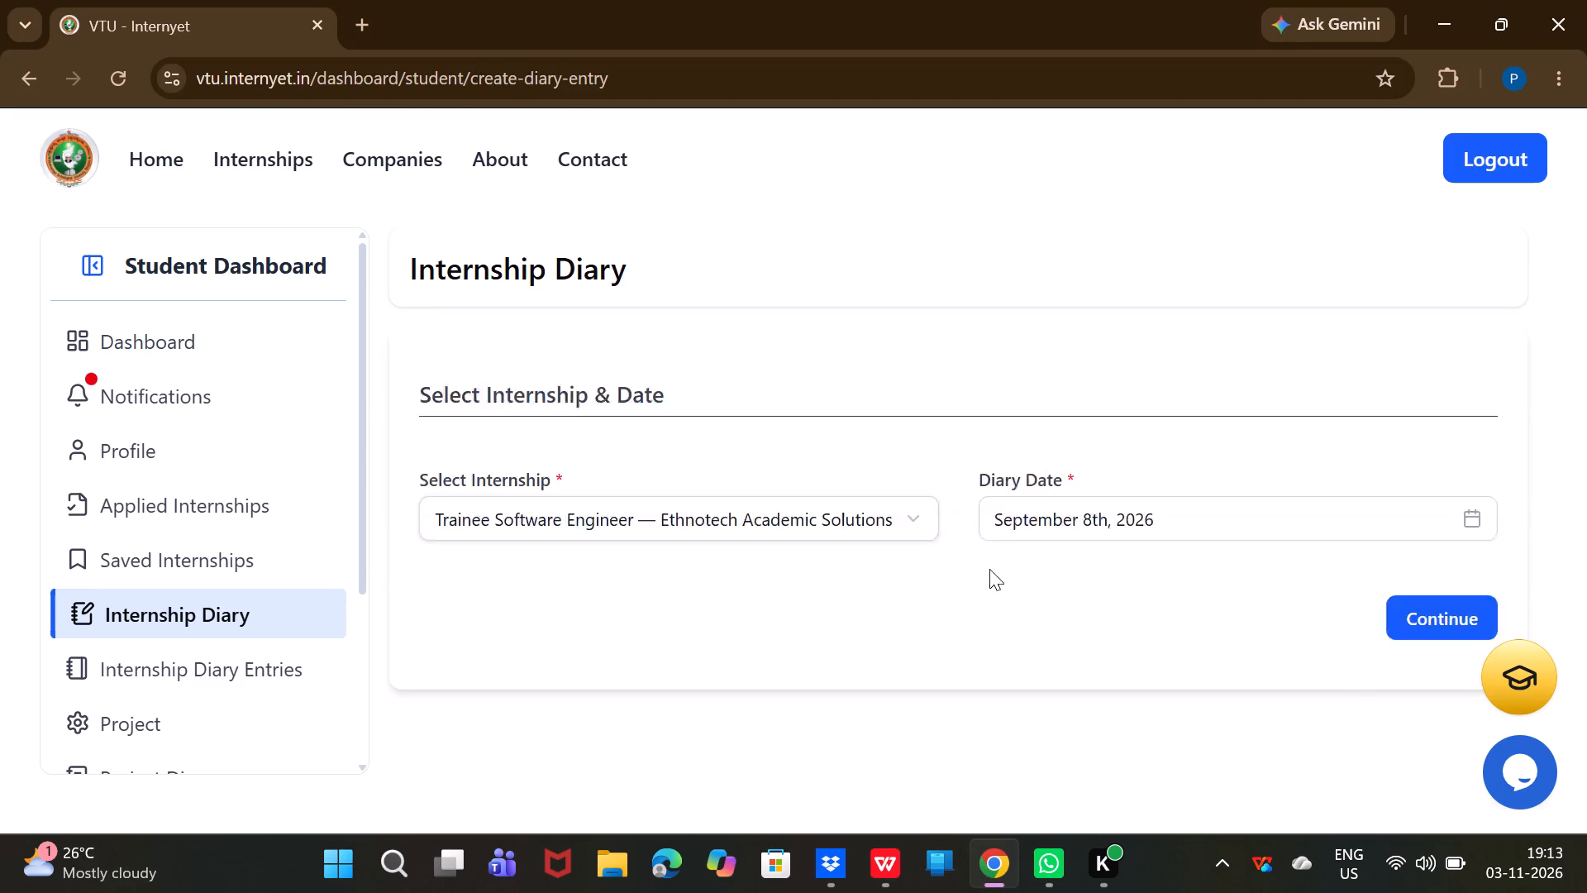
{"action": "scroll", "coordinate": [779, 738], "scroll_direction": "down", "scroll_amount": 2}
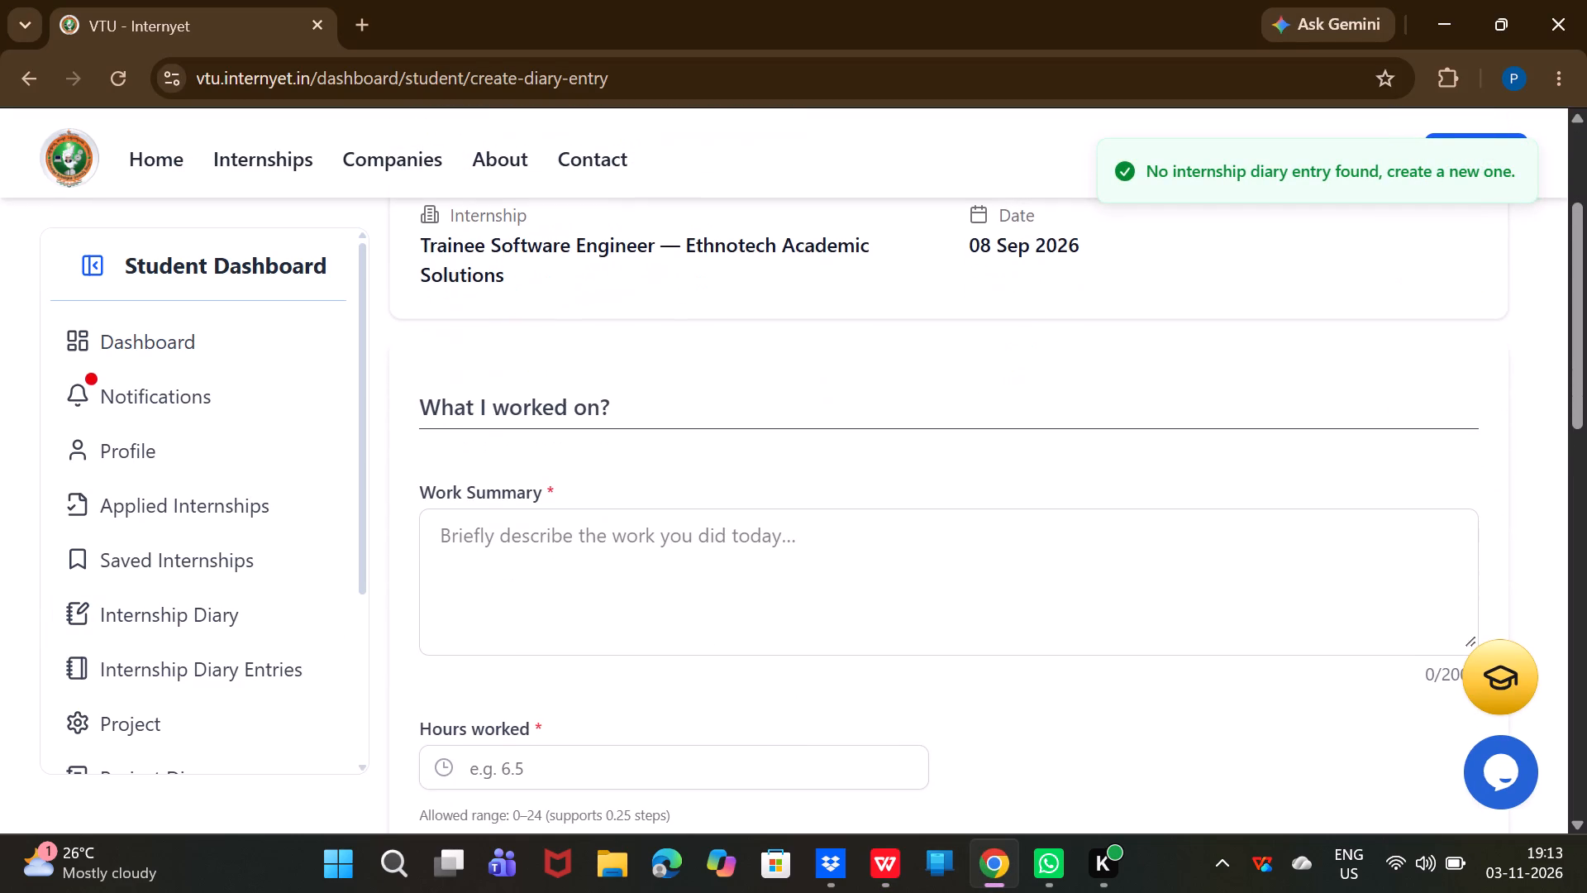
{"action": "left_click", "coordinate": [720, 550]}
{"action": "key", "text": "ctrl+v"}
Set the hours worked to 6 in the 8 September 2026 diary entry.
{"action": "scroll", "coordinate": [720, 550], "scroll_direction": "down", "scroll_amount": 2}
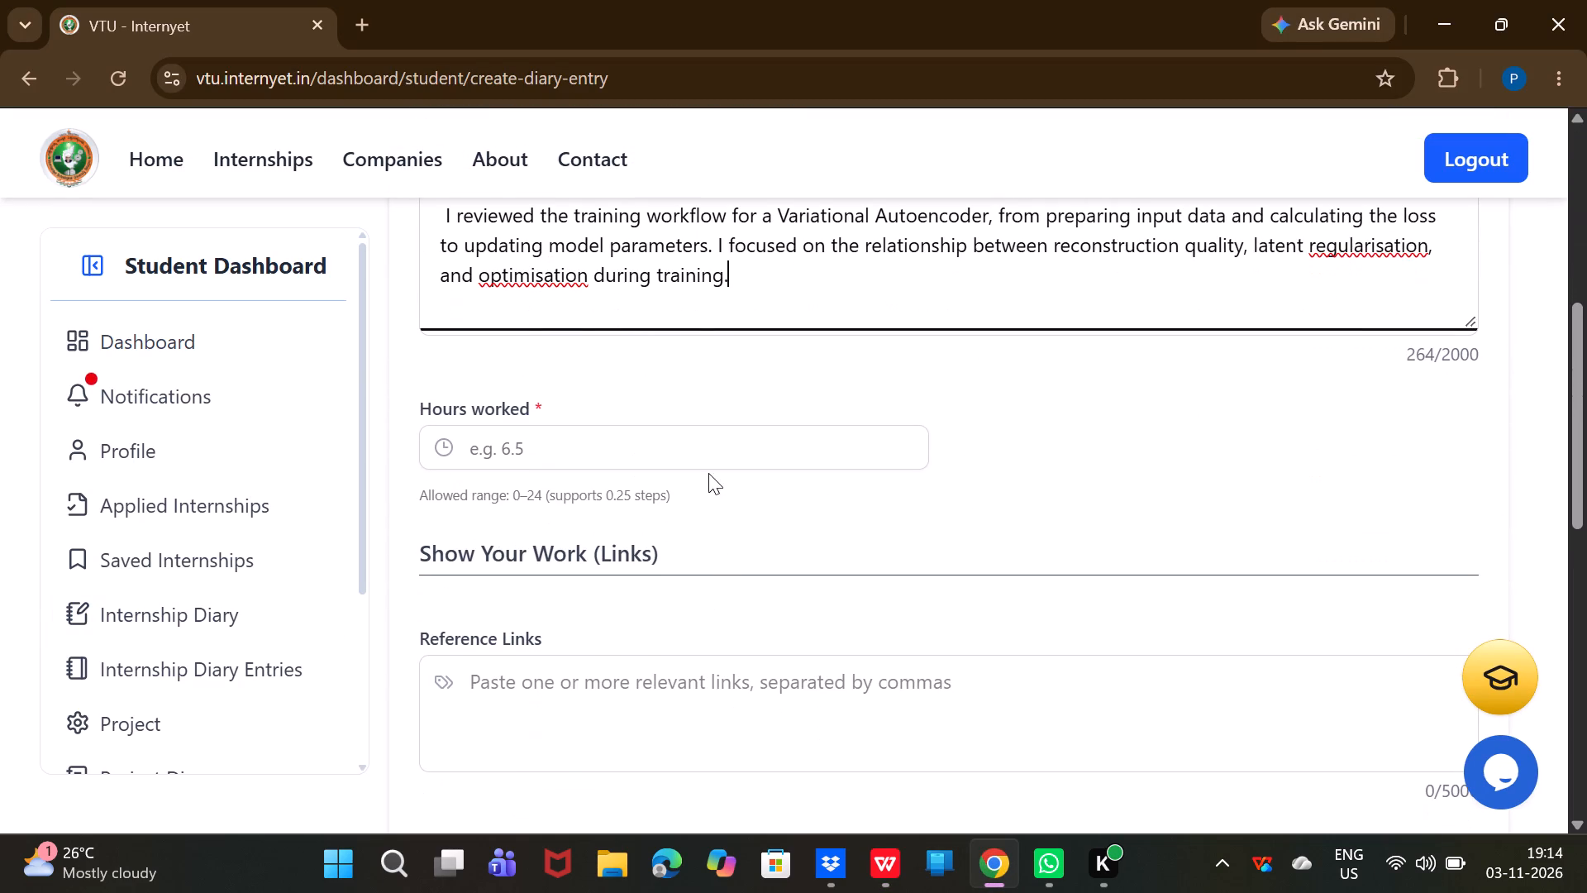
{"action": "left_click", "coordinate": [702, 446]}
{"action": "key", "text": "6"}
Copy the Day 19 Learnings and Outcomes text from the WPS Office document into the Learnings / Outcomes field in Chrome.
{"action": "scroll", "coordinate": [702, 446], "scroll_direction": "down", "scroll_amount": 2}
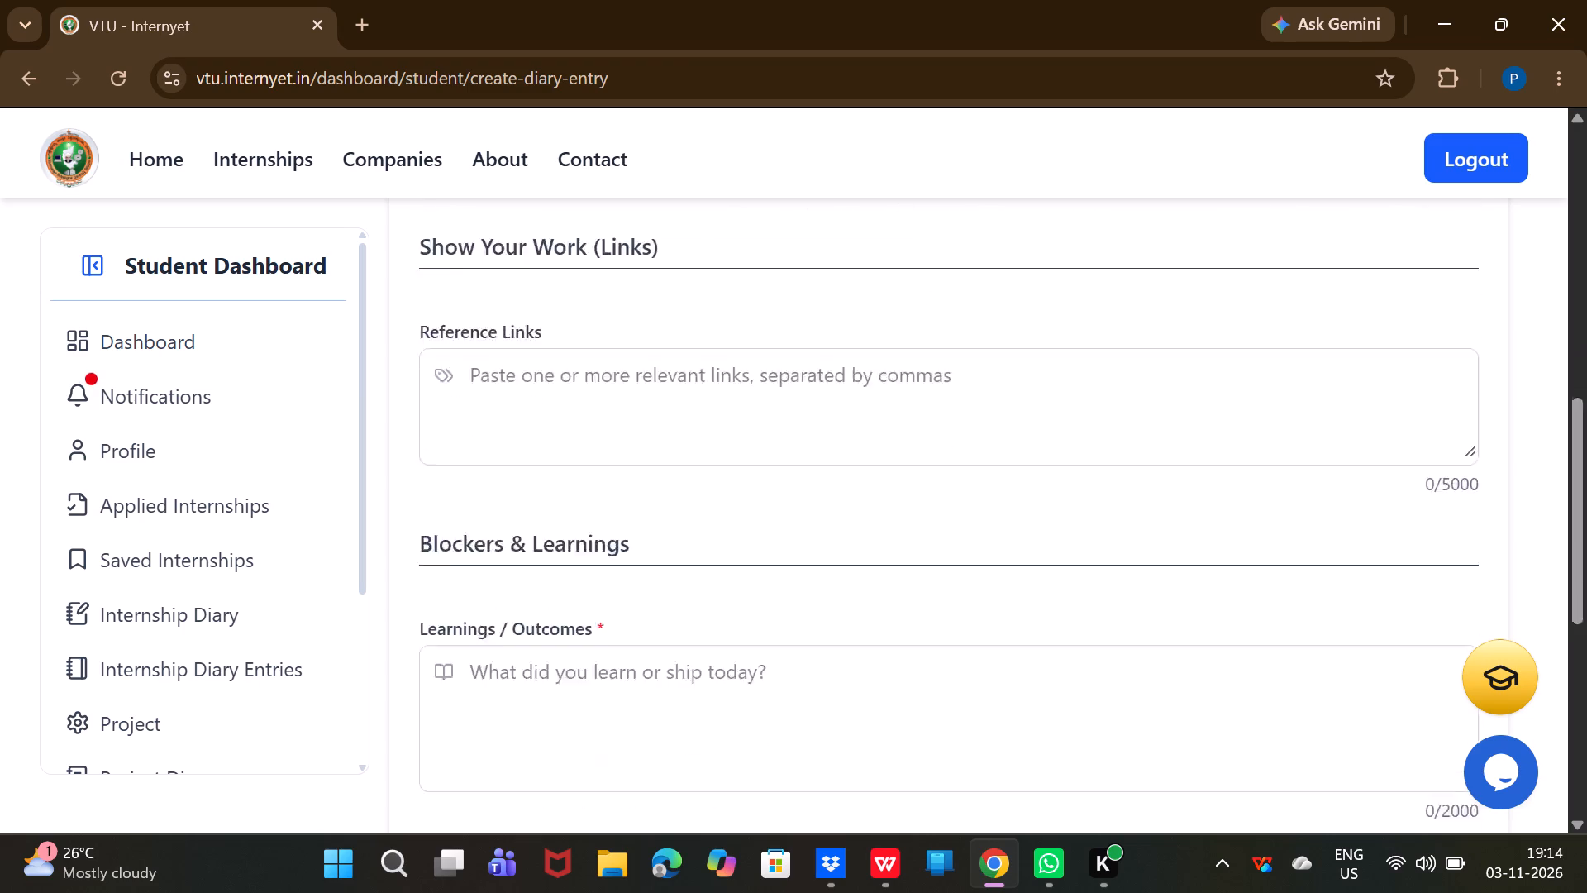
{"action": "scroll", "coordinate": [702, 446], "scroll_direction": "down", "scroll_amount": 2}
{"action": "left_click_drag", "start_coordinate": [670, 517], "coordinate": [878, 875]}
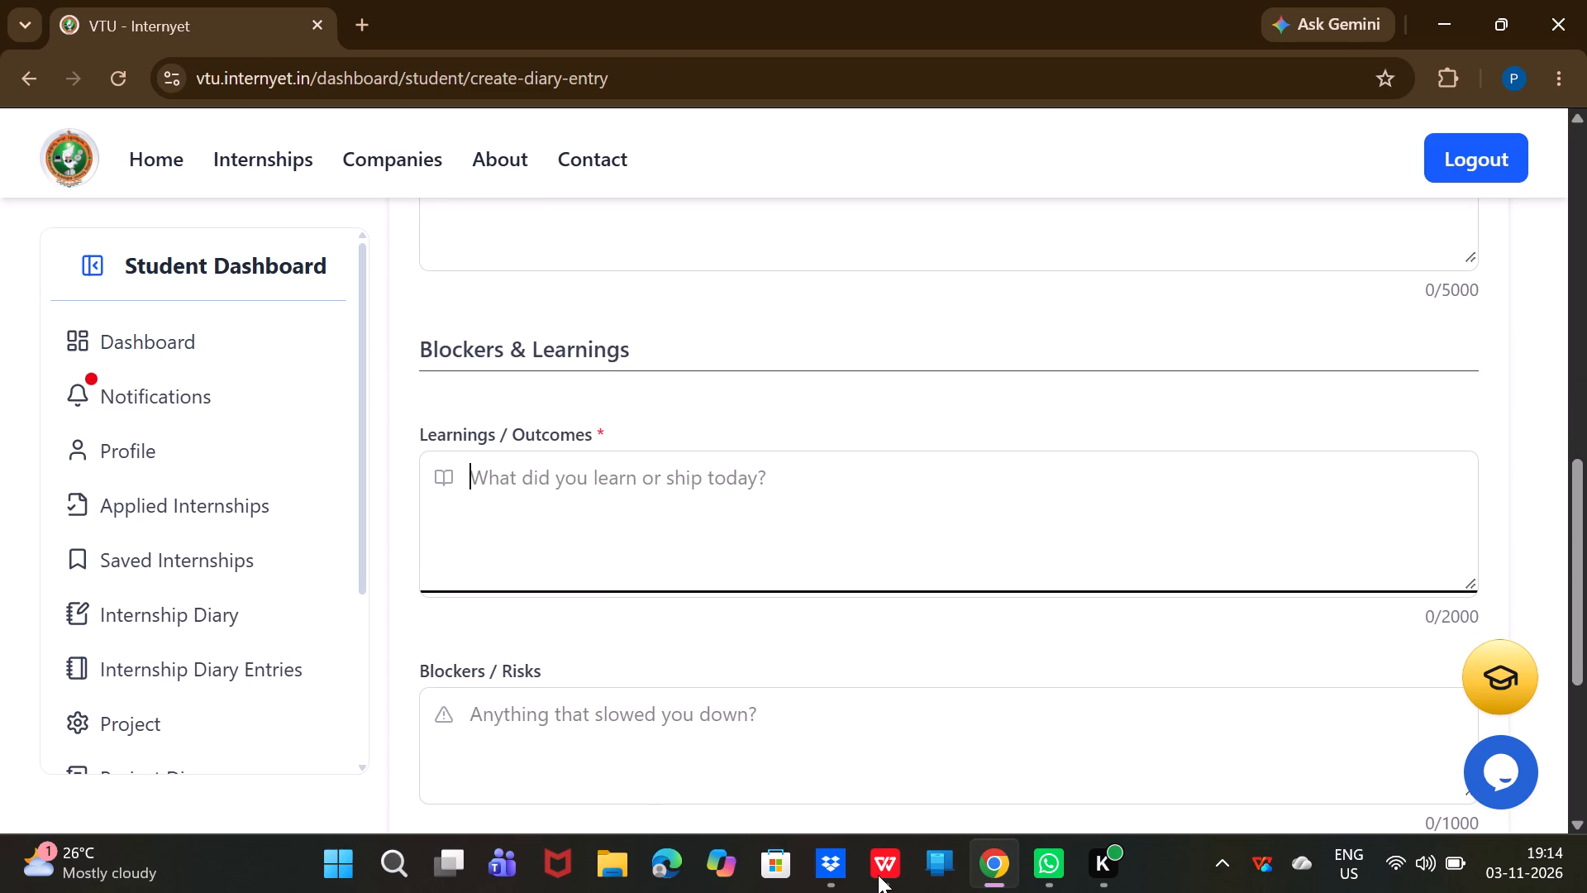
{"action": "left_click", "coordinate": [878, 875]}
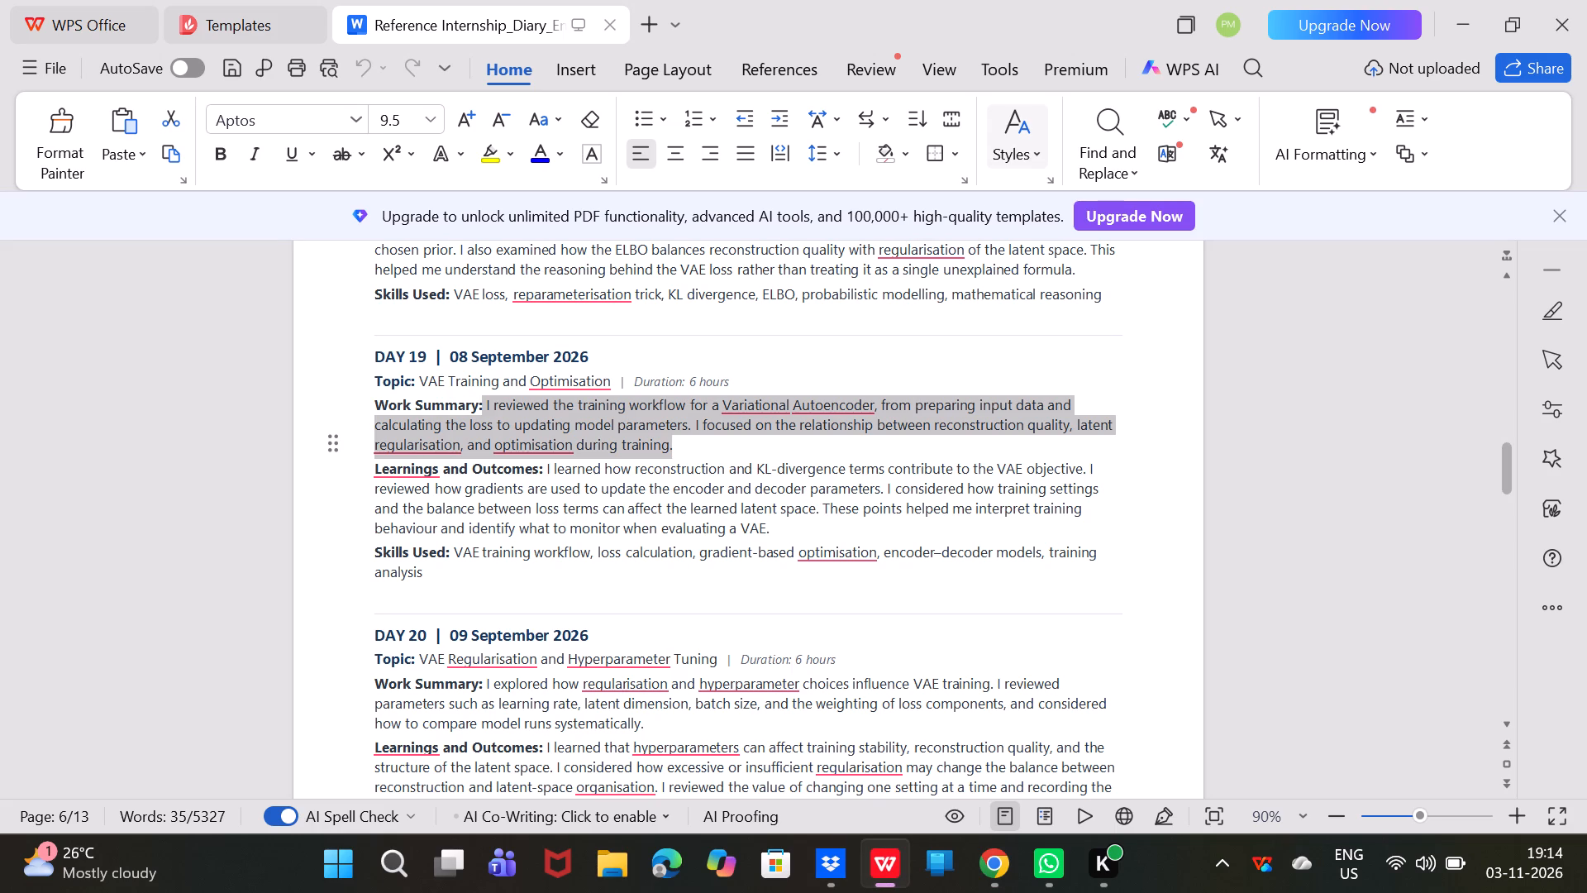
{"action": "left_click_drag", "start_coordinate": [541, 462], "coordinate": [791, 534]}
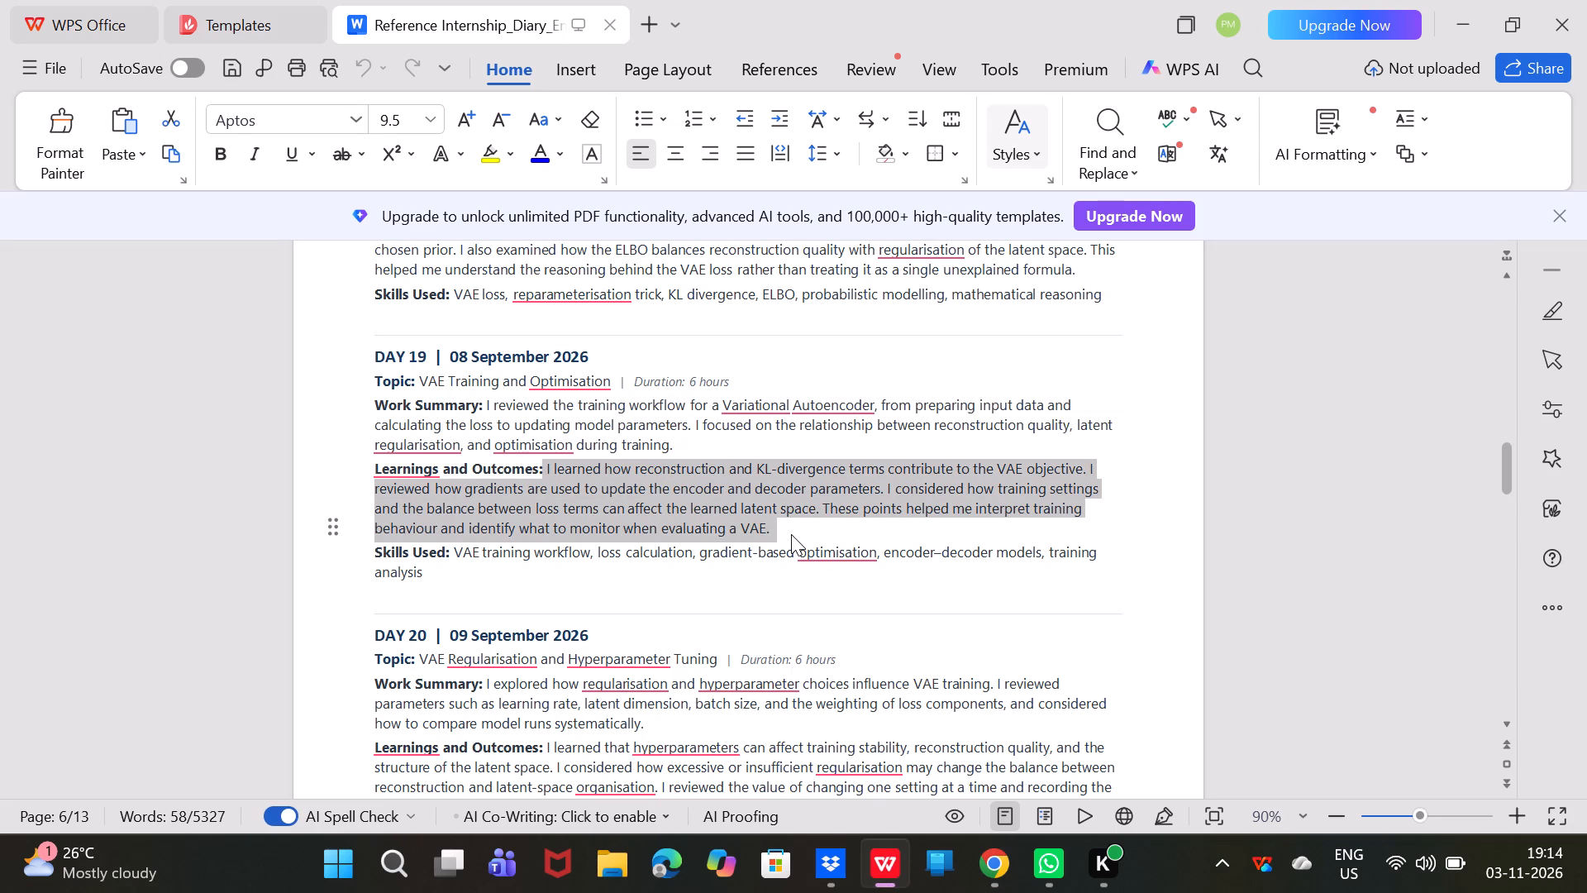
{"action": "key", "text": "ctrl+c"}
{"action": "left_click", "coordinate": [996, 862]}
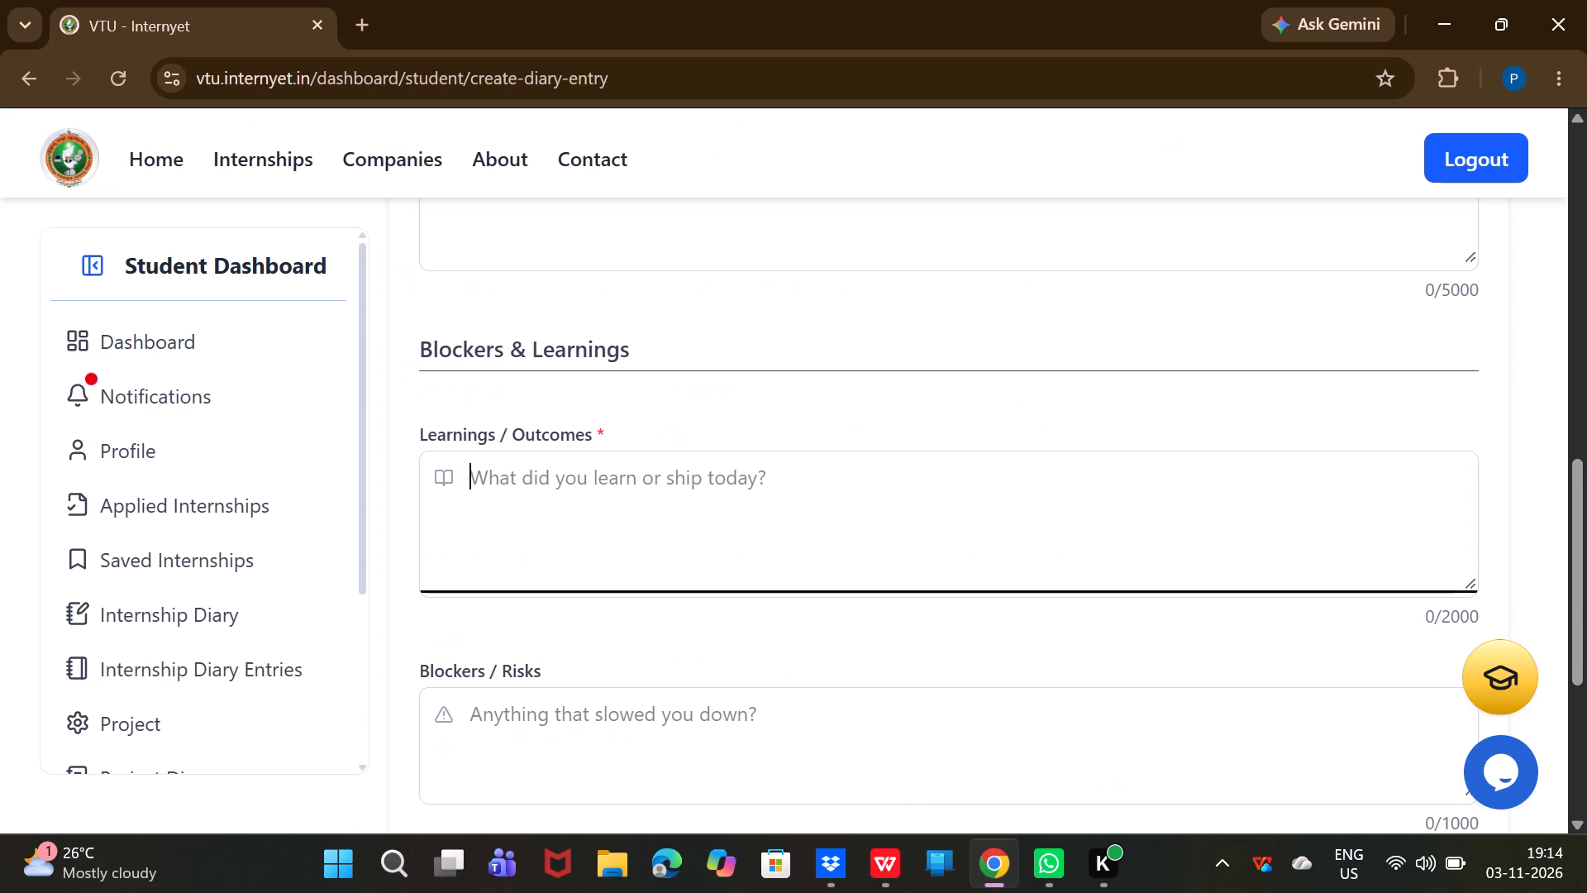
{"action": "left_click", "coordinate": [731, 538]}
{"action": "key", "text": "ctrl+v"}
Add the Generative ai skill to the 8 September 2026 diary entry and save the entry.
{"action": "scroll", "coordinate": [731, 538], "scroll_direction": "down", "scroll_amount": 3}
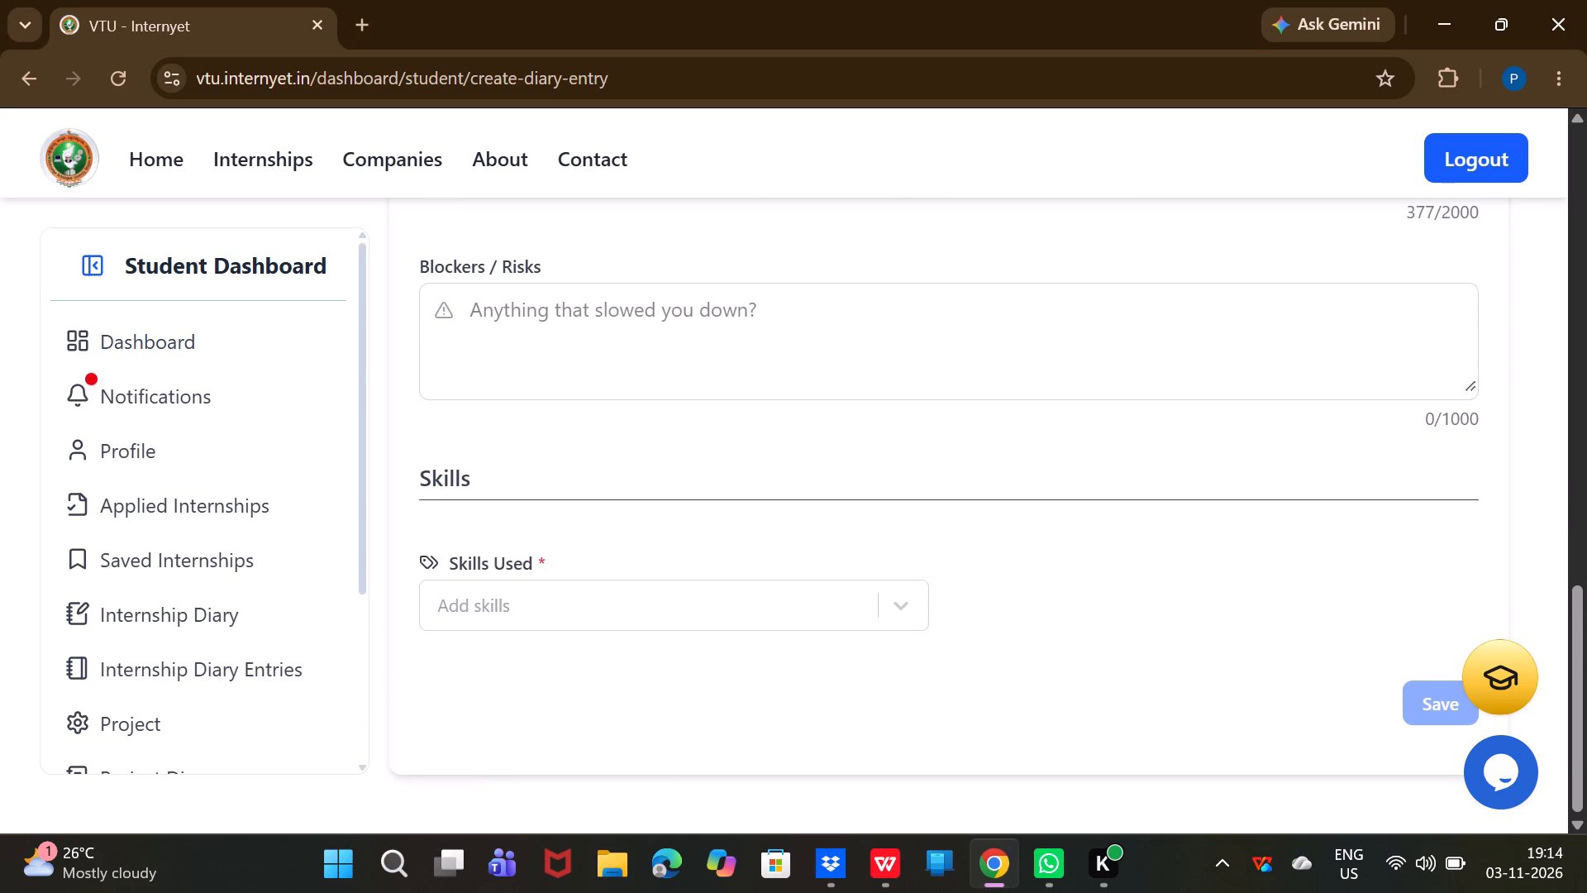
{"action": "left_click", "coordinate": [691, 595]}
{"action": "type", "text": "gener"}
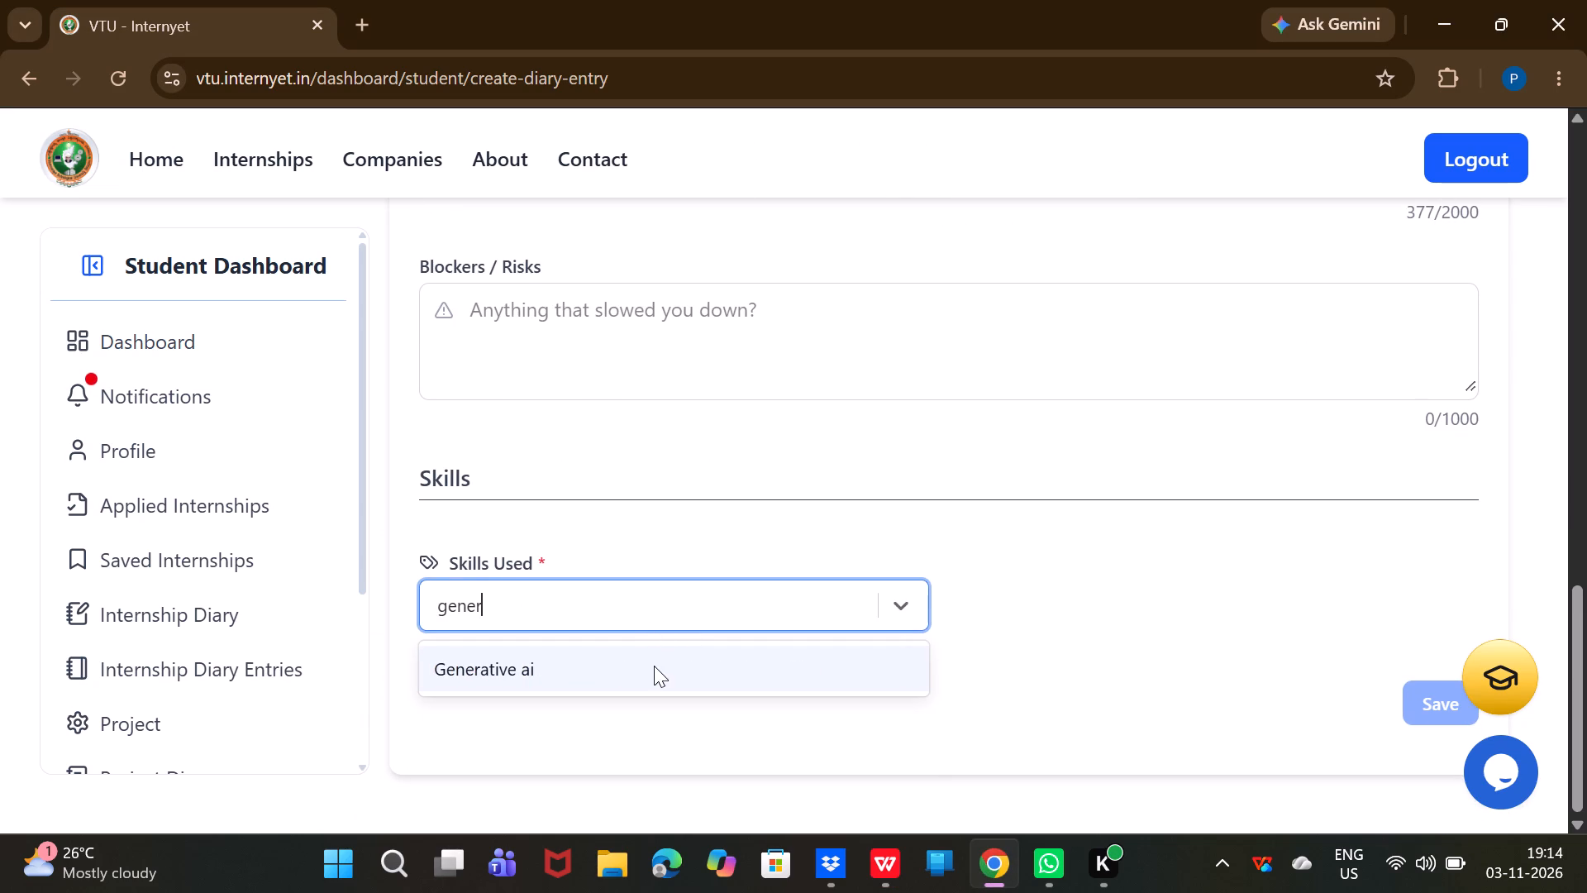
{"action": "left_click", "coordinate": [654, 666]}
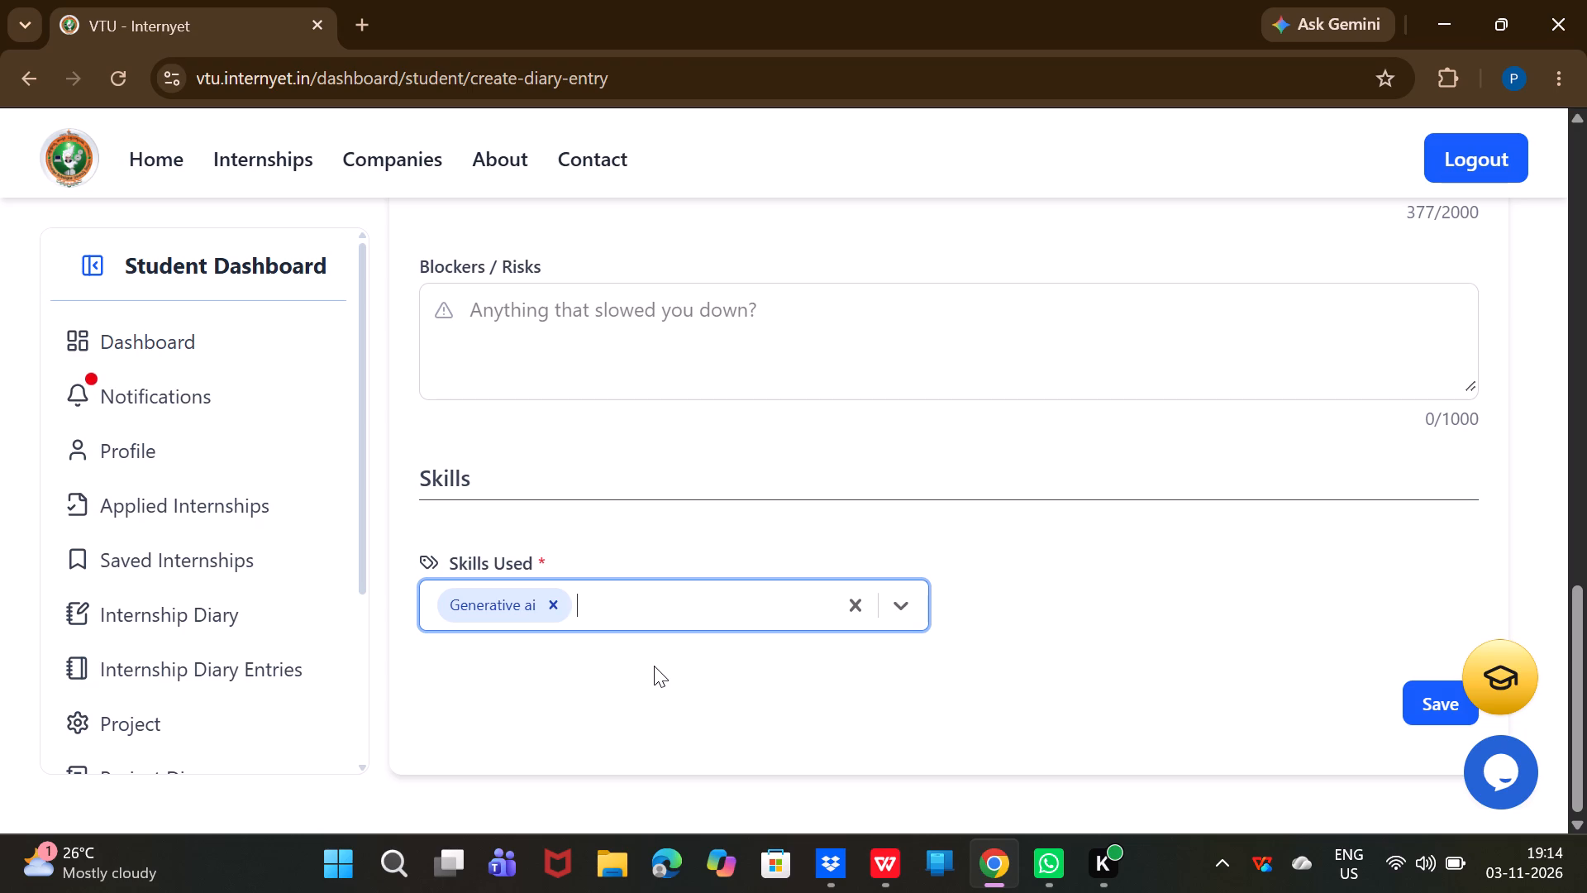
{"action": "left_click", "coordinate": [1418, 703]}
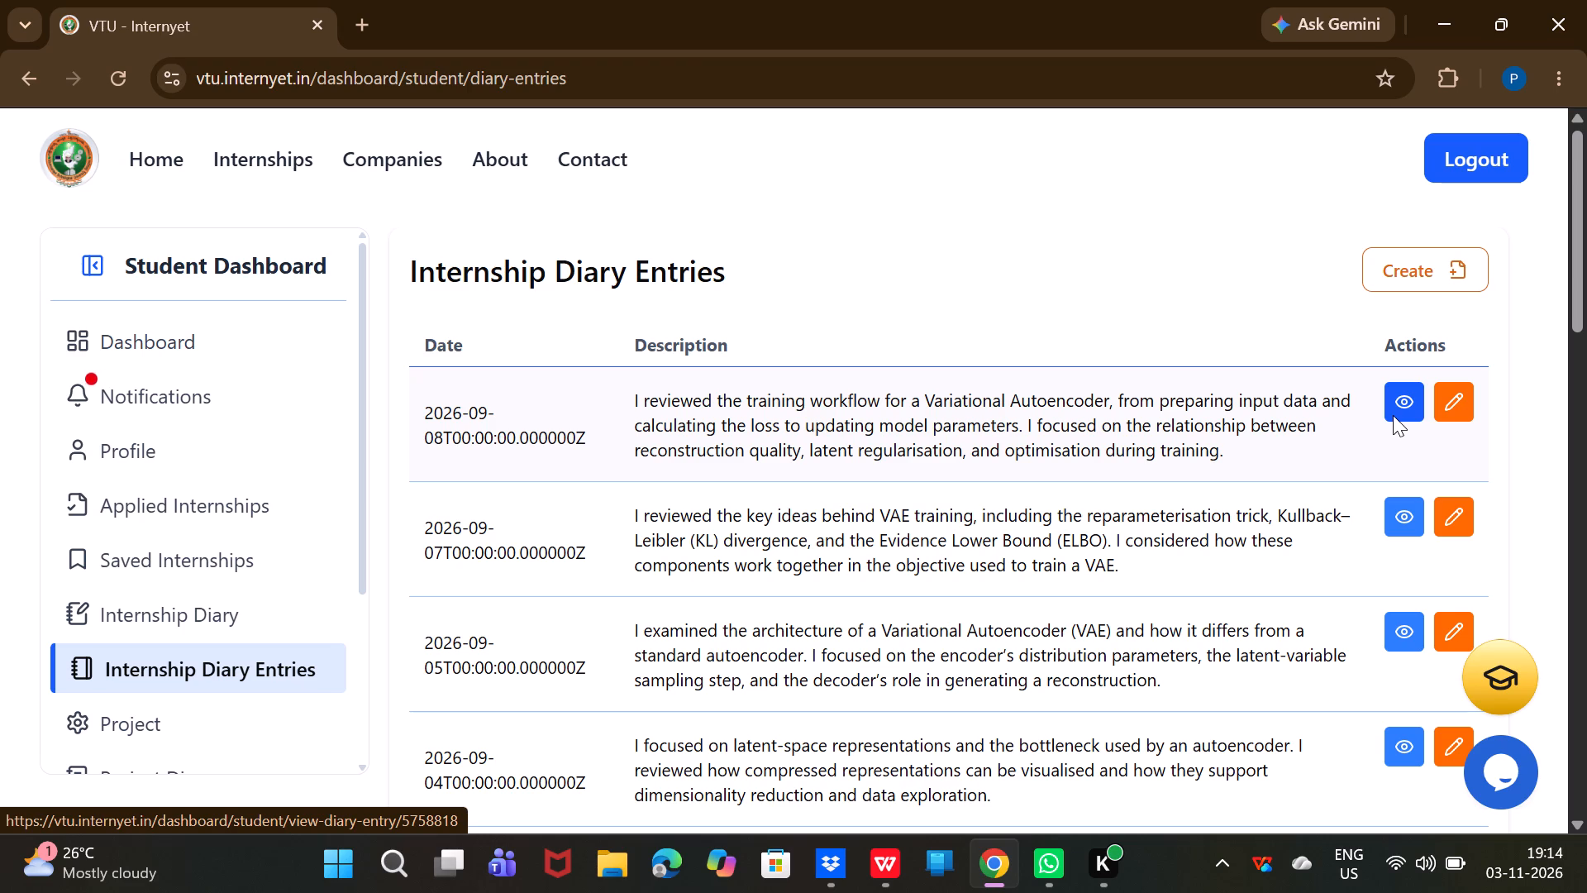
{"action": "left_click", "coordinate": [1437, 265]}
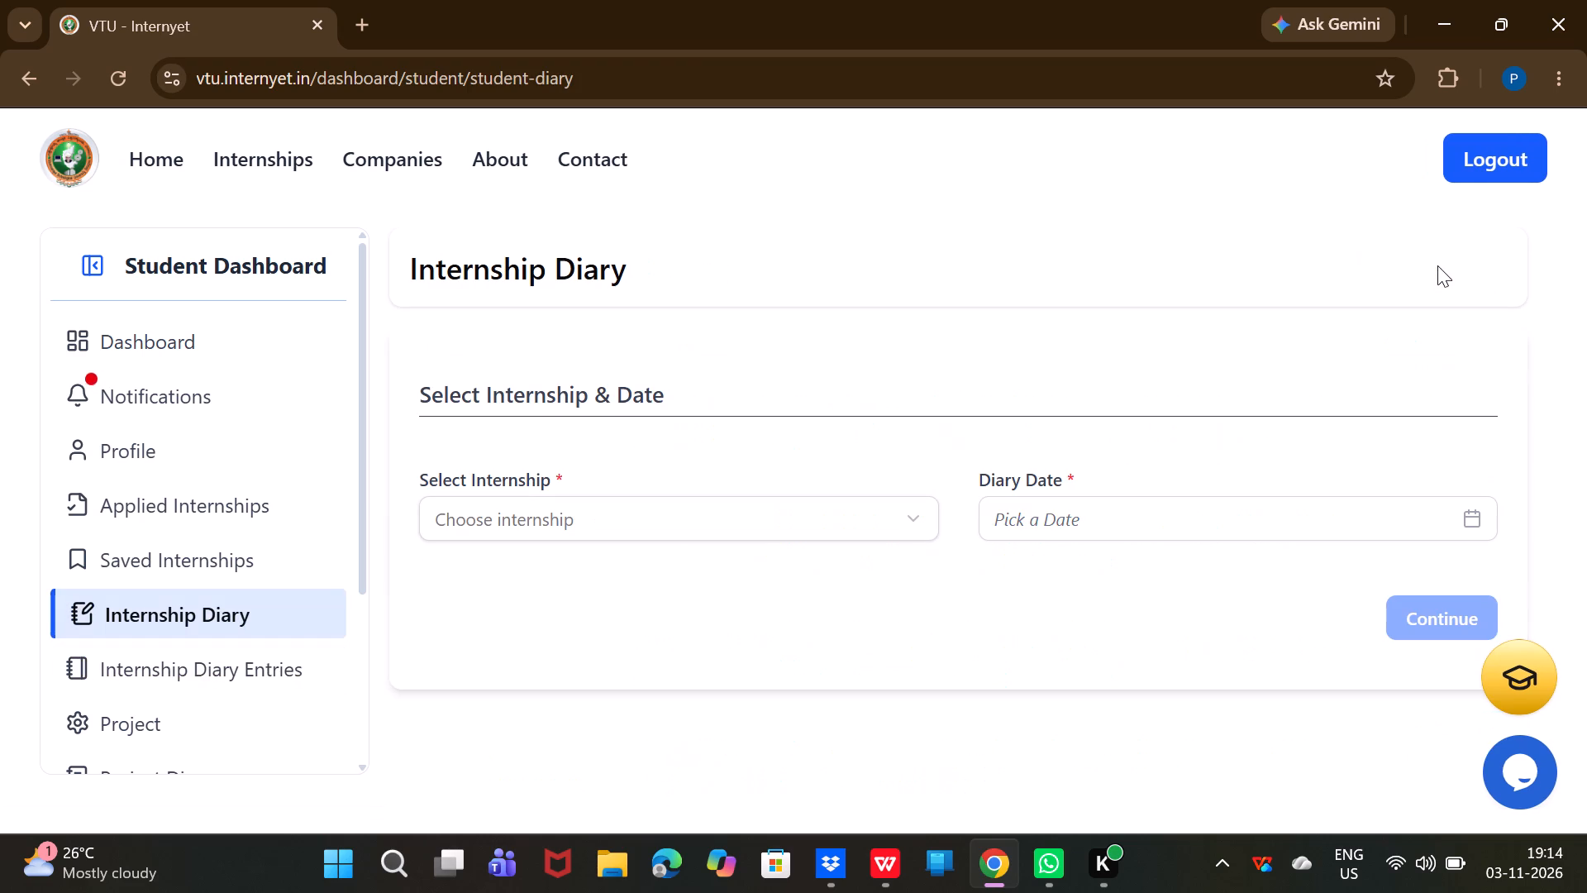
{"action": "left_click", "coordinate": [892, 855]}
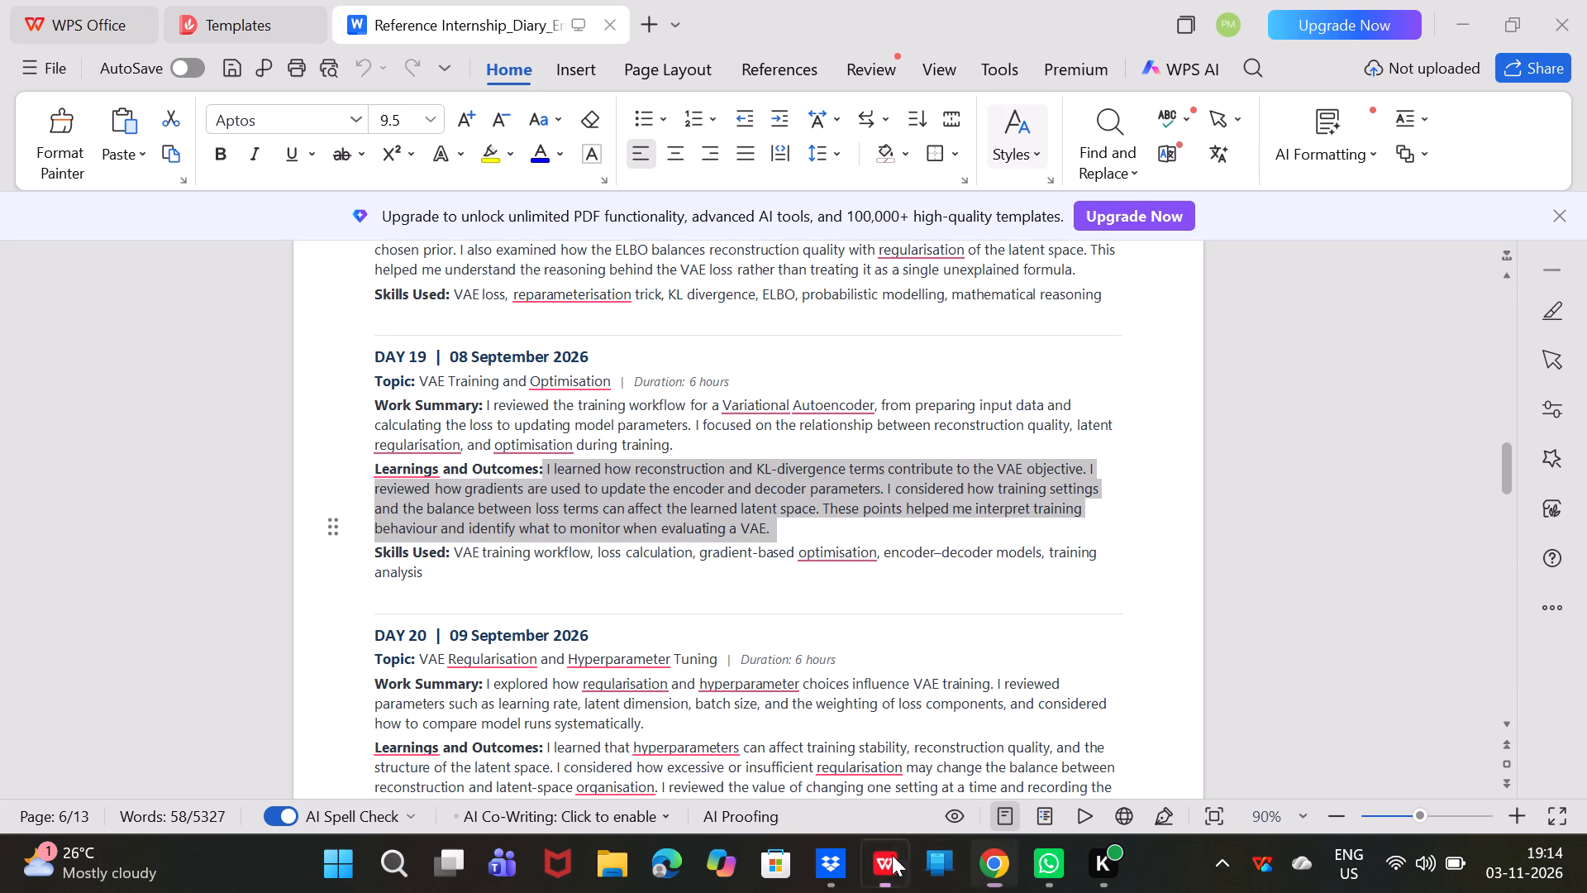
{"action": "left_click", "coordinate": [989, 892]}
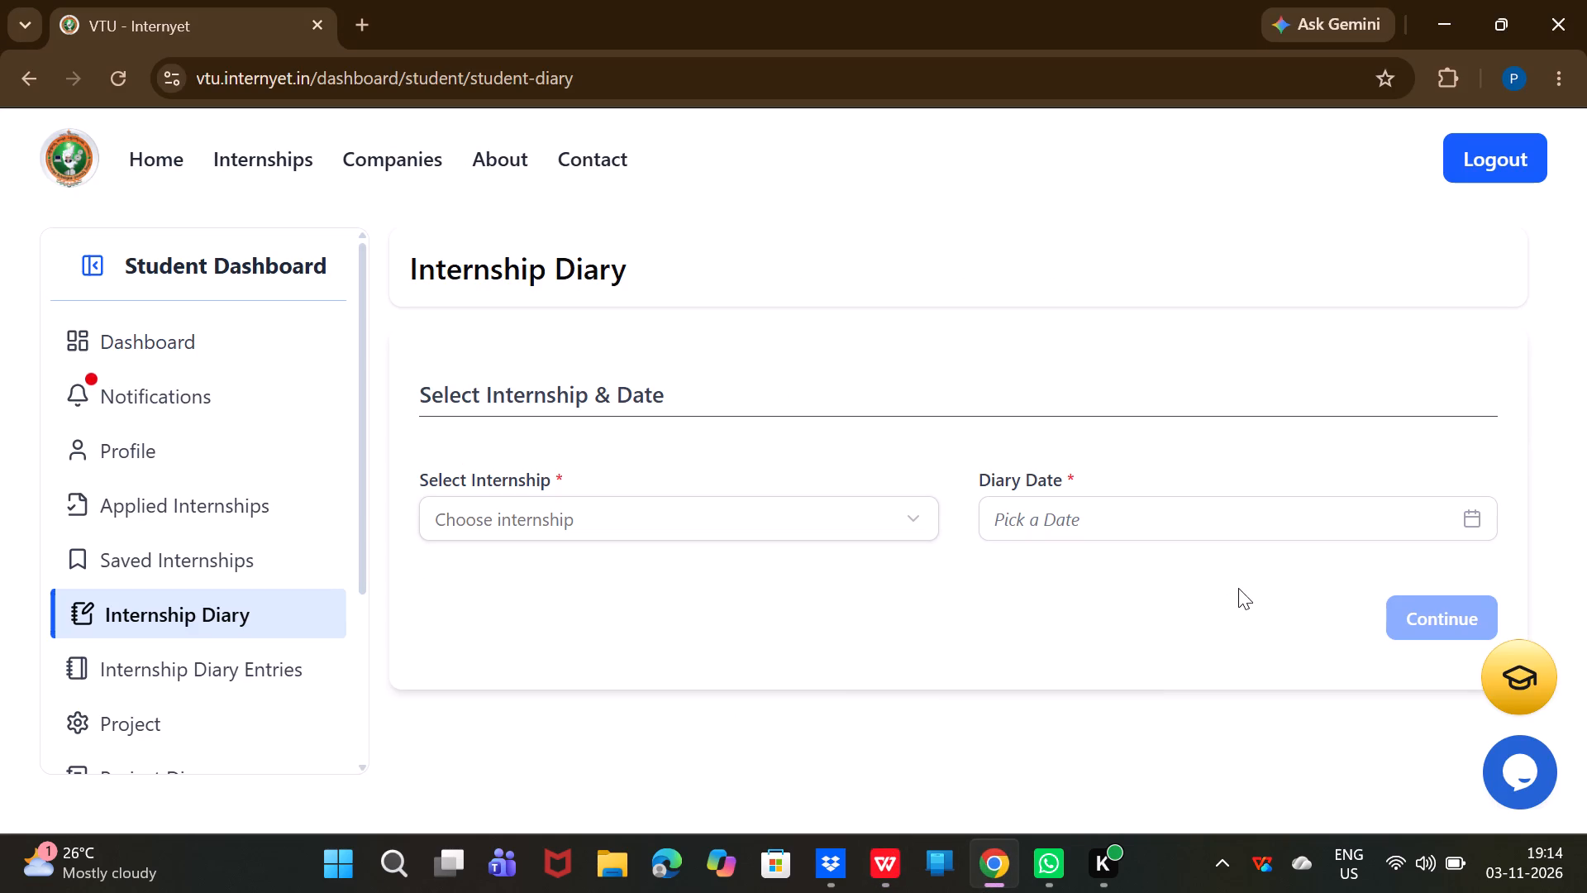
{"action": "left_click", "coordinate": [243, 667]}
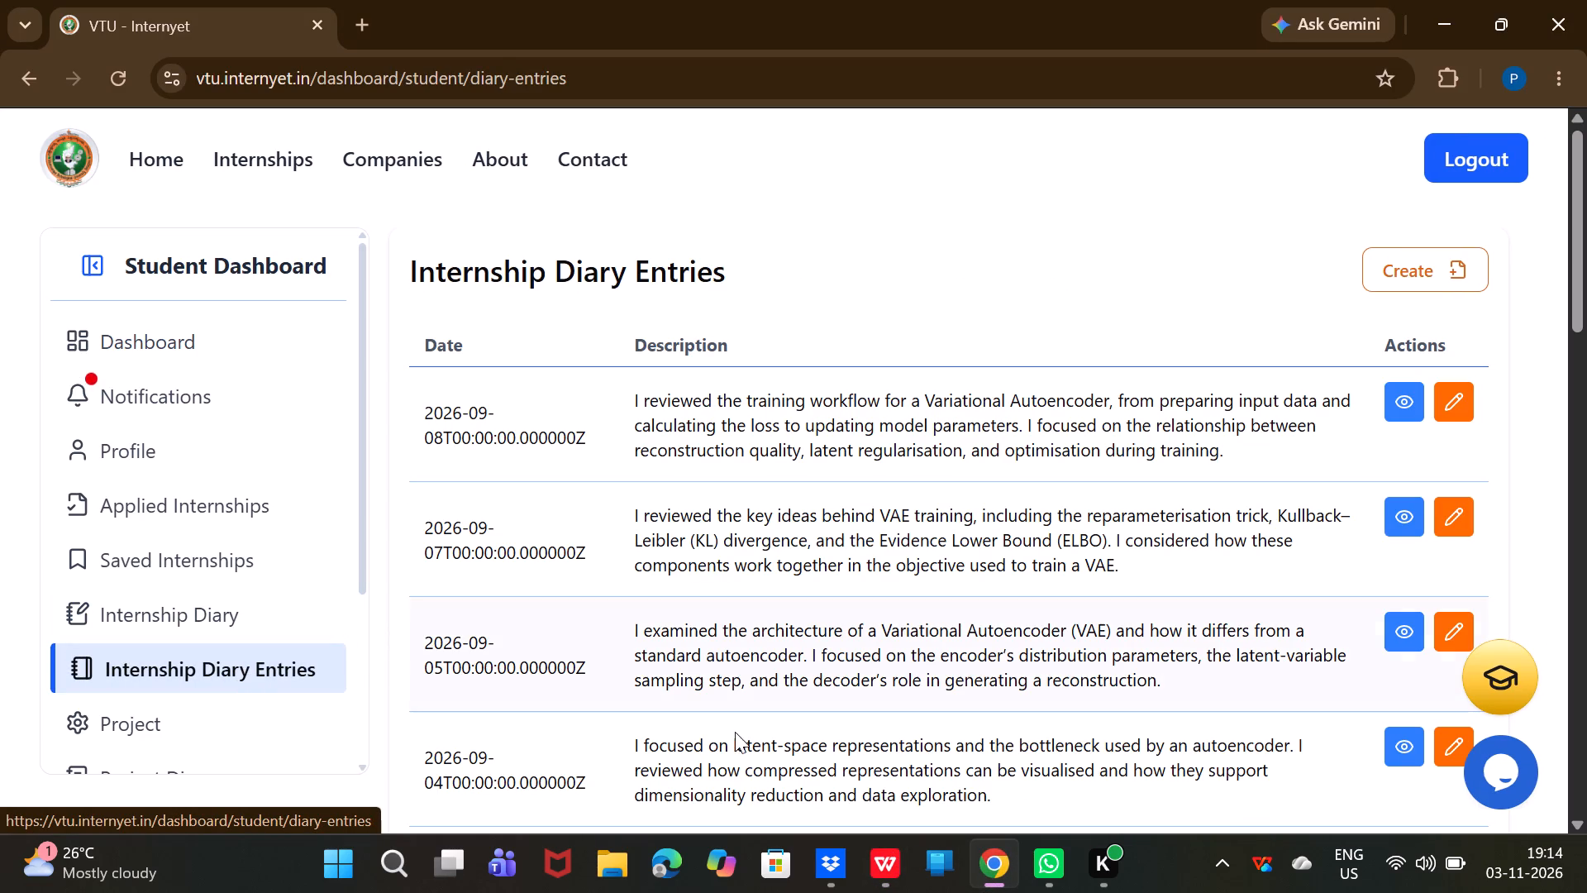
Start another diary entry for the Trainee Software Engineer — Ethnotech Academic Solutions internship with the date 9 September 2026.
{"action": "left_click", "coordinate": [1372, 279]}
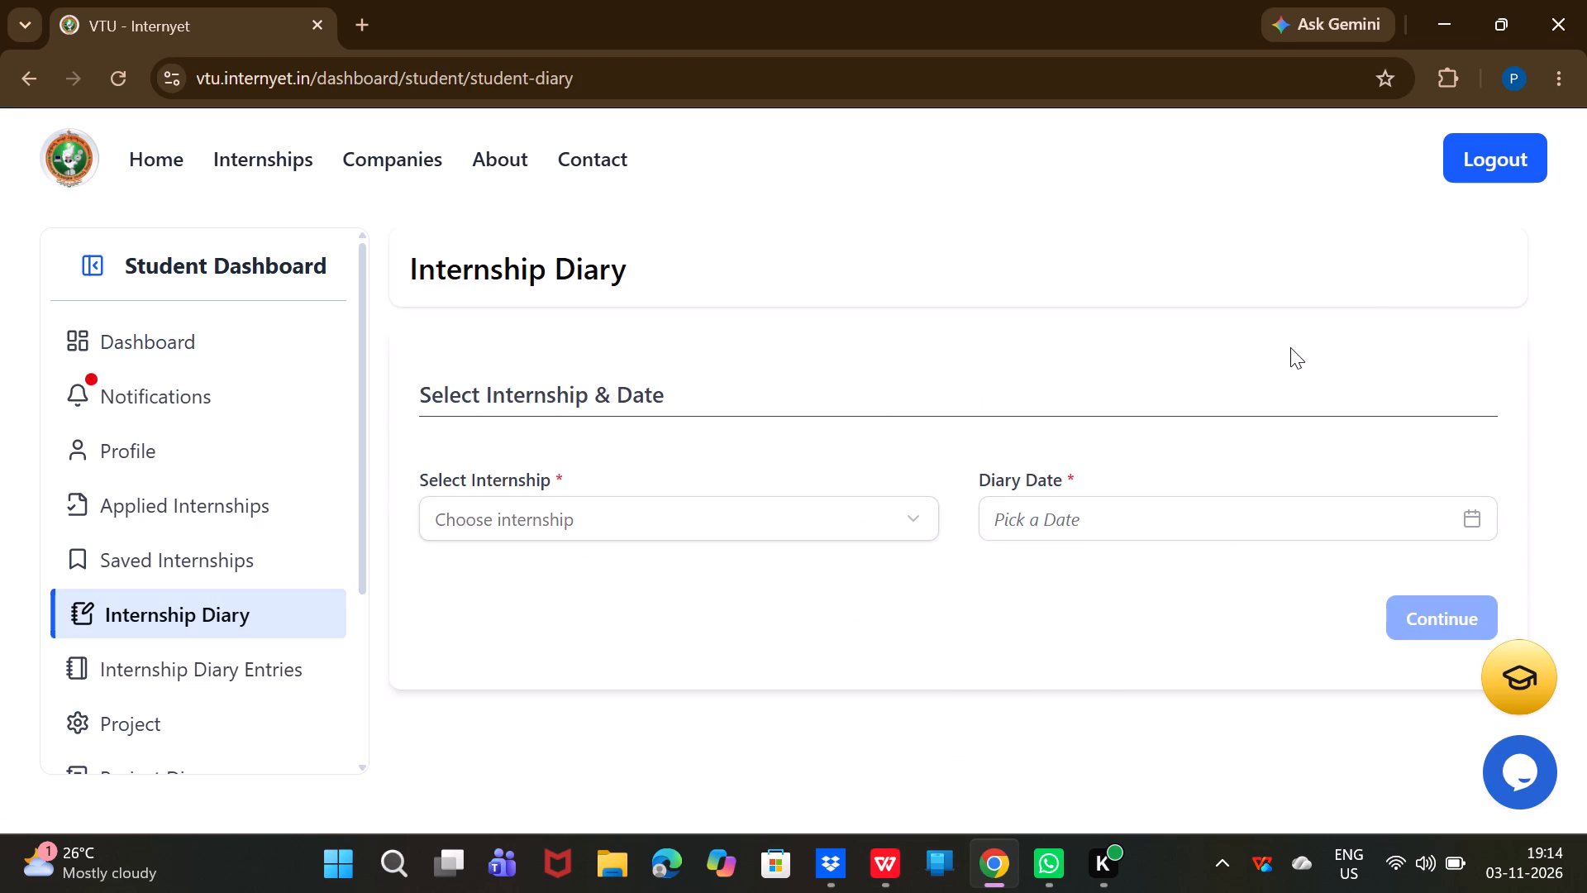
{"action": "left_click", "coordinate": [894, 512]}
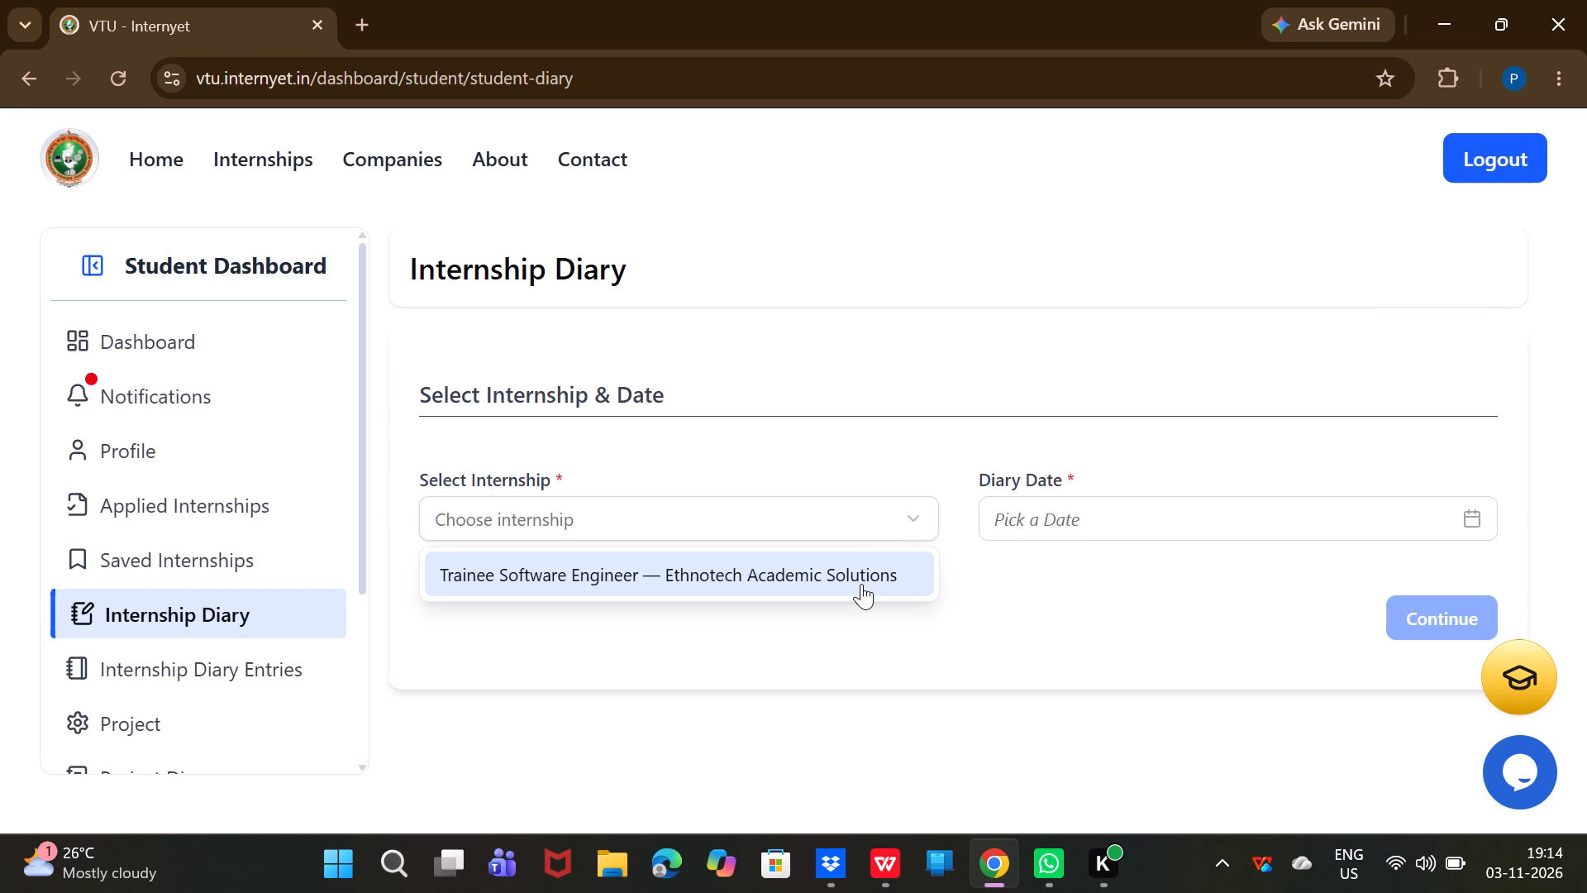
{"action": "left_click", "coordinate": [861, 584]}
{"action": "left_click", "coordinate": [1030, 523]}
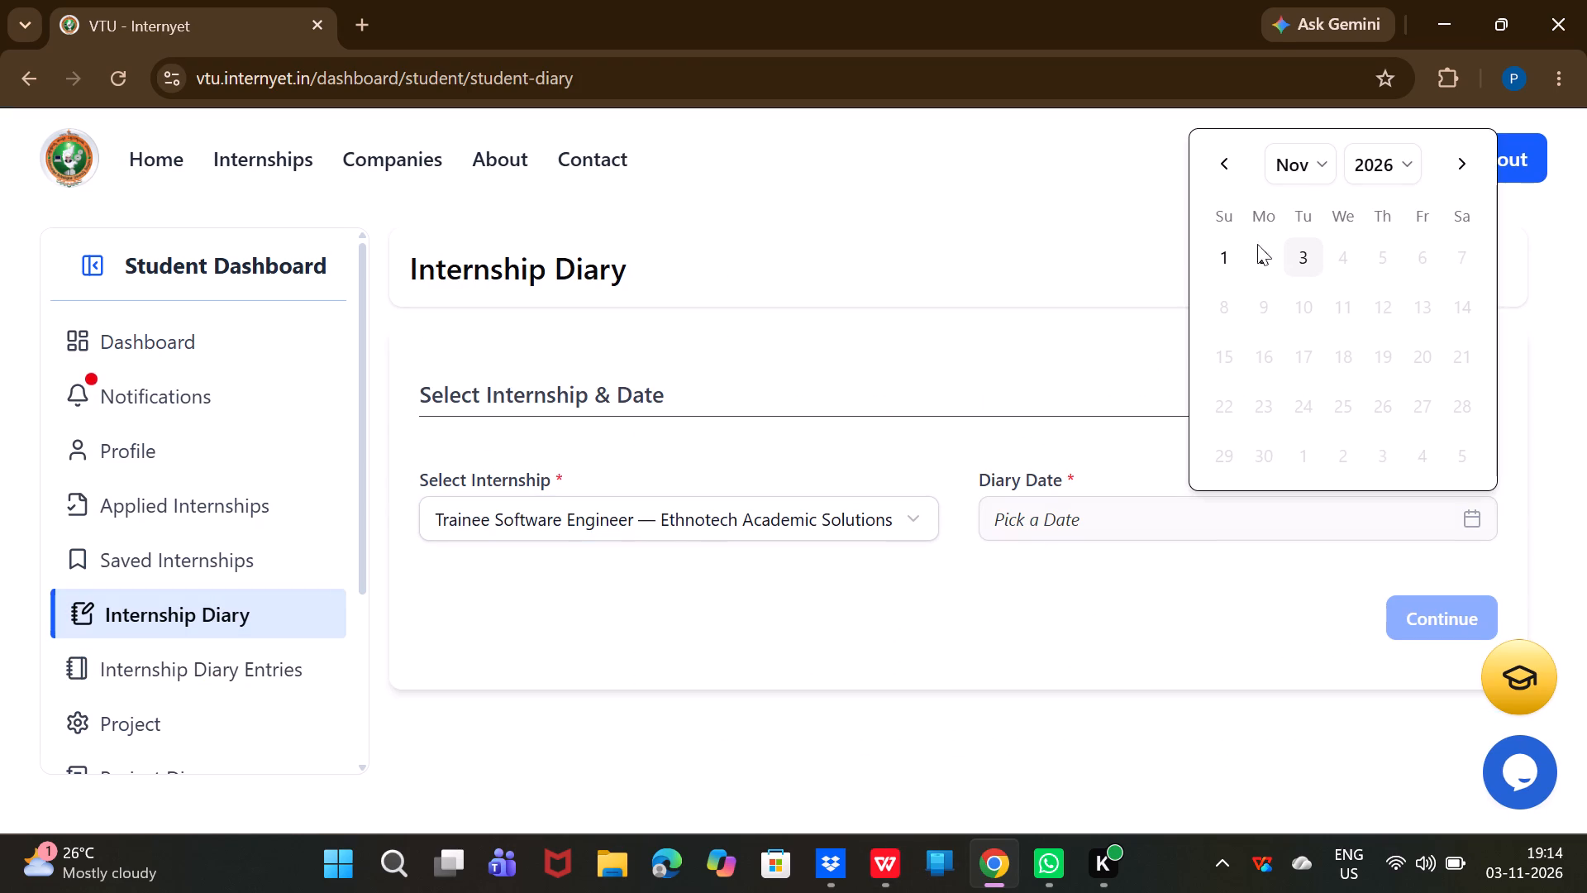
{"action": "left_click", "coordinate": [1308, 170]}
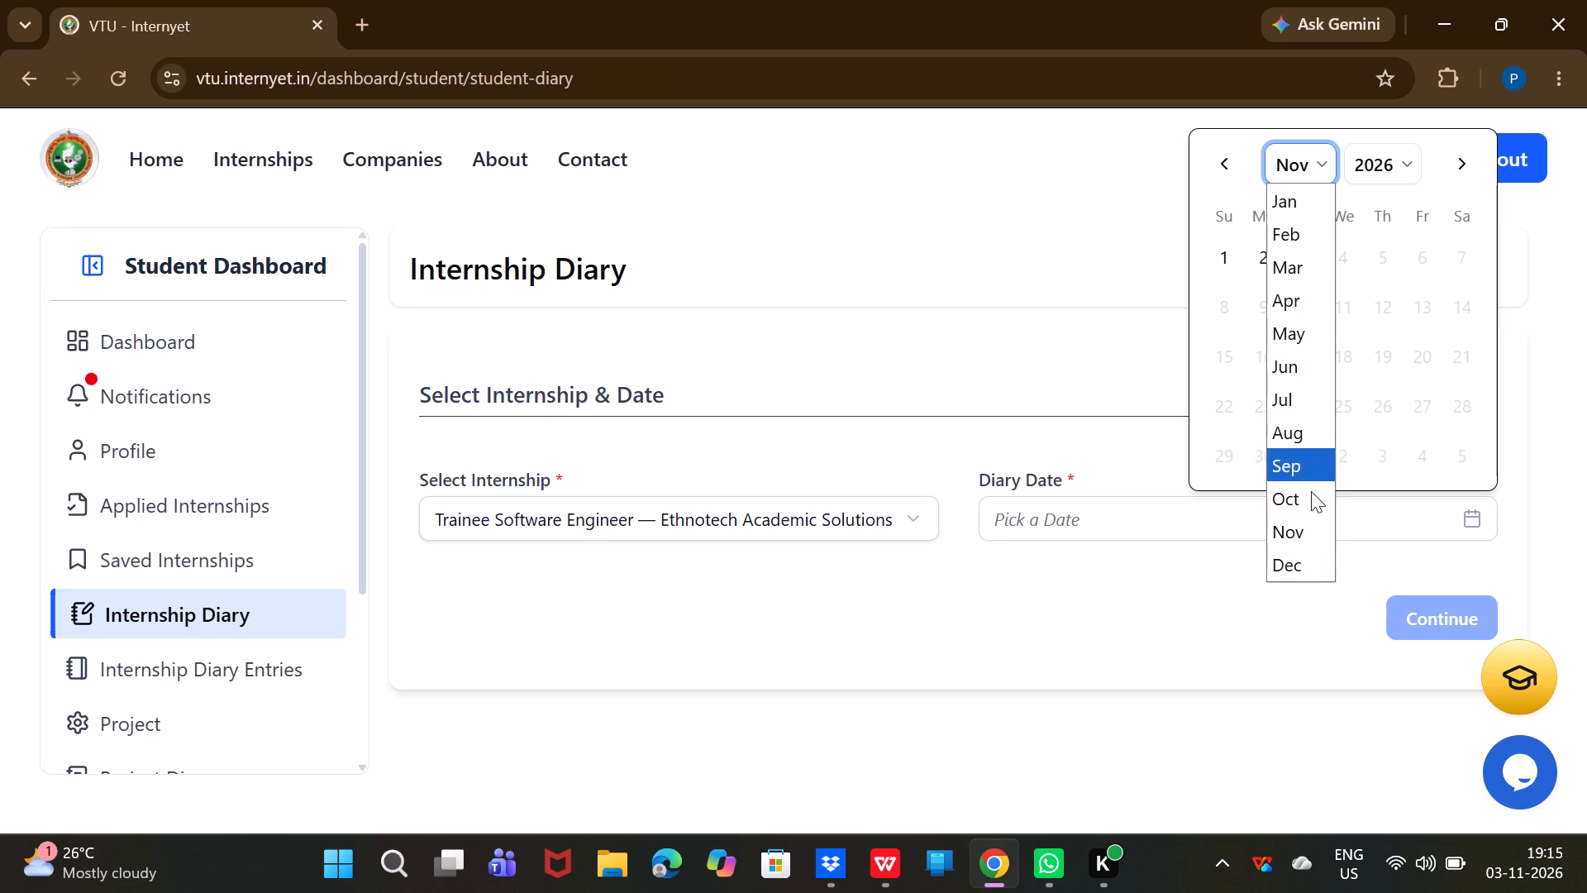
{"action": "left_click", "coordinate": [1310, 460]}
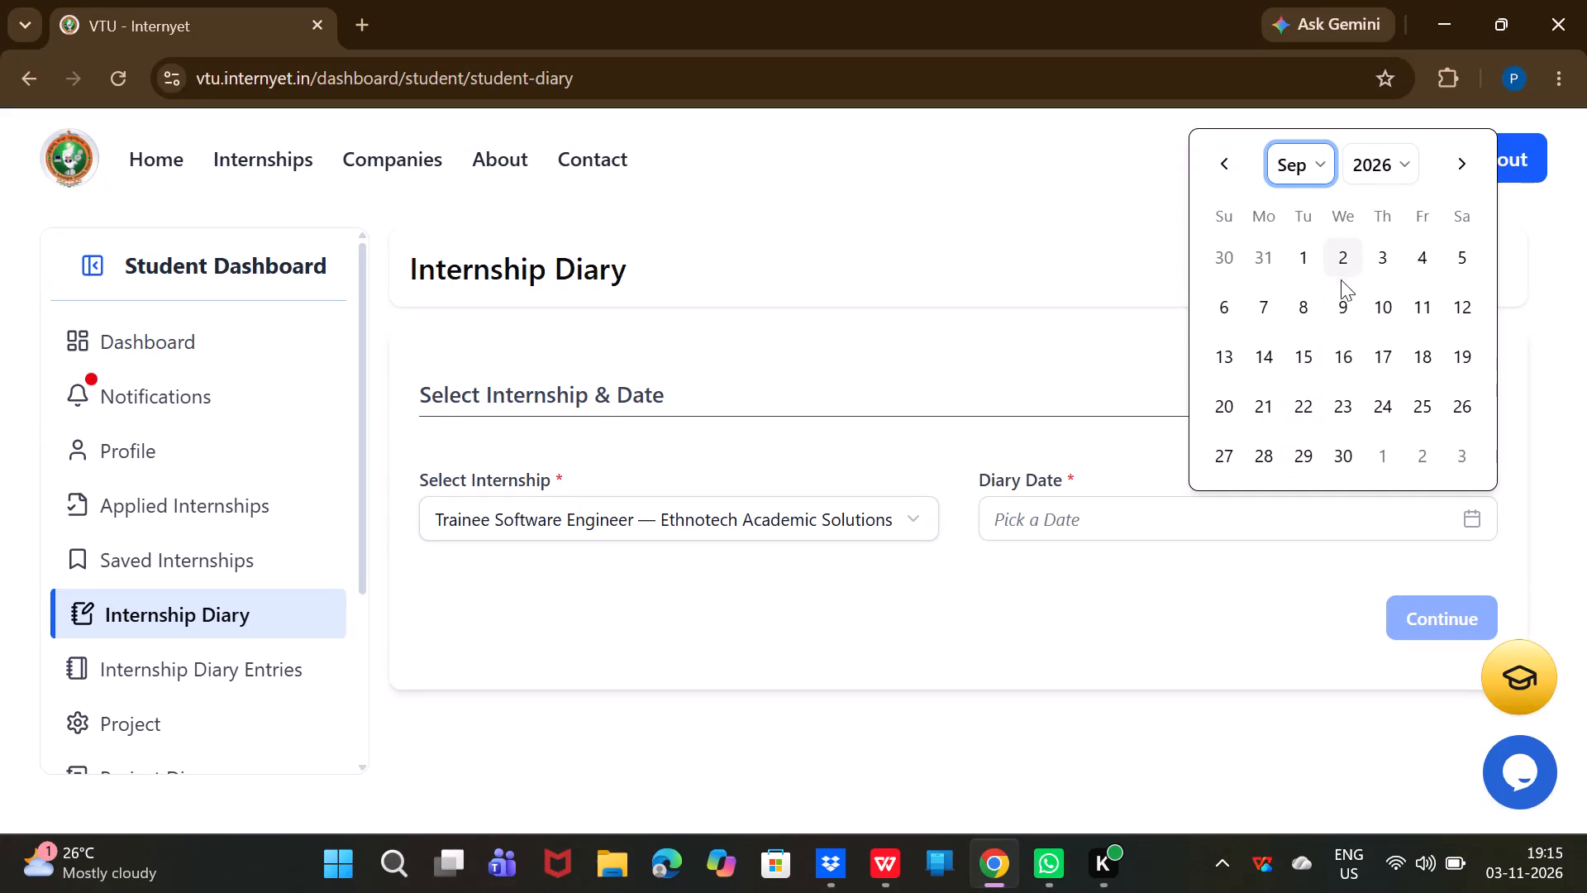
{"action": "left_click", "coordinate": [1340, 293]}
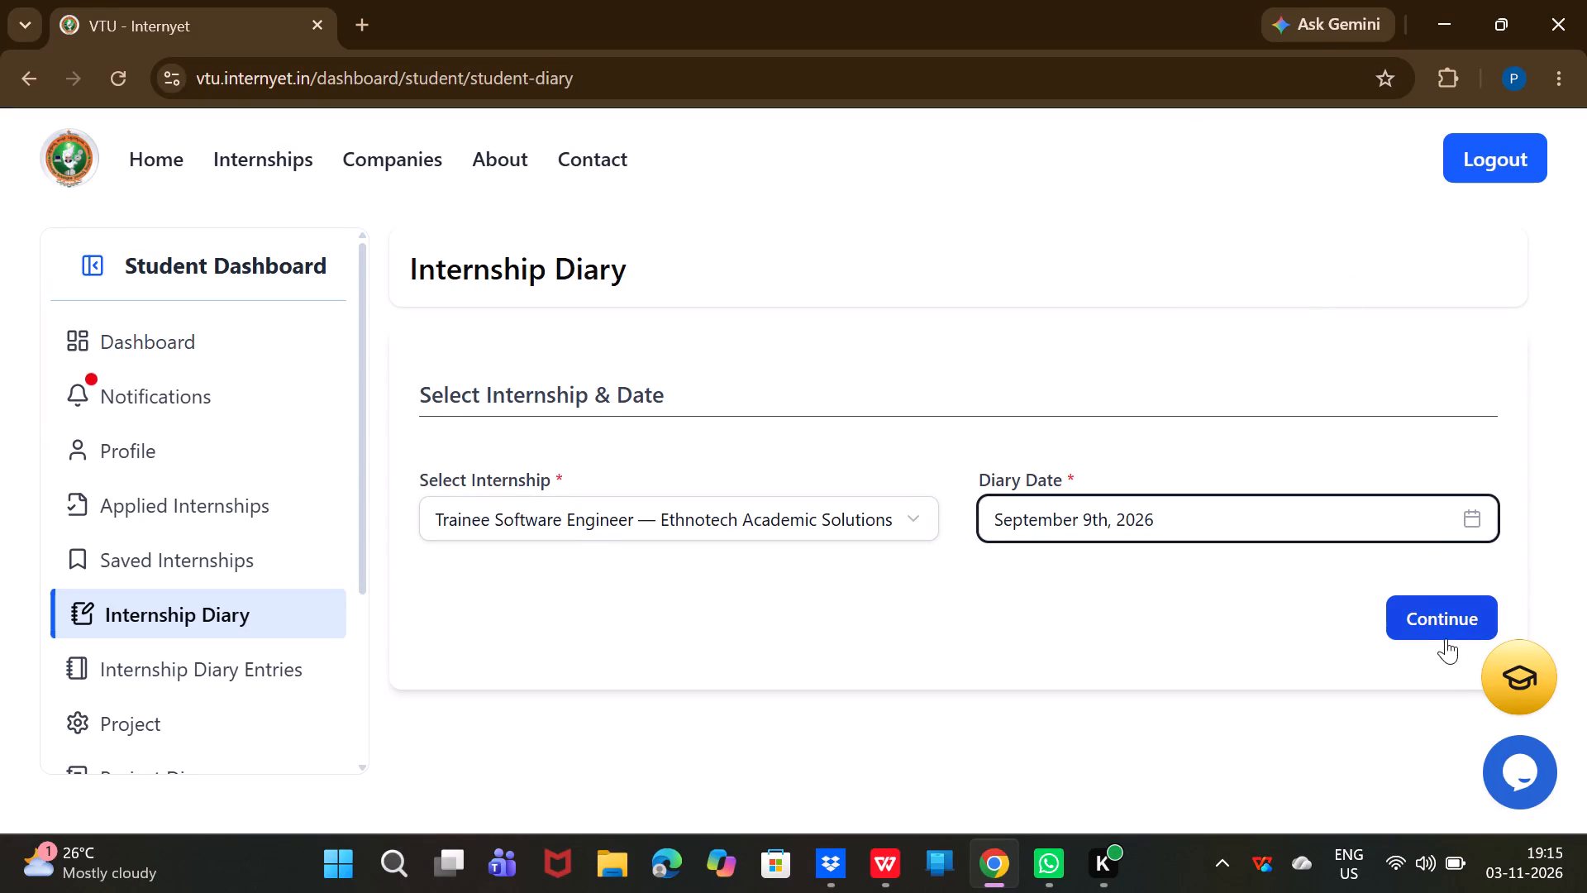
{"action": "left_click", "coordinate": [1429, 603]}
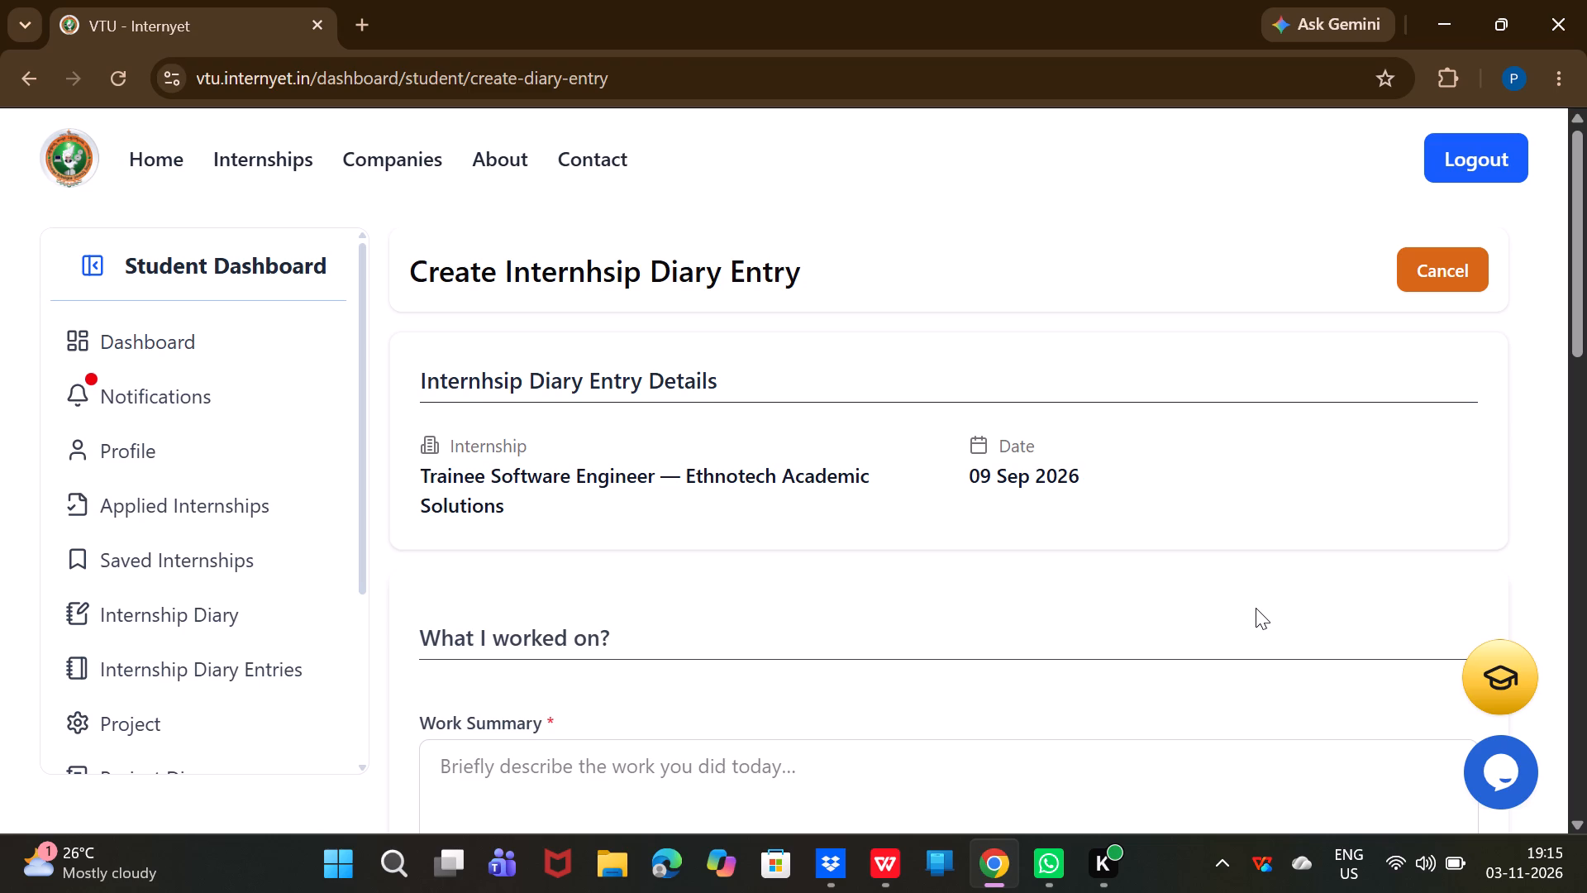
Copy the Day 20 Work Summary text from the WPS Office document into the Work Summary field of the 9 September 2026 entry in Chrome.
{"action": "scroll", "coordinate": [1125, 652], "scroll_direction": "down", "scroll_amount": 1}
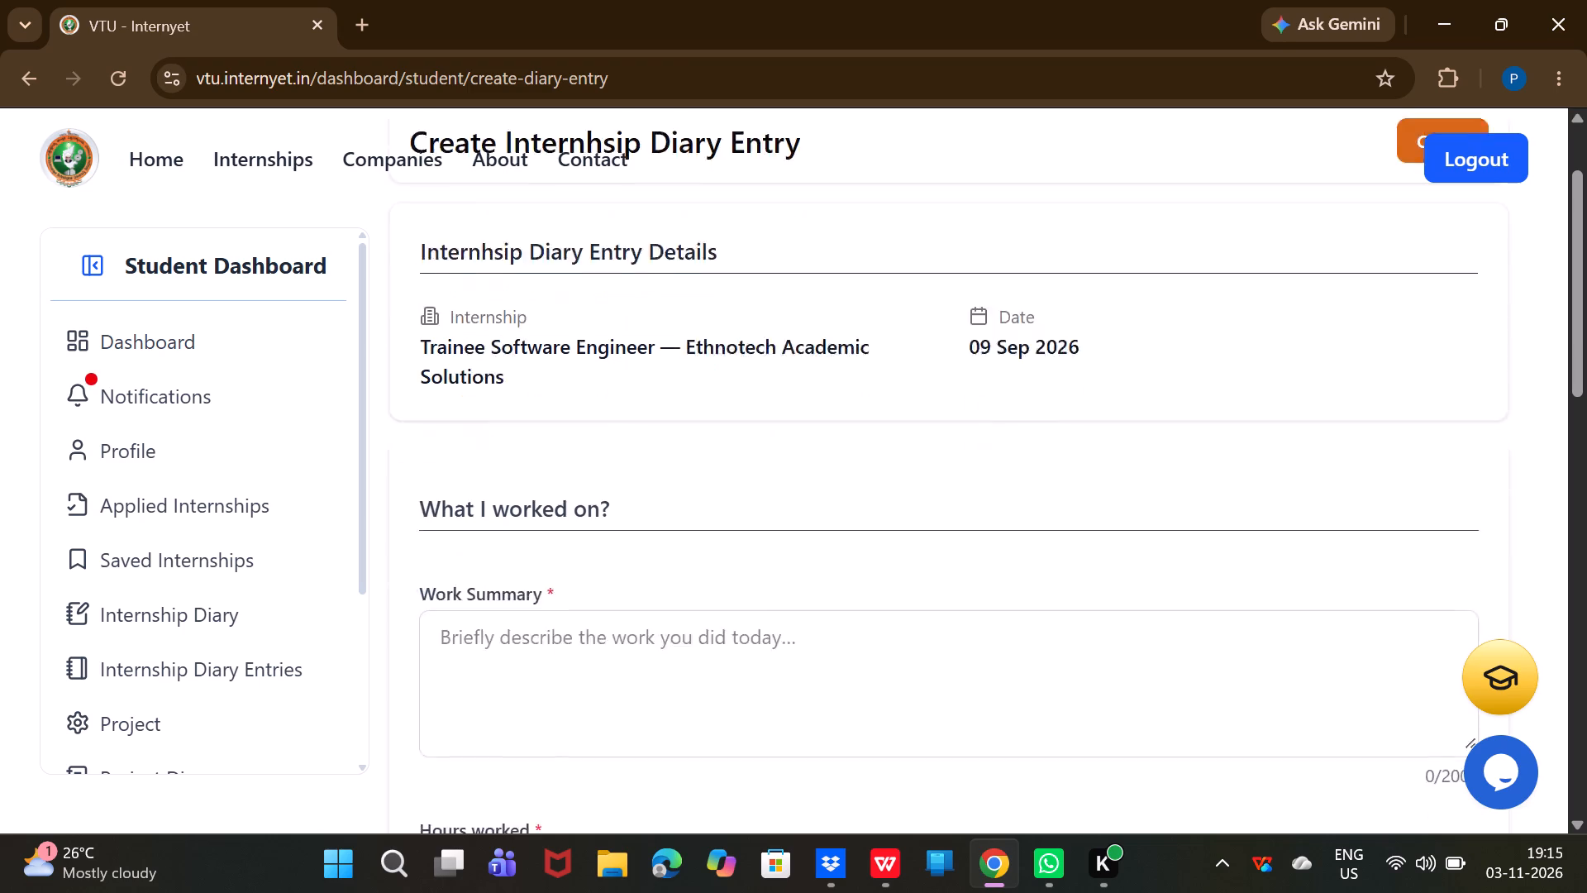
{"action": "scroll", "coordinate": [1125, 652], "scroll_direction": "down", "scroll_amount": 2}
{"action": "left_click", "coordinate": [862, 852]}
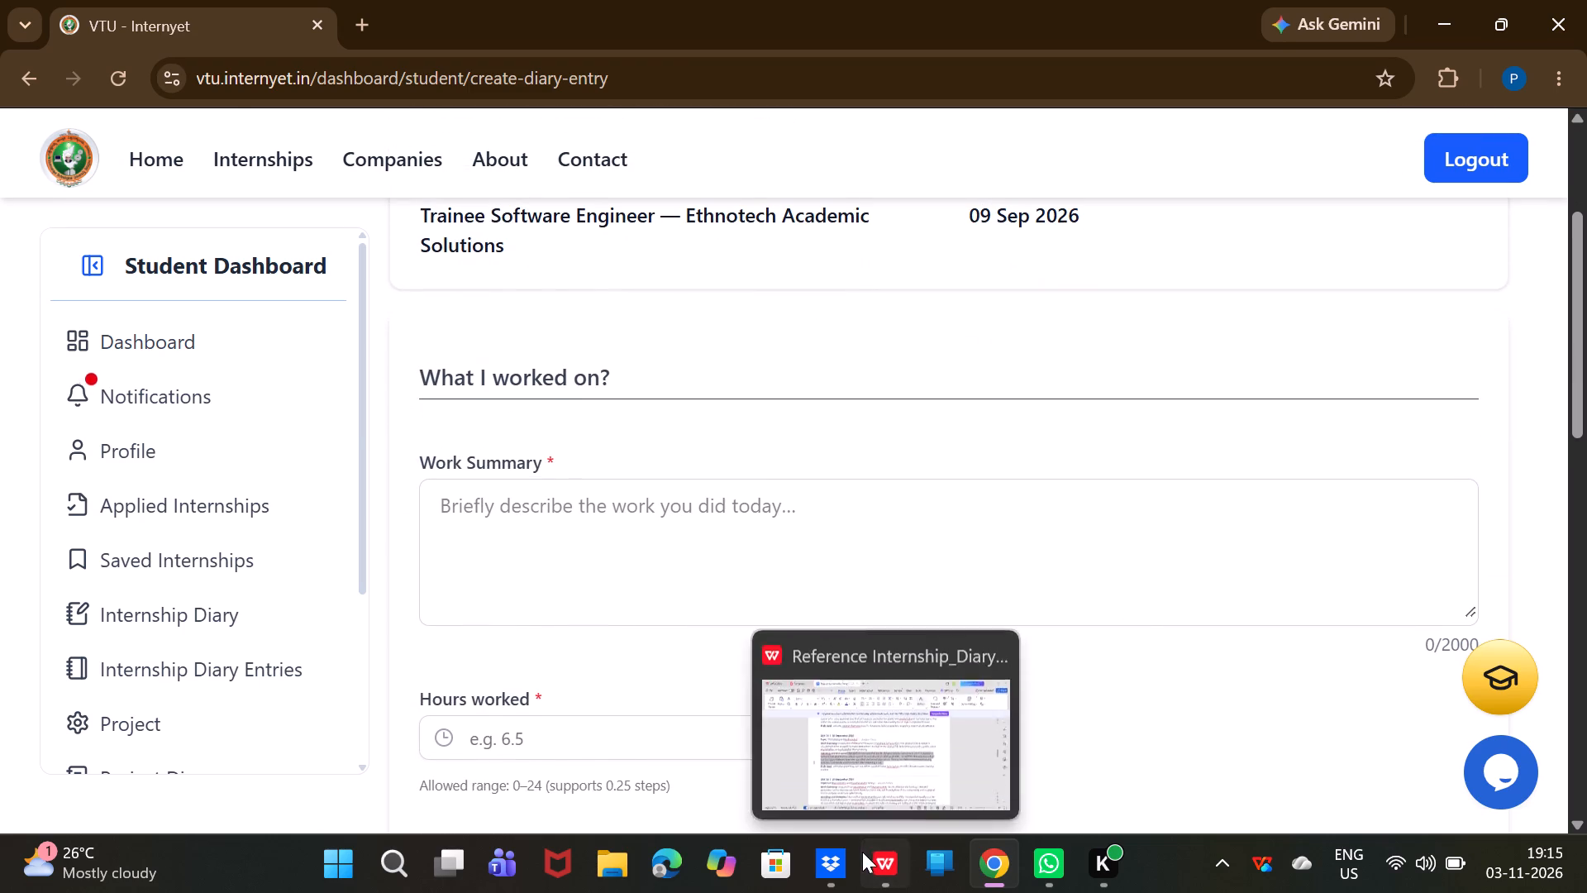
{"action": "scroll", "coordinate": [736, 616], "scroll_direction": "down", "scroll_amount": 1}
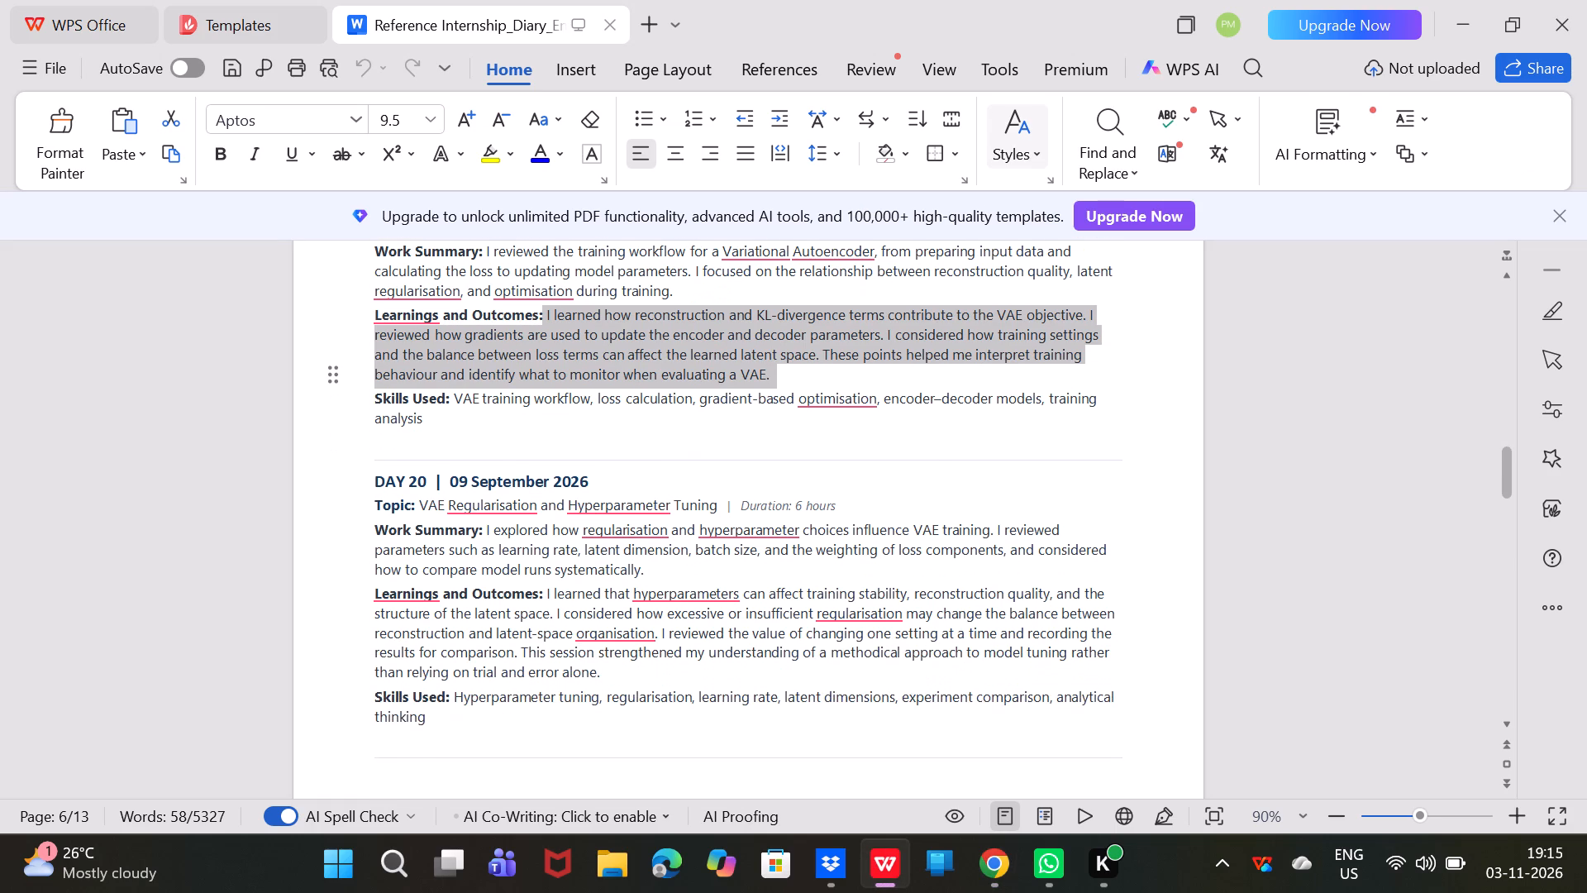
{"action": "scroll", "coordinate": [736, 616], "scroll_direction": "down", "scroll_amount": 1}
{"action": "left_click_drag", "start_coordinate": [480, 527], "coordinate": [647, 569]}
{"action": "key", "text": "ctrl+c"}
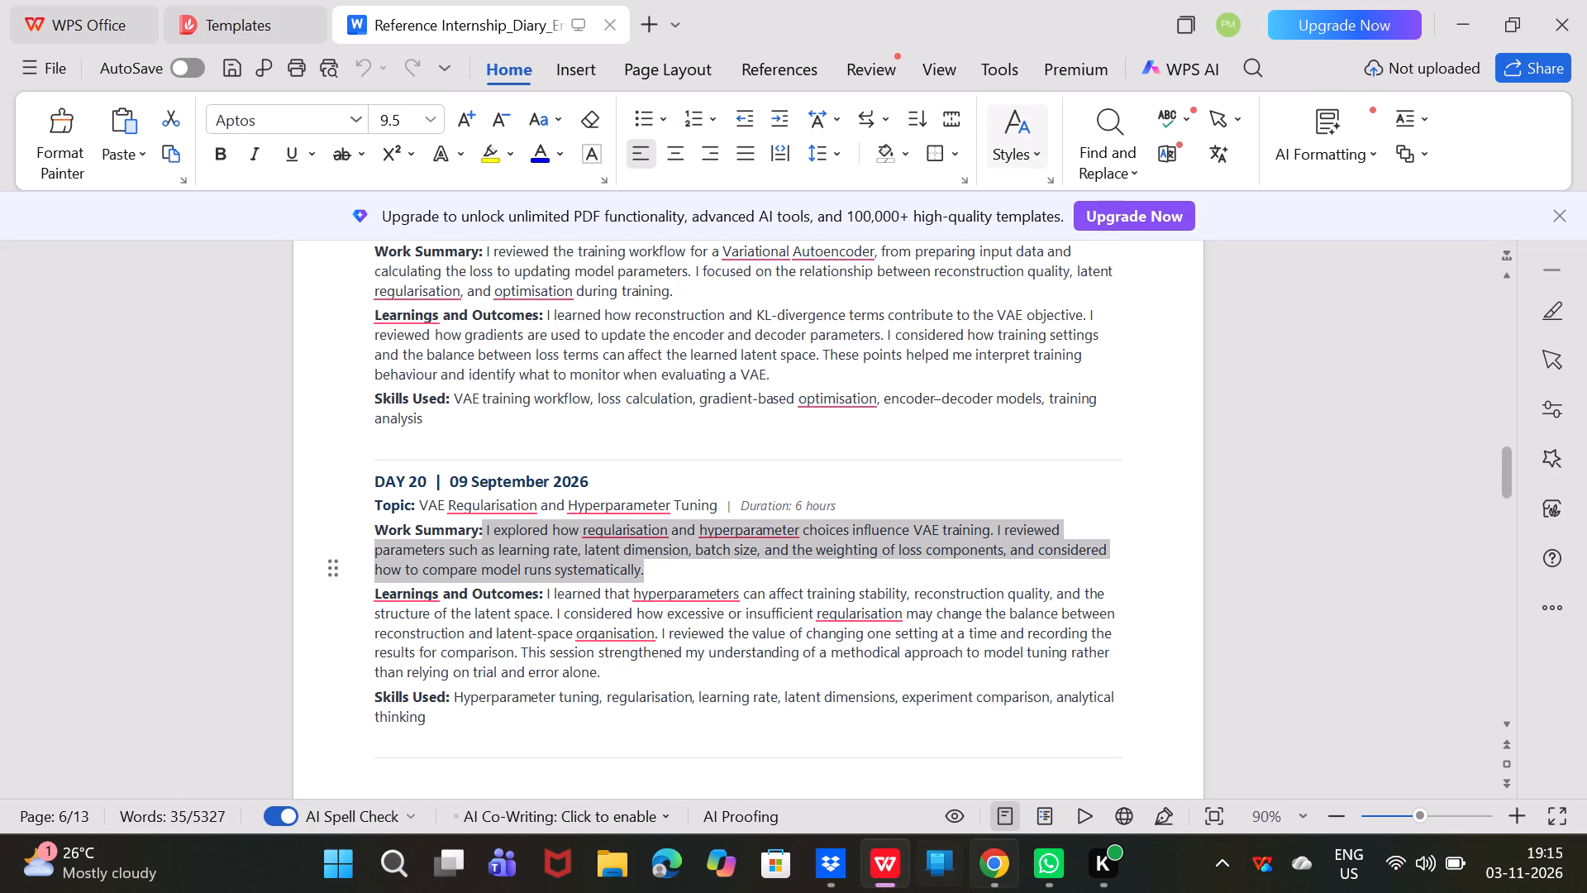
{"action": "left_click", "coordinate": [975, 885]}
{"action": "left_click", "coordinate": [714, 575]}
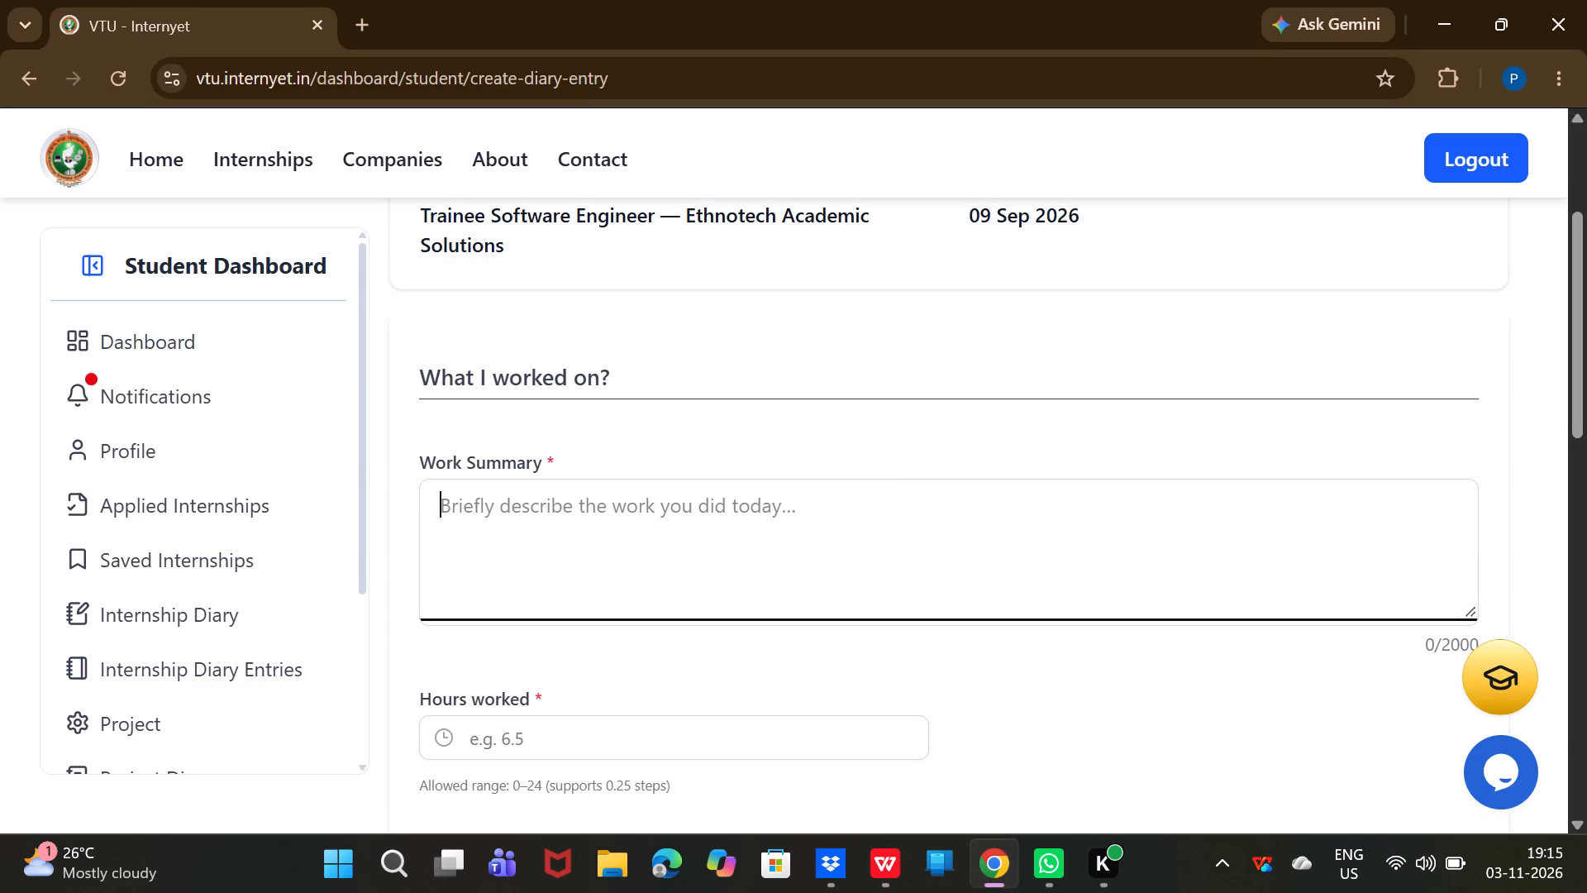
{"action": "key", "text": "ctrl+v"}
Copy the Day 20 Learnings and Outcomes text from the WPS Office document into Learnings / Outcomes in Chrome, setting Hours worked to 6.
{"action": "left_click", "coordinate": [876, 853]}
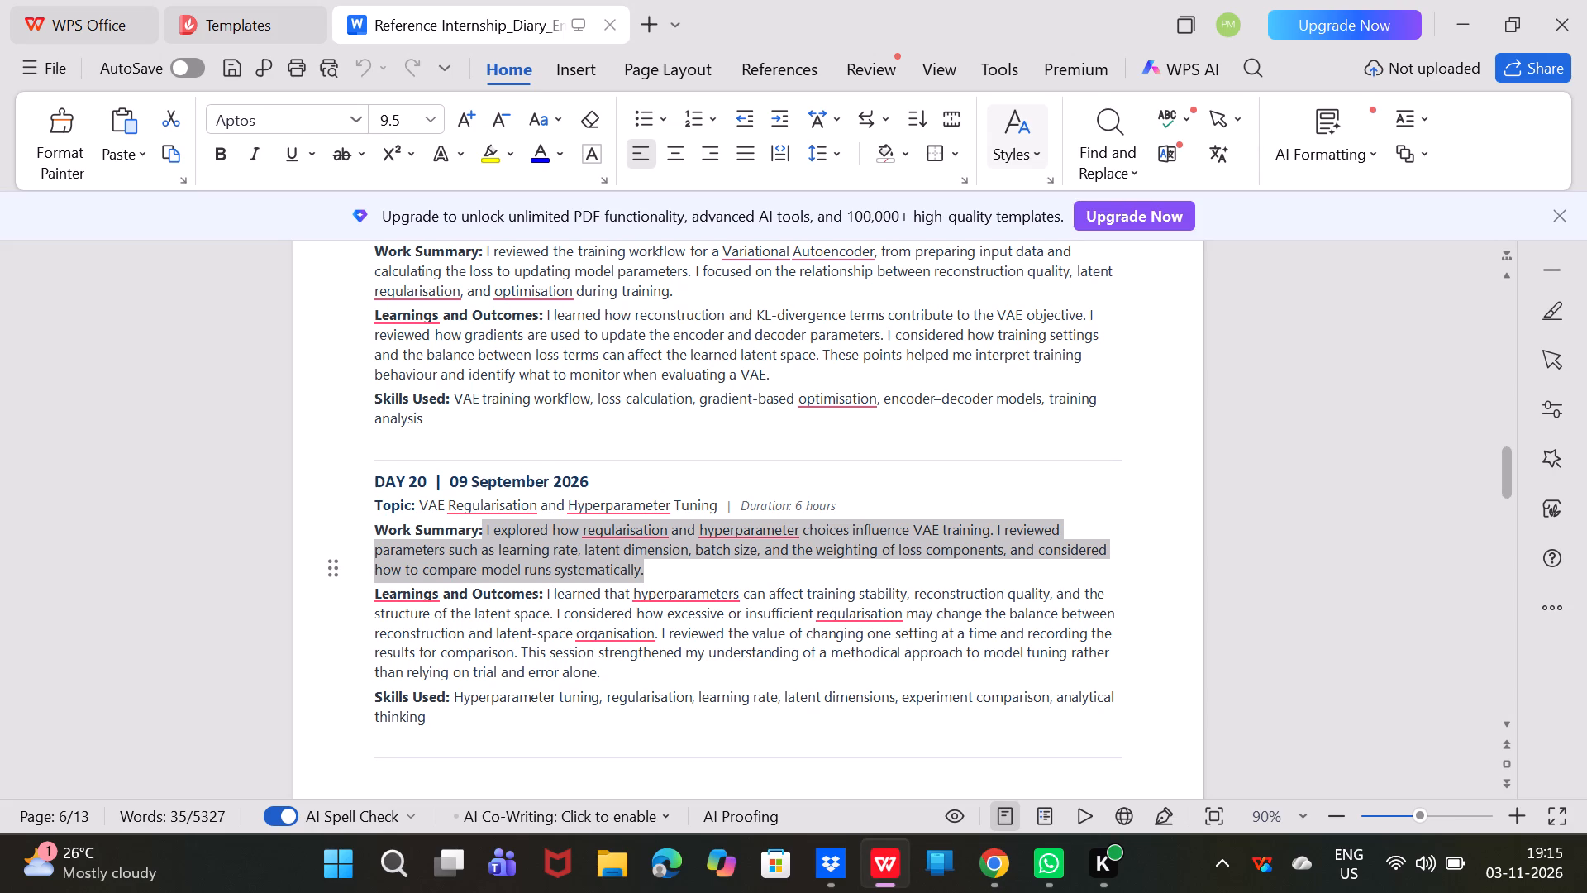
{"action": "left_click_drag", "start_coordinate": [544, 590], "coordinate": [598, 666]}
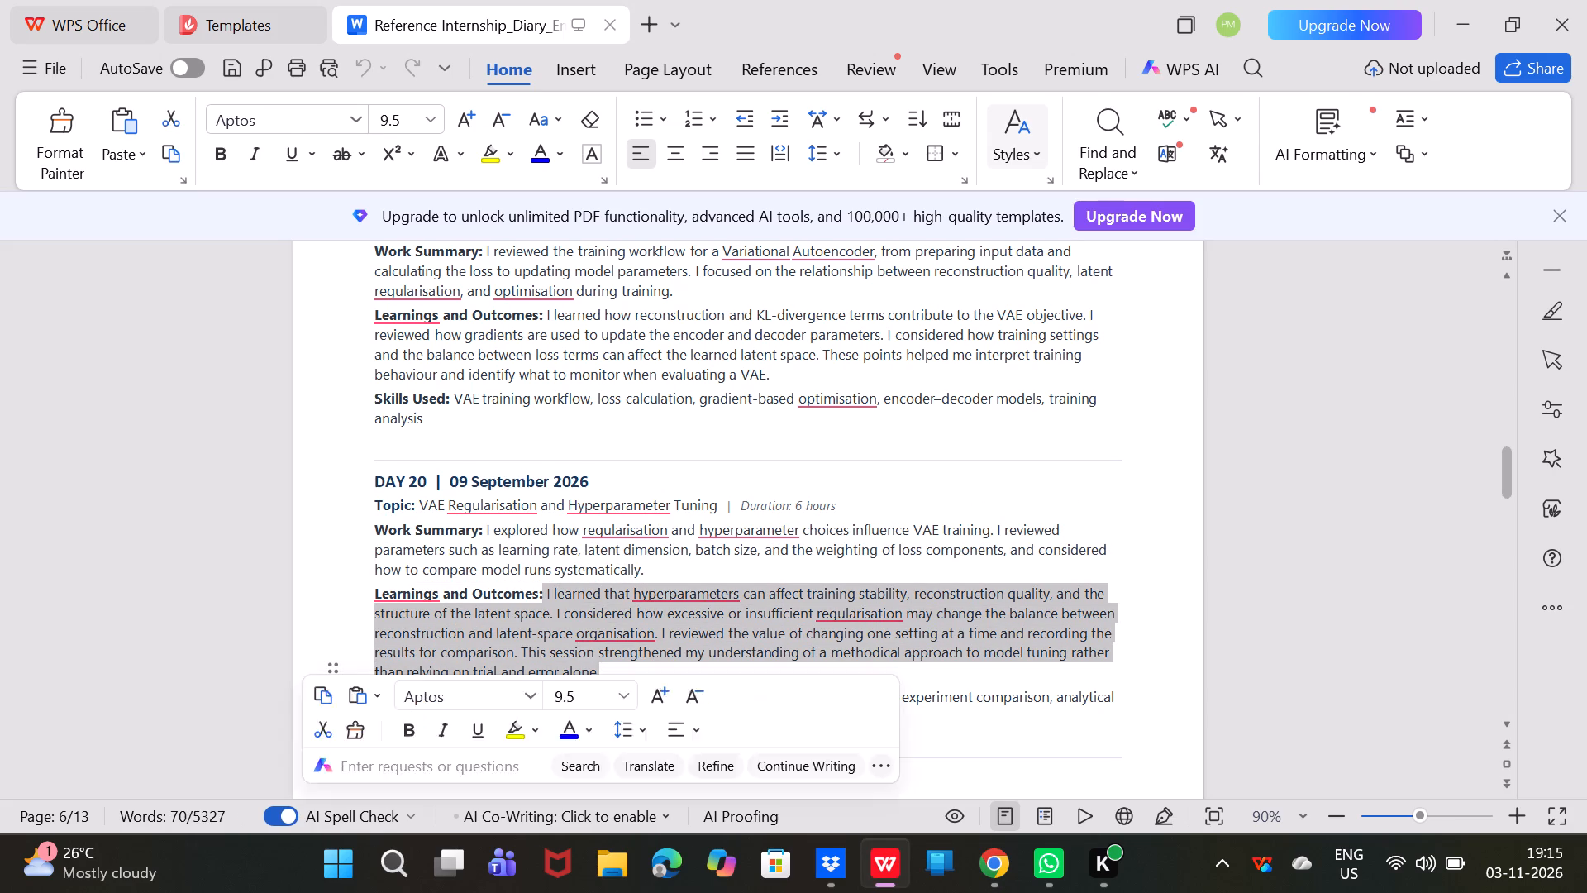
{"action": "key", "text": "ctrl+c"}
{"action": "left_click", "coordinate": [1011, 878]}
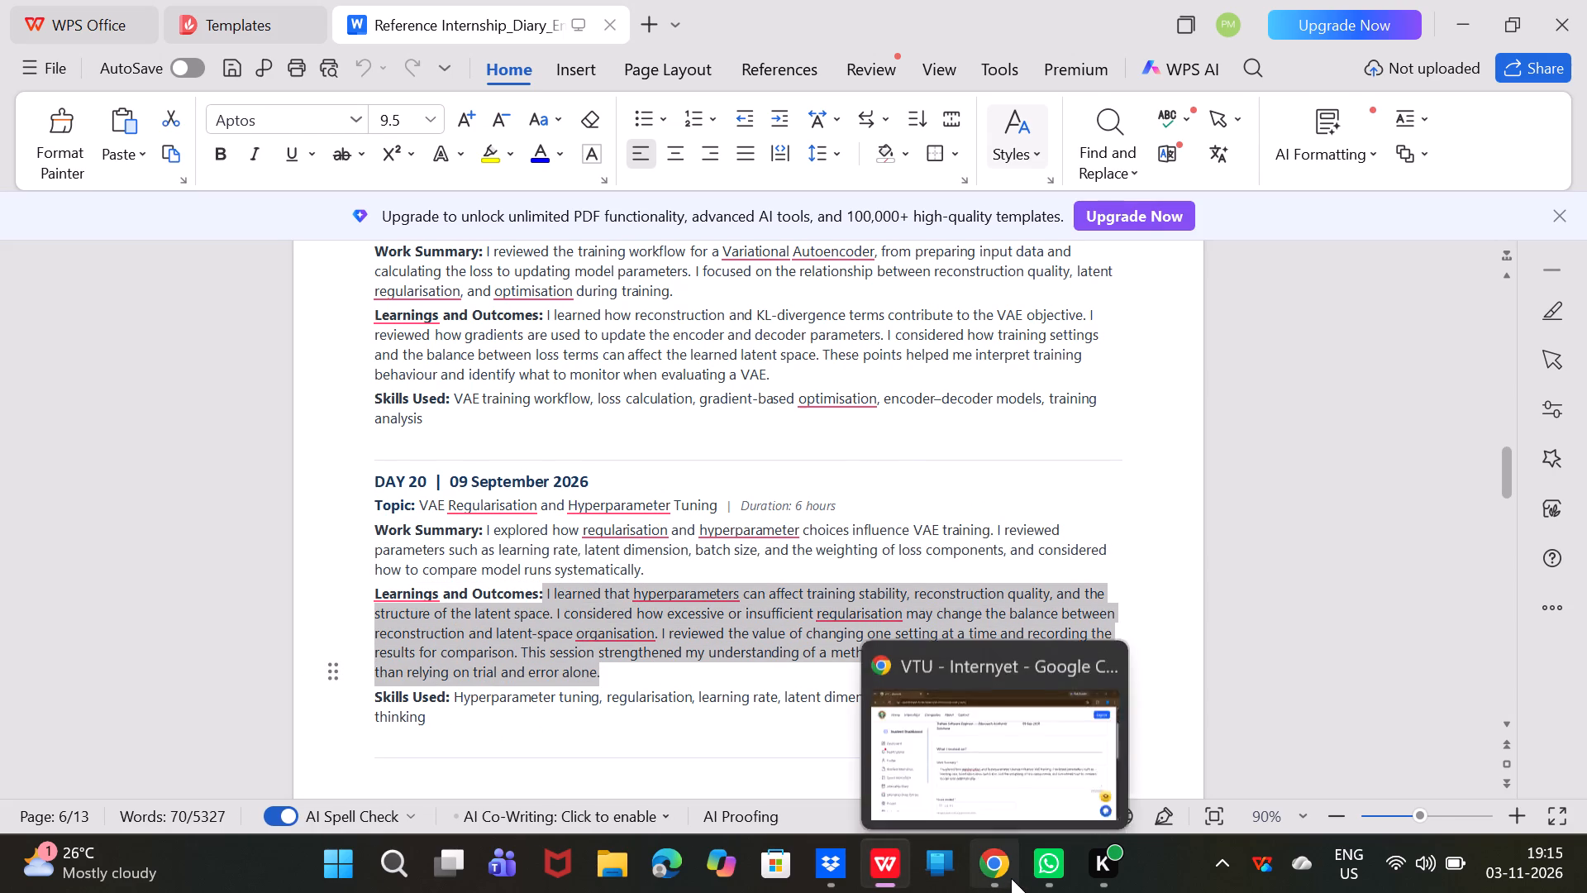
{"action": "left_click", "coordinate": [765, 731]}
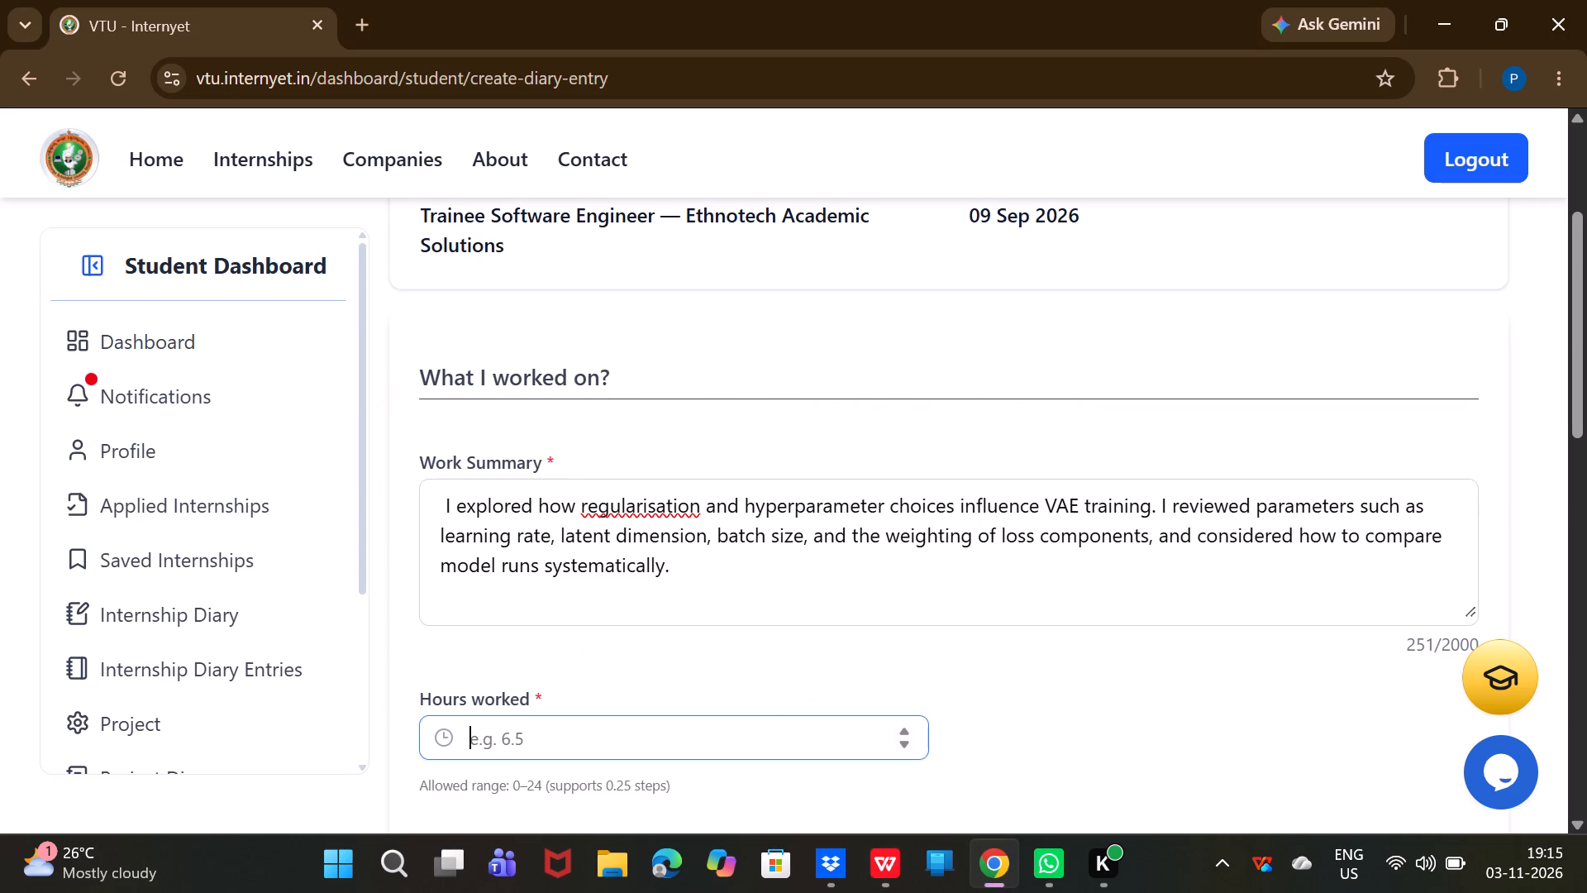
{"action": "key", "text": "6"}
{"action": "scroll", "coordinate": [765, 731], "scroll_direction": "down", "scroll_amount": 3}
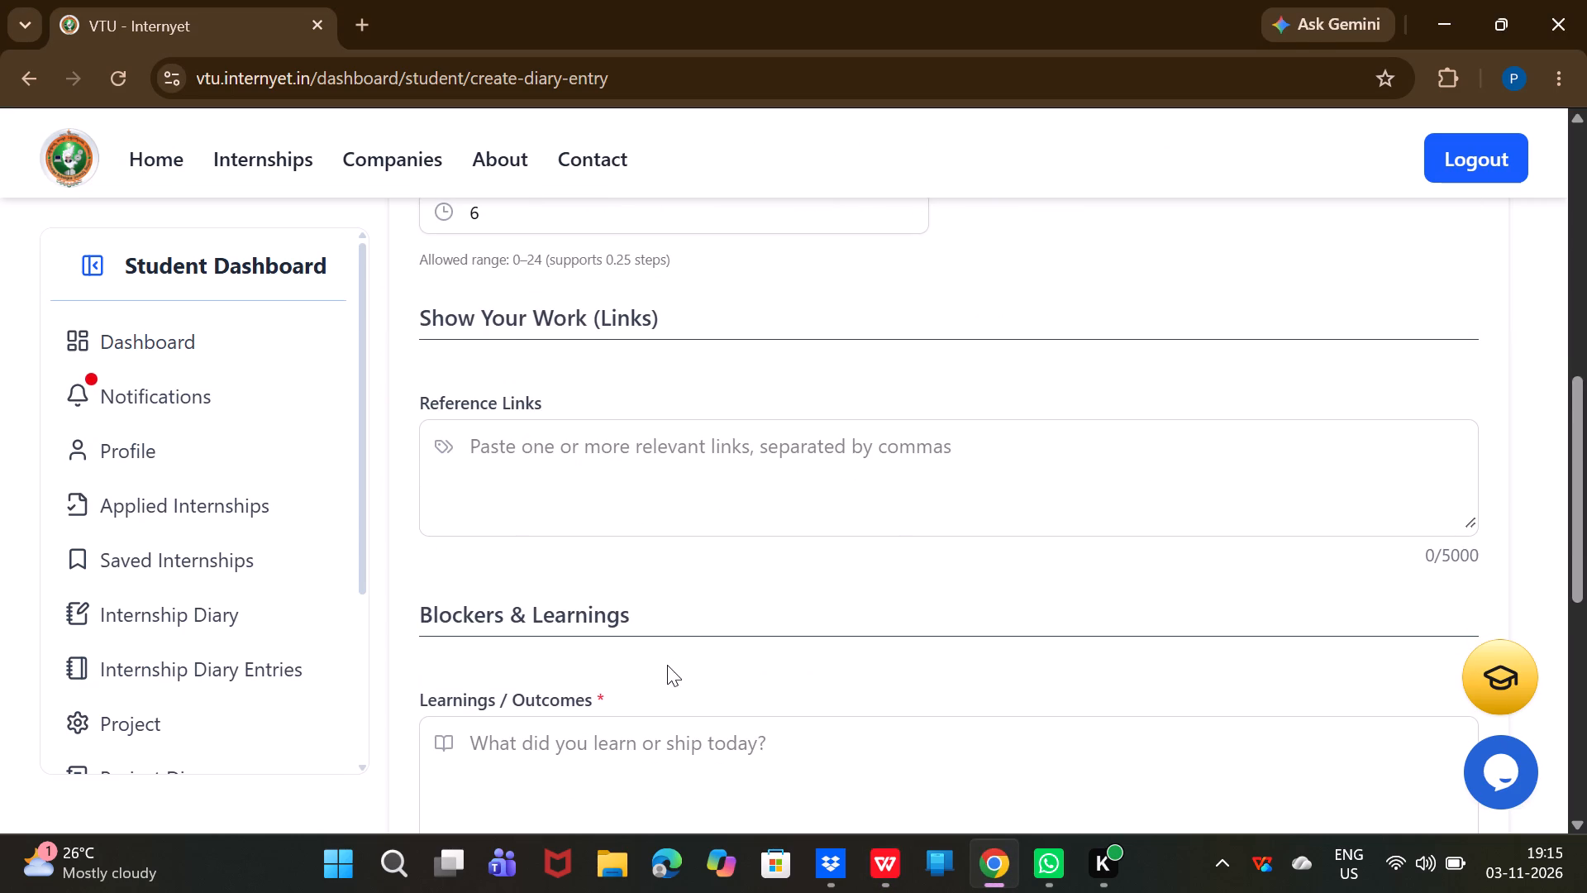
{"action": "scroll", "coordinate": [666, 671], "scroll_direction": "down", "scroll_amount": 1}
{"action": "left_click", "coordinate": [666, 671]}
{"action": "key", "text": "ctrl+v"}
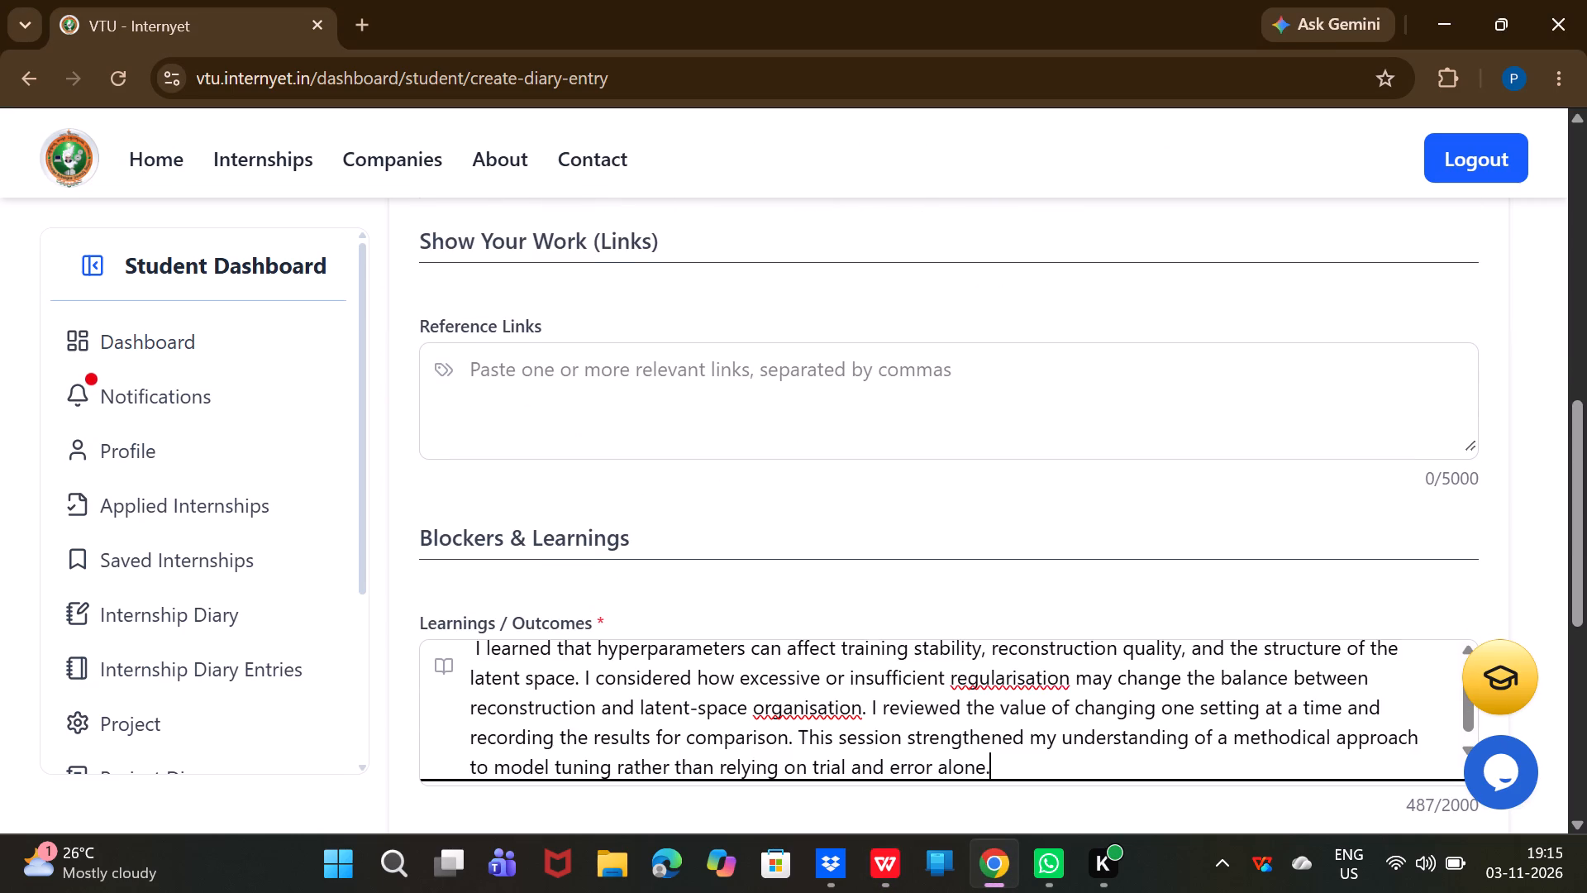
Add the Generative ai skill to the 9 September 2026 diary entry and save the entry.
{"action": "scroll", "coordinate": [666, 671], "scroll_direction": "down", "scroll_amount": 9}
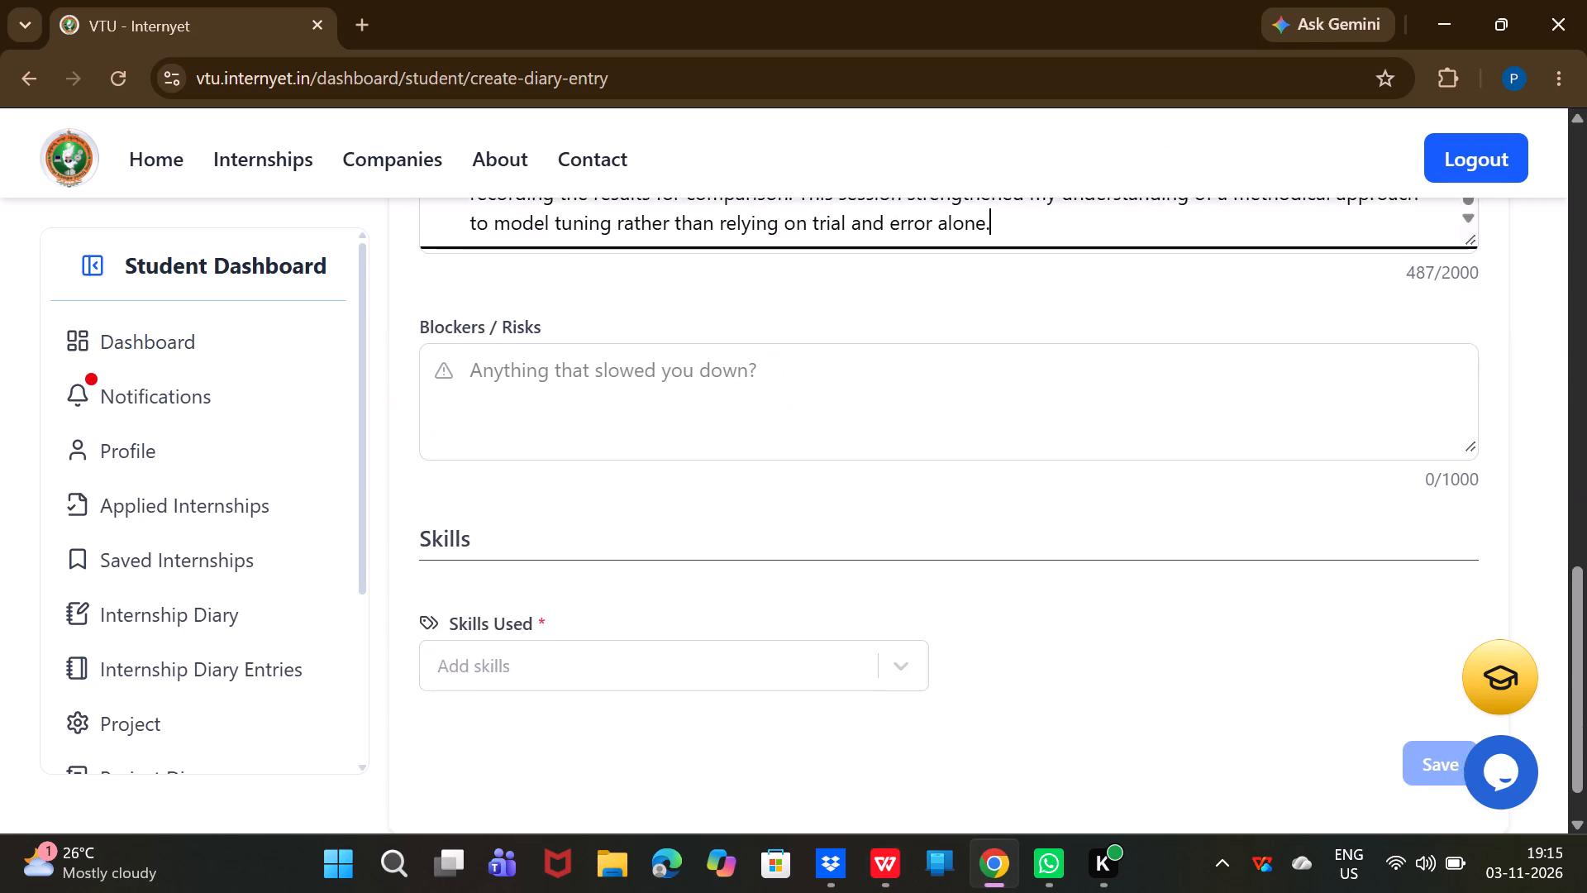
{"action": "scroll", "coordinate": [666, 671], "scroll_direction": "down", "scroll_amount": 1}
{"action": "left_click", "coordinate": [653, 638]}
{"action": "type", "text": "gene"}
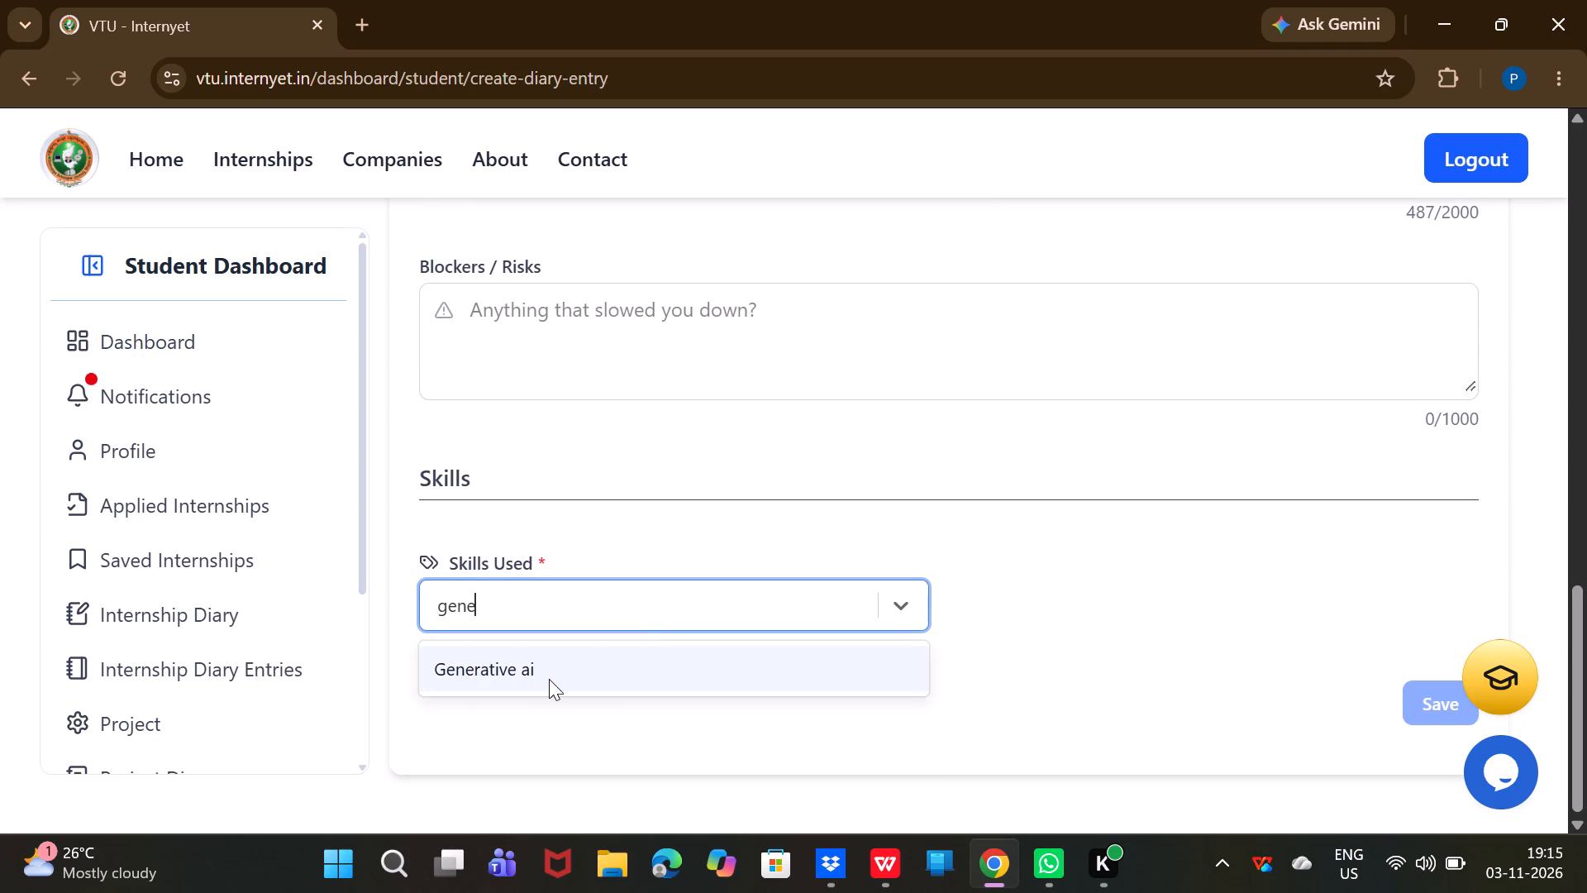
{"action": "left_click", "coordinate": [549, 679]}
{"action": "left_click", "coordinate": [1426, 685]}
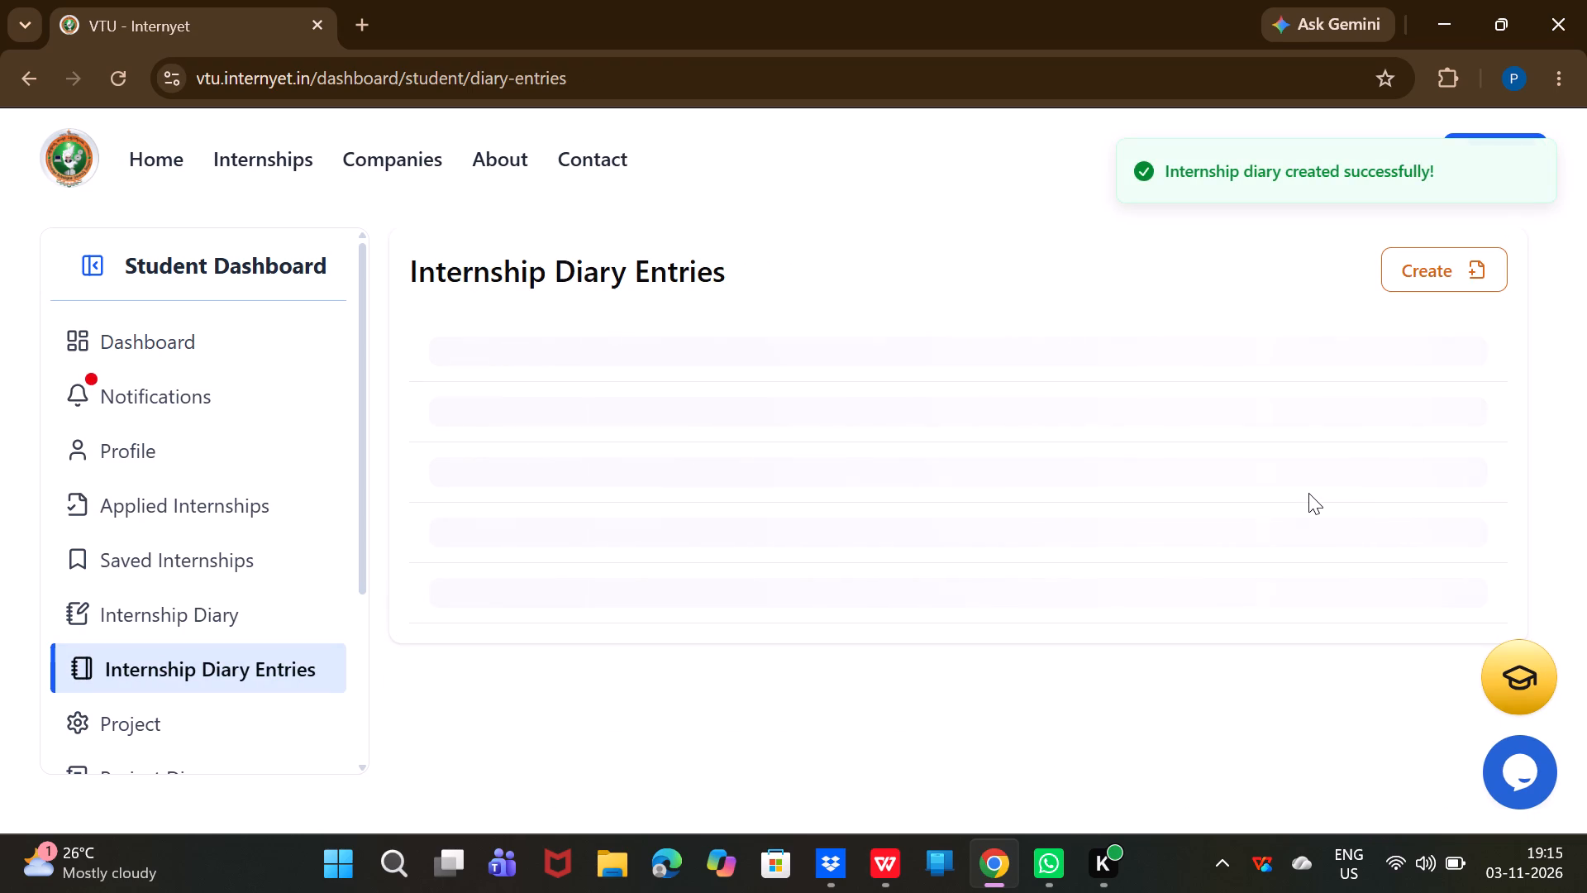
Start creating another internship diary entry.
{"action": "left_click", "coordinate": [1439, 270]}
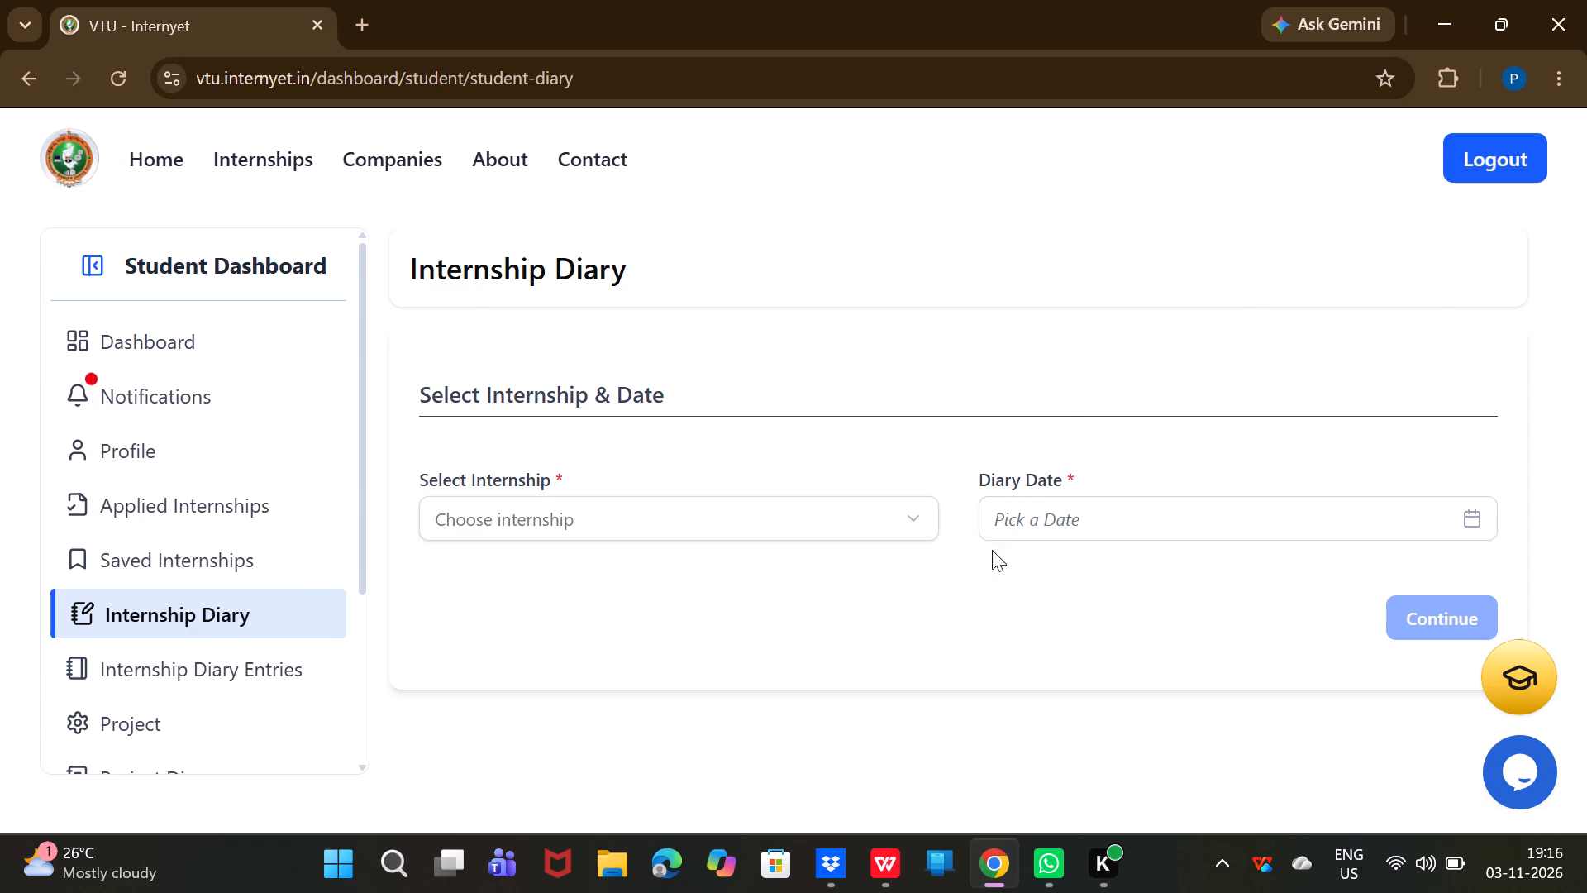
Copy the Day 21 Work Summary text in the WPS Office reference document.
{"action": "left_click", "coordinate": [884, 859]}
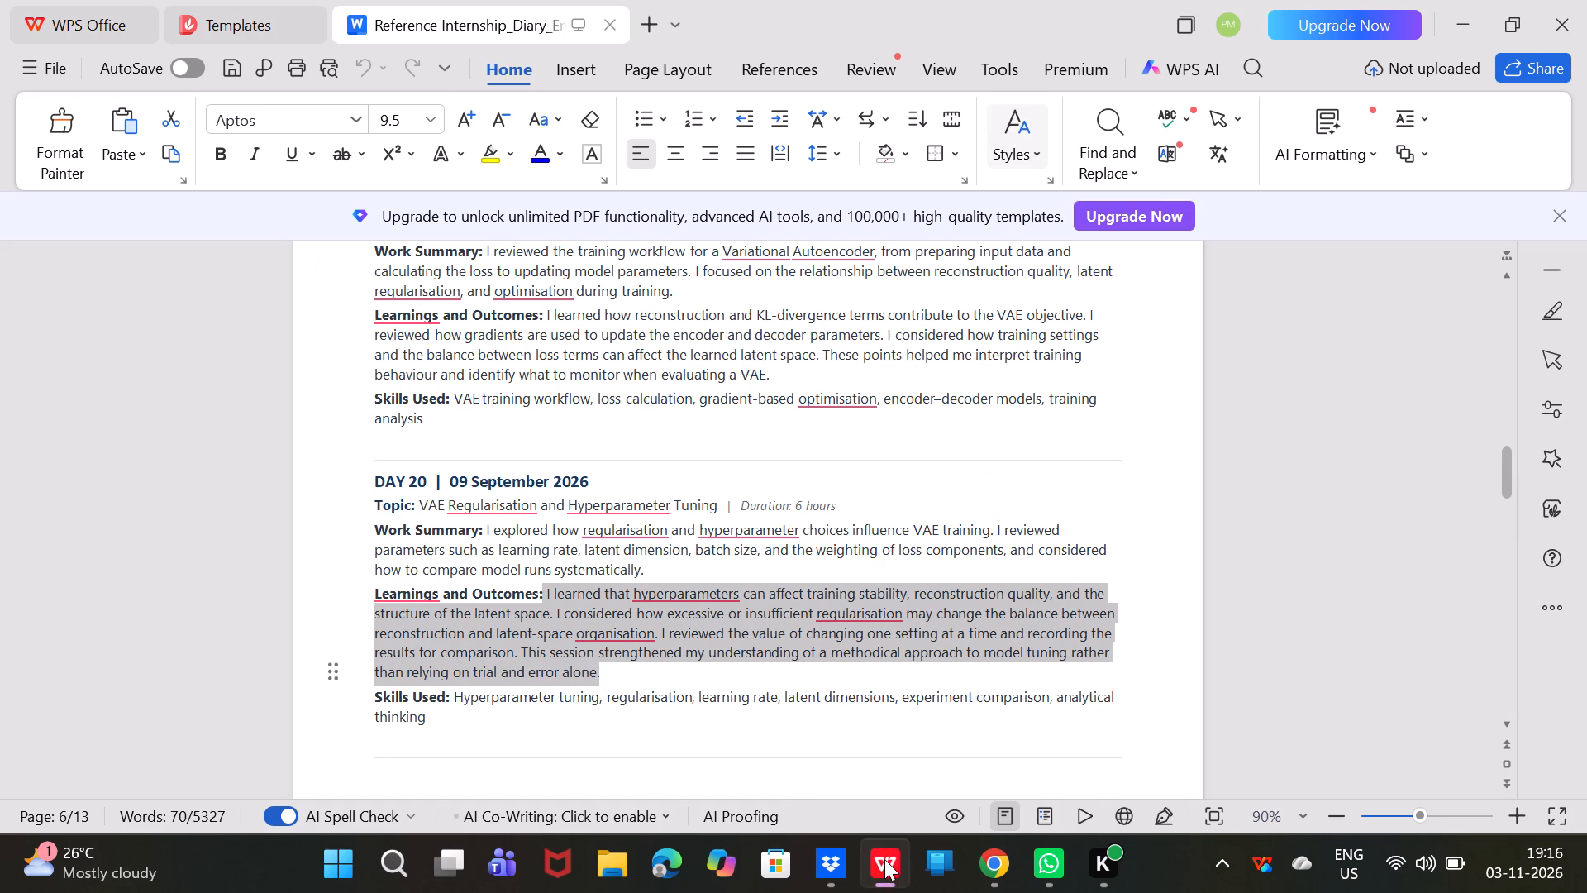
{"action": "scroll", "coordinate": [709, 704], "scroll_direction": "down", "scroll_amount": 6}
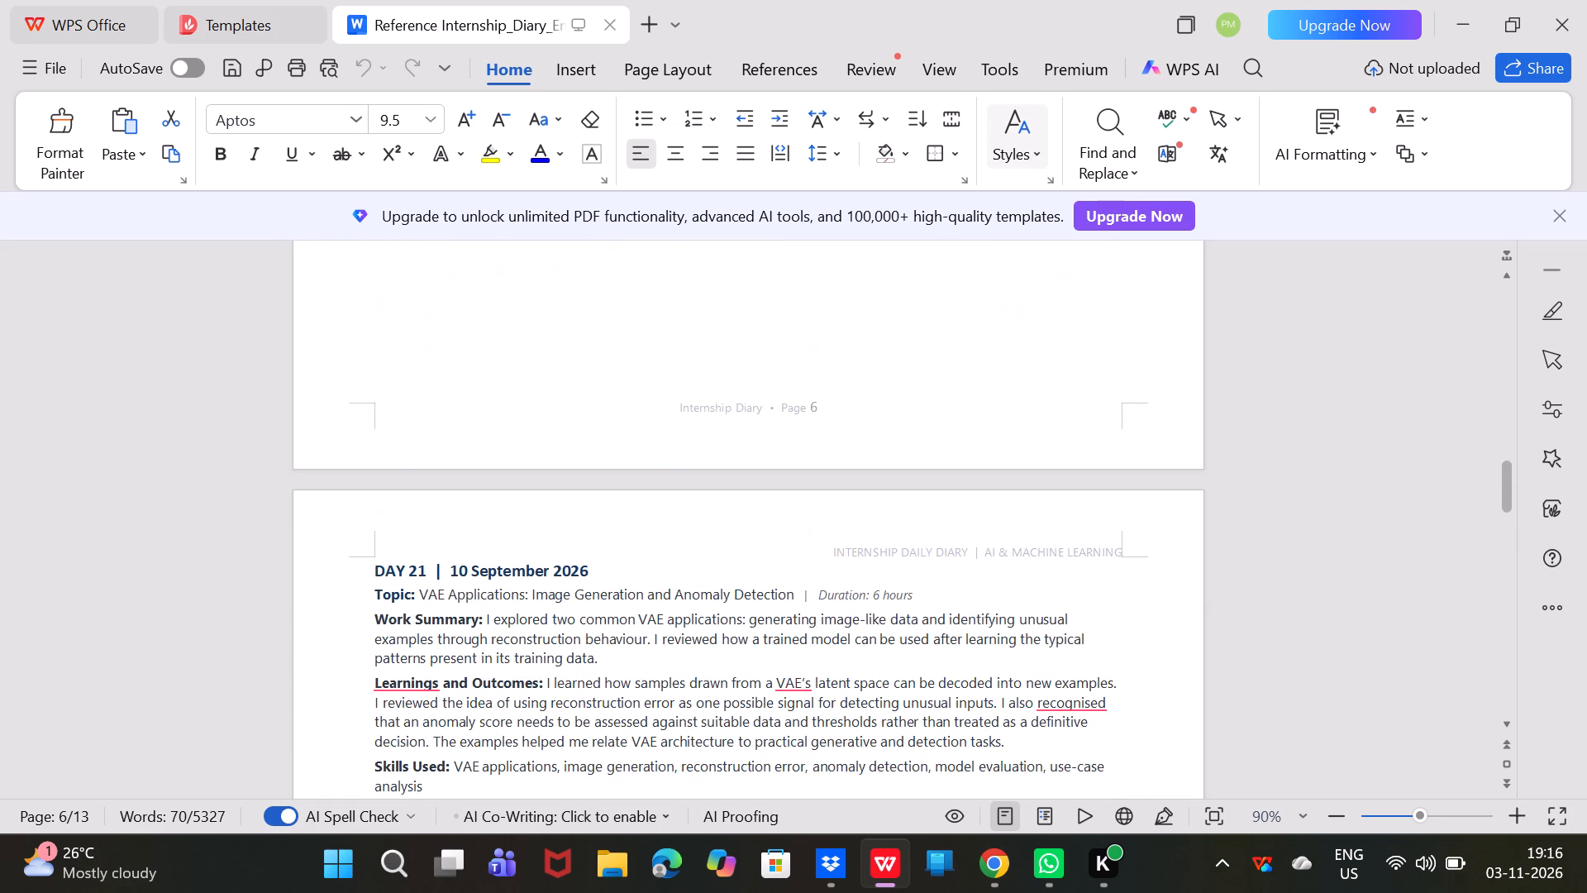
{"action": "scroll", "coordinate": [709, 704], "scroll_direction": "down", "scroll_amount": 3}
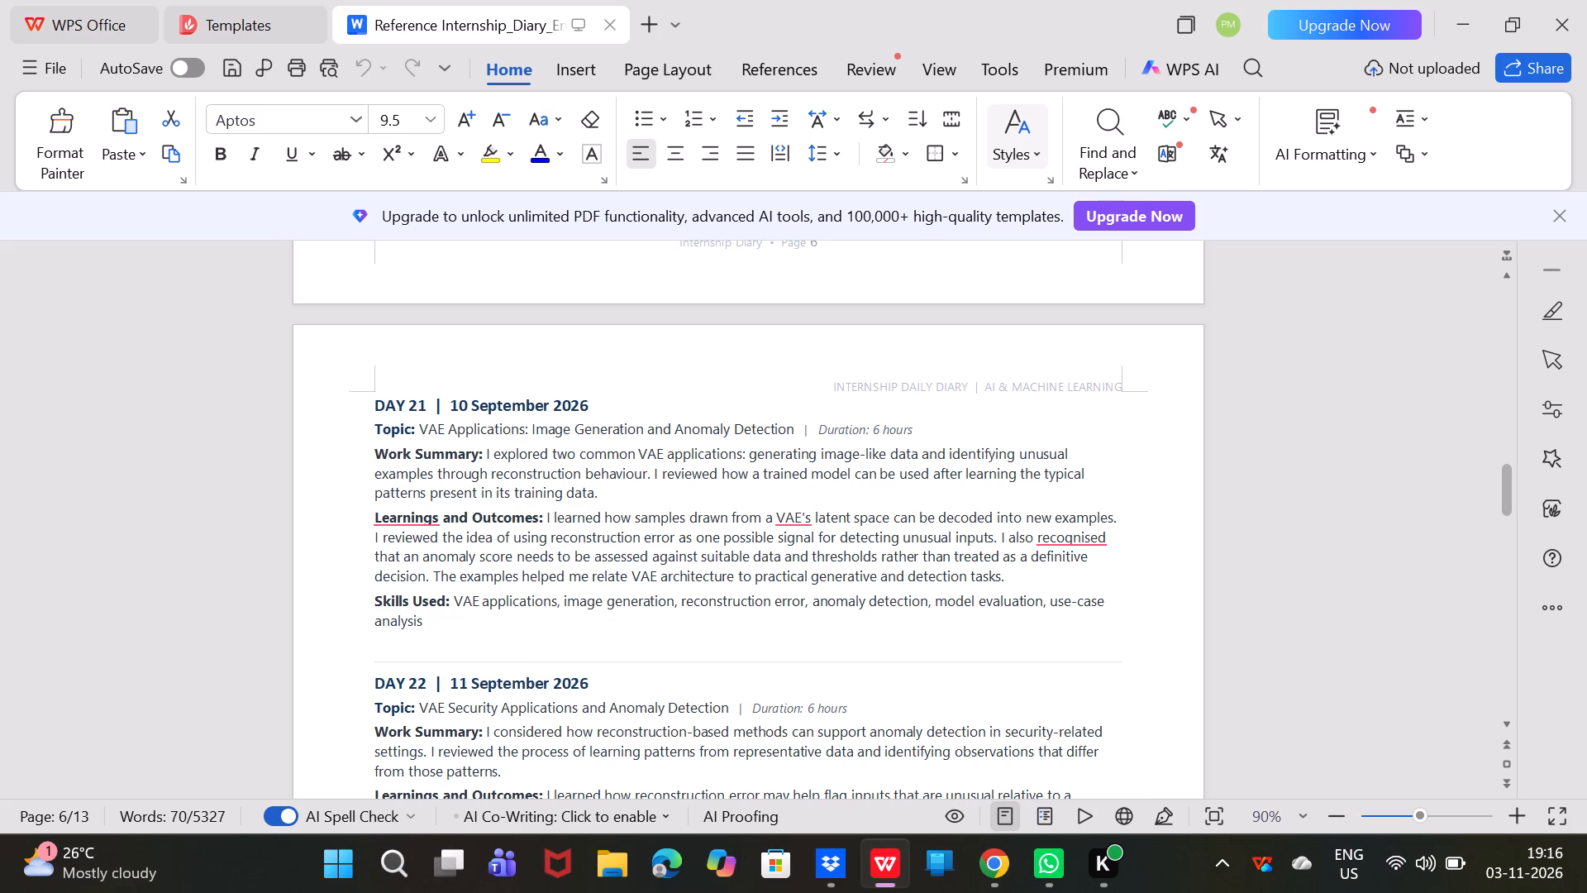
{"action": "left_click_drag", "start_coordinate": [484, 448], "coordinate": [609, 492]}
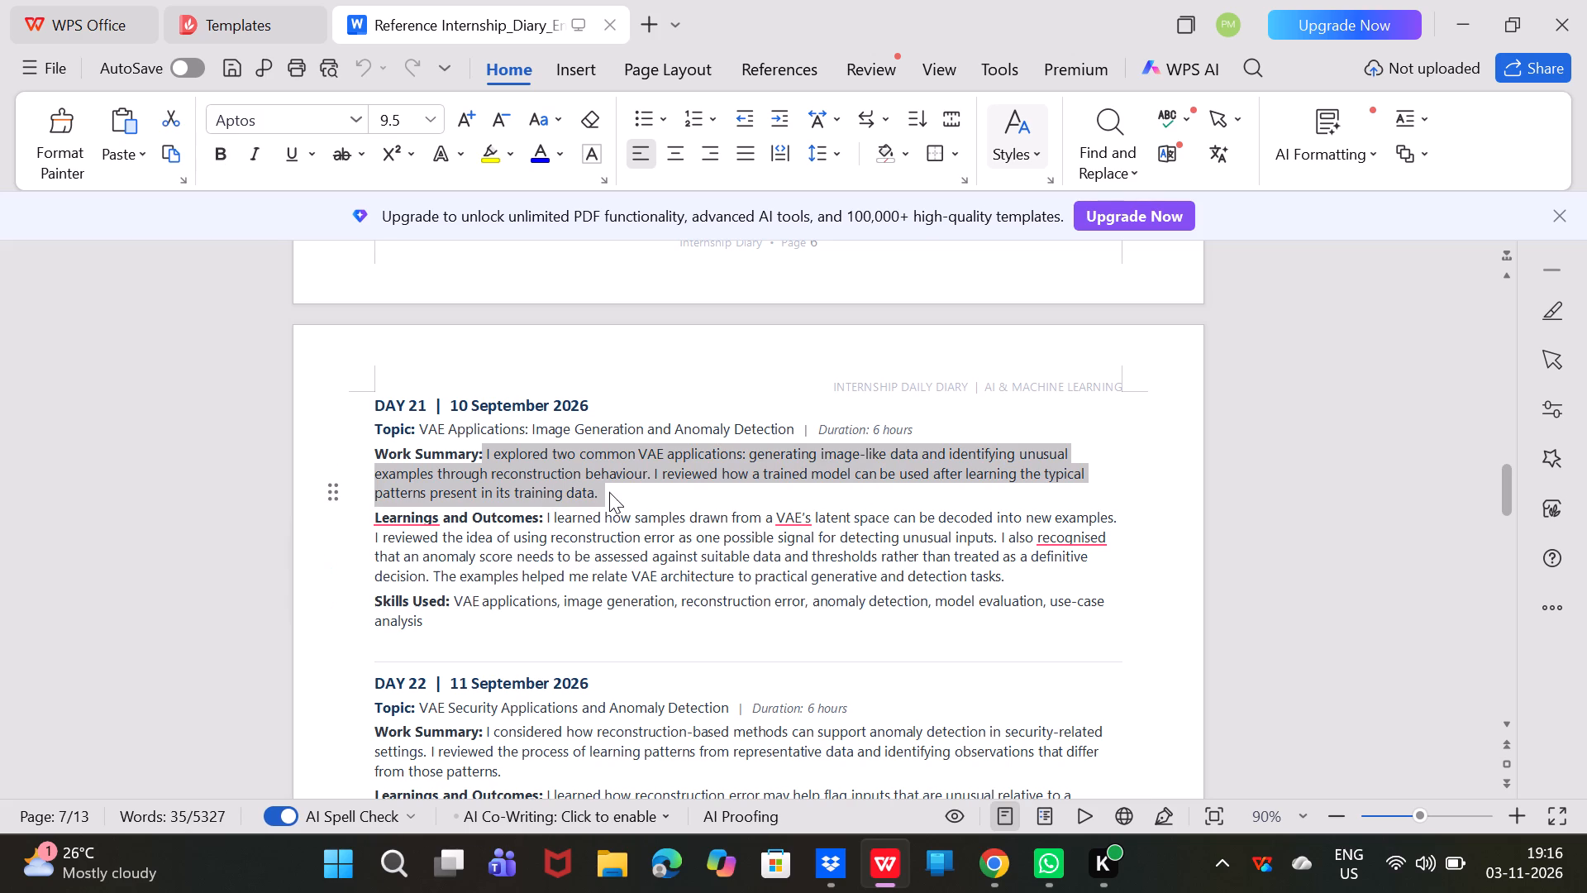
{"action": "key", "text": "ctrl+c"}
In Chrome, open a diary entry for the Trainee Software Engineer — Ethnotech Academic Solutions internship dated 10 September 2026.
{"action": "left_click", "coordinate": [1011, 866]}
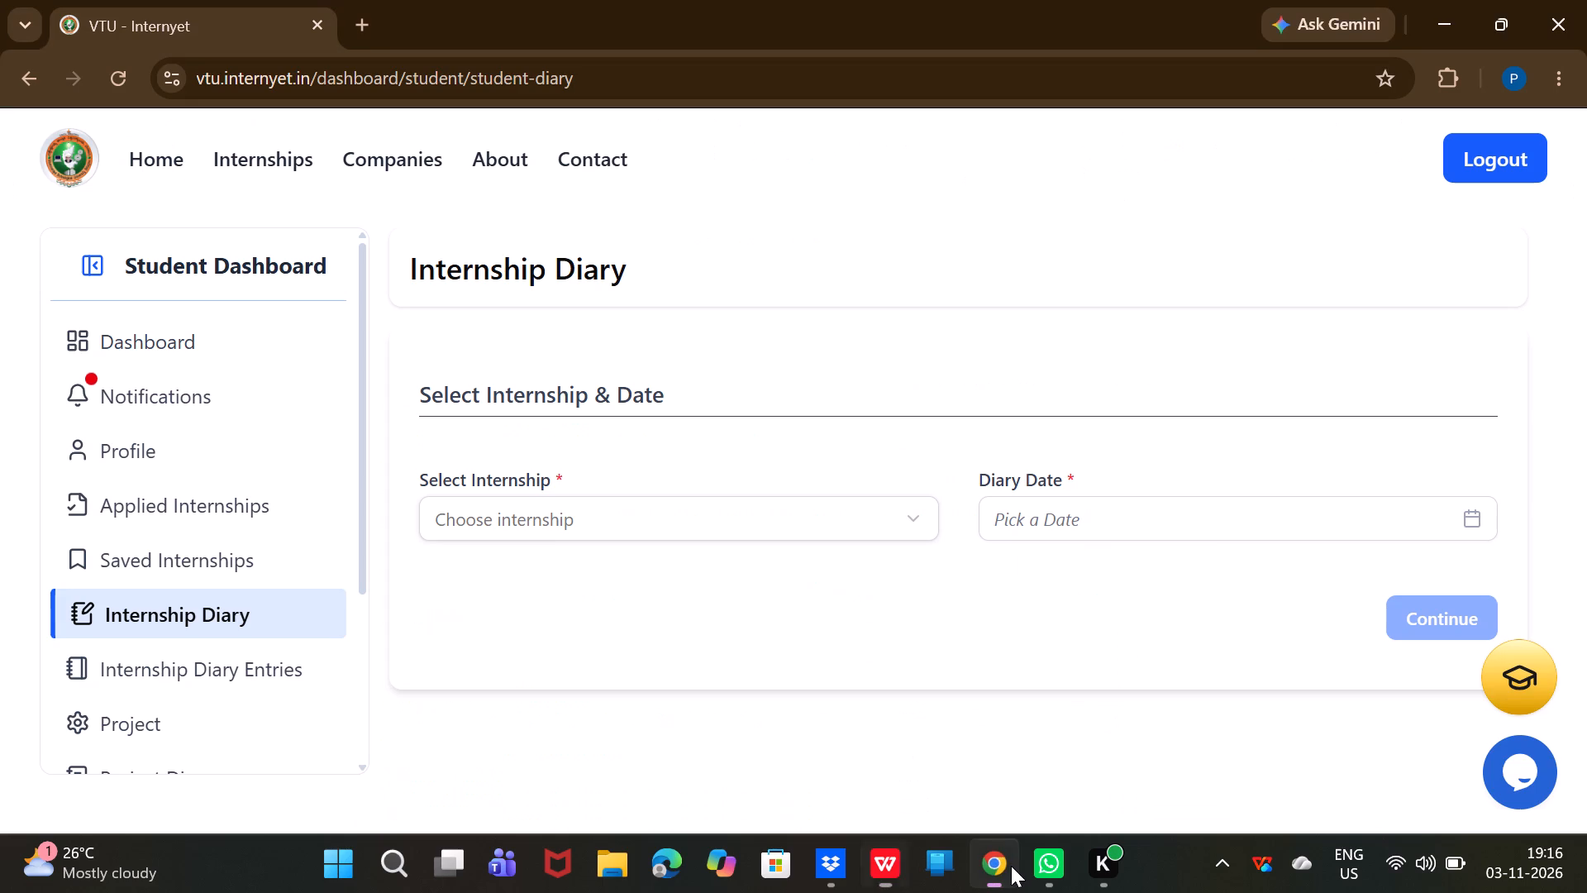
{"action": "left_click", "coordinate": [765, 514]}
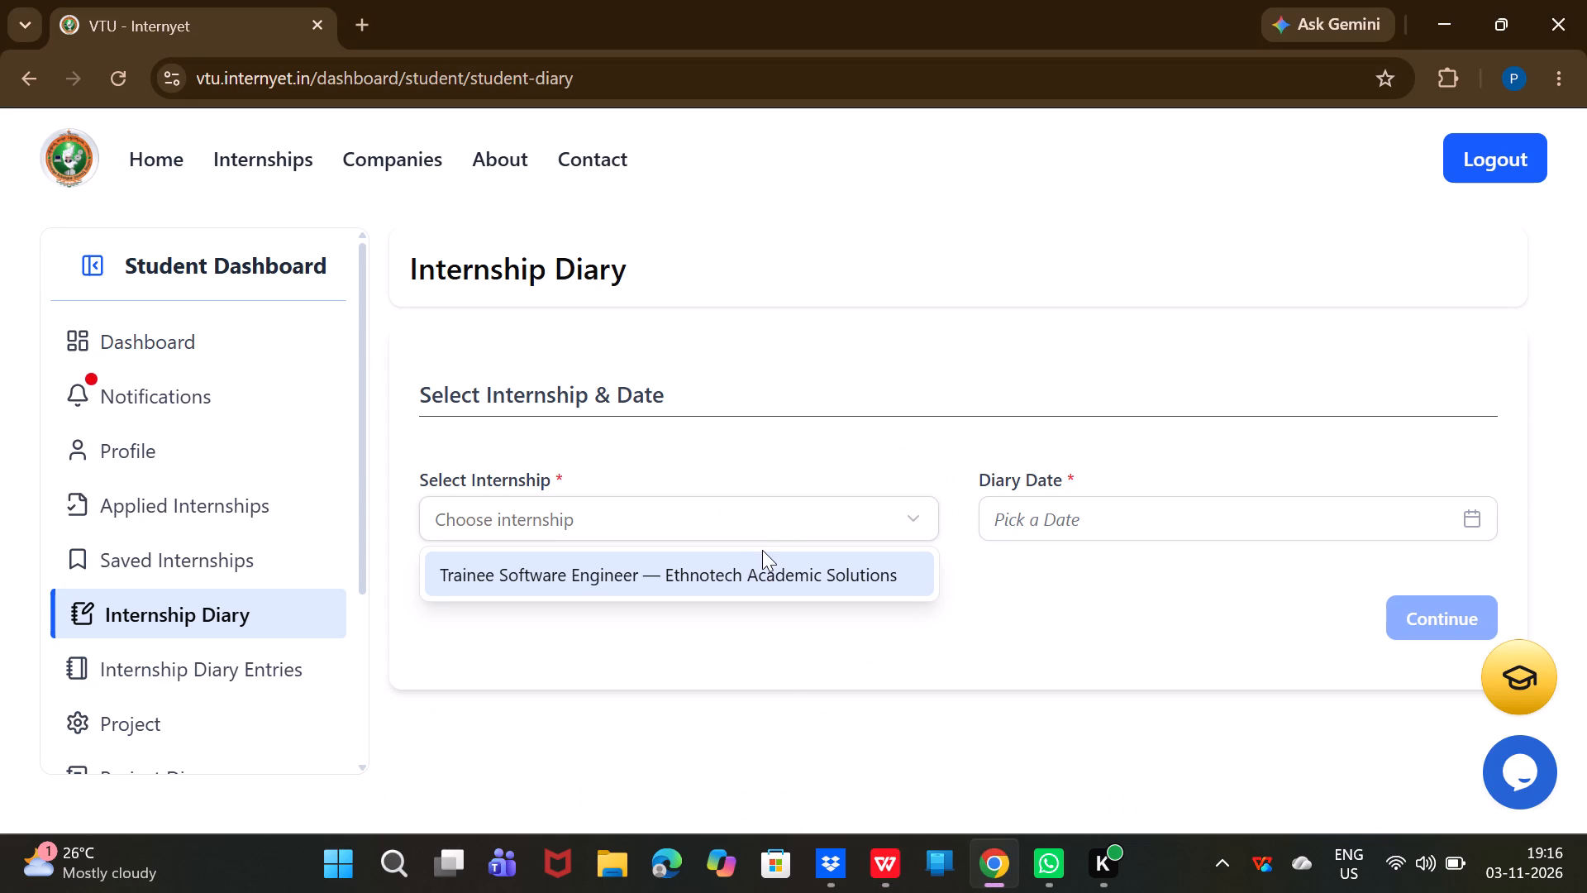
{"action": "left_click", "coordinate": [762, 561]}
{"action": "left_click", "coordinate": [1072, 520]}
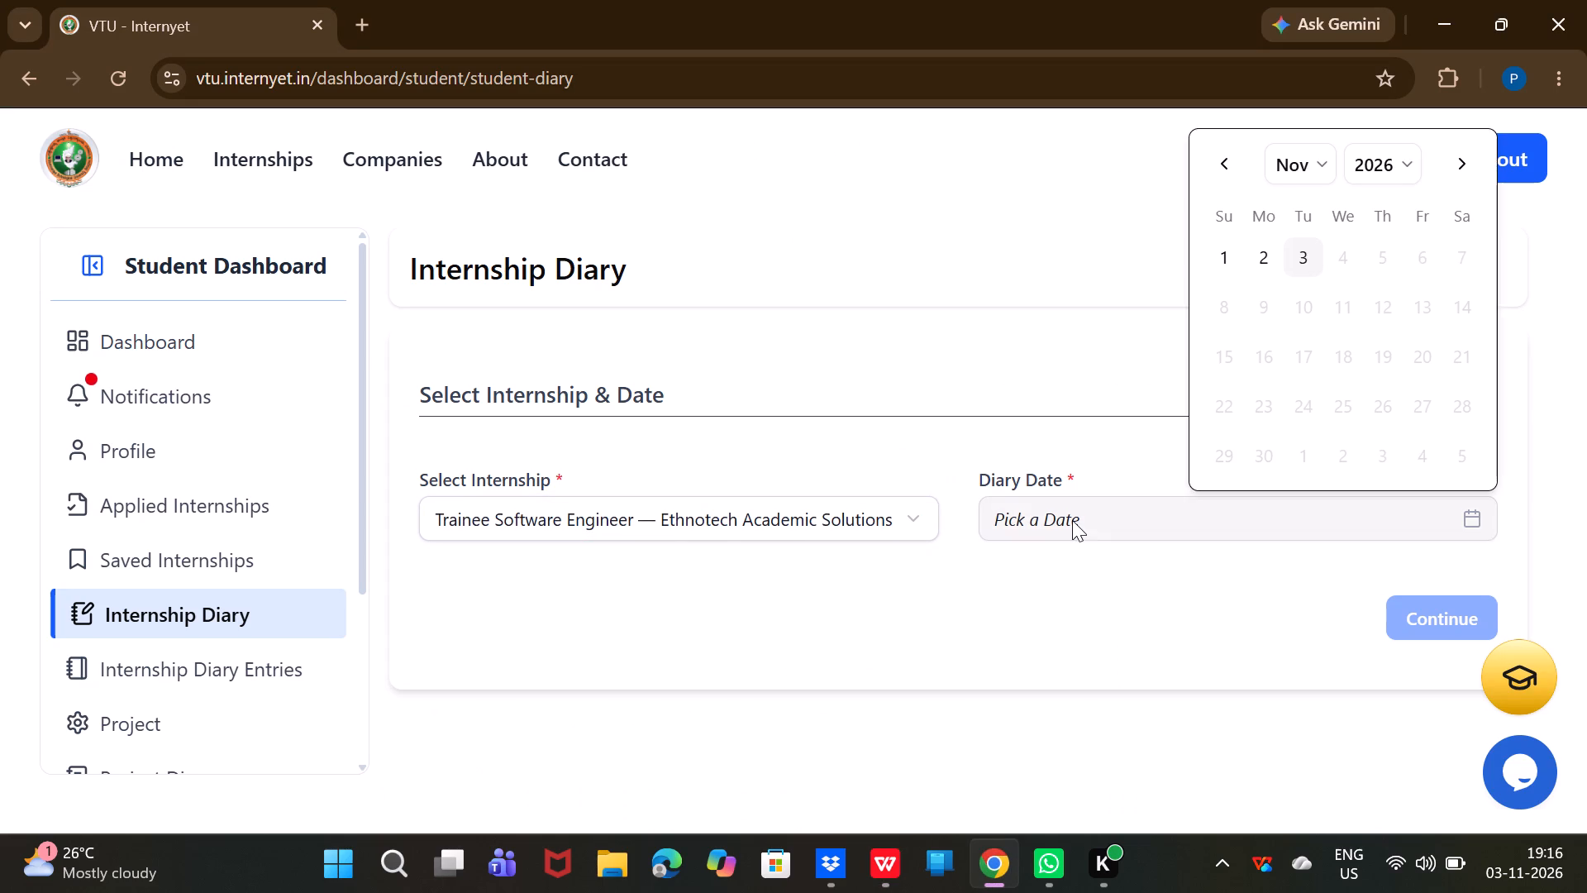
{"action": "left_click", "coordinate": [1309, 175]}
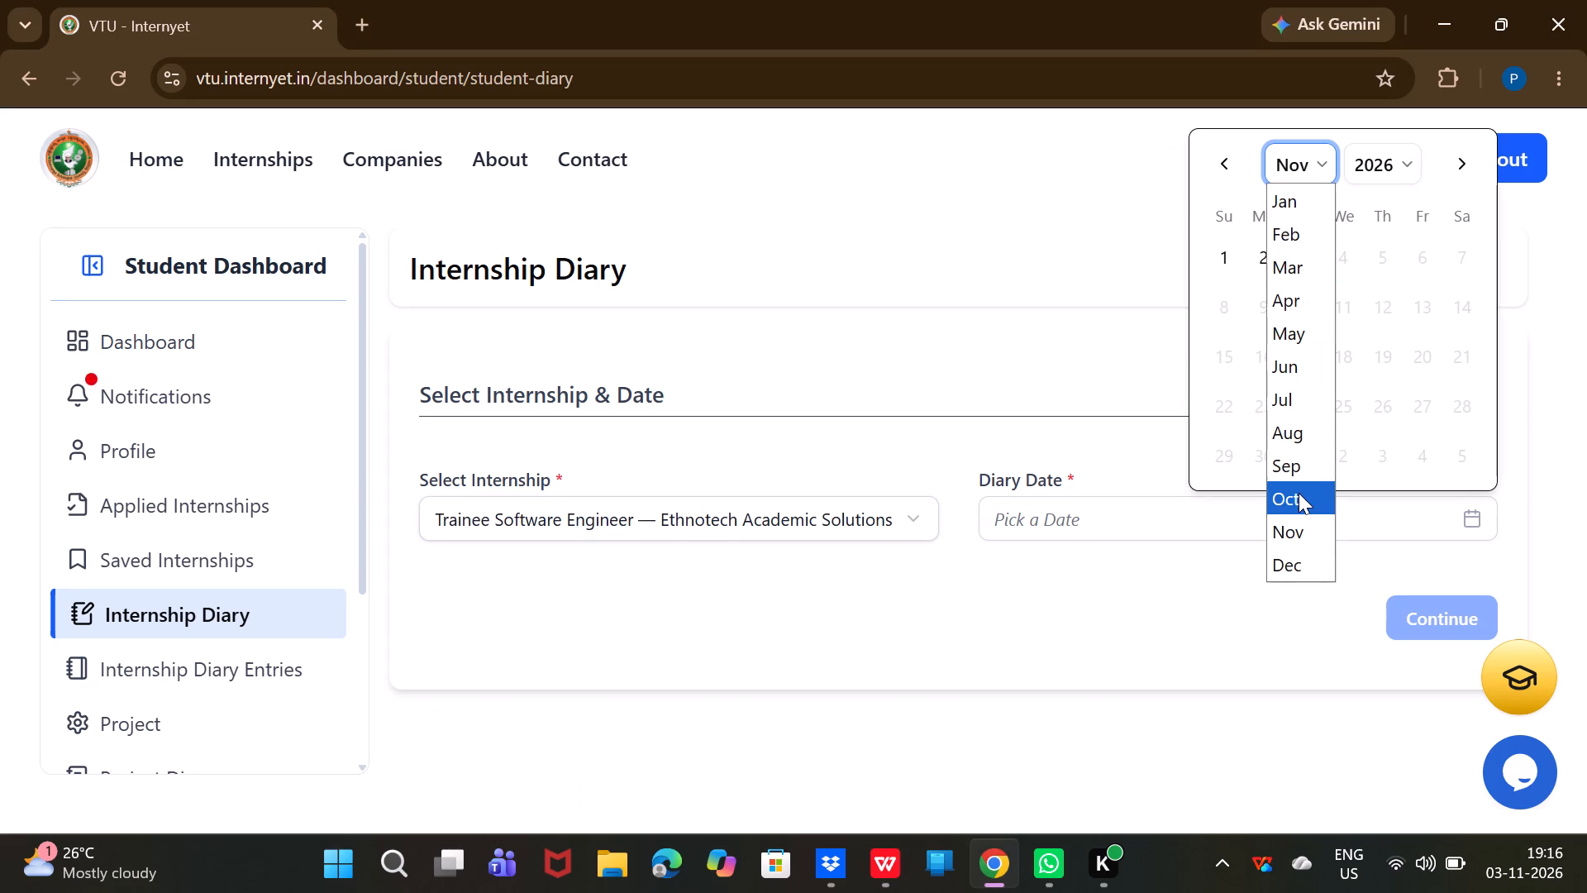
{"action": "left_click", "coordinate": [1294, 475]}
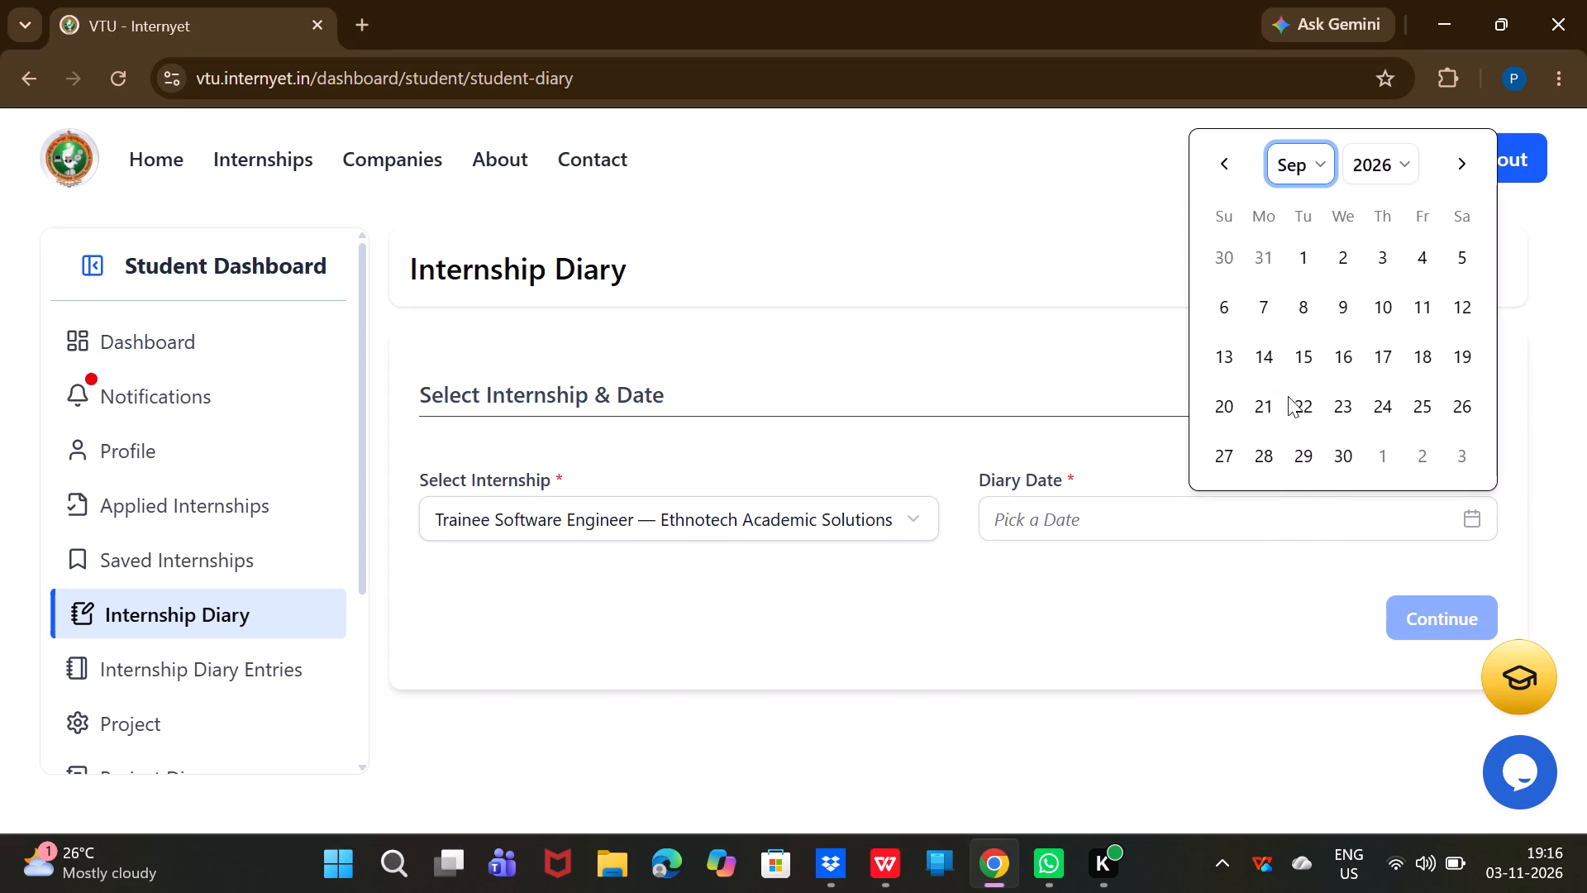
{"action": "left_click", "coordinate": [1387, 307]}
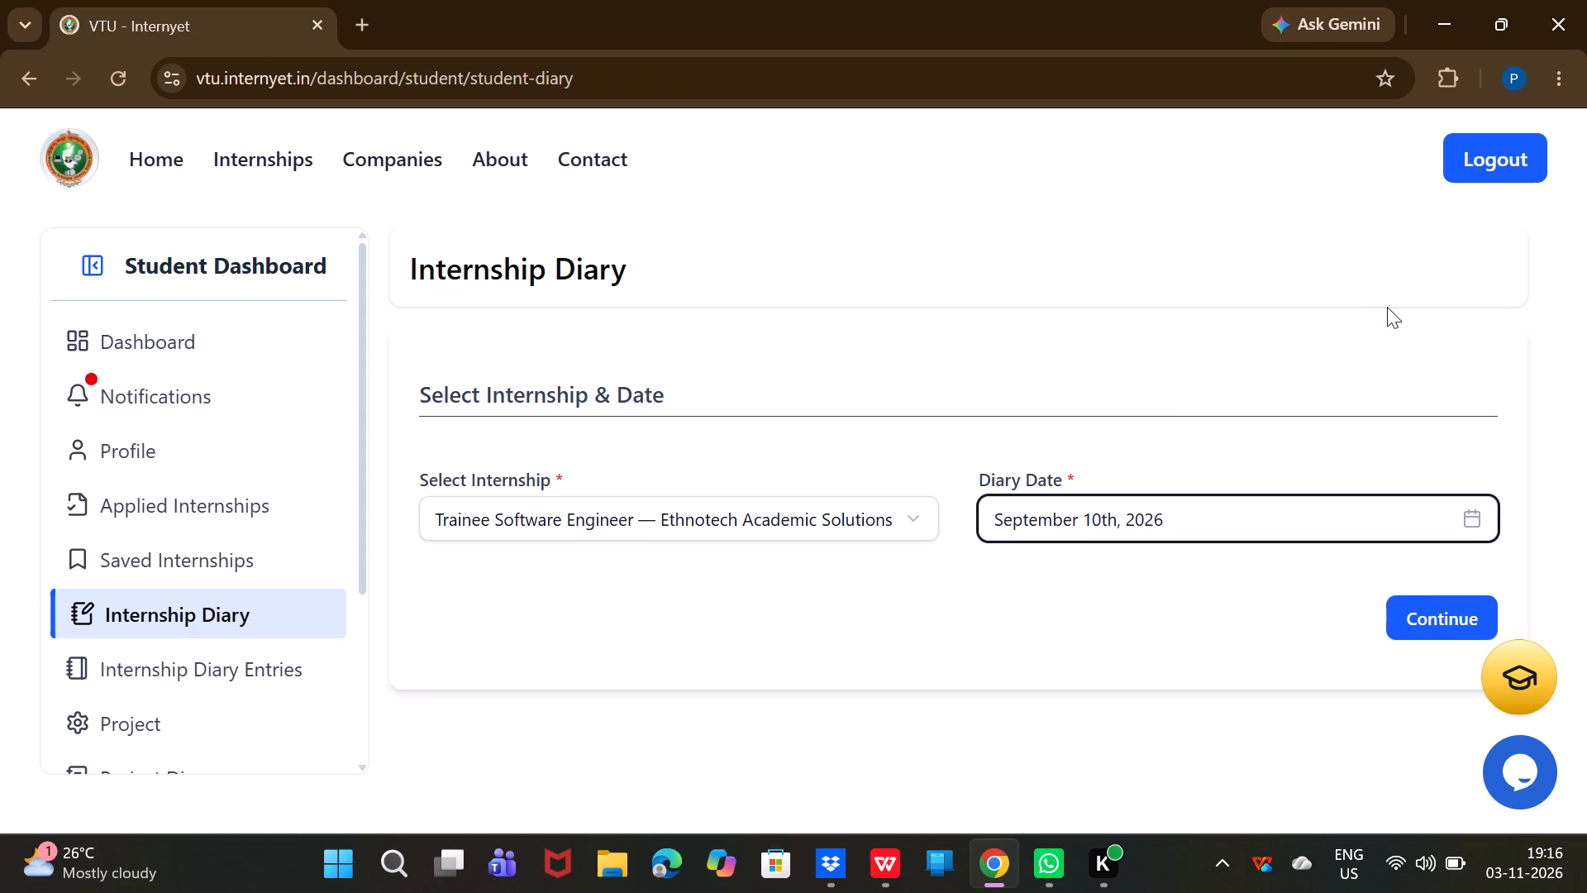
{"action": "left_click", "coordinate": [1442, 604]}
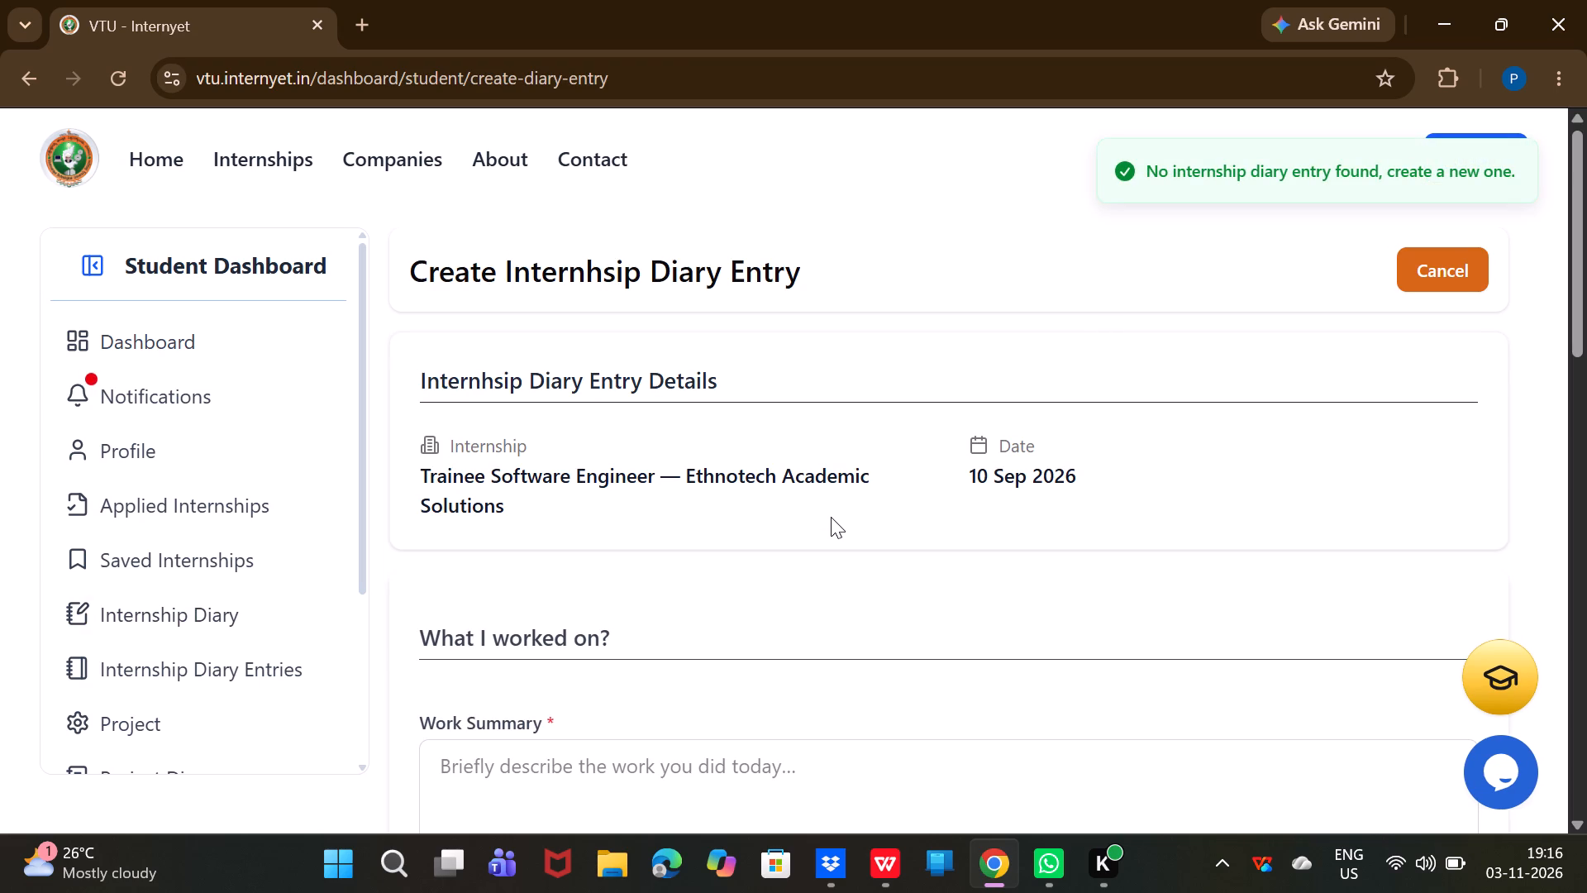
Paste the copied Day 21 text into the Work Summary field and set Hours worked to 6.
{"action": "scroll", "coordinate": [822, 528], "scroll_direction": "down", "scroll_amount": 1}
{"action": "left_click", "coordinate": [822, 528]}
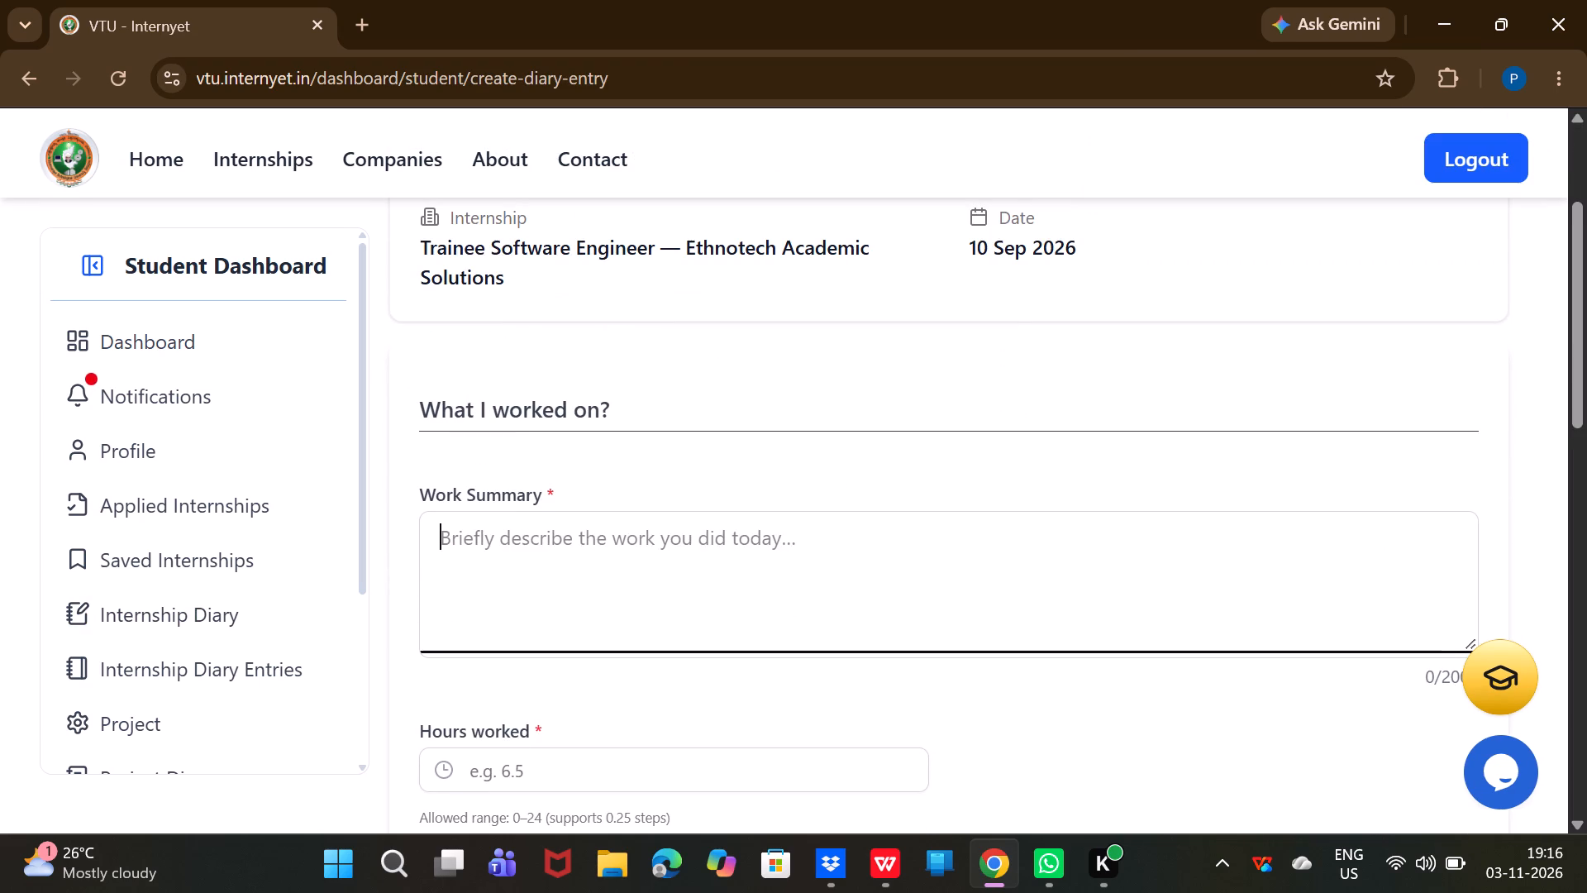
{"action": "key", "text": "ctrl+v"}
{"action": "scroll", "coordinate": [822, 528], "scroll_direction": "down", "scroll_amount": 3}
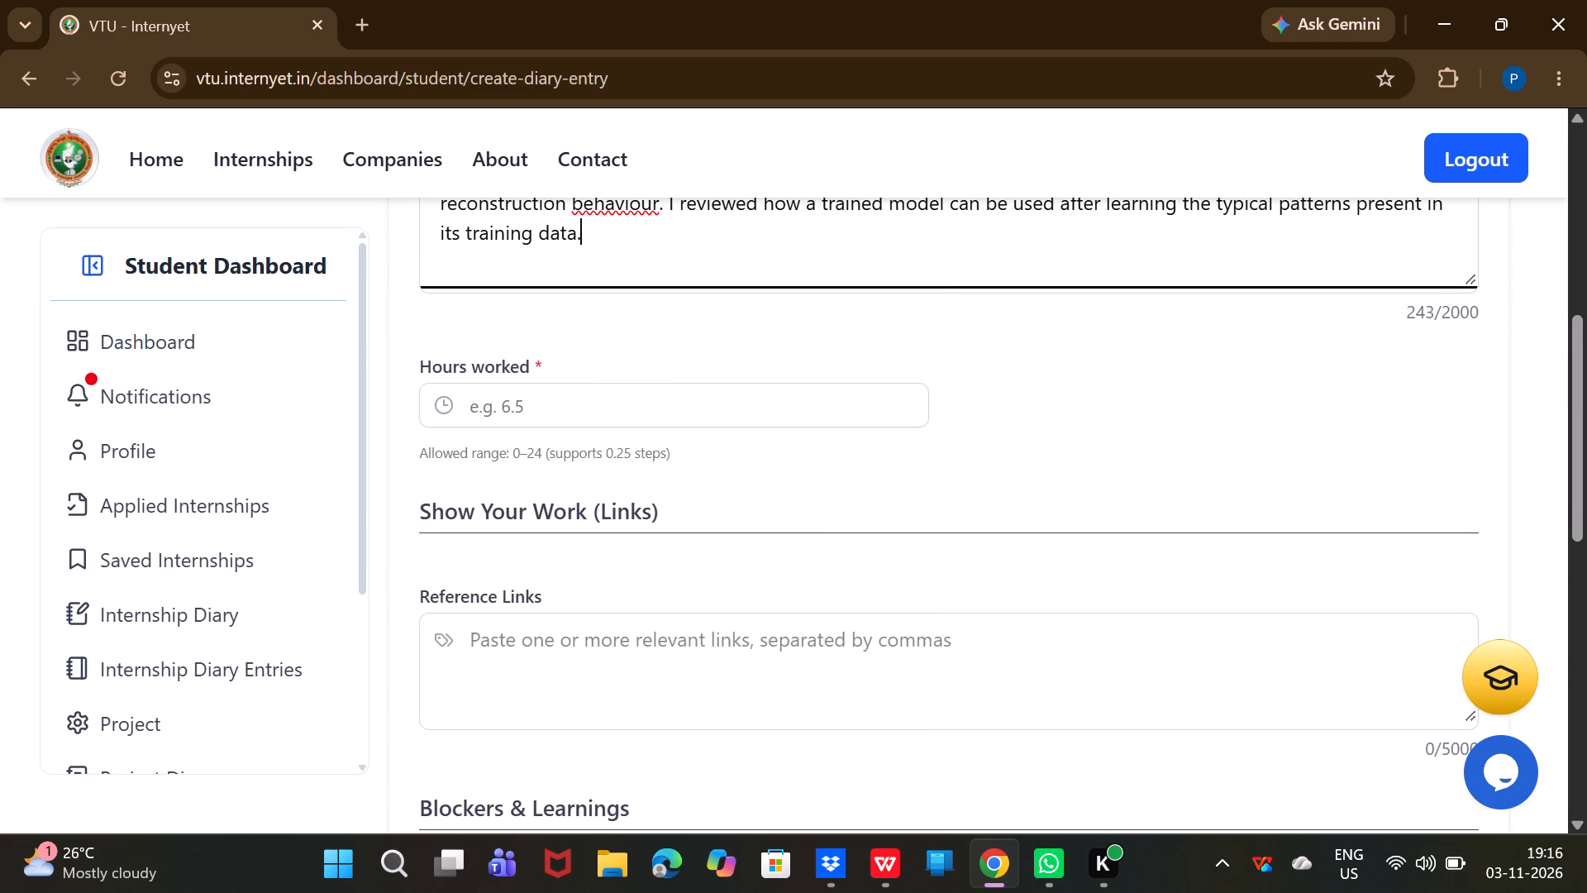
{"action": "scroll", "coordinate": [786, 626], "scroll_direction": "down", "scroll_amount": 1}
{"action": "left_click", "coordinate": [732, 351]}
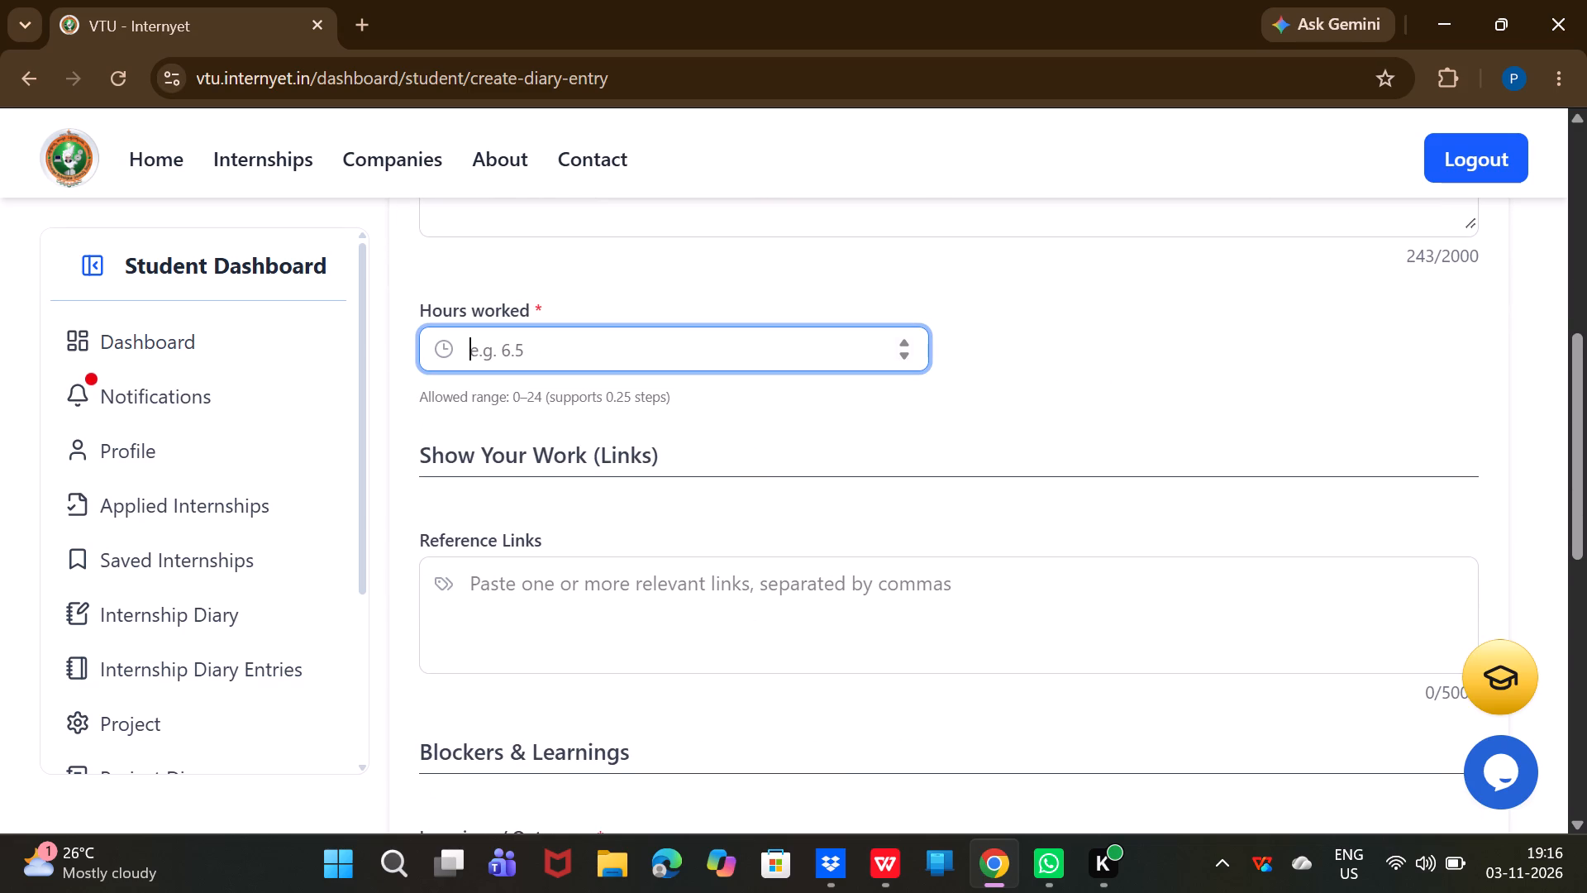
{"action": "key", "text": "6"}
Copy the Day 21 Learnings and Outcomes text from the WPS Office document into the Learnings / Outcomes field in Chrome.
{"action": "scroll", "coordinate": [732, 351], "scroll_direction": "down", "scroll_amount": 4}
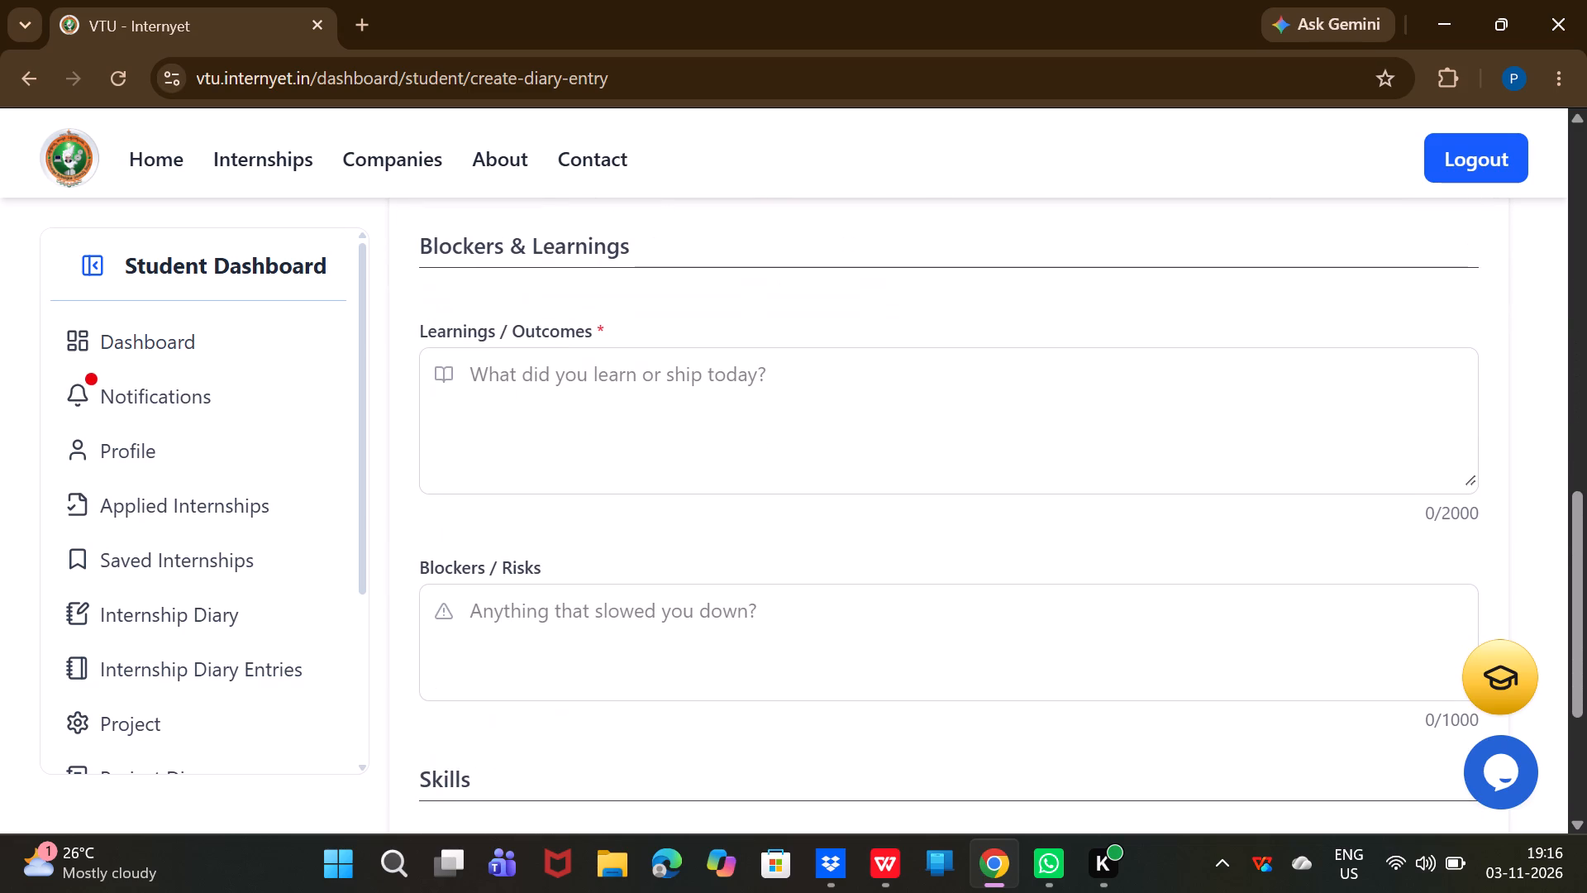
{"action": "left_click", "coordinate": [537, 390]}
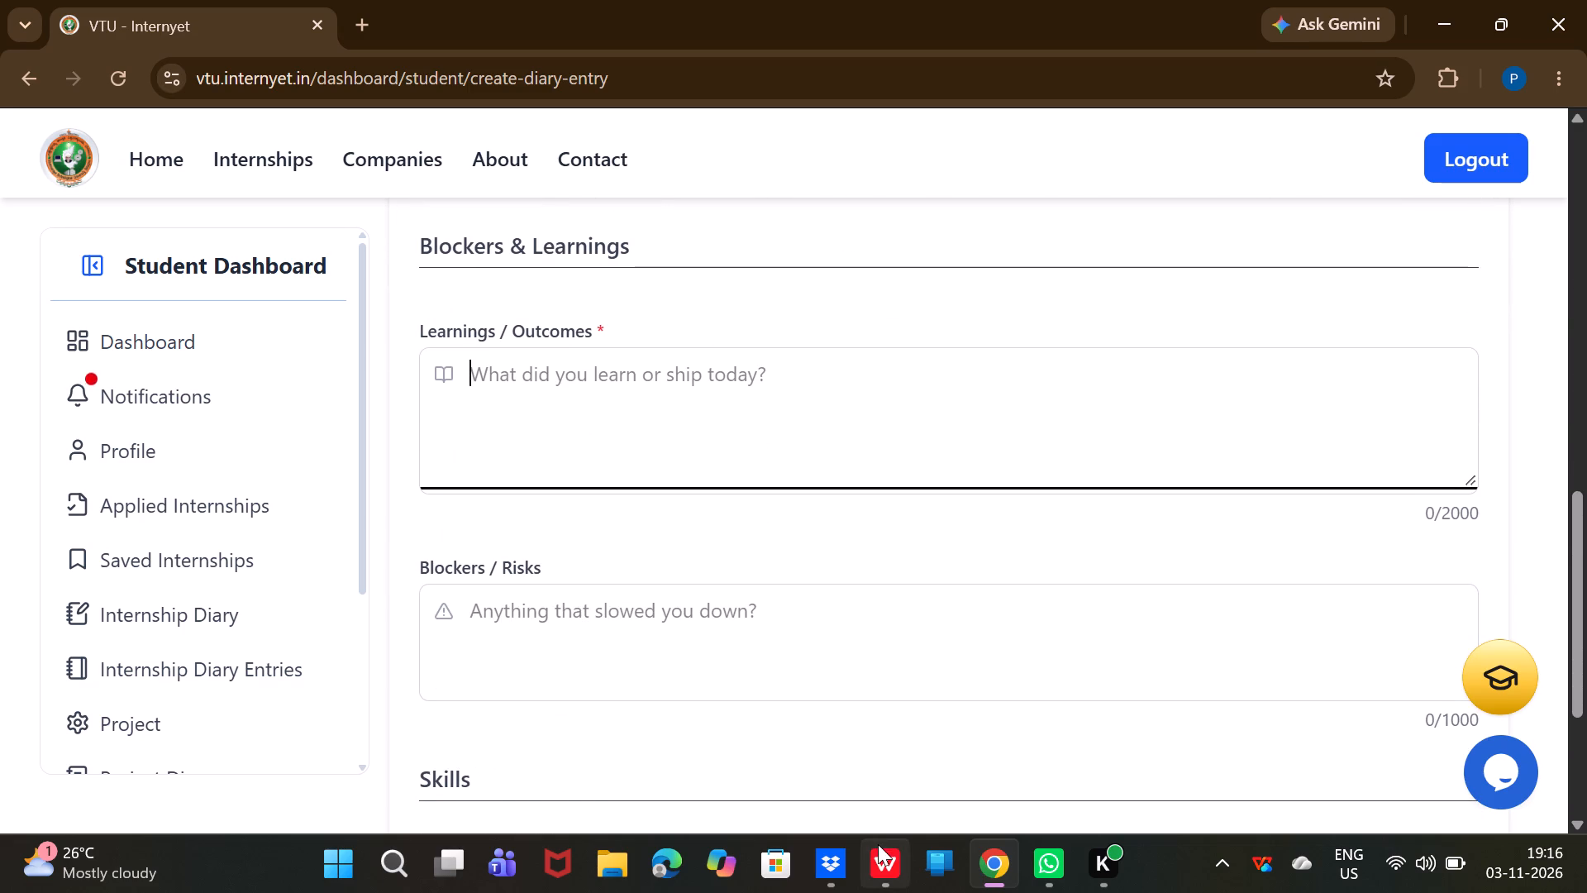
{"action": "left_click", "coordinate": [878, 844]}
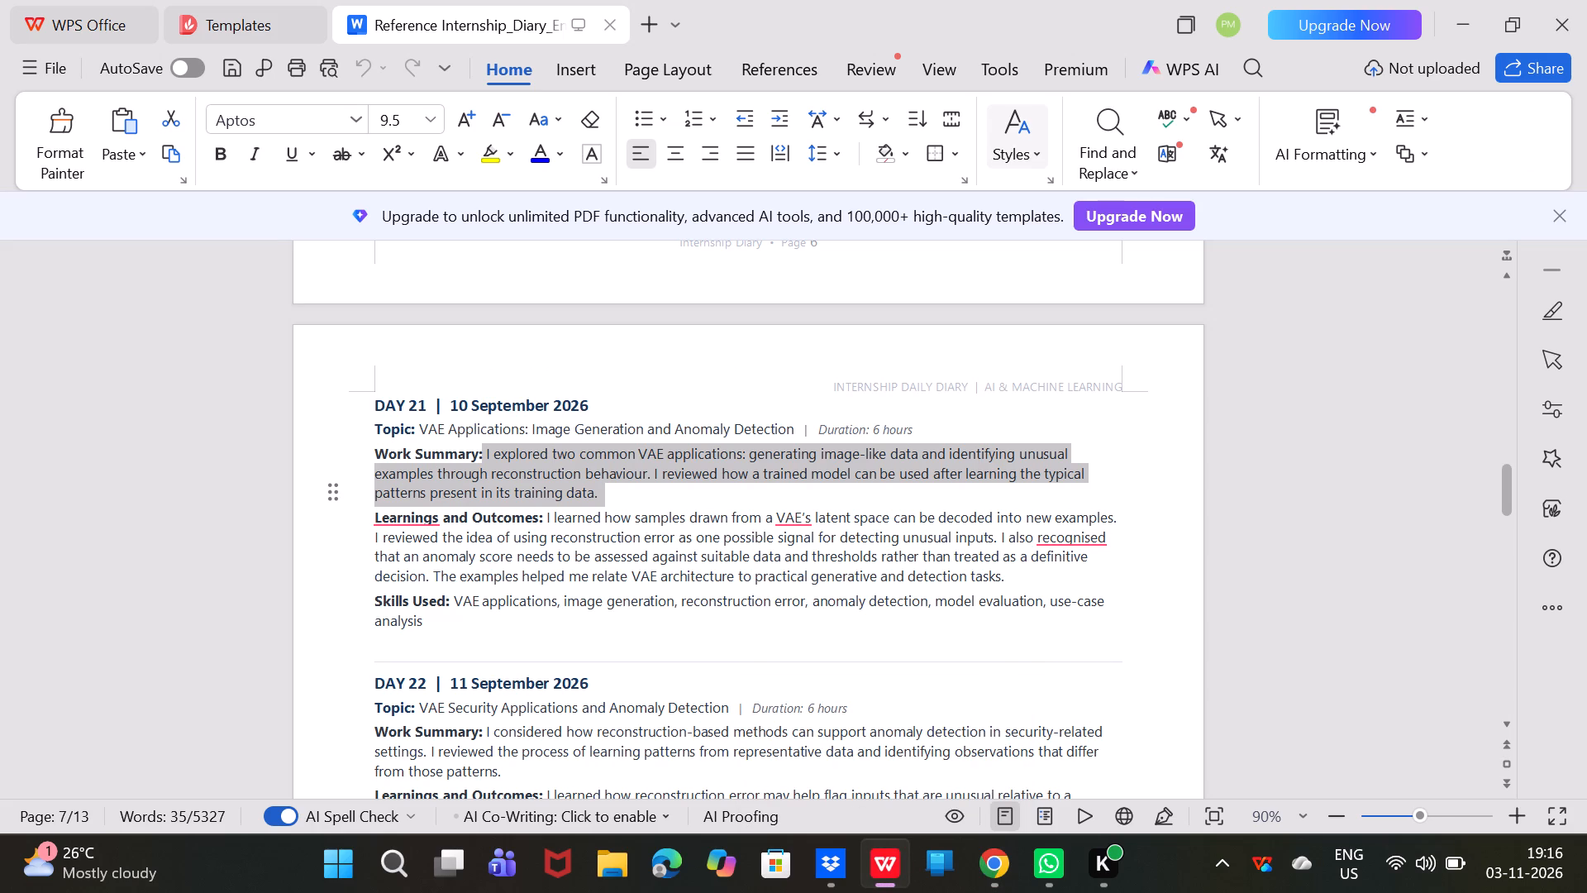
{"action": "left_click_drag", "start_coordinate": [545, 514], "coordinate": [1019, 575]}
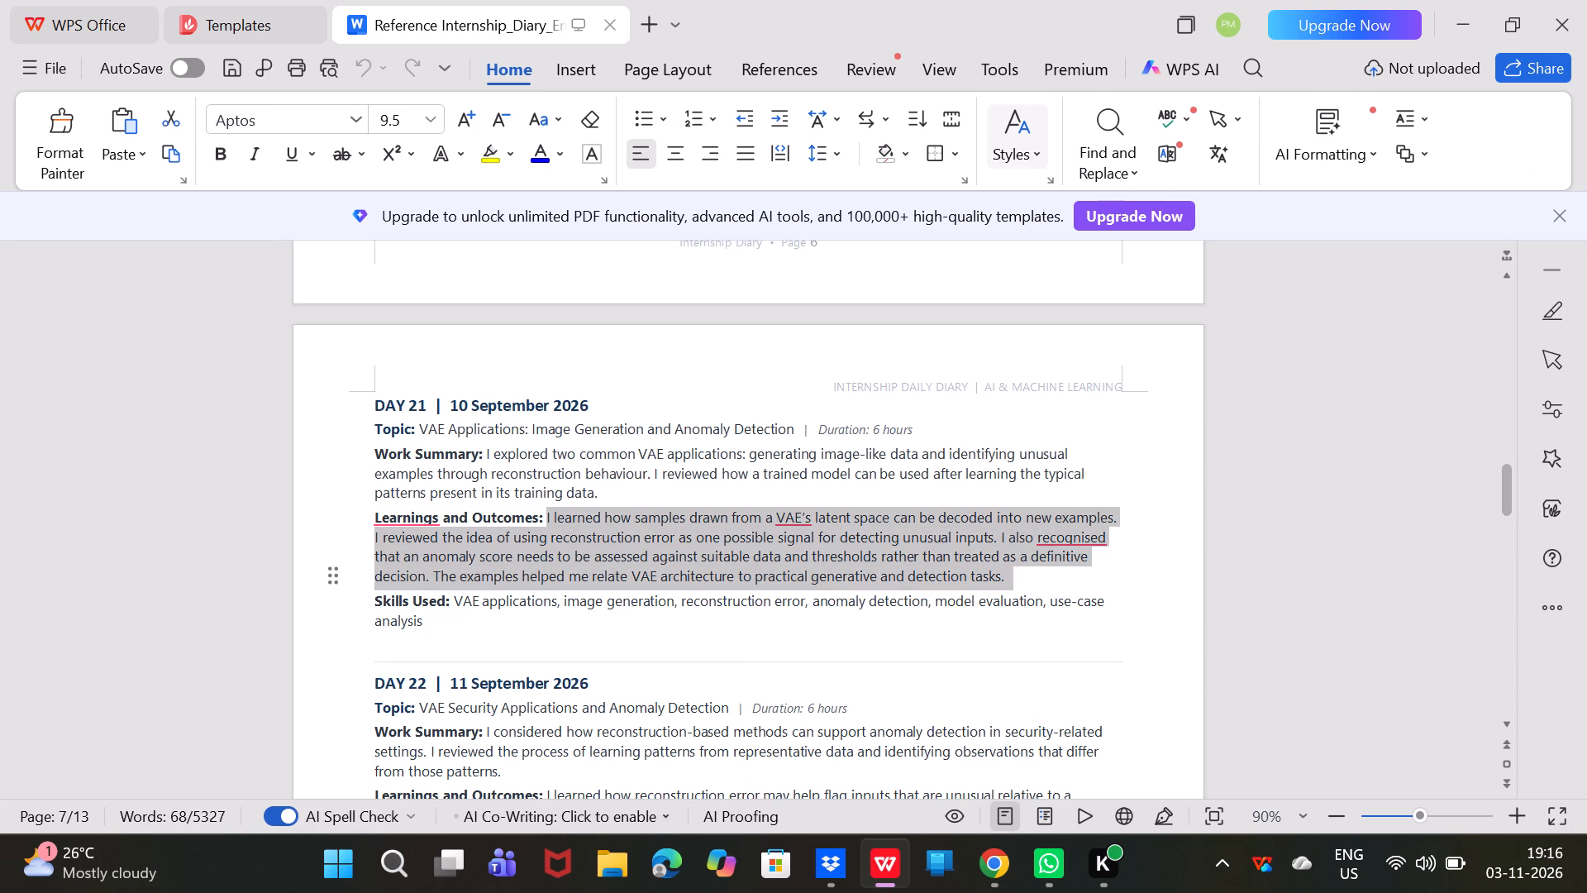
{"action": "left_click_drag", "start_coordinate": [1019, 575], "coordinate": [1020, 575]}
{"action": "key", "text": "ctrl+c"}
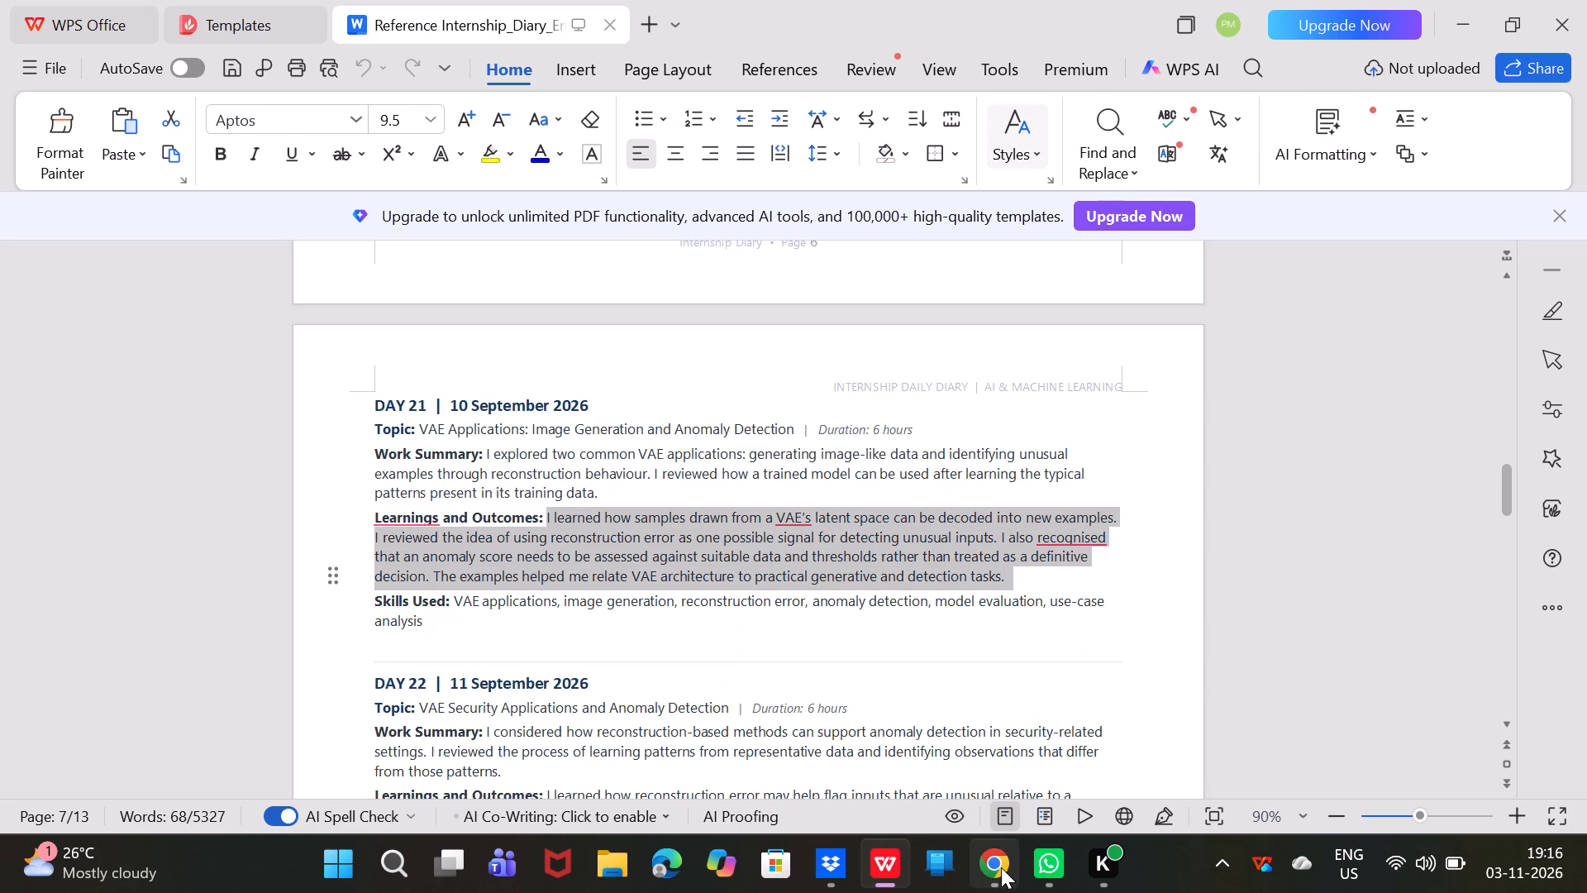
{"action": "left_click", "coordinate": [1001, 867]}
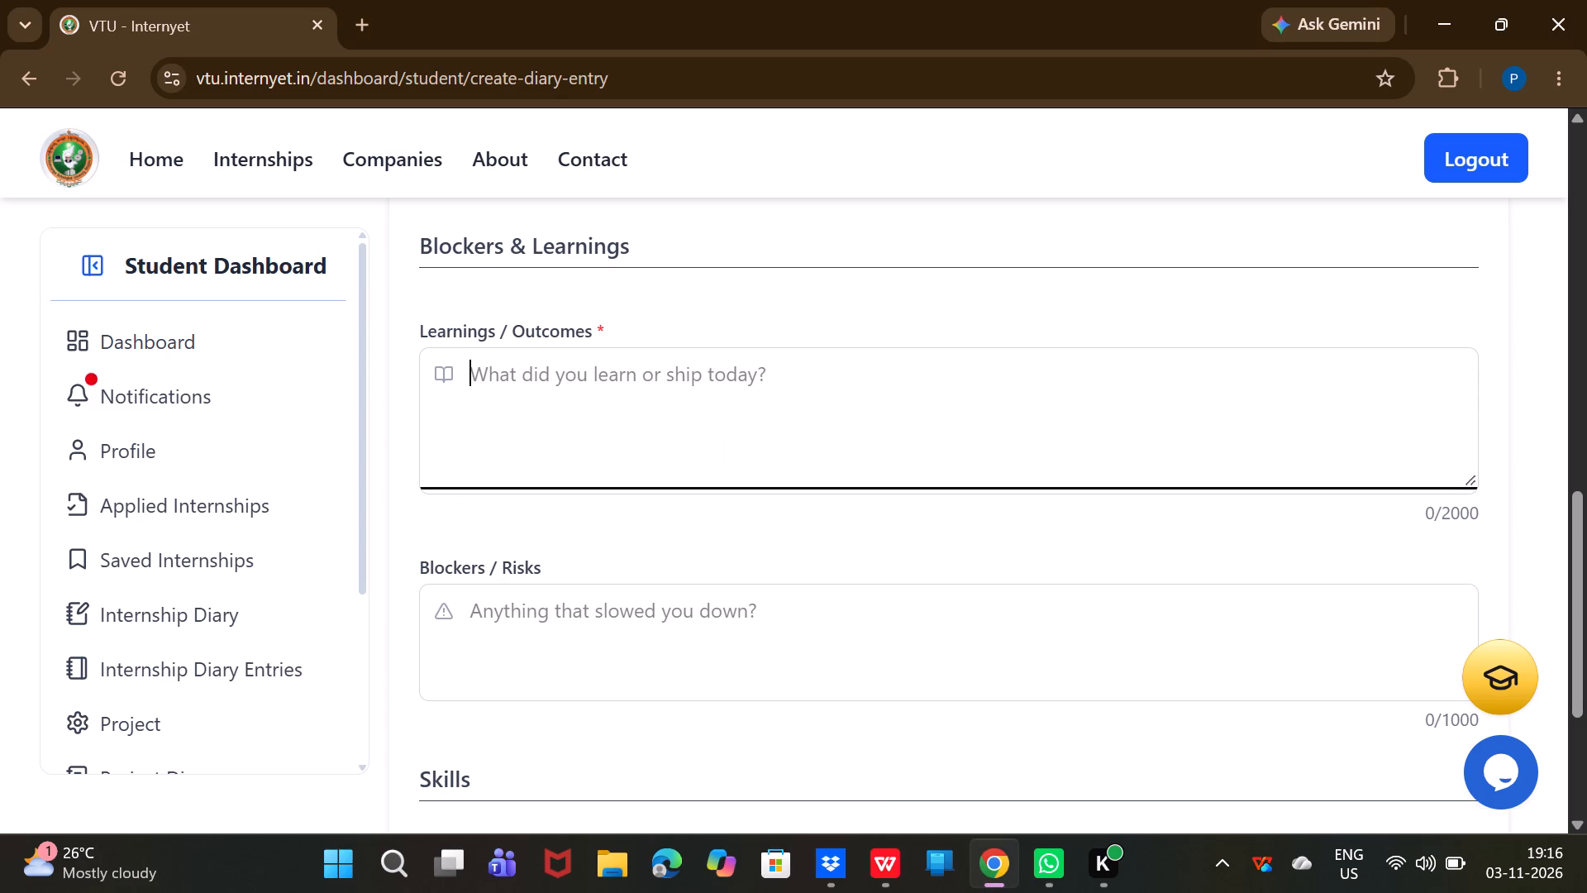
{"action": "key", "text": "ctrl+v"}
Add the Generative ai skill to the 10 September 2026 diary entry and save the entry.
{"action": "scroll", "coordinate": [701, 441], "scroll_direction": "down", "scroll_amount": 3}
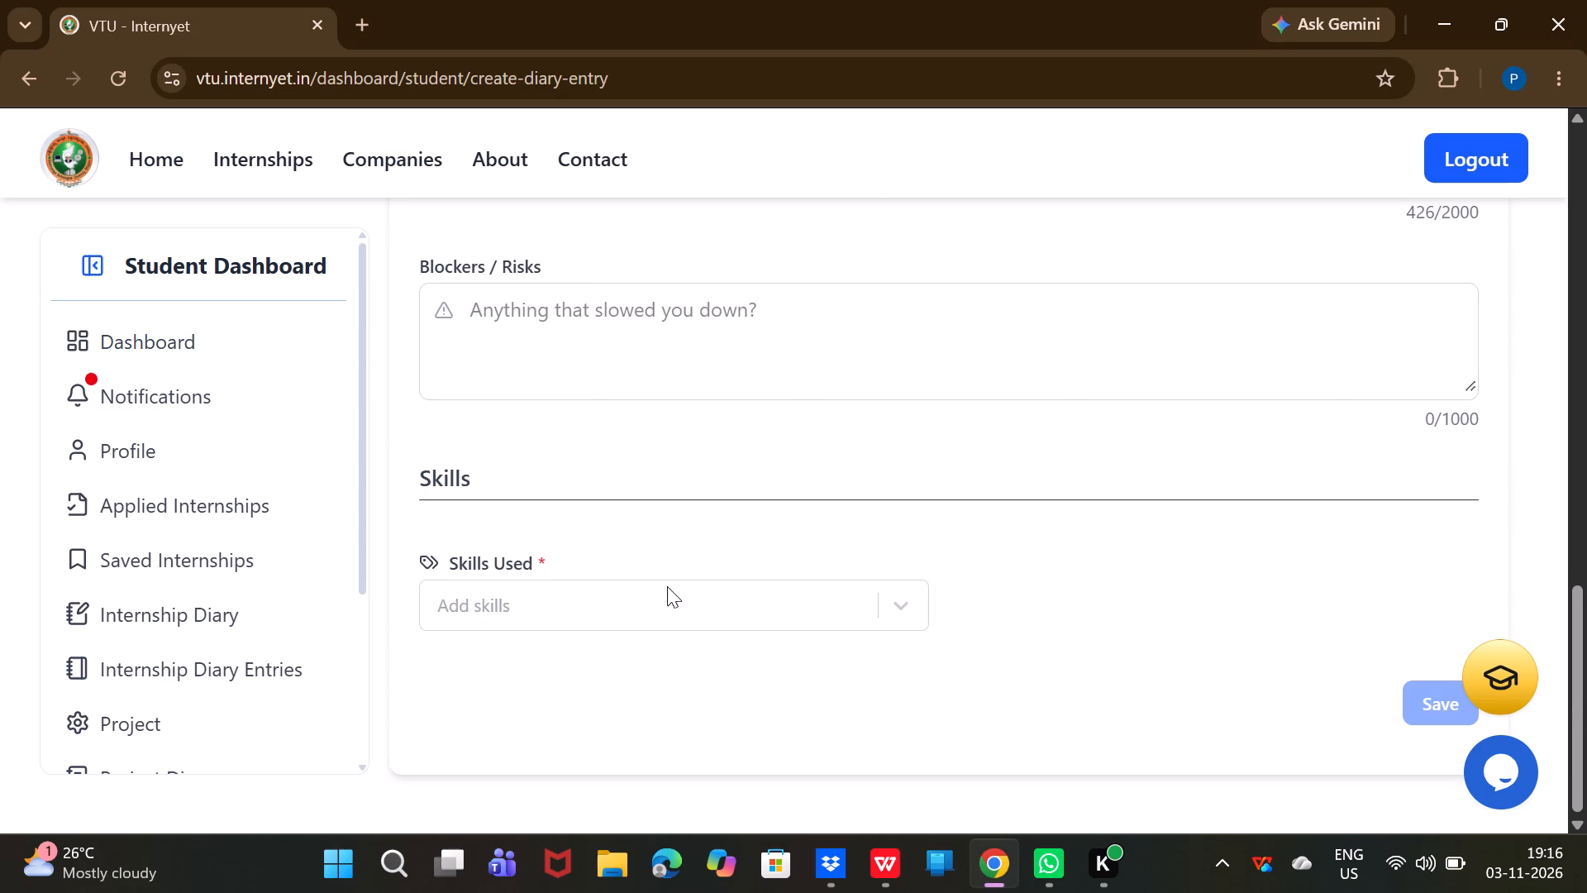
{"action": "left_click", "coordinate": [663, 608]}
{"action": "type", "text": "gene"}
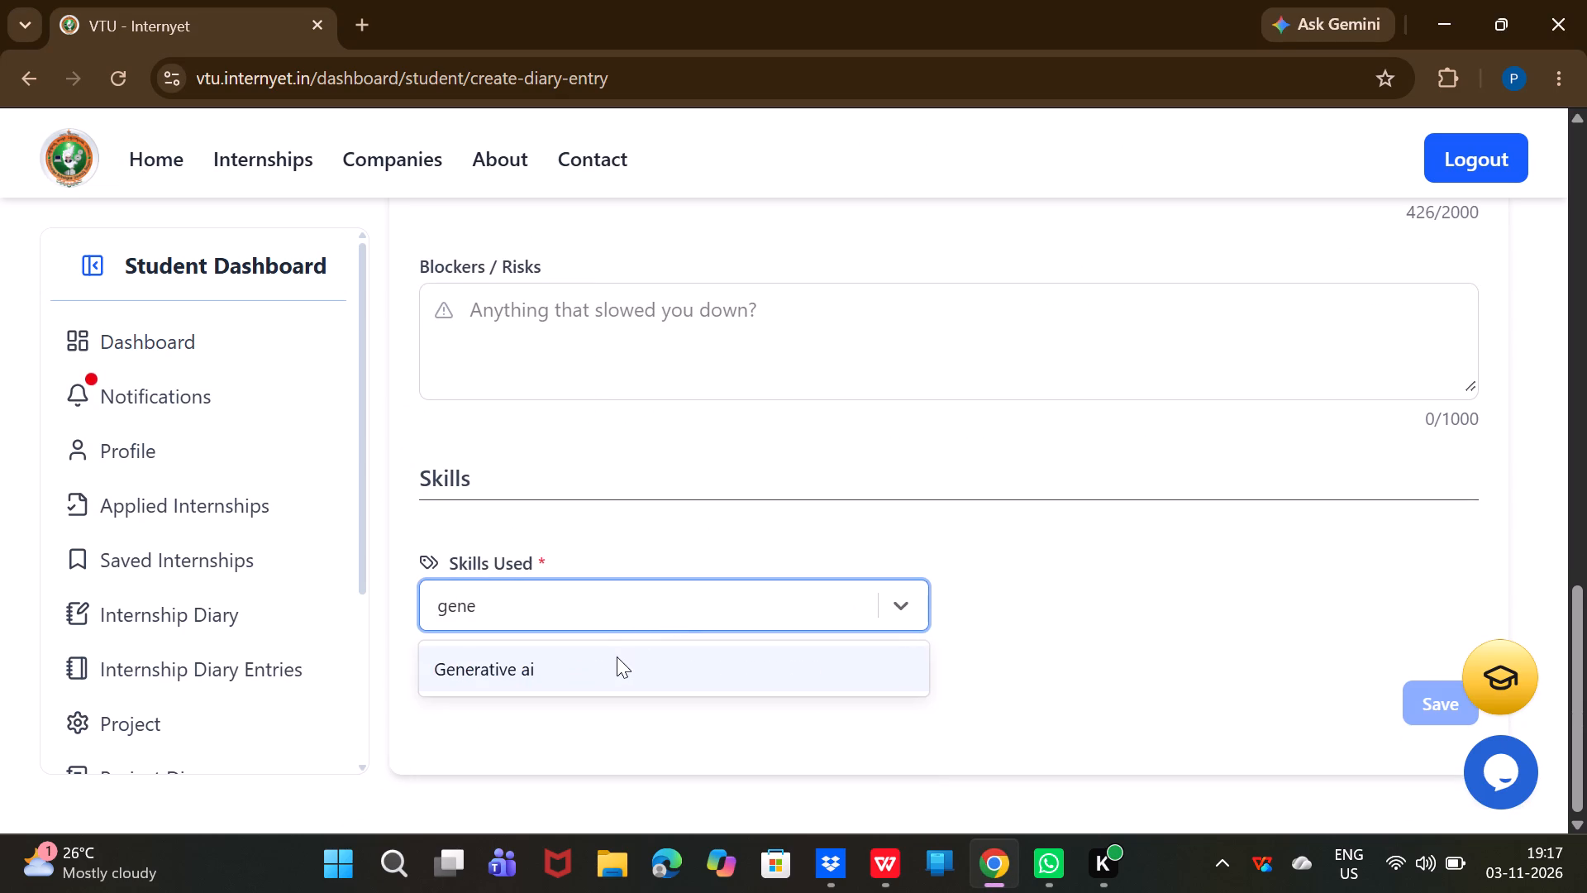
{"action": "left_click", "coordinate": [617, 659]}
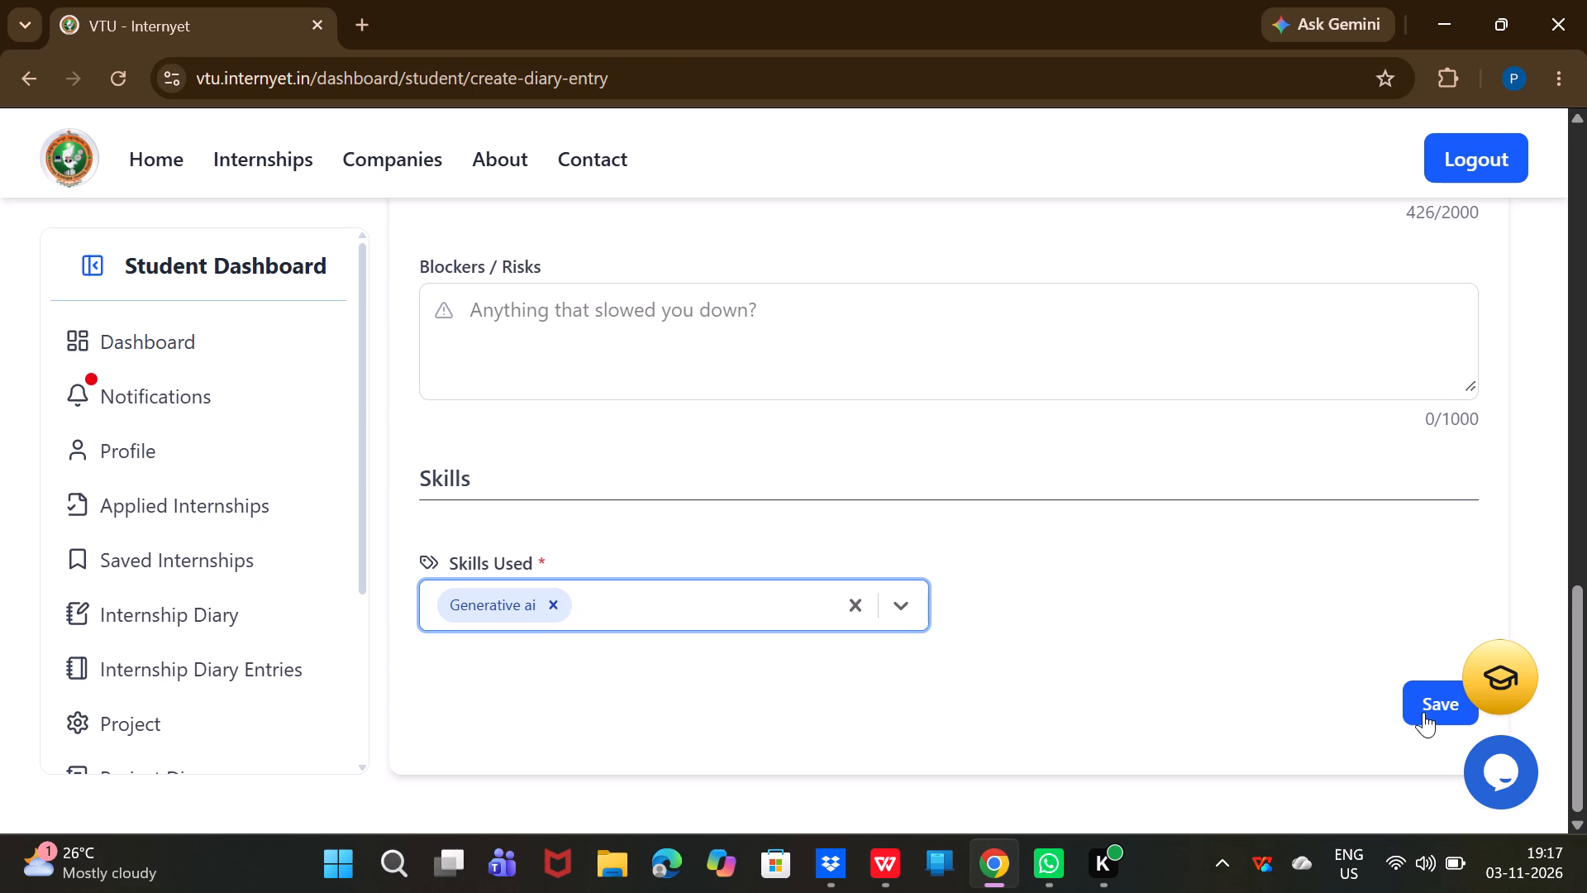
{"action": "left_click", "coordinate": [1423, 709]}
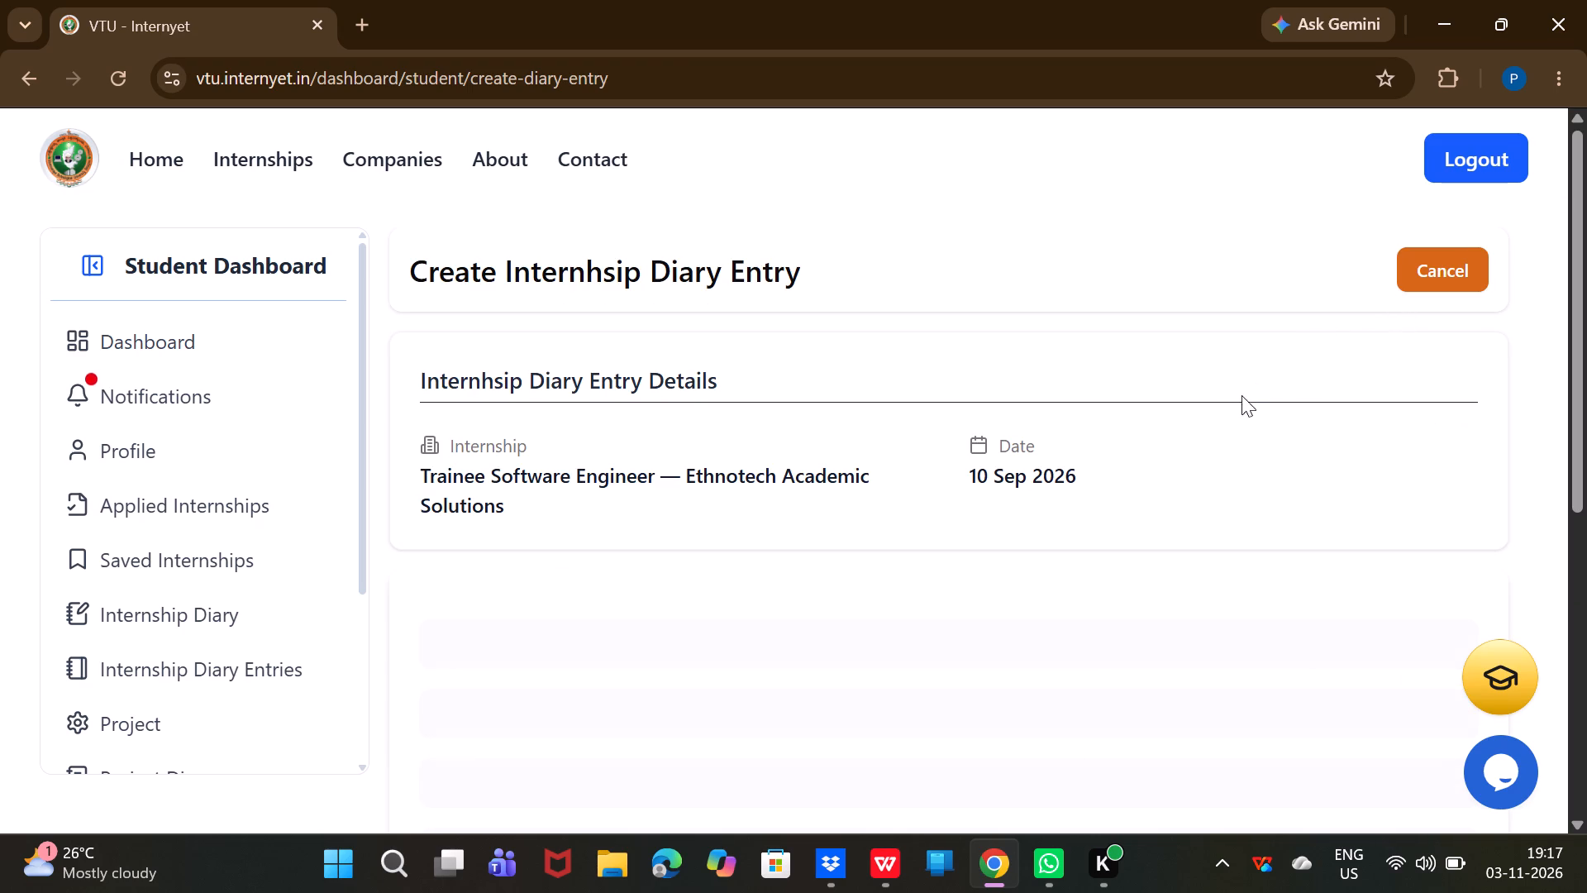
In the WPS Office reference document, copy the Day 22 Work Summary text.
{"action": "left_click", "coordinate": [867, 883]}
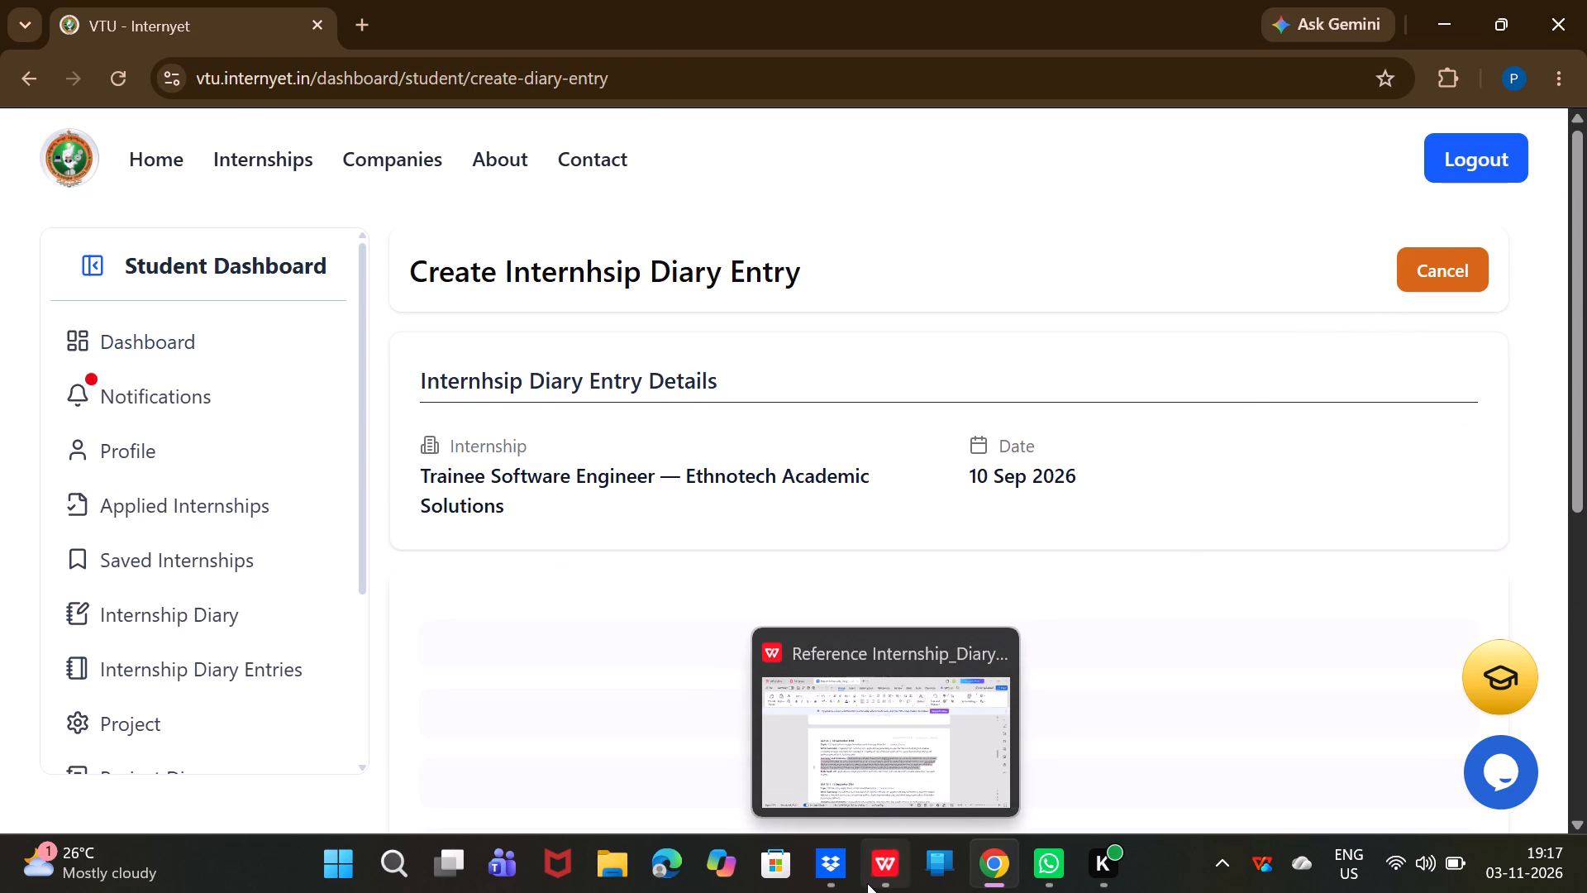
{"action": "scroll", "coordinate": [797, 697], "scroll_direction": "down", "scroll_amount": 4}
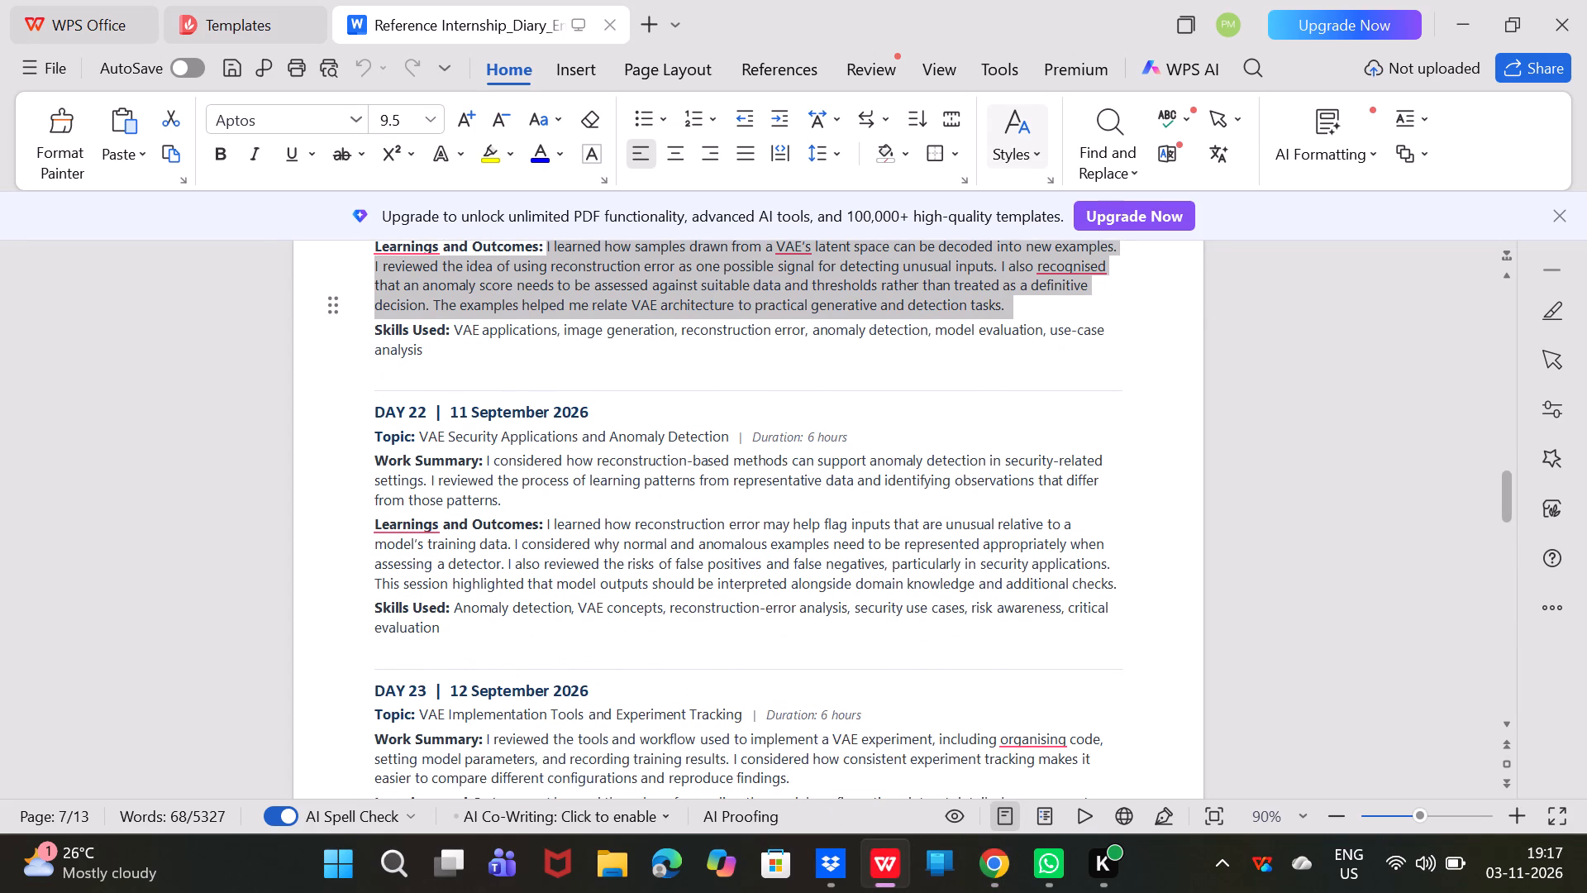
{"action": "left_click_drag", "start_coordinate": [481, 457], "coordinate": [501, 496]}
{"action": "key", "text": "ctrl+c"}
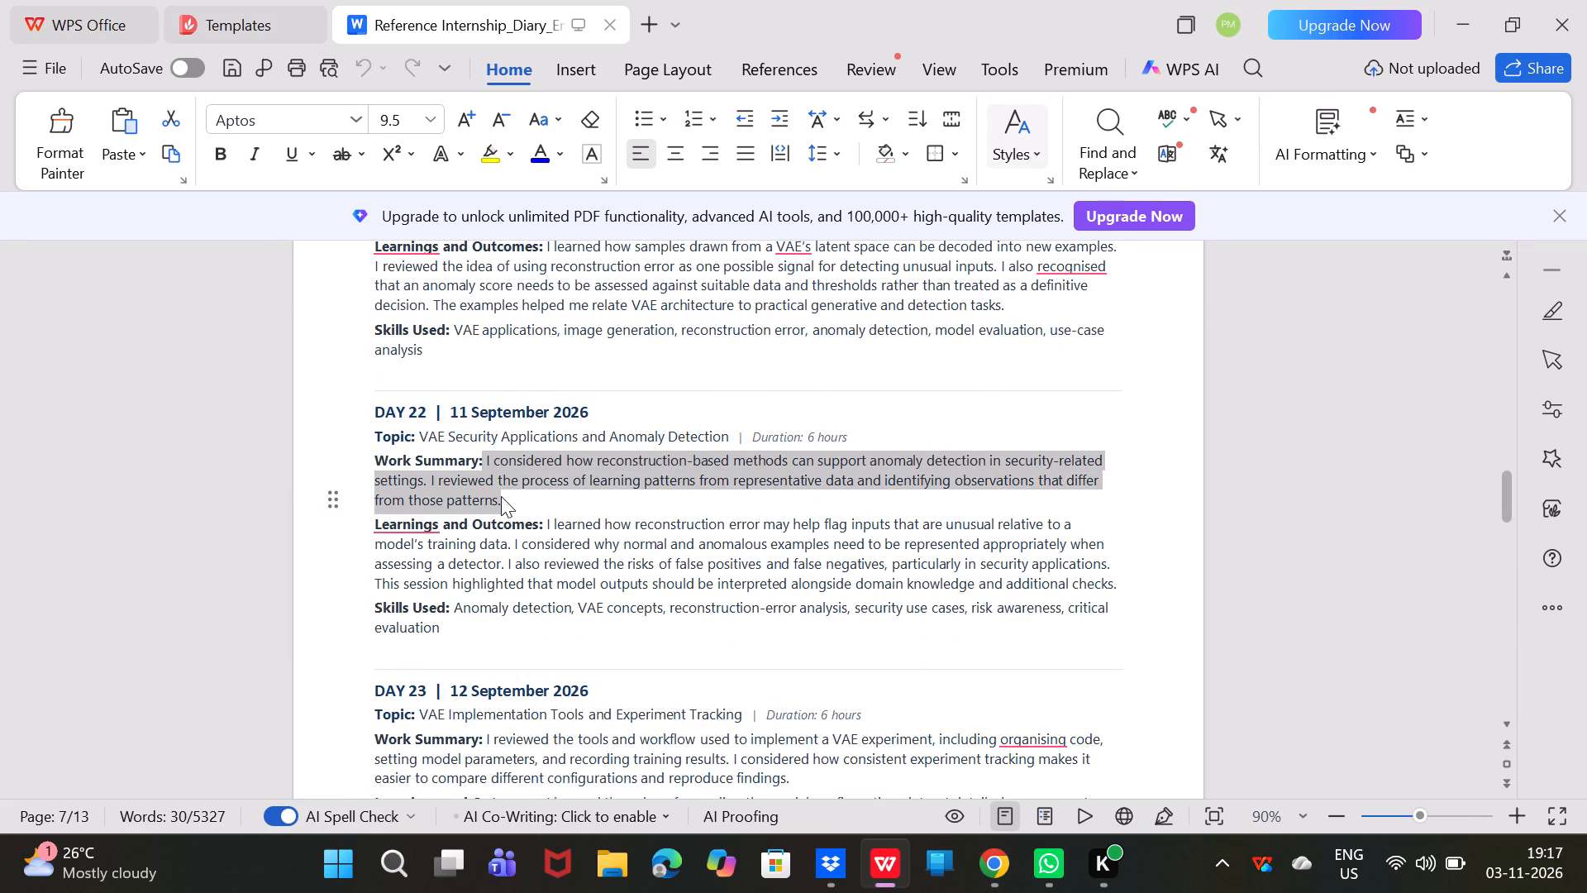
In Chrome, open a new diary entry for the Trainee Software Engineer — Ethnotech Academic Solutions internship dated 11 September 2026.
{"action": "left_click", "coordinate": [990, 860]}
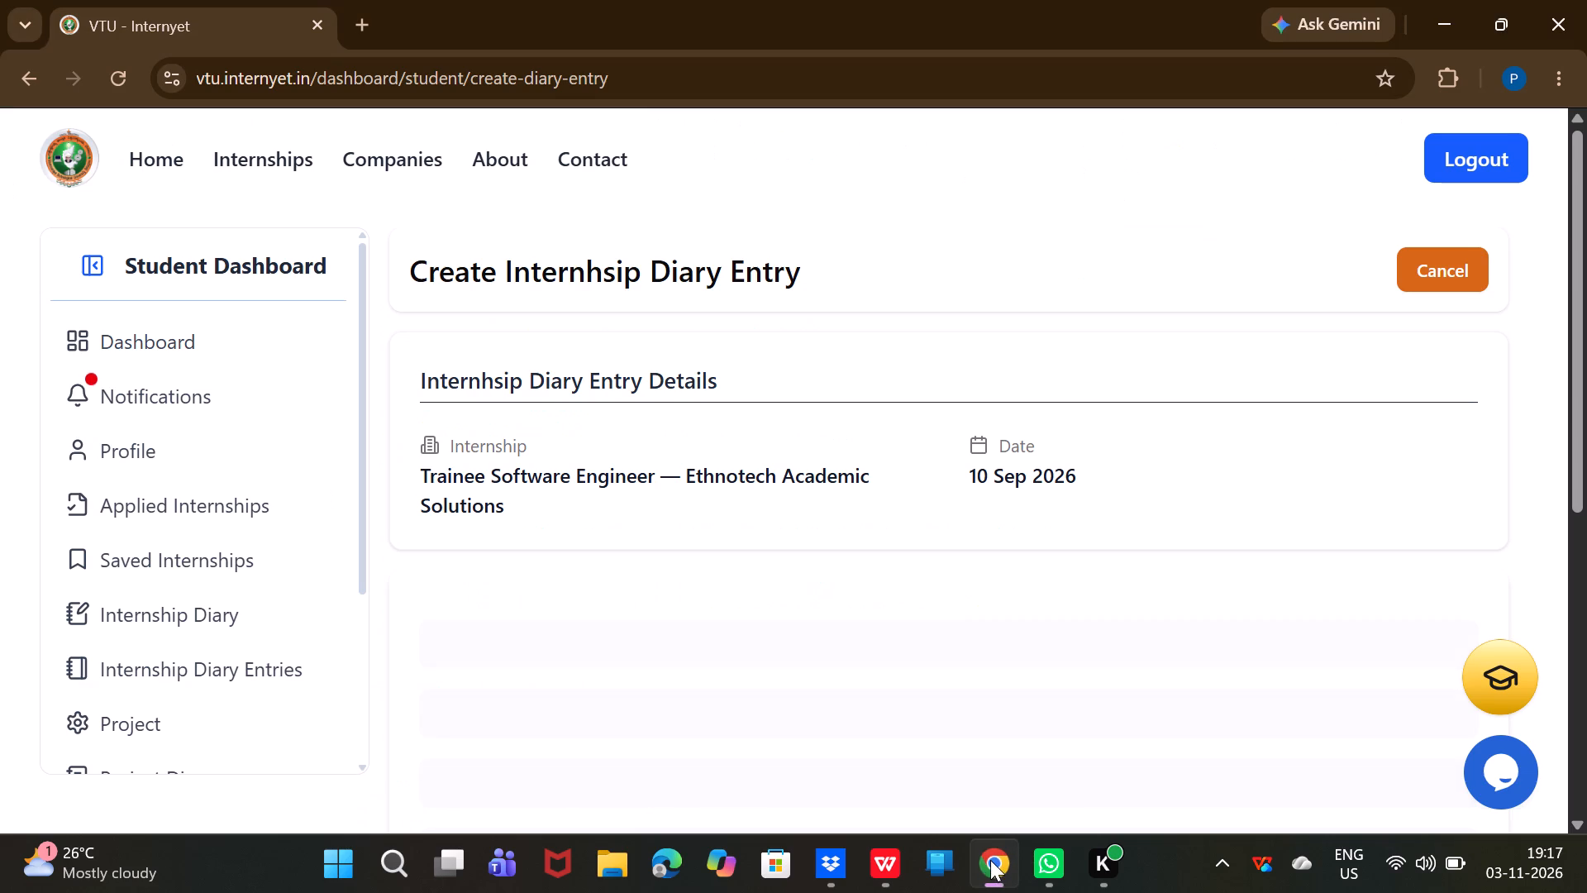
{"action": "scroll", "coordinate": [1012, 632], "scroll_direction": "down", "scroll_amount": 1}
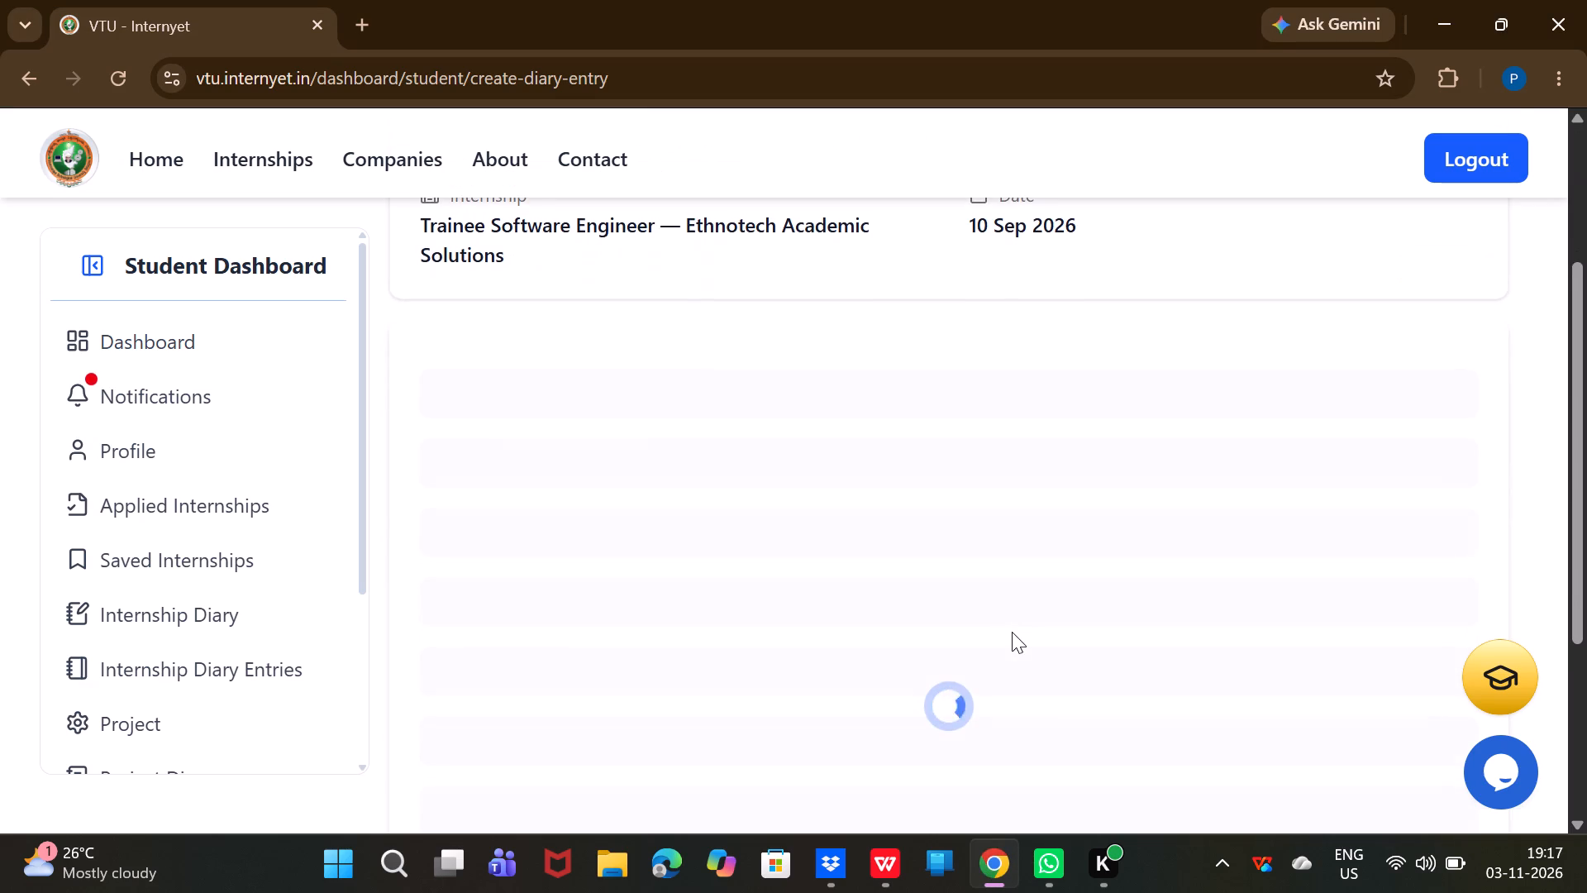
{"action": "scroll", "coordinate": [1012, 632], "scroll_direction": "down", "scroll_amount": 1}
{"action": "scroll", "coordinate": [1012, 632], "scroll_direction": "up", "scroll_amount": 4}
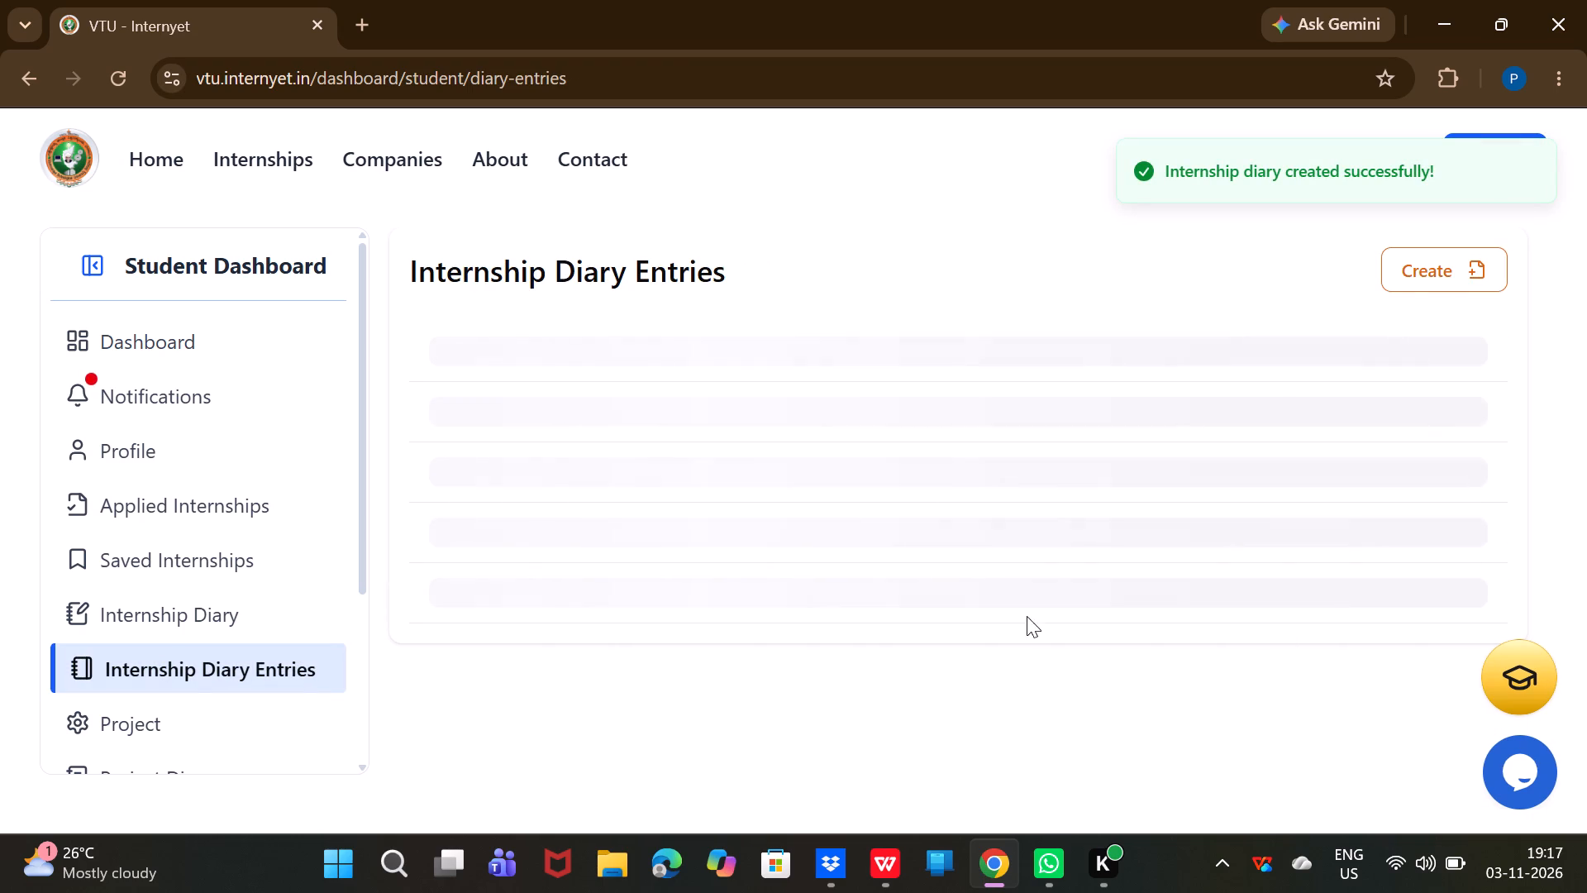
{"action": "left_click", "coordinate": [1486, 271]}
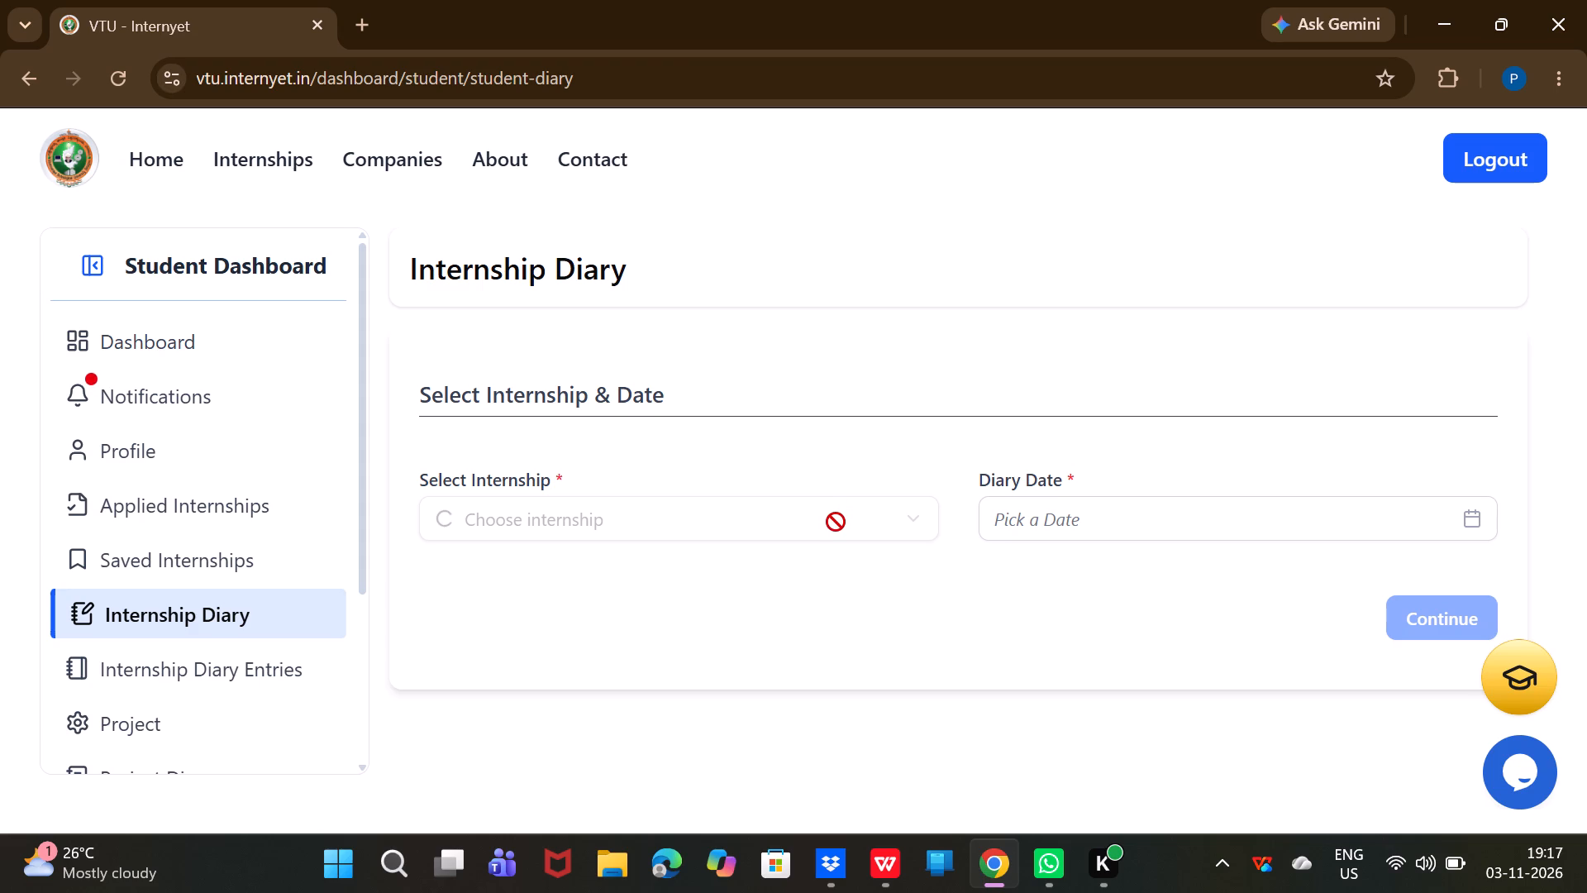
{"action": "left_click", "coordinate": [876, 882]}
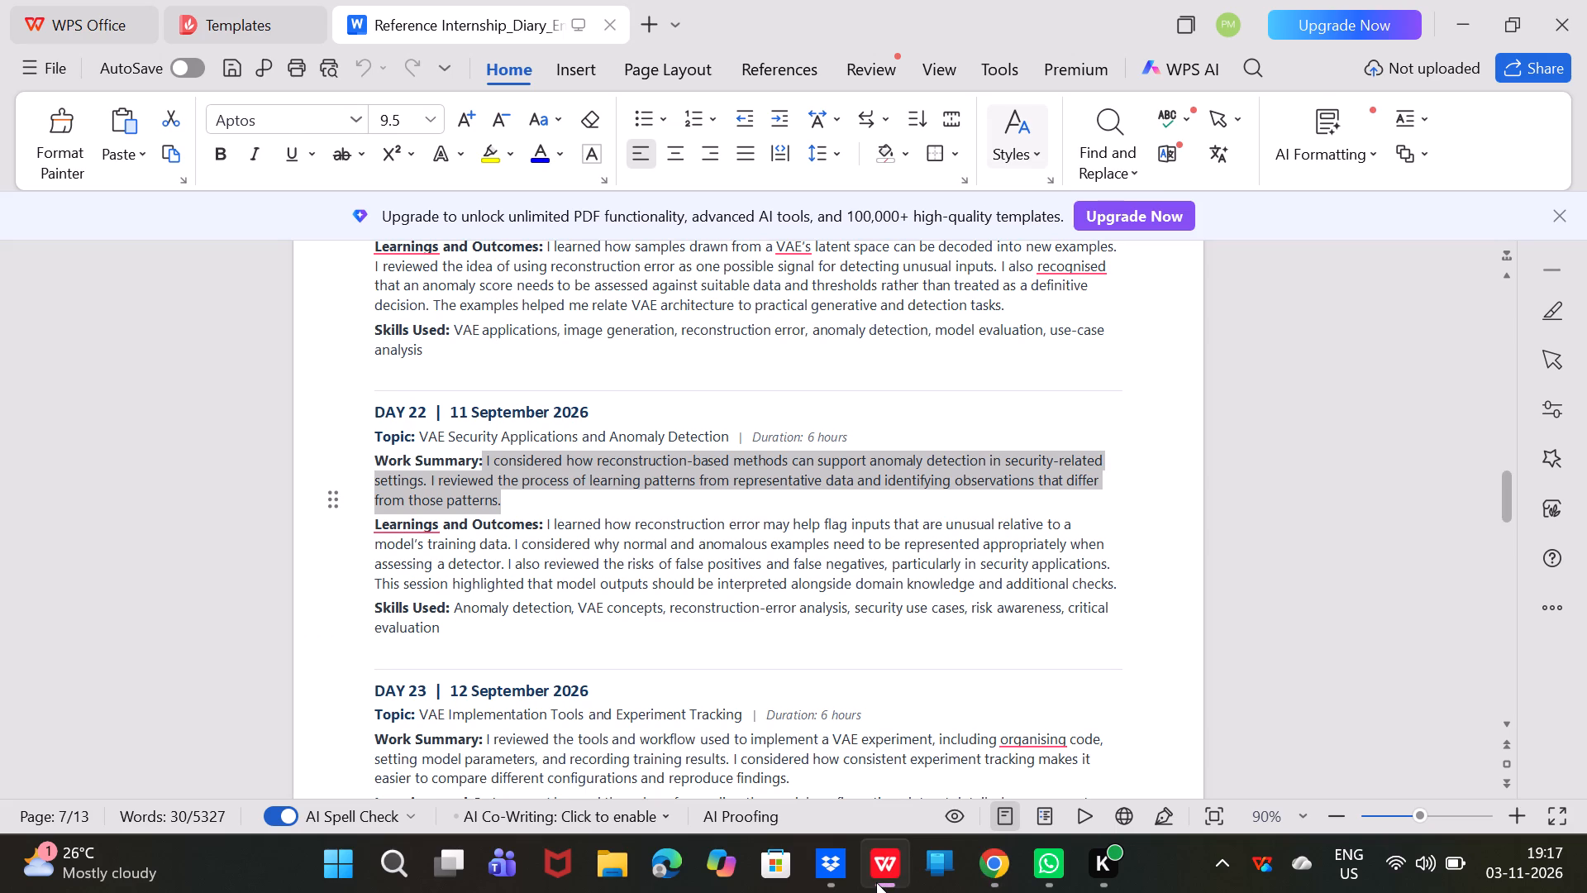
{"action": "left_click", "coordinate": [876, 882]}
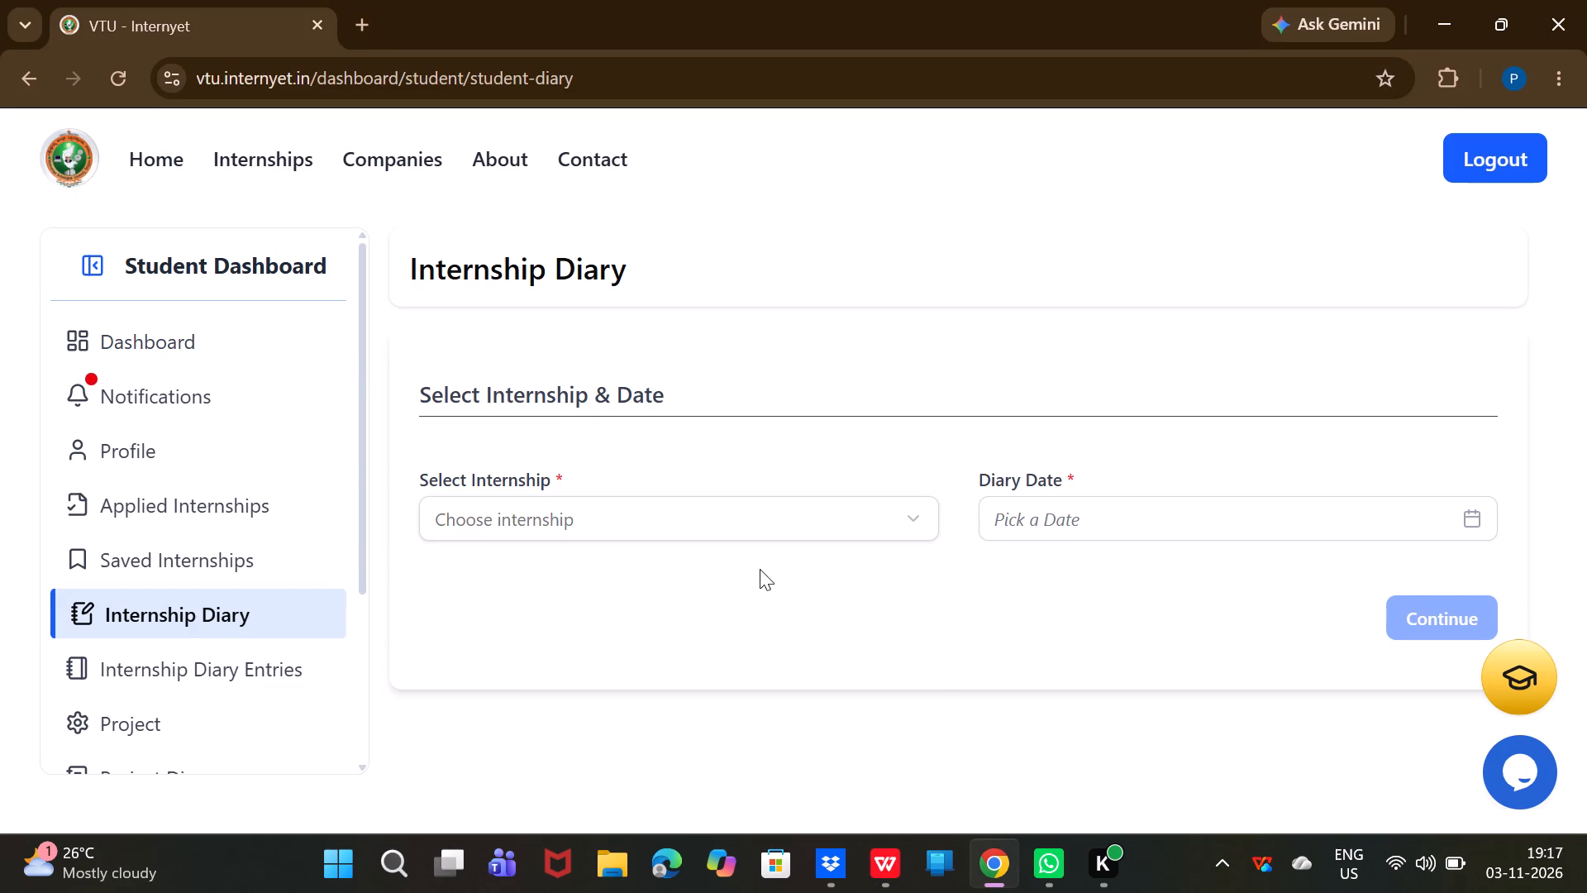
{"action": "left_click", "coordinate": [760, 509]}
{"action": "left_click", "coordinate": [746, 584]}
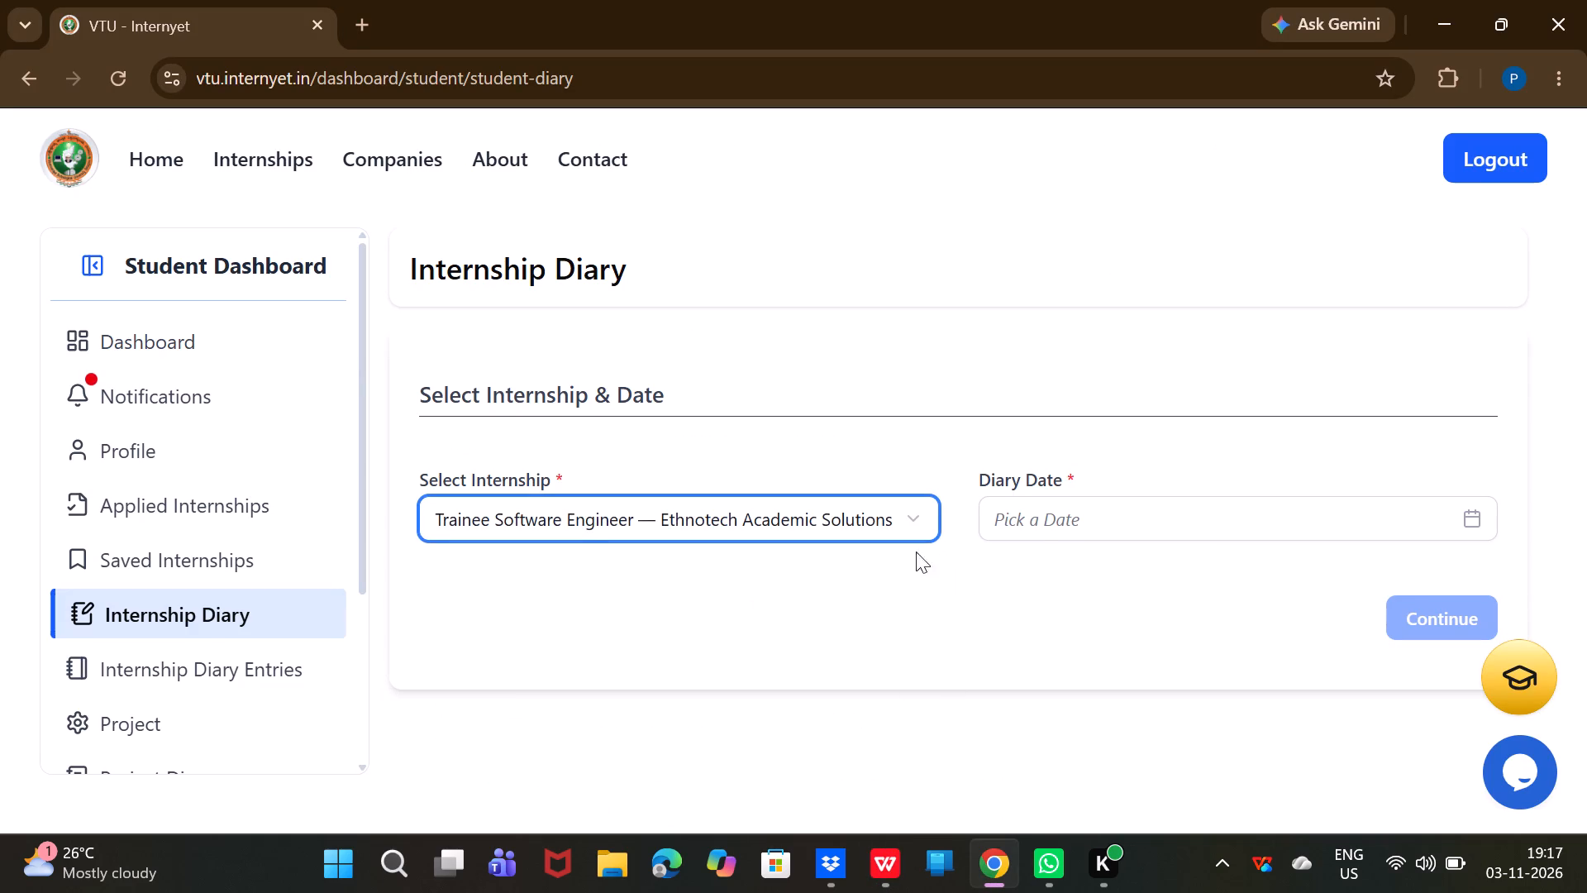
{"action": "left_click", "coordinate": [1039, 529]}
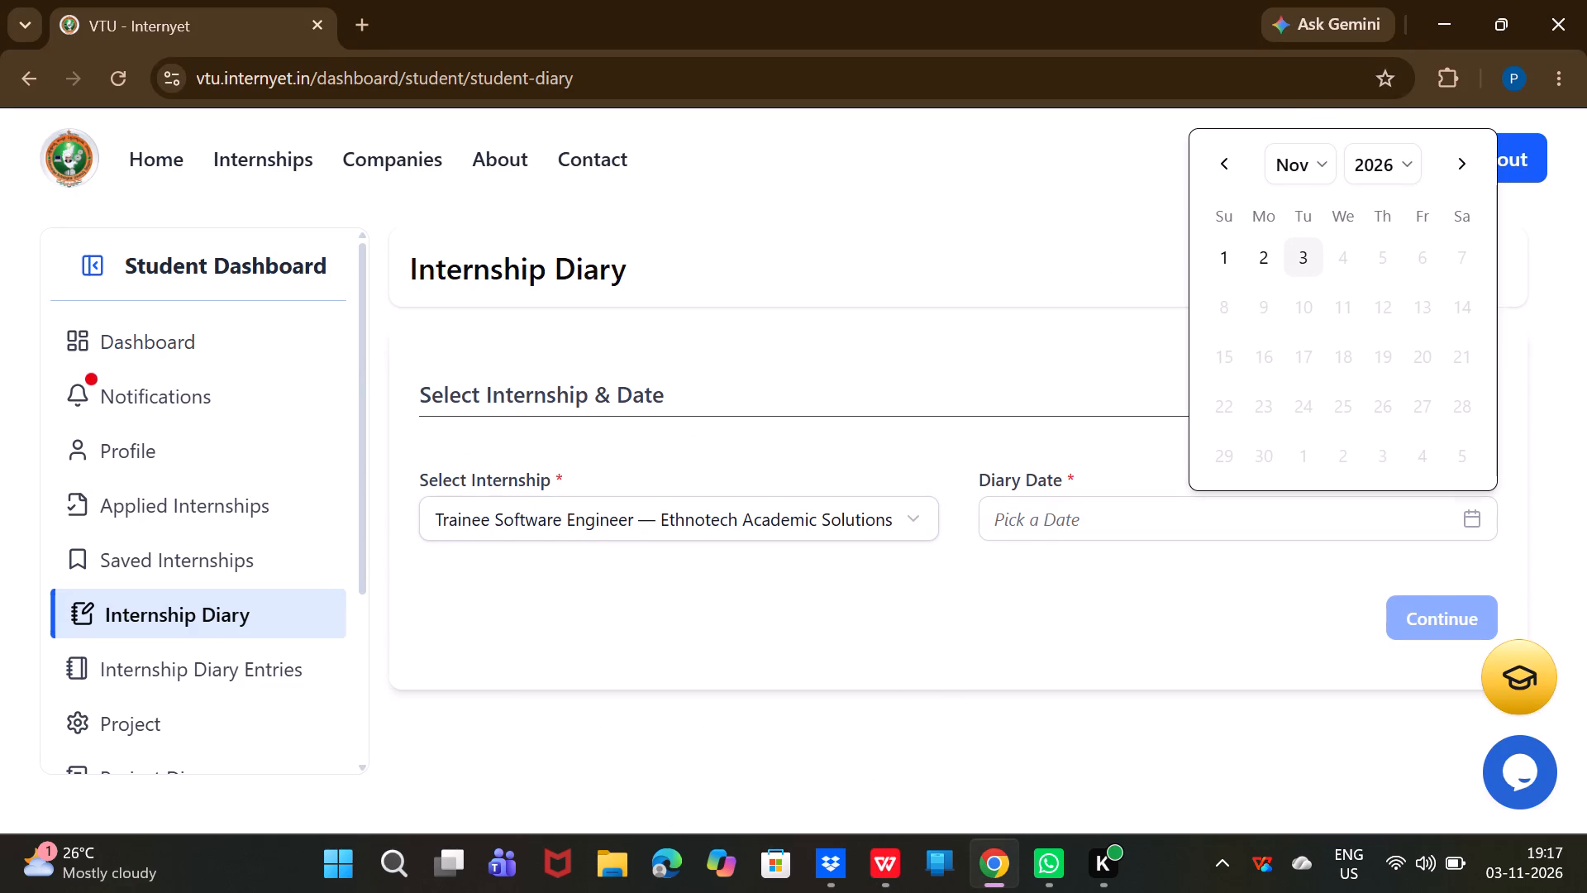
{"action": "left_click", "coordinate": [1309, 148]}
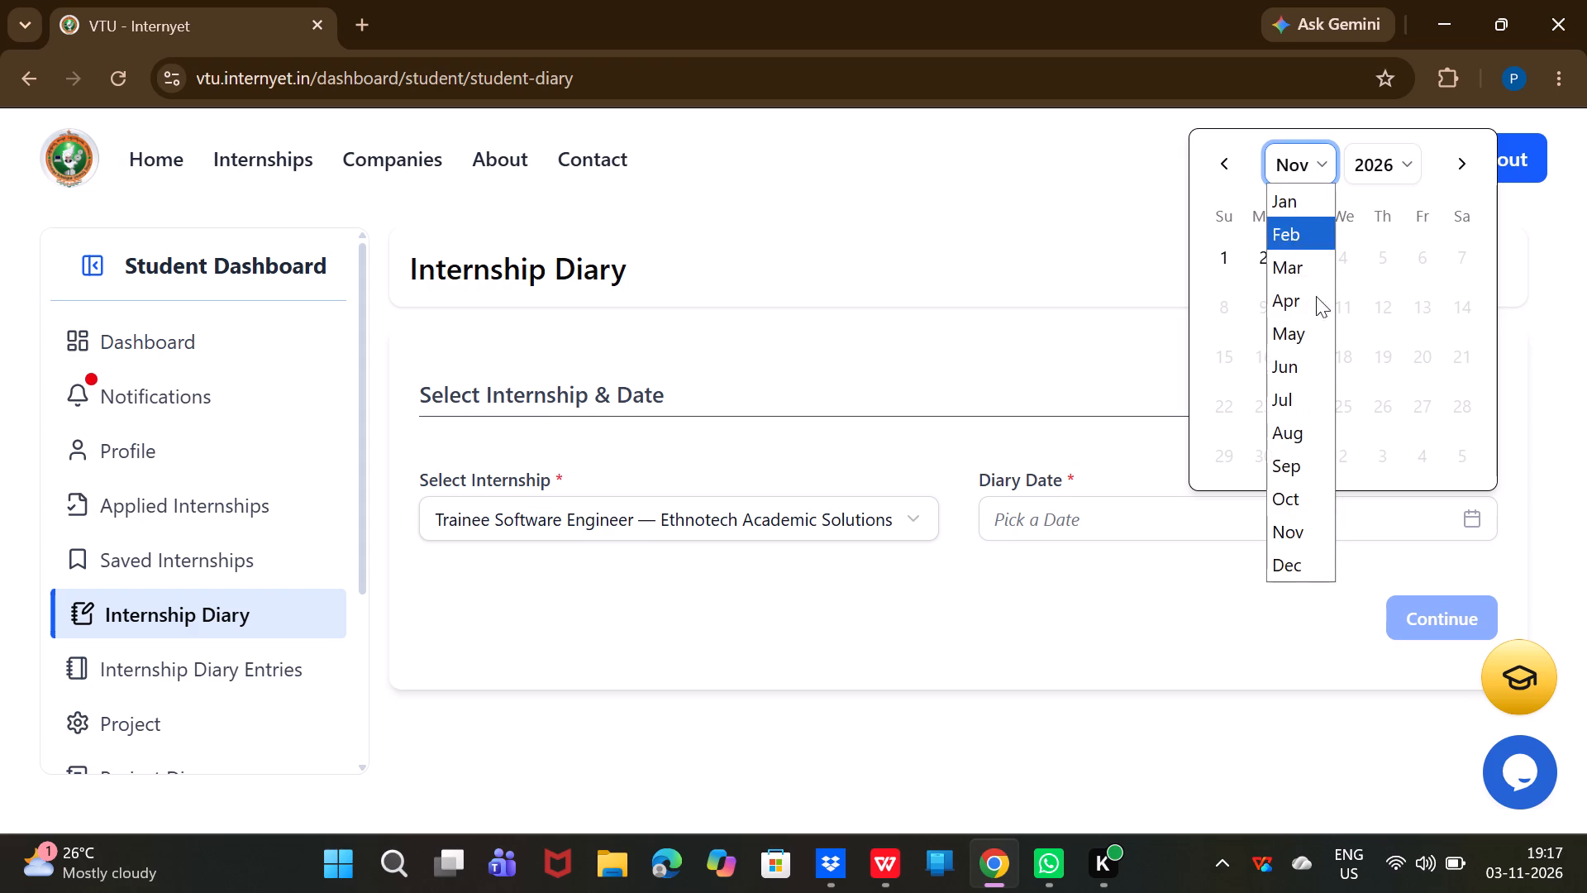
{"action": "left_click", "coordinate": [1297, 461]}
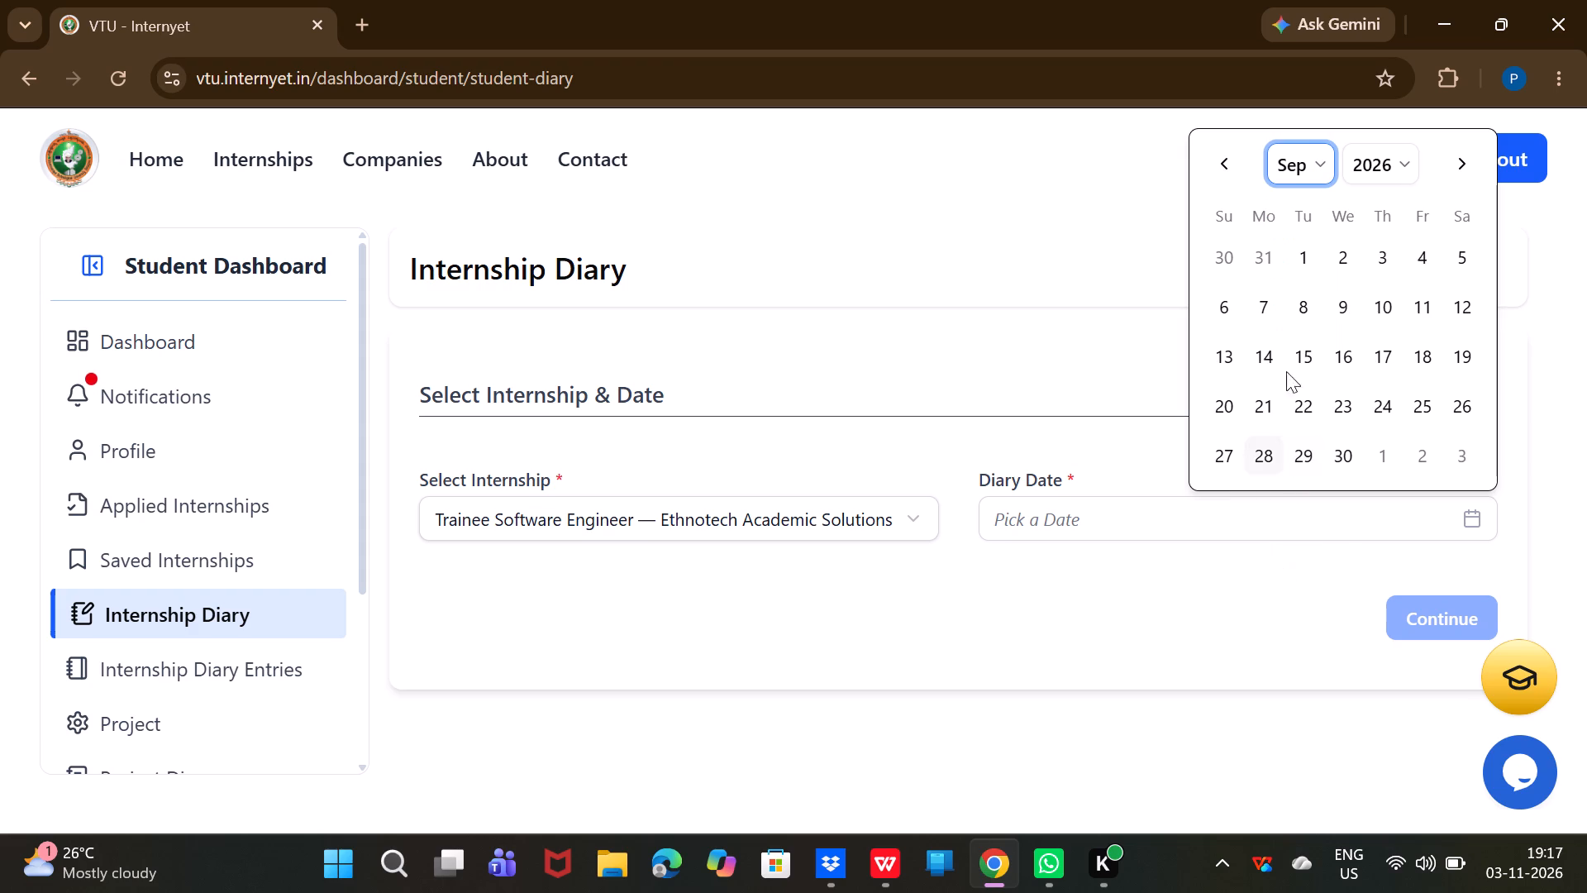
{"action": "left_click", "coordinate": [1420, 314]}
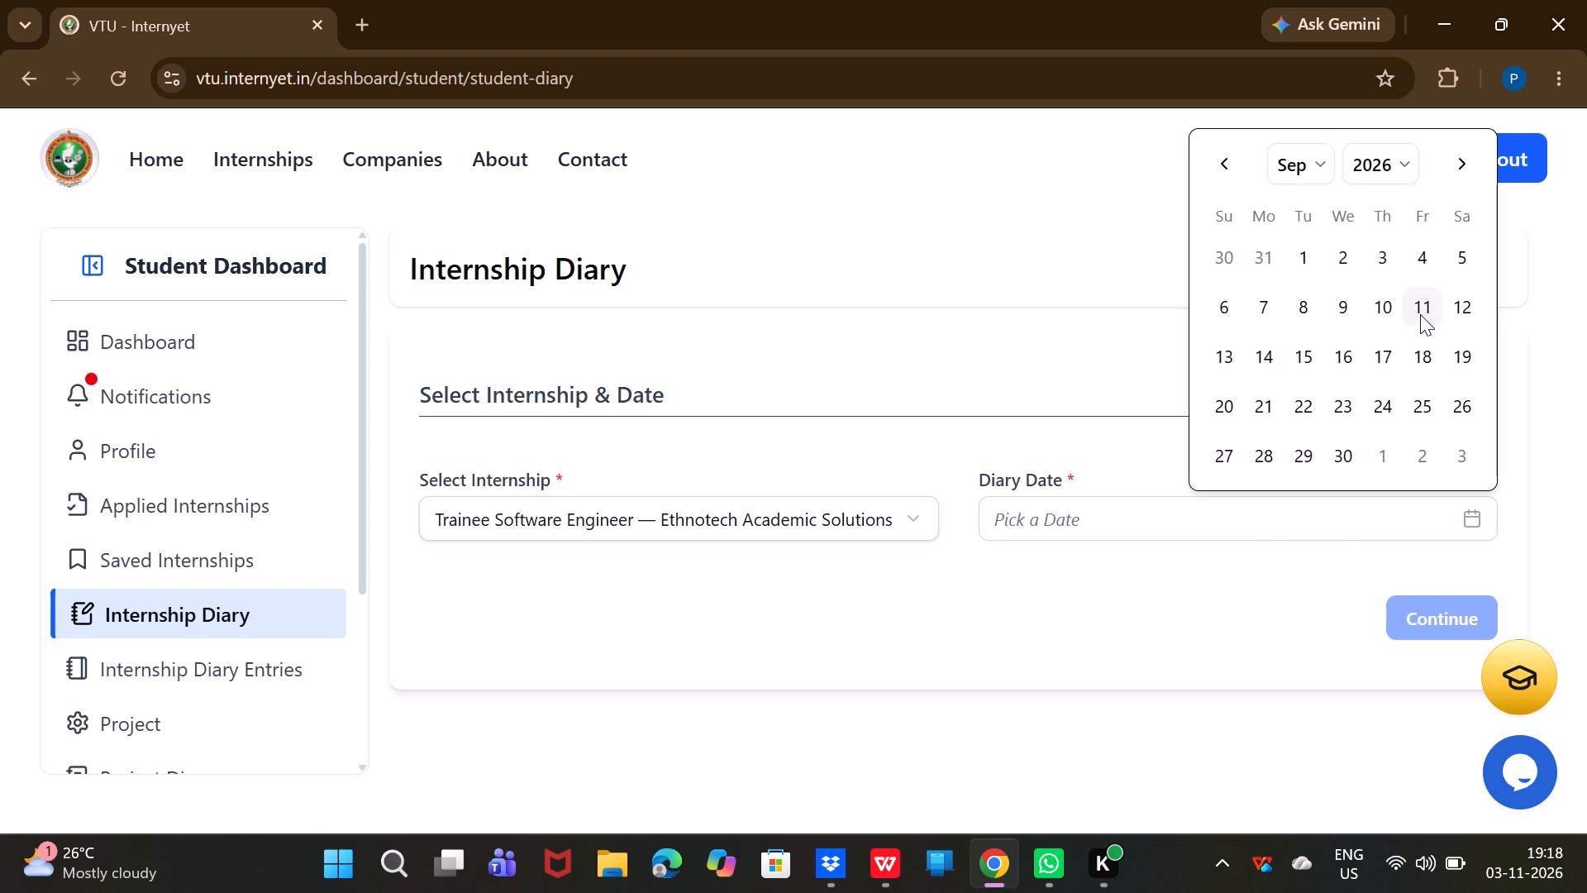
{"action": "left_click", "coordinate": [1467, 600]}
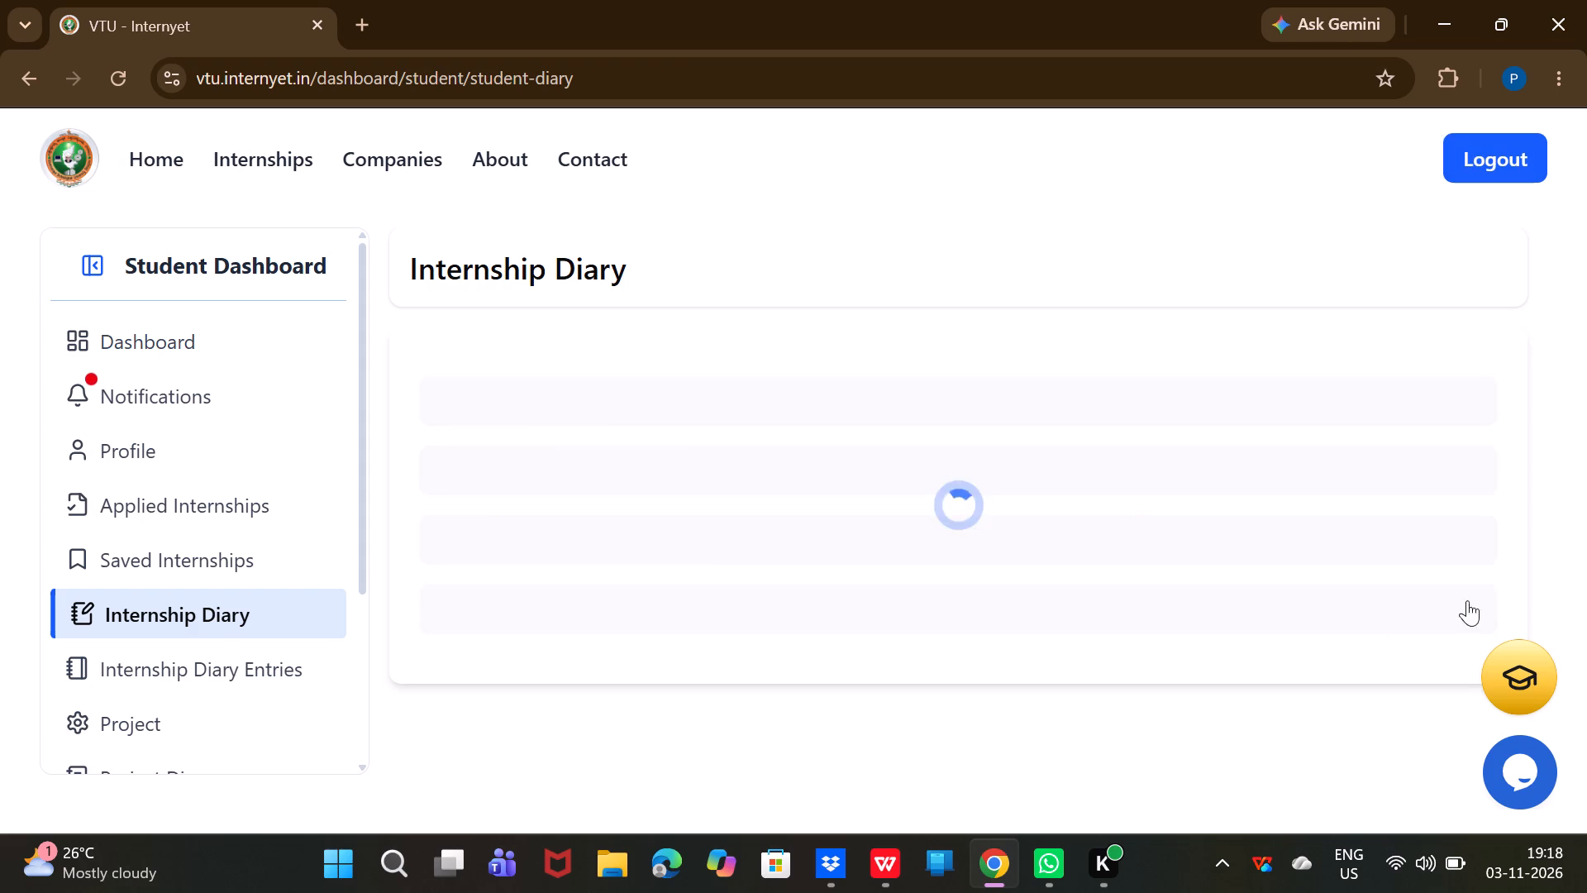
Paste the copied Day 22 text into the Work Summary field.
{"action": "scroll", "coordinate": [826, 585], "scroll_direction": "down", "scroll_amount": 2}
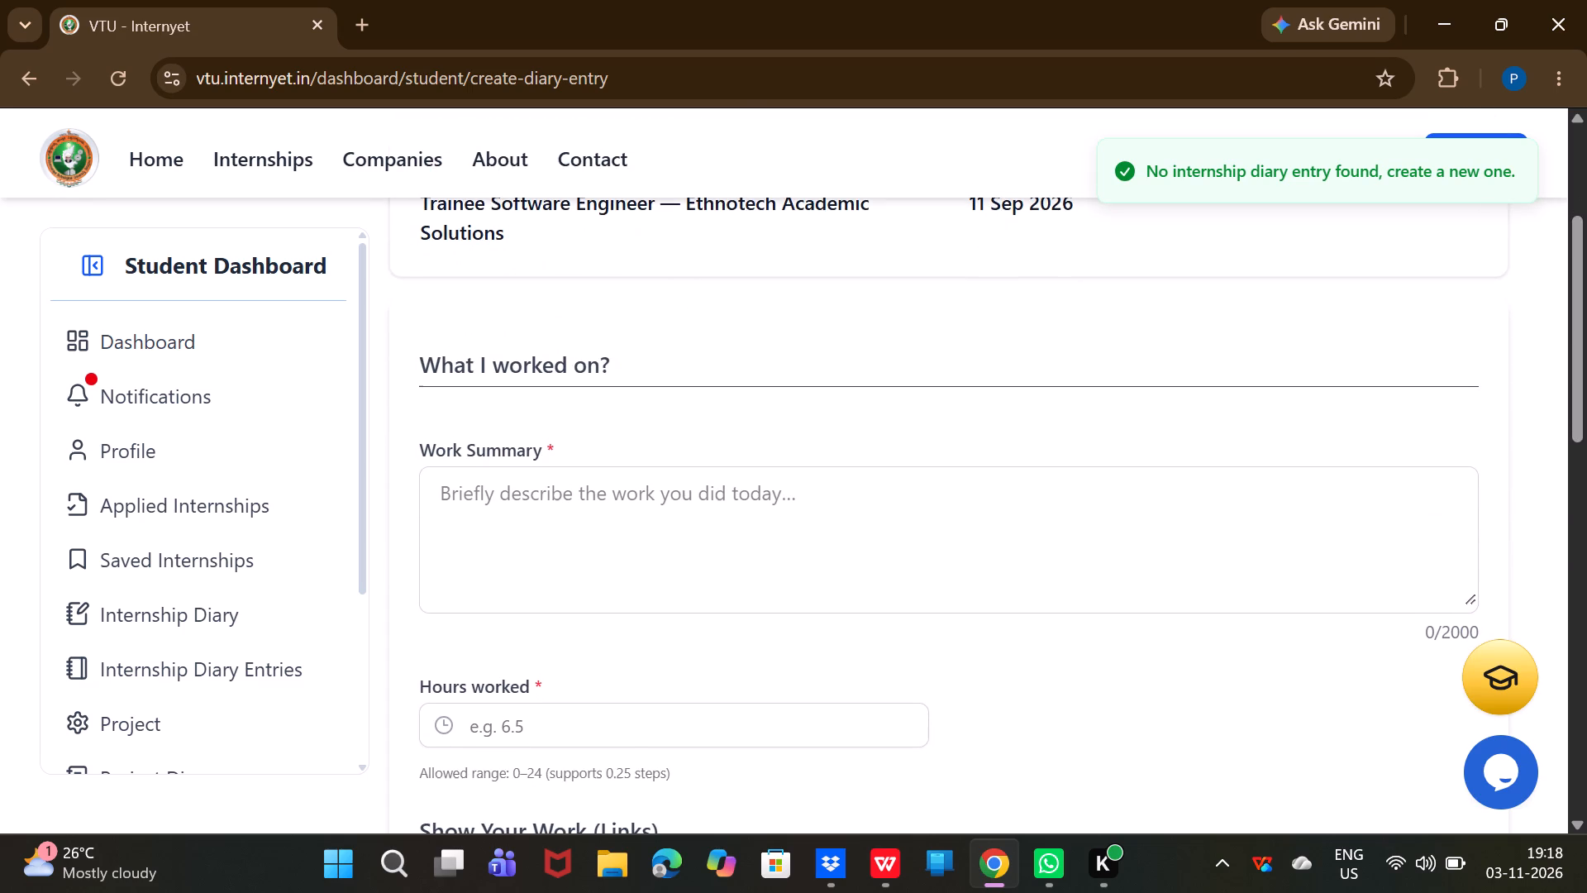
{"action": "left_click", "coordinate": [777, 532]}
{"action": "key", "text": "ctrl+v"}
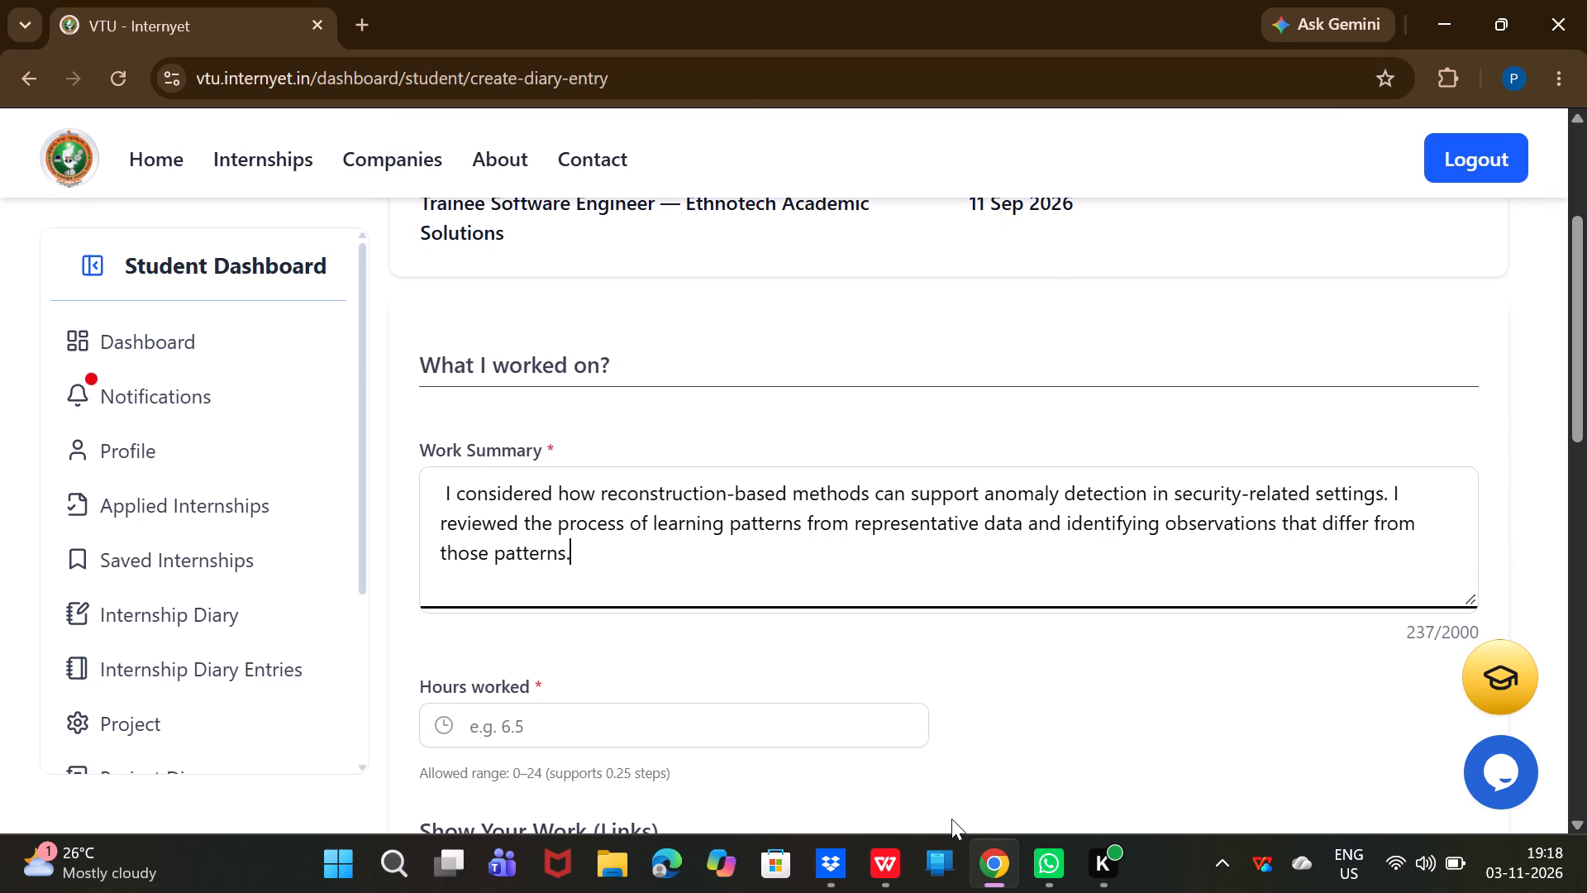
In the WPS Office reference document, copy the full Day 22 Learnings and Outcomes text.
{"action": "left_click", "coordinate": [887, 873]}
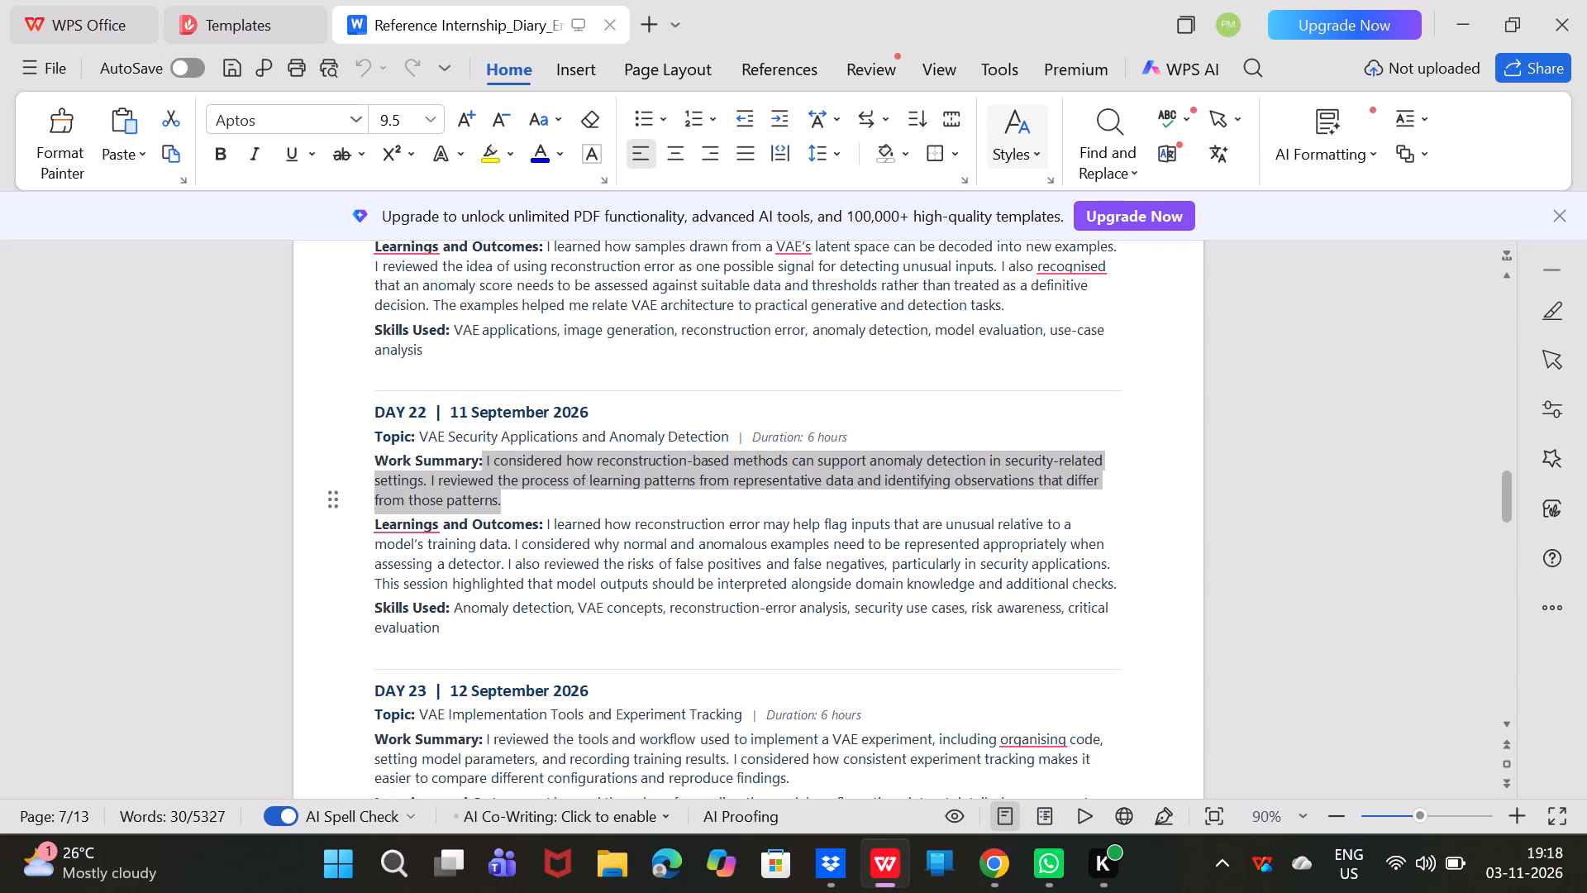
{"action": "left_click_drag", "start_coordinate": [545, 520], "coordinate": [1134, 560]}
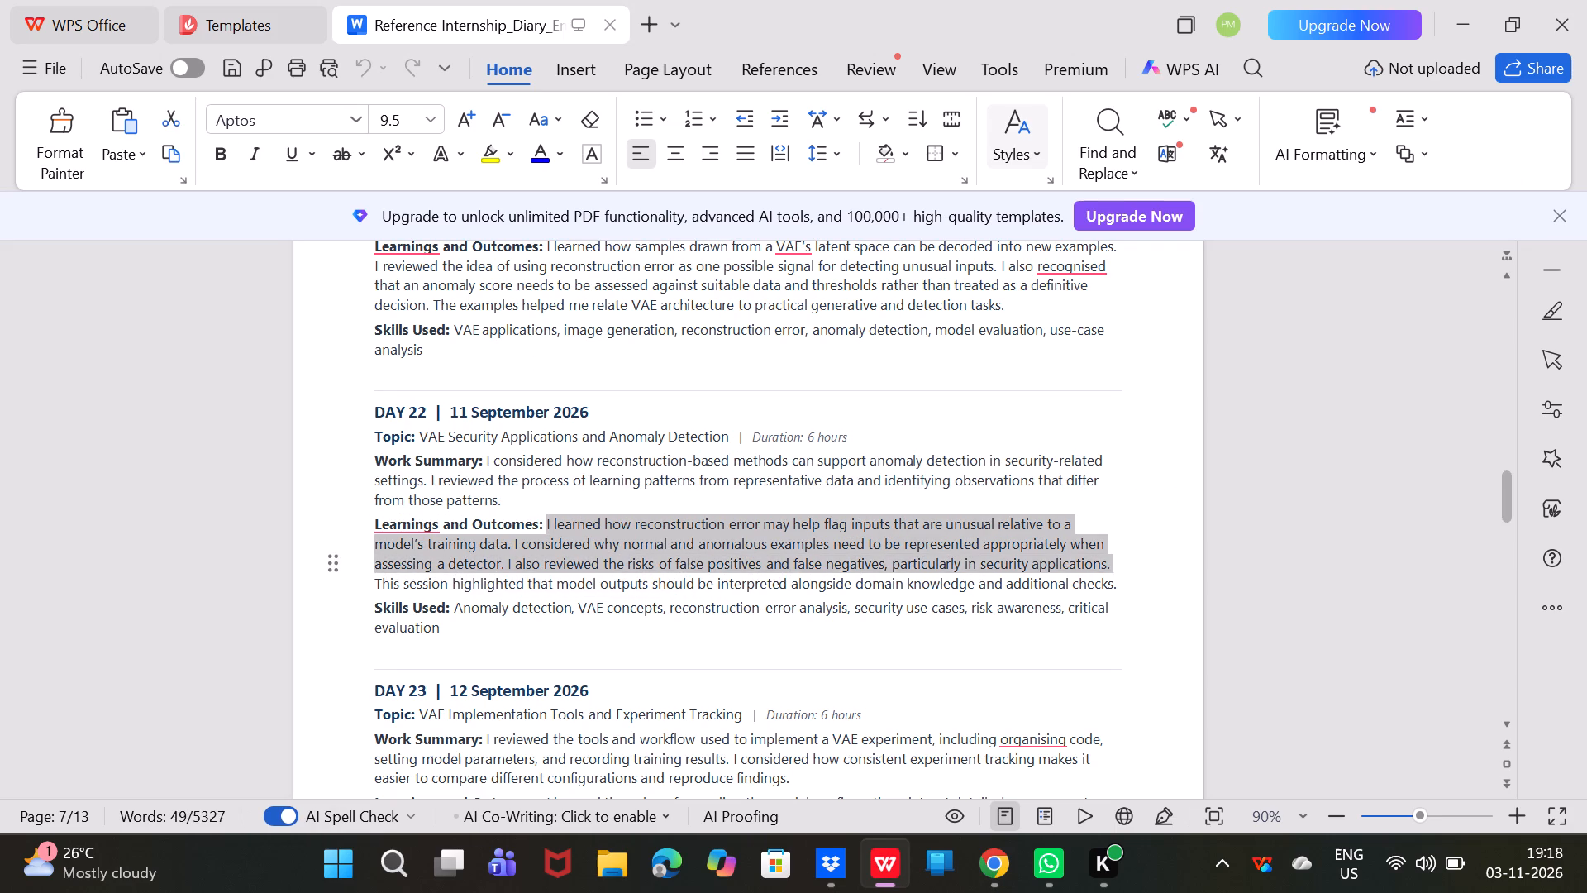
{"action": "left_click_drag", "start_coordinate": [1134, 560], "coordinate": [1125, 582]}
{"action": "key", "text": "ctrl+c"}
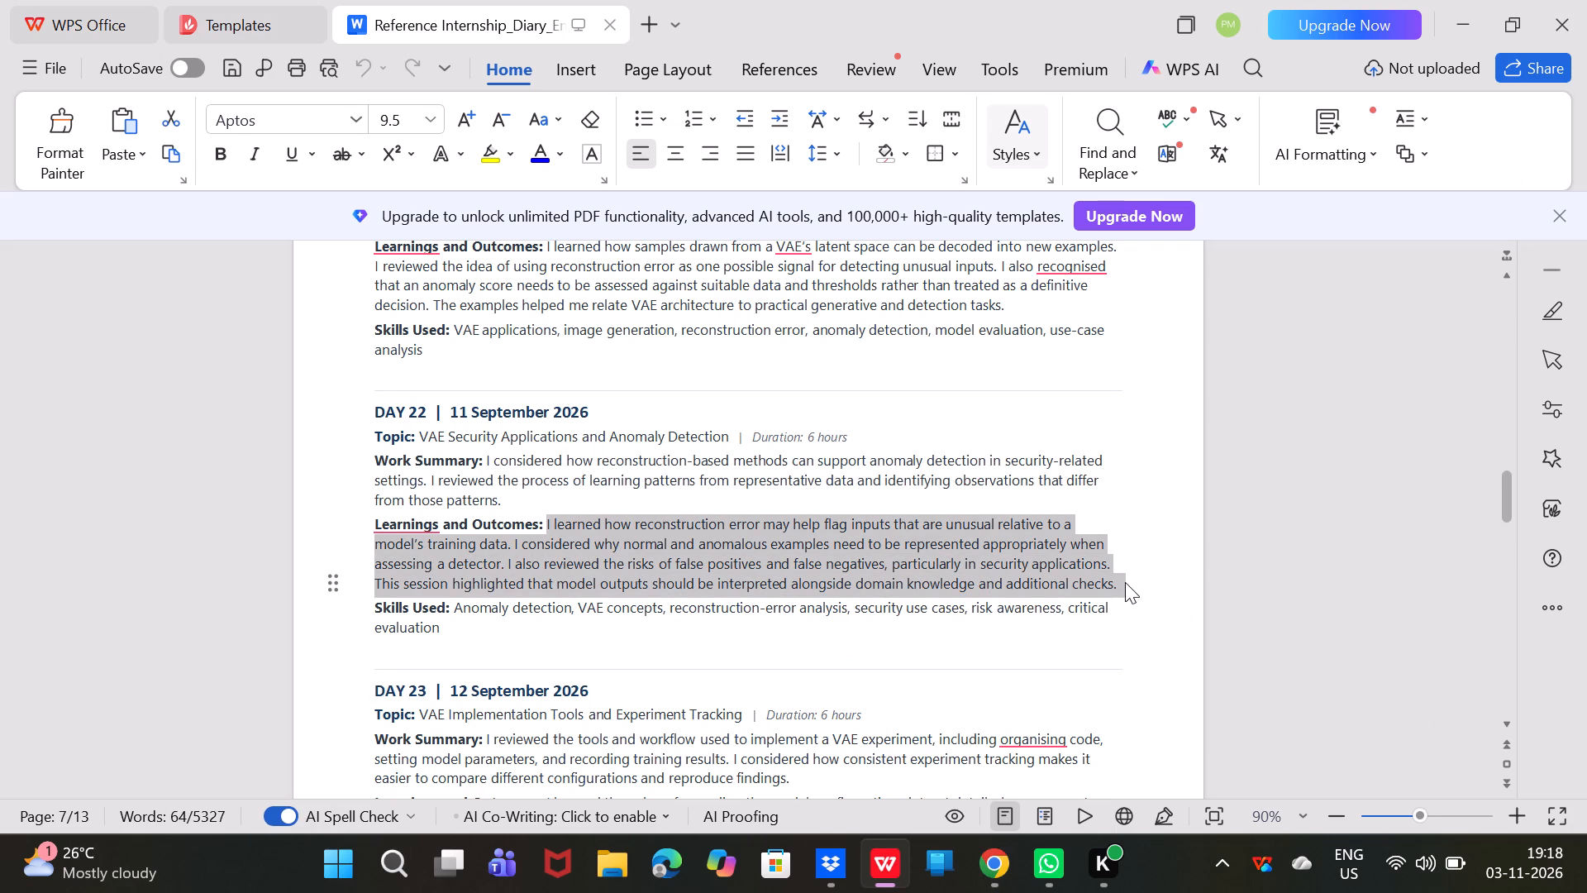
In Chrome, set Hours worked to 6 and paste the copied Day 22 text into the Learnings / Outcomes field.
{"action": "left_click", "coordinate": [992, 888]}
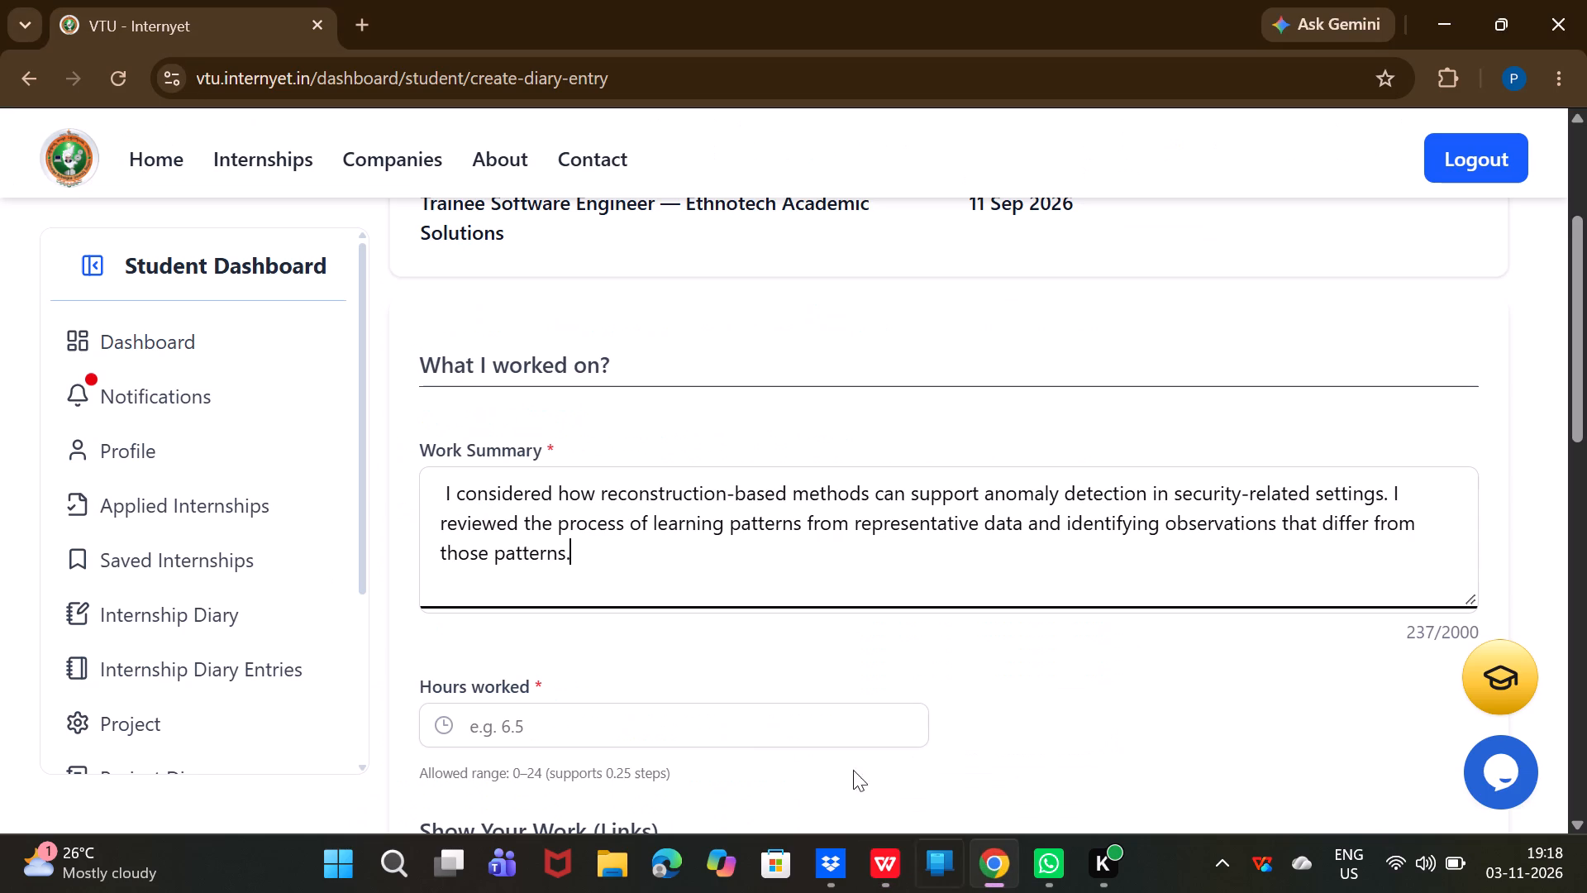
{"action": "scroll", "coordinate": [767, 668], "scroll_direction": "down", "scroll_amount": 3}
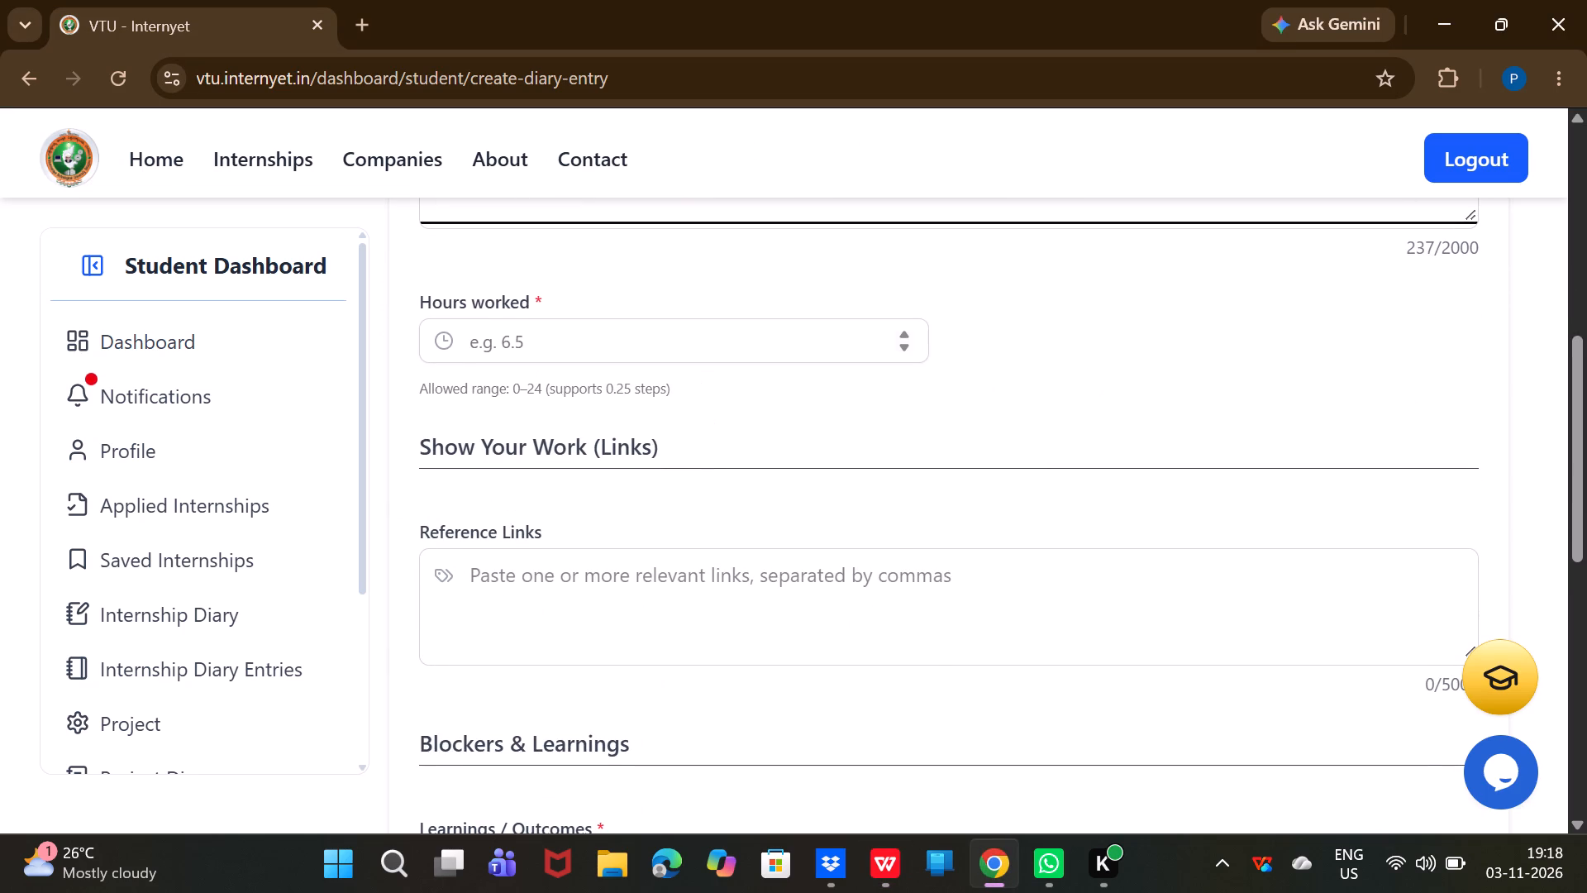
{"action": "left_click", "coordinate": [700, 336]}
{"action": "key", "text": "6"}
{"action": "scroll", "coordinate": [584, 635], "scroll_direction": "down", "scroll_amount": 2}
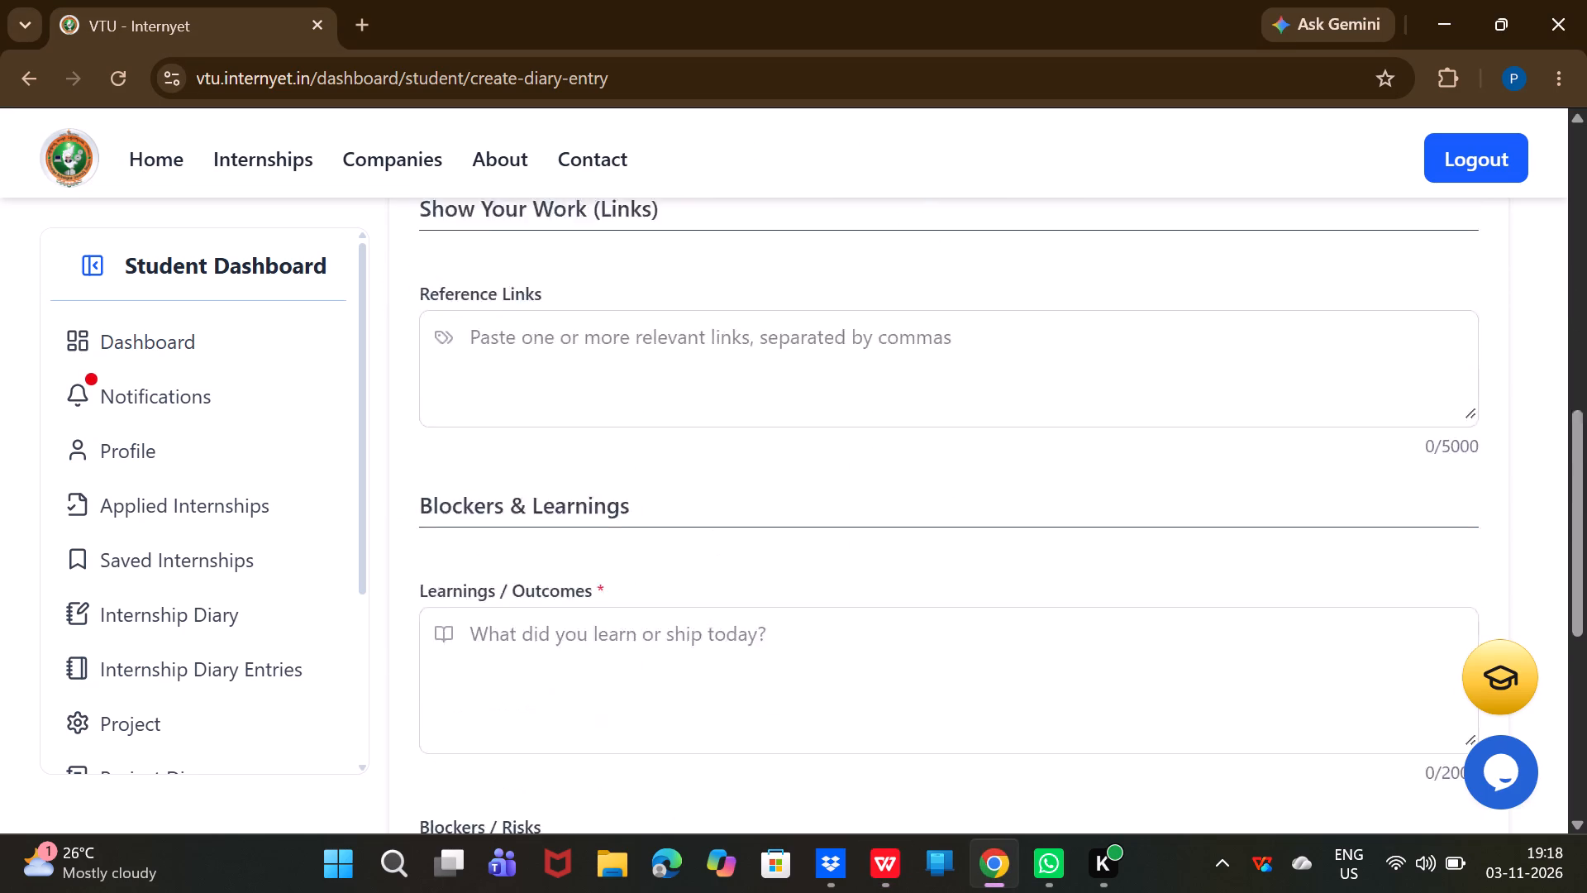
{"action": "scroll", "coordinate": [584, 635], "scroll_direction": "down", "scroll_amount": 1}
{"action": "left_click", "coordinate": [581, 590]}
{"action": "key", "text": "ctrl+v"}
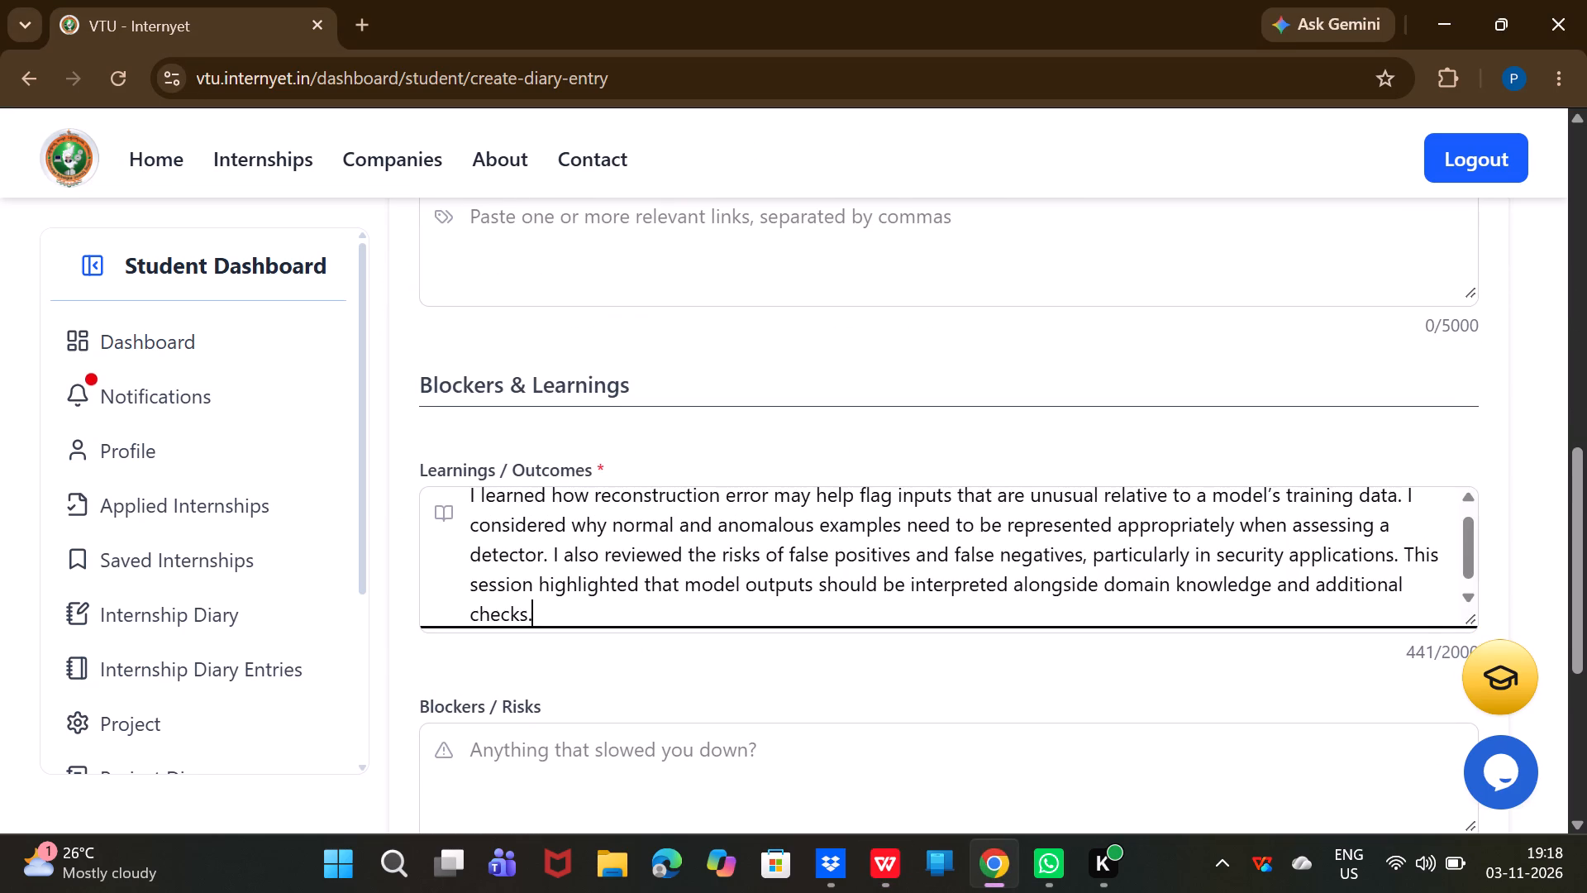
Add the Generative ai skill to the 11 September 2026 diary entry and save the entry.
{"action": "scroll", "coordinate": [581, 590], "scroll_direction": "down", "scroll_amount": 4}
{"action": "scroll", "coordinate": [579, 657], "scroll_direction": "down", "scroll_amount": 2}
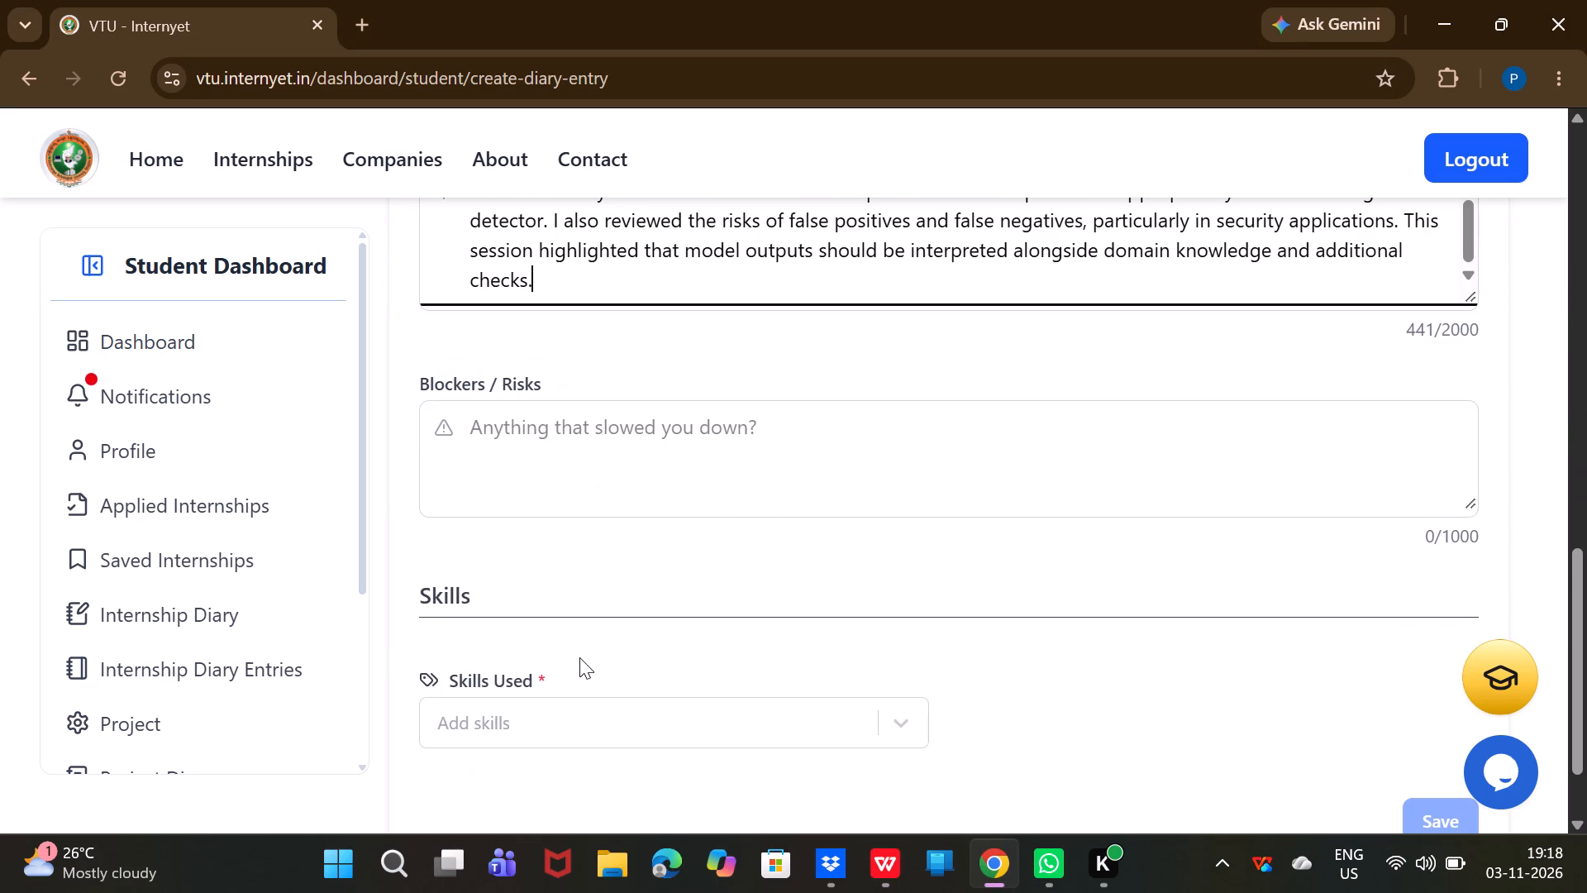
{"action": "left_click", "coordinate": [546, 723]}
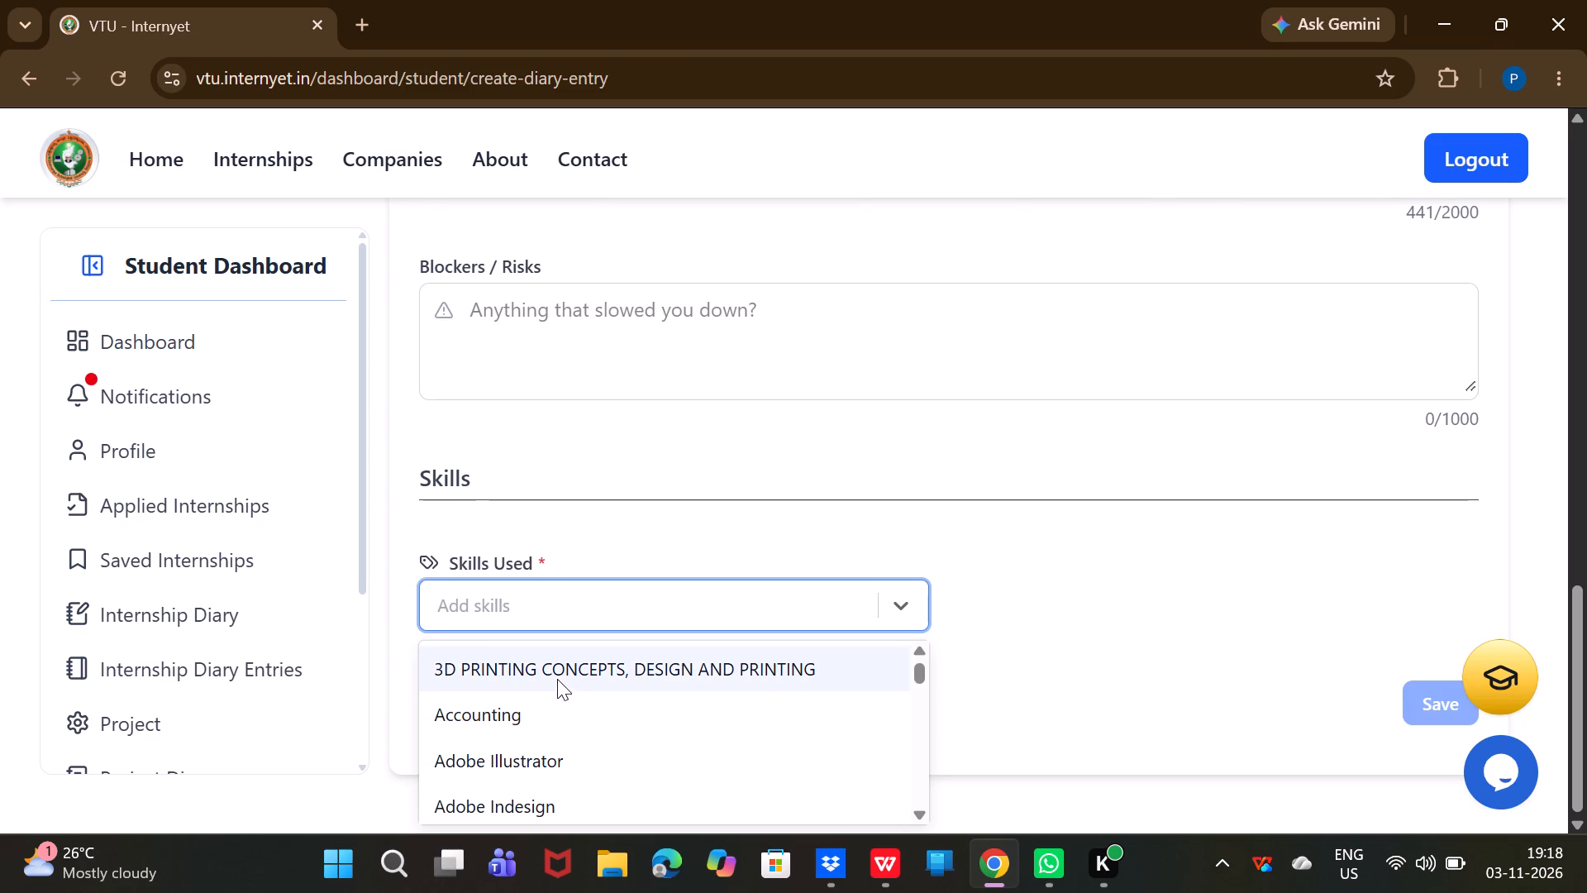
{"action": "type", "text": "gener"}
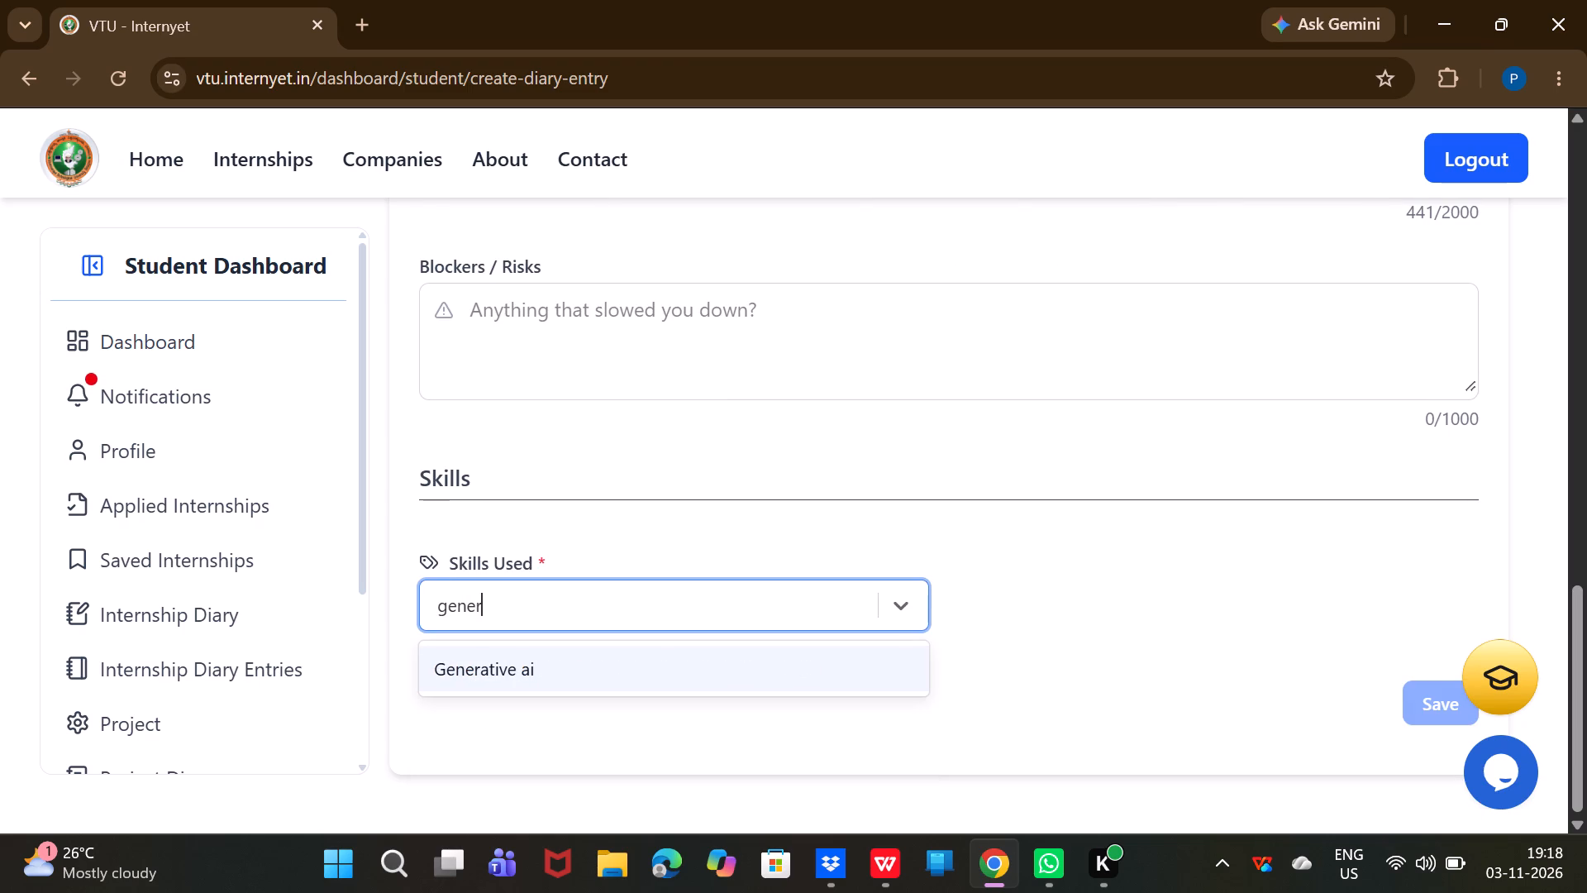
{"action": "left_click", "coordinate": [480, 670]}
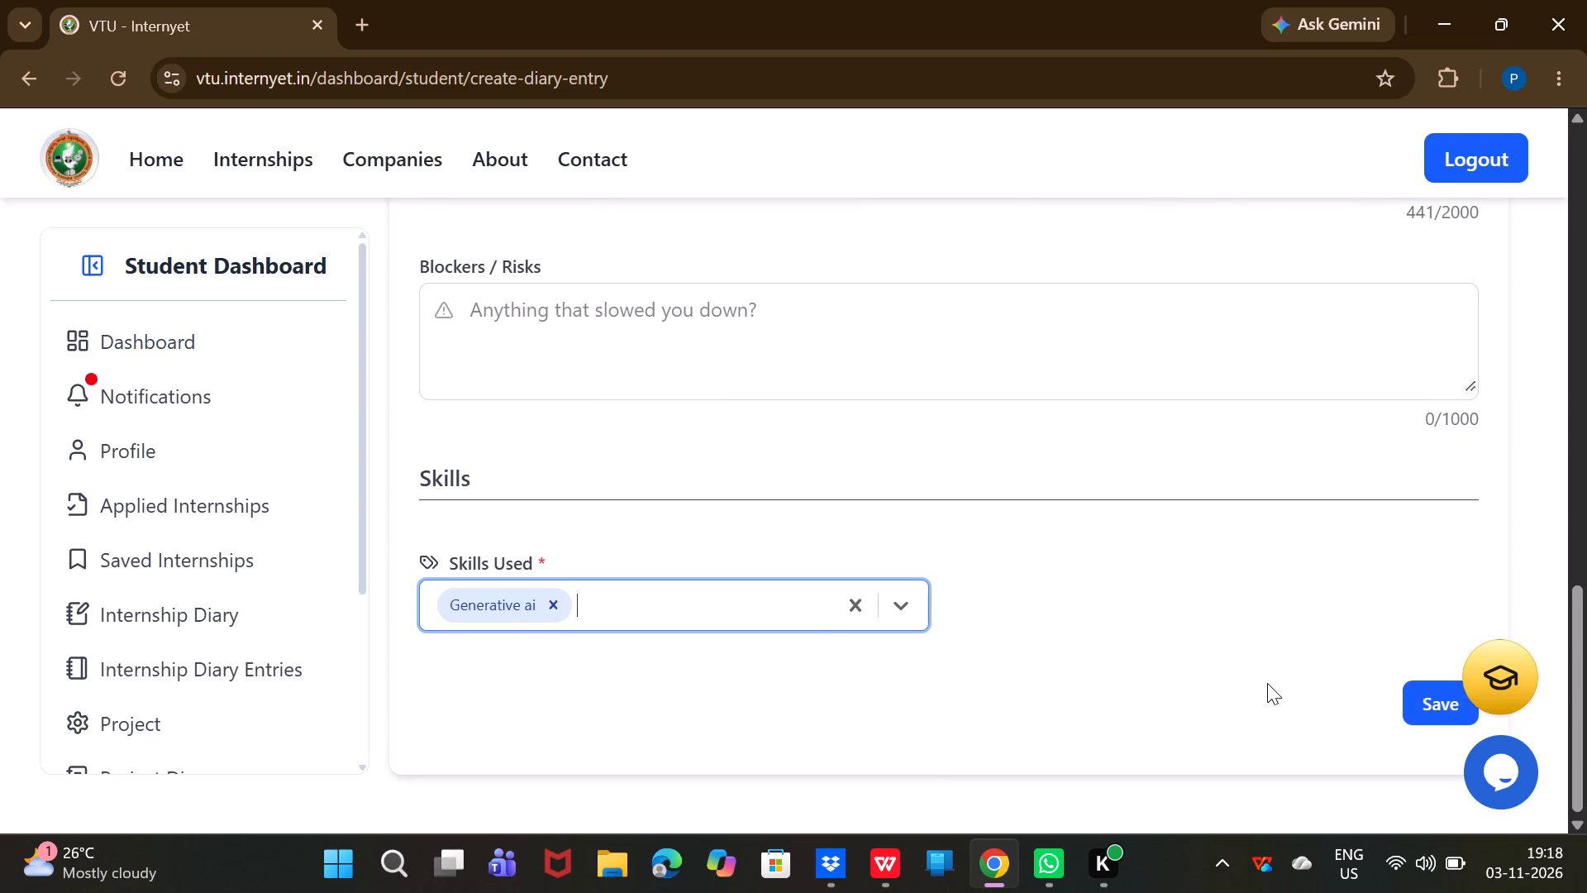
{"action": "left_click", "coordinate": [1442, 703]}
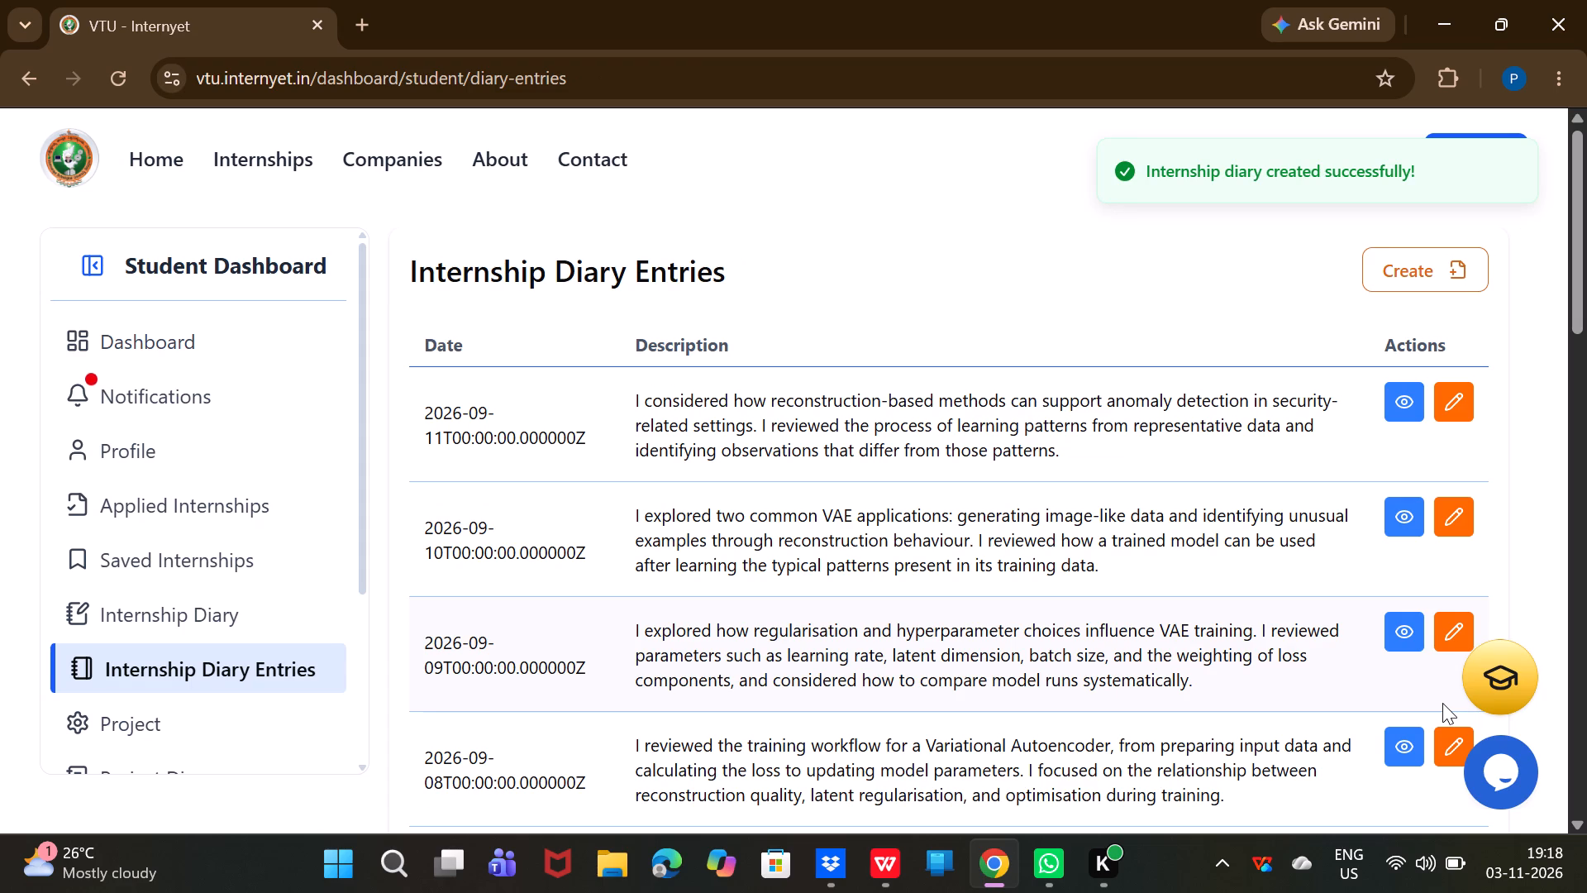
Create a diary entry for the Trainee Software Engineer — Ethnotech Academic Solutions internship dated 12 September 2026, matching Day 23 in the WPS Office reference document.
{"action": "left_click", "coordinate": [1413, 270]}
{"action": "left_click", "coordinate": [852, 524]}
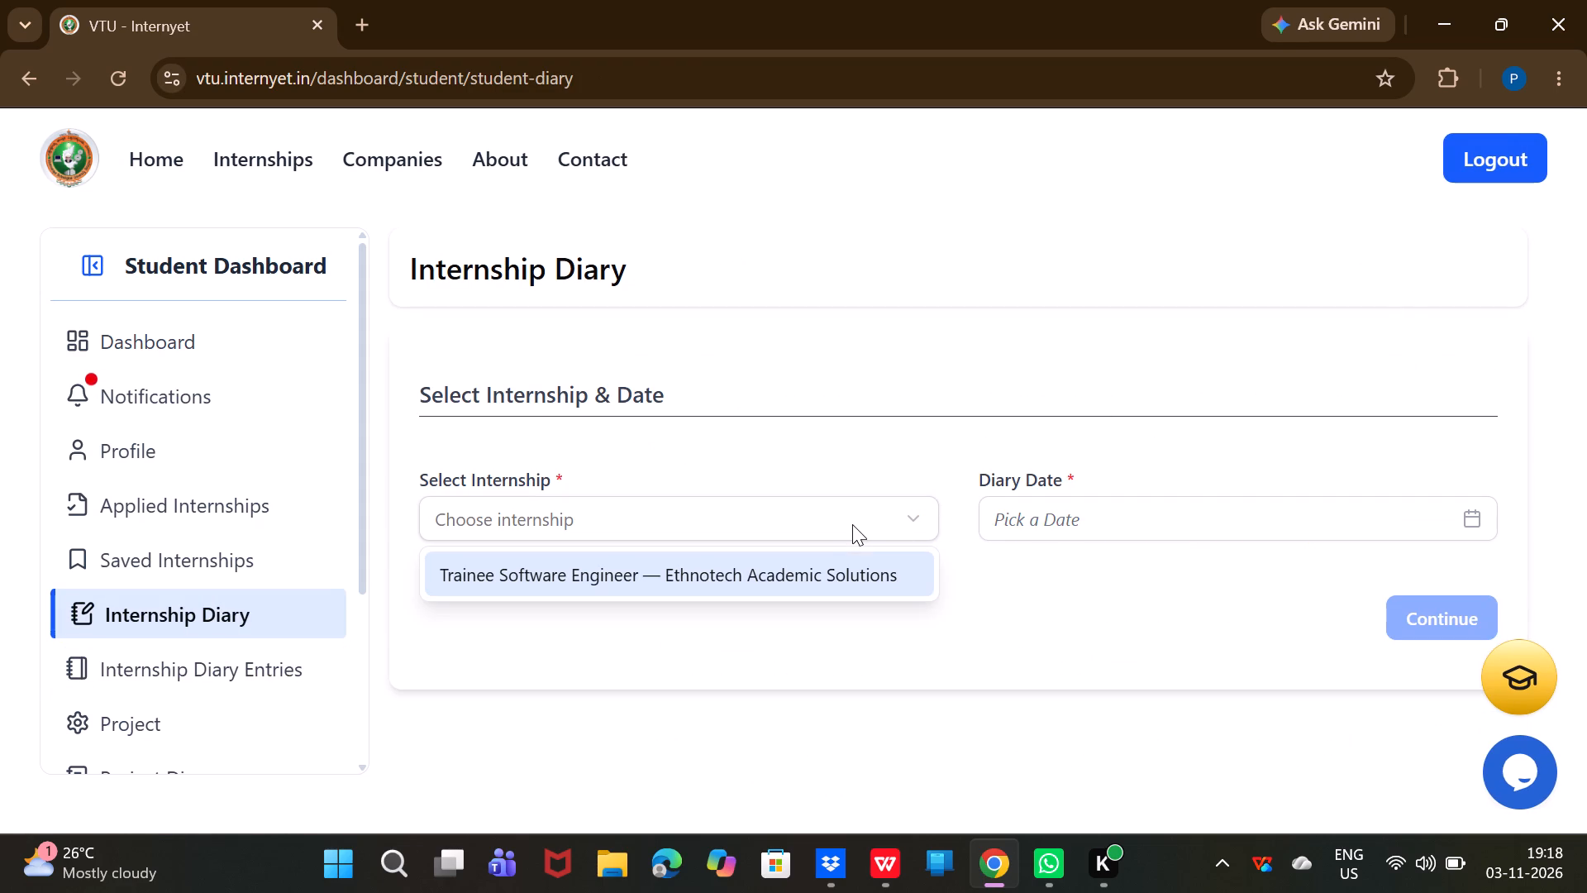
{"action": "left_click", "coordinate": [884, 881]}
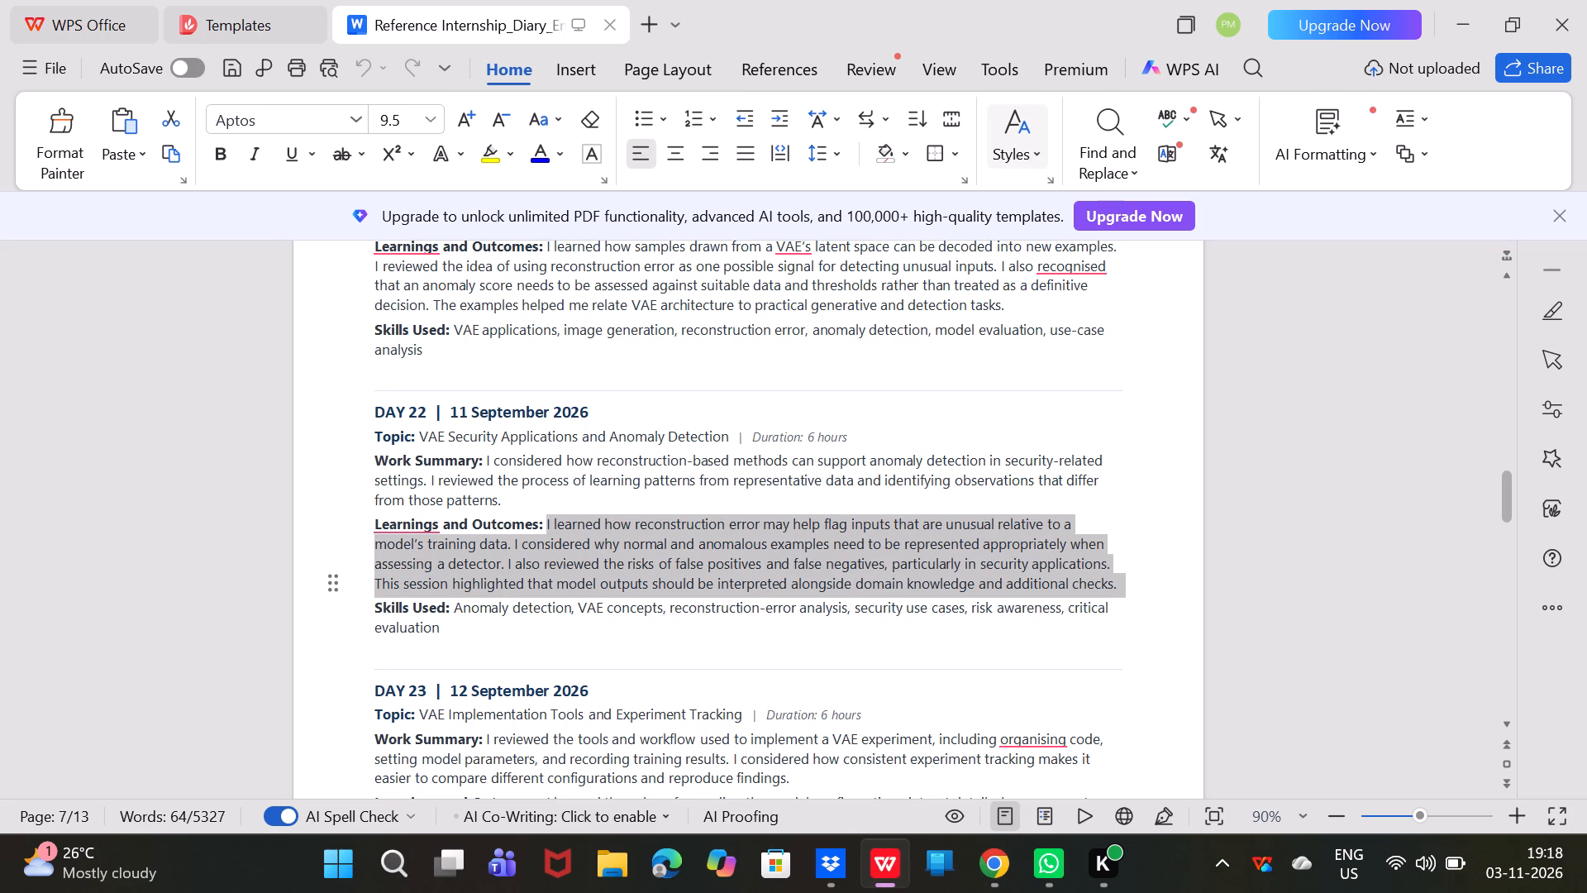
{"action": "scroll", "coordinate": [781, 690], "scroll_direction": "down", "scroll_amount": 5}
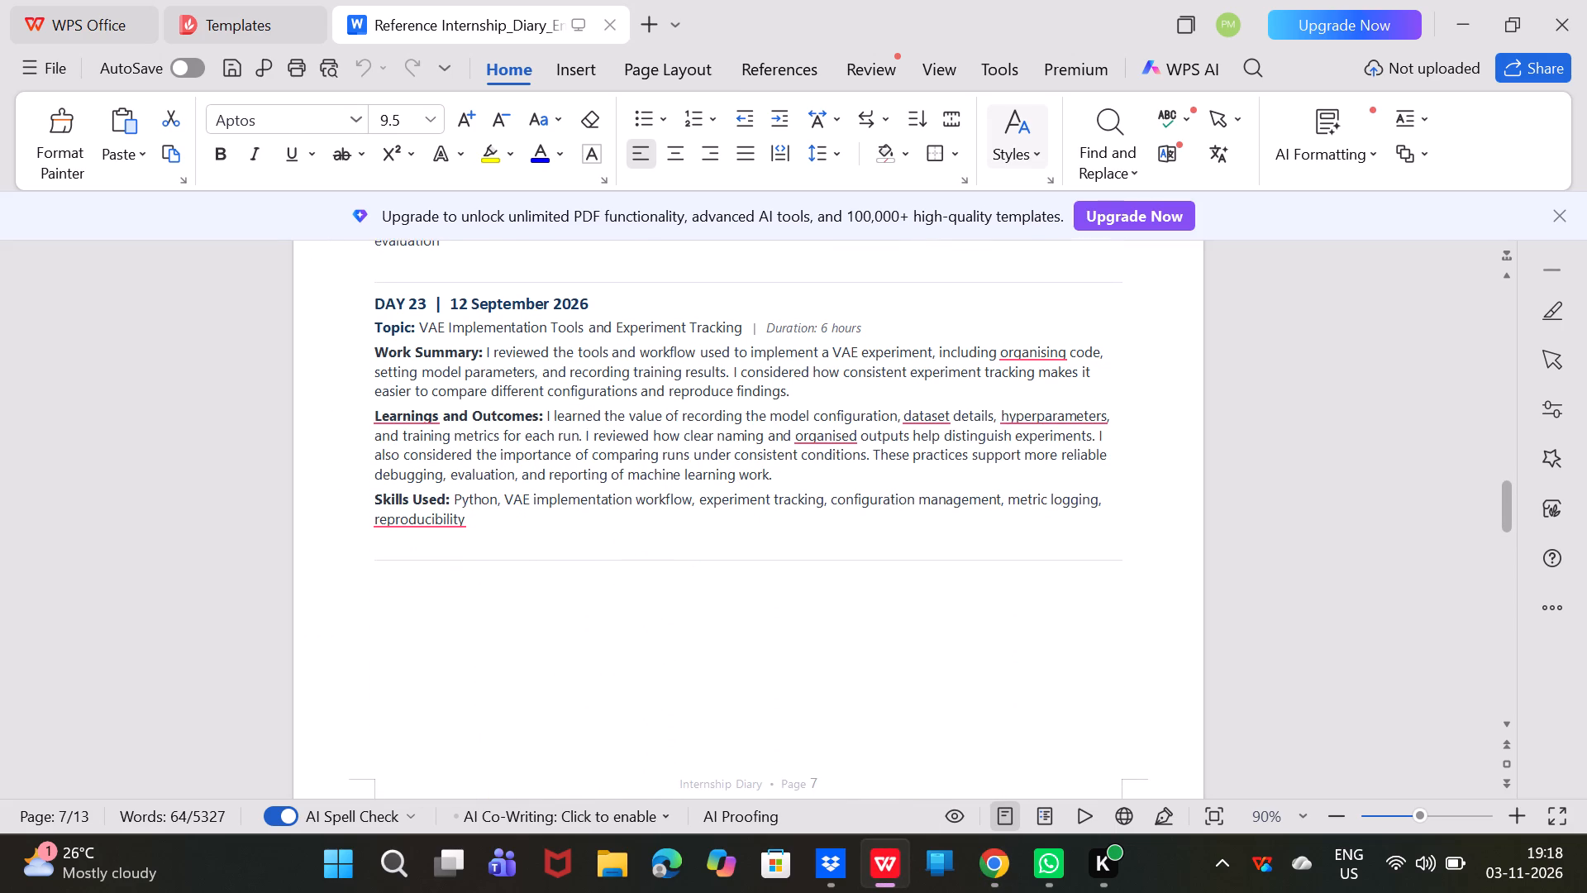
{"action": "left_click", "coordinate": [1008, 878]}
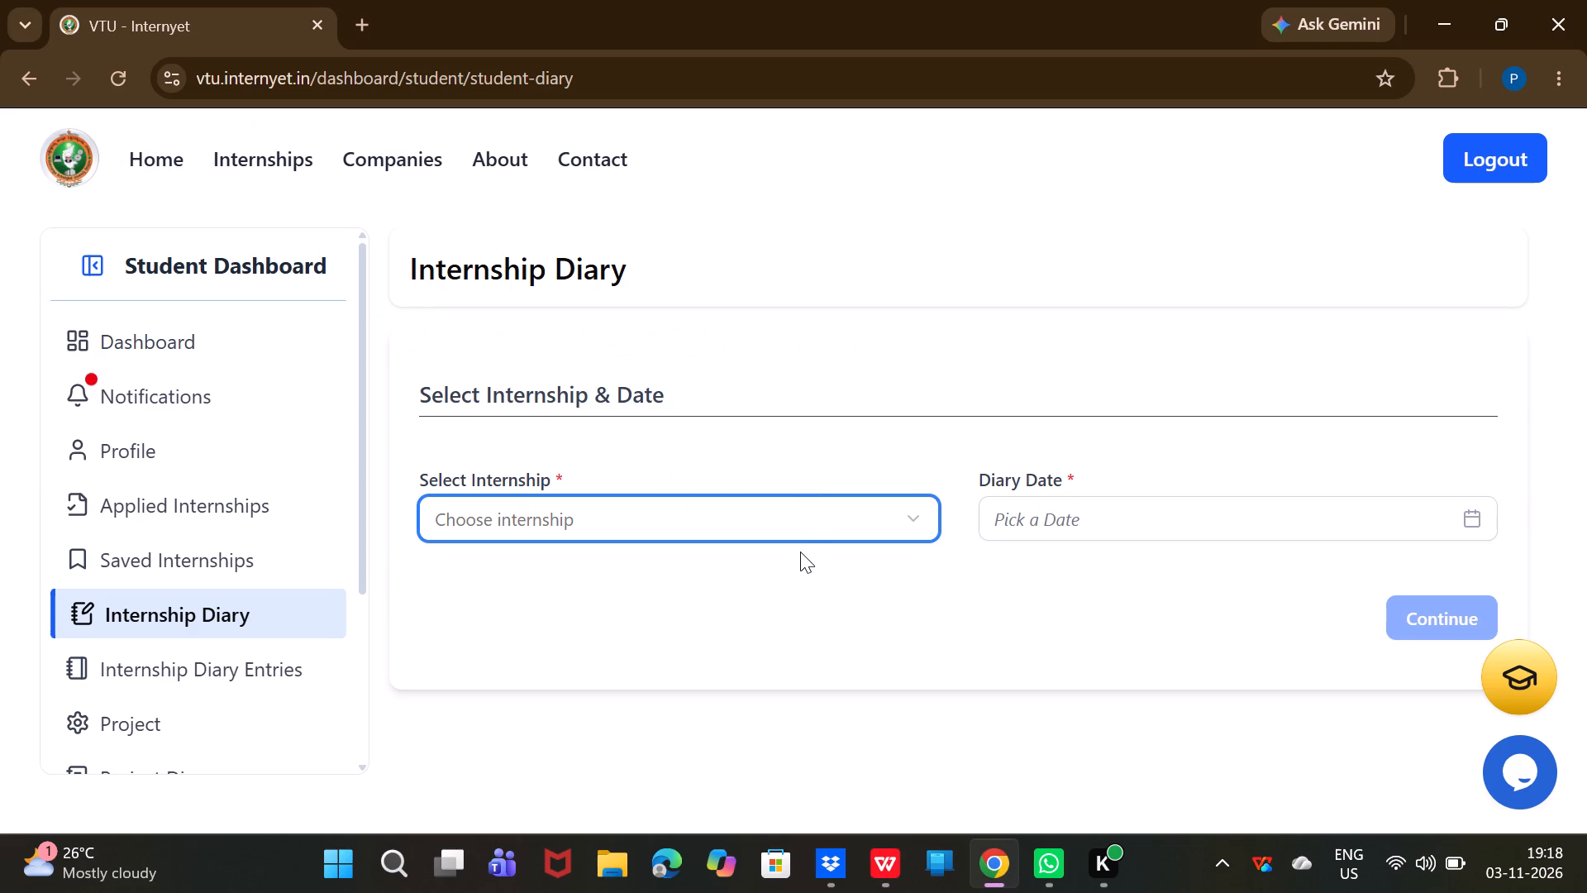
{"action": "left_click", "coordinate": [808, 533]}
{"action": "left_click", "coordinate": [803, 568]}
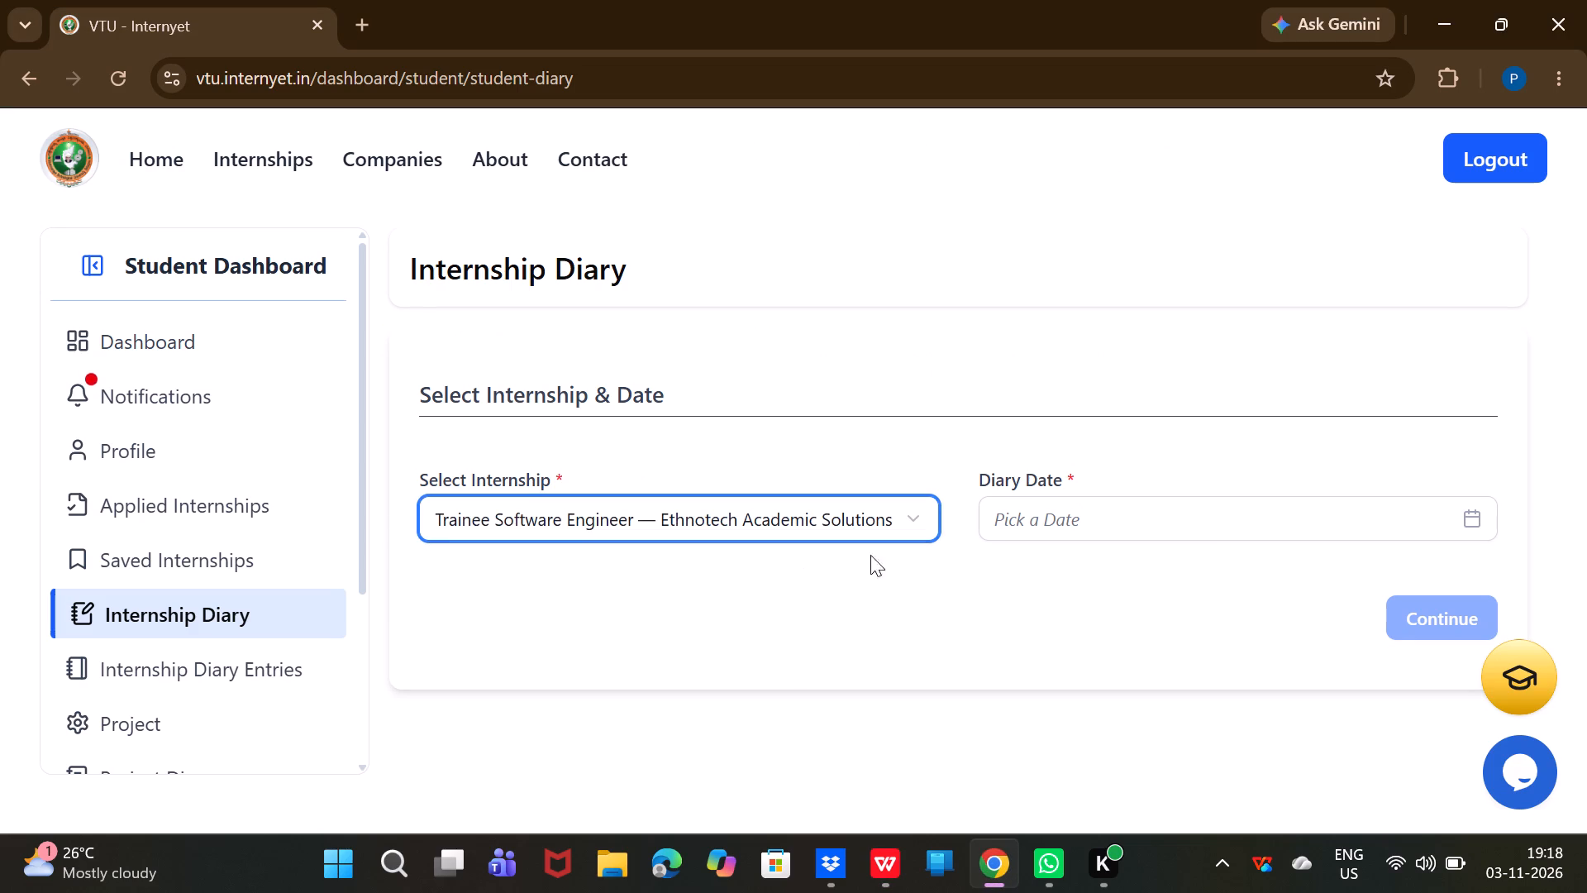
{"action": "left_click", "coordinate": [1044, 523]}
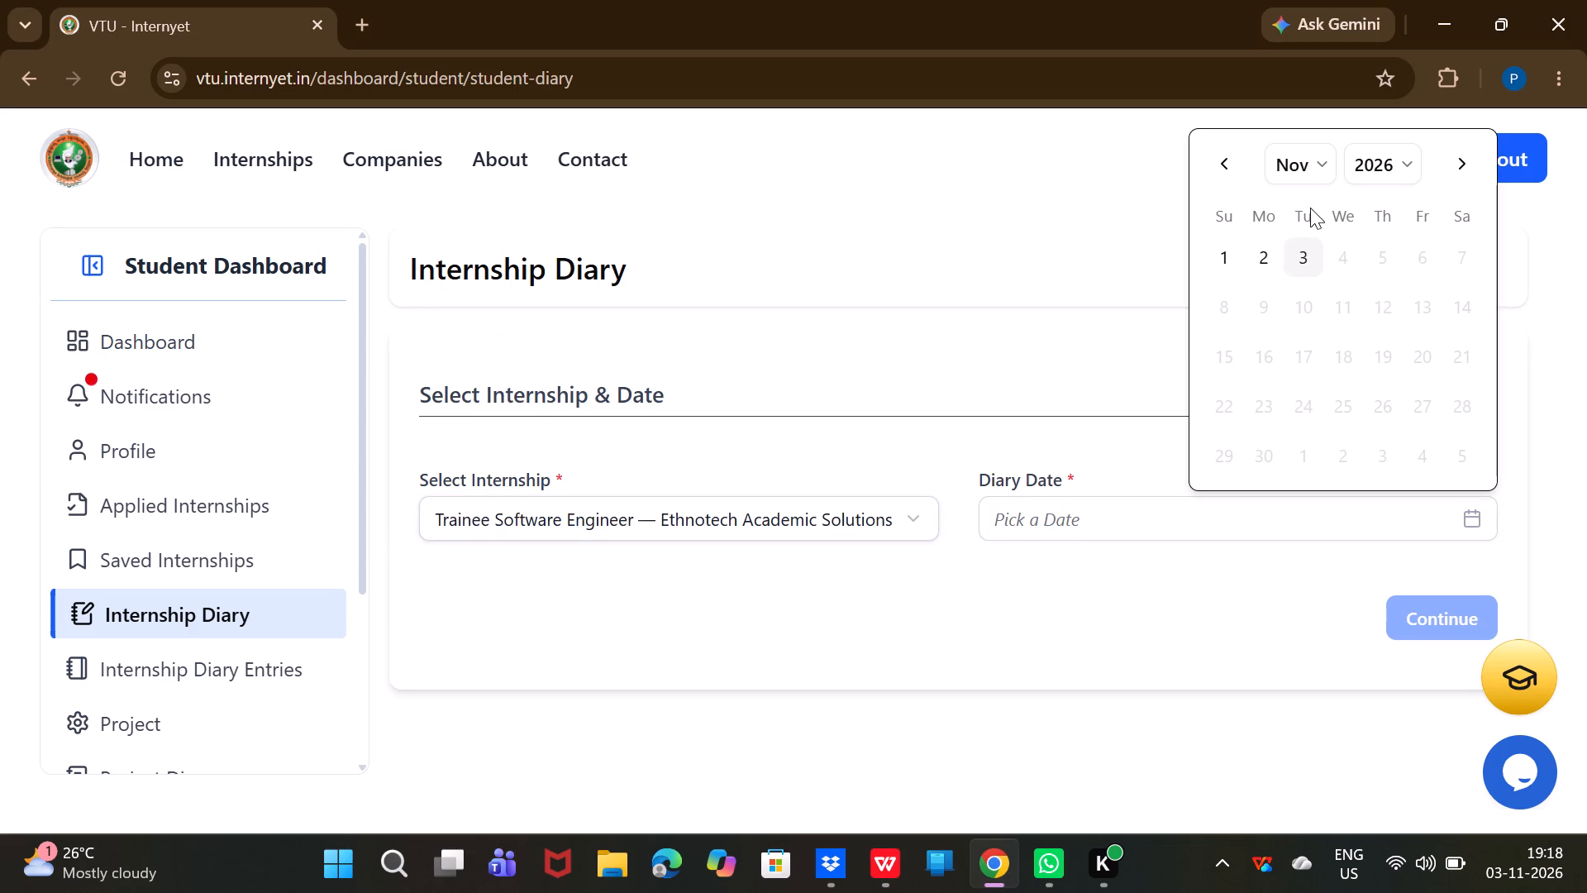
{"action": "left_click", "coordinate": [1313, 176]}
{"action": "left_click", "coordinate": [1294, 466]}
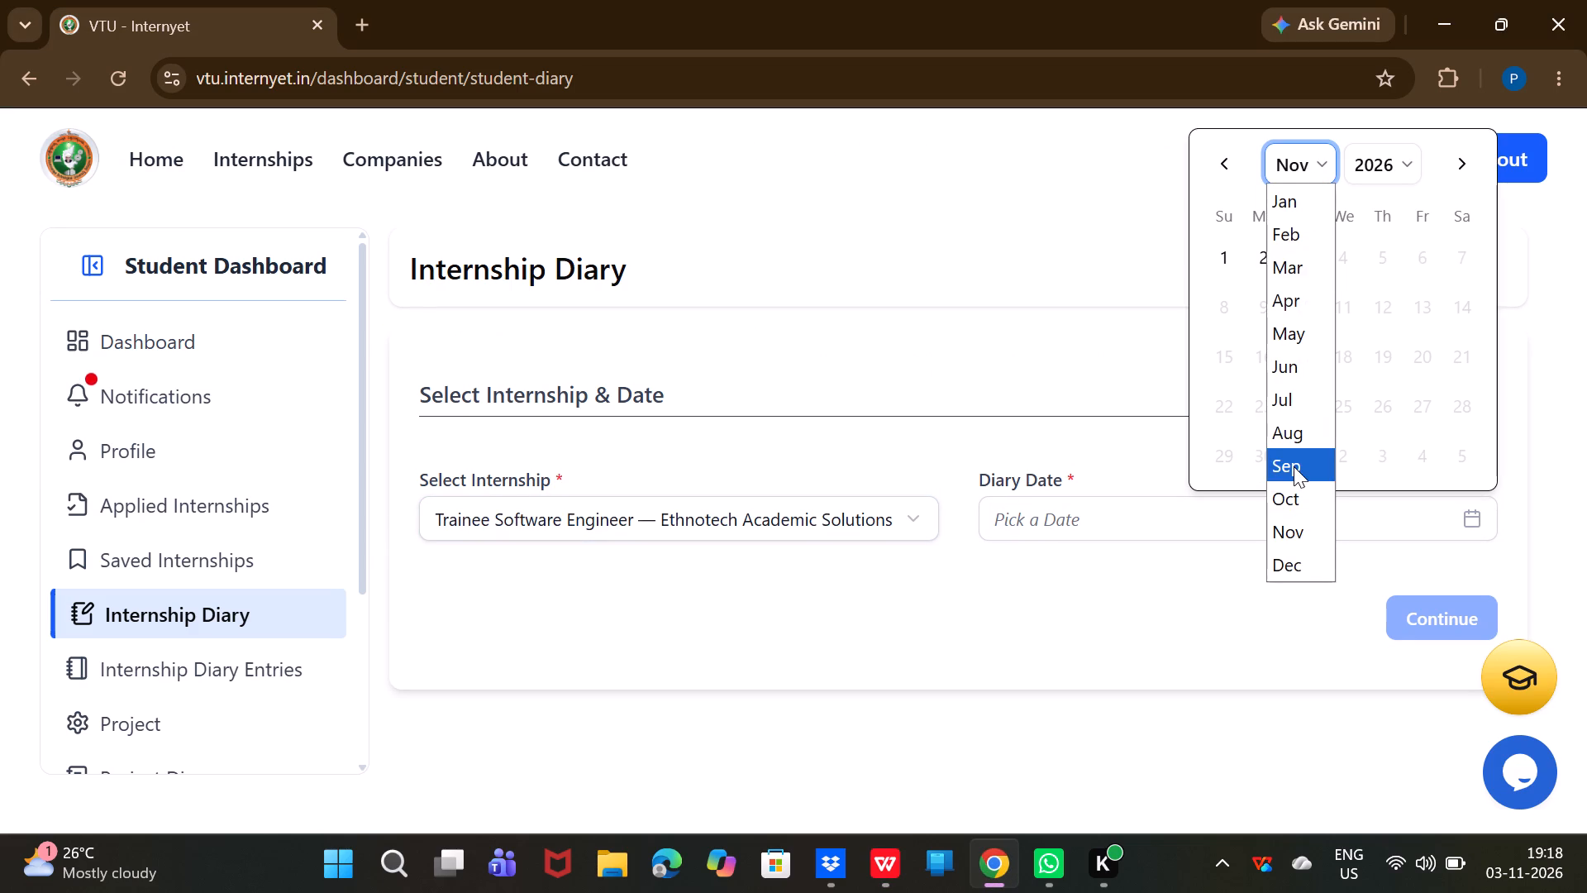
{"action": "left_click", "coordinate": [1464, 305]}
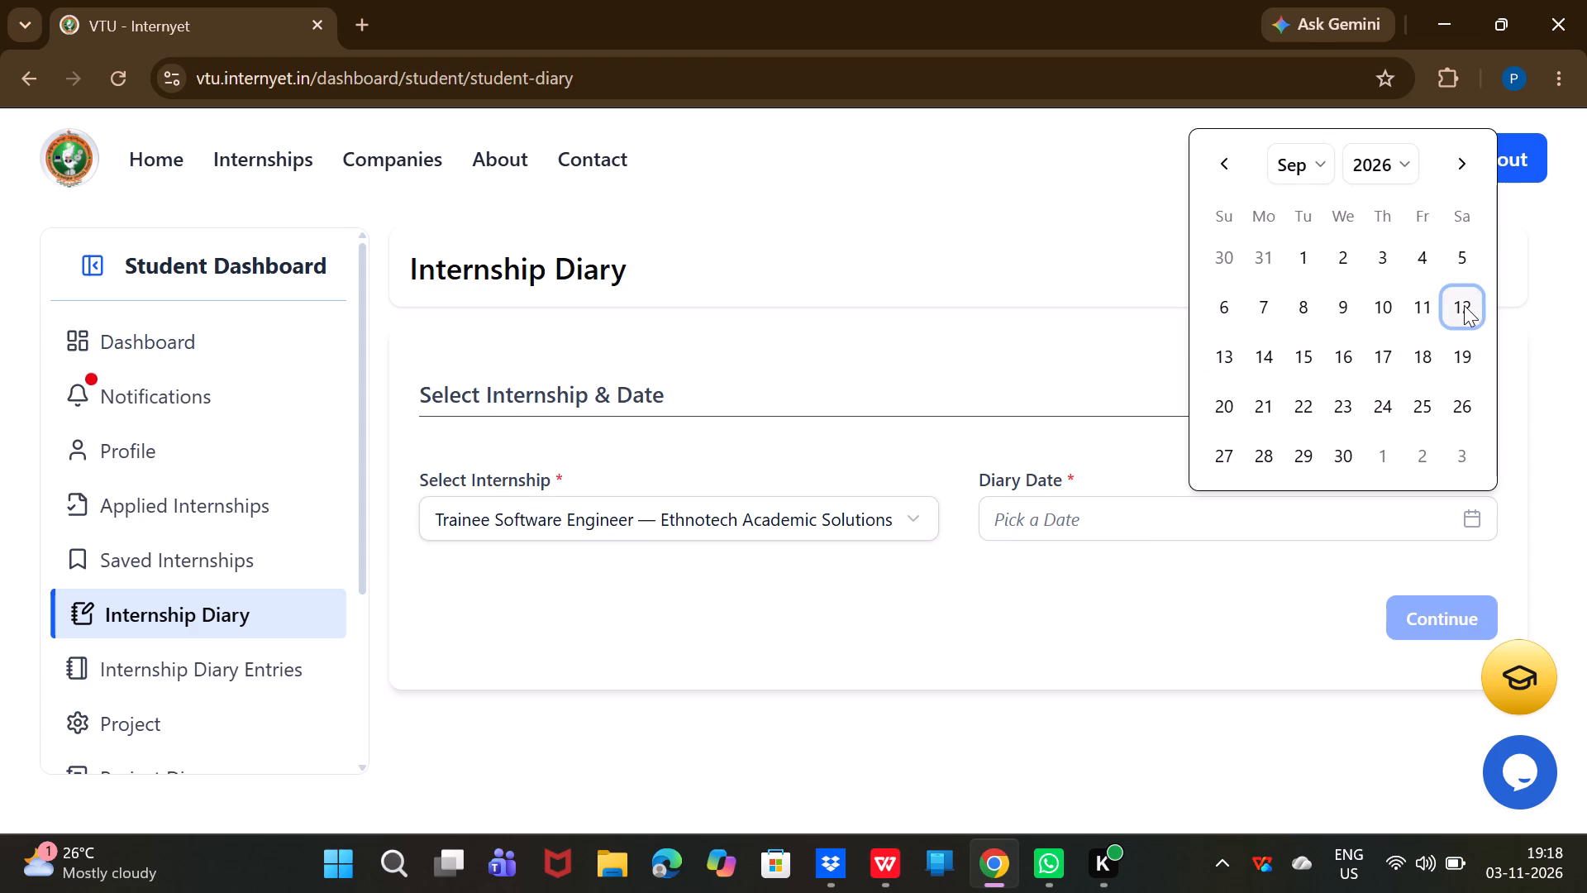
{"action": "left_click", "coordinate": [1471, 609]}
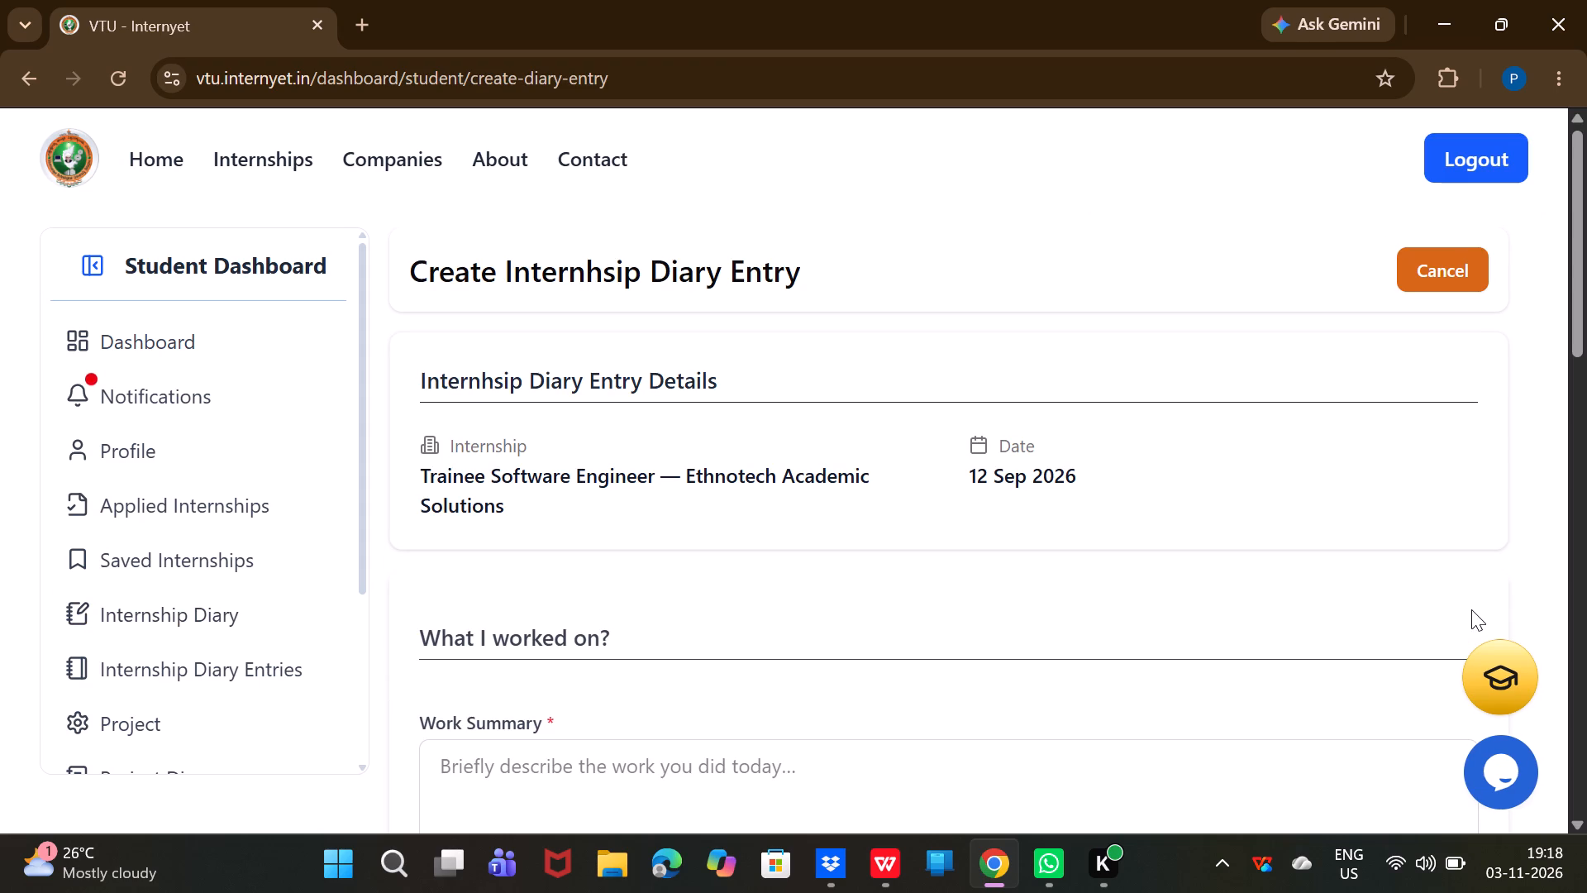
In the WPS Office reference document, copy the Day 23 Work Summary text and, separately, the full Day 23 Learnings and Outcomes text.
{"action": "left_click", "coordinate": [881, 881]}
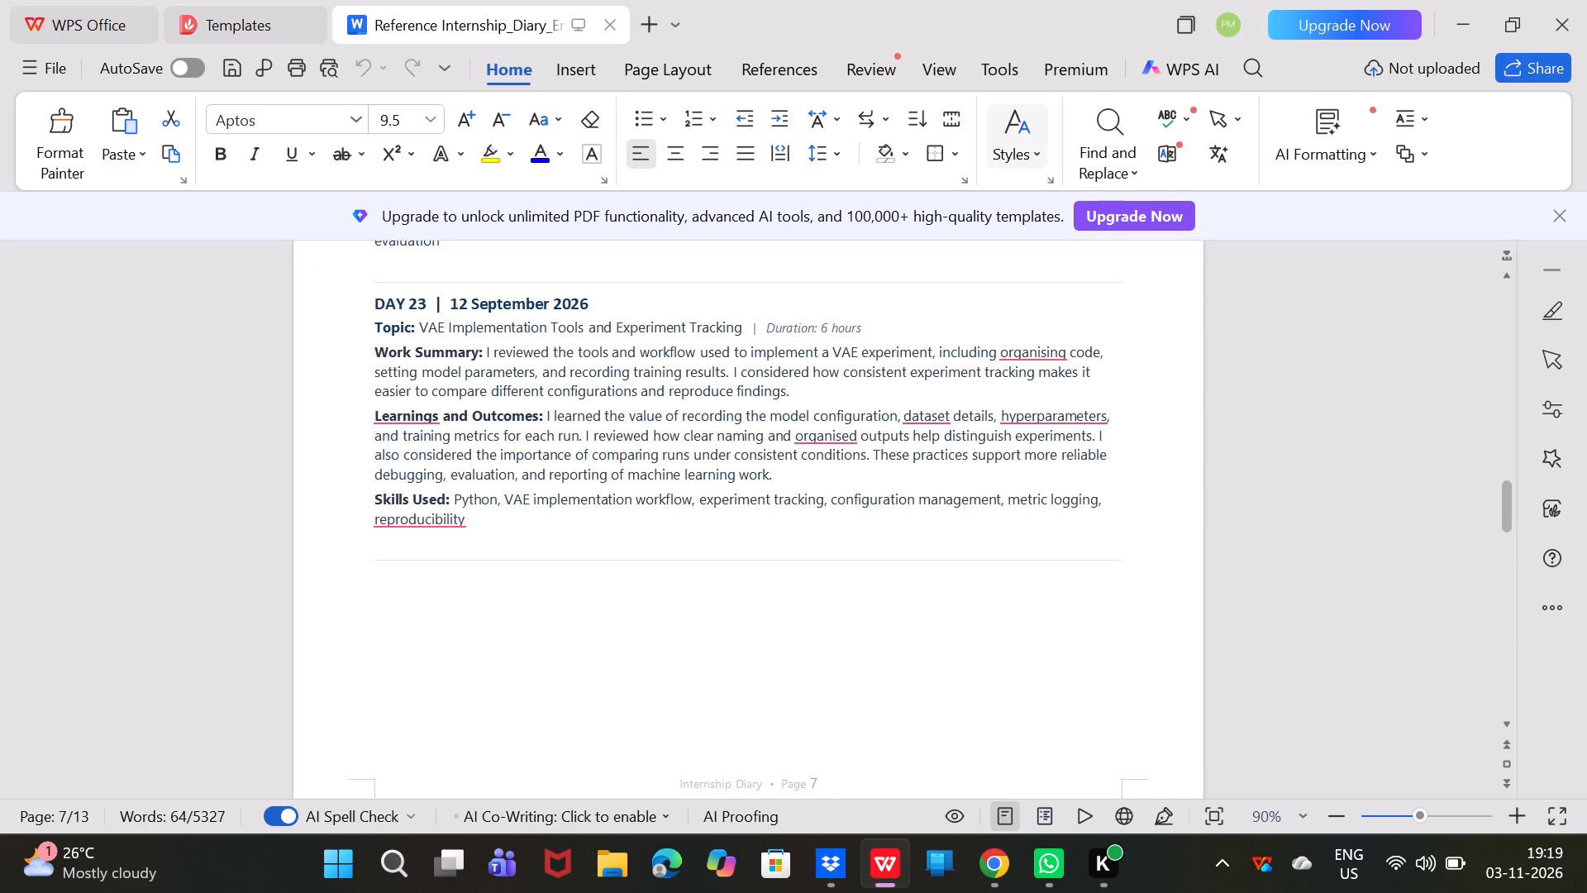
{"action": "left_click_drag", "start_coordinate": [483, 352], "coordinate": [808, 396]}
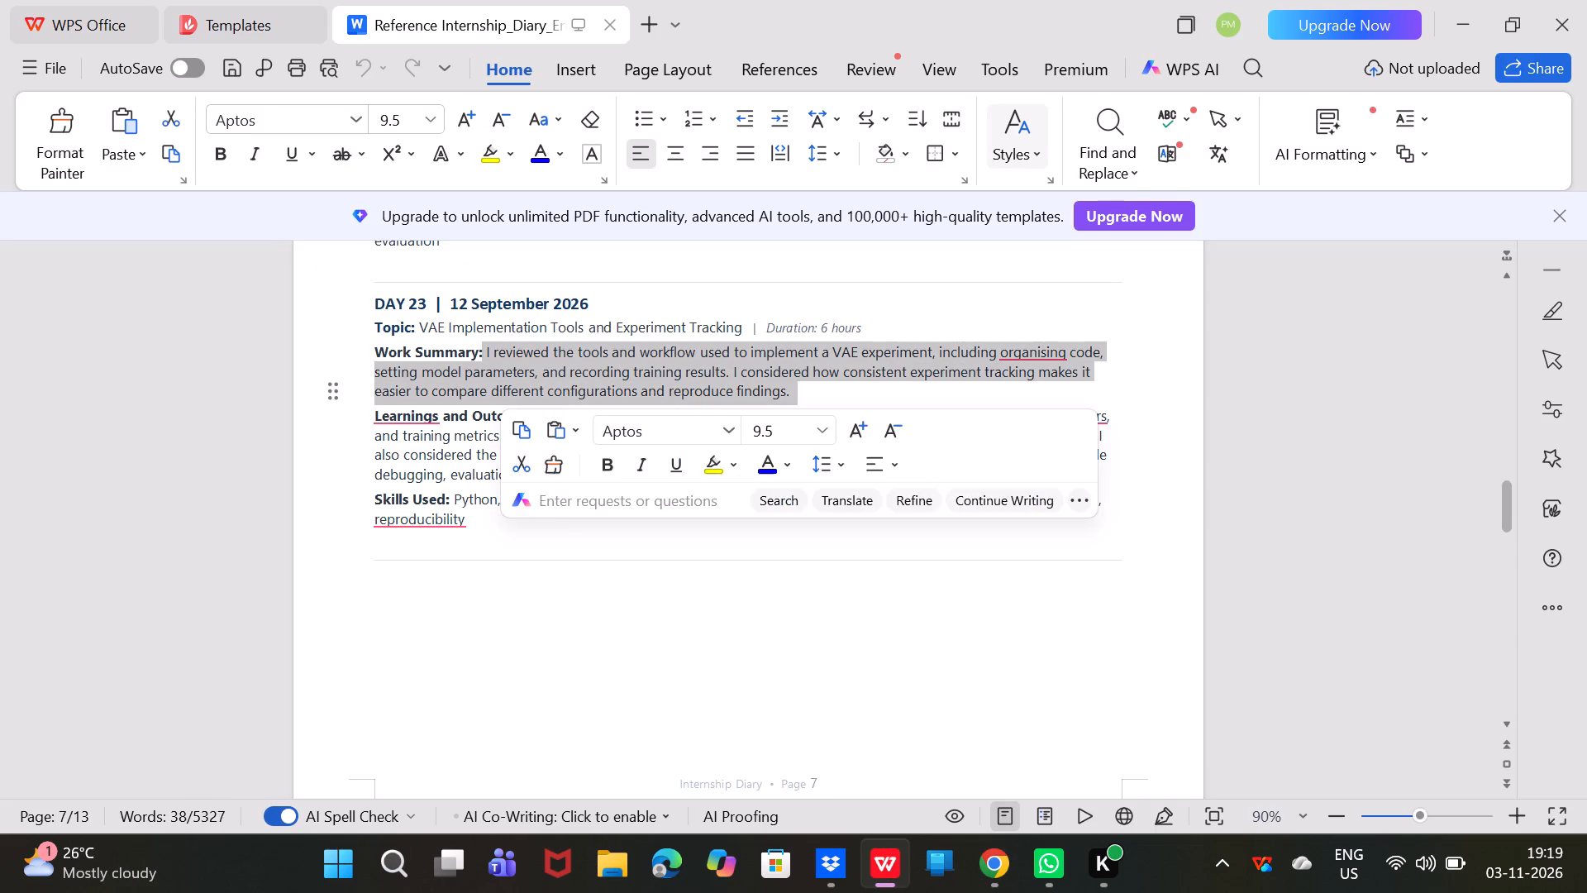
{"action": "key", "text": "ctrl+c"}
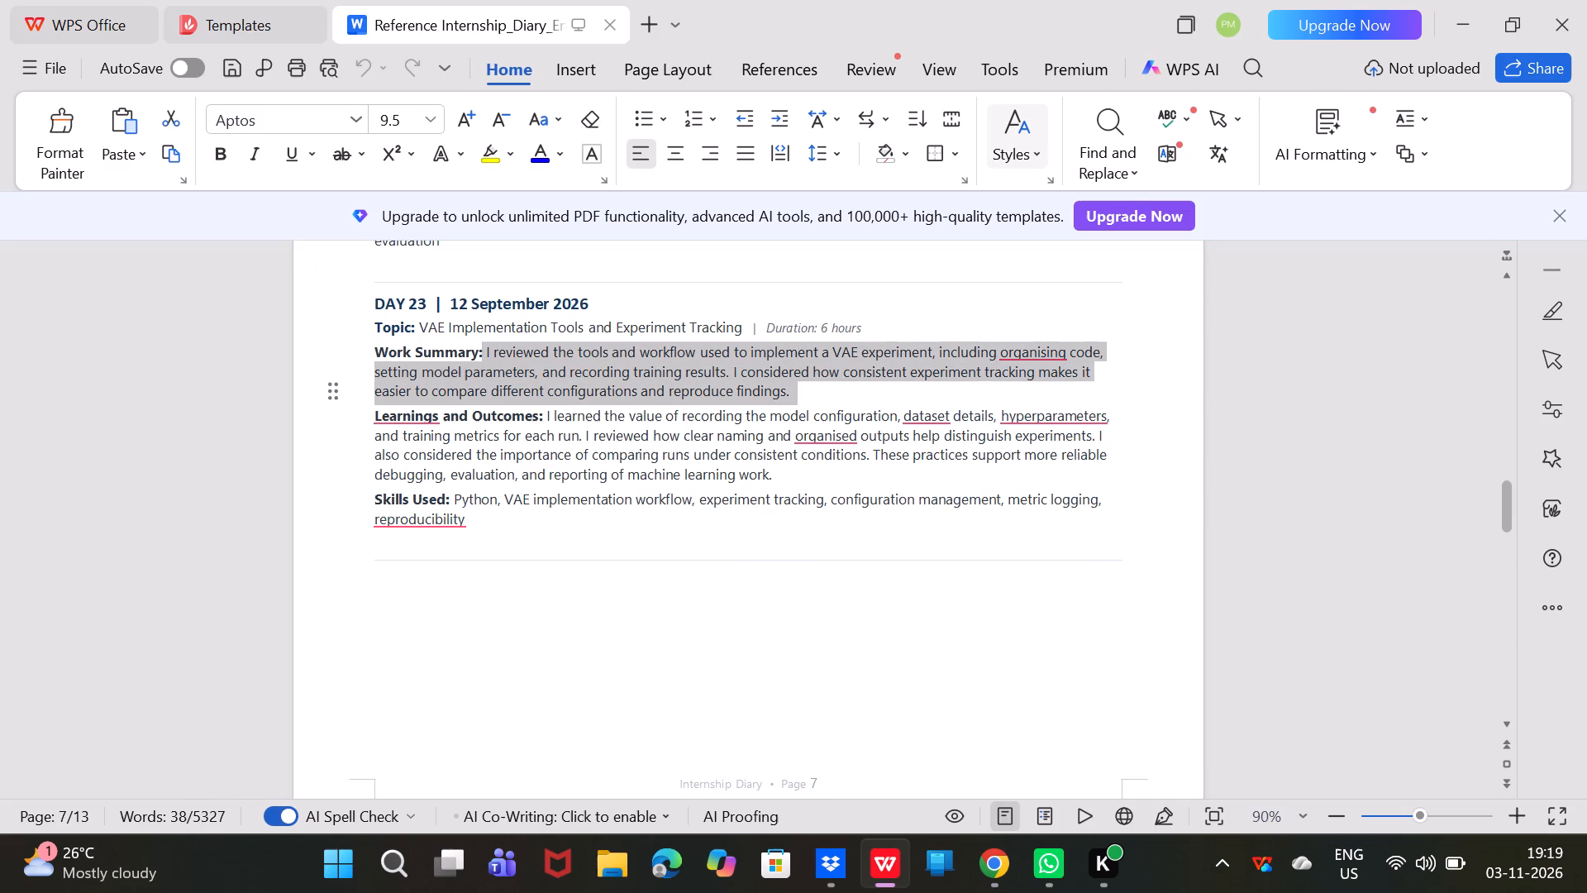
{"action": "left_click_drag", "start_coordinate": [543, 417], "coordinate": [765, 474]}
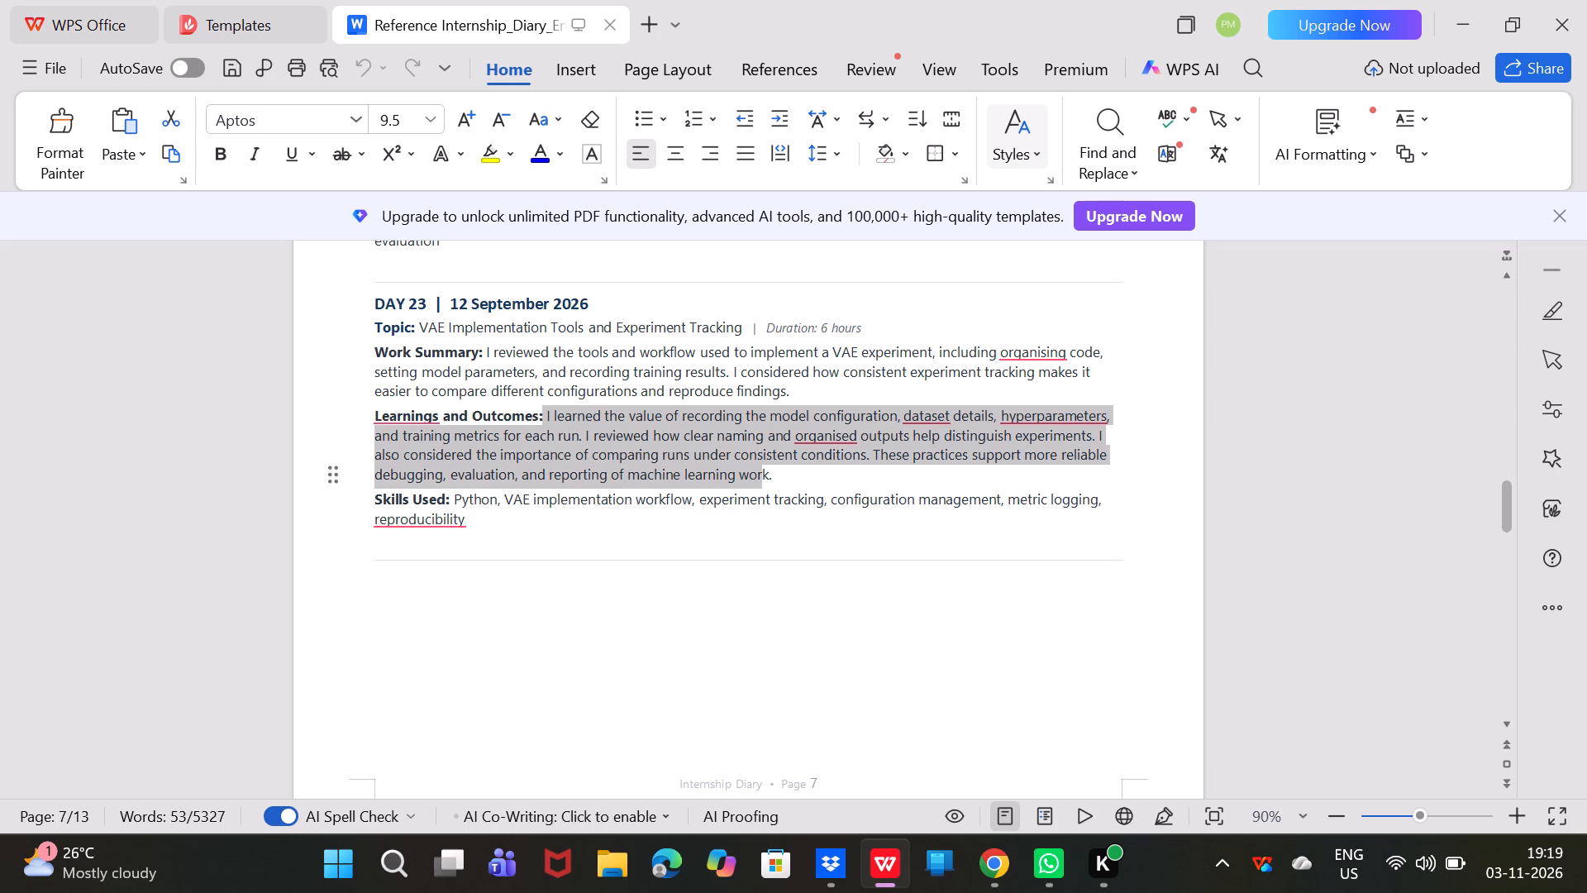
{"action": "left_click_drag", "start_coordinate": [765, 474], "coordinate": [783, 473]}
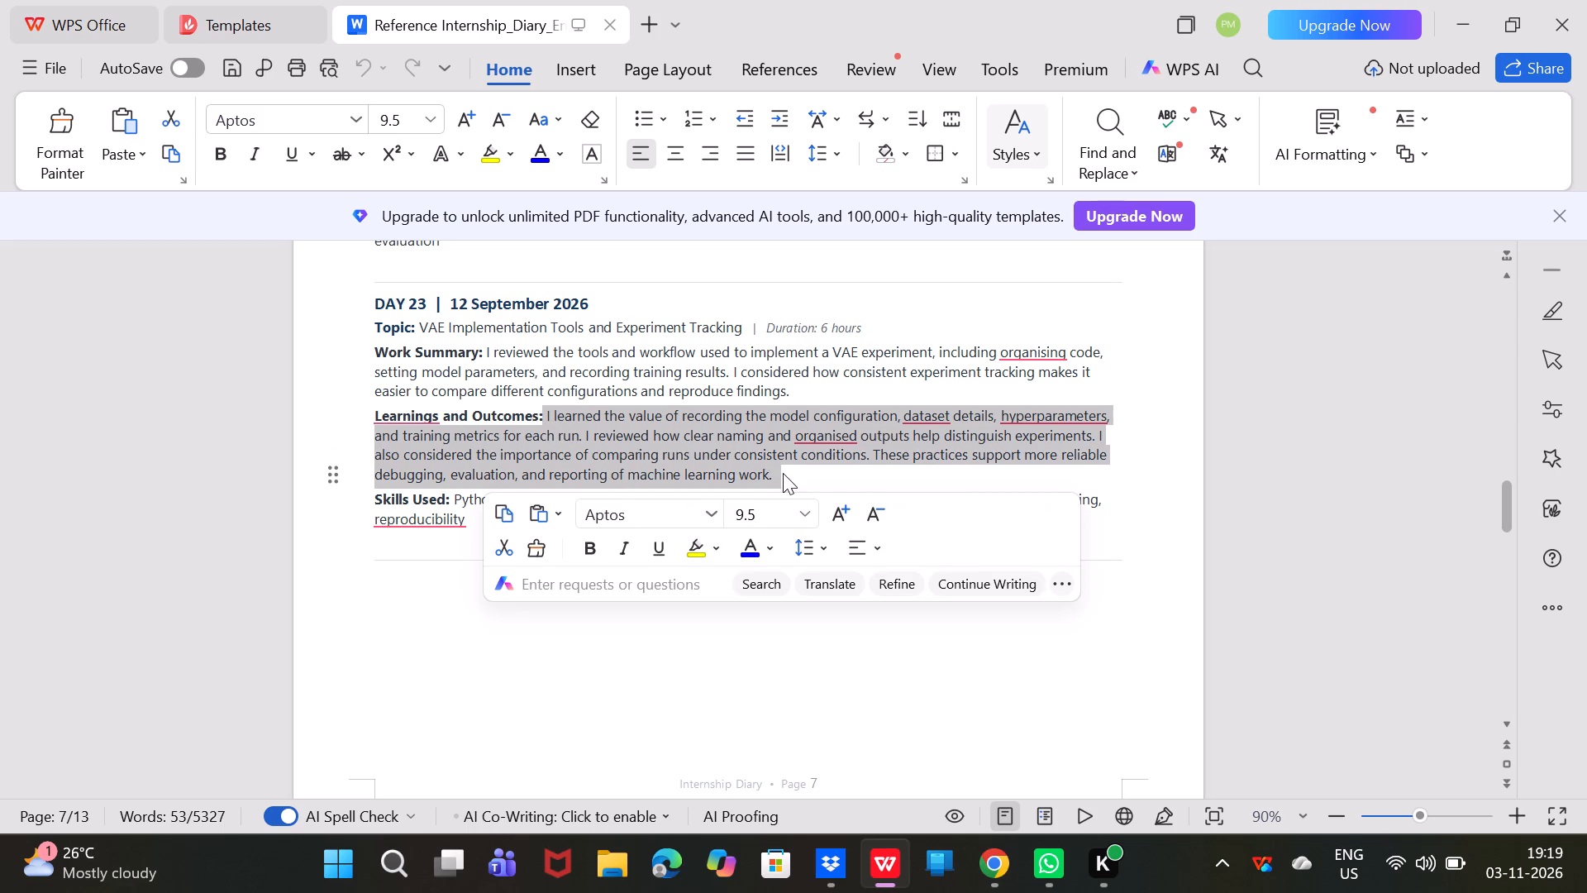
{"action": "key", "text": "ctrl+c"}
In Chrome, paste the copied Day 23 Work Summary text from the clipboard history into the Work Summary field.
{"action": "left_click", "coordinate": [981, 853]}
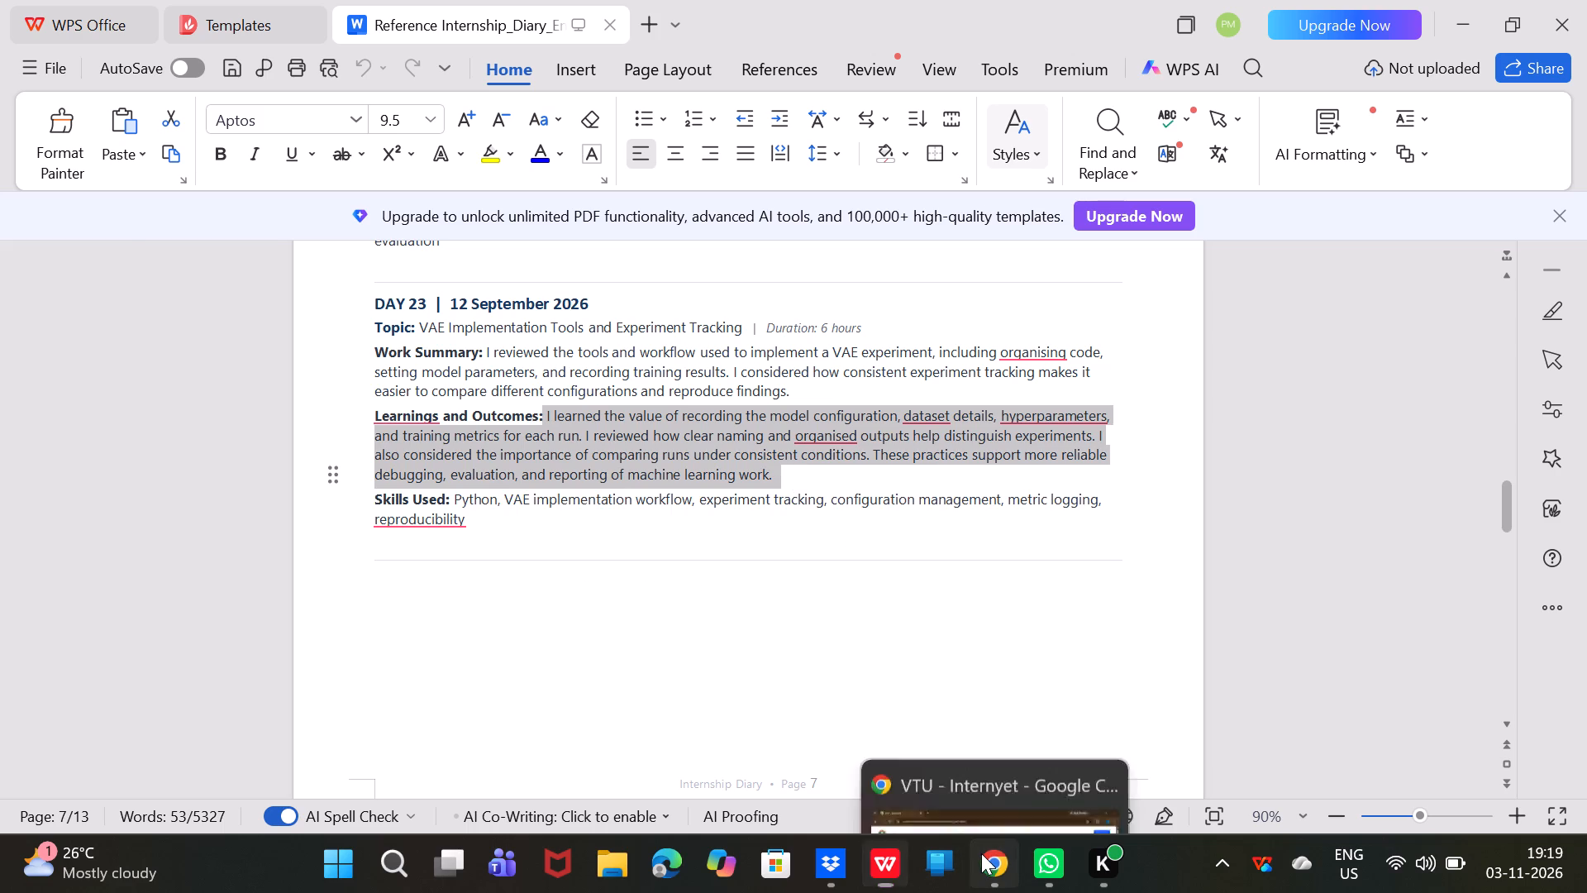
{"action": "scroll", "coordinate": [784, 667], "scroll_direction": "down", "scroll_amount": 3}
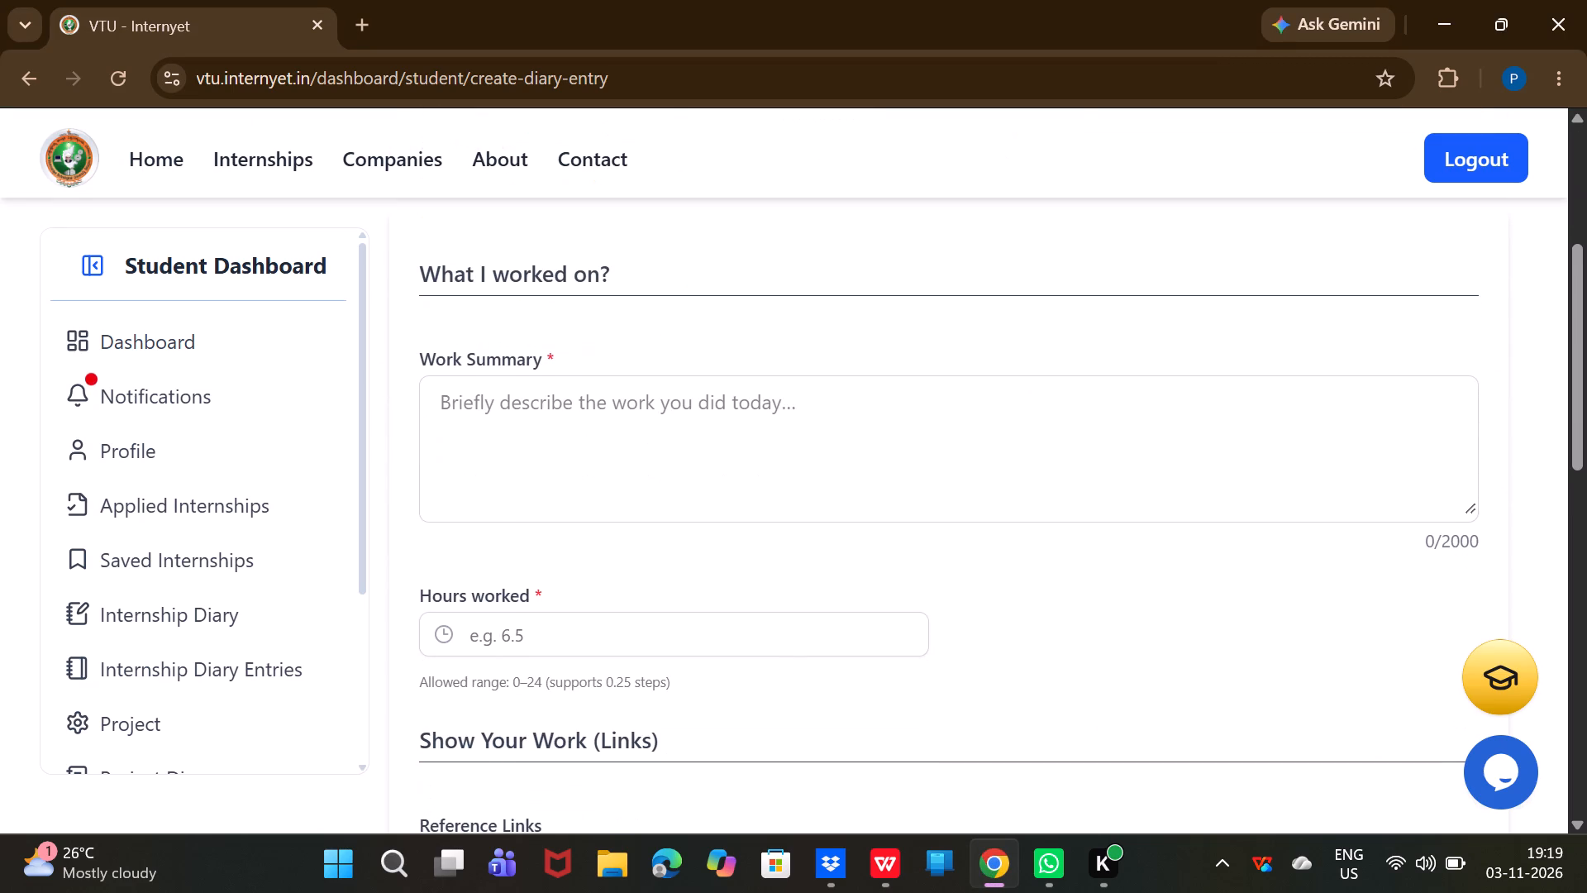
{"action": "left_click", "coordinate": [749, 452]}
{"action": "key", "text": "super+v"}
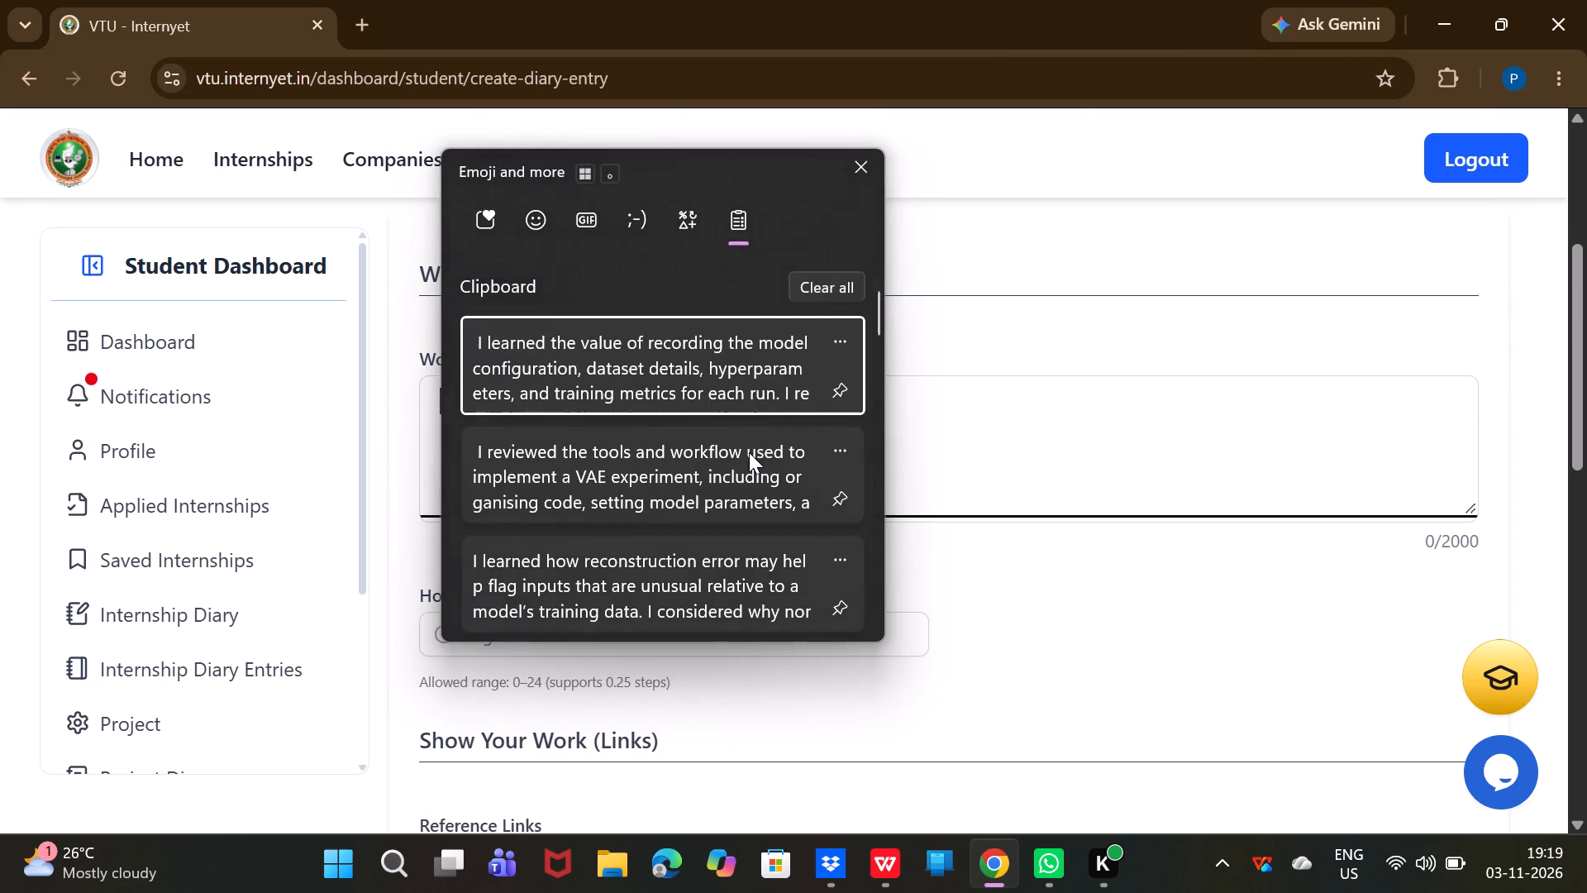
{"action": "left_click", "coordinate": [704, 494]}
{"action": "key", "text": "ctrl+v"}
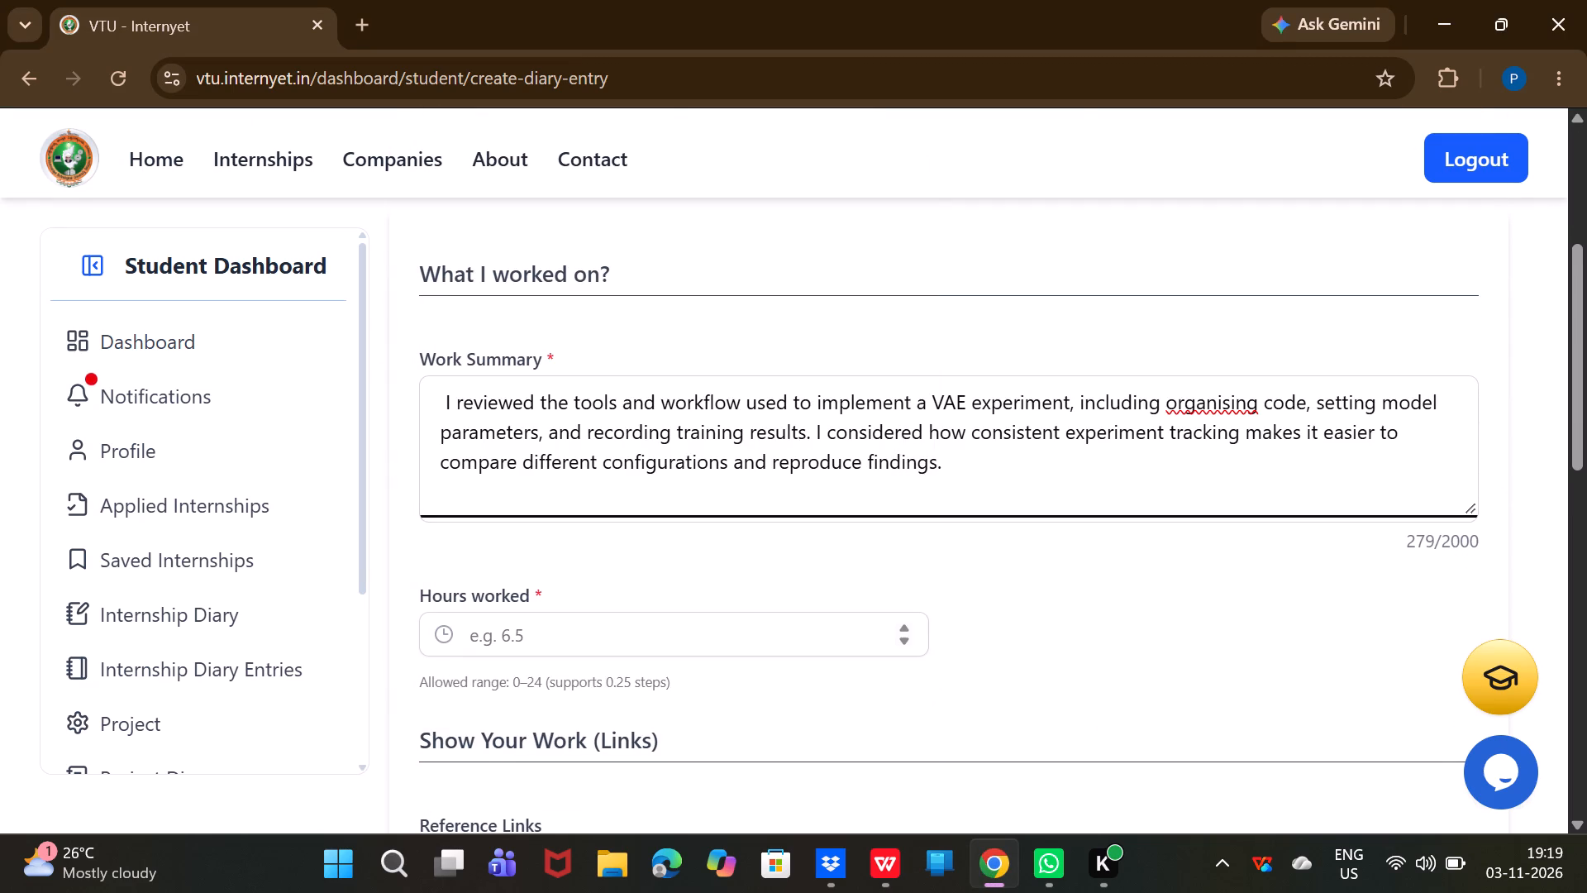
Set Hours worked to 6 and paste the copied Day 23 learnings text into the Learnings / Outcomes field.
{"action": "scroll", "coordinate": [764, 615], "scroll_direction": "down", "scroll_amount": 3}
{"action": "scroll", "coordinate": [755, 681], "scroll_direction": "down", "scroll_amount": 1}
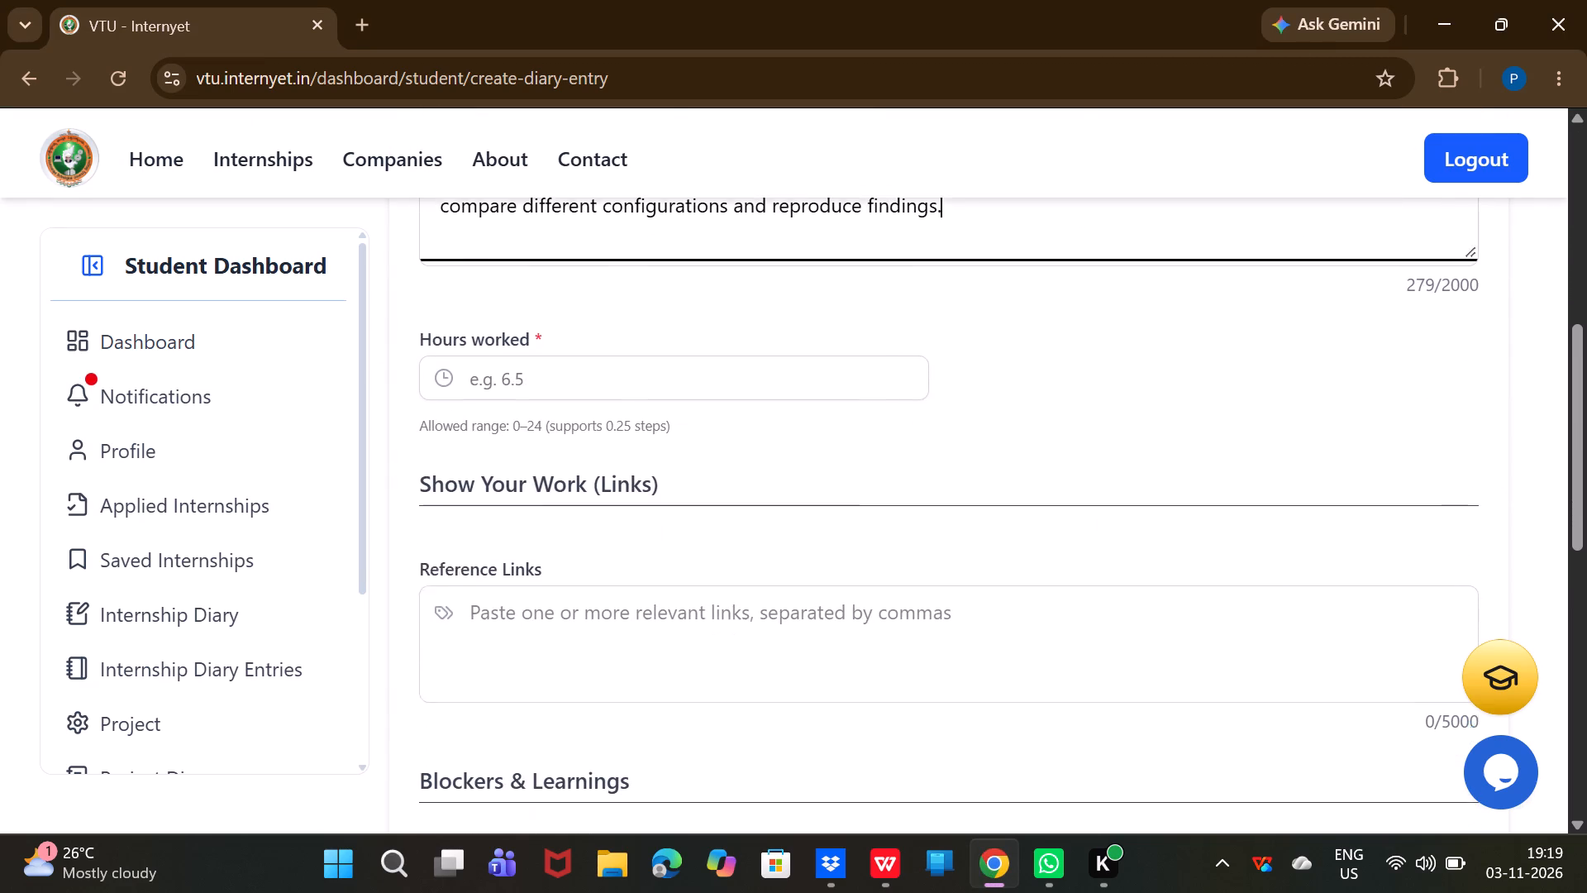
{"action": "scroll", "coordinate": [755, 681], "scroll_direction": "down", "scroll_amount": 1}
{"action": "left_click", "coordinate": [718, 335]}
{"action": "key", "text": "6"}
{"action": "scroll", "coordinate": [718, 335], "scroll_direction": "down", "scroll_amount": 4}
{"action": "left_click", "coordinate": [679, 505]}
{"action": "key", "text": "super+v"}
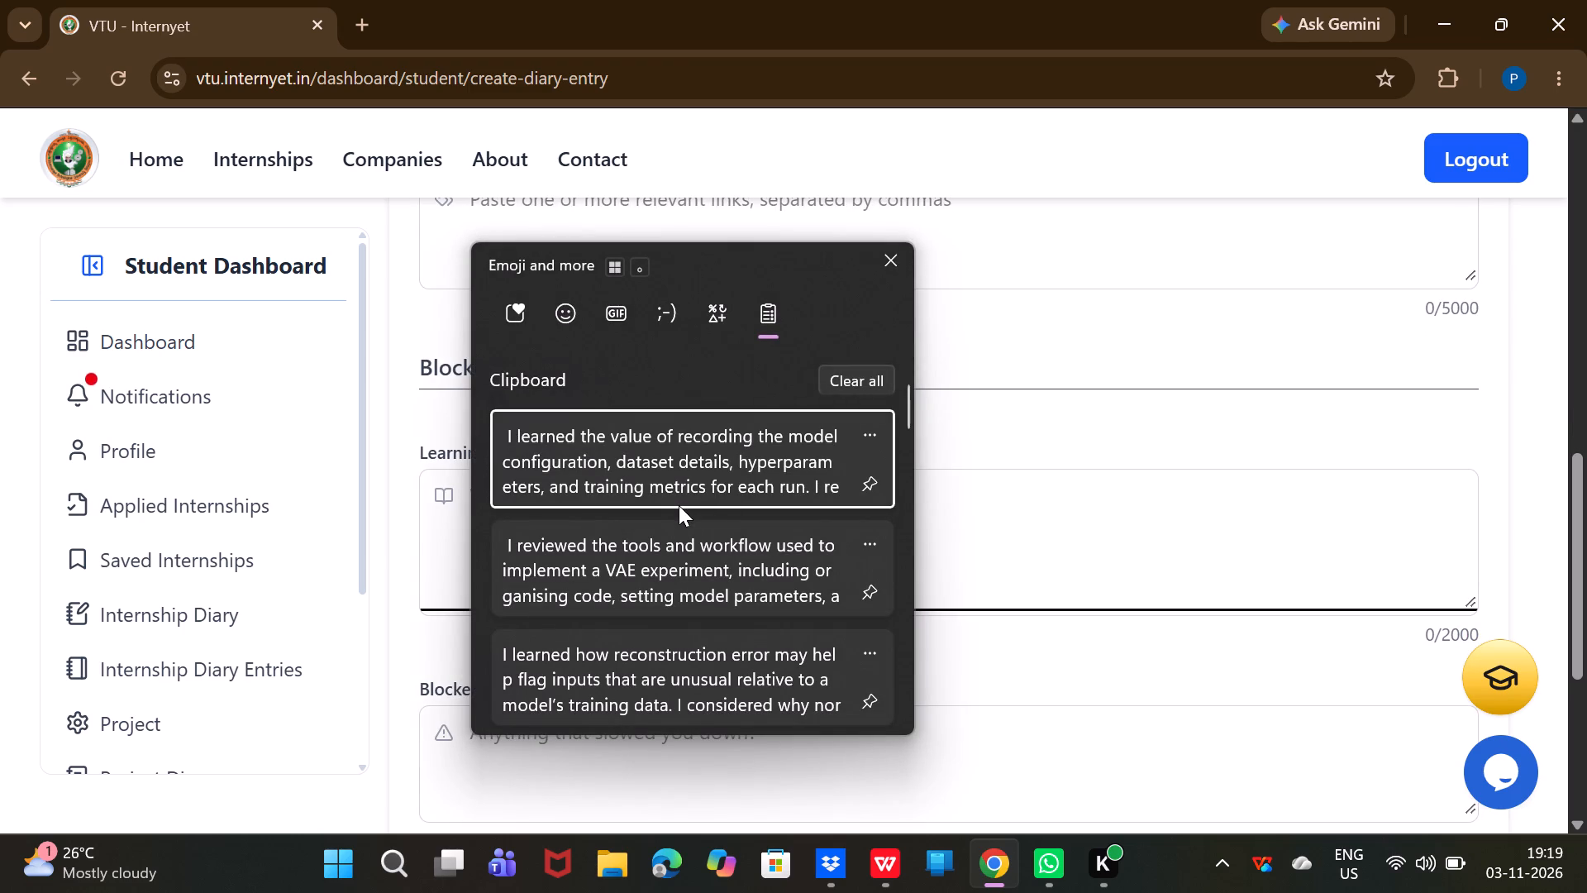
{"action": "left_click", "coordinate": [680, 490]}
{"action": "key", "text": "ctrl+v"}
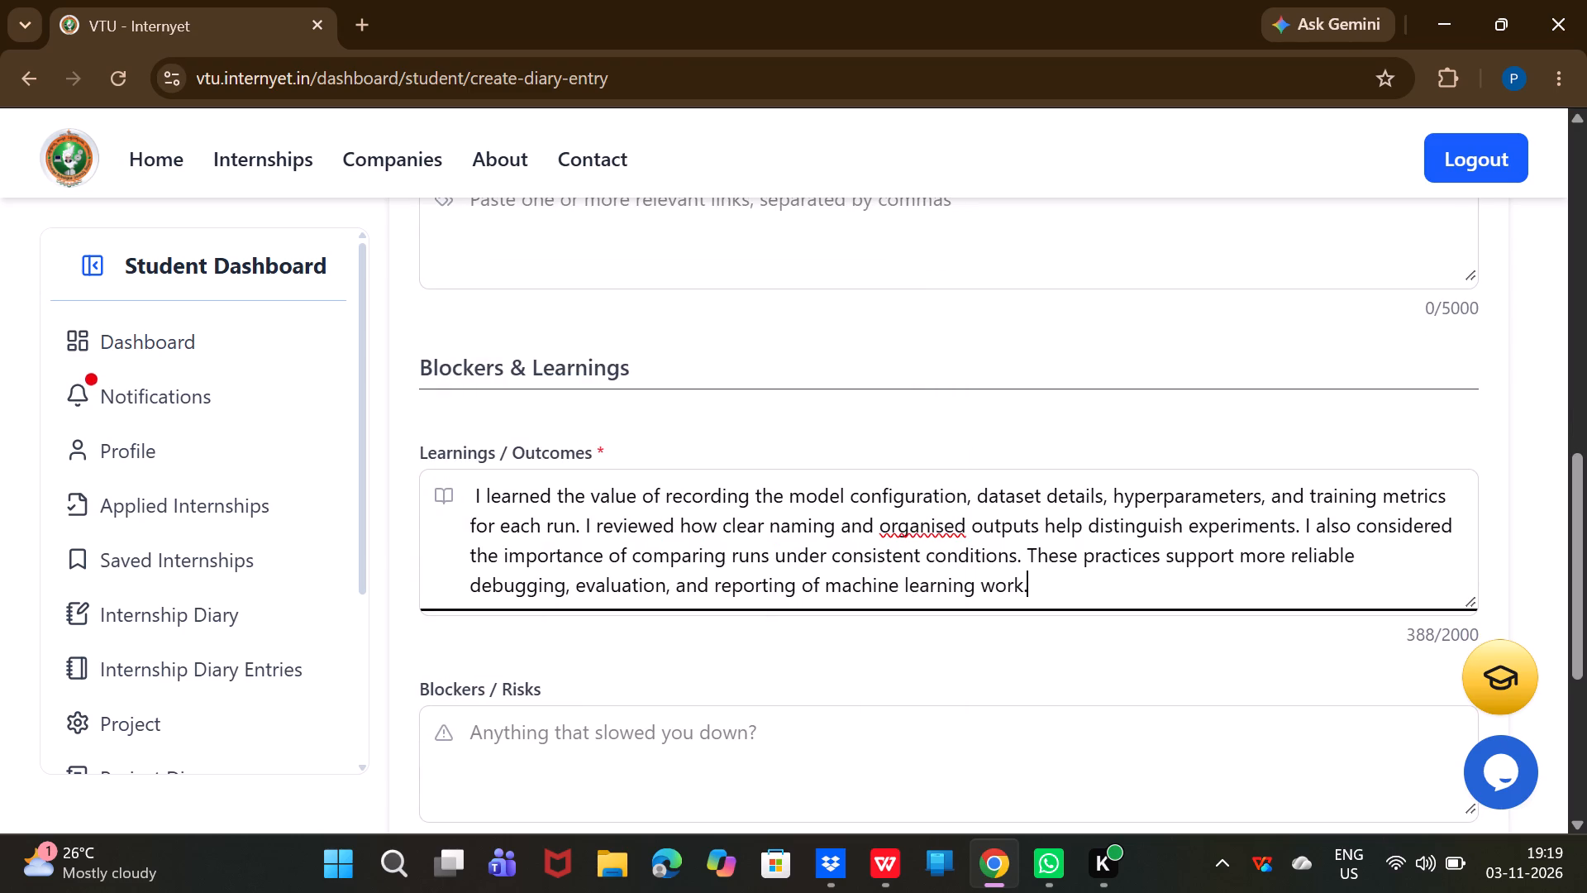
Add the Generative ai skill to the 12 September 2026 diary entry and save the entry.
{"action": "scroll", "coordinate": [780, 552], "scroll_direction": "up", "scroll_amount": 3}
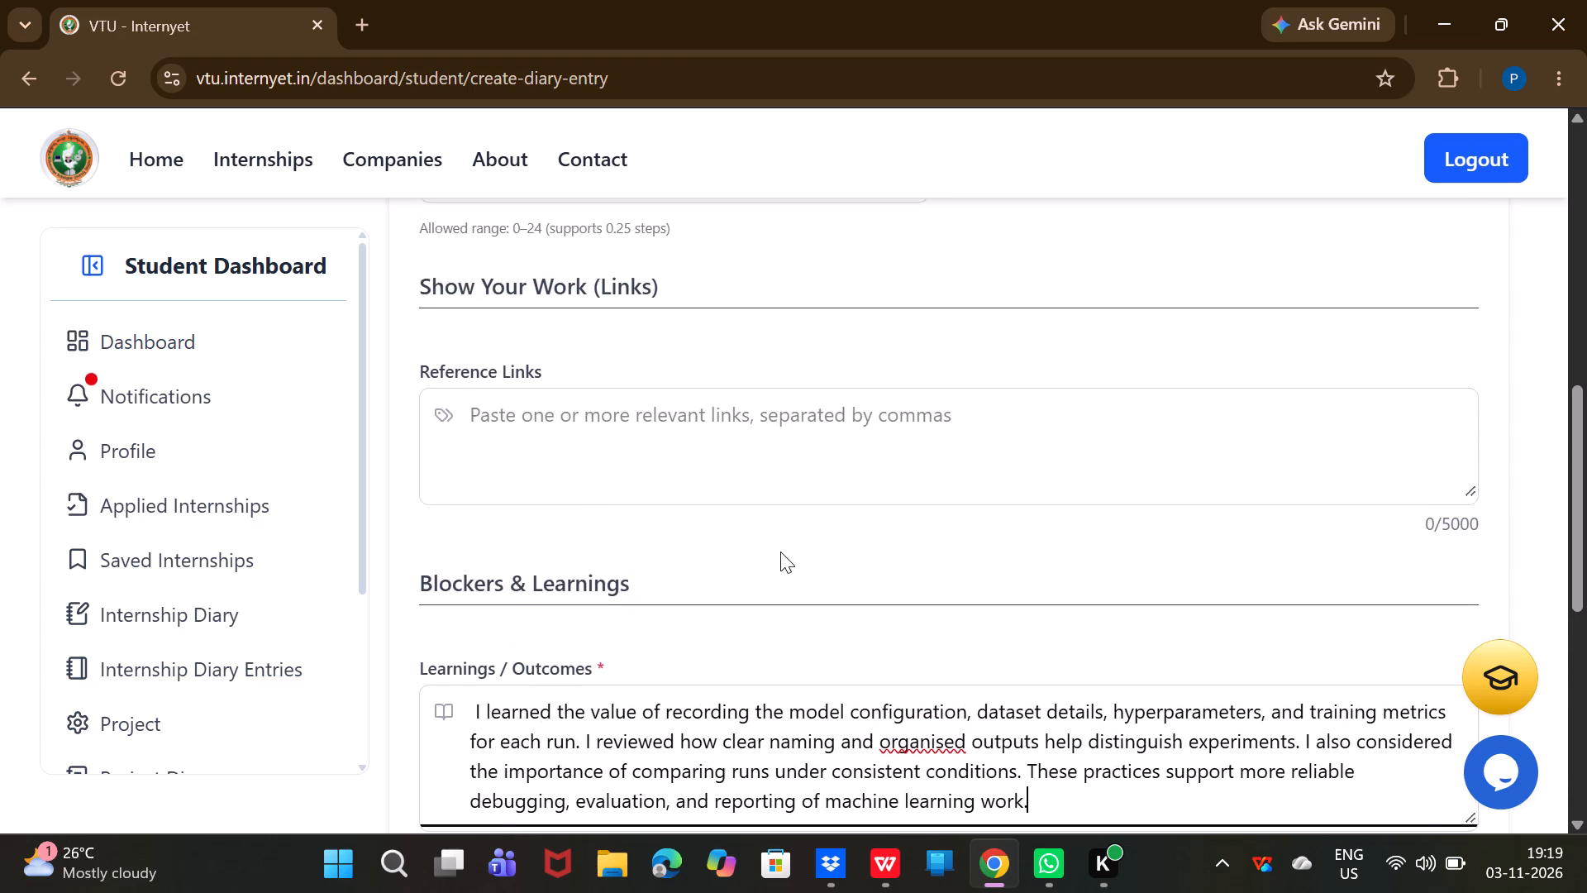
{"action": "scroll", "coordinate": [780, 552], "scroll_direction": "down", "scroll_amount": 1}
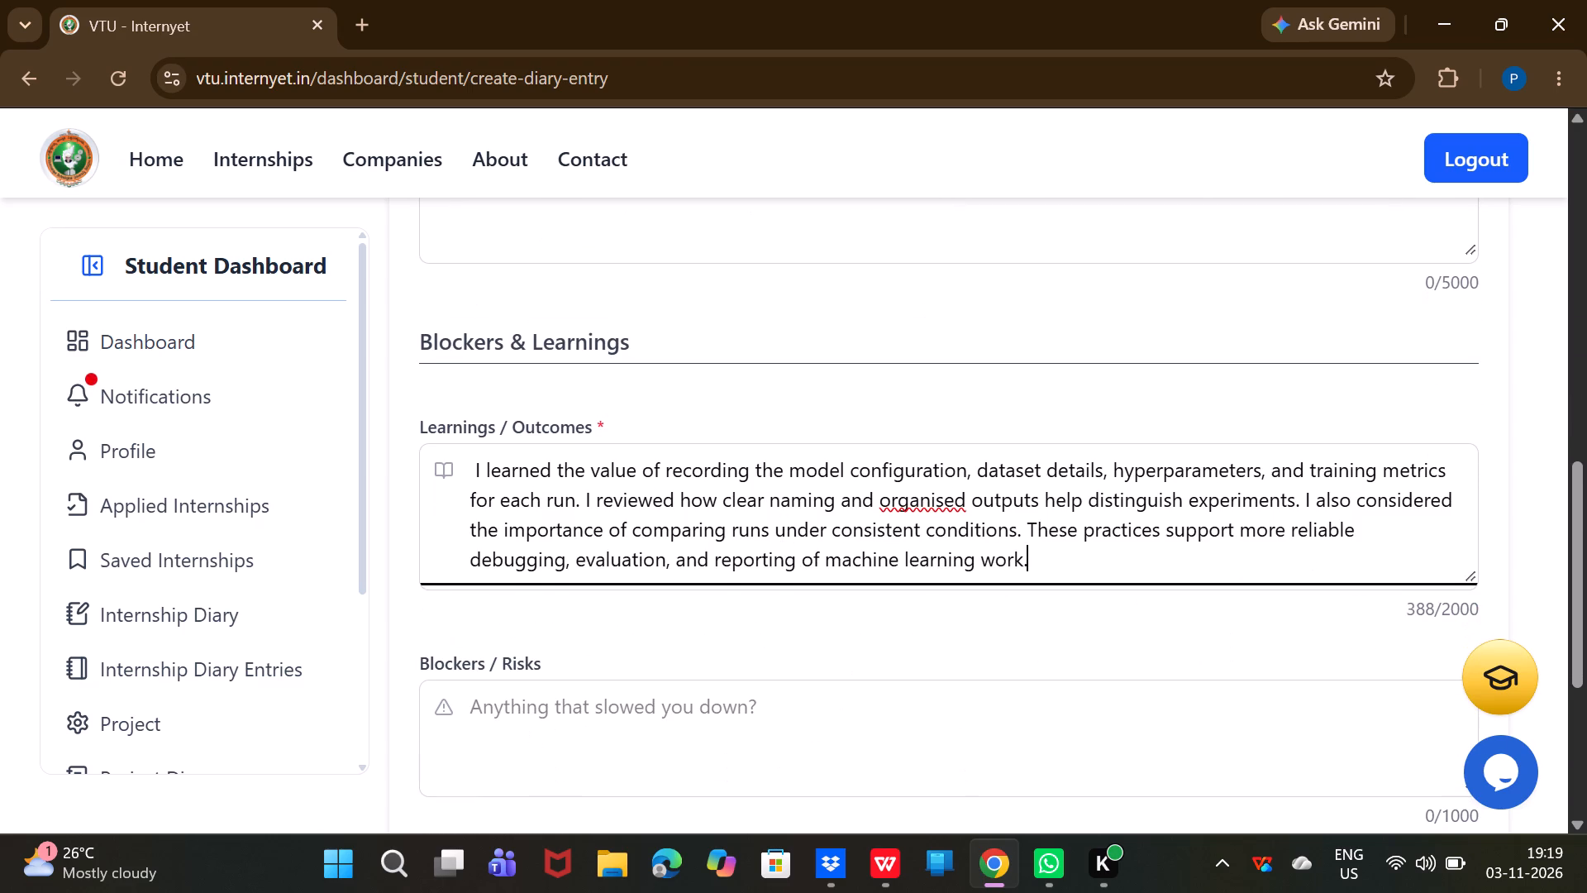
{"action": "left_click", "coordinate": [901, 866]}
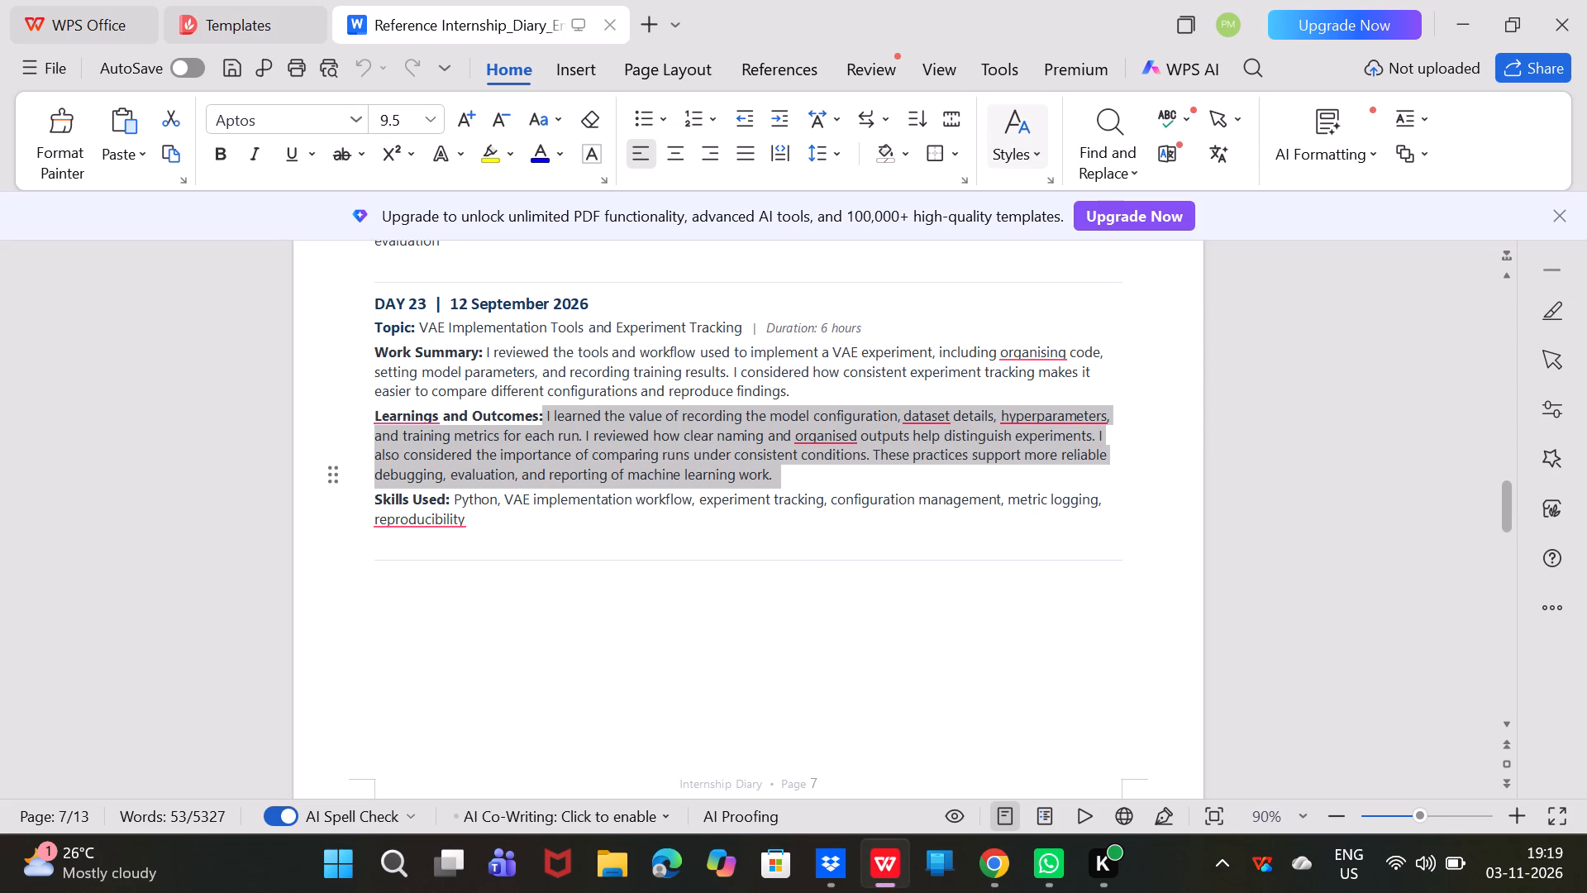
{"action": "left_click", "coordinate": [997, 880]}
{"action": "scroll", "coordinate": [788, 656], "scroll_direction": "down", "scroll_amount": 4}
{"action": "left_click", "coordinate": [765, 614]}
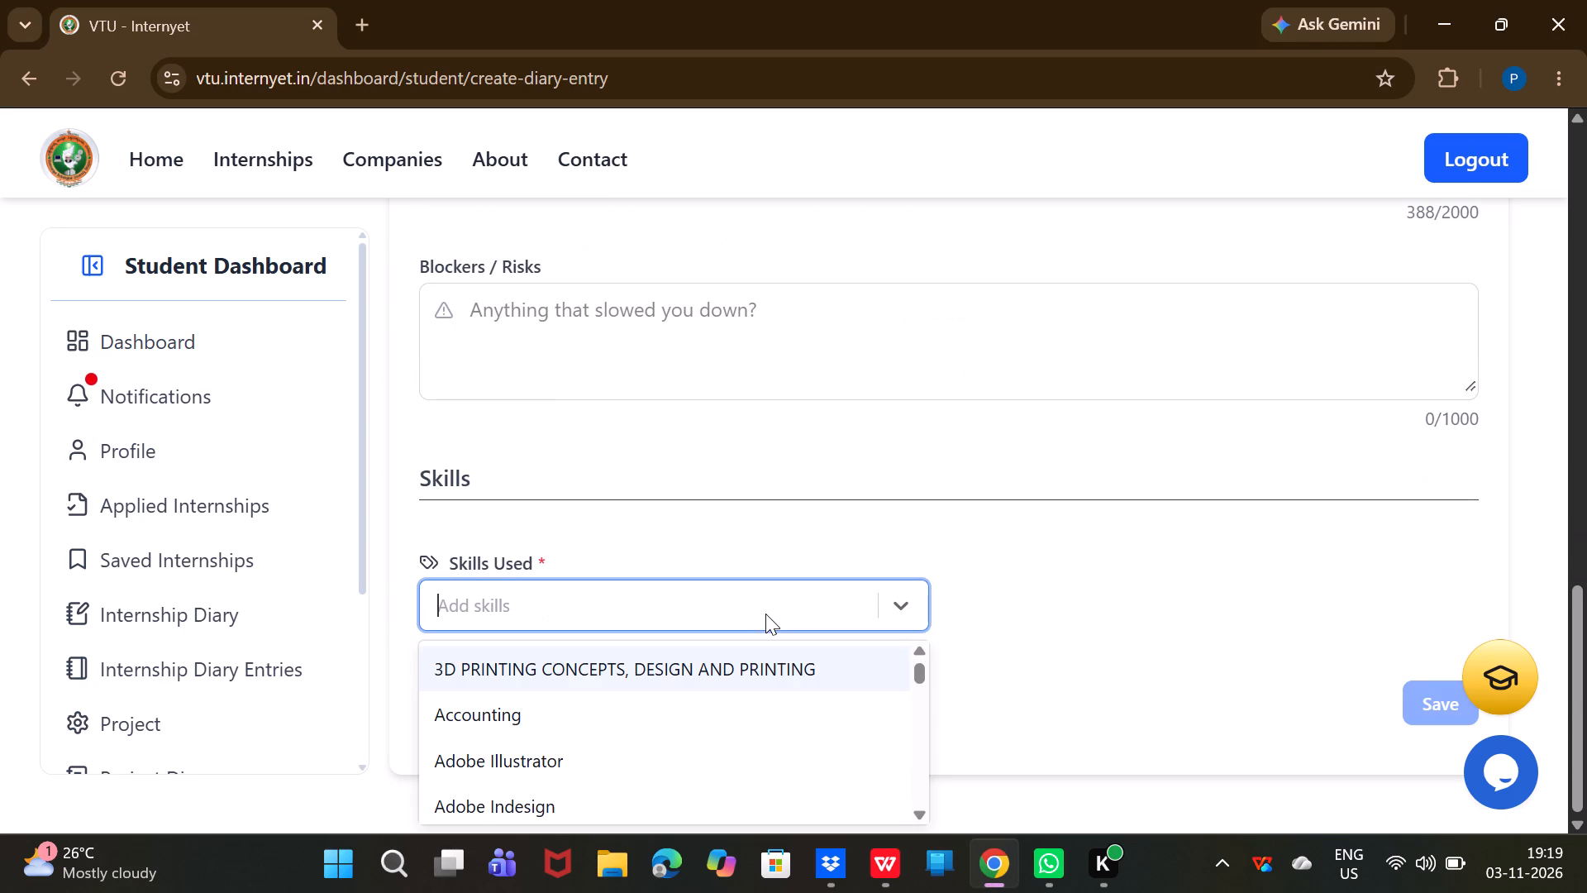
{"action": "type", "text": "gene"}
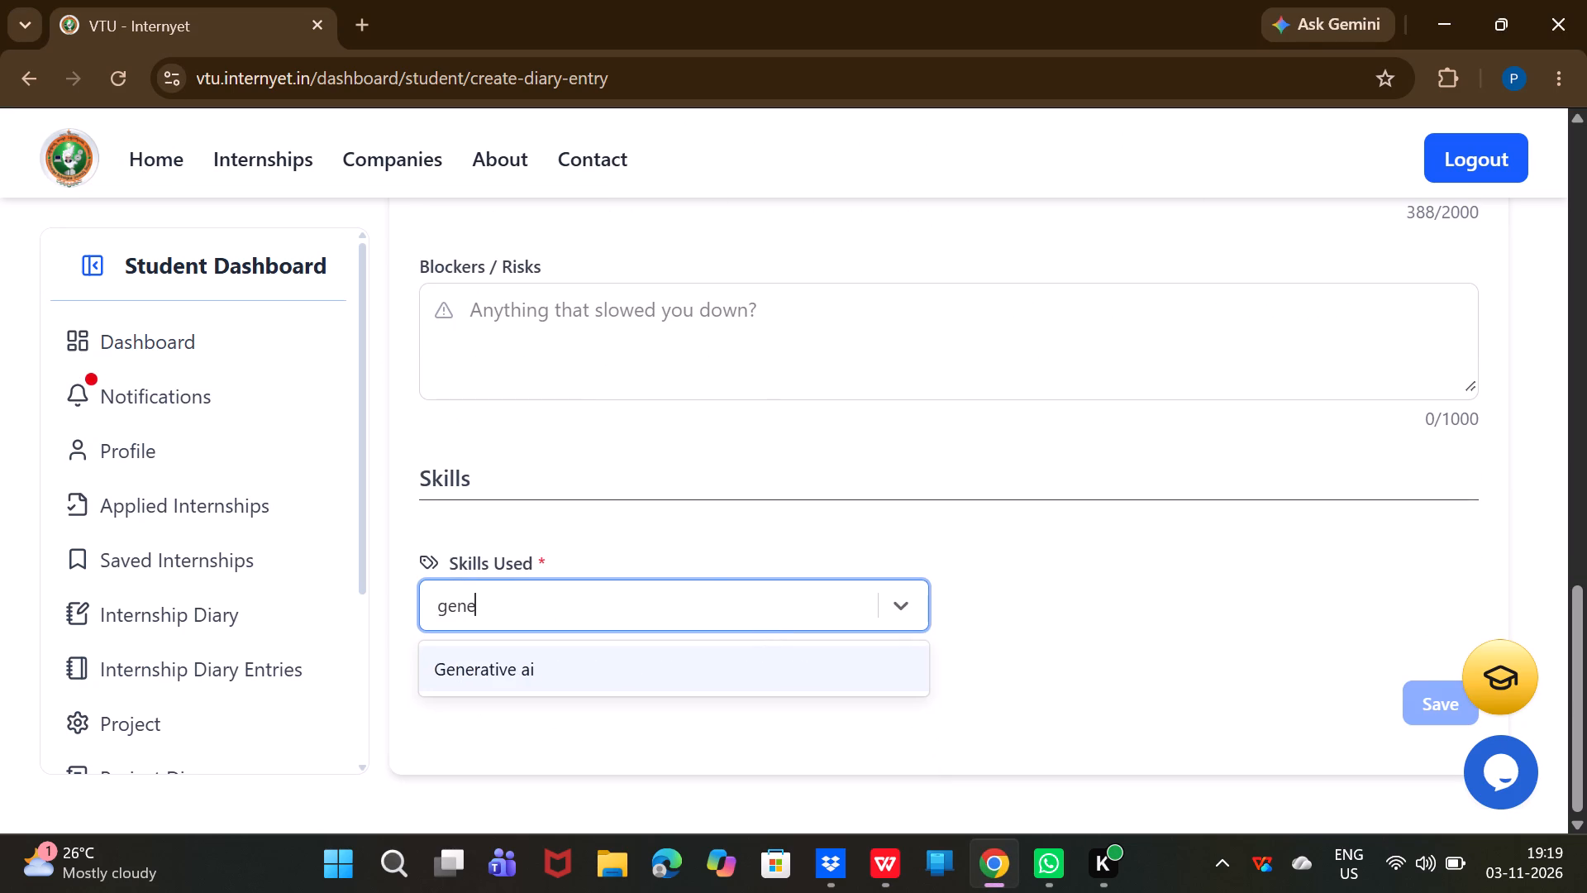
{"action": "left_click", "coordinate": [708, 657]}
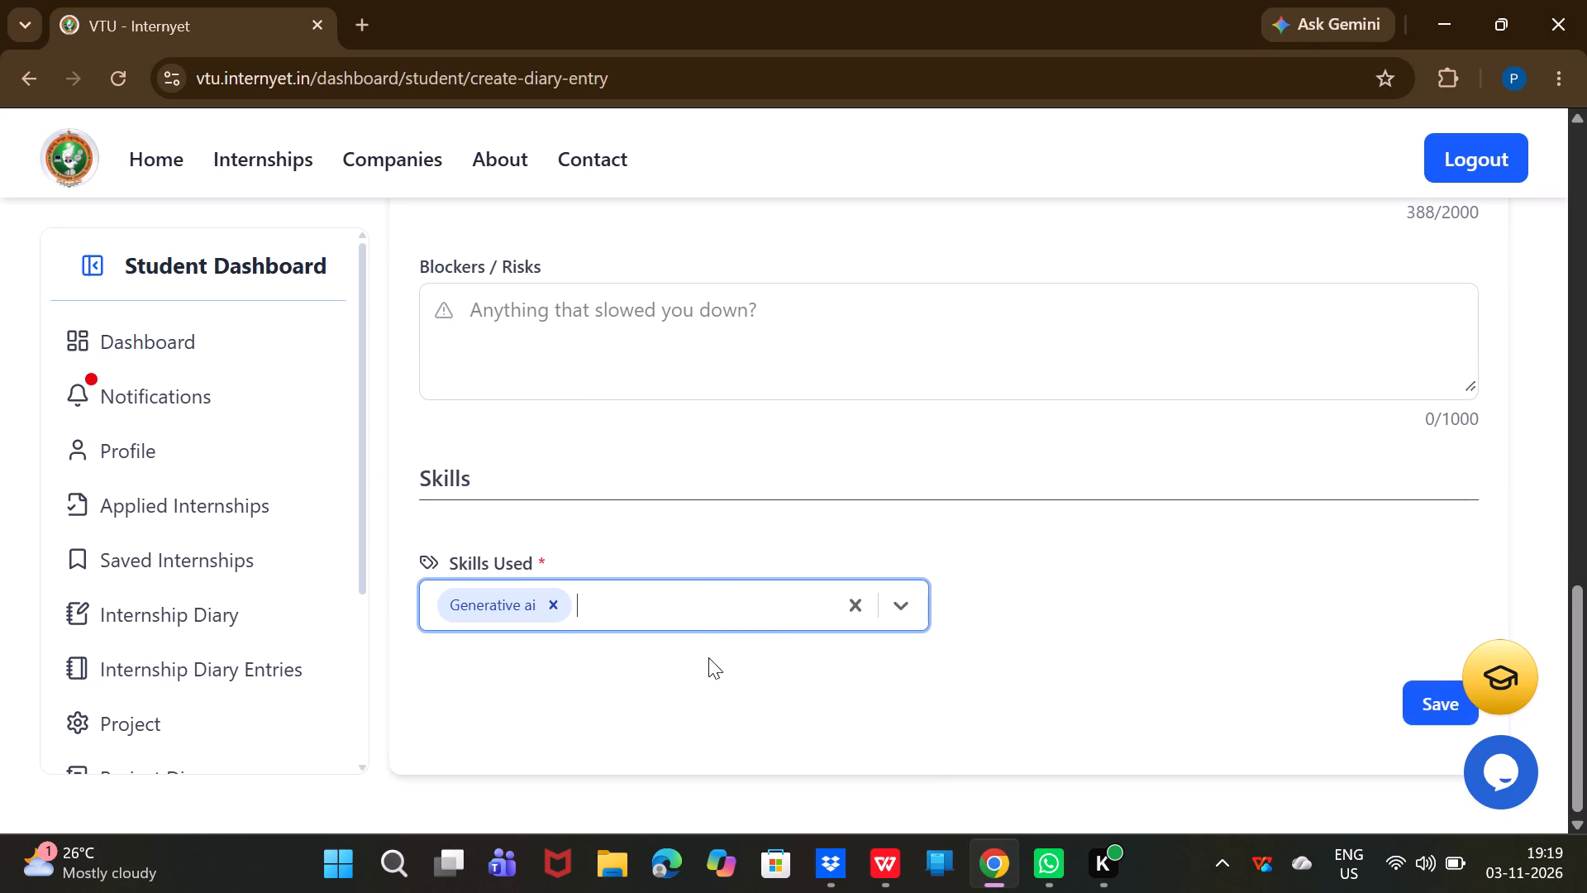
{"action": "left_click", "coordinate": [1426, 704]}
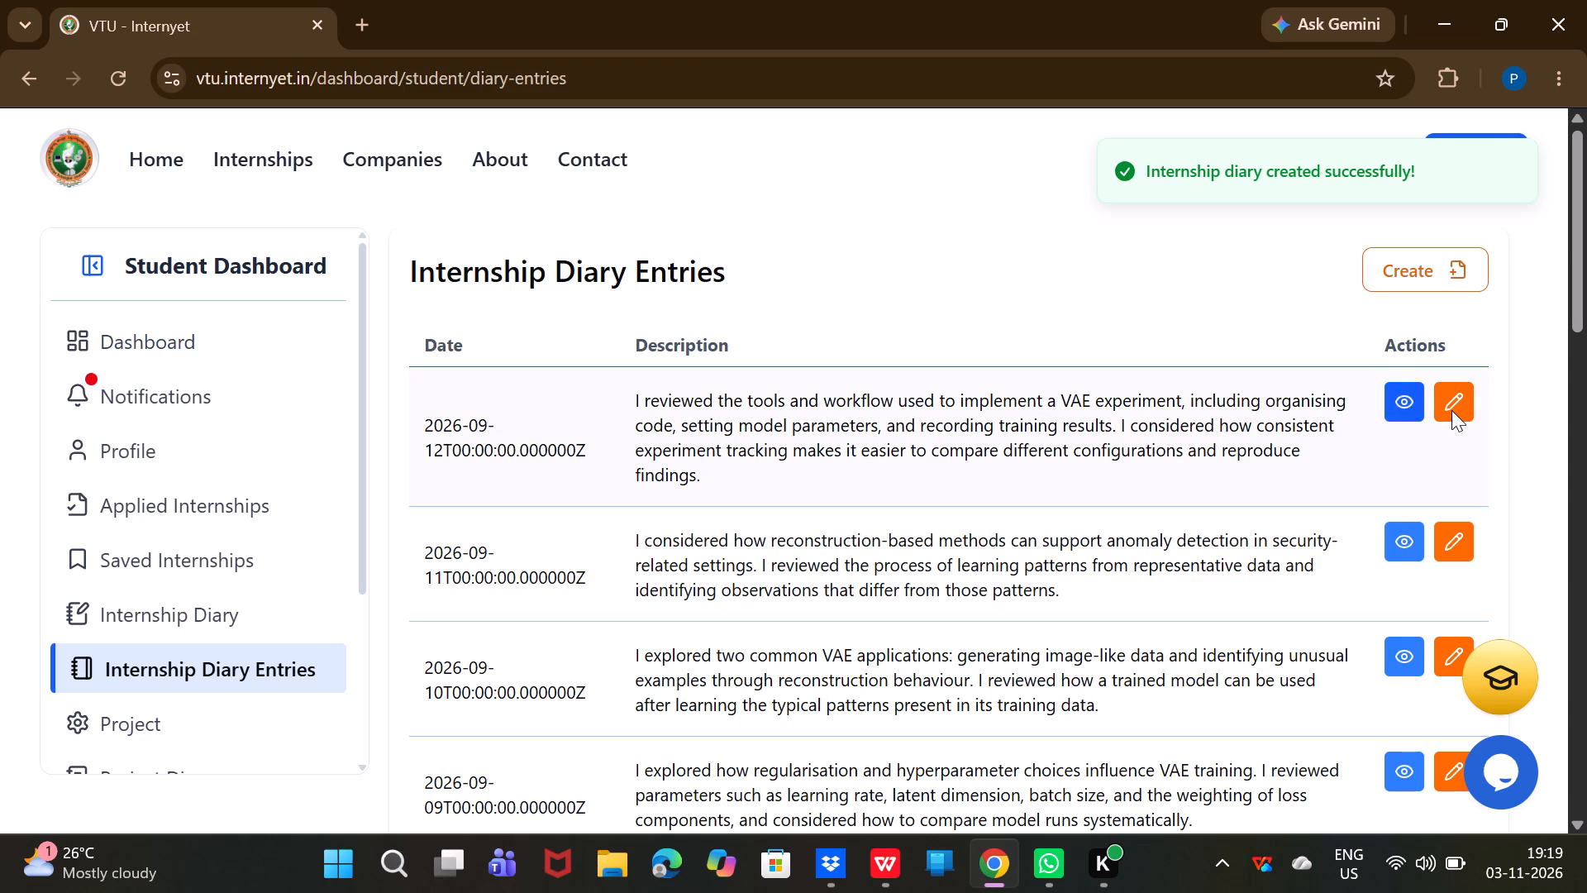
Open the saved 12 September 2026 diary entry and review its date, hours, work description, learnings and skills.
{"action": "left_click", "coordinate": [1407, 405]}
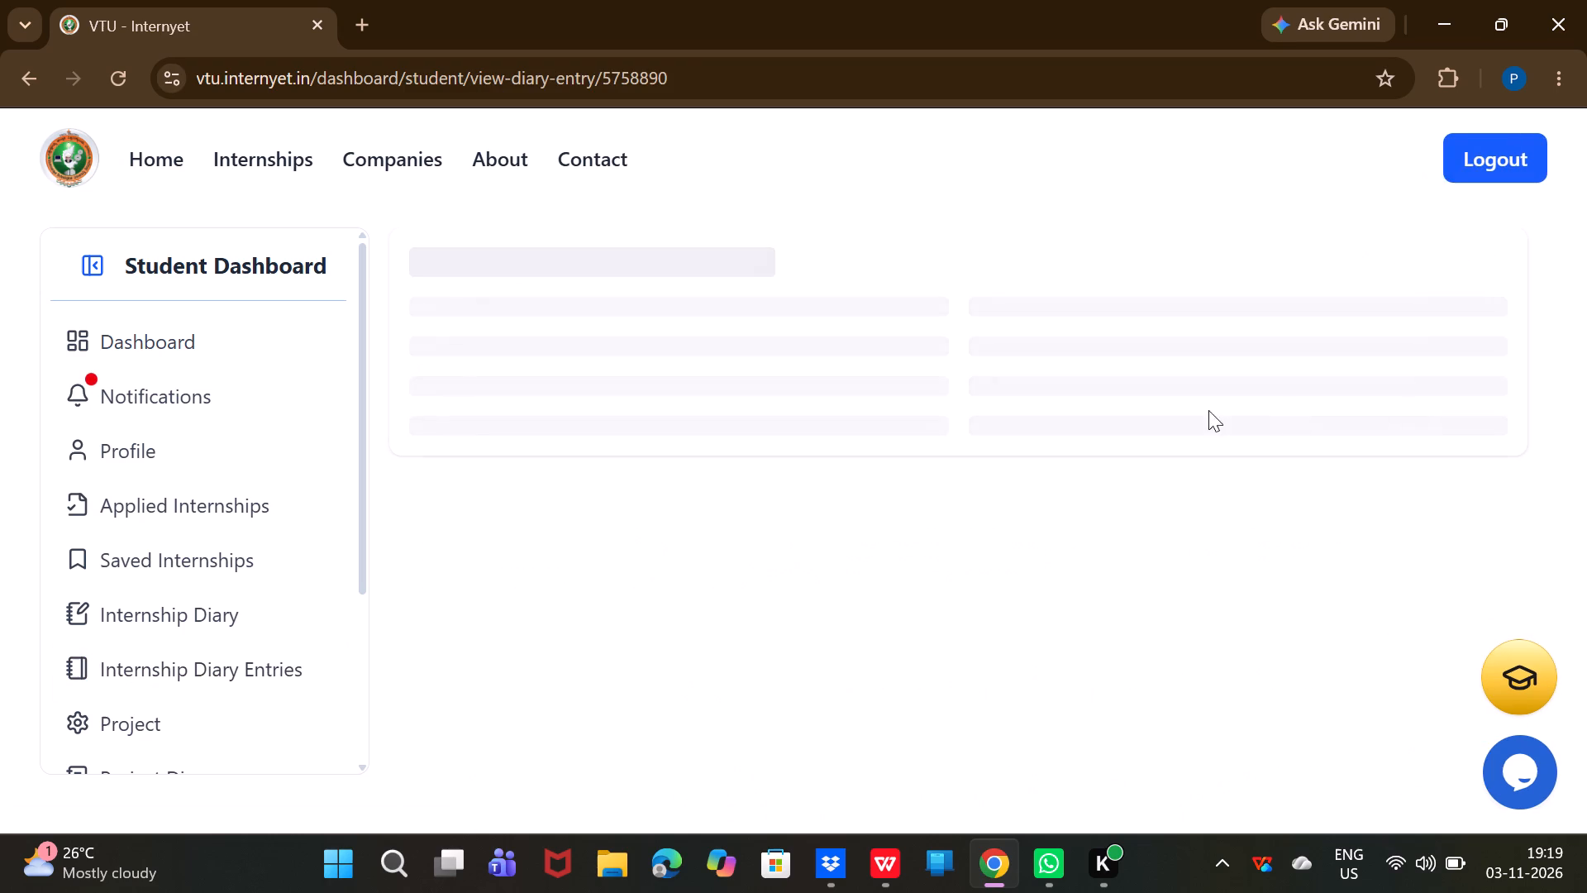
{"action": "left_click", "coordinate": [1180, 411]}
{"action": "scroll", "coordinate": [1180, 411], "scroll_direction": "down", "scroll_amount": 1}
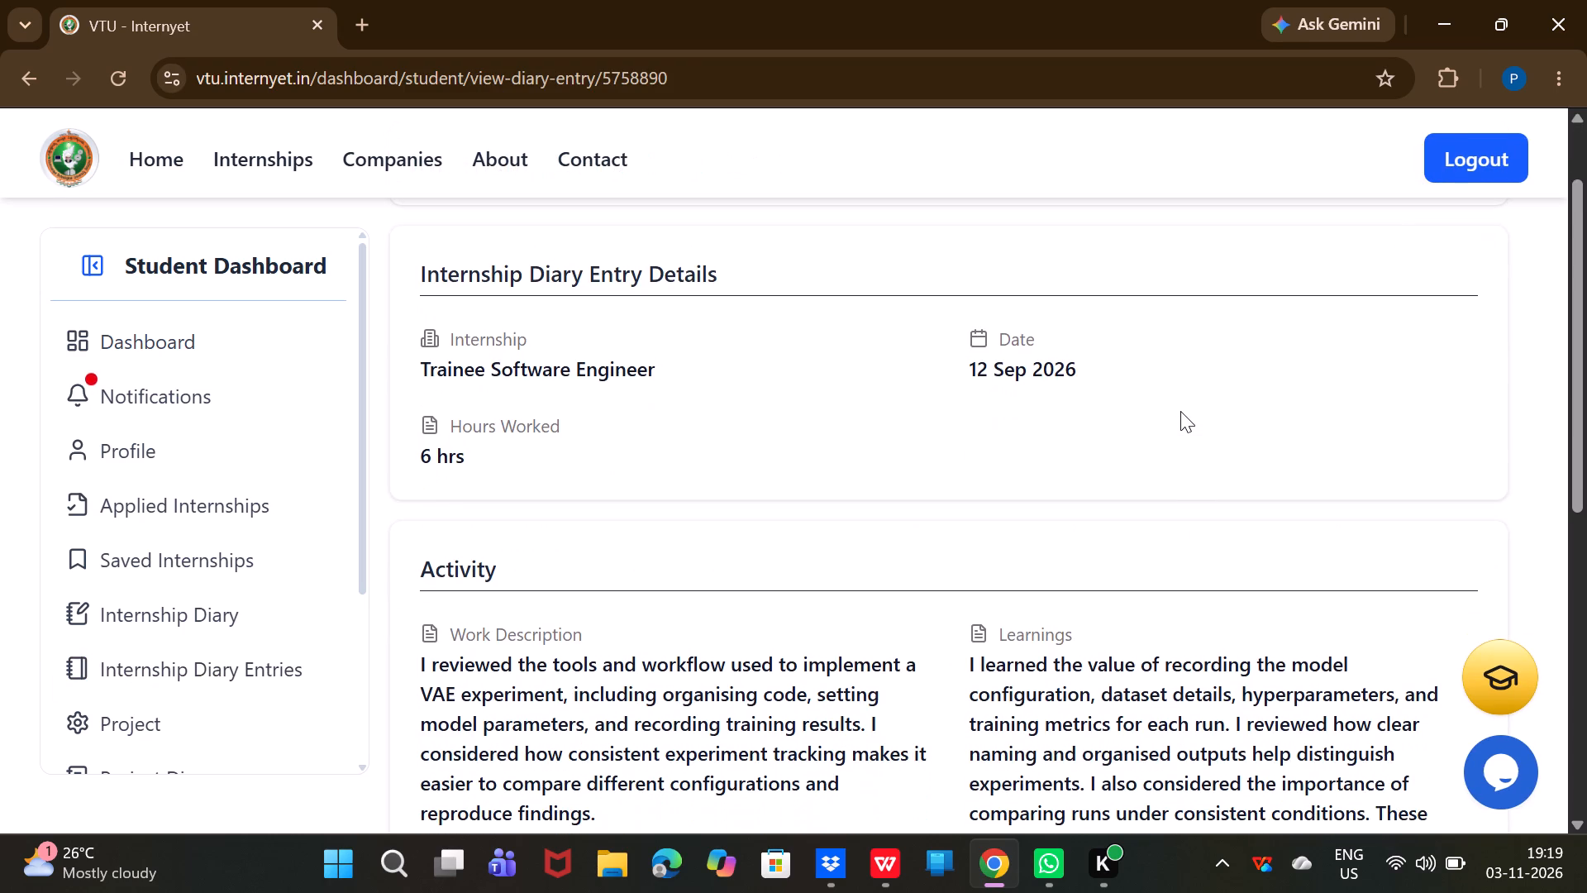
{"action": "scroll", "coordinate": [1180, 411], "scroll_direction": "down", "scroll_amount": 5}
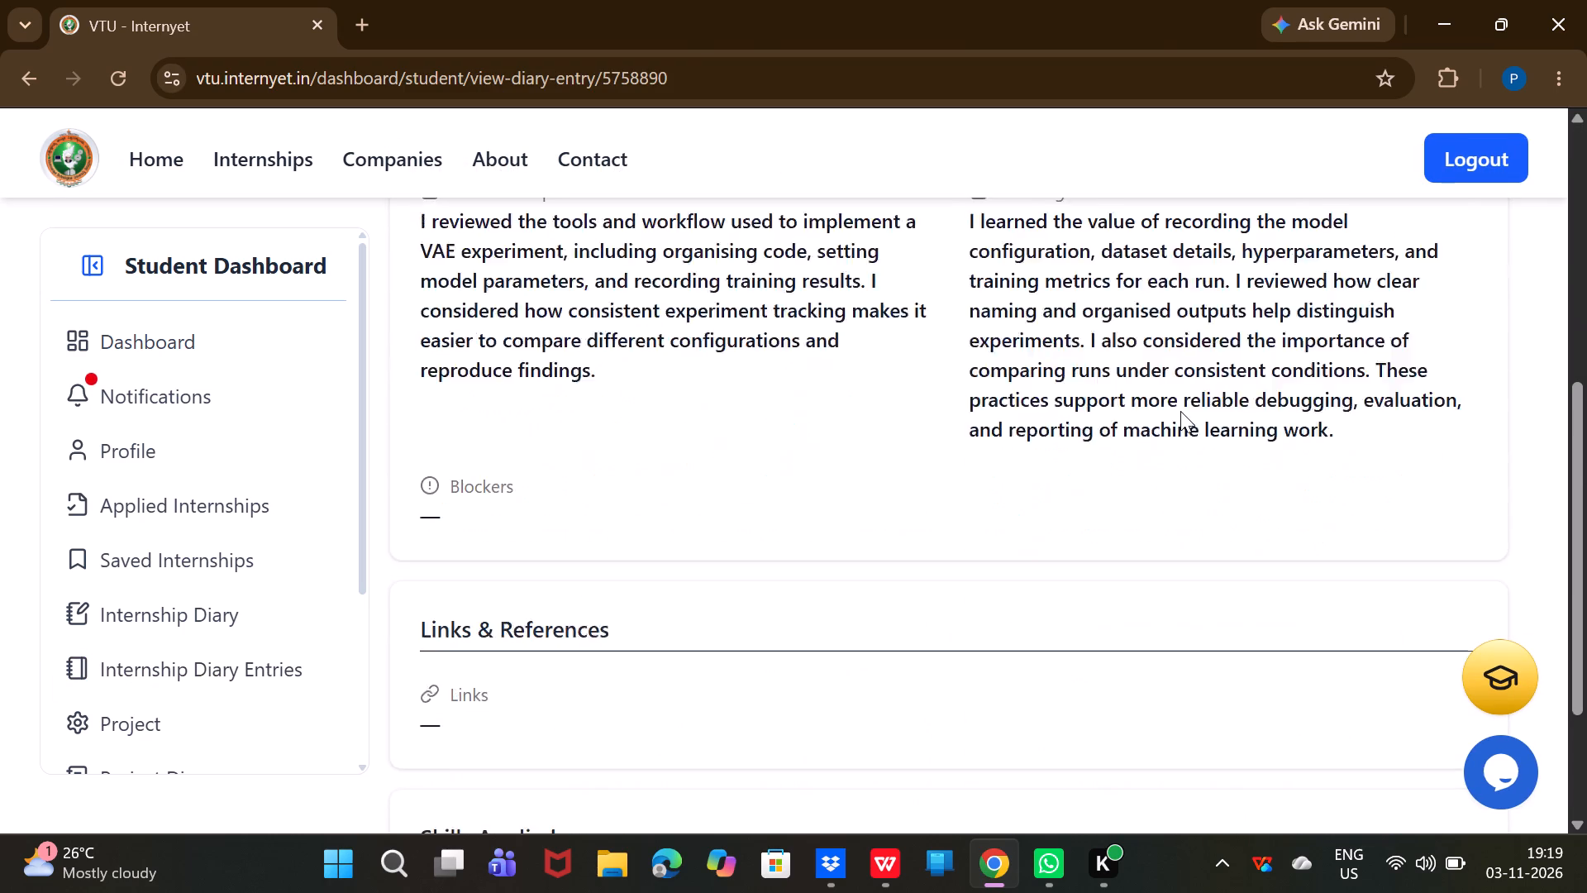
{"action": "scroll", "coordinate": [1180, 411], "scroll_direction": "down", "scroll_amount": 1}
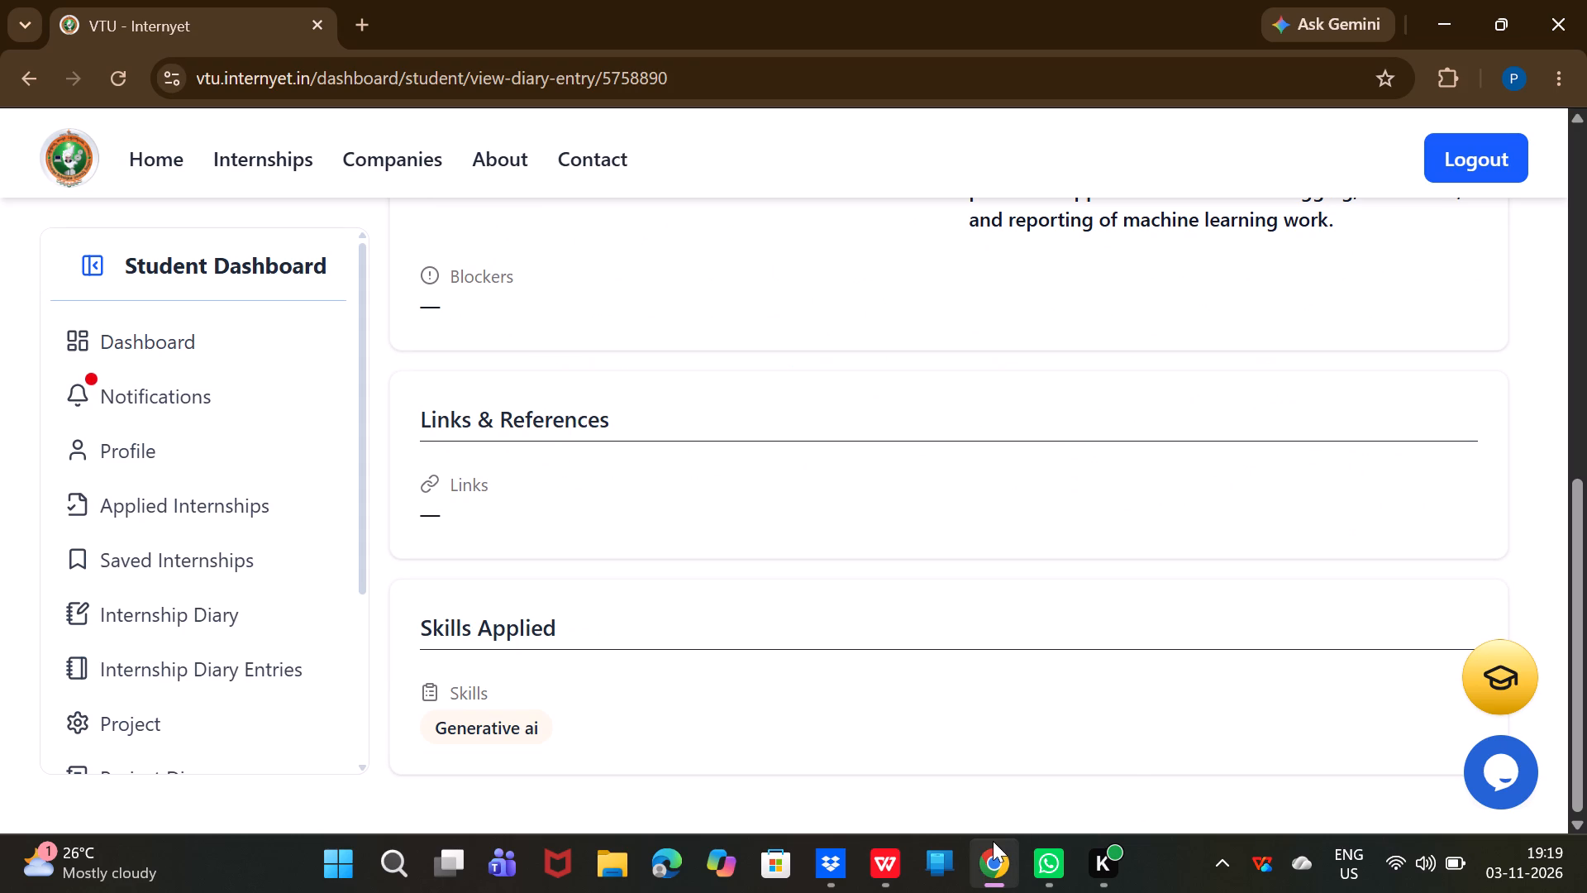
{"action": "scroll", "coordinate": [923, 480], "scroll_direction": "up", "scroll_amount": 2}
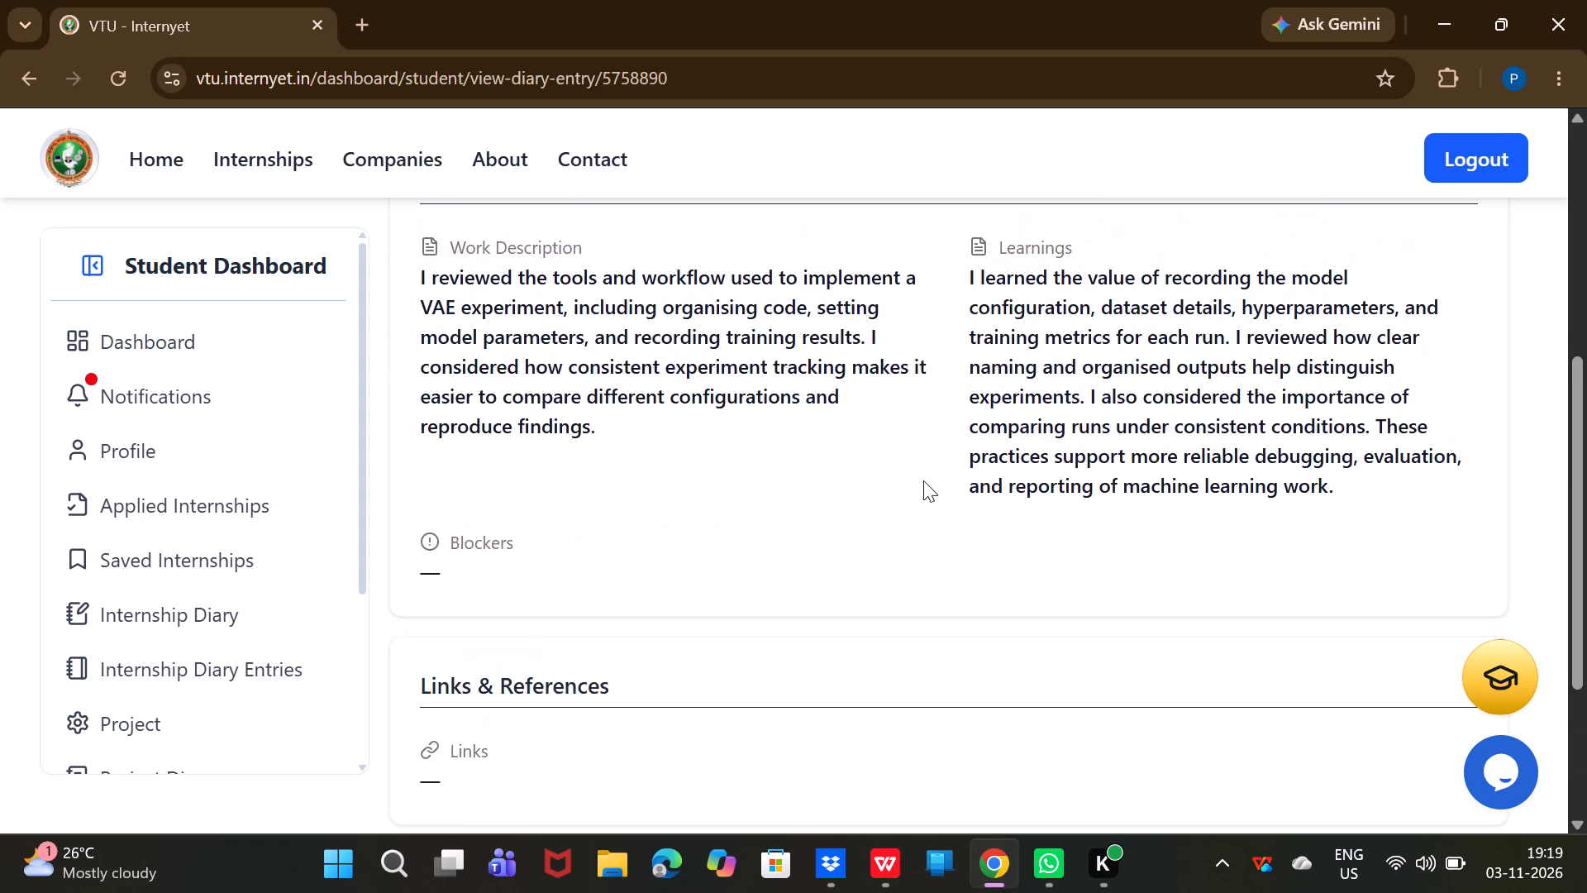
{"action": "scroll", "coordinate": [923, 480], "scroll_direction": "up", "scroll_amount": 3}
{"action": "scroll", "coordinate": [534, 471], "scroll_direction": "up", "scroll_amount": 2}
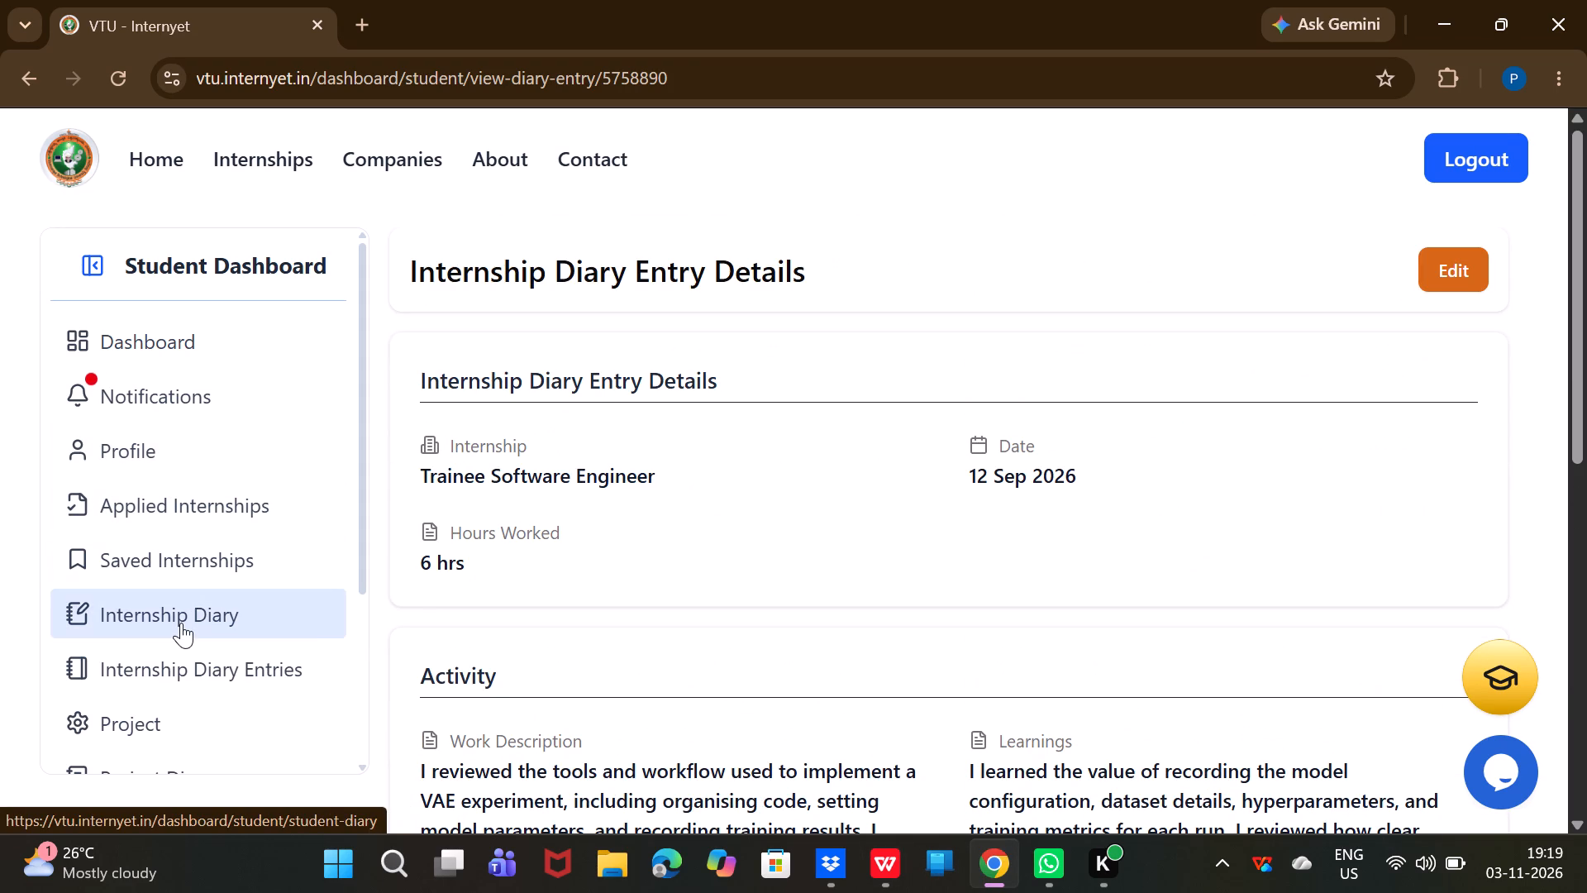
Return to the internship diary entries list and start a new diary entry.
{"action": "left_click", "coordinate": [183, 681]}
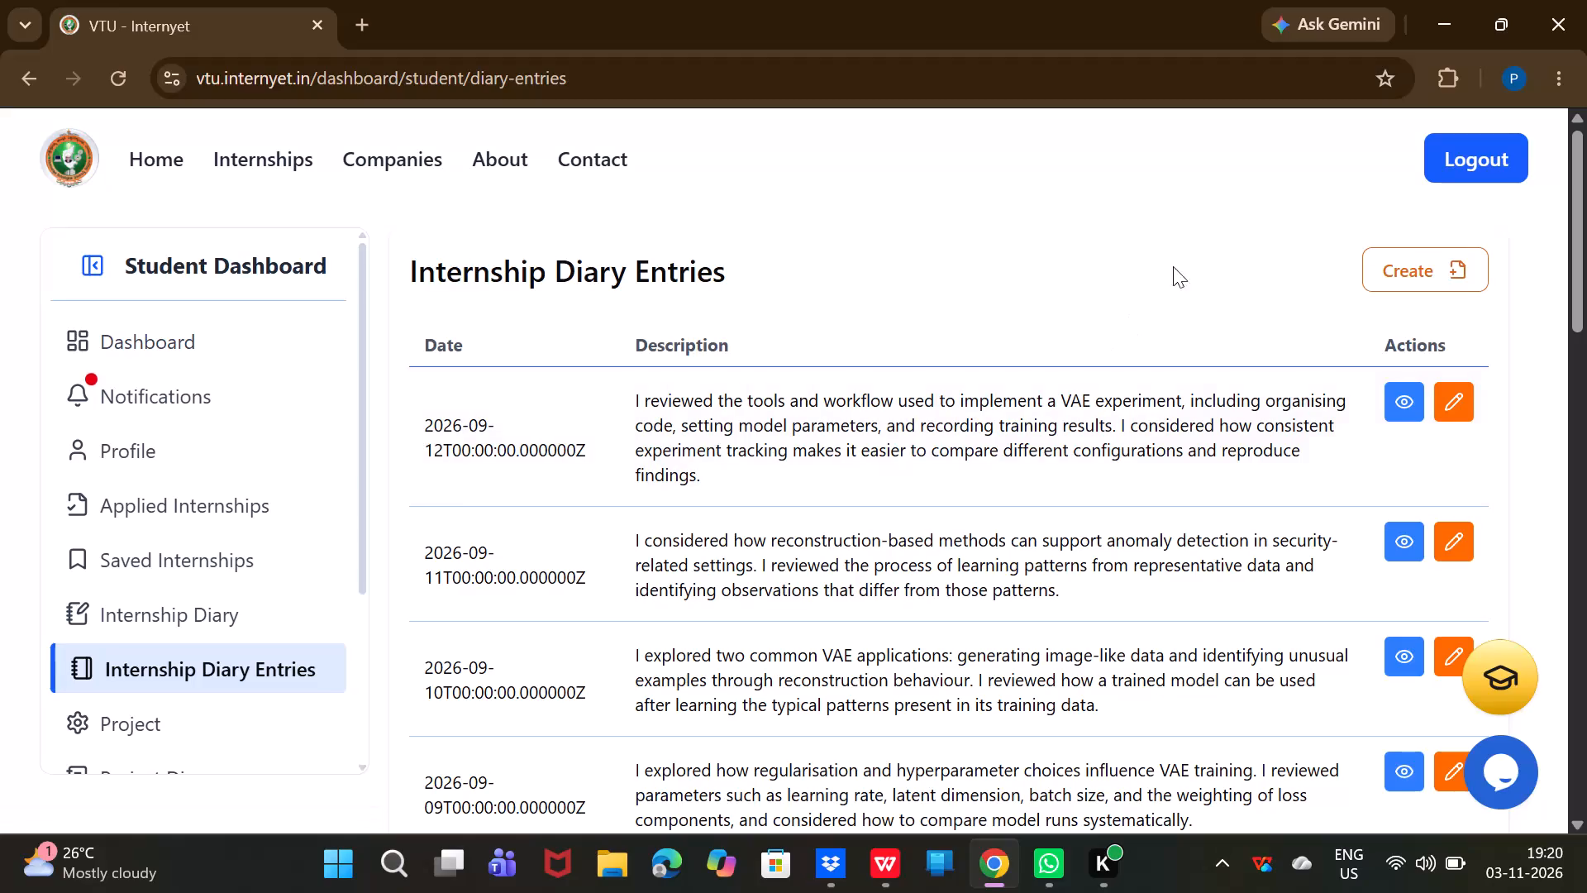
{"action": "left_click_drag", "start_coordinate": [1446, 292], "coordinate": [1434, 265]}
{"action": "left_click", "coordinate": [1434, 265]}
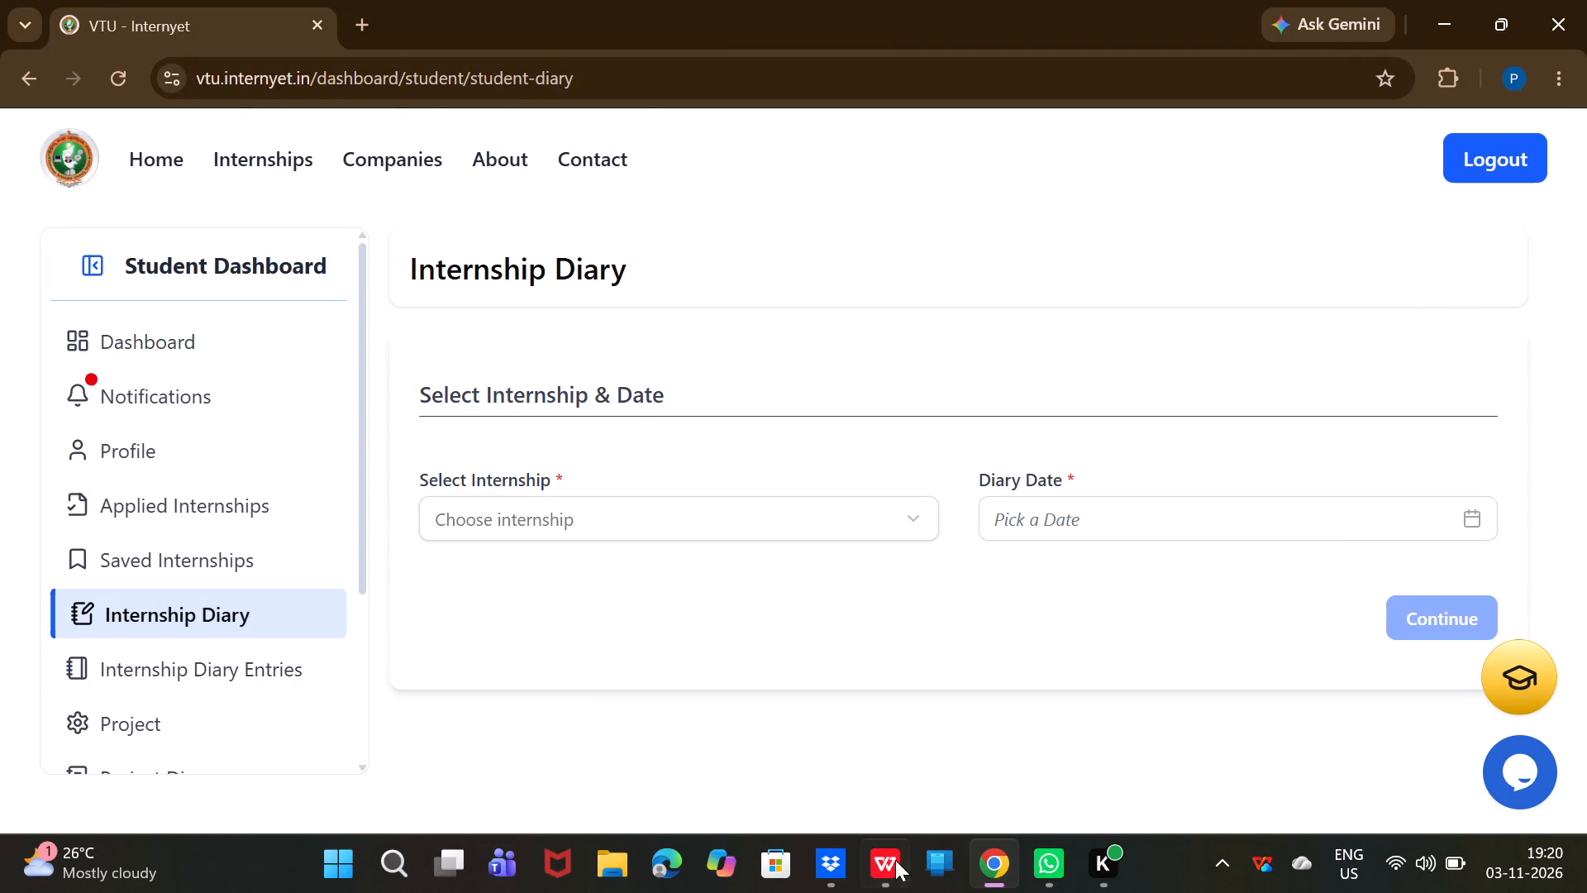
In WPS Office, copy the Day 24 (15 September 2026) Work Summary text from the reference document.
{"action": "left_click", "coordinate": [895, 862]}
{"action": "scroll", "coordinate": [711, 763], "scroll_direction": "down", "scroll_amount": 1}
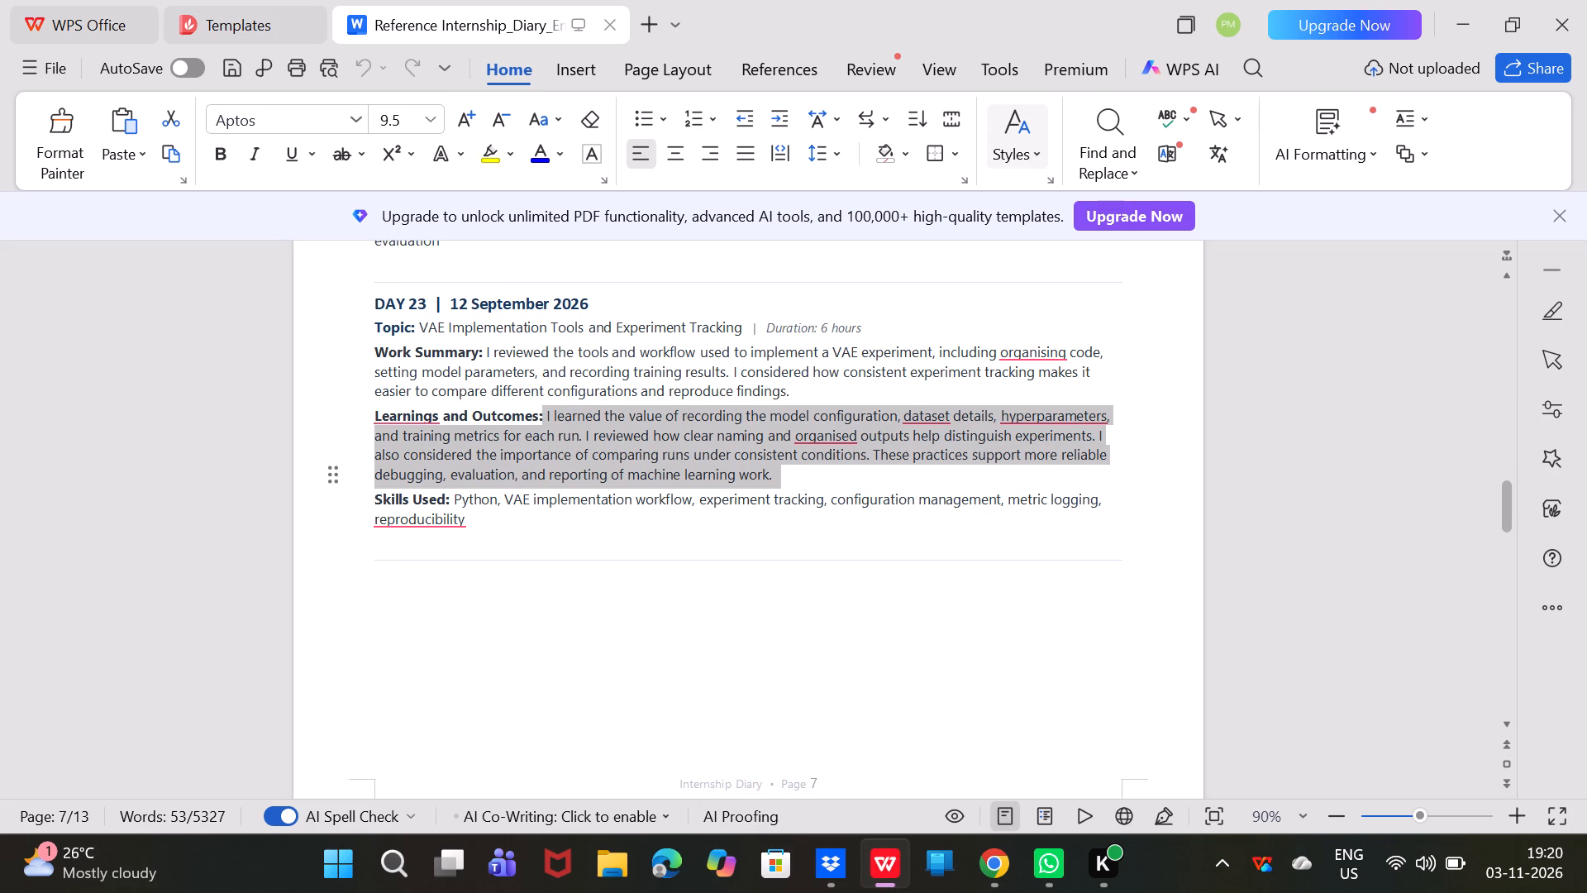
{"action": "scroll", "coordinate": [711, 763], "scroll_direction": "down", "scroll_amount": 3}
{"action": "scroll", "coordinate": [711, 763], "scroll_direction": "up", "scroll_amount": 1}
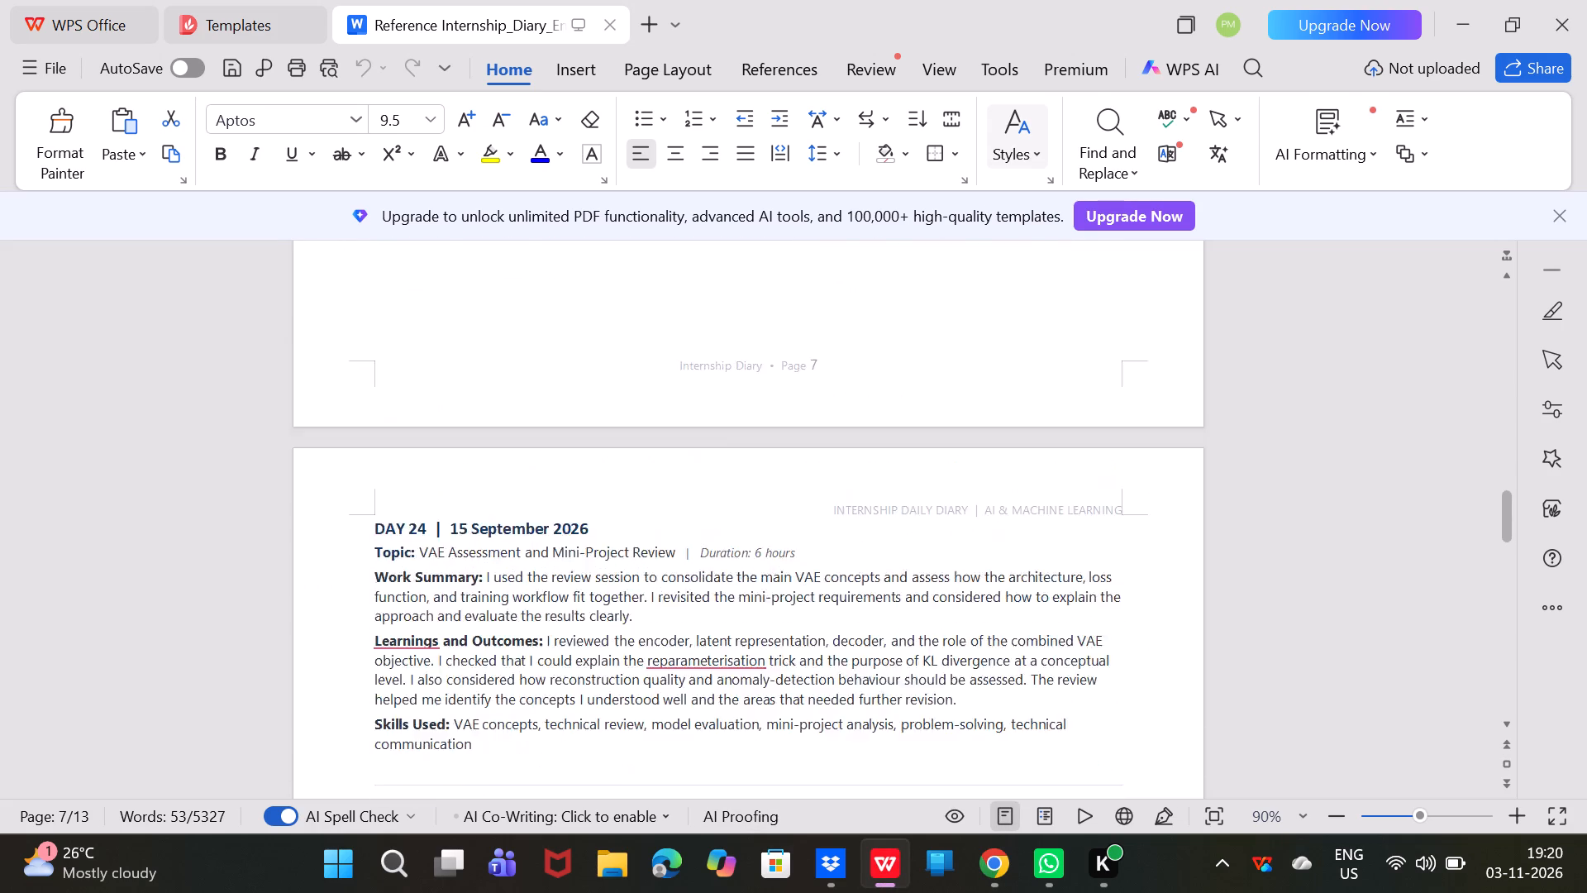
{"action": "scroll", "coordinate": [711, 763], "scroll_direction": "up", "scroll_amount": 2}
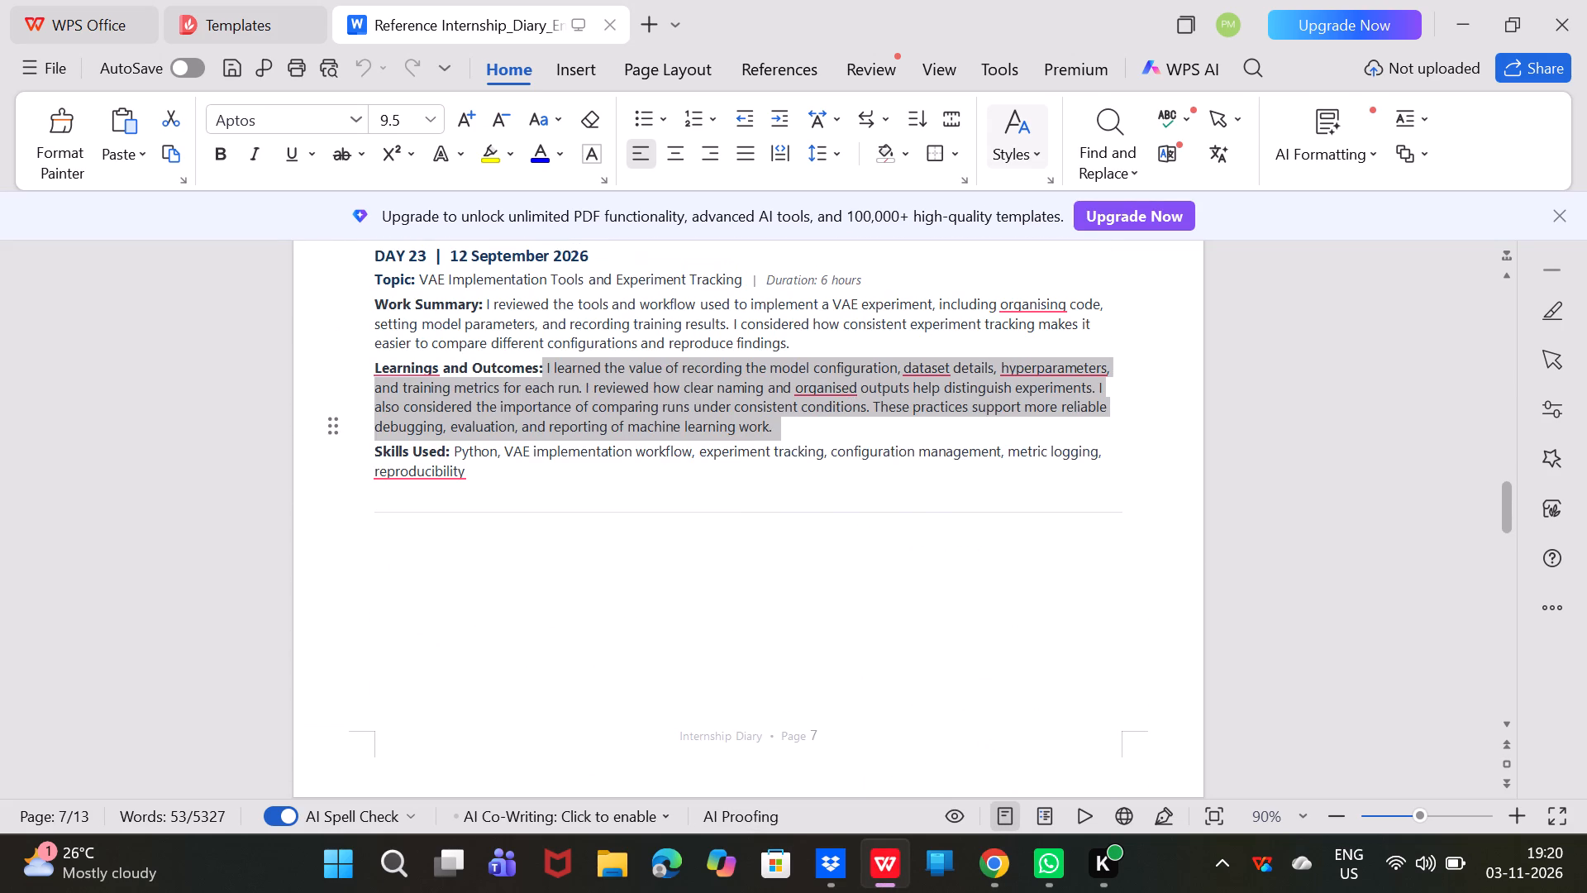
{"action": "scroll", "coordinate": [711, 763], "scroll_direction": "down", "scroll_amount": 5}
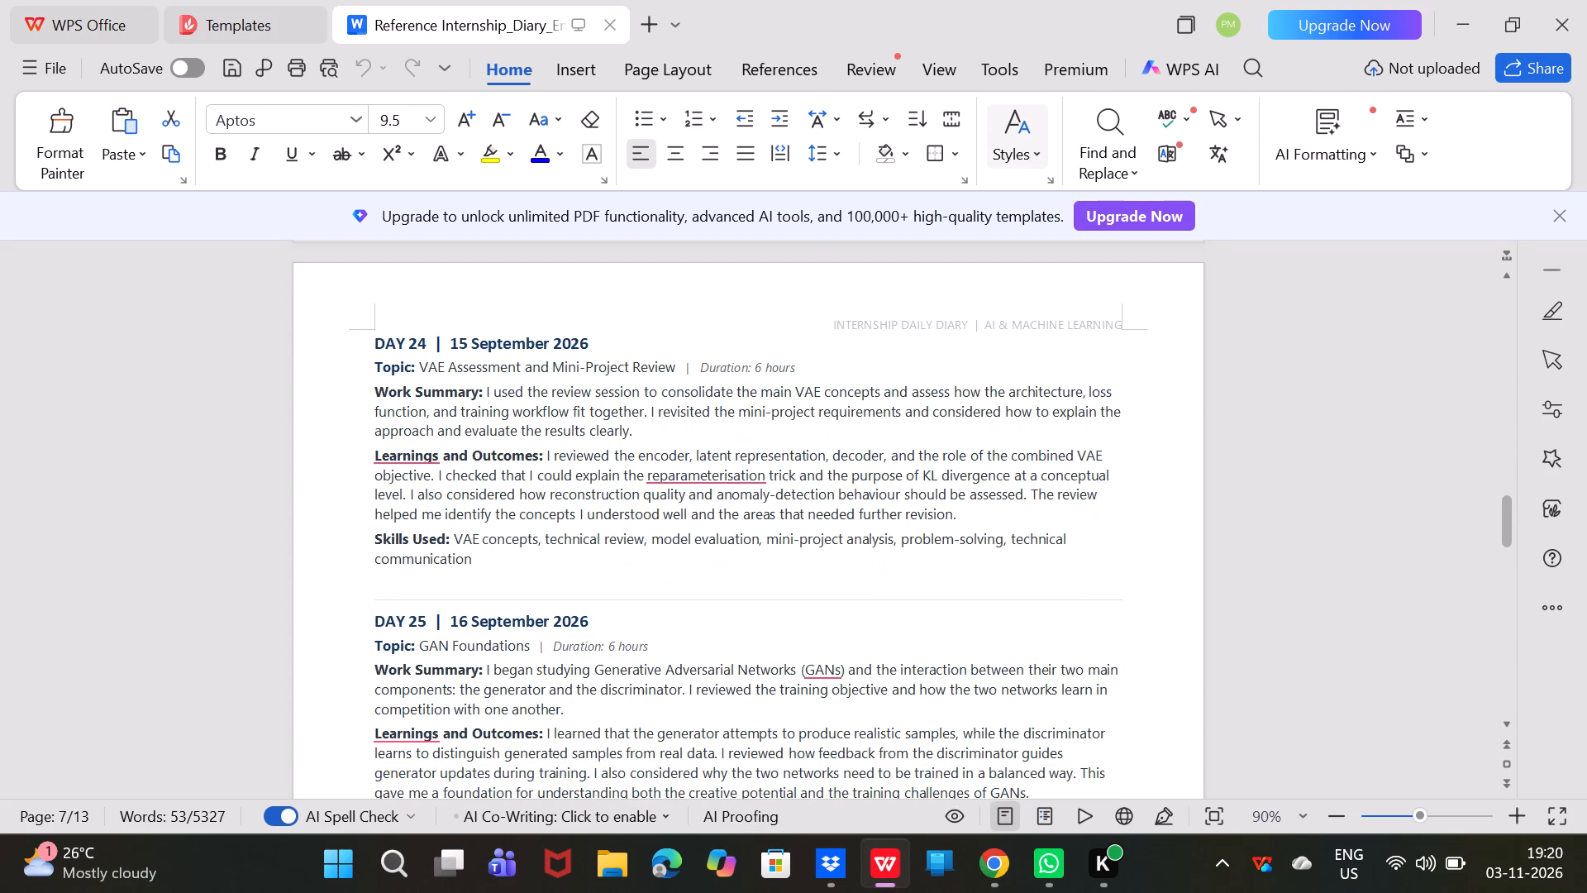
{"action": "scroll", "coordinate": [711, 763], "scroll_direction": "down", "scroll_amount": 2}
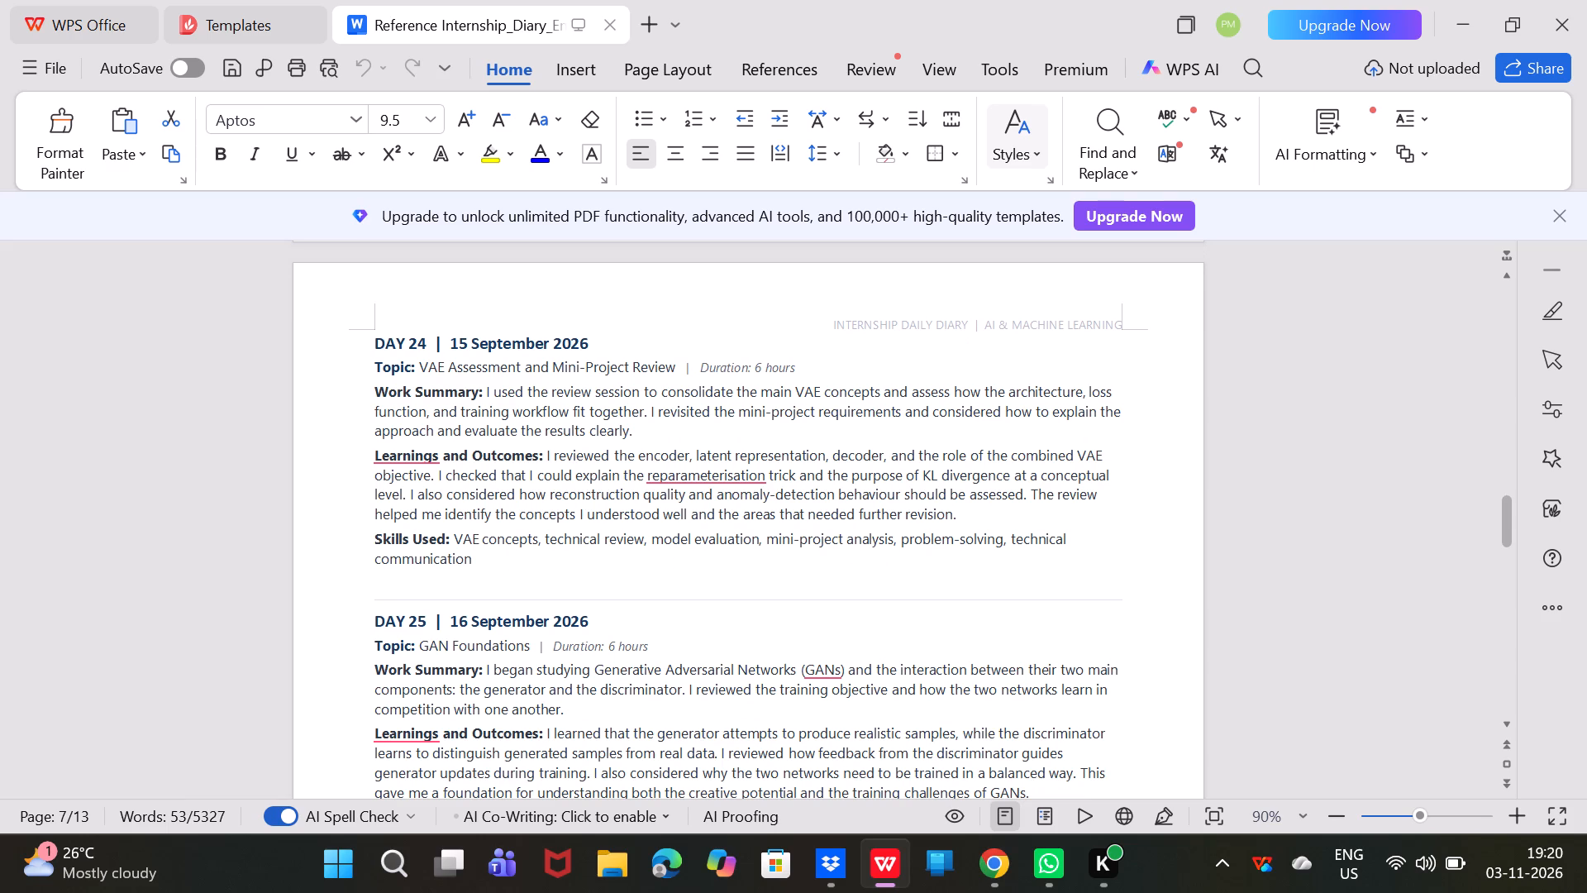
{"action": "left_click_drag", "start_coordinate": [484, 396], "coordinate": [641, 432]}
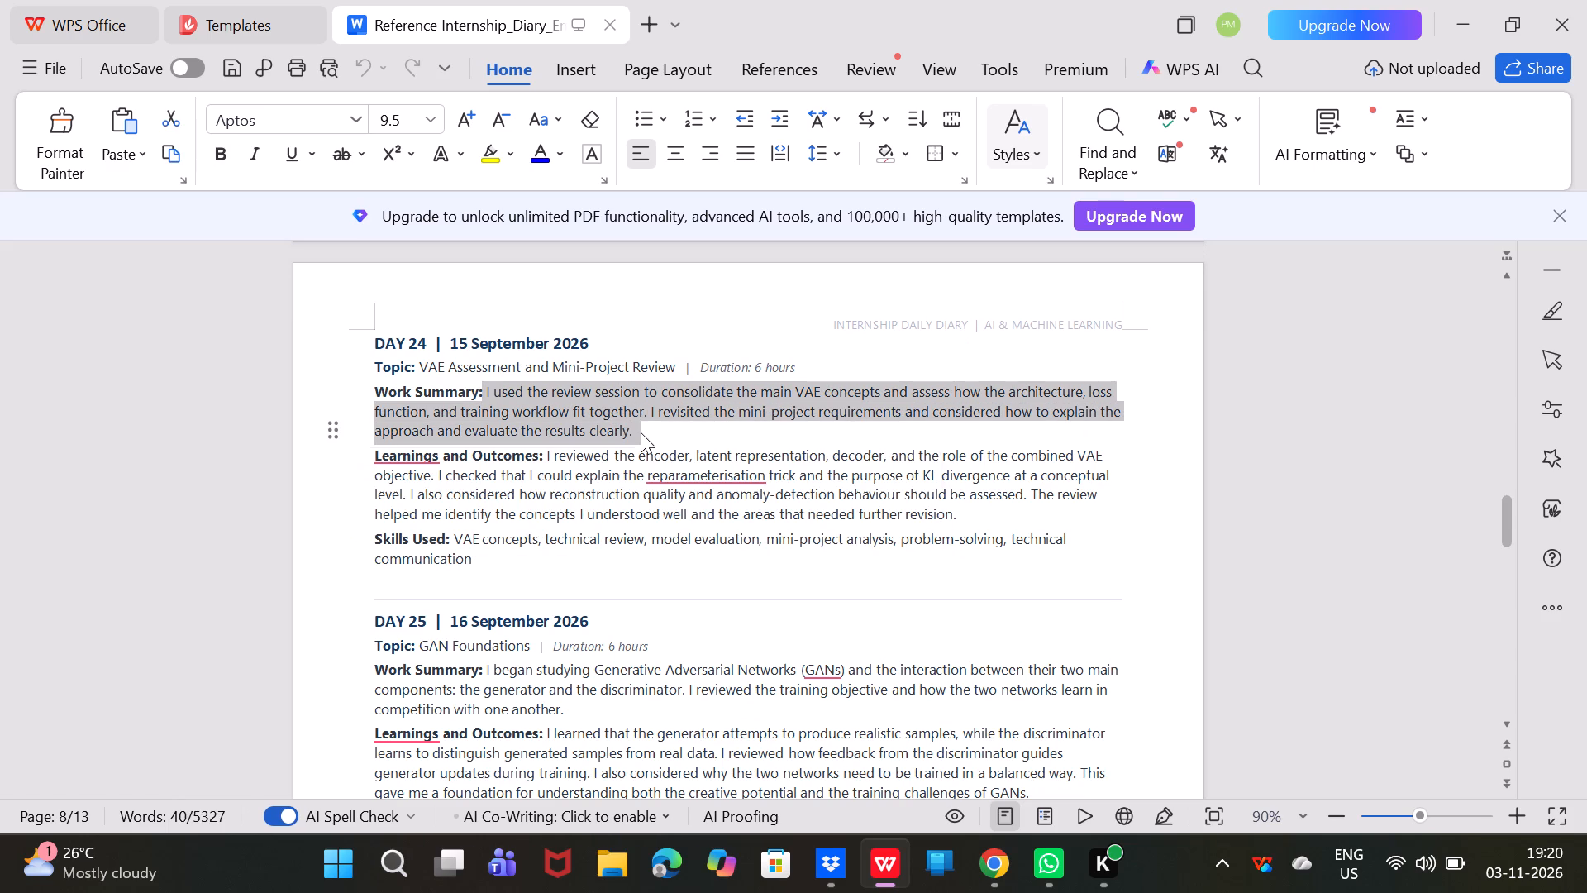
{"action": "key", "text": "ctrl+c"}
In Chrome, select the Trainee Software Engineer internship with diary date 15 September 2026 and continue to the entry form.
{"action": "left_click", "coordinate": [987, 869]}
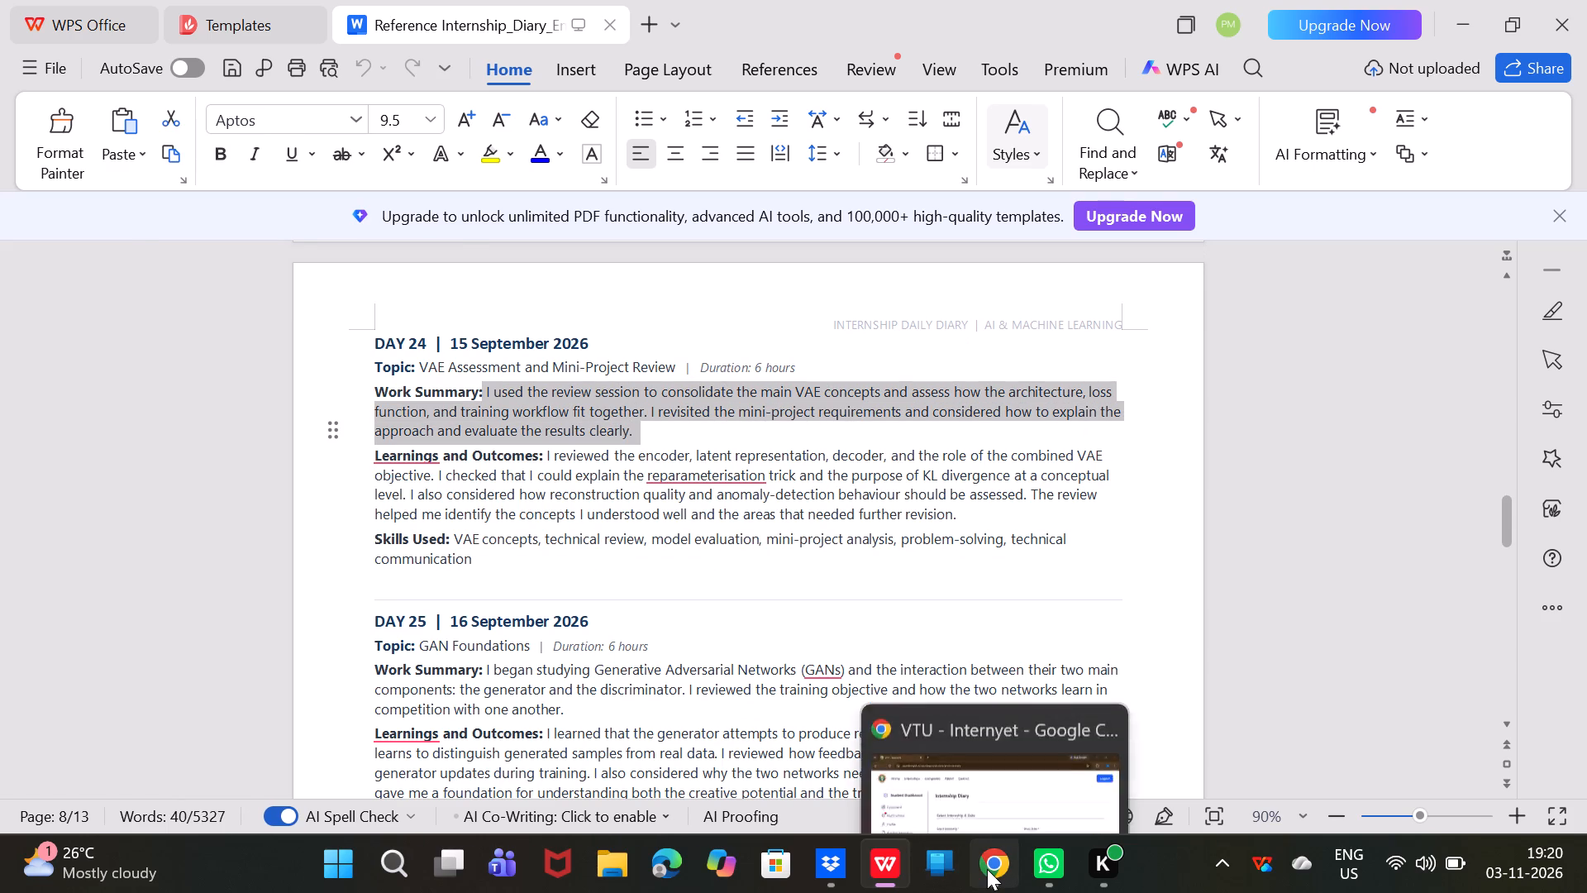
{"action": "left_click", "coordinate": [879, 524]}
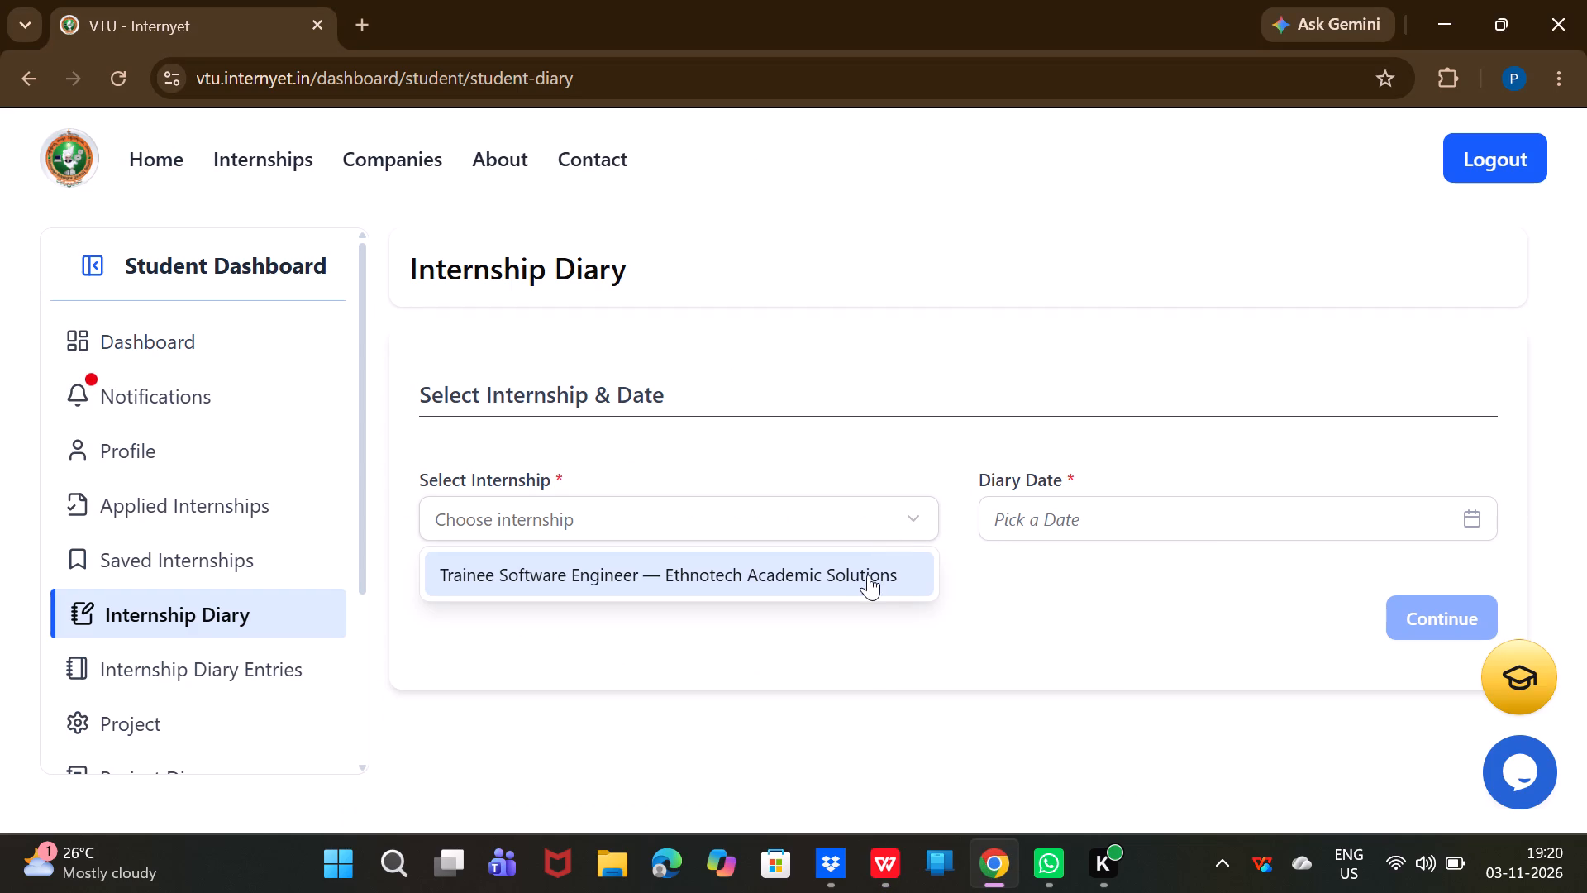
{"action": "left_click", "coordinate": [868, 575]}
{"action": "left_click", "coordinate": [1057, 532]}
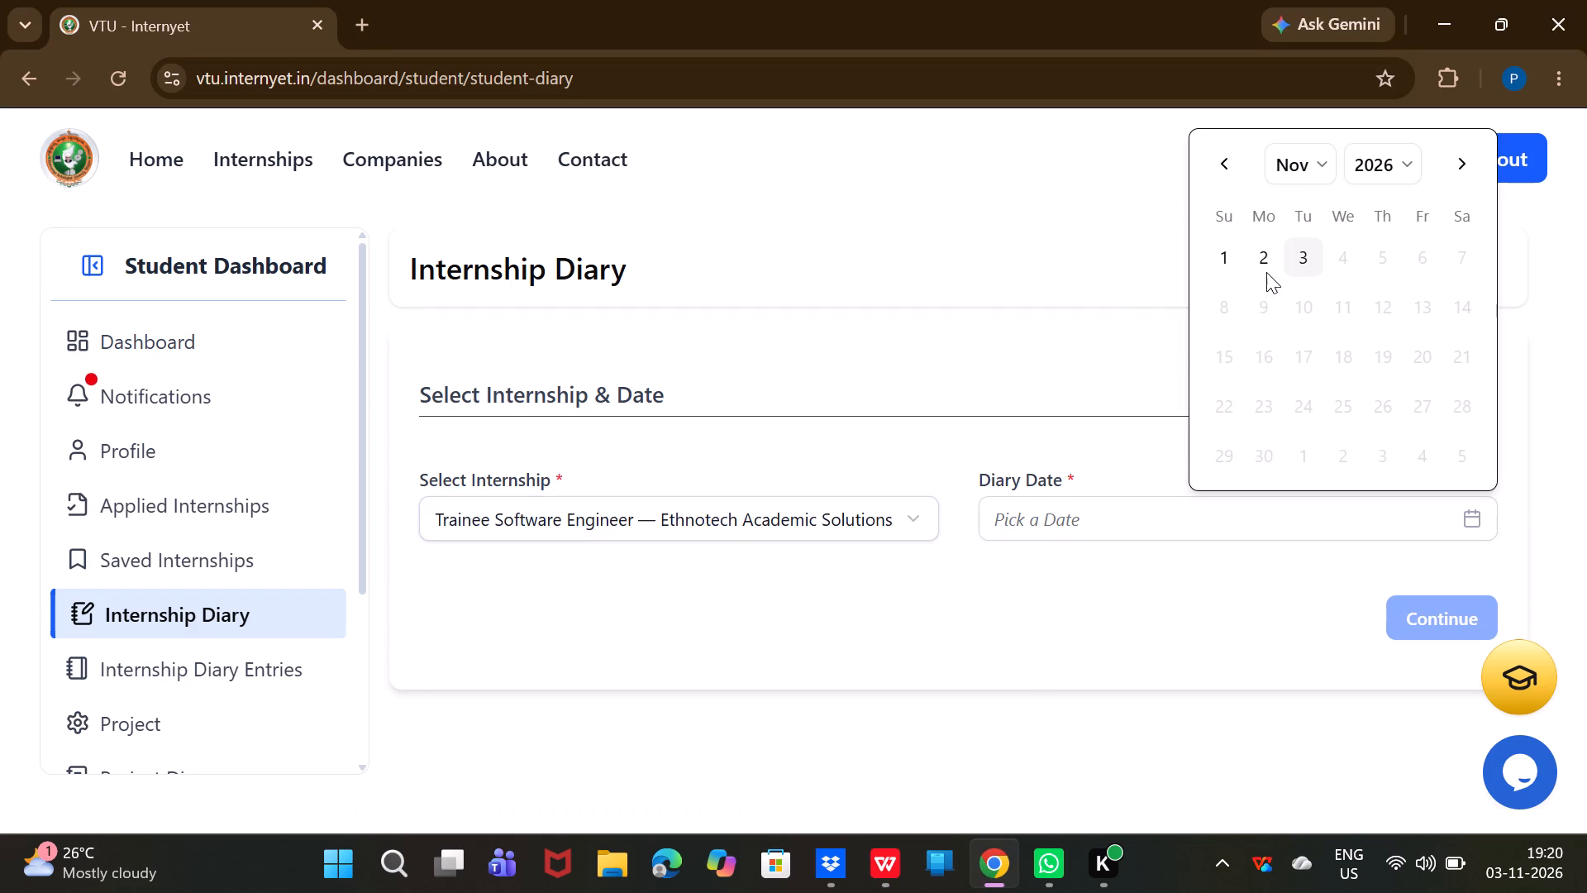
{"action": "left_click", "coordinate": [1315, 154]}
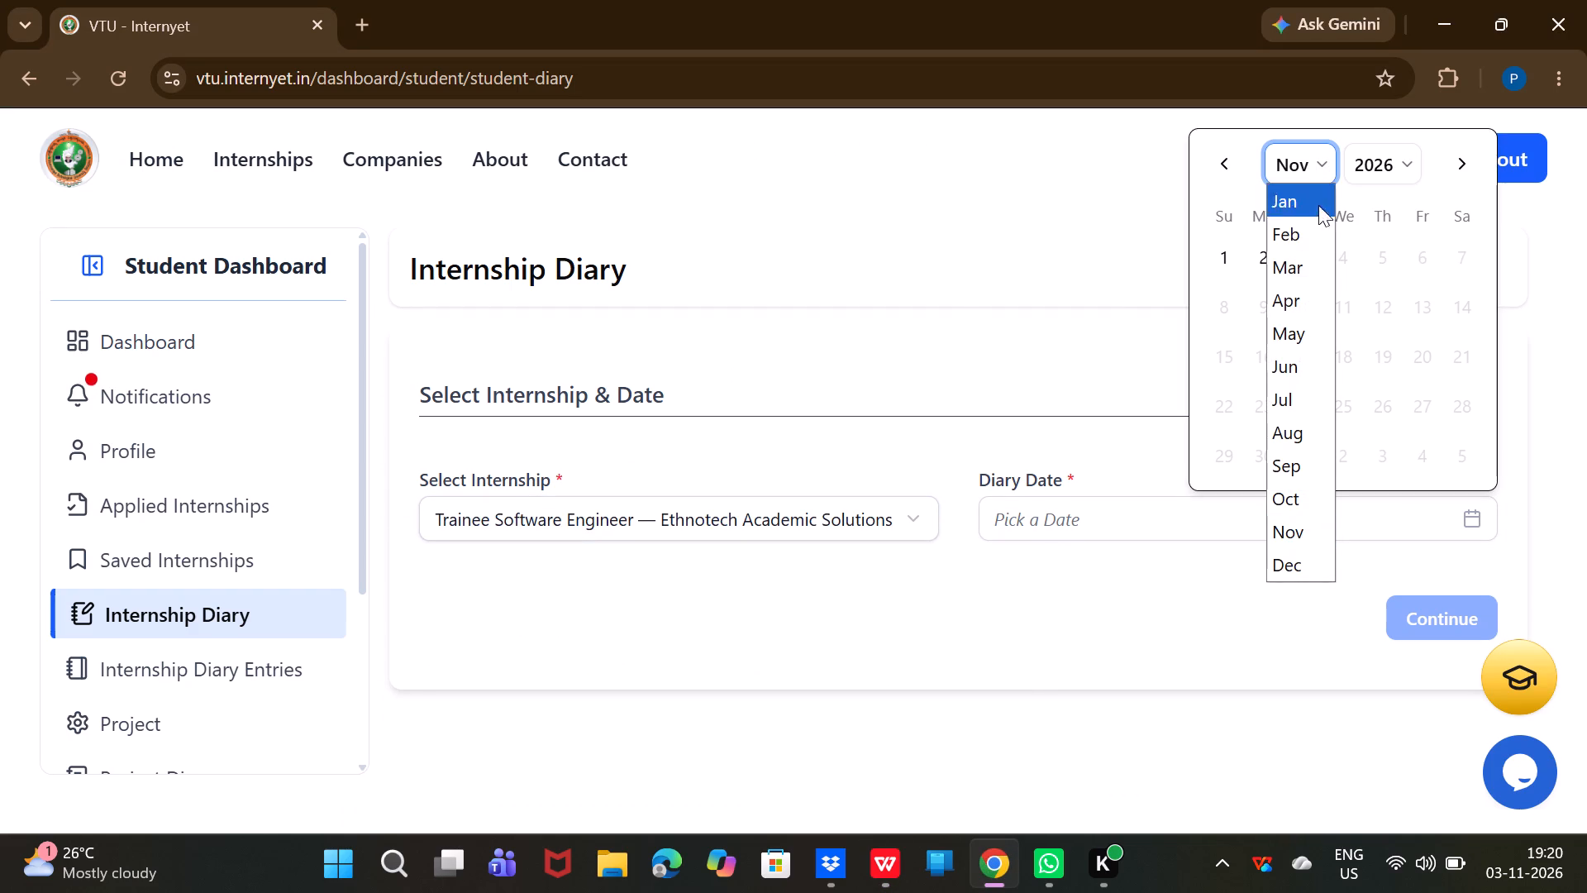
{"action": "left_click", "coordinate": [1306, 478]}
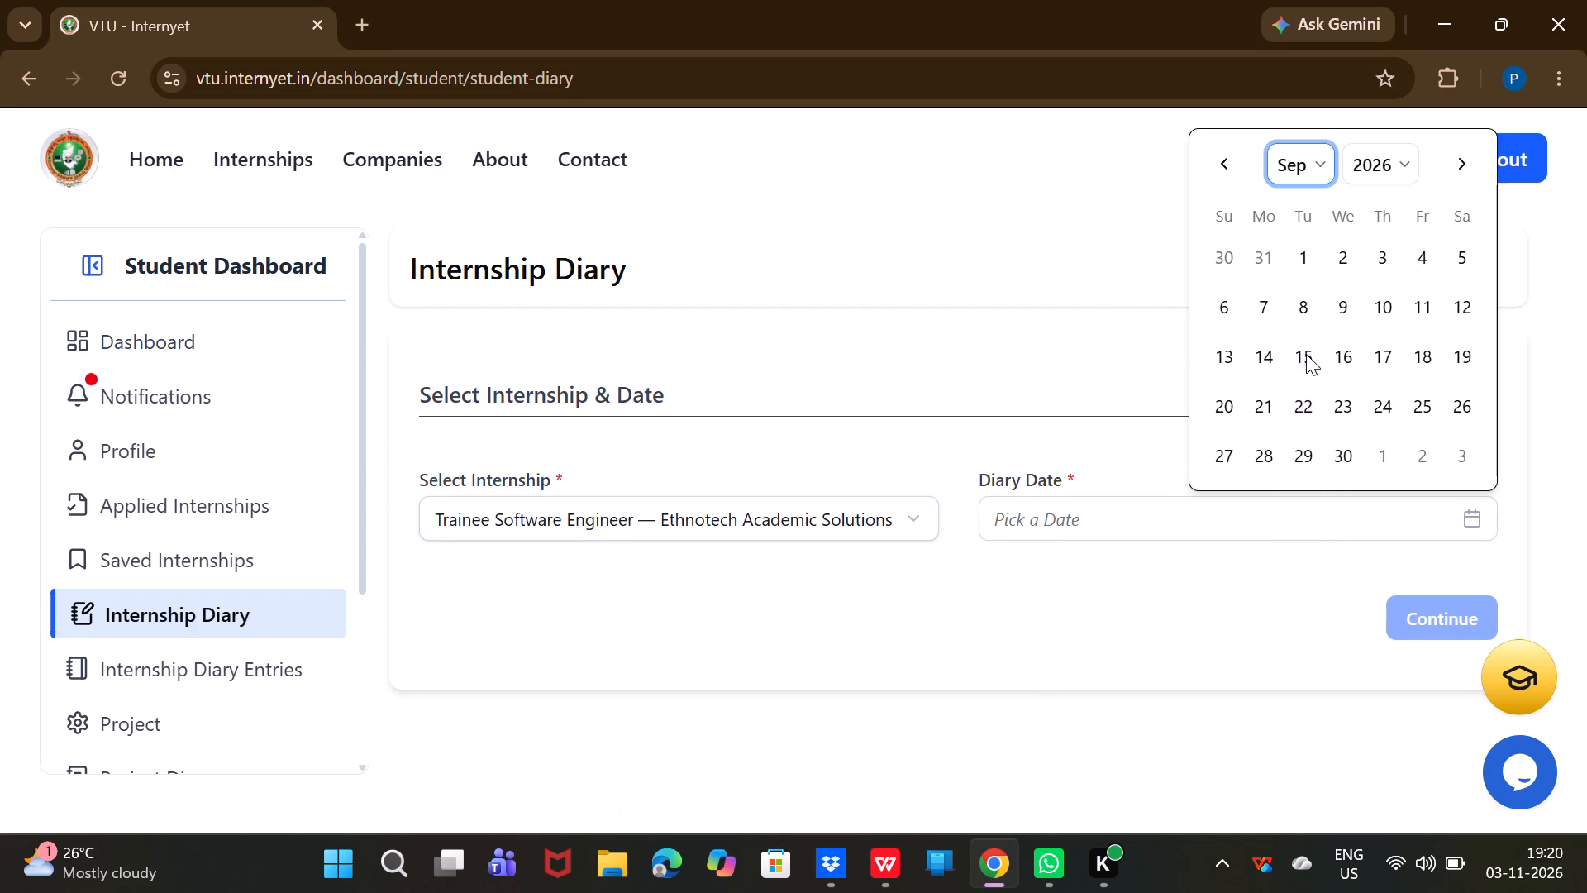
{"action": "left_click", "coordinate": [1306, 354]}
{"action": "left_click", "coordinate": [1419, 603]}
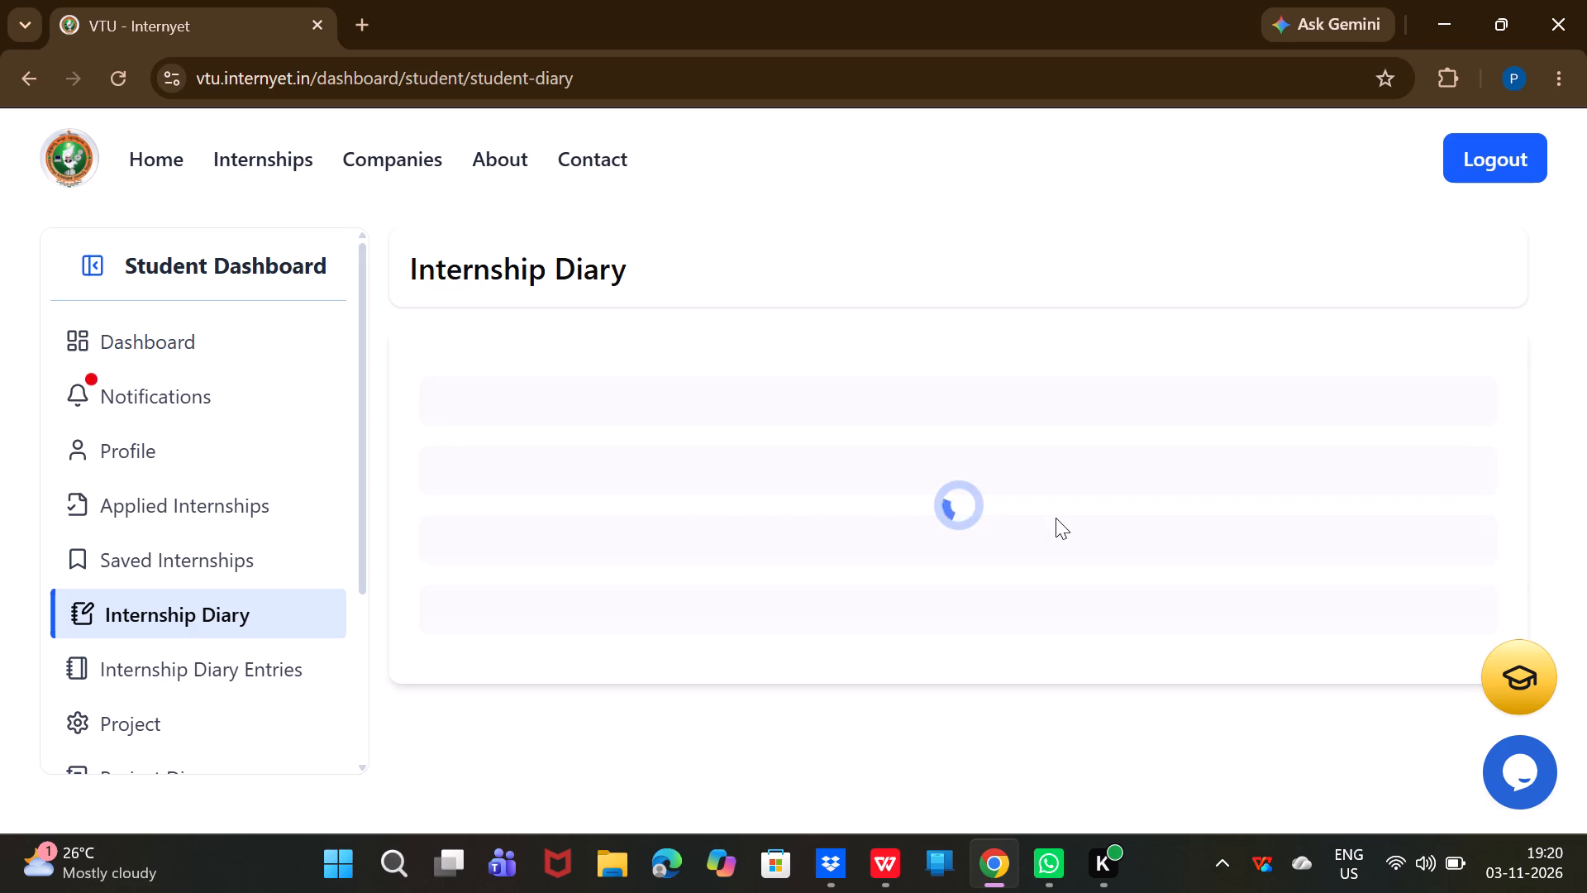
Paste the copied Day 24 Work Summary text into the Work Summary field.
{"action": "scroll", "coordinate": [893, 691], "scroll_direction": "down", "scroll_amount": 3}
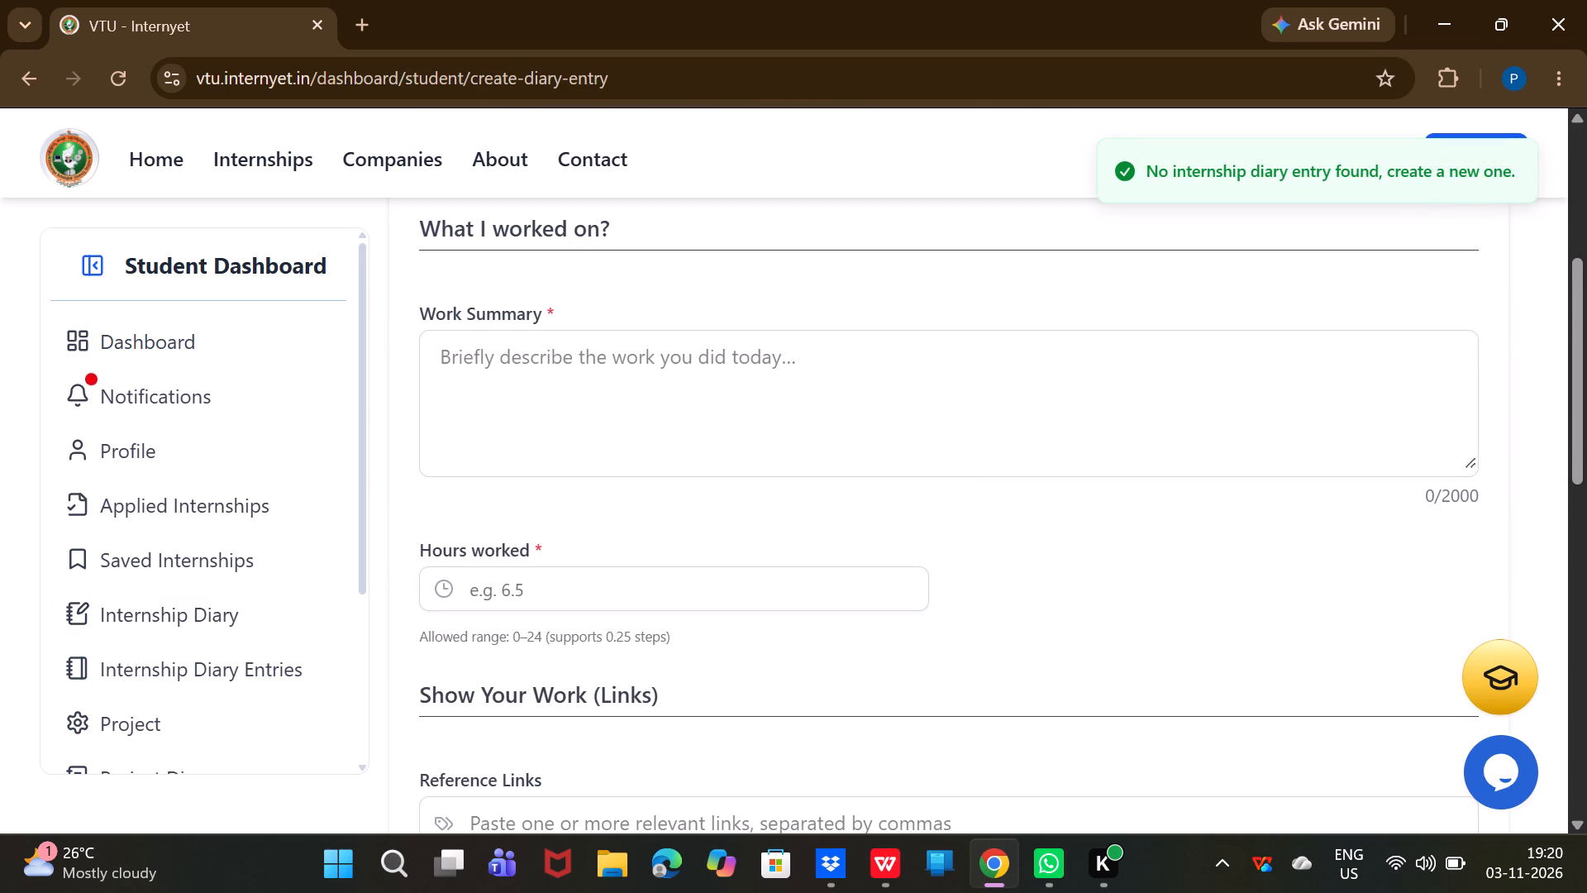
{"action": "left_click", "coordinate": [767, 396]}
{"action": "key", "text": "ctrl+v"}
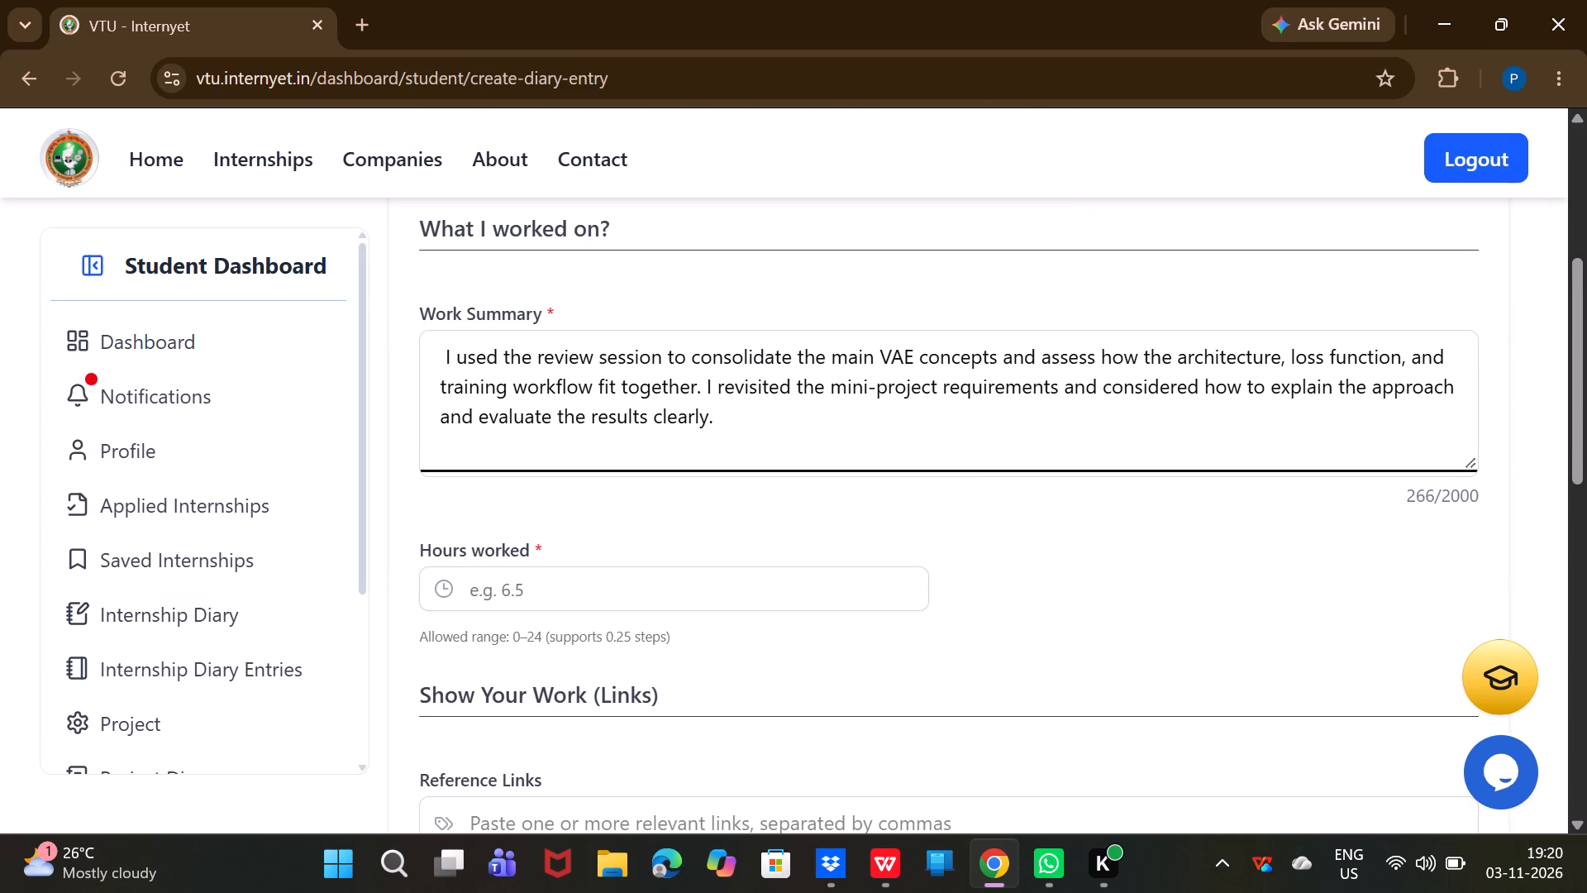
In WPS Office, copy the Day 24 Learnings and Outcomes text from the reference document.
{"action": "left_click", "coordinate": [884, 862]}
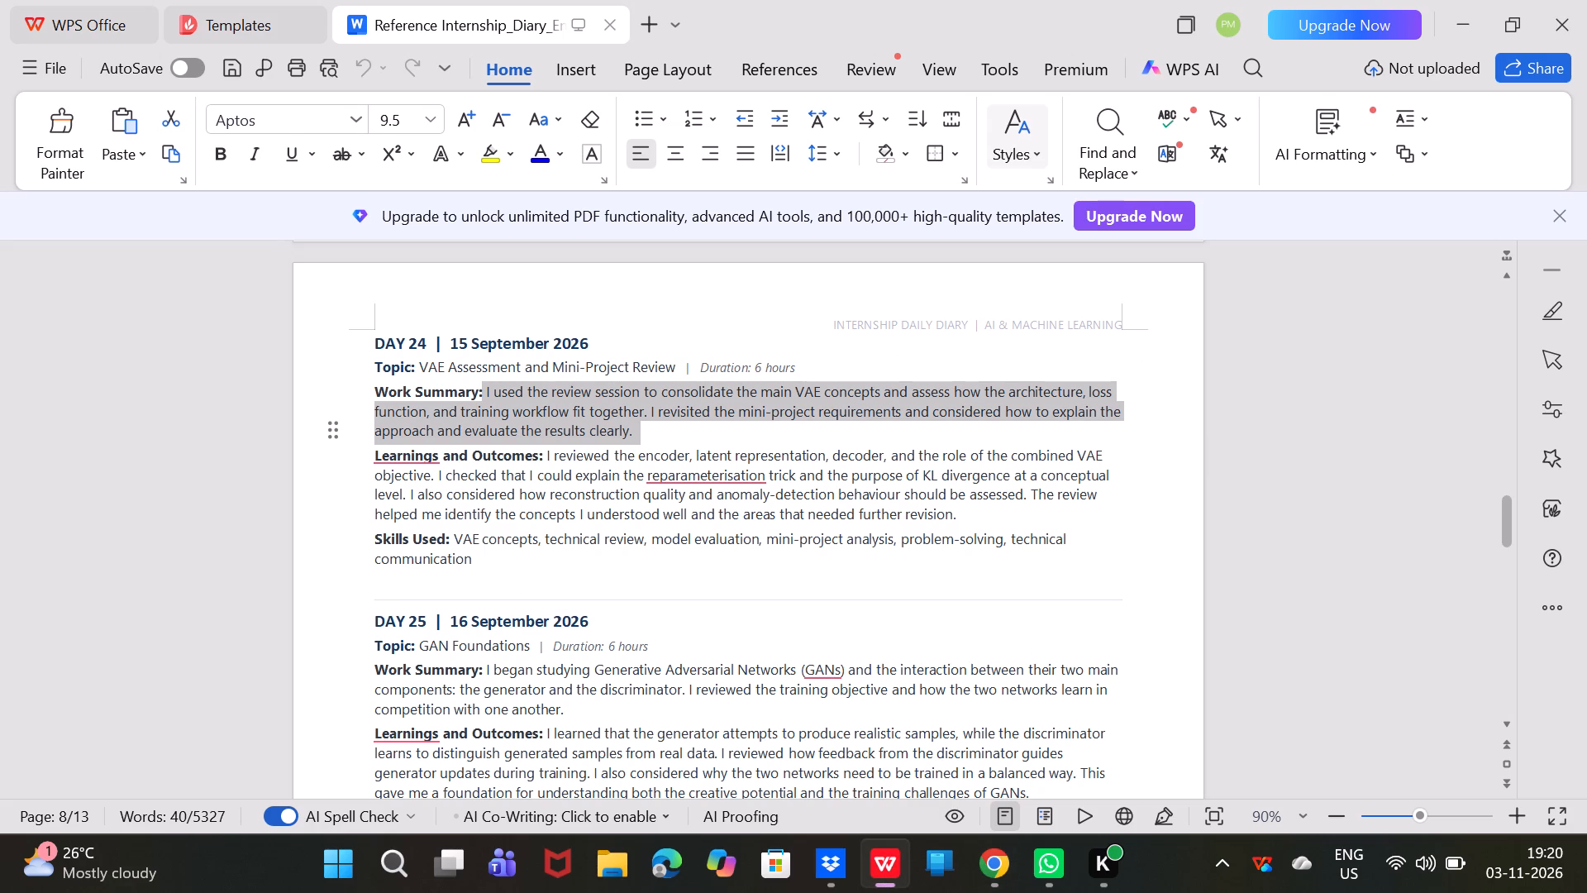
{"action": "left_click_drag", "start_coordinate": [543, 464], "coordinate": [1029, 529]}
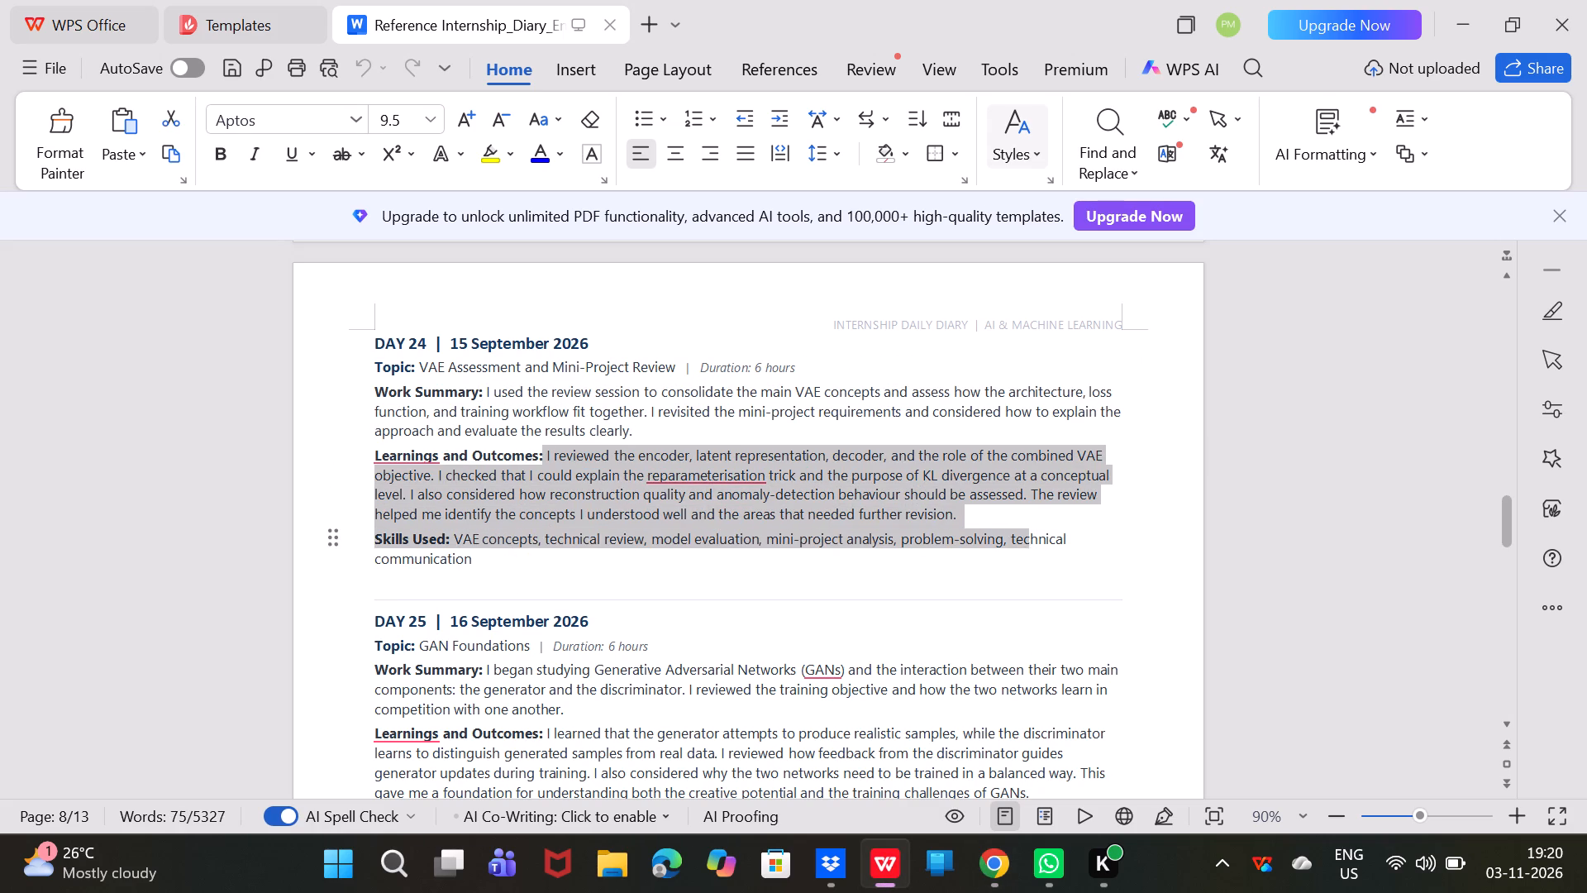
{"action": "left_click_drag", "start_coordinate": [1029, 529], "coordinate": [992, 518]}
{"action": "key", "text": "ctrl+c"}
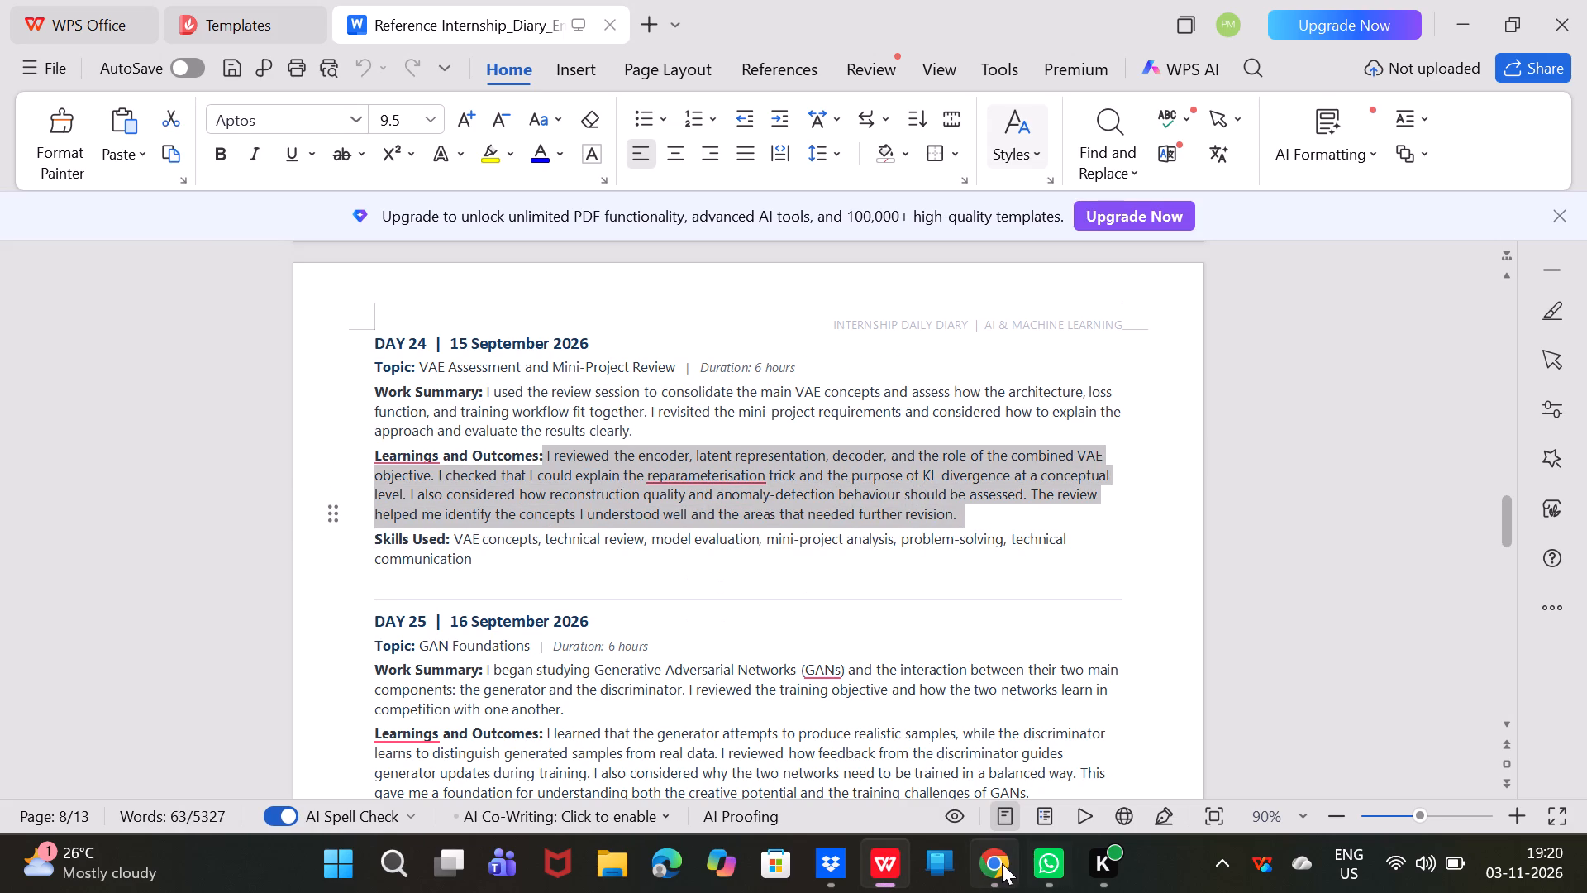
In Chrome, set Hours worked to 6 and paste the copied Day 24 learnings text into the Learnings / Outcomes field.
{"action": "left_click", "coordinate": [1002, 863]}
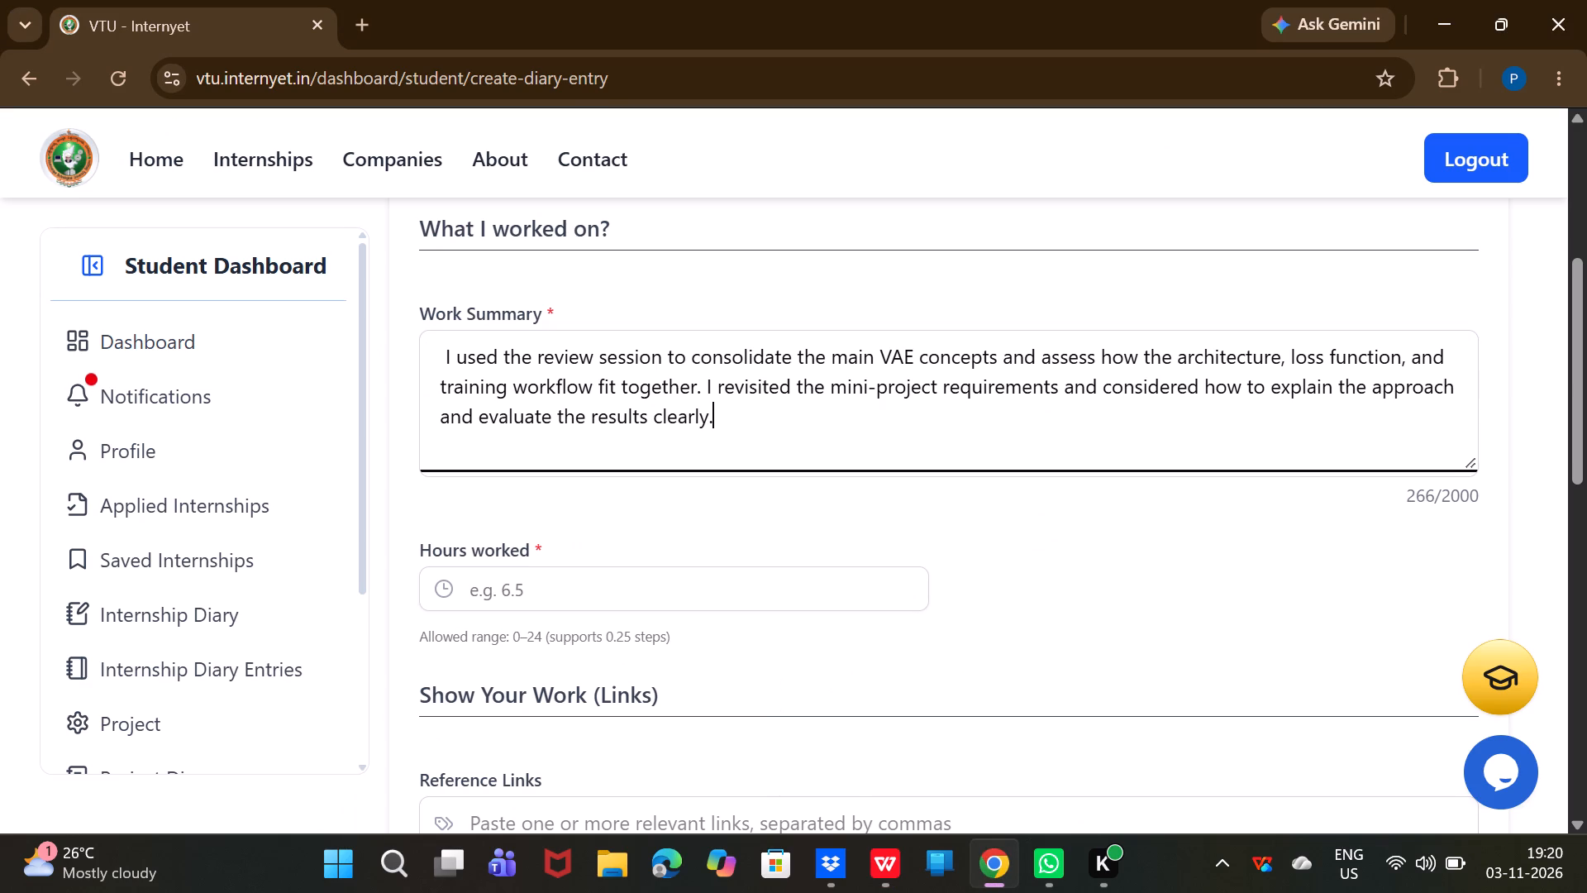
{"action": "left_click", "coordinate": [770, 590]}
{"action": "key", "text": "6"}
{"action": "scroll", "coordinate": [770, 590], "scroll_direction": "down", "scroll_amount": 4}
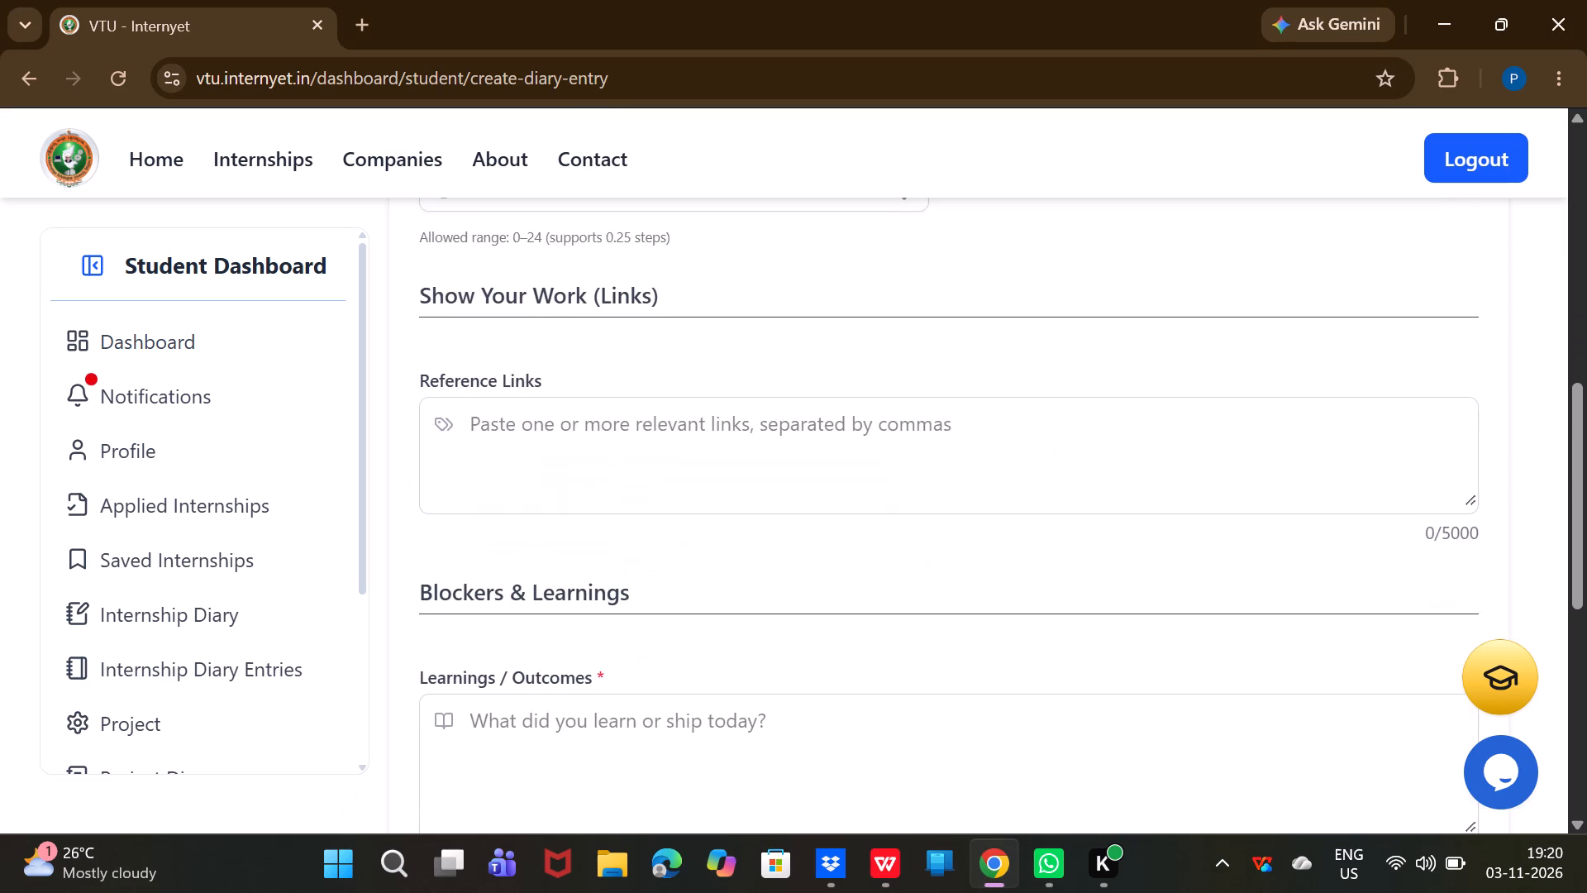
{"action": "scroll", "coordinate": [770, 590], "scroll_direction": "down", "scroll_amount": 2}
{"action": "left_click", "coordinate": [665, 480]}
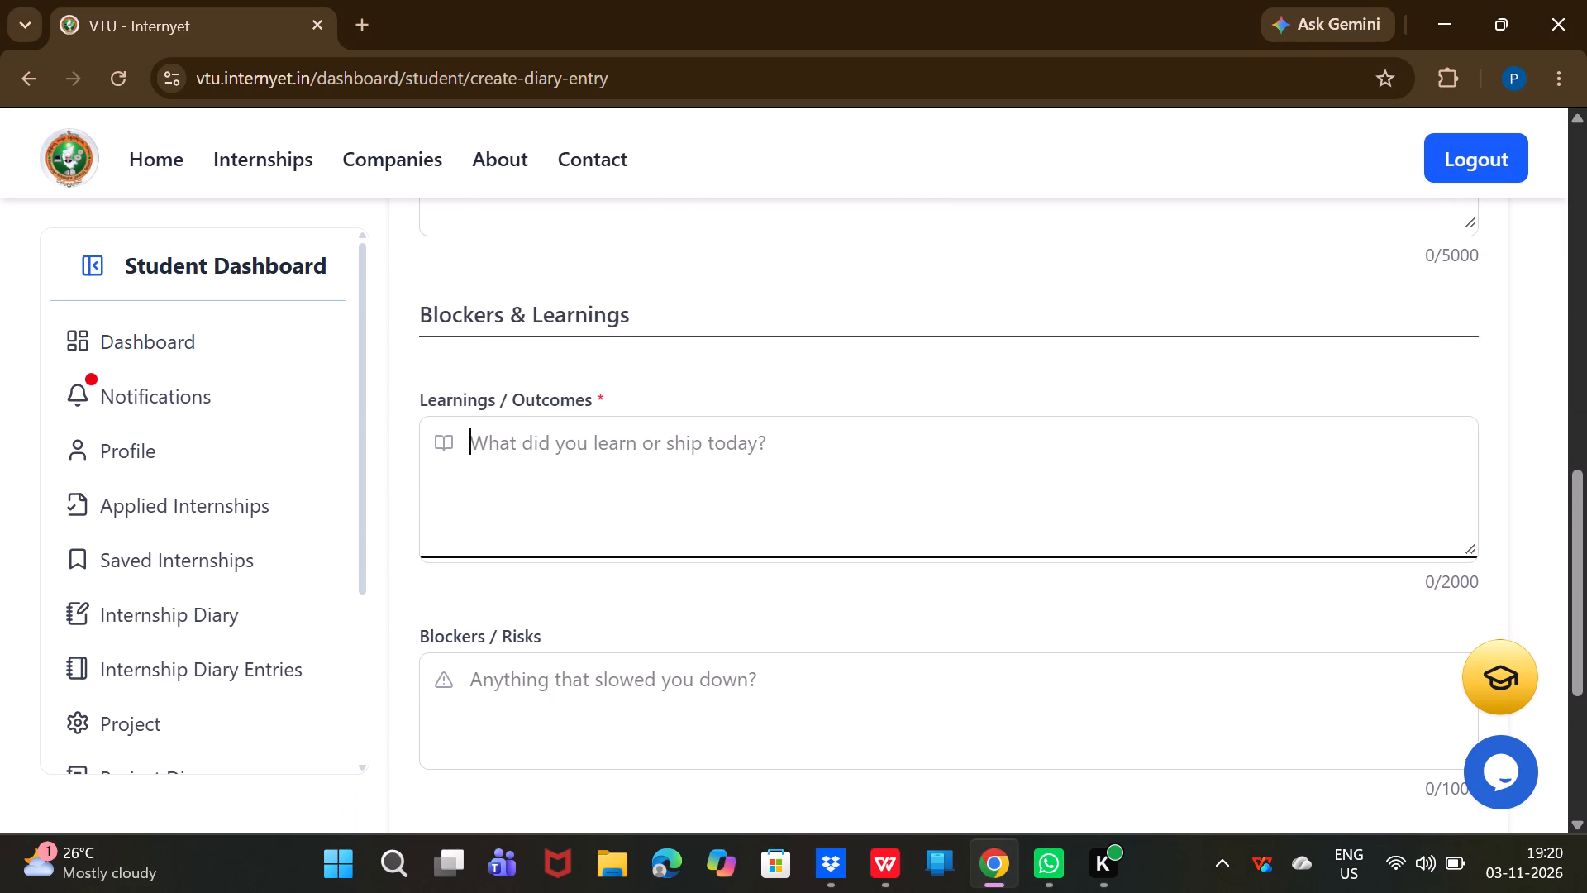
{"action": "key", "text": "ctrl+v"}
Add the Generative ai skill to the 15 September 2026 diary entry and save the entry.
{"action": "scroll", "coordinate": [665, 480], "scroll_direction": "down", "scroll_amount": 3}
{"action": "left_click", "coordinate": [641, 607]}
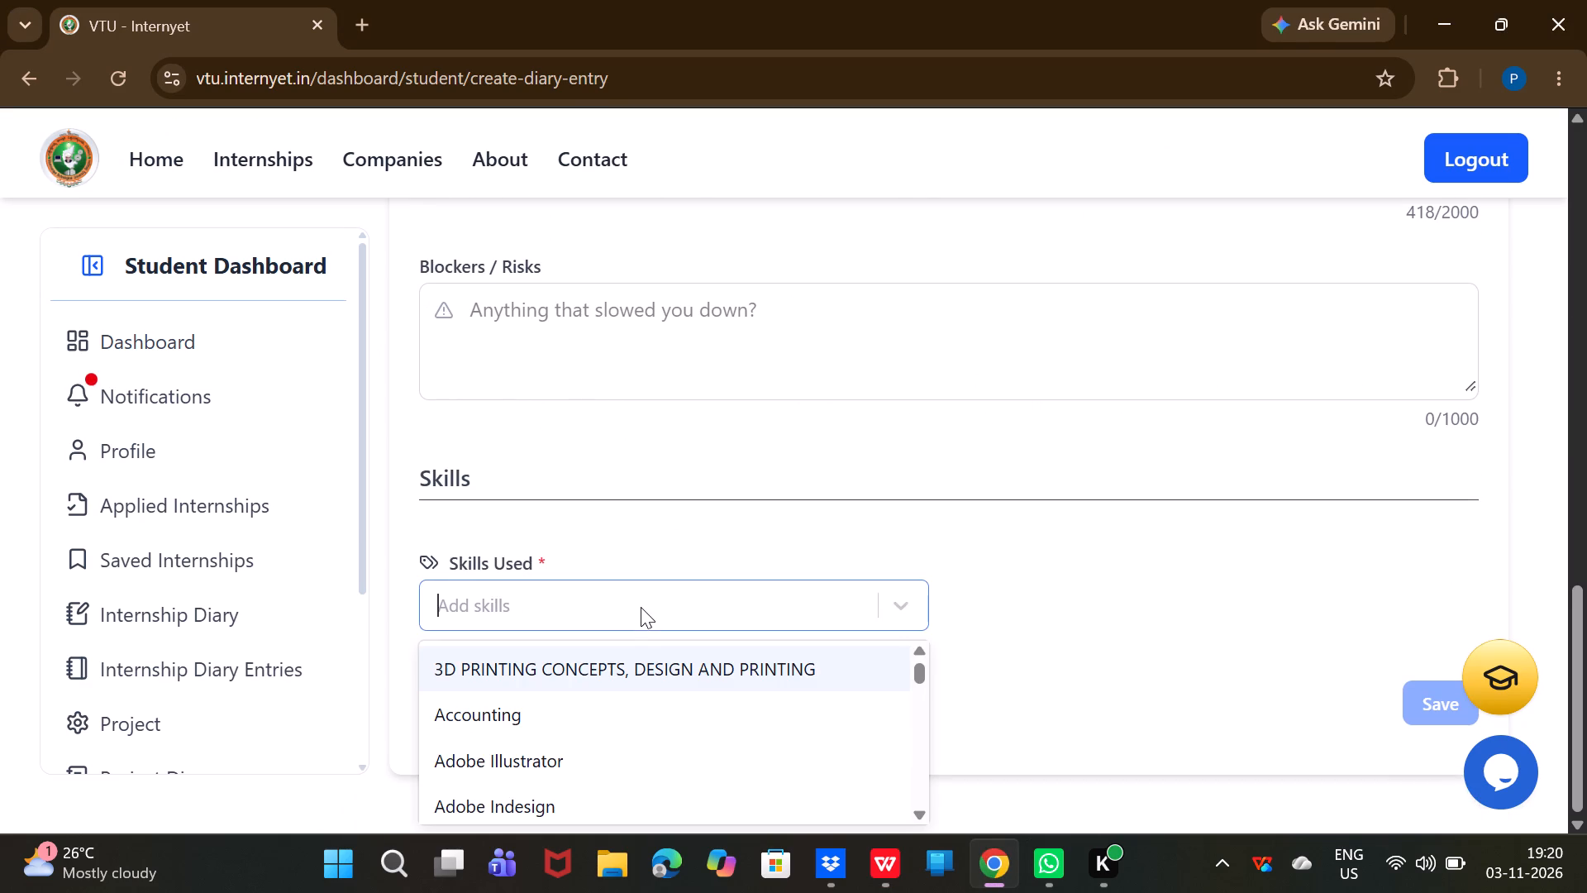
{"action": "type", "text": "gener"}
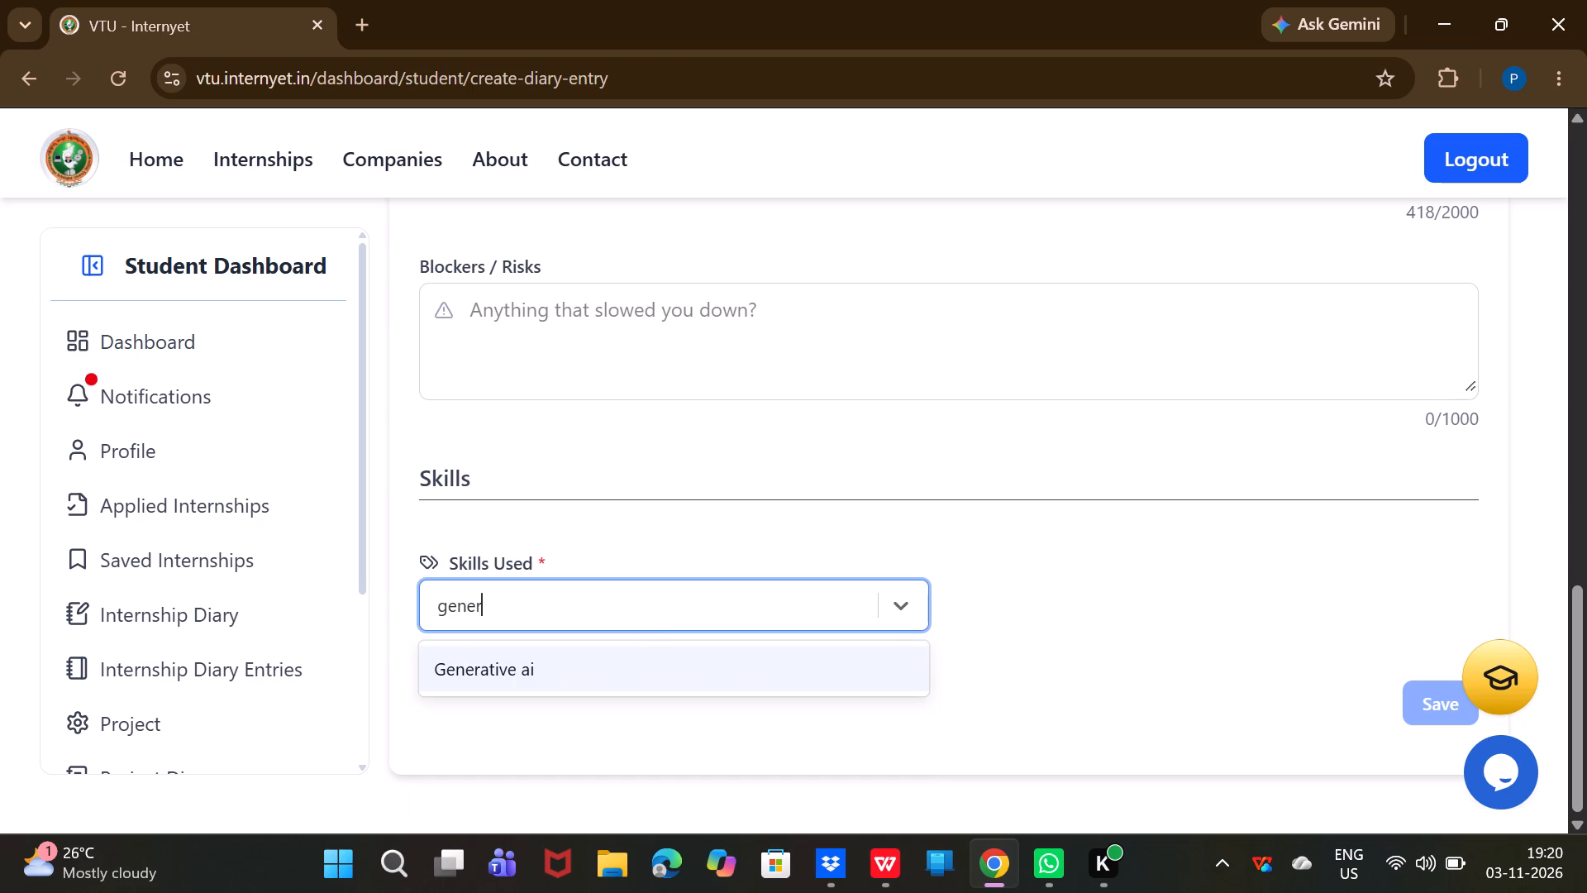
{"action": "left_click", "coordinate": [578, 685]}
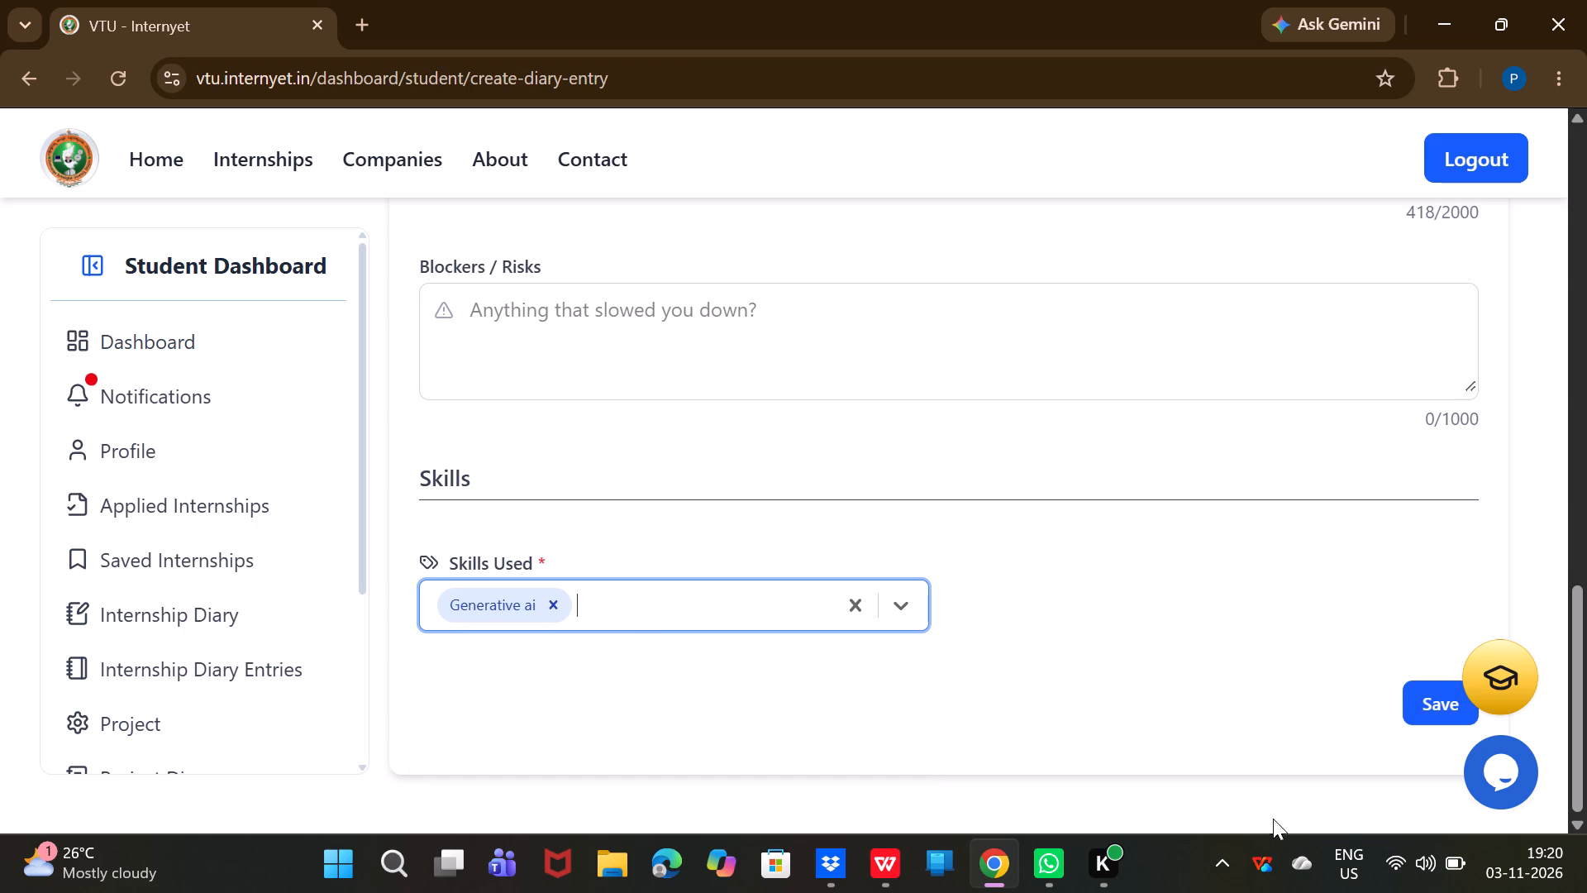
{"action": "left_click", "coordinate": [1425, 711]}
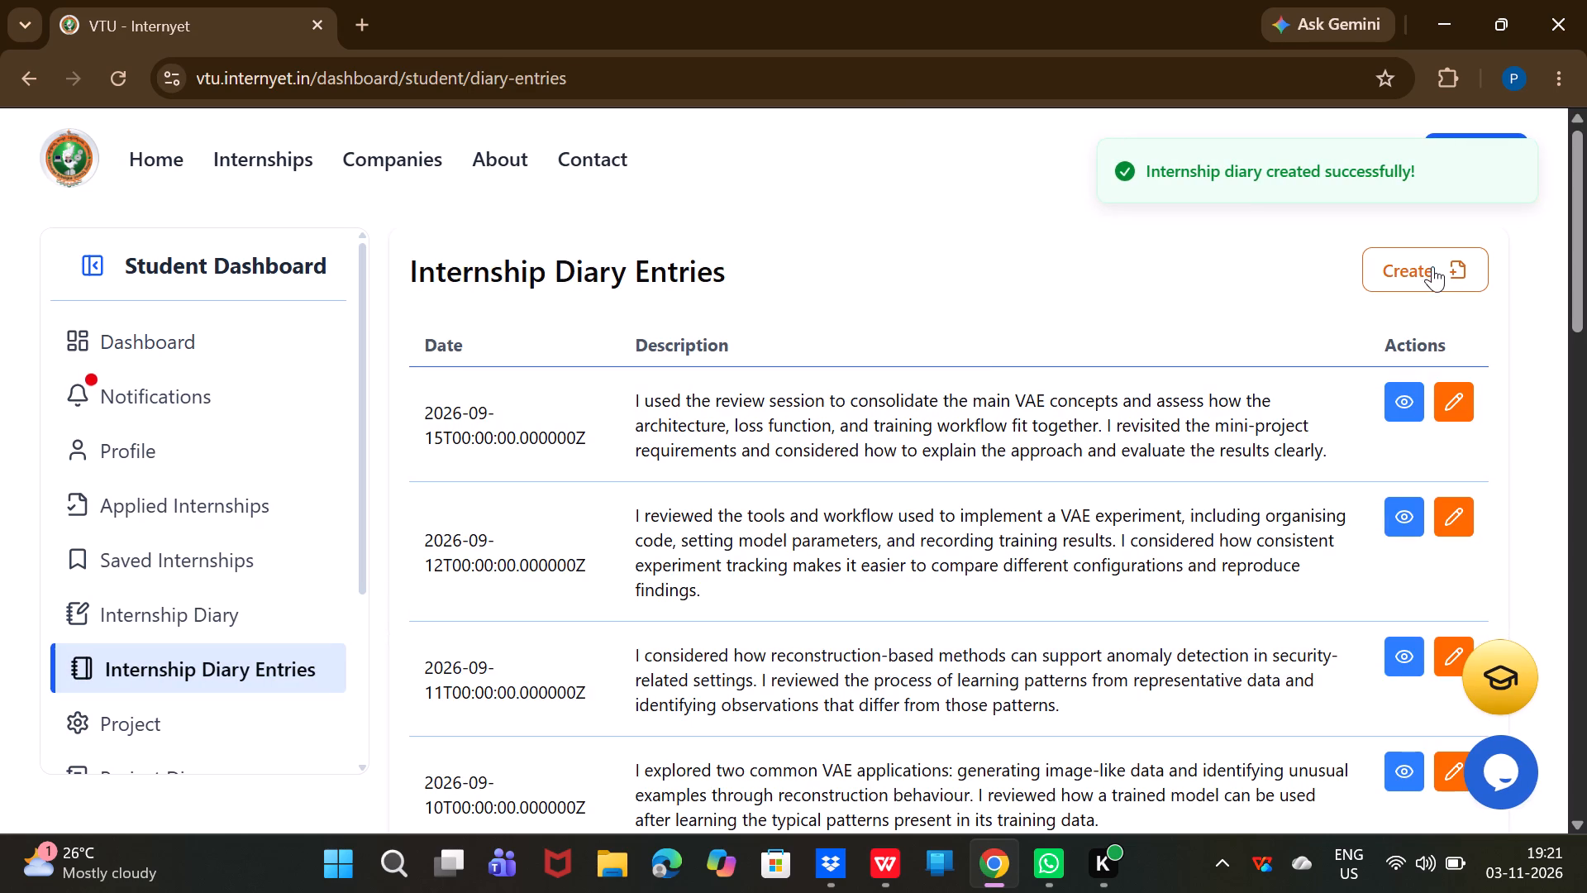
Start another new internship diary entry.
{"action": "left_click", "coordinate": [1434, 260]}
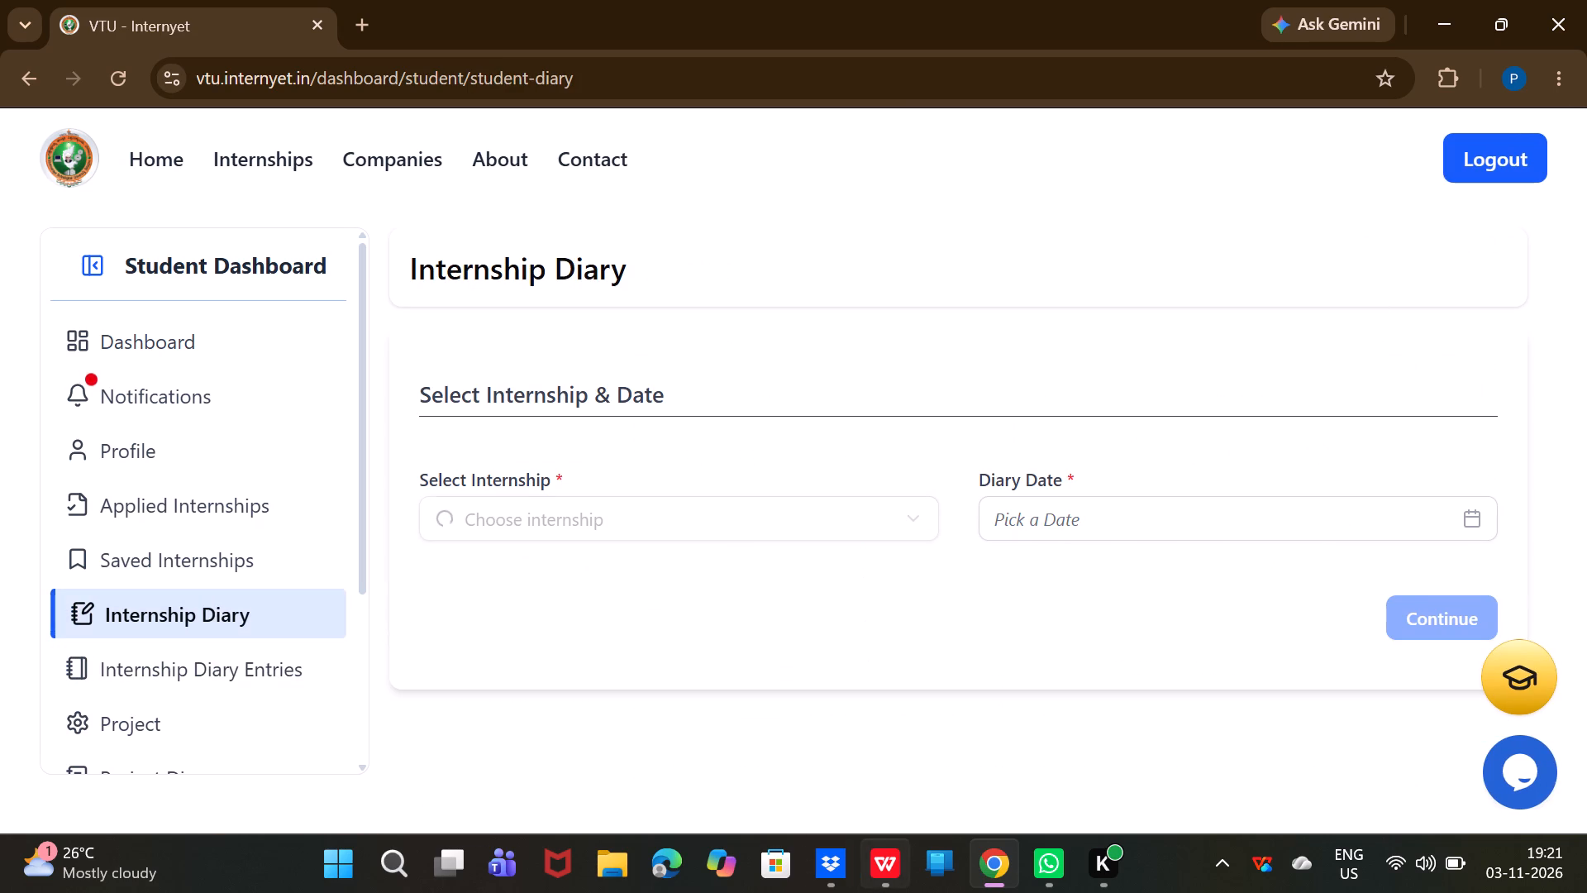
In WPS Office, copy the Day 25 (16 September 2026) Work Summary text from the reference document.
{"action": "left_click", "coordinate": [886, 891]}
{"action": "scroll", "coordinate": [595, 604], "scroll_direction": "down", "scroll_amount": 1}
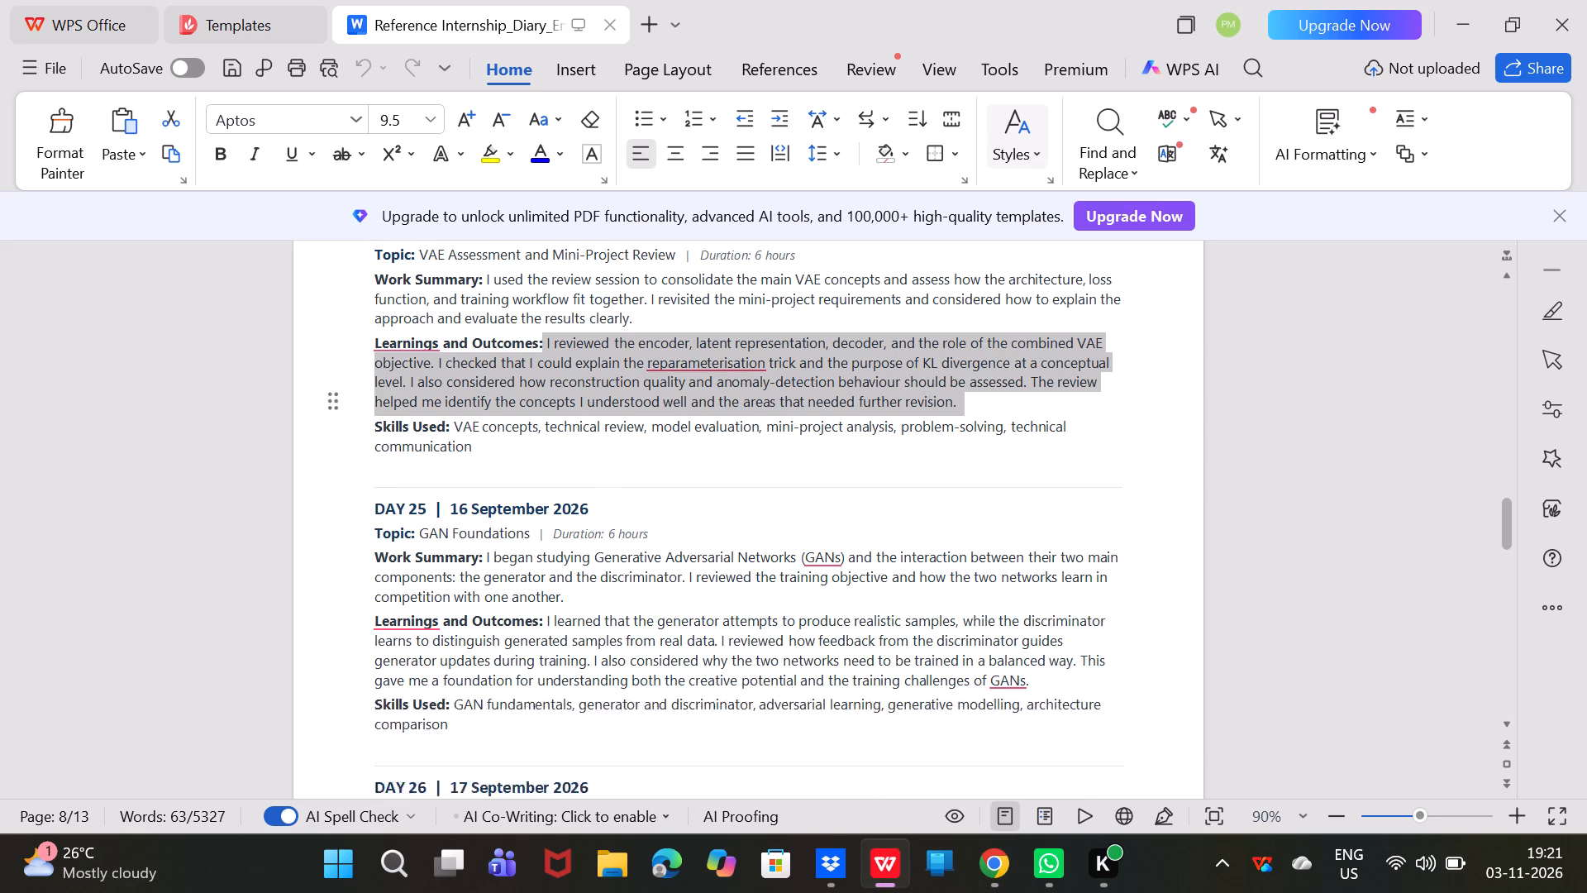
{"action": "scroll", "coordinate": [595, 604], "scroll_direction": "down", "scroll_amount": 2}
{"action": "left_click_drag", "start_coordinate": [484, 455], "coordinate": [512, 475]}
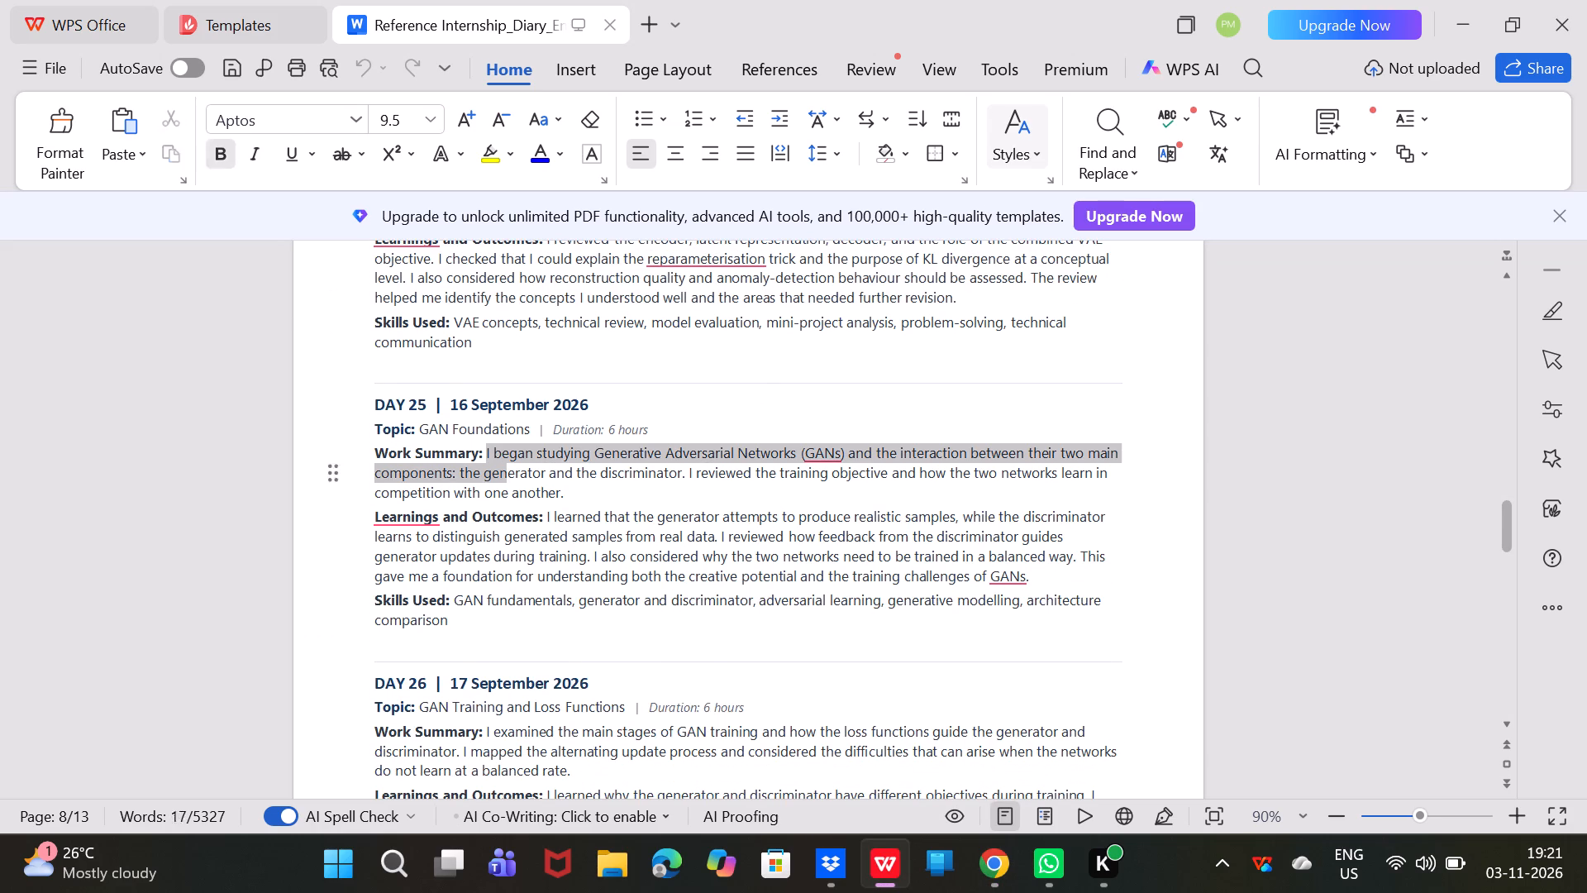
{"action": "left_click_drag", "start_coordinate": [512, 475], "coordinate": [570, 490]}
{"action": "key", "text": "ctrl+space"}
{"action": "key", "text": "ctrl+c"}
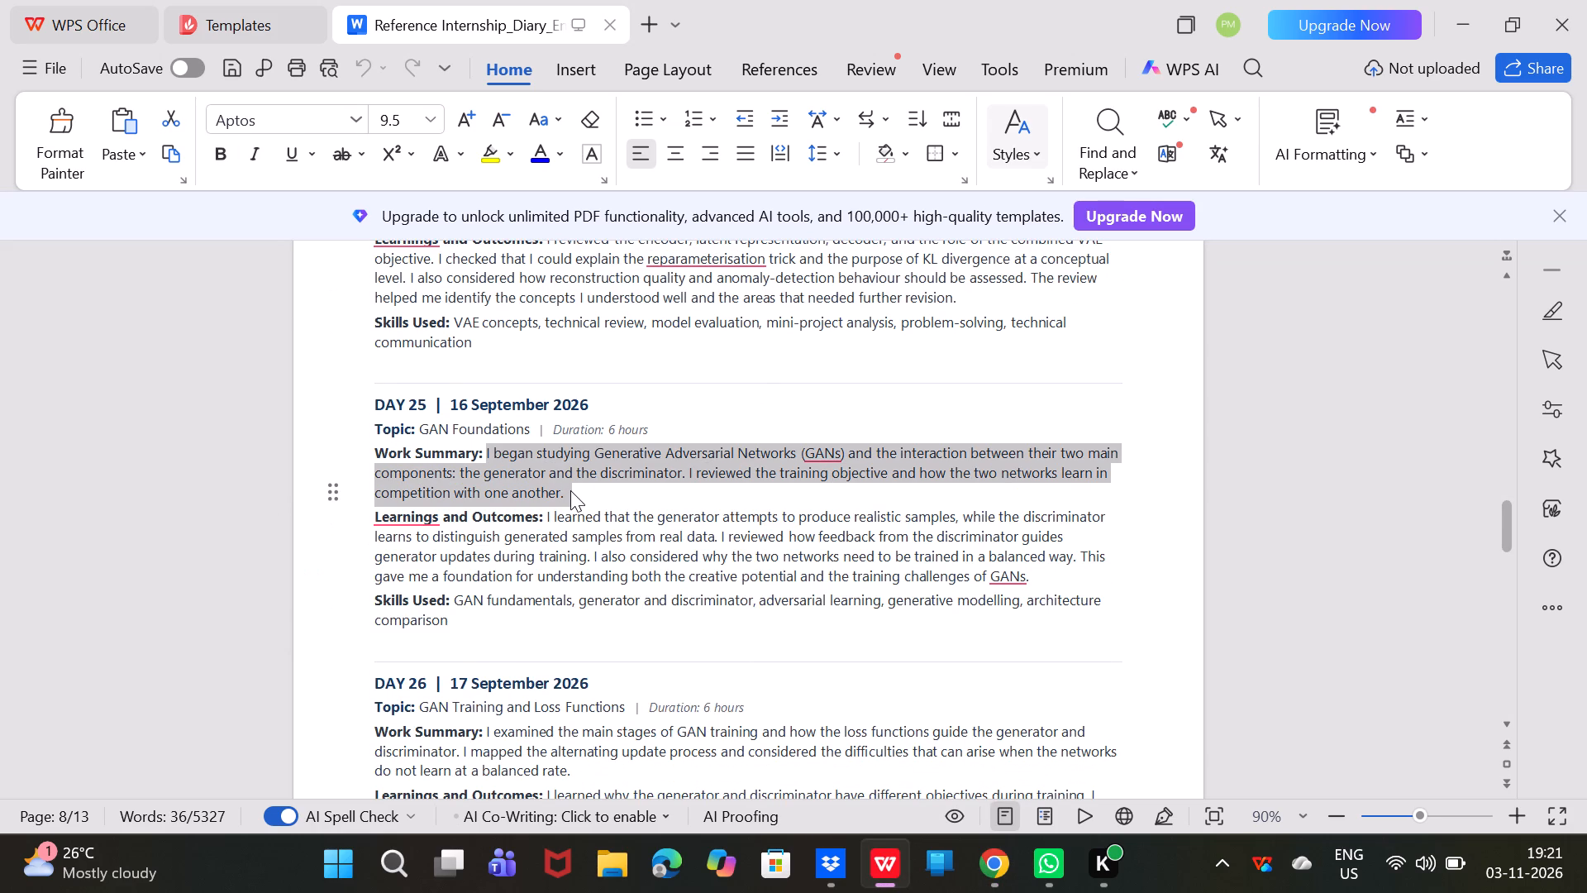
{"action": "key", "text": "ctrl+c"}
{"action": "key", "text": "ctrl+c"}
In Chrome, open a diary entry for the Trainee Software Engineer — Ethnotech Academic Solutions internship dated 16 September 2026.
{"action": "left_click", "coordinate": [992, 878]}
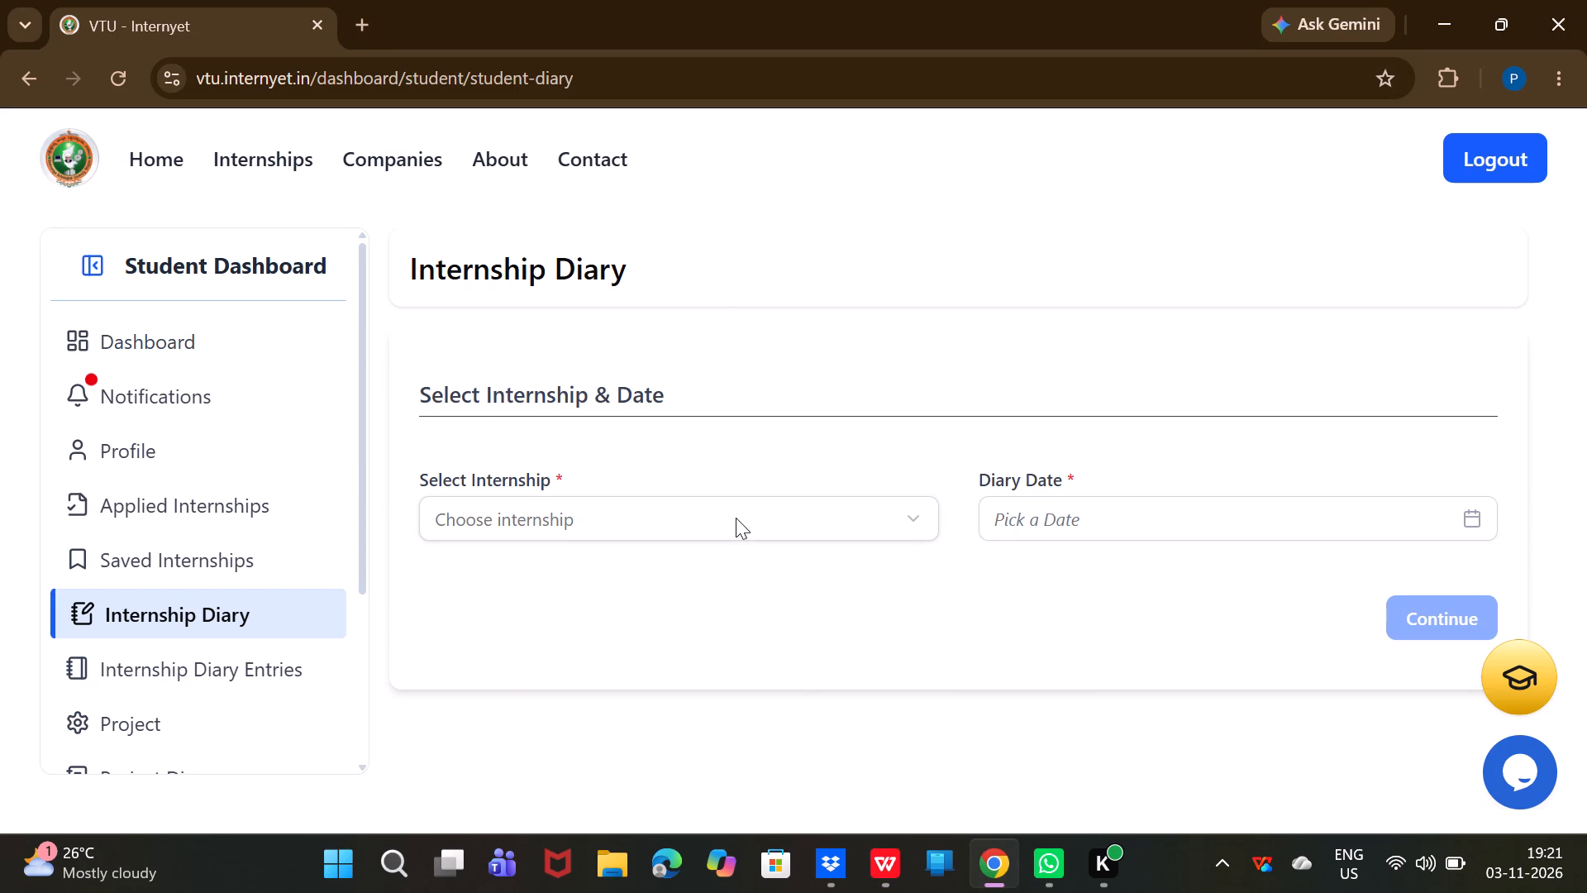
{"action": "left_click", "coordinate": [736, 518]}
{"action": "left_click", "coordinate": [736, 566]}
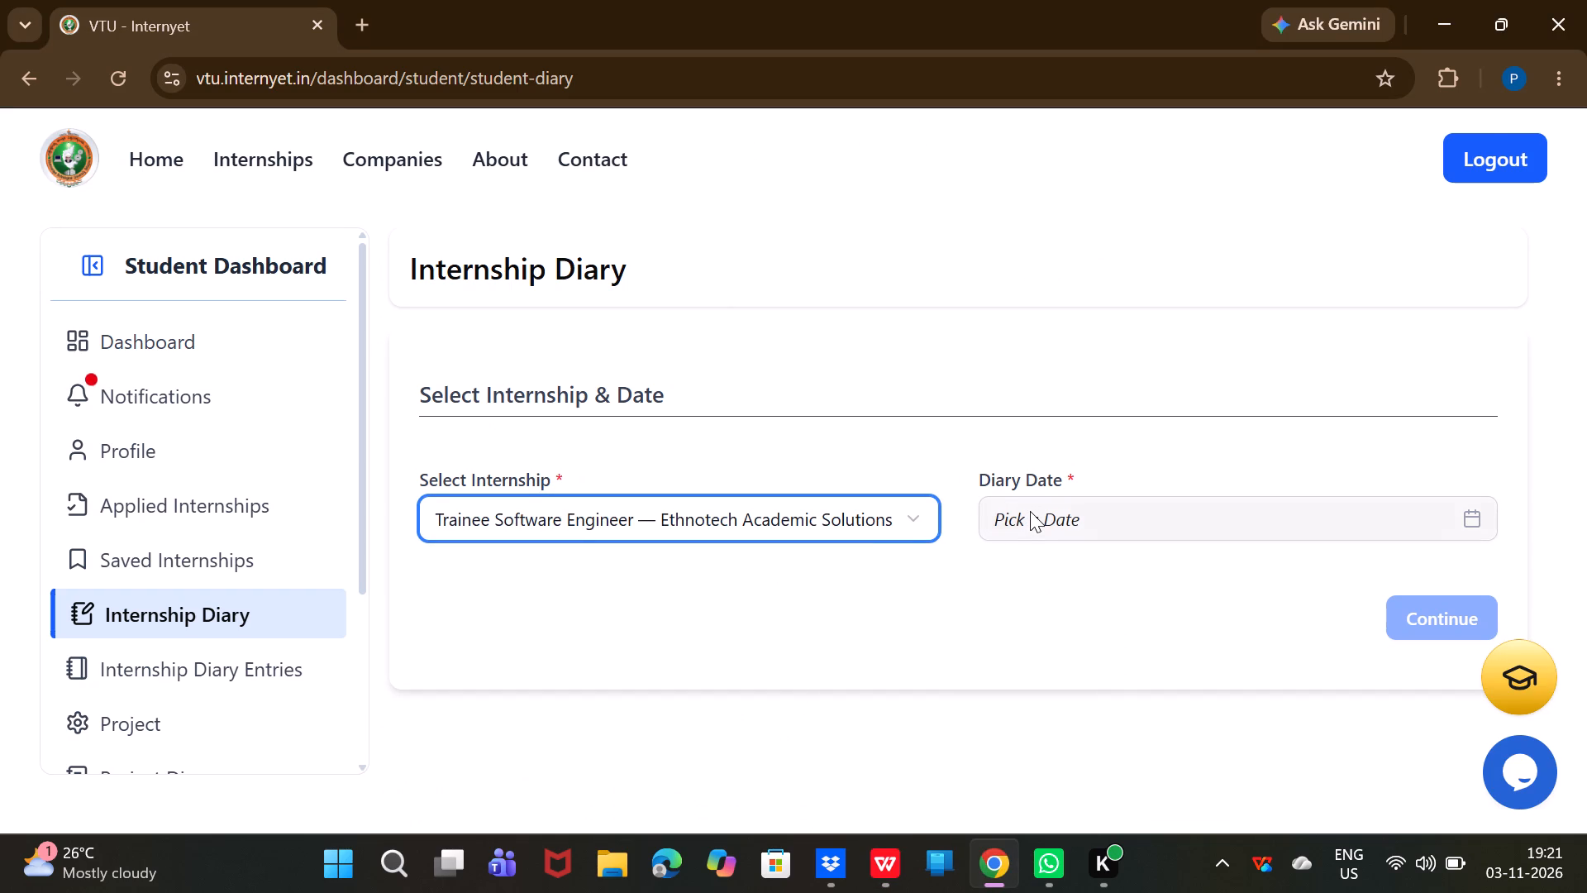
{"action": "left_click", "coordinate": [1030, 511]}
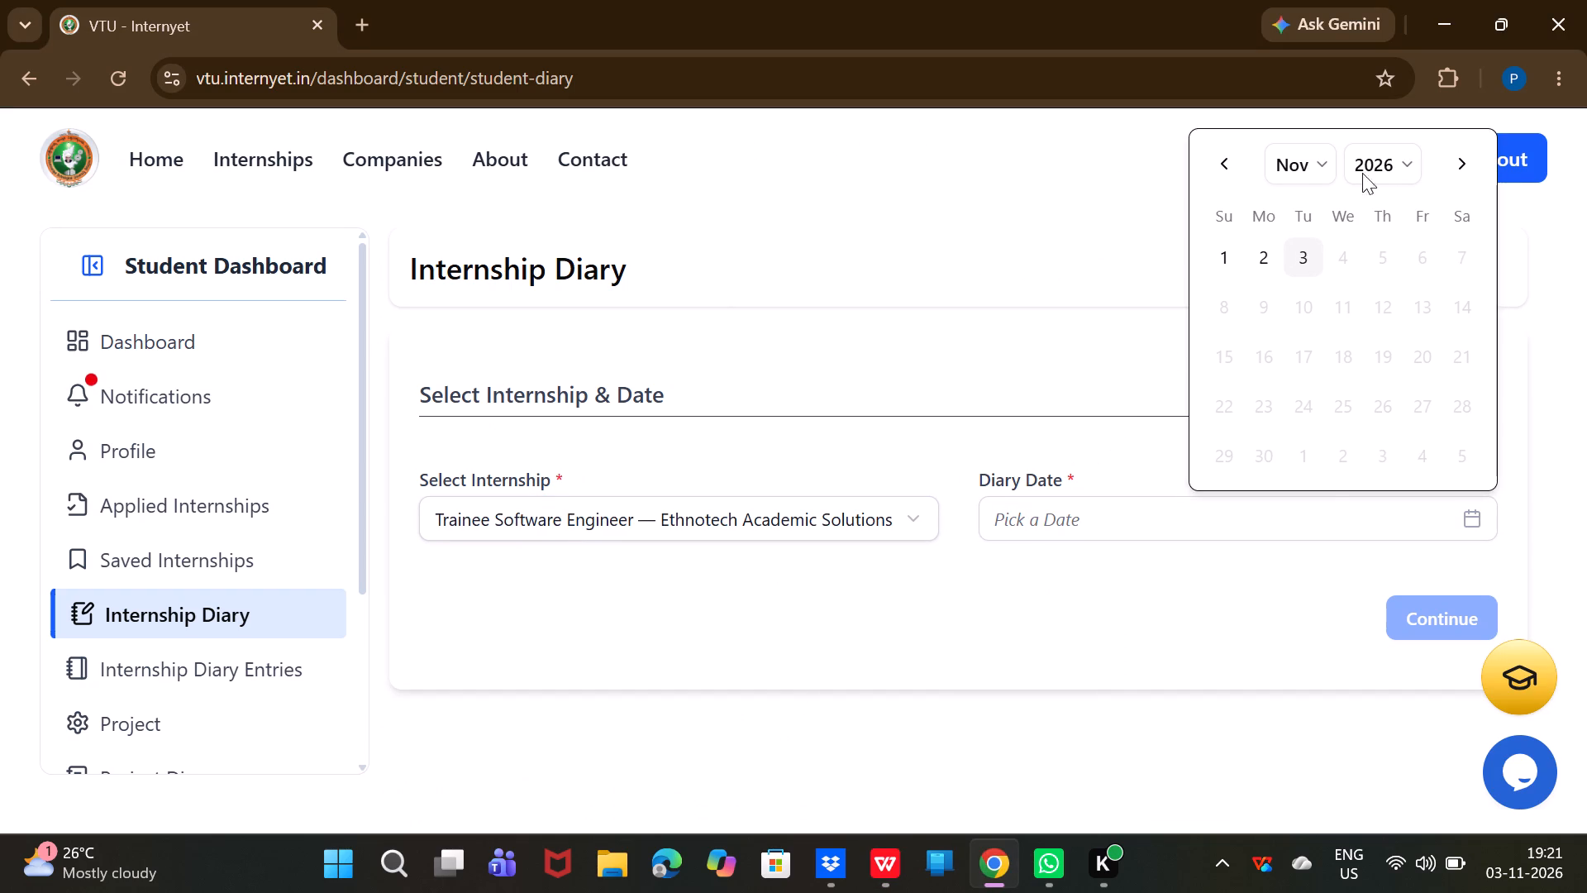
{"action": "left_click", "coordinate": [1296, 178]}
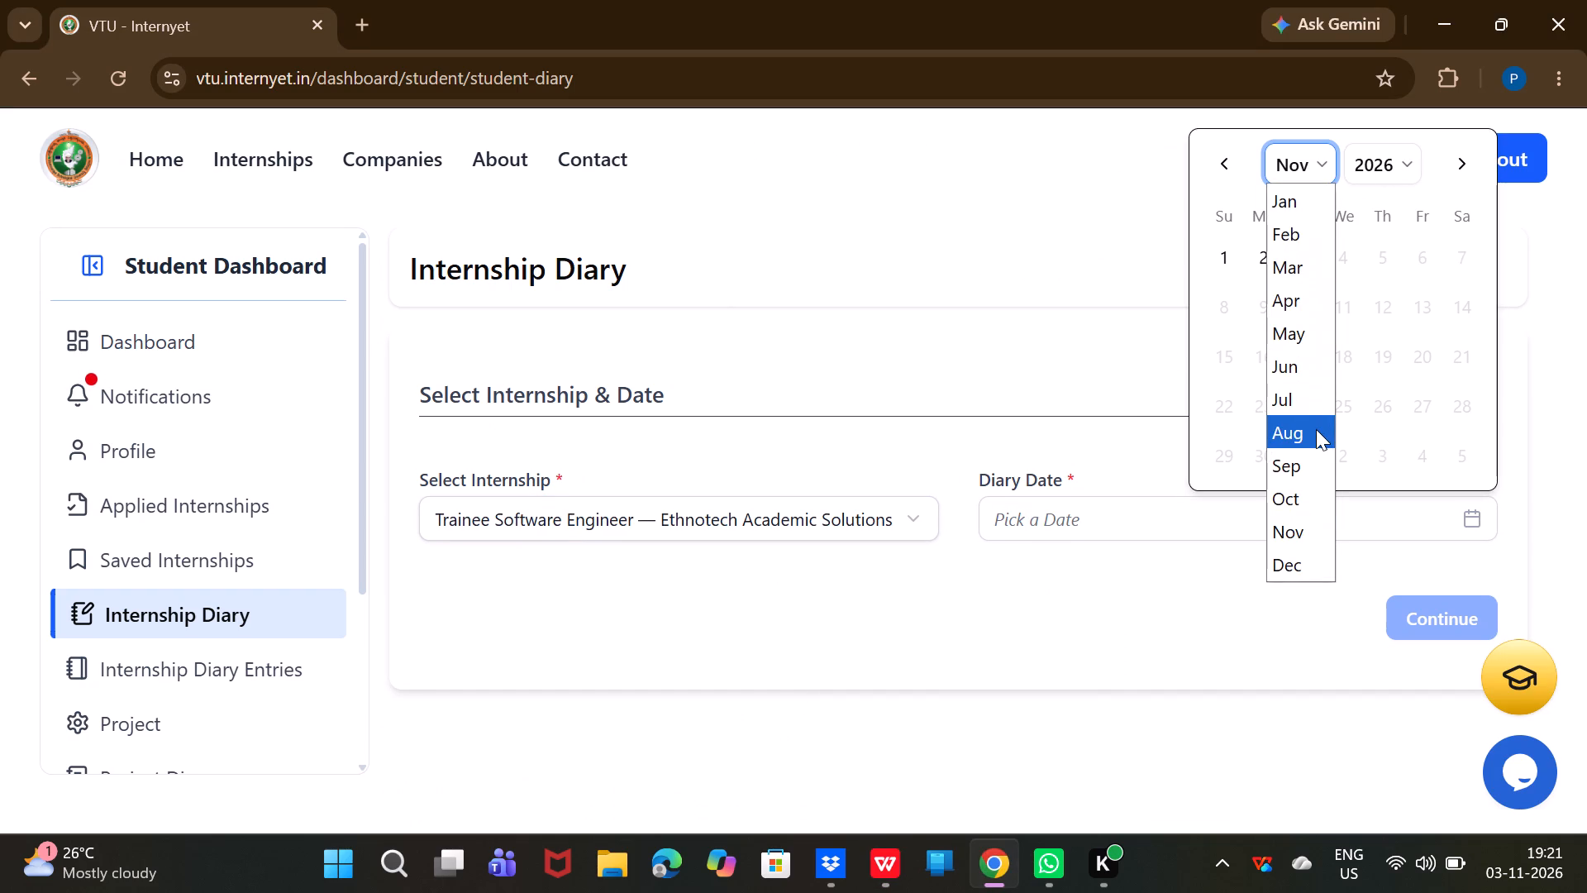
{"action": "left_click", "coordinate": [1313, 452]}
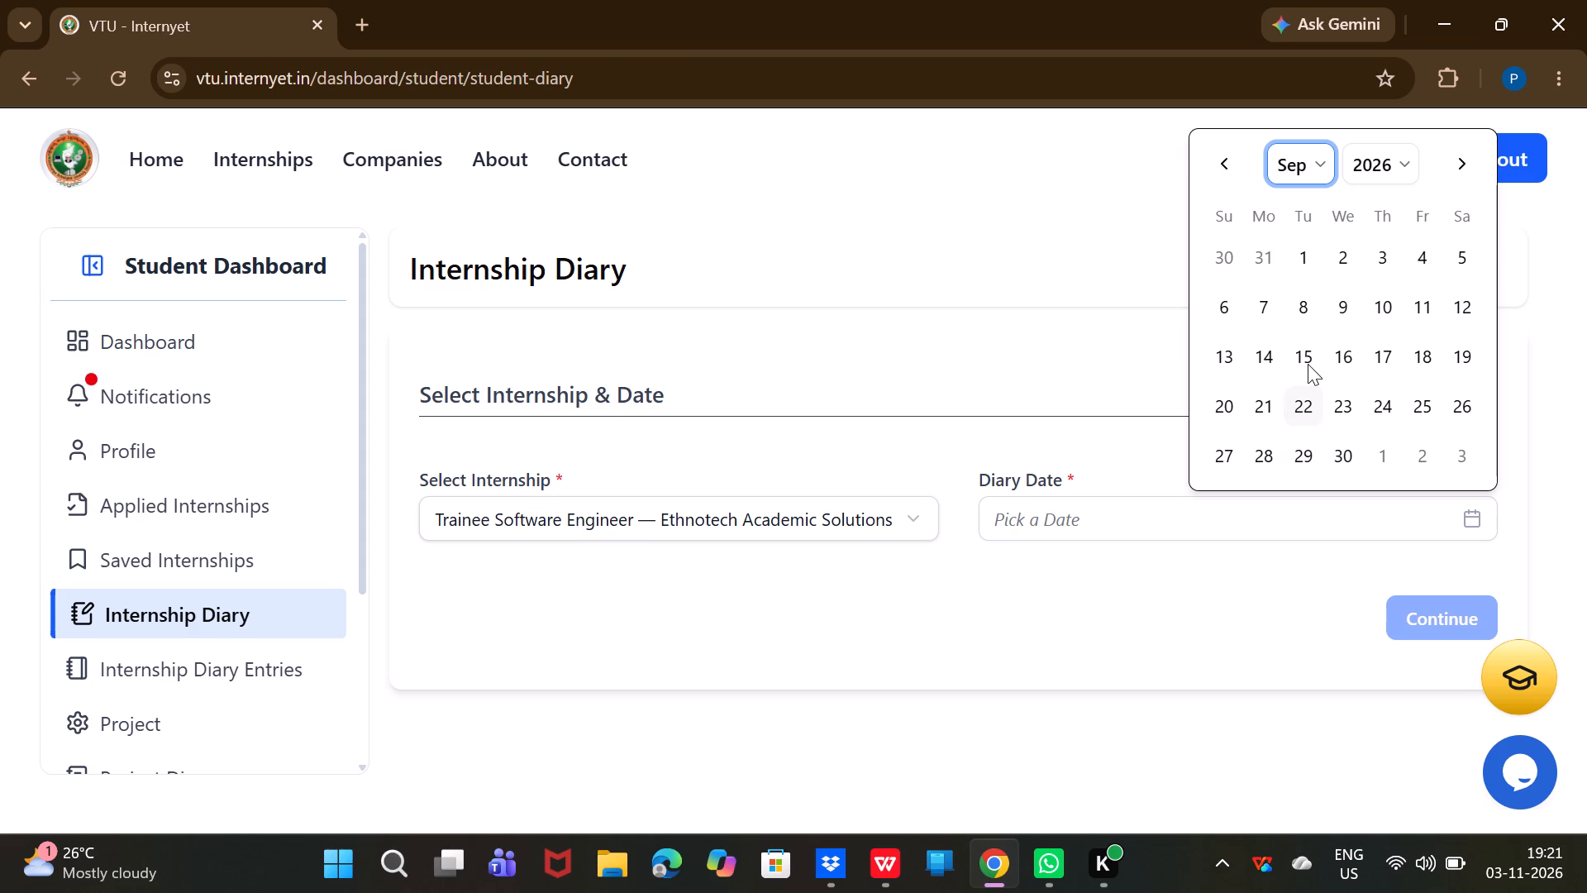
{"action": "left_click", "coordinate": [1342, 355]}
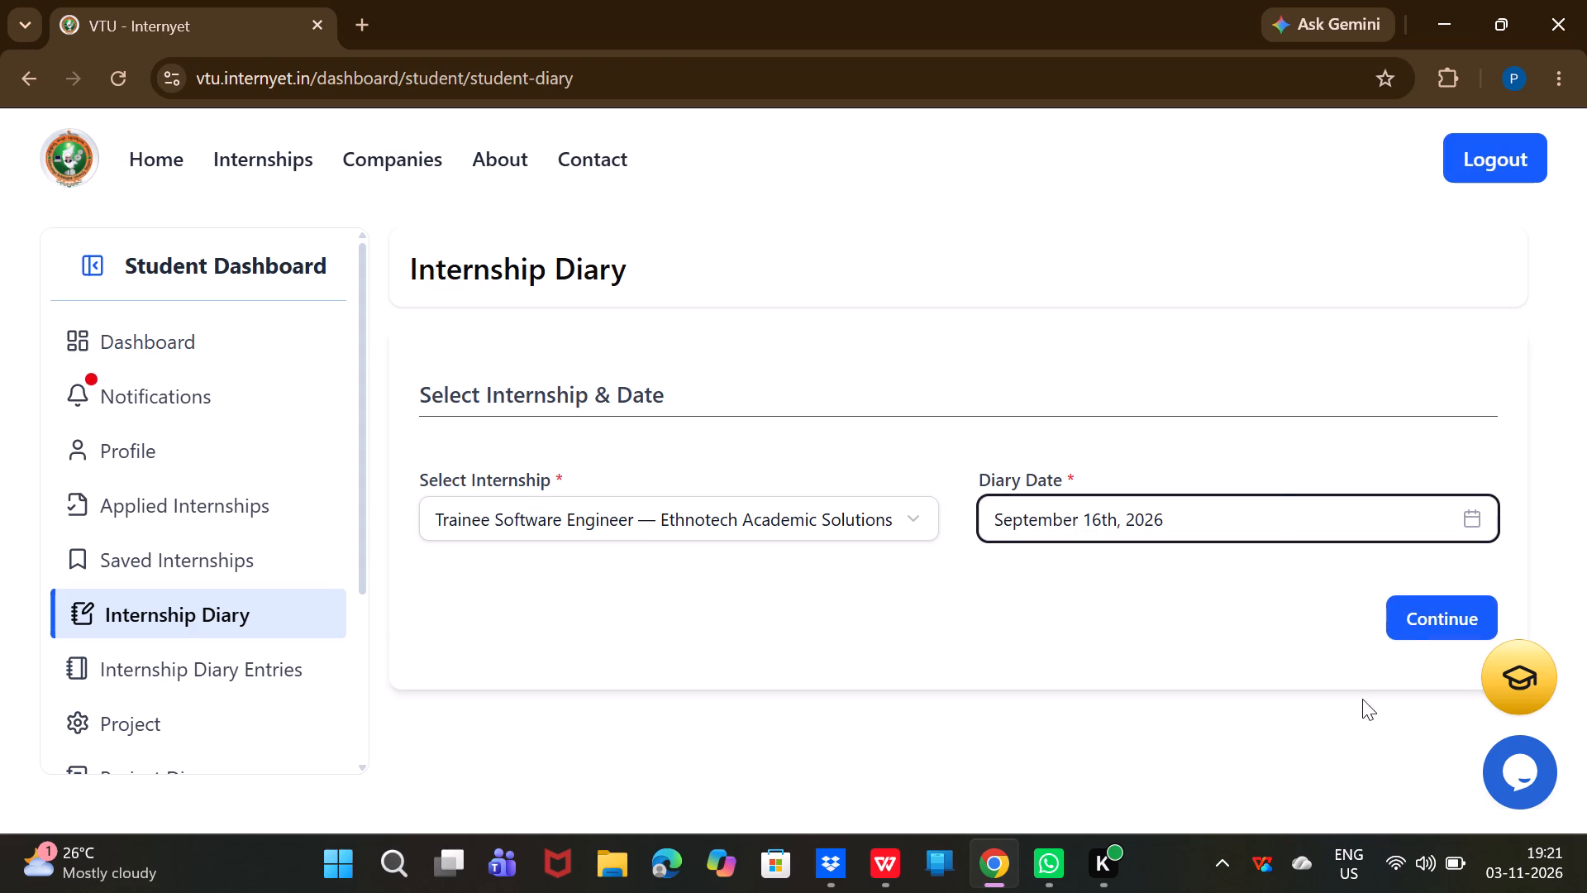
{"action": "left_click", "coordinate": [1409, 609]}
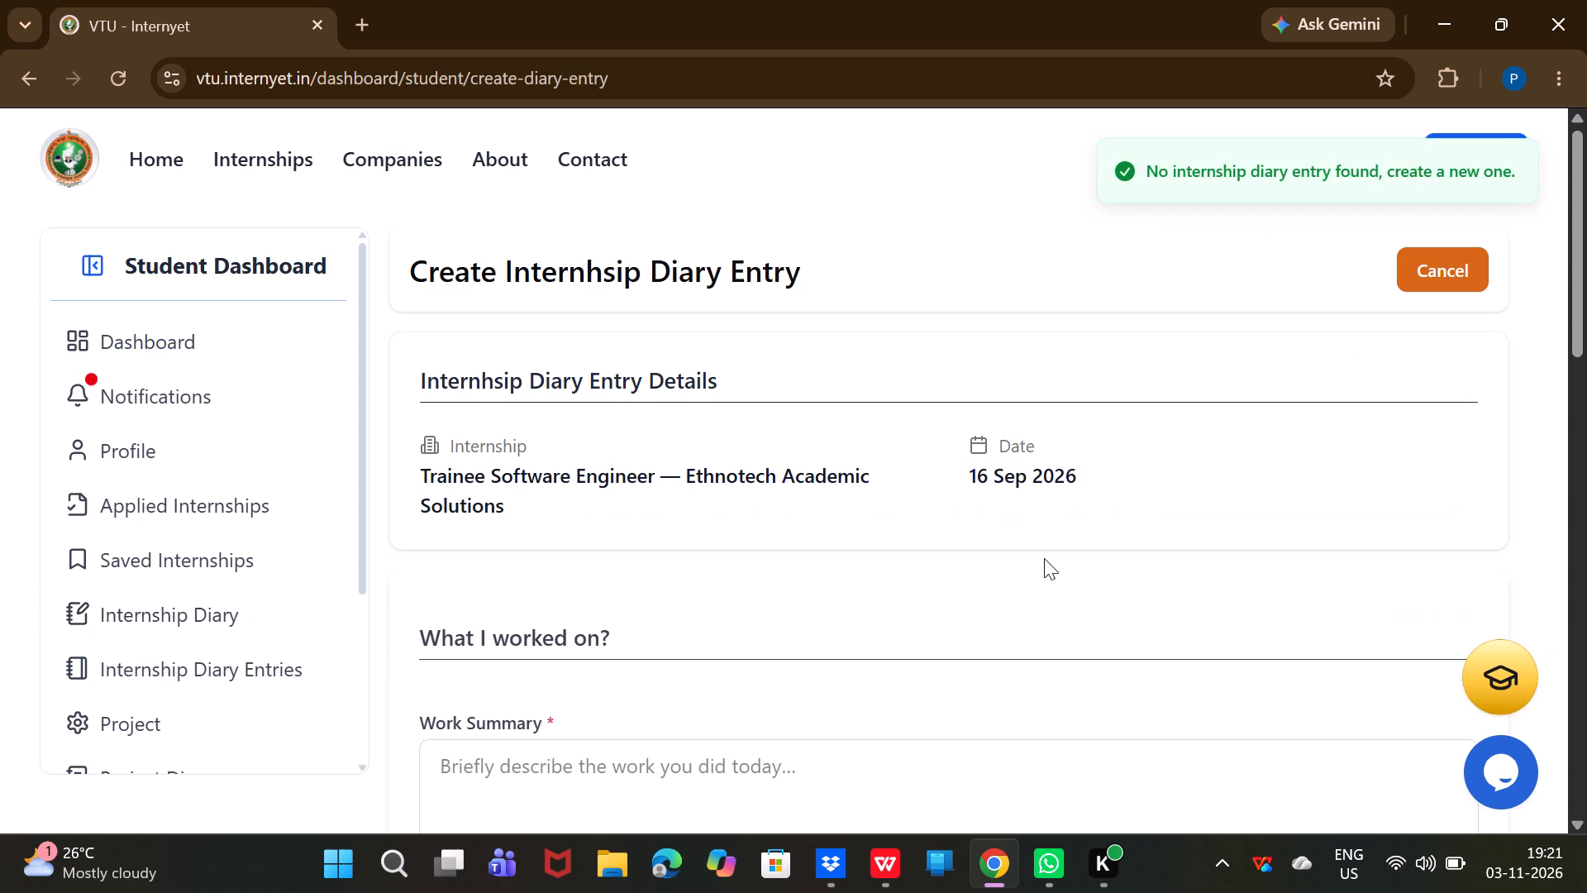
Paste the copied Day 25 text into the Work Summary field and set Hours worked to 6.
{"action": "scroll", "coordinate": [732, 627], "scroll_direction": "down", "scroll_amount": 3}
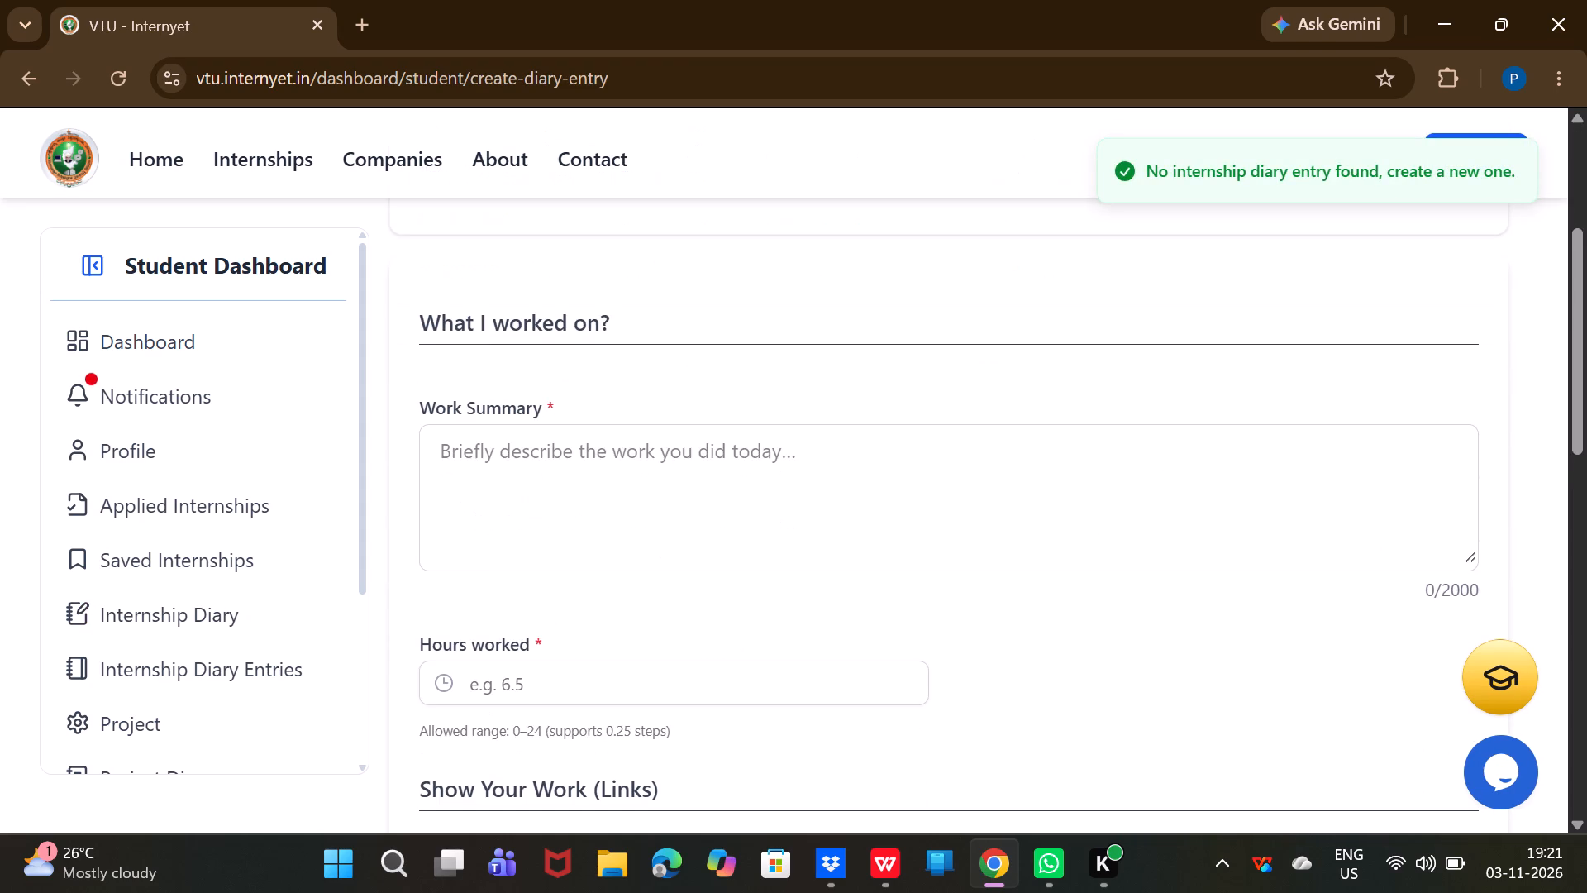
{"action": "left_click", "coordinate": [634, 453]}
{"action": "key", "text": "ctrl+v"}
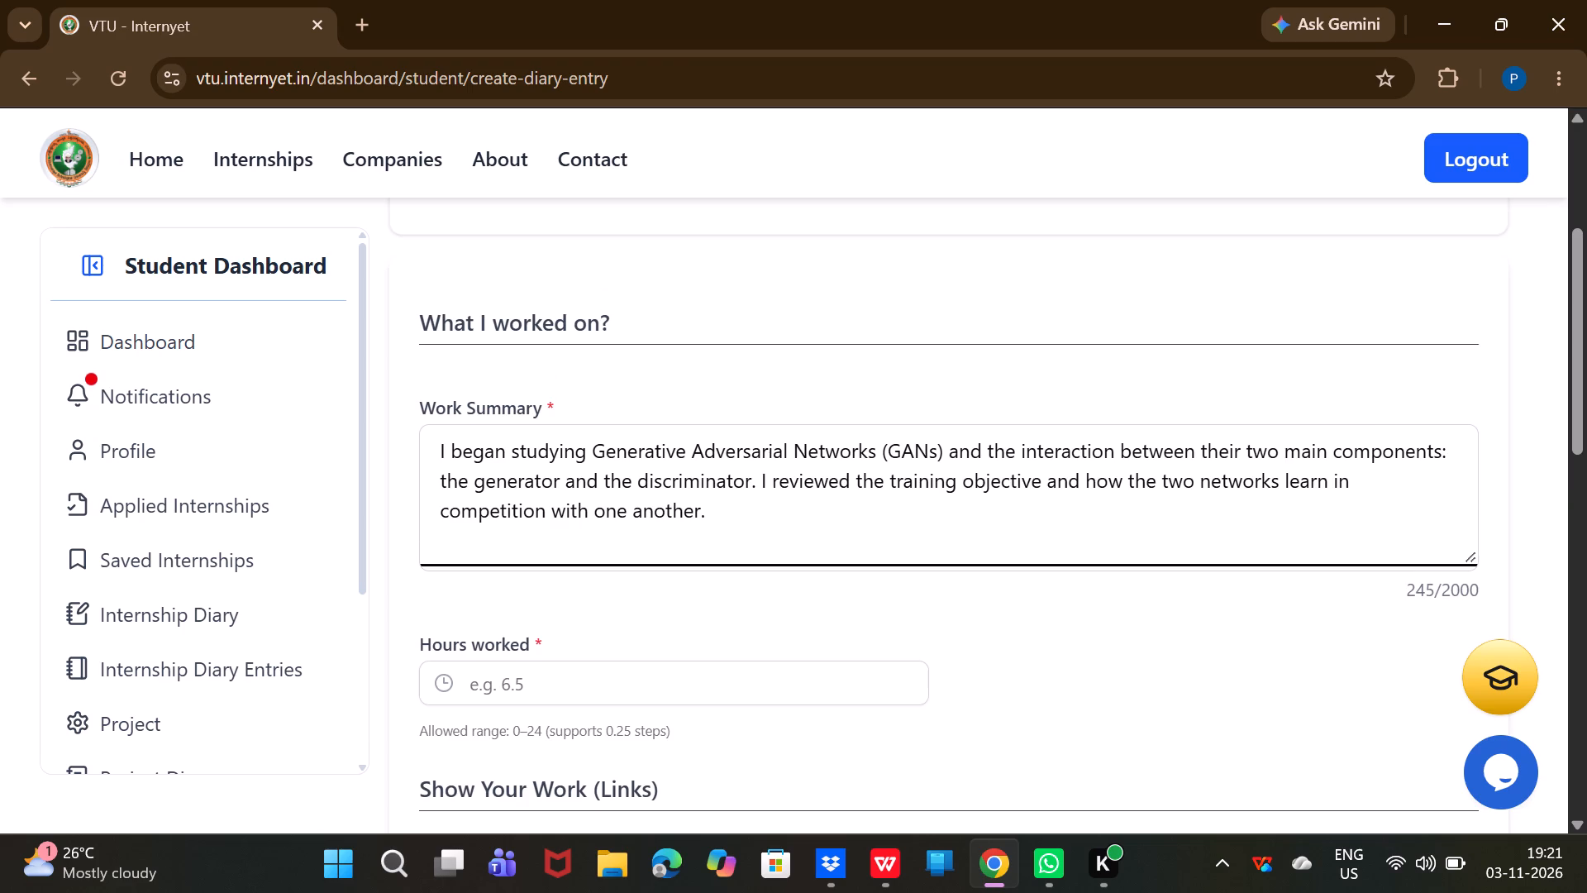
{"action": "scroll", "coordinate": [634, 453], "scroll_direction": "down", "scroll_amount": 1}
{"action": "left_click", "coordinate": [625, 494]}
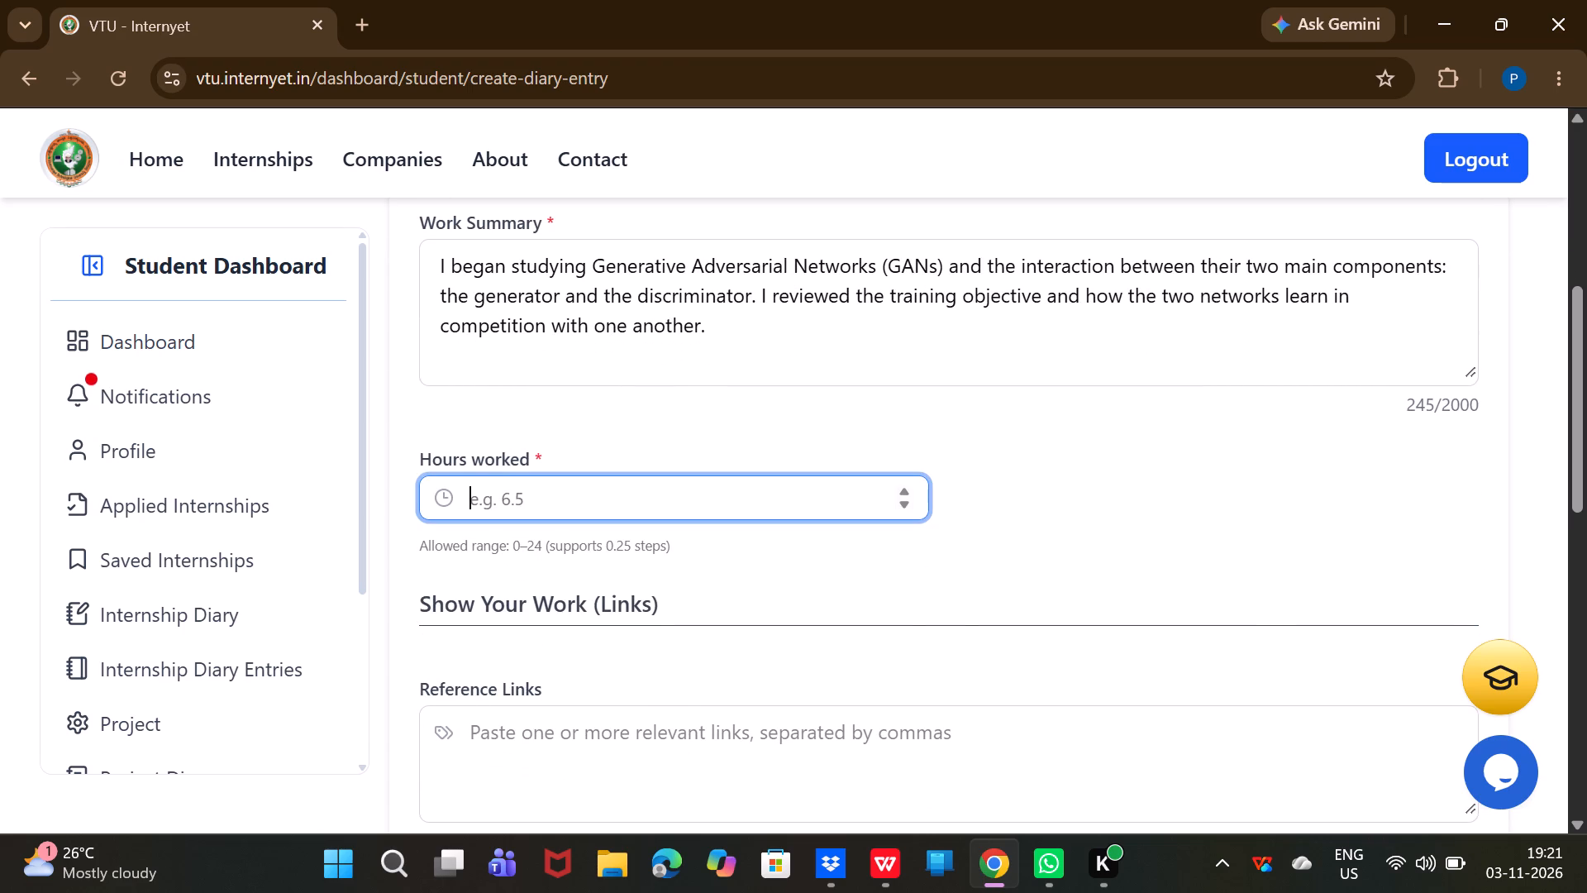
{"action": "key", "text": "6"}
Copy the Day 25 Learnings and Outcomes text from the WPS Office document into the Learnings / Outcomes field in Chrome.
{"action": "scroll", "coordinate": [625, 494], "scroll_direction": "down", "scroll_amount": 5}
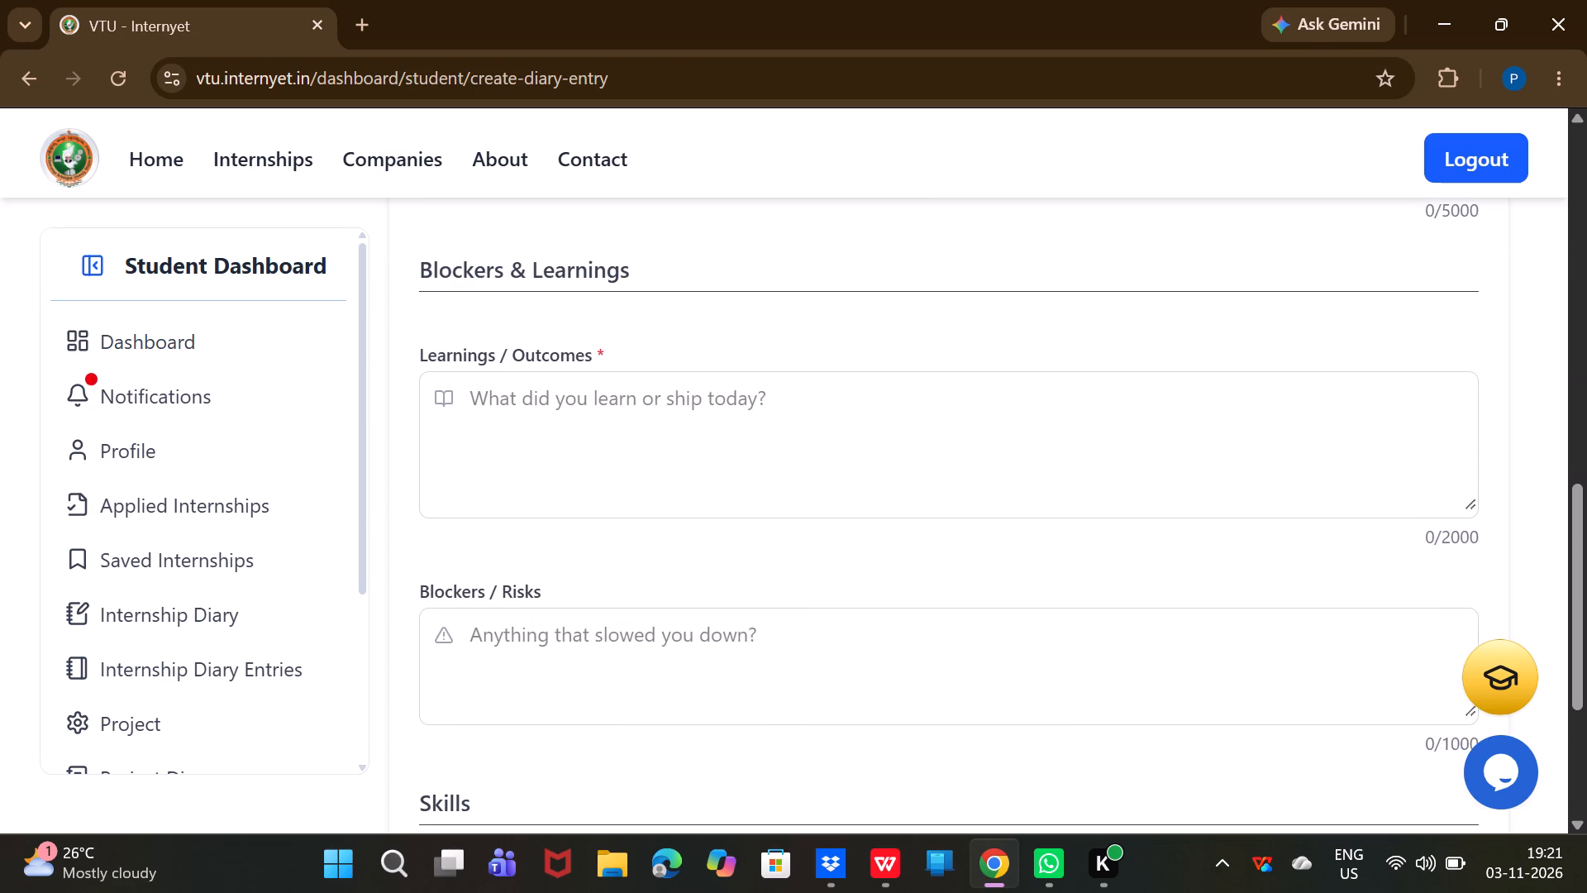
{"action": "left_click", "coordinate": [570, 452]}
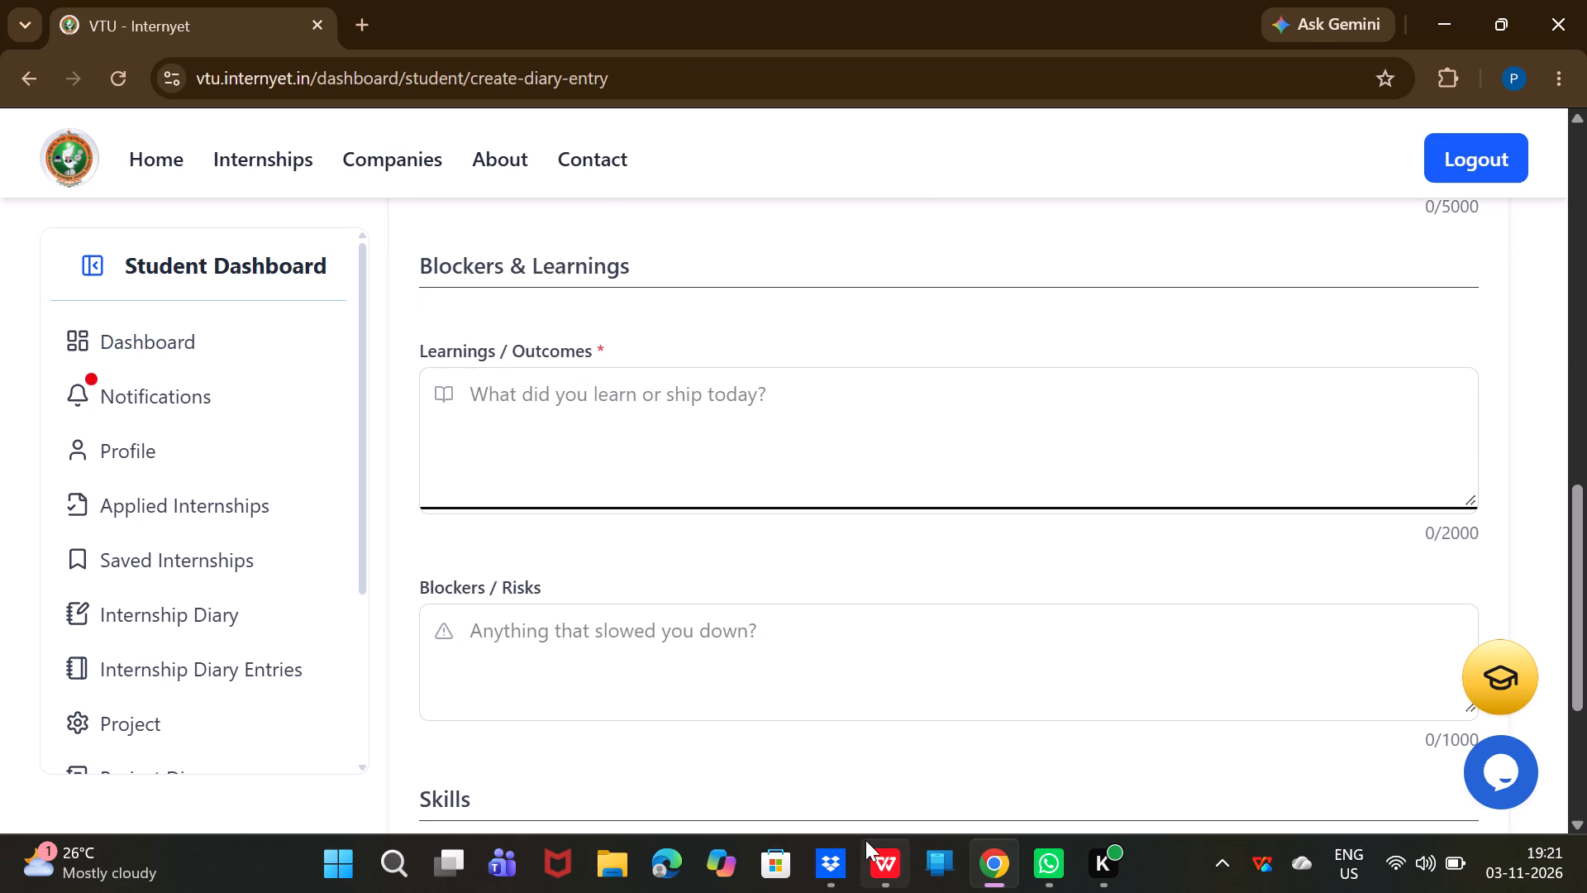
{"action": "left_click", "coordinate": [865, 840]}
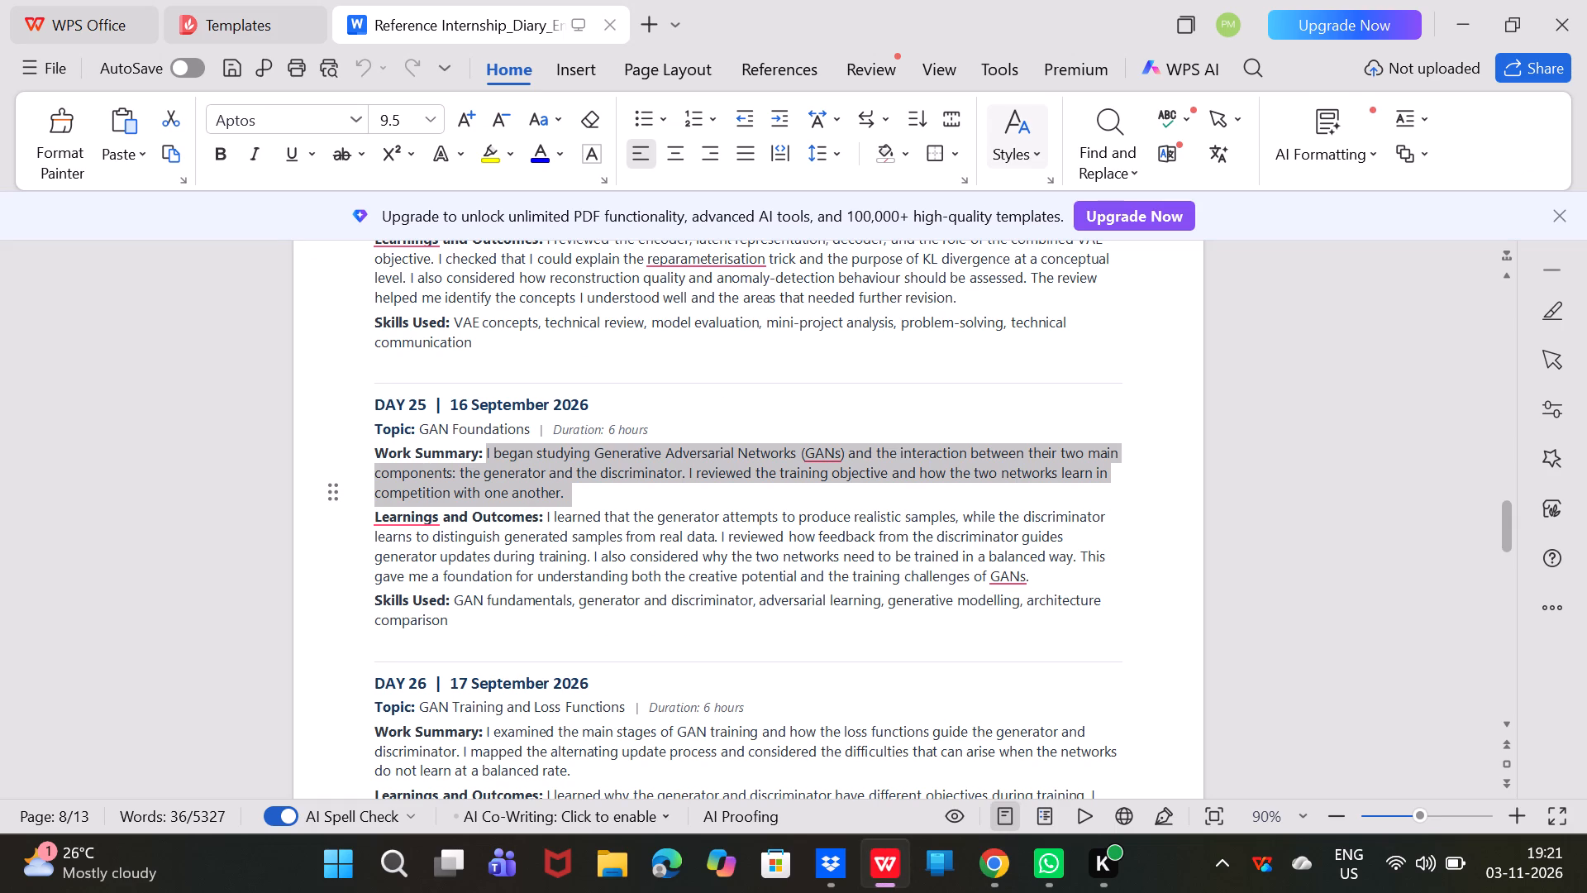
{"action": "left_click_drag", "start_coordinate": [541, 513], "coordinate": [1031, 582]}
{"action": "key", "text": "ctrl+c"}
{"action": "left_click", "coordinate": [1008, 876]}
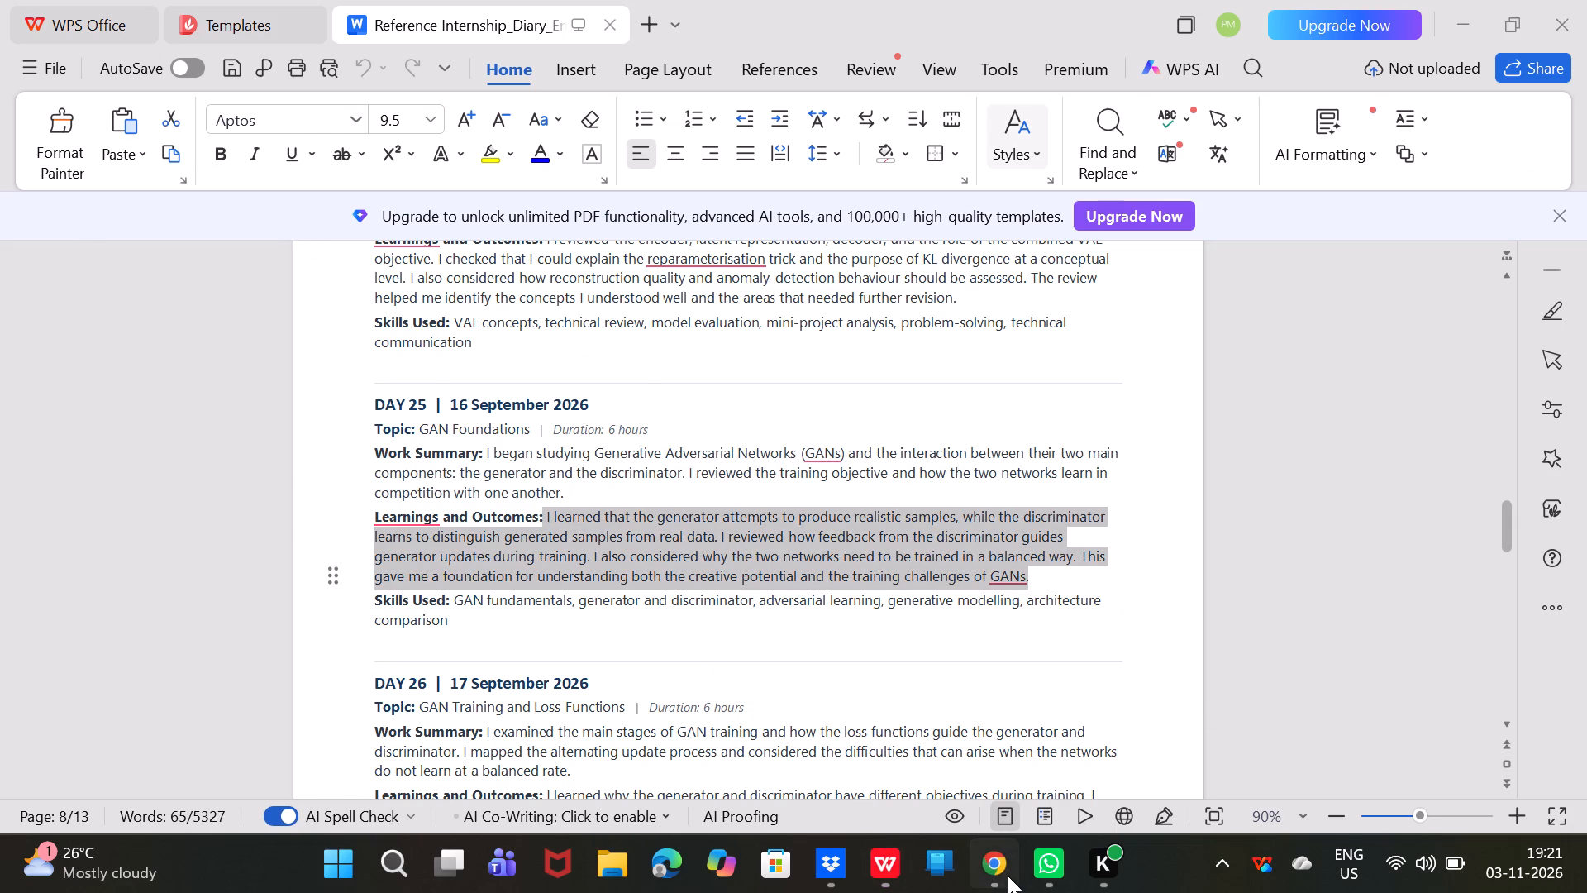
{"action": "left_click", "coordinate": [650, 475]}
{"action": "key", "text": "ctrl+v"}
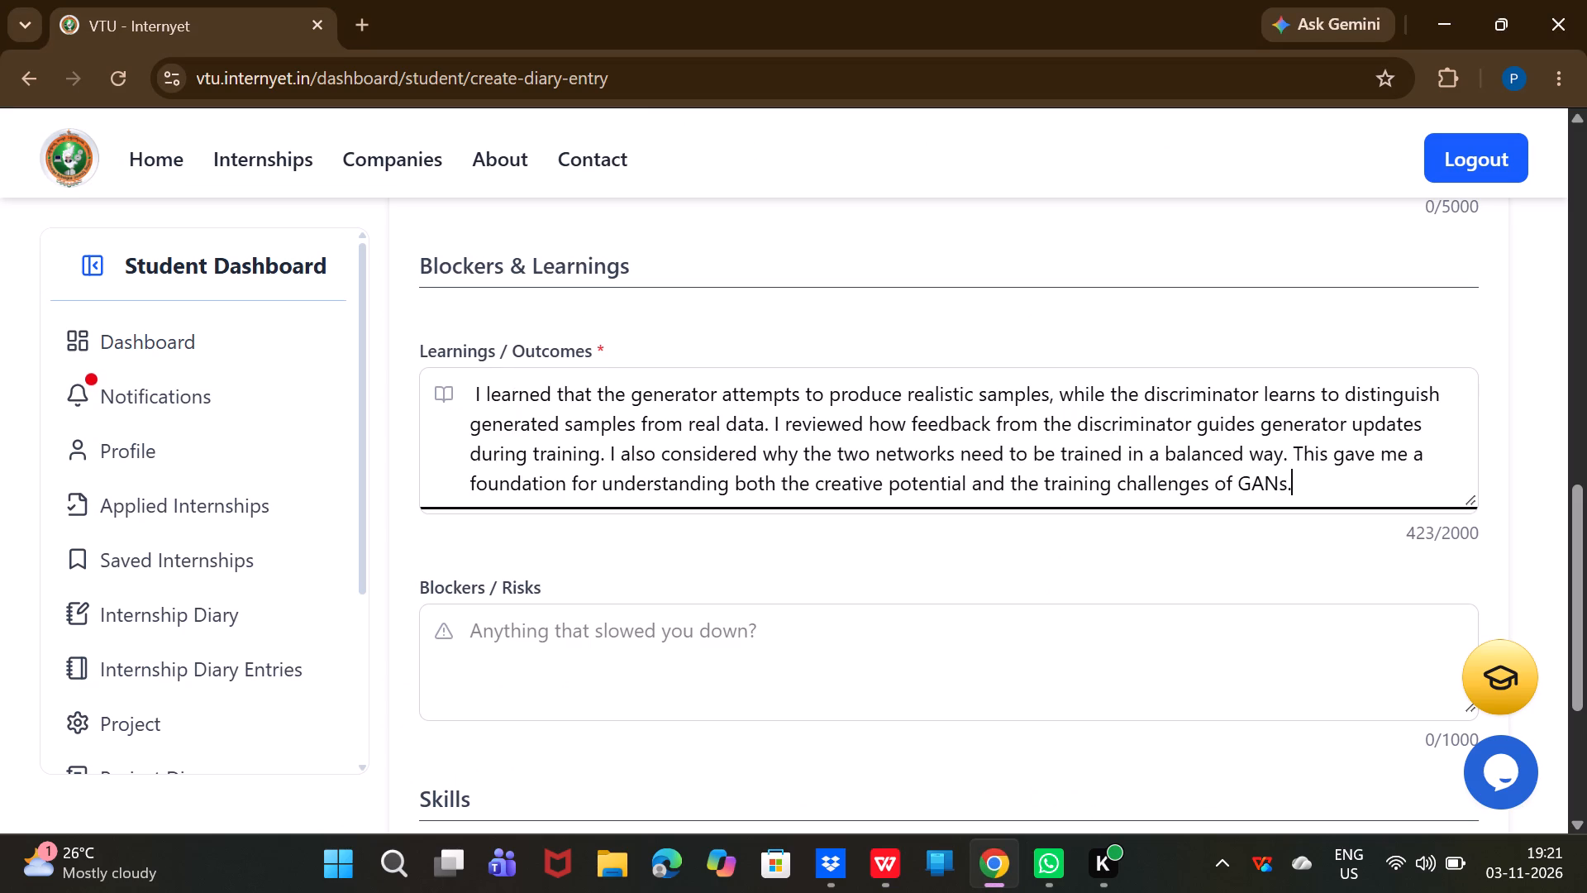
Add the Generative ai skill to the 16 September 2026 diary entry and save the entry.
{"action": "scroll", "coordinate": [650, 475], "scroll_direction": "down", "scroll_amount": 3}
{"action": "left_click", "coordinate": [621, 603]}
{"action": "left_click", "coordinate": [621, 603]}
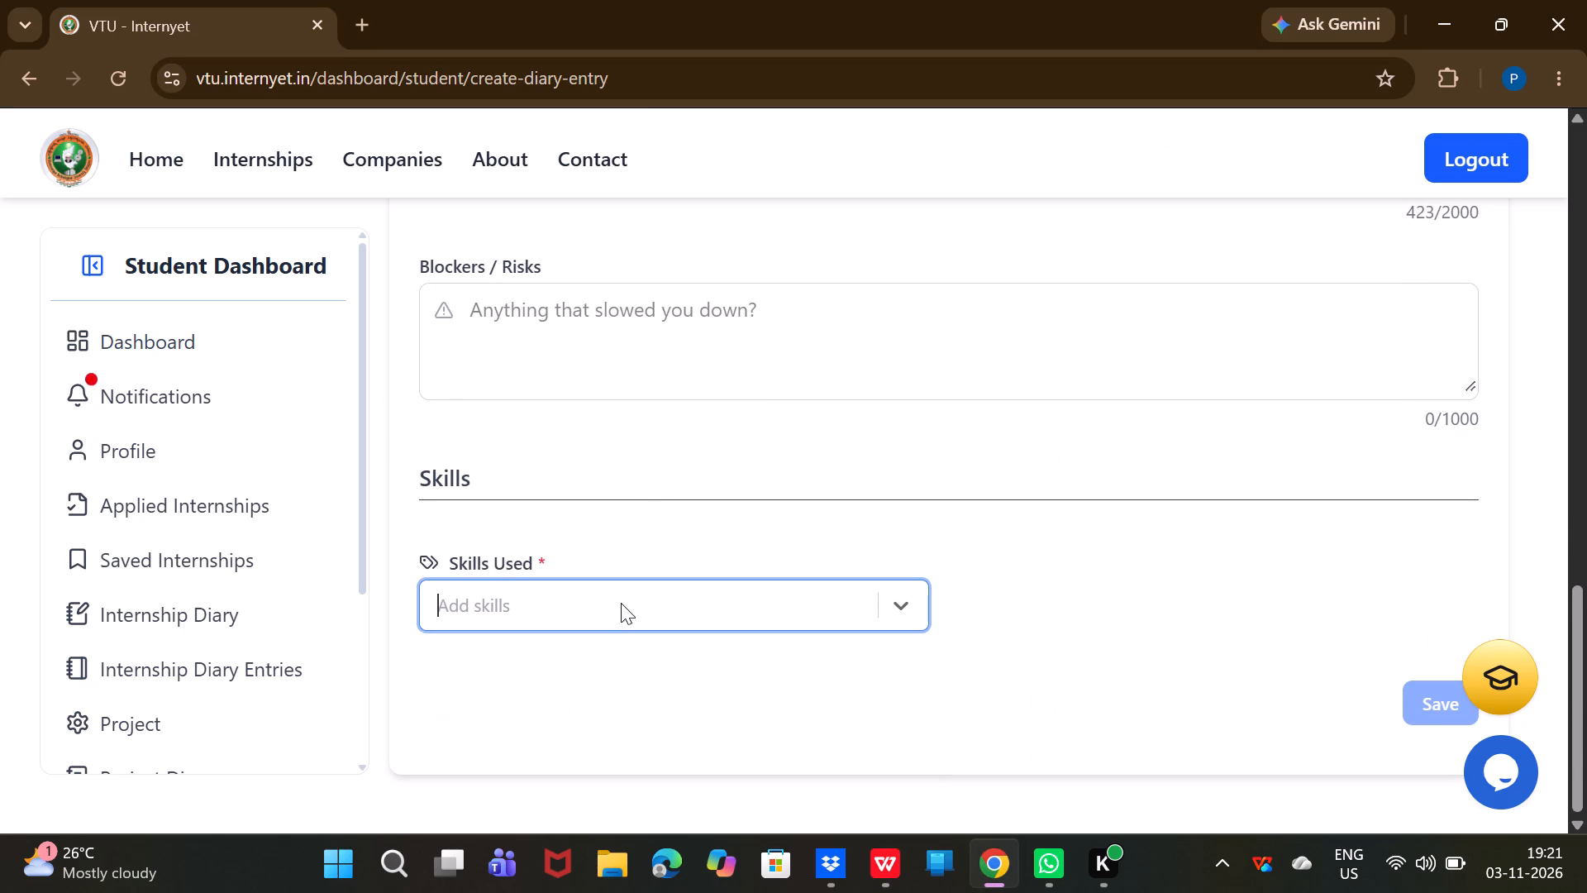
{"action": "type", "text": "gener"}
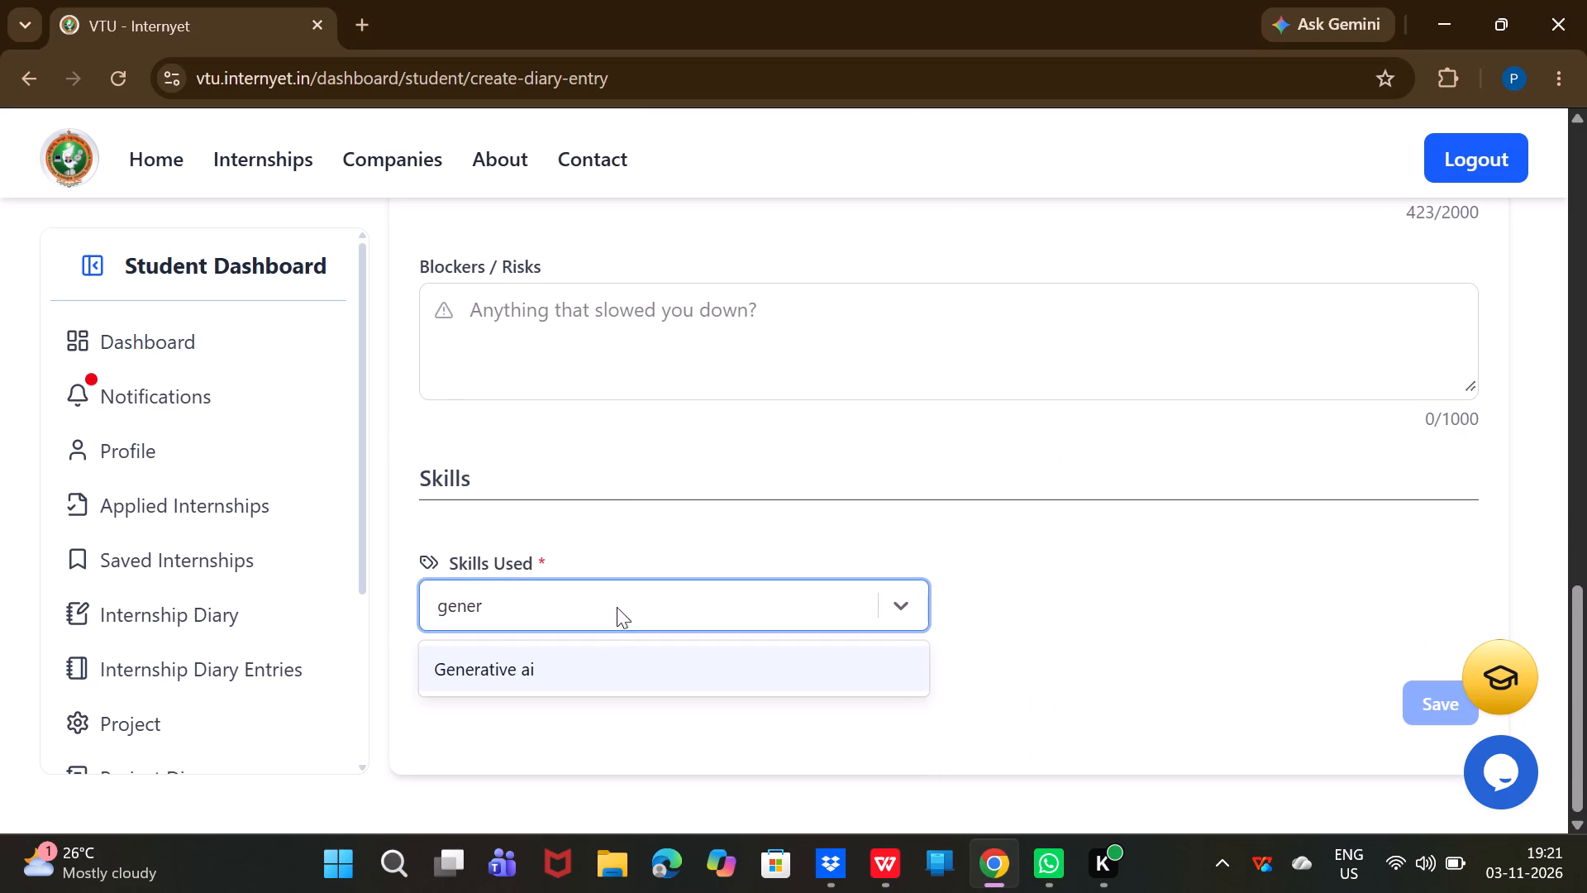
{"action": "left_click", "coordinate": [596, 648]}
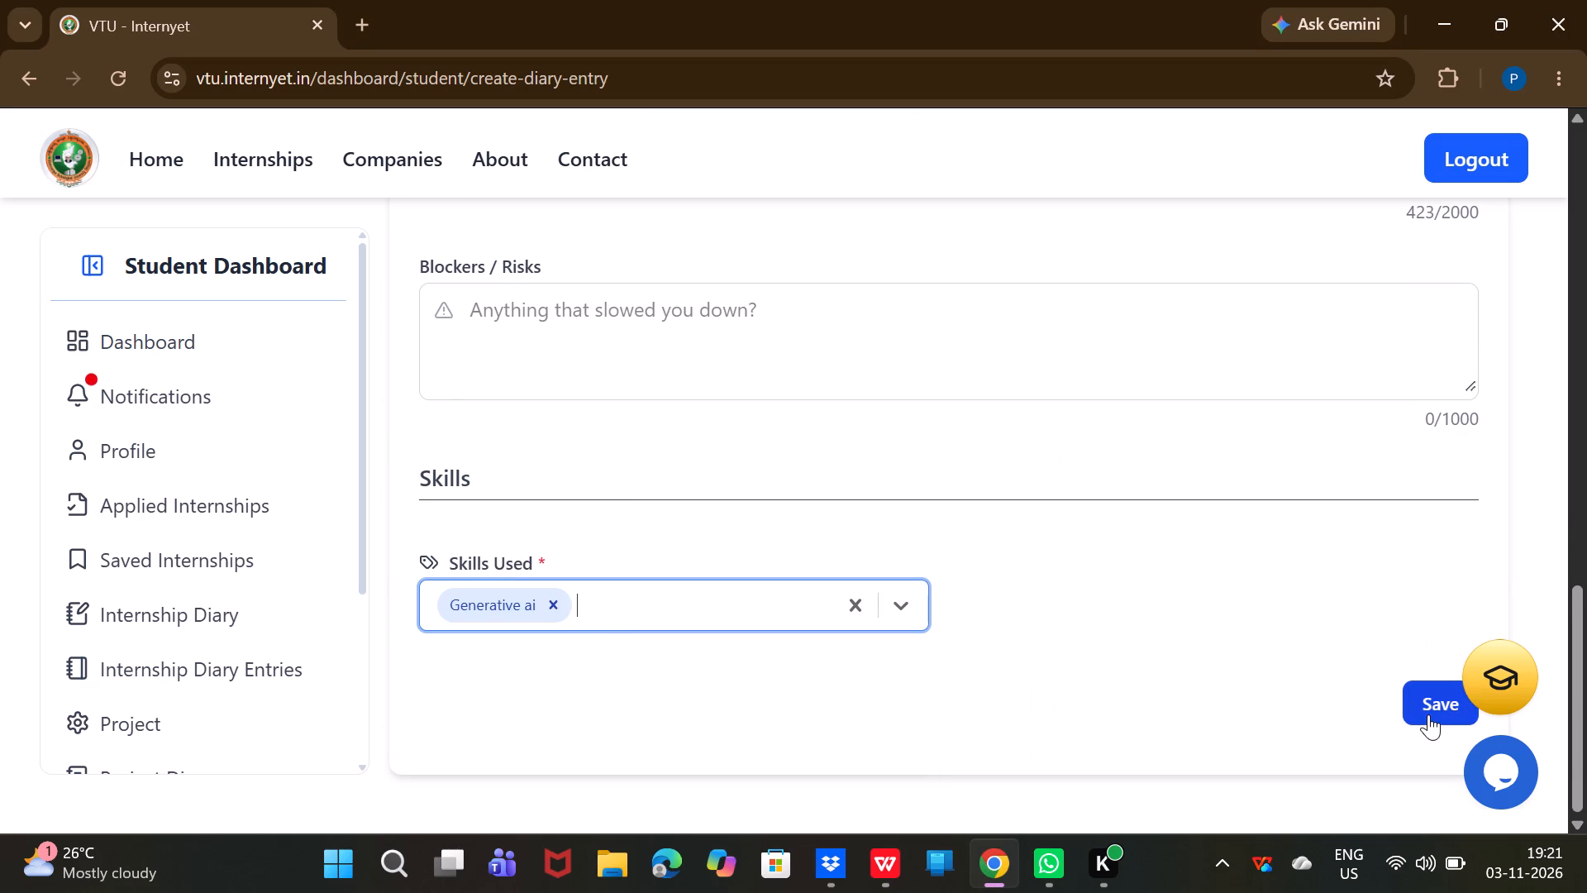
{"action": "left_click", "coordinate": [1428, 714]}
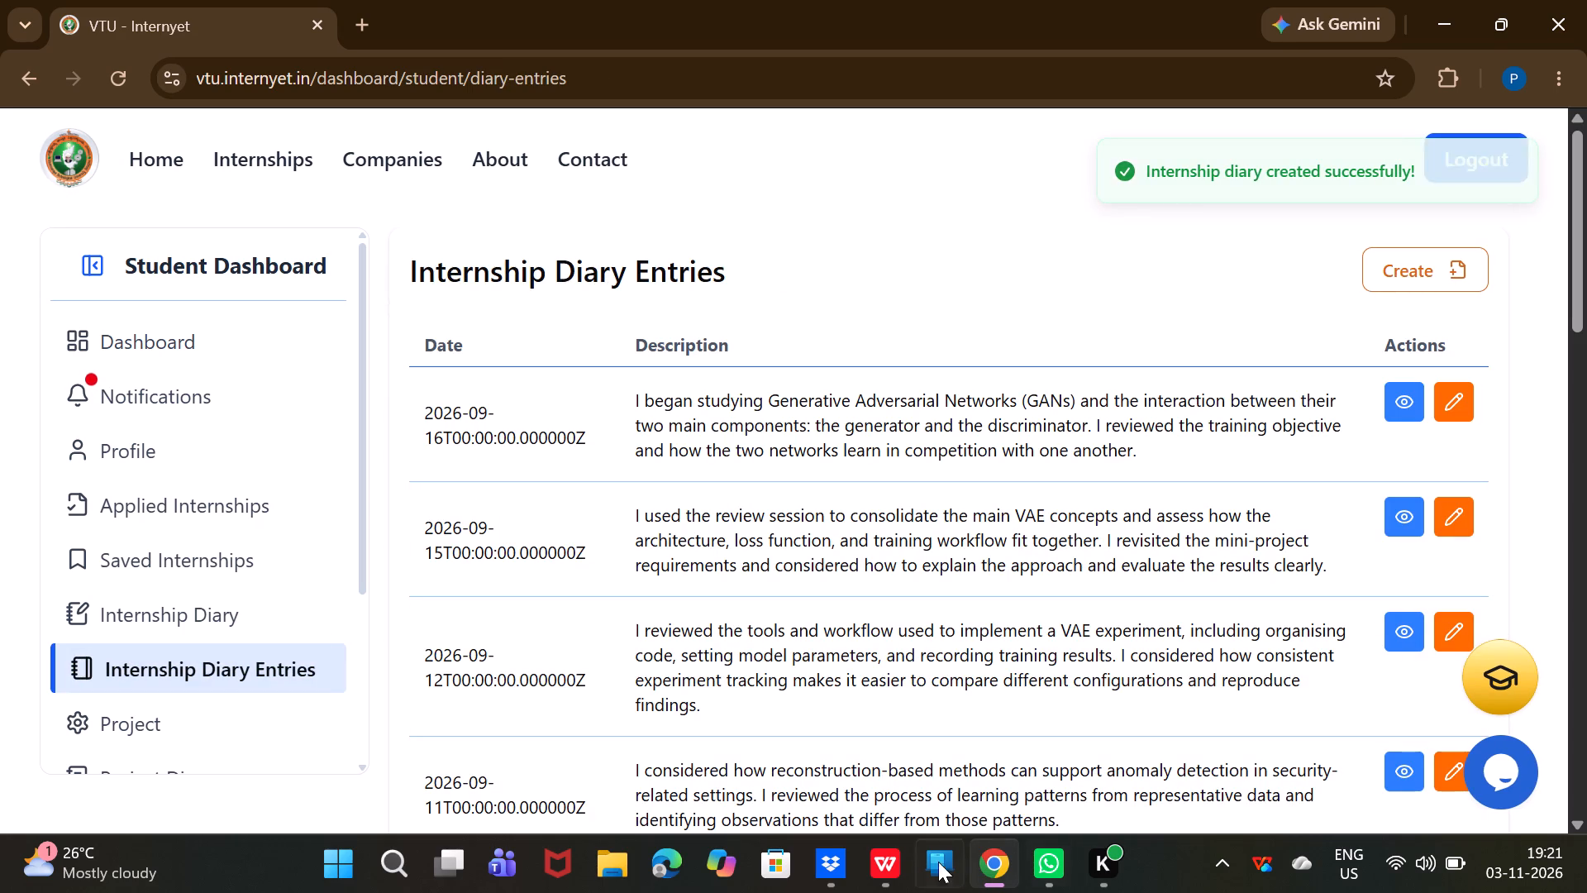
In WPS Office, copy the Day 26 (17 September 2026) Work Summary text from the reference document.
{"action": "left_click", "coordinate": [899, 861]}
{"action": "scroll", "coordinate": [650, 576], "scroll_direction": "down", "scroll_amount": 2}
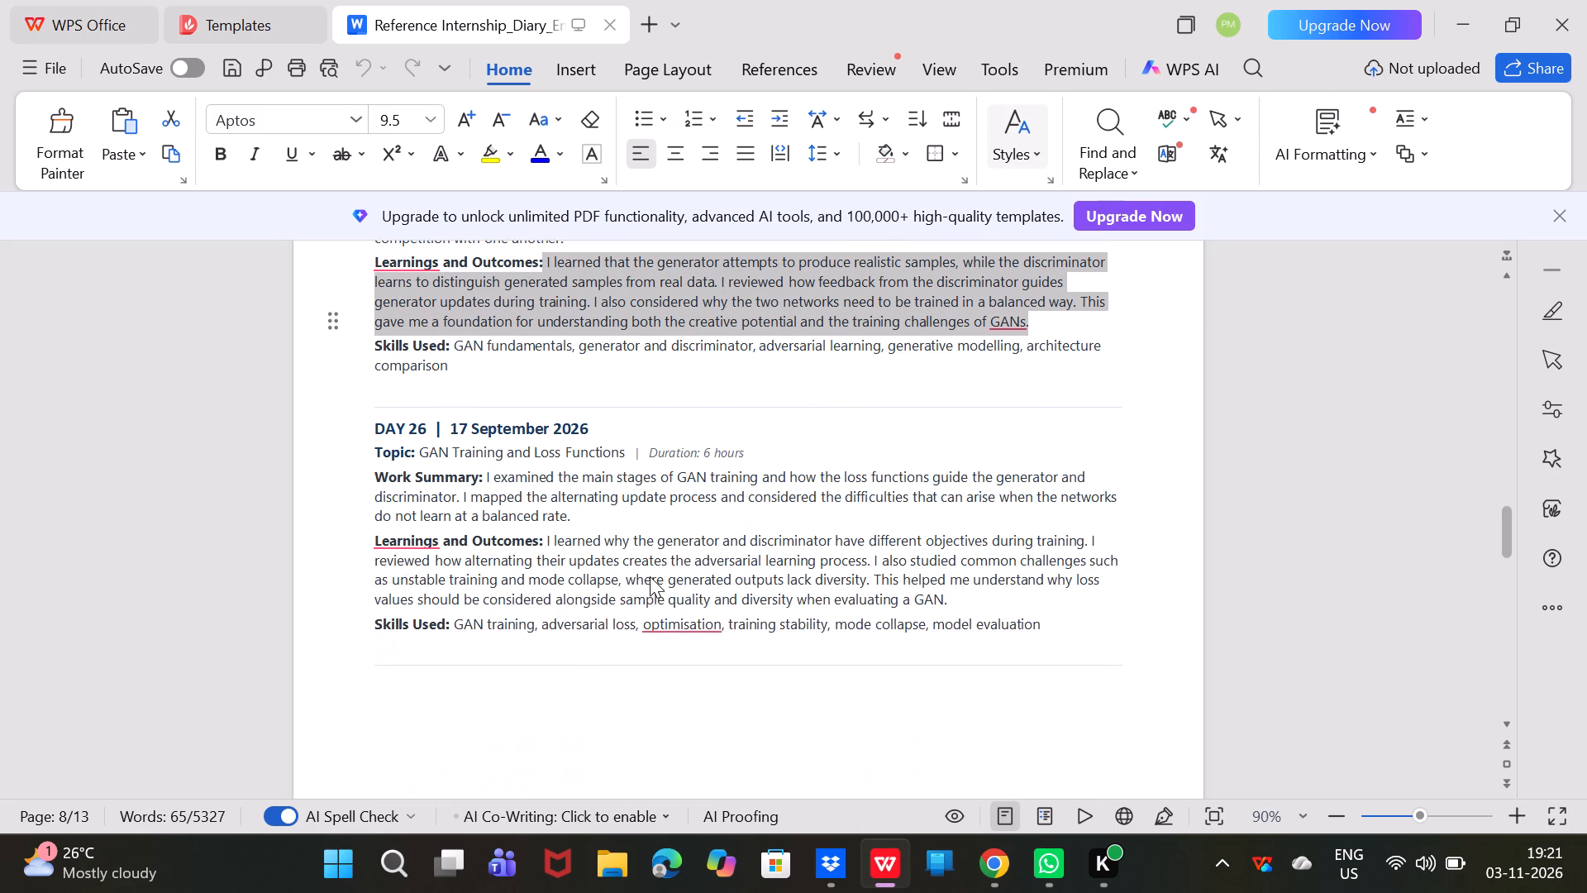
{"action": "scroll", "coordinate": [650, 576], "scroll_direction": "down", "scroll_amount": 2}
{"action": "left_click_drag", "start_coordinate": [479, 416], "coordinate": [571, 466]}
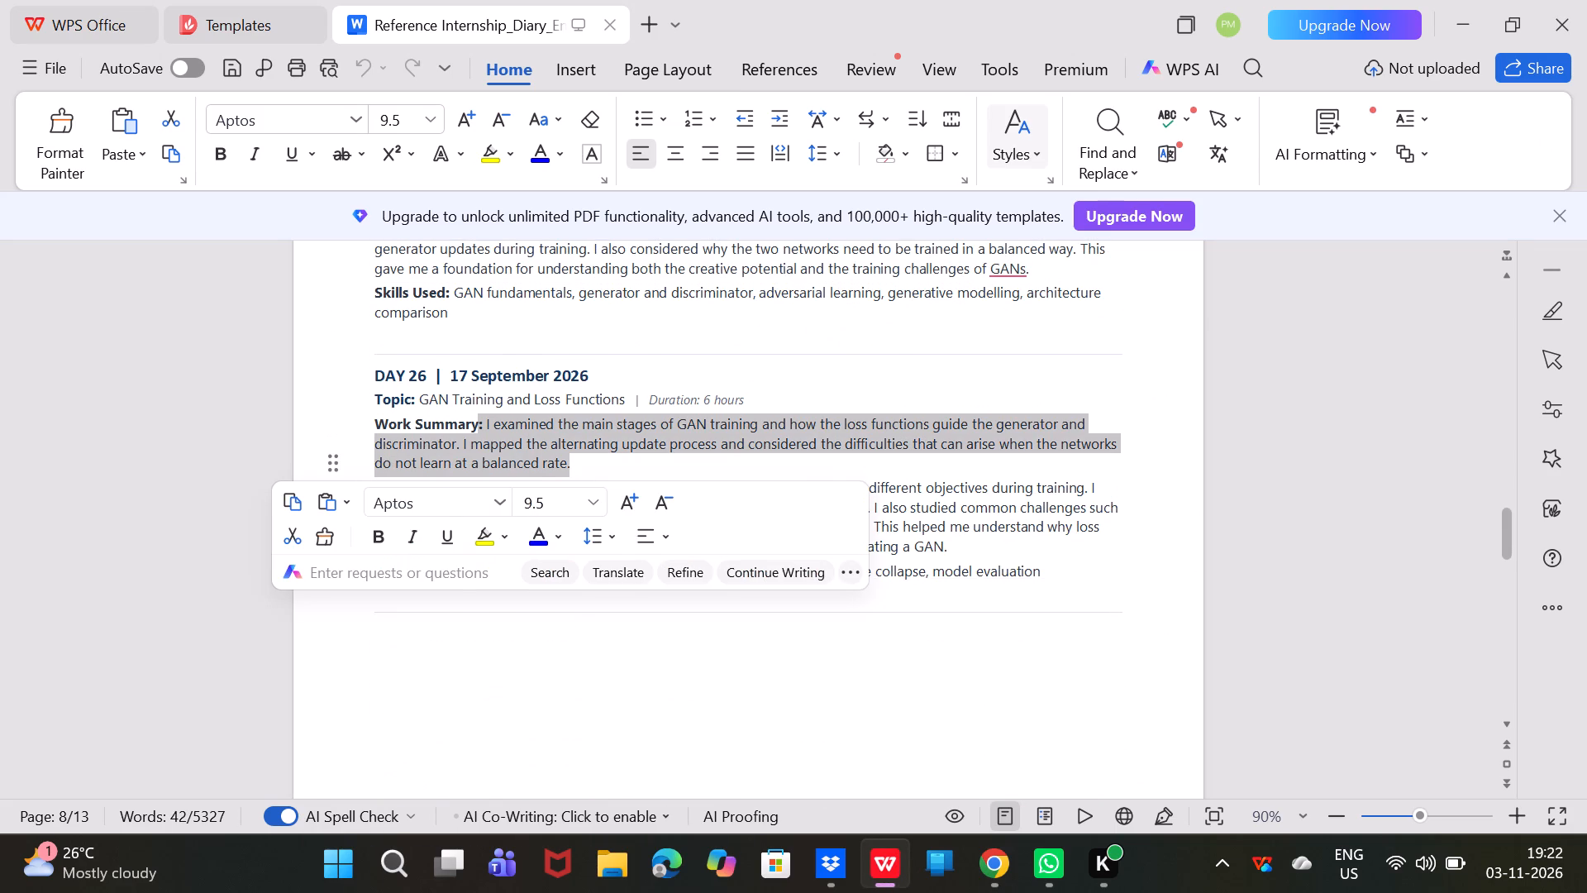
{"action": "key", "text": "ctrl+c"}
In Chrome, create another diary entry for the Trainee Software Engineer — Ethnotech Academic Solutions internship dated 17 September 2026.
{"action": "left_click", "coordinate": [1006, 875]}
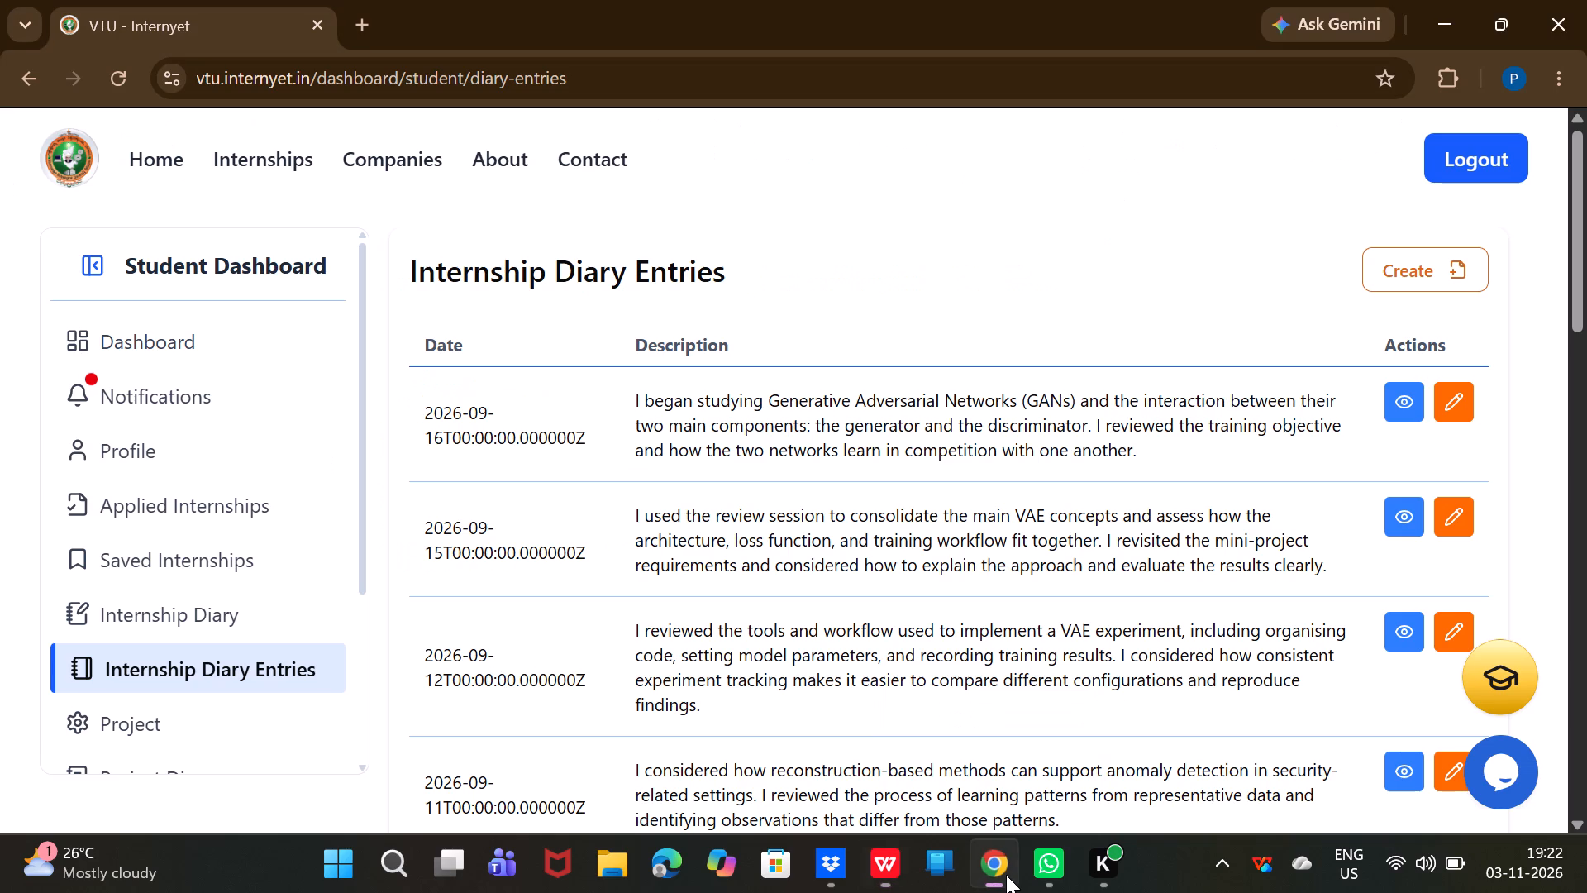
{"action": "left_click", "coordinate": [1378, 264]}
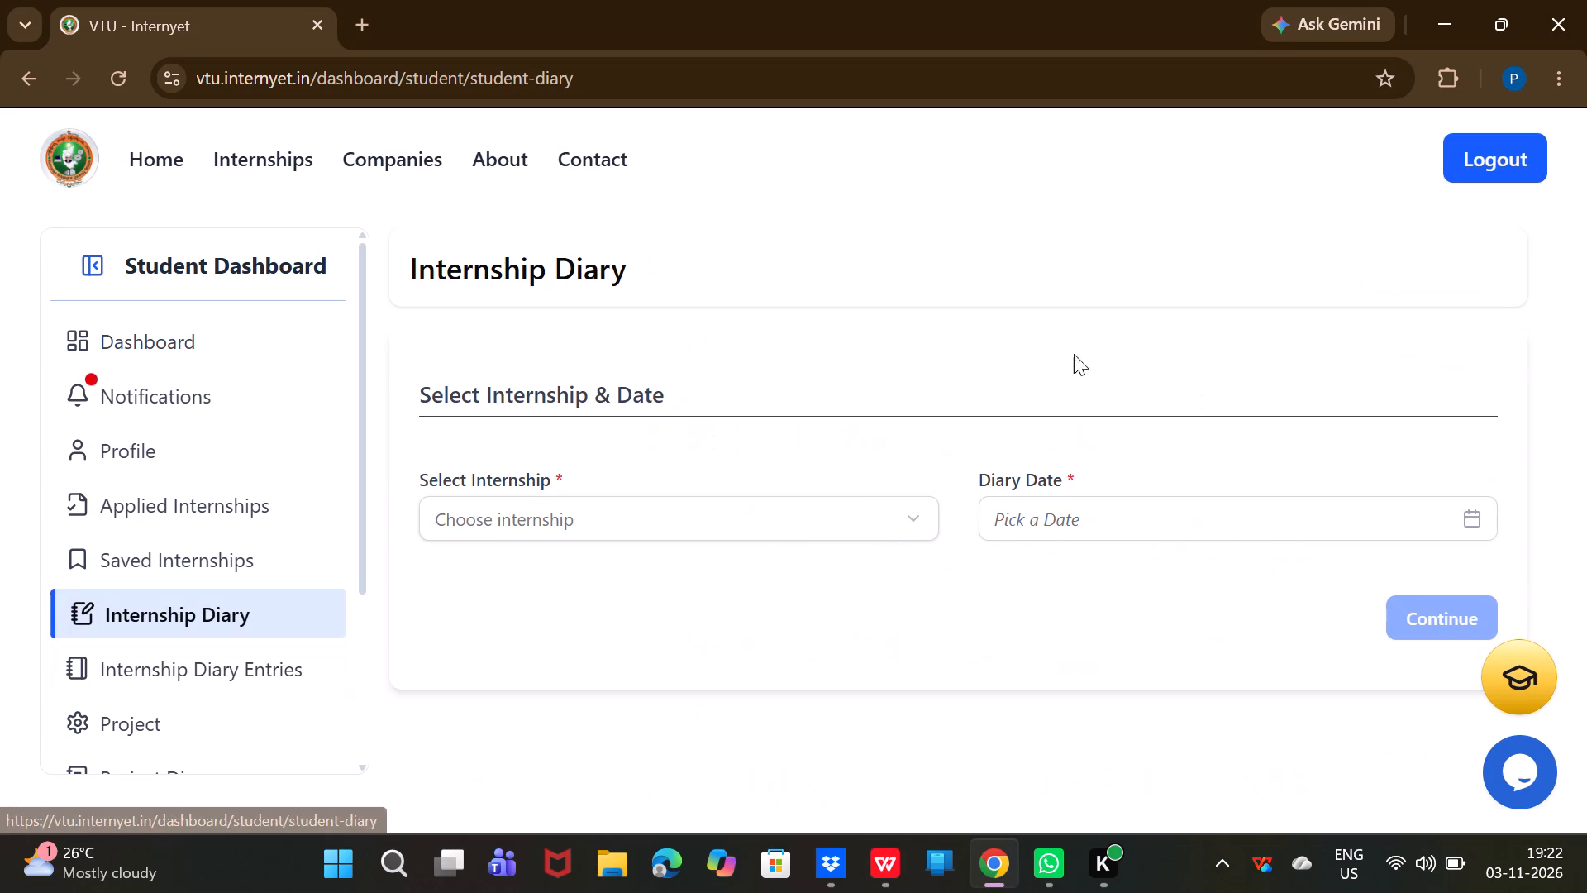
{"action": "left_click", "coordinate": [817, 515]}
{"action": "left_click", "coordinate": [793, 565]}
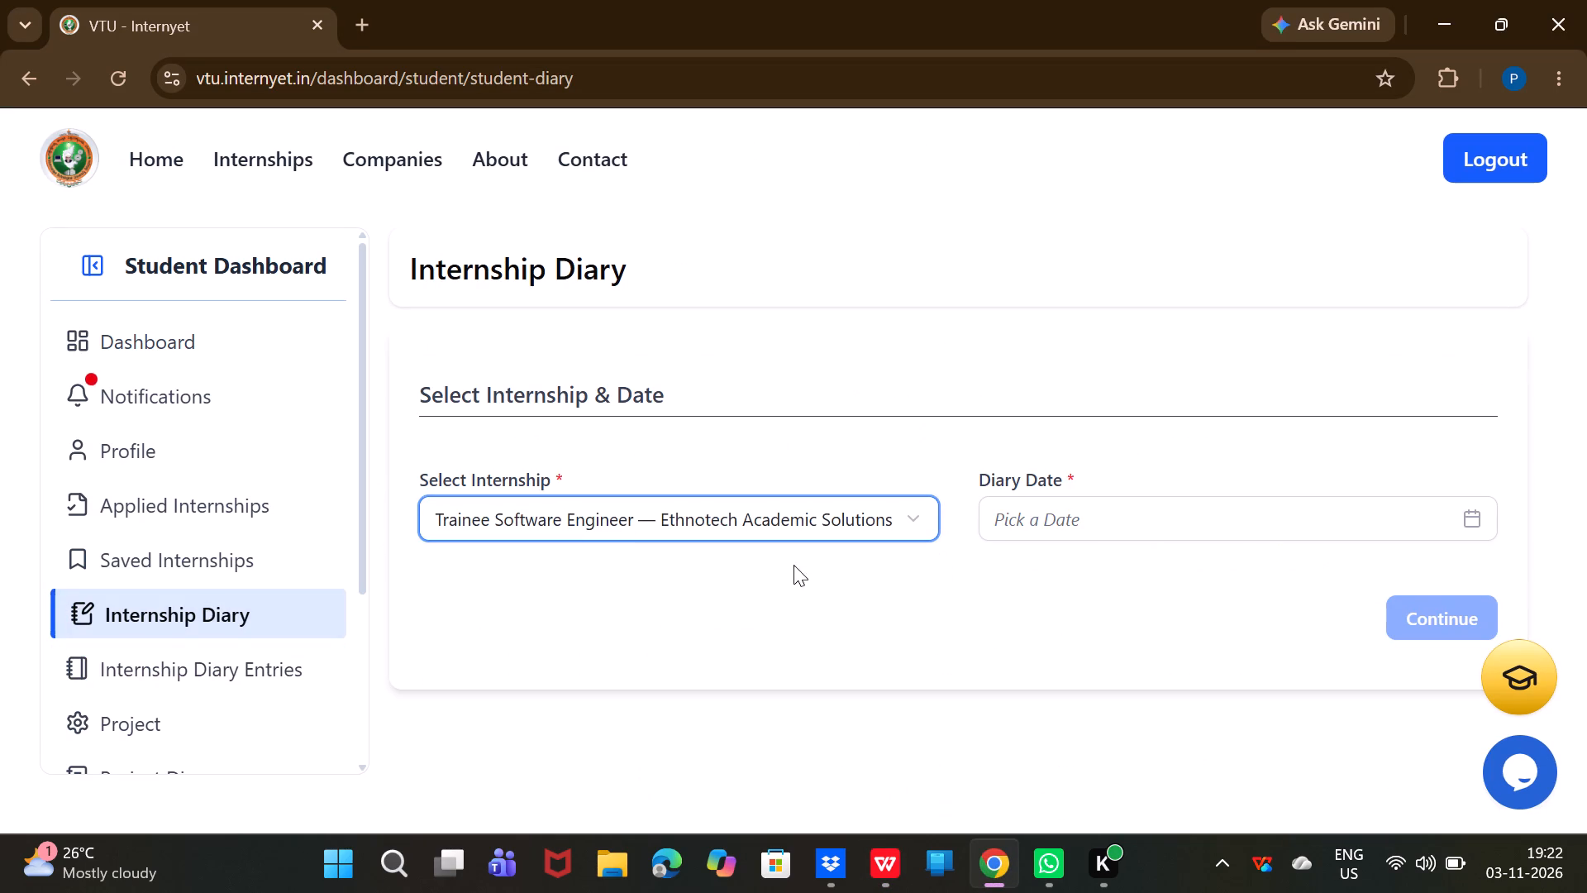
{"action": "left_click", "coordinate": [1130, 502]}
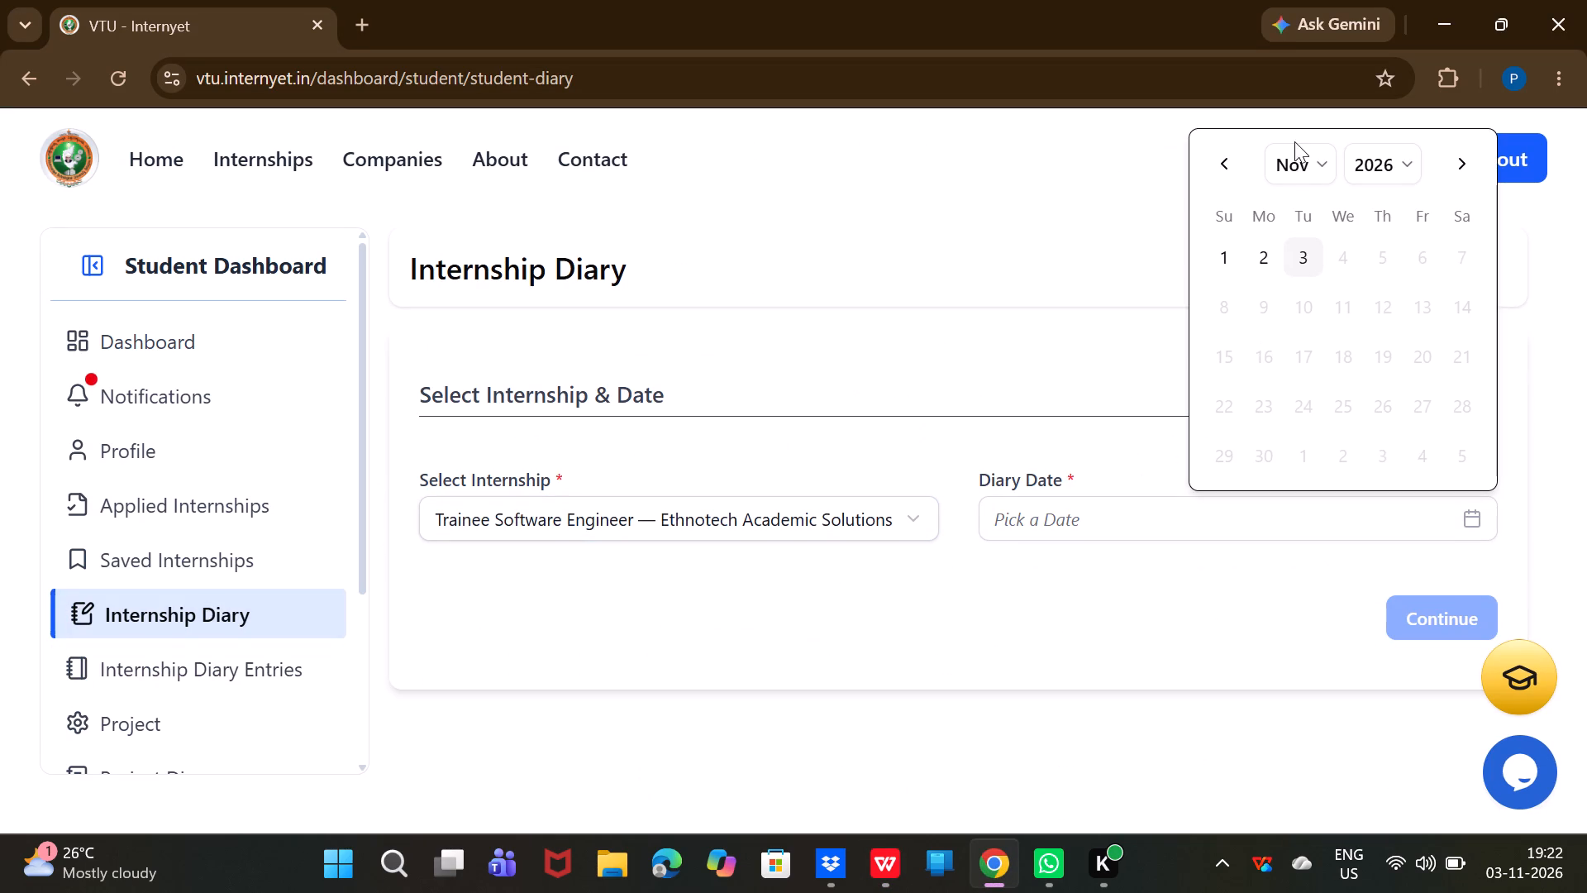
{"action": "left_click", "coordinate": [1299, 152]}
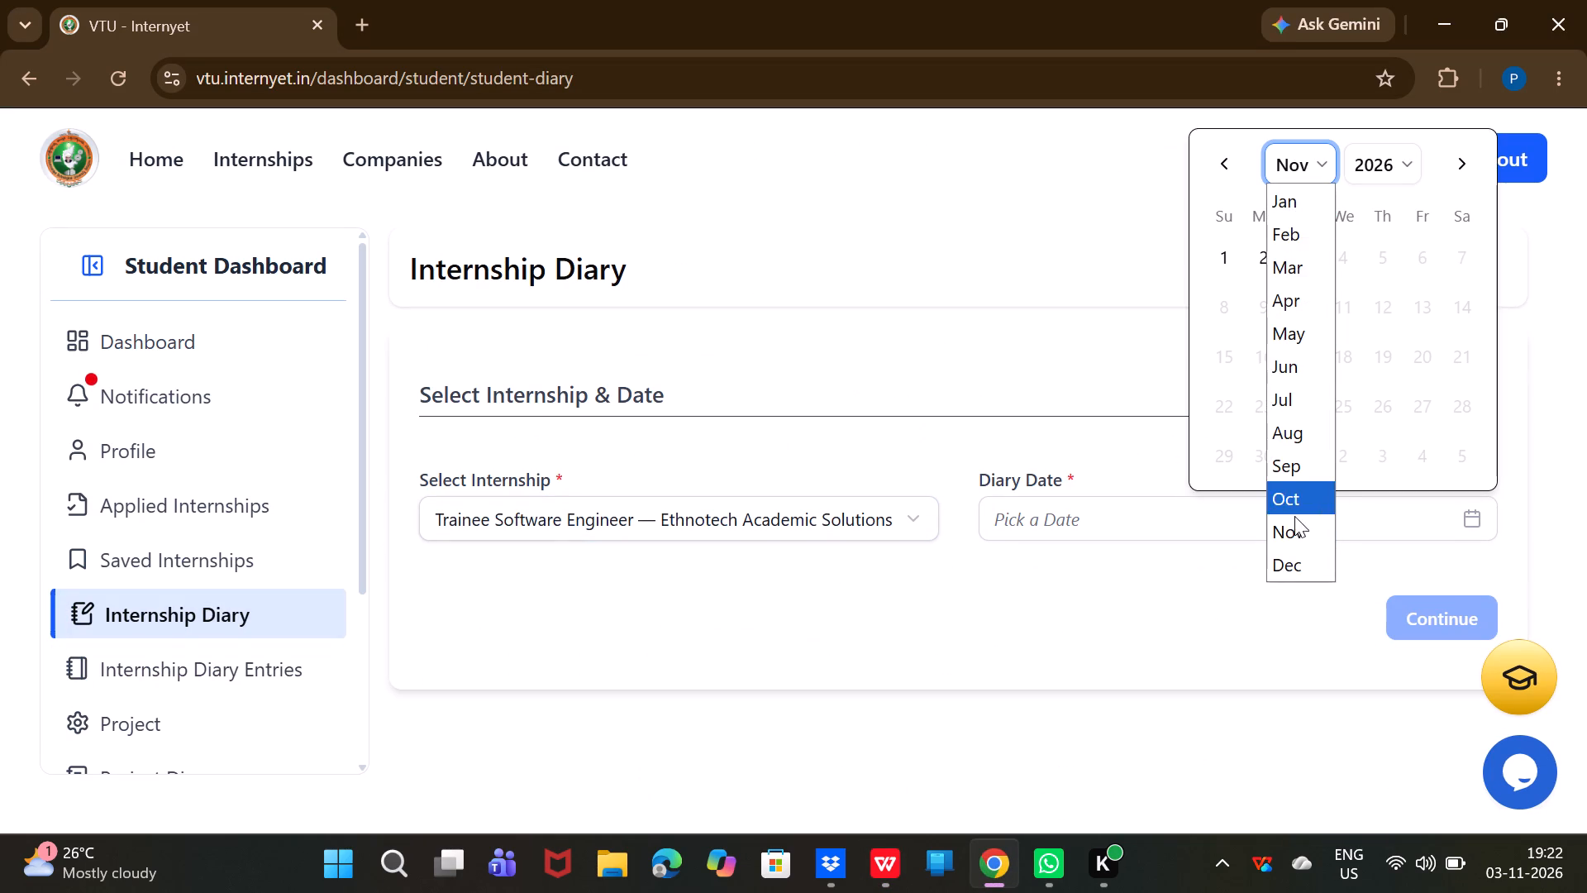
{"action": "left_click", "coordinate": [1294, 472]}
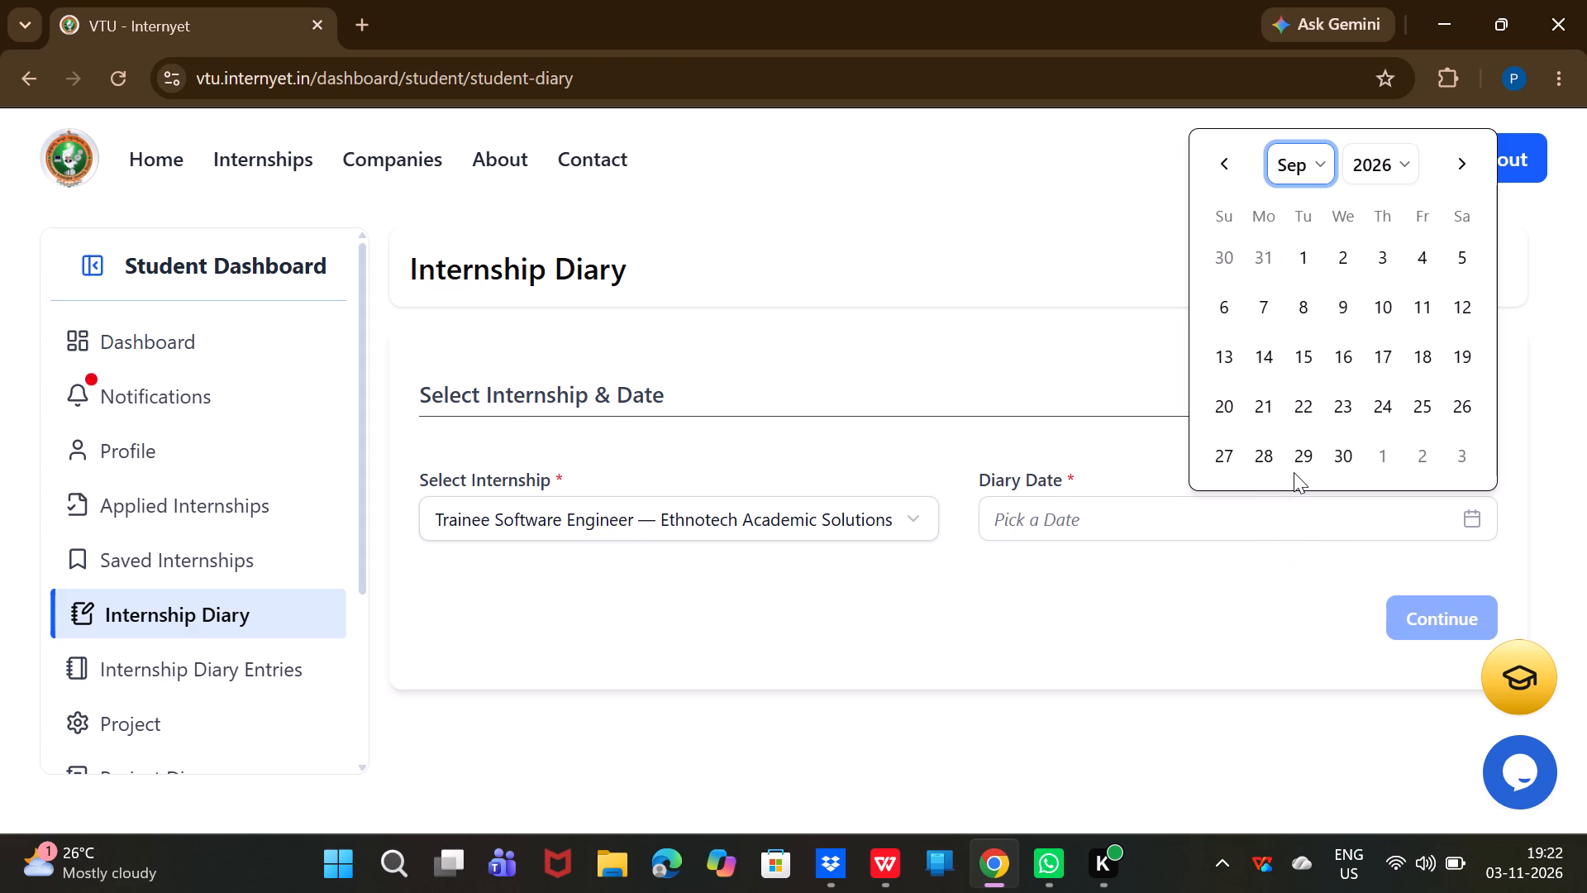
{"action": "left_click", "coordinate": [1371, 358]}
{"action": "left_click", "coordinate": [1428, 624]}
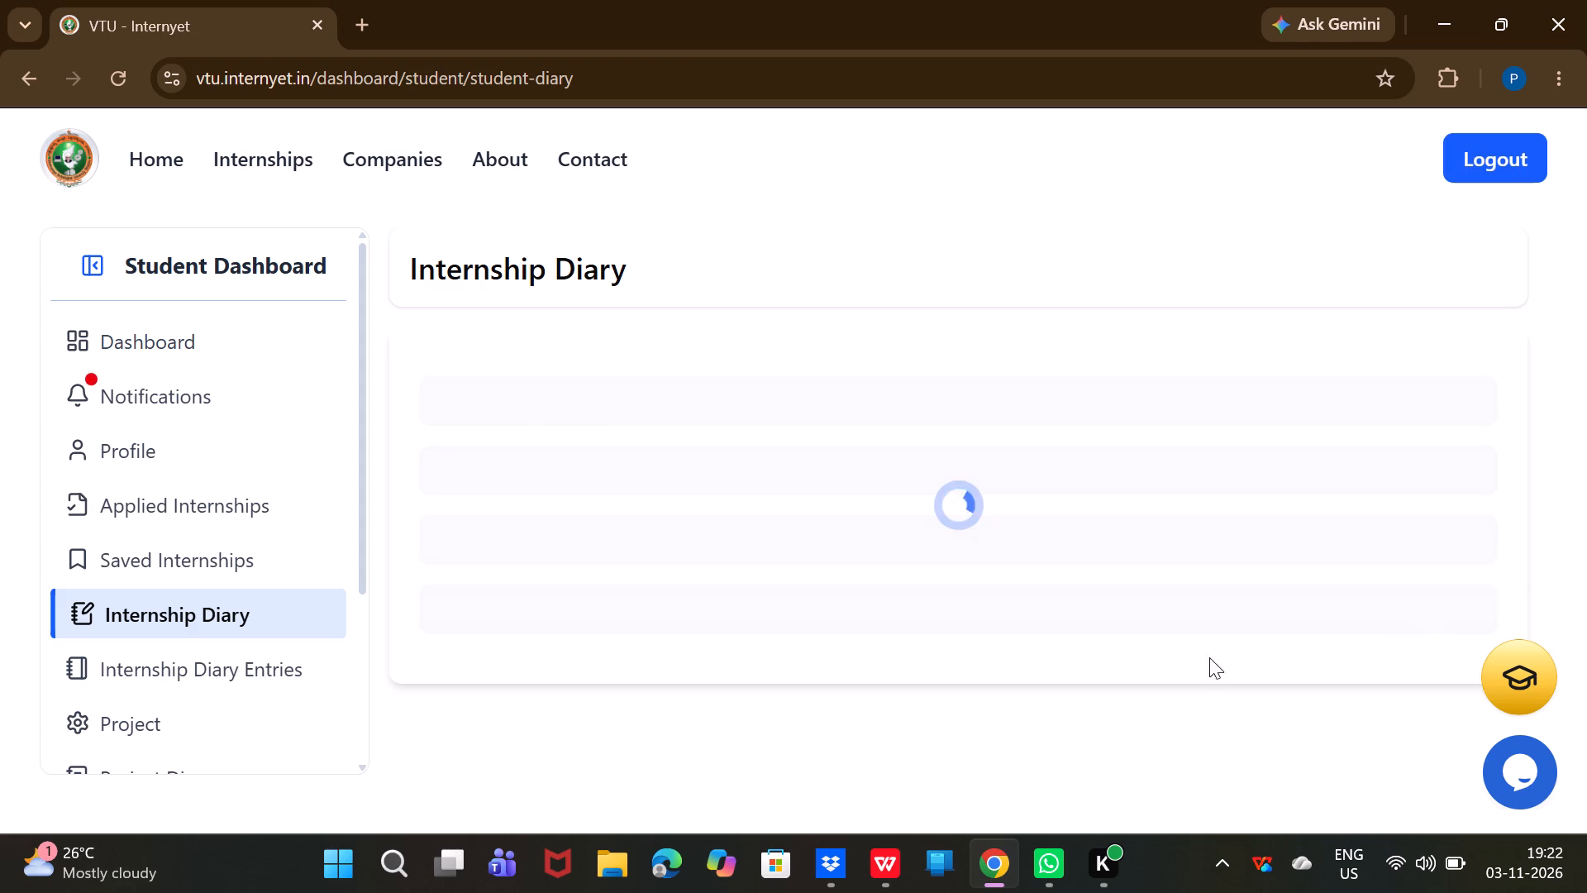
Paste the Day 26 text into the Work Summary field, remove its leading colon and space, and set Hours worked to 6.
{"action": "scroll", "coordinate": [935, 660], "scroll_direction": "down", "scroll_amount": 1}
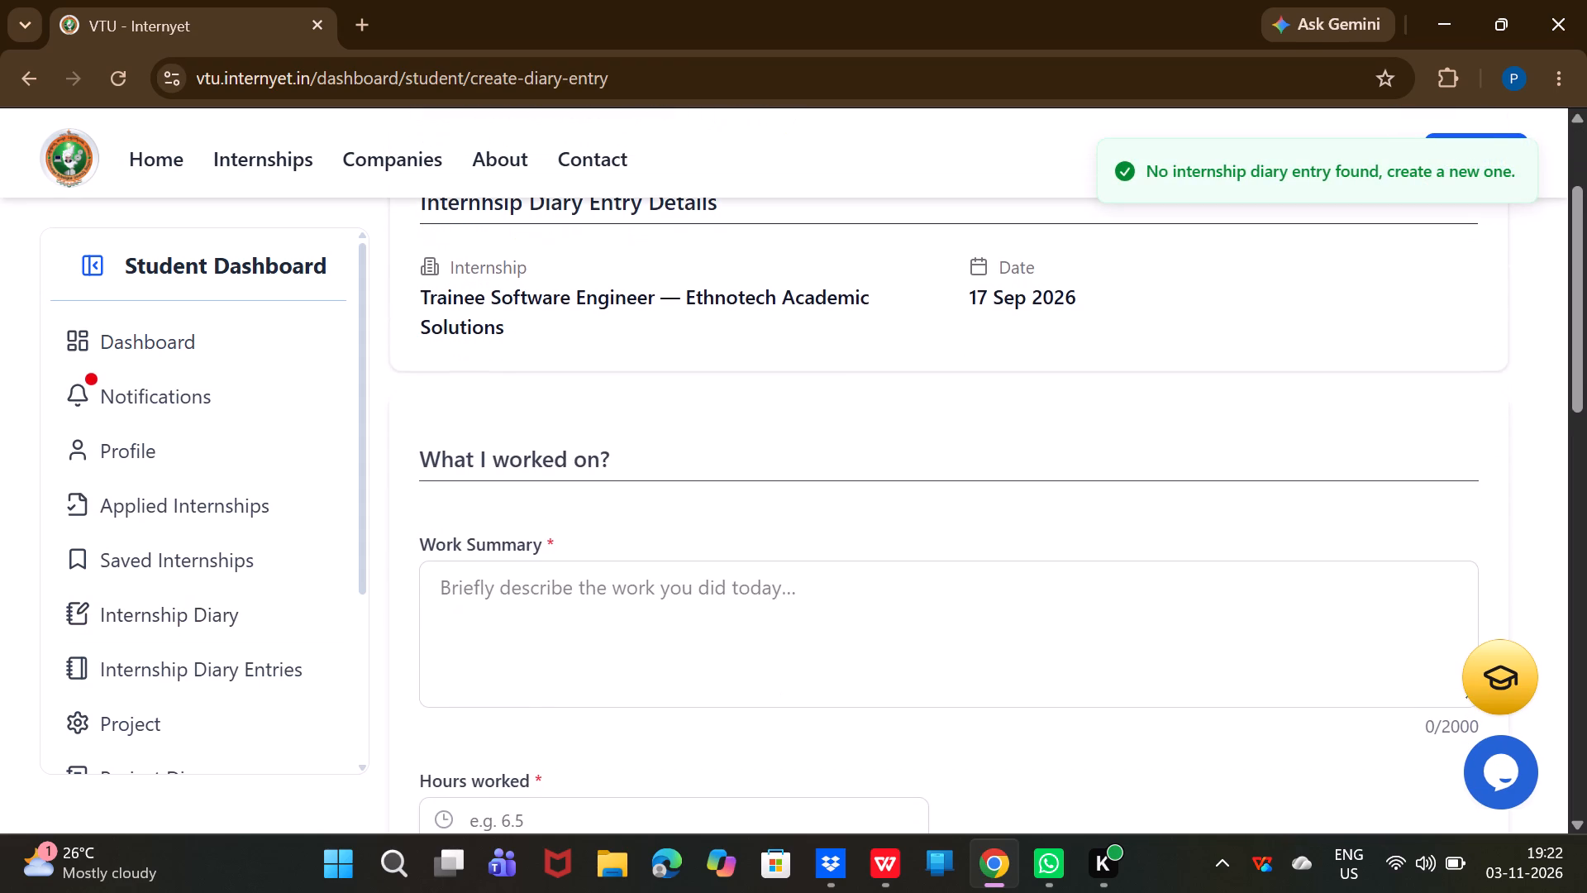
{"action": "left_click", "coordinate": [822, 606]}
{"action": "key", "text": "ctrl+c"}
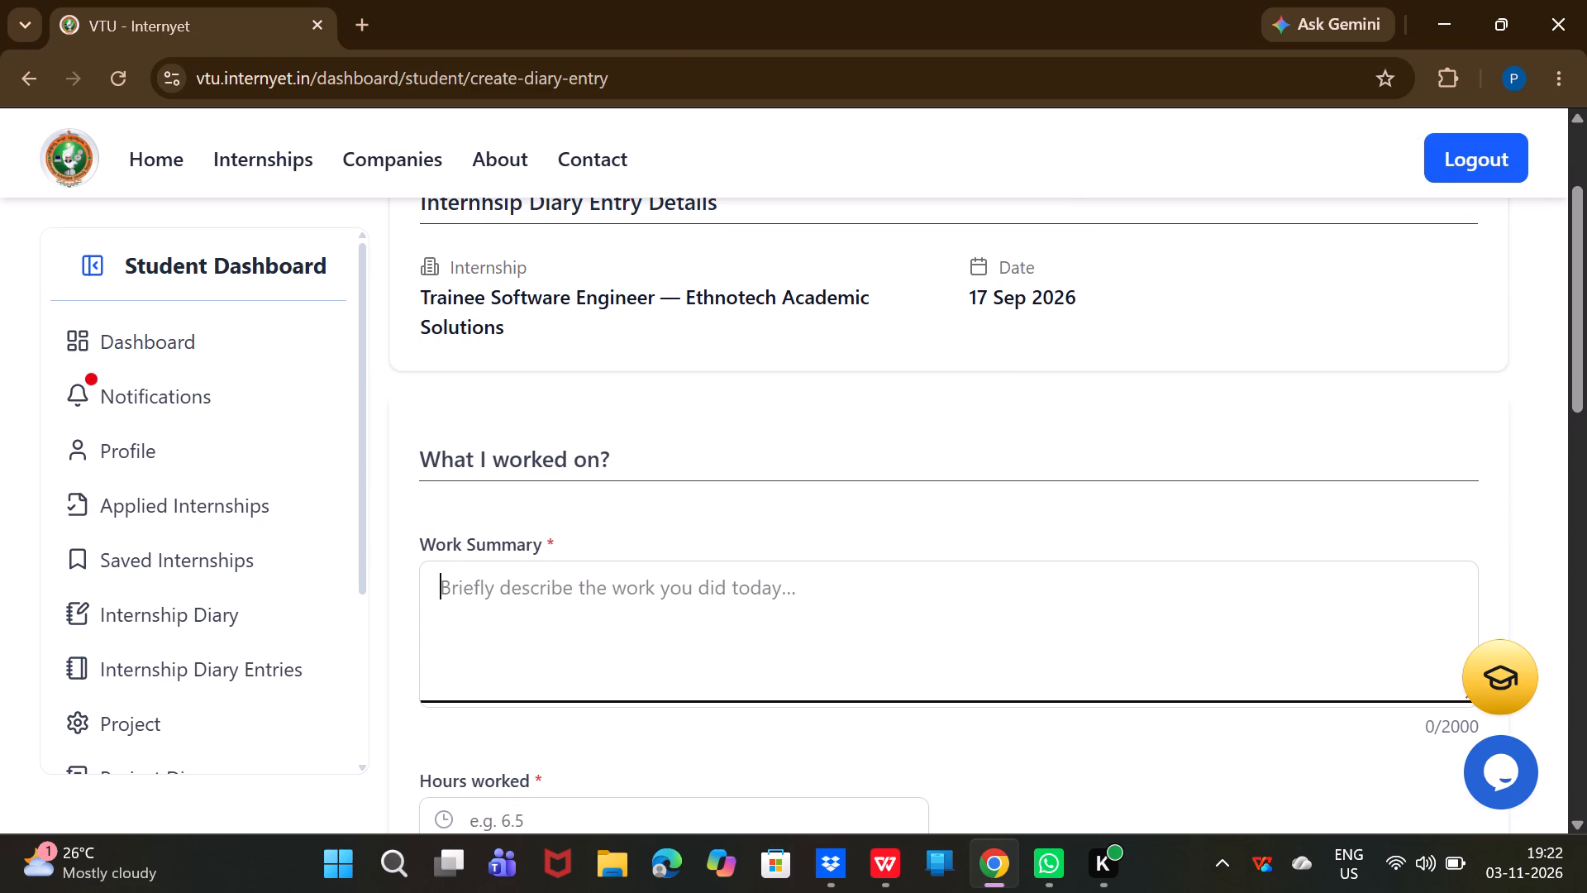
{"action": "key", "text": "ctrl+v"}
{"action": "scroll", "coordinate": [822, 606], "scroll_direction": "down", "scroll_amount": 2}
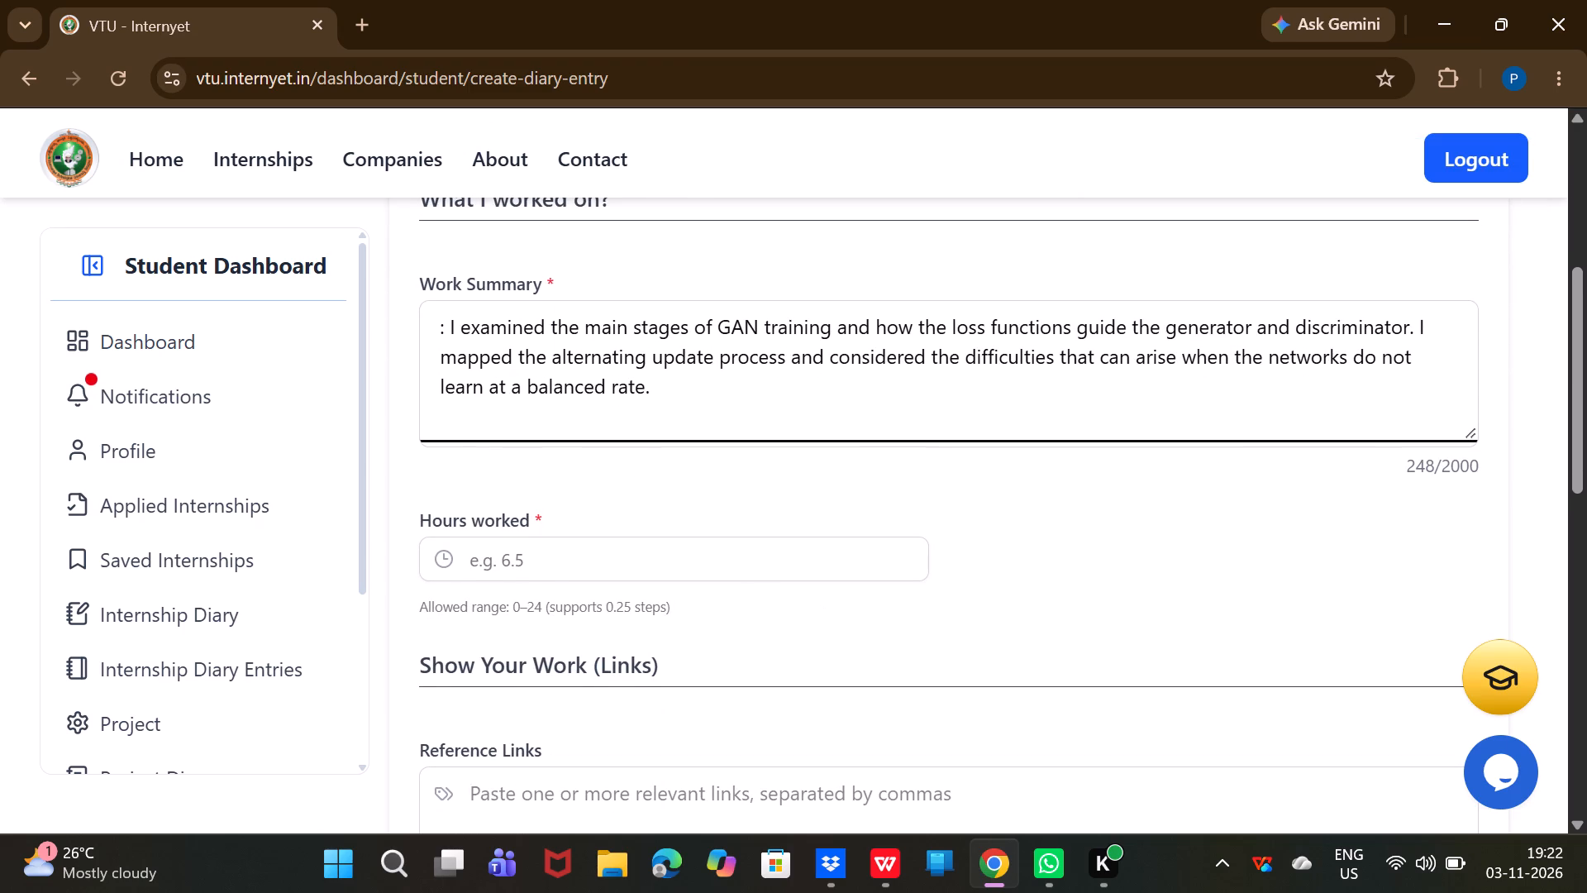
{"action": "left_click", "coordinate": [449, 338]}
{"action": "key", "text": "BackSpace"}
{"action": "key", "text": "BackSpace"}
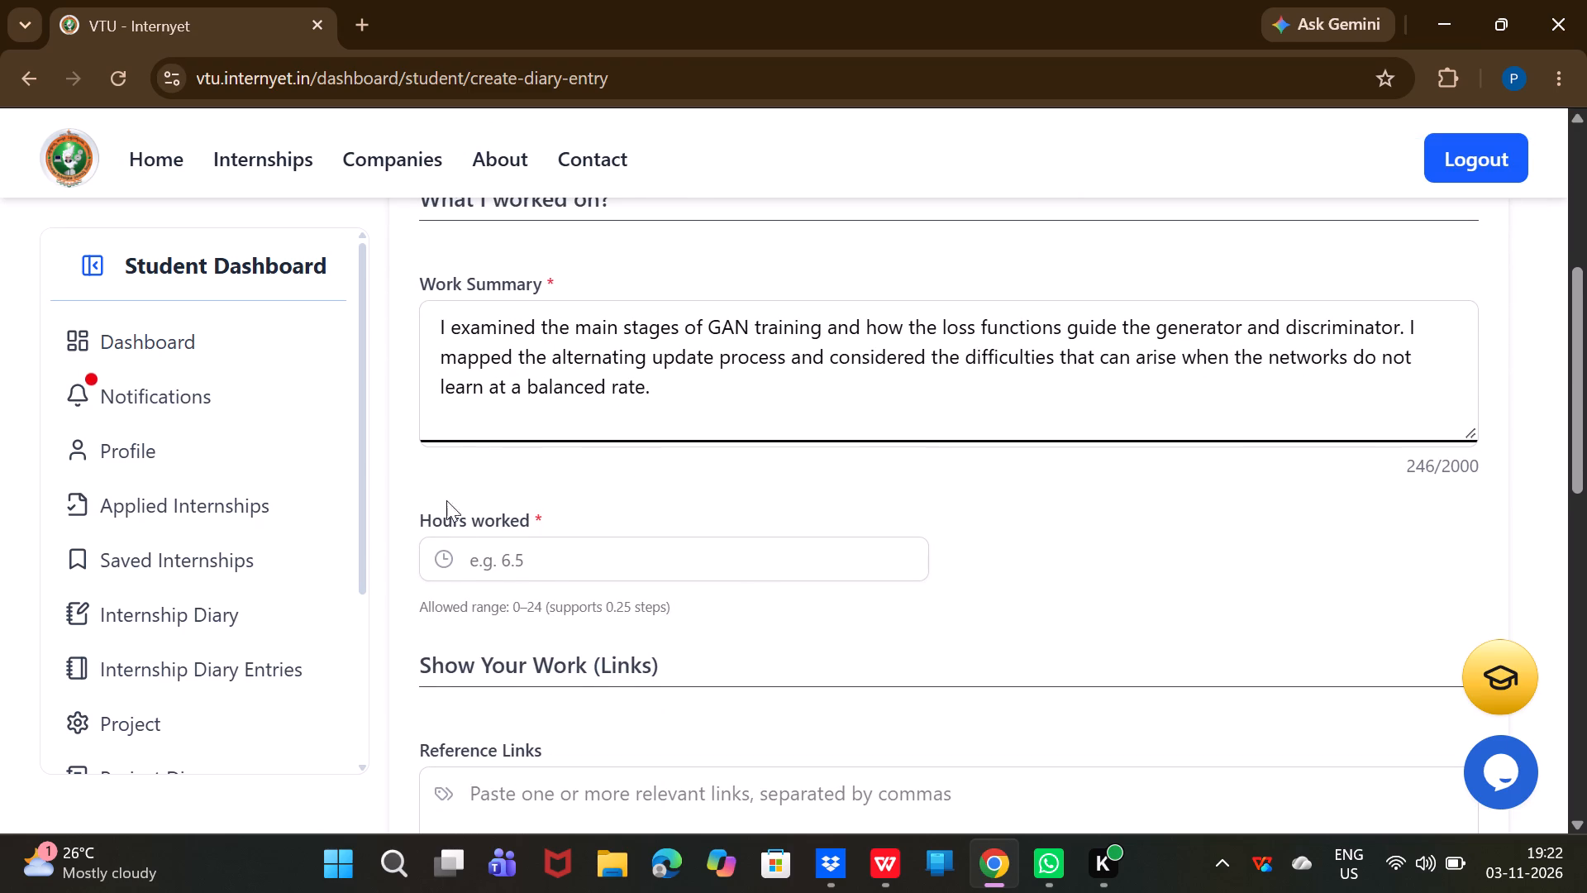
{"action": "left_click", "coordinate": [509, 554]}
{"action": "key", "text": "6"}
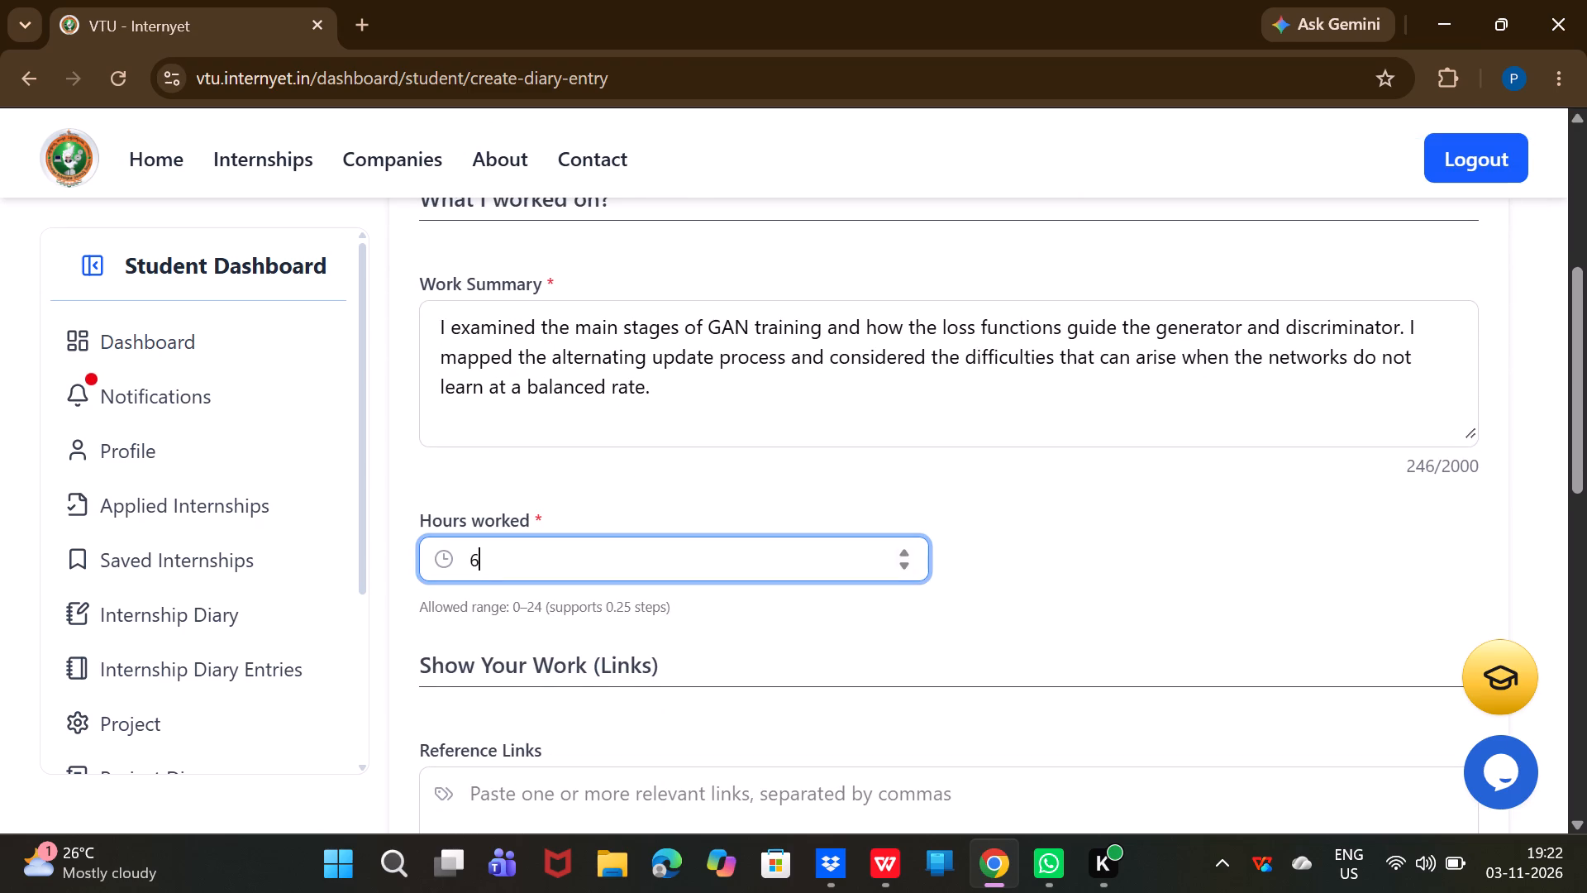
Copy the Day 26 Learnings and Outcomes text from the WPS Office document into the Learnings / Outcomes field in Chrome.
{"action": "scroll", "coordinate": [569, 777], "scroll_direction": "down", "scroll_amount": 5}
{"action": "left_click", "coordinate": [585, 607]}
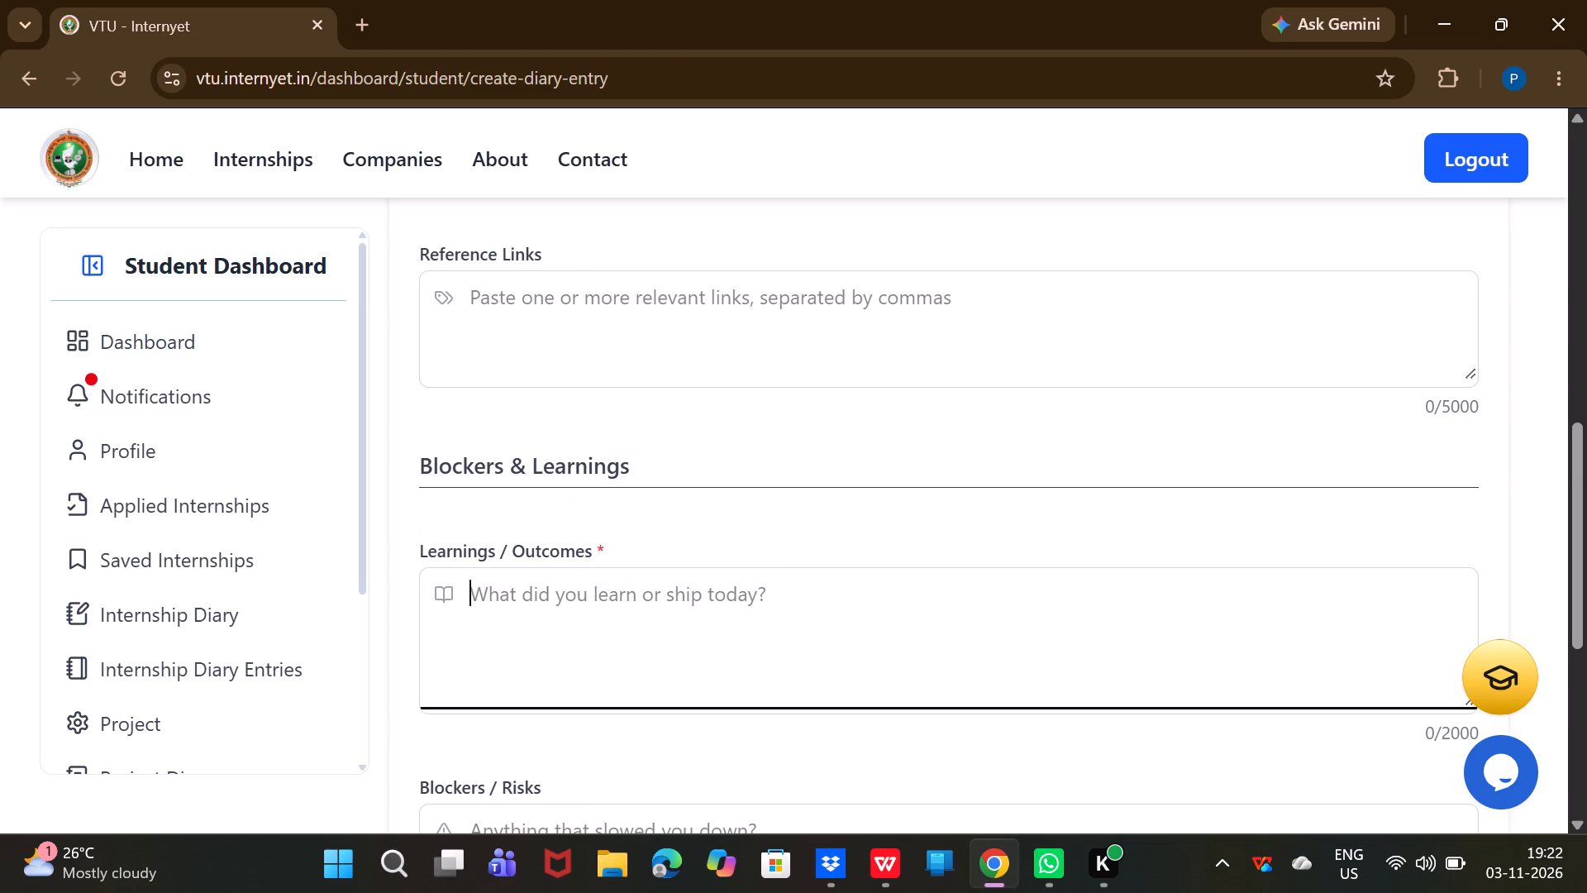
{"action": "left_click", "coordinate": [875, 891]}
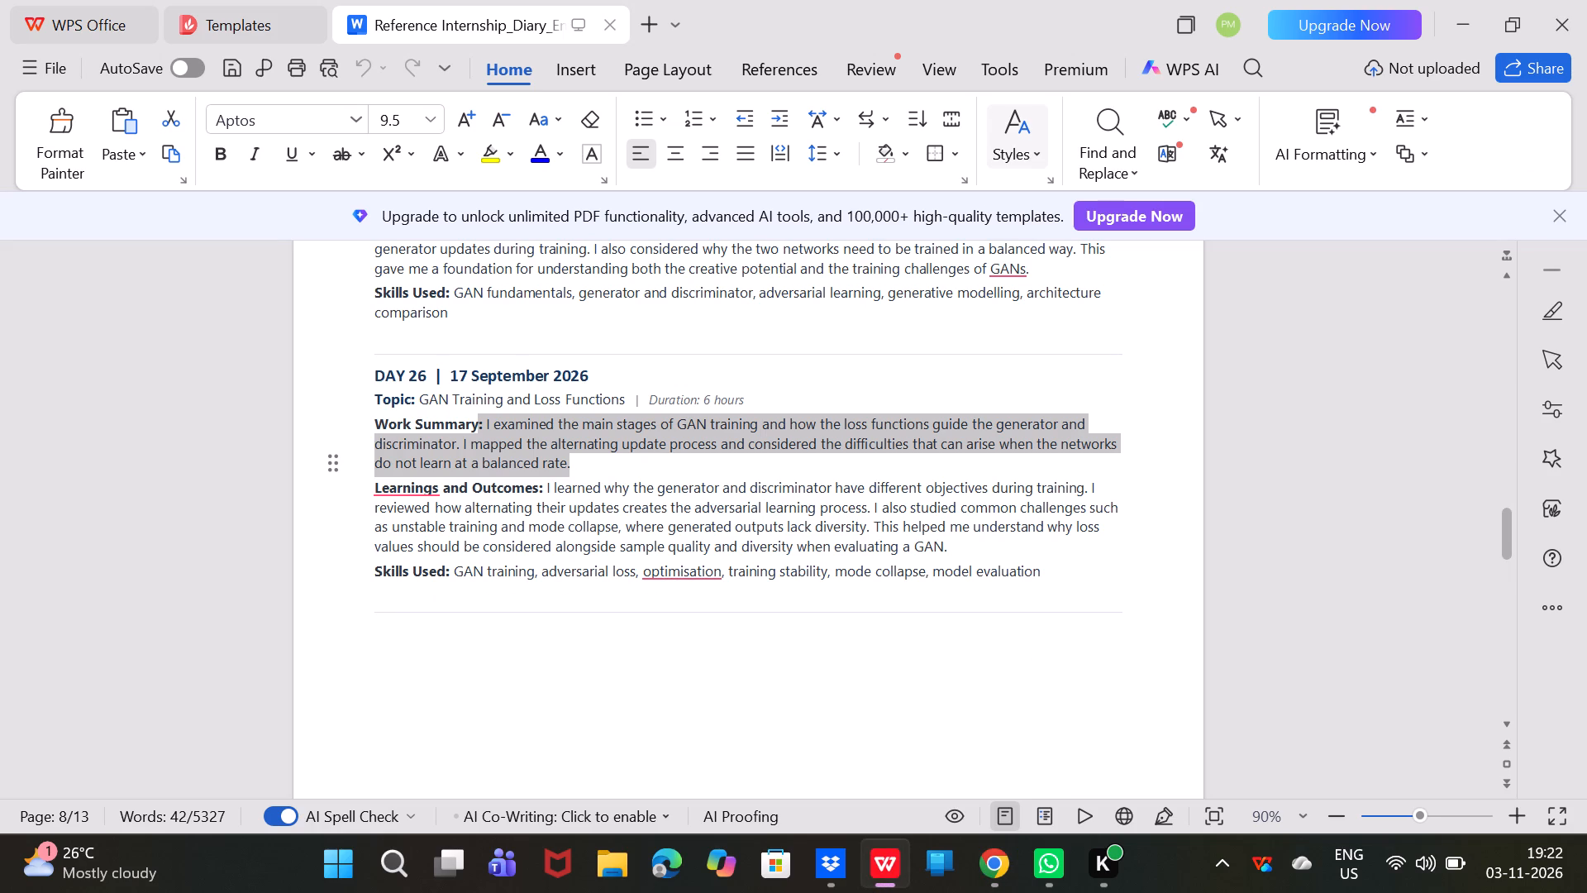
{"action": "left_click_drag", "start_coordinate": [545, 485], "coordinate": [936, 536]}
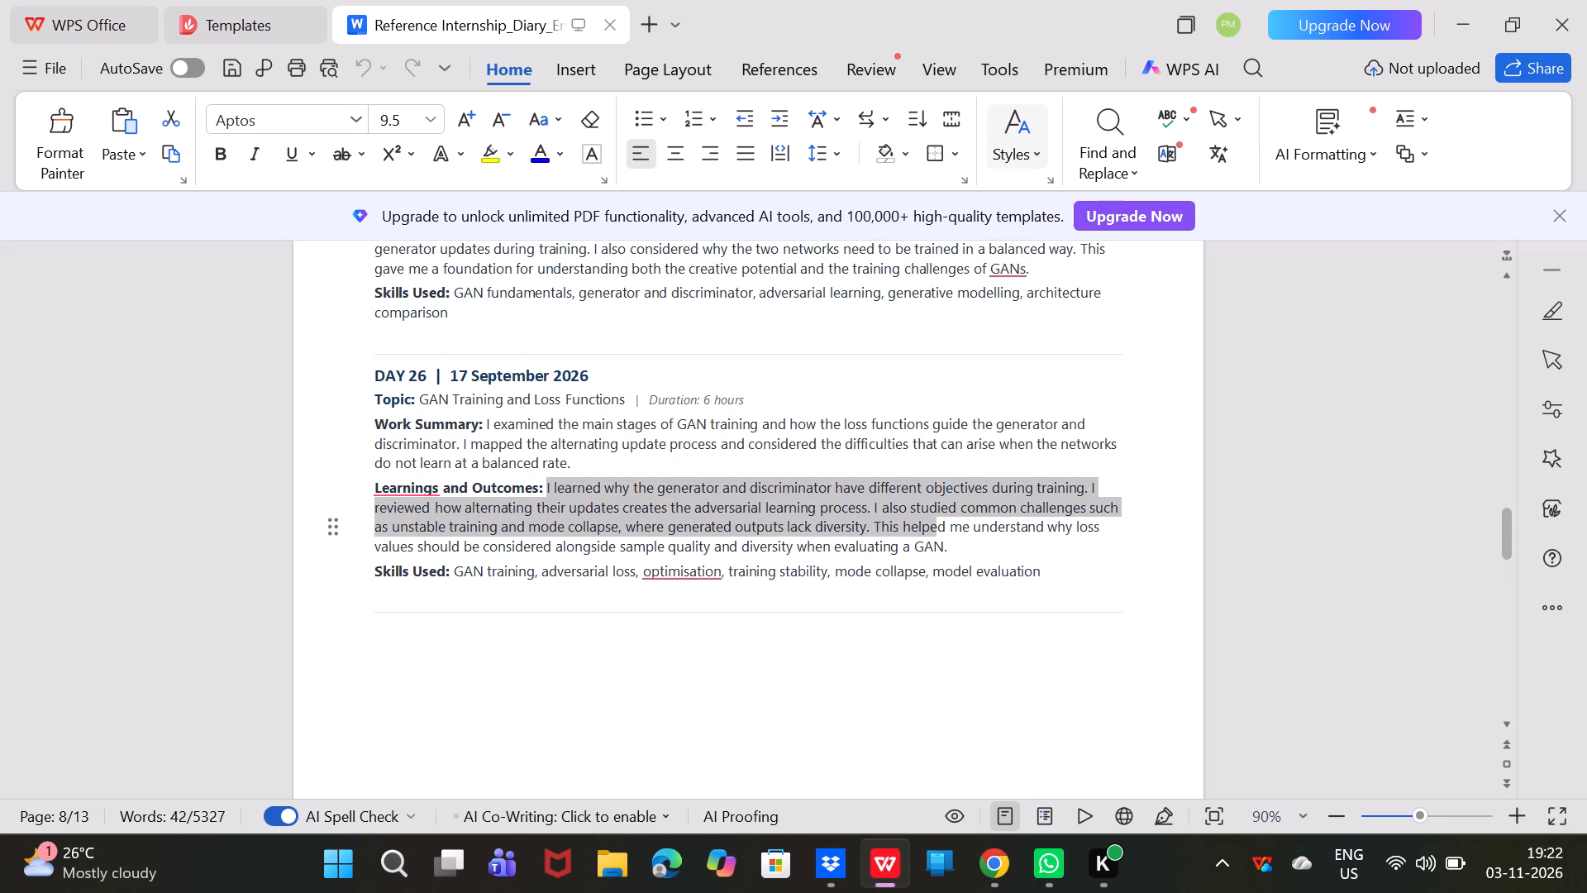
{"action": "left_click_drag", "start_coordinate": [936, 536], "coordinate": [950, 545]}
{"action": "key", "text": "ctrl+c"}
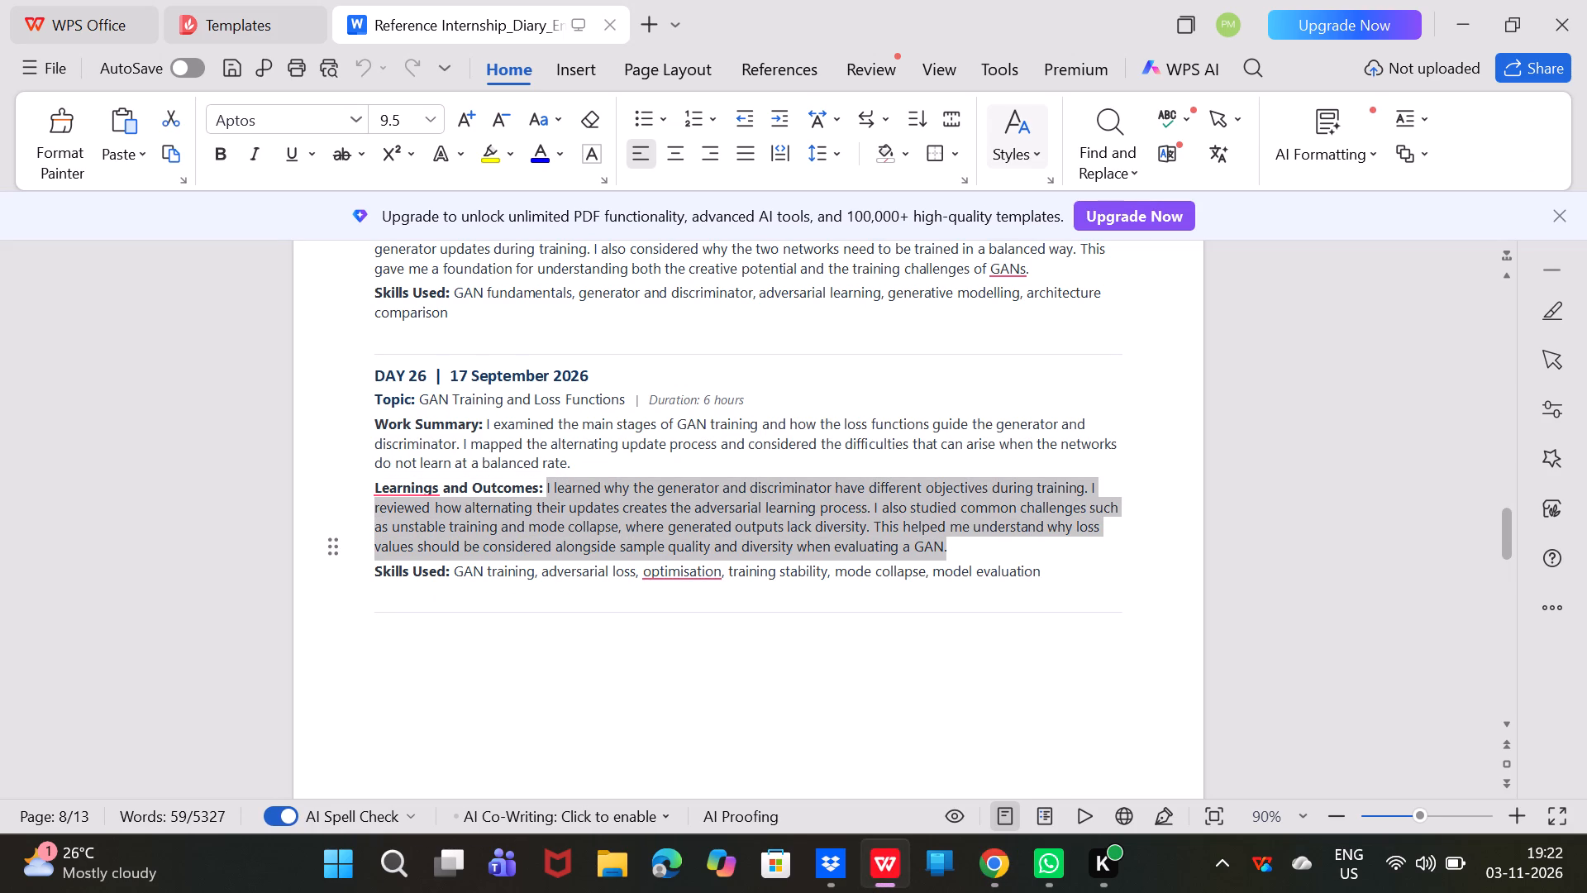
{"action": "left_click", "coordinate": [1014, 859]}
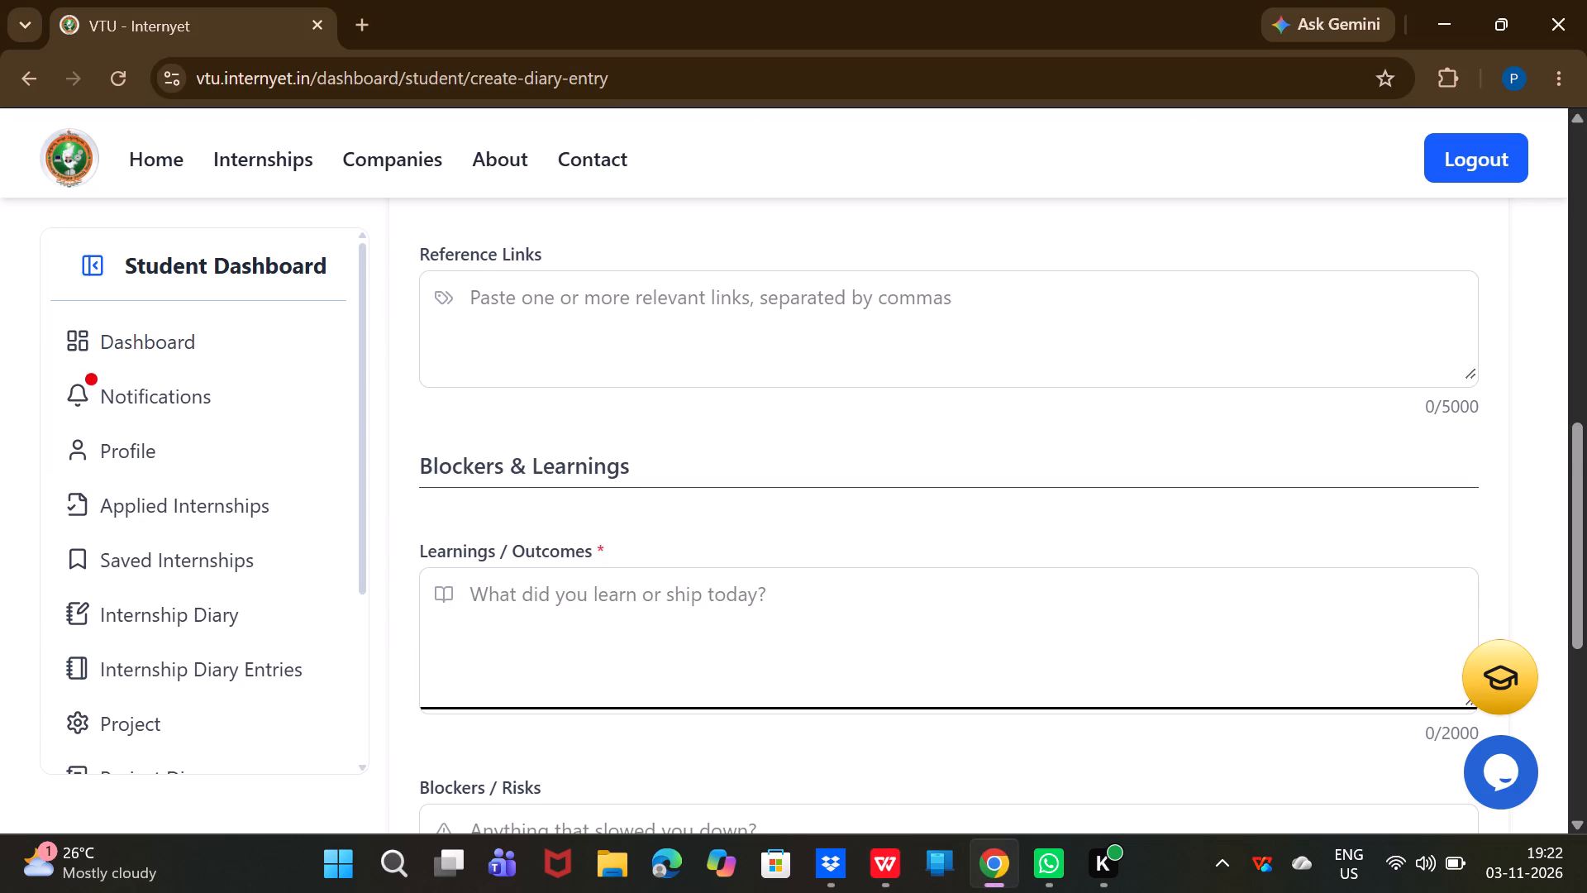
{"action": "left_click", "coordinate": [771, 647]}
{"action": "key", "text": "ctrl+v"}
Add the Generative ai skill to the 17 September 2026 diary entry and save the entry.
{"action": "scroll", "coordinate": [771, 647], "scroll_direction": "down", "scroll_amount": 4}
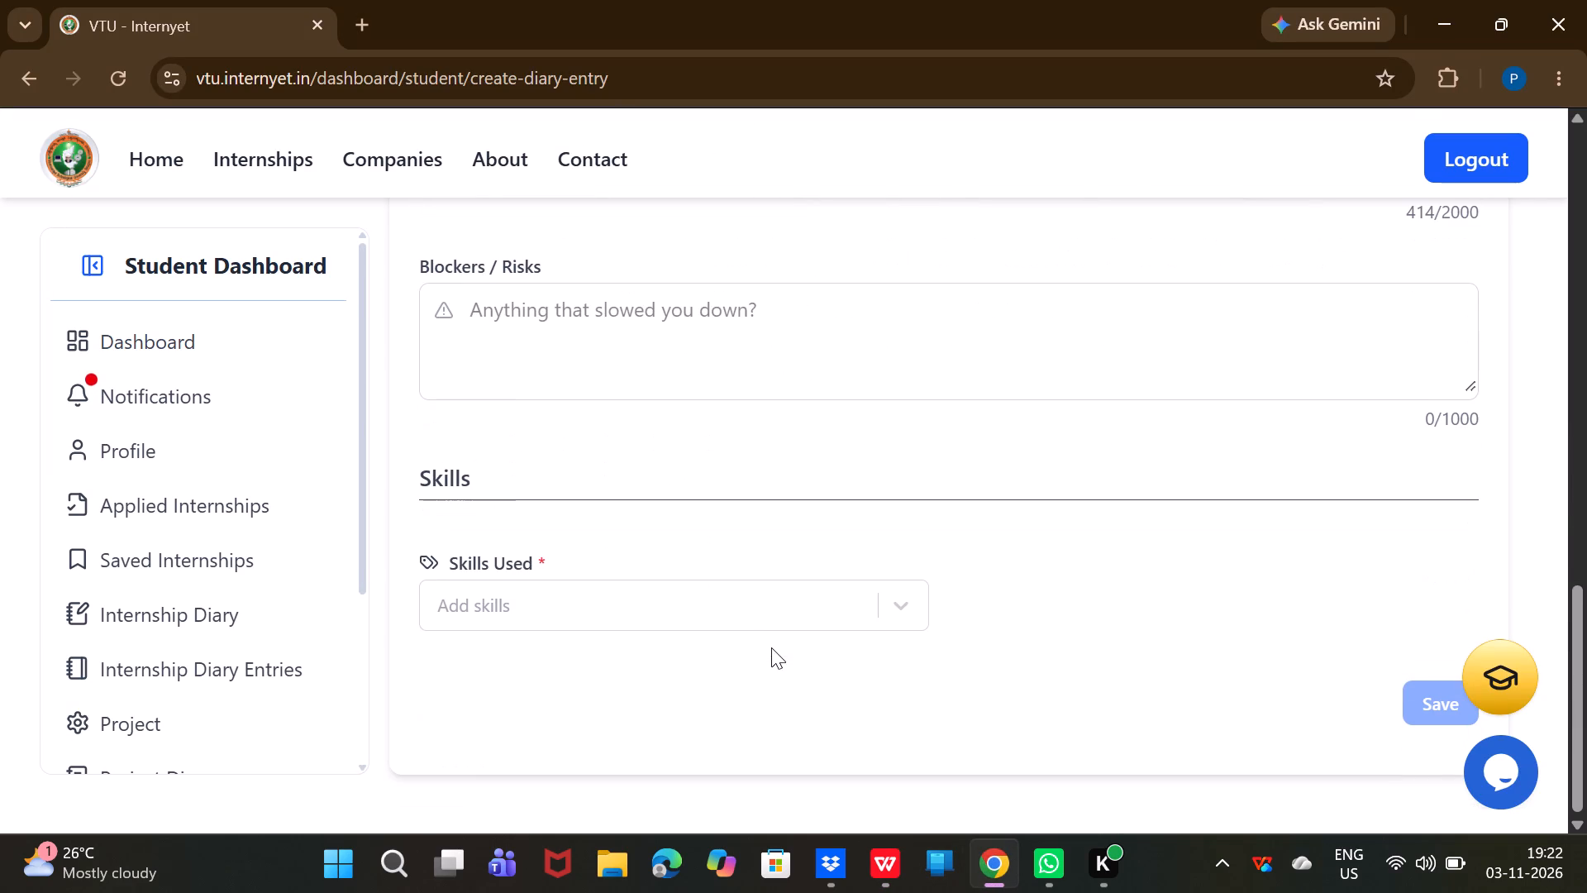
{"action": "left_click", "coordinate": [759, 618]}
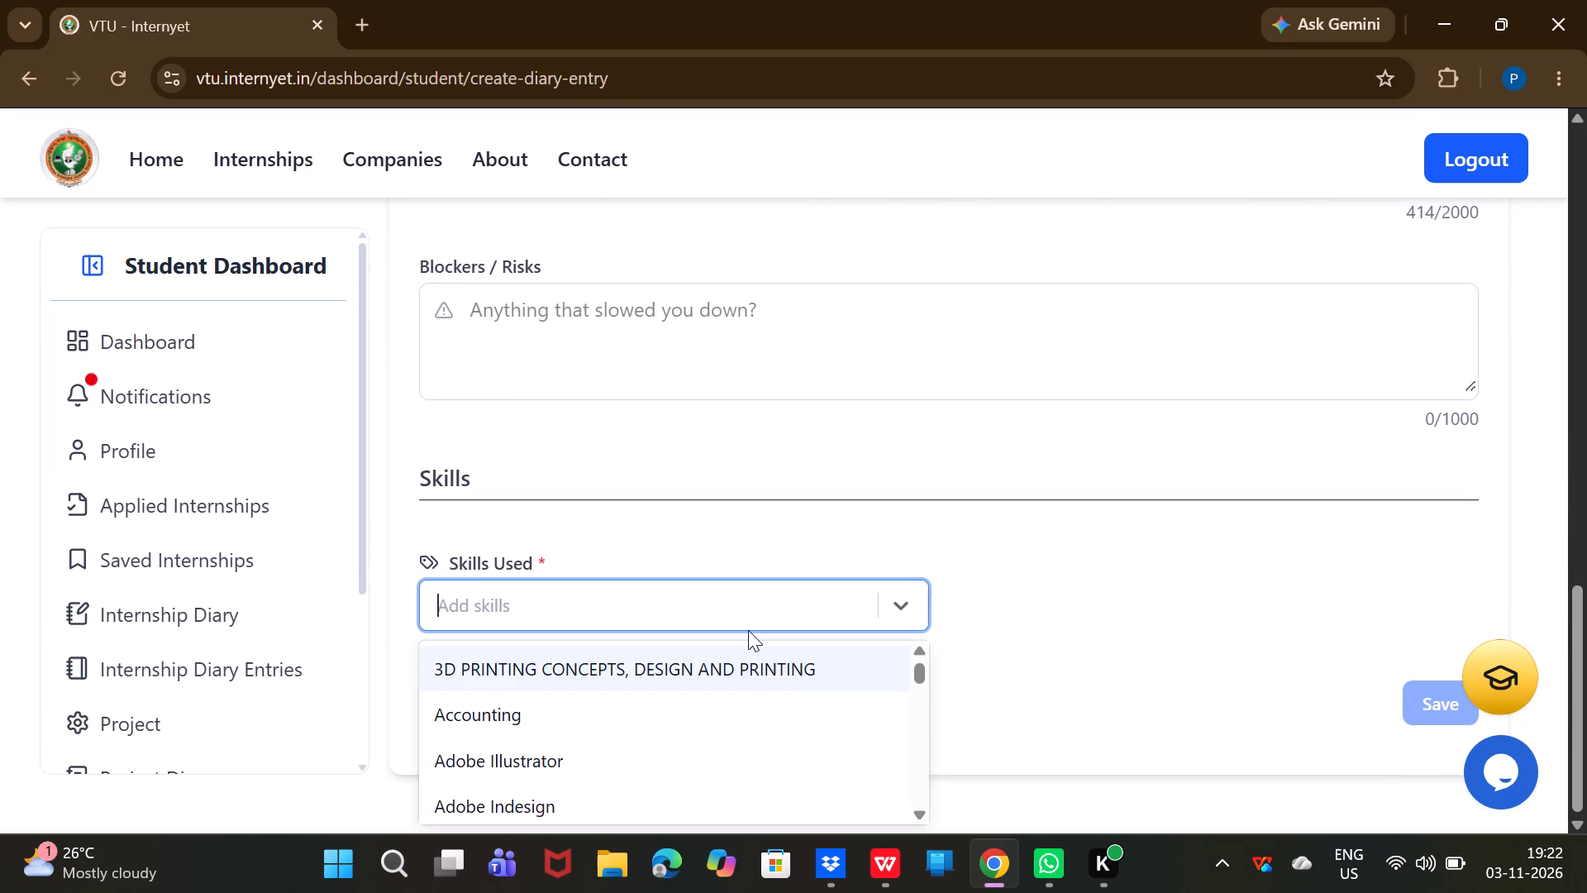
{"action": "type", "text": "gener"}
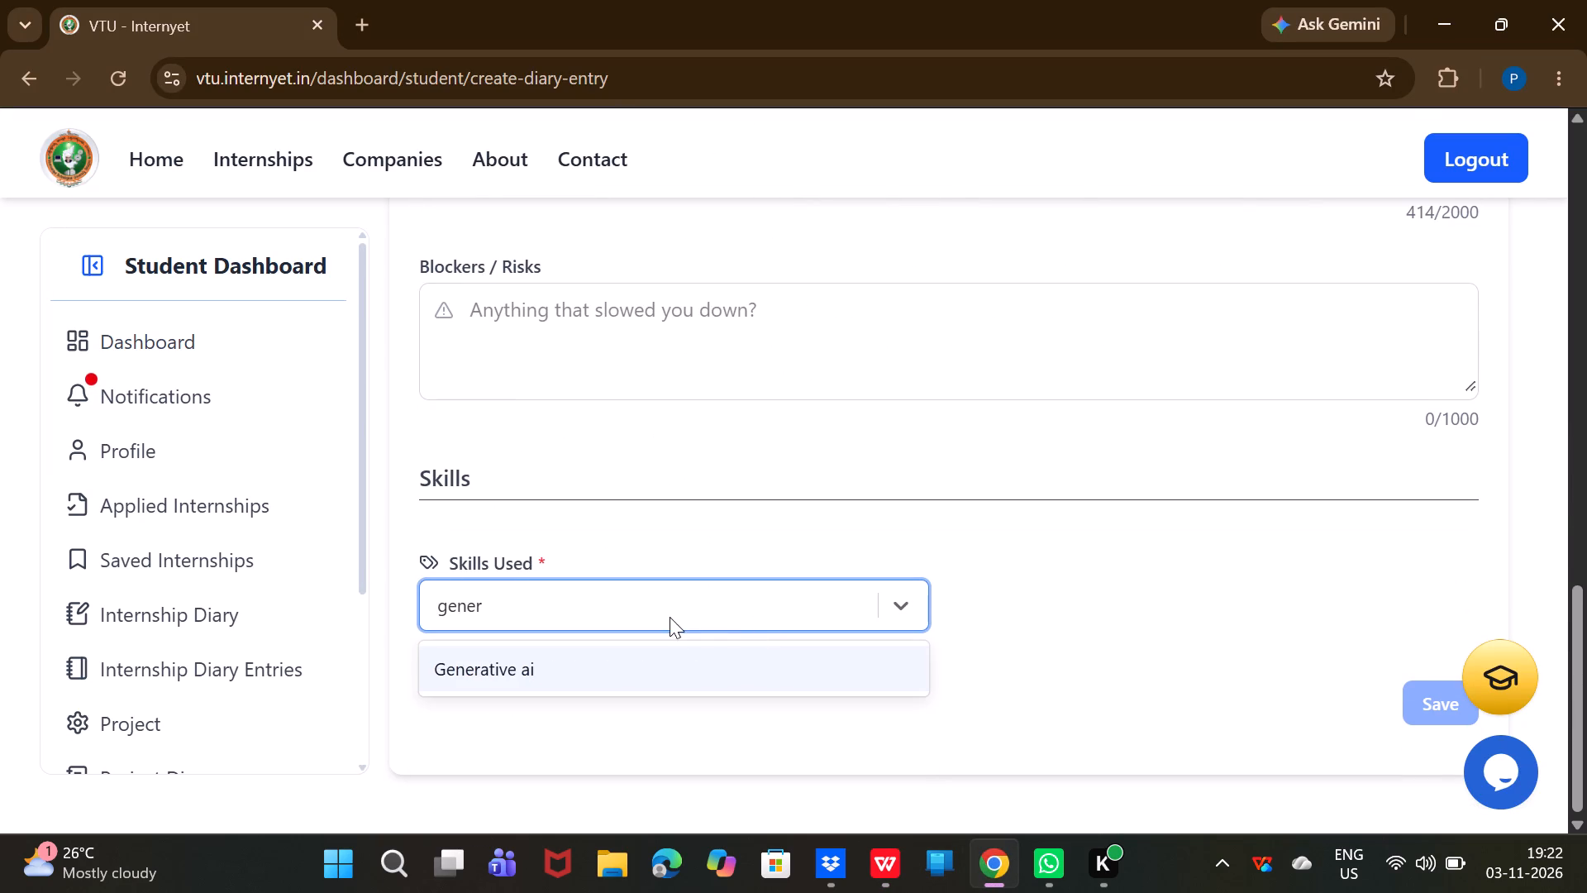
{"action": "left_click", "coordinate": [685, 667]}
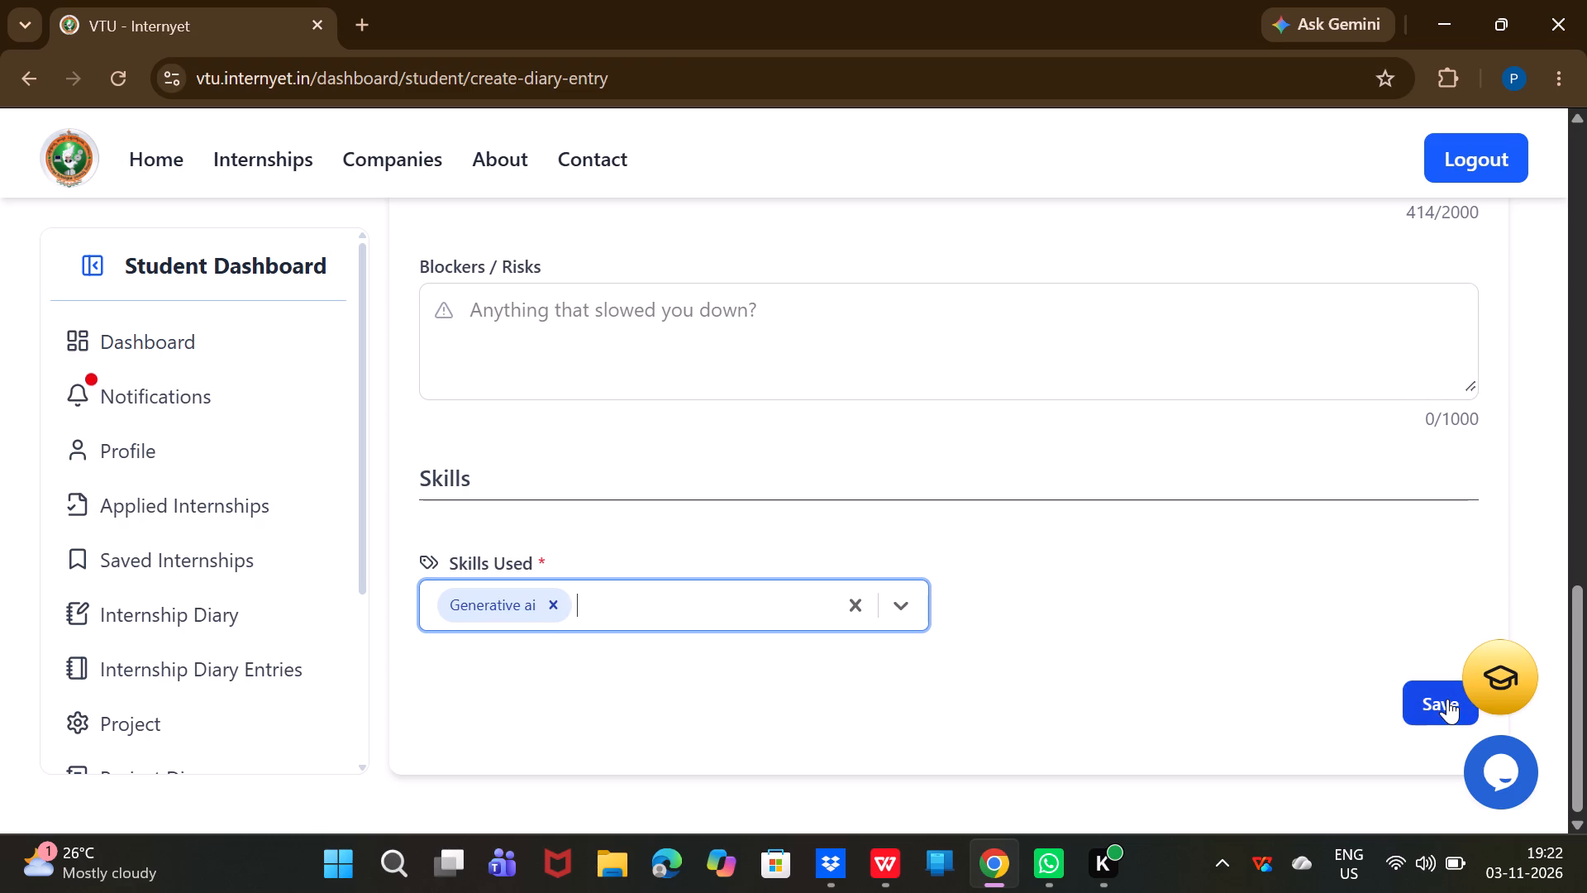
{"action": "left_click", "coordinate": [1447, 699]}
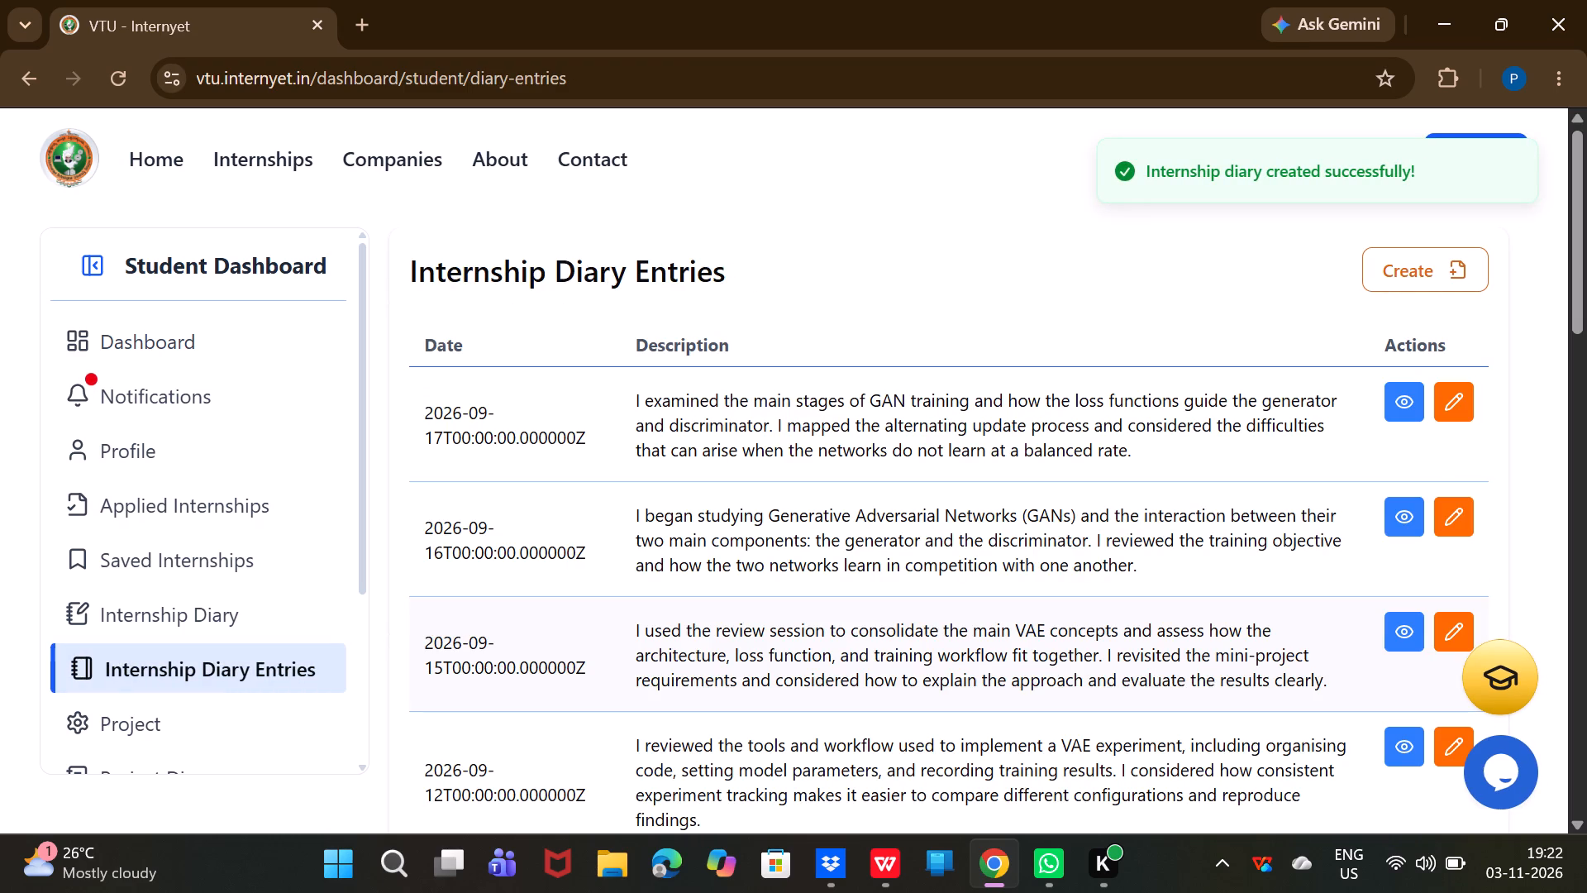
Create another diary entry for the Trainee Software Engineer — Ethnotech Academic Solutions internship, dated 18 September 2026 to match Day 27 in the WPS Office document.
{"action": "left_click", "coordinate": [1379, 264]}
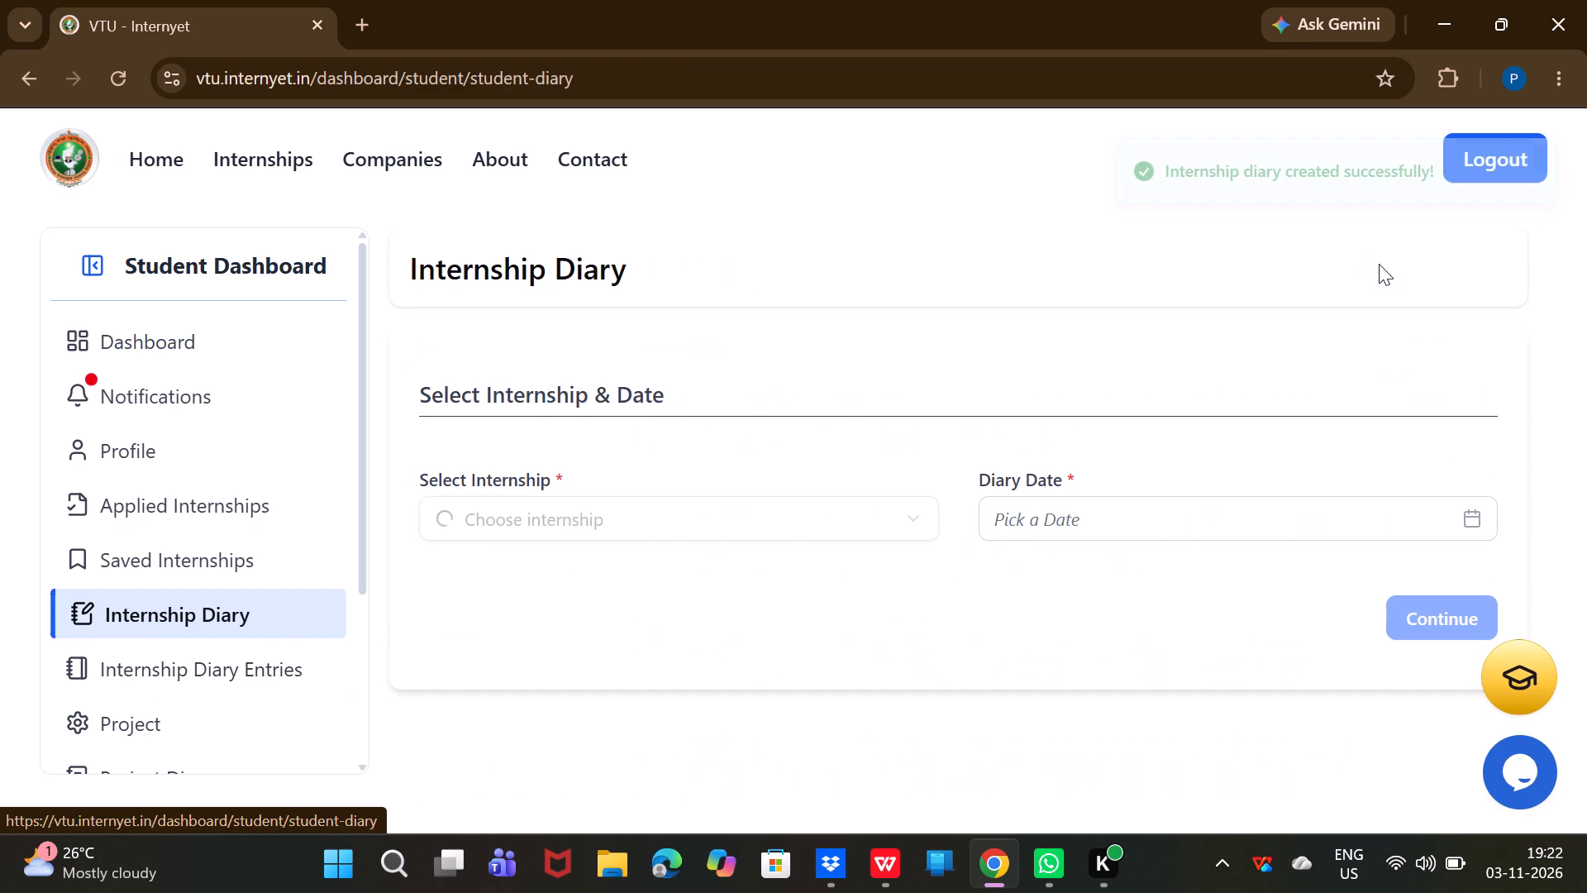
{"action": "left_click", "coordinate": [901, 519]}
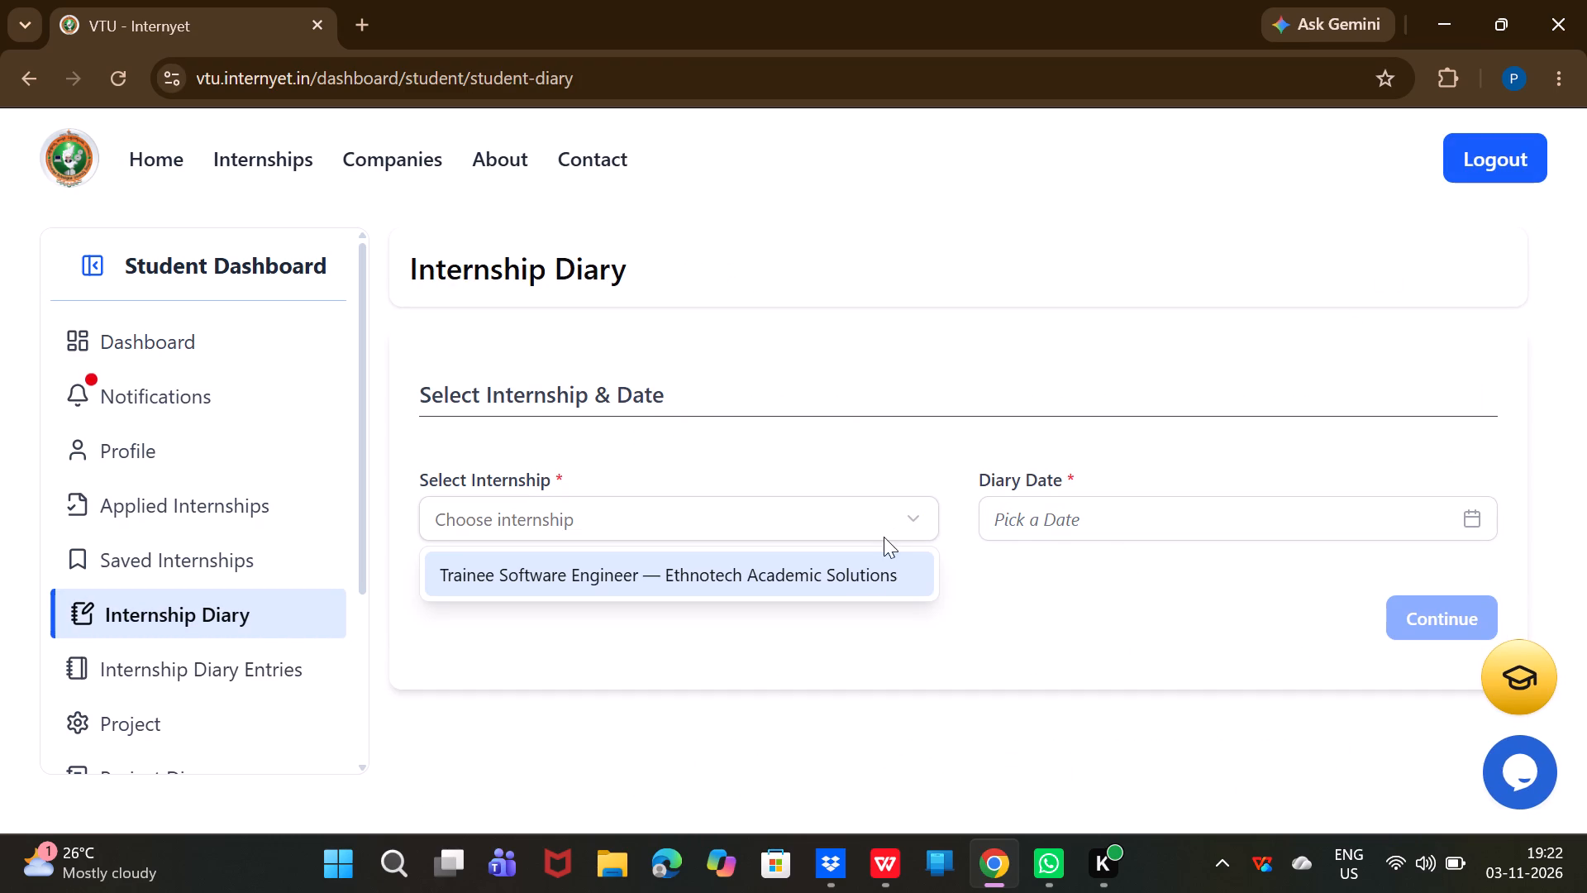
{"action": "left_click", "coordinate": [863, 578]}
{"action": "left_click", "coordinate": [1083, 513]}
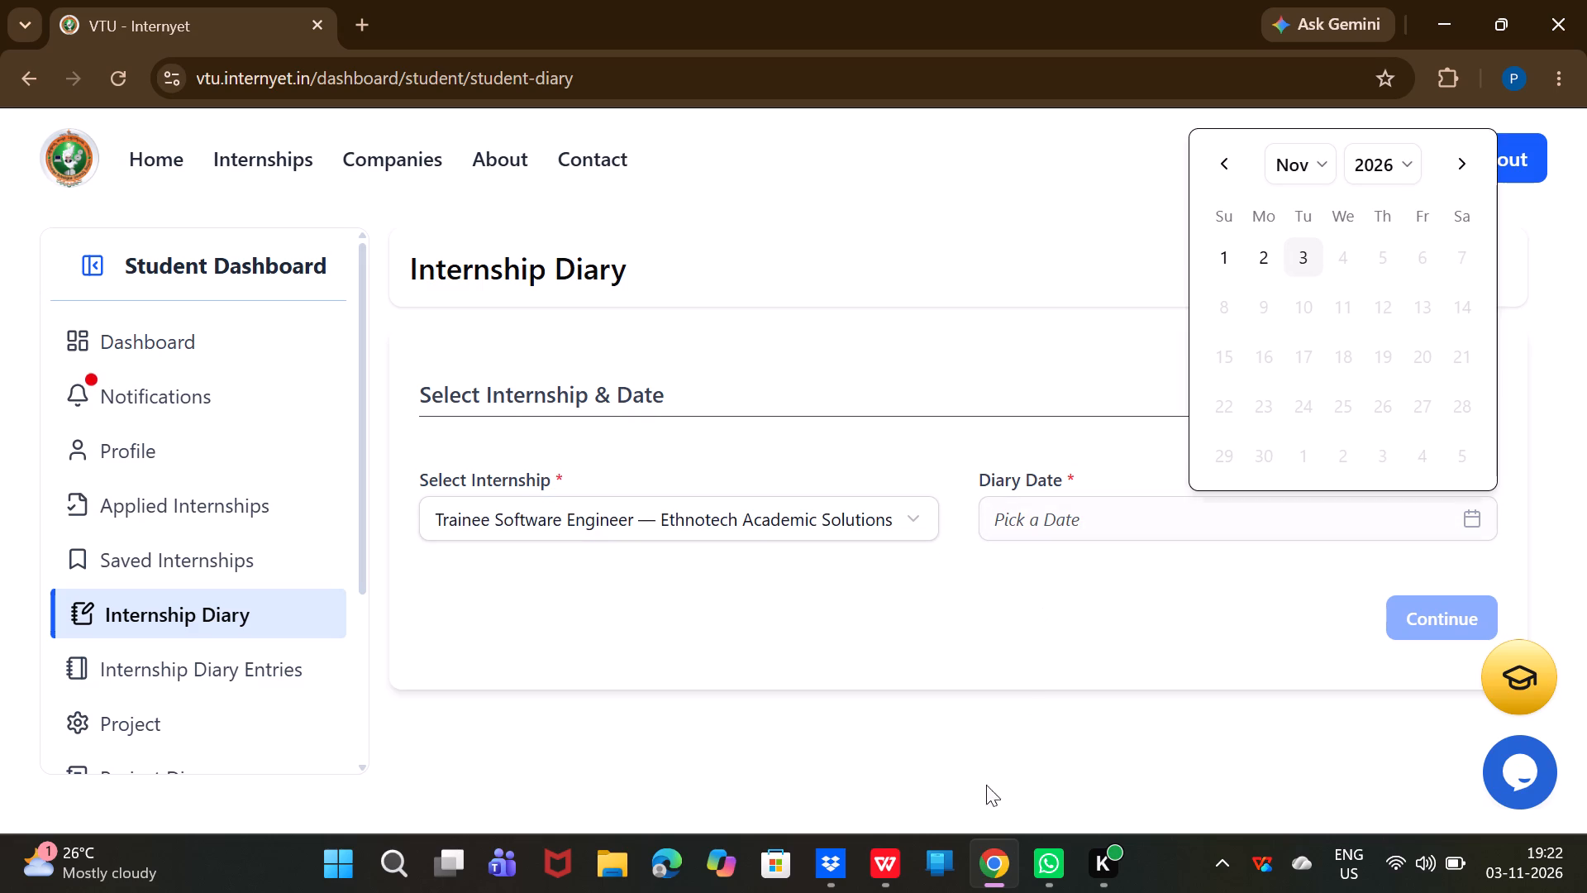
{"action": "left_click", "coordinate": [859, 888]}
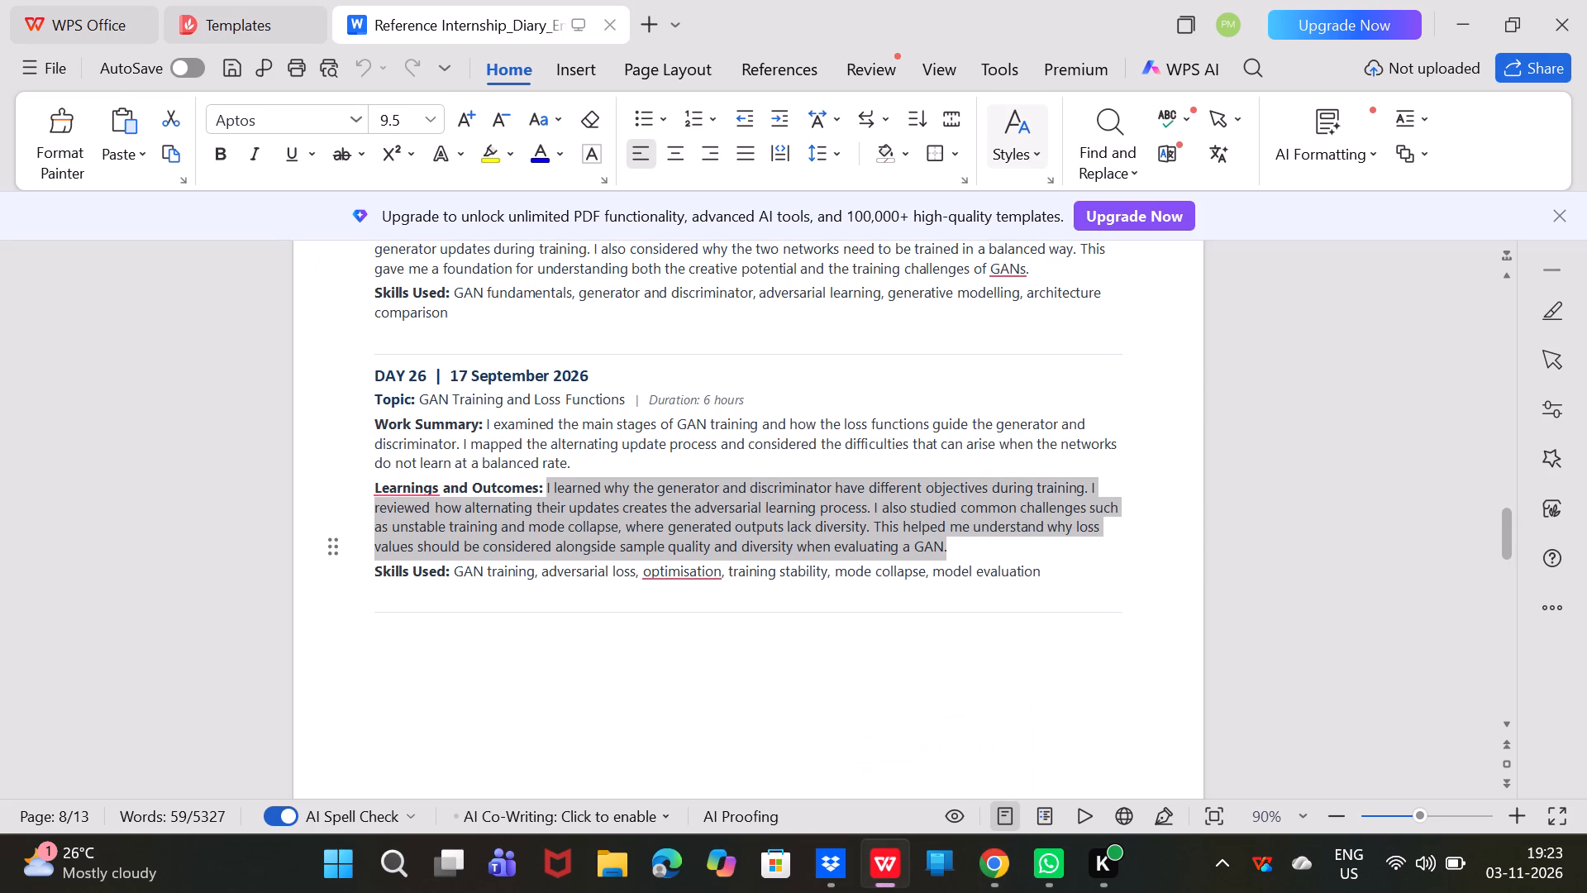
{"action": "scroll", "coordinate": [724, 676], "scroll_direction": "down", "scroll_amount": 7}
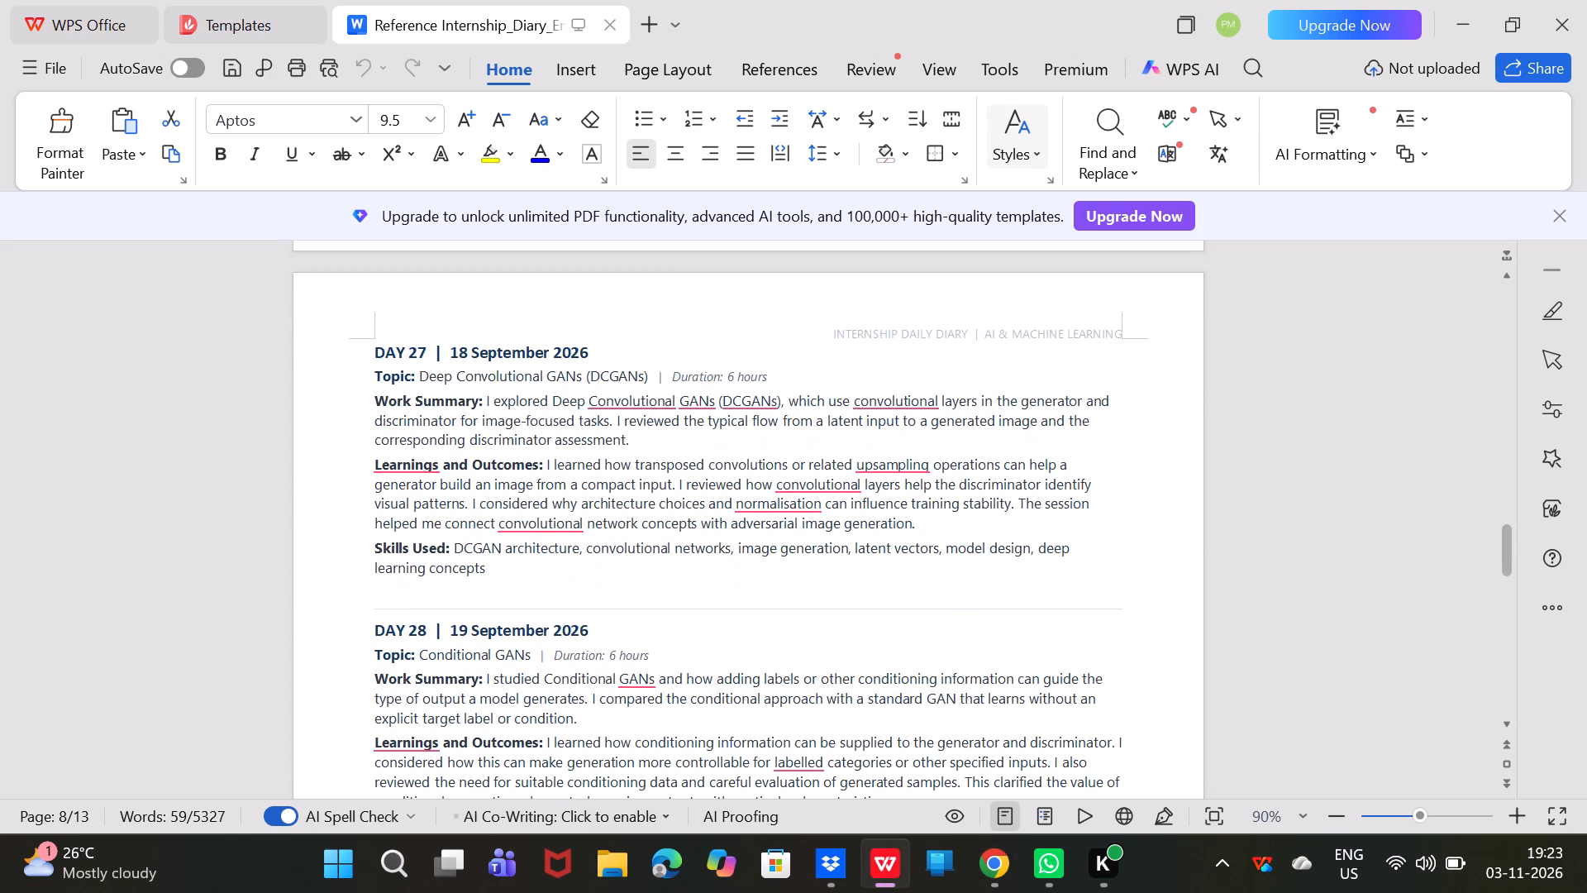
{"action": "scroll", "coordinate": [724, 676], "scroll_direction": "down", "scroll_amount": 1}
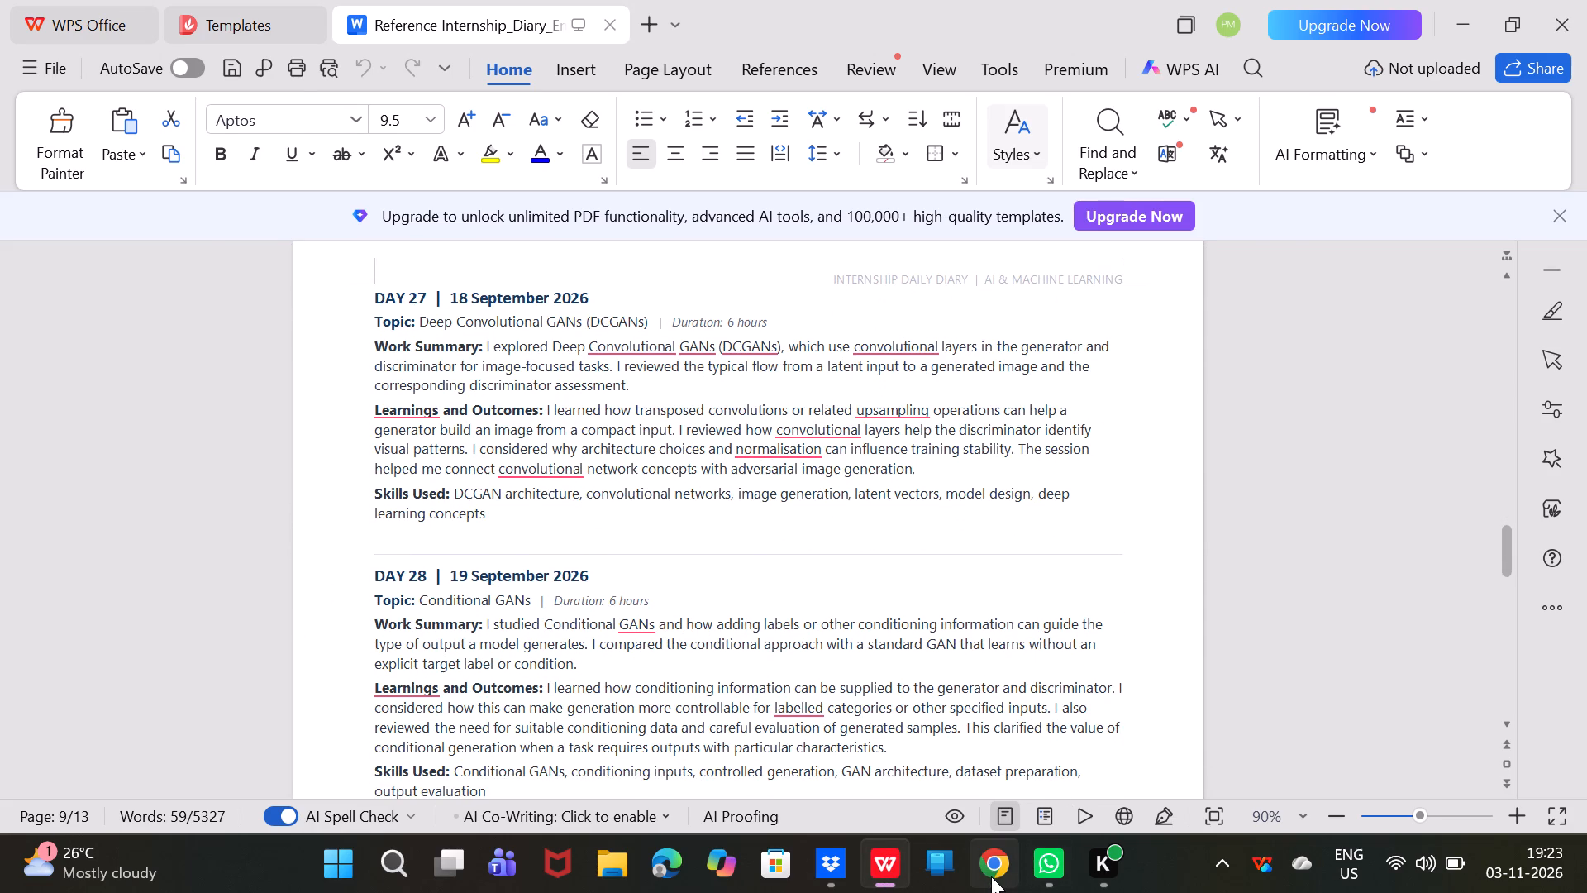
{"action": "left_click", "coordinate": [991, 876]}
{"action": "left_click", "coordinate": [1316, 148]}
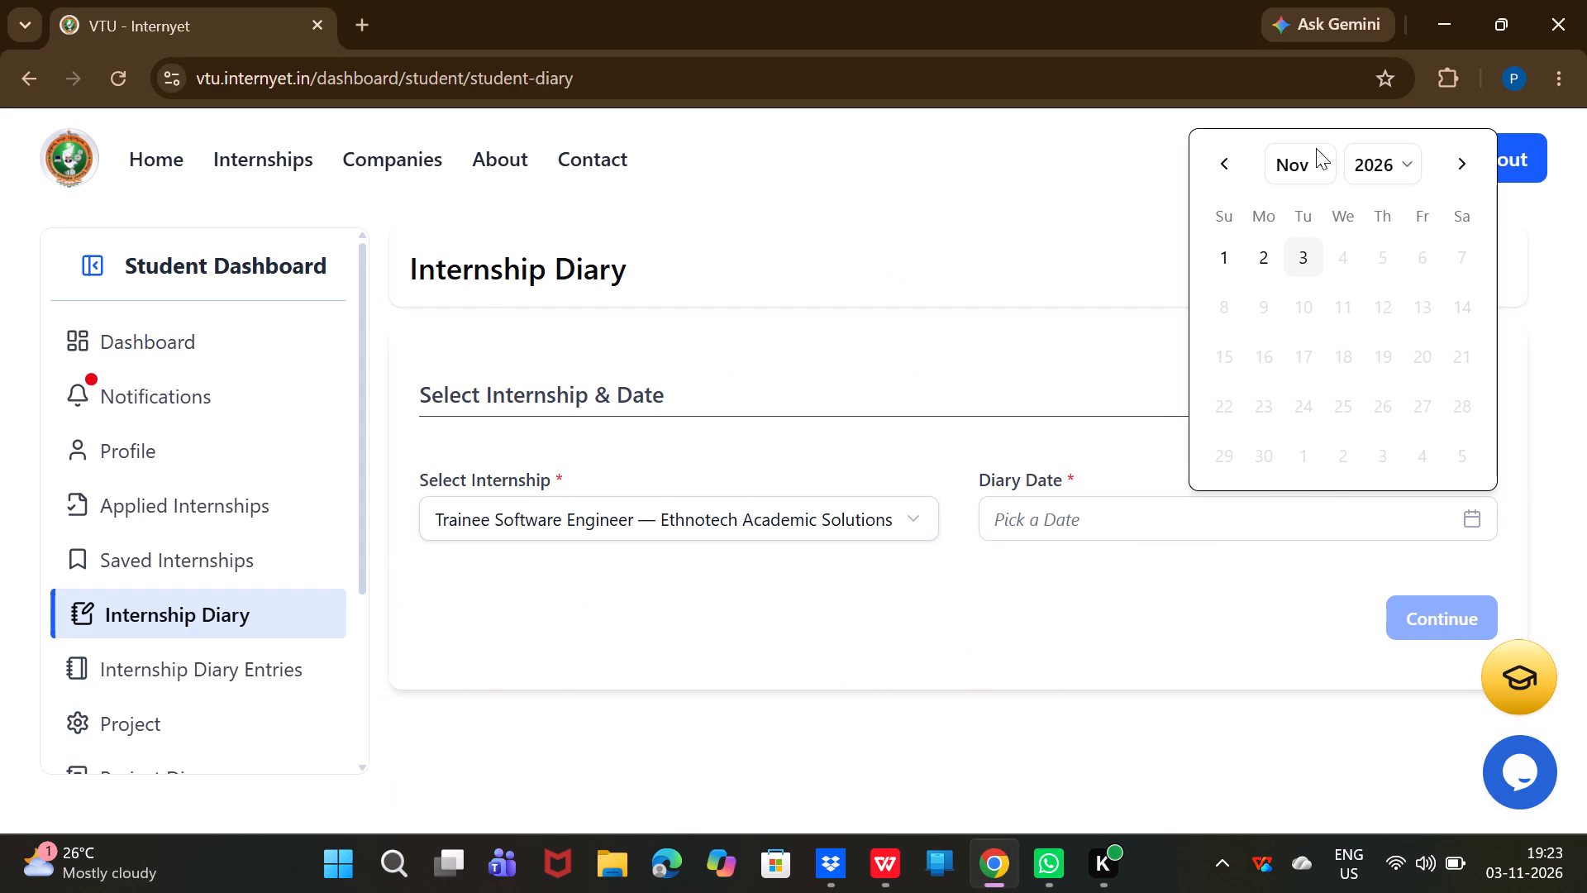
{"action": "left_click", "coordinate": [1321, 474]}
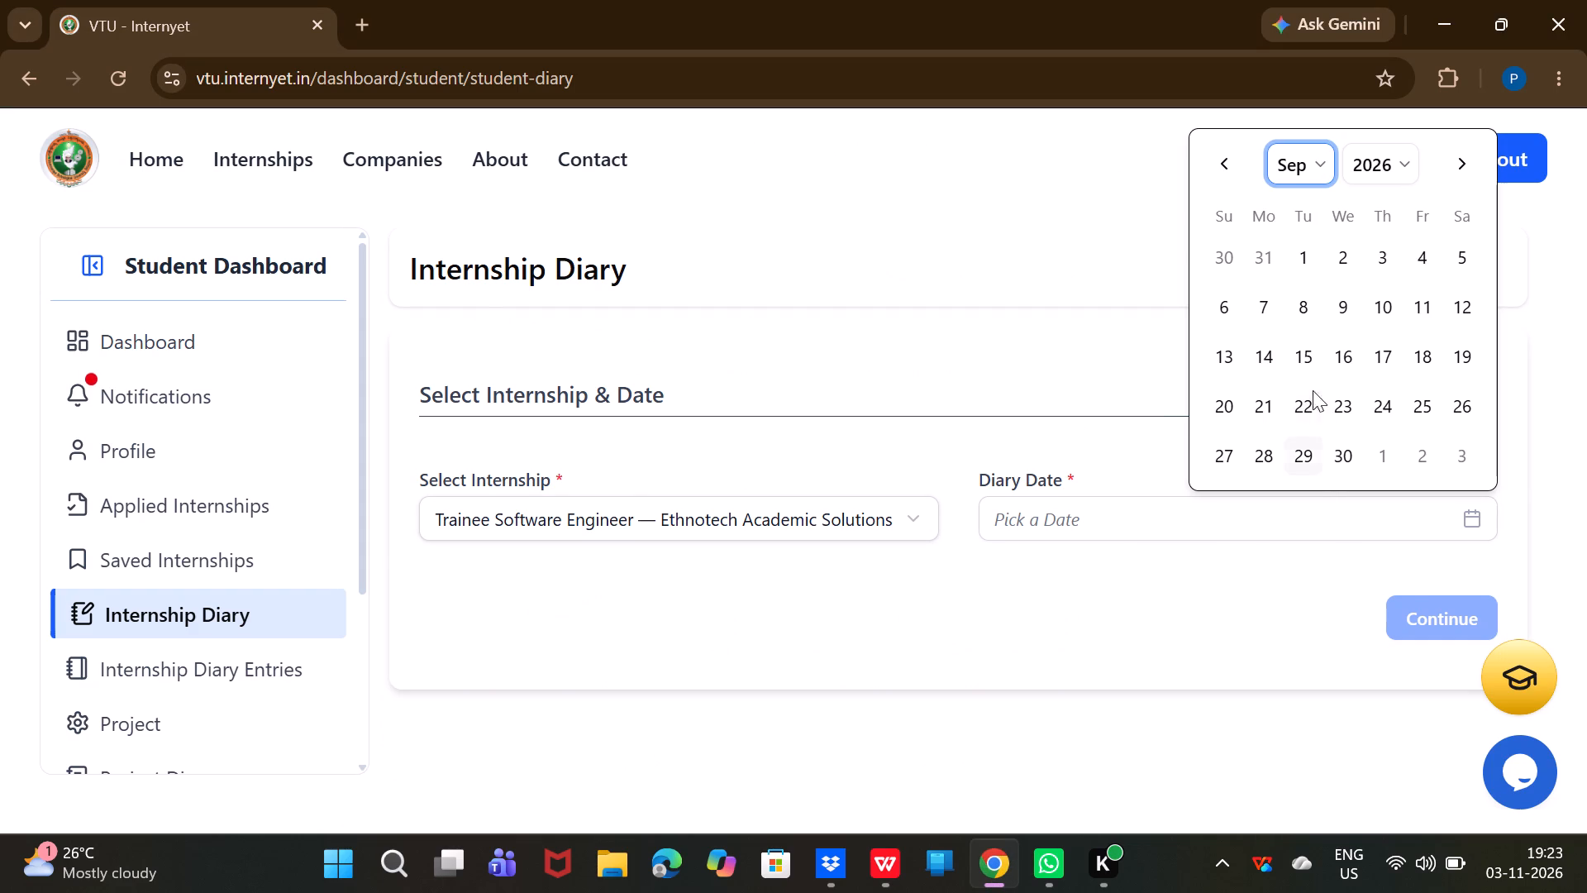
{"action": "left_click", "coordinate": [1426, 357]}
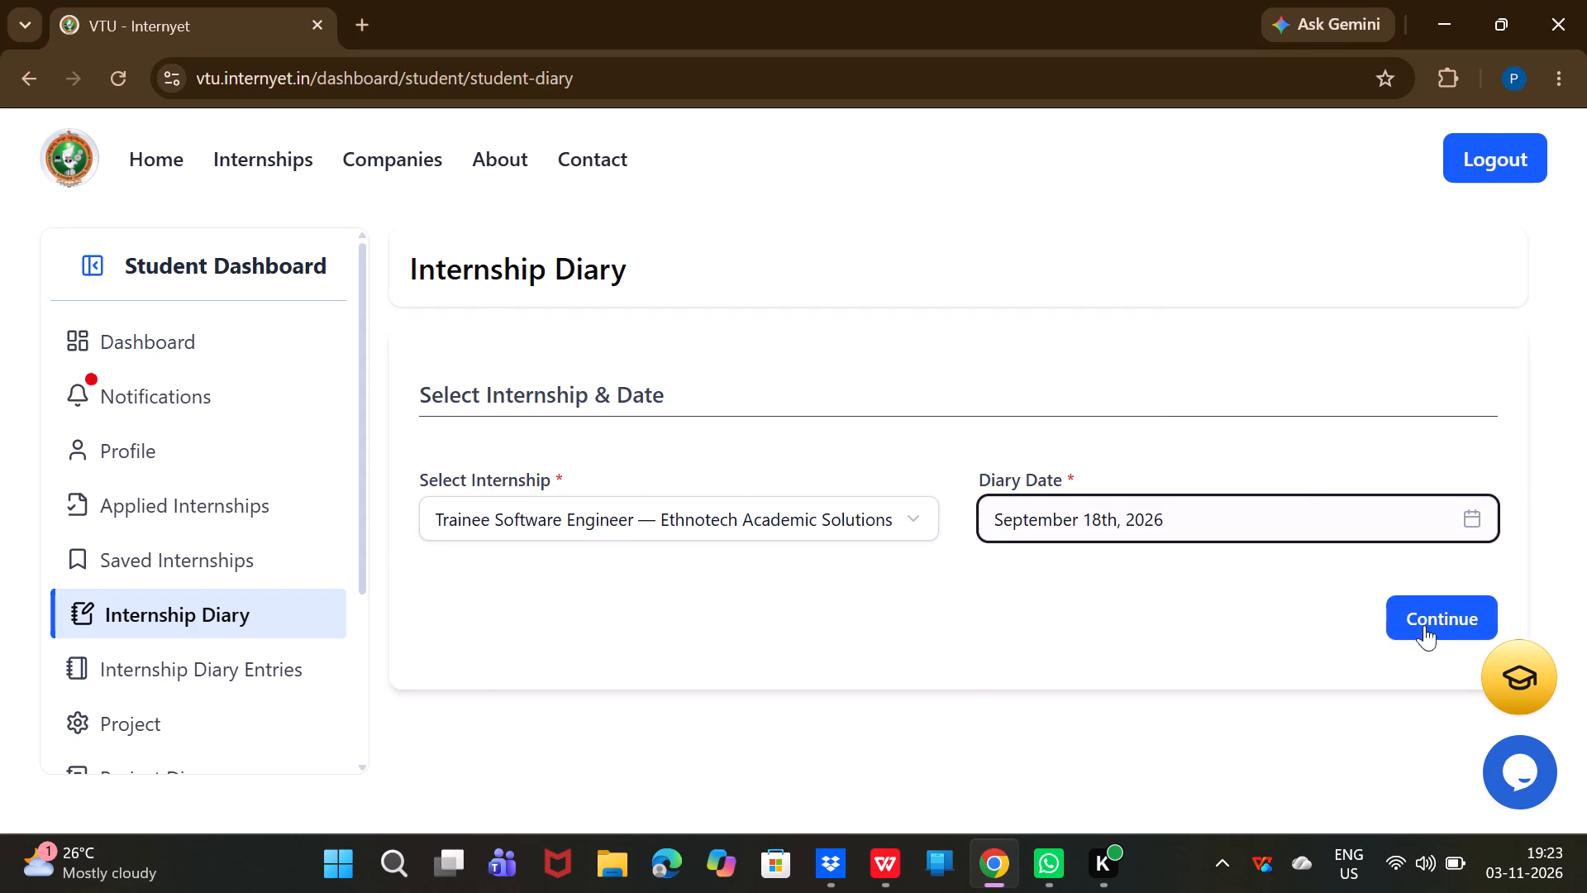
{"action": "left_click", "coordinate": [1427, 618]}
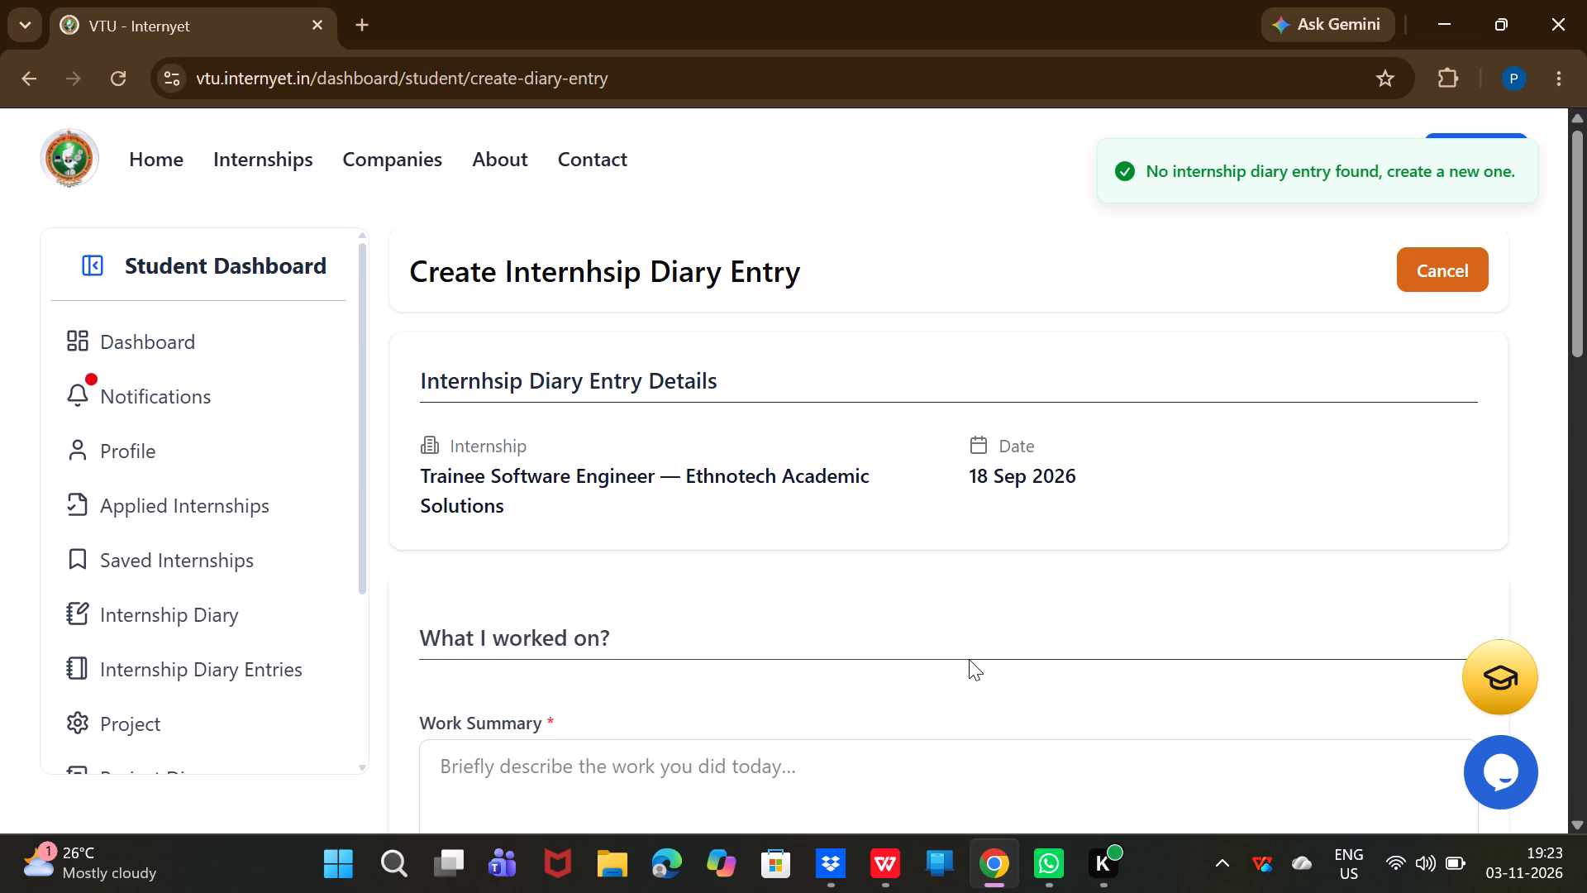
Copy the Day 27 Work Summary text from WPS Office into the Work Summary field in Chrome and set Hours worked to 6.
{"action": "scroll", "coordinate": [969, 659], "scroll_direction": "down", "scroll_amount": 2}
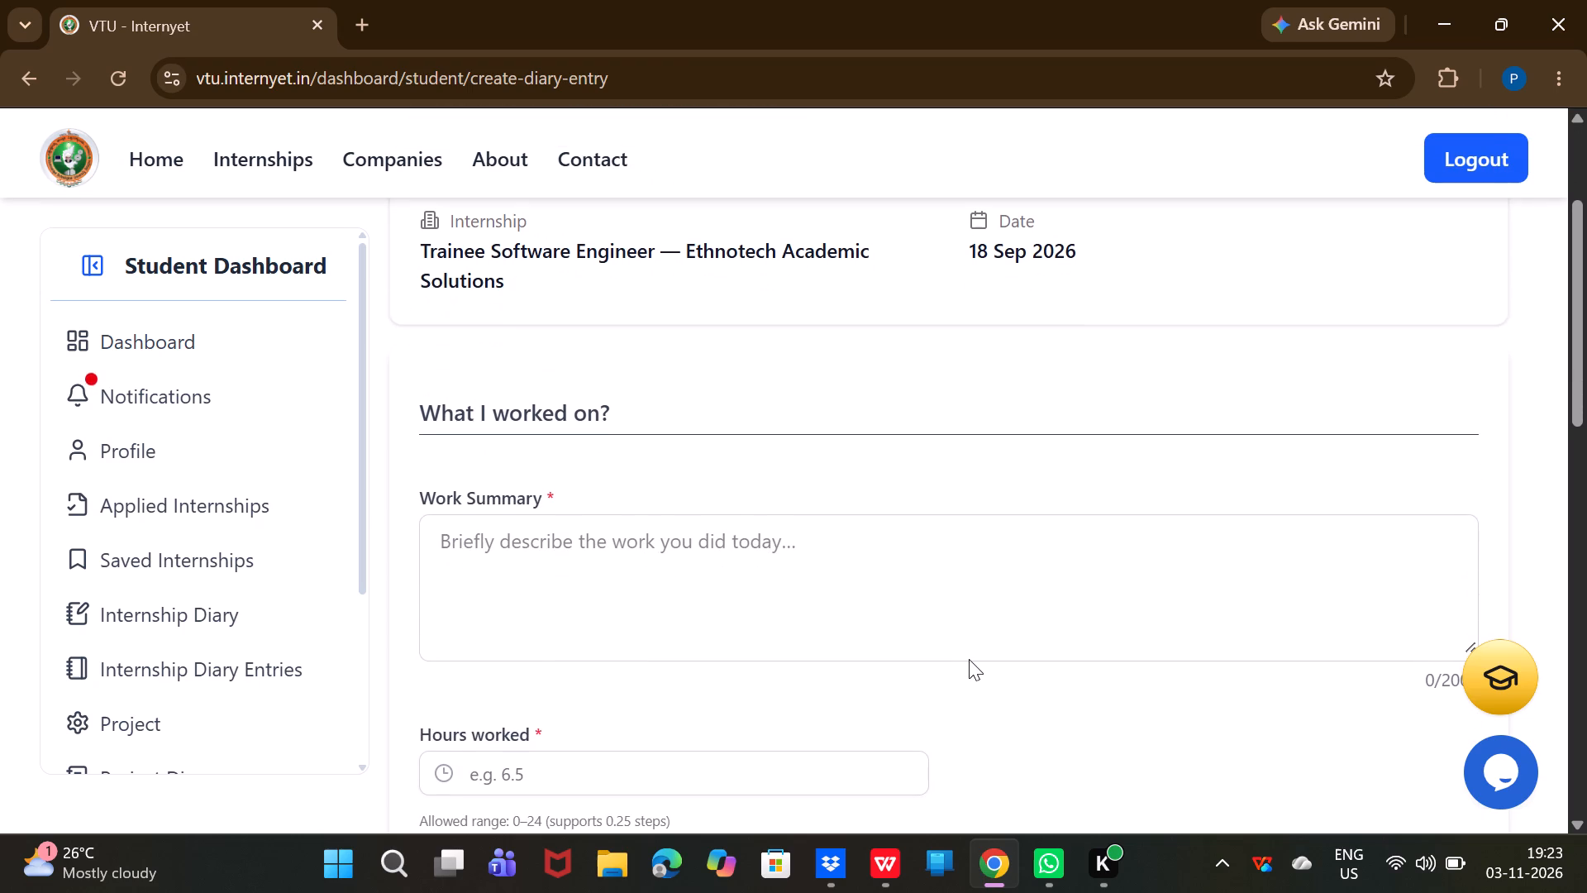
{"action": "left_click", "coordinate": [885, 856]}
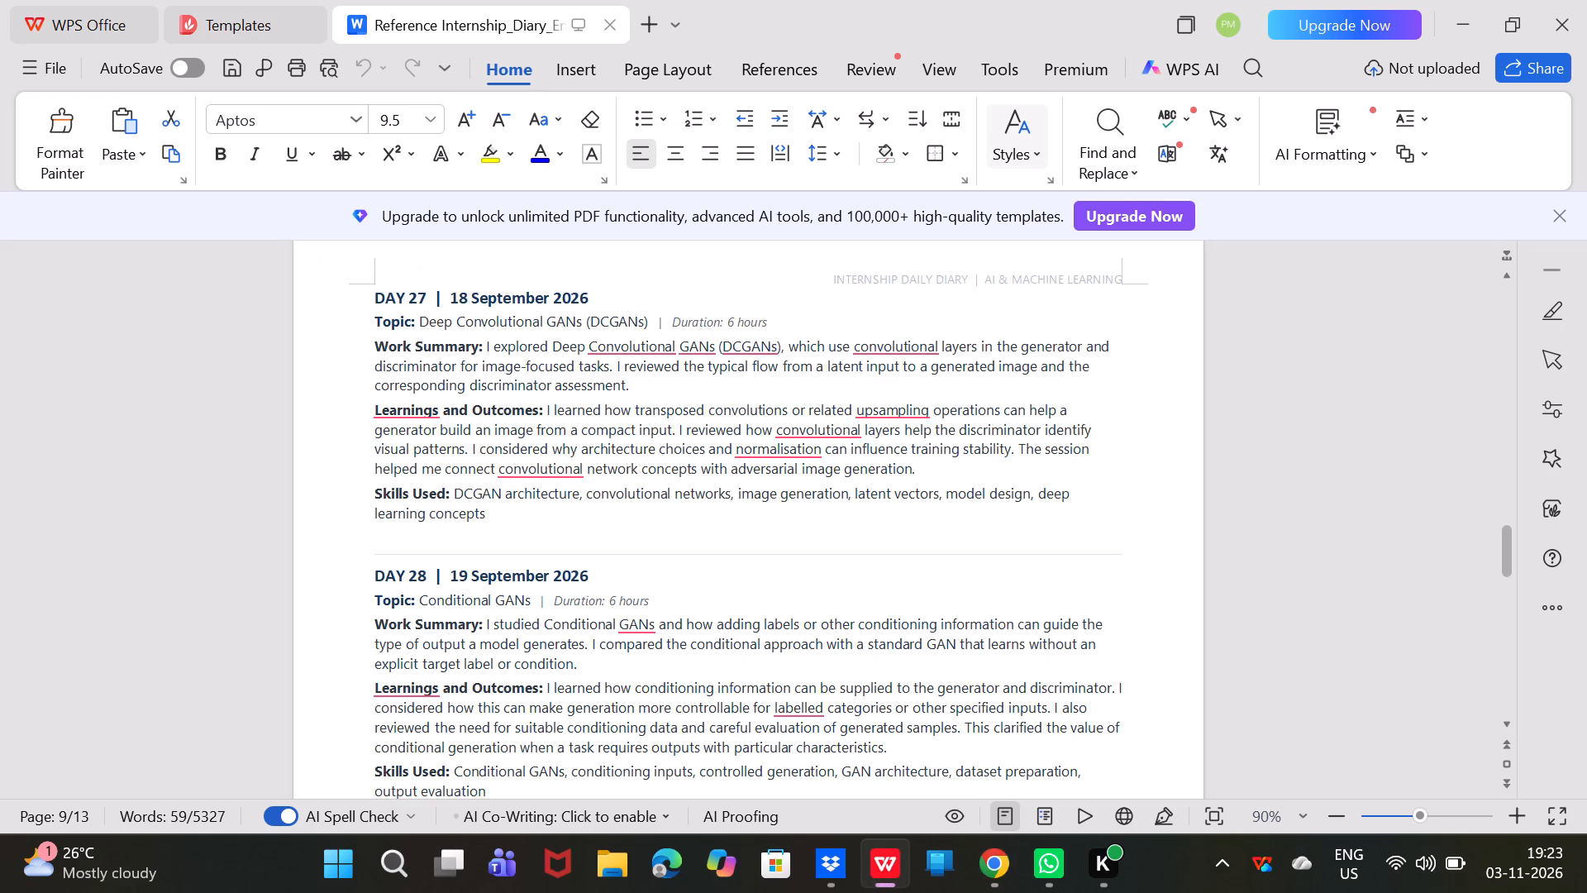
{"action": "left_click_drag", "start_coordinate": [483, 346], "coordinate": [638, 386]}
{"action": "key", "text": "ctrl+c"}
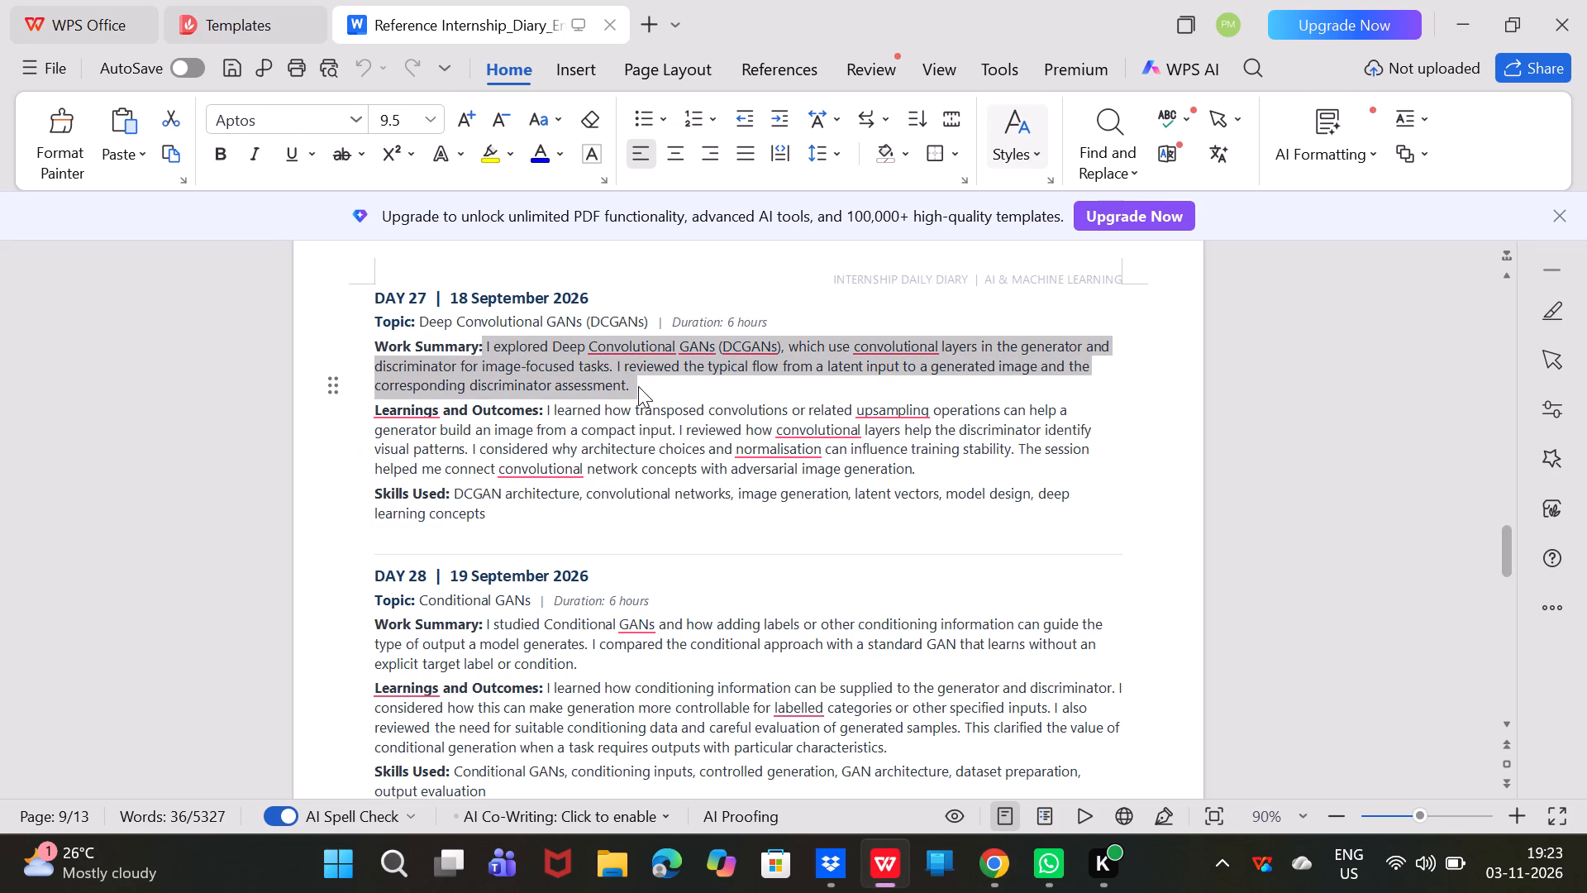
{"action": "left_click", "coordinate": [1000, 883]}
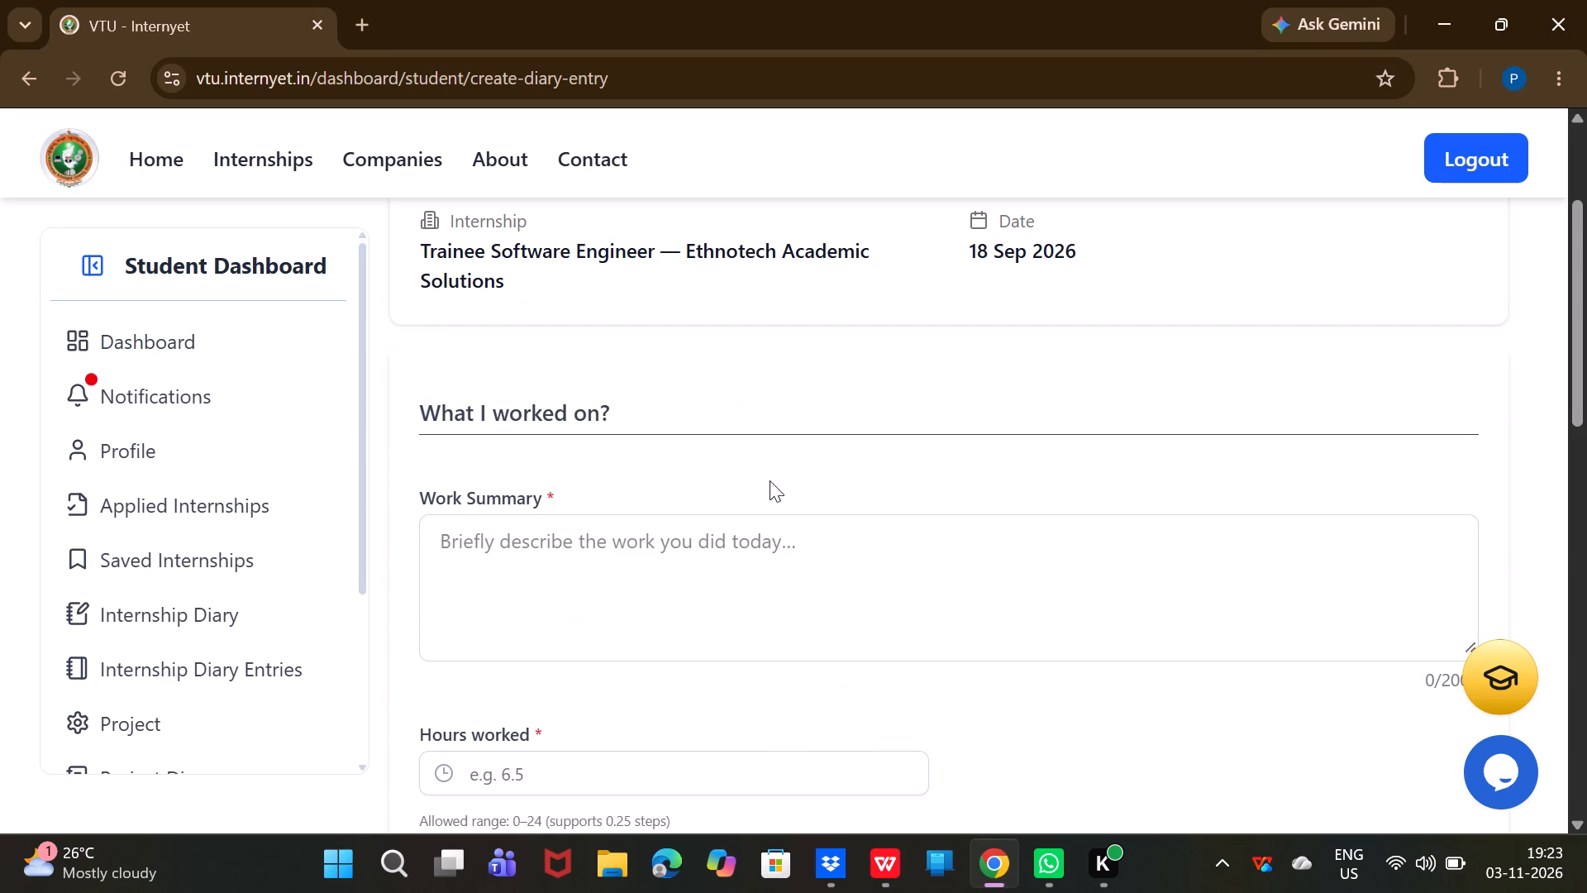
{"action": "left_click", "coordinate": [753, 535]}
{"action": "key", "text": "ctrl+v"}
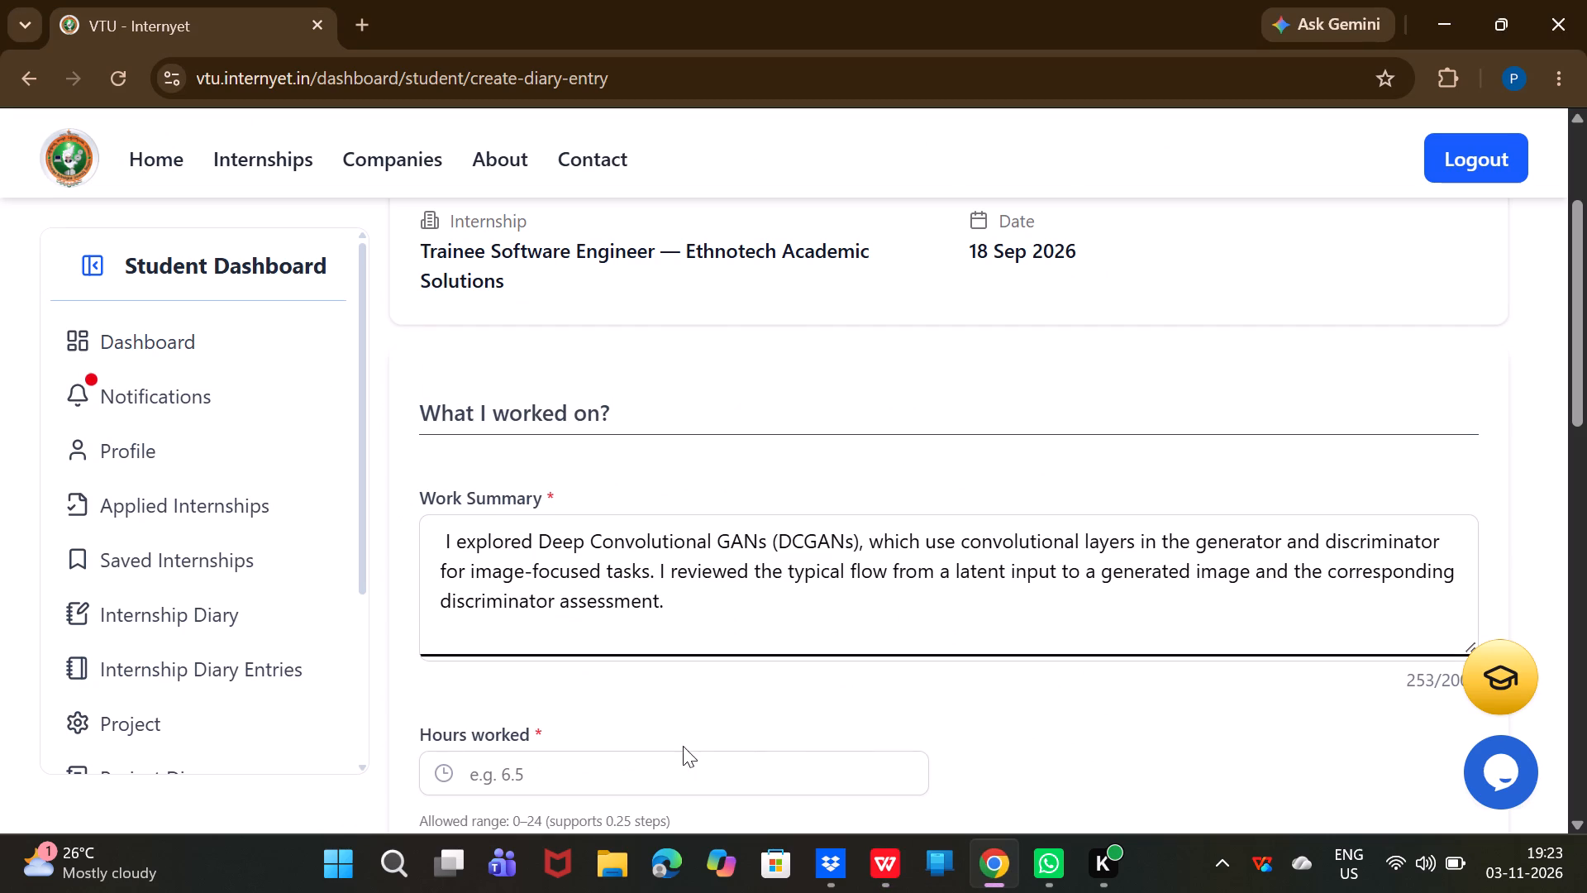
{"action": "left_click", "coordinate": [679, 763]}
{"action": "key", "text": "6"}
Copy the Day 27 Learnings and Outcomes text from the WPS Office document into the Learnings / Outcomes field in Chrome.
{"action": "scroll", "coordinate": [679, 763], "scroll_direction": "down", "scroll_amount": 4}
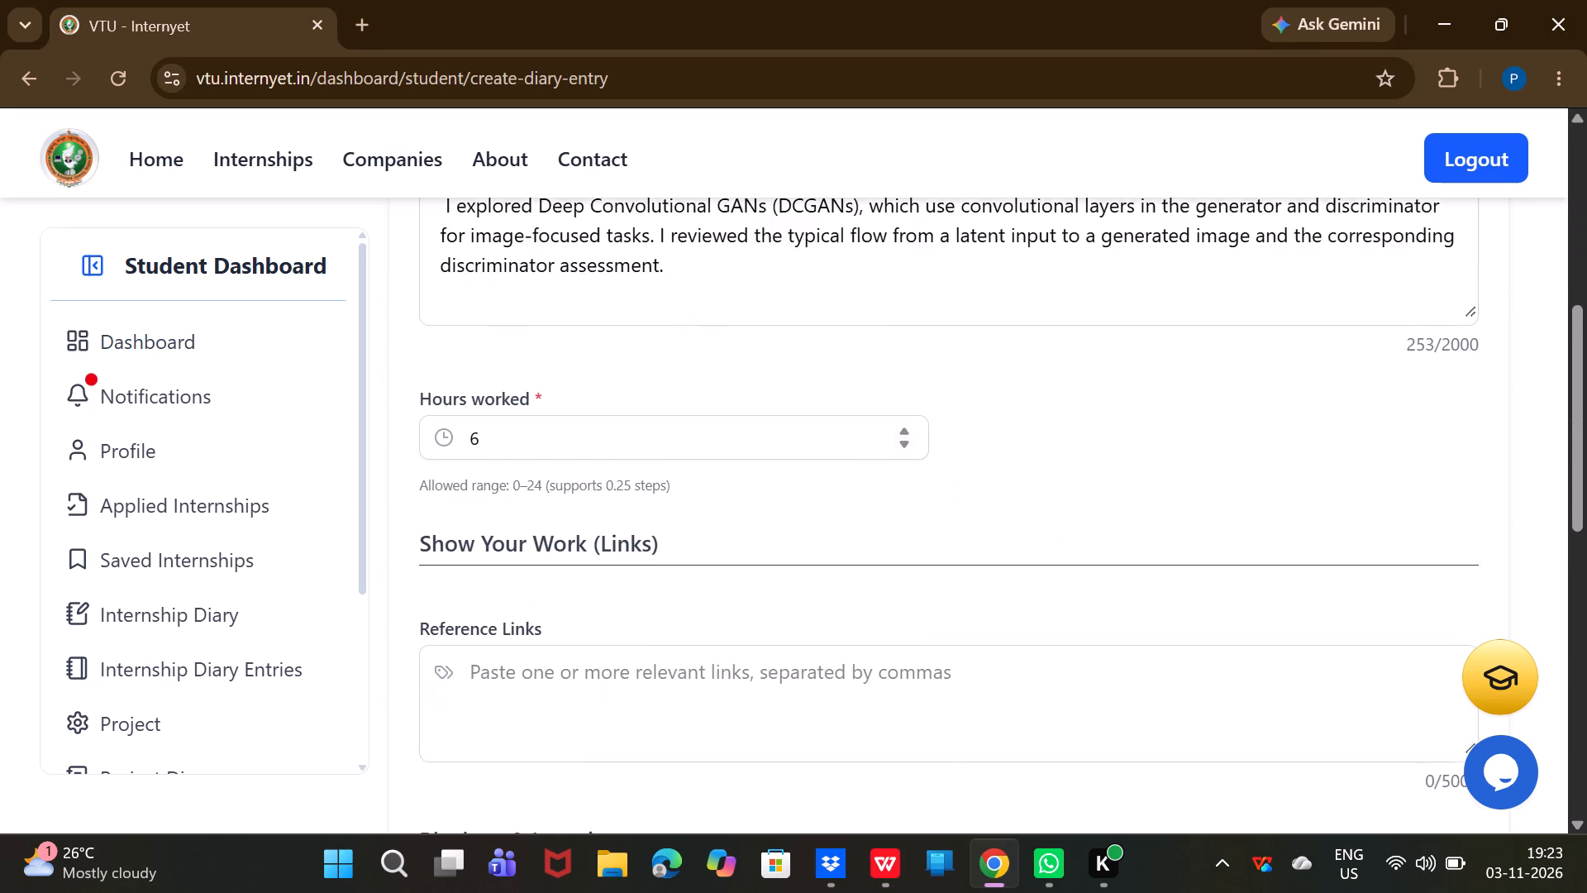
{"action": "scroll", "coordinate": [679, 763], "scroll_direction": "down", "scroll_amount": 1}
{"action": "scroll", "coordinate": [582, 600], "scroll_direction": "down", "scroll_amount": 2}
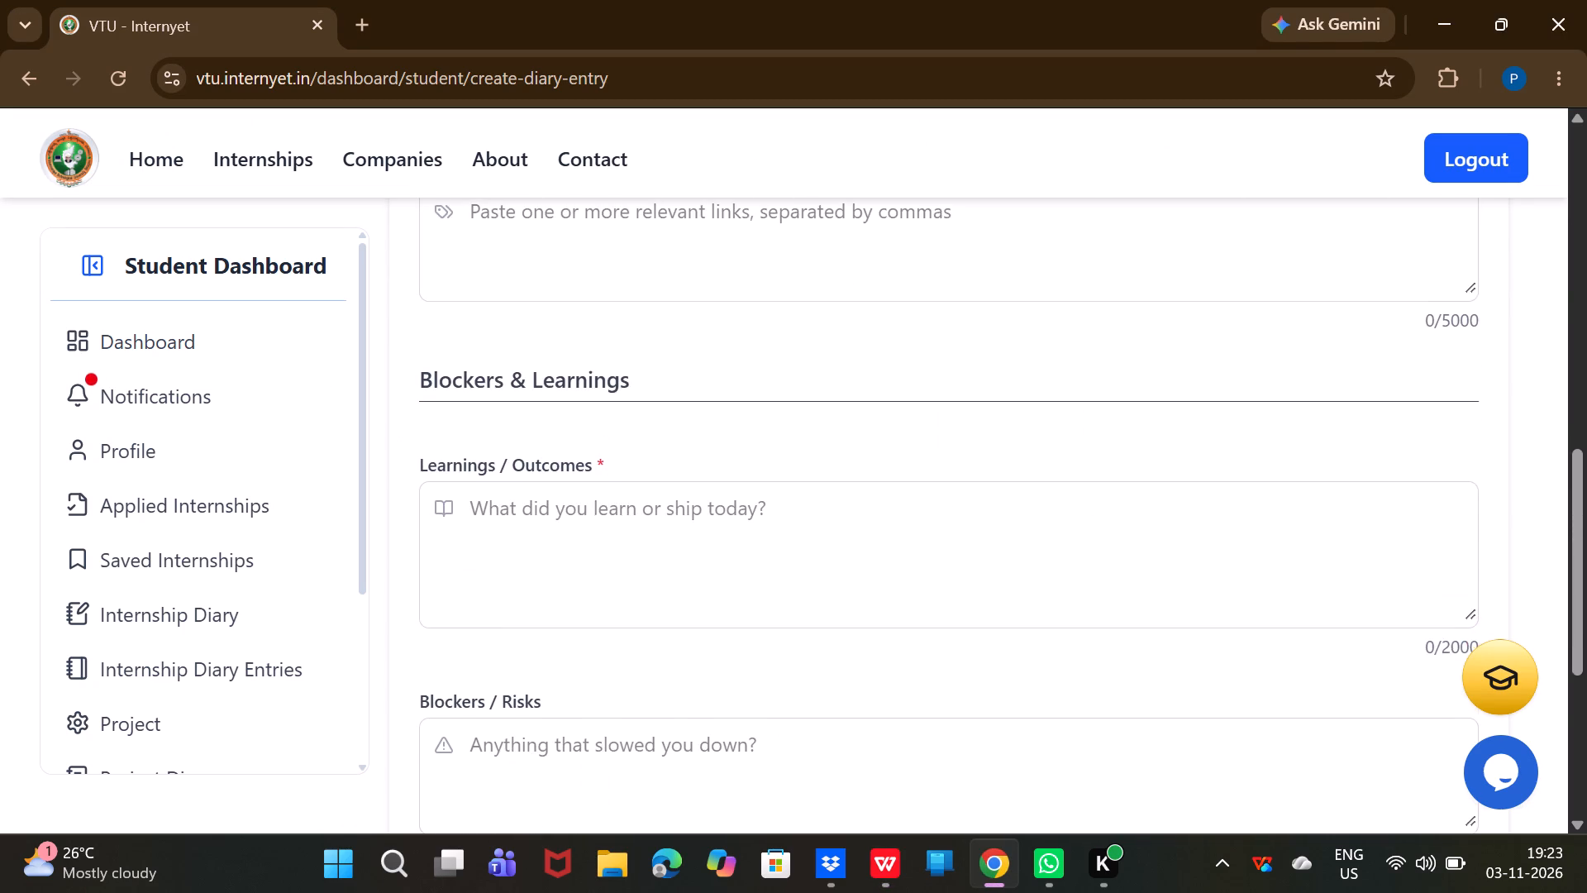
{"action": "scroll", "coordinate": [582, 600], "scroll_direction": "down", "scroll_amount": 2}
{"action": "left_click_drag", "start_coordinate": [580, 402], "coordinate": [878, 853]}
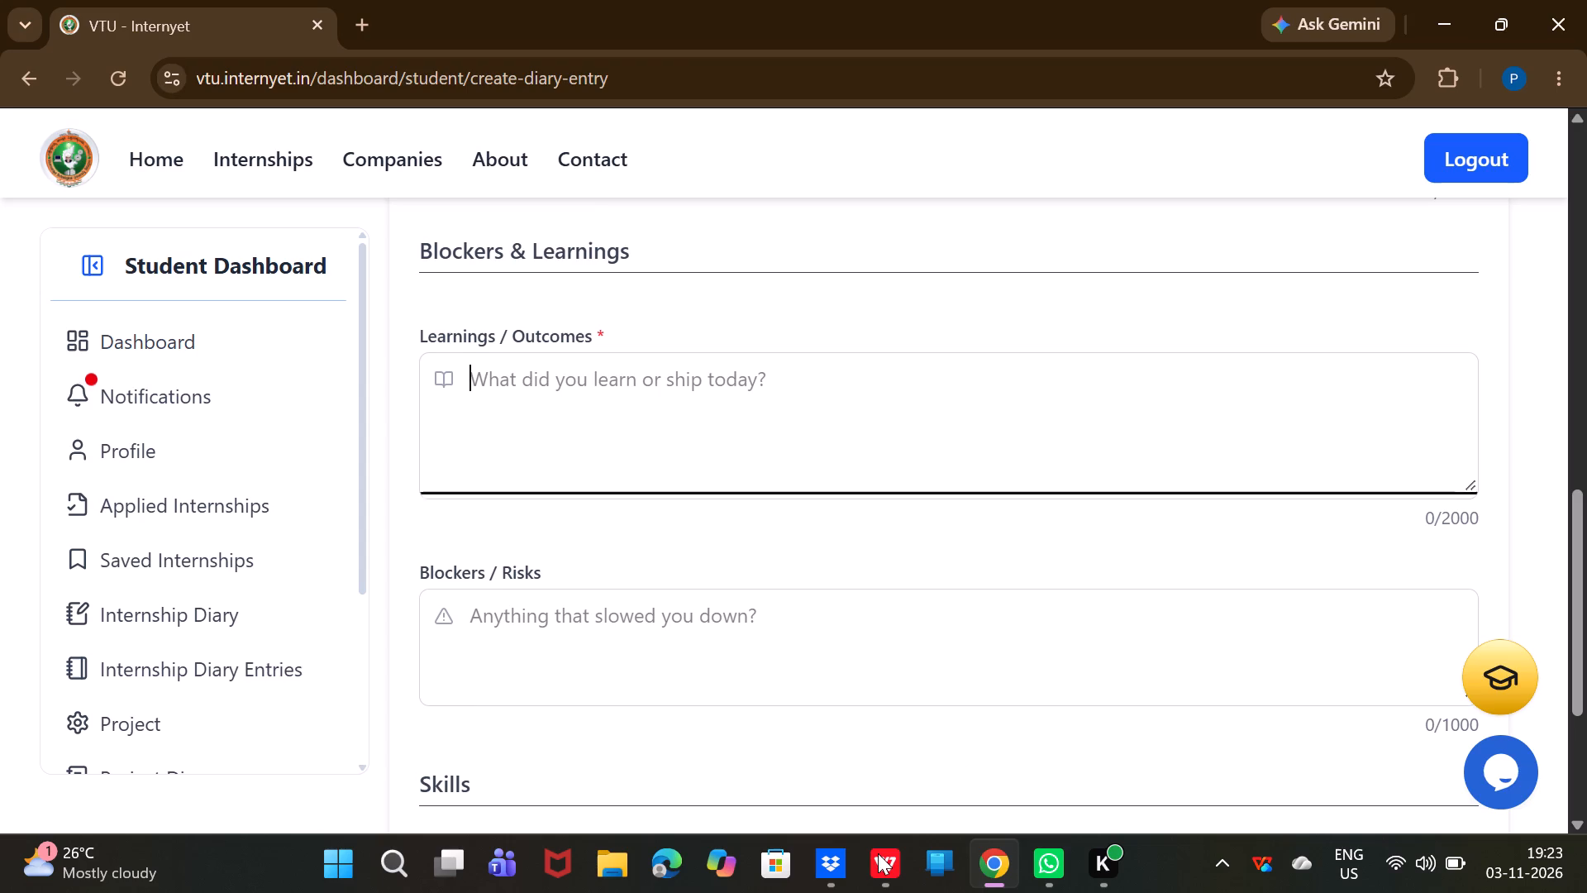
{"action": "left_click", "coordinate": [878, 853]}
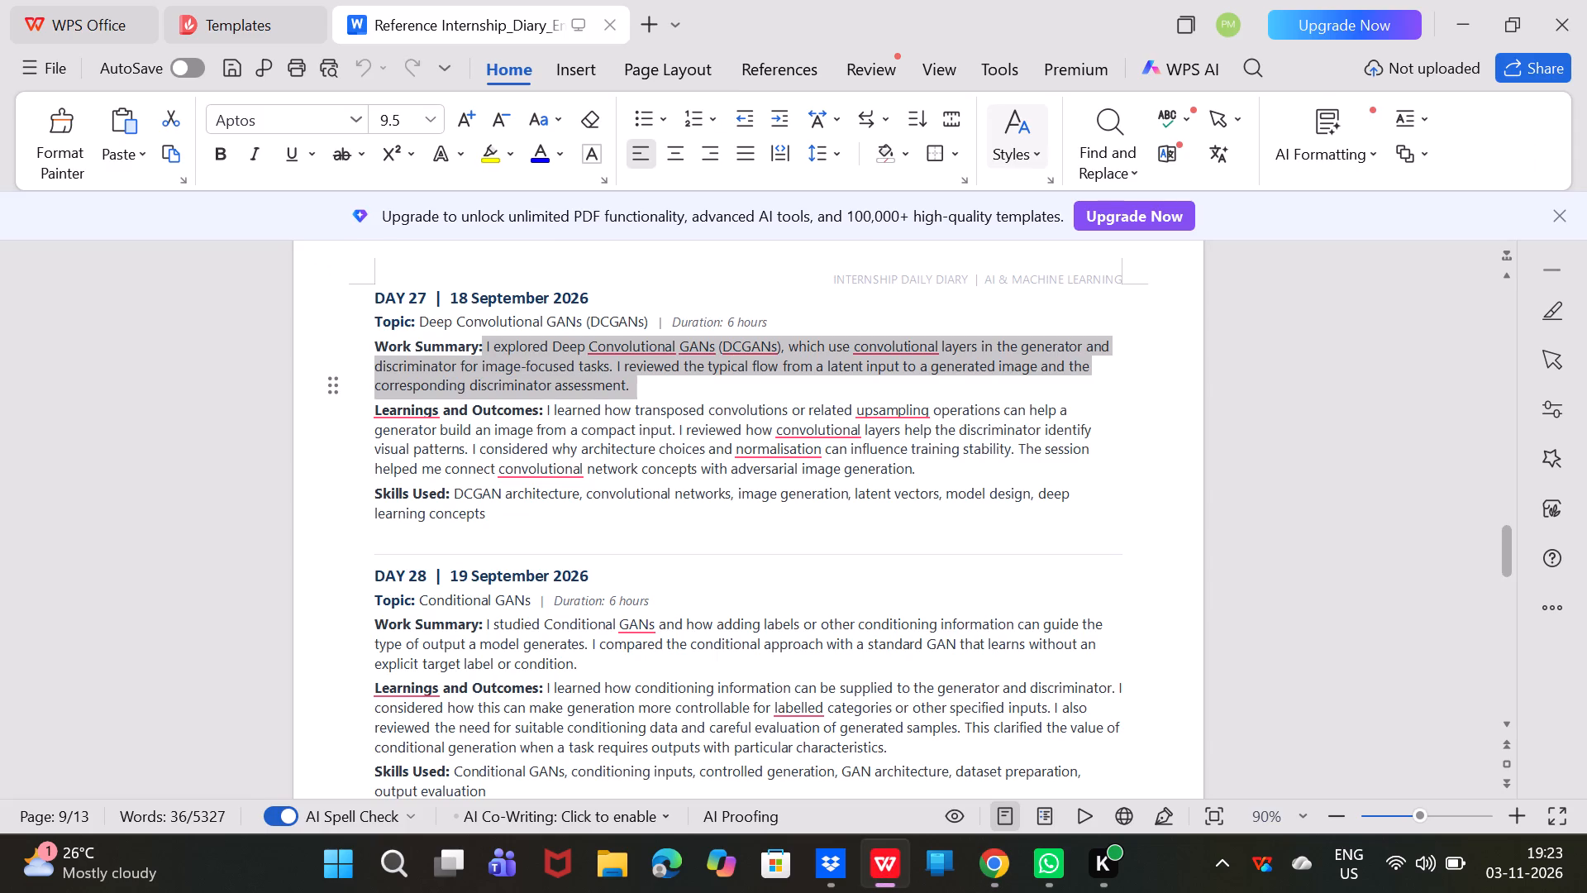
{"action": "left_click_drag", "start_coordinate": [544, 413], "coordinate": [939, 469]}
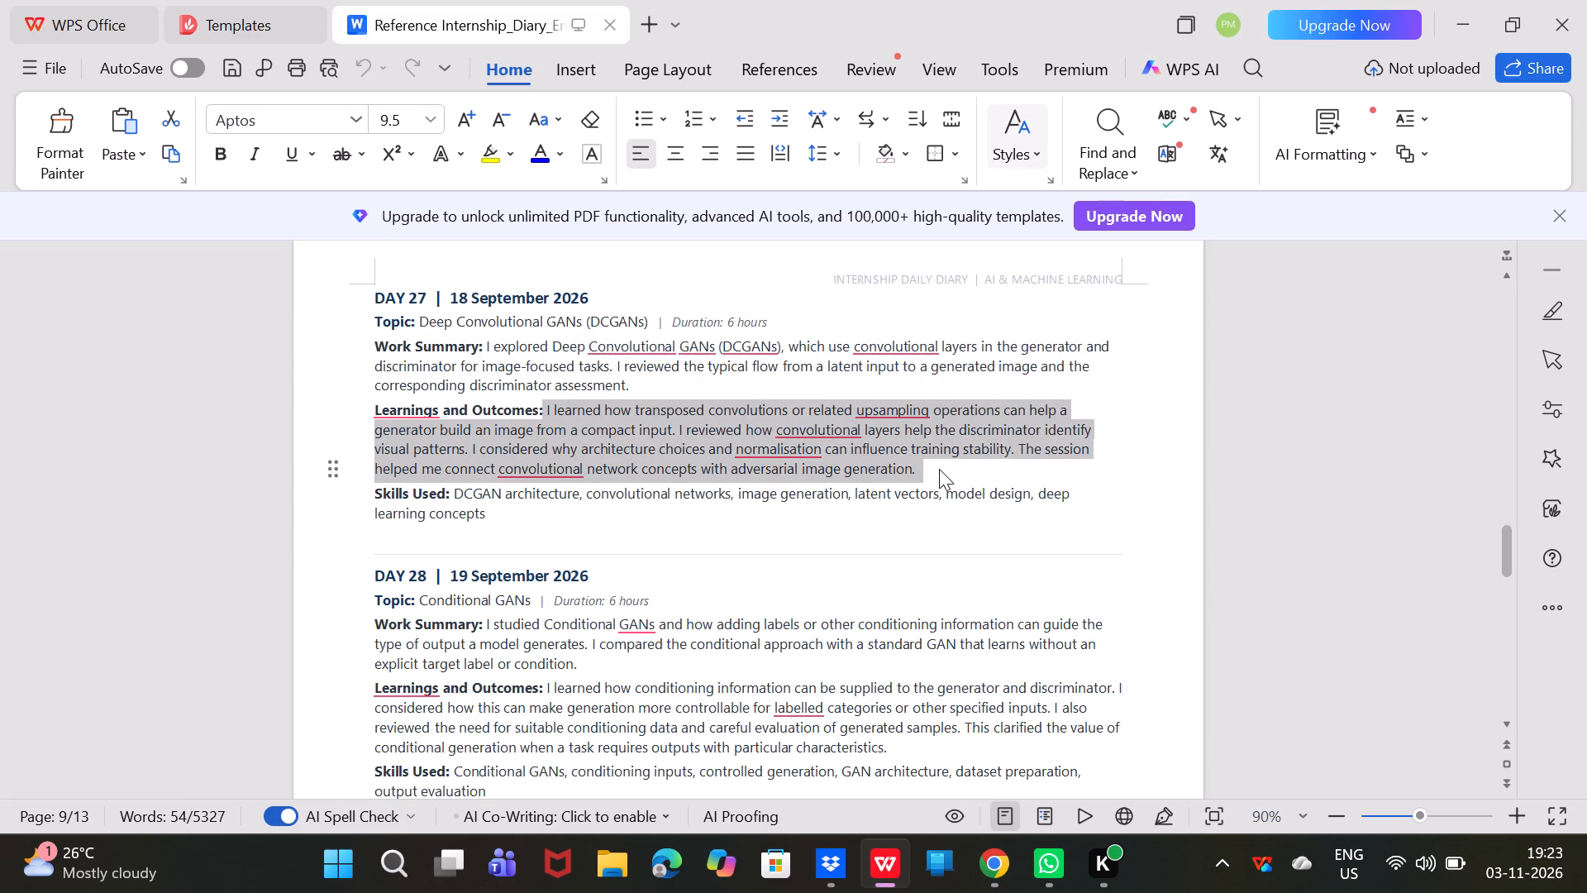
{"action": "key", "text": "ctrl+c"}
{"action": "left_click", "coordinate": [1003, 848]}
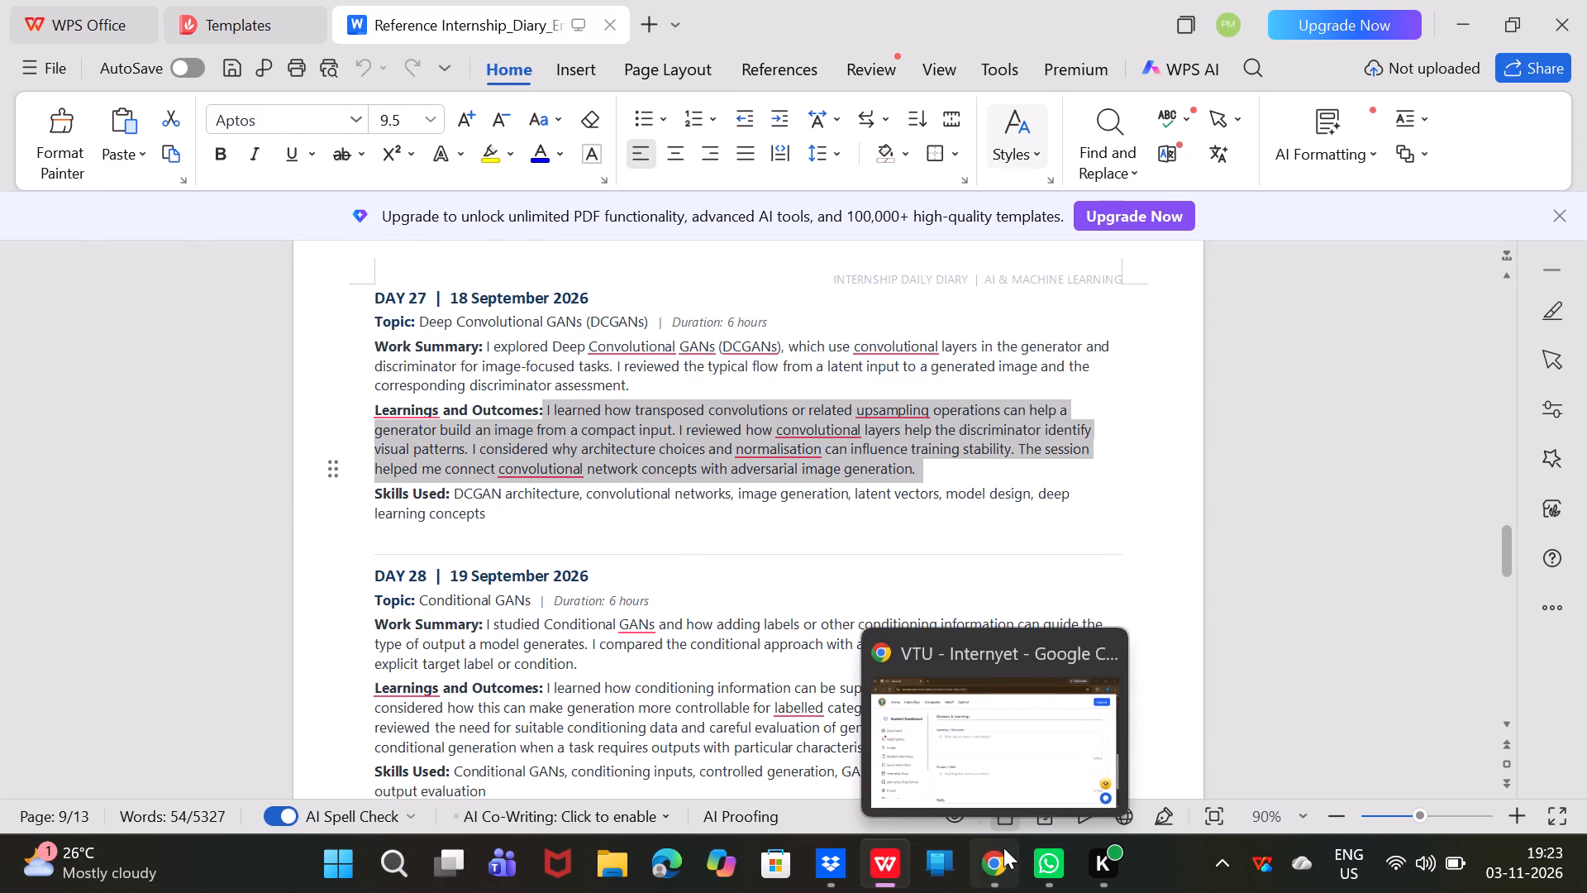
{"action": "key", "text": "ctrl+v"}
Add the Generative ai skill to the 18 September 2026 diary entry and save the entry.
{"action": "scroll", "coordinate": [767, 392], "scroll_direction": "down", "scroll_amount": 1}
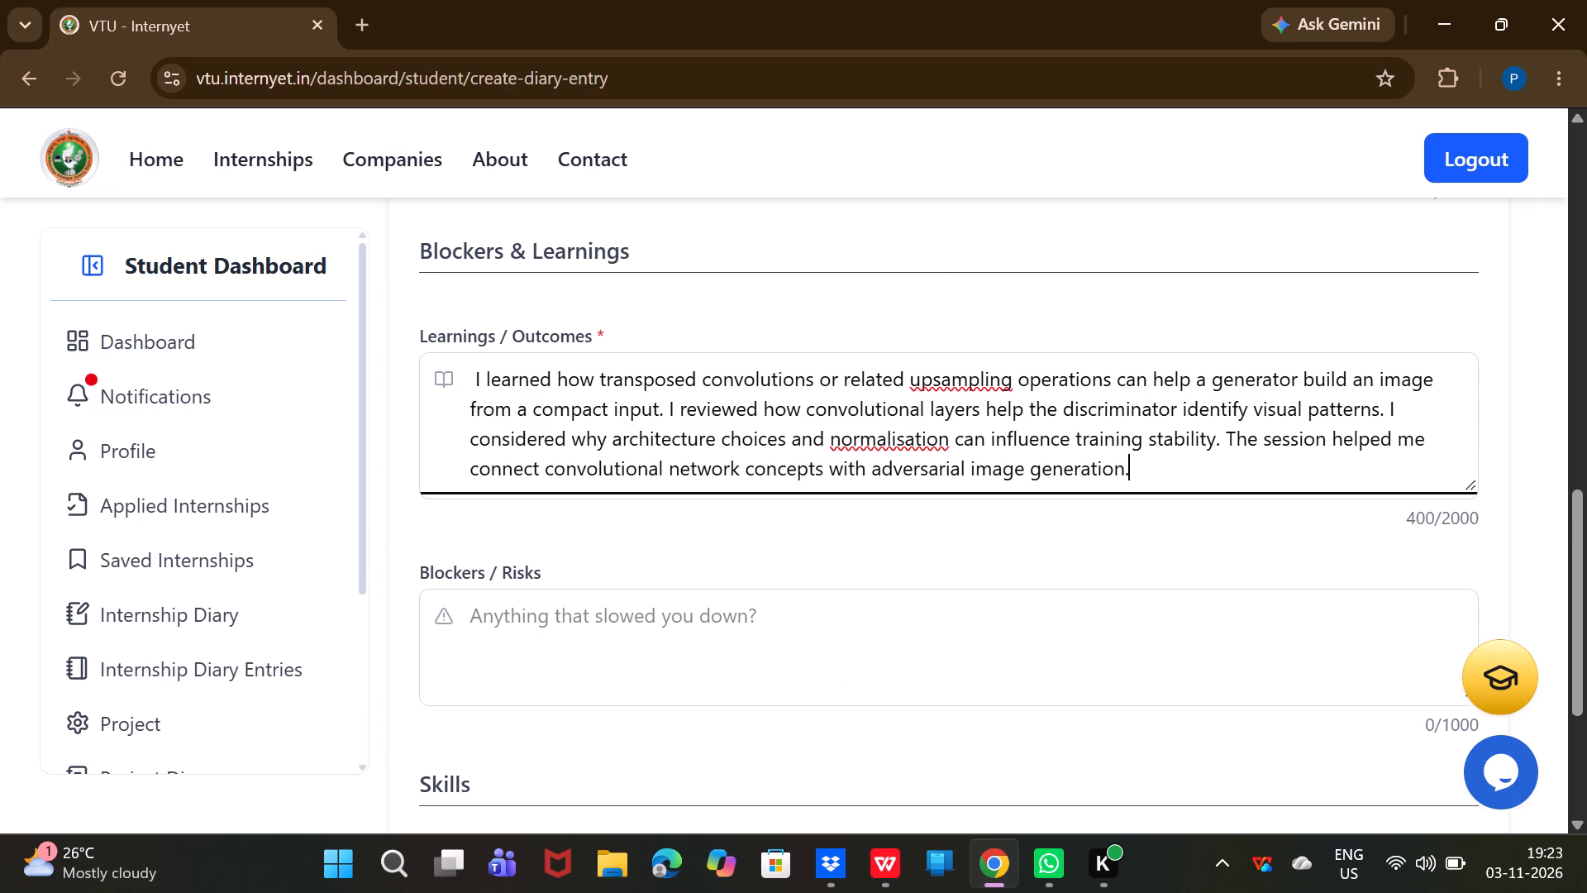
{"action": "scroll", "coordinate": [767, 392], "scroll_direction": "down", "scroll_amount": 2}
{"action": "left_click", "coordinate": [712, 634]}
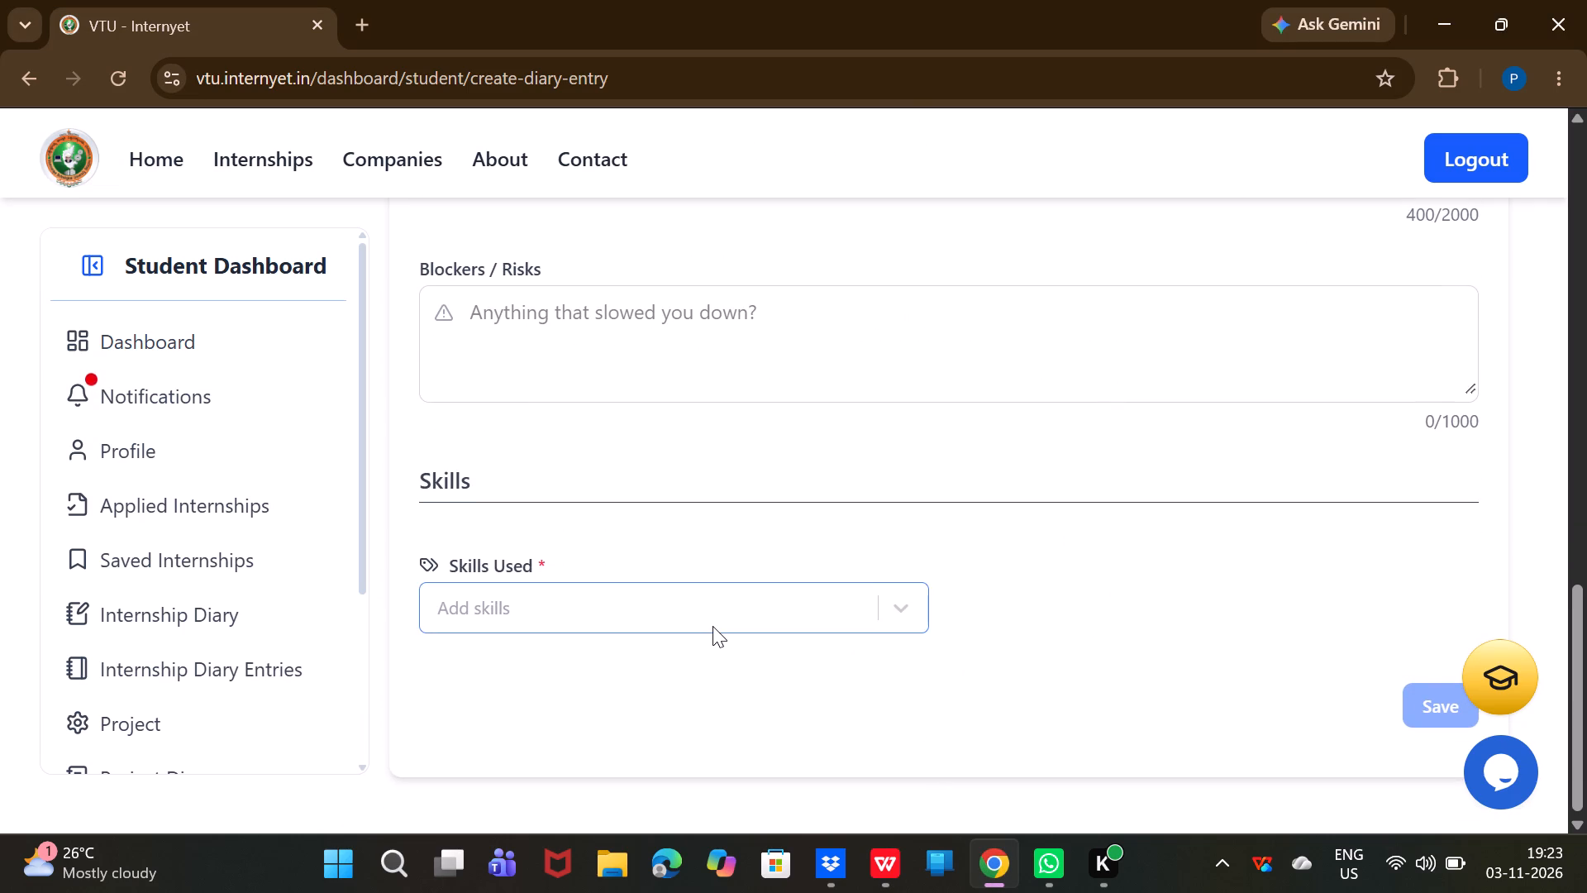
{"action": "left_click", "coordinate": [712, 626]}
{"action": "left_click", "coordinate": [712, 626]}
{"action": "type", "text": "gene"}
{"action": "left_click", "coordinate": [628, 670]}
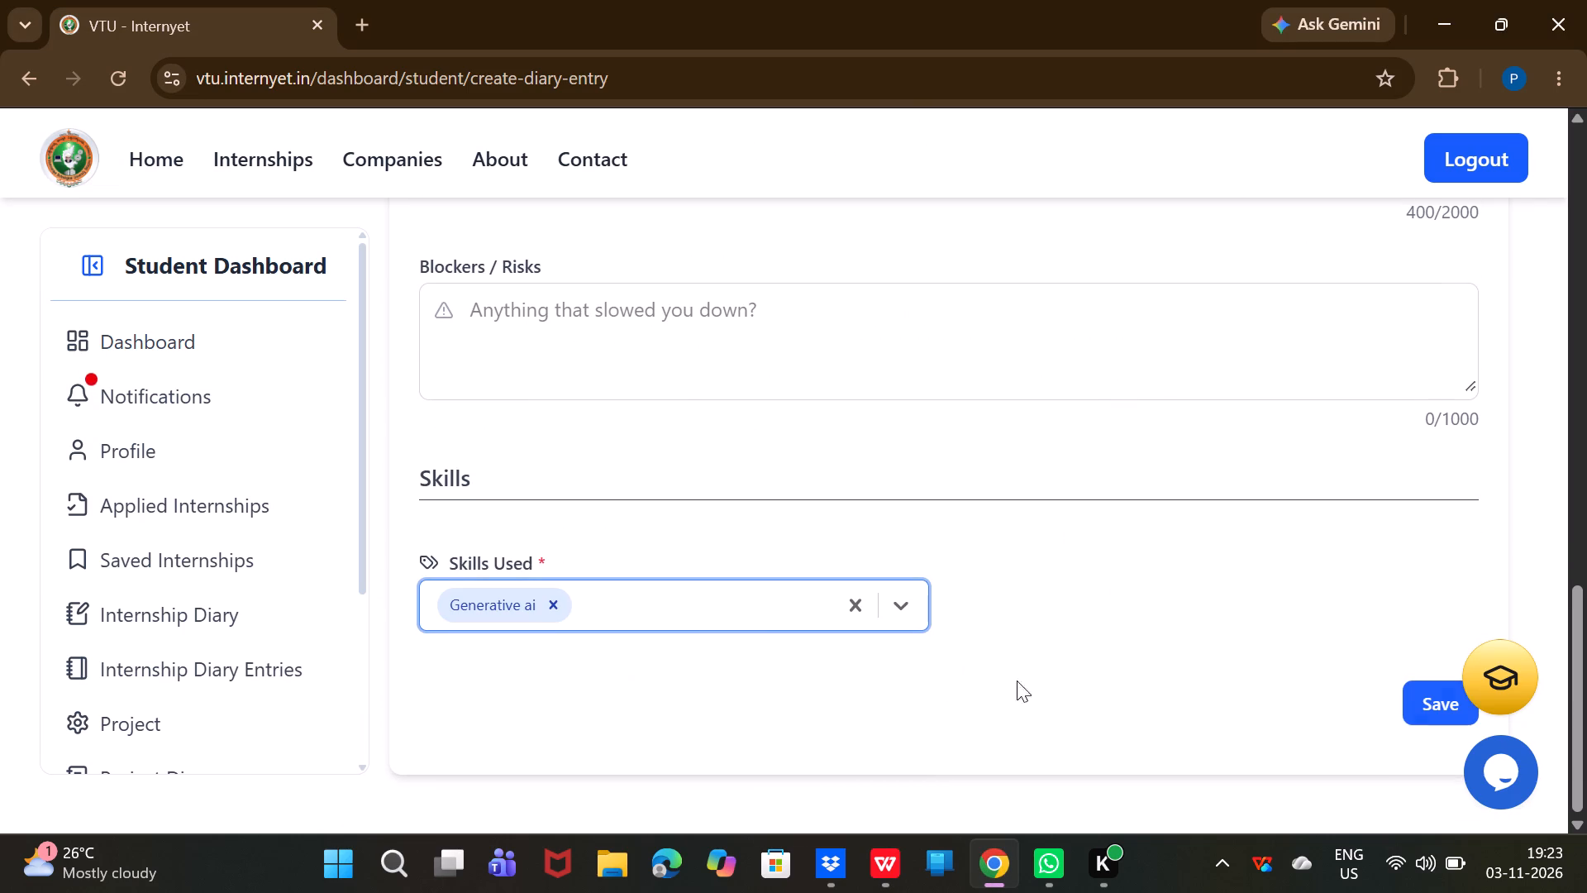
{"action": "left_click", "coordinate": [1425, 694]}
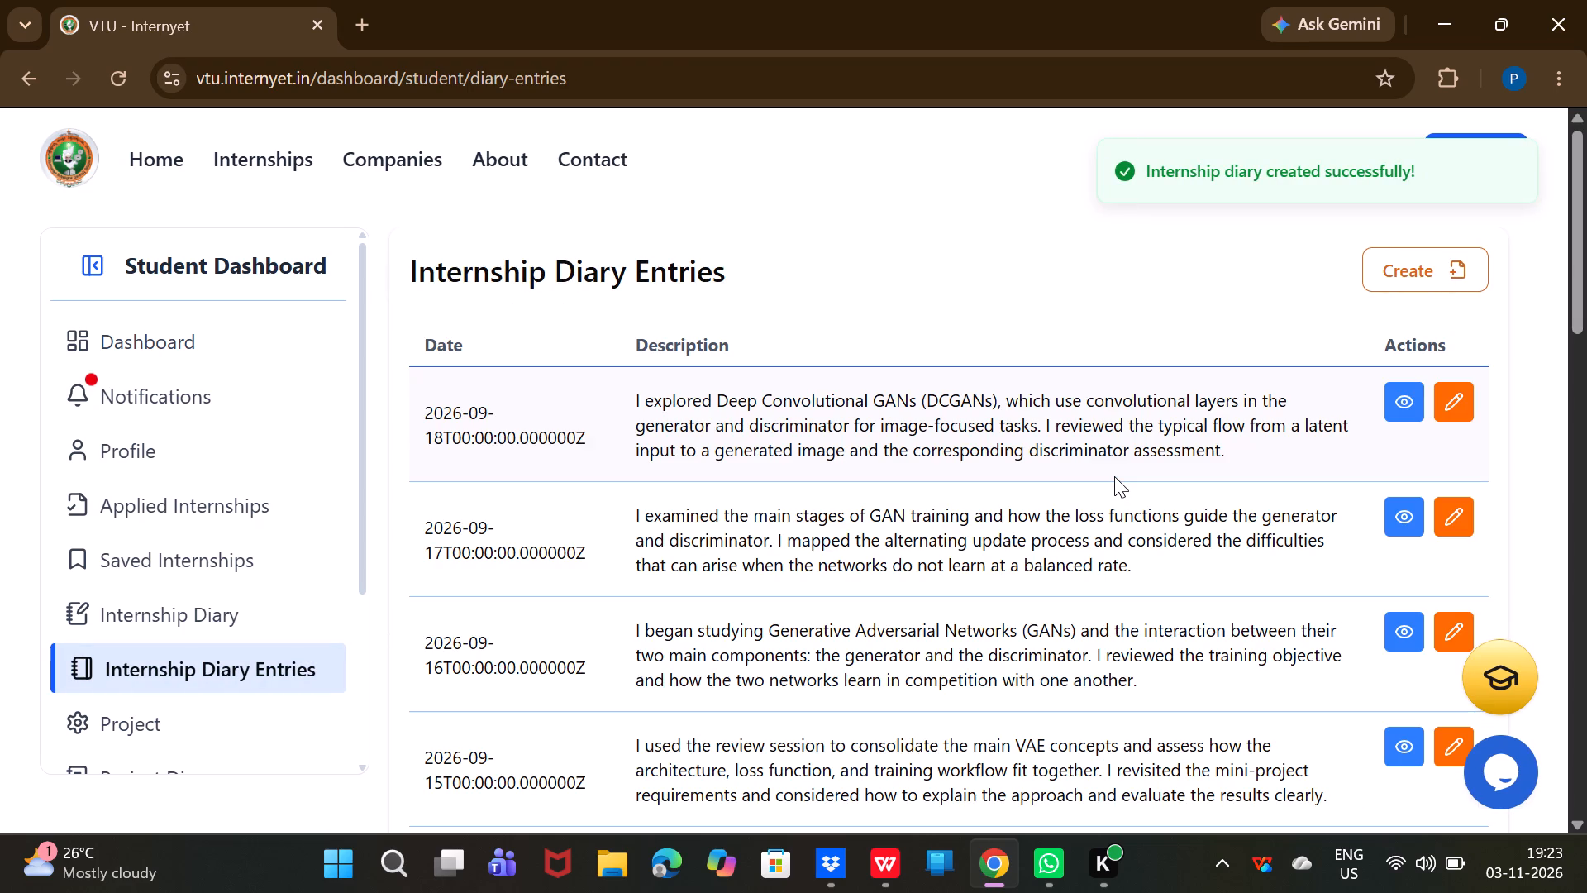
Start a new diary entry and choose the Trainee Software Engineer — Ethnotech Academic Solutions internship.
{"action": "left_click", "coordinate": [1432, 276]}
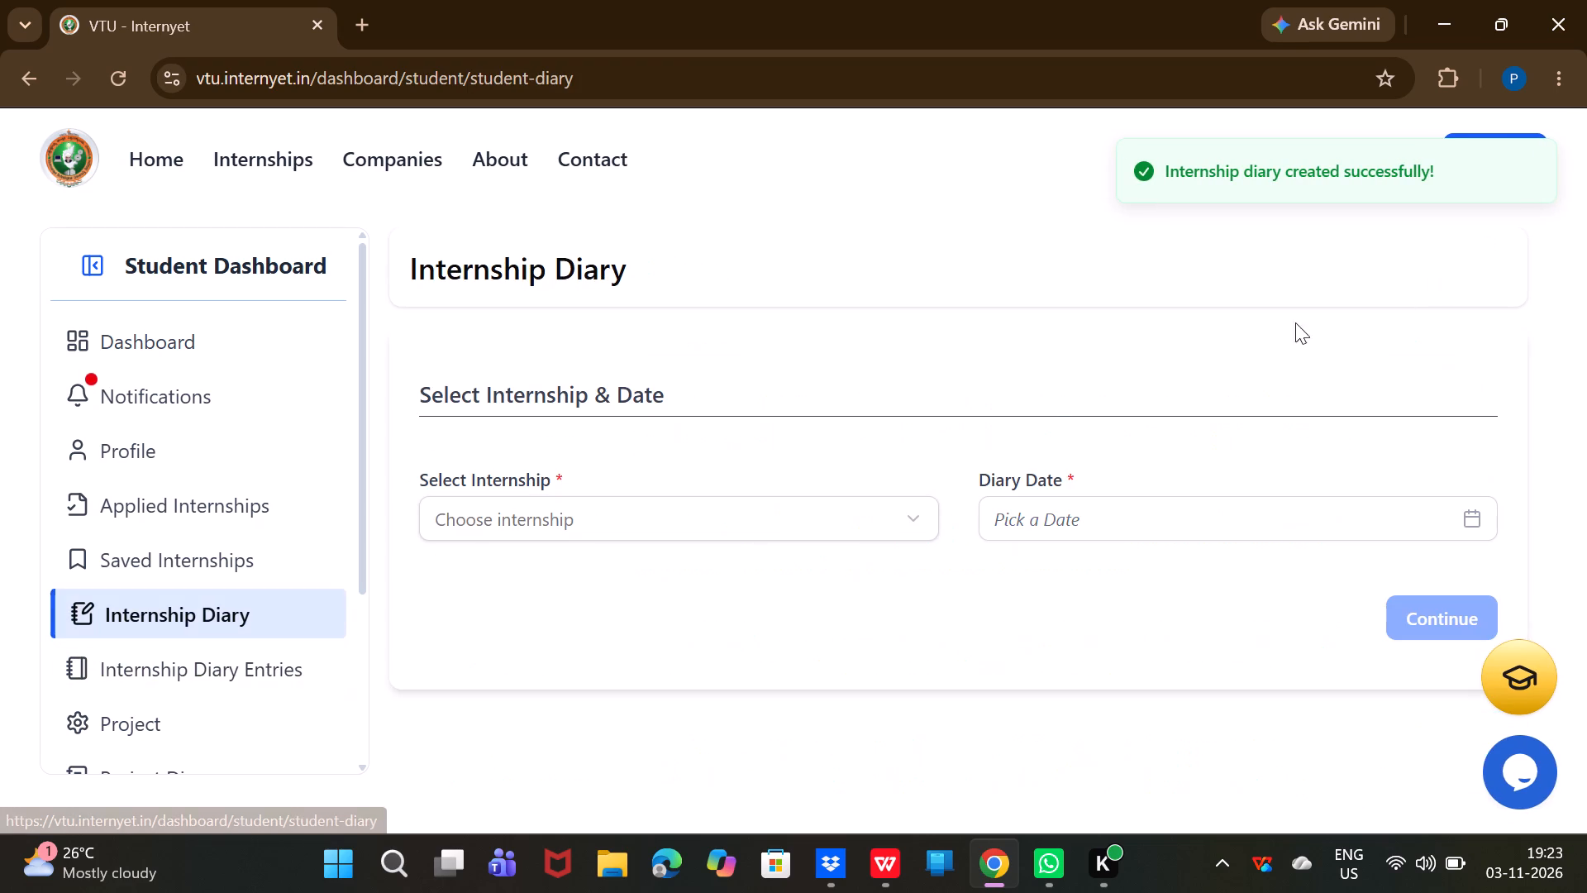
{"action": "left_click", "coordinate": [890, 532]}
{"action": "left_click_drag", "start_coordinate": [873, 568], "coordinate": [749, 583]}
{"action": "left_click", "coordinate": [749, 583]}
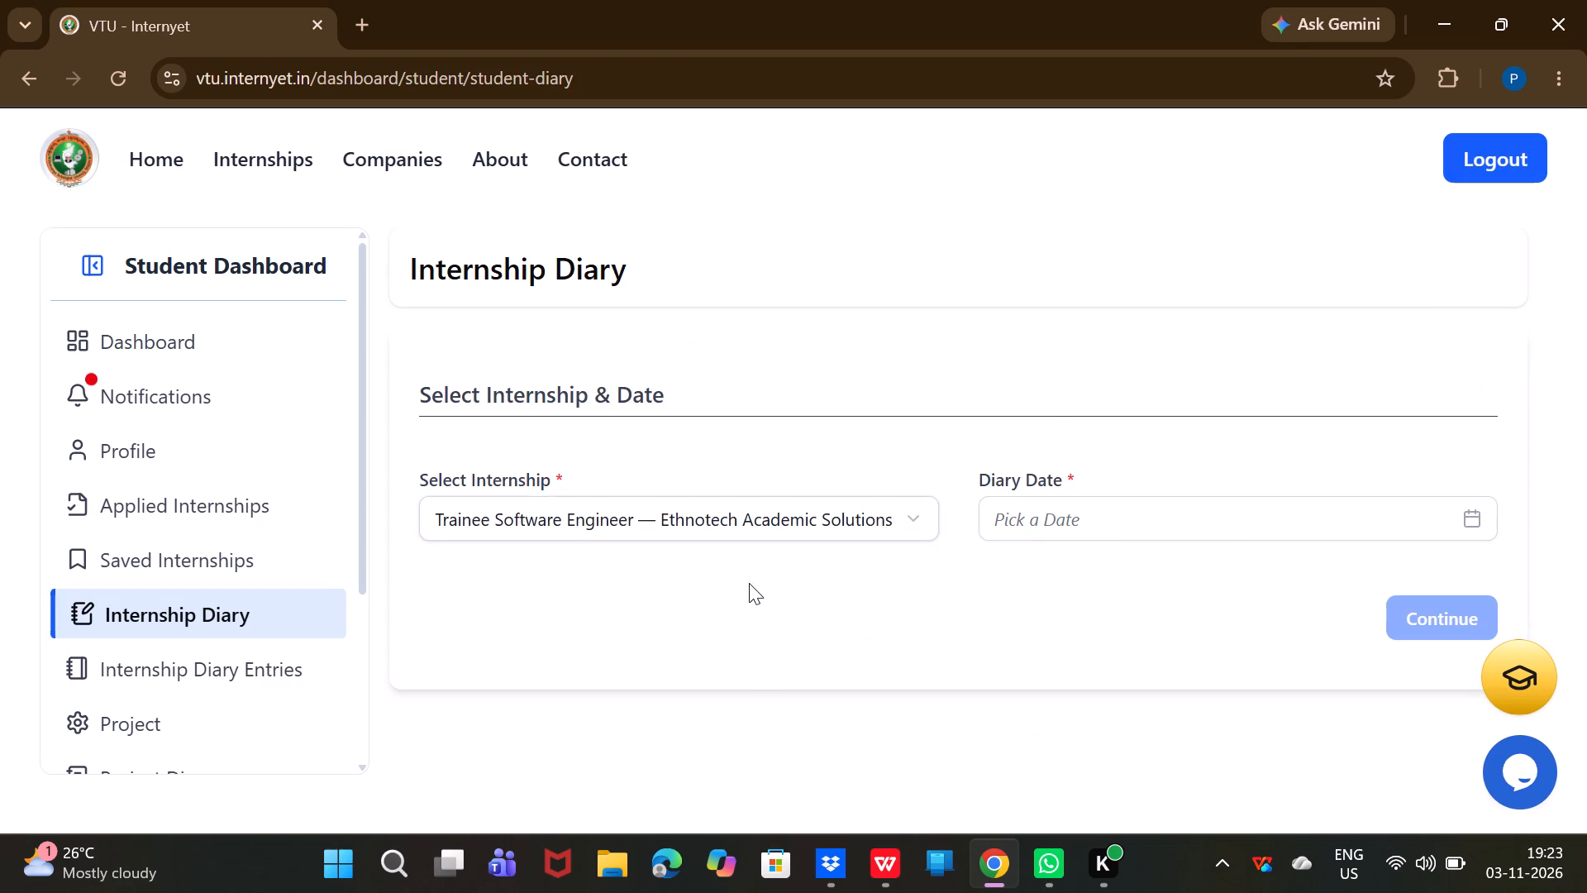
Switch to the reference document in WPS Office and copy the Day 28 Work Summary text.
{"action": "left_click", "coordinate": [881, 872]}
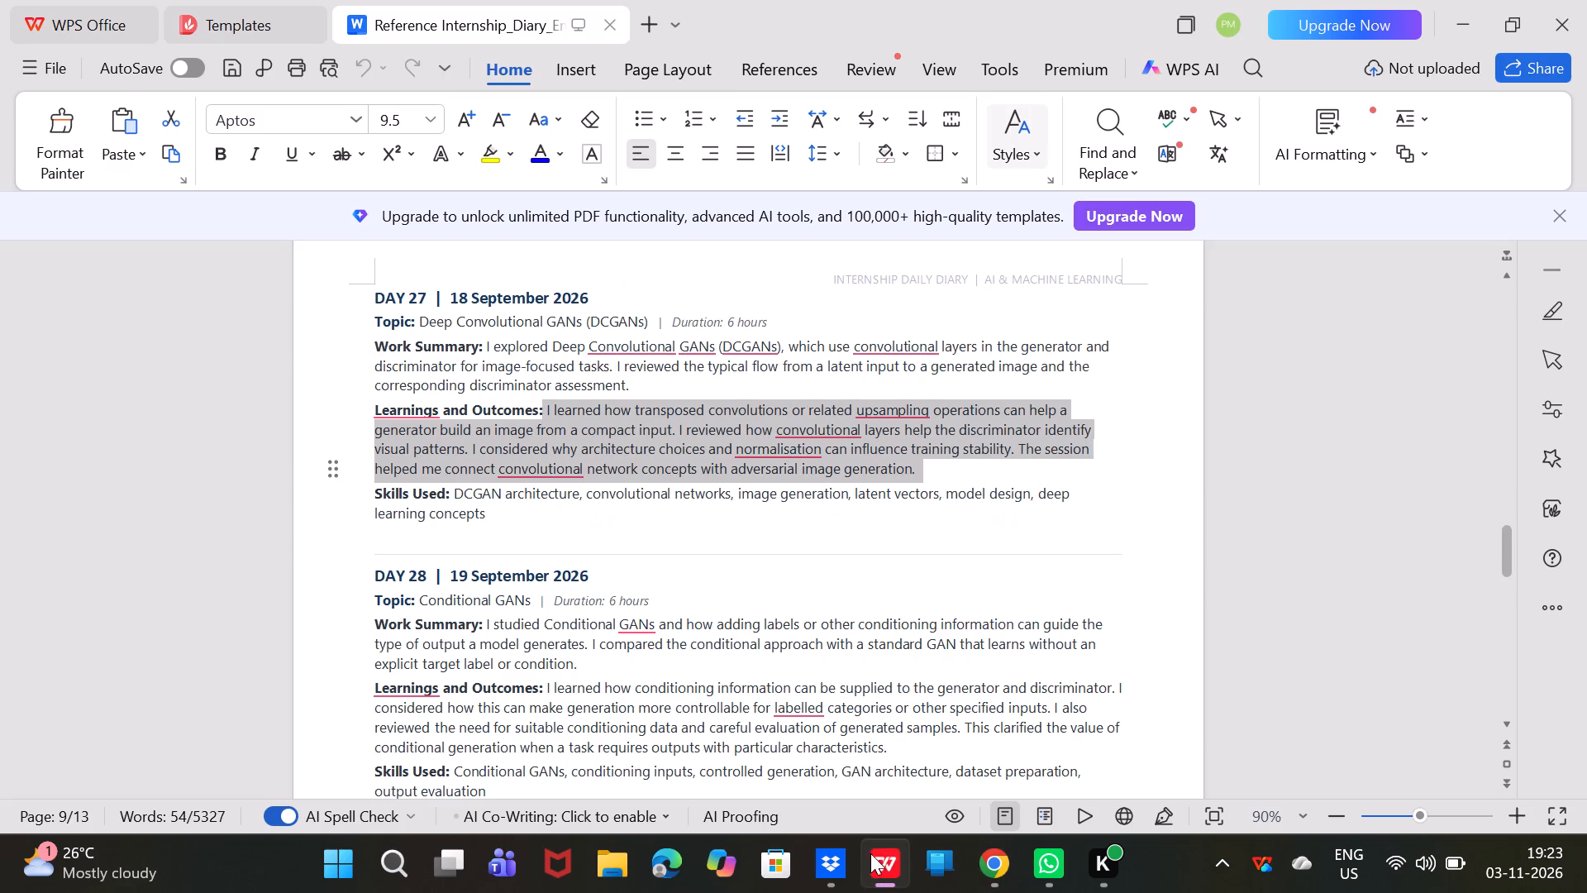
{"action": "scroll", "coordinate": [725, 571], "scroll_direction": "down", "scroll_amount": 3}
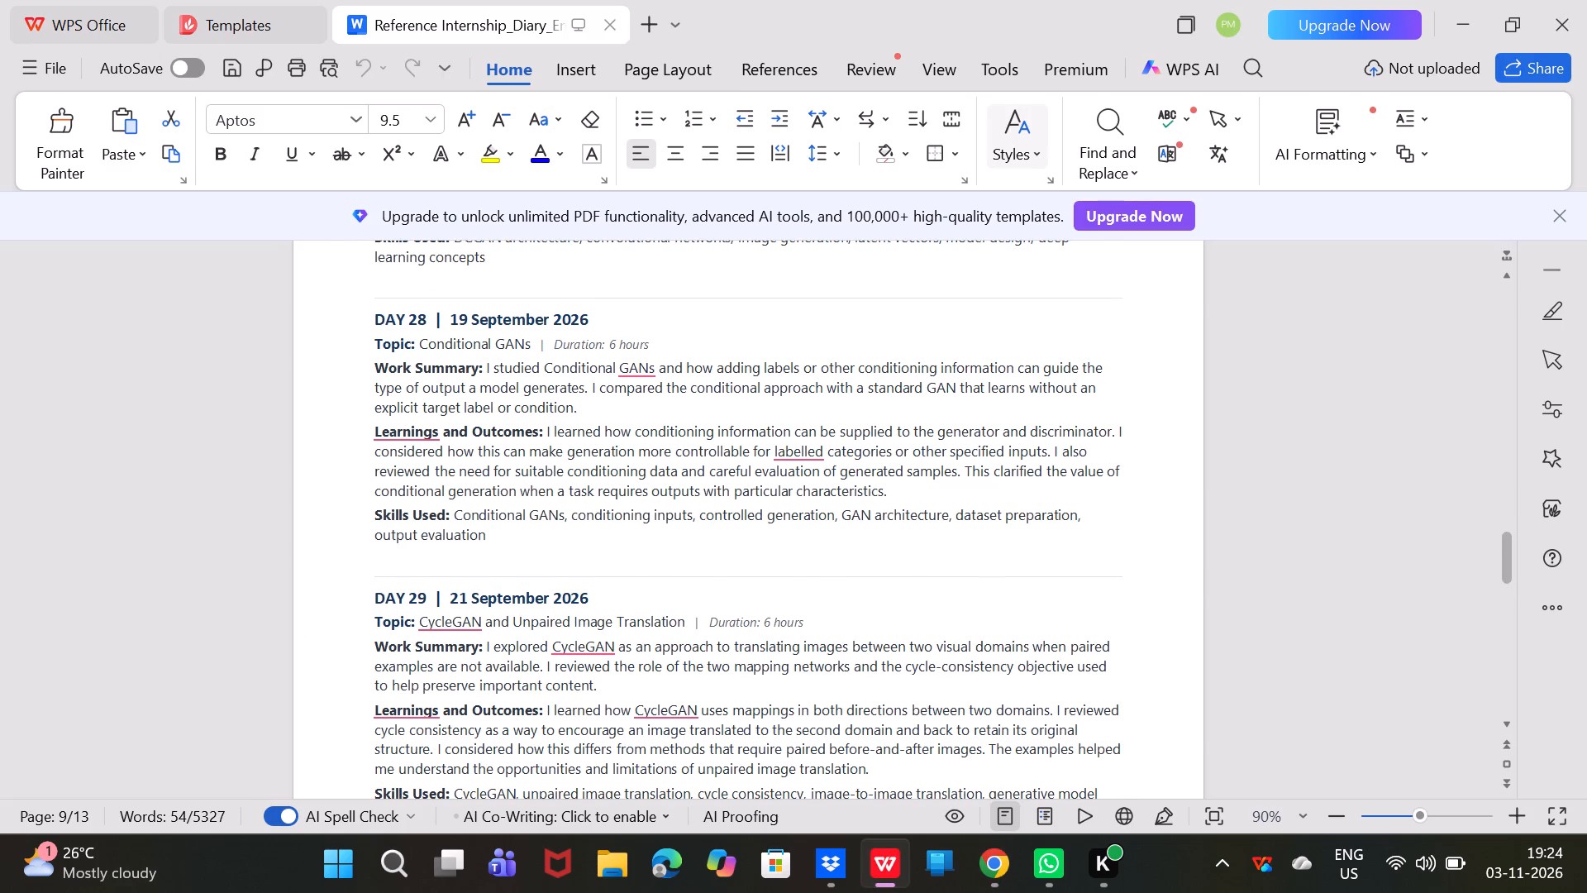
{"action": "left_click_drag", "start_coordinate": [484, 361], "coordinate": [574, 401]}
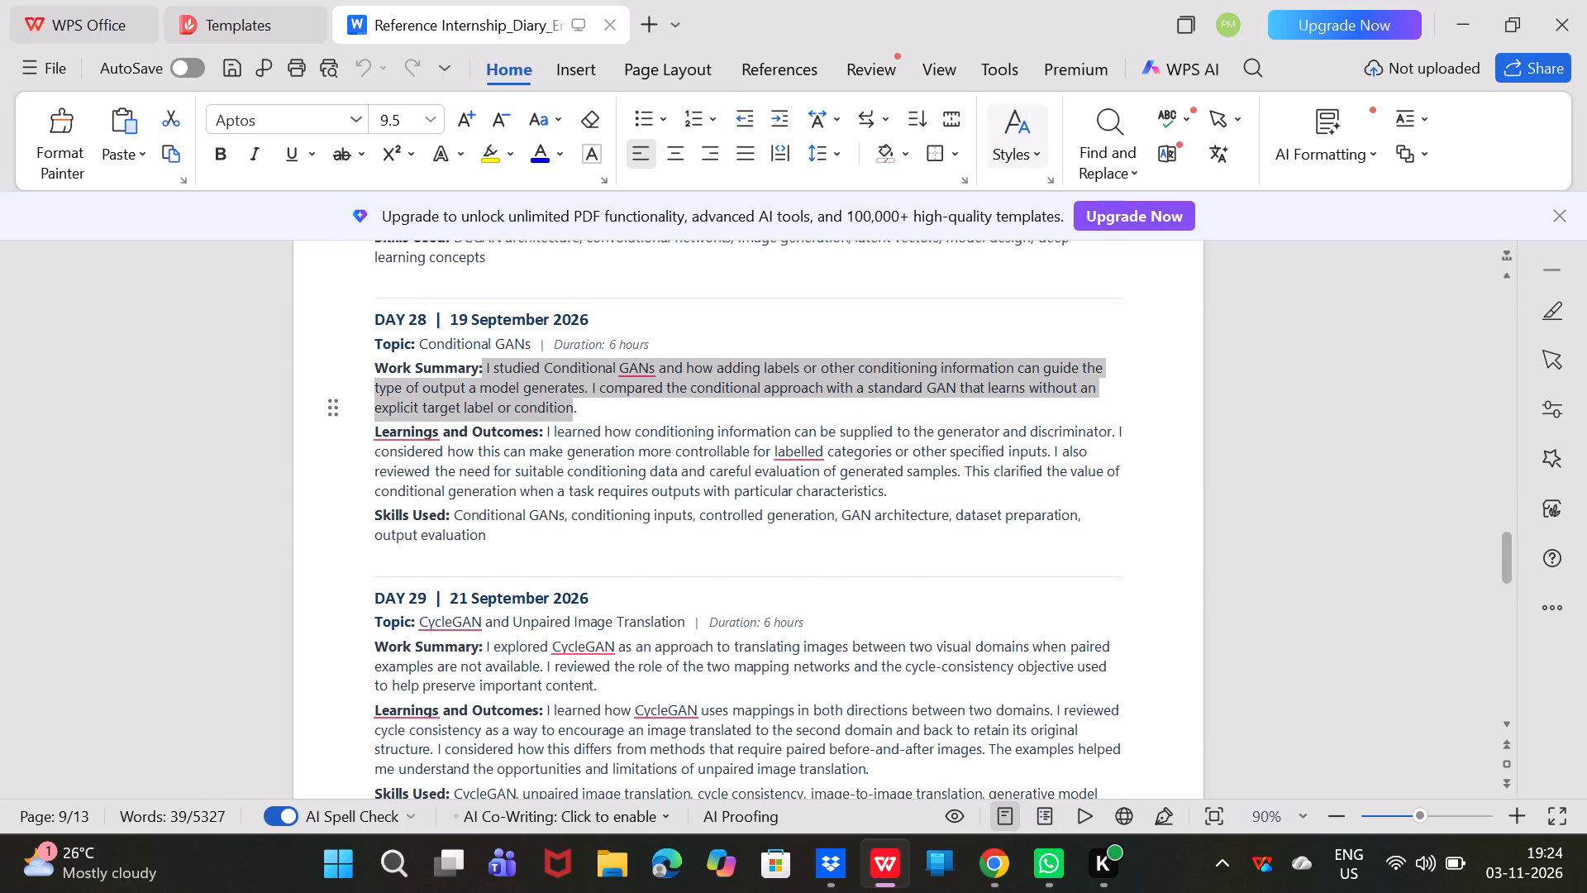
{"action": "left_click_drag", "start_coordinate": [574, 401], "coordinate": [576, 401]}
{"action": "key", "text": "ctrl+c"}
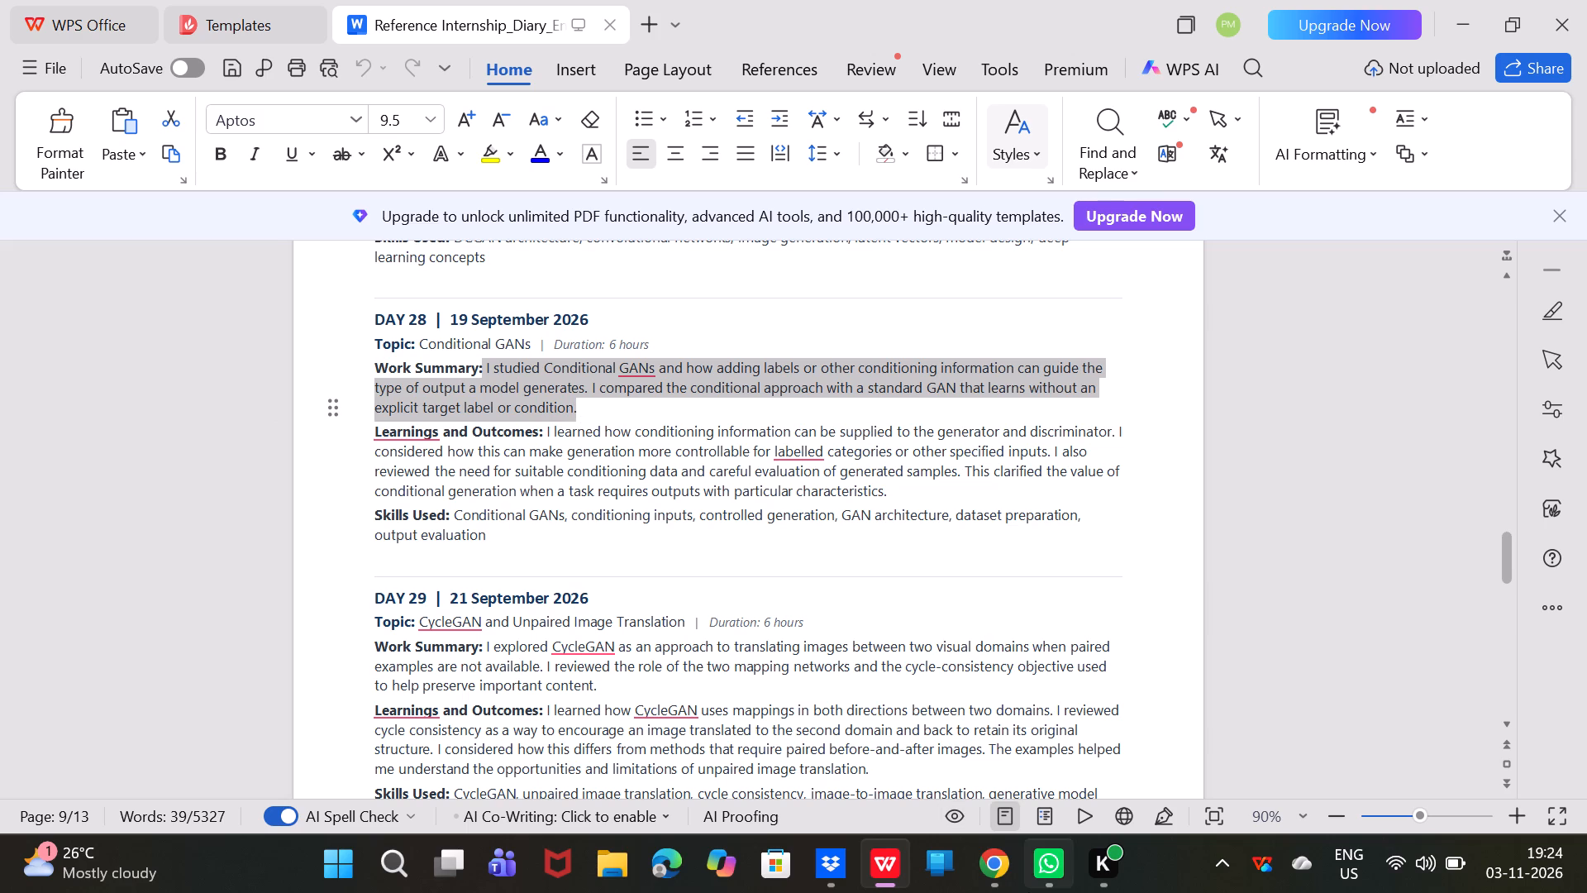
Back in Chrome, set the diary date to 19 September 2026 and continue to the entry form.
{"action": "left_click", "coordinate": [994, 864]}
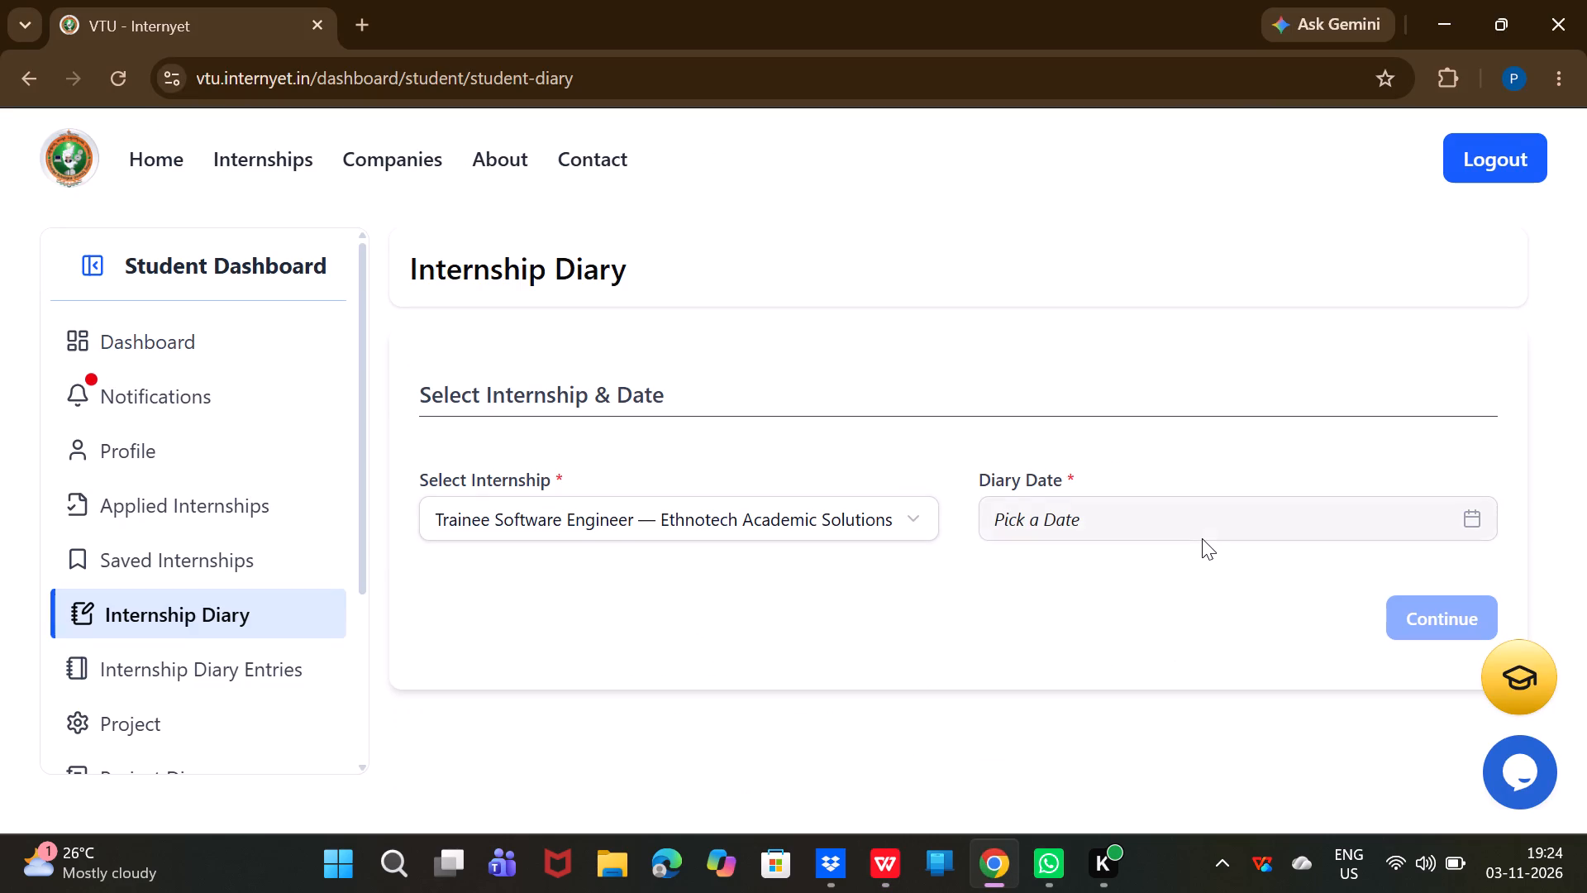
{"action": "left_click", "coordinate": [1202, 538]}
{"action": "left_click", "coordinate": [1303, 157]}
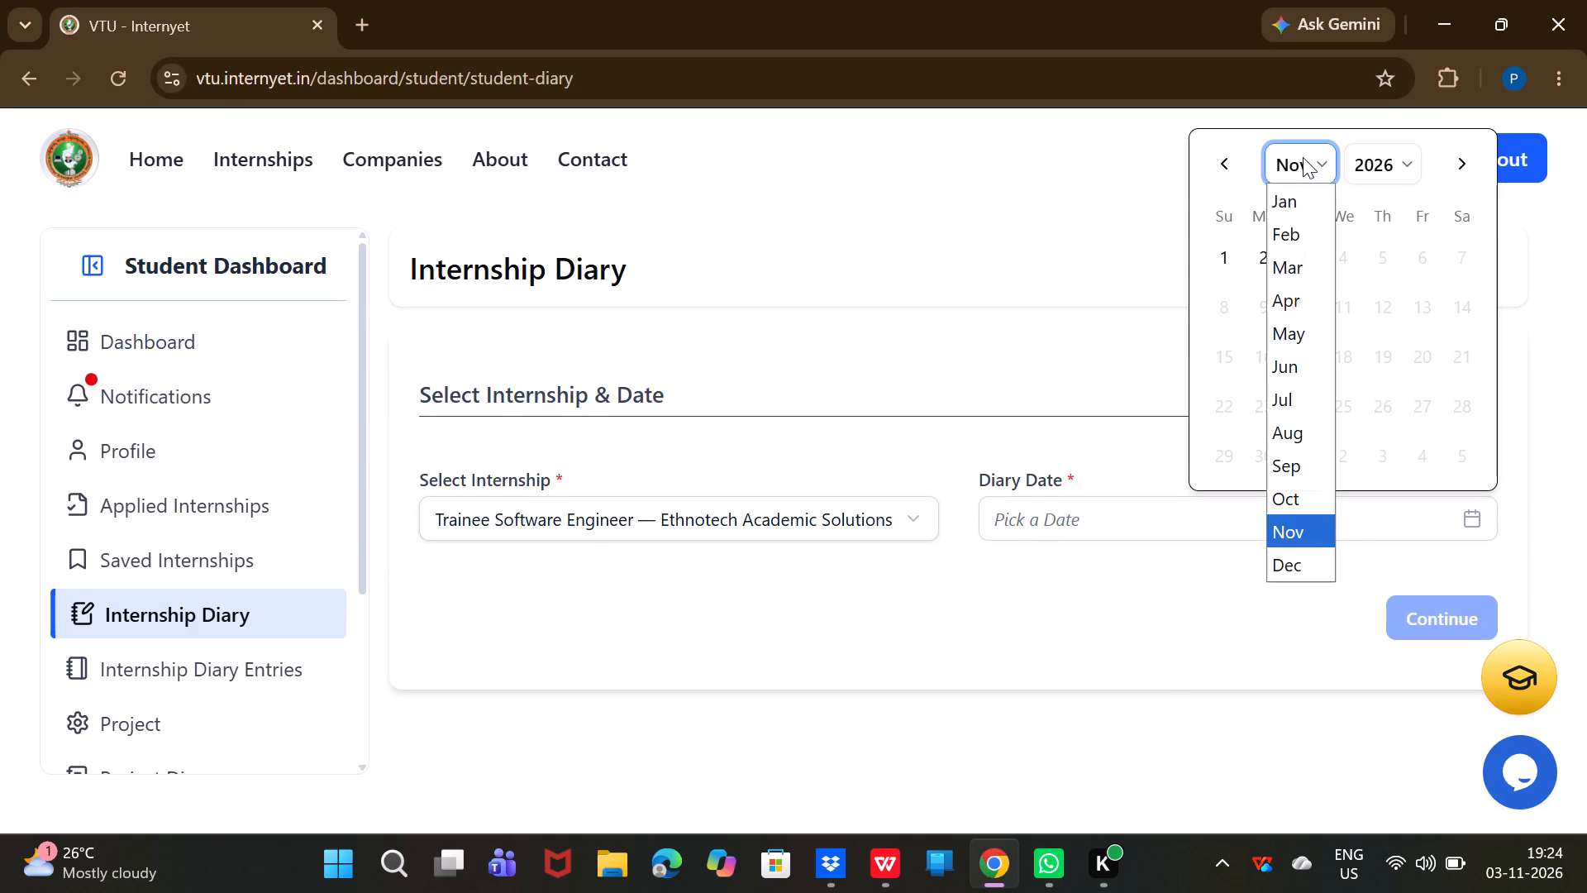
{"action": "left_click", "coordinate": [1322, 474]}
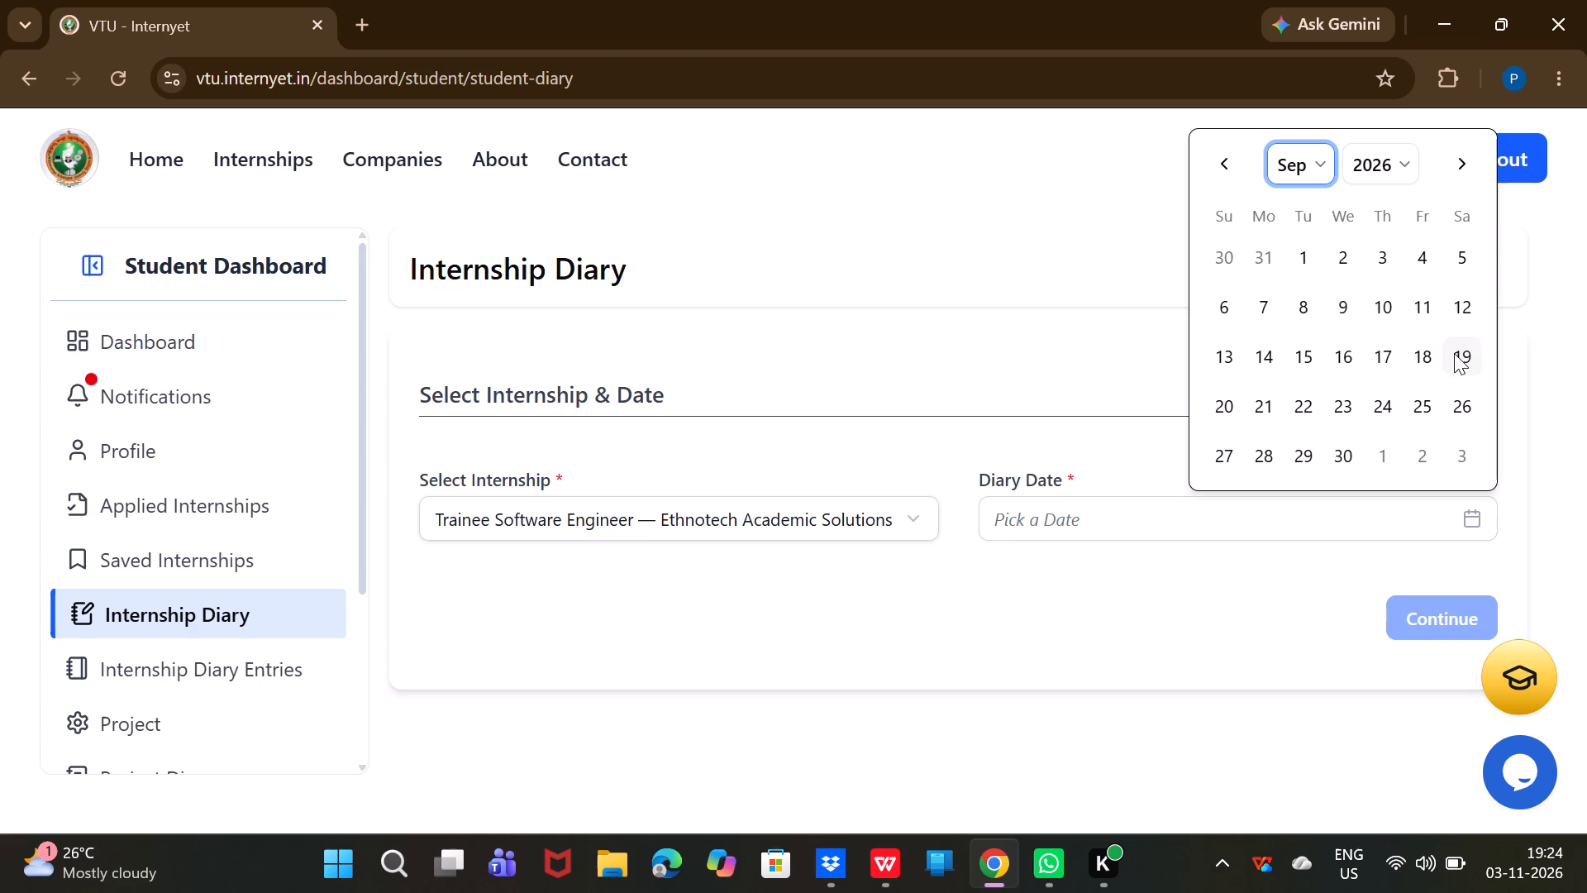
{"action": "left_click", "coordinate": [1454, 353]}
{"action": "left_click", "coordinate": [1471, 623]}
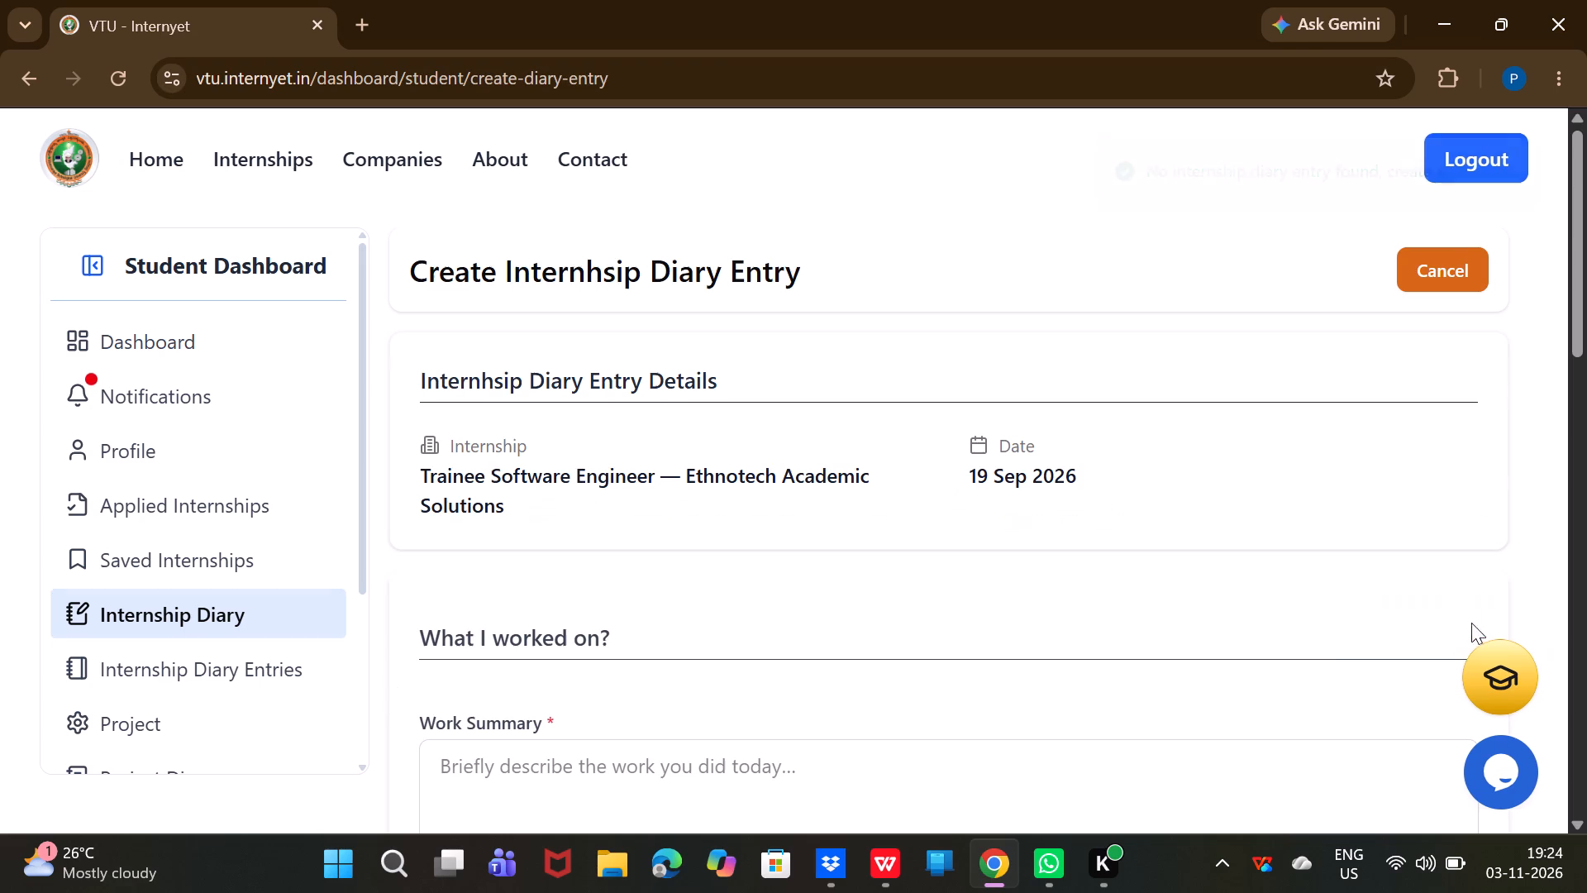
Paste the copied Day 28 text into the Work Summary field and set Hours worked to 6.
{"action": "scroll", "coordinate": [893, 513], "scroll_direction": "down", "scroll_amount": 2}
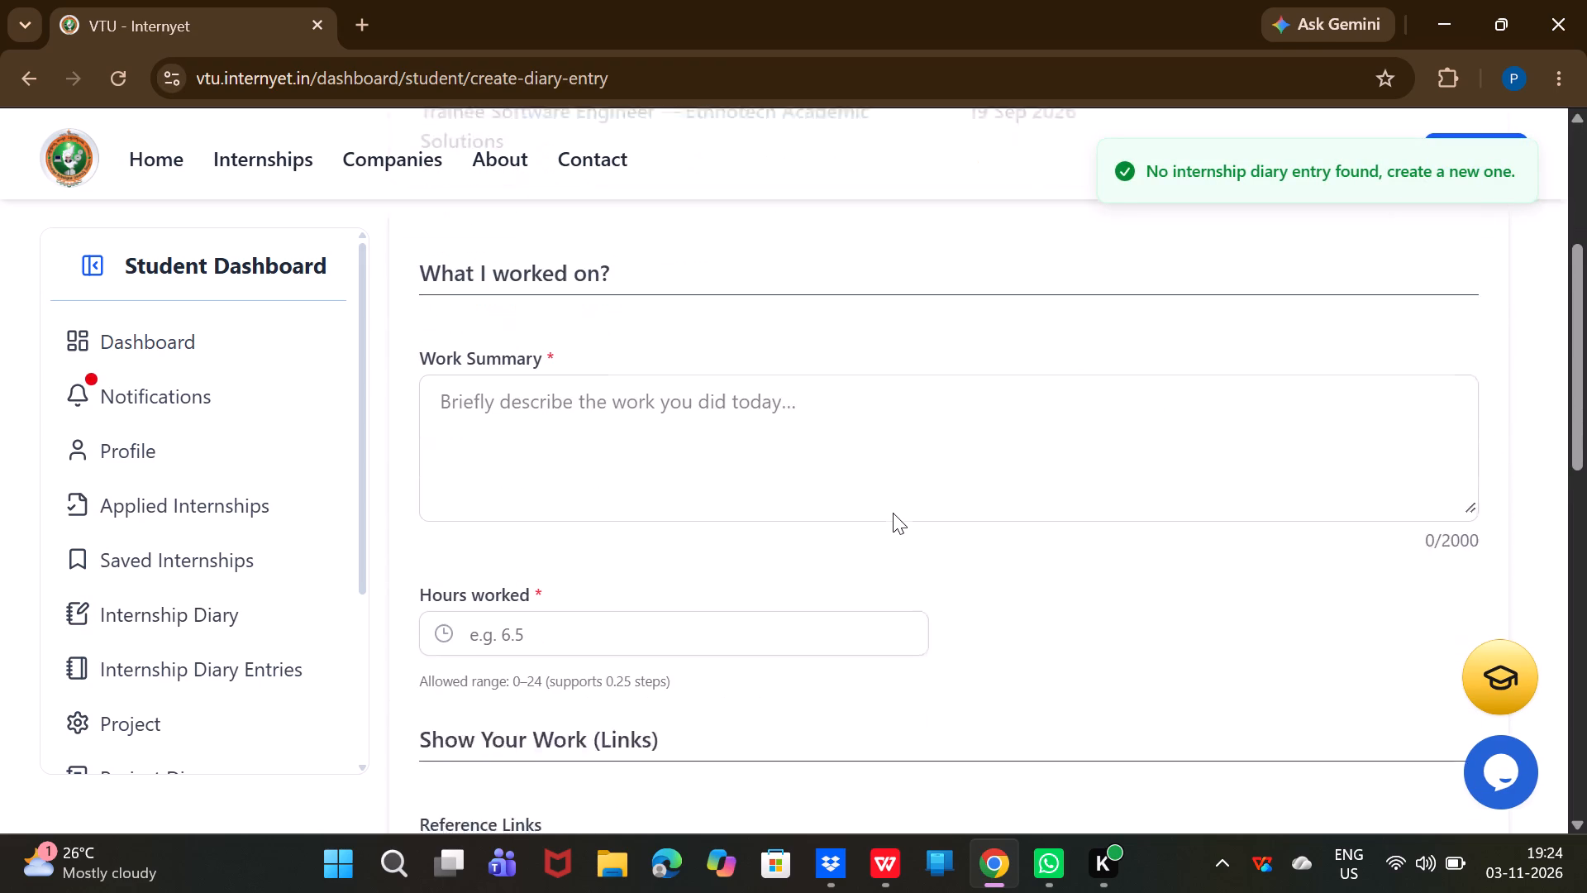
{"action": "scroll", "coordinate": [893, 513], "scroll_direction": "down", "scroll_amount": 1}
{"action": "left_click", "coordinate": [832, 418]}
{"action": "key", "text": "ctrl+v"}
{"action": "scroll", "coordinate": [832, 418], "scroll_direction": "down", "scroll_amount": 1}
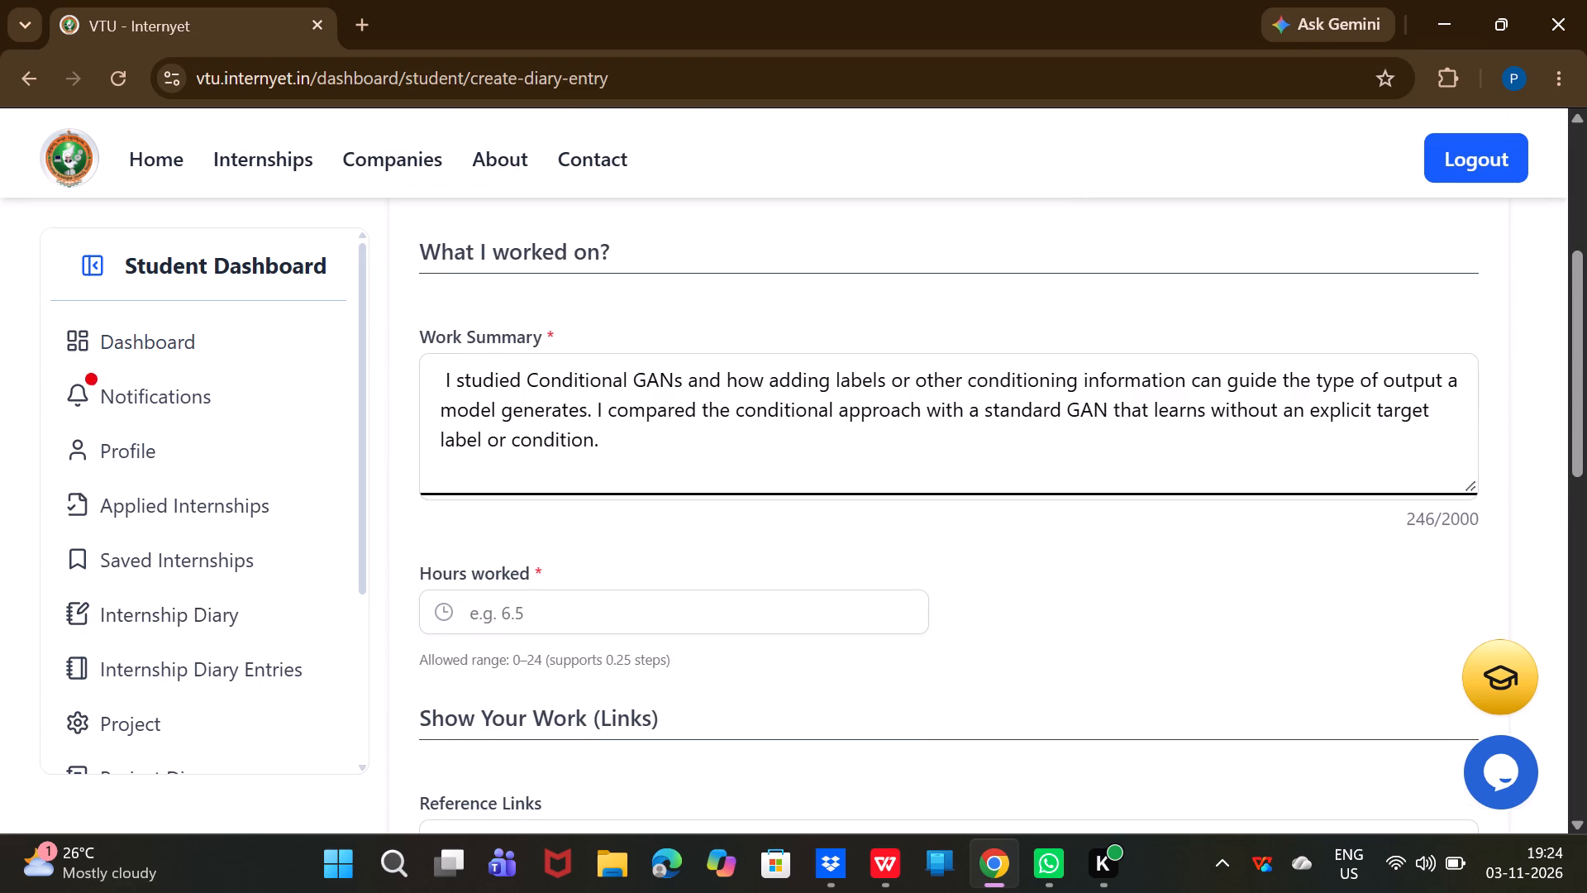
{"action": "scroll", "coordinate": [832, 418], "scroll_direction": "down", "scroll_amount": 1}
{"action": "left_click", "coordinate": [823, 361]}
{"action": "key", "text": "6"}
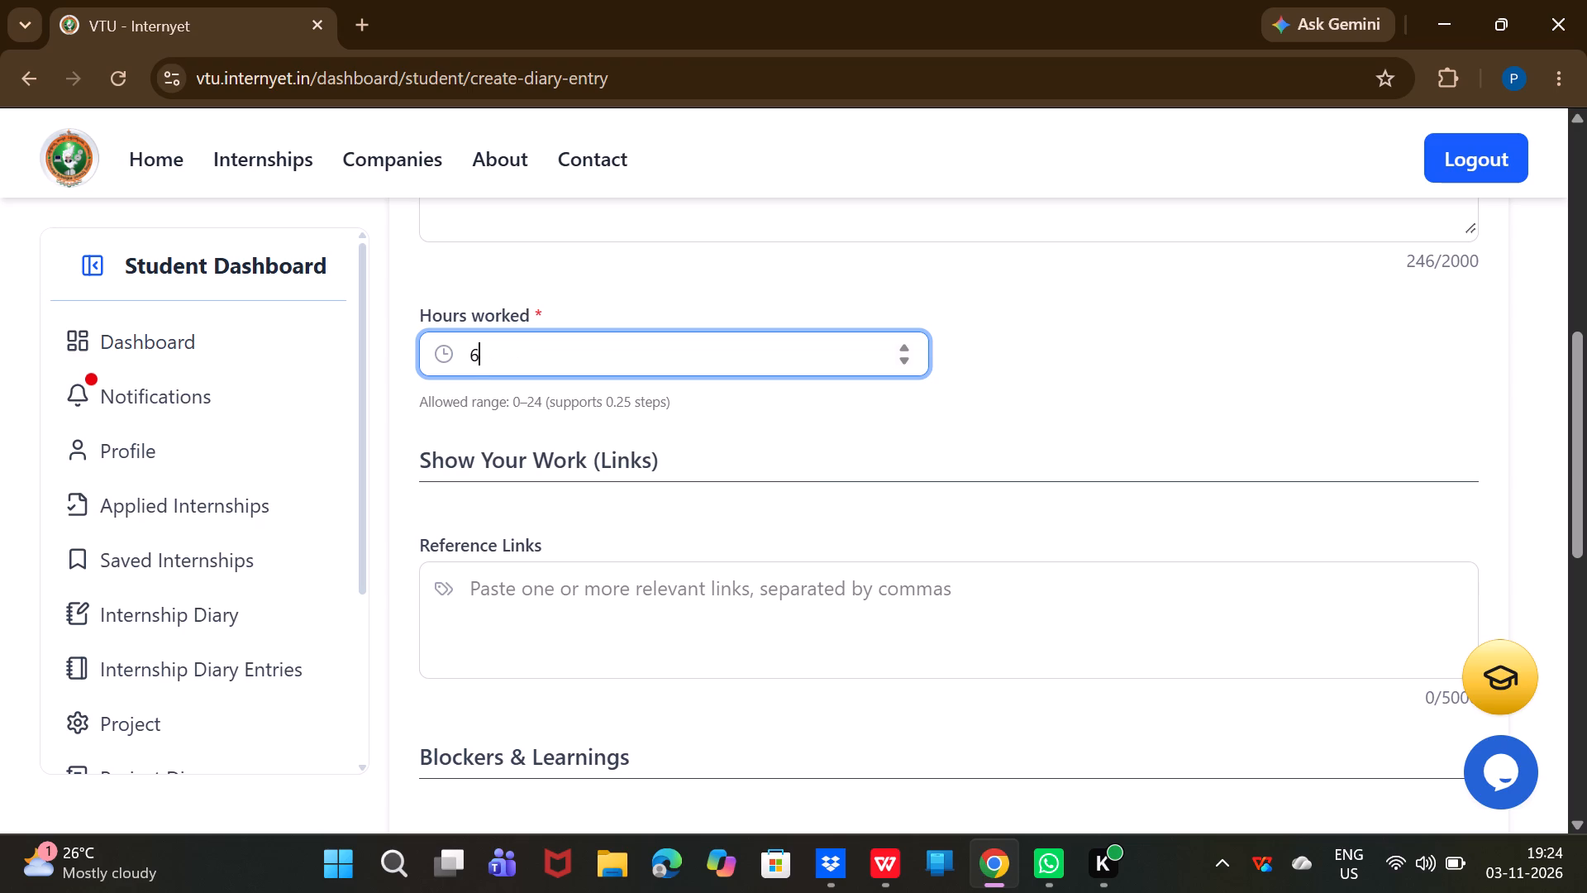
Copy the Day 28 Learnings and Outcomes text from the WPS Office document into the Learnings / Outcomes field in Chrome.
{"action": "scroll", "coordinate": [809, 546], "scroll_direction": "down", "scroll_amount": 4}
{"action": "left_click", "coordinate": [809, 546]}
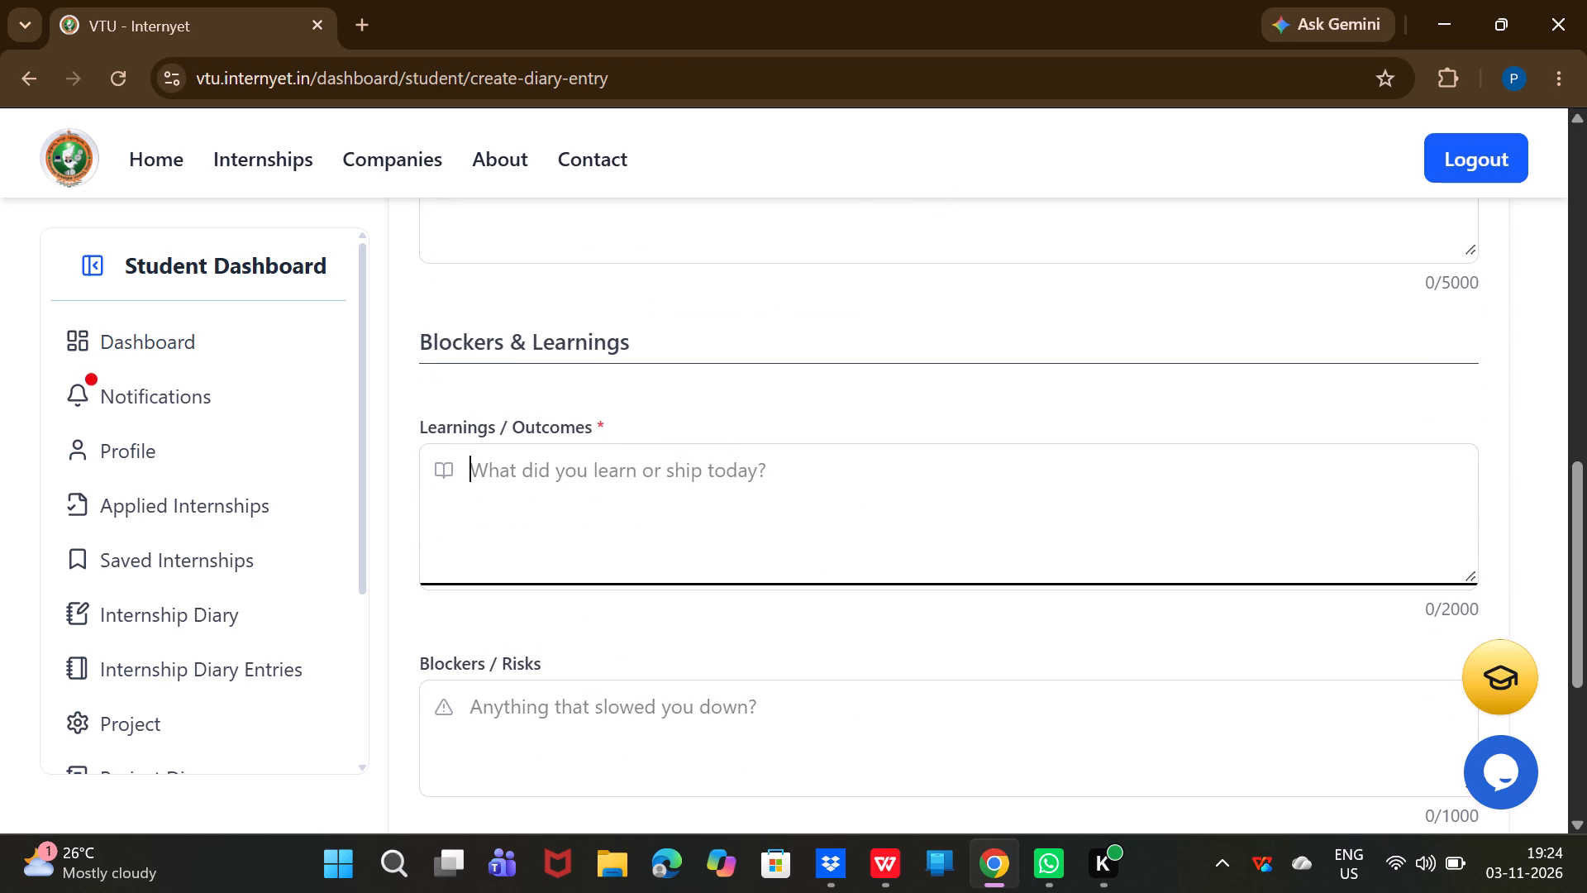
{"action": "left_click", "coordinate": [889, 892]}
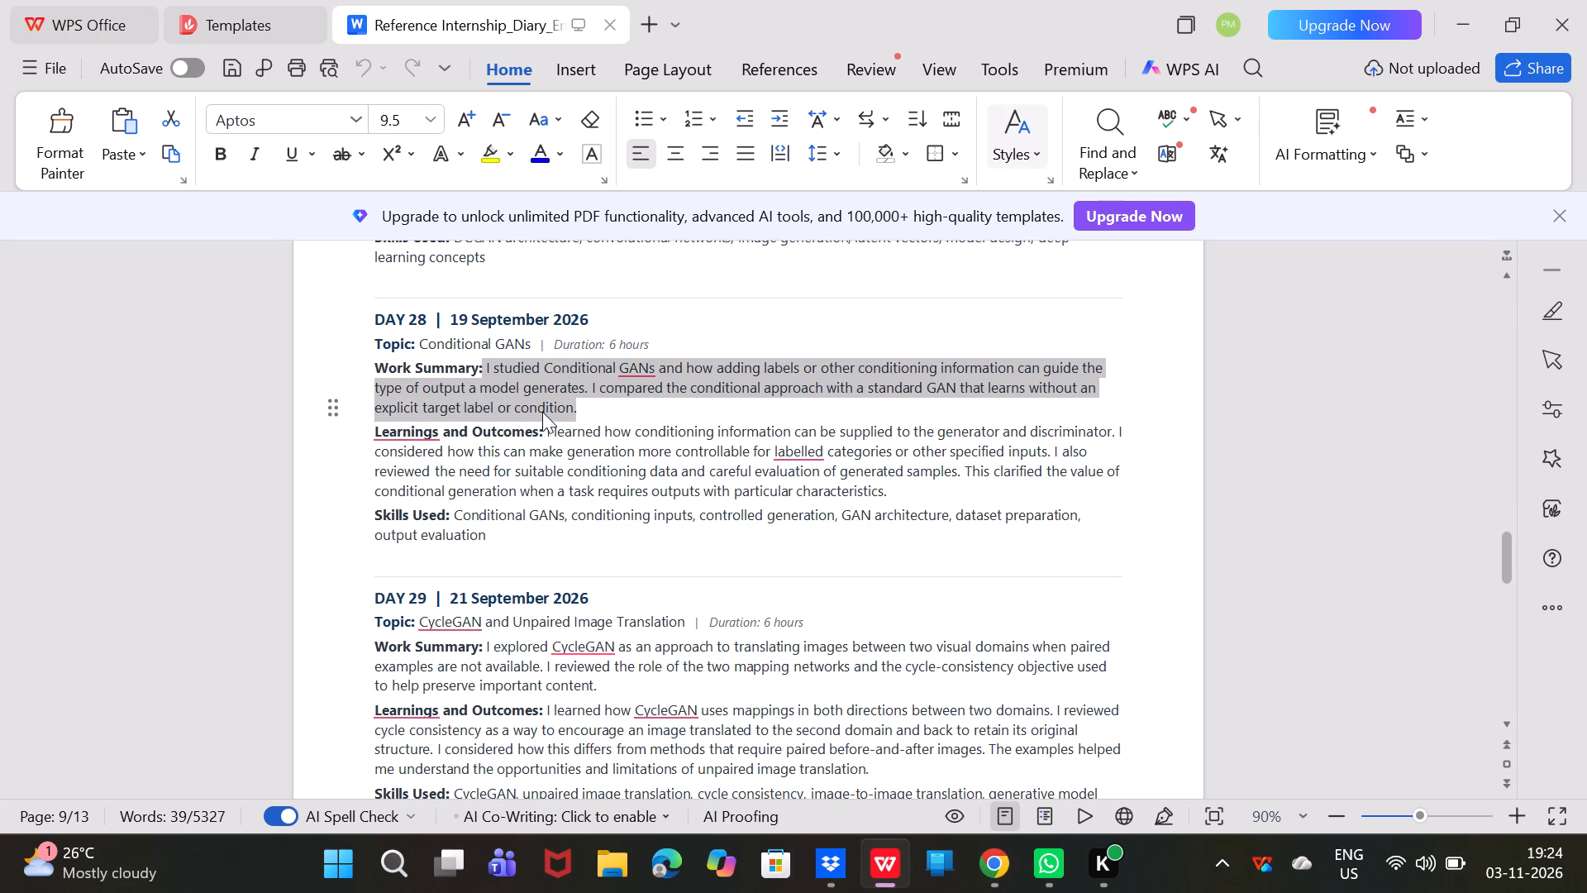
{"action": "left_click_drag", "start_coordinate": [541, 425], "coordinate": [723, 494]}
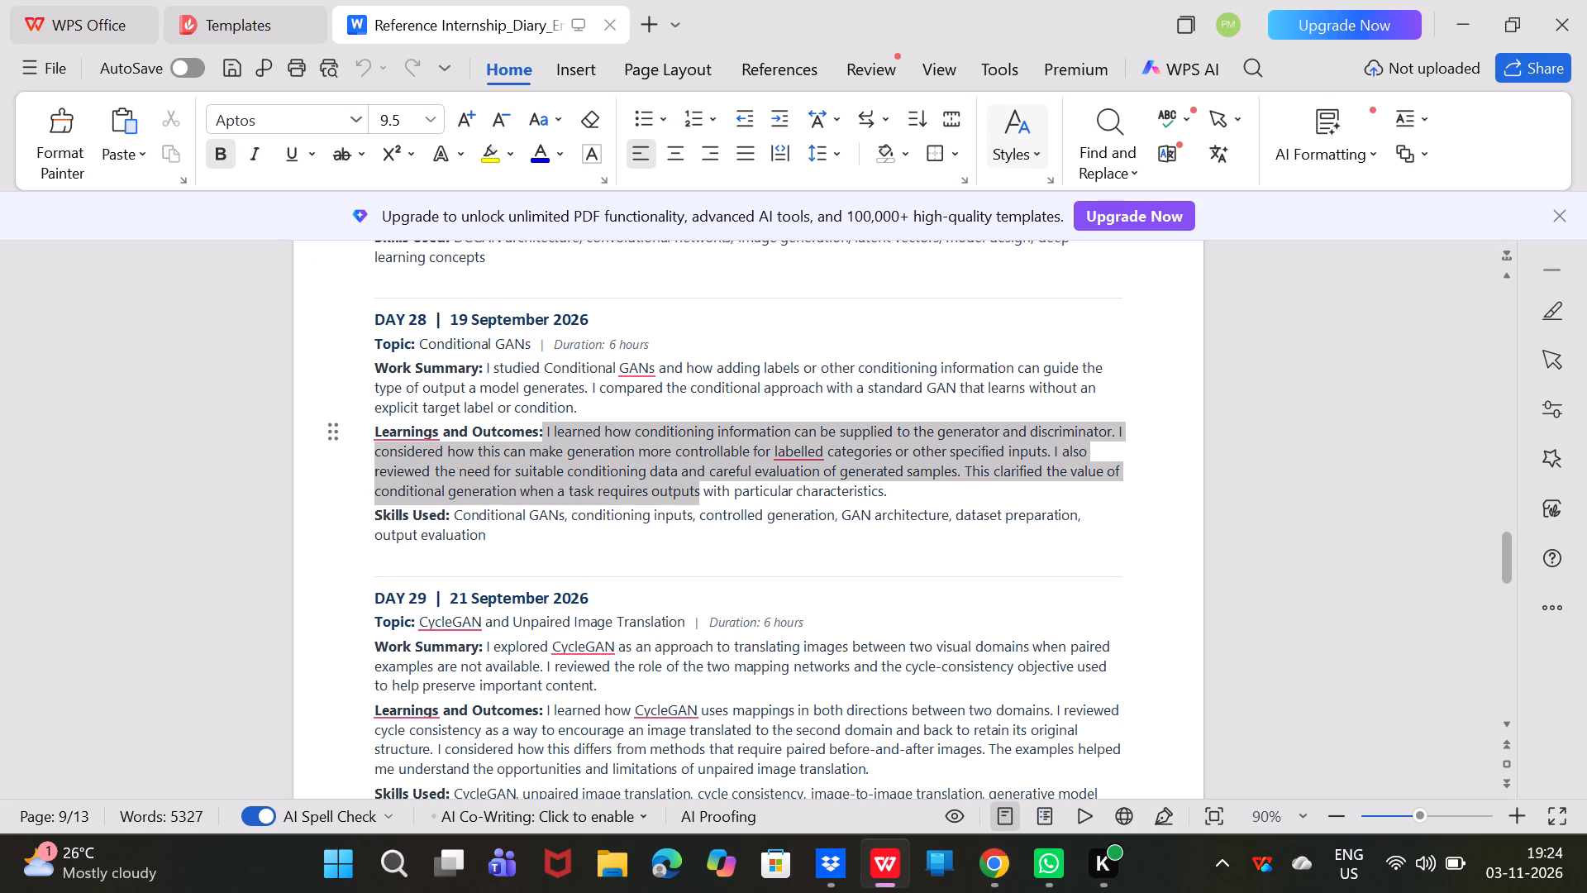
{"action": "left_click_drag", "start_coordinate": [723, 494], "coordinate": [908, 490]}
{"action": "key", "text": "ctrl+c"}
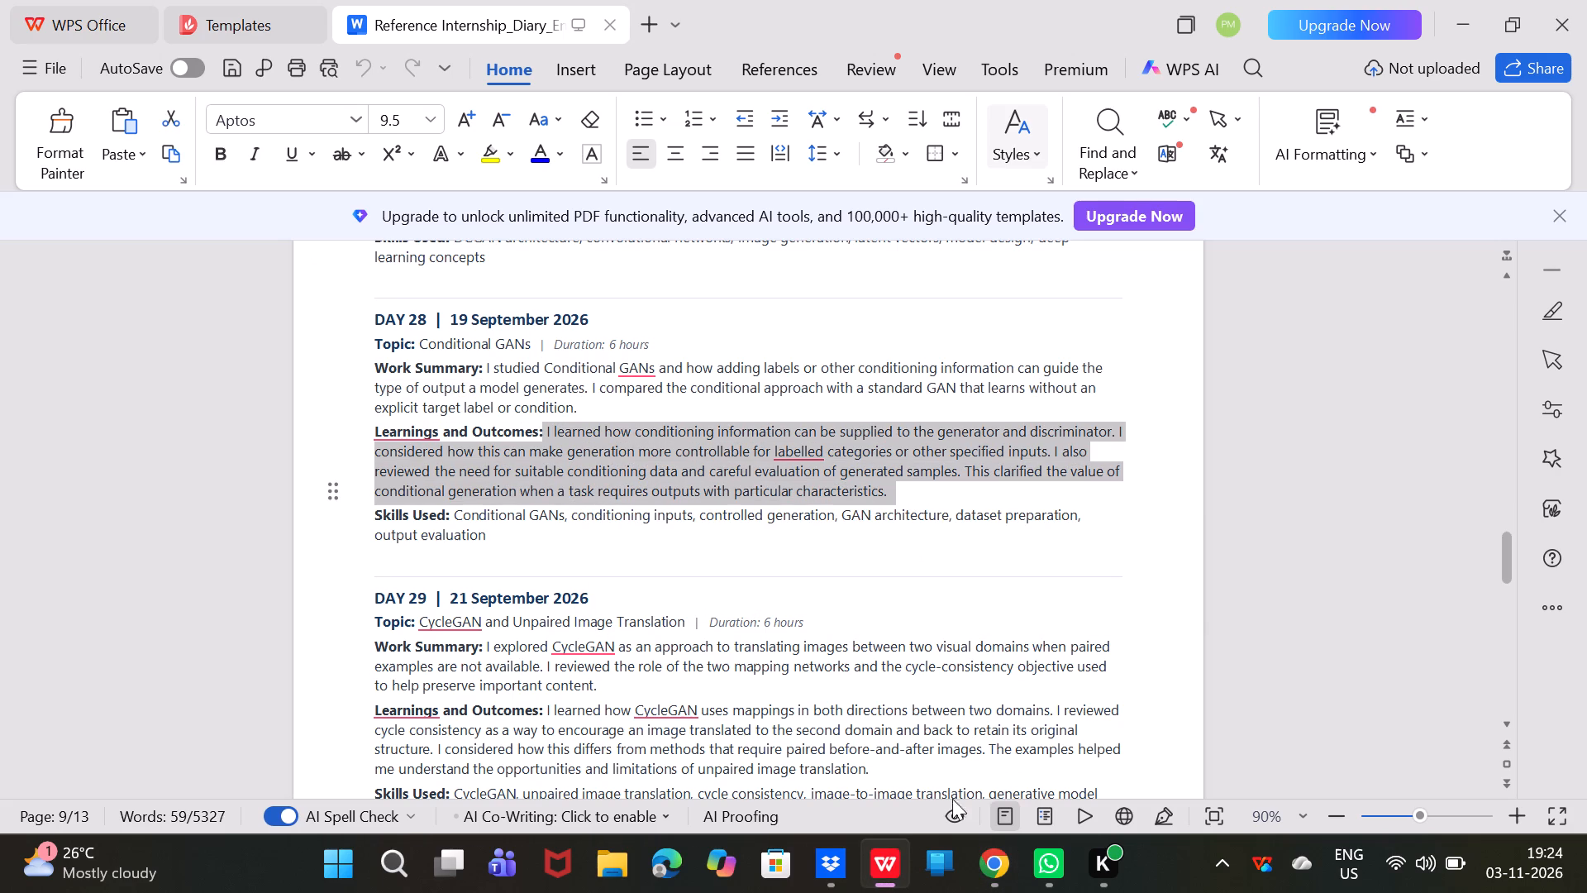
{"action": "left_click", "coordinate": [988, 863]}
{"action": "left_click", "coordinate": [846, 504]}
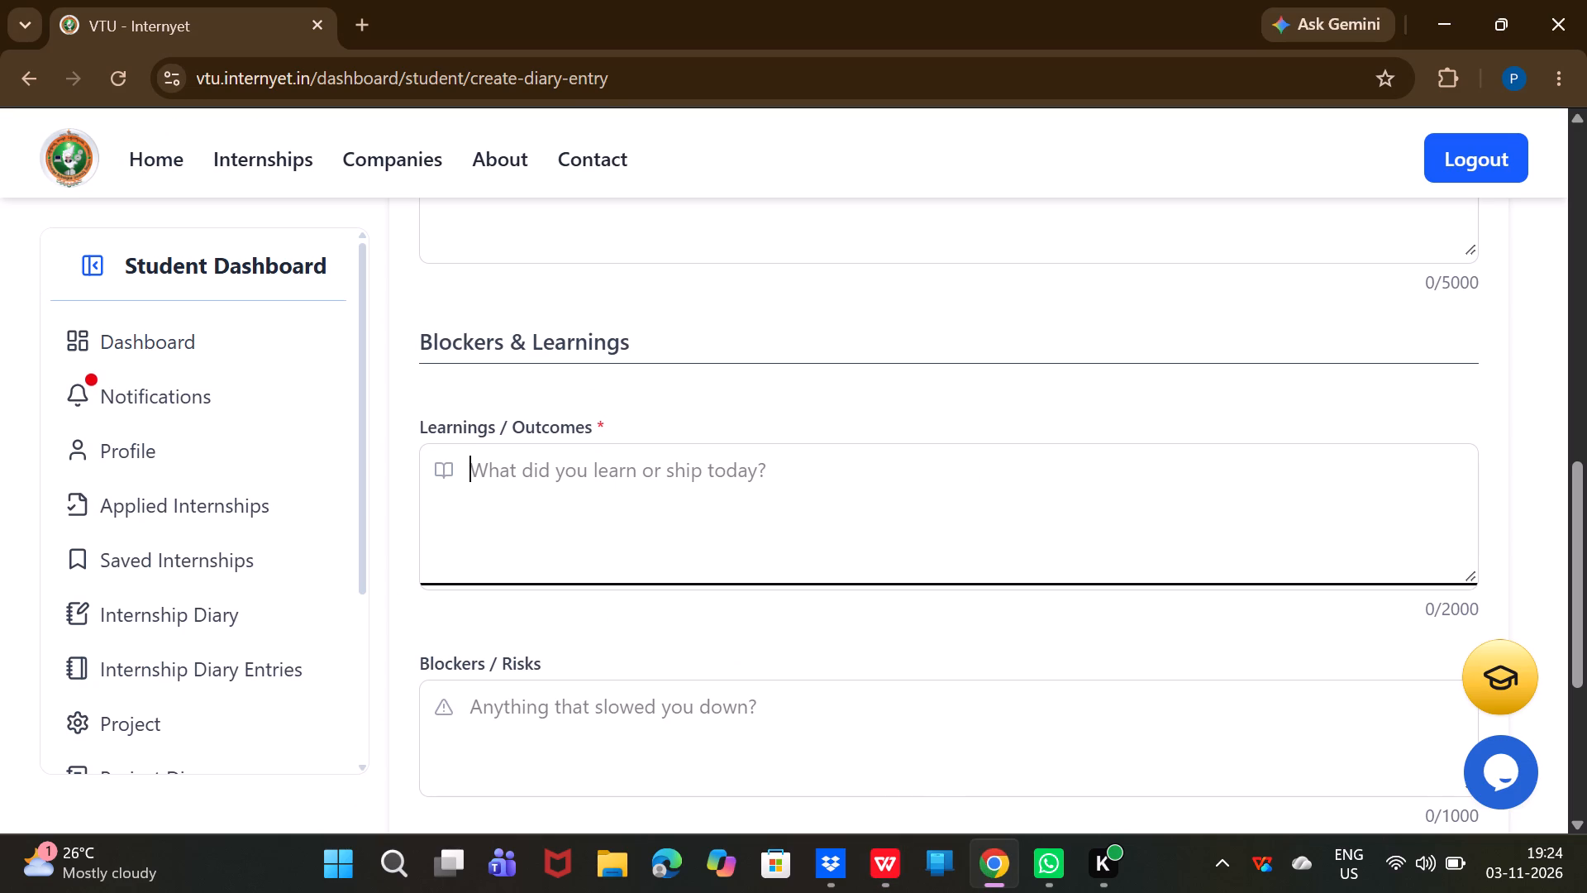
{"action": "key", "text": "ctrl+v"}
Add the Generative ai skill to the 19 September 2026 diary entry and save the entry.
{"action": "scroll", "coordinate": [846, 504], "scroll_direction": "down", "scroll_amount": 4}
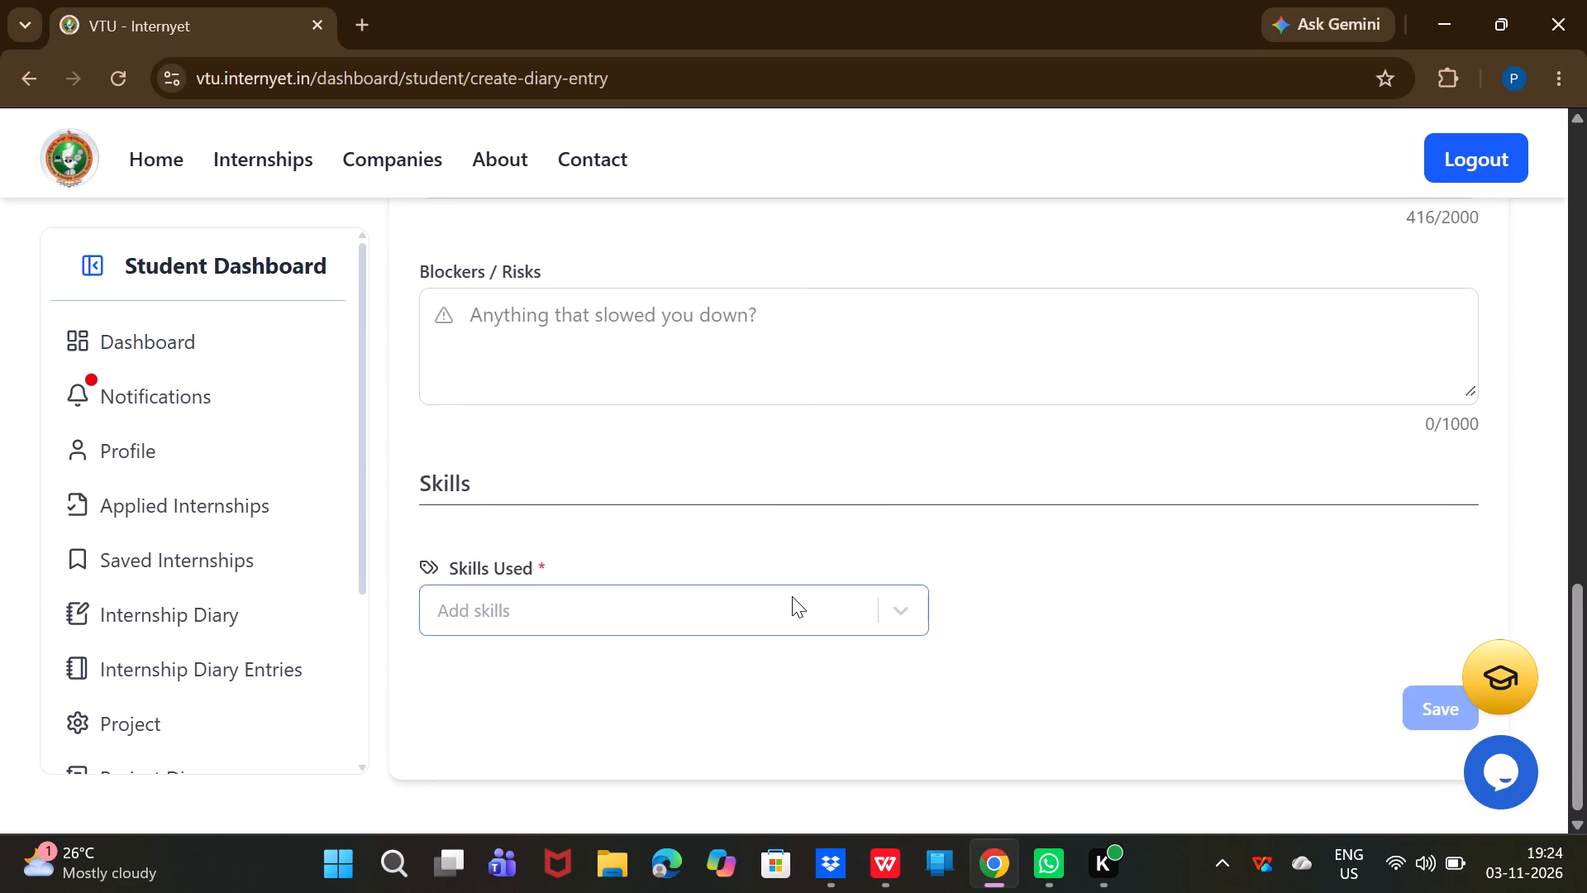
{"action": "left_click", "coordinate": [792, 596]}
{"action": "type", "text": "gene"}
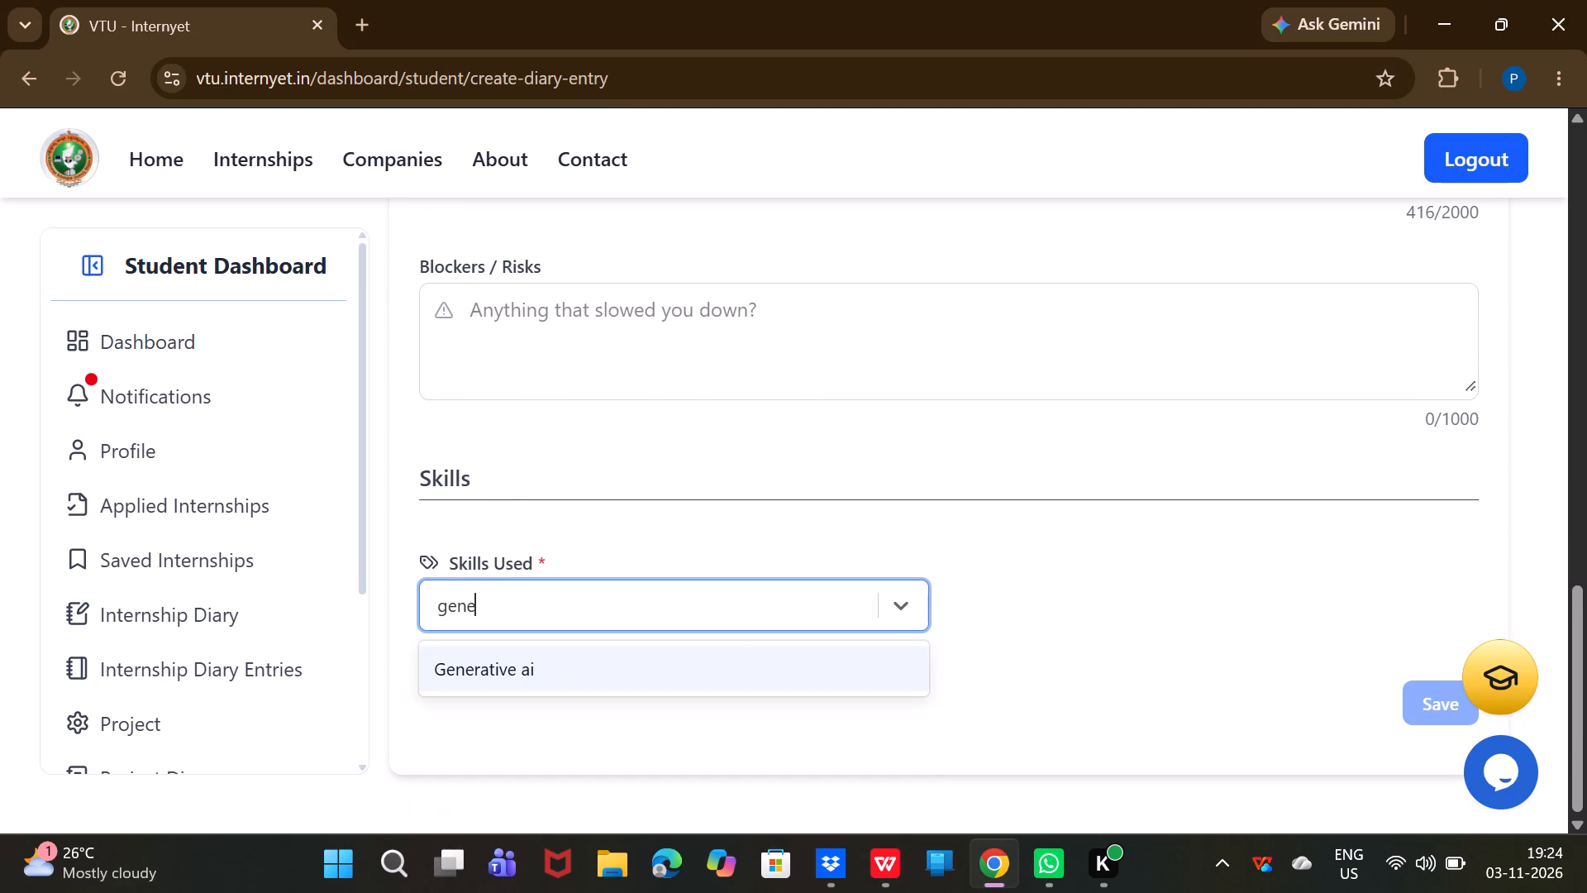
{"action": "left_click", "coordinate": [813, 662]}
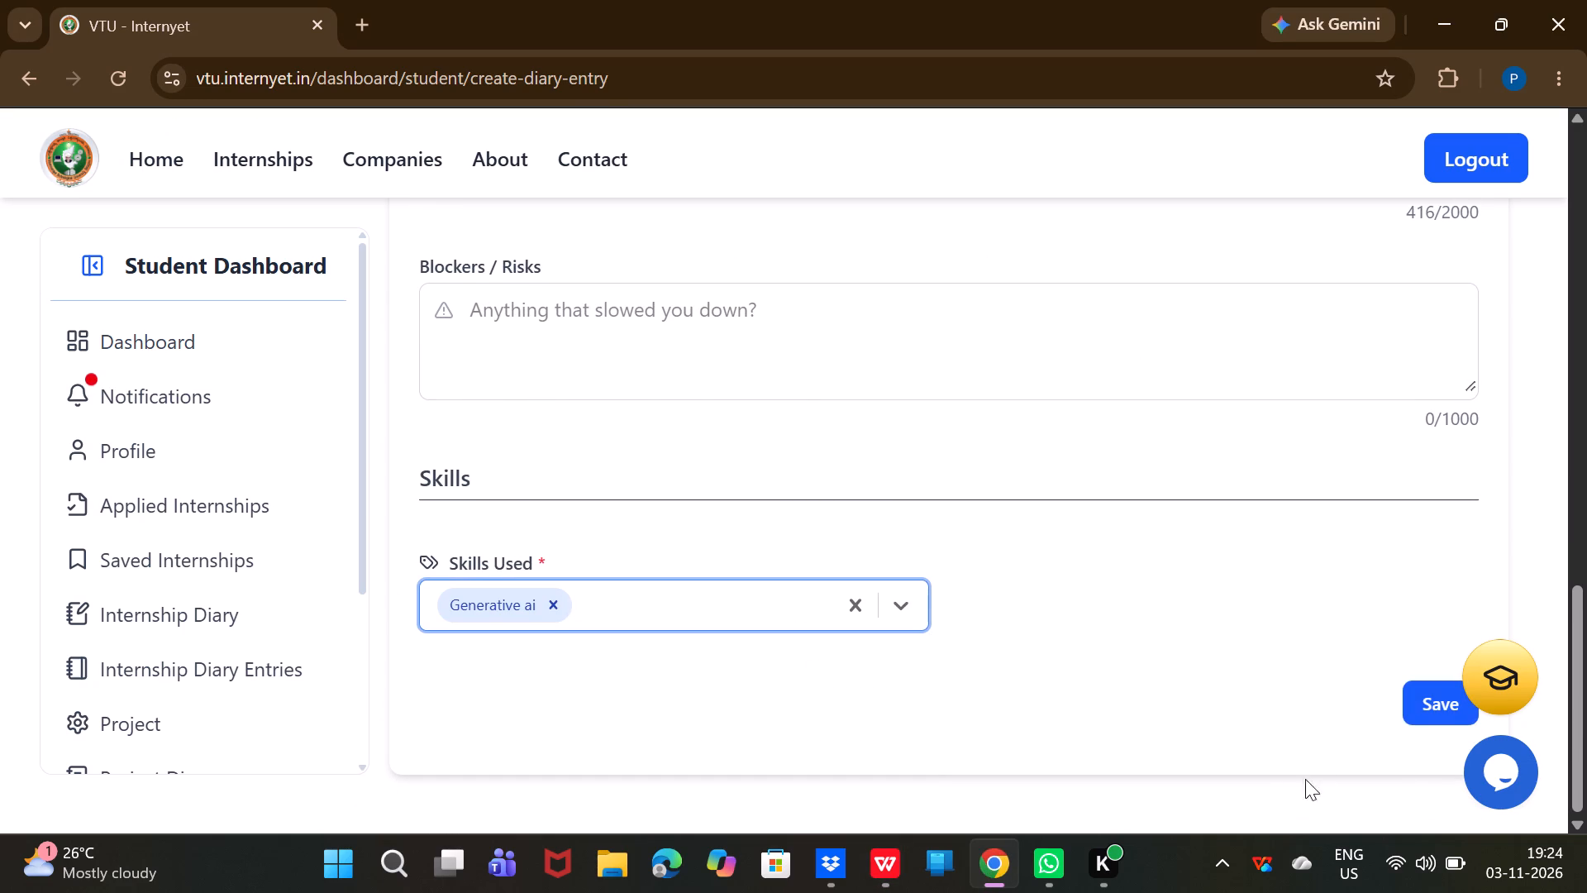
{"action": "left_click", "coordinate": [1448, 709]}
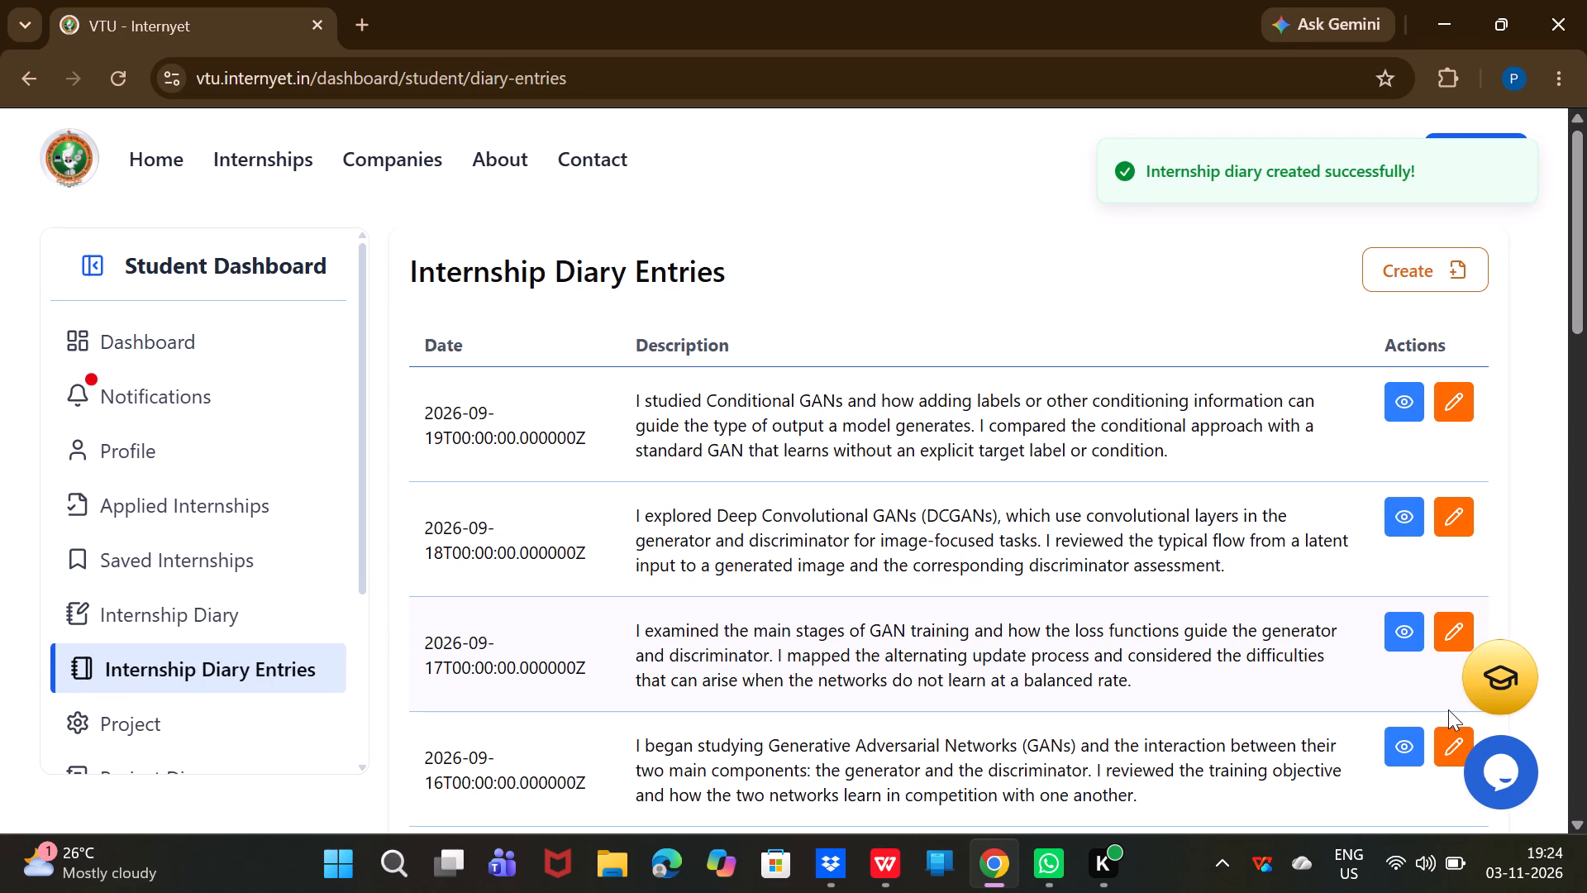
Start another diary entry, and copy the Day 29 Work Summary text from the reference document in WPS Office.
{"action": "left_click", "coordinate": [1437, 280]}
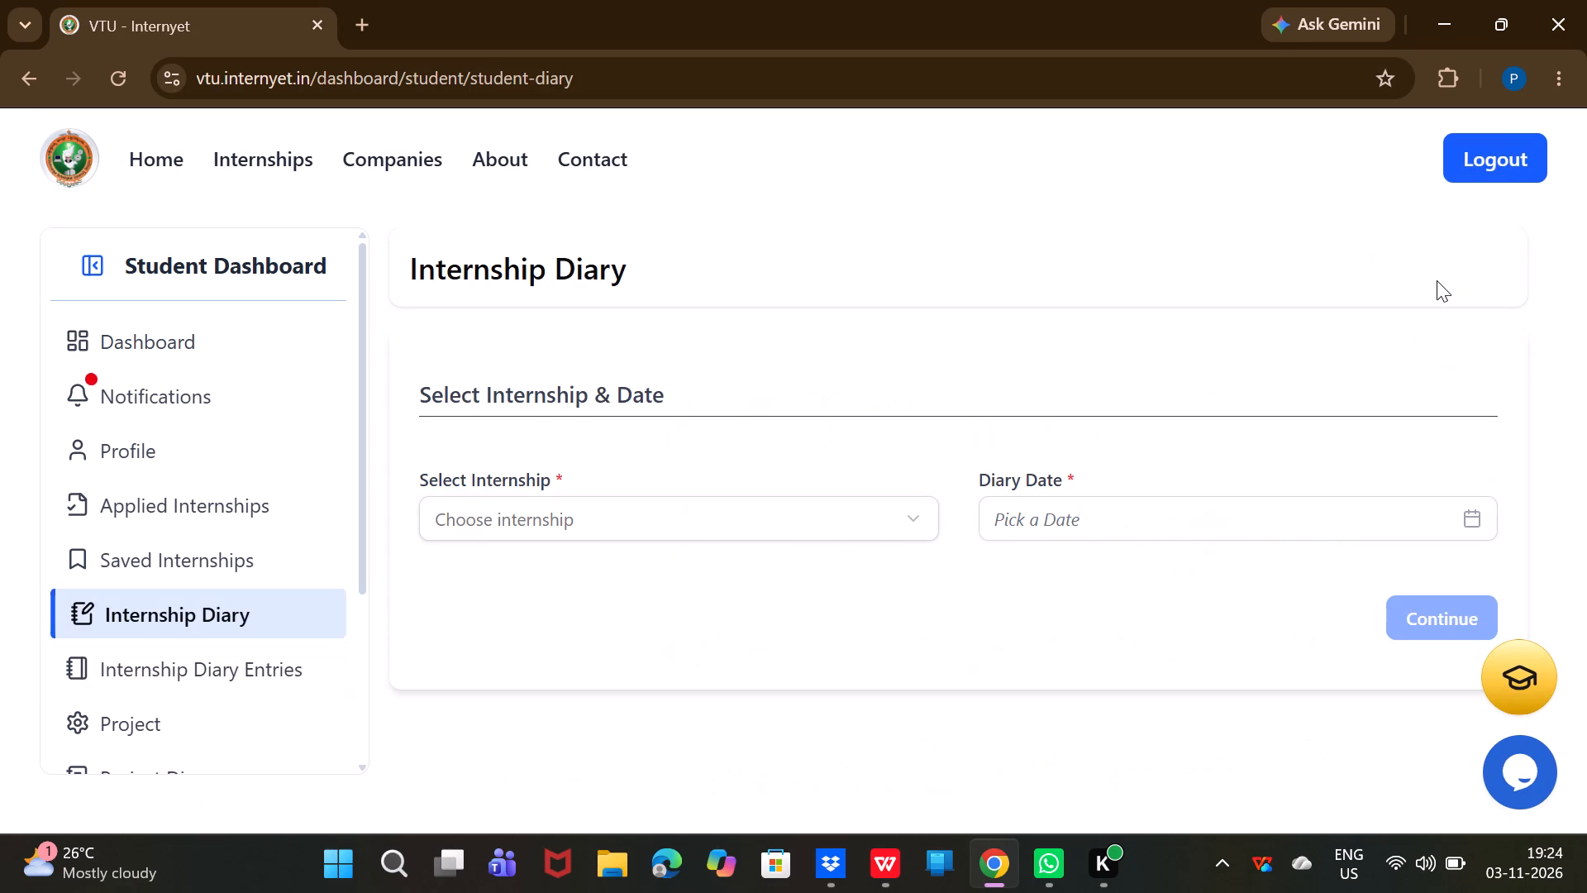
{"action": "left_click", "coordinate": [901, 518]}
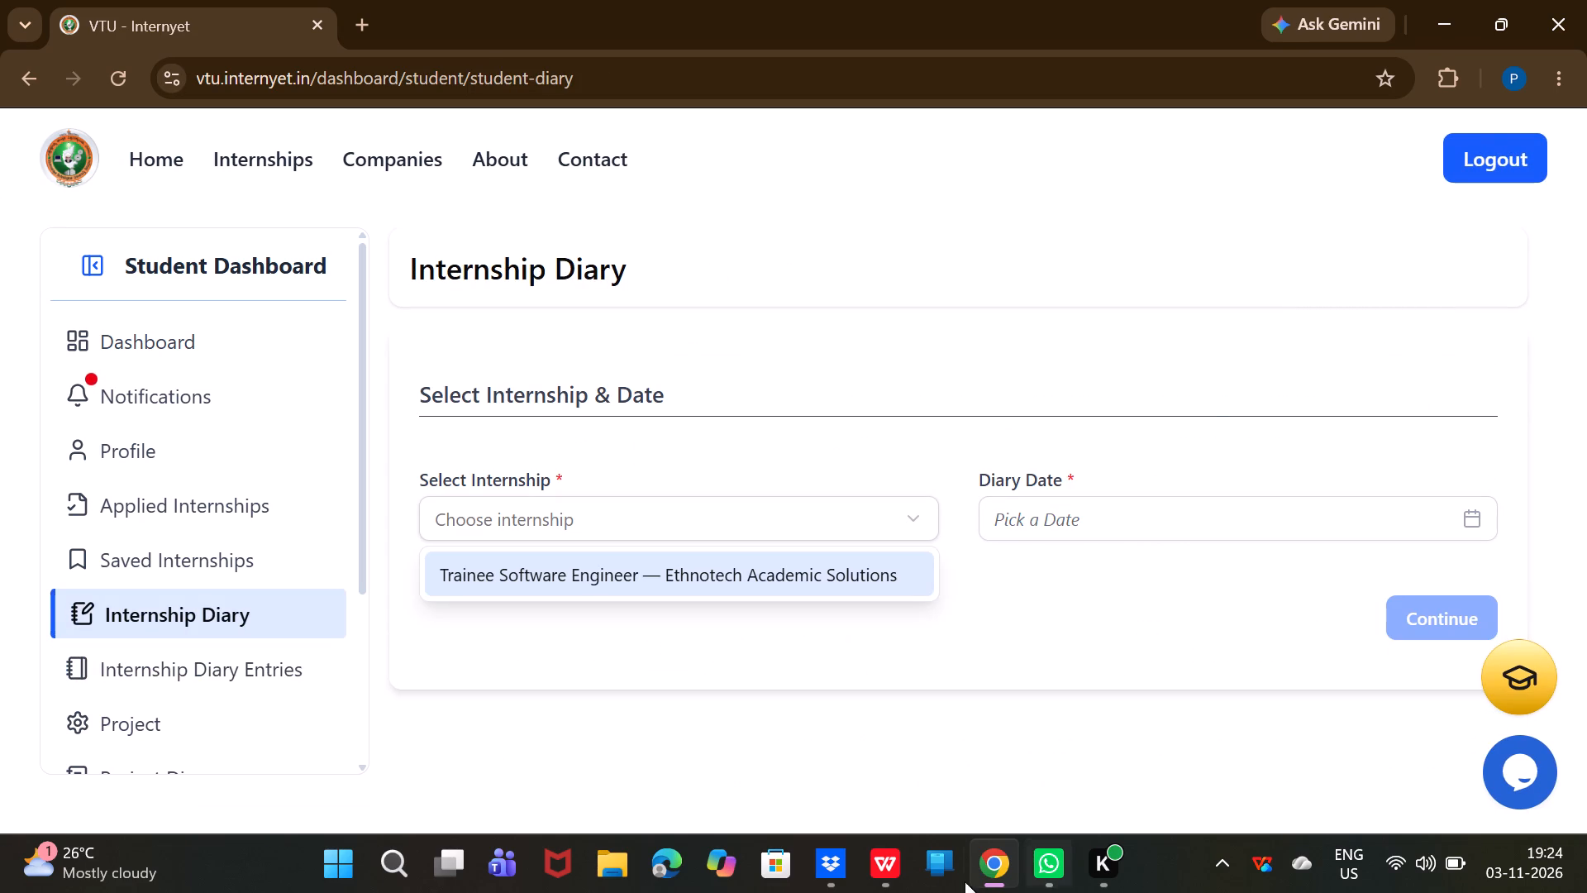
{"action": "left_click", "coordinate": [883, 866]}
{"action": "scroll", "coordinate": [735, 556], "scroll_direction": "down", "scroll_amount": 2}
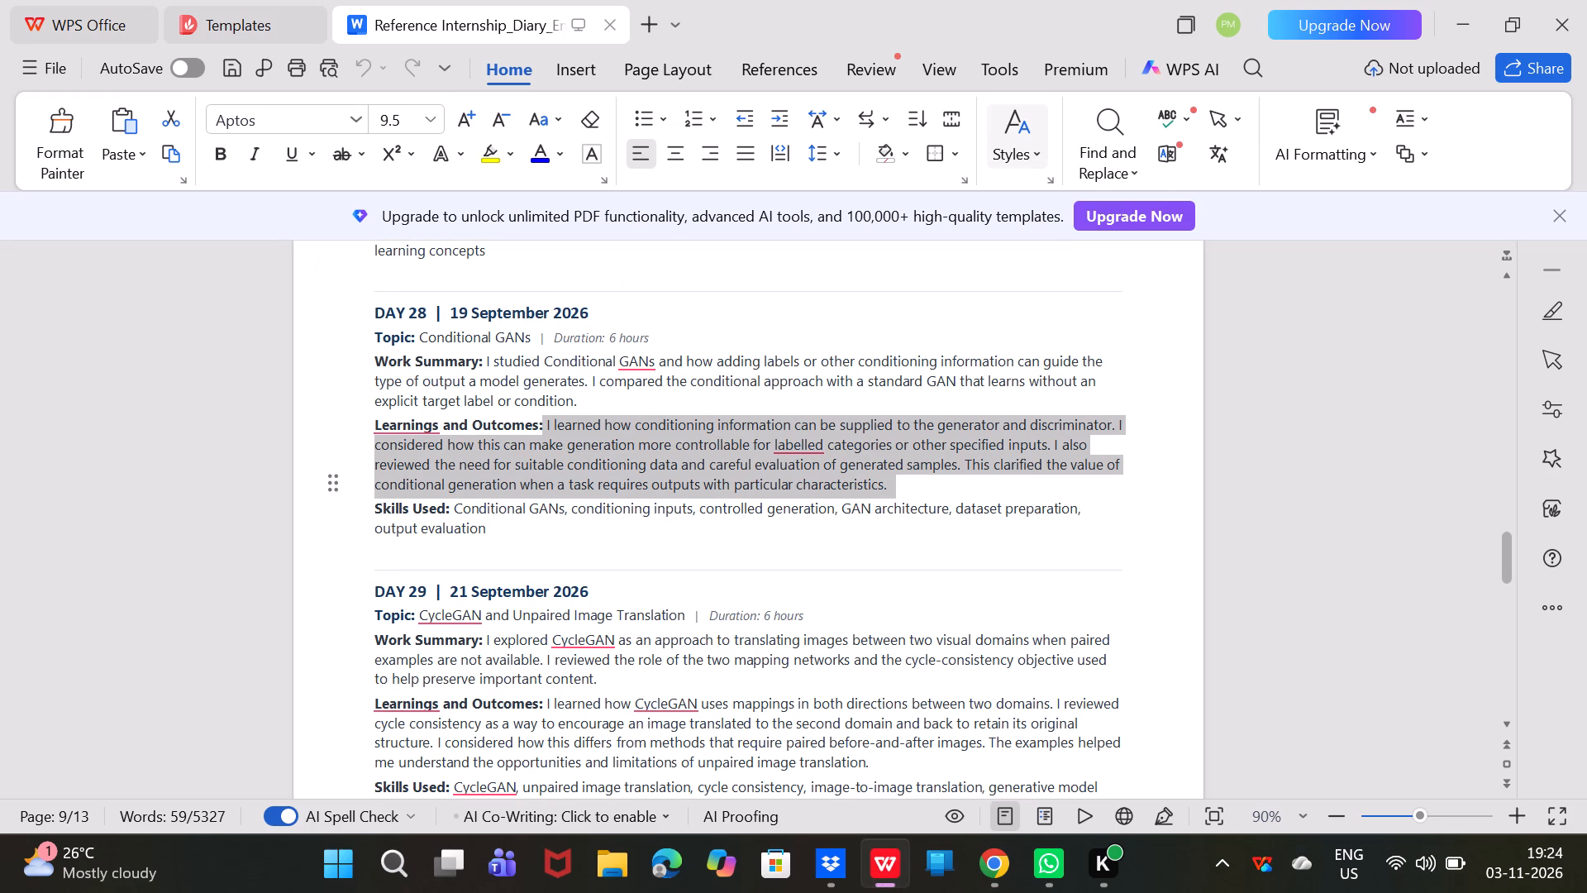
{"action": "scroll", "coordinate": [735, 556], "scroll_direction": "down", "scroll_amount": 3}
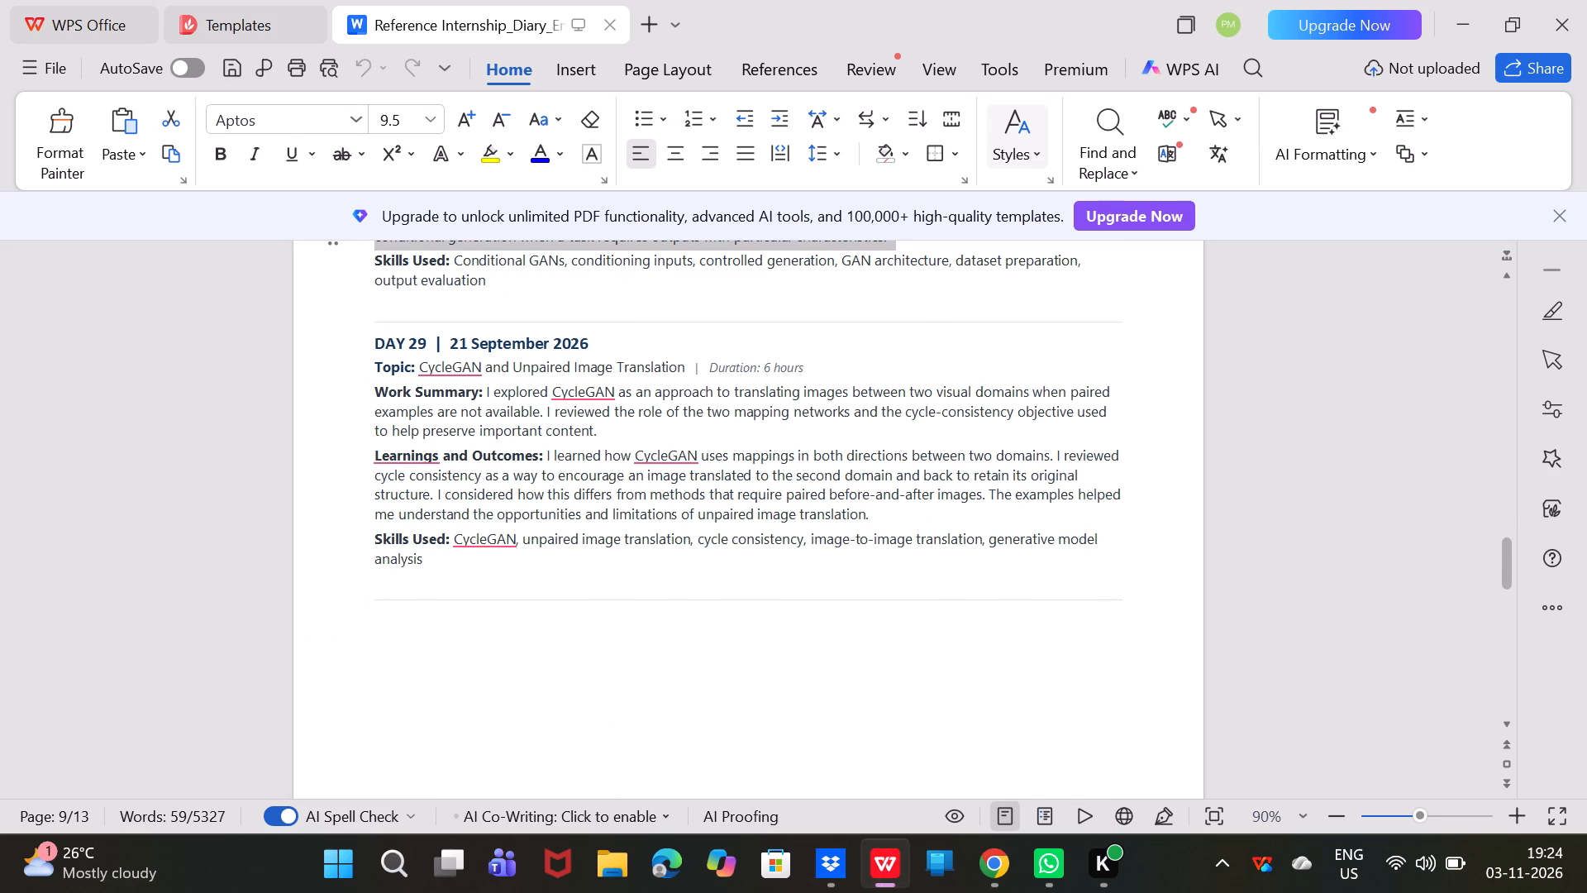
{"action": "left_click_drag", "start_coordinate": [483, 387], "coordinate": [598, 433]}
{"action": "key", "text": "ctrl+c"}
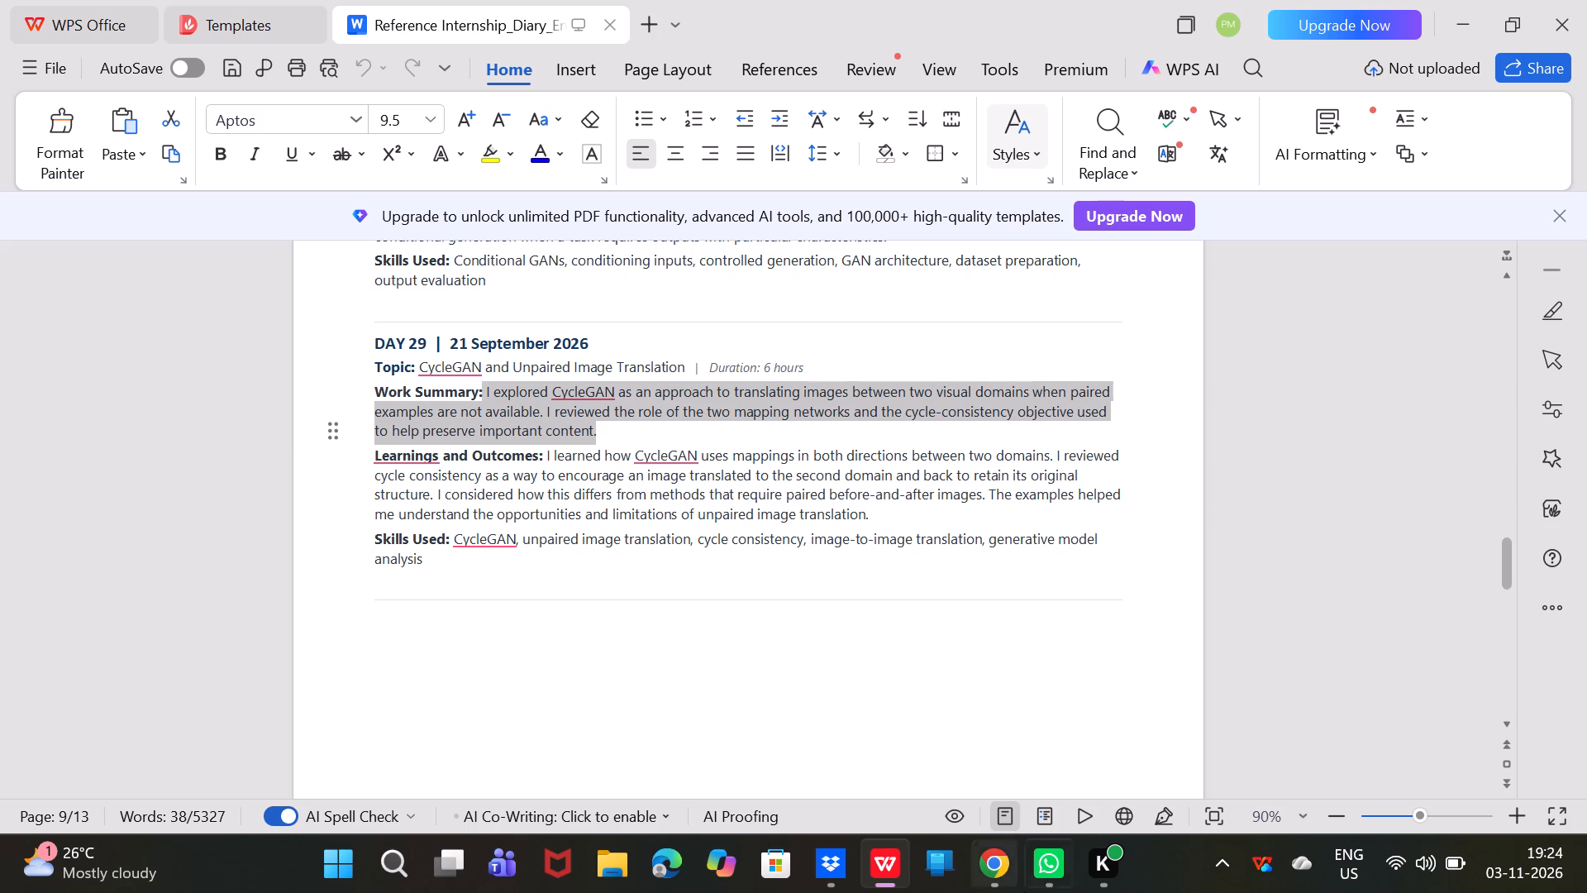
In Chrome, choose the Trainee Software Engineer — Ethnotech Academic Solutions internship, date the entry 21 September 2026 and continue to the entry form.
{"action": "left_click_drag", "start_coordinate": [1024, 892], "coordinate": [987, 878]}
{"action": "left_click", "coordinate": [987, 878]}
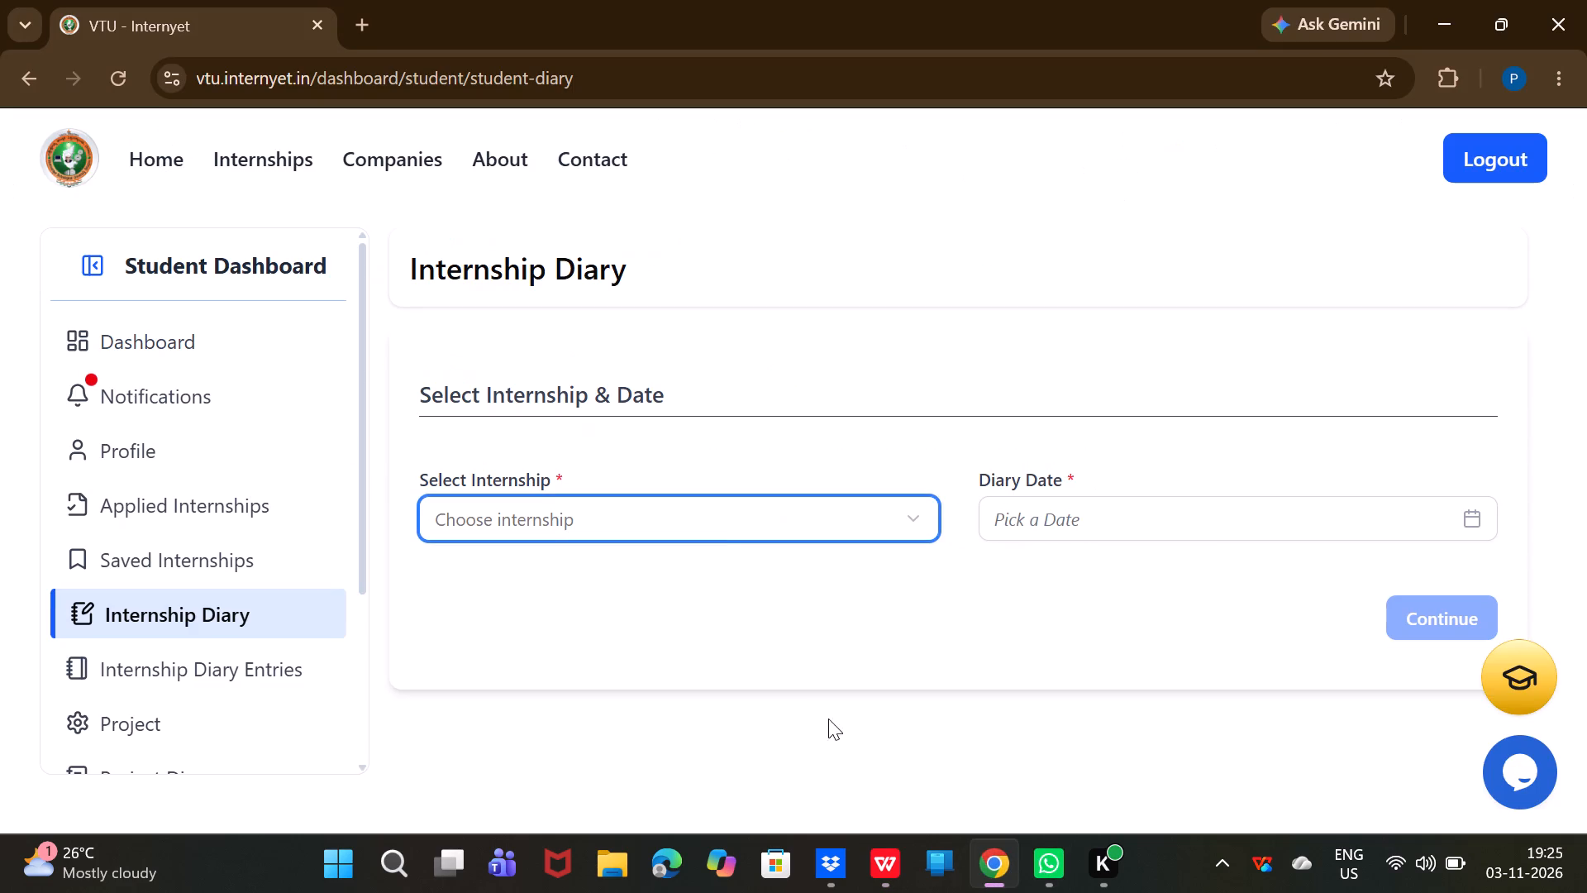
{"action": "left_click", "coordinate": [720, 531]}
{"action": "left_click", "coordinate": [734, 582]}
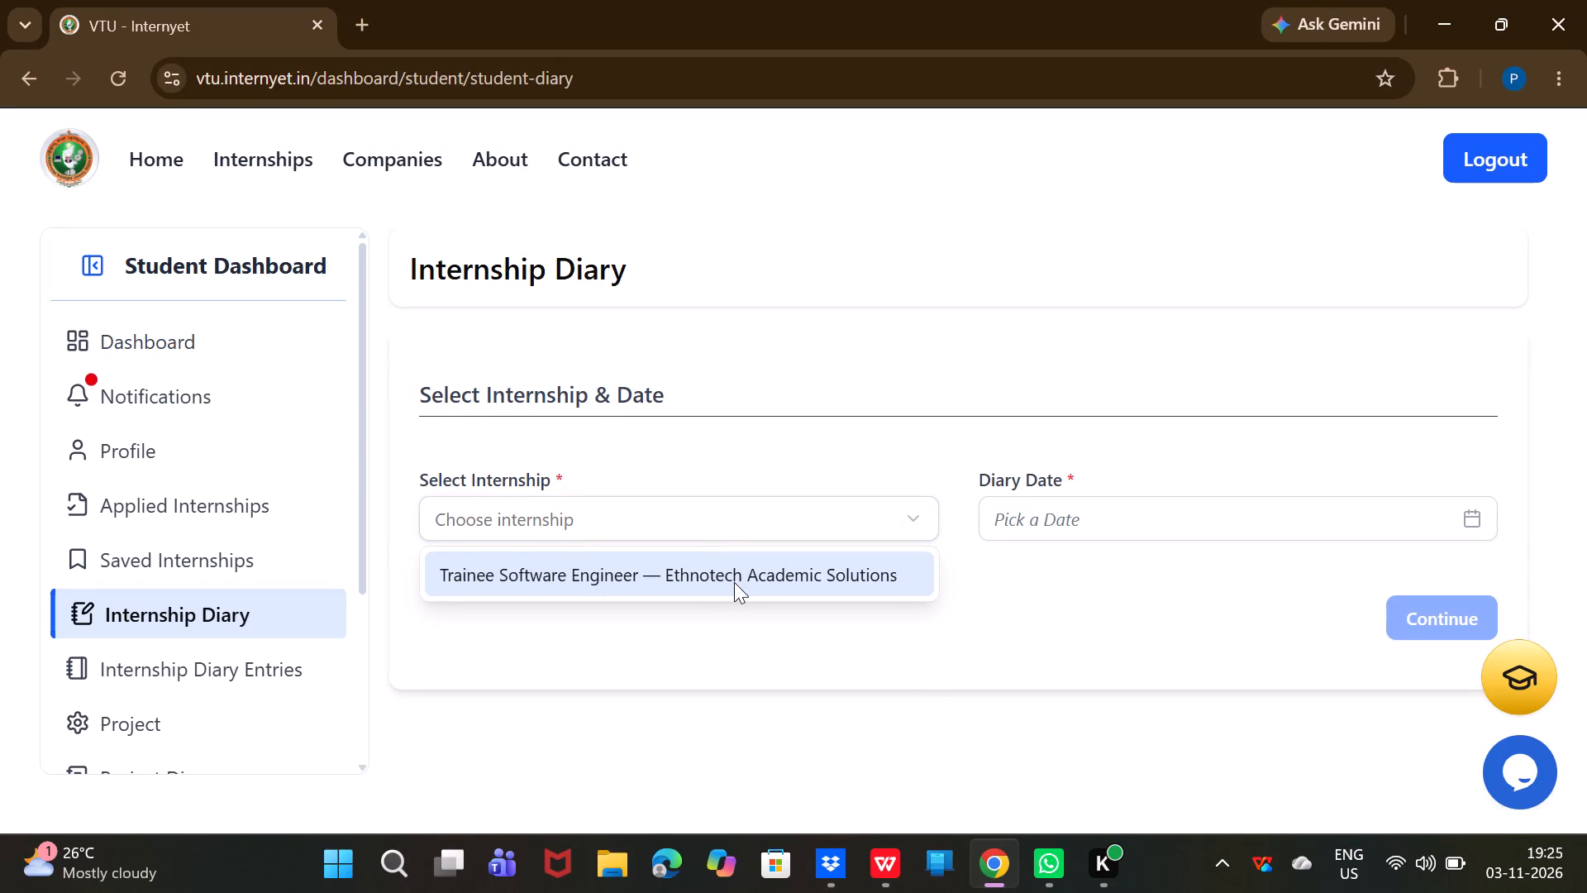
{"action": "left_click", "coordinate": [1018, 523]}
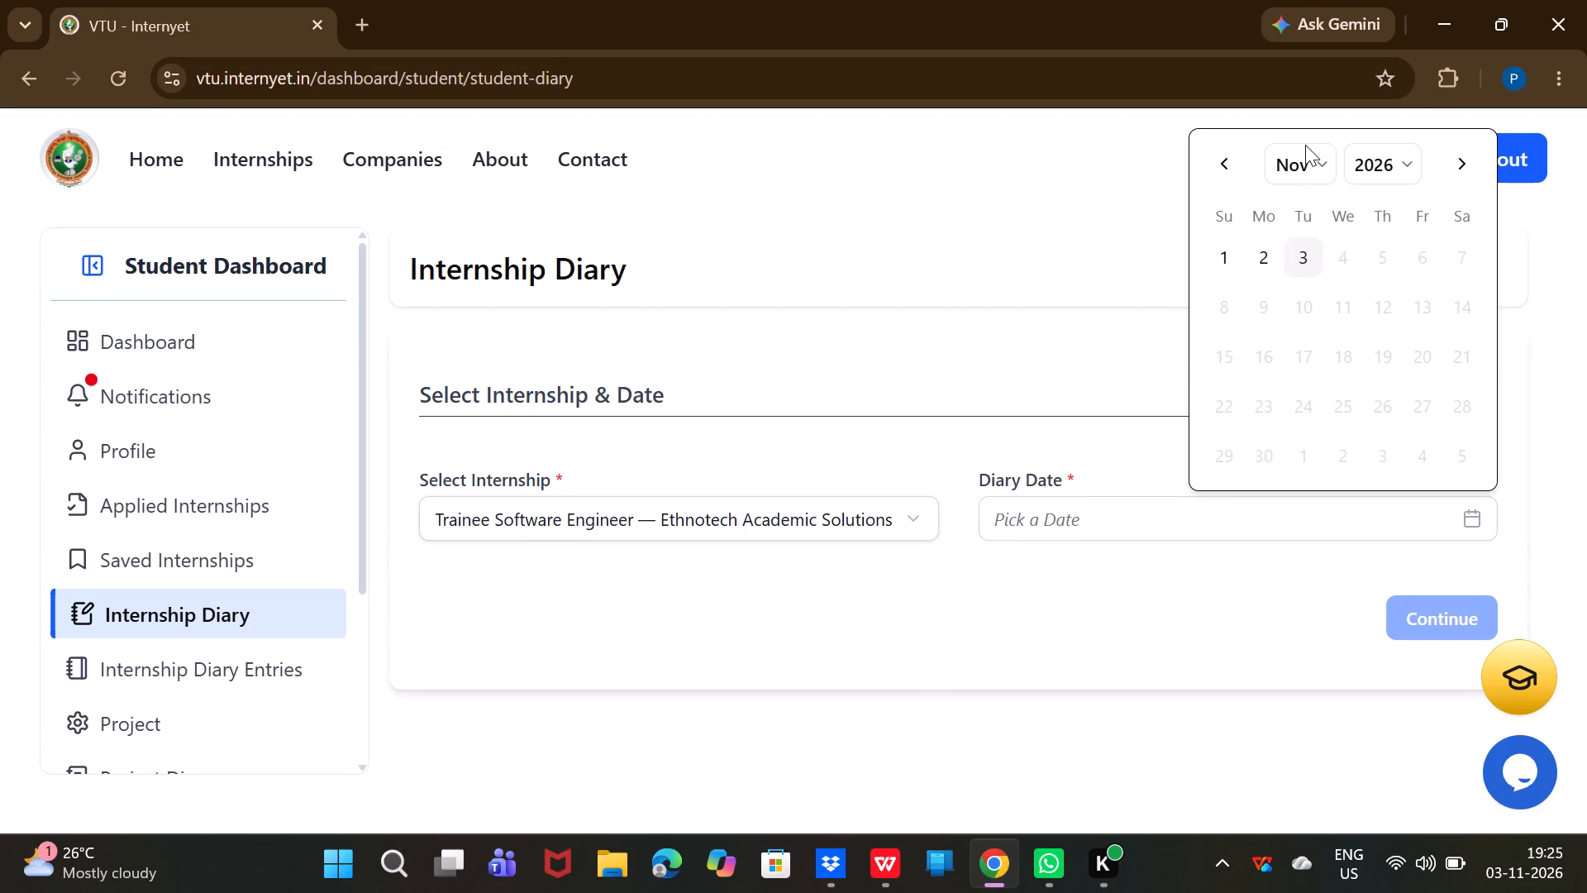
{"action": "left_click", "coordinate": [1305, 145]}
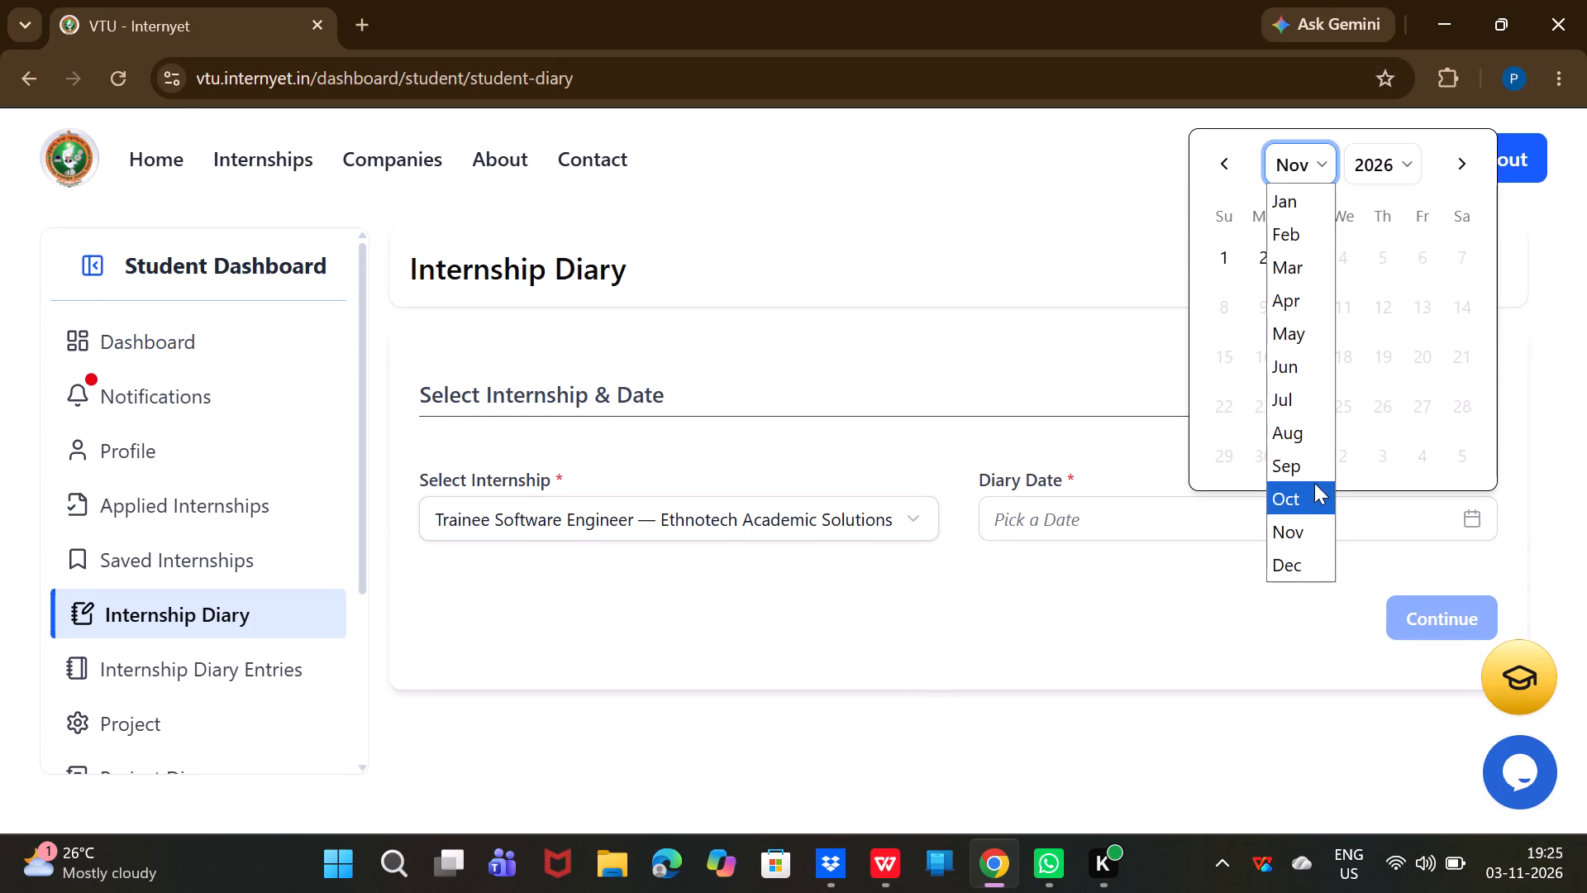
{"action": "left_click", "coordinate": [1312, 464]}
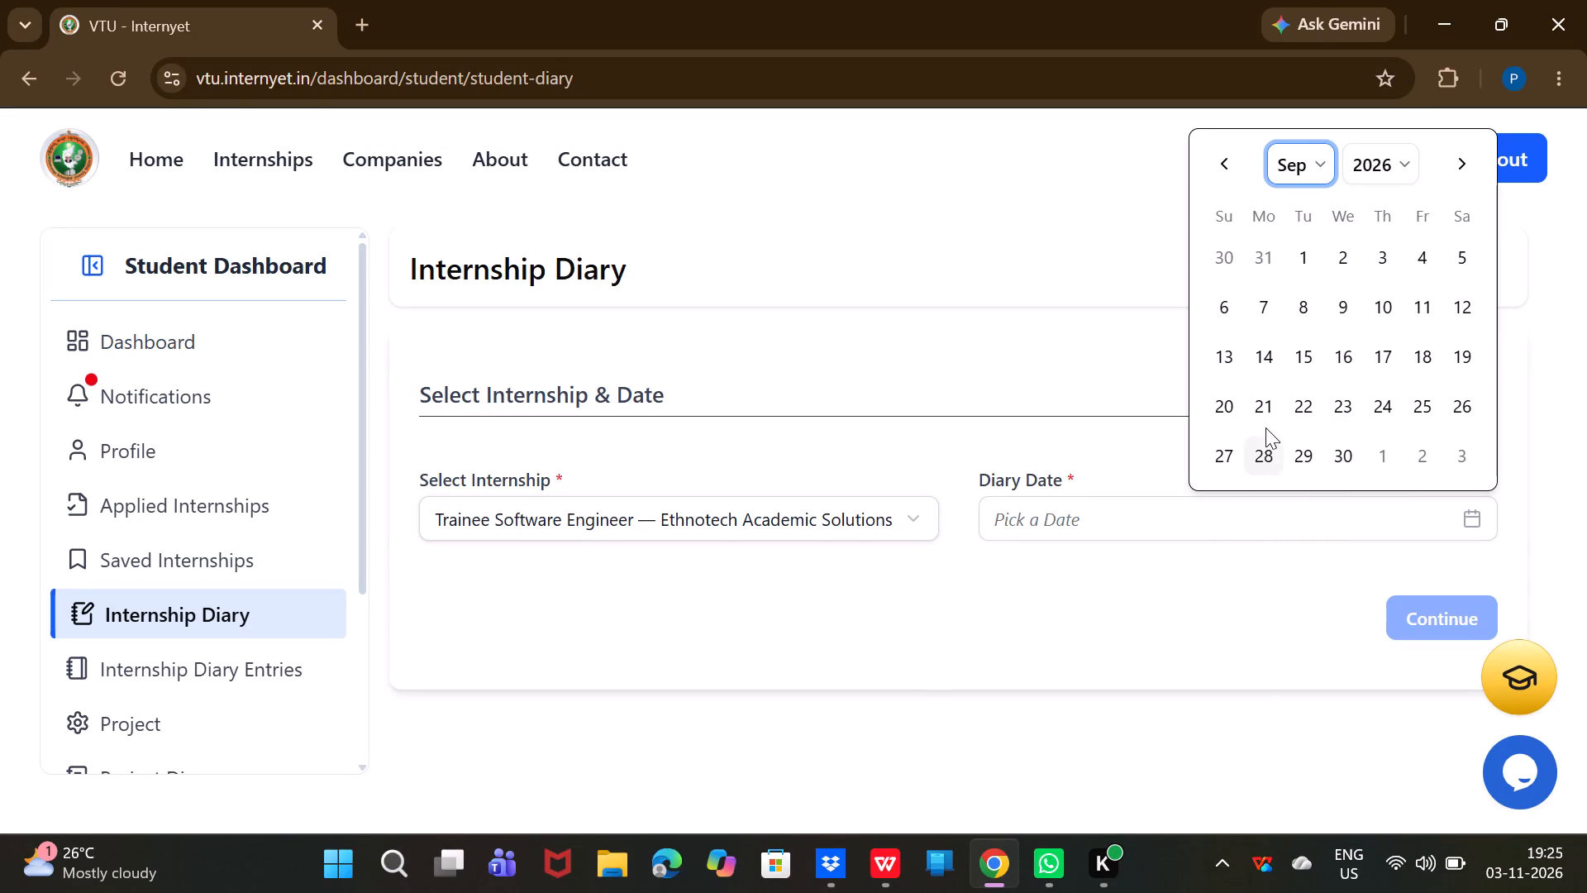
{"action": "left_click", "coordinate": [1264, 418]}
{"action": "left_click", "coordinate": [1478, 607]}
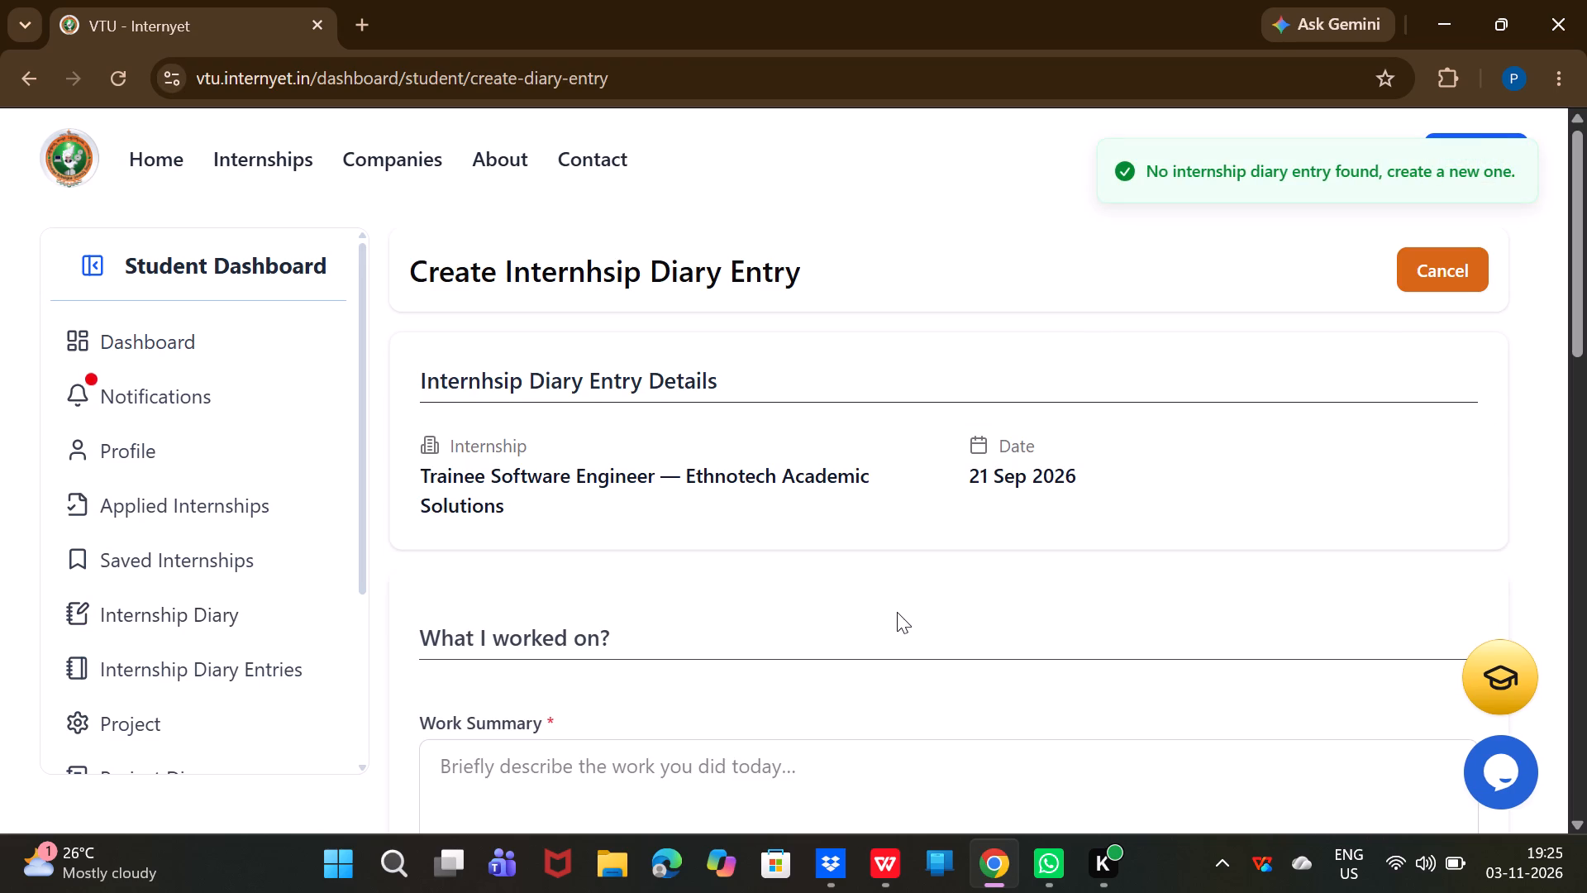
Paste the copied Day 29 text into the Work Summary field of the 21 September 2026 entry.
{"action": "scroll", "coordinate": [897, 612], "scroll_direction": "down", "scroll_amount": 2}
{"action": "left_click", "coordinate": [865, 556]}
{"action": "key", "text": "ctrl+v"}
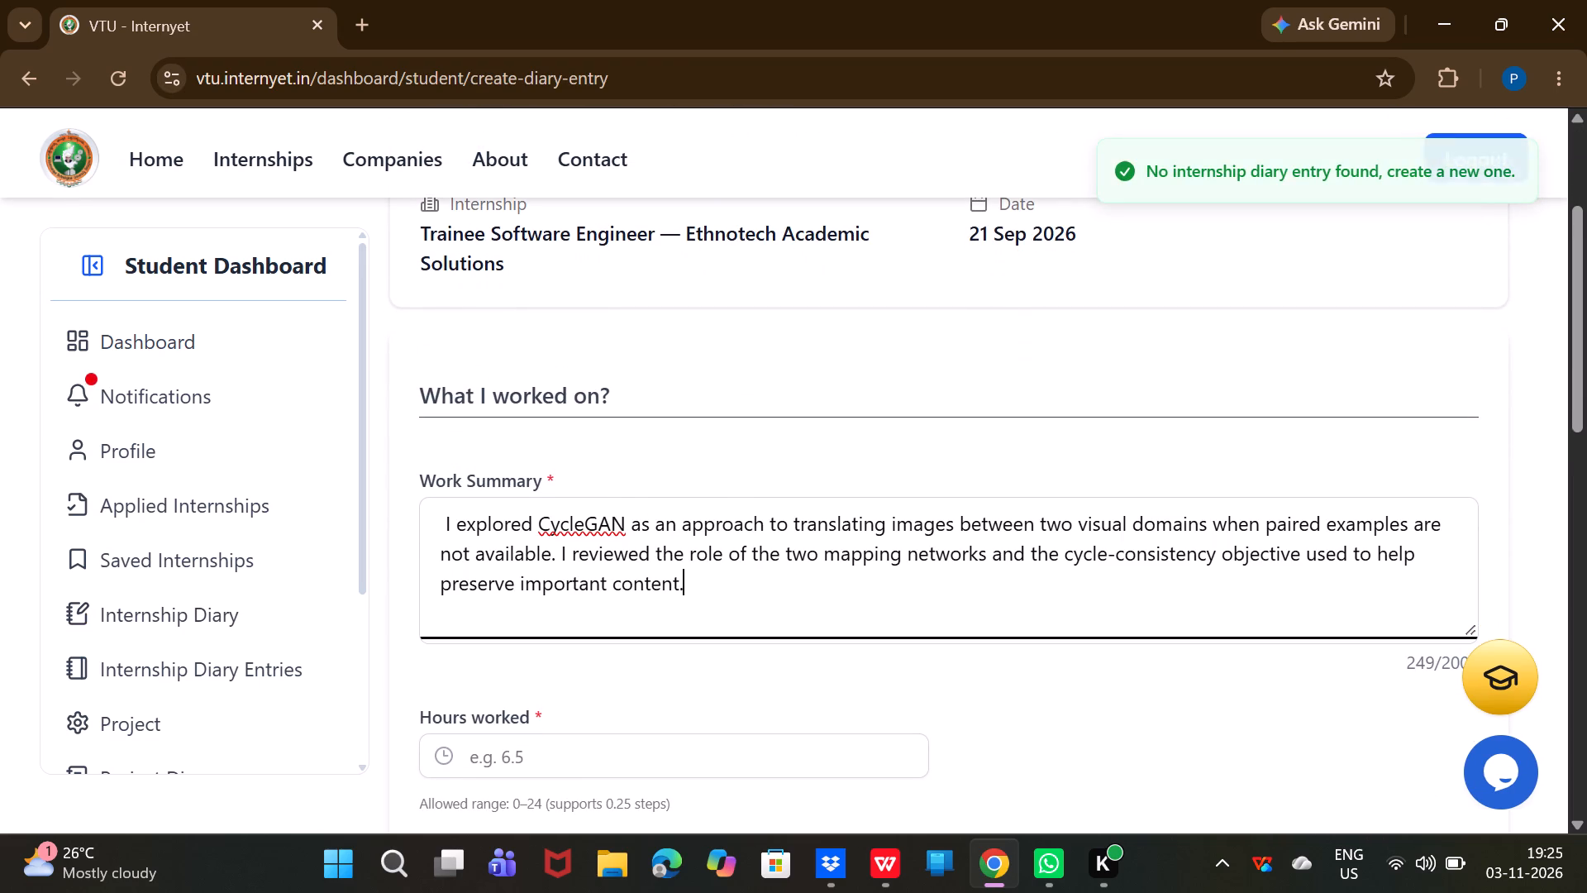
{"action": "scroll", "coordinate": [662, 795], "scroll_direction": "down", "scroll_amount": 1}
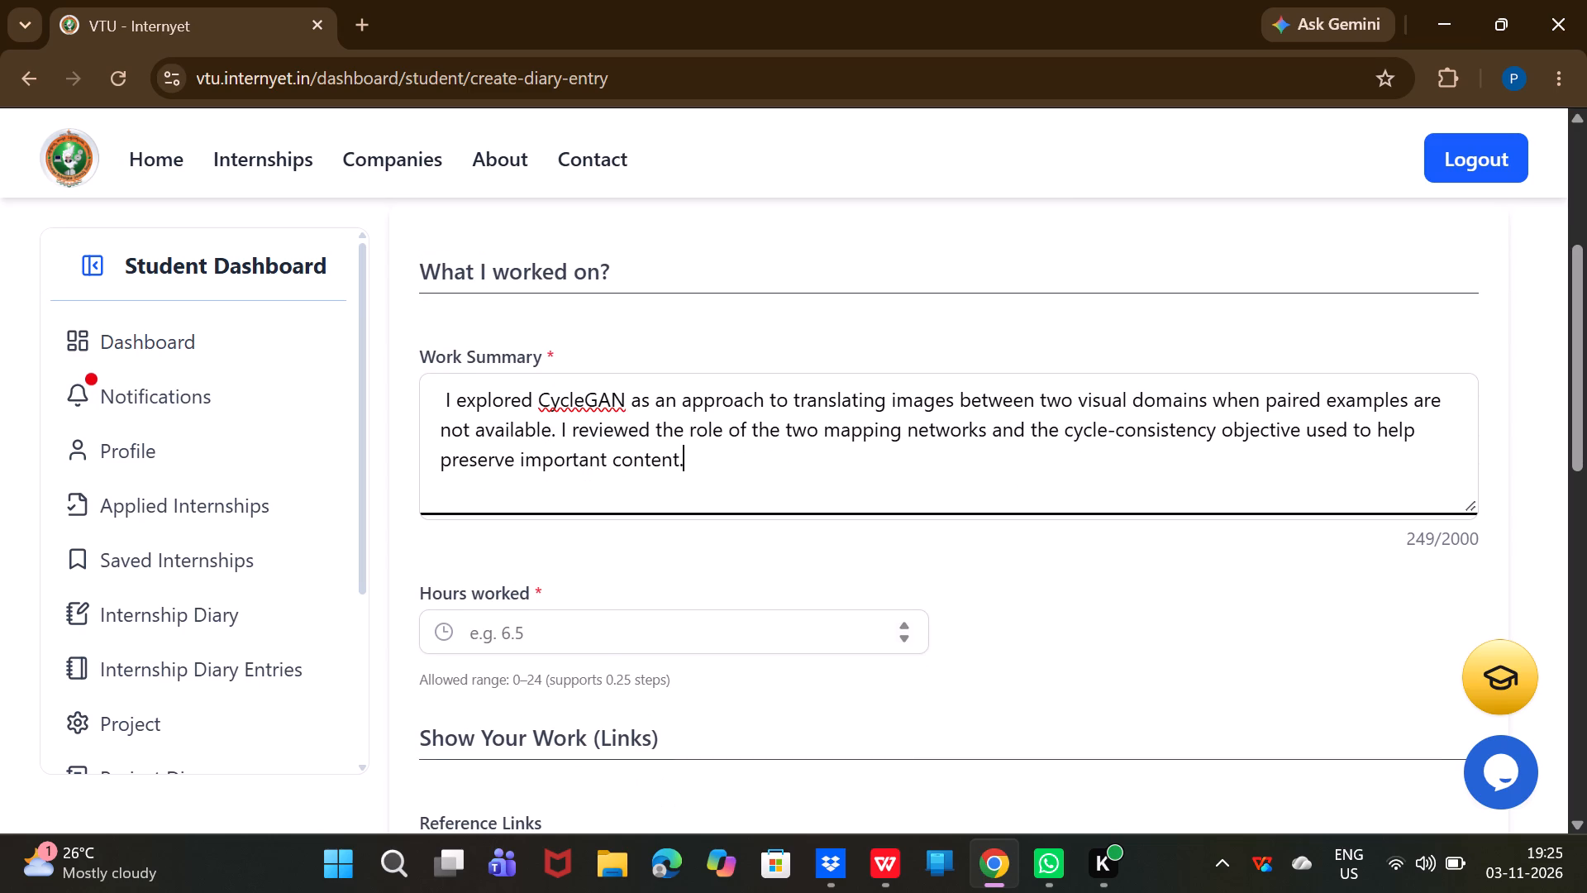
Set the hours worked to 6 for the 21 September 2026 diary entry.
{"action": "left_click", "coordinate": [607, 629]}
{"action": "key", "text": "6"}
Copy the Day 29 Learnings and Outcomes text from the reference document in WPS Office into the entry's Learnings / Outcomes field in Chrome.
{"action": "scroll", "coordinate": [607, 629], "scroll_direction": "down", "scroll_amount": 3}
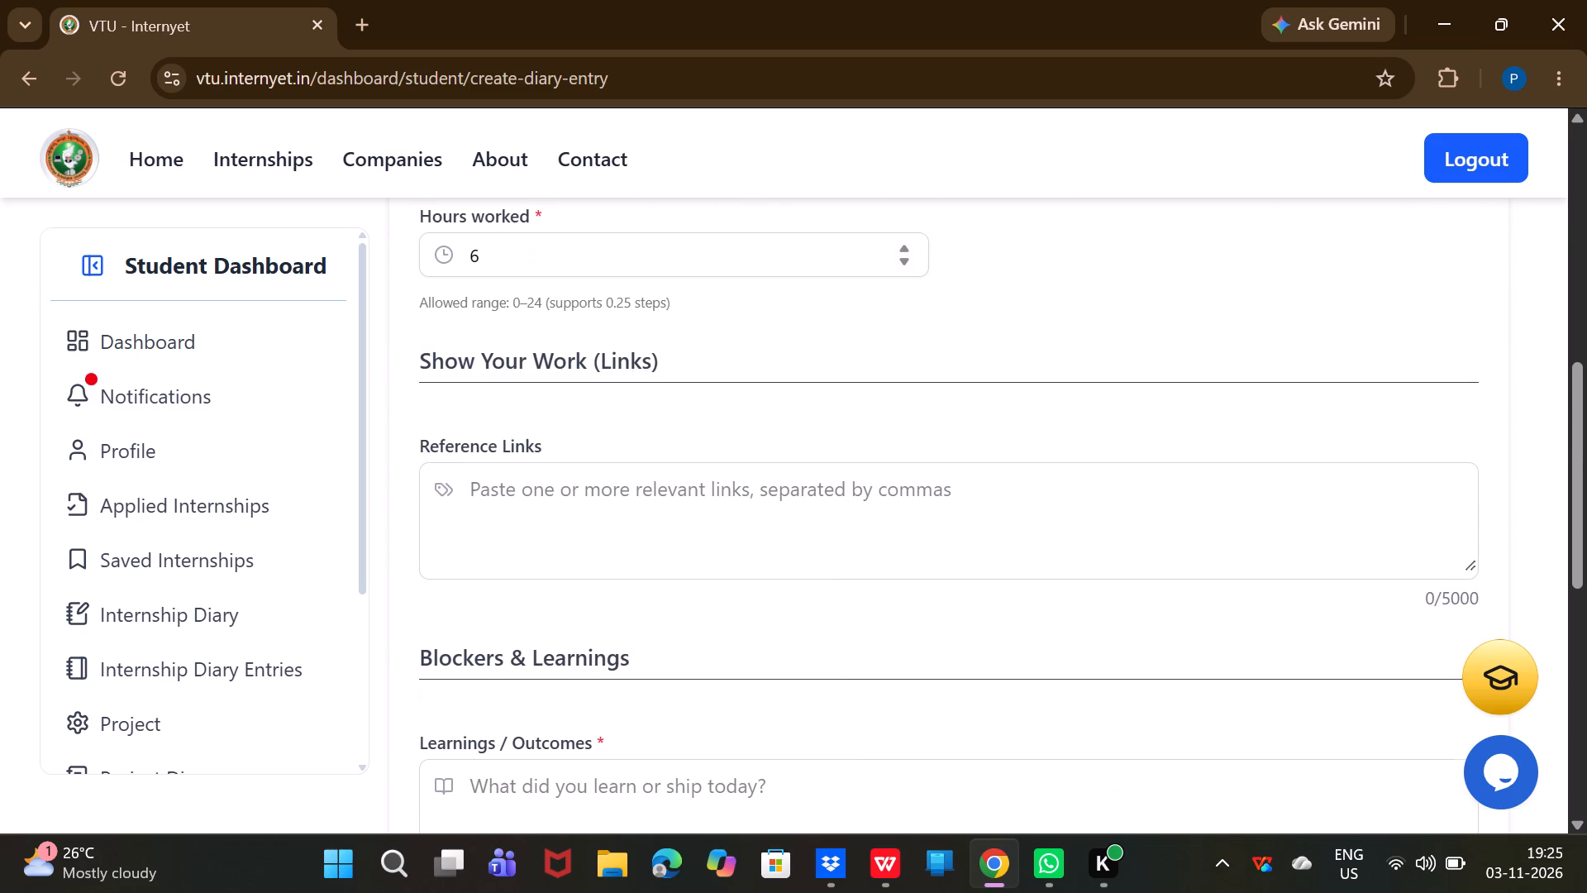
{"action": "scroll", "coordinate": [529, 800], "scroll_direction": "down", "scroll_amount": 1}
{"action": "left_click", "coordinate": [536, 669]}
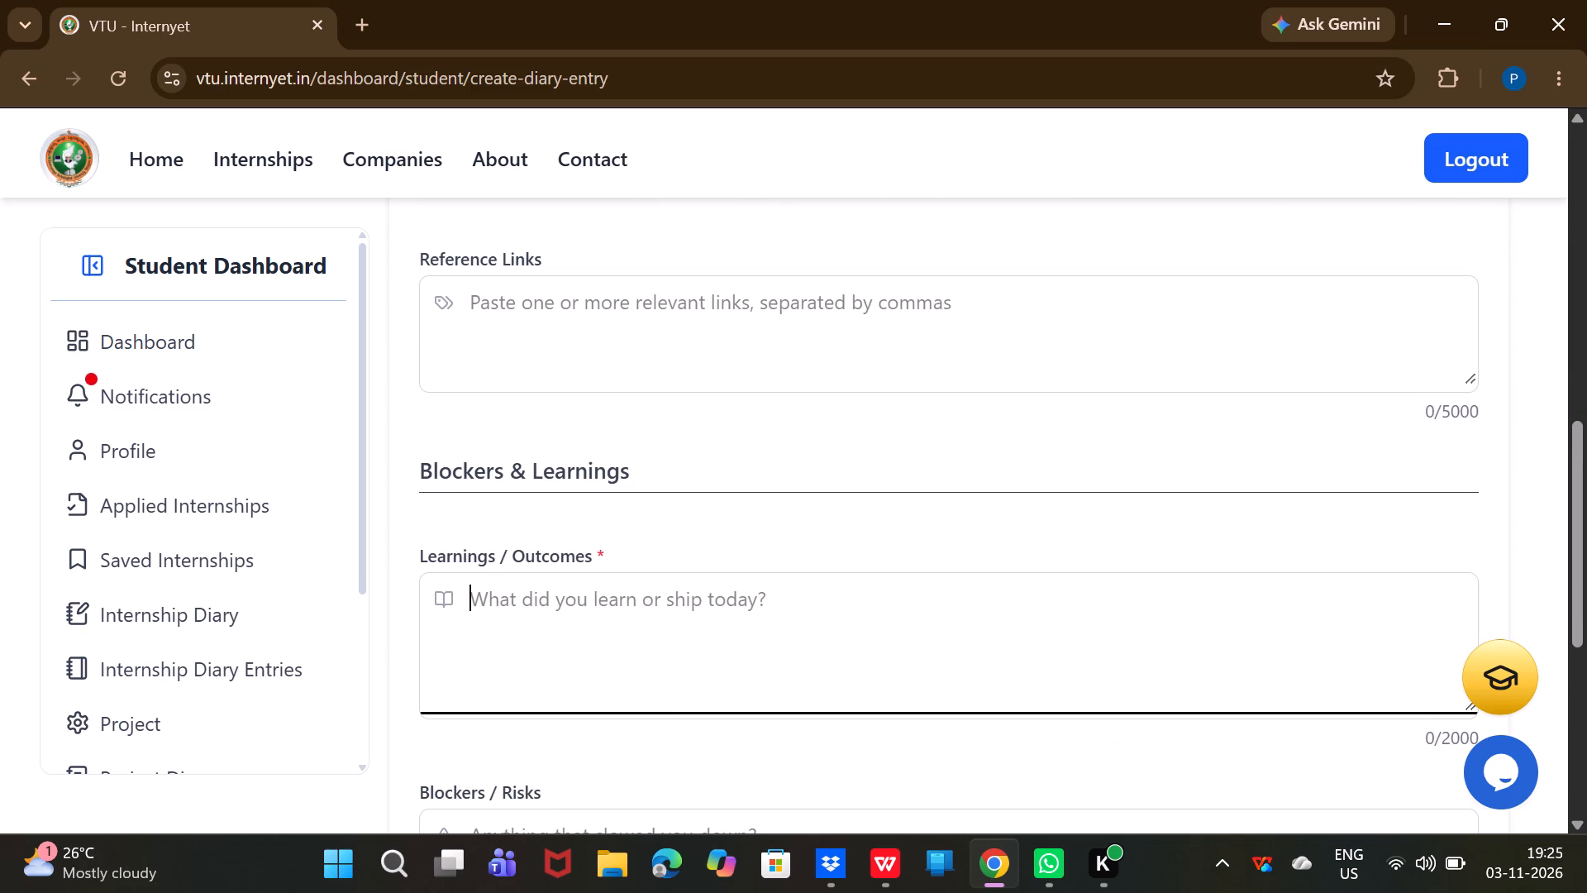
{"action": "left_click", "coordinate": [894, 866]}
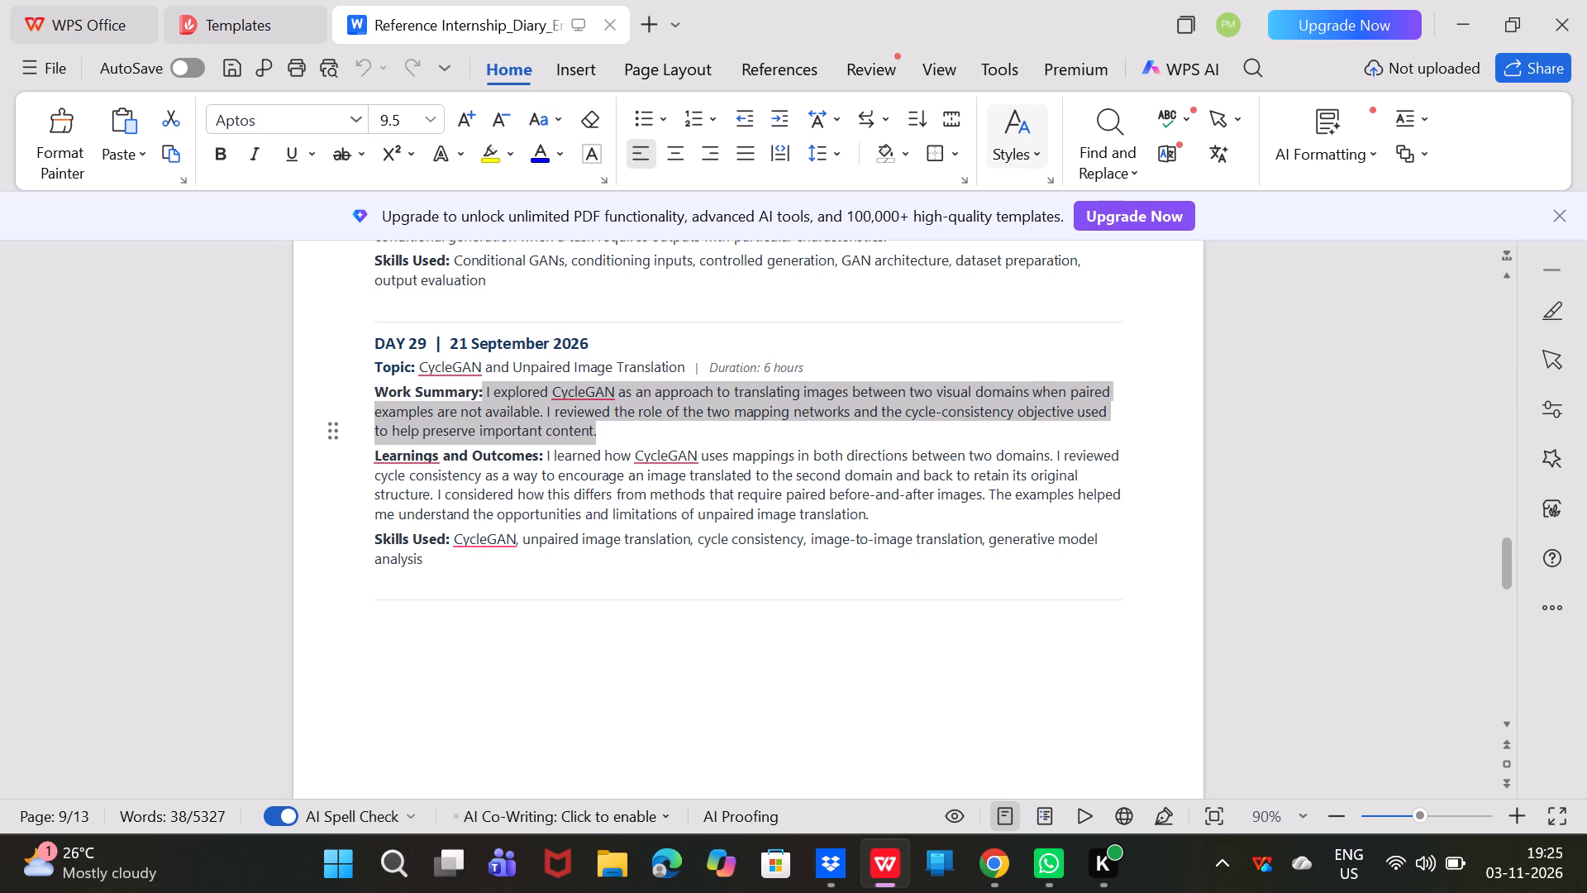
{"action": "left_click_drag", "start_coordinate": [541, 456], "coordinate": [896, 524]}
{"action": "key", "text": "ctrl+c"}
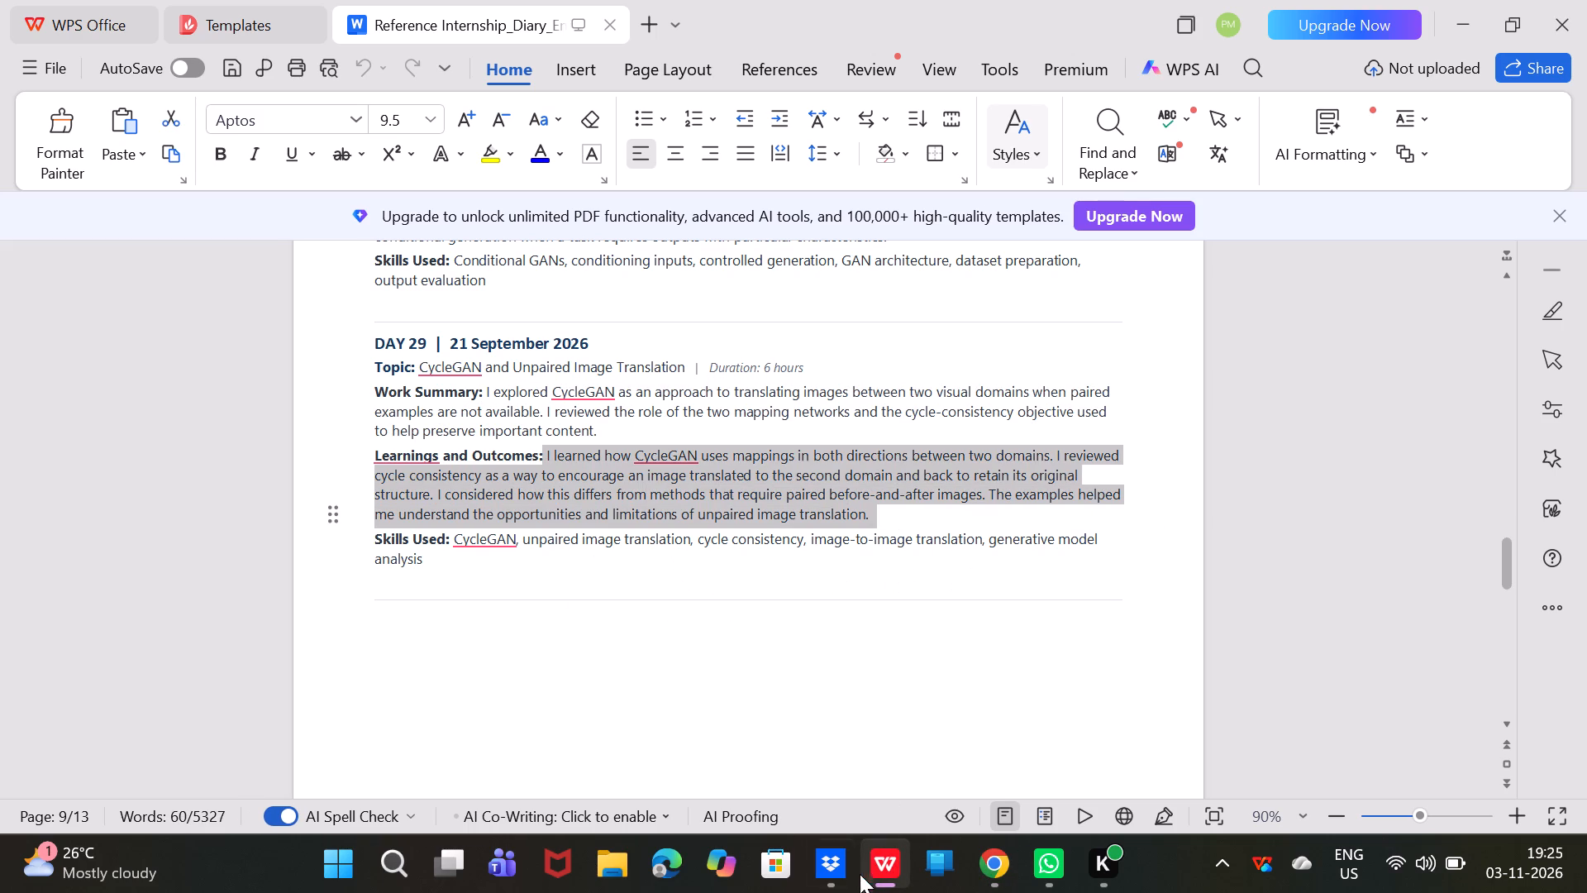
{"action": "left_click", "coordinate": [998, 846]}
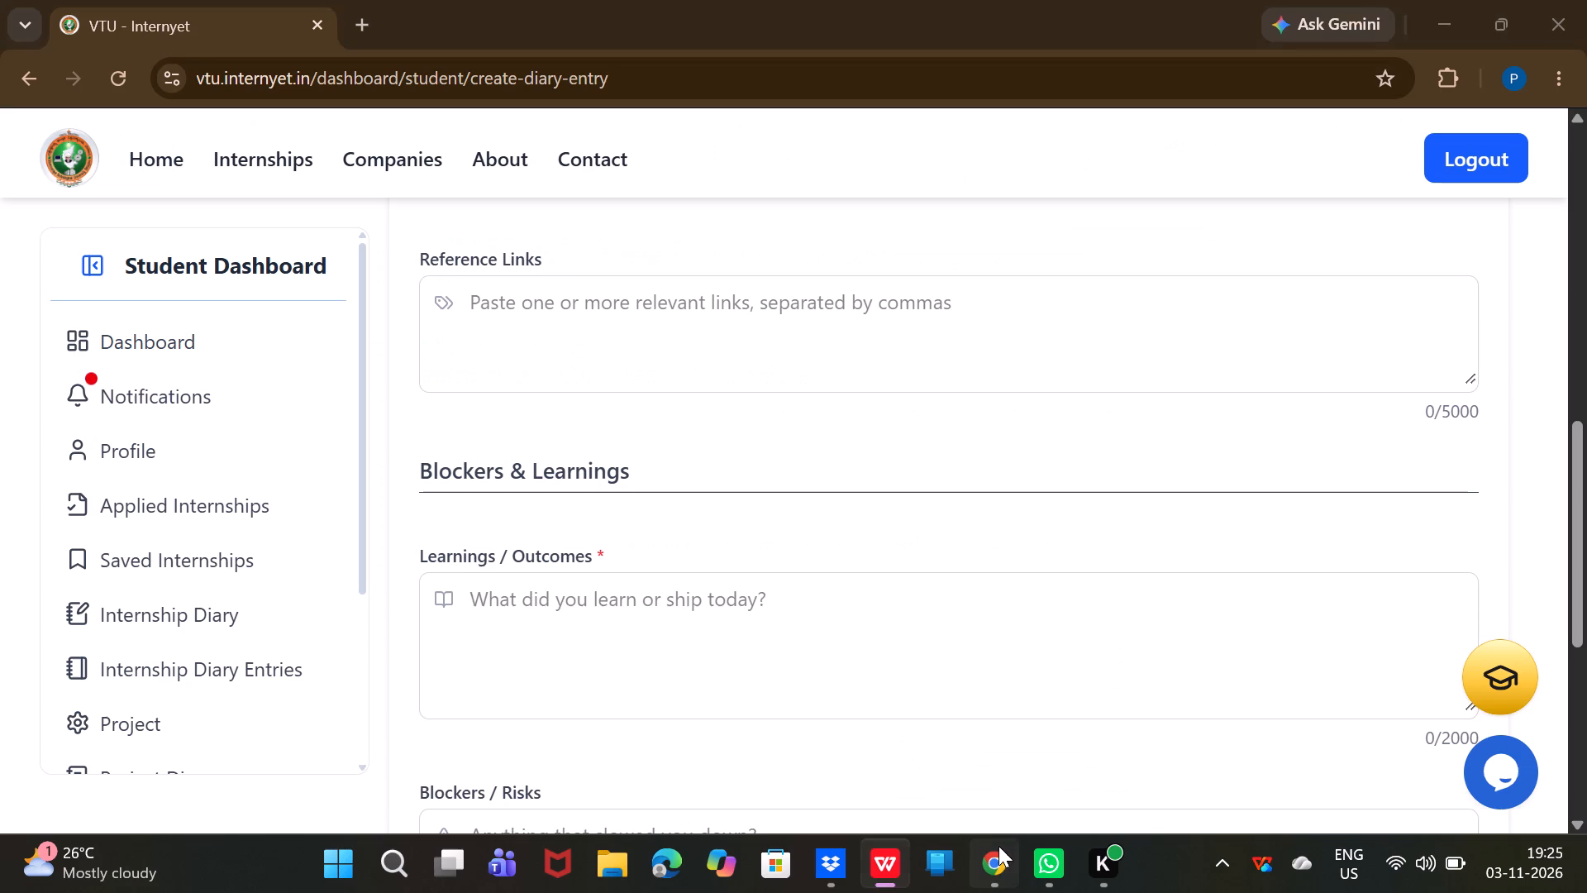
{"action": "key", "text": "ctrl+v"}
Add the Generative ai skill to the 21 September 2026 diary entry and save the entry.
{"action": "scroll", "coordinate": [718, 663], "scroll_direction": "down", "scroll_amount": 2}
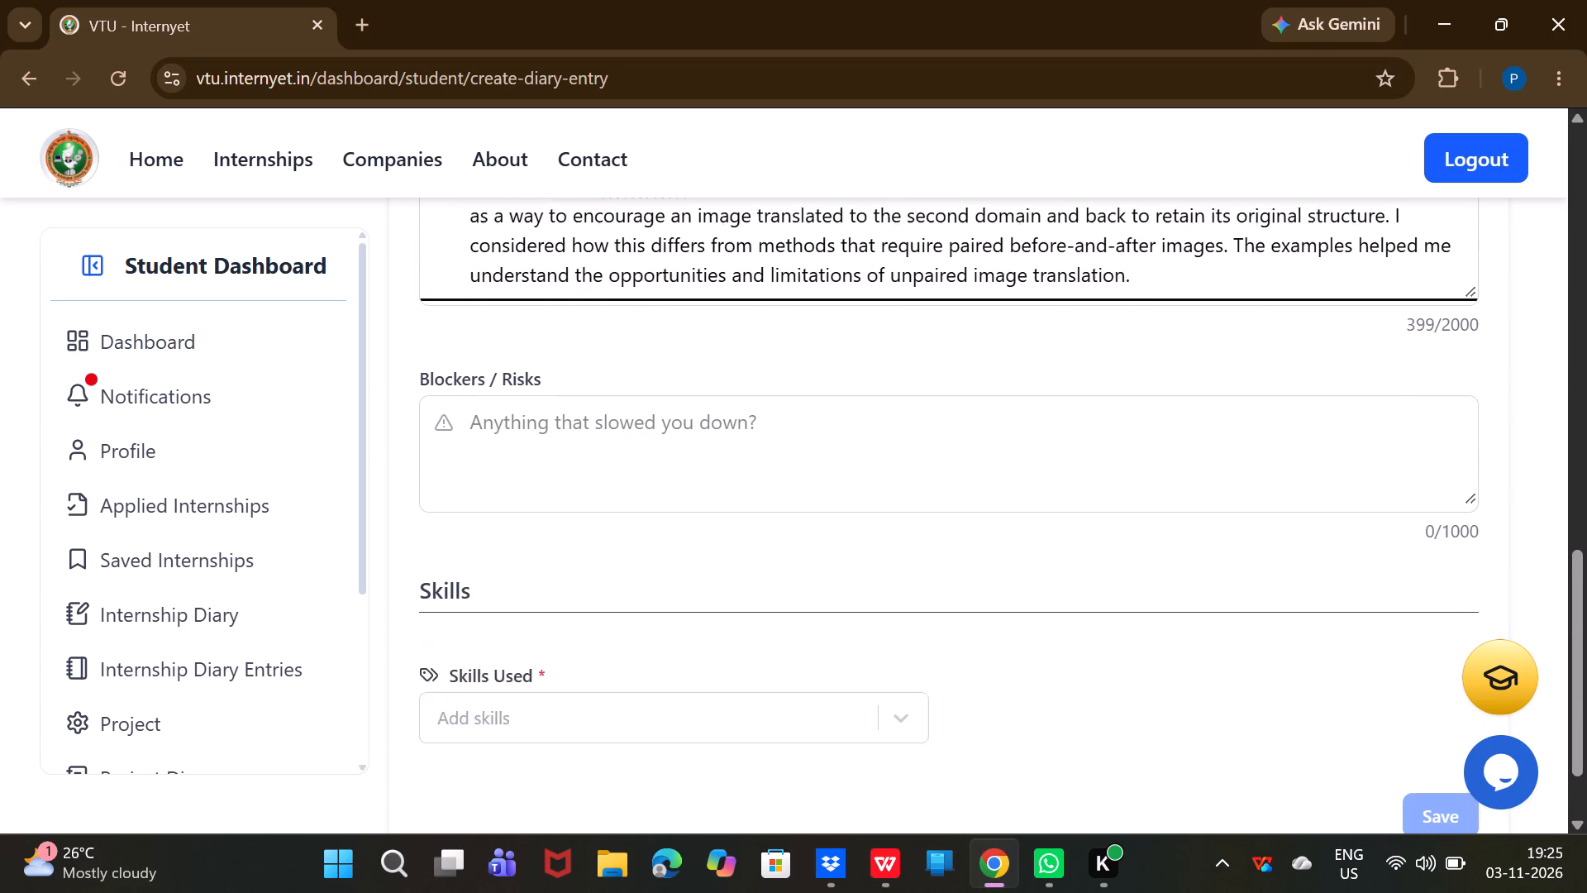
{"action": "scroll", "coordinate": [718, 663], "scroll_direction": "down", "scroll_amount": 1}
{"action": "left_click", "coordinate": [685, 680]}
{"action": "type", "text": "gene"}
{"action": "left_click", "coordinate": [647, 670]}
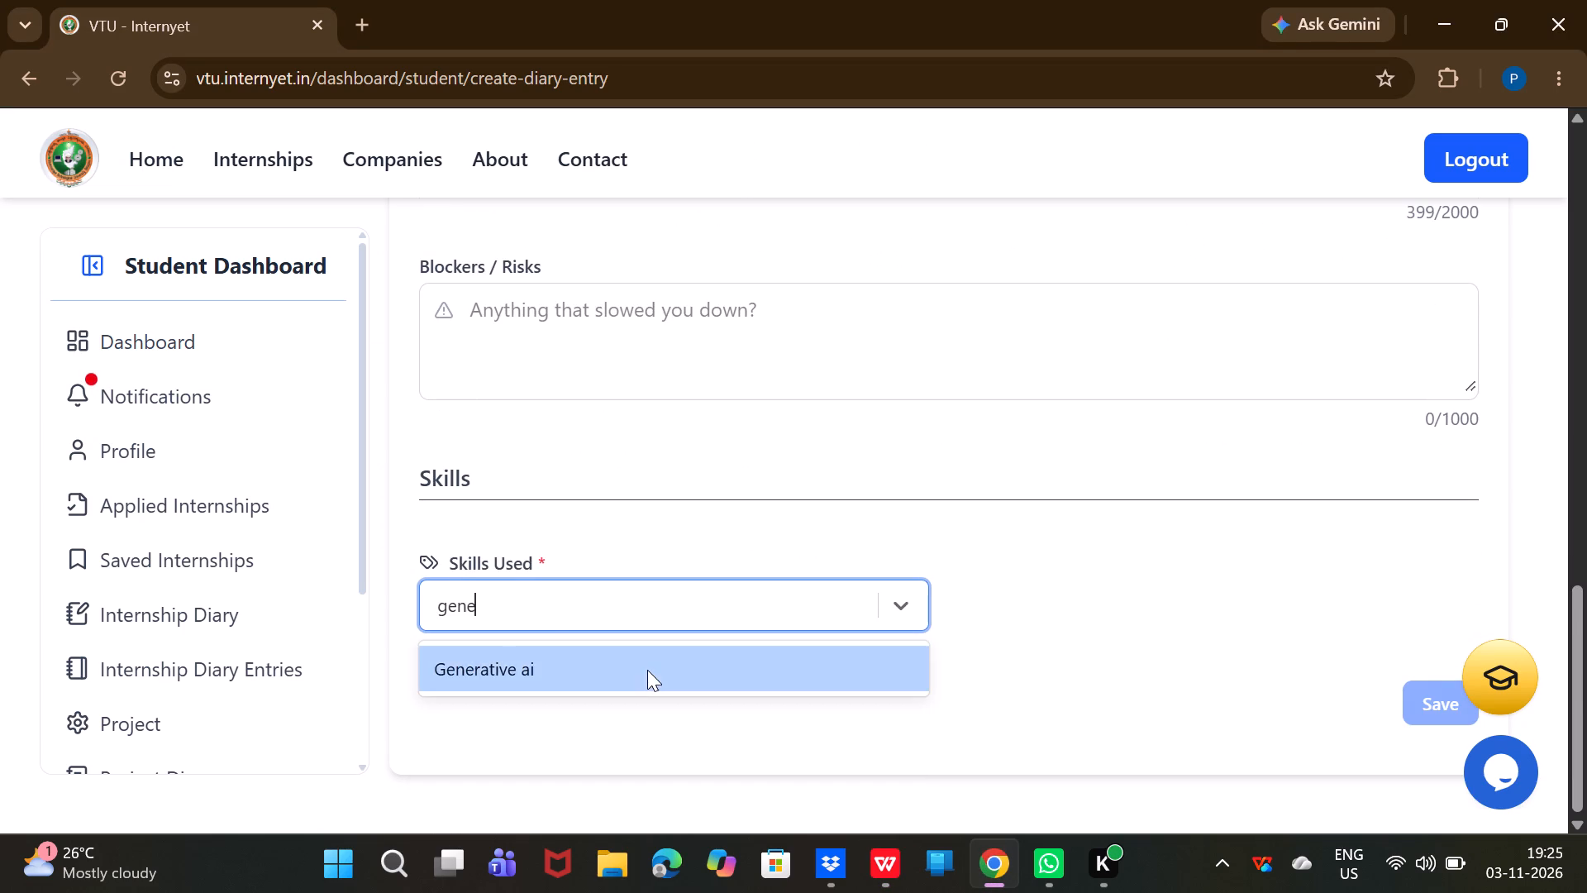
{"action": "left_click", "coordinate": [1427, 718]}
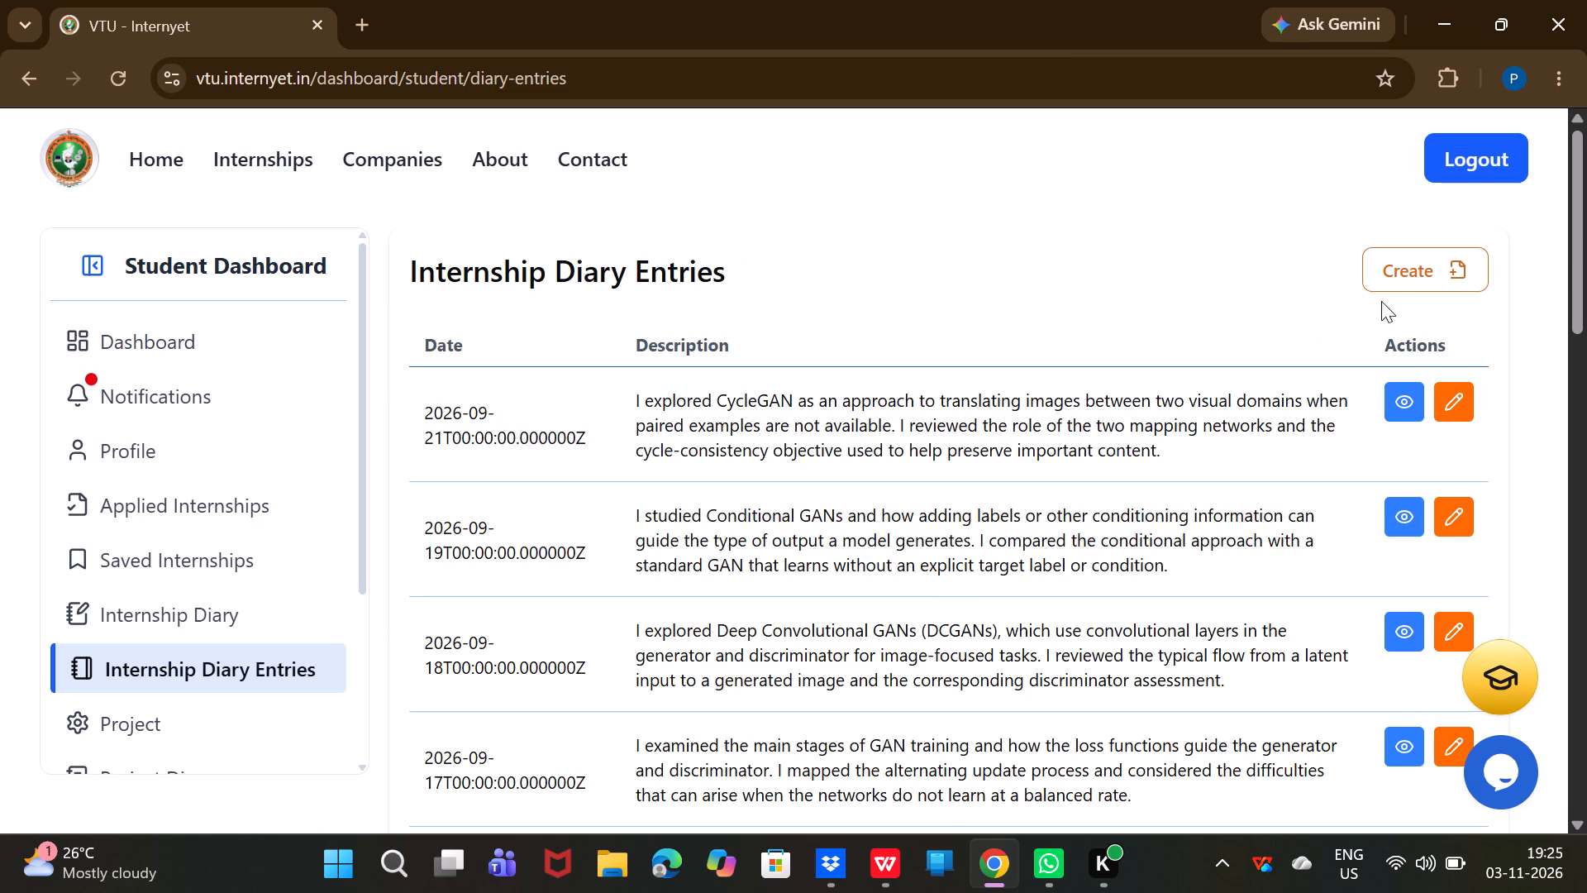
Start another diary entry, and copy the Day 30 Work Summary text from the reference document in WPS Office.
{"action": "left_click", "coordinate": [1398, 275]}
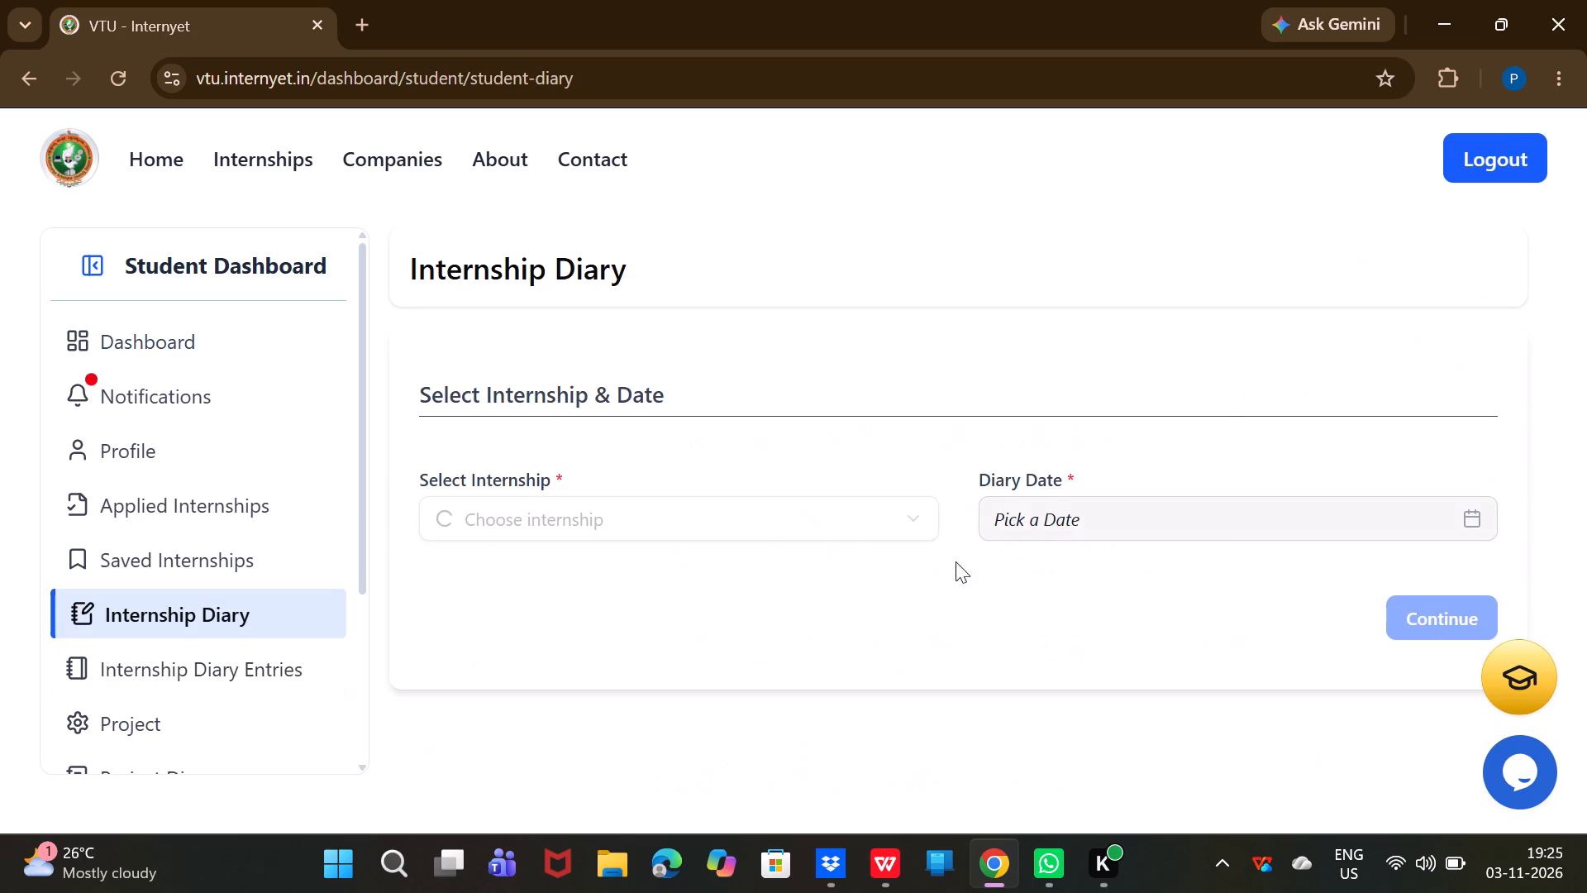
{"action": "left_click", "coordinate": [889, 867]}
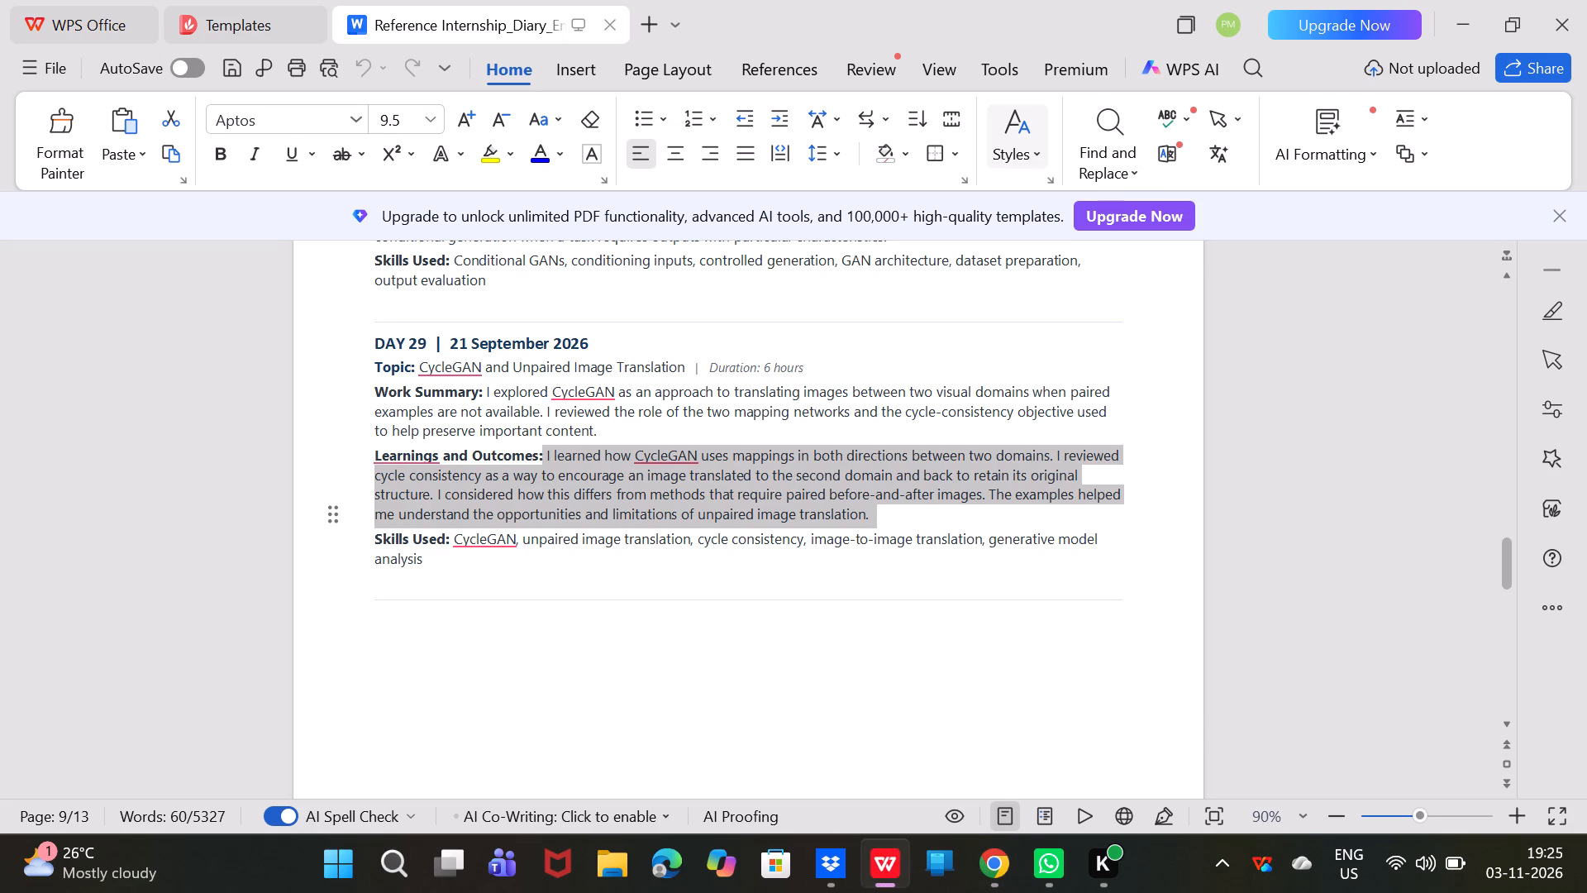
{"action": "scroll", "coordinate": [657, 672], "scroll_direction": "down", "scroll_amount": 3}
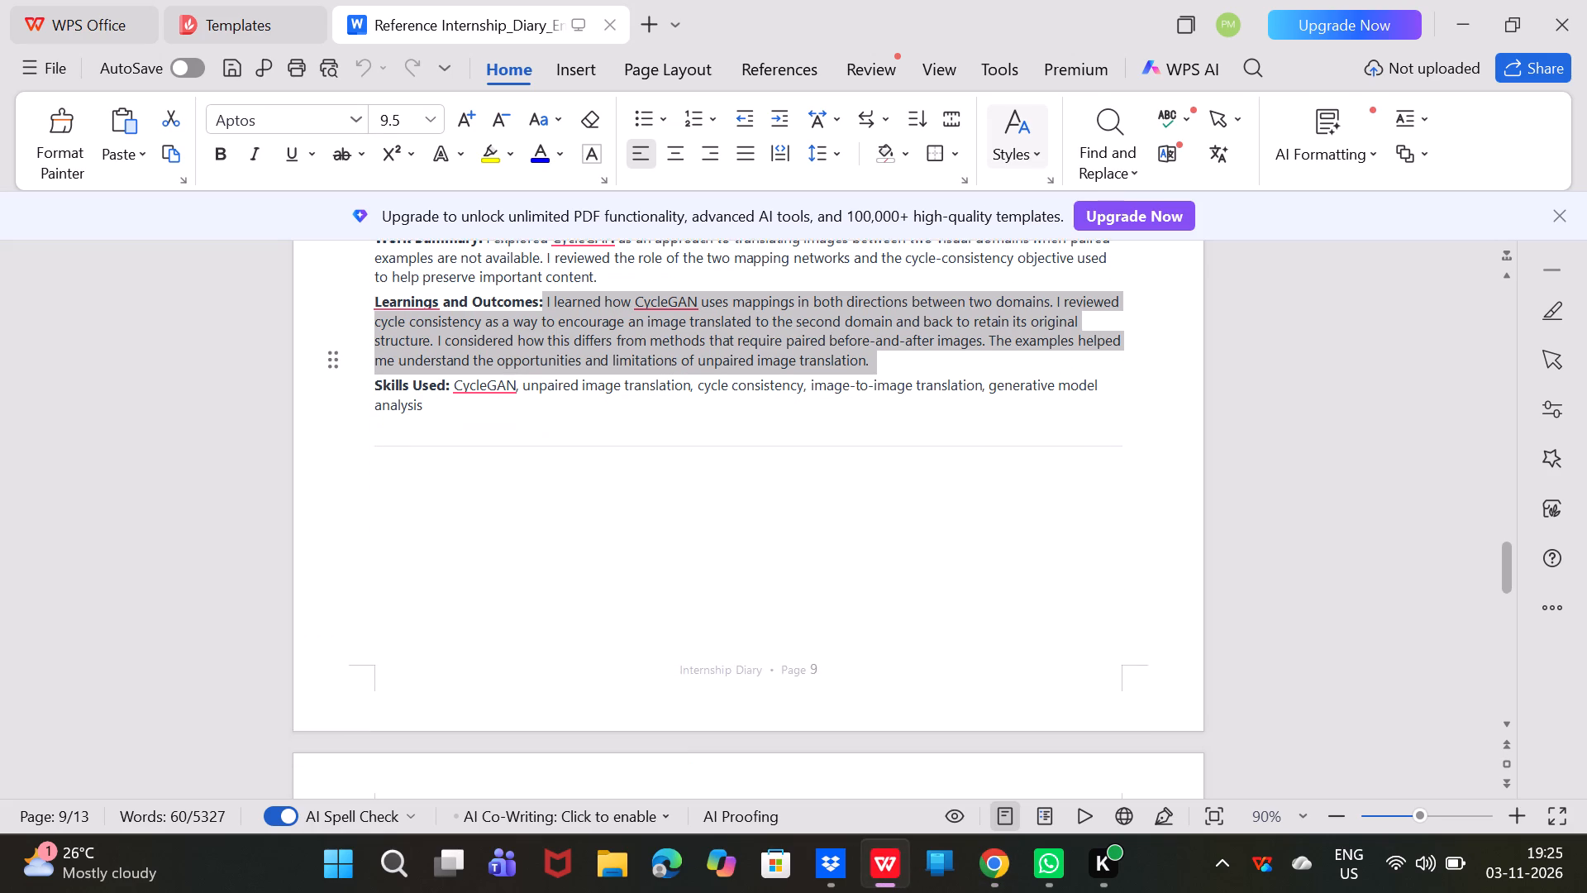
{"action": "scroll", "coordinate": [657, 672], "scroll_direction": "down", "scroll_amount": 4}
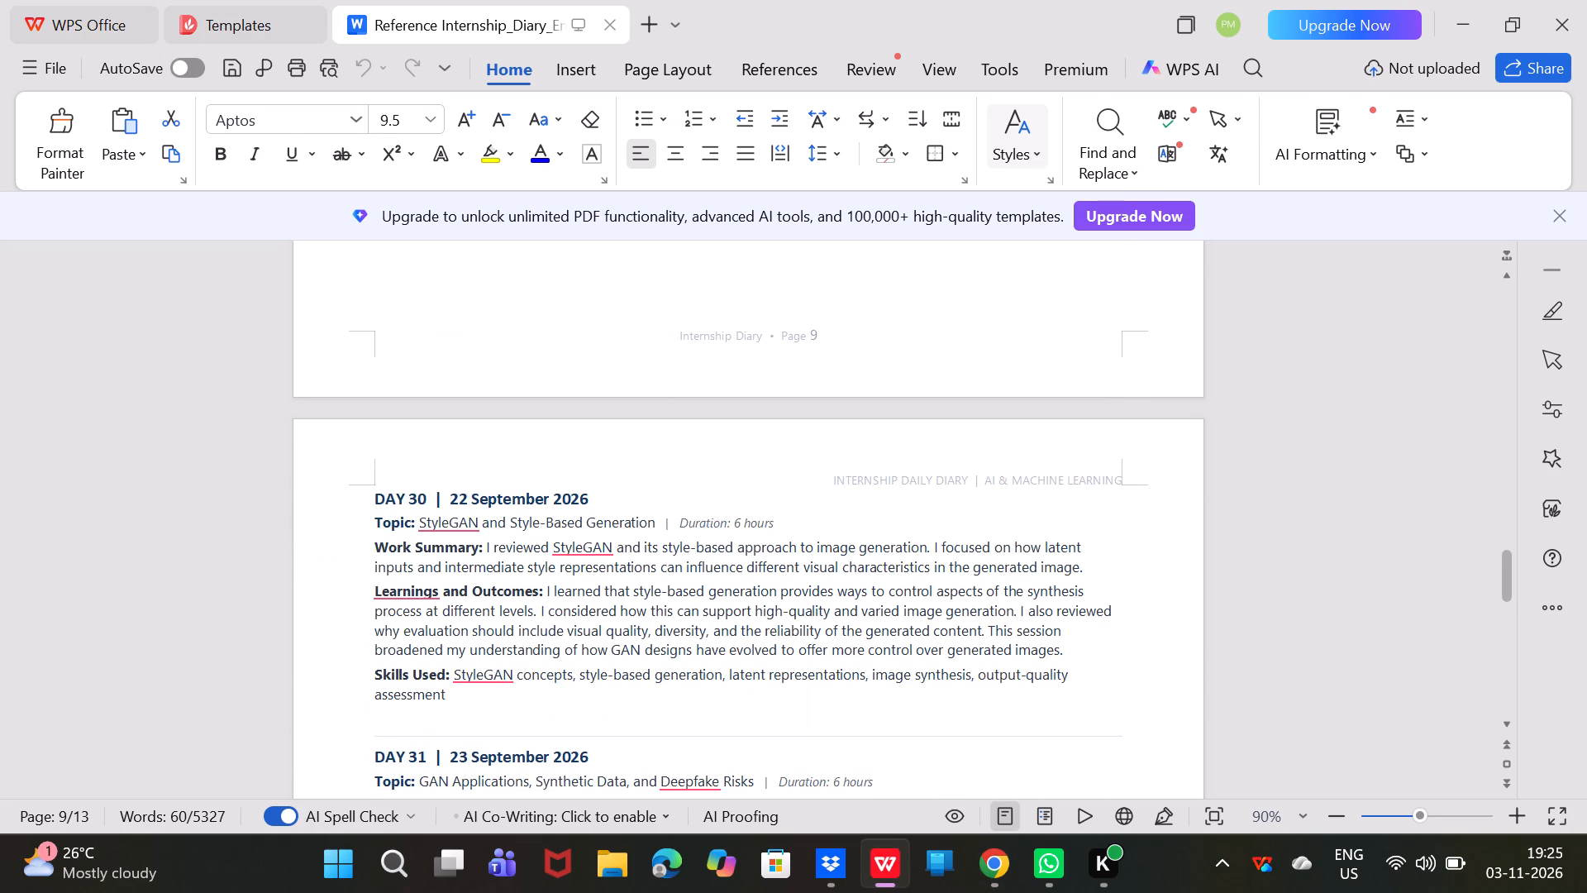
{"action": "left_click_drag", "start_coordinate": [481, 548], "coordinate": [1039, 605]}
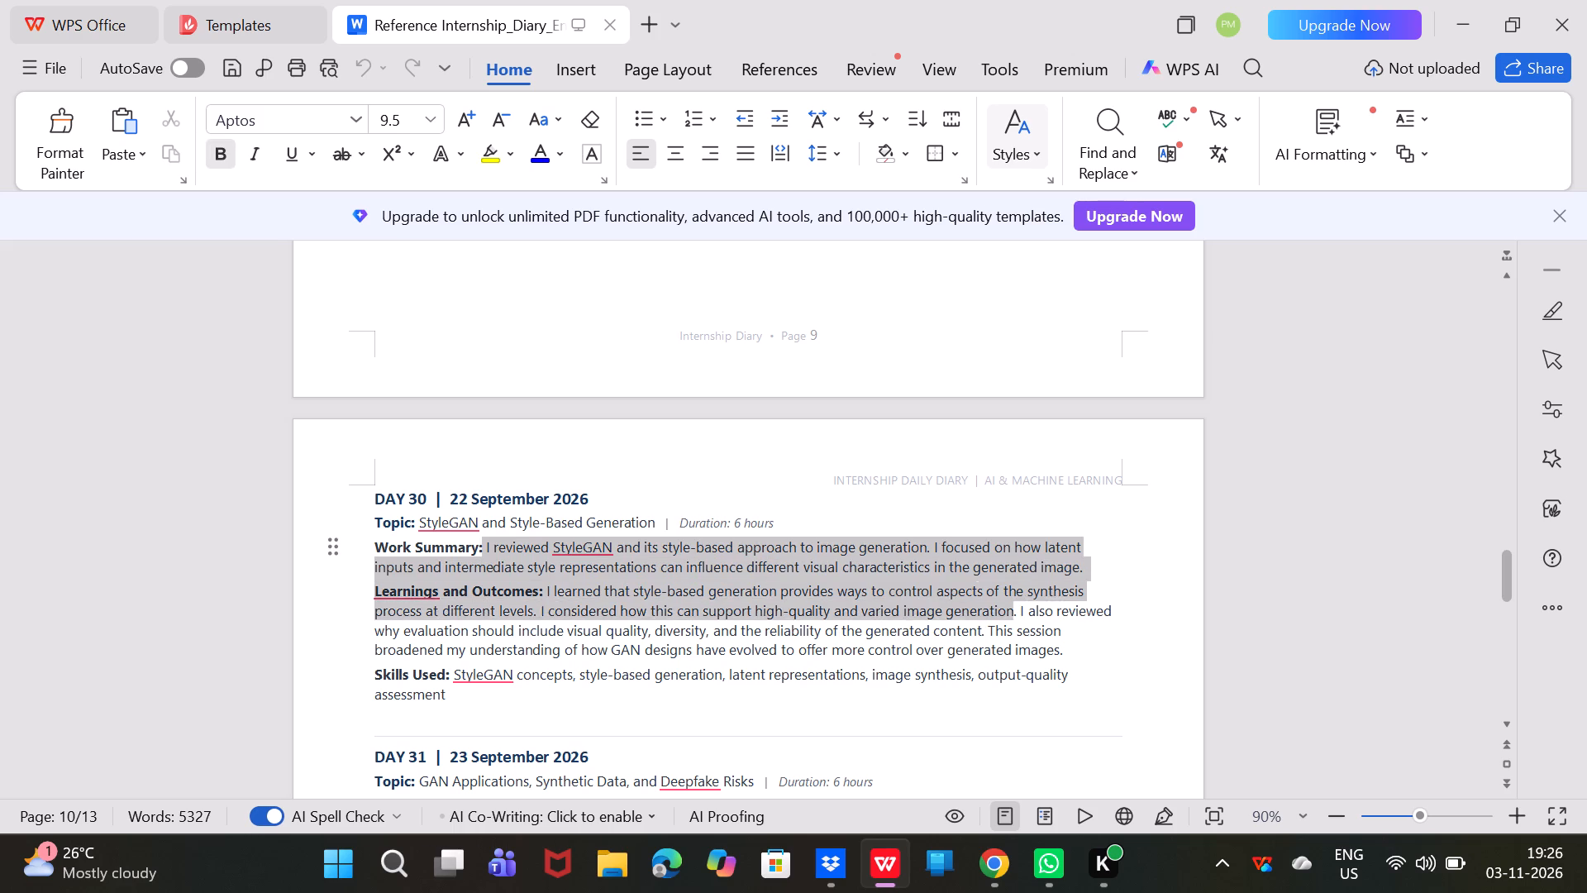
{"action": "left_click_drag", "start_coordinate": [1039, 605], "coordinate": [1079, 565]}
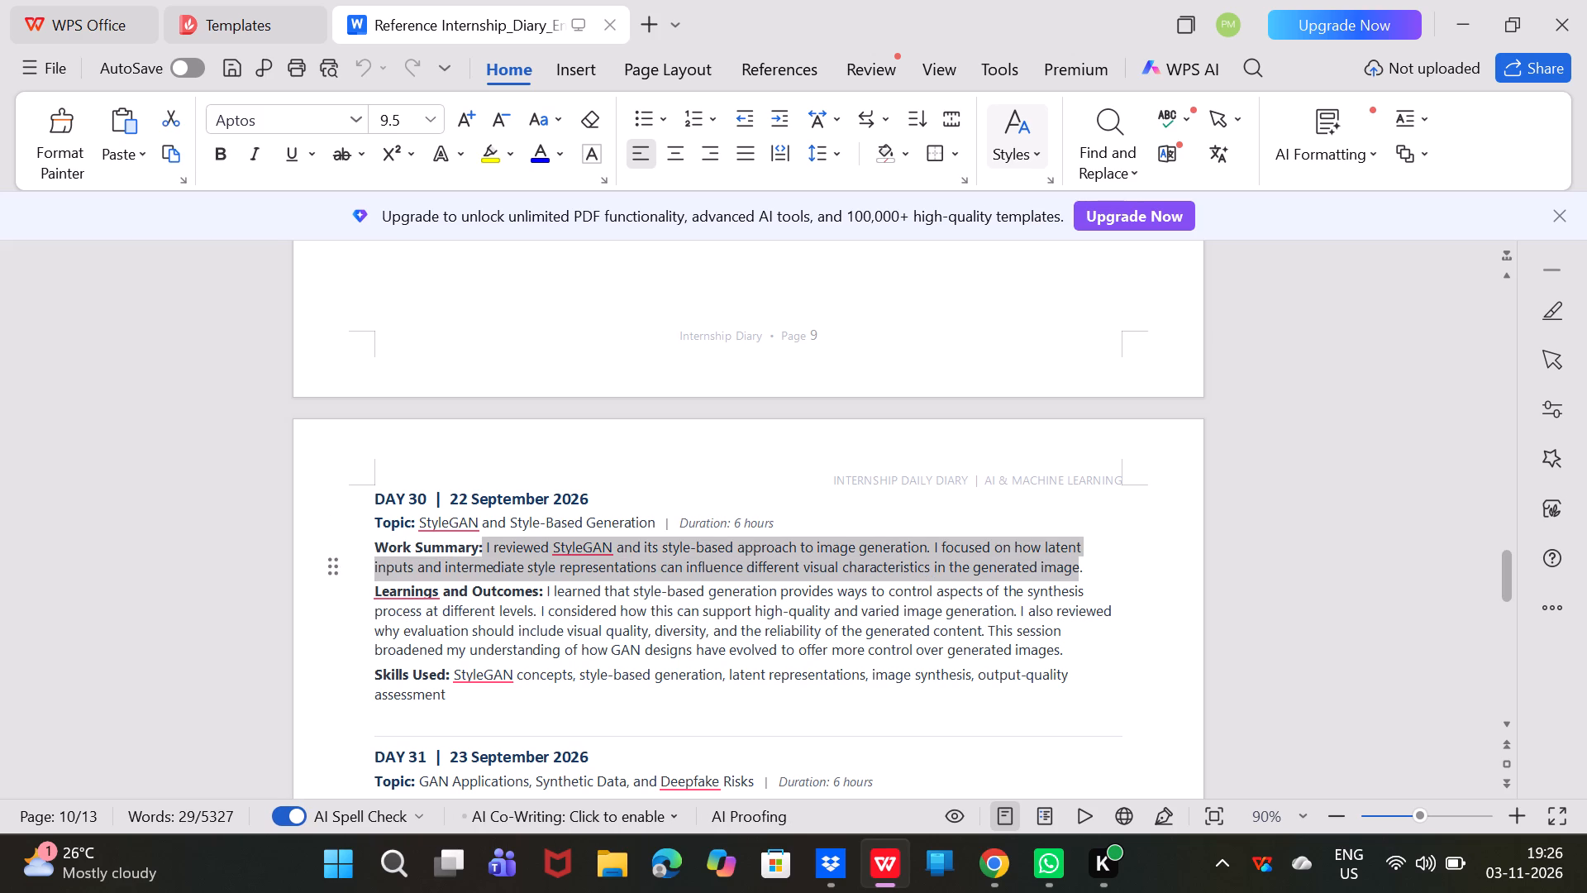
{"action": "left_click_drag", "start_coordinate": [1079, 565], "coordinate": [1081, 567]}
{"action": "key", "text": "ctrl+c"}
In Chrome, choose the Trainee Software Engineer — Ethnotech Academic Solutions internship, date the entry 22 September 2026 and continue to the entry form.
{"action": "left_click", "coordinate": [979, 865]}
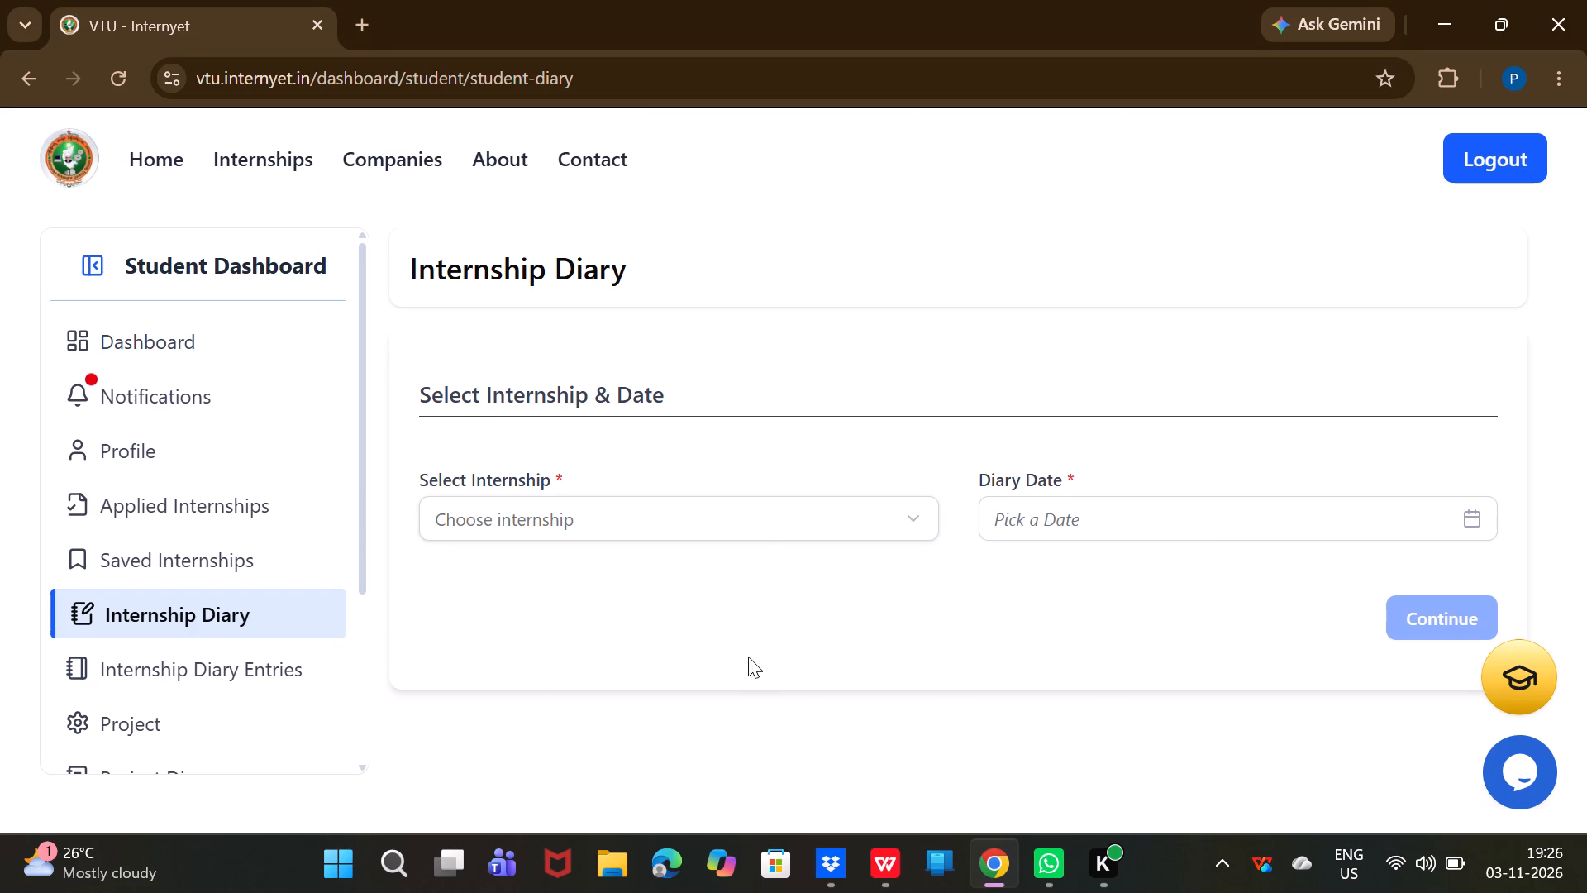
{"action": "left_click", "coordinate": [755, 518]}
{"action": "left_click", "coordinate": [757, 579]}
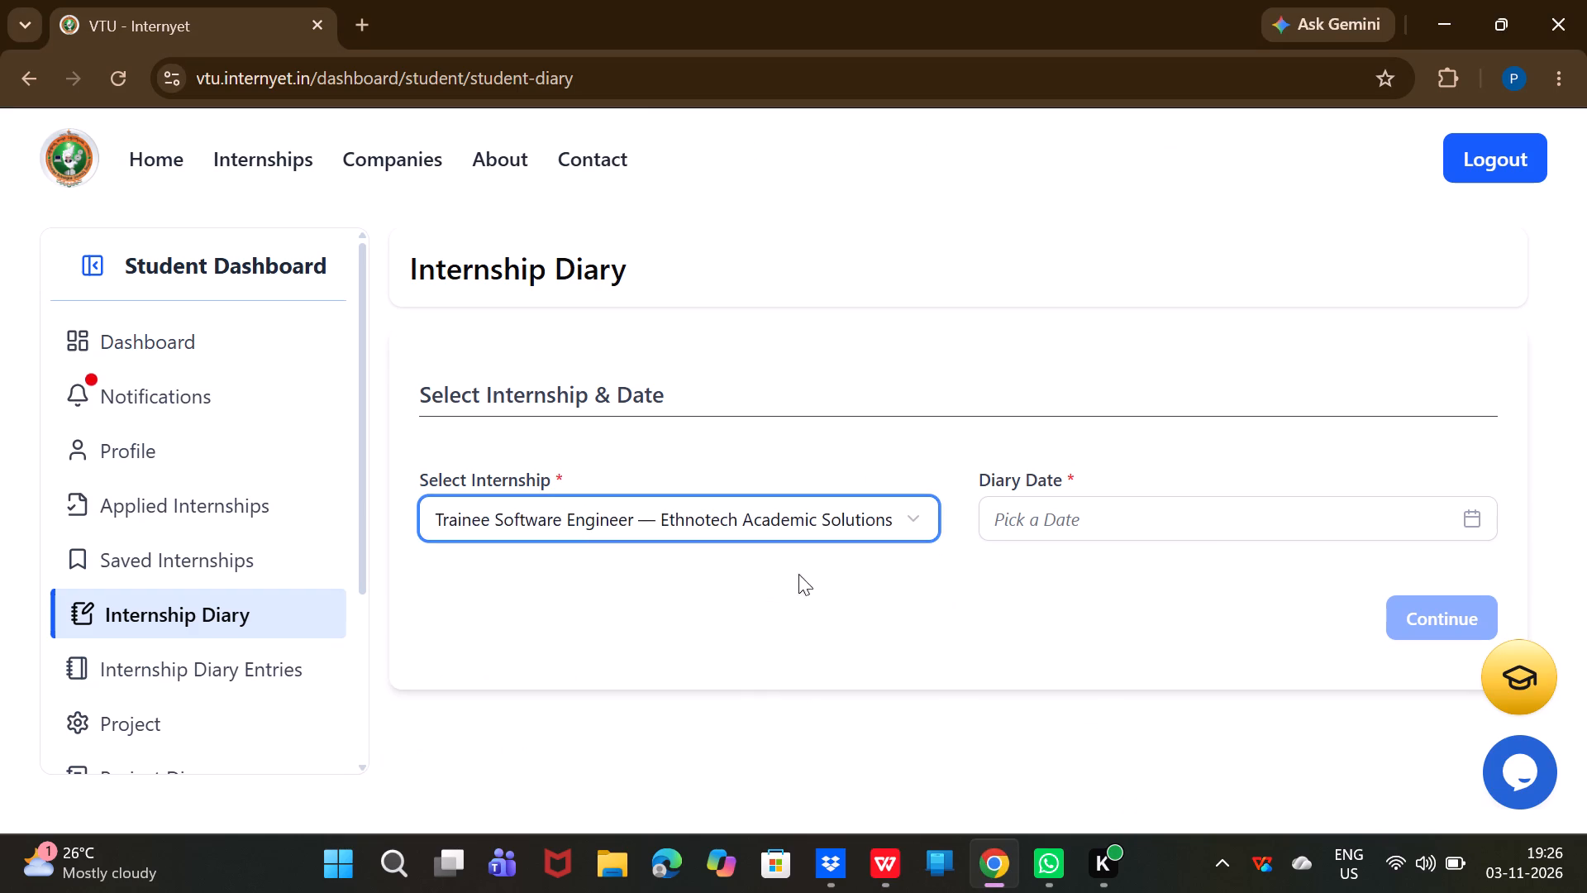
{"action": "left_click", "coordinate": [1028, 522]}
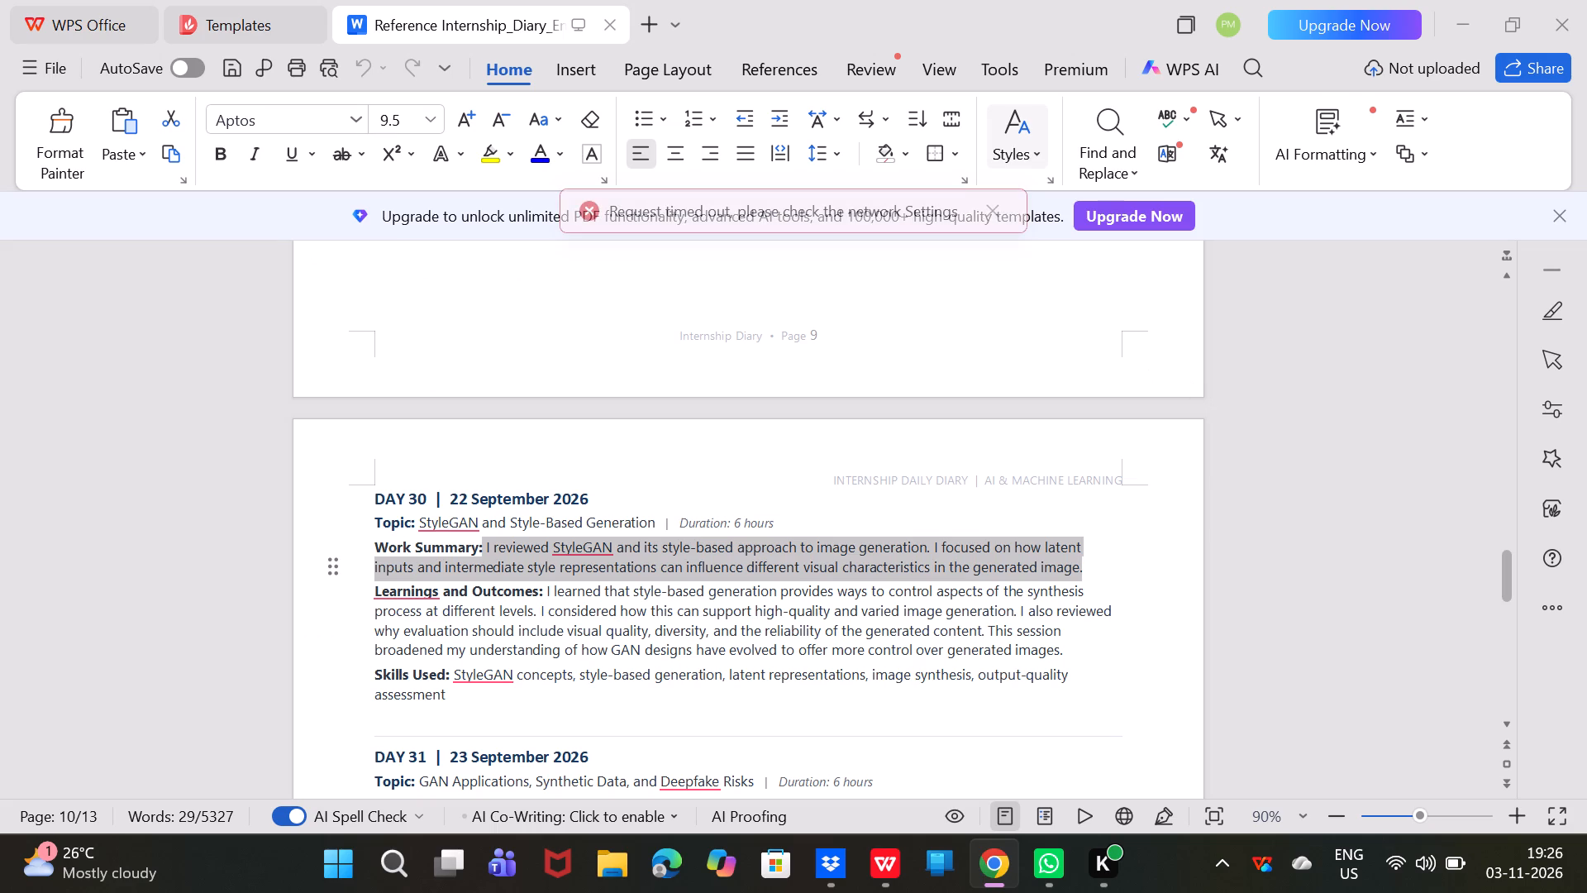
{"action": "left_click", "coordinate": [877, 848]}
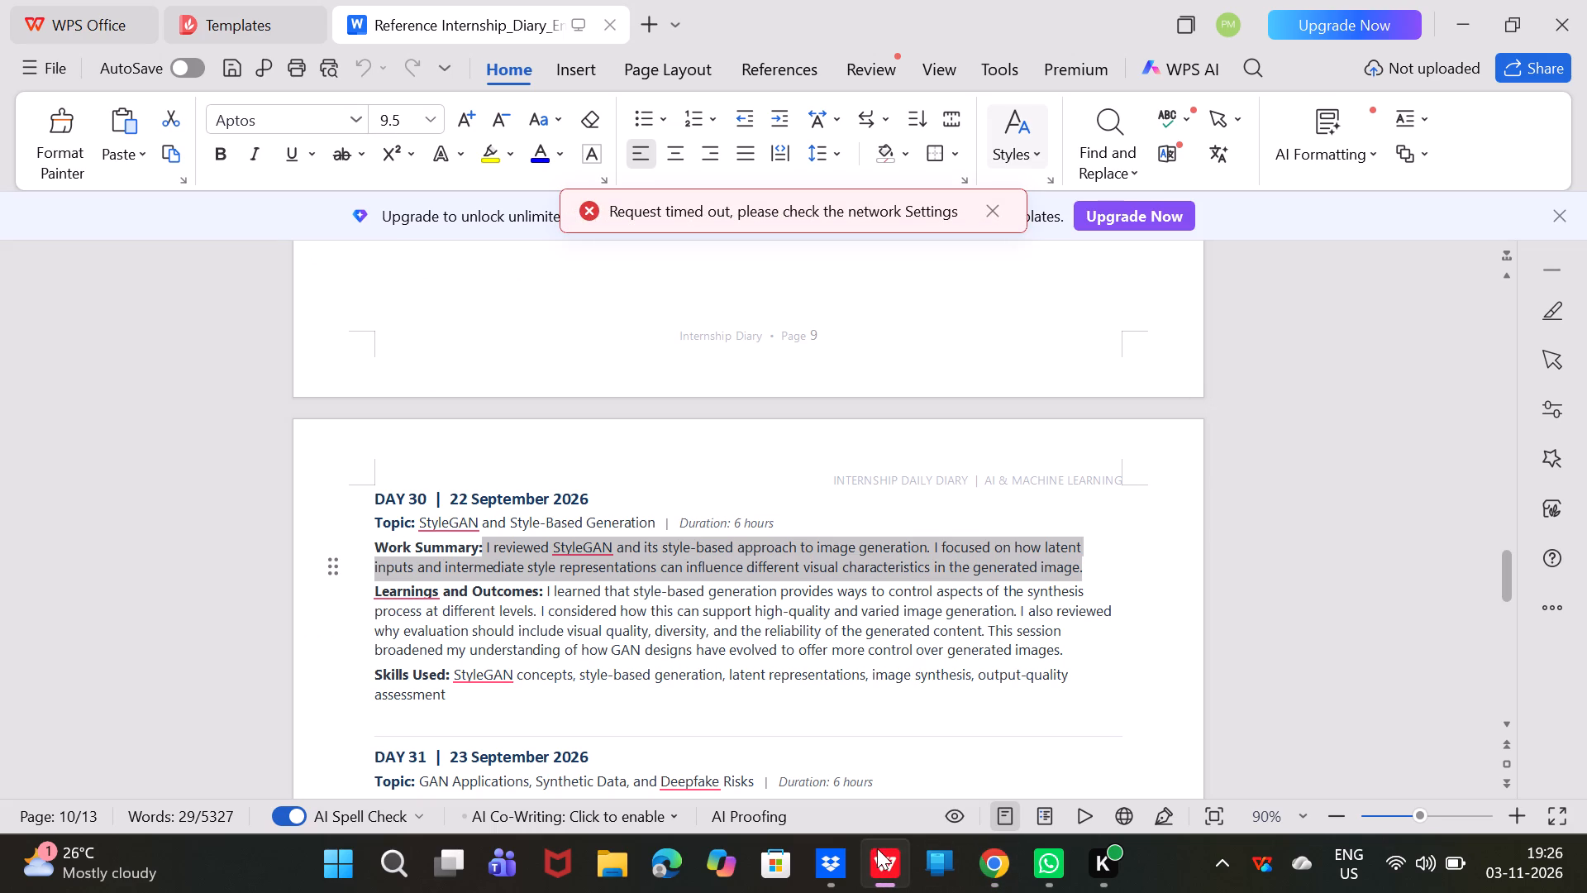
{"action": "left_click", "coordinate": [877, 848]}
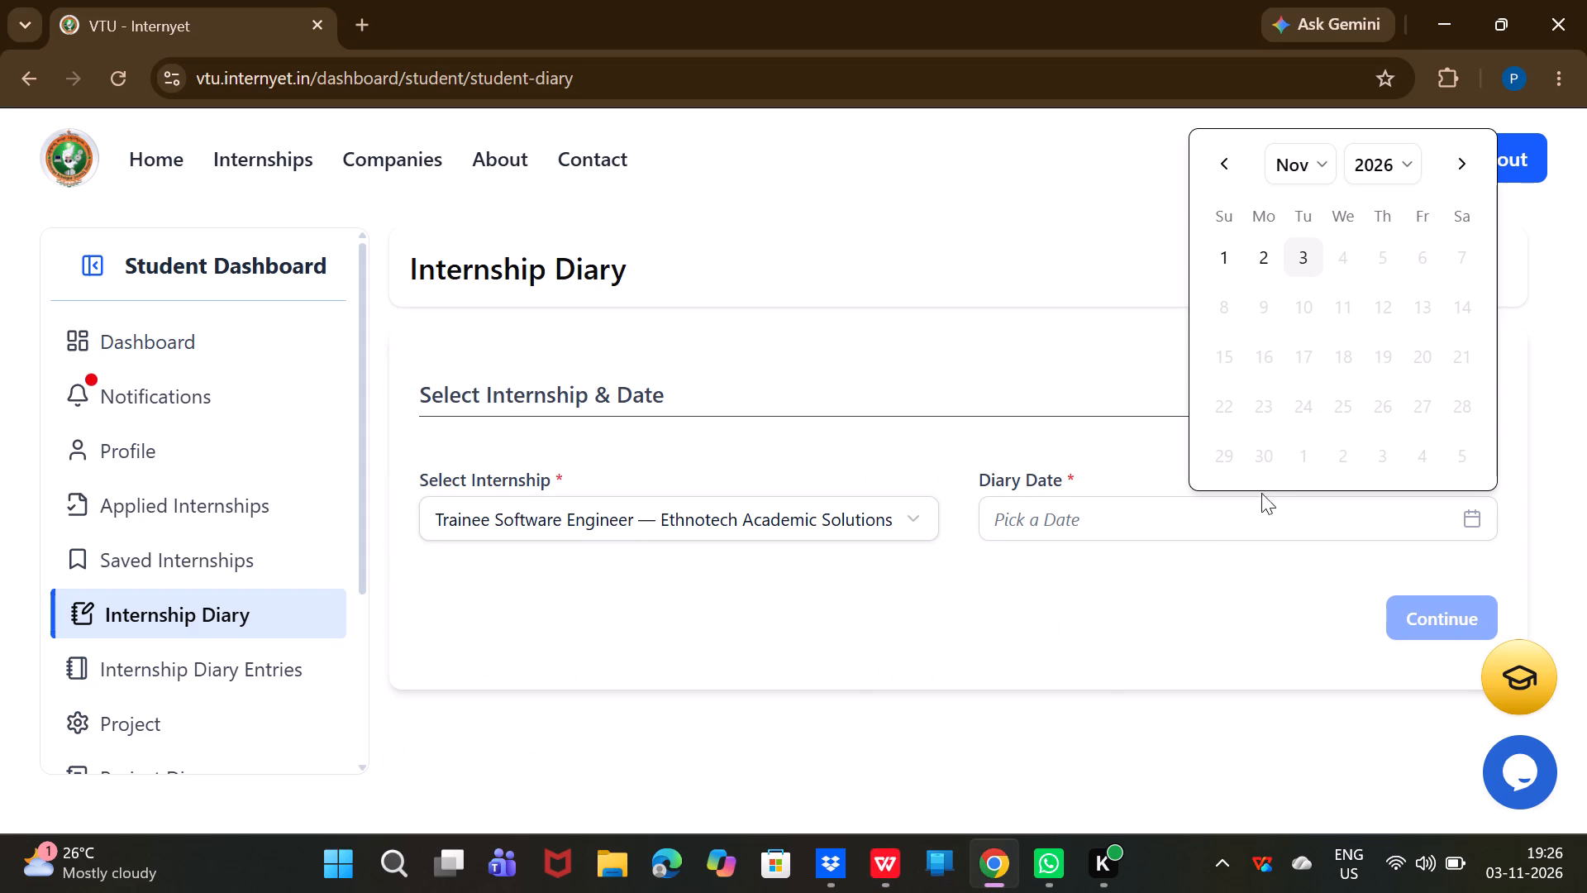
{"action": "left_click", "coordinate": [1314, 168]}
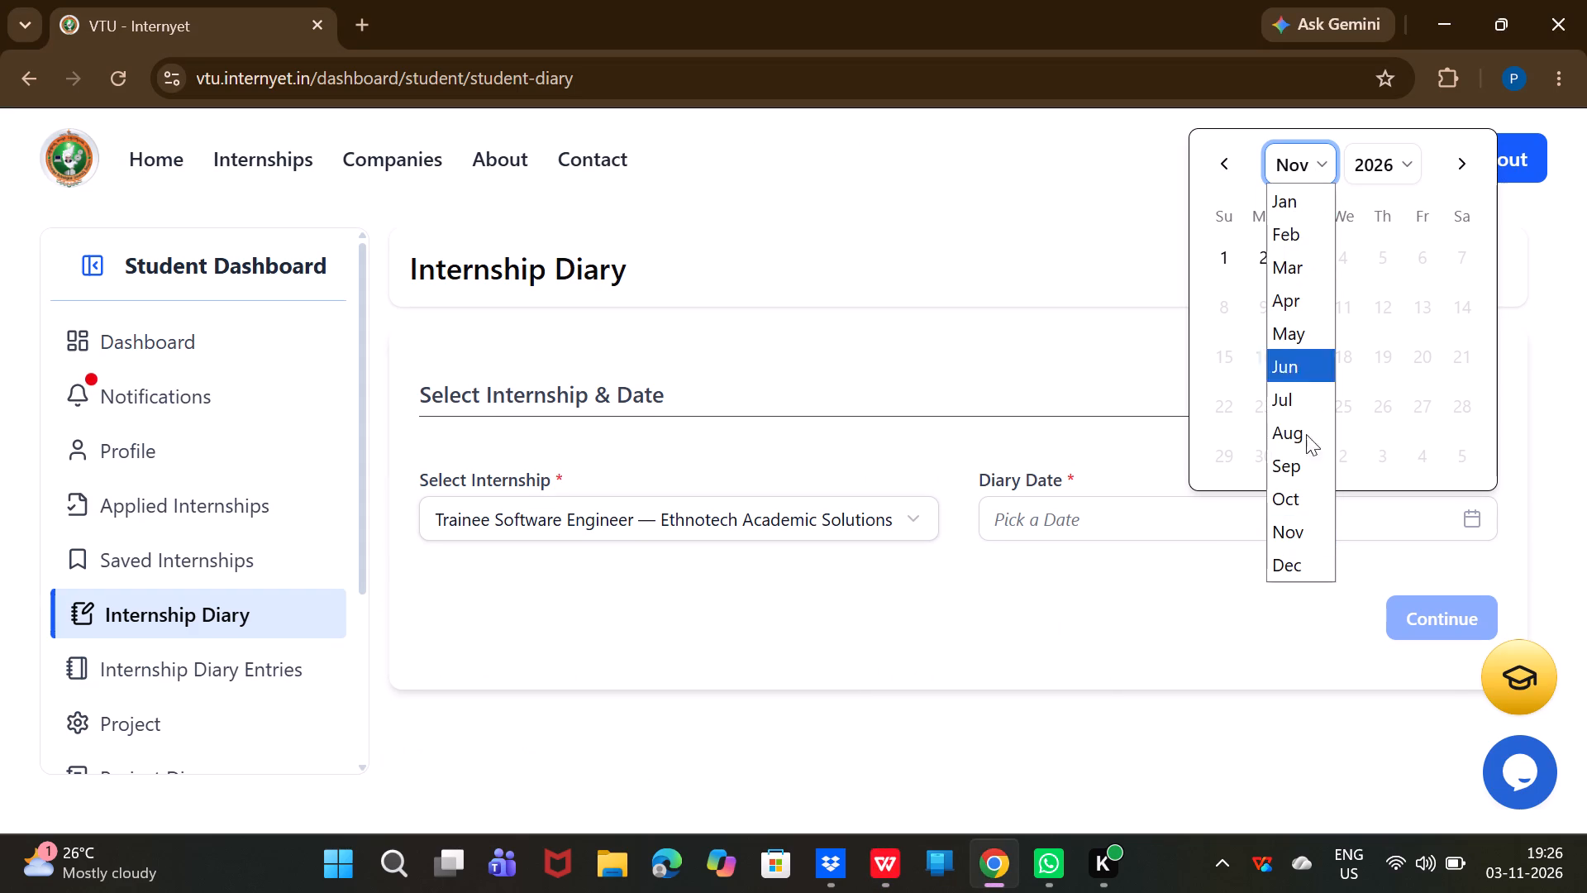
{"action": "left_click", "coordinate": [1295, 480]}
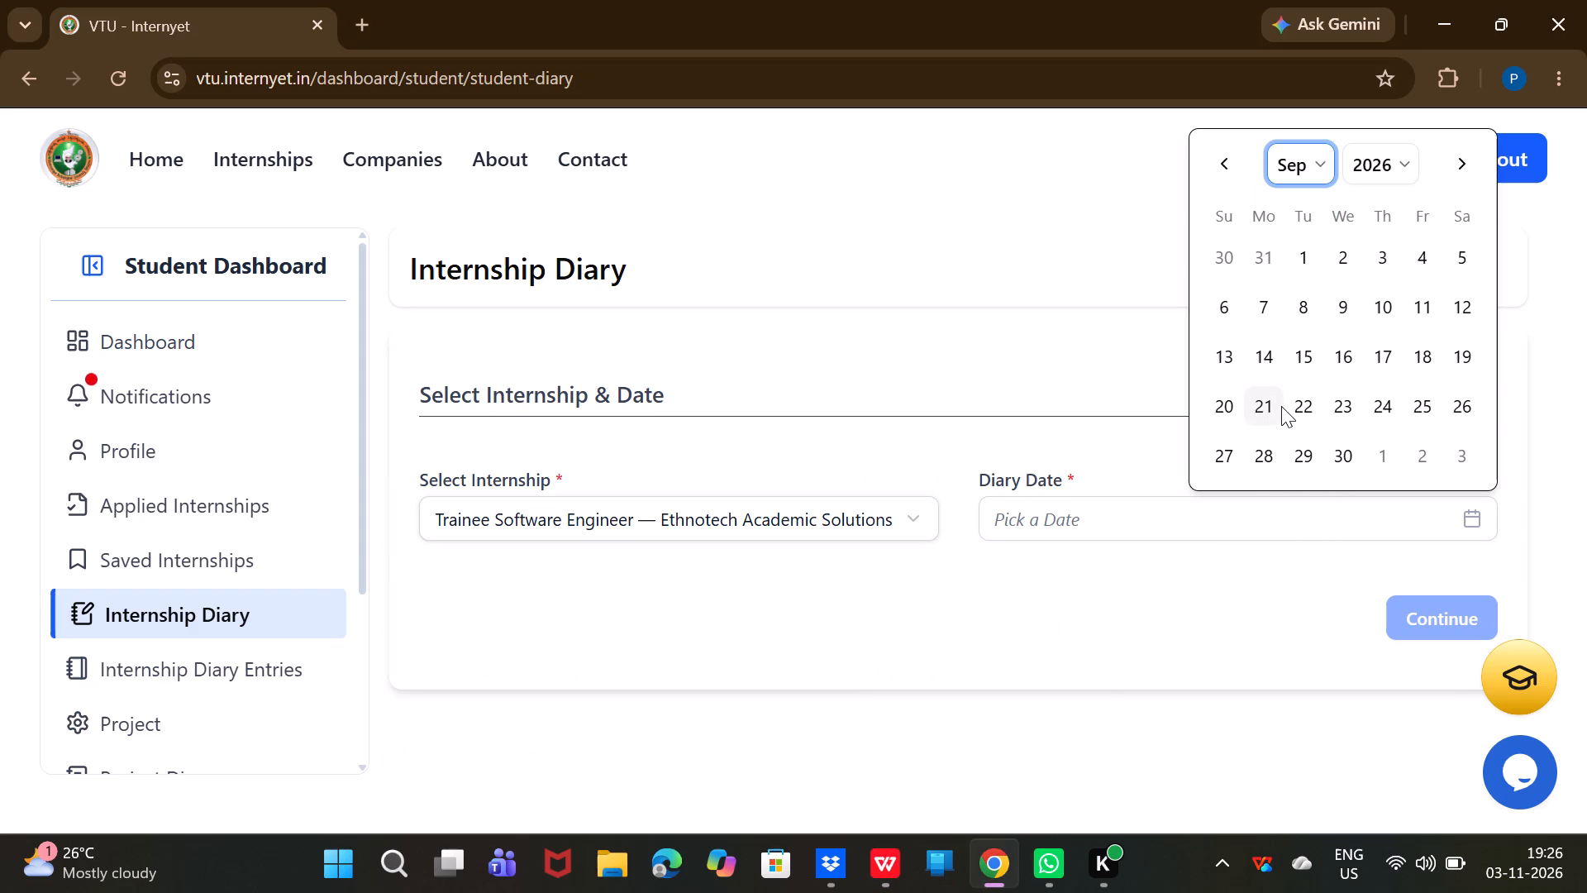
{"action": "left_click", "coordinate": [1312, 400]}
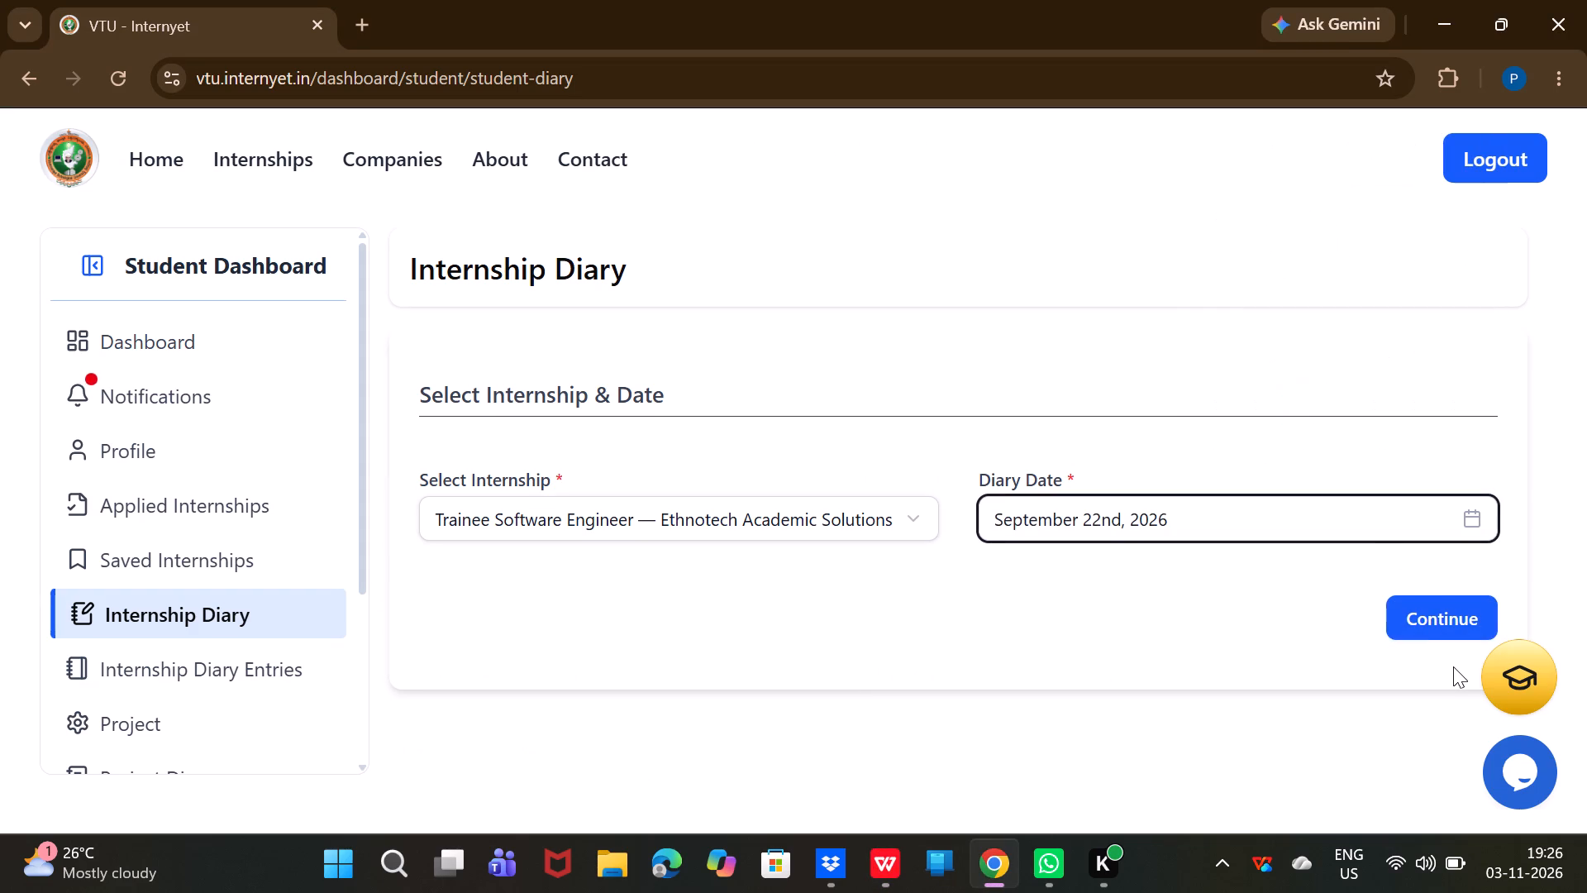
{"action": "left_click", "coordinate": [1435, 627]}
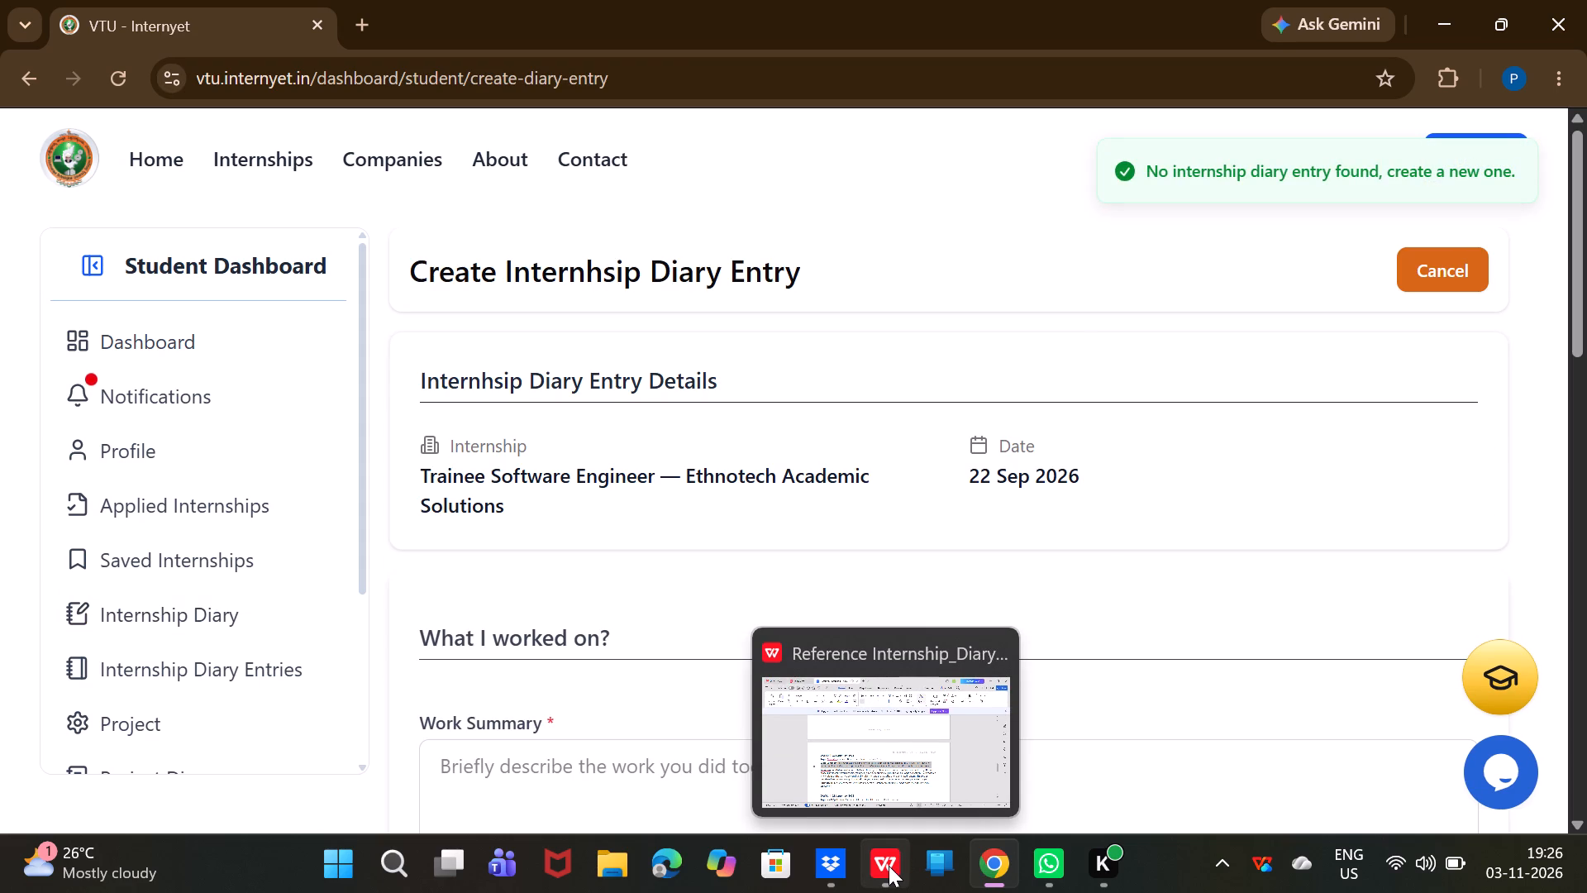
Recopy the Day 30 Work Summary text from WPS Office and paste it into the Work Summary field of the 22 September 2026 entry in Chrome.
{"action": "left_click", "coordinate": [889, 866]}
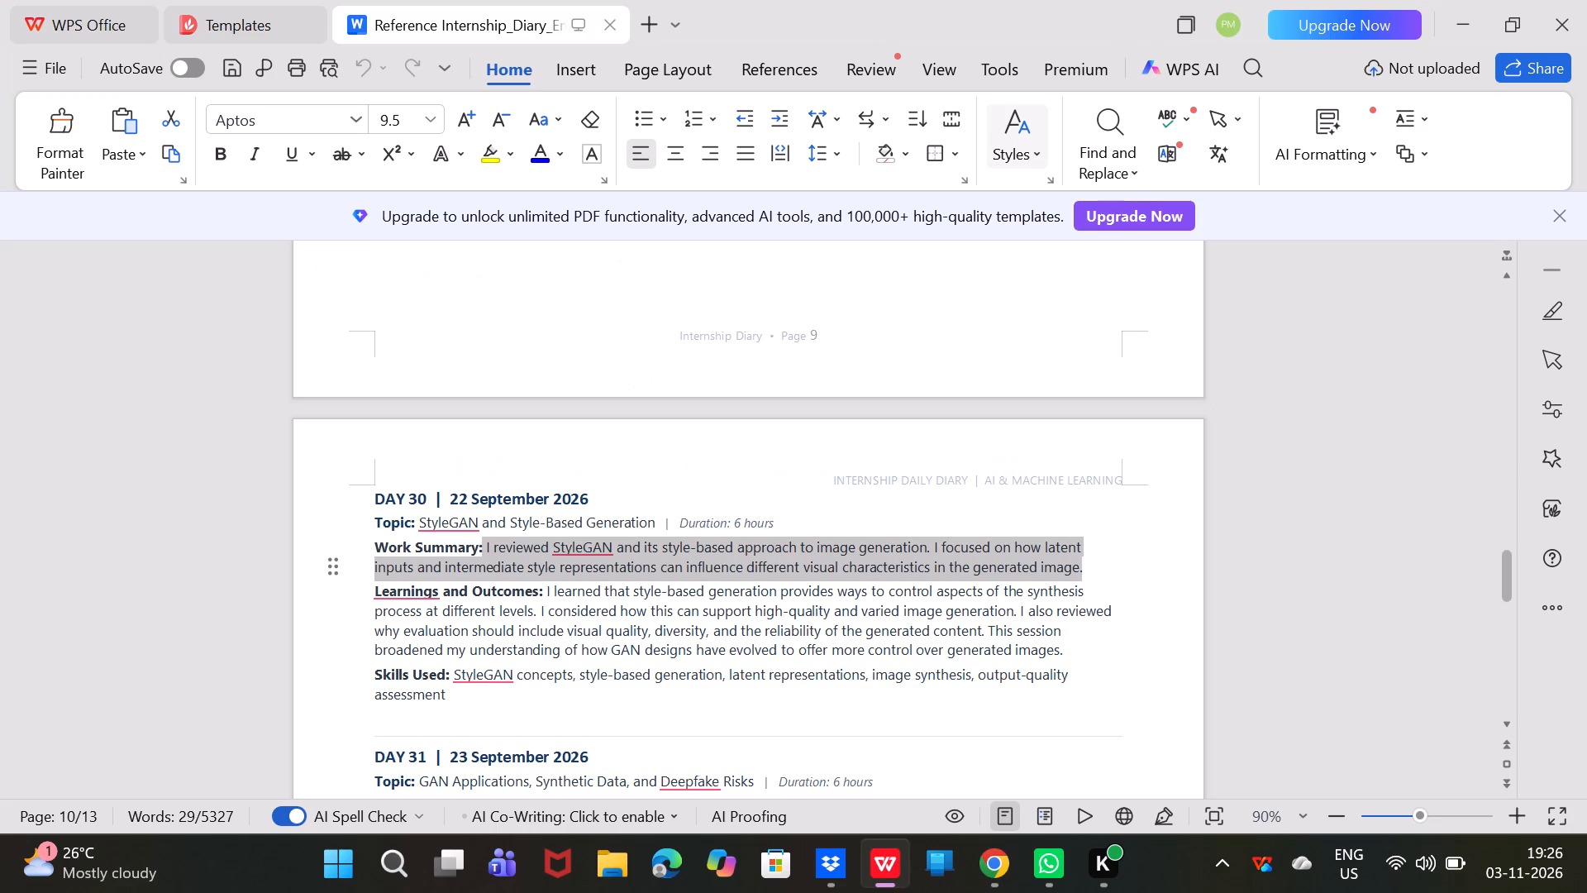
{"action": "key", "text": "ctrl+c"}
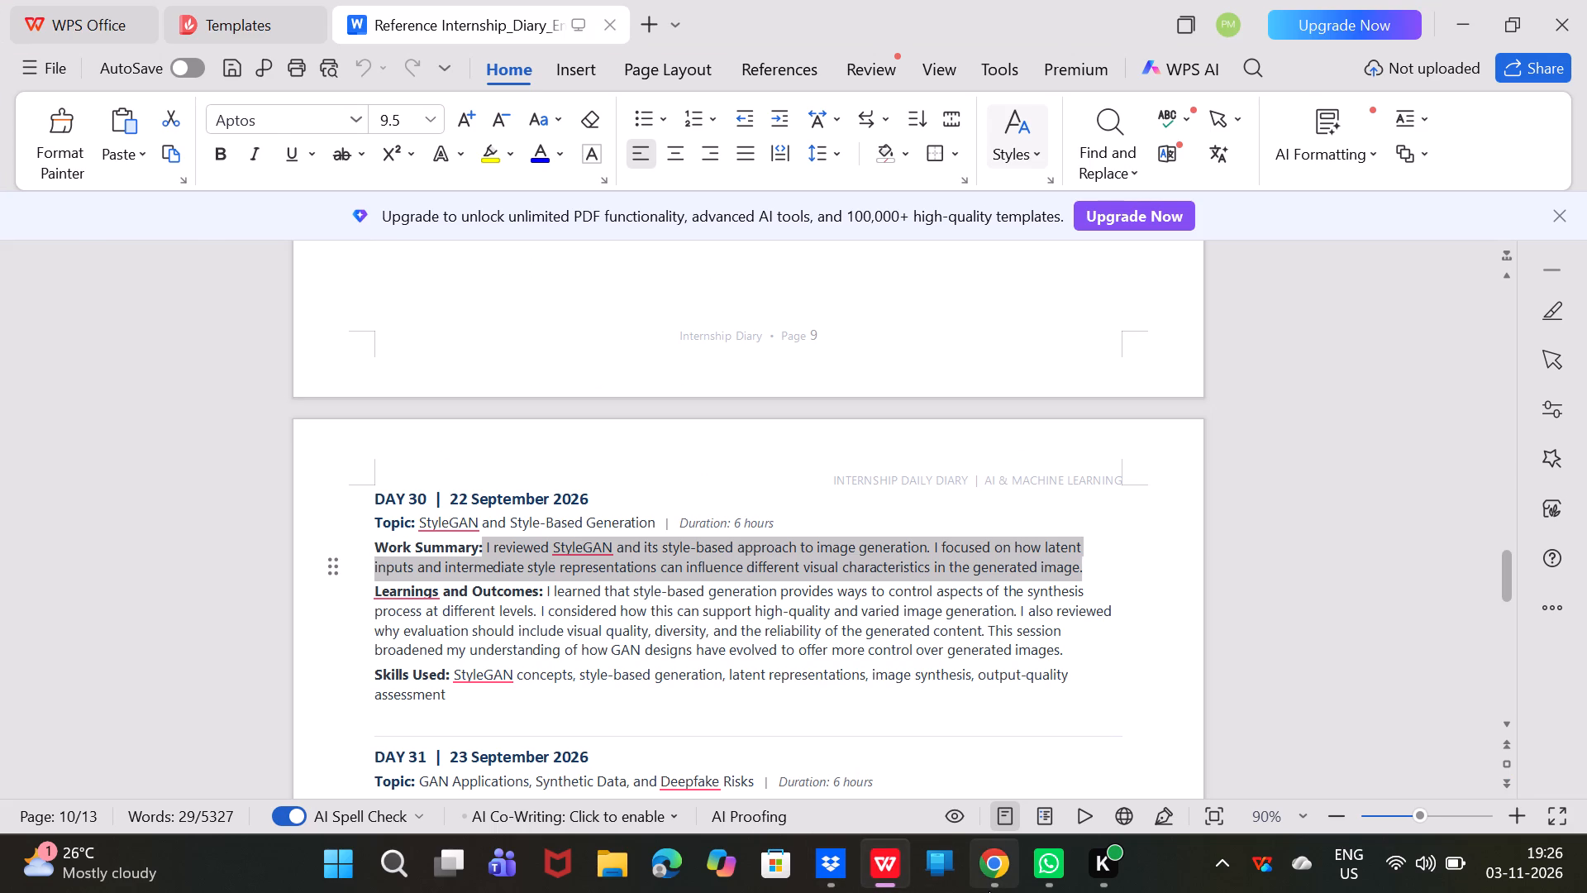
{"action": "left_click", "coordinate": [989, 891]}
{"action": "left_click", "coordinate": [721, 763]}
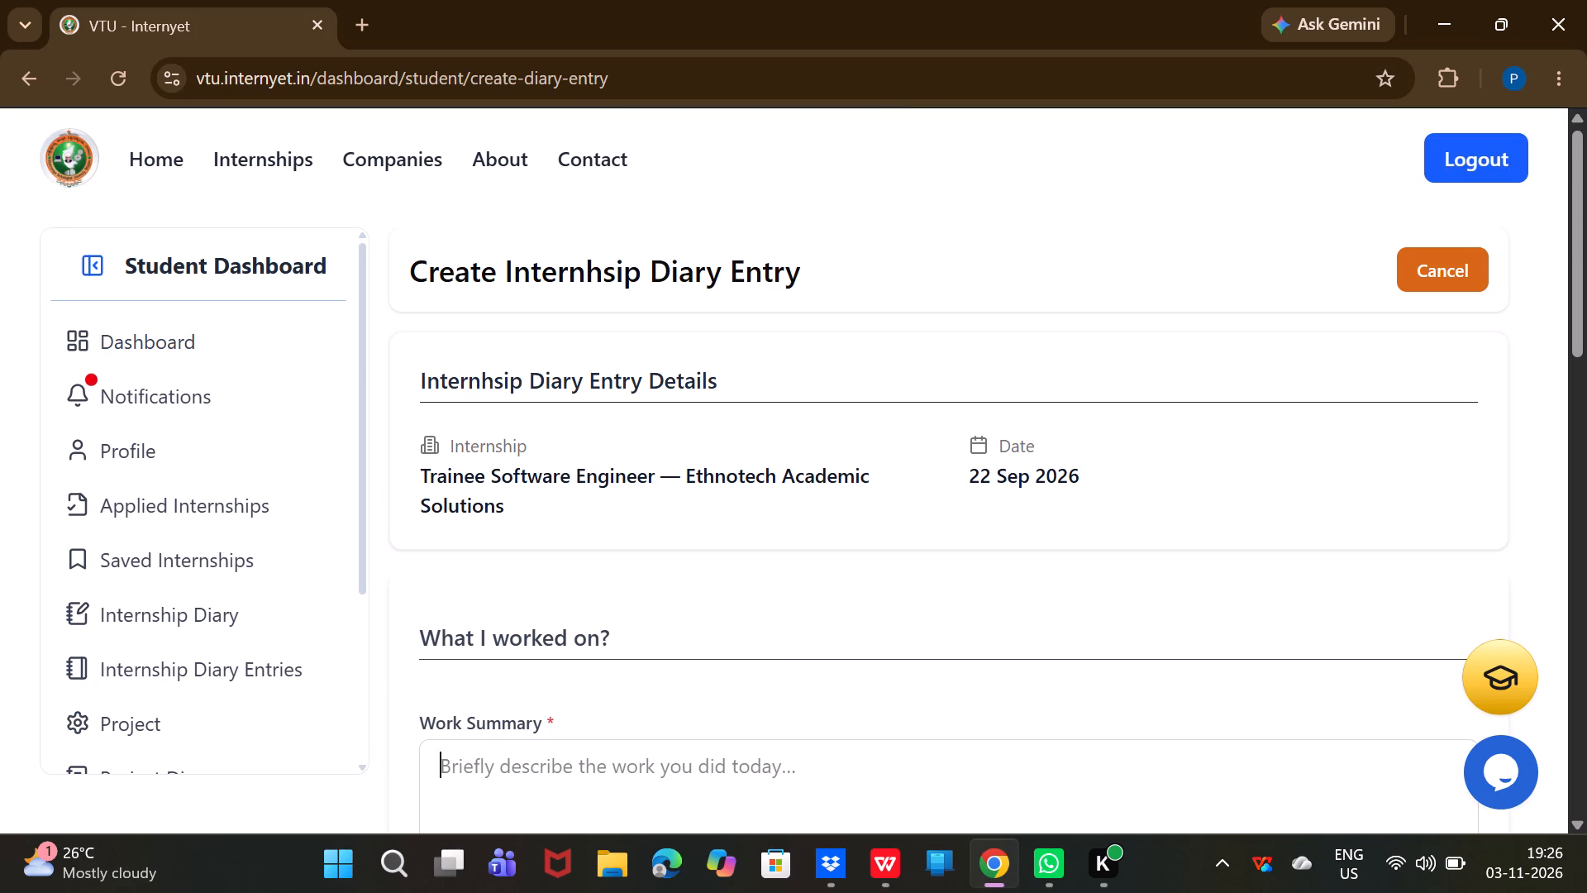
{"action": "key", "text": "ctrl+v"}
Set the hours worked to 6 for the 22 September 2026 diary entry.
{"action": "scroll", "coordinate": [721, 763], "scroll_direction": "down", "scroll_amount": 4}
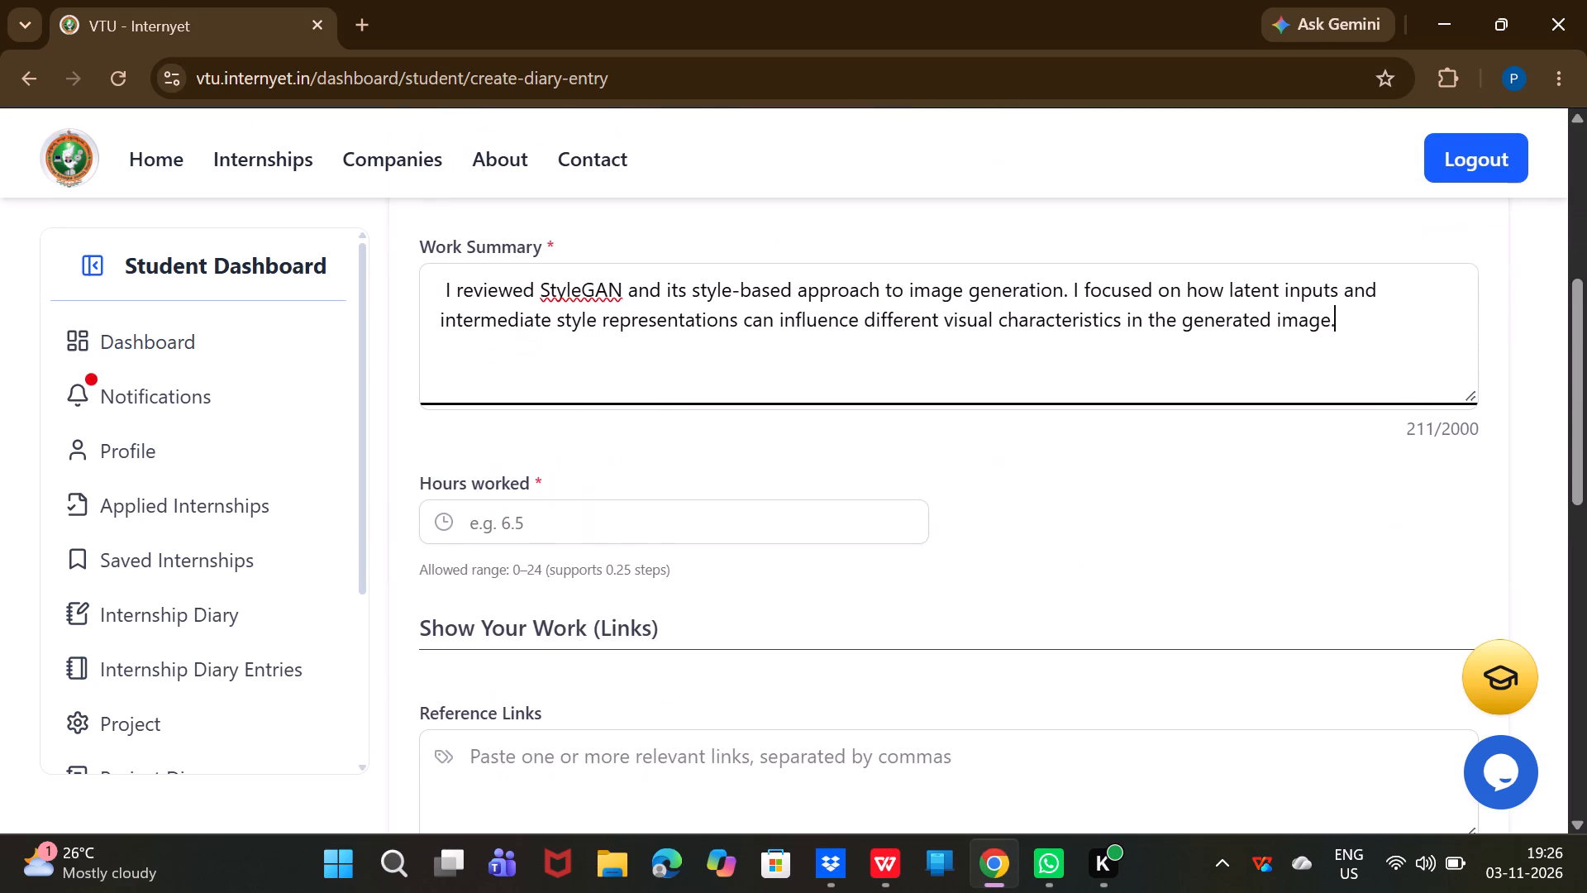
{"action": "left_click", "coordinate": [685, 517]}
{"action": "key", "text": "6"}
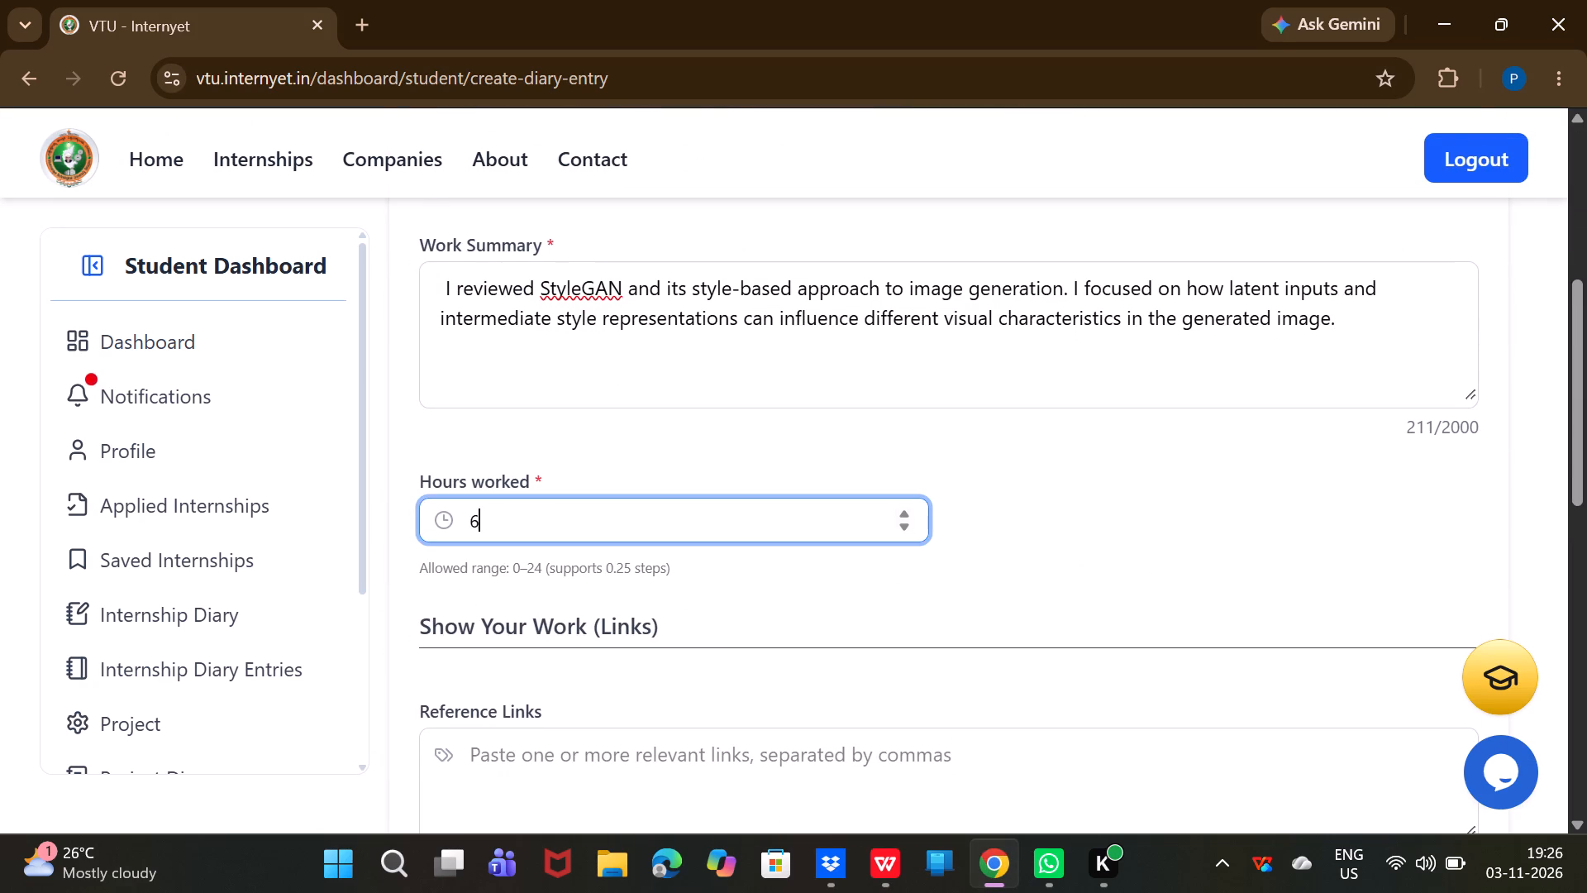
Copy the Day 30 Learnings and Outcomes text from the reference document in WPS Office into the entry's Learnings / Outcomes field in Chrome.
{"action": "scroll", "coordinate": [685, 517], "scroll_direction": "down", "scroll_amount": 3}
{"action": "left_click", "coordinate": [595, 725]}
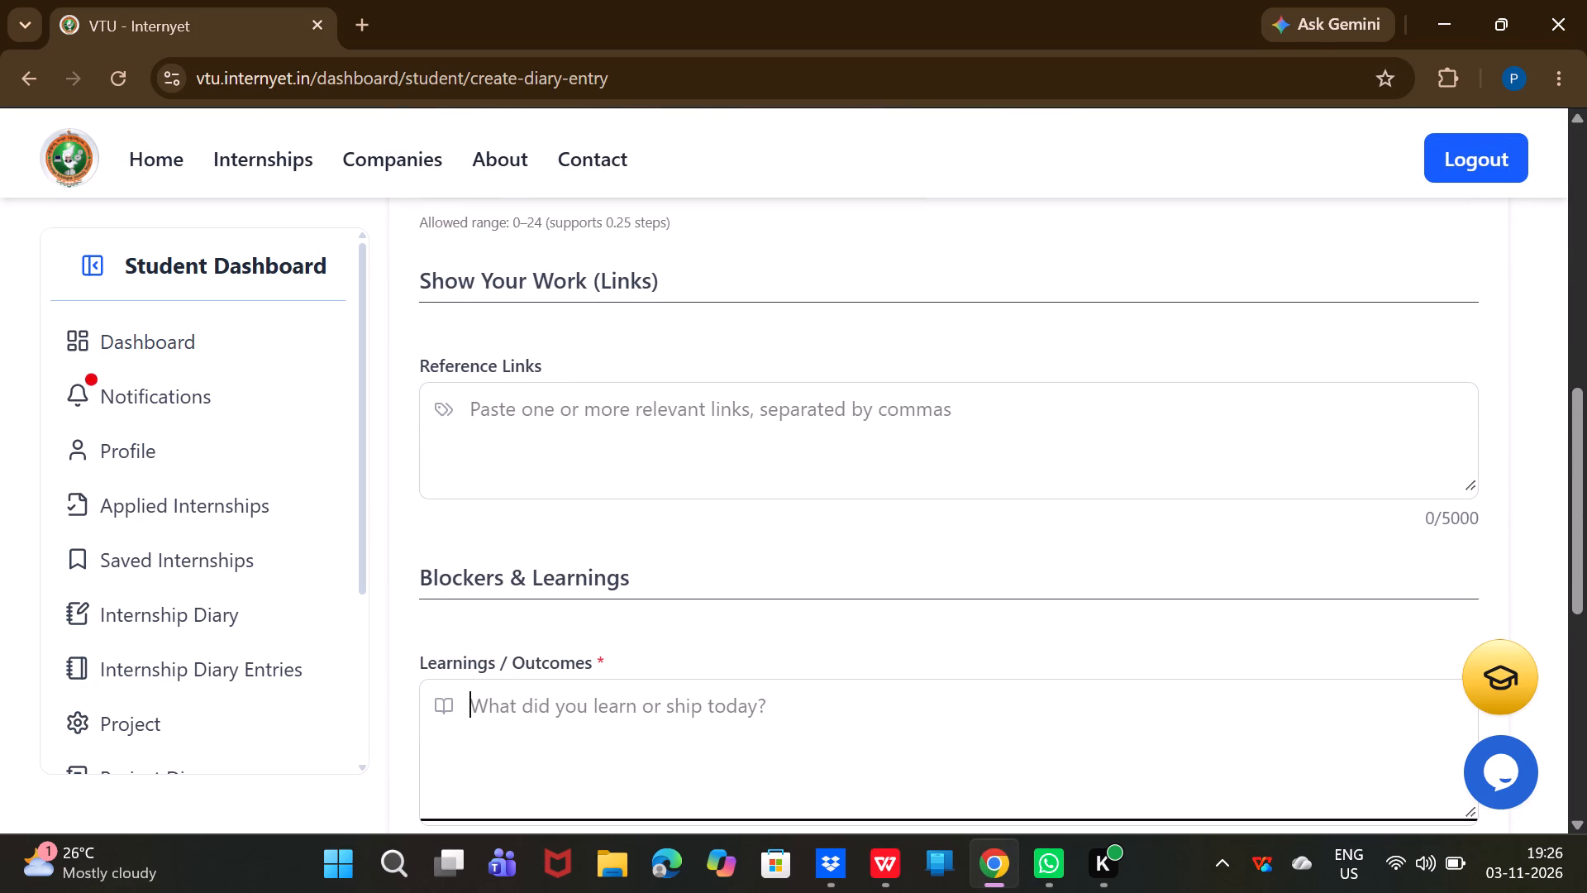
{"action": "left_click", "coordinate": [868, 868]}
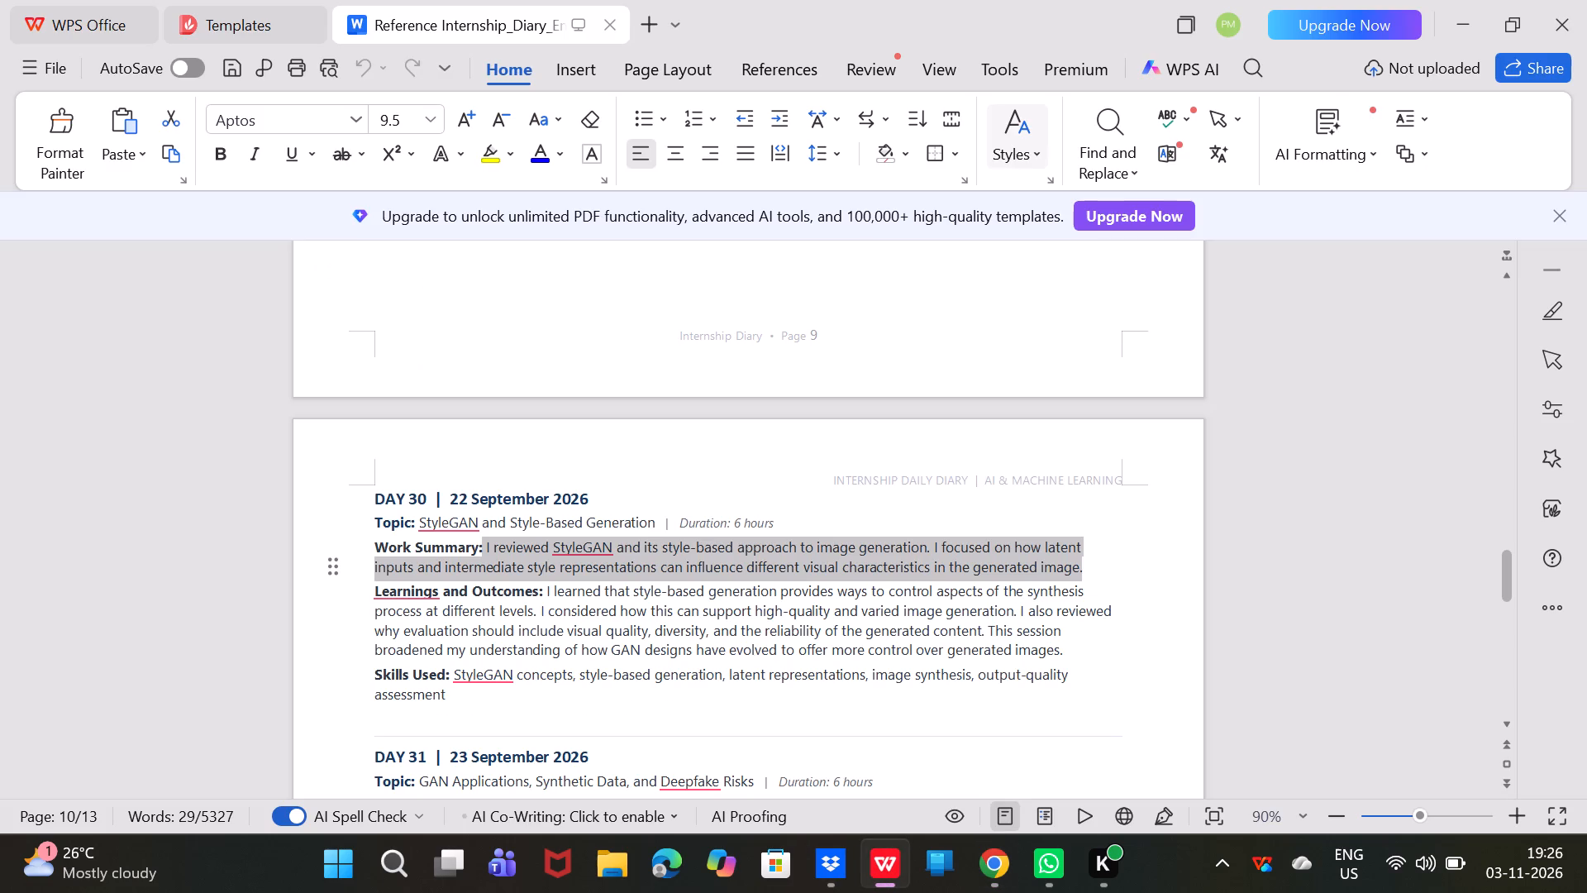
{"action": "left_click_drag", "start_coordinate": [543, 591], "coordinate": [544, 591]}
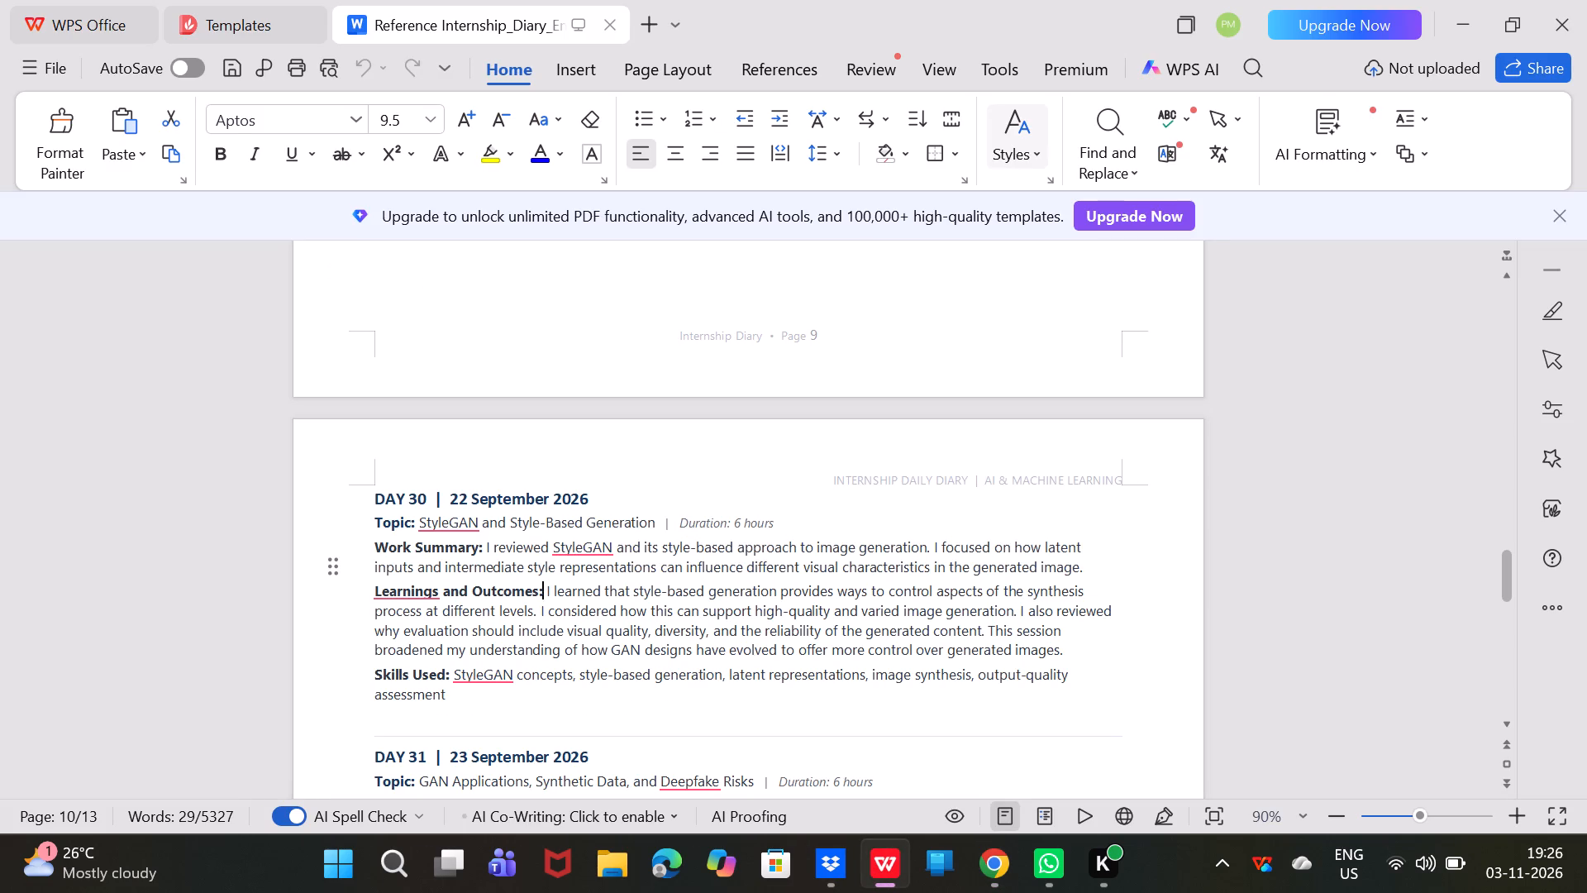
{"action": "left_click_drag", "start_coordinate": [544, 591], "coordinate": [1073, 642]}
{"action": "key", "text": "ctrl+c"}
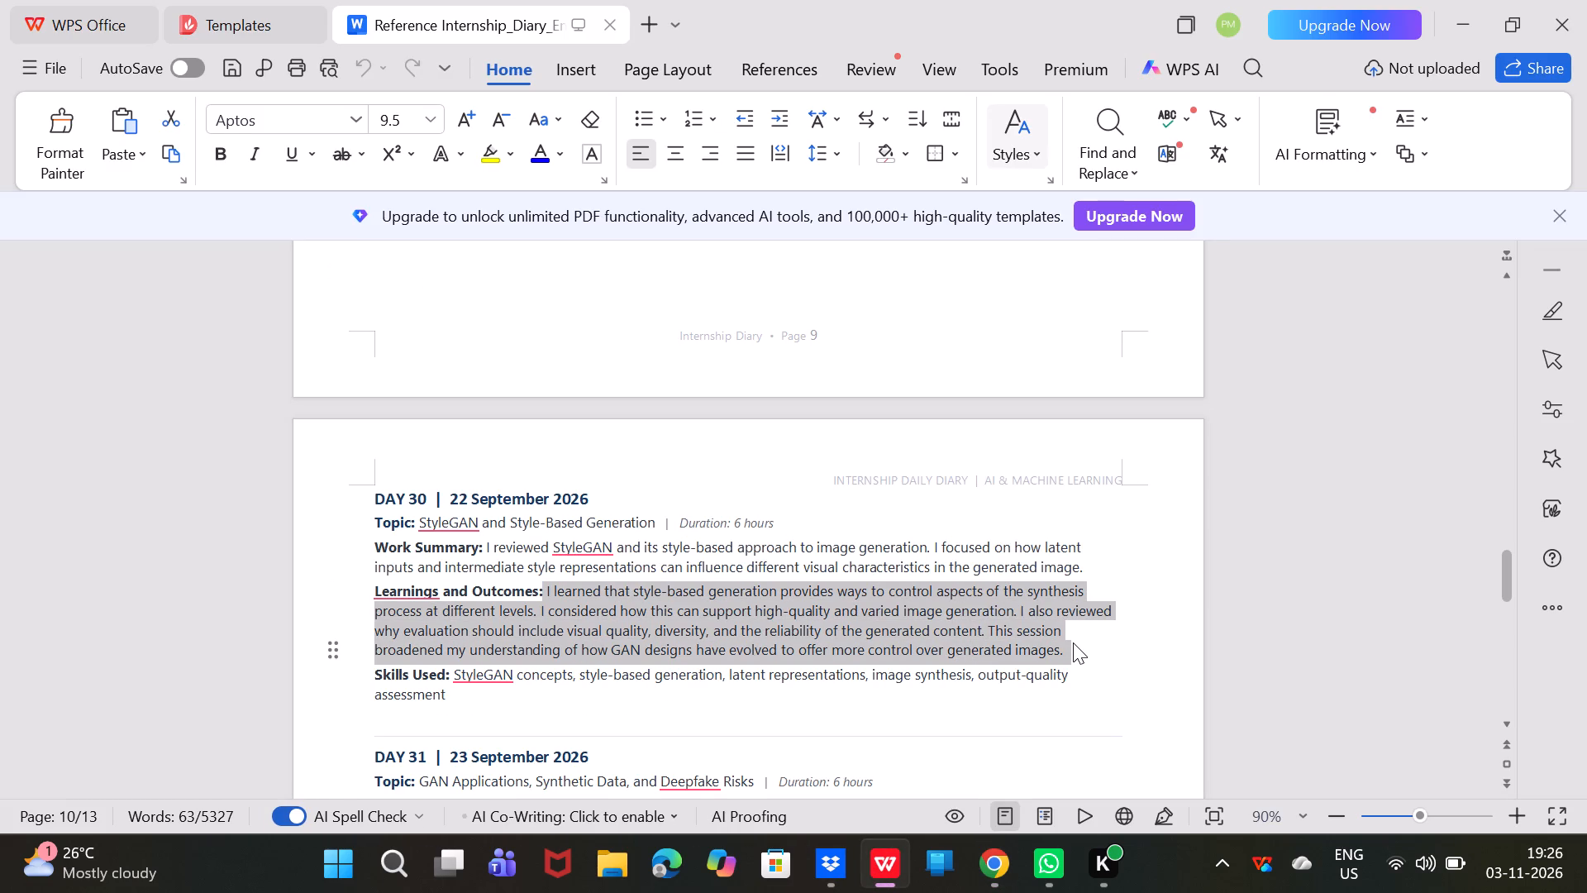
{"action": "left_click", "coordinate": [992, 884]}
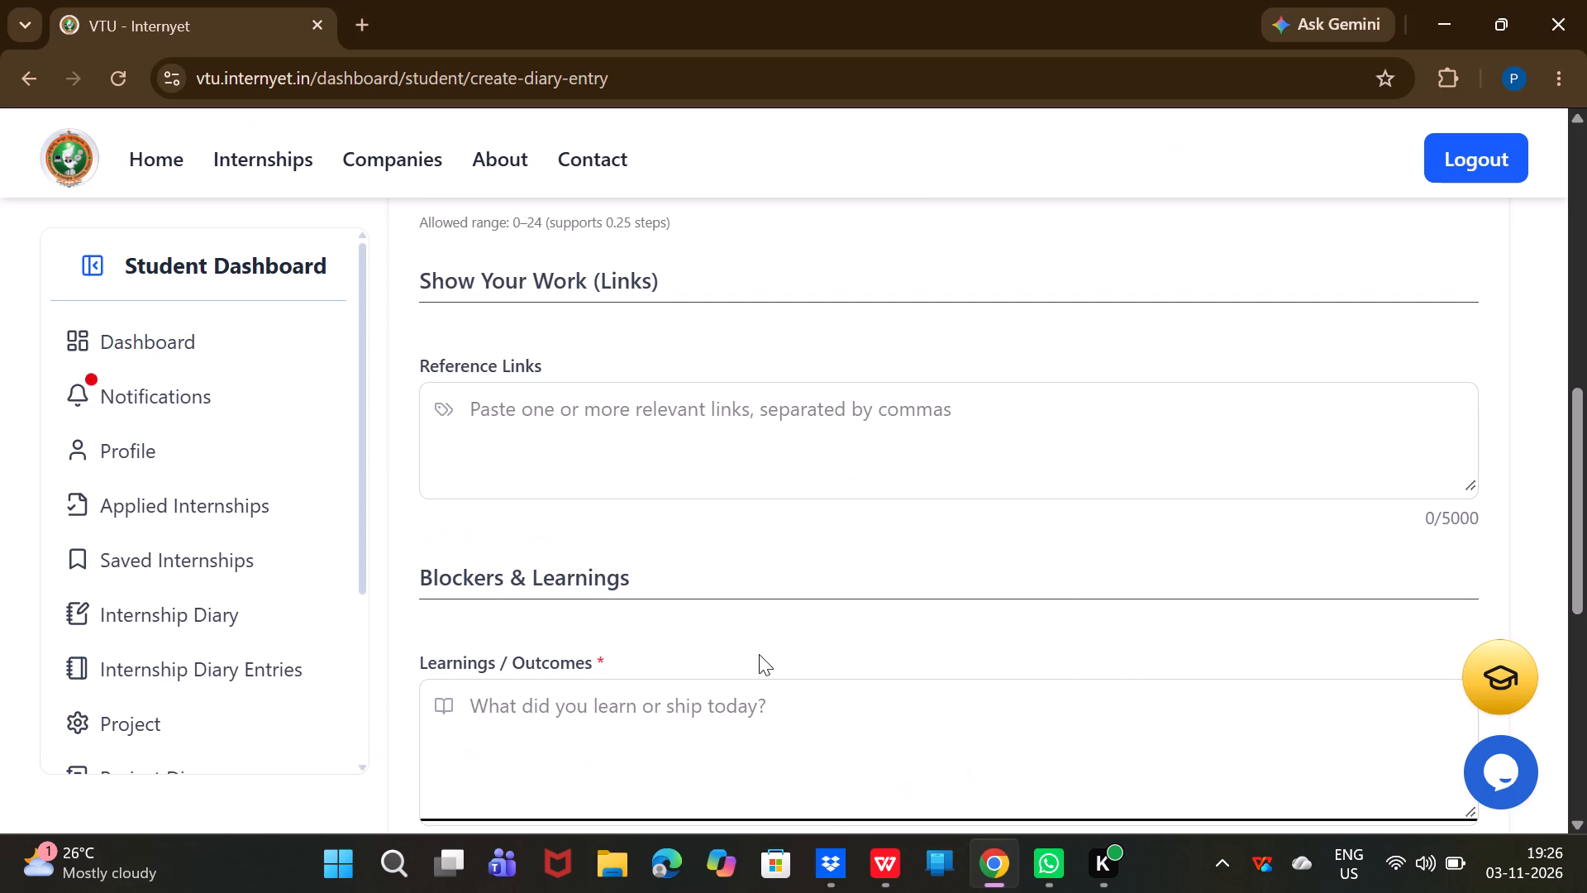
{"action": "key", "text": "ctrl+v"}
{"action": "scroll", "coordinate": [759, 654], "scroll_direction": "down", "scroll_amount": 4}
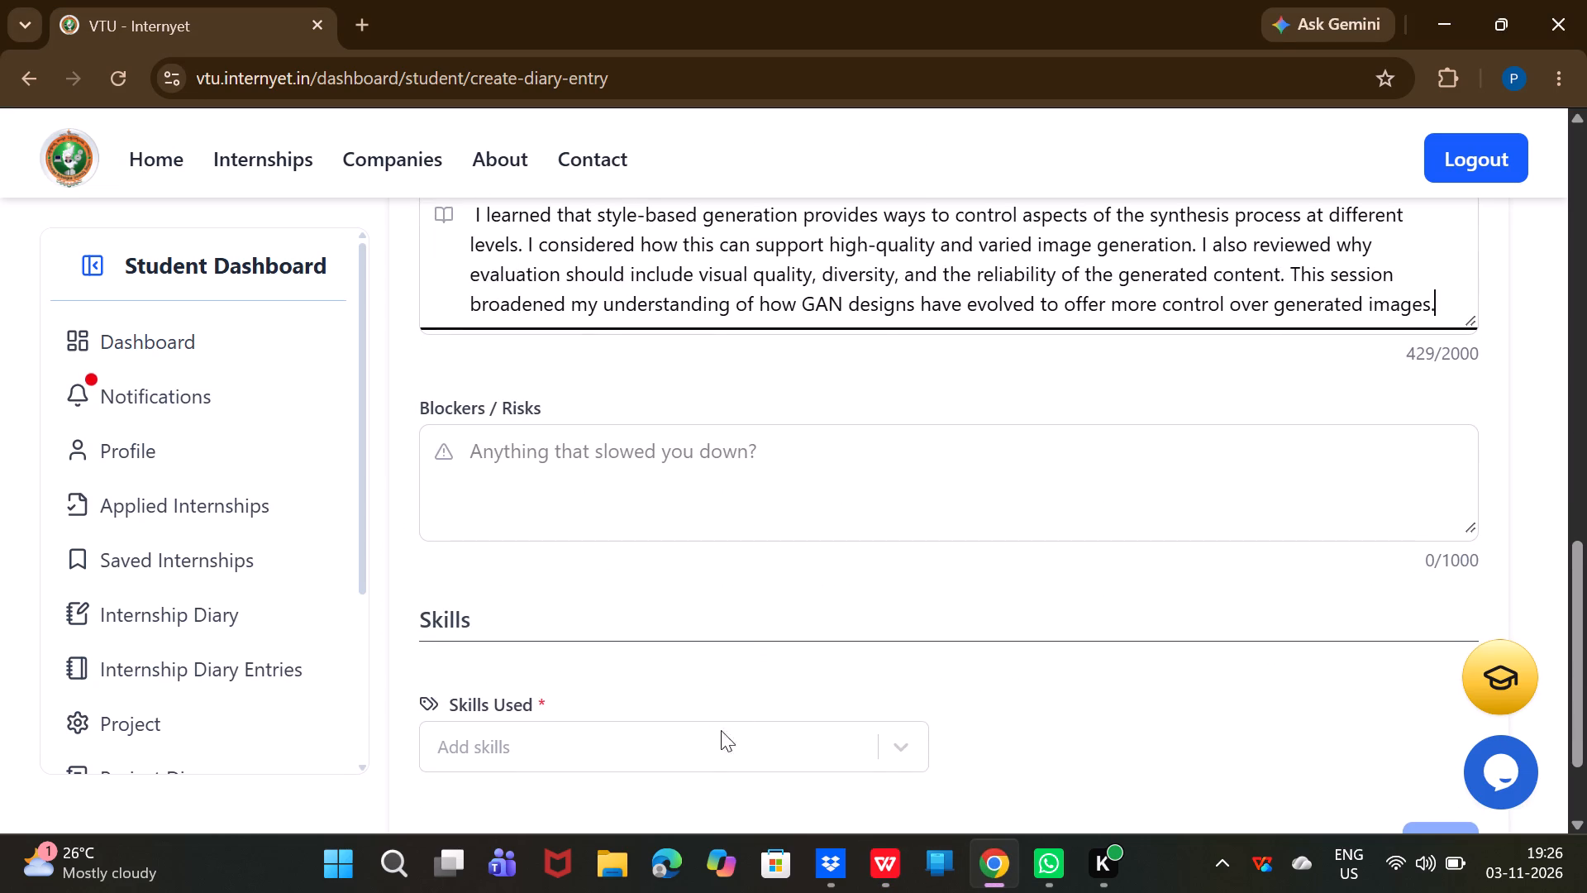
Add Generative ai as the skill used and save the 22 September 2026 diary entry.
{"action": "left_click", "coordinate": [712, 744]}
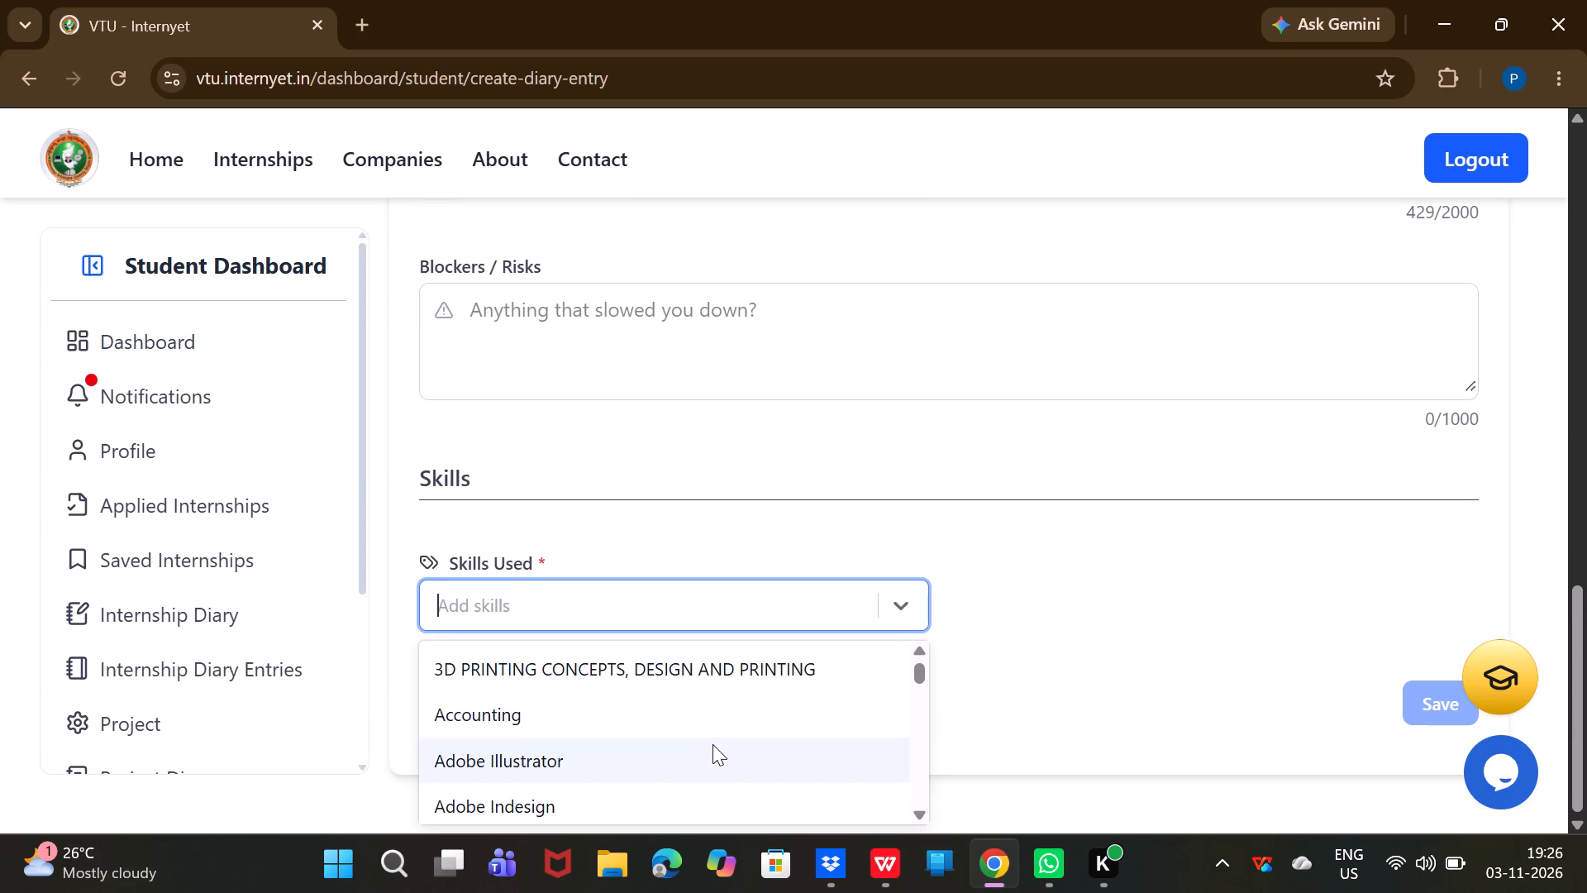
{"action": "type", "text": "gen"}
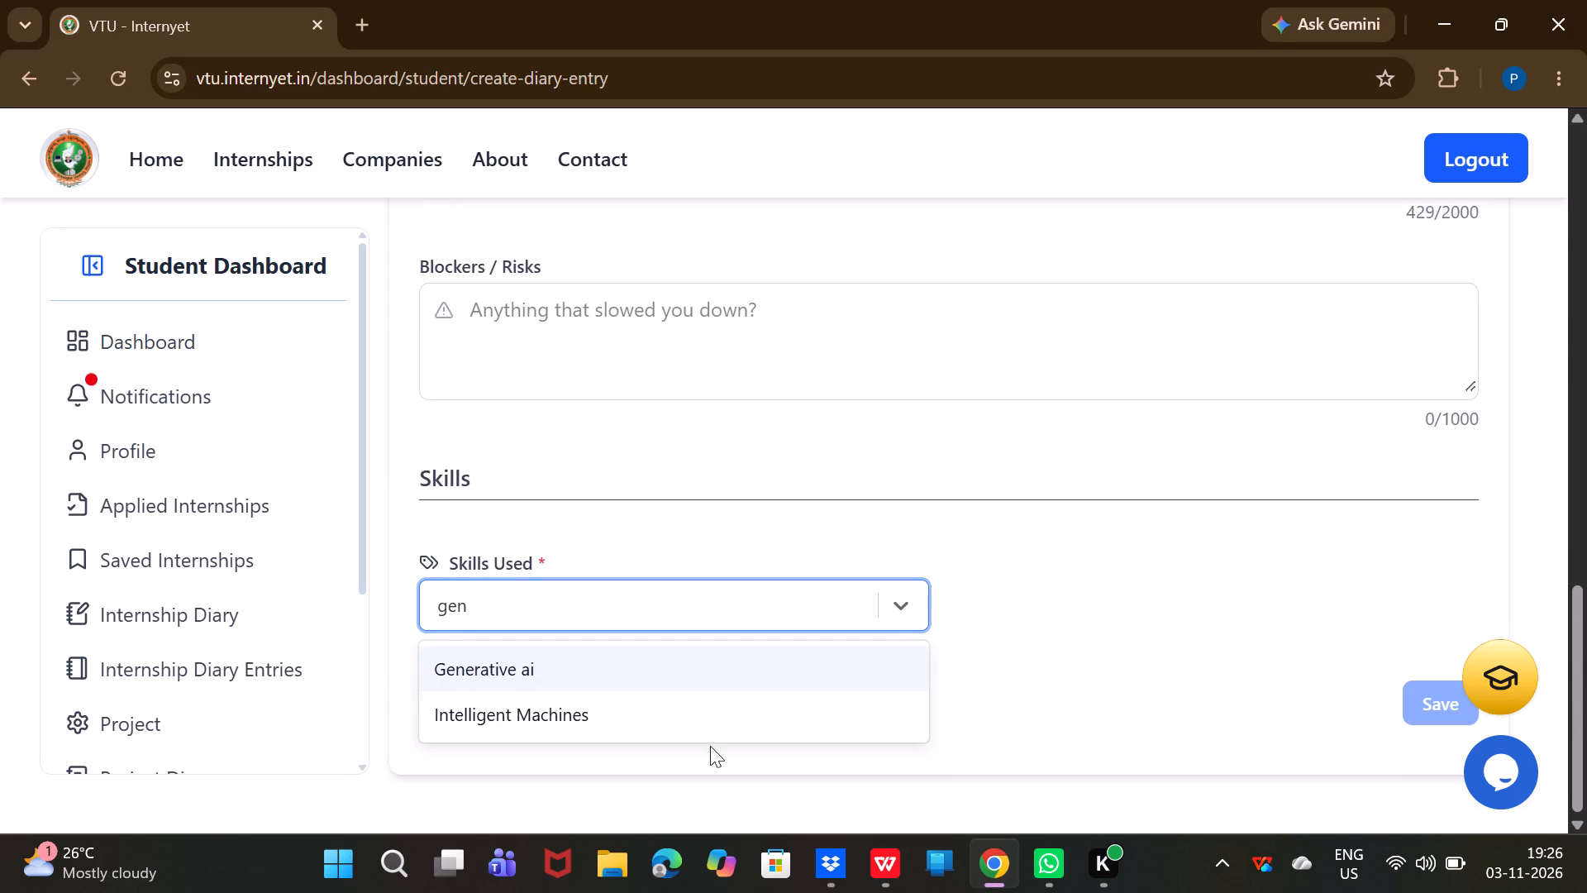
{"action": "left_click", "coordinate": [619, 675]}
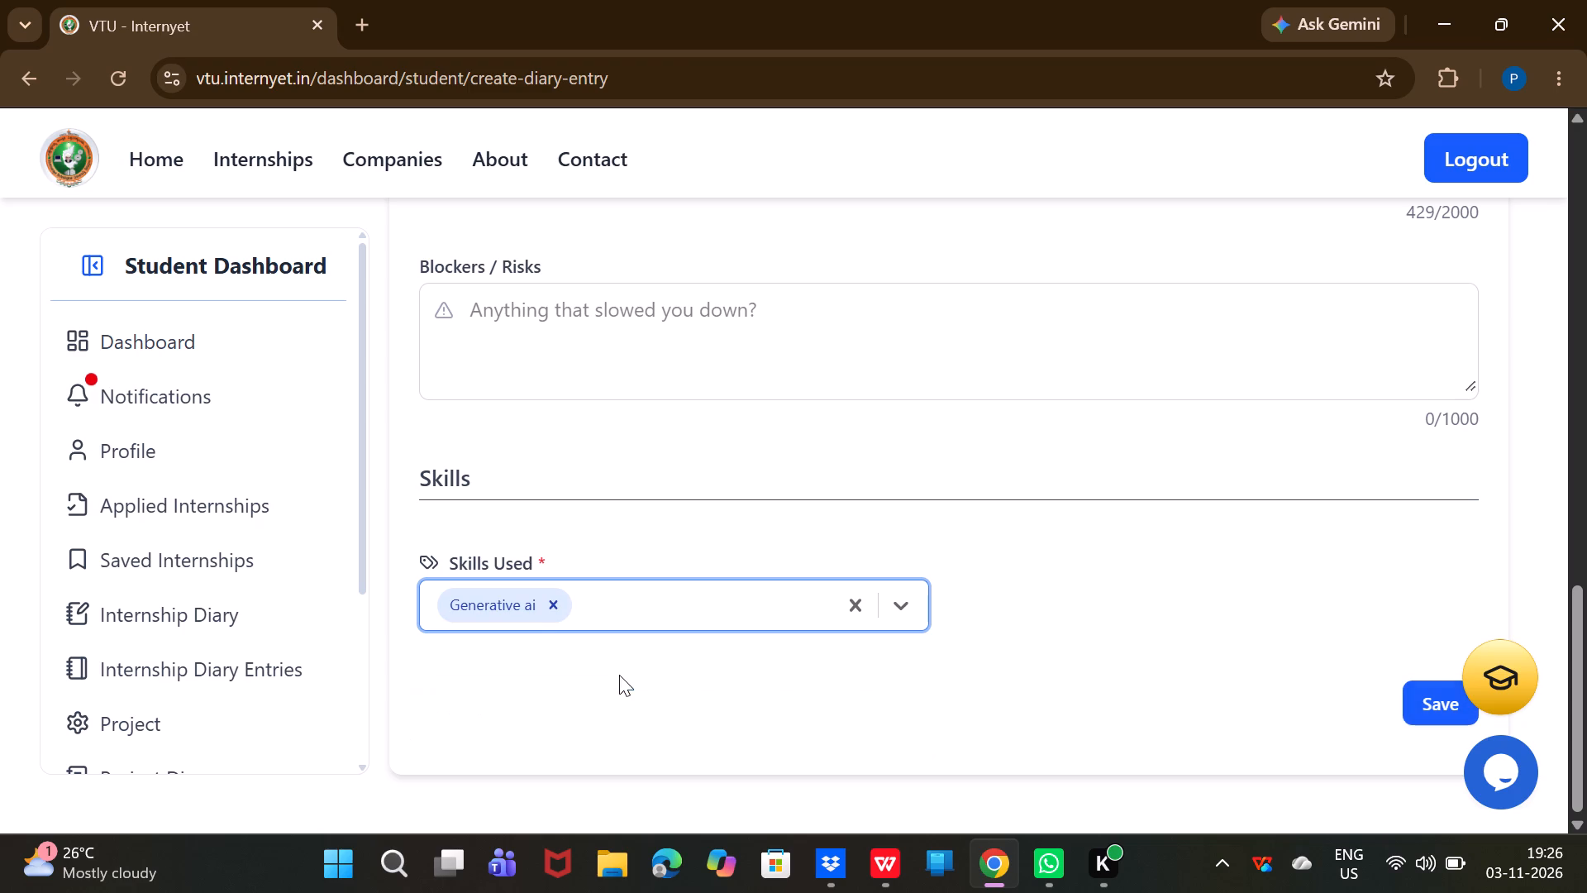
{"action": "left_click", "coordinate": [1439, 706]}
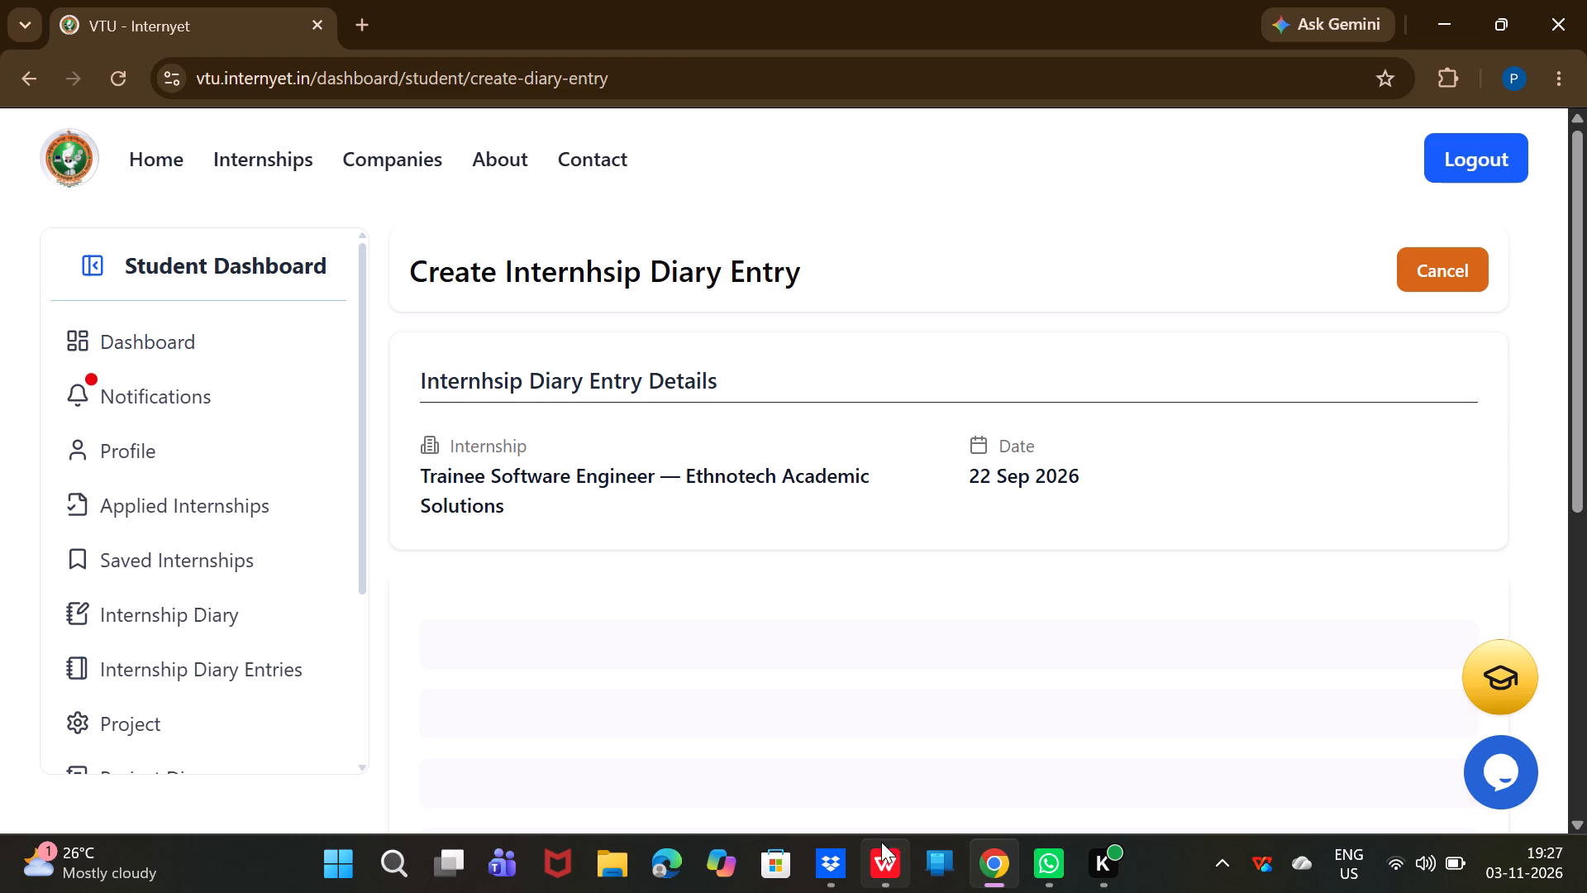
In WPS Office, copy the Day 31 (23 September 2026) Work Summary text from the reference document.
{"action": "left_click", "coordinate": [875, 862]}
{"action": "scroll", "coordinate": [702, 669], "scroll_direction": "down", "scroll_amount": 2}
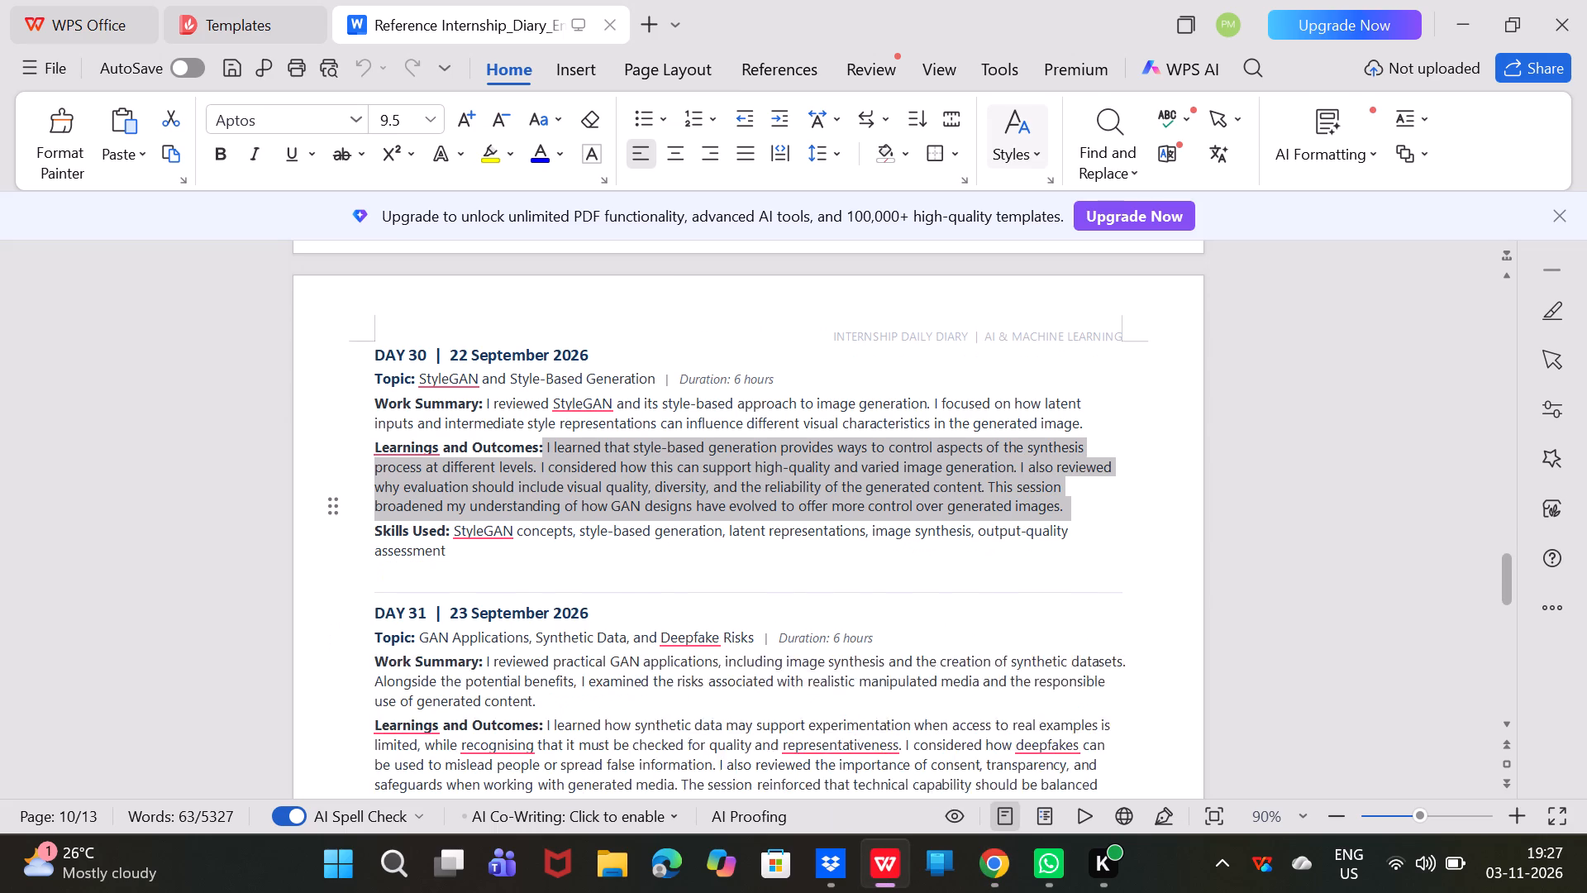
{"action": "scroll", "coordinate": [702, 669], "scroll_direction": "down", "scroll_amount": 3}
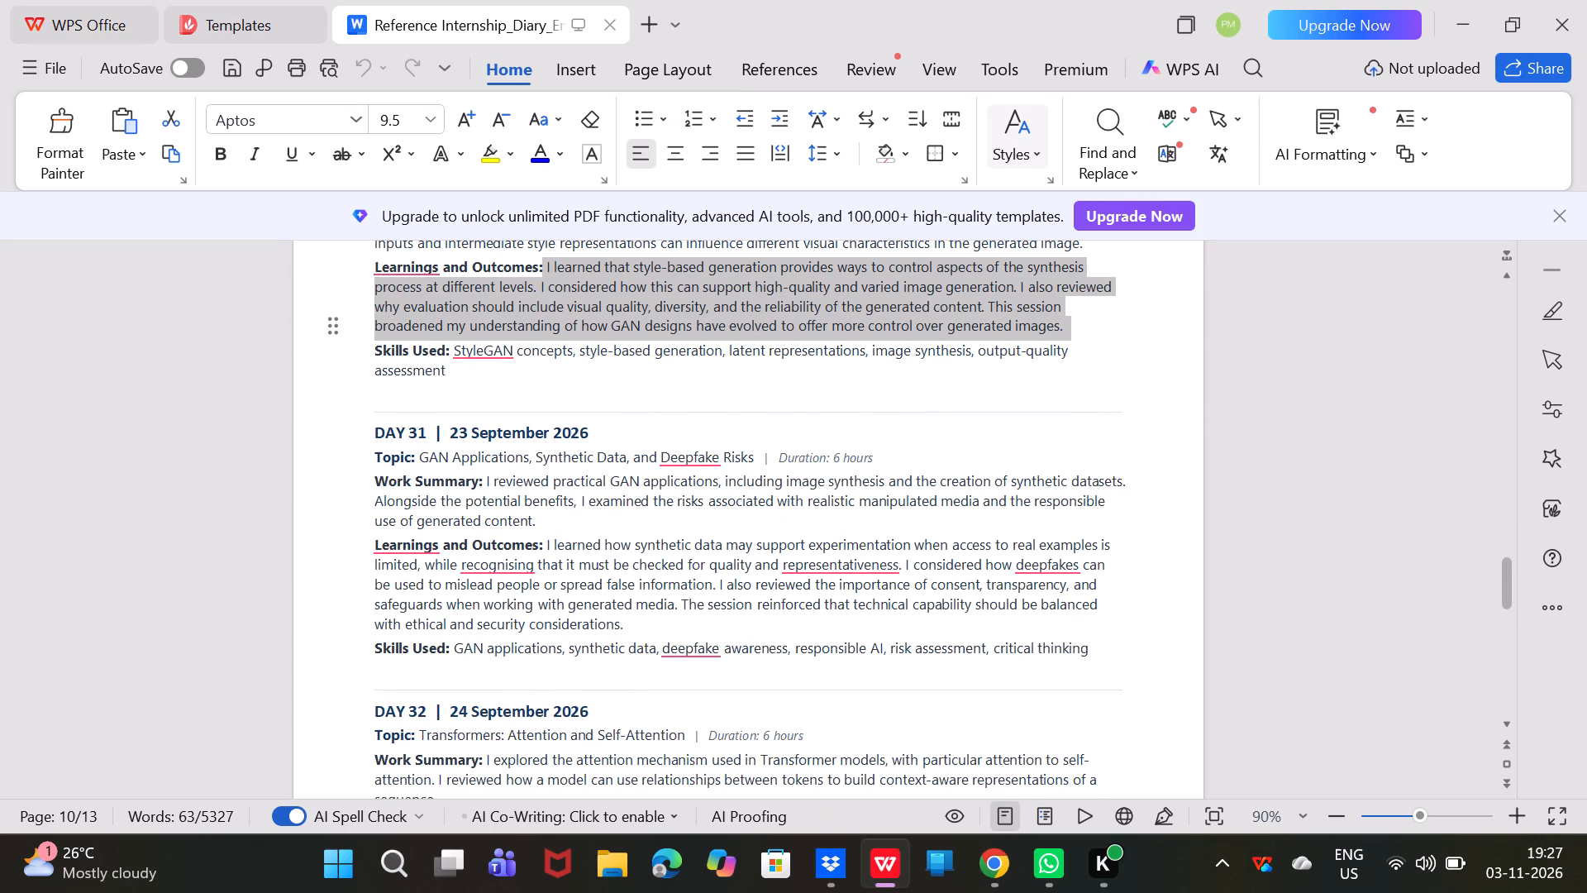
{"action": "left_click_drag", "start_coordinate": [484, 477], "coordinate": [546, 523]}
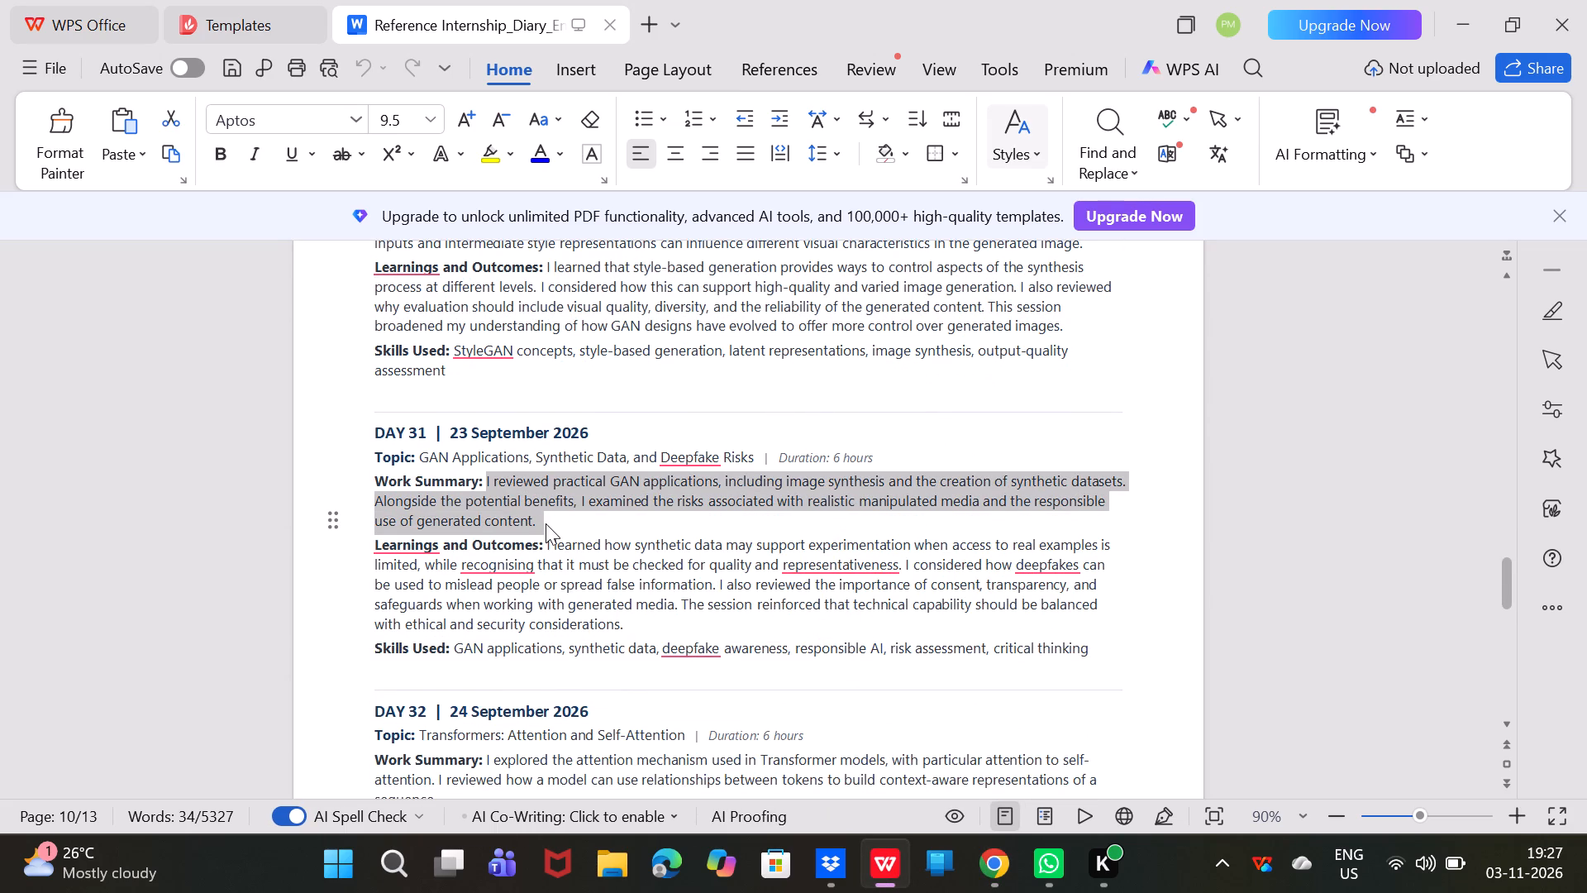
{"action": "key", "text": "ctrl+c"}
{"action": "key", "text": "ctrl+c"}
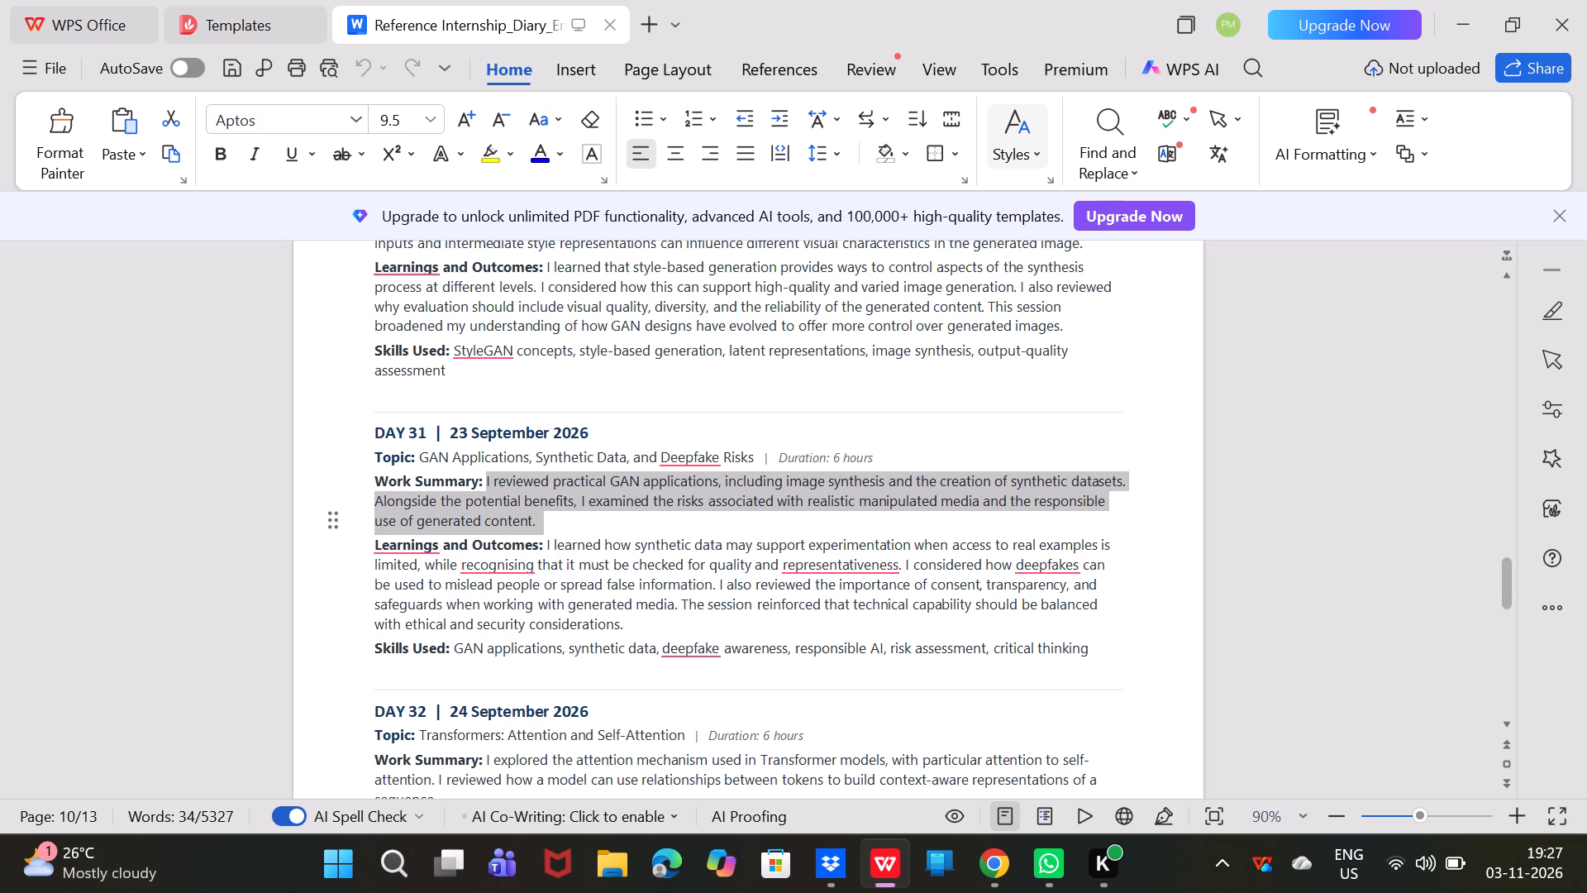
In Chrome, create a diary entry dated 23 September 2026 for the Trainee Software Engineer — Ethnotech Academic Solutions internship and continue to its form.
{"action": "left_click", "coordinate": [1003, 881]}
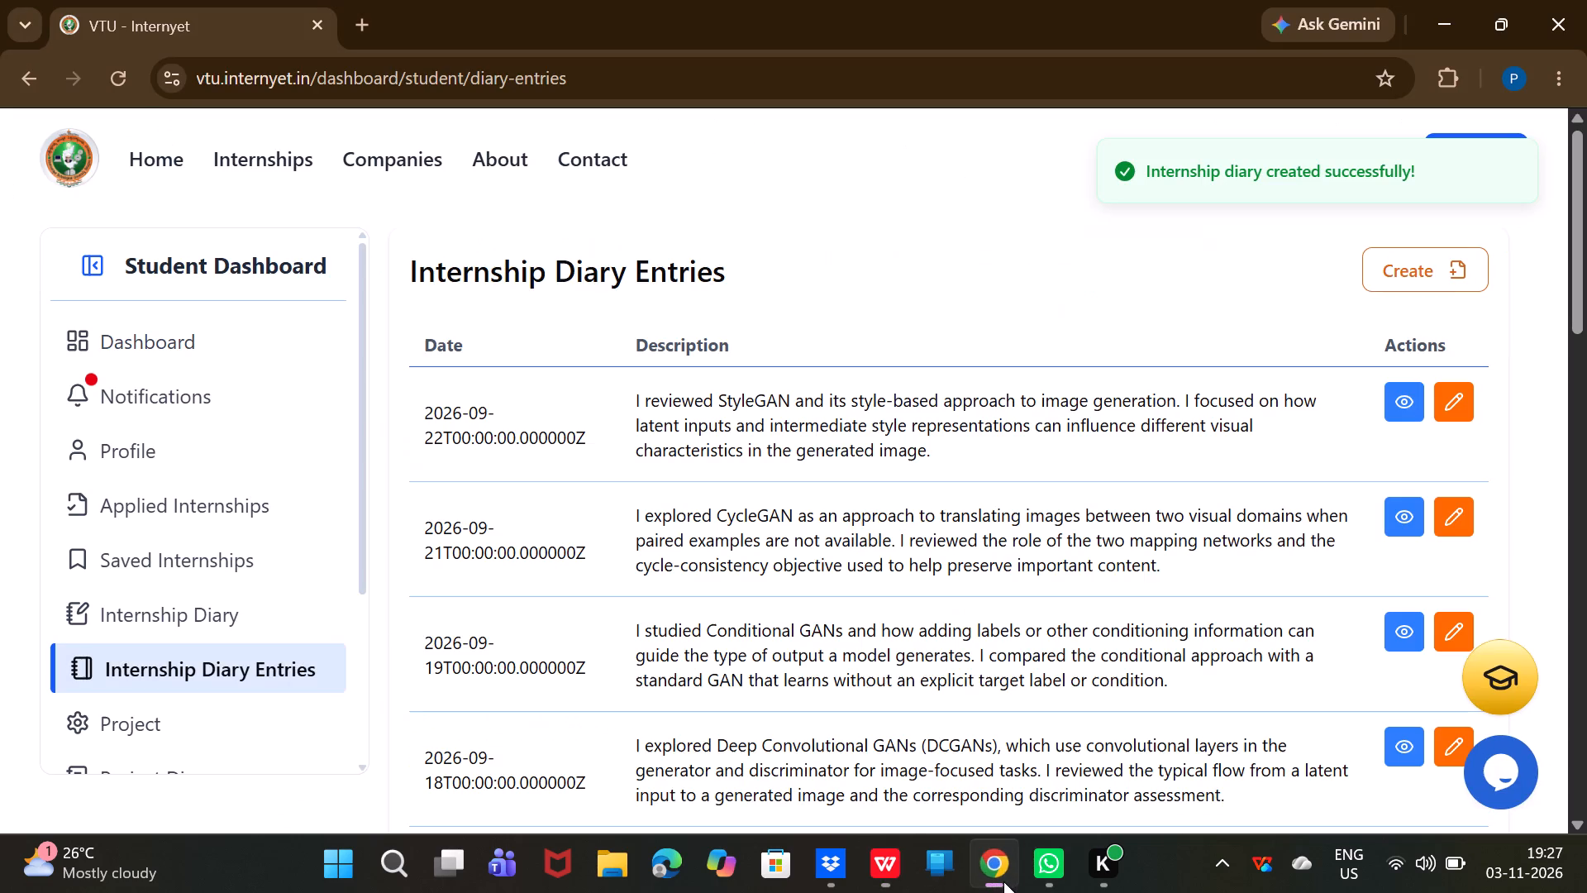
{"action": "left_click", "coordinate": [1439, 284]}
{"action": "left_click", "coordinate": [1137, 520]}
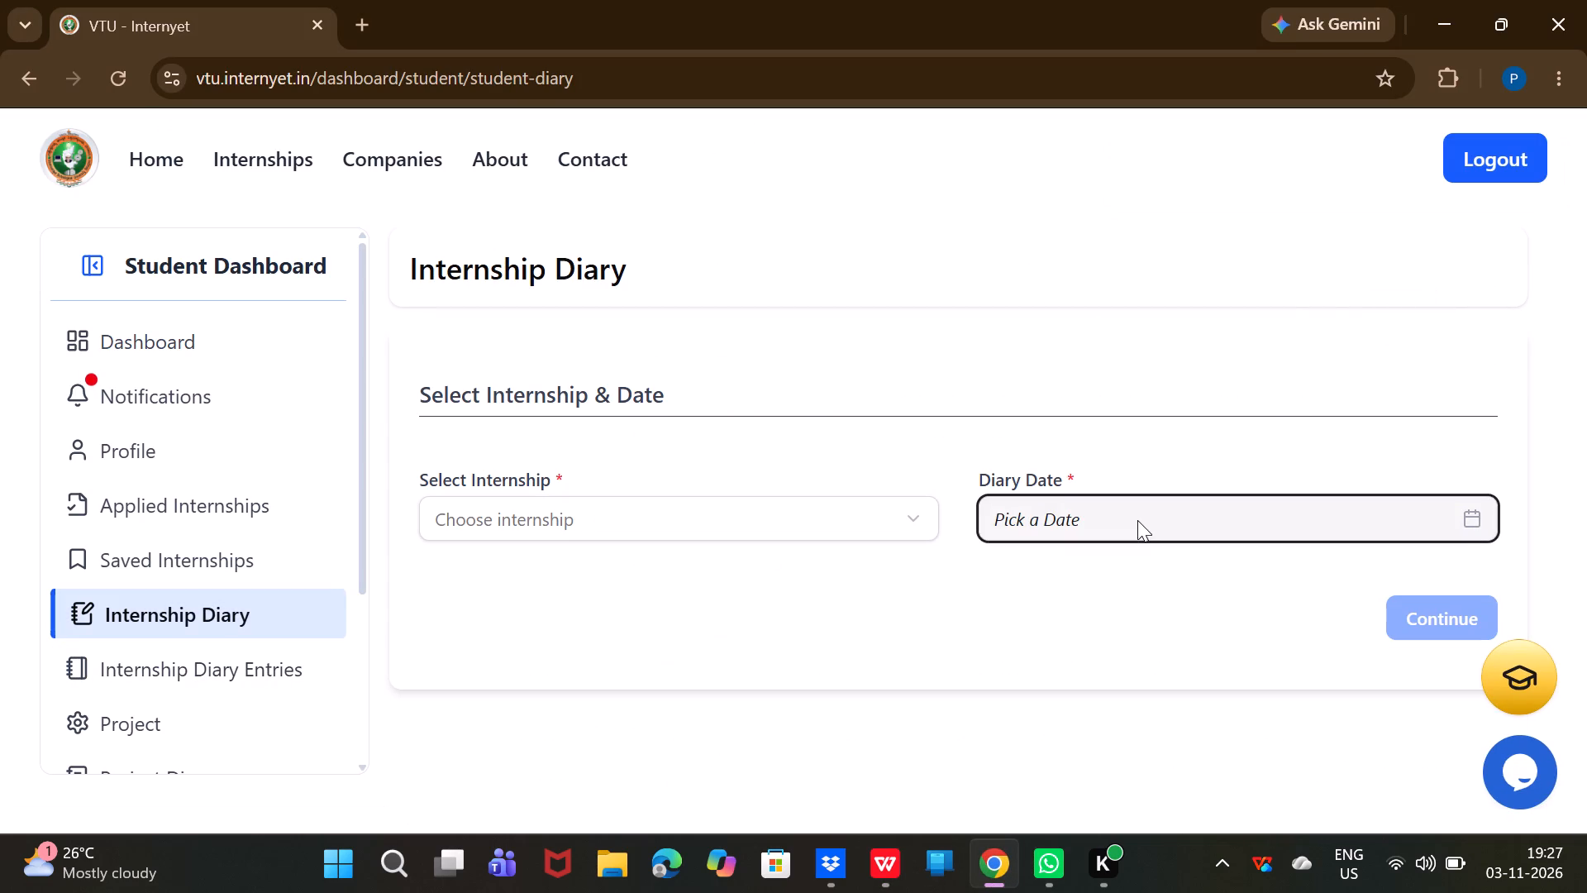
{"action": "left_click", "coordinate": [1303, 162]}
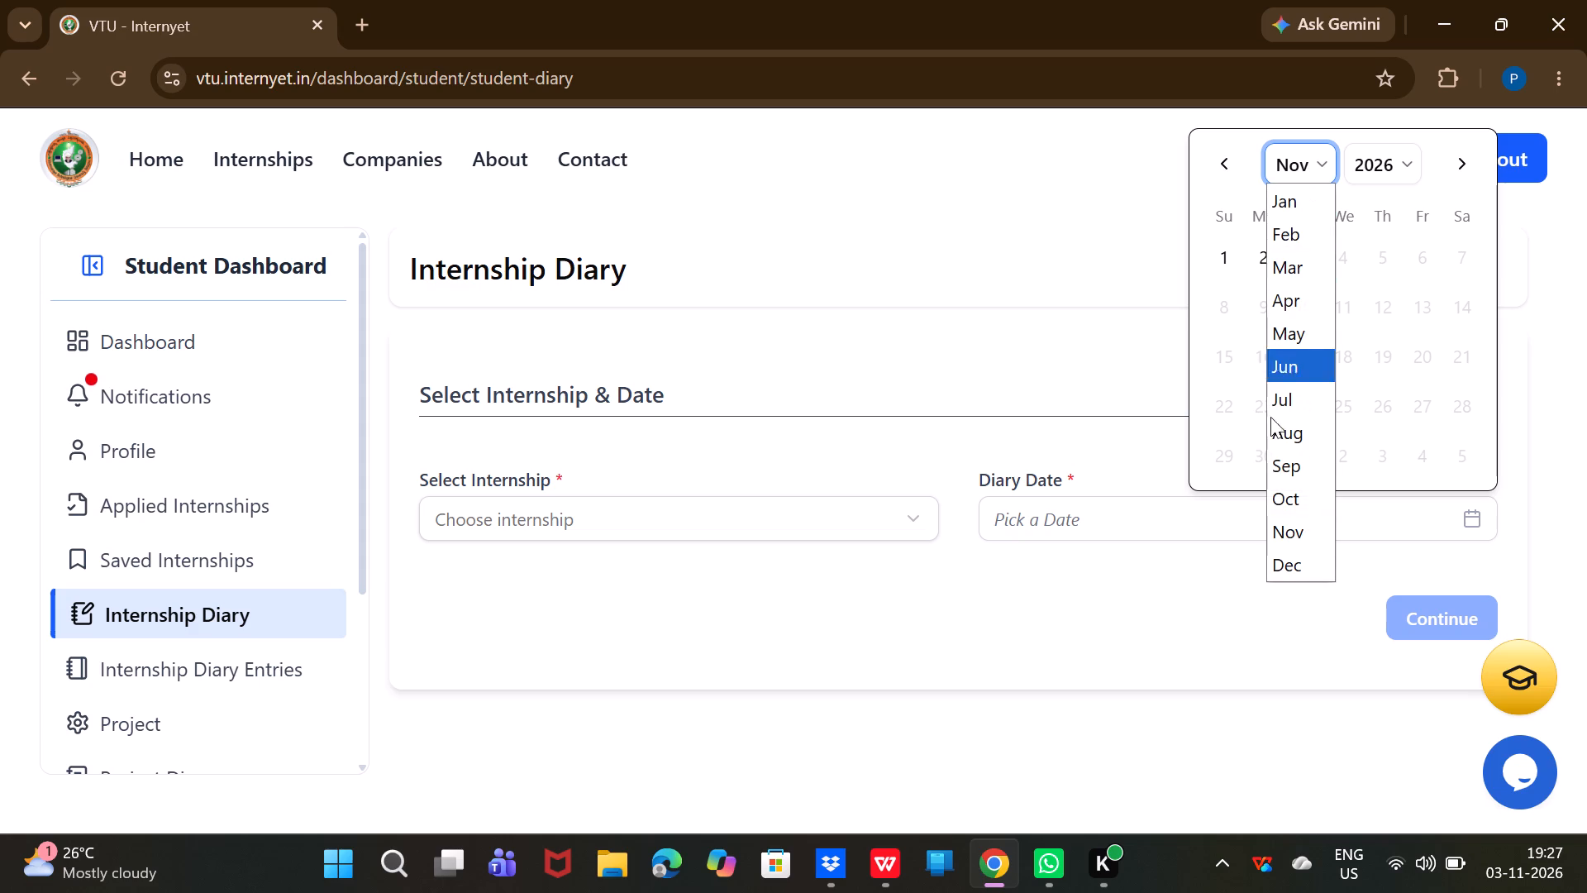
{"action": "left_click", "coordinate": [1283, 456]}
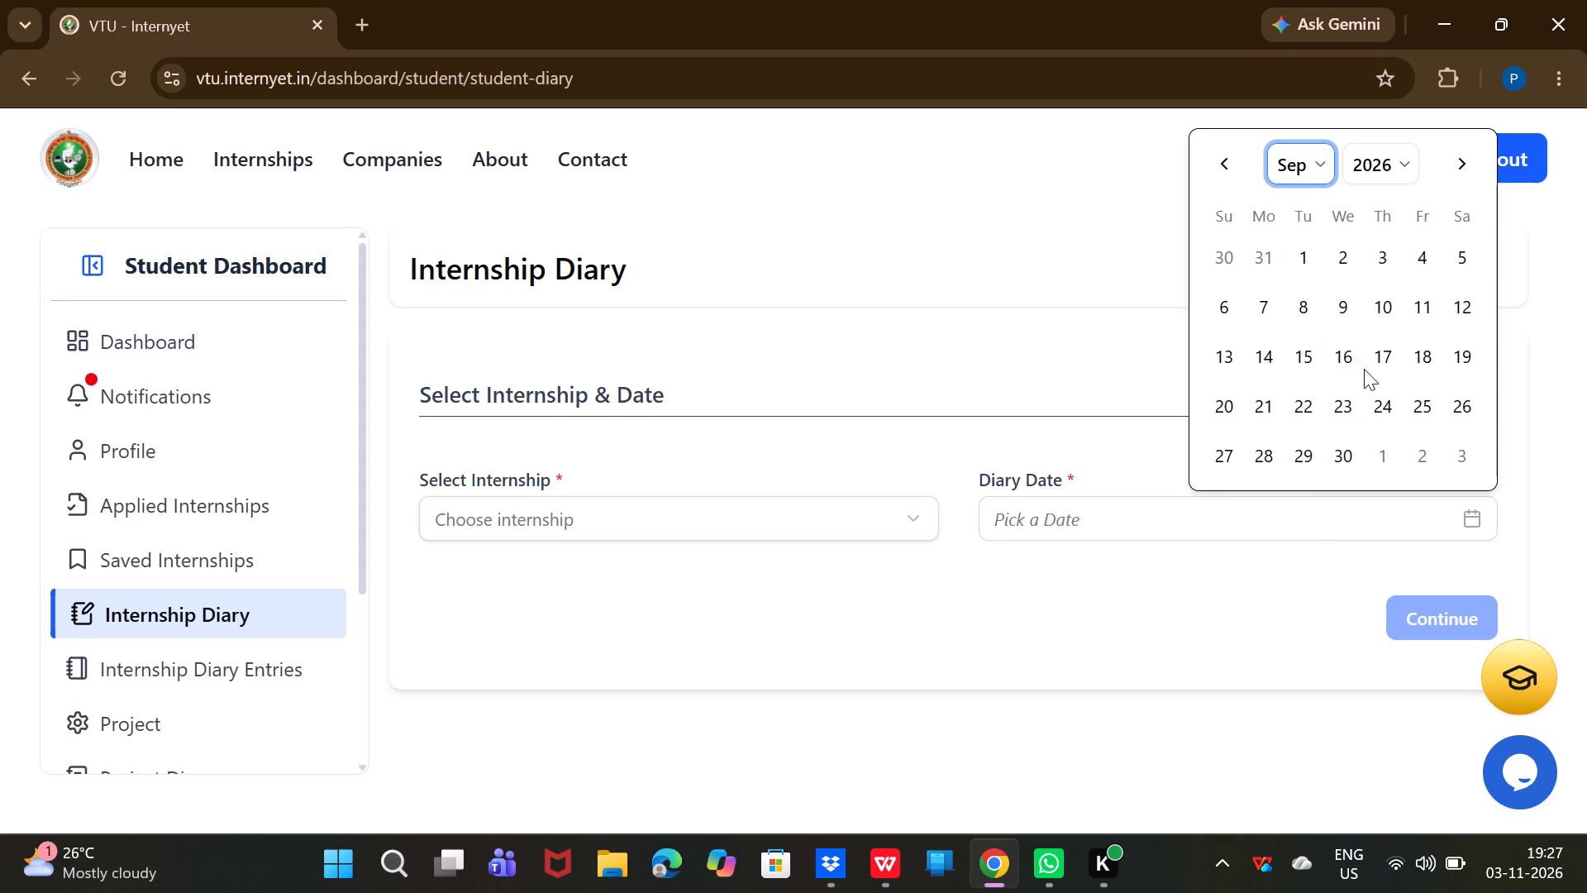
{"action": "left_click", "coordinate": [1357, 409]}
{"action": "left_click", "coordinate": [922, 531]}
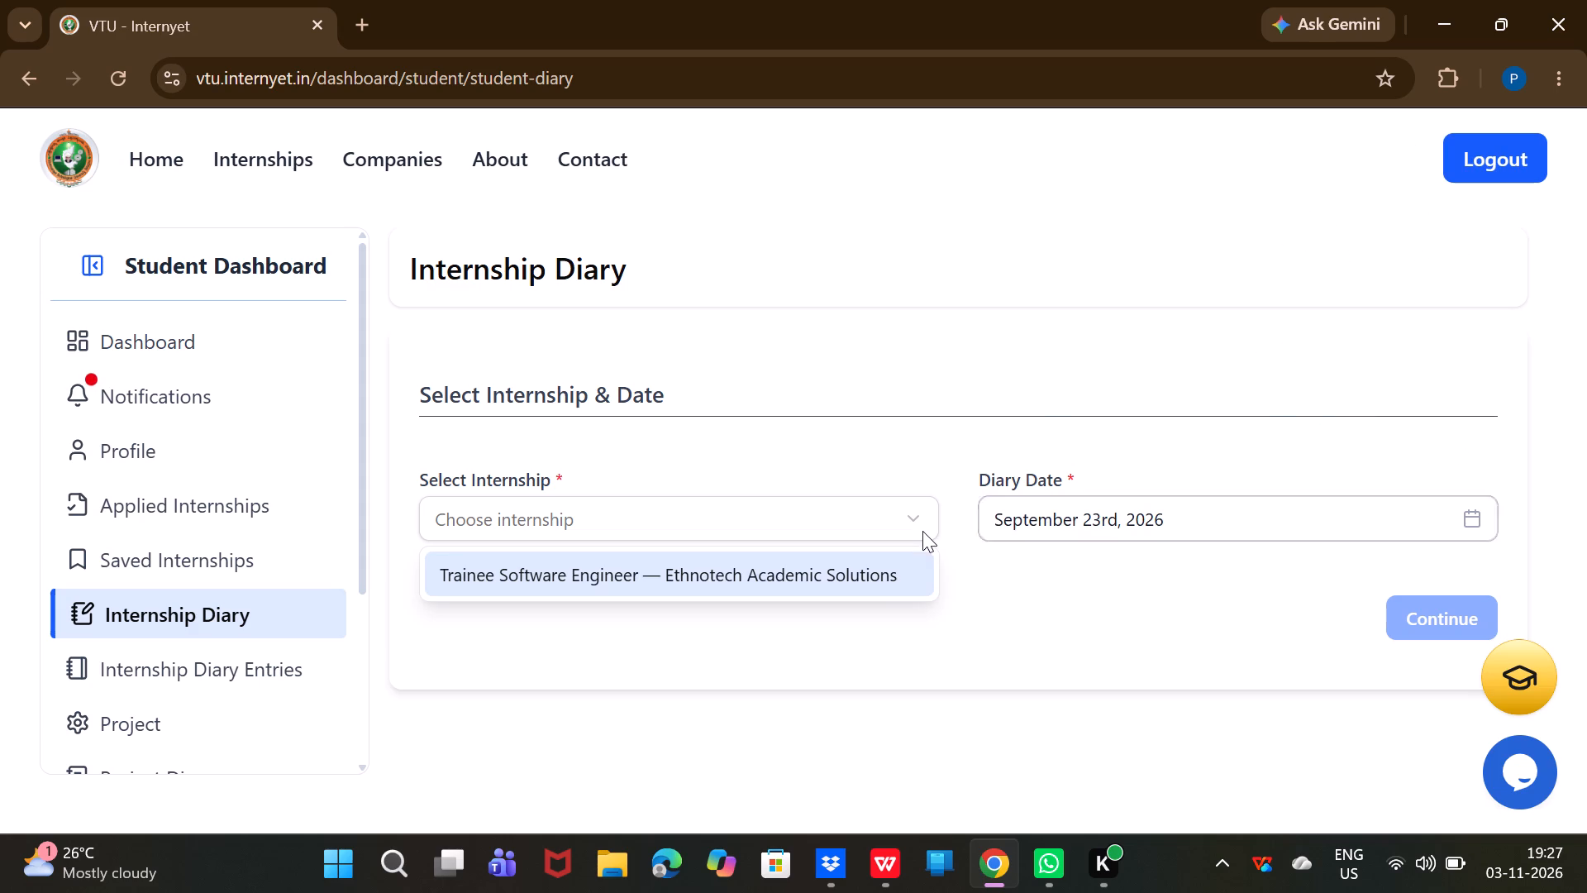
{"action": "left_click", "coordinate": [890, 587]}
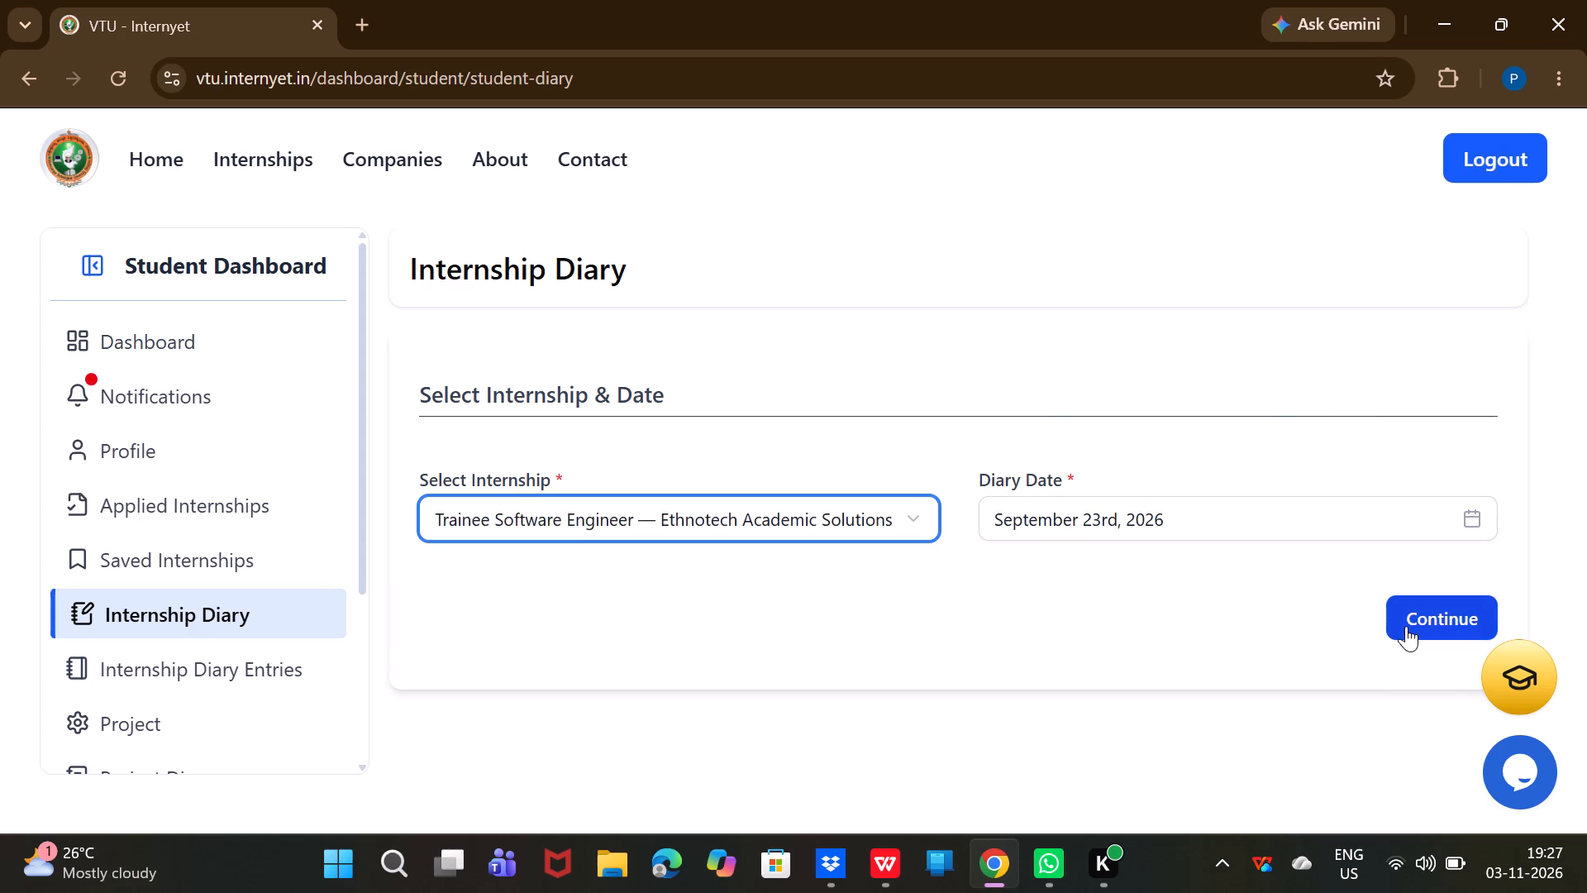
{"action": "left_click", "coordinate": [1406, 626]}
Paste the copied Day 31 text into the Work Summary field of the 23 September 2026 entry.
{"action": "scroll", "coordinate": [813, 654], "scroll_direction": "down", "scroll_amount": 1}
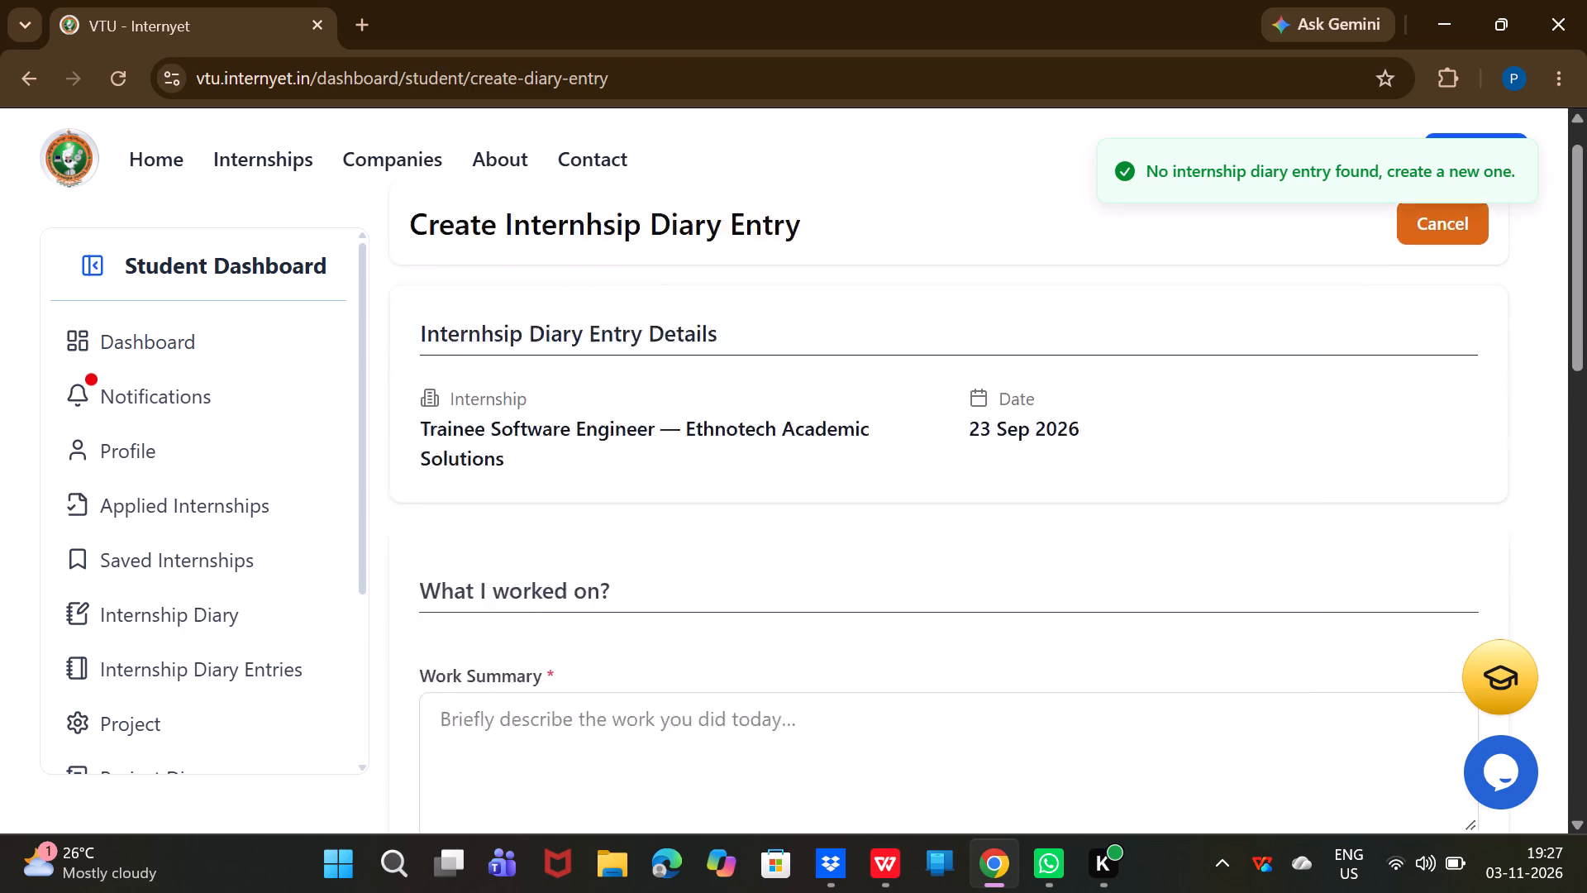
{"action": "scroll", "coordinate": [813, 654], "scroll_direction": "down", "scroll_amount": 1}
{"action": "left_click", "coordinate": [813, 654]}
{"action": "key", "text": "ctrl+v"}
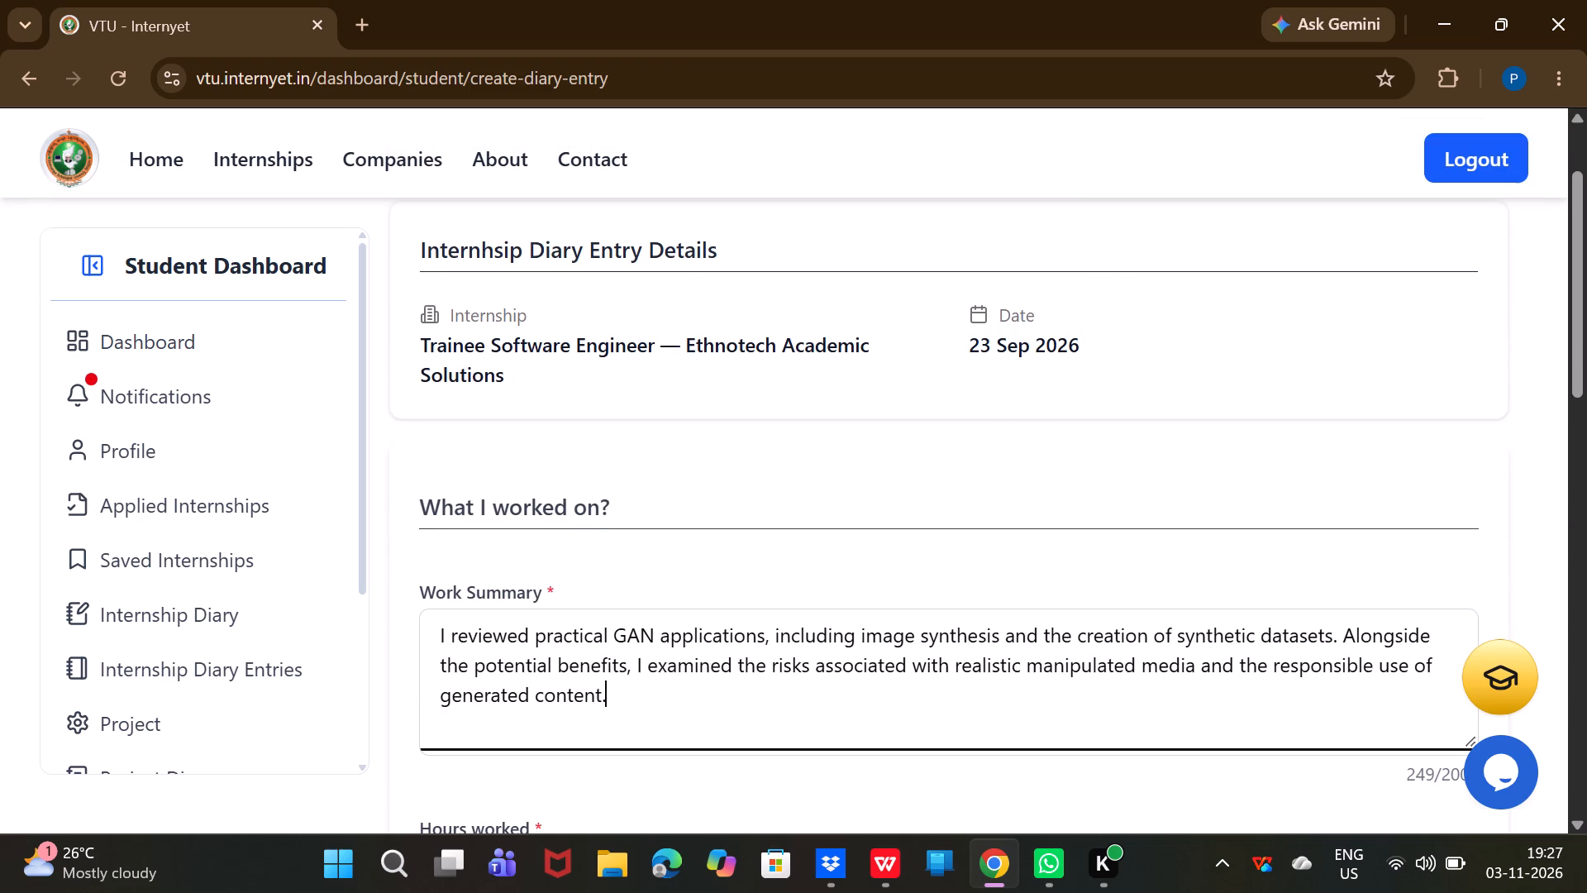
In WPS Office, copy the Day 31 Learnings and Outcomes text from the reference document.
{"action": "scroll", "coordinate": [813, 654], "scroll_direction": "down", "scroll_amount": 3}
{"action": "left_click", "coordinate": [875, 875]}
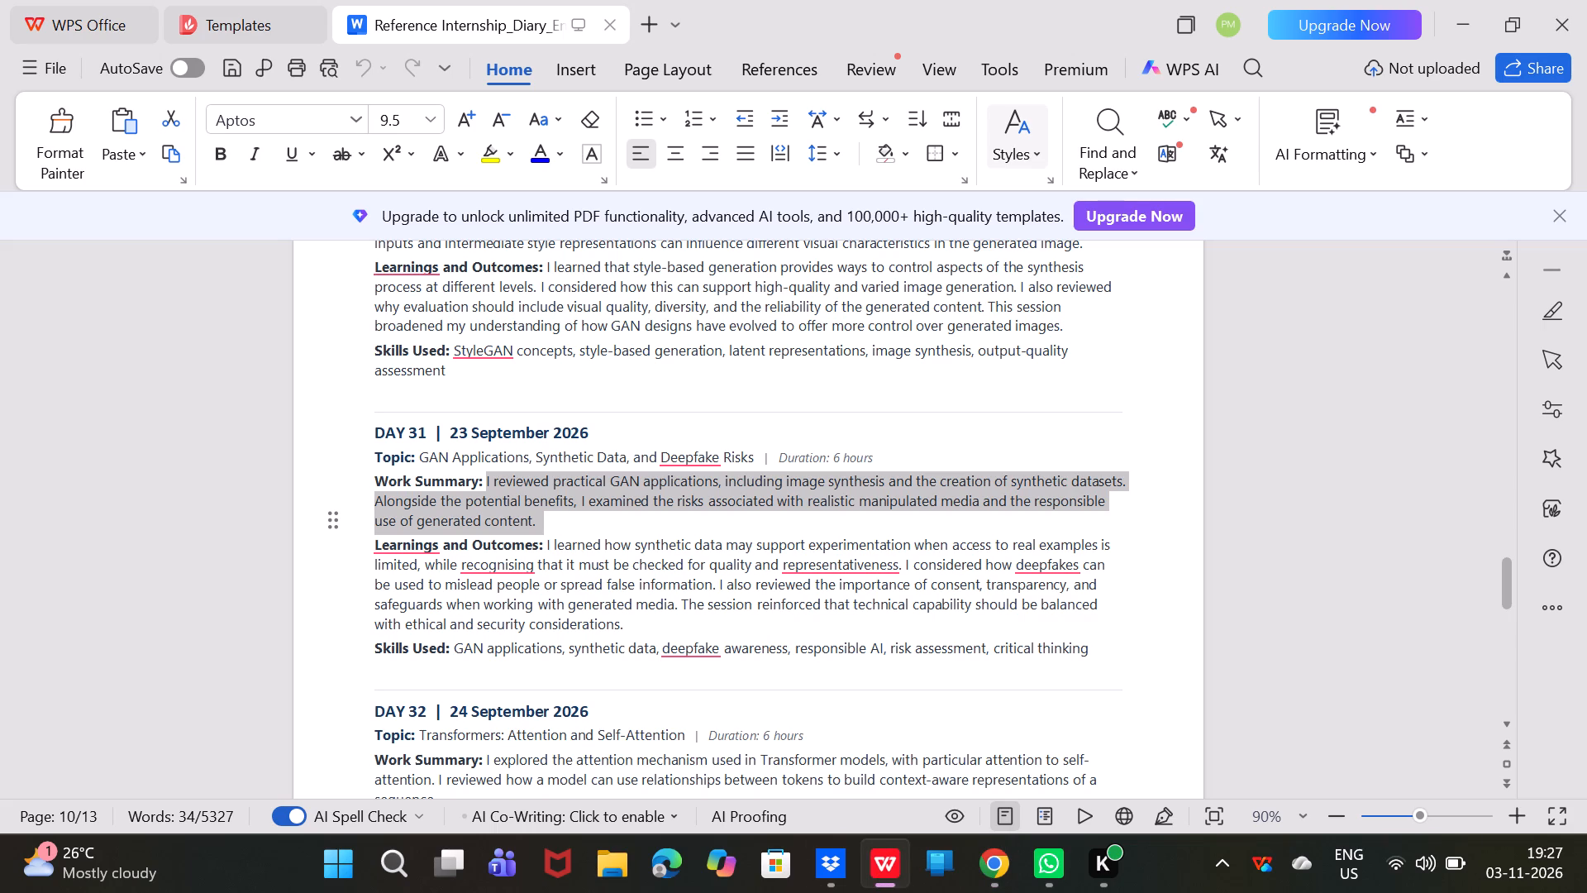
{"action": "left_click_drag", "start_coordinate": [543, 537], "coordinate": [643, 628]}
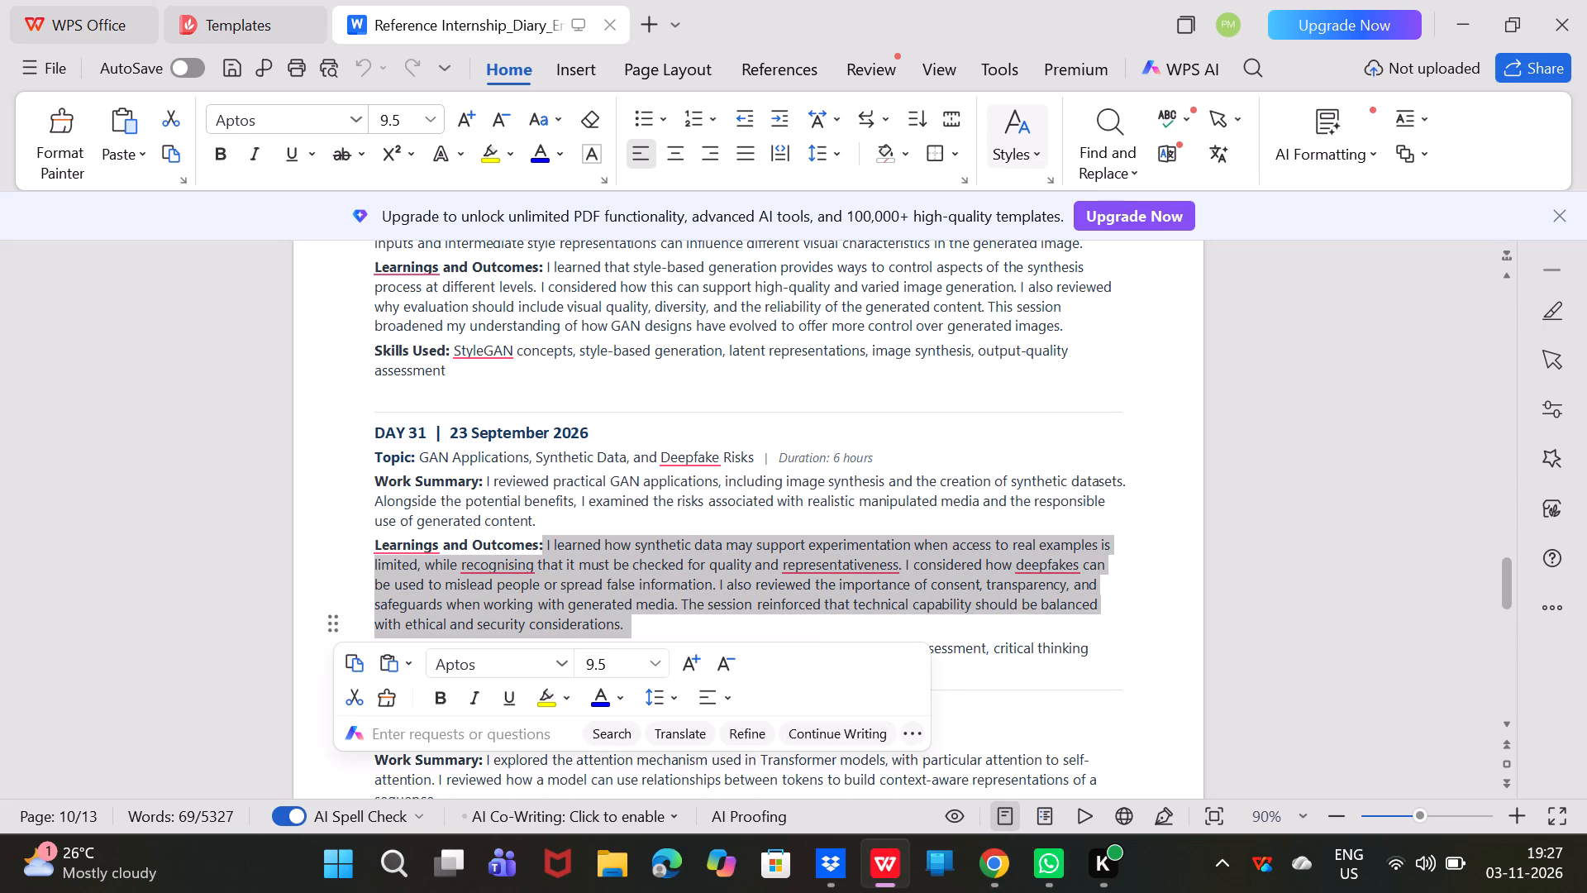
{"action": "key", "text": "ctrl+c"}
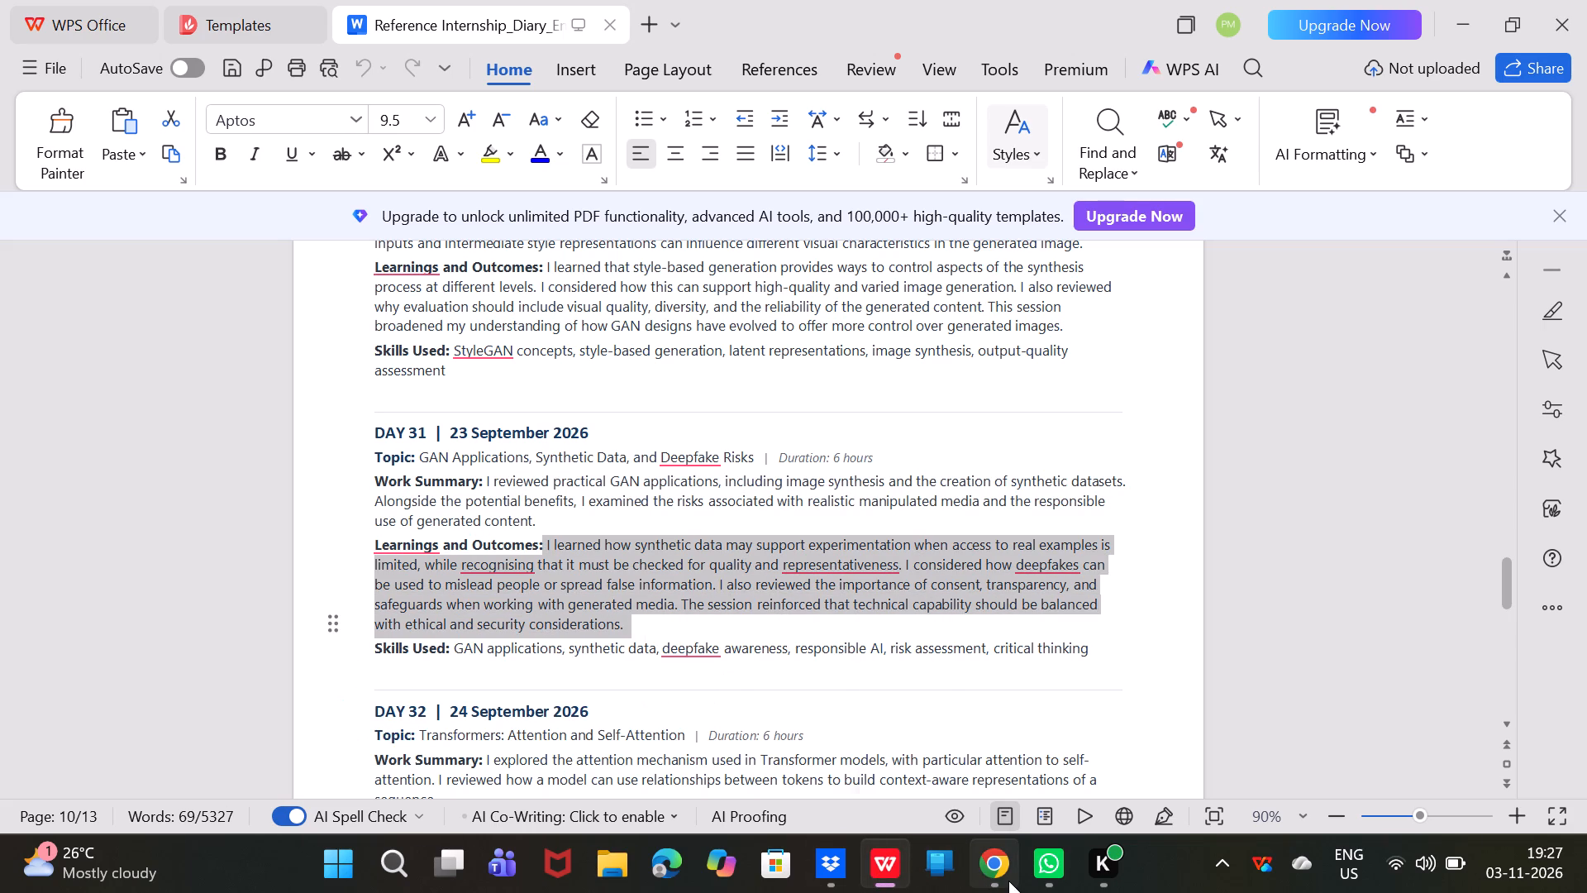
In Chrome, set the hours worked to 6 for the 23 September 2026 diary entry.
{"action": "left_click", "coordinate": [1008, 881]}
{"action": "left_click", "coordinate": [746, 528]}
{"action": "key", "text": "6"}
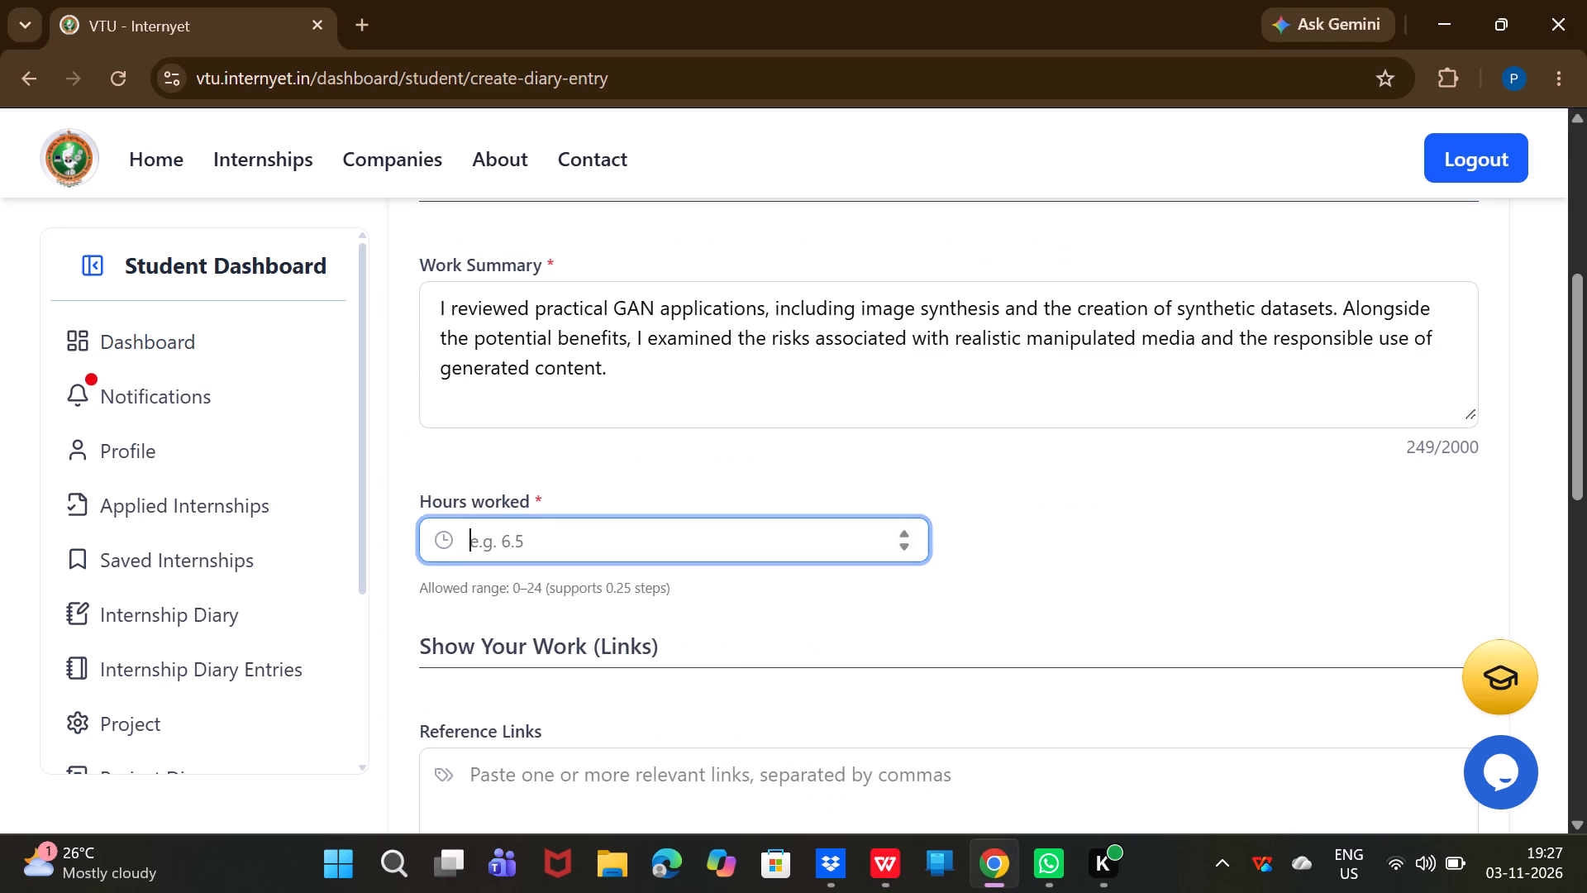
Paste the copied Day 31 text into the entry's Learnings / Outcomes field.
{"action": "scroll", "coordinate": [746, 528], "scroll_direction": "down", "scroll_amount": 4}
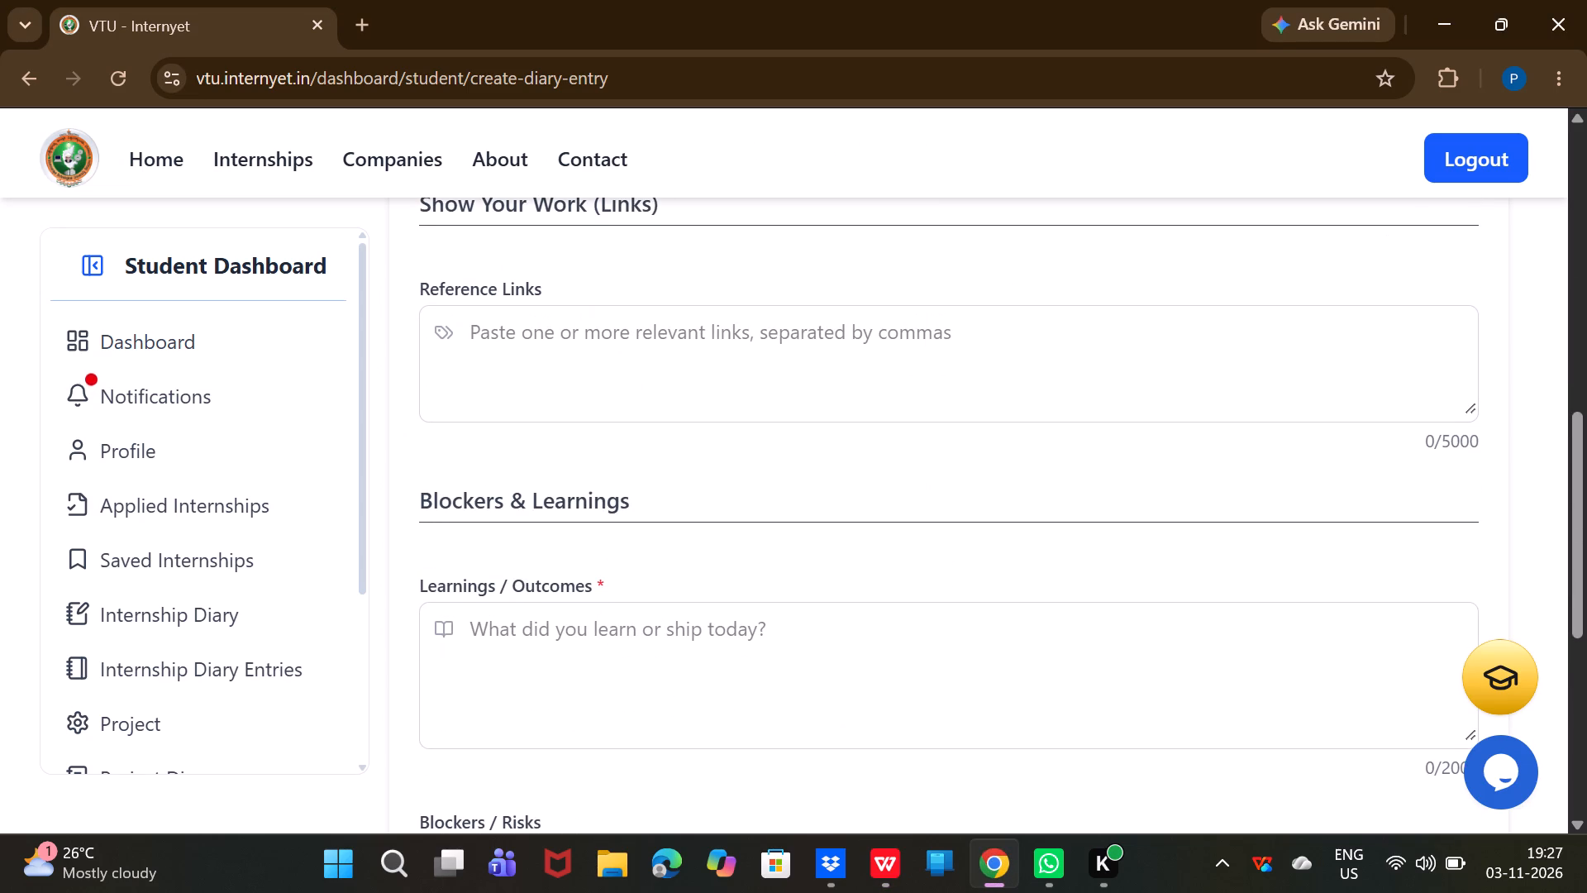
{"action": "double_click", "coordinate": [660, 616]}
{"action": "key", "text": "ctrl+v"}
Add Generative ai as the skill used and save the 23 September 2026 diary entry.
{"action": "scroll", "coordinate": [660, 616], "scroll_direction": "down", "scroll_amount": 3}
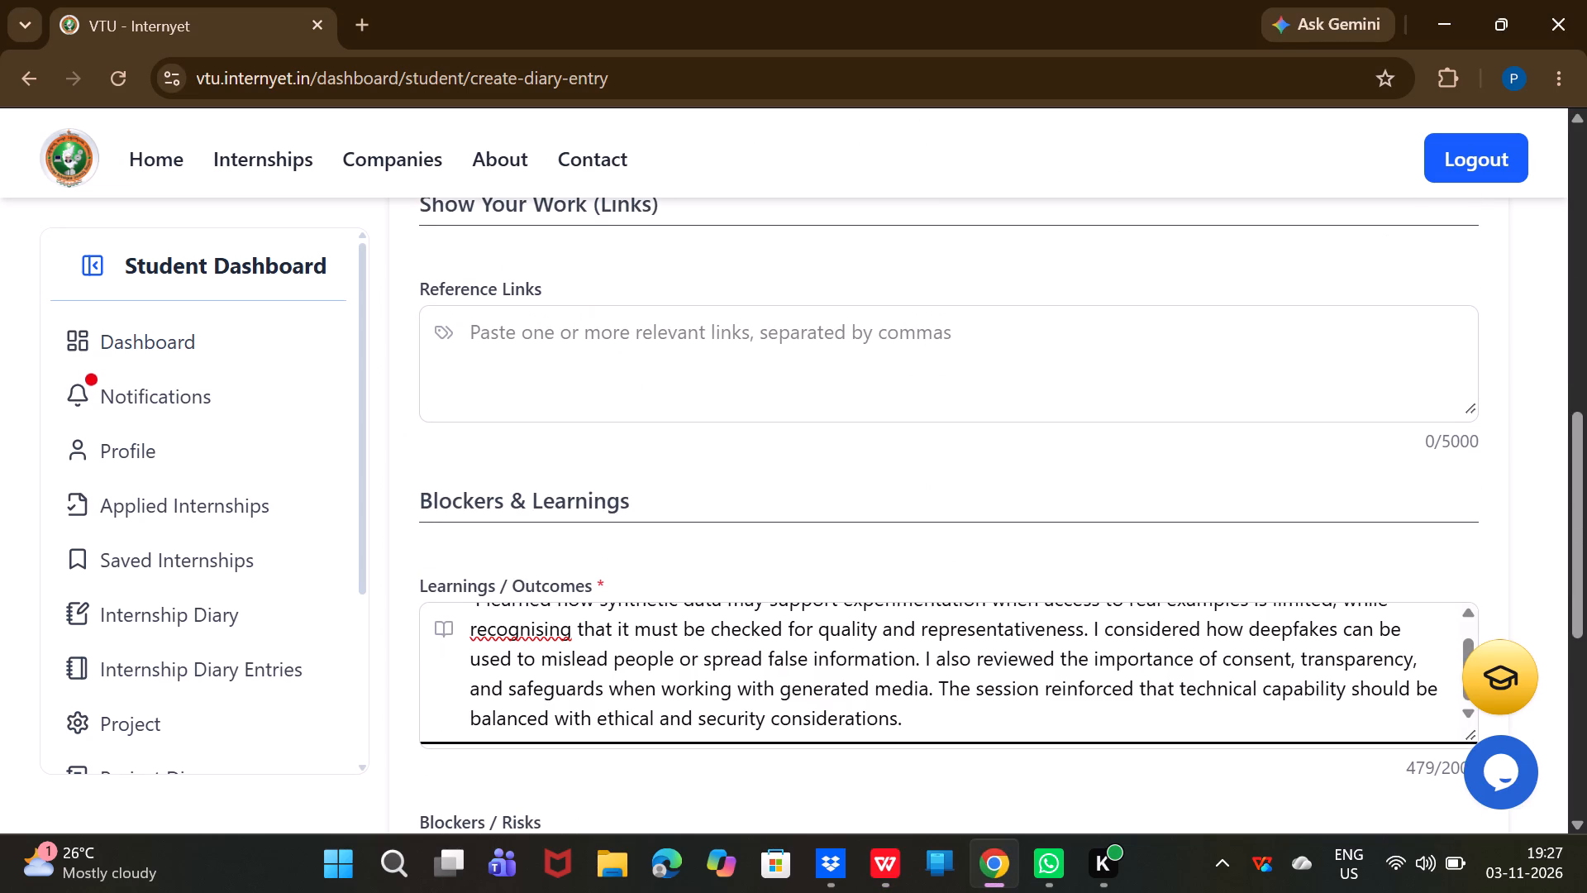
{"action": "scroll", "coordinate": [660, 616], "scroll_direction": "down", "scroll_amount": 4}
{"action": "left_click", "coordinate": [647, 662]}
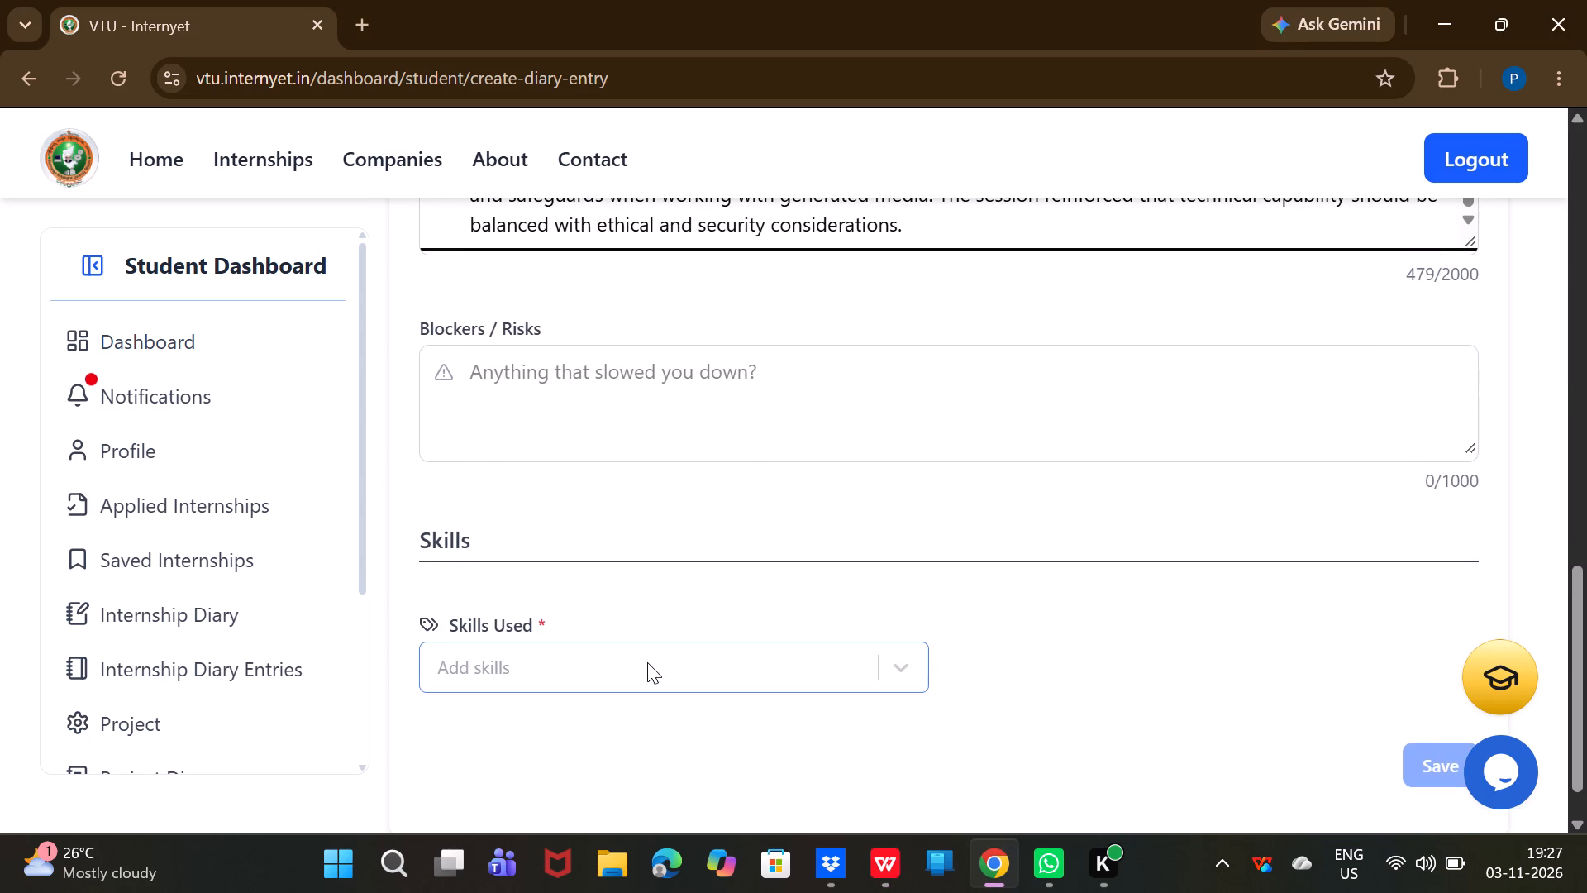
{"action": "type", "text": "genera"}
{"action": "left_click", "coordinate": [541, 686]}
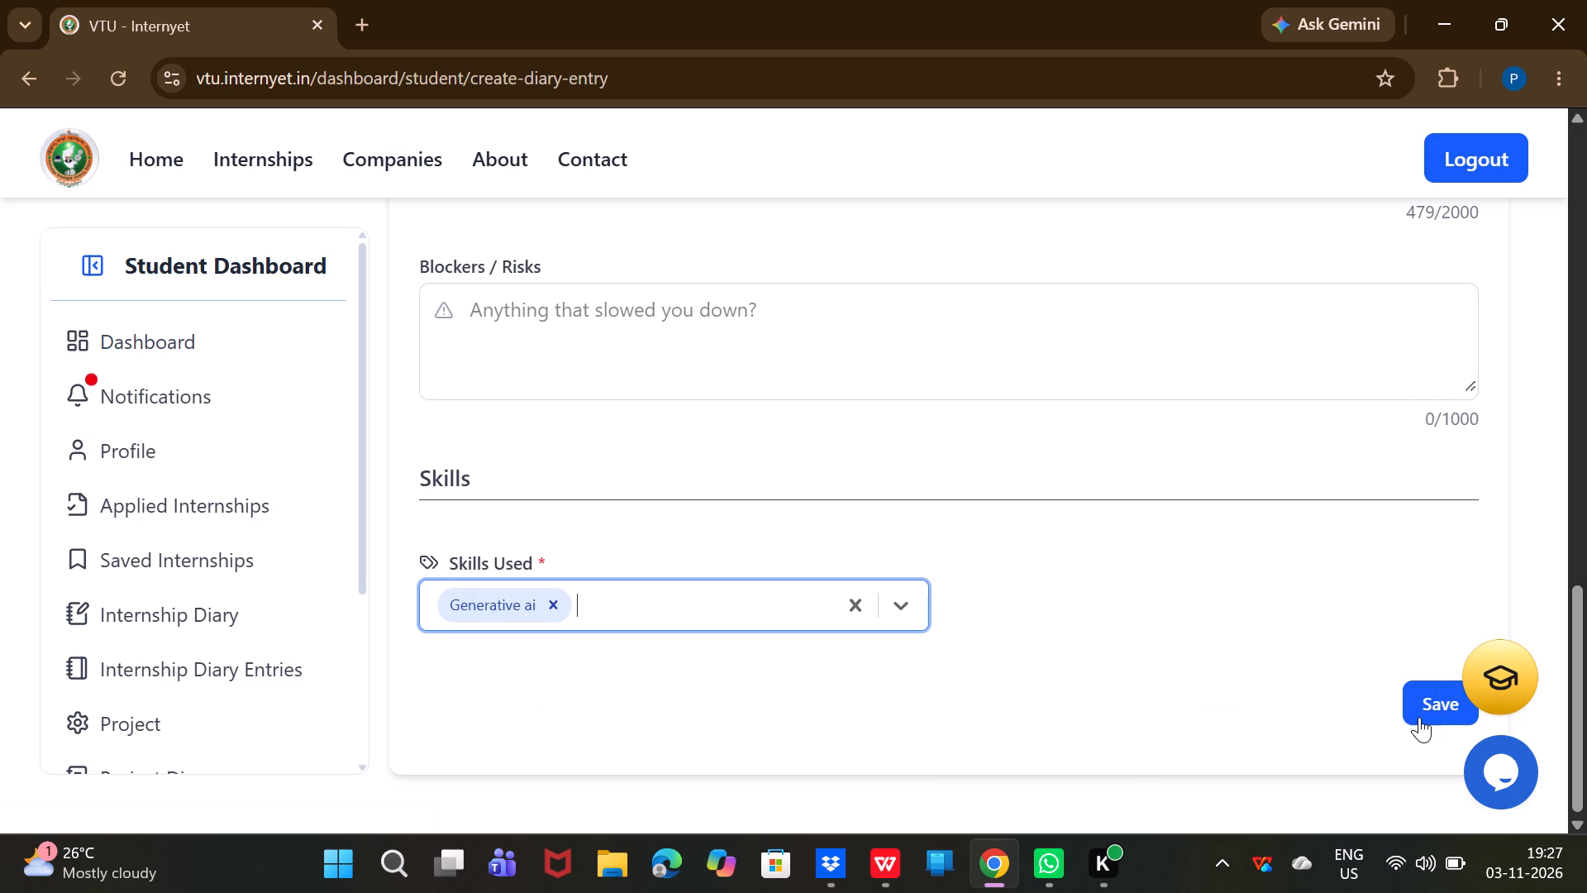
{"action": "left_click", "coordinate": [1419, 715]}
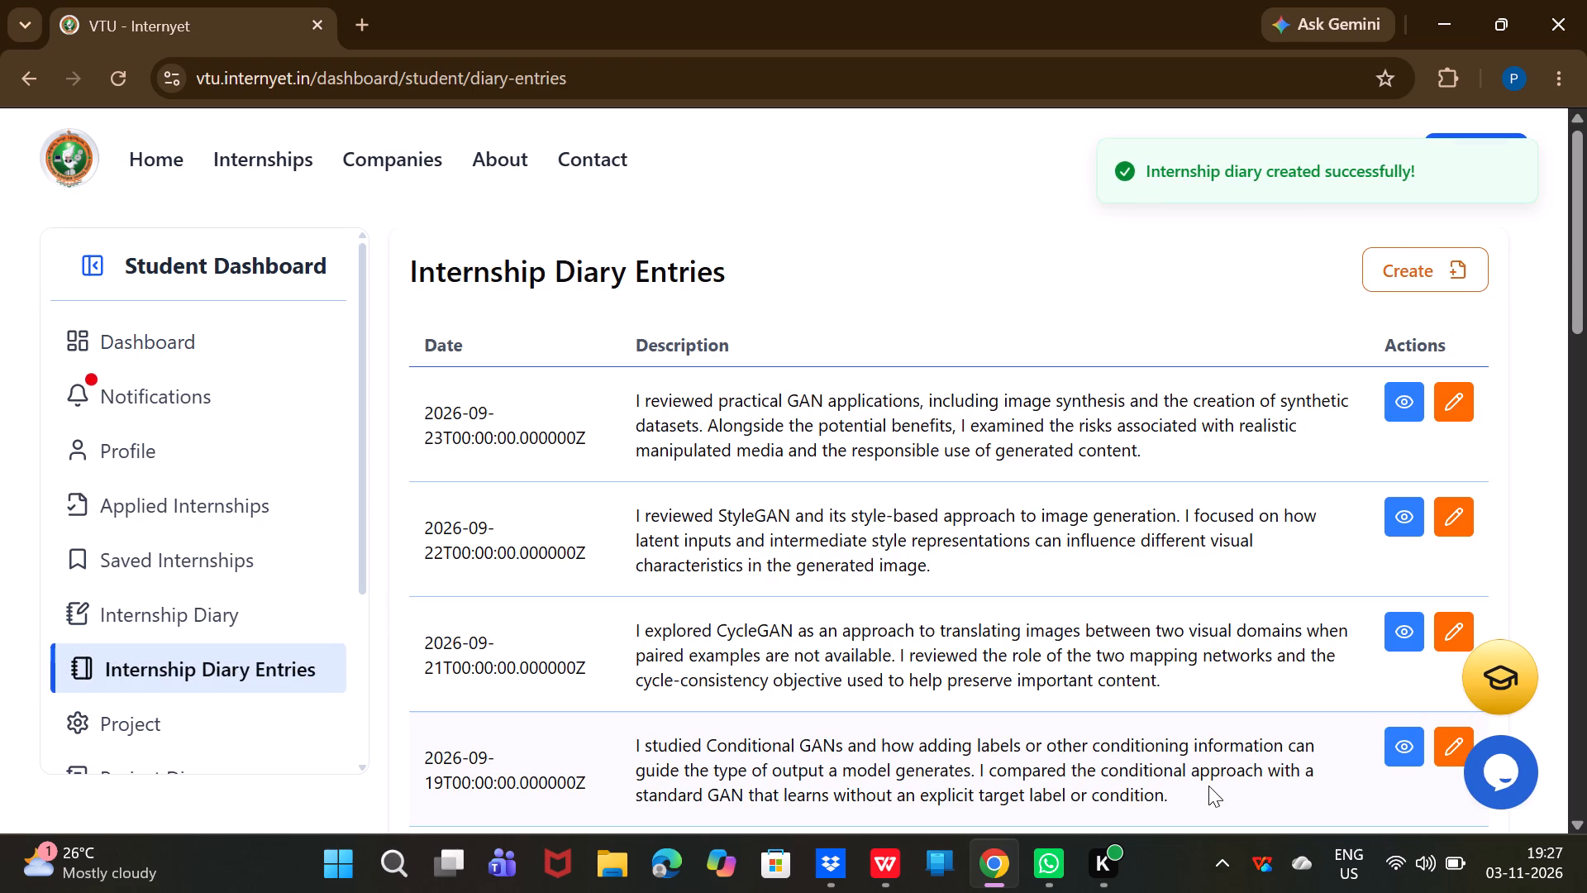
Review the dates and descriptions of the saved September 2026 entries in the Internship Diary Entries list.
{"action": "scroll", "coordinate": [1207, 782], "scroll_direction": "down", "scroll_amount": 20}
{"action": "scroll", "coordinate": [1207, 782], "scroll_direction": "down", "scroll_amount": 6}
{"action": "scroll", "coordinate": [1207, 782], "scroll_direction": "up", "scroll_amount": 19}
{"action": "scroll", "coordinate": [1207, 782], "scroll_direction": "down", "scroll_amount": 20}
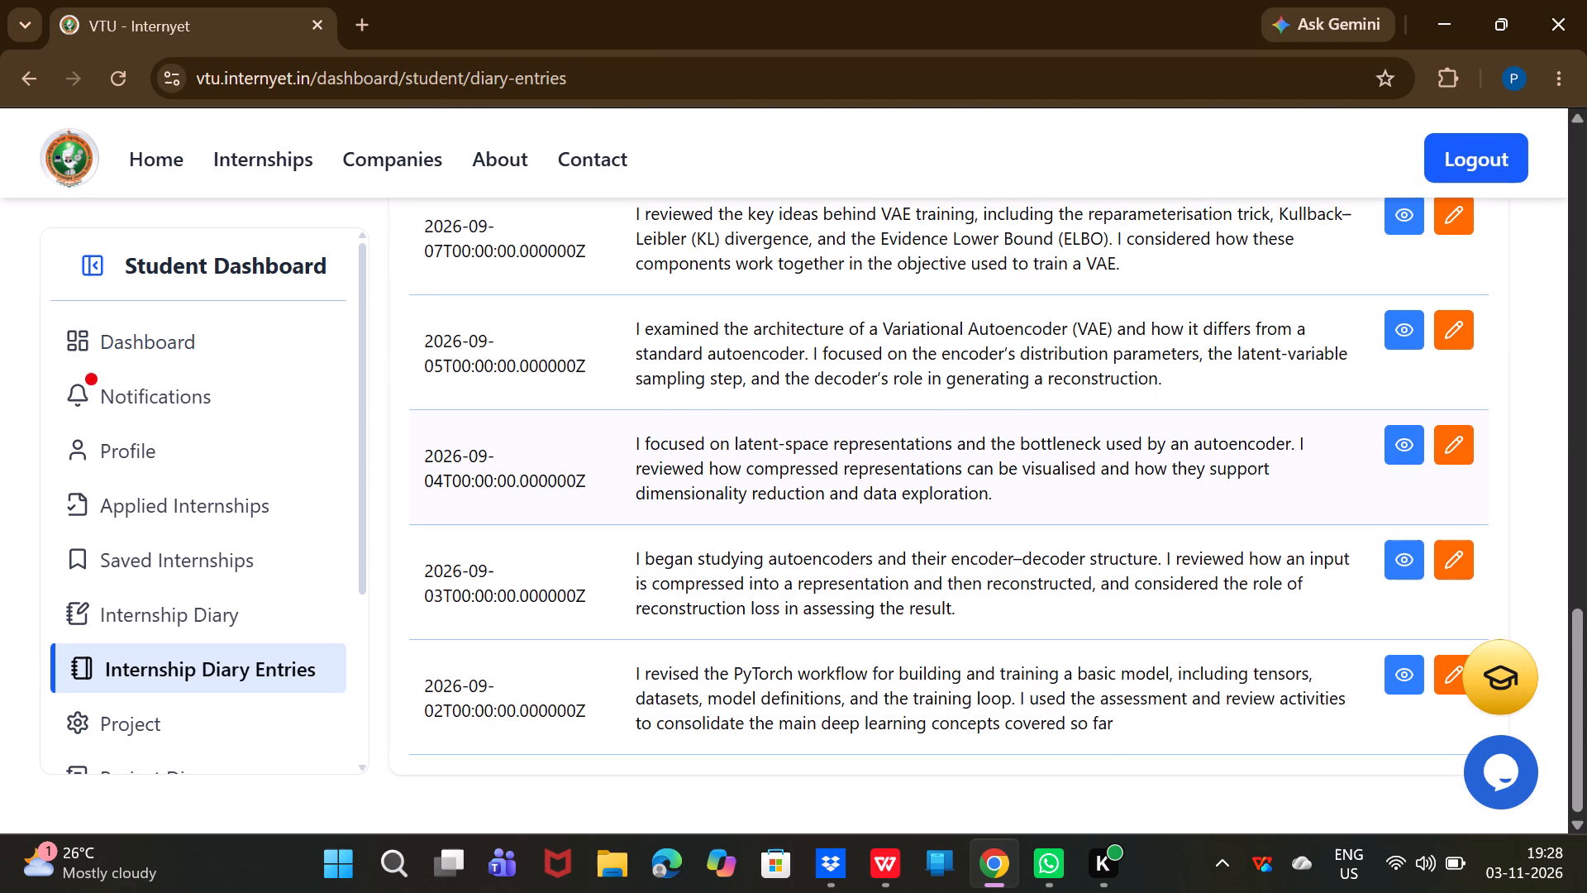
{"action": "scroll", "coordinate": [1019, 455], "scroll_direction": "up", "scroll_amount": 1}
{"action": "scroll", "coordinate": [1003, 387], "scroll_direction": "up", "scroll_amount": 1}
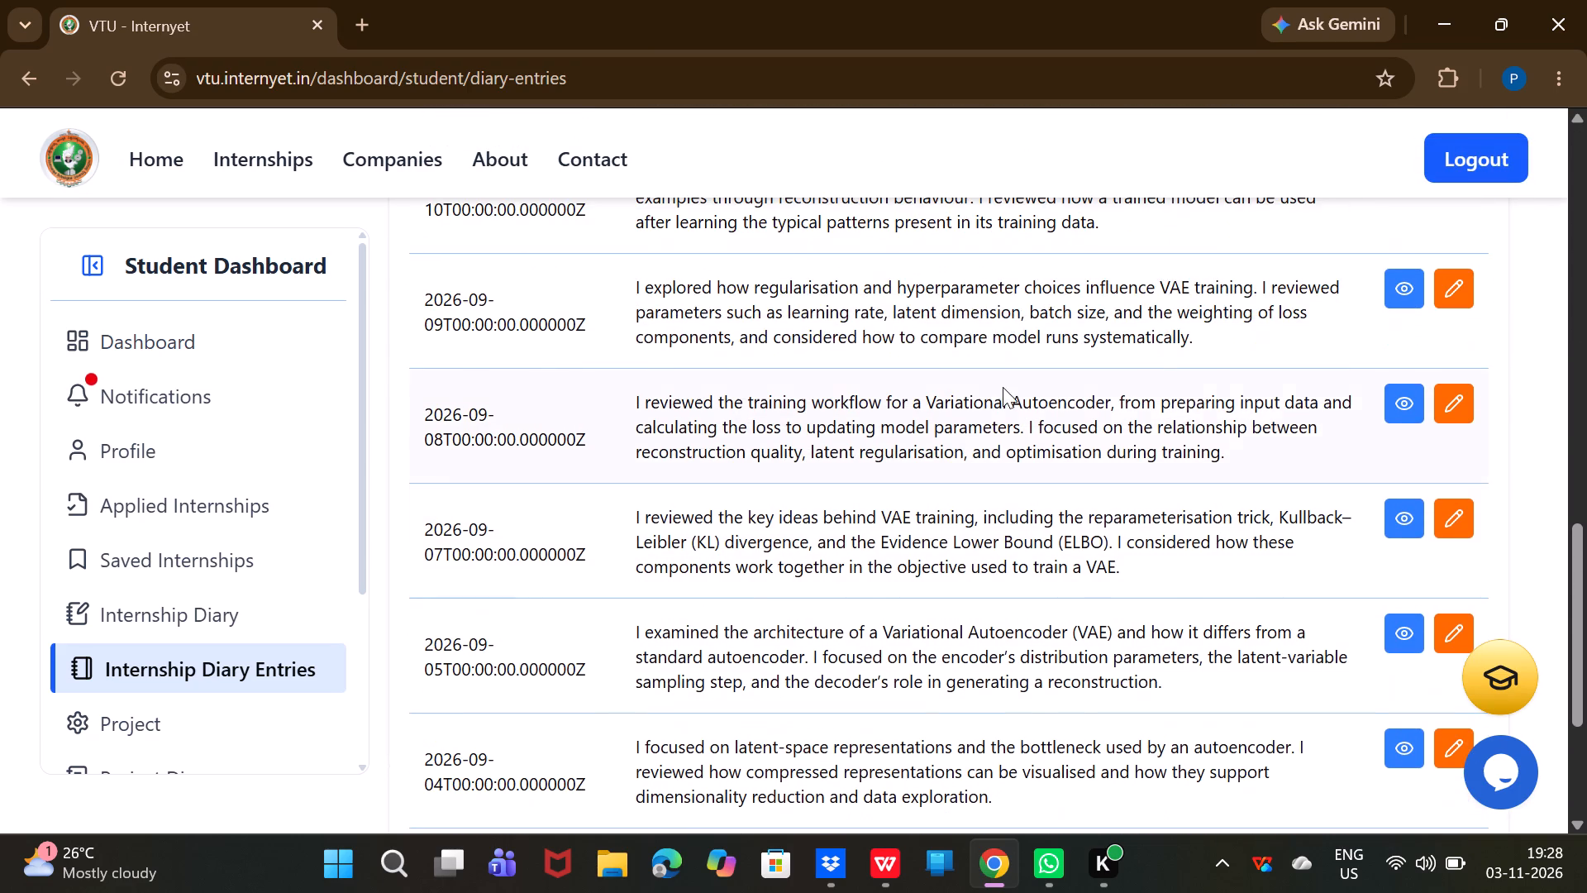
{"action": "scroll", "coordinate": [984, 298], "scroll_direction": "up", "scroll_amount": 2}
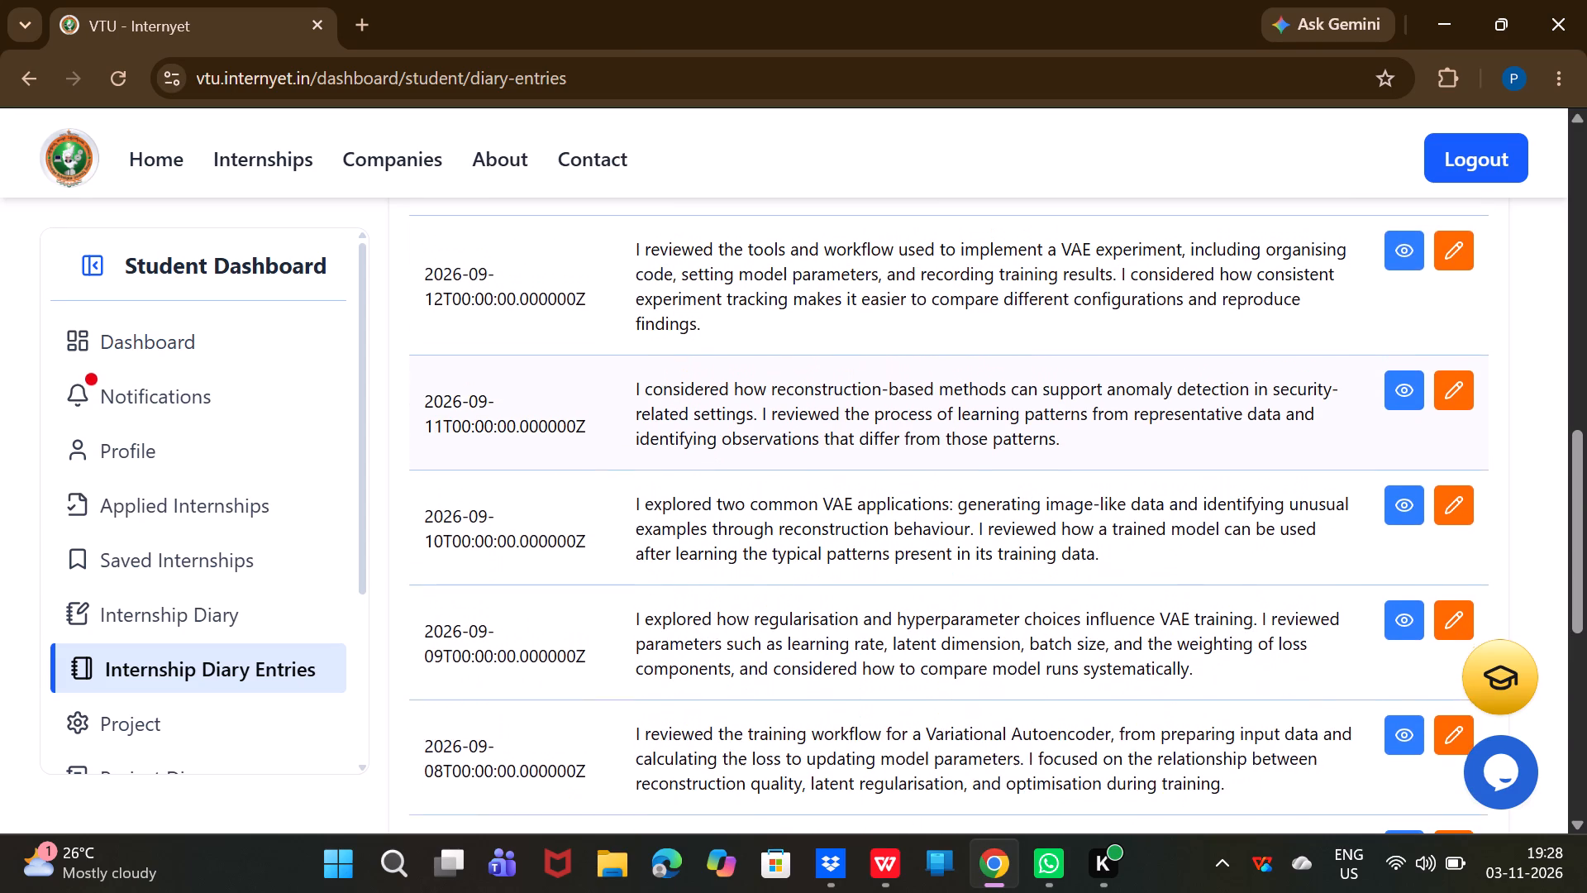
{"action": "scroll", "coordinate": [974, 237], "scroll_direction": "up", "scroll_amount": 3}
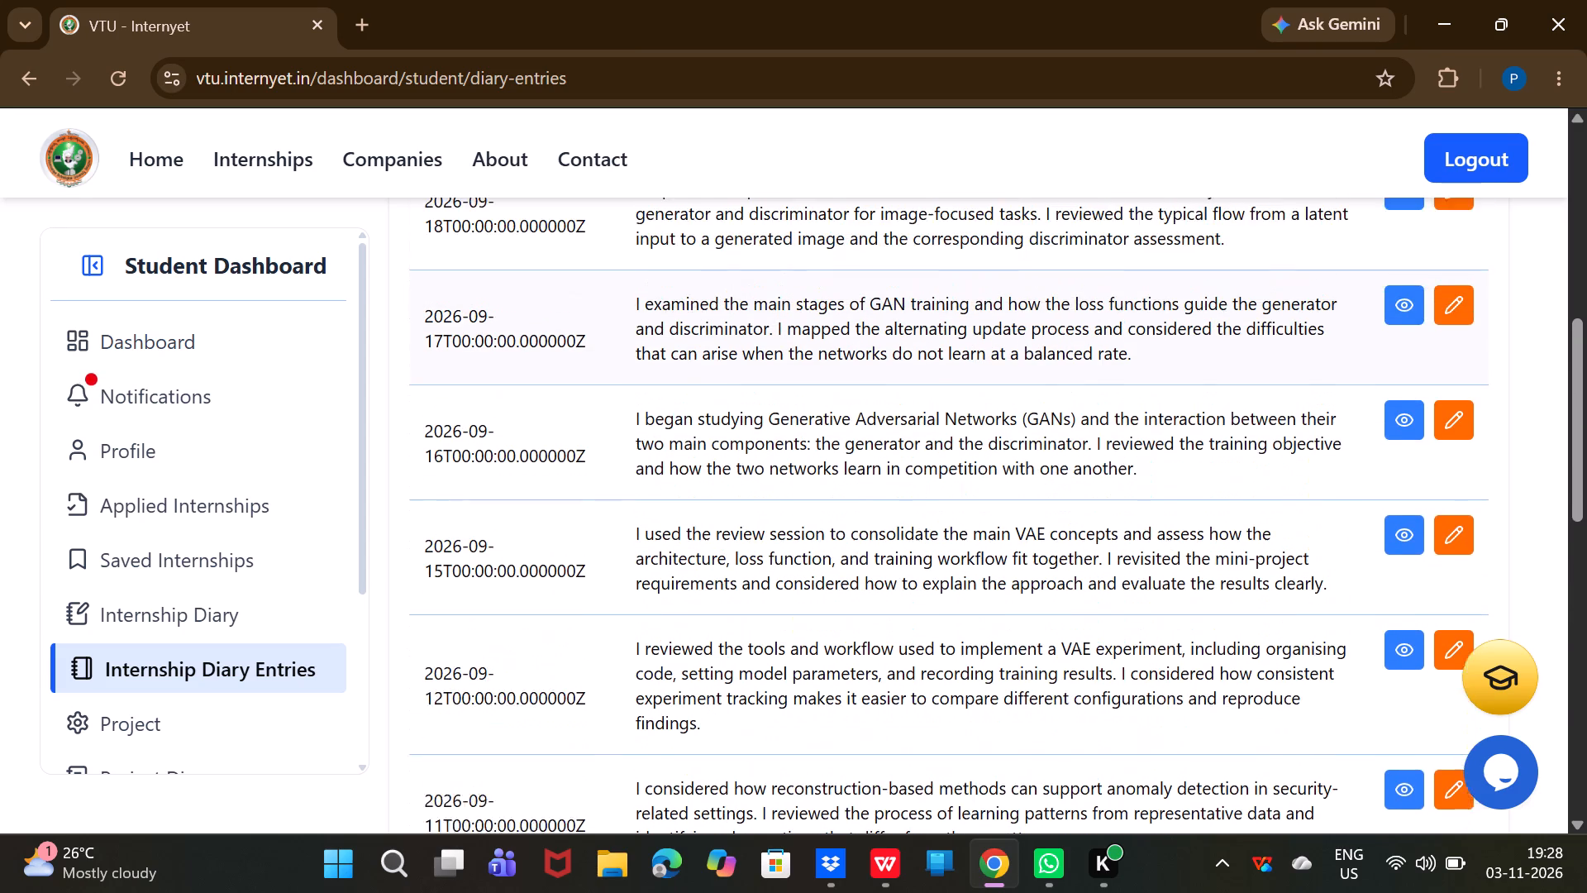
{"action": "scroll", "coordinate": [974, 237], "scroll_direction": "up", "scroll_amount": 3}
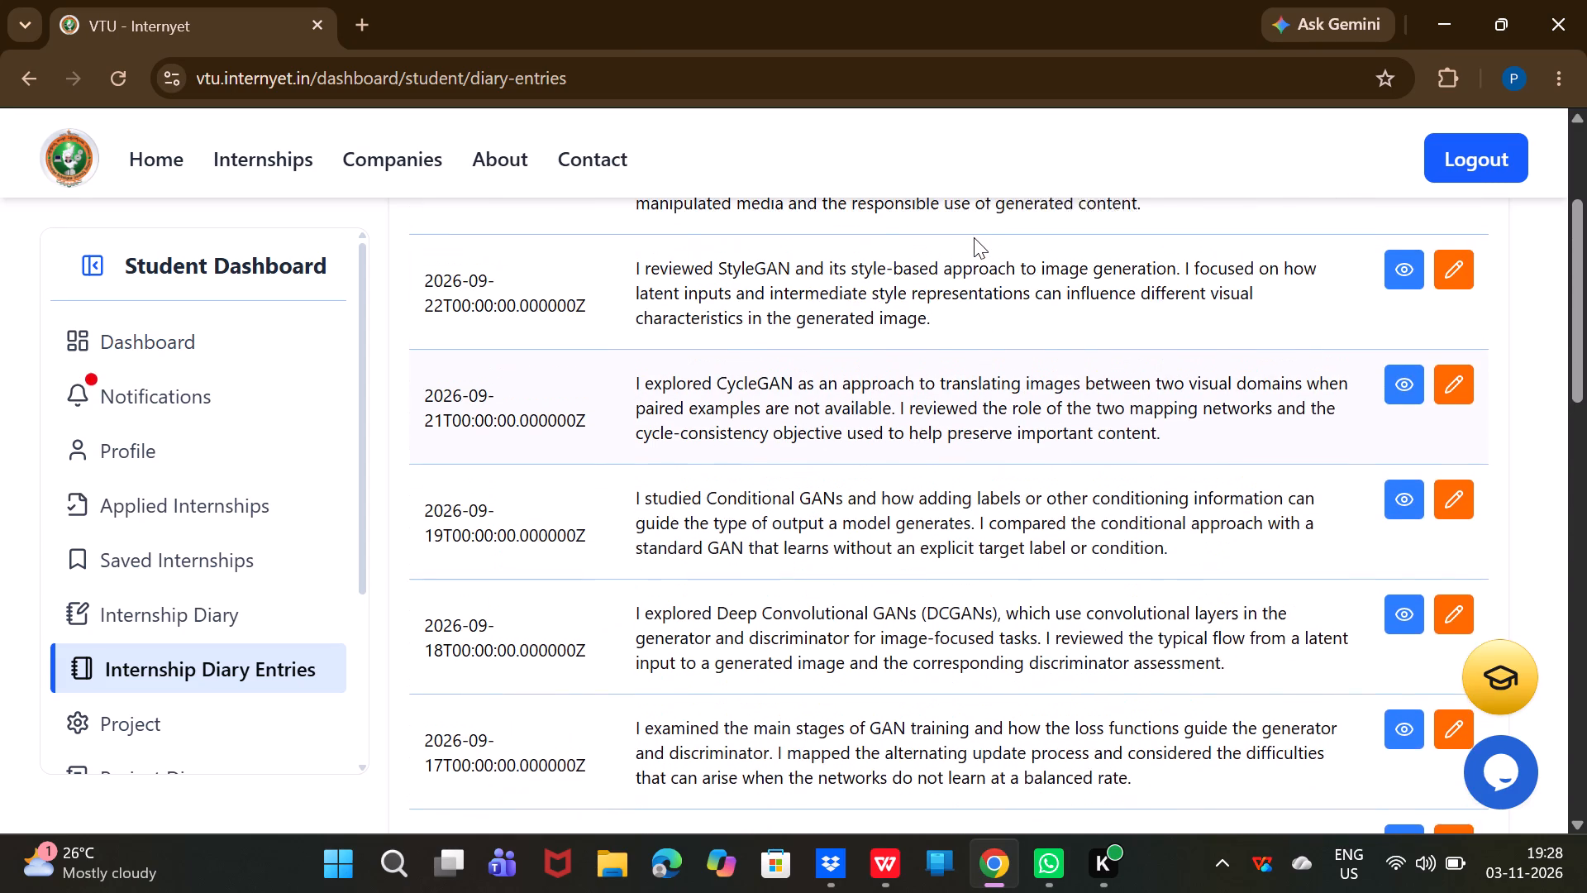
{"action": "scroll", "coordinate": [974, 237], "scroll_direction": "up", "scroll_amount": 5}
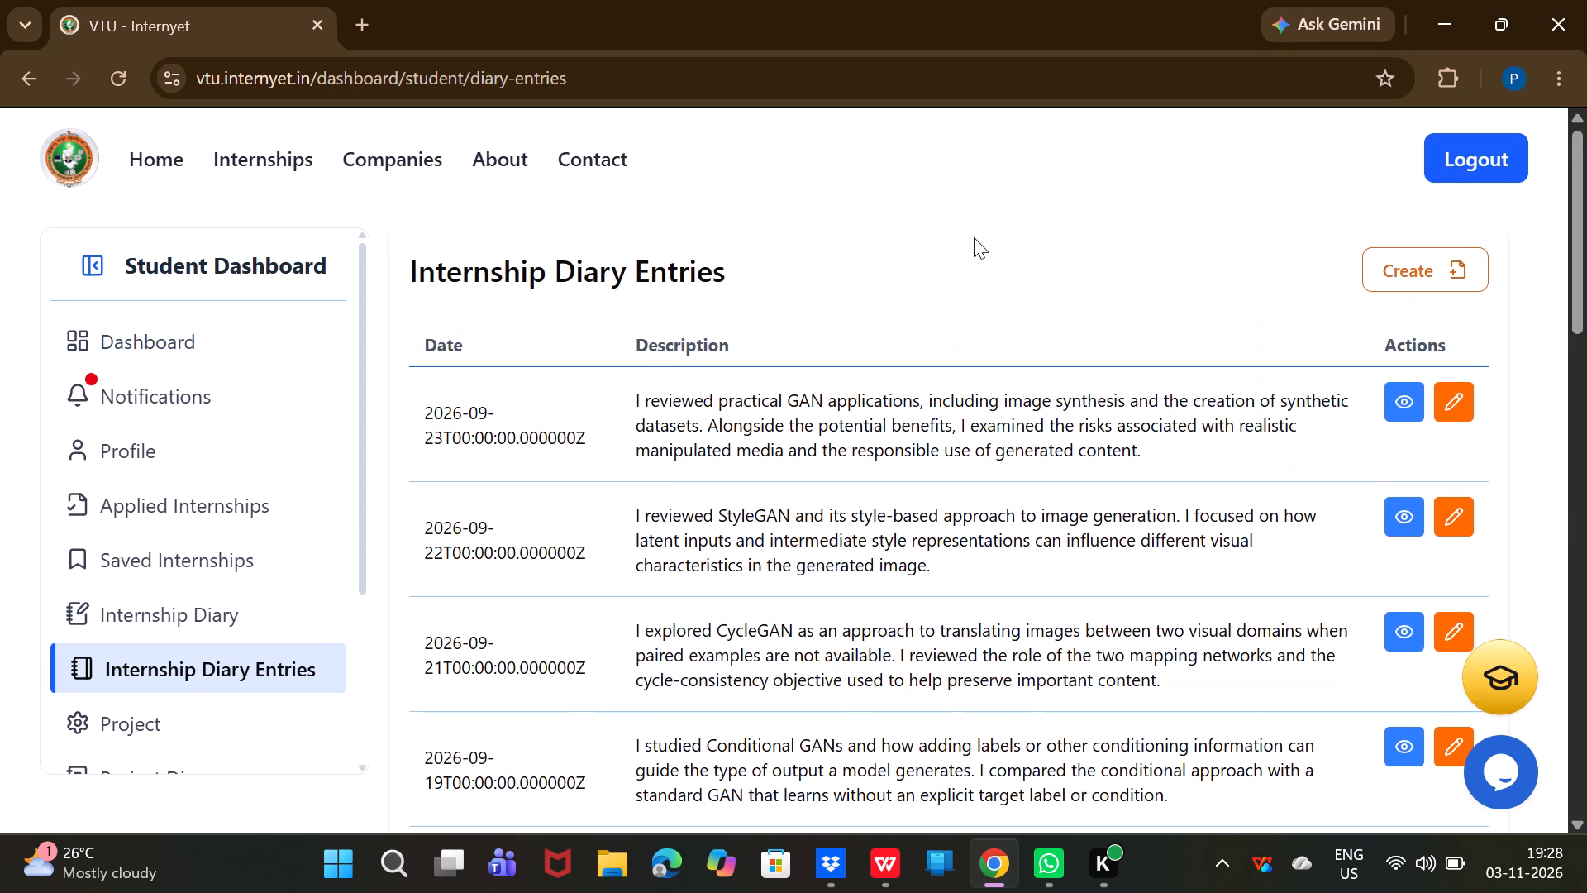
Start another diary entry, choose the Trainee Software Engineer — Ethnotech Academic Solutions internship and open the diary date calendar.
{"action": "left_click", "coordinate": [1368, 272]}
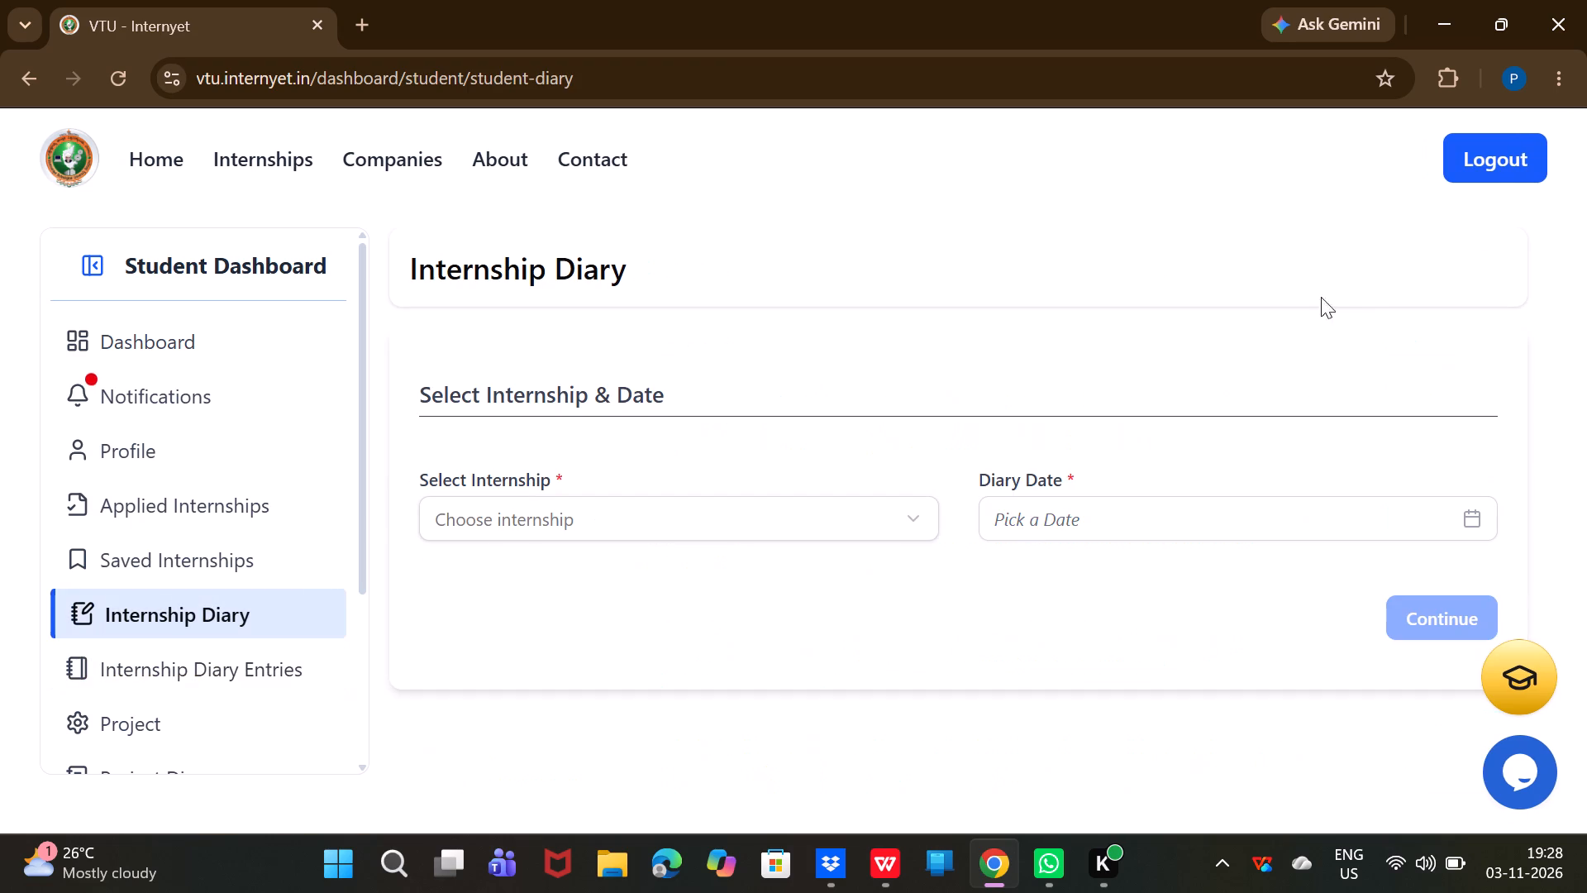
{"action": "left_click", "coordinate": [887, 506]}
{"action": "left_click", "coordinate": [828, 571]}
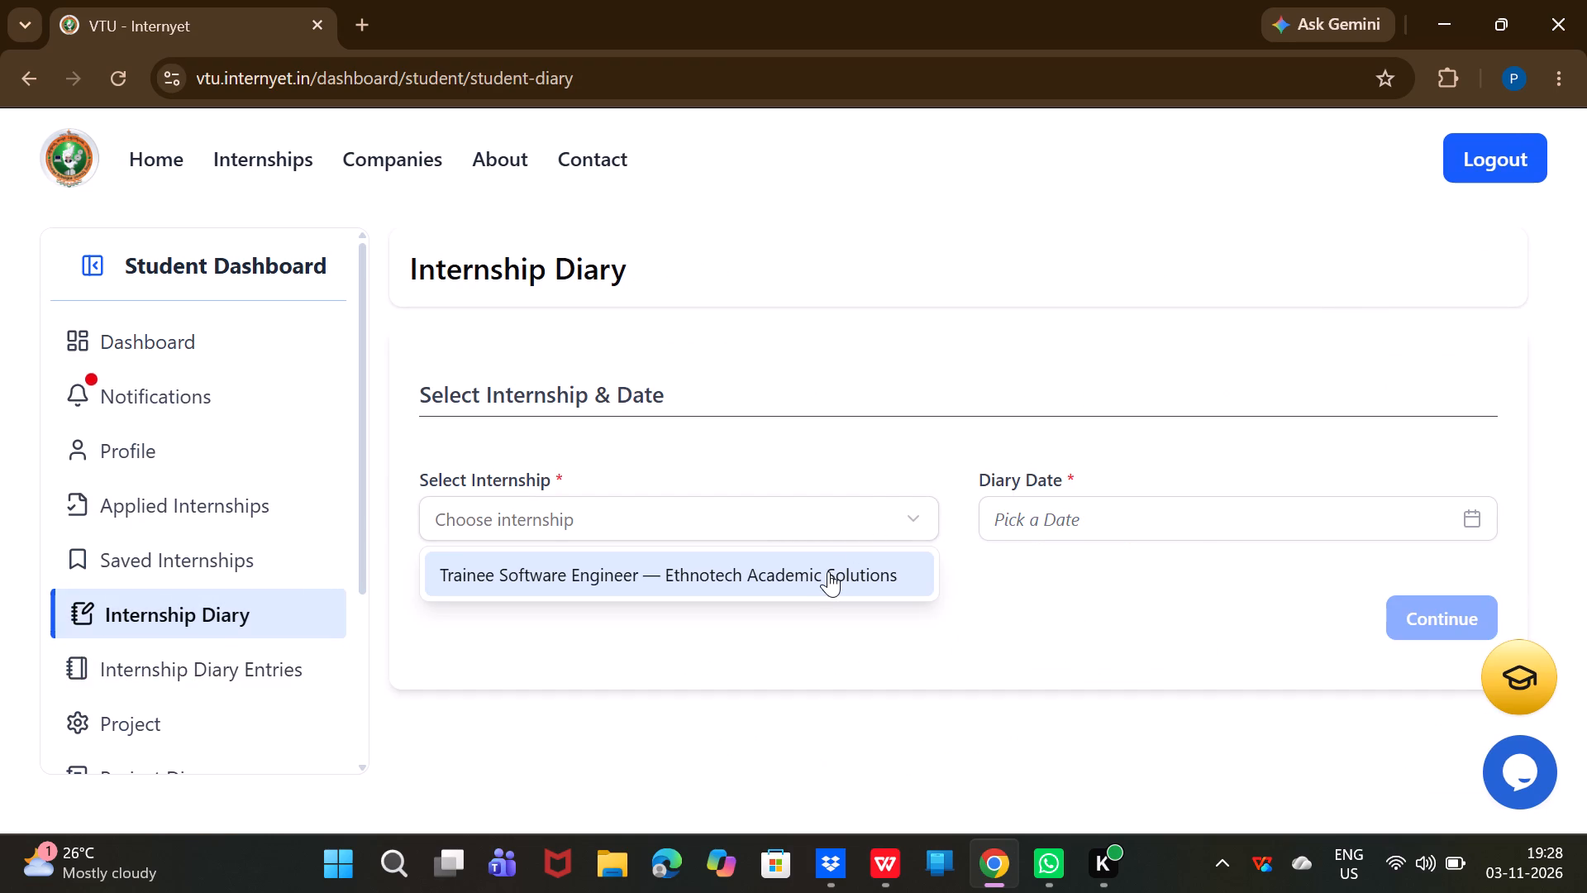
{"action": "left_click", "coordinate": [1010, 509]}
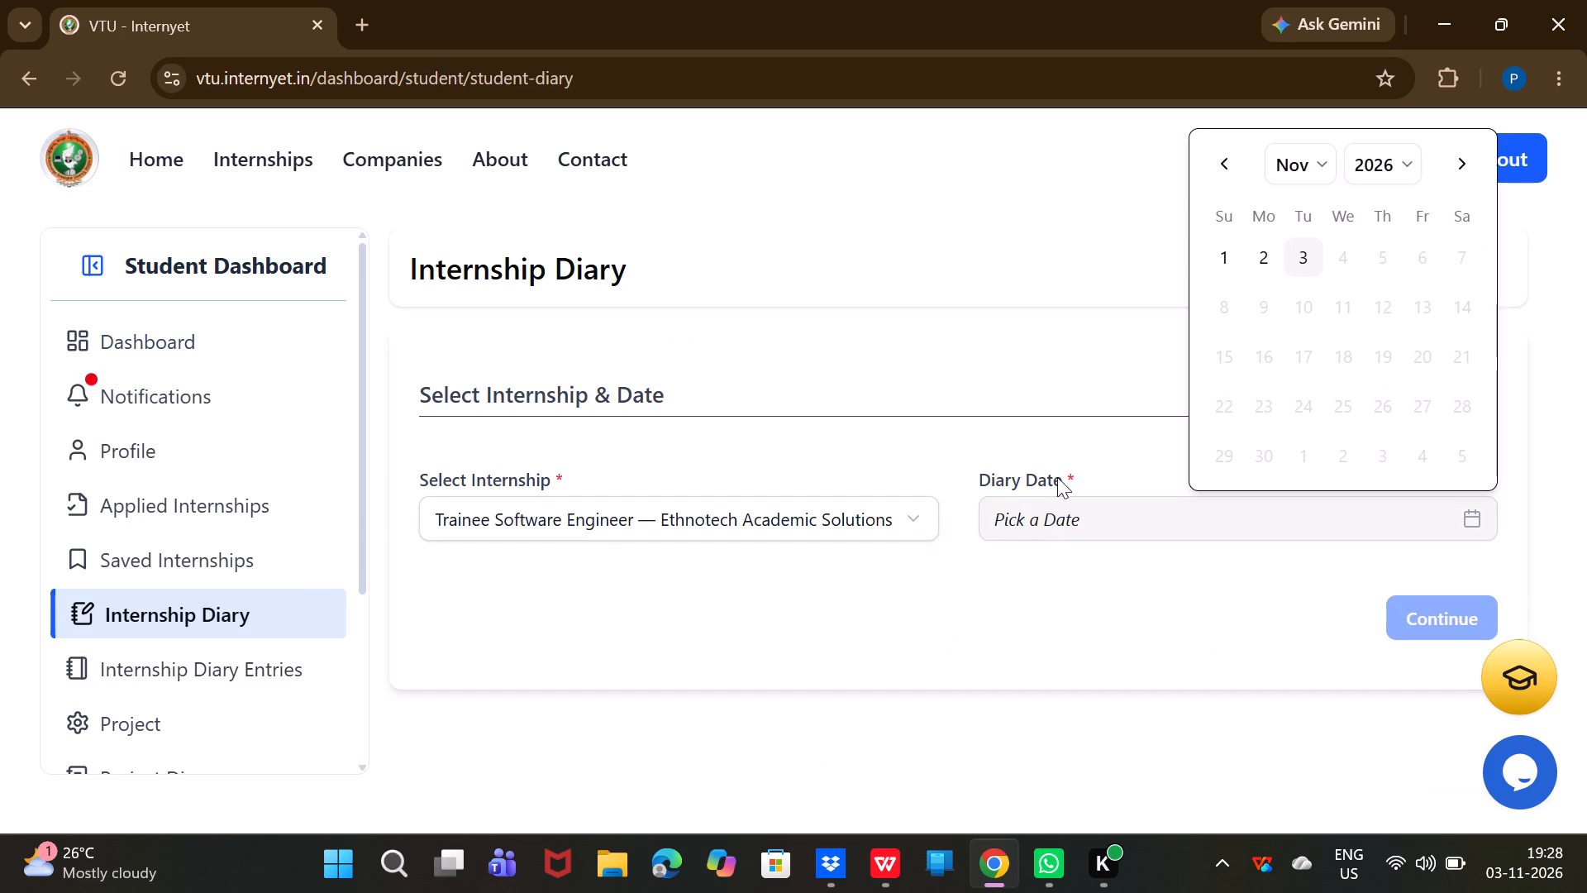
Check the Day 32 date in the WPS reference document, set the diary date to 24 September 2026 in Chrome and continue to the entry form.
{"action": "left_click", "coordinate": [878, 862]}
{"action": "scroll", "coordinate": [693, 683], "scroll_direction": "down", "scroll_amount": 4}
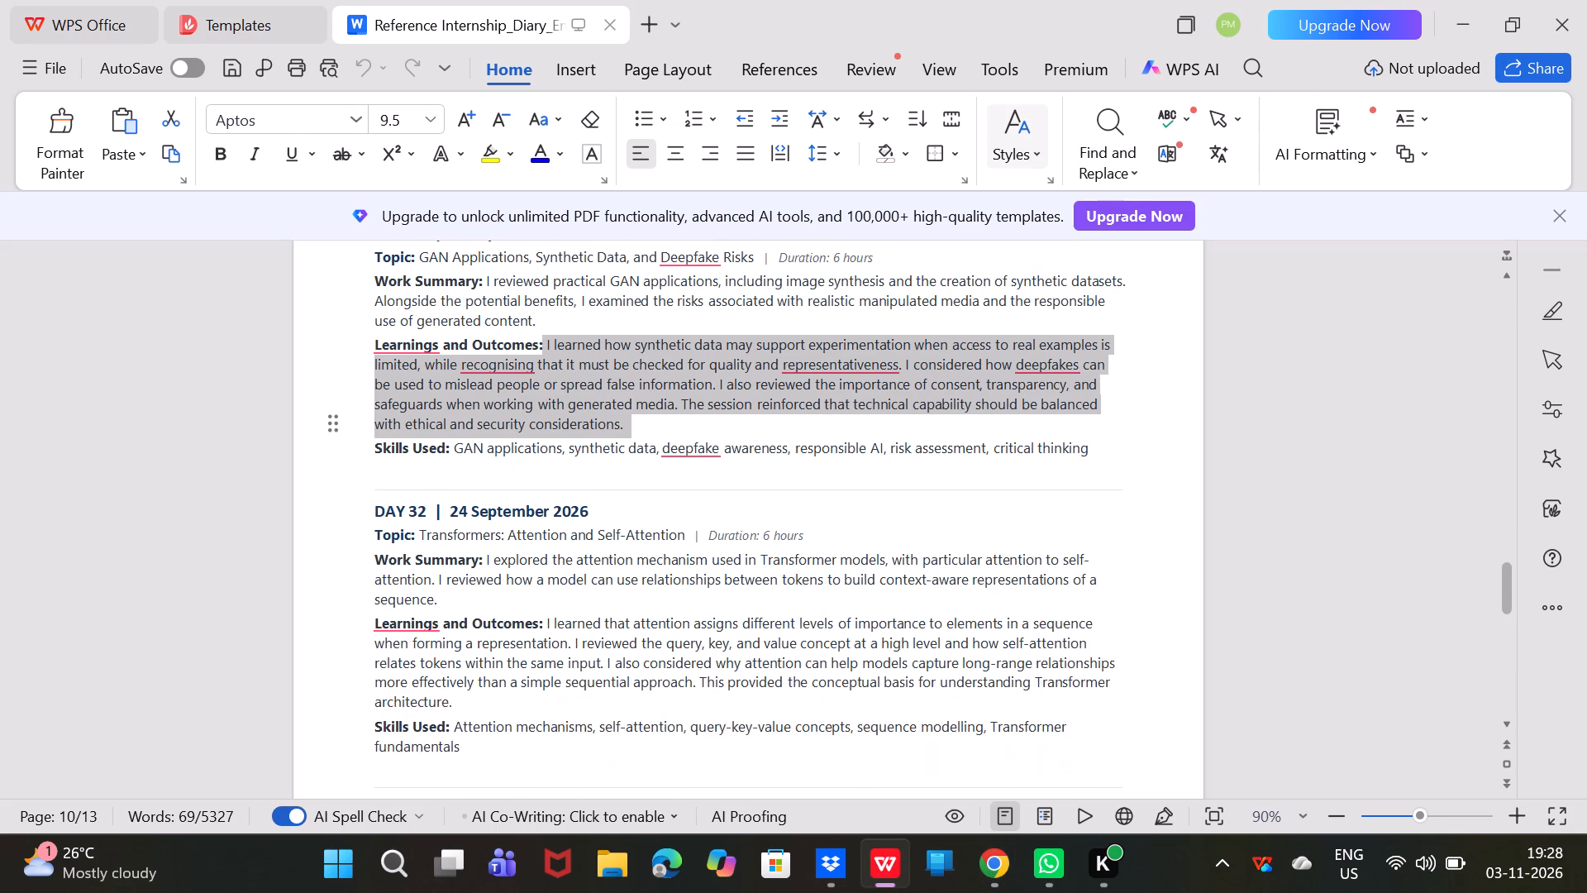
{"action": "scroll", "coordinate": [693, 683], "scroll_direction": "down", "scroll_amount": 1}
{"action": "left_click", "coordinate": [993, 885]}
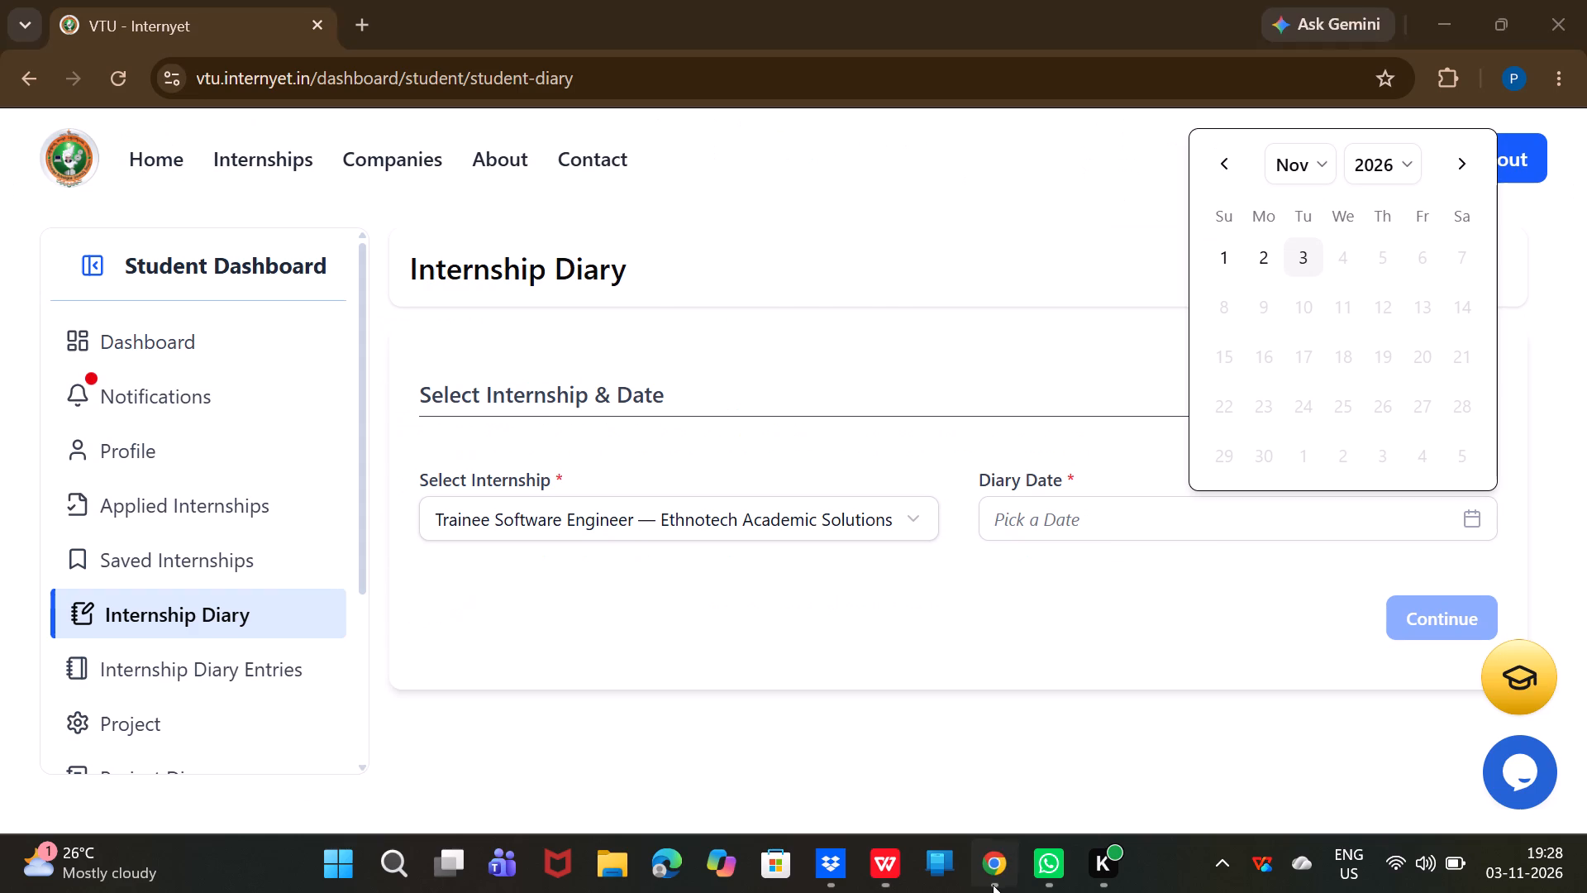
{"action": "left_click", "coordinate": [1313, 166]}
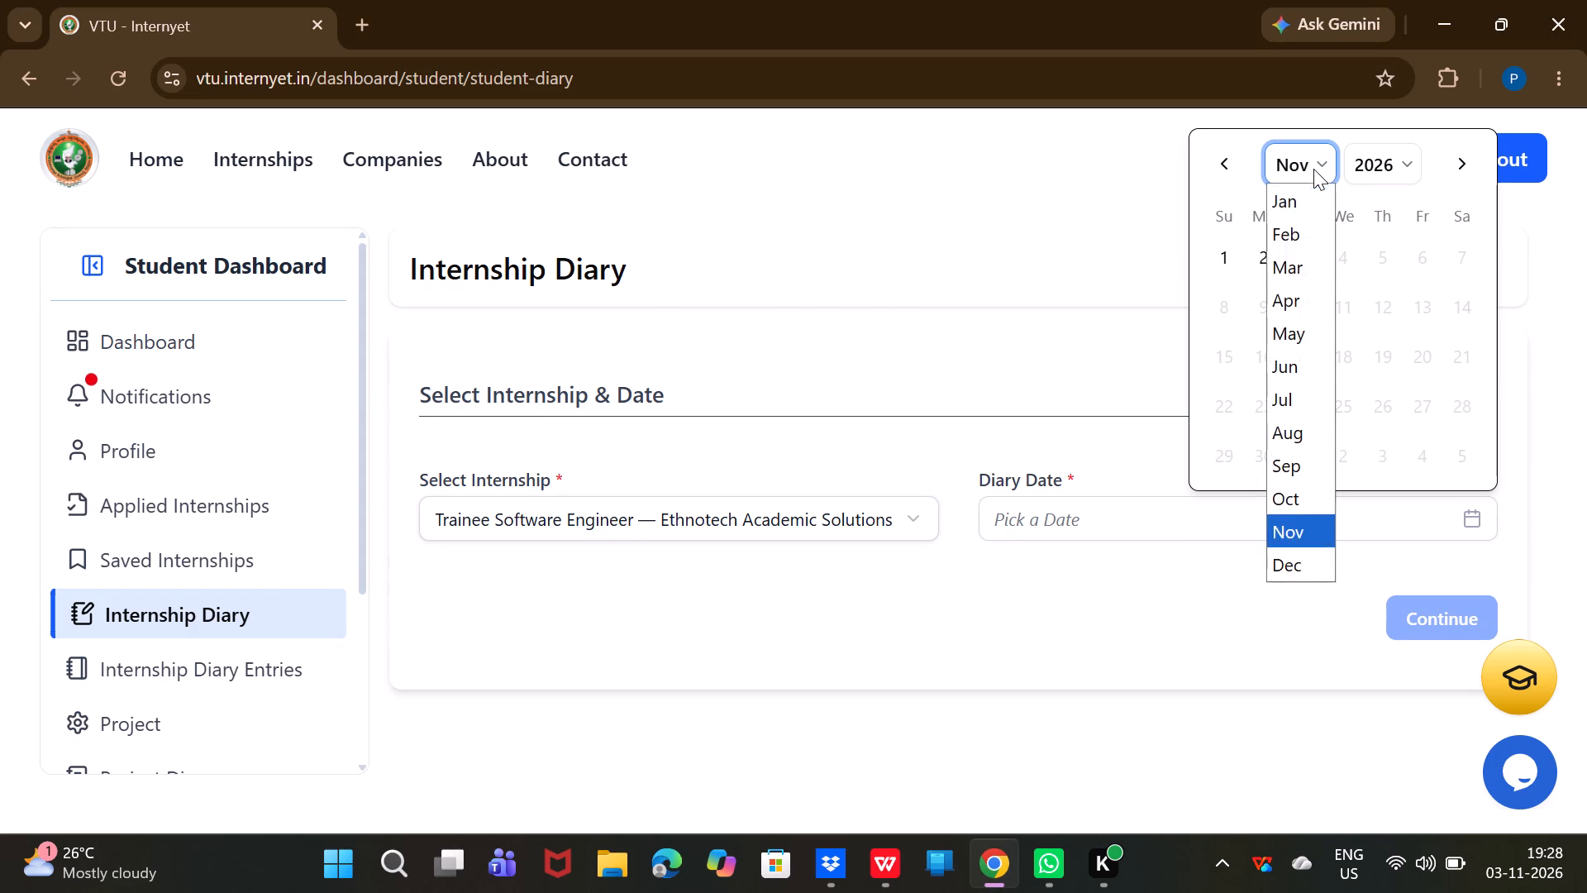
{"action": "left_click", "coordinate": [1309, 456]}
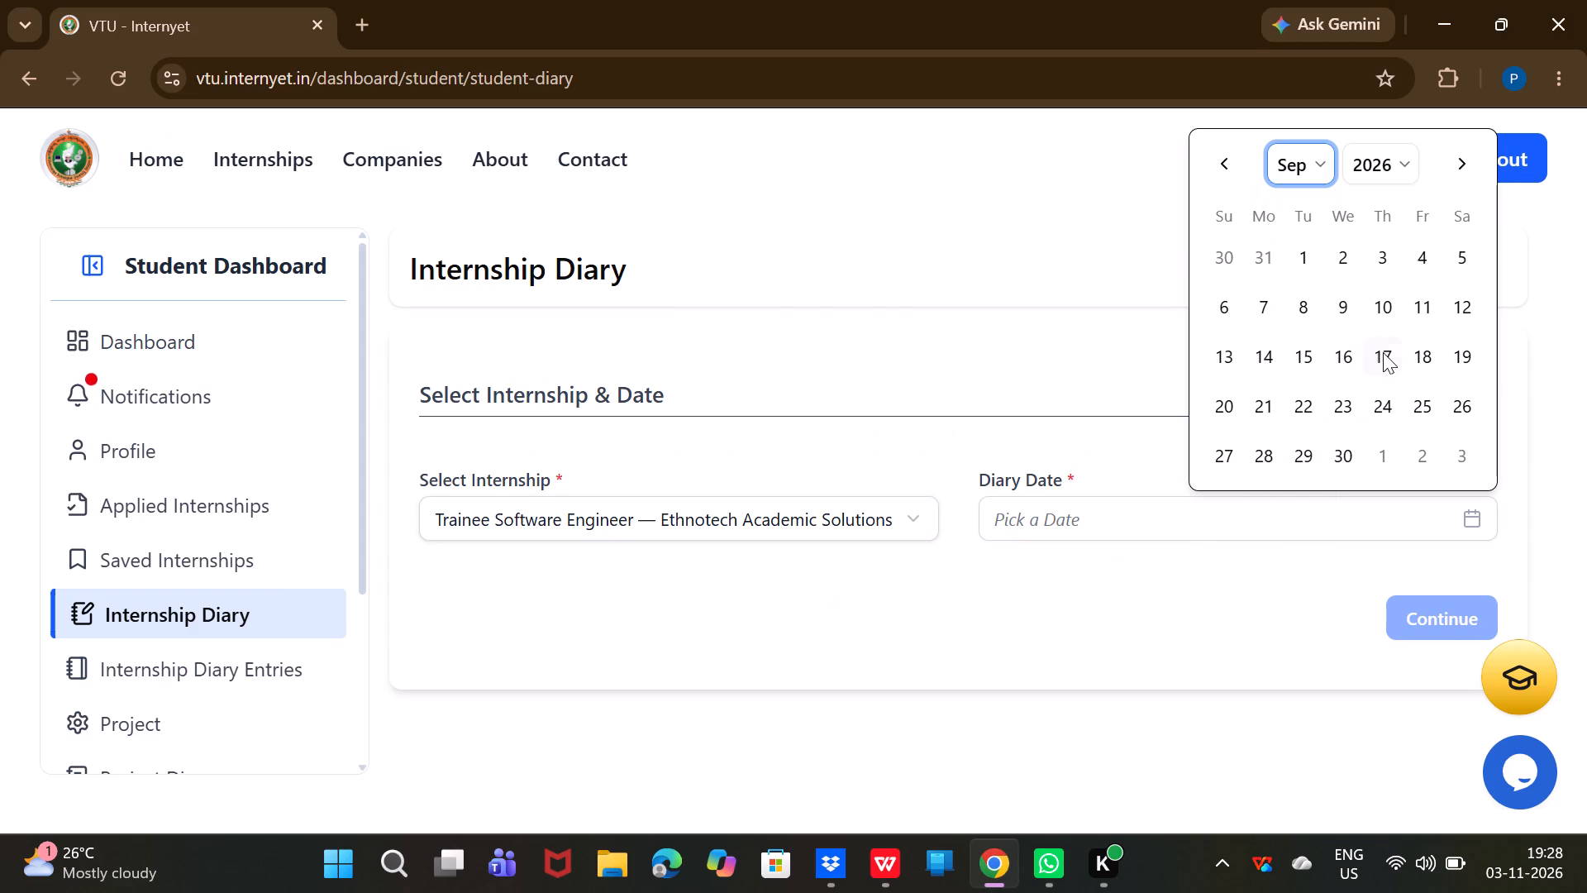
{"action": "left_click", "coordinate": [1380, 424]}
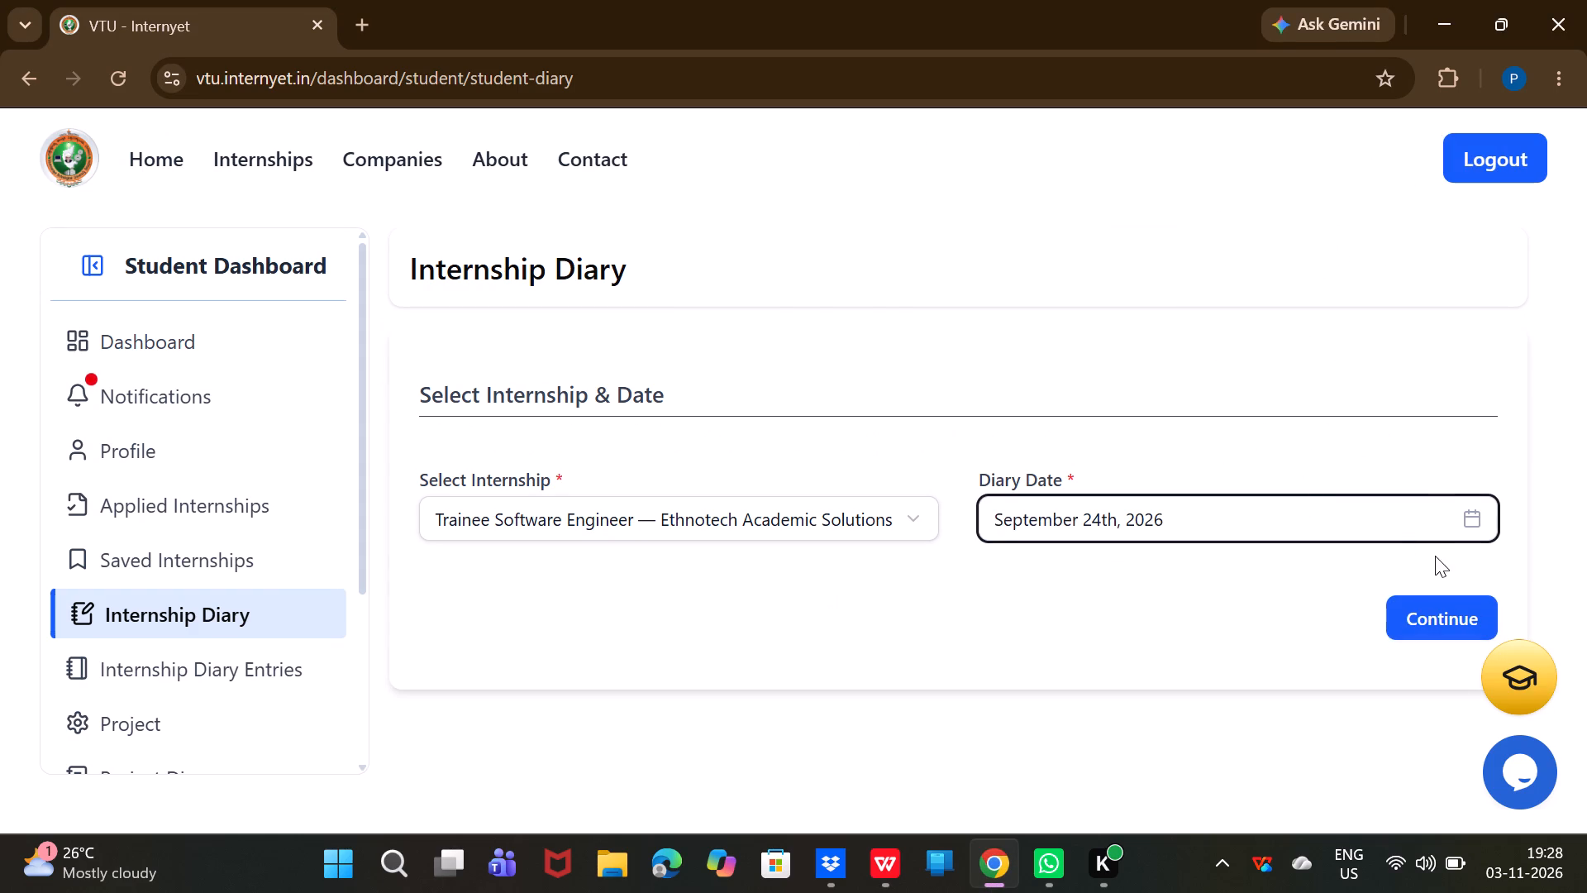
{"action": "left_click", "coordinate": [1451, 613]}
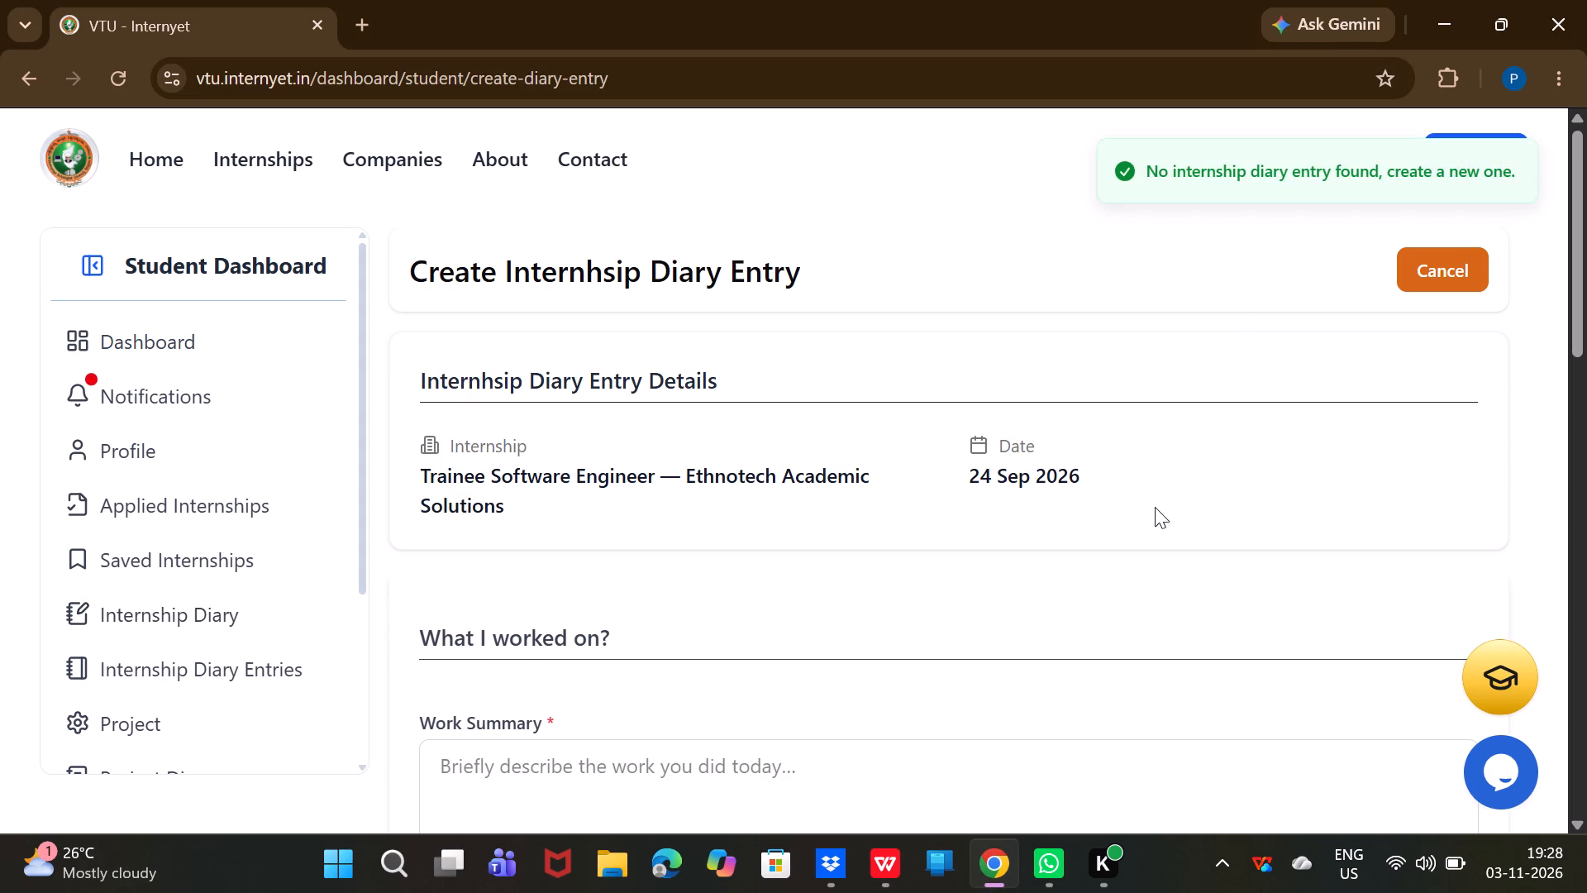
Copy the Day 32 work summary from the reference document into the entry's Work Summary field and set the hours worked to 6.
{"action": "scroll", "coordinate": [834, 575], "scroll_direction": "down", "scroll_amount": 2}
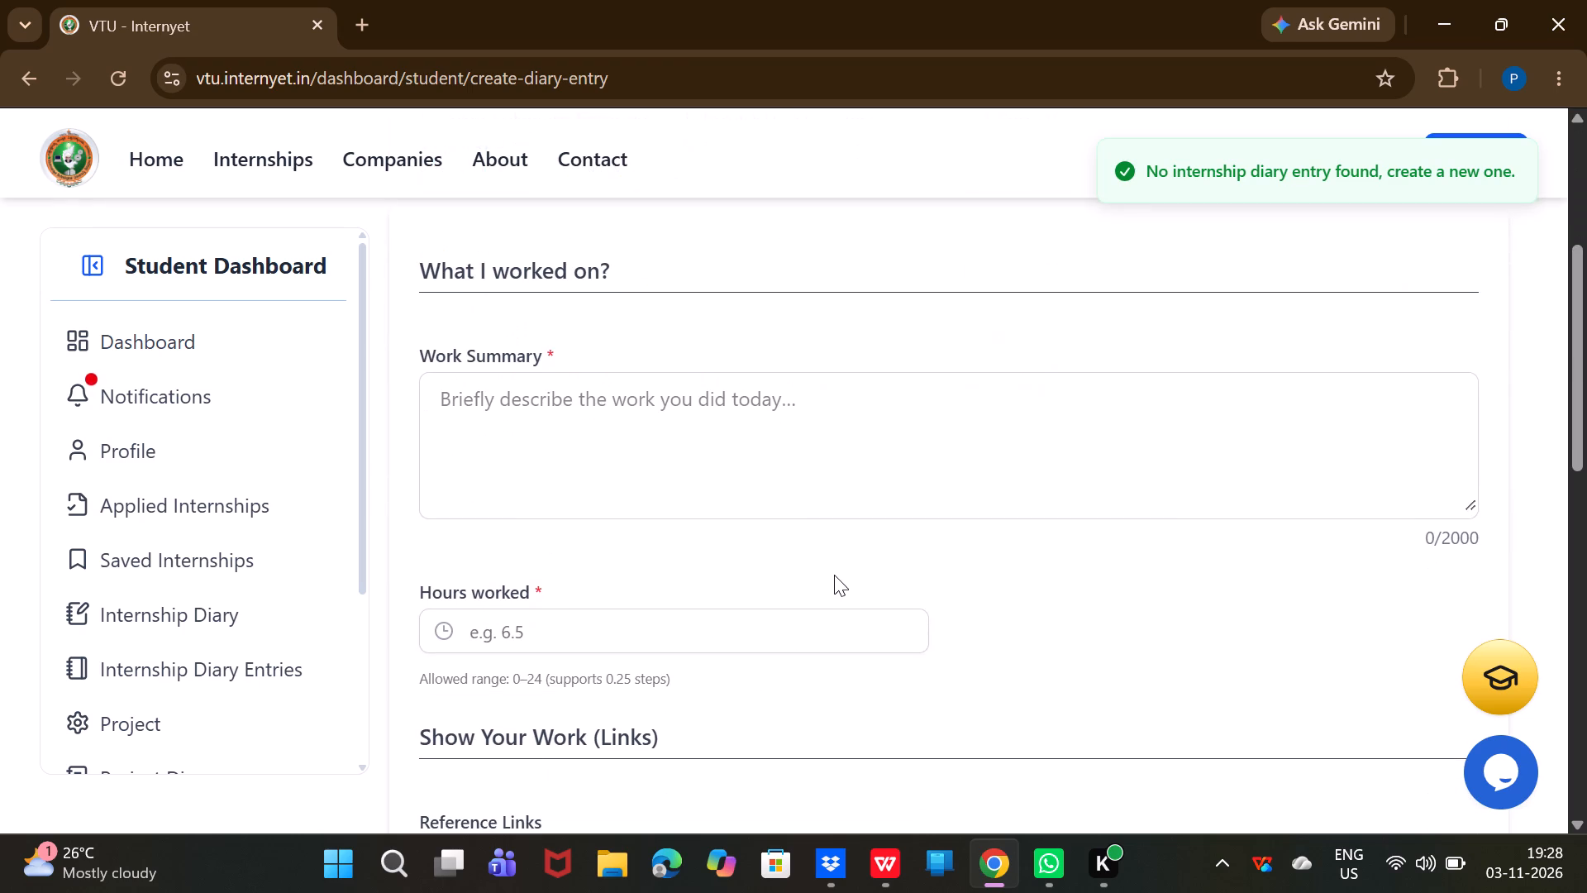
{"action": "scroll", "coordinate": [834, 575], "scroll_direction": "down", "scroll_amount": 1}
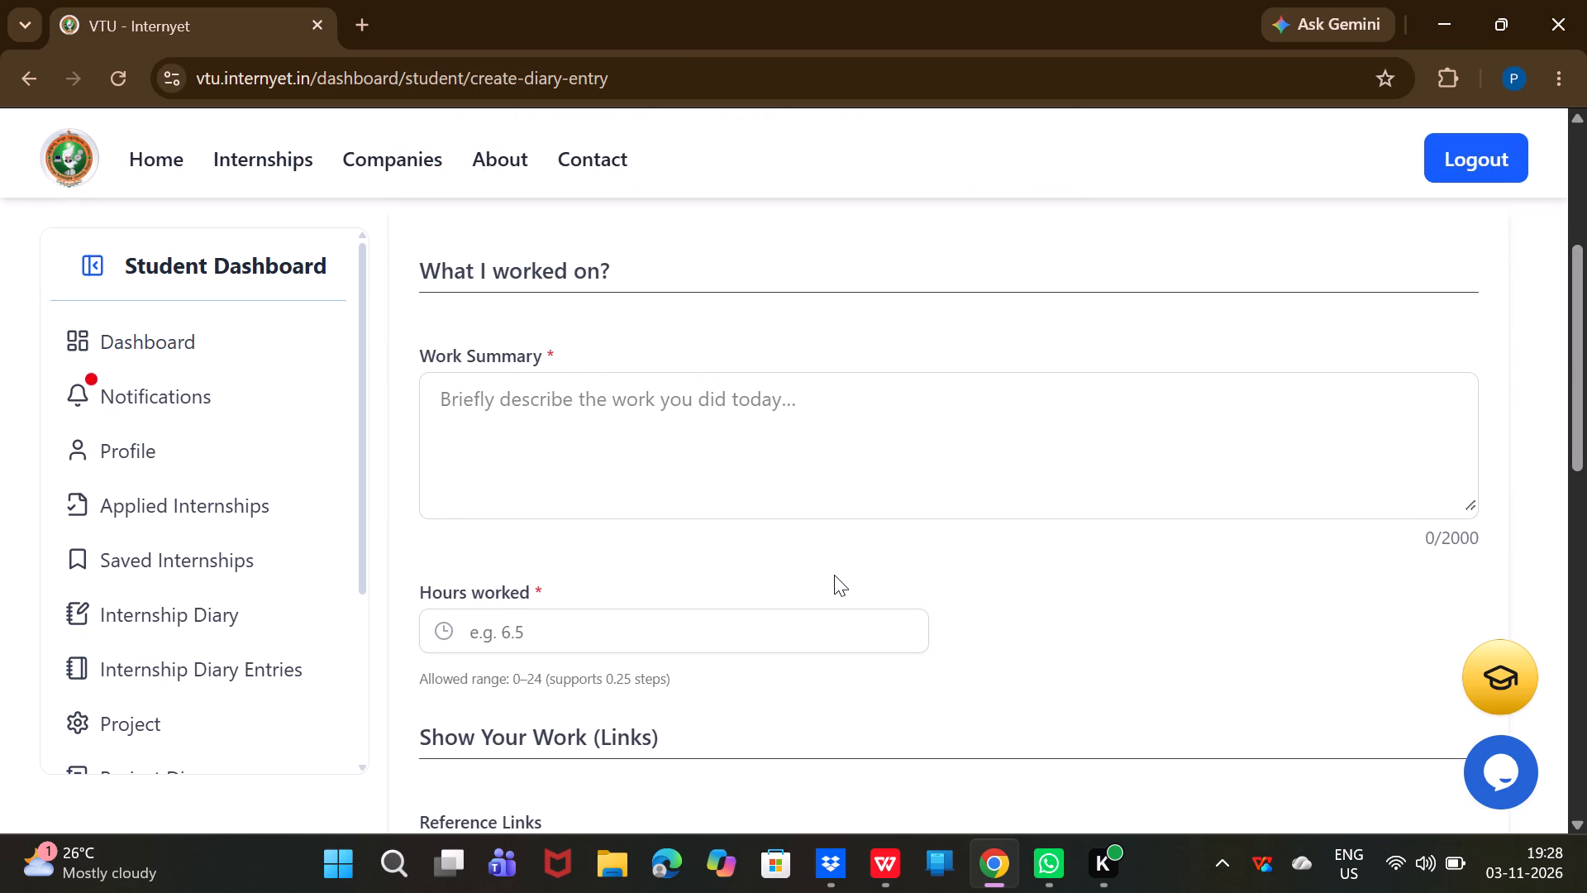
{"action": "left_click", "coordinate": [873, 880]}
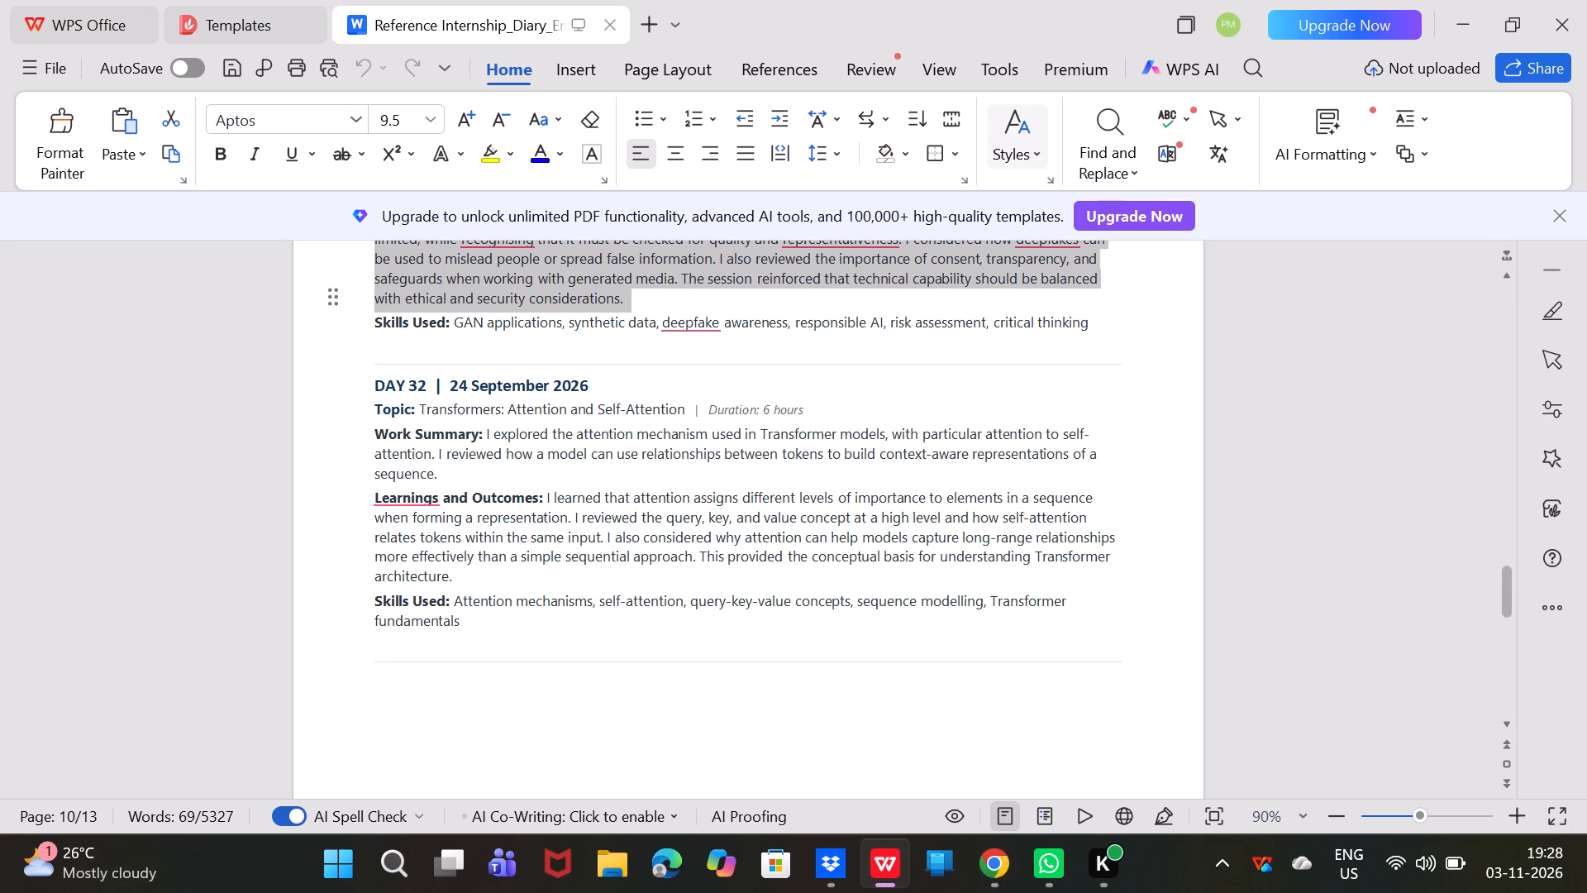
{"action": "left_click_drag", "start_coordinate": [482, 434], "coordinate": [445, 476]}
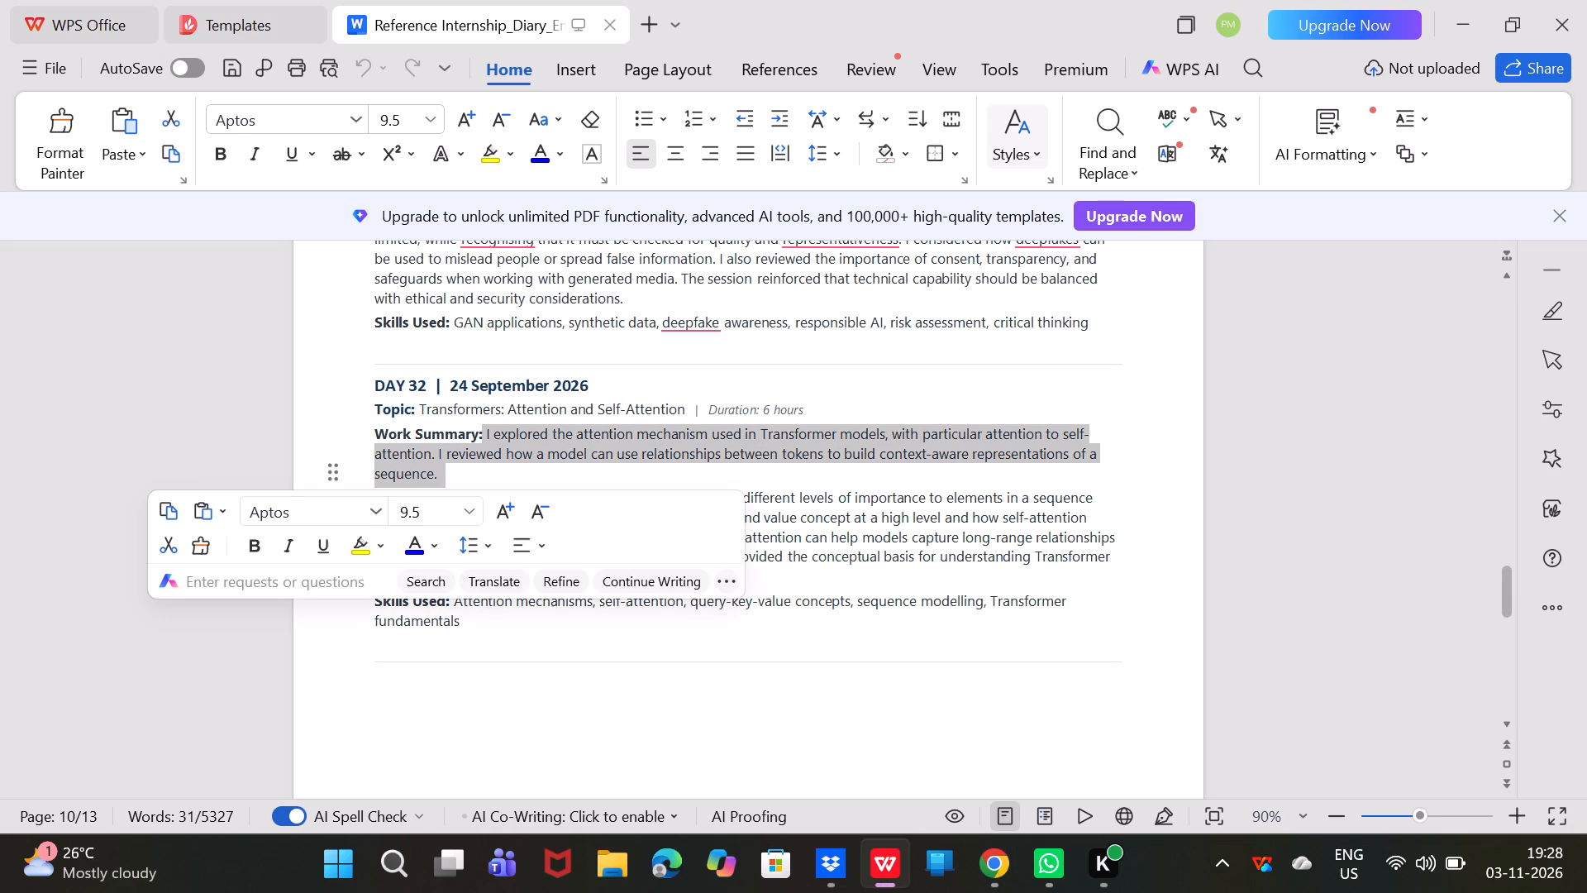
{"action": "key", "text": "ctrl+c"}
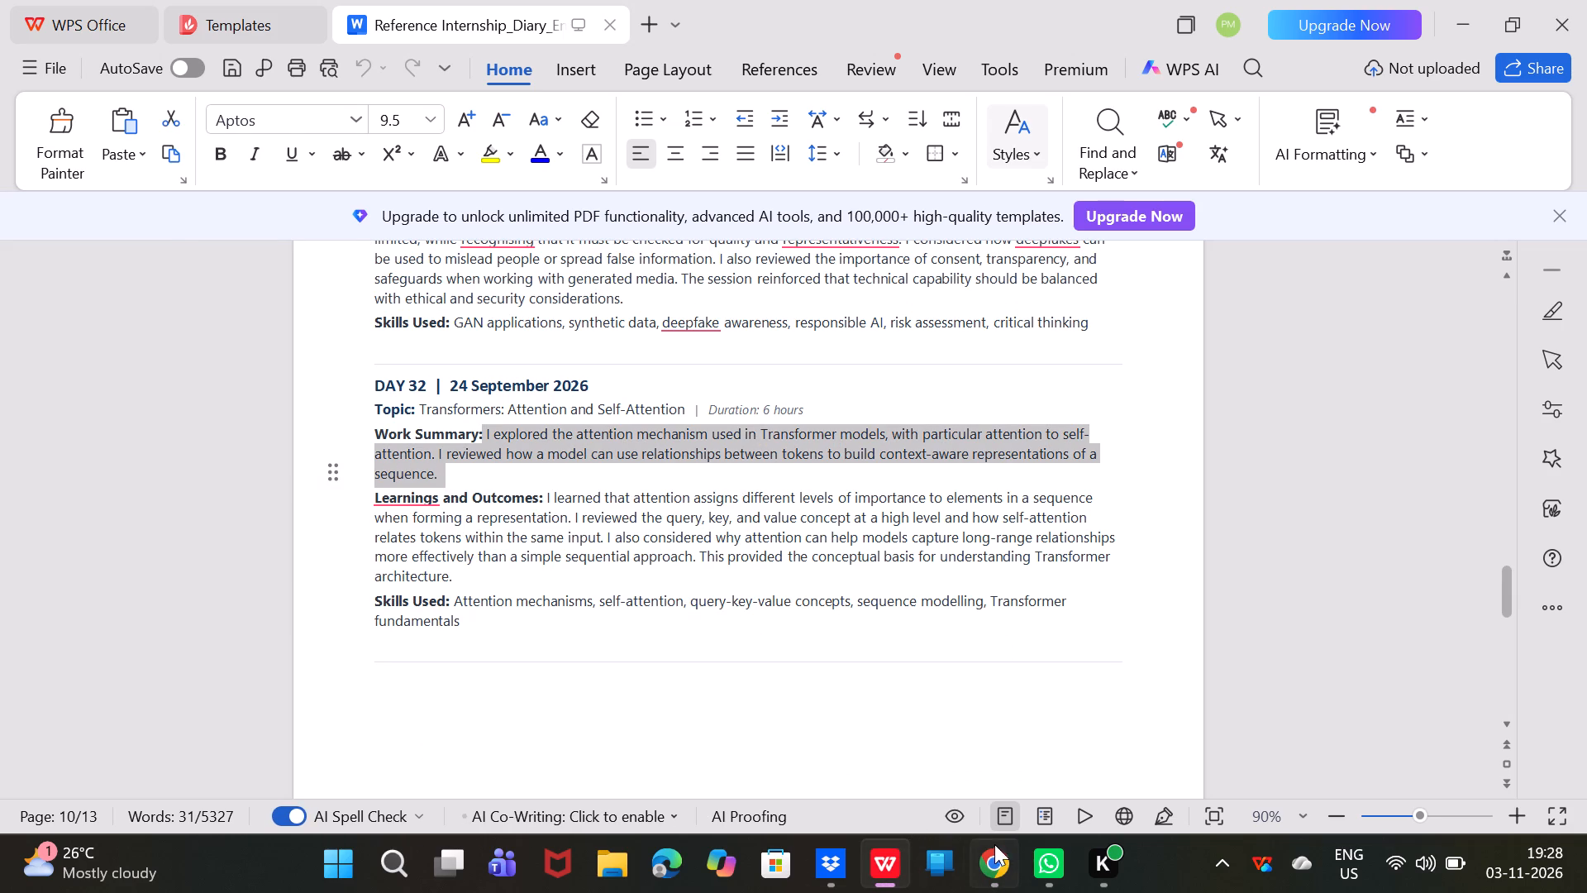
{"action": "left_click", "coordinate": [996, 846]}
{"action": "left_click", "coordinate": [769, 404]}
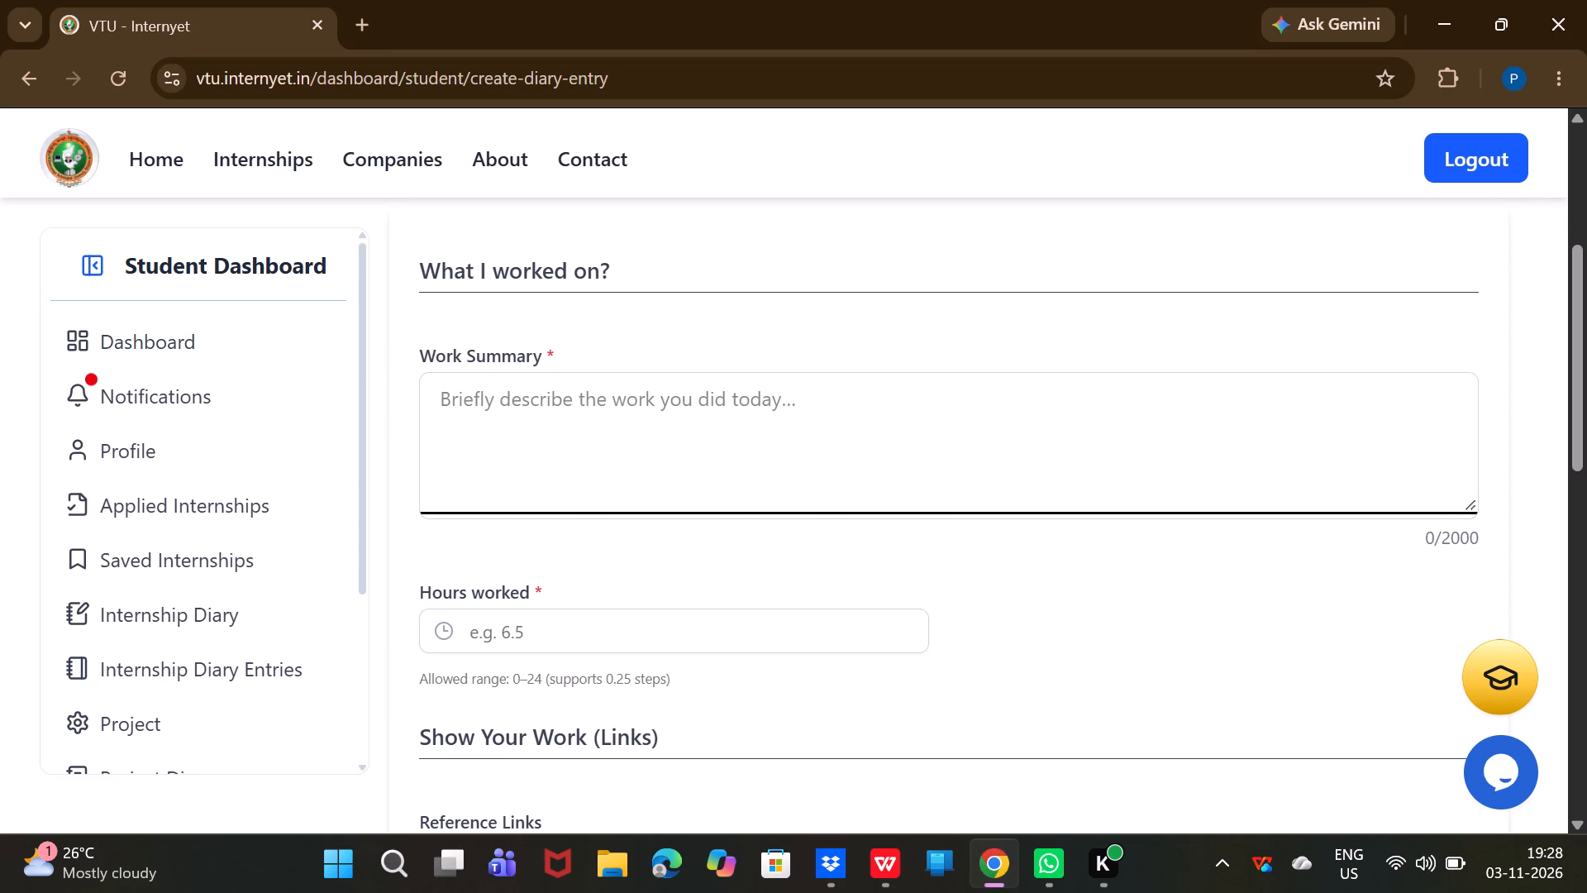
{"action": "key", "text": "ctrl+v"}
{"action": "scroll", "coordinate": [769, 404], "scroll_direction": "down", "scroll_amount": 2}
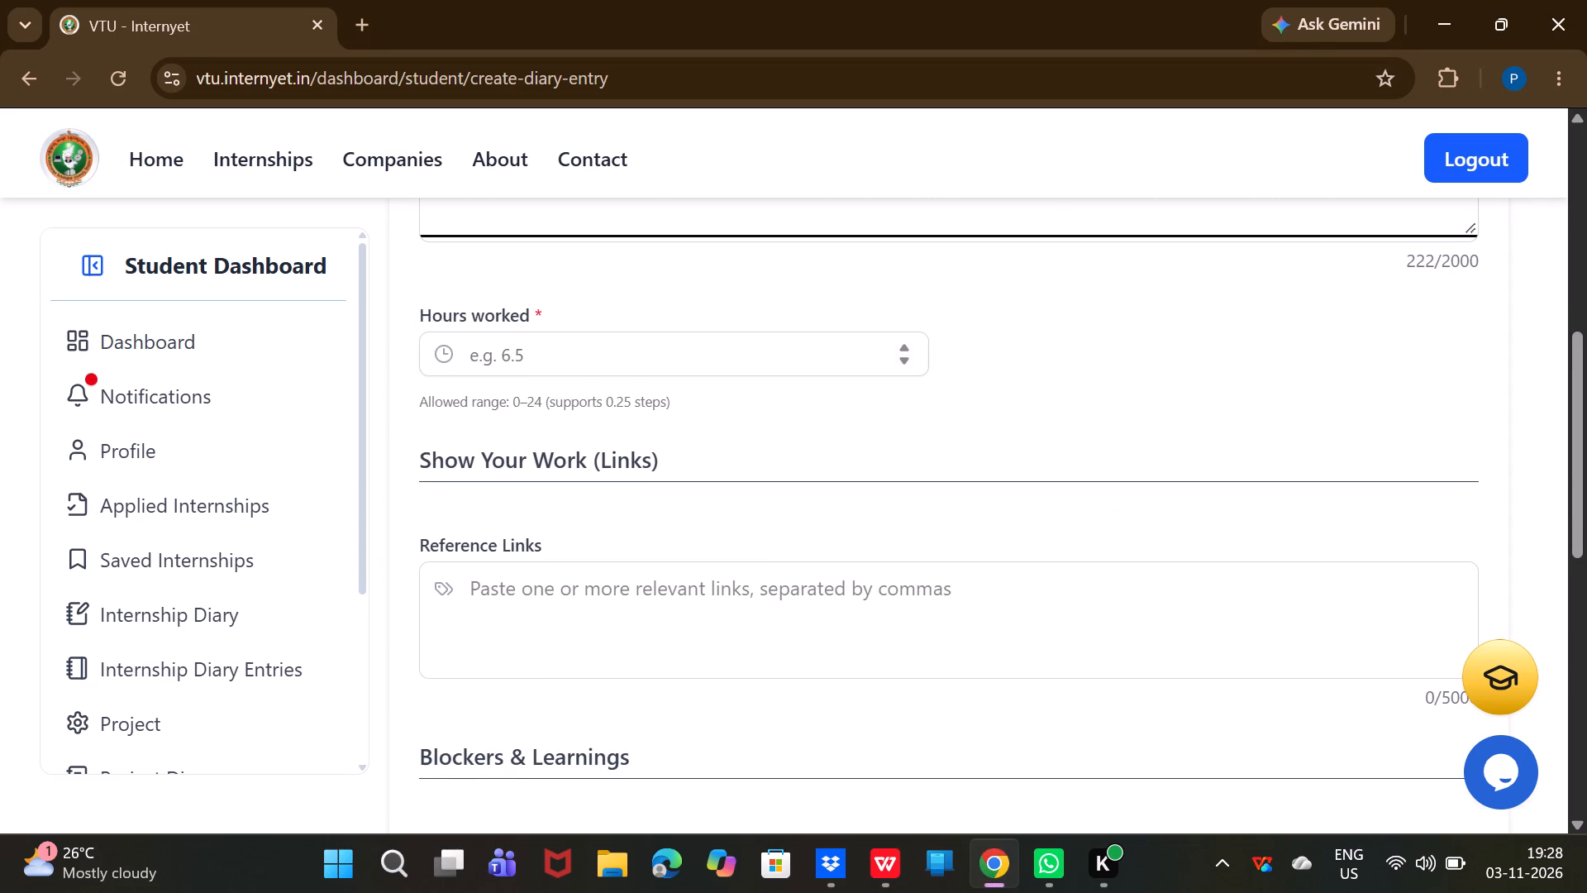
{"action": "left_click", "coordinate": [748, 355]}
{"action": "key", "text": "6"}
Copy the Day 32 Learnings and Outcomes text from the reference document into the entry's Learnings / Outcomes field.
{"action": "scroll", "coordinate": [748, 355], "scroll_direction": "down", "scroll_amount": 3}
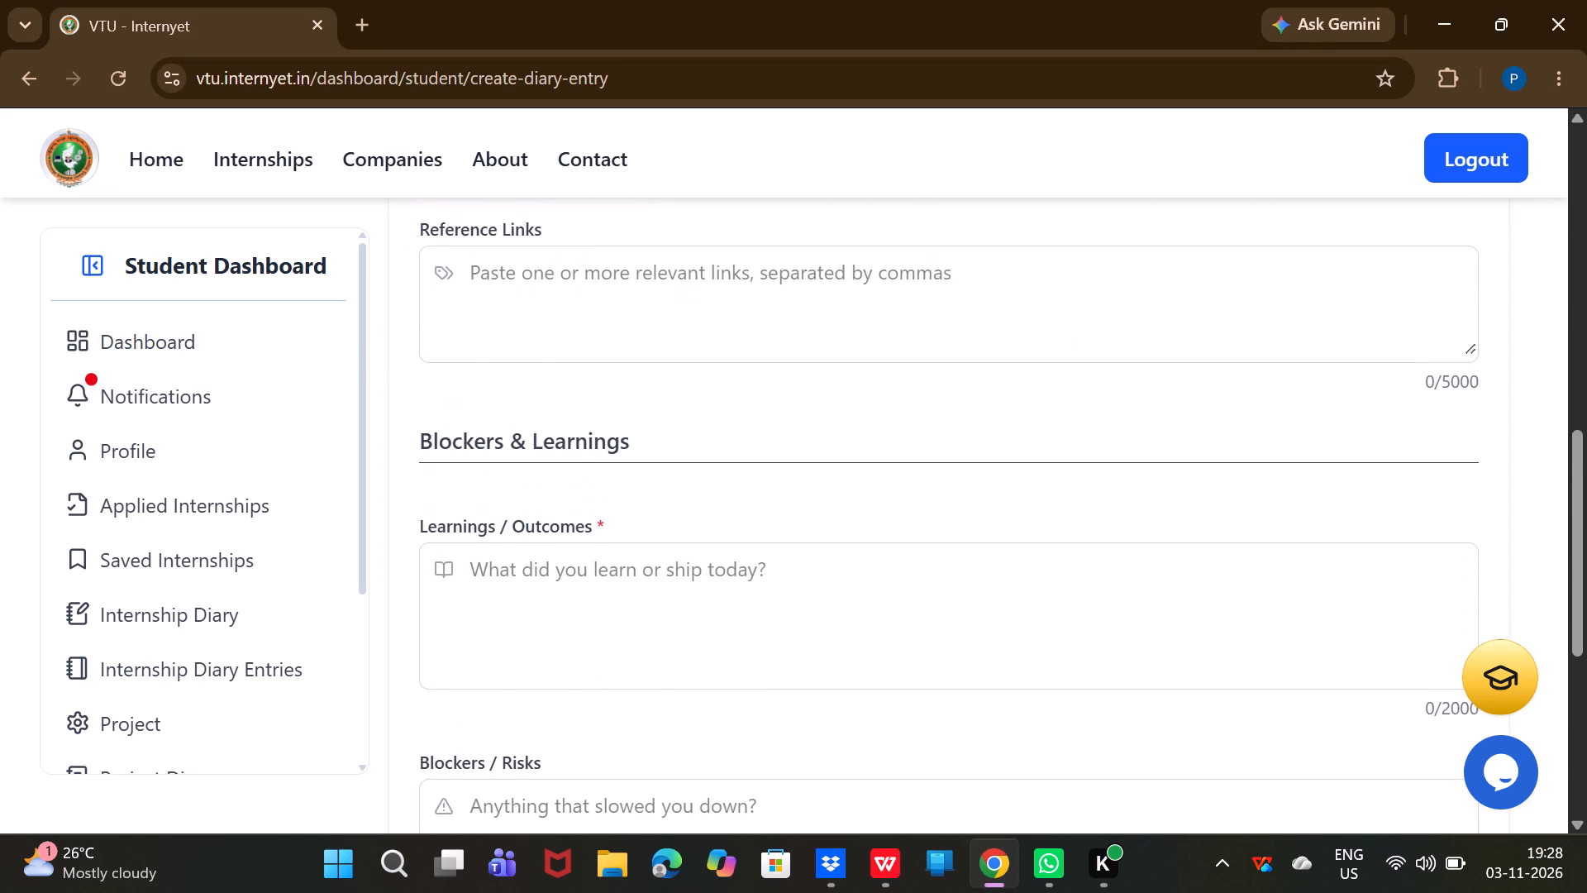
{"action": "scroll", "coordinate": [748, 355], "scroll_direction": "down", "scroll_amount": 2}
{"action": "left_click", "coordinate": [589, 418]}
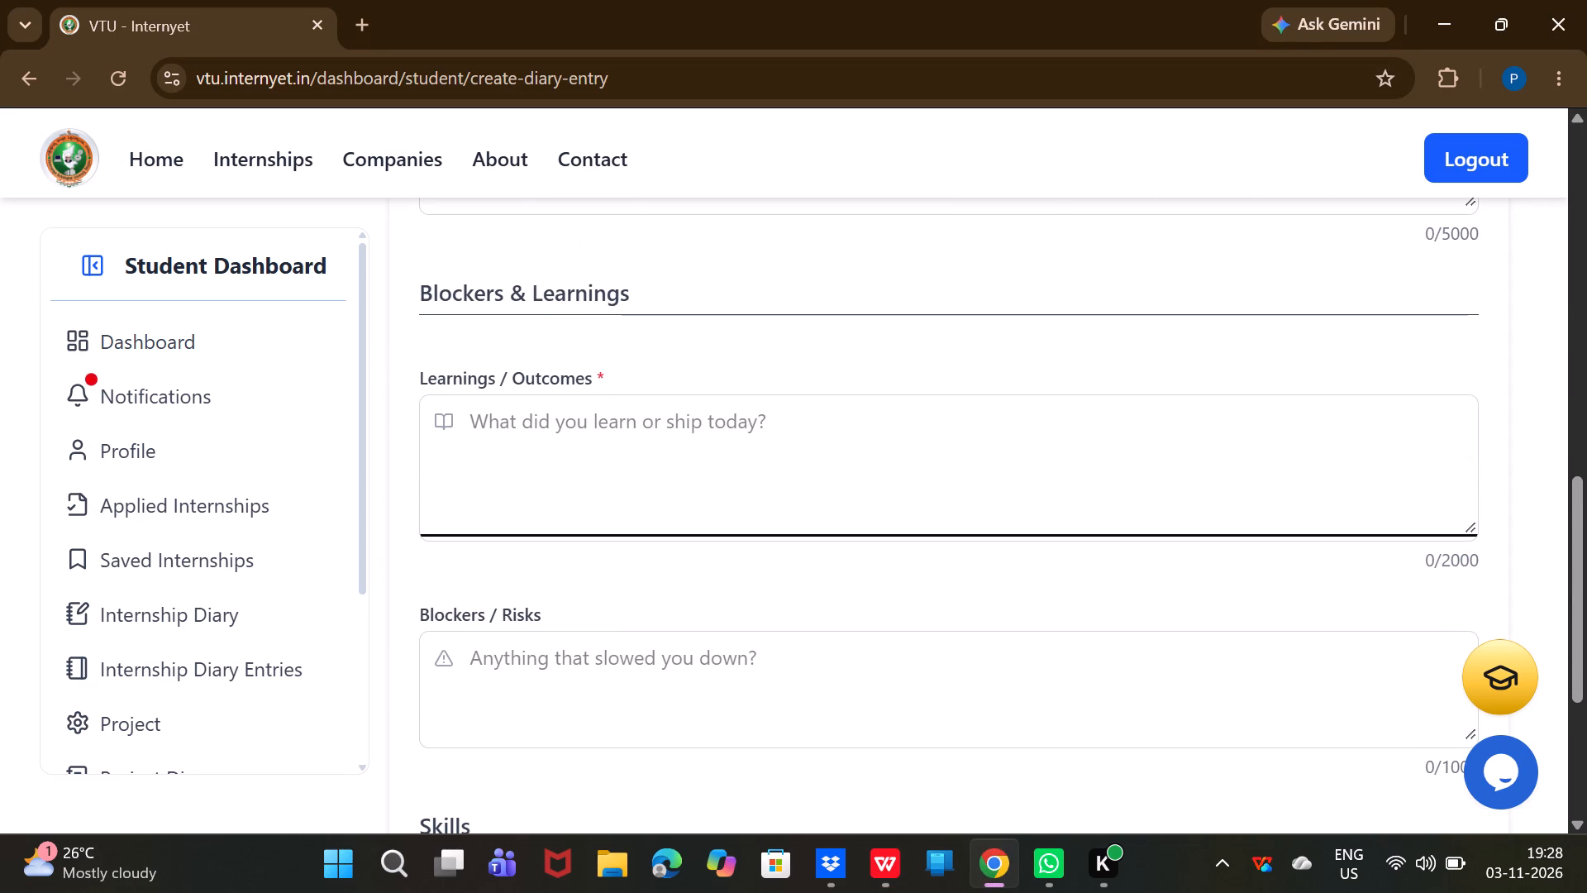
{"action": "left_click", "coordinate": [864, 838]}
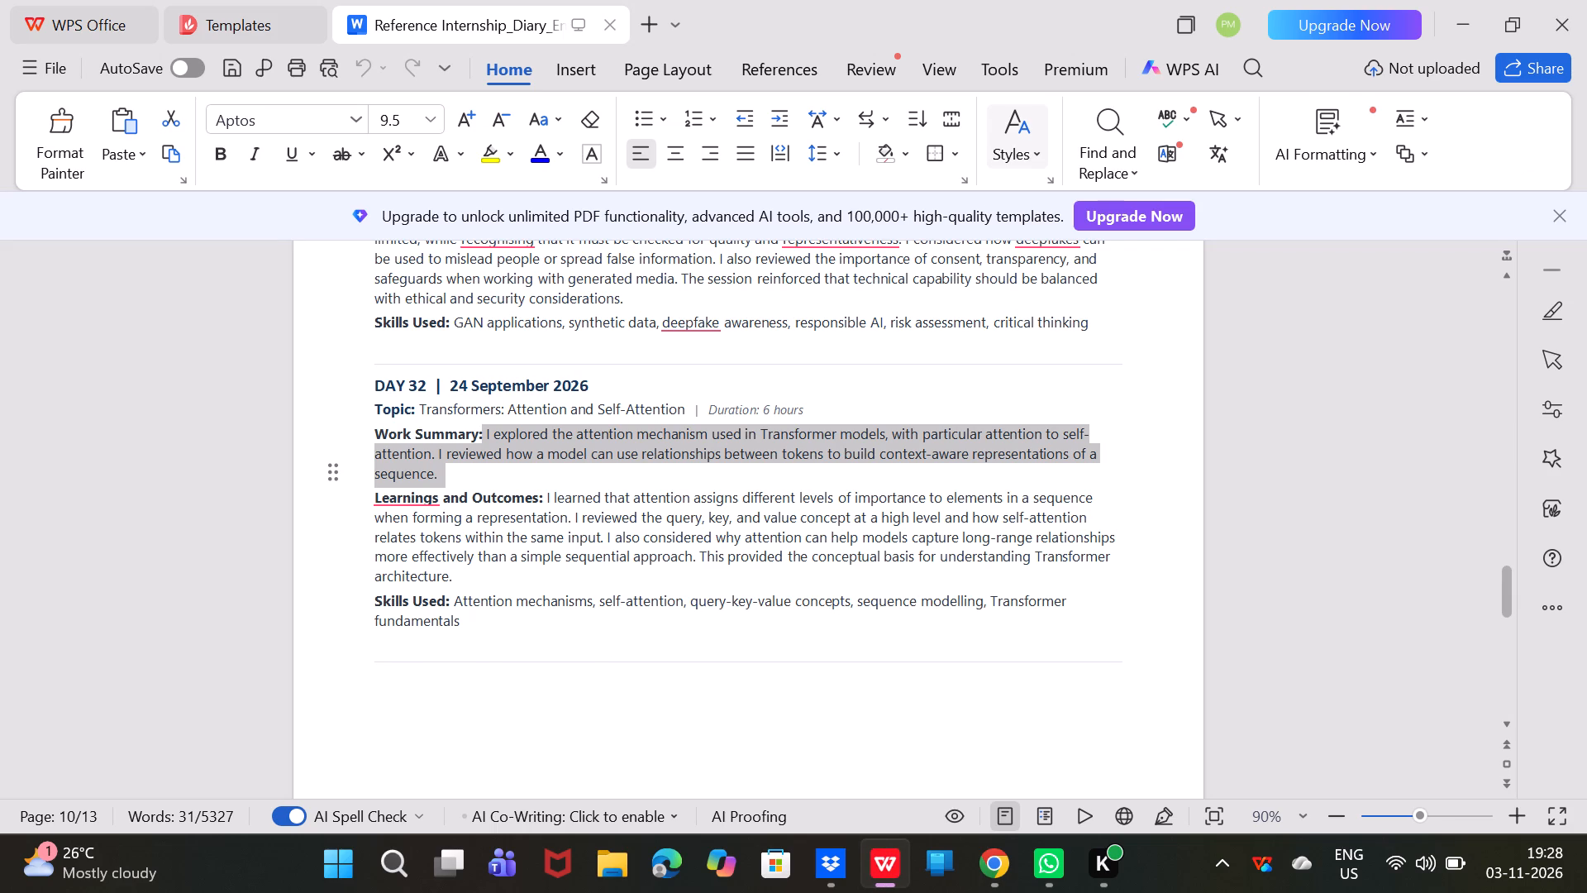
{"action": "left_click_drag", "start_coordinate": [545, 496], "coordinate": [482, 580]}
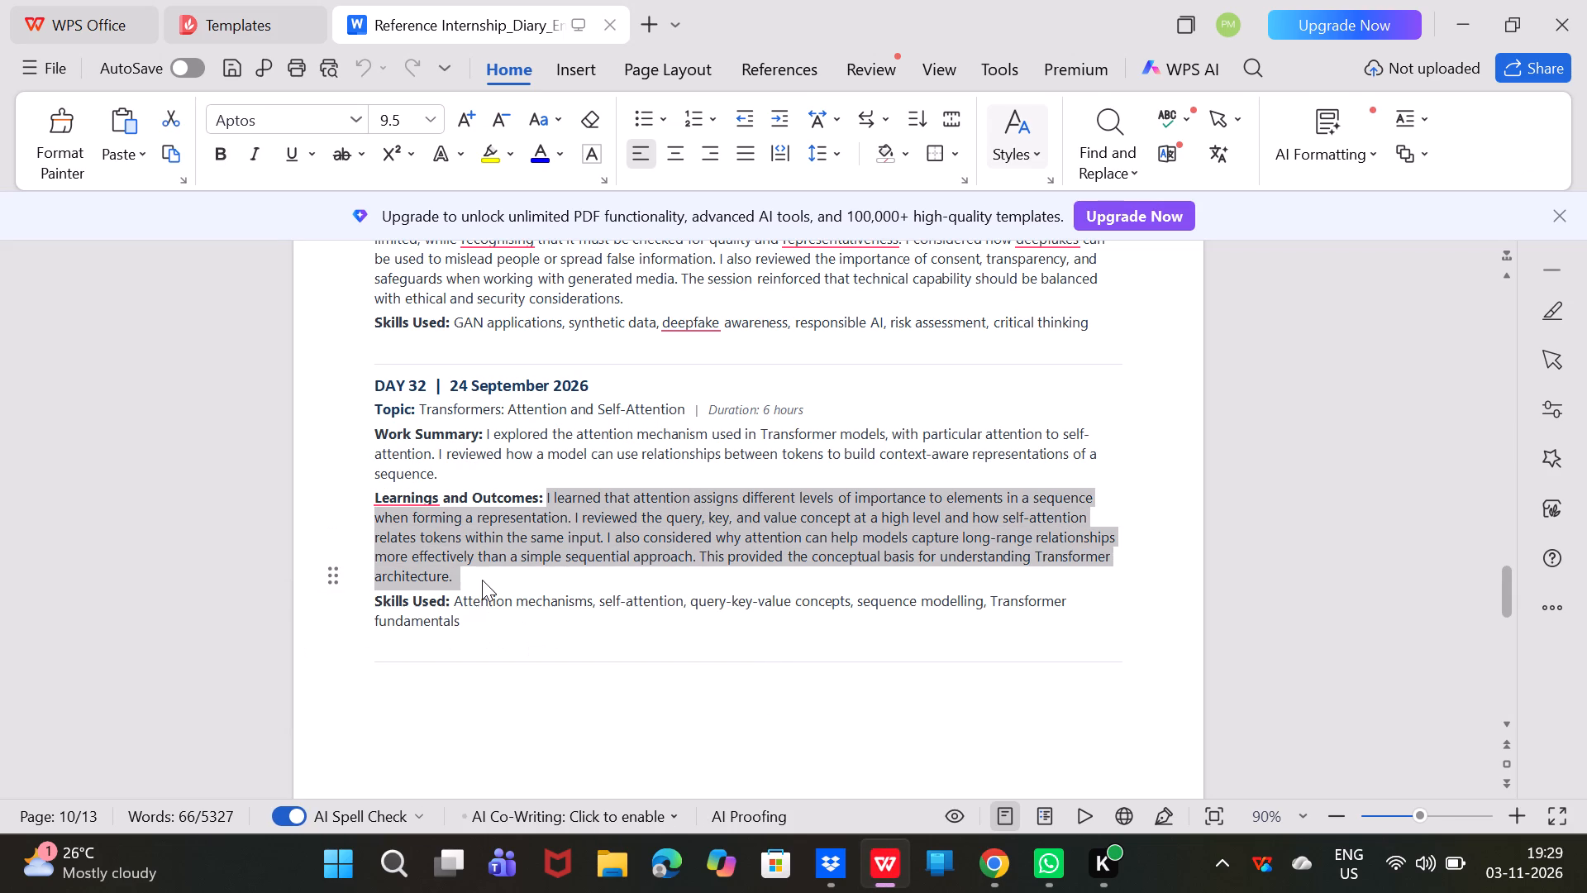
{"action": "key", "text": "ctrl+c"}
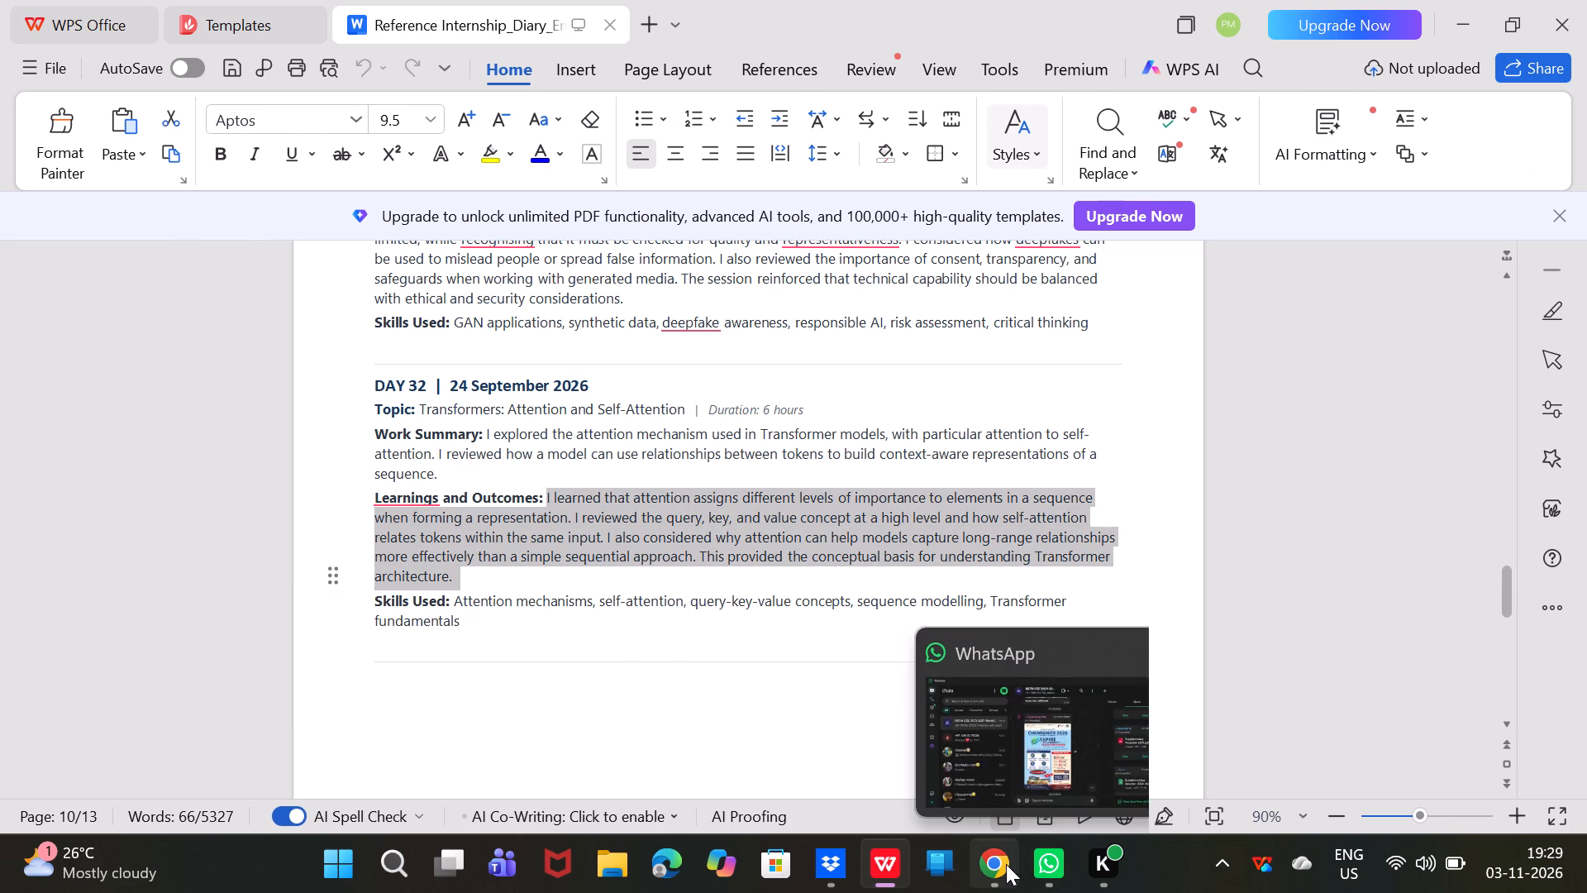
{"action": "left_click", "coordinate": [1006, 864]}
{"action": "left_click", "coordinate": [660, 474]}
{"action": "key", "text": "ctrl+v"}
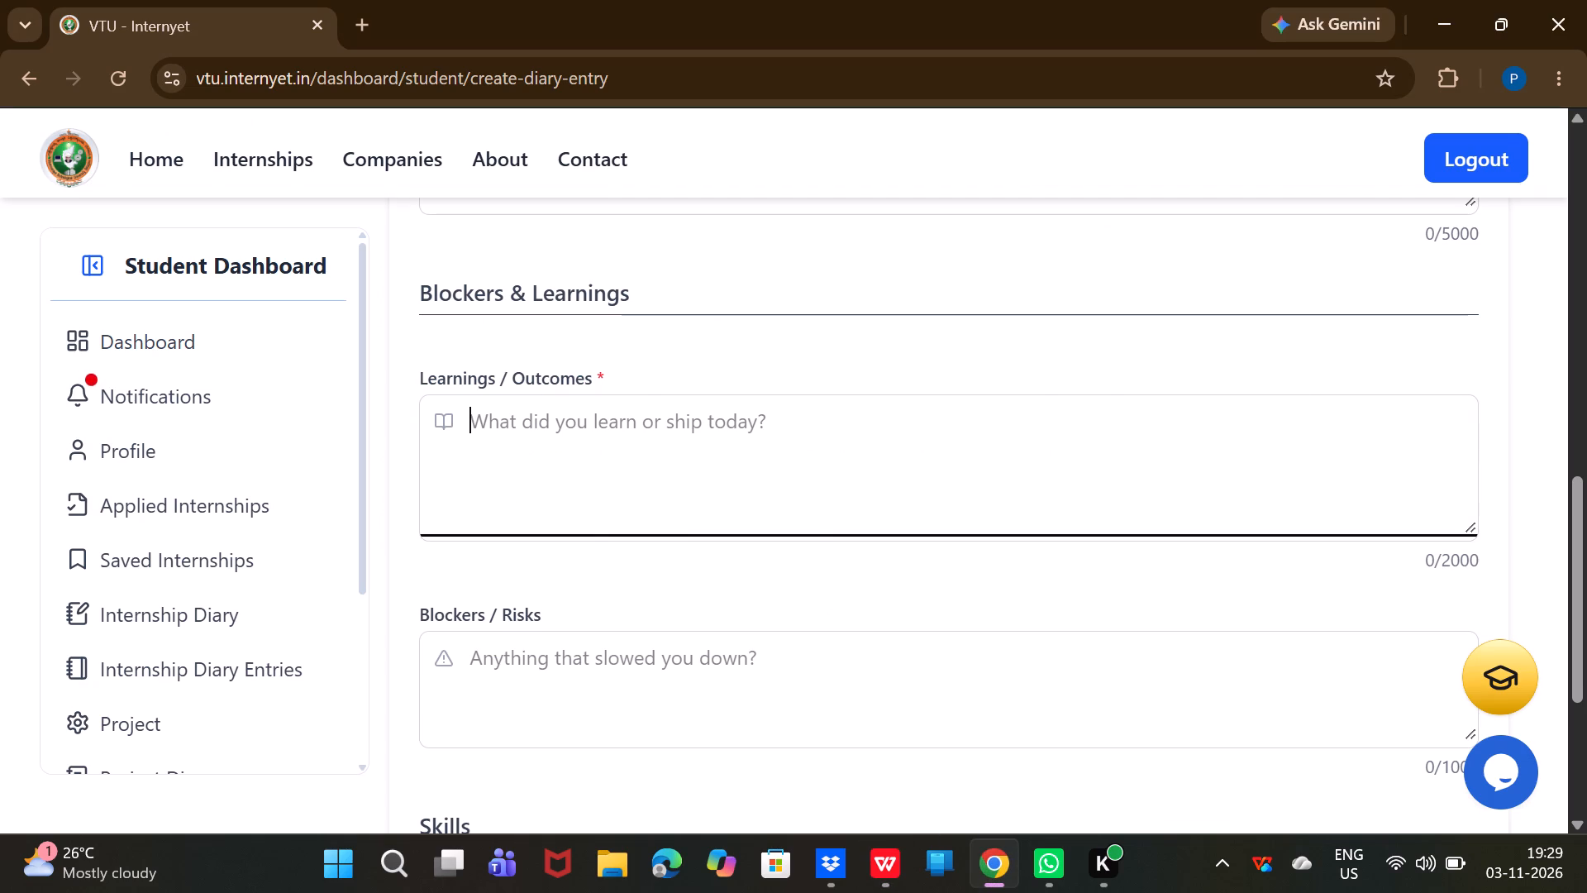
Add Generative ai as the skill used and save the 24 September 2026 diary entry.
{"action": "scroll", "coordinate": [660, 474], "scroll_direction": "down", "scroll_amount": 3}
{"action": "scroll", "coordinate": [659, 573], "scroll_direction": "down", "scroll_amount": 1}
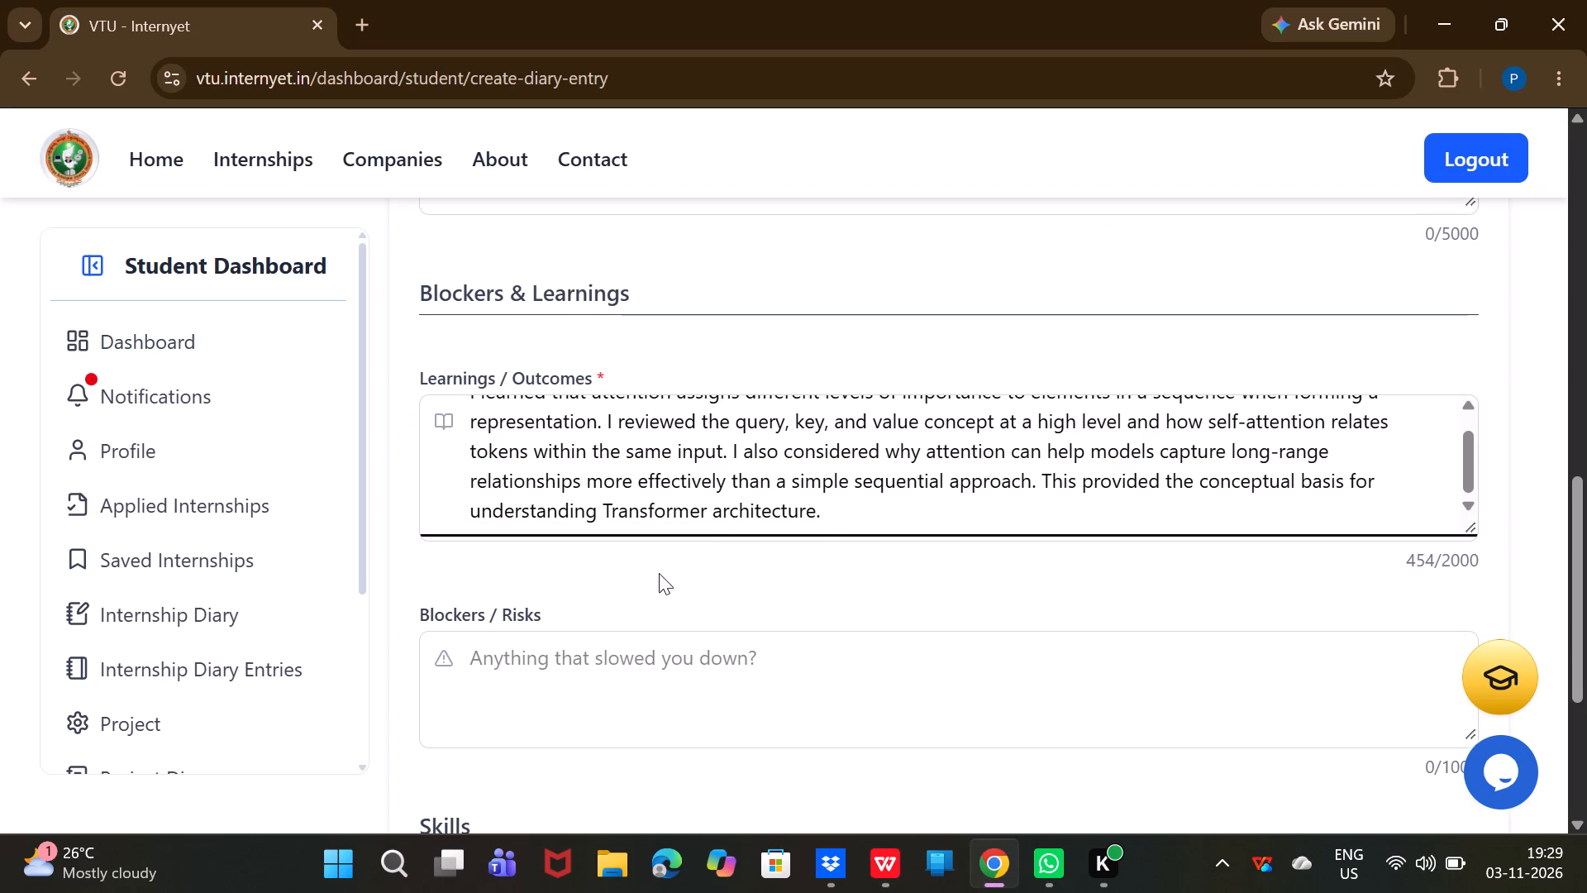
{"action": "scroll", "coordinate": [659, 573], "scroll_direction": "down", "scroll_amount": 2}
{"action": "left_click", "coordinate": [620, 606]}
{"action": "left_click", "coordinate": [620, 606]}
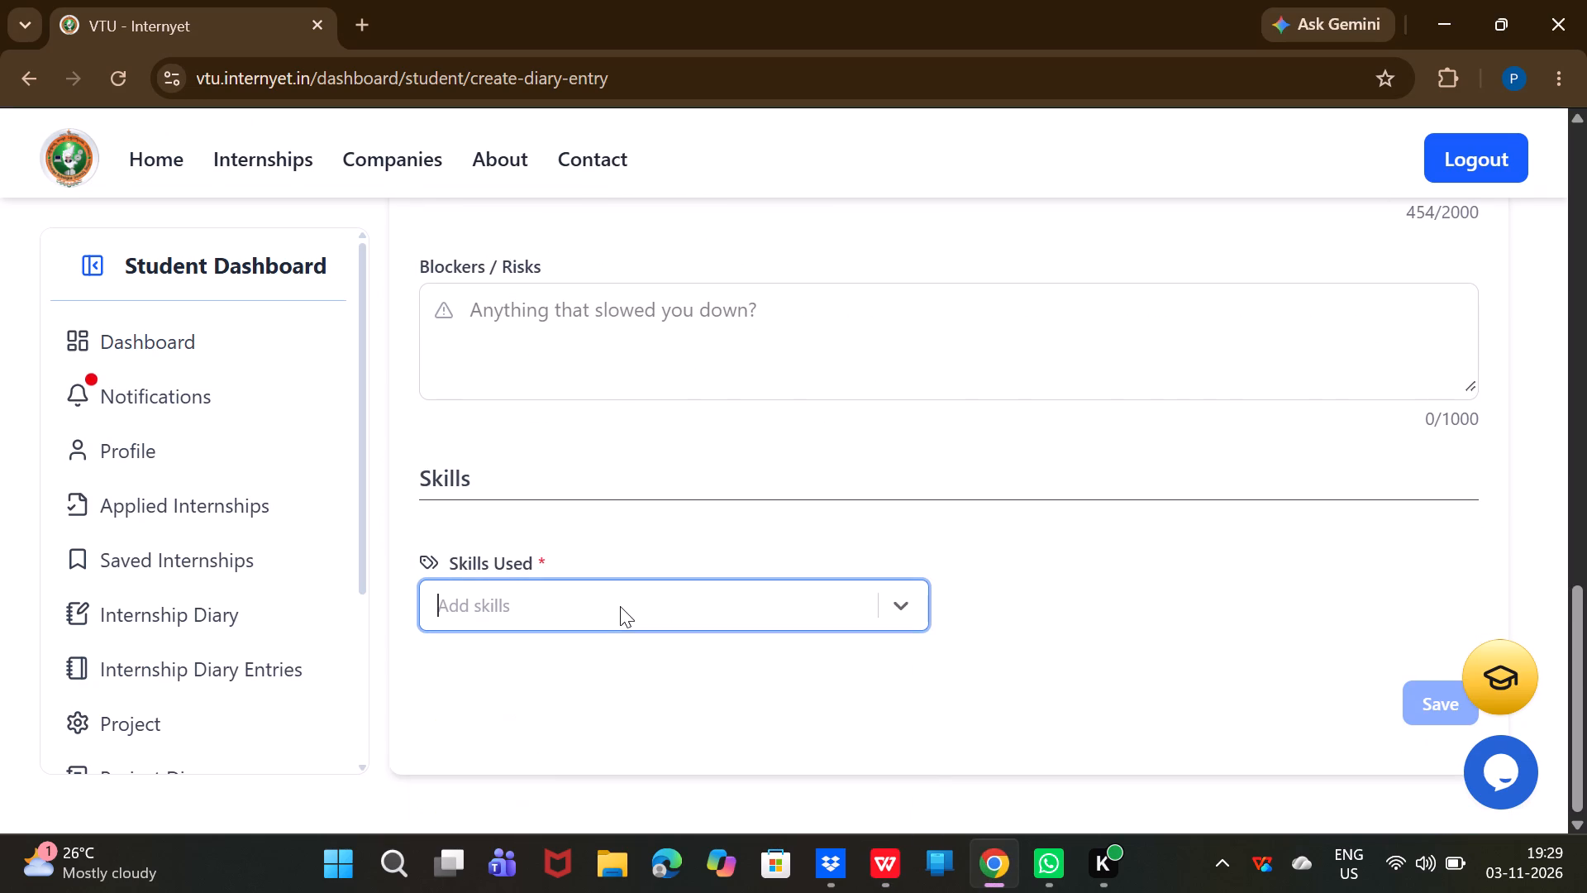
{"action": "type", "text": "gene"}
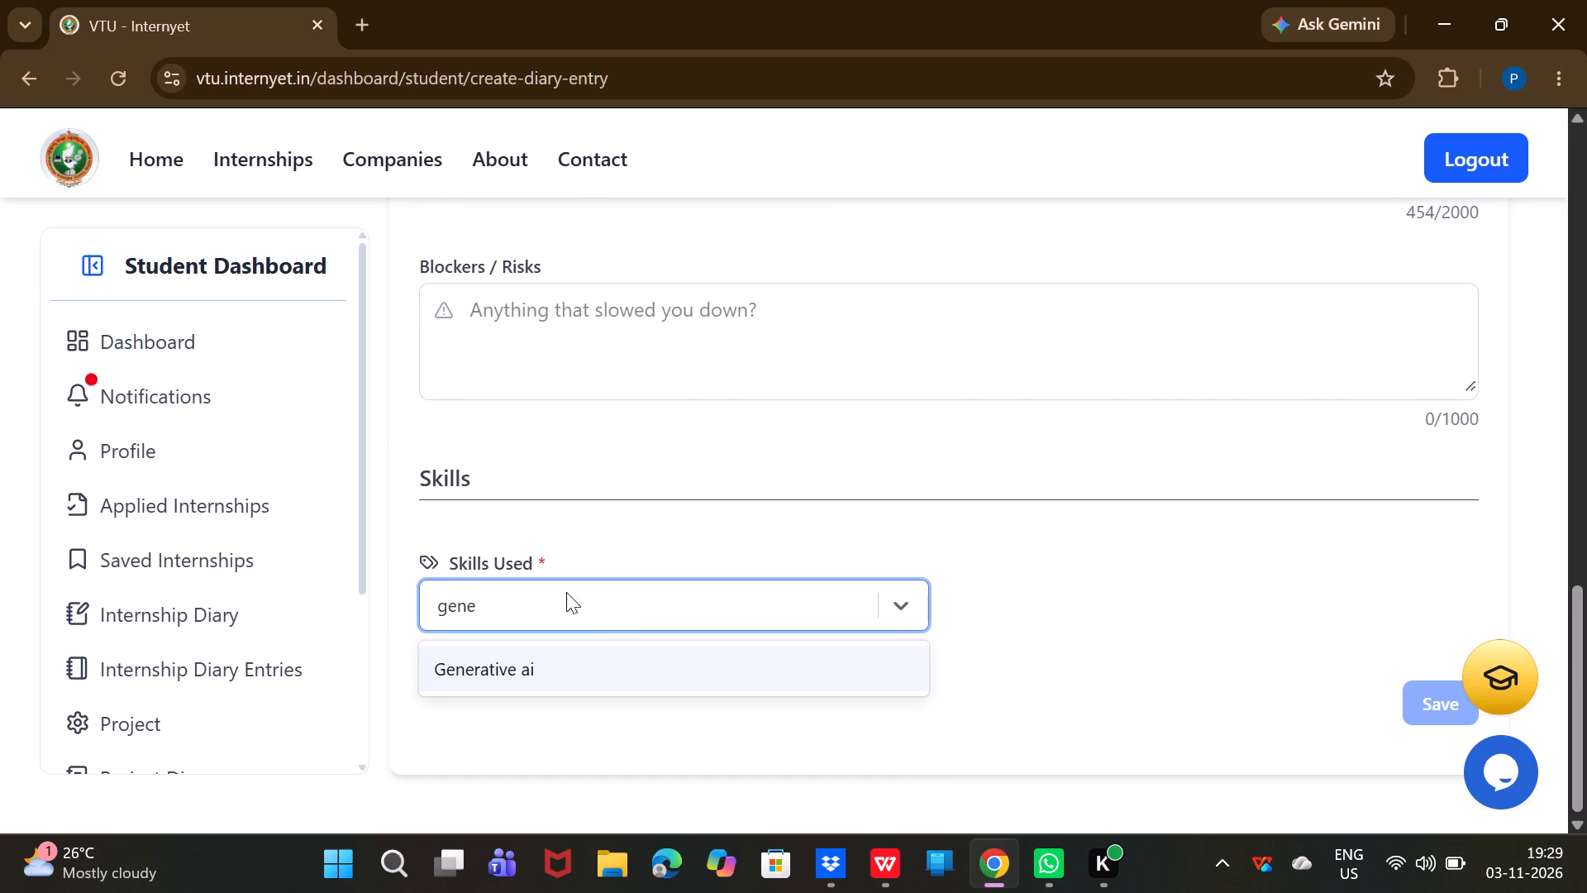
{"action": "left_click", "coordinate": [534, 684]}
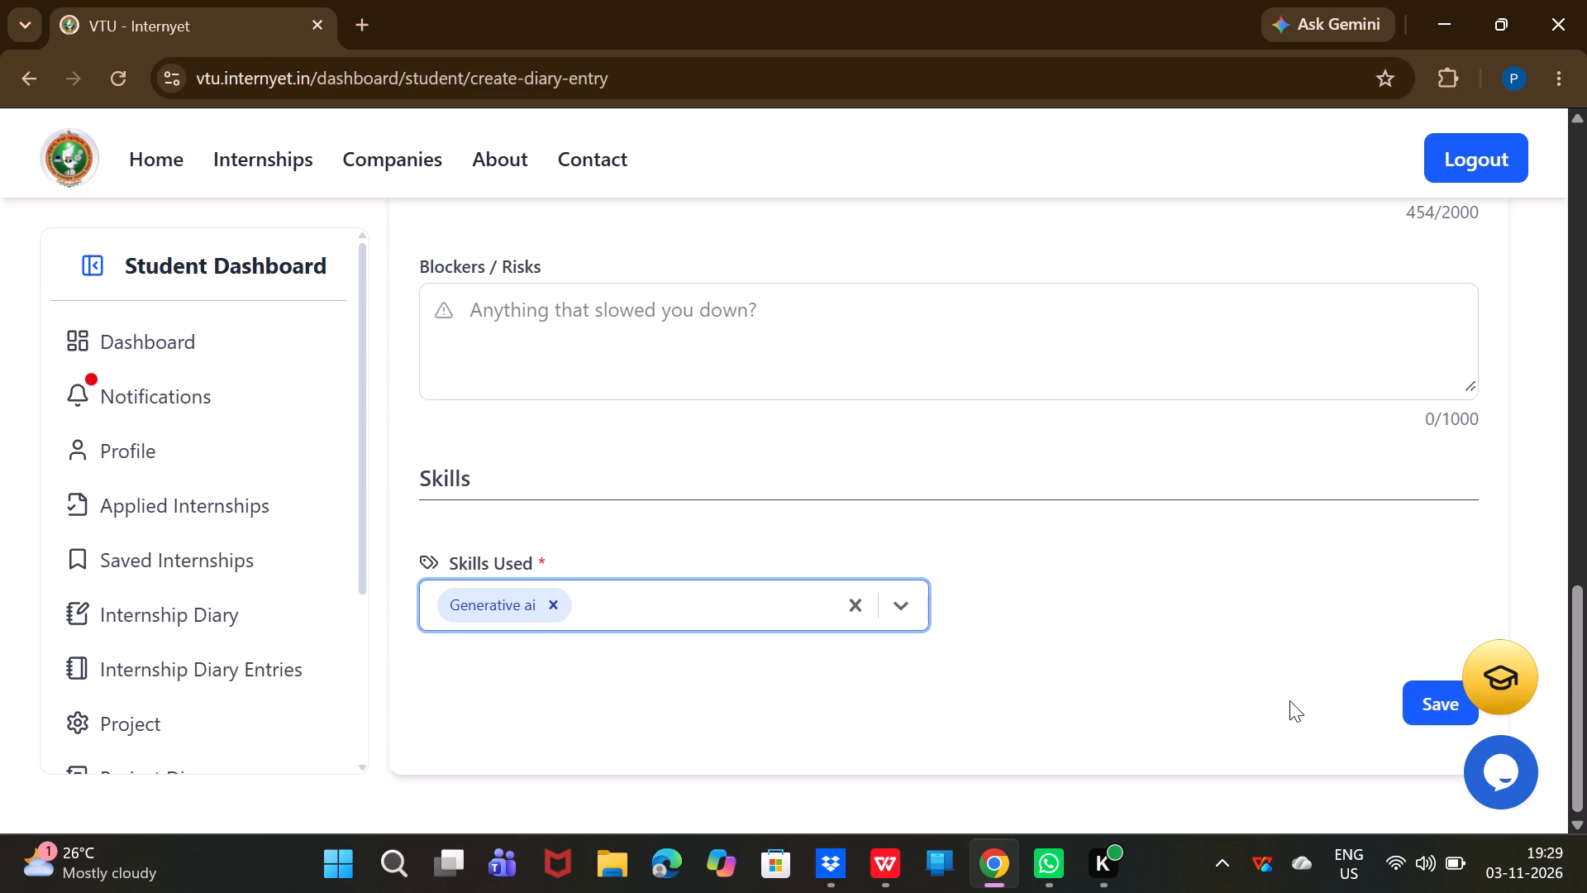
{"action": "left_click", "coordinate": [1426, 714]}
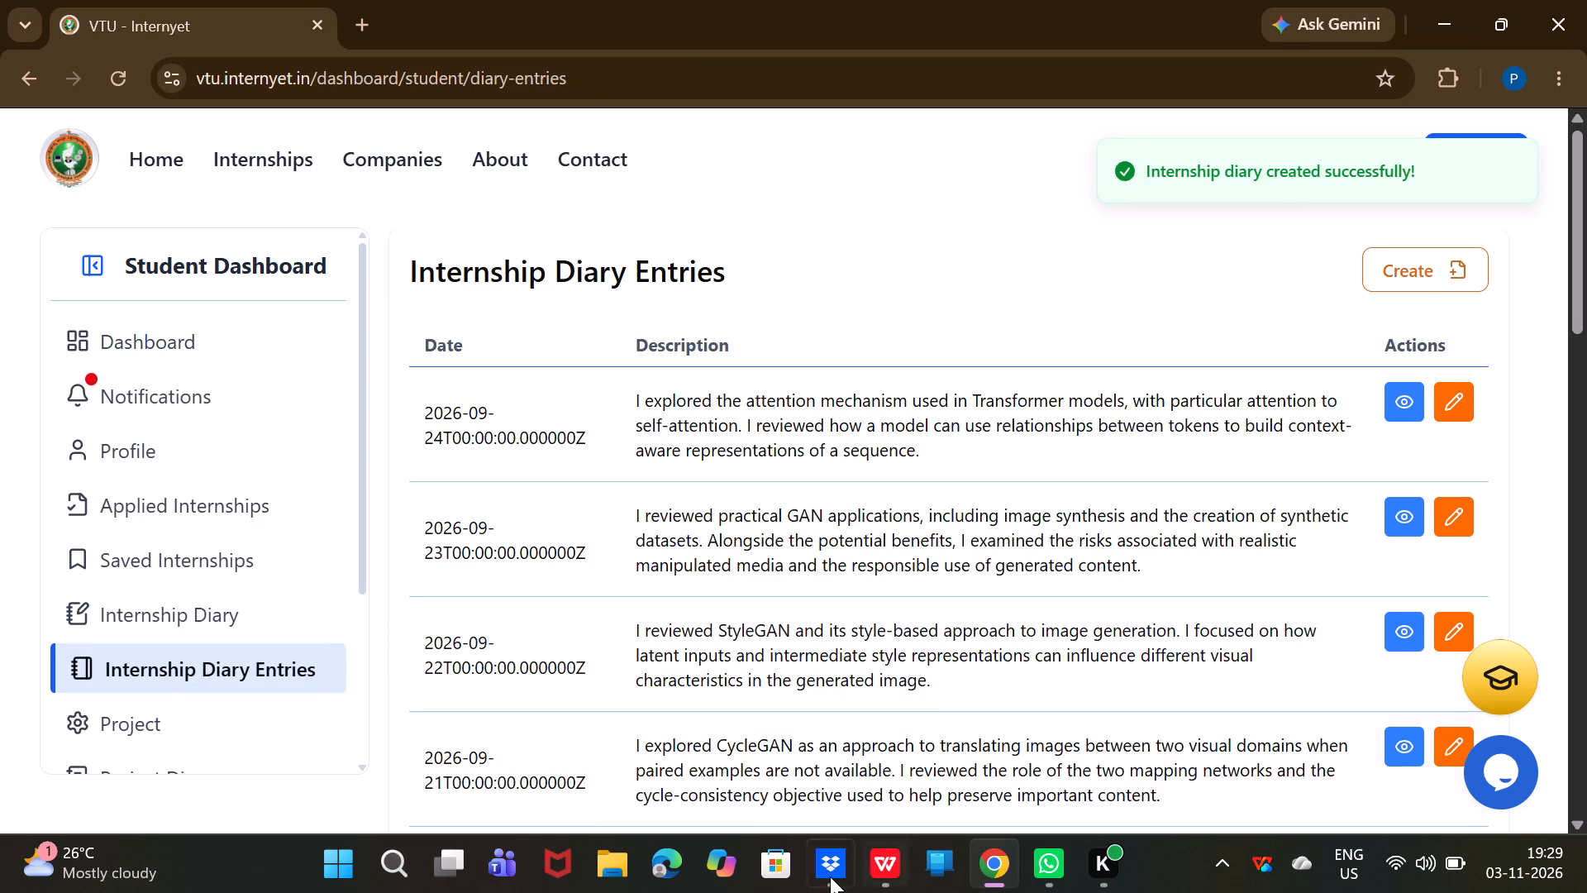
Switch to the WPS reference document and look through the dated day entries before and after Day 32.
{"action": "left_click", "coordinate": [876, 879]}
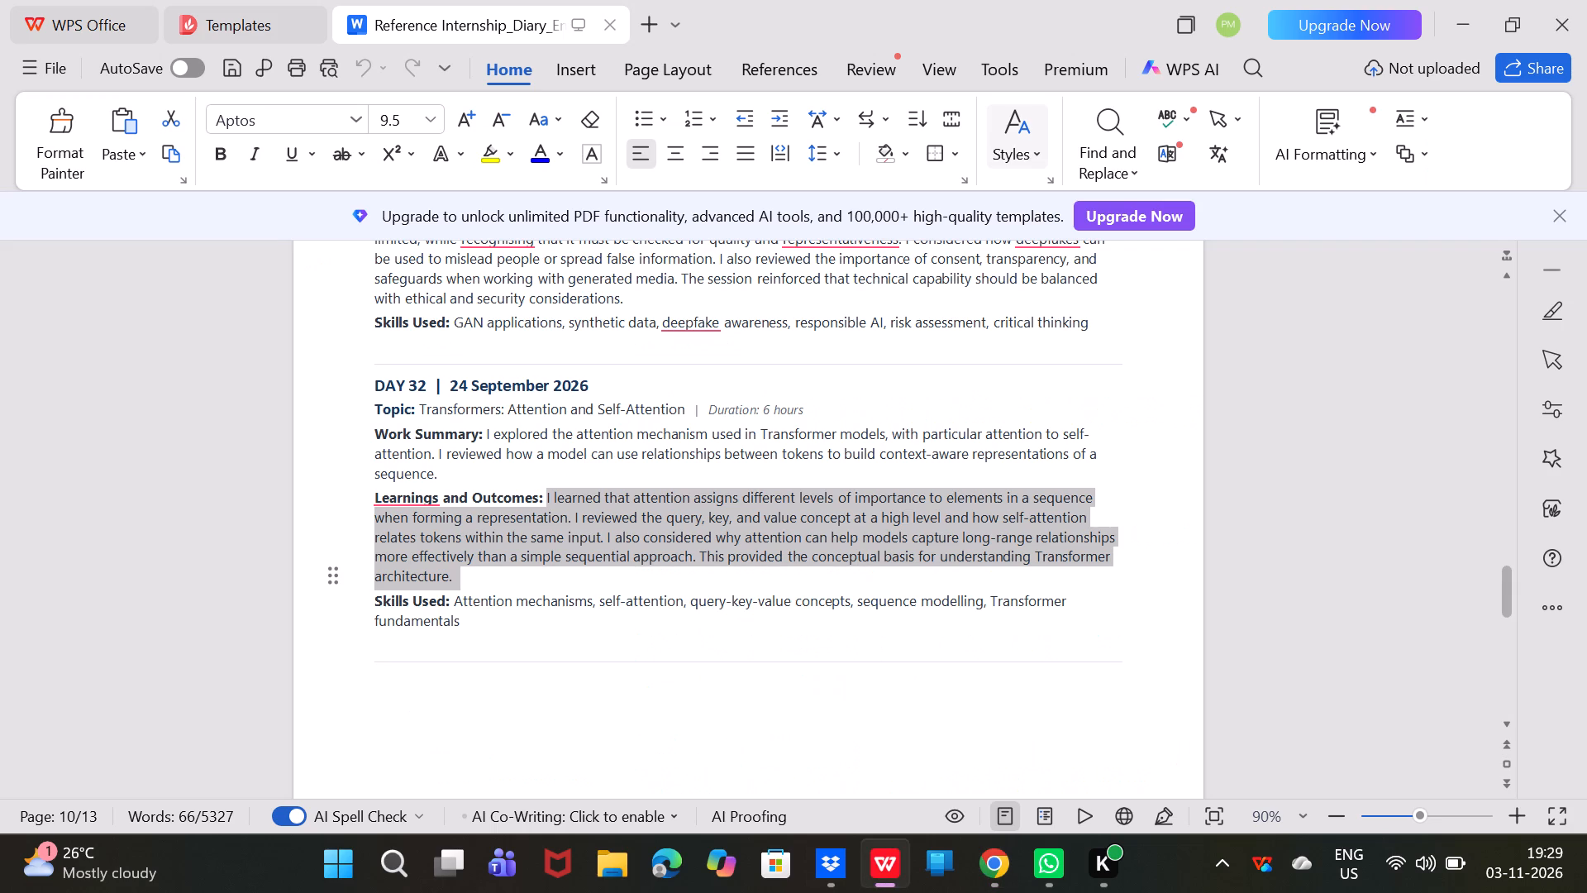
{"action": "scroll", "coordinate": [754, 695], "scroll_direction": "down", "scroll_amount": 9}
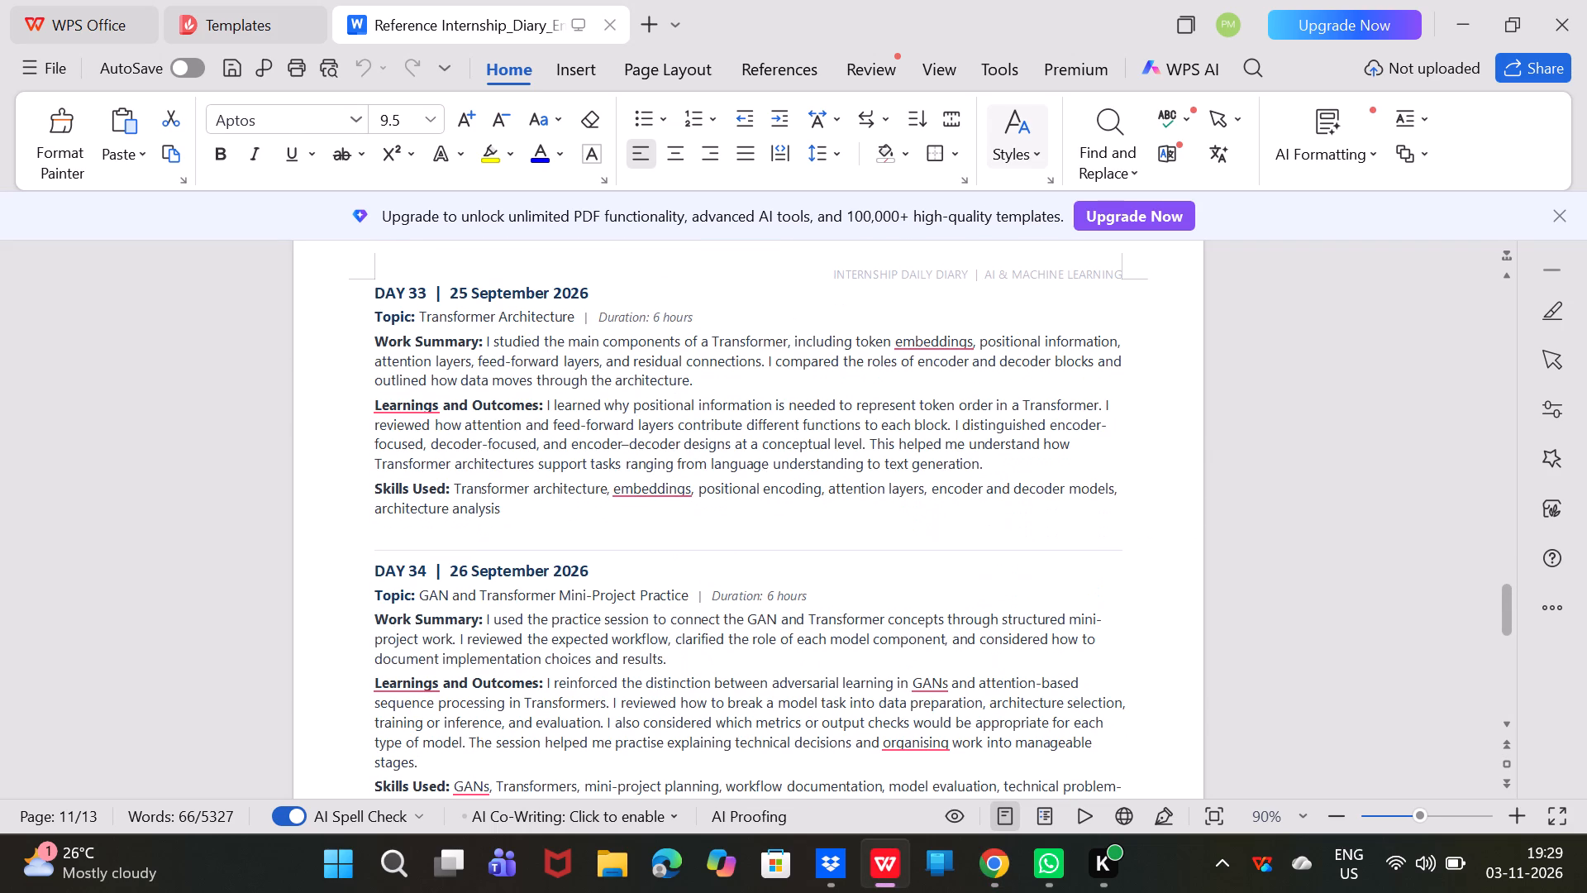
{"action": "scroll", "coordinate": [618, 444], "scroll_direction": "up", "scroll_amount": 14}
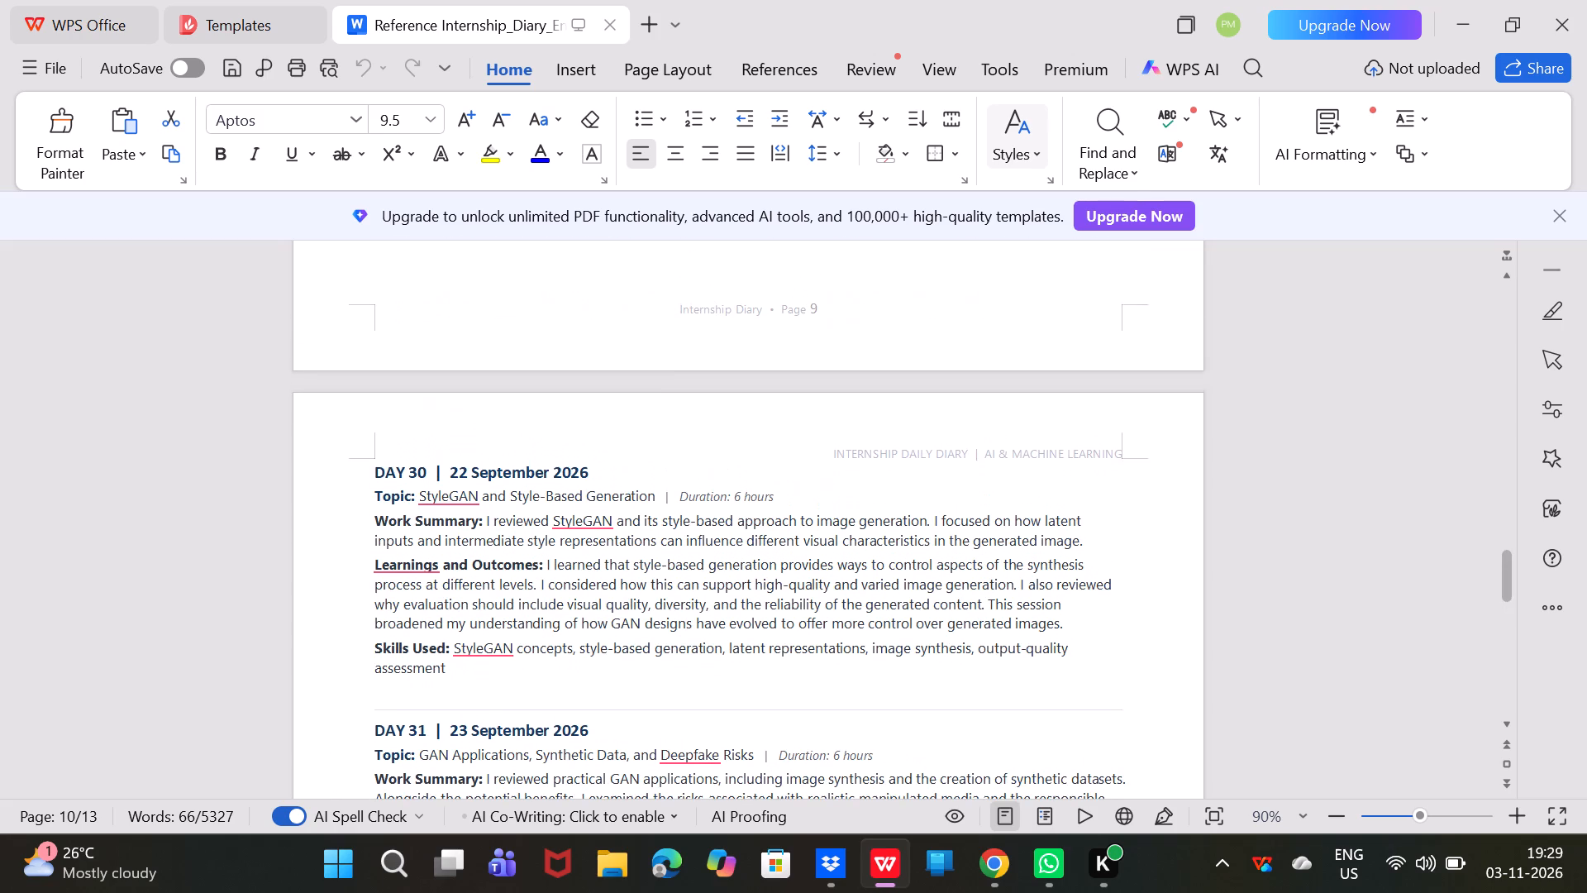
{"action": "scroll", "coordinate": [618, 444], "scroll_direction": "up", "scroll_amount": 6}
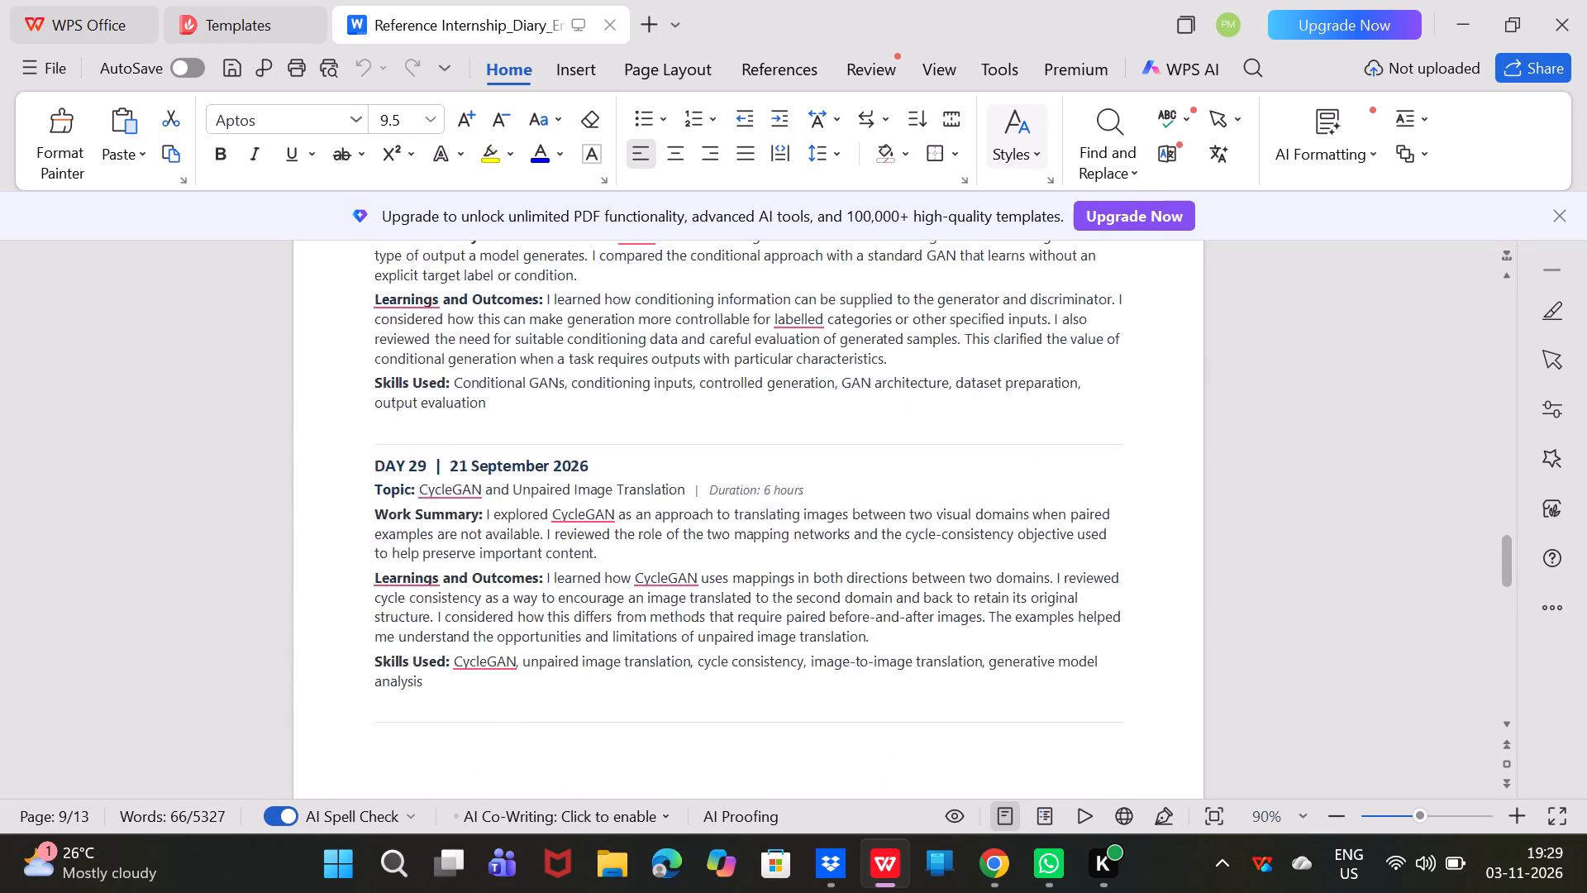
{"action": "scroll", "coordinate": [618, 444], "scroll_direction": "up", "scroll_amount": 1}
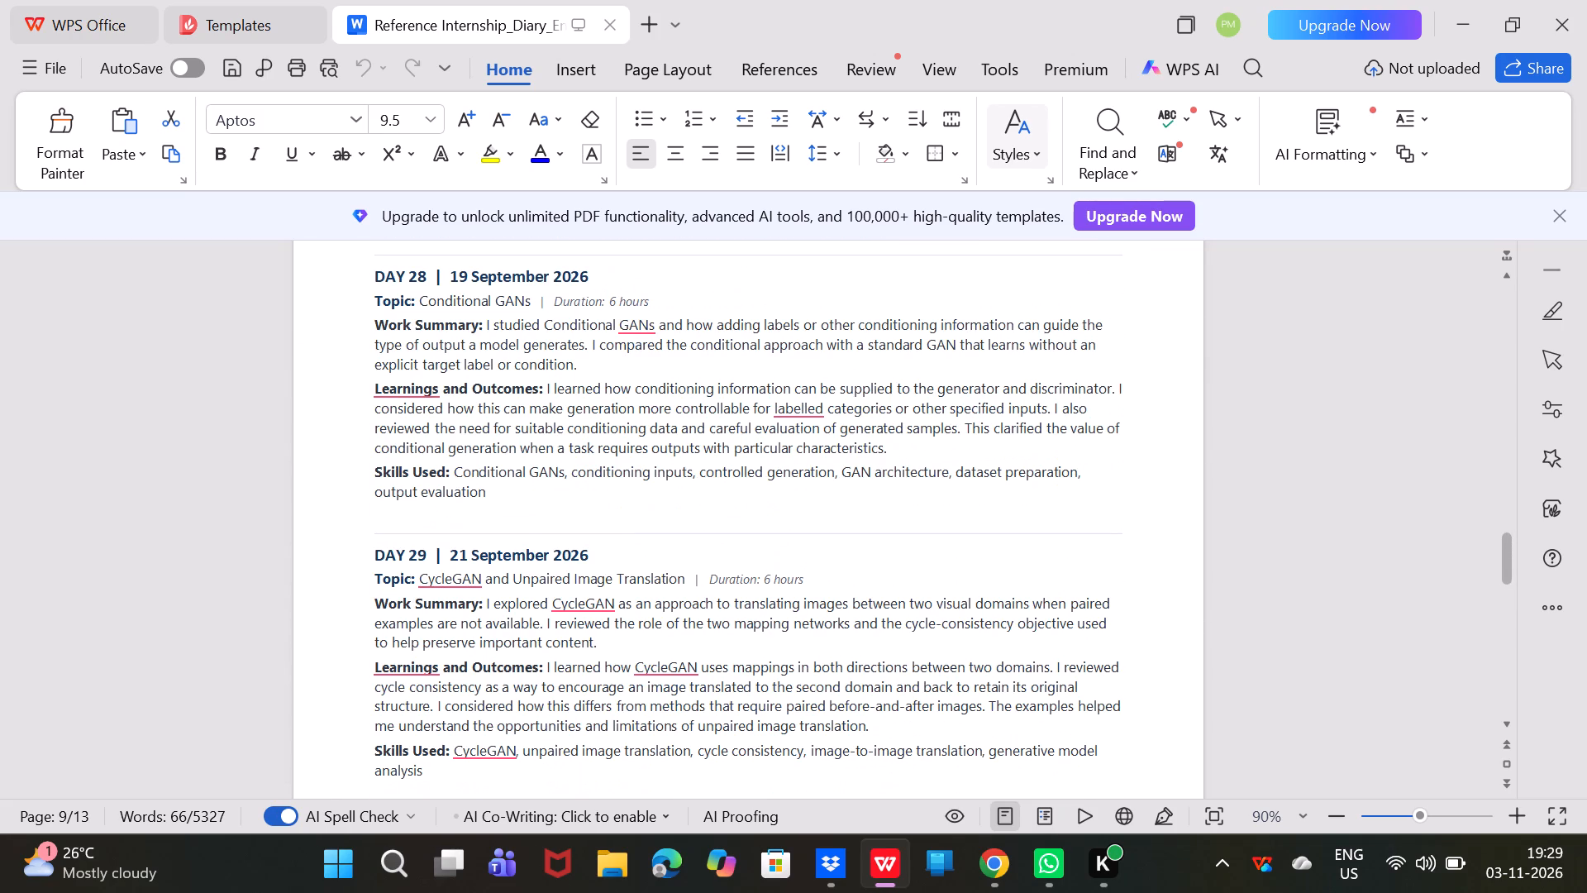
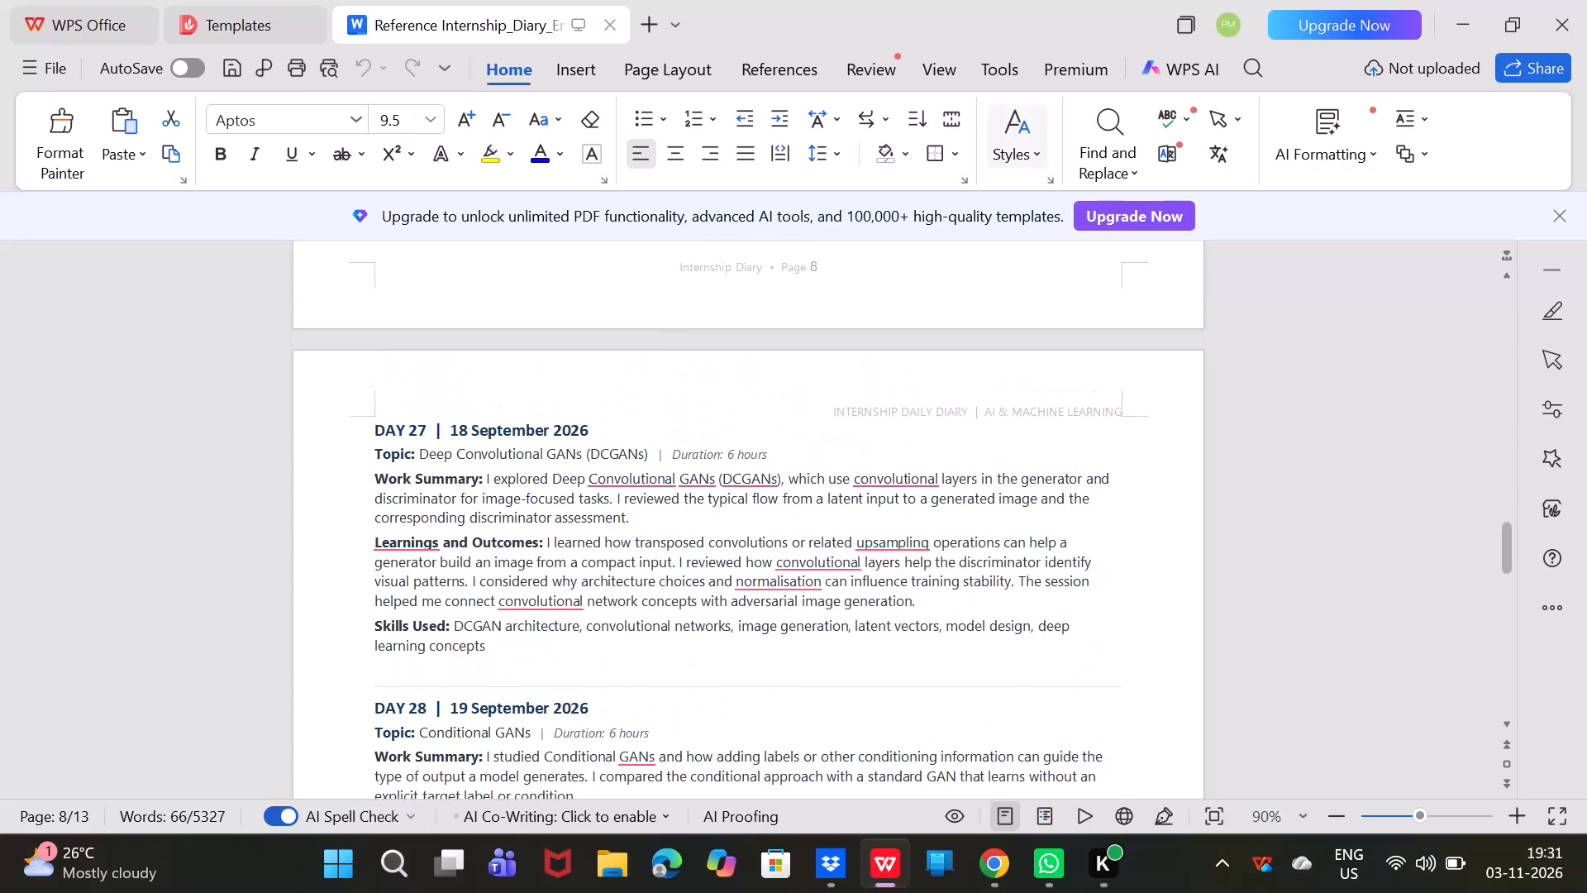
Review the reference document's dated diary entries from Day 01, 17 August 2026, through Day 32, 24 September 2026.
{"action": "scroll", "coordinate": [618, 444], "scroll_direction": "up", "scroll_amount": 8}
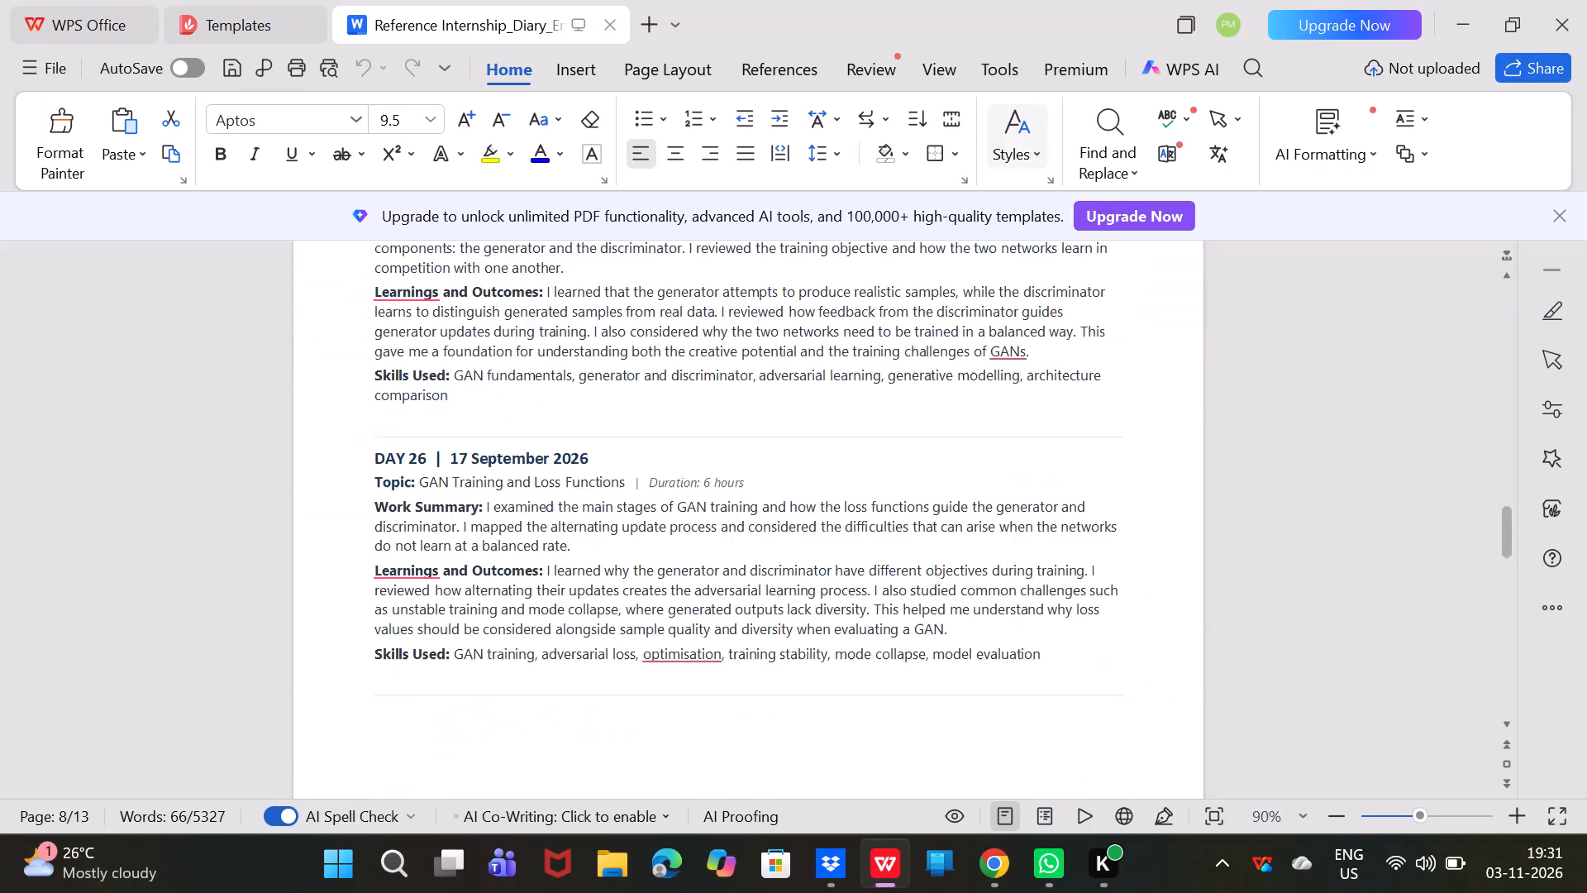
{"action": "scroll", "coordinate": [618, 444], "scroll_direction": "up", "scroll_amount": 19}
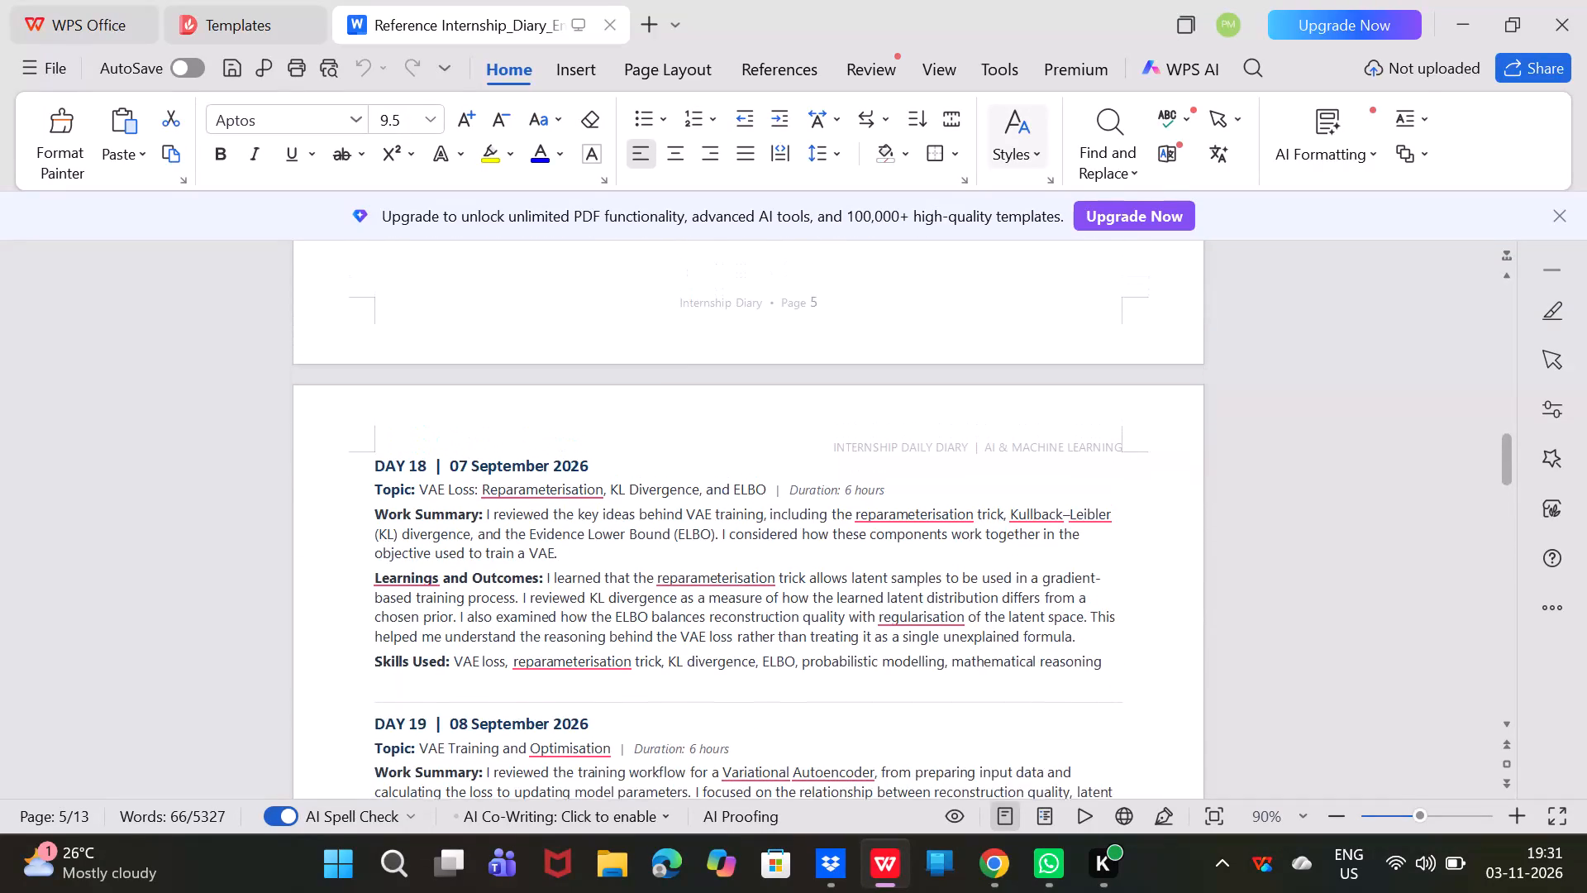
{"action": "scroll", "coordinate": [618, 444], "scroll_direction": "up", "scroll_amount": 20}
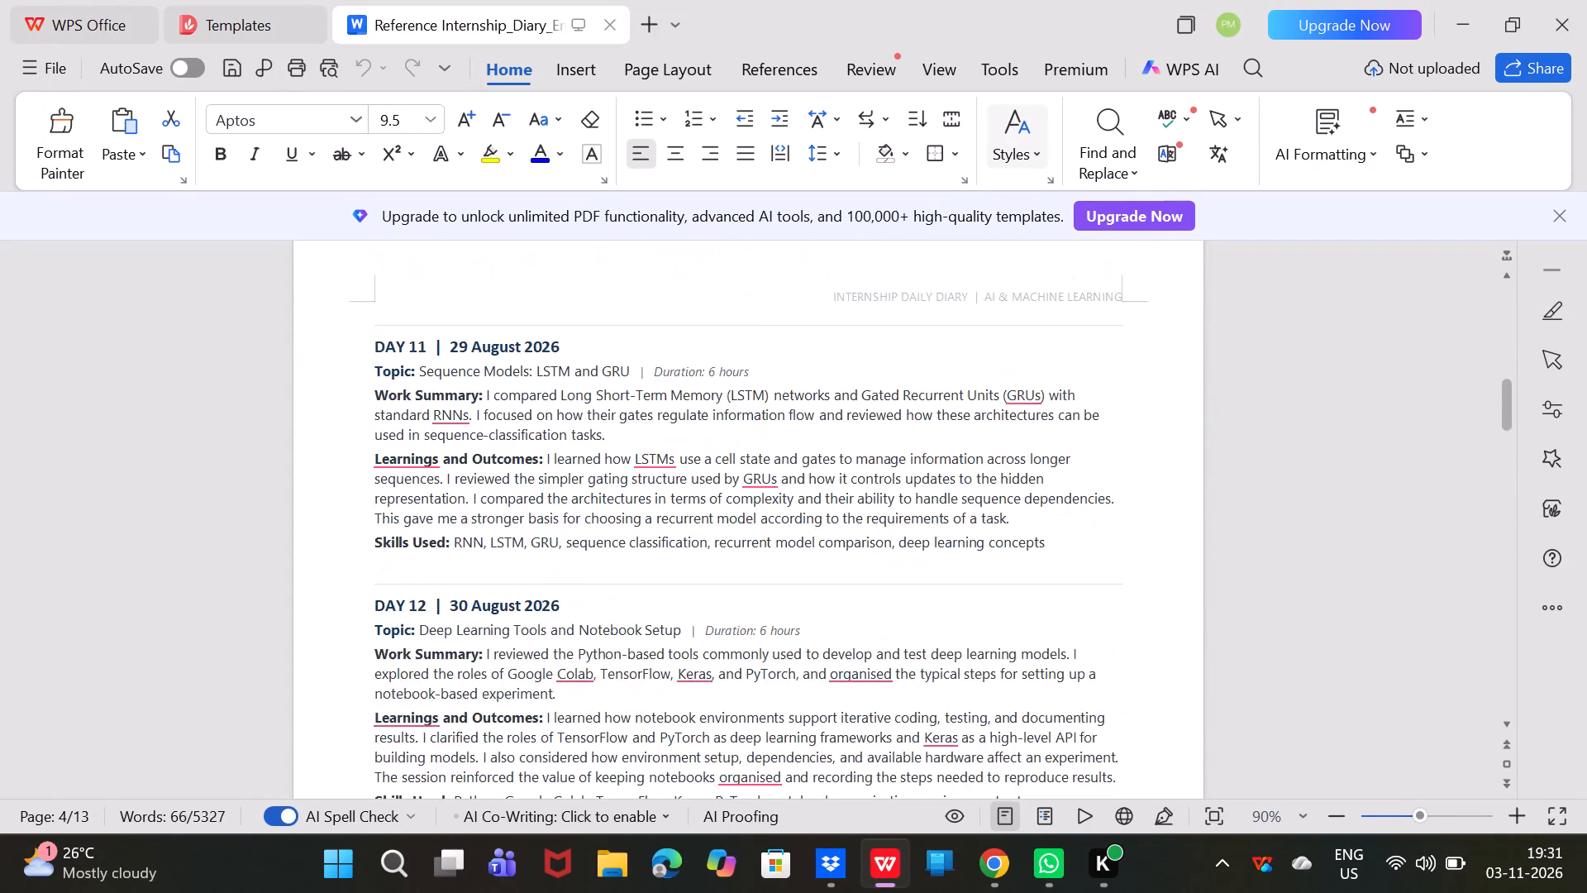
{"action": "scroll", "coordinate": [618, 444], "scroll_direction": "up", "scroll_amount": 17}
{"action": "scroll", "coordinate": [618, 444], "scroll_direction": "up", "scroll_amount": 13}
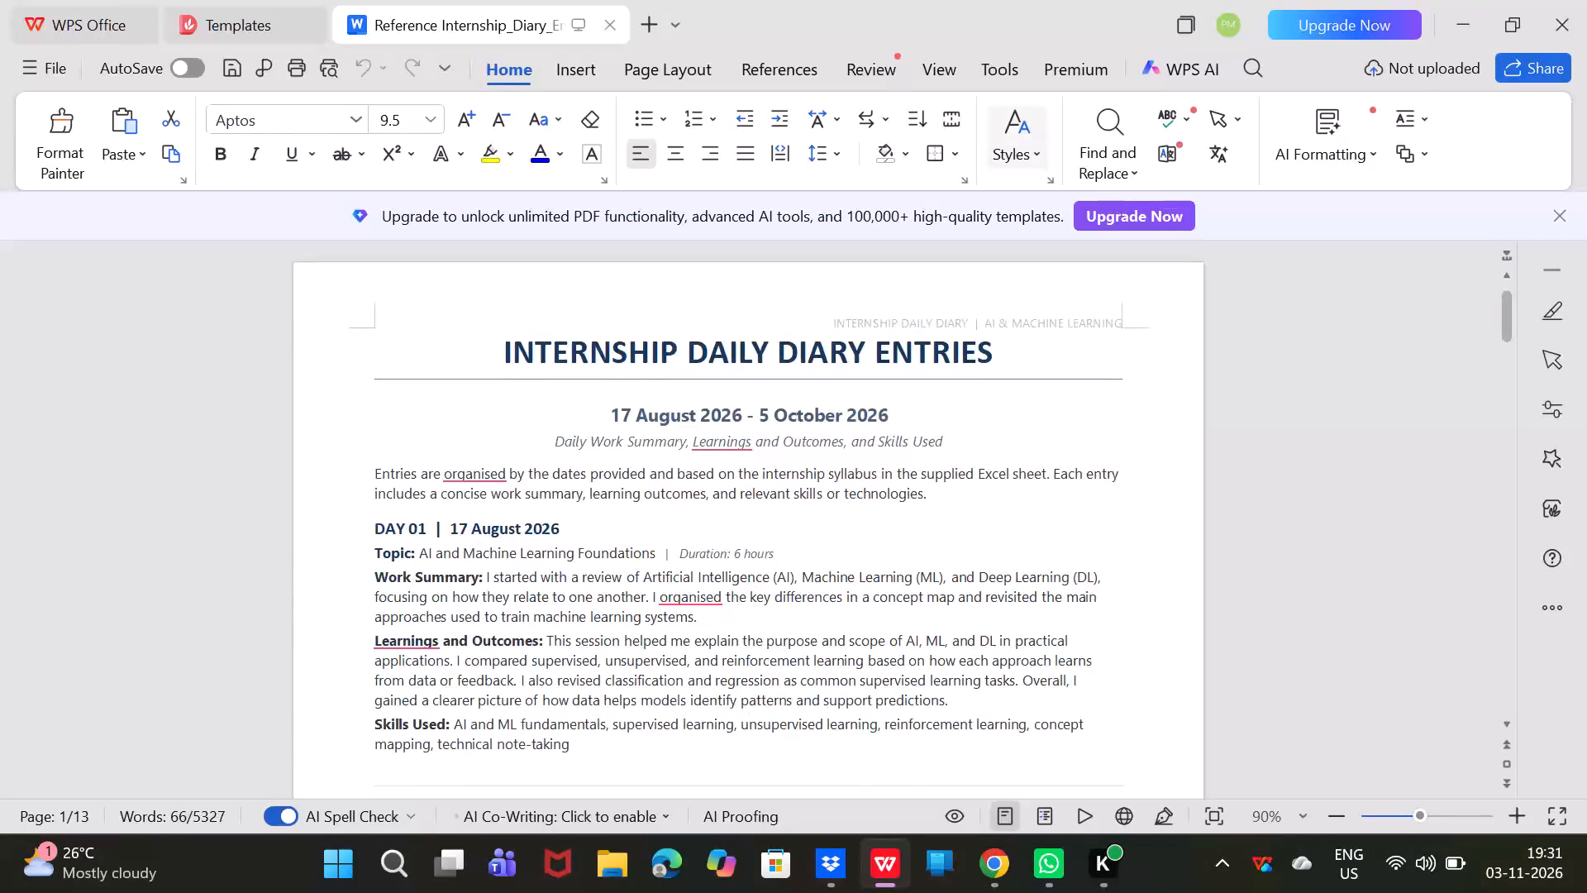
{"action": "scroll", "coordinate": [618, 444], "scroll_direction": "down", "scroll_amount": 13}
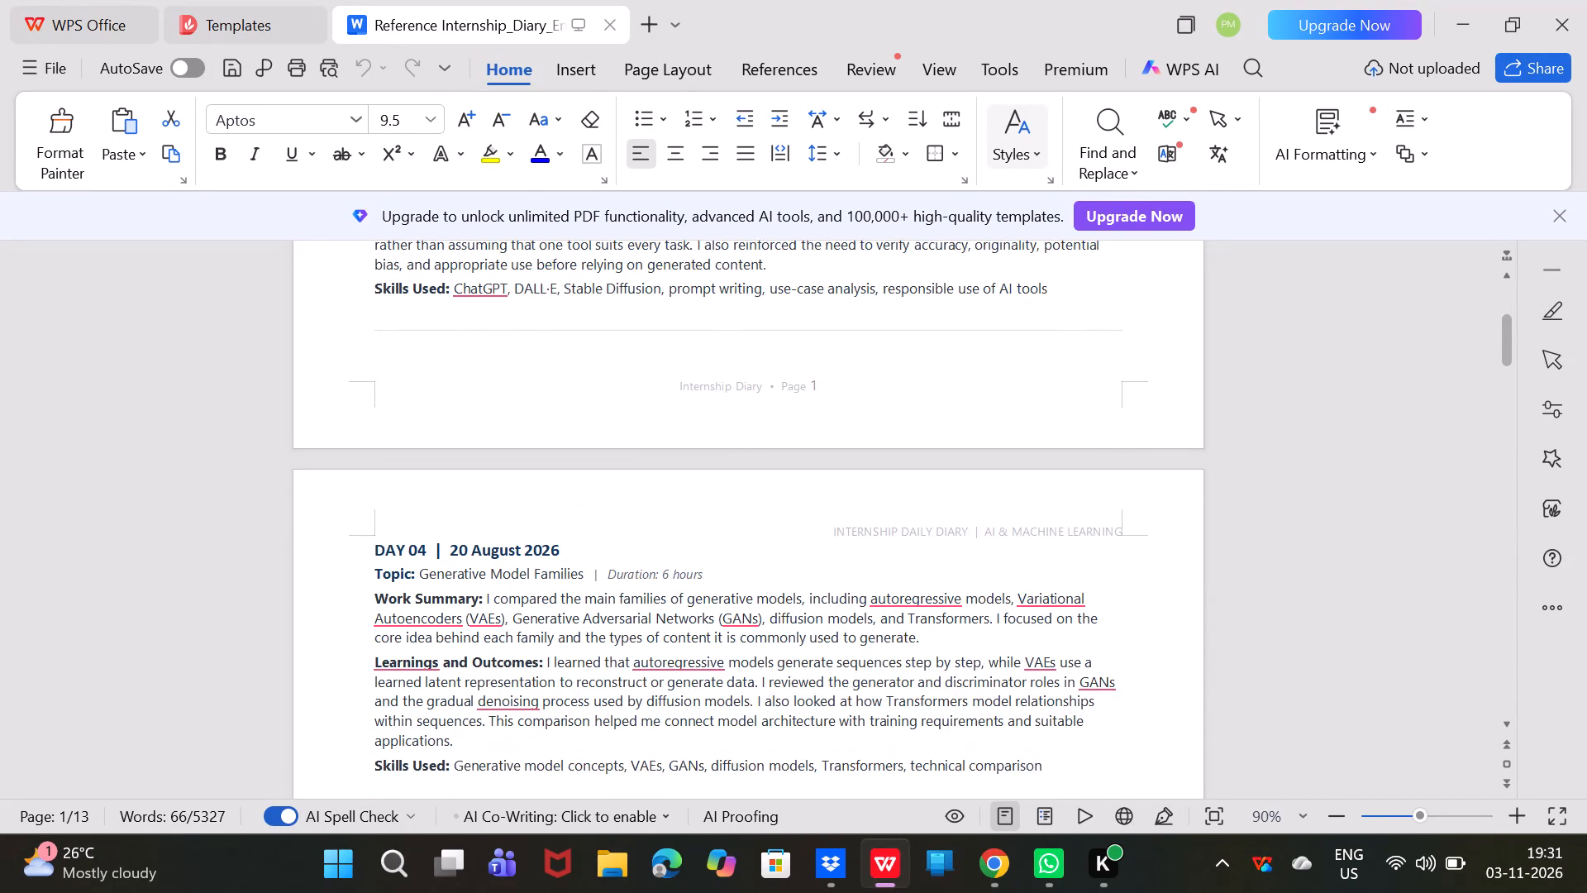
{"action": "scroll", "coordinate": [618, 444], "scroll_direction": "down", "scroll_amount": 7}
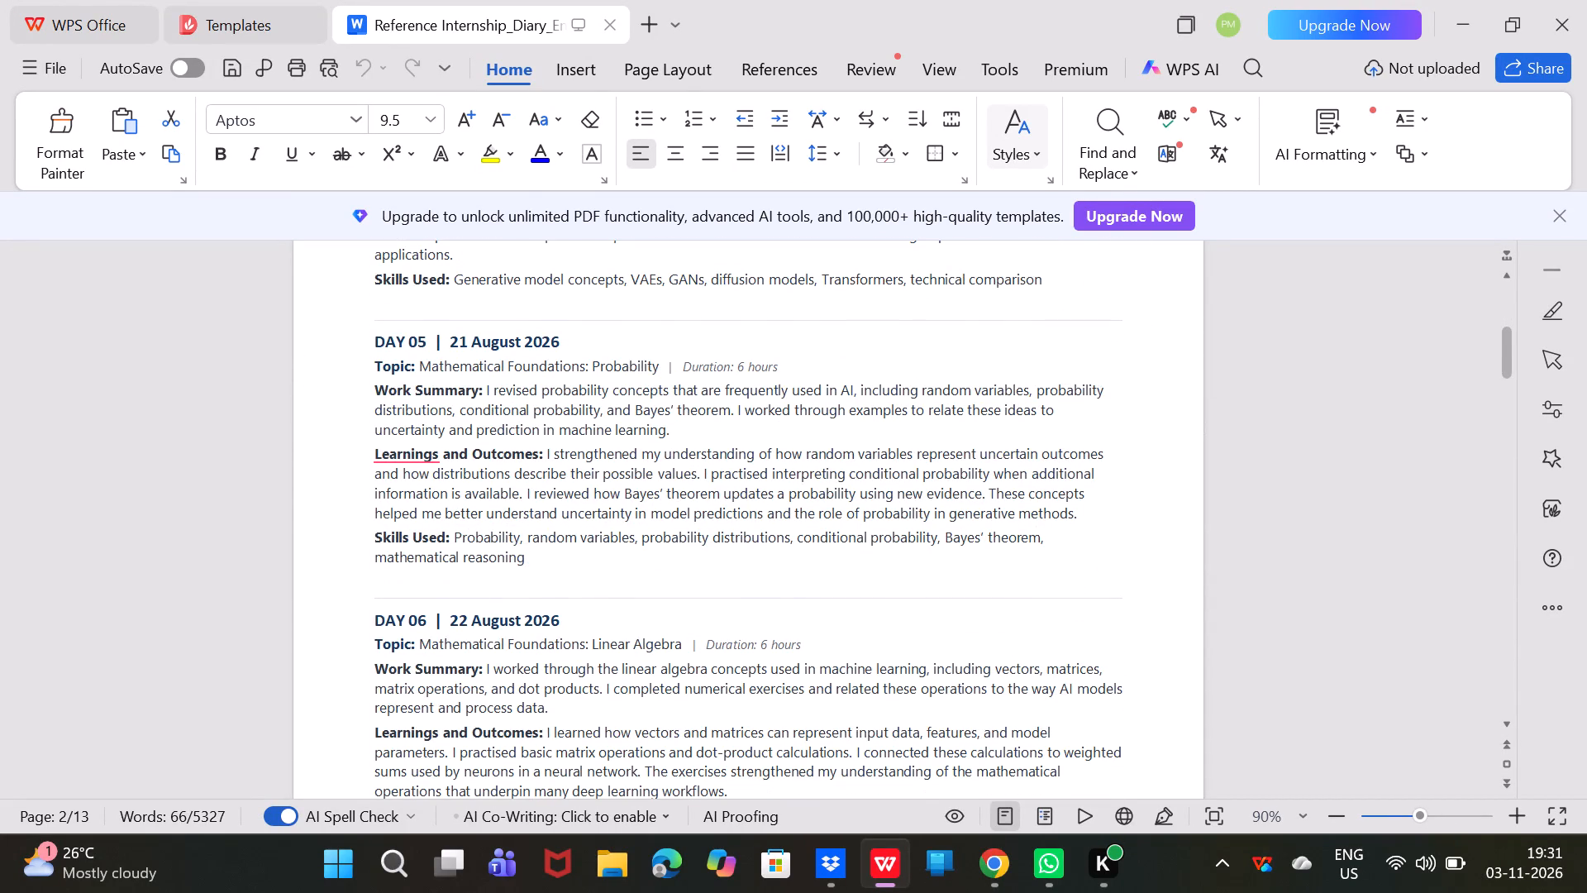
{"action": "scroll", "coordinate": [618, 444], "scroll_direction": "down", "scroll_amount": 8}
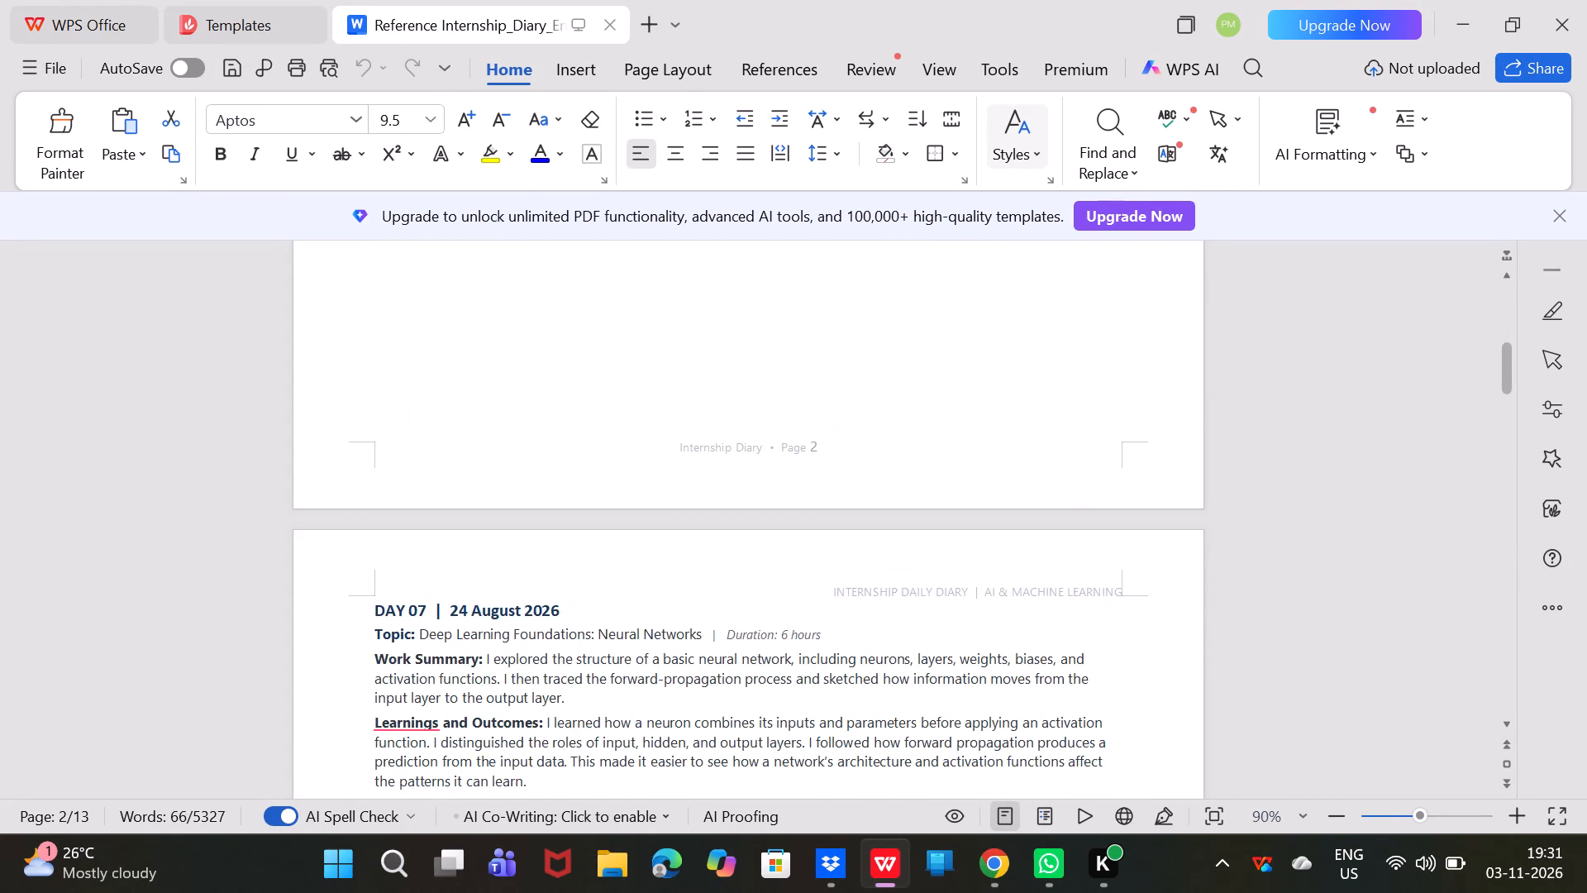
{"action": "scroll", "coordinate": [618, 444], "scroll_direction": "down", "scroll_amount": 10}
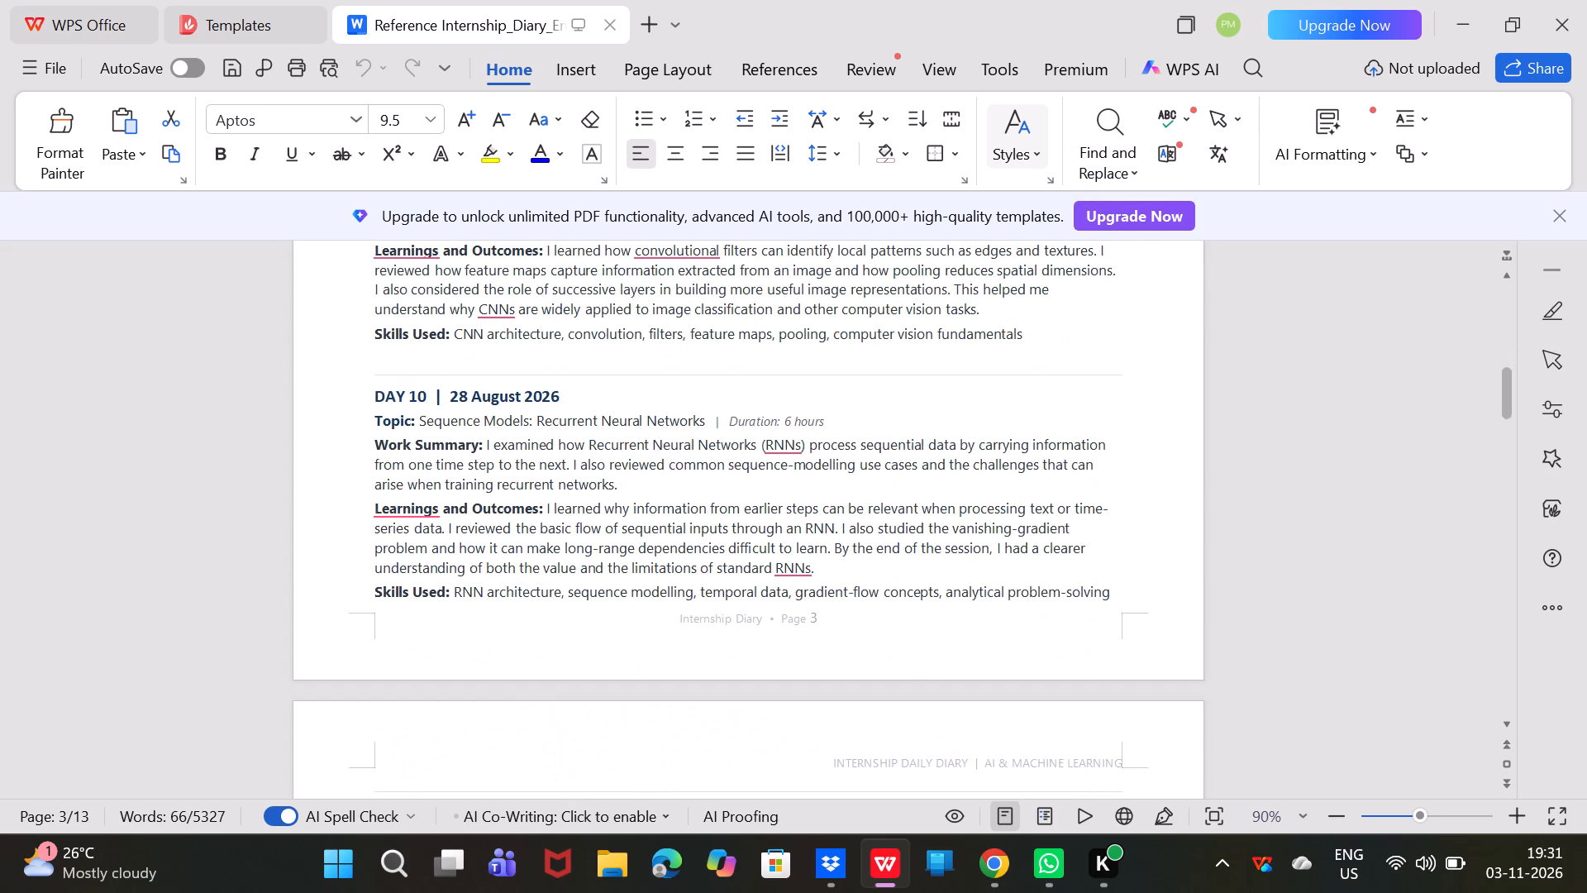
{"action": "scroll", "coordinate": [618, 444], "scroll_direction": "down", "scroll_amount": 9}
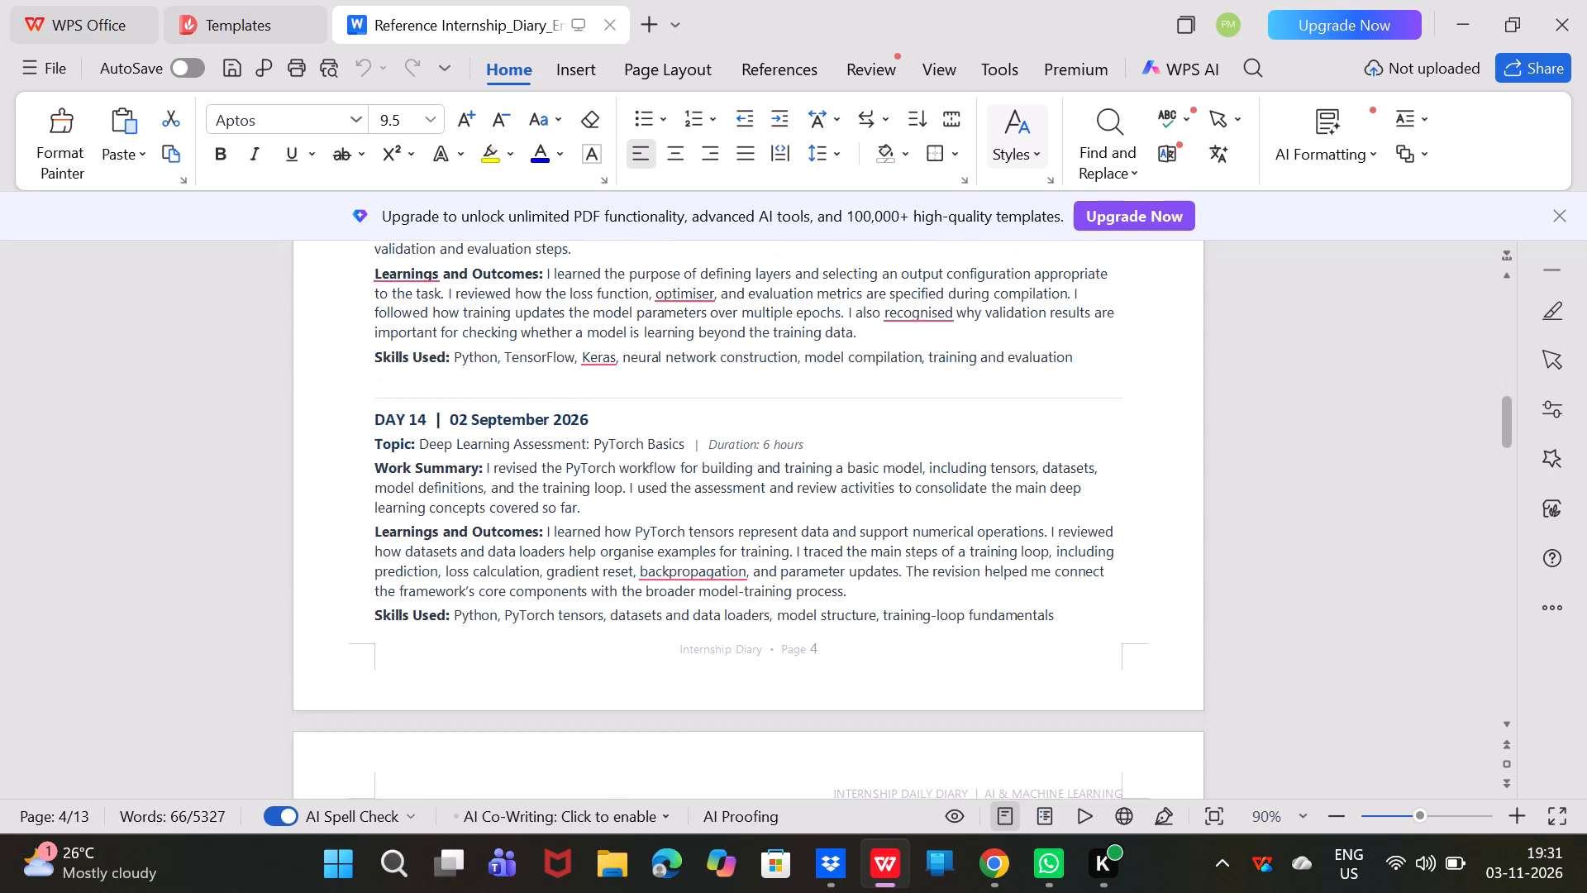
{"action": "scroll", "coordinate": [618, 444], "scroll_direction": "down", "scroll_amount": 9}
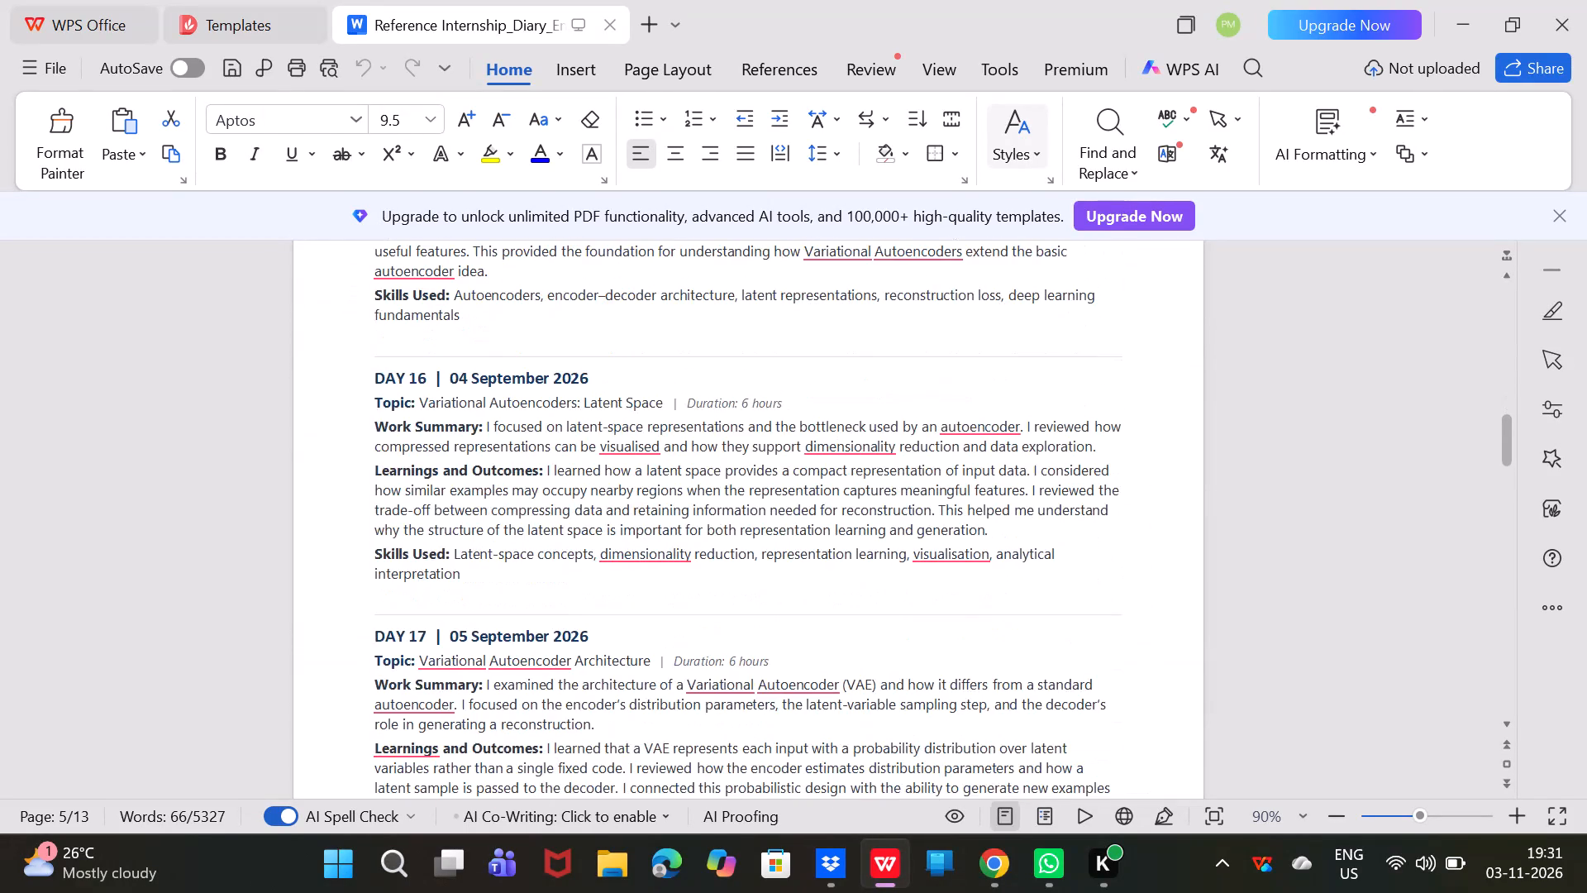
{"action": "scroll", "coordinate": [618, 444], "scroll_direction": "down", "scroll_amount": 9}
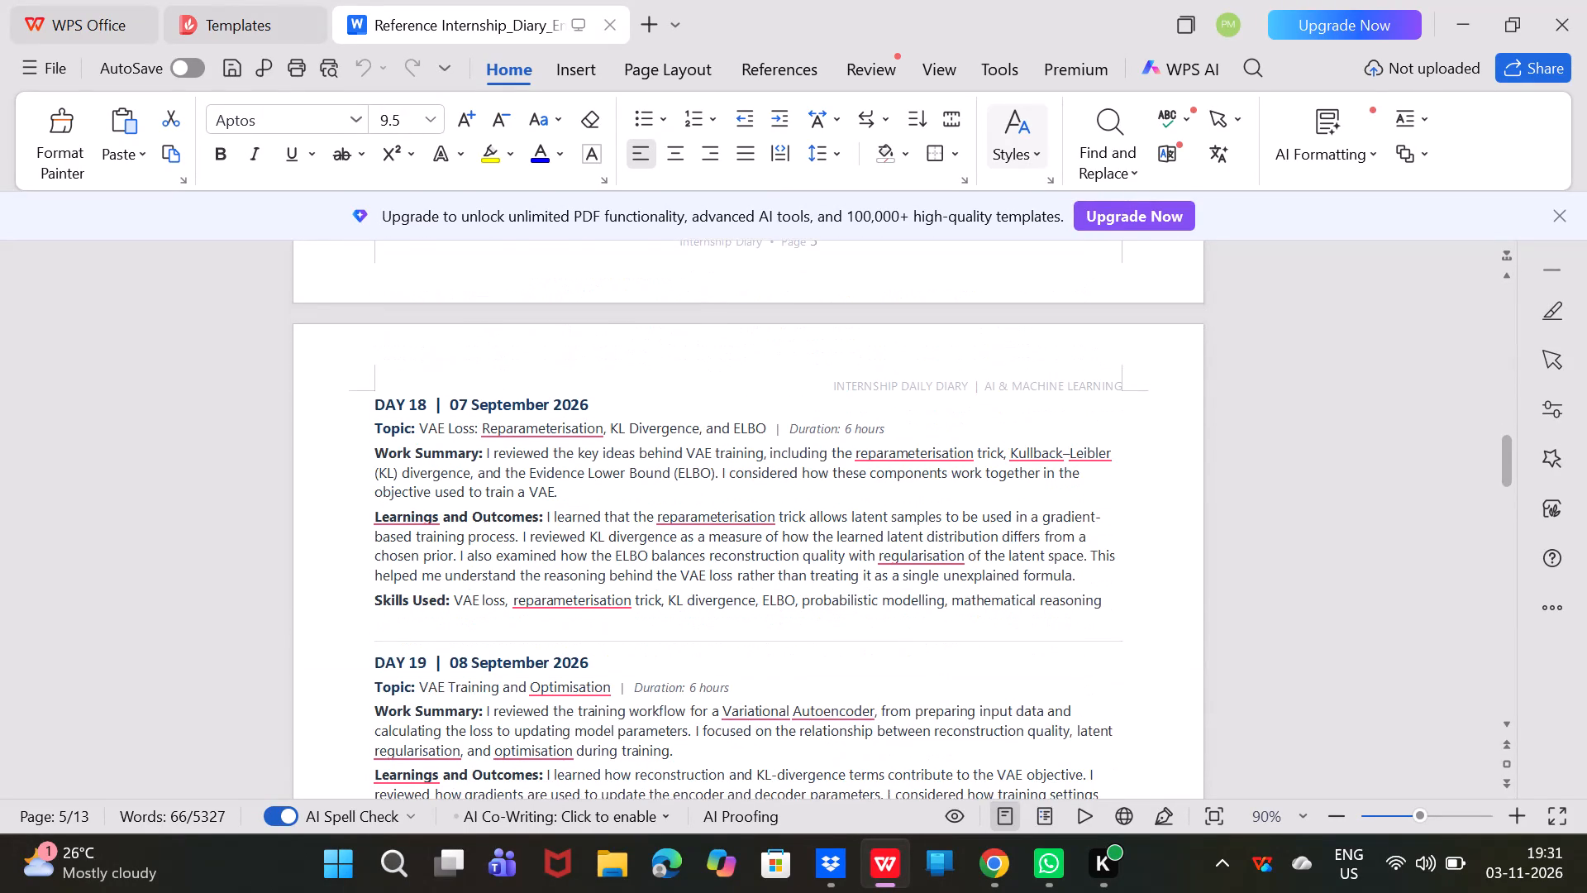
{"action": "scroll", "coordinate": [618, 444], "scroll_direction": "down", "scroll_amount": 9}
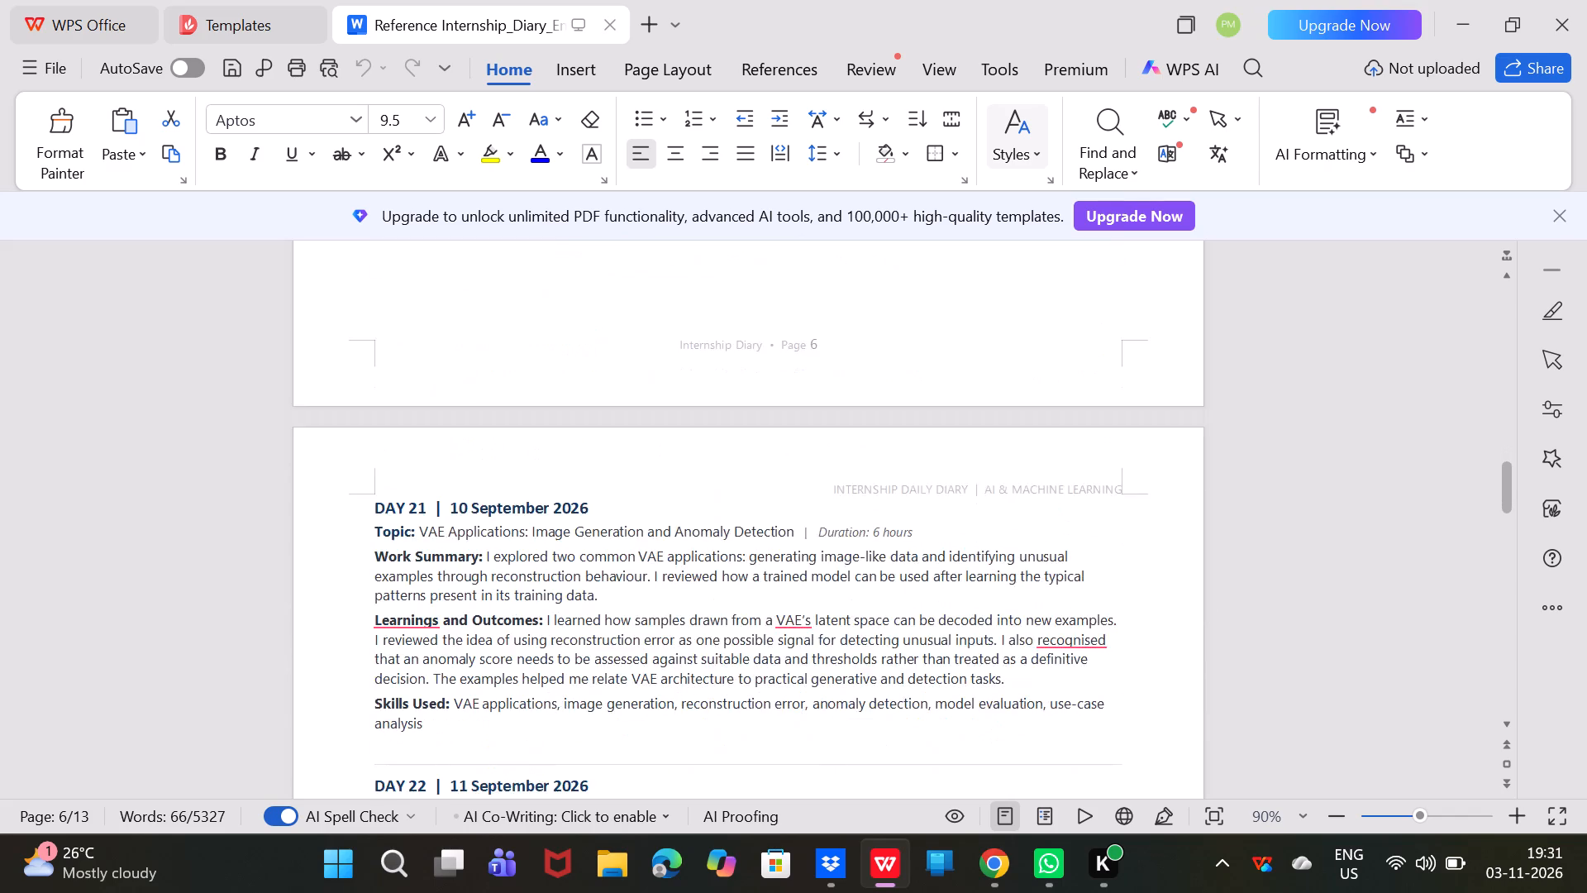
{"action": "scroll", "coordinate": [618, 444], "scroll_direction": "down", "scroll_amount": 10}
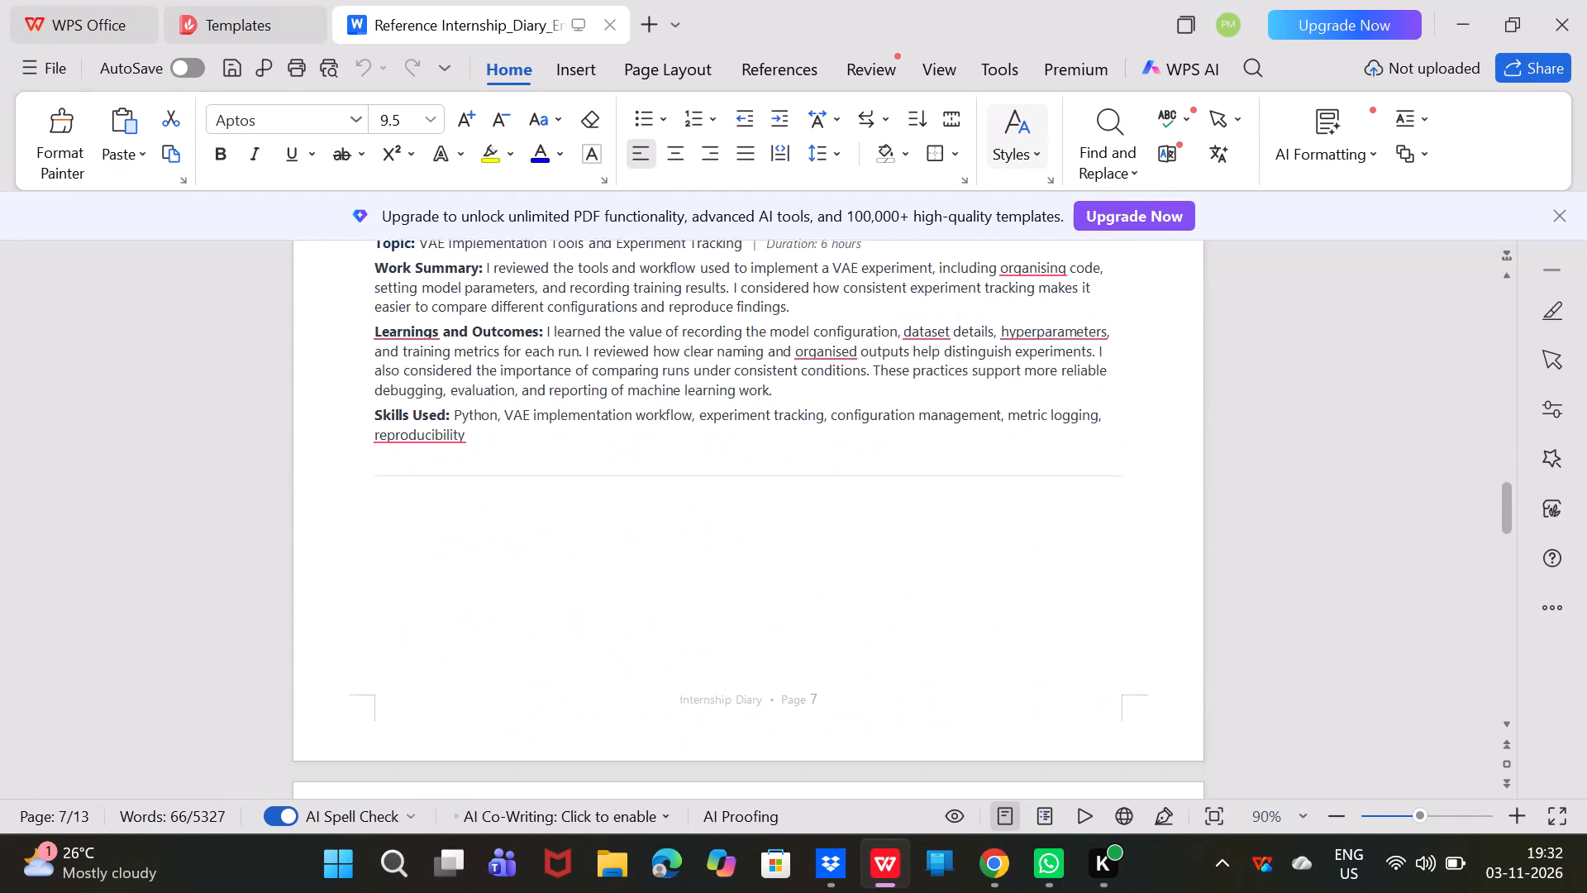
{"action": "scroll", "coordinate": [618, 444], "scroll_direction": "down", "scroll_amount": 8}
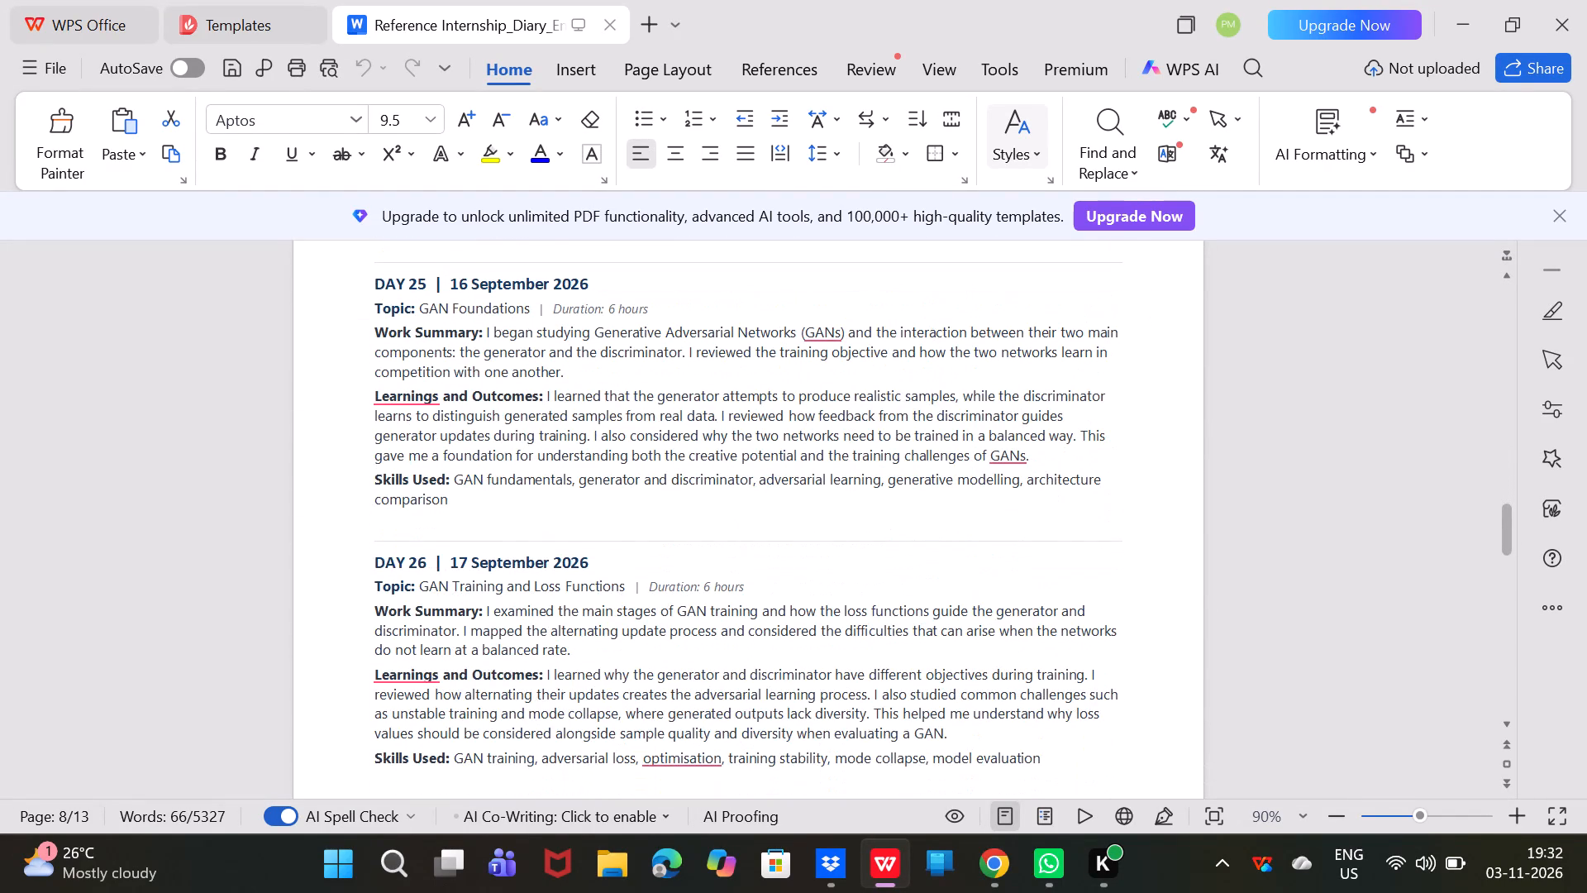
{"action": "scroll", "coordinate": [618, 444], "scroll_direction": "down", "scroll_amount": 7}
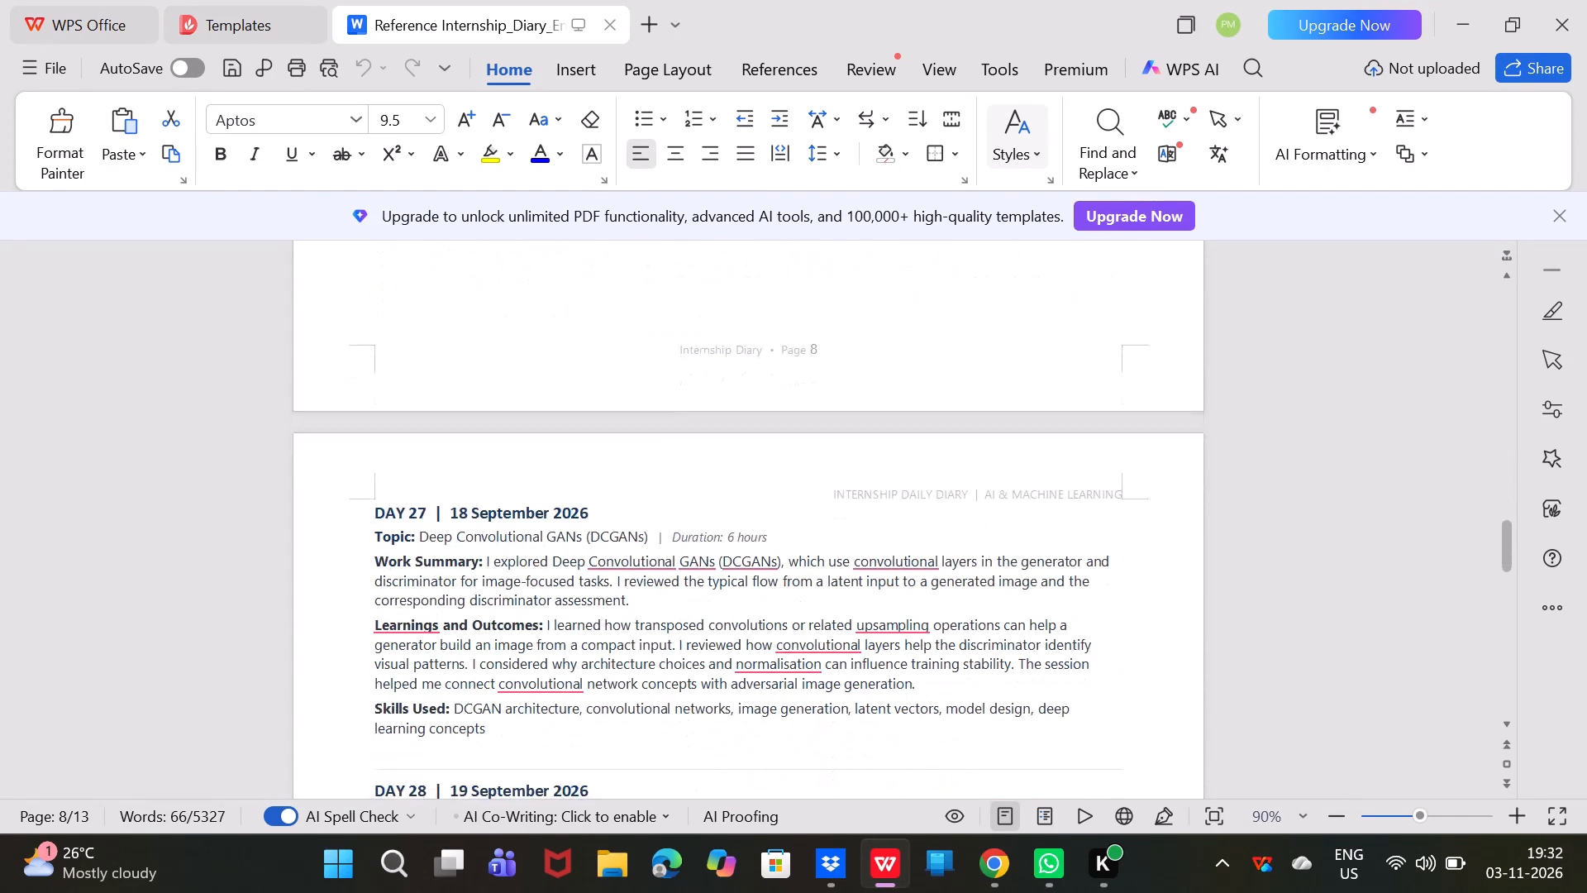
{"action": "scroll", "coordinate": [618, 444], "scroll_direction": "down", "scroll_amount": 9}
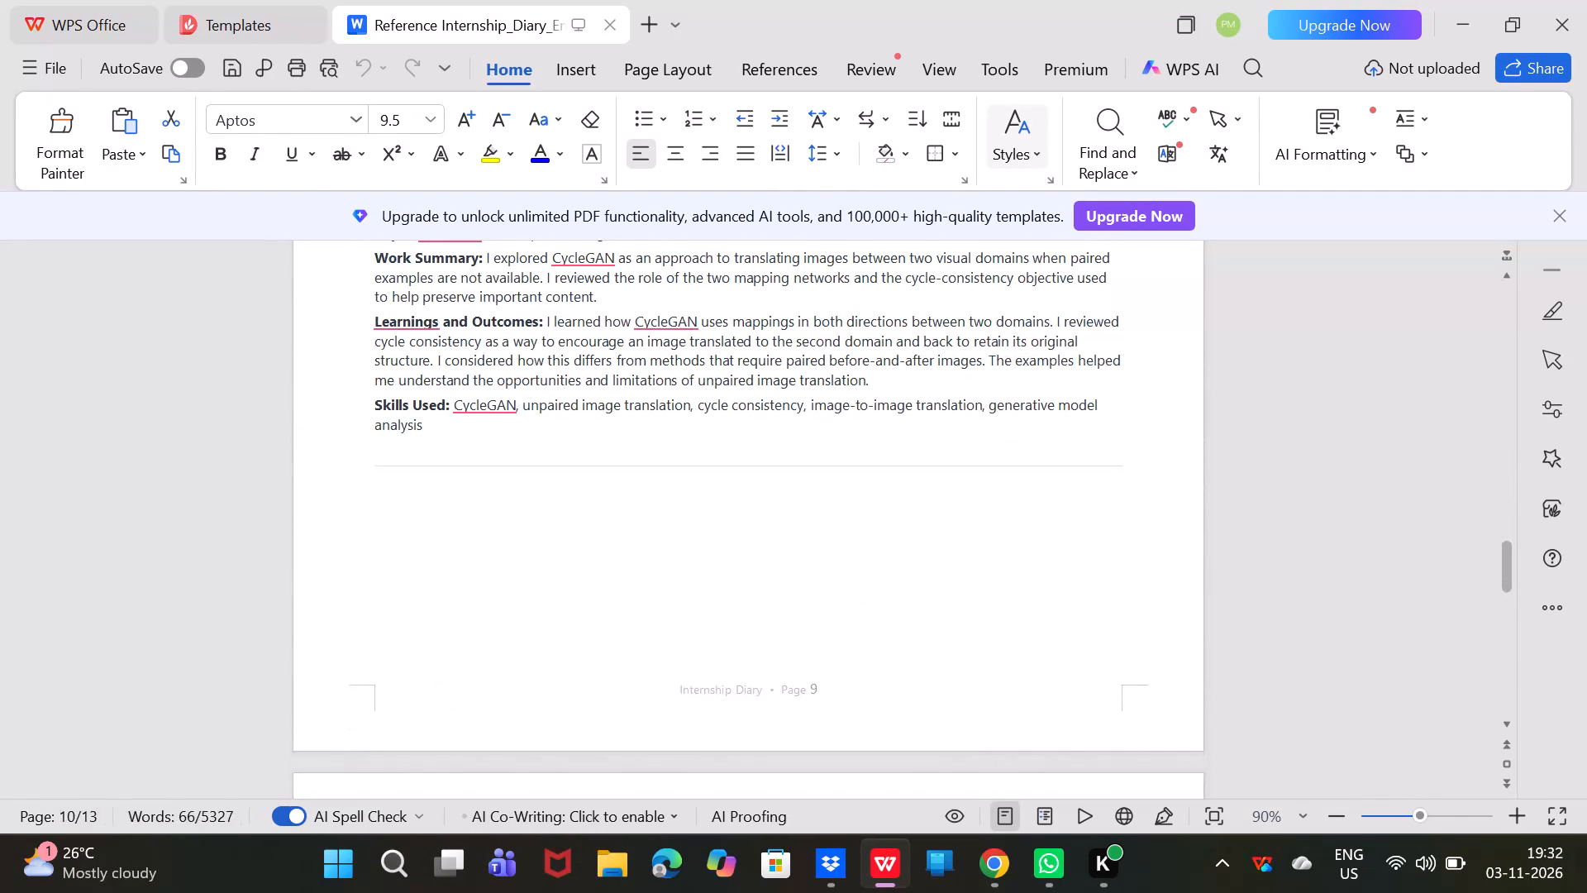
{"action": "scroll", "coordinate": [618, 444], "scroll_direction": "down", "scroll_amount": 6}
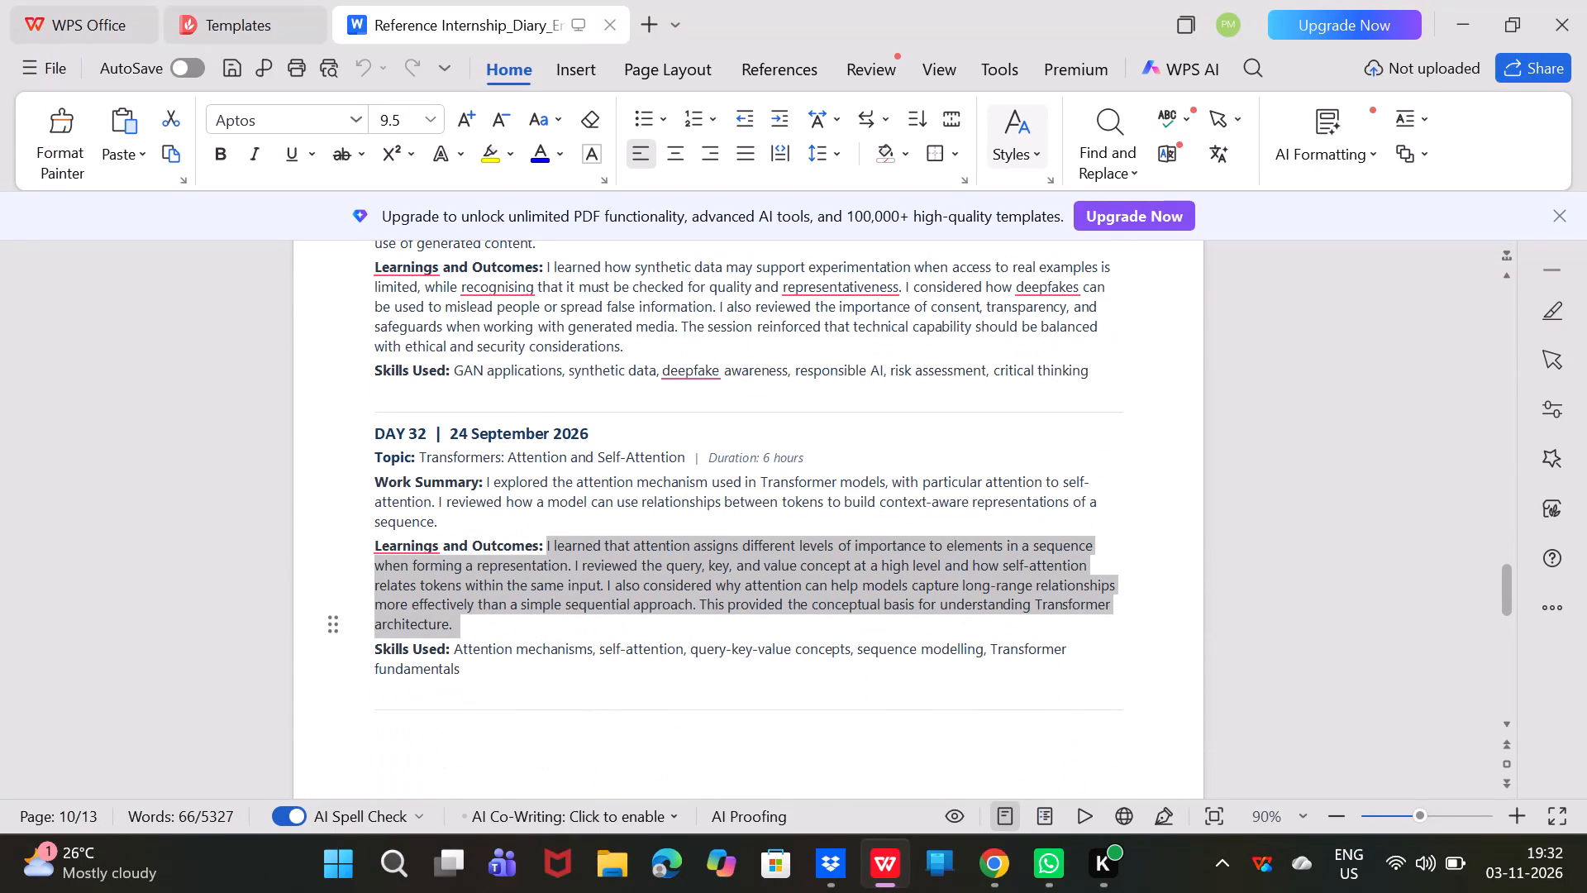
{"action": "scroll", "coordinate": [618, 444], "scroll_direction": "down", "scroll_amount": 2}
Switch to Chrome and check the dates and descriptions in the saved Internship Diary Entries list from 24 September back to 3 September 2026.
{"action": "left_click", "coordinate": [973, 885]}
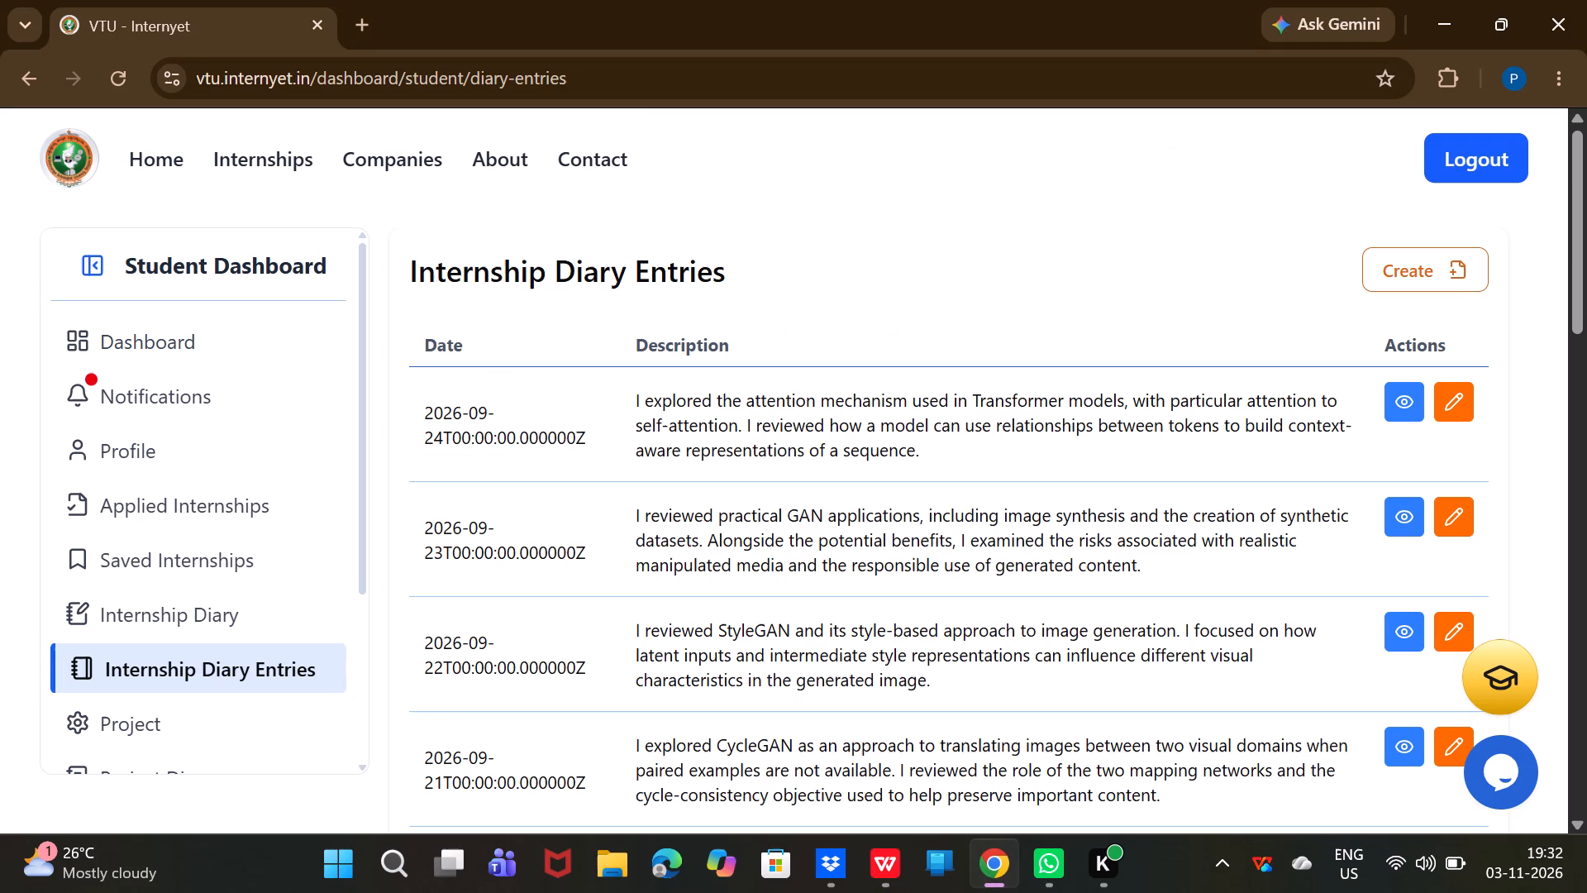
{"action": "scroll", "coordinate": [972, 447], "scroll_direction": "down", "scroll_amount": 20}
{"action": "scroll", "coordinate": [972, 447], "scroll_direction": "down", "scroll_amount": 3}
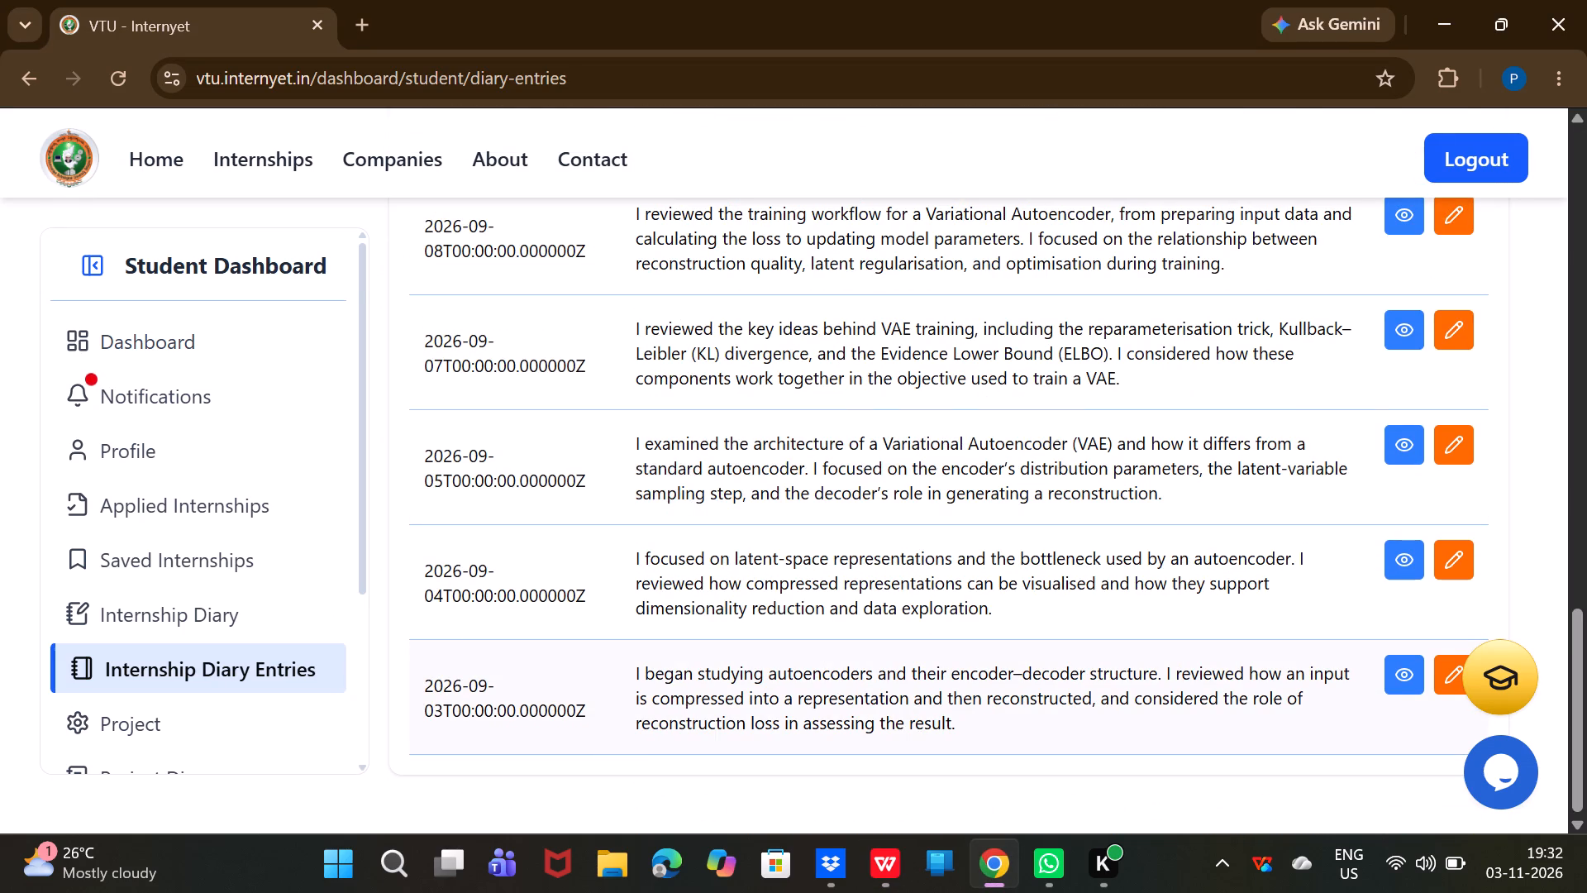
{"action": "scroll", "coordinate": [463, 497], "scroll_direction": "up", "scroll_amount": 1}
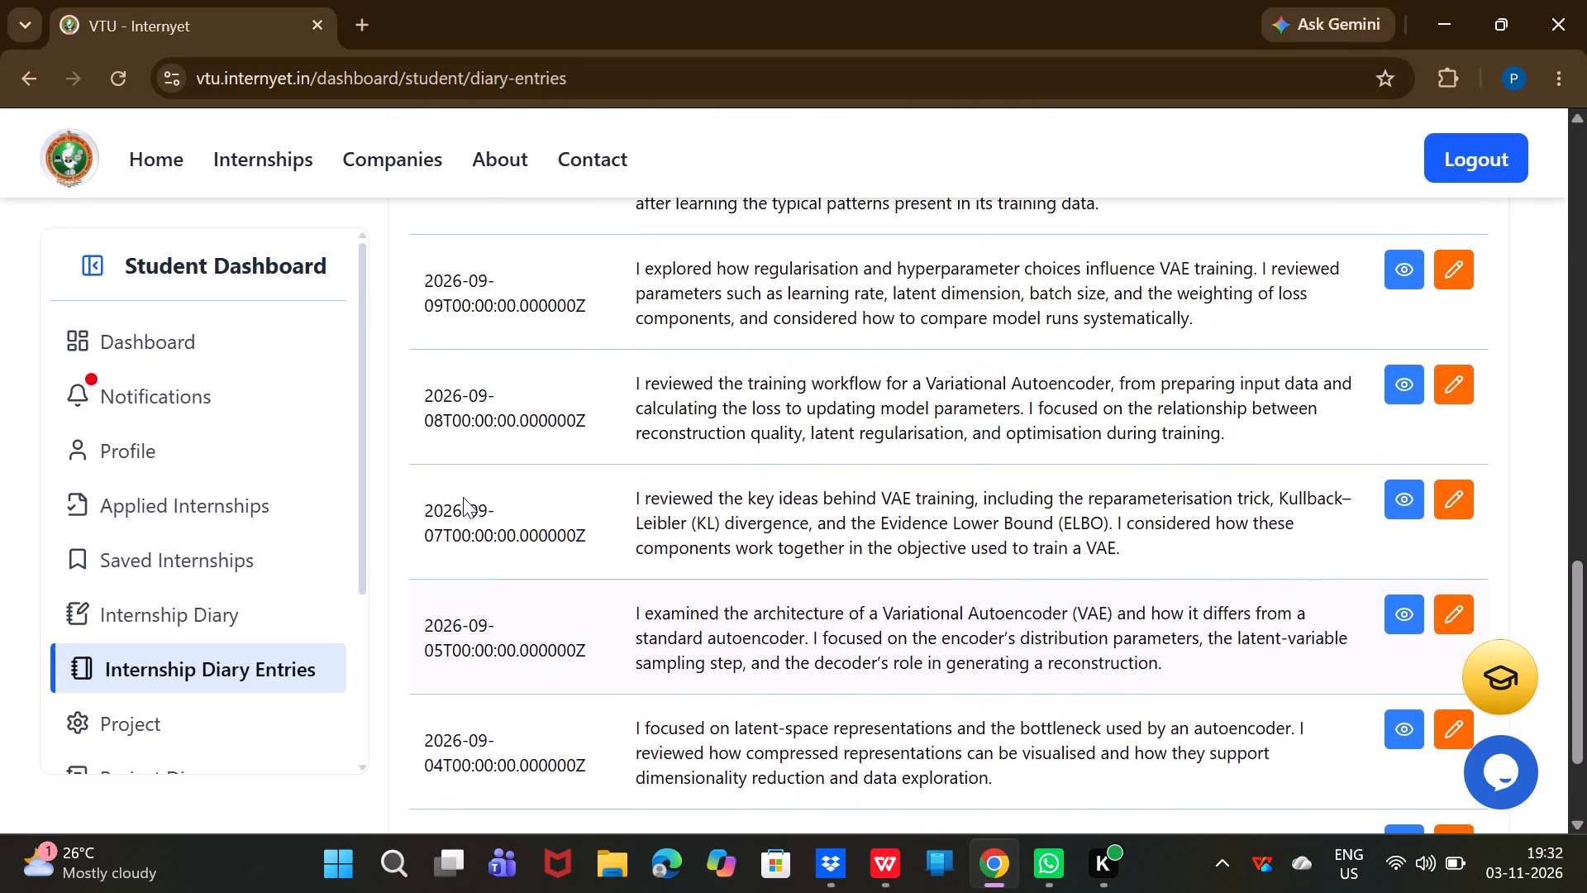
{"action": "scroll", "coordinate": [463, 497], "scroll_direction": "up", "scroll_amount": 4}
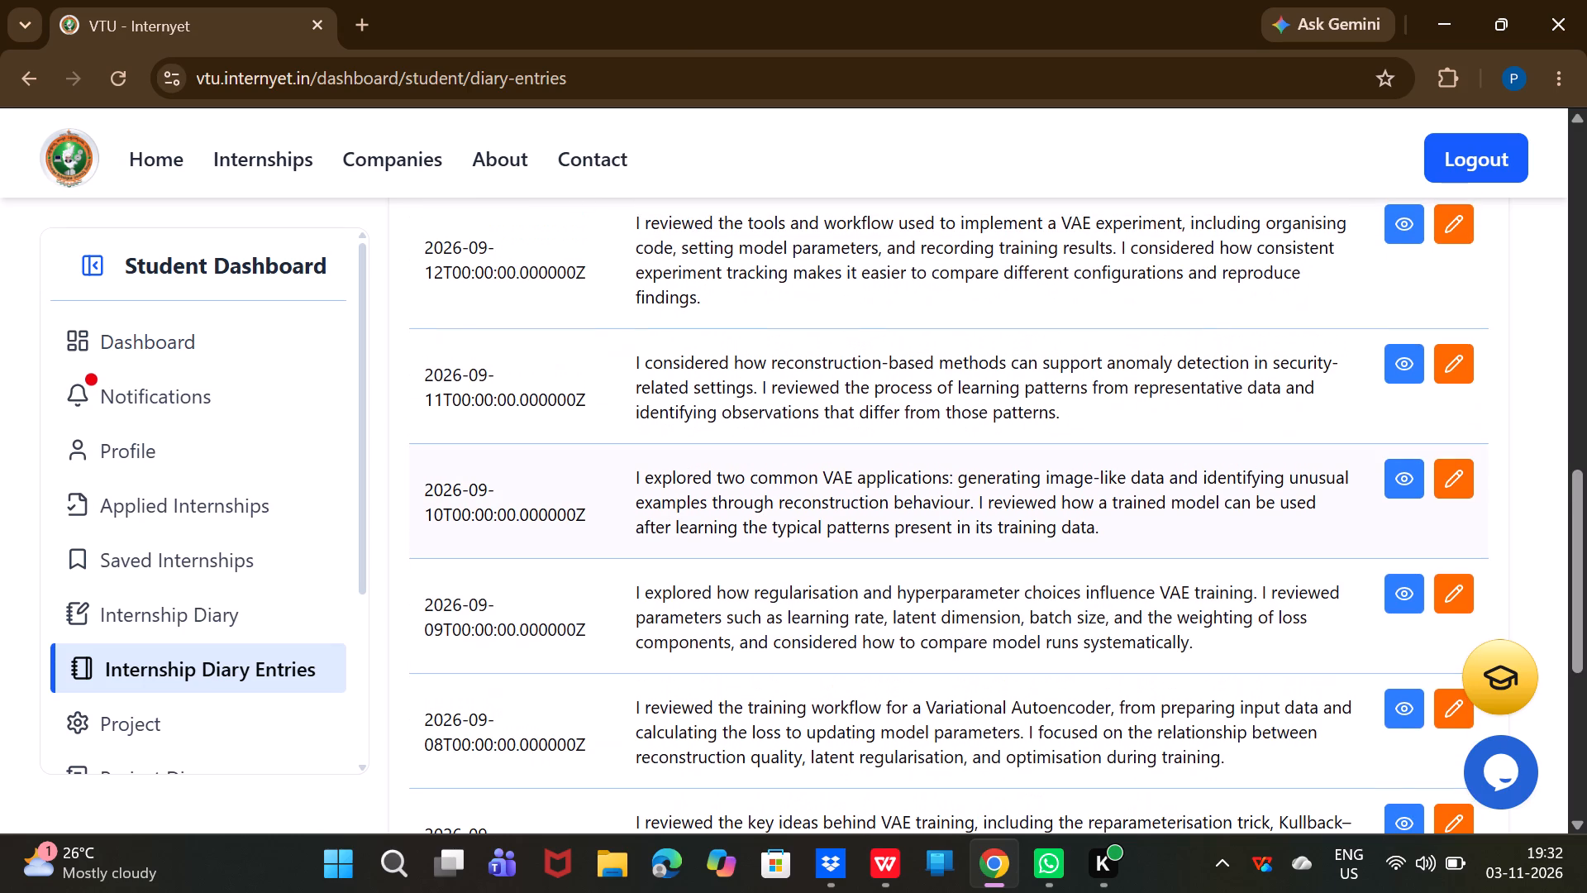
{"action": "scroll", "coordinate": [463, 497], "scroll_direction": "up", "scroll_amount": 2}
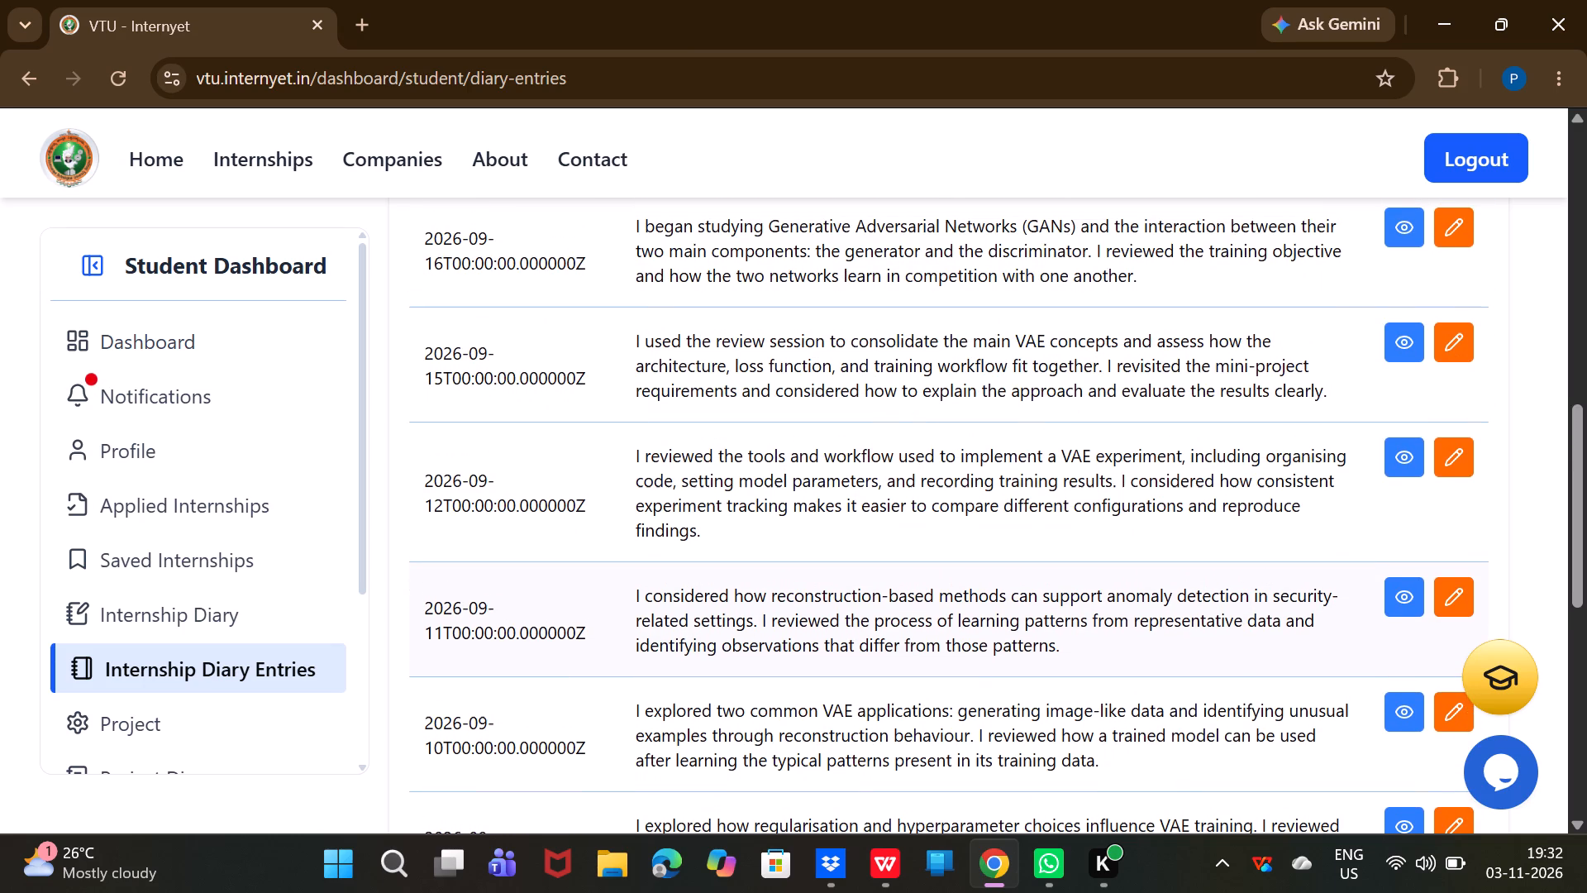
{"action": "scroll", "coordinate": [463, 497], "scroll_direction": "up", "scroll_amount": 4}
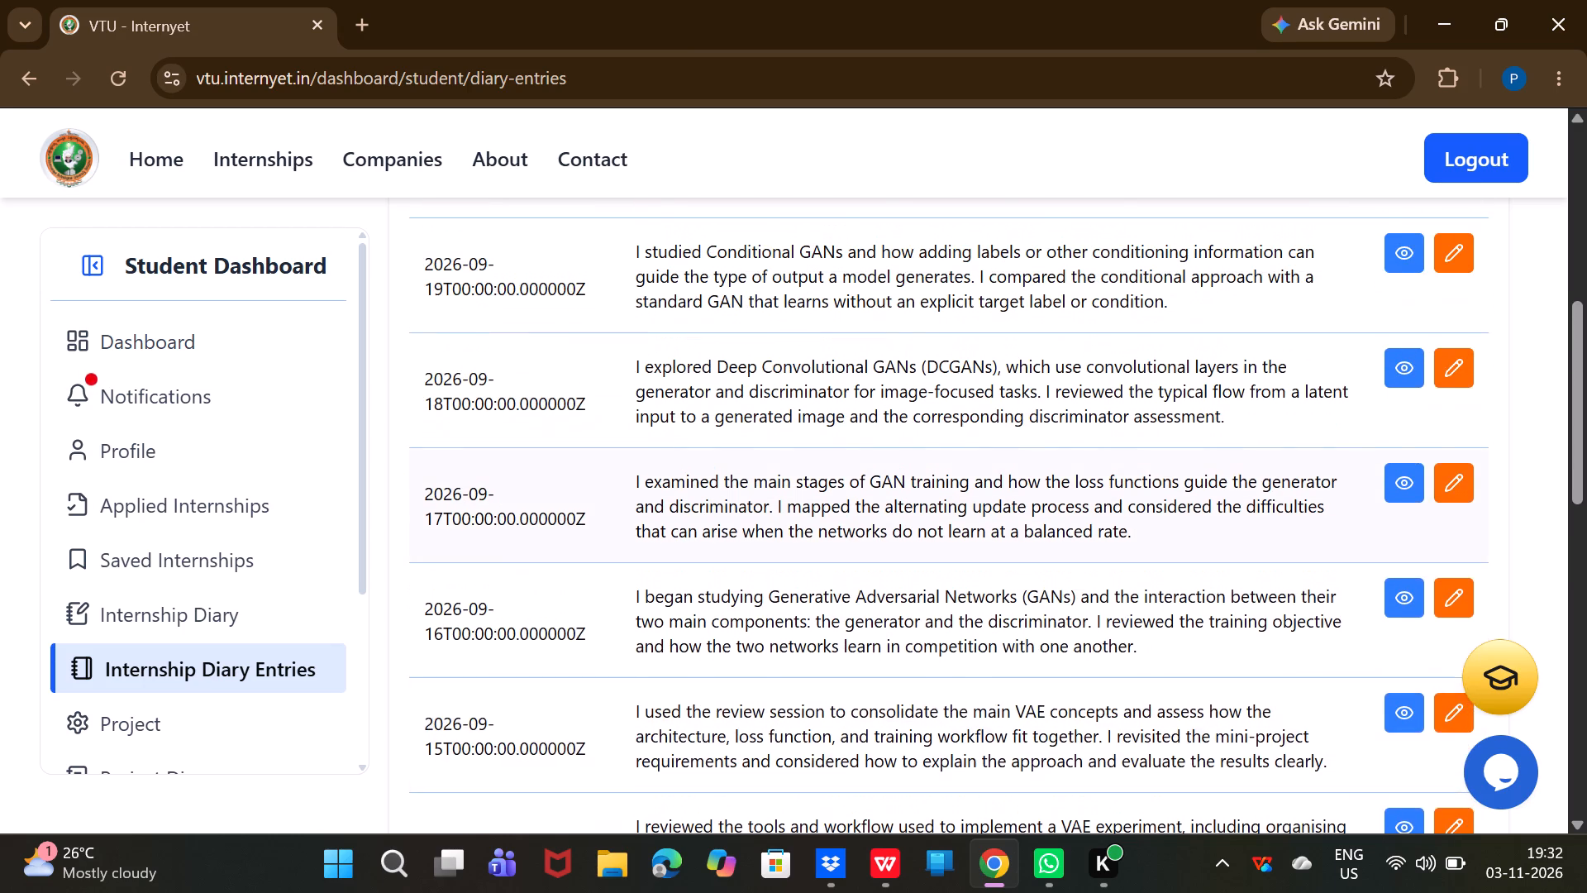
{"action": "scroll", "coordinate": [463, 497], "scroll_direction": "up", "scroll_amount": 4}
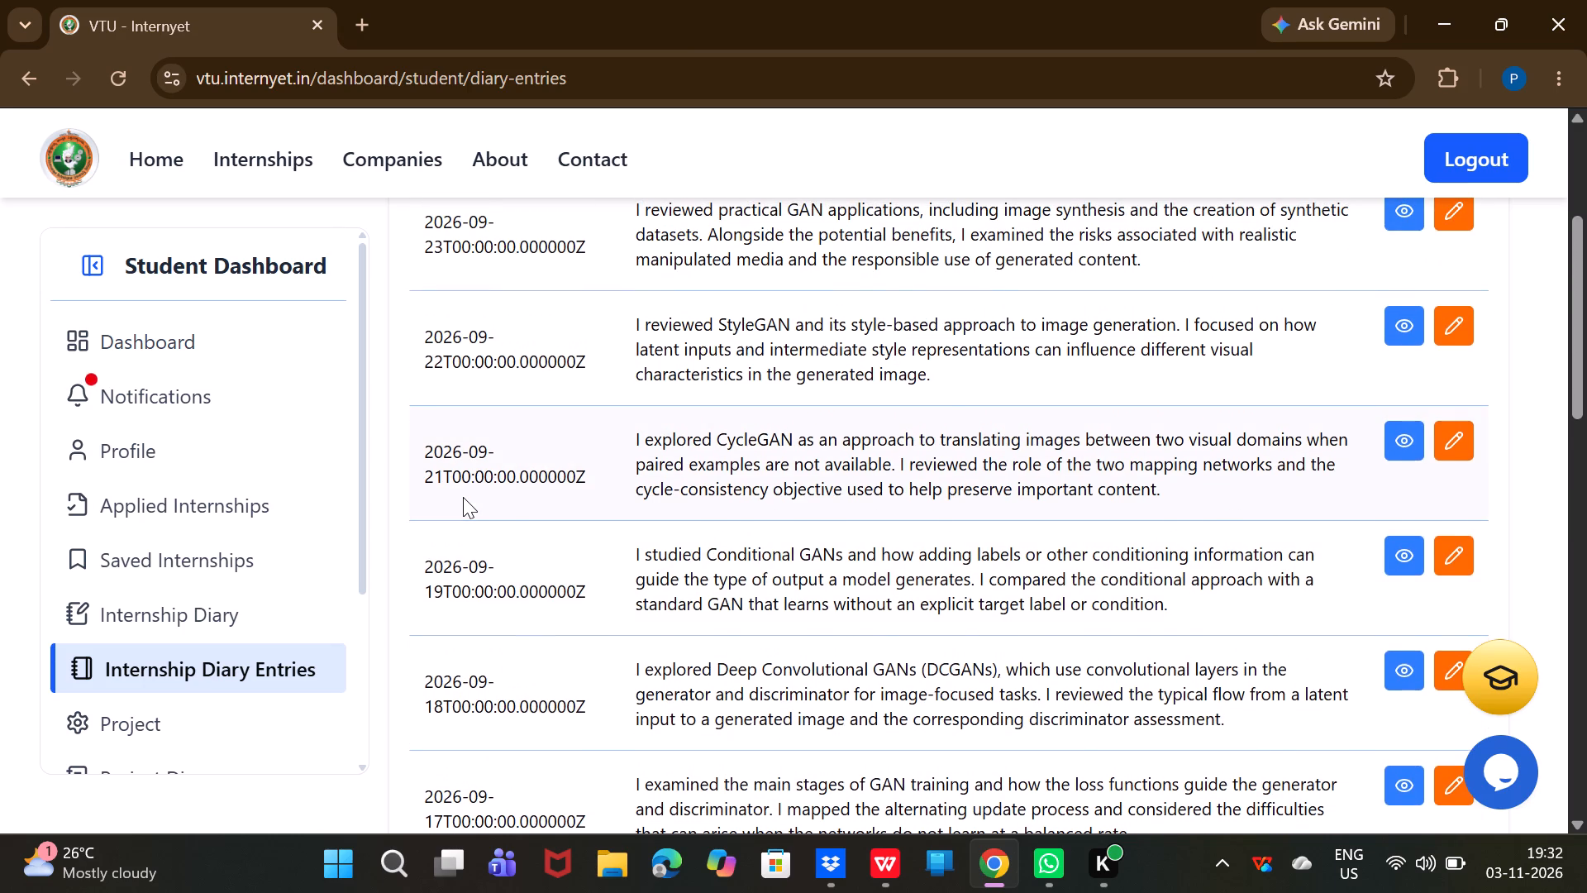
{"action": "scroll", "coordinate": [463, 497], "scroll_direction": "up", "scroll_amount": 3}
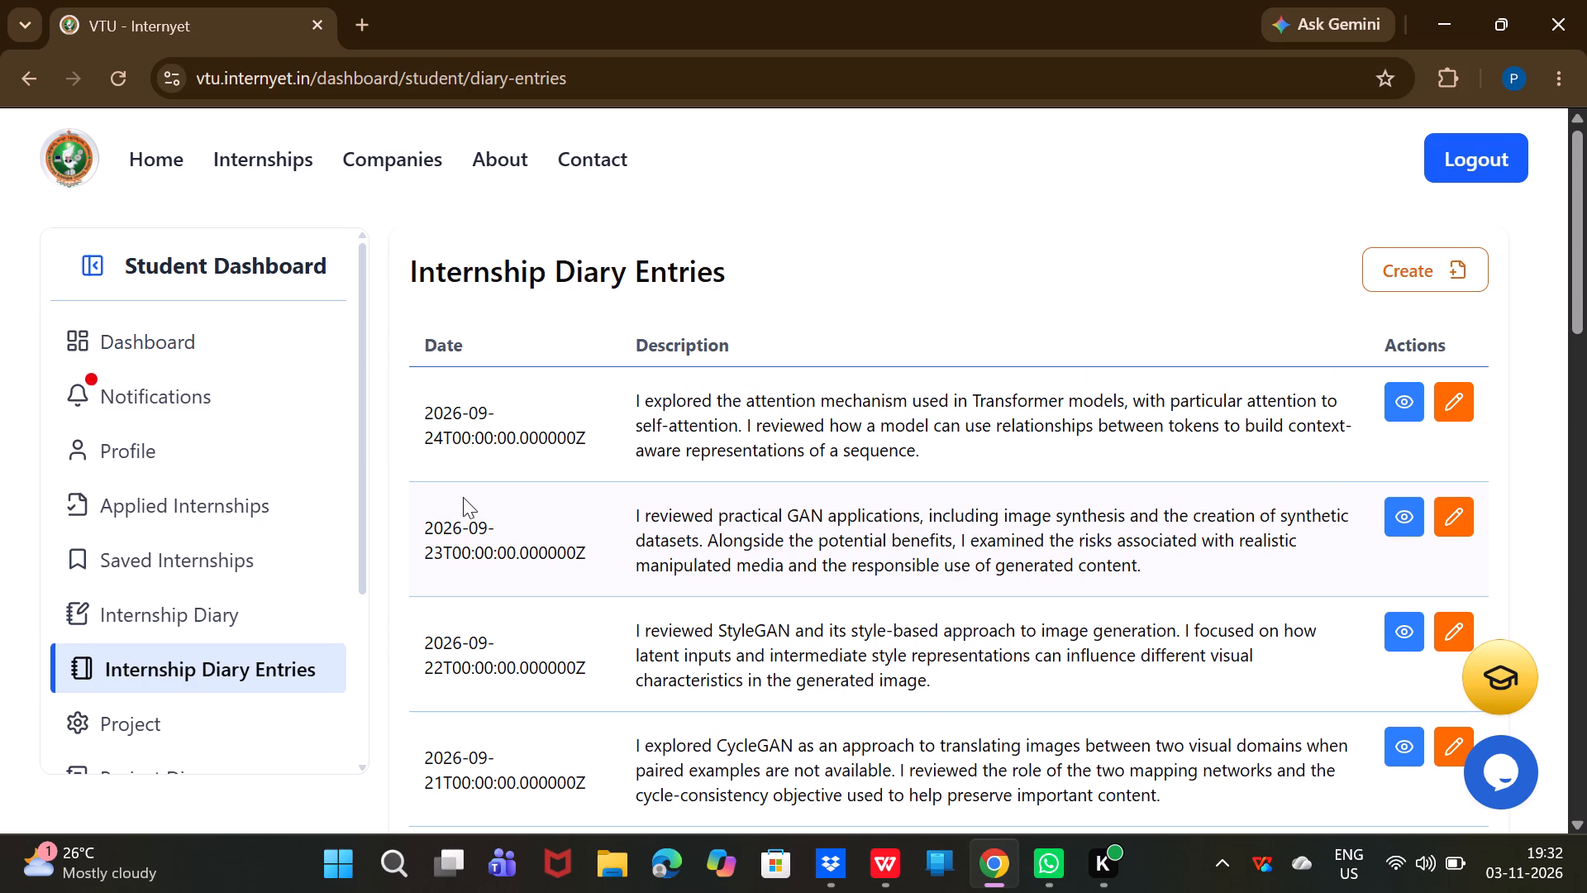
{"action": "scroll", "coordinate": [463, 497], "scroll_direction": "down", "scroll_amount": 6}
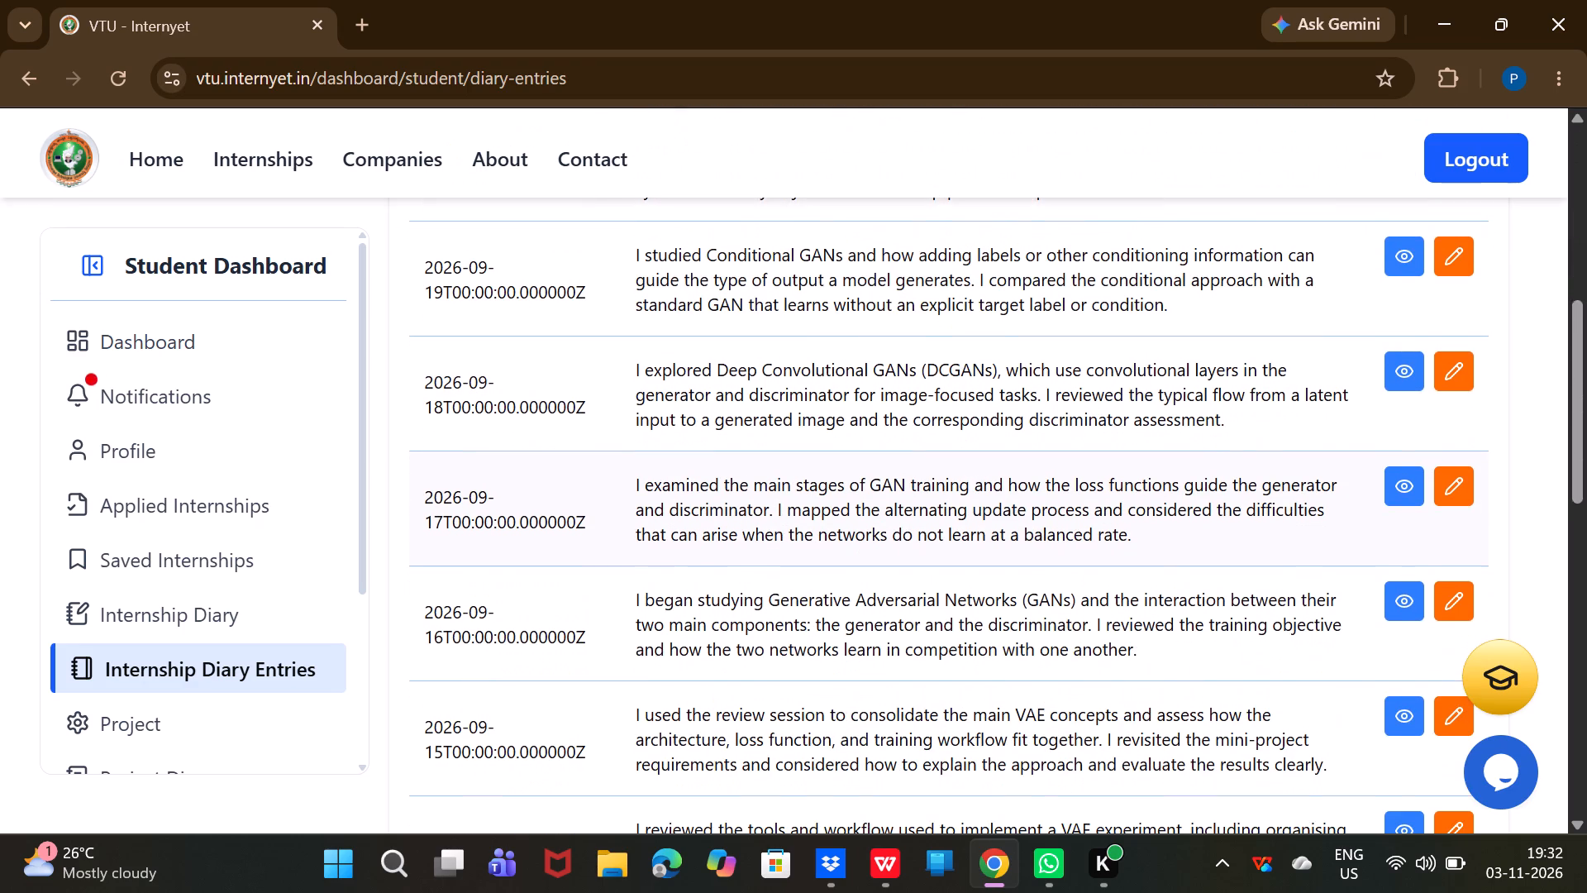
{"action": "scroll", "coordinate": [463, 497], "scroll_direction": "down", "scroll_amount": 7}
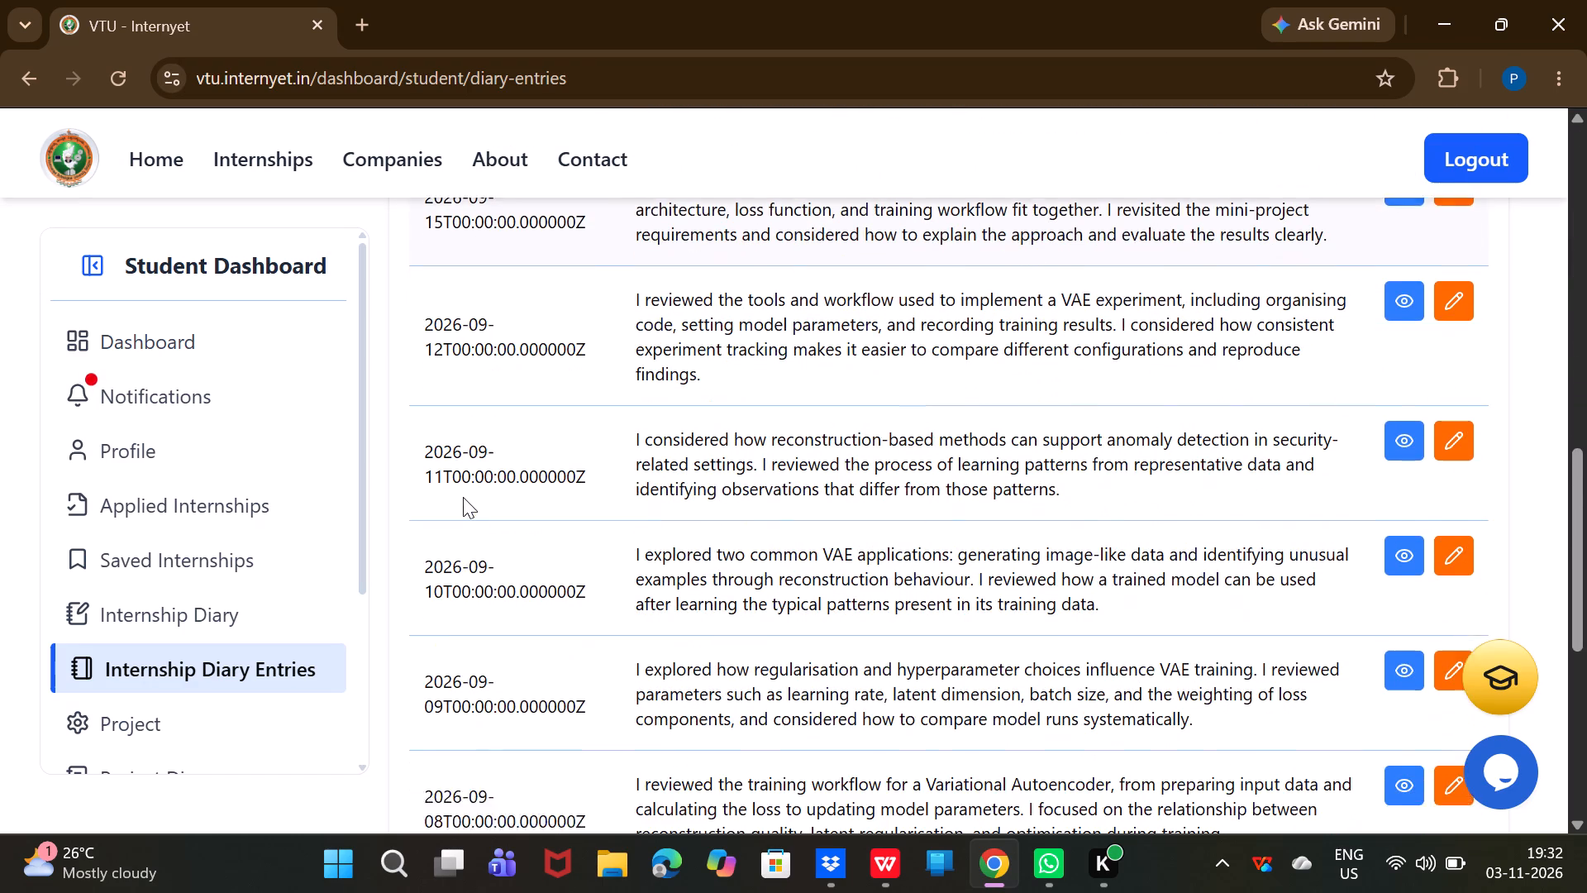
{"action": "scroll", "coordinate": [463, 497], "scroll_direction": "down", "scroll_amount": 1}
{"action": "scroll", "coordinate": [463, 497], "scroll_direction": "up", "scroll_amount": 3}
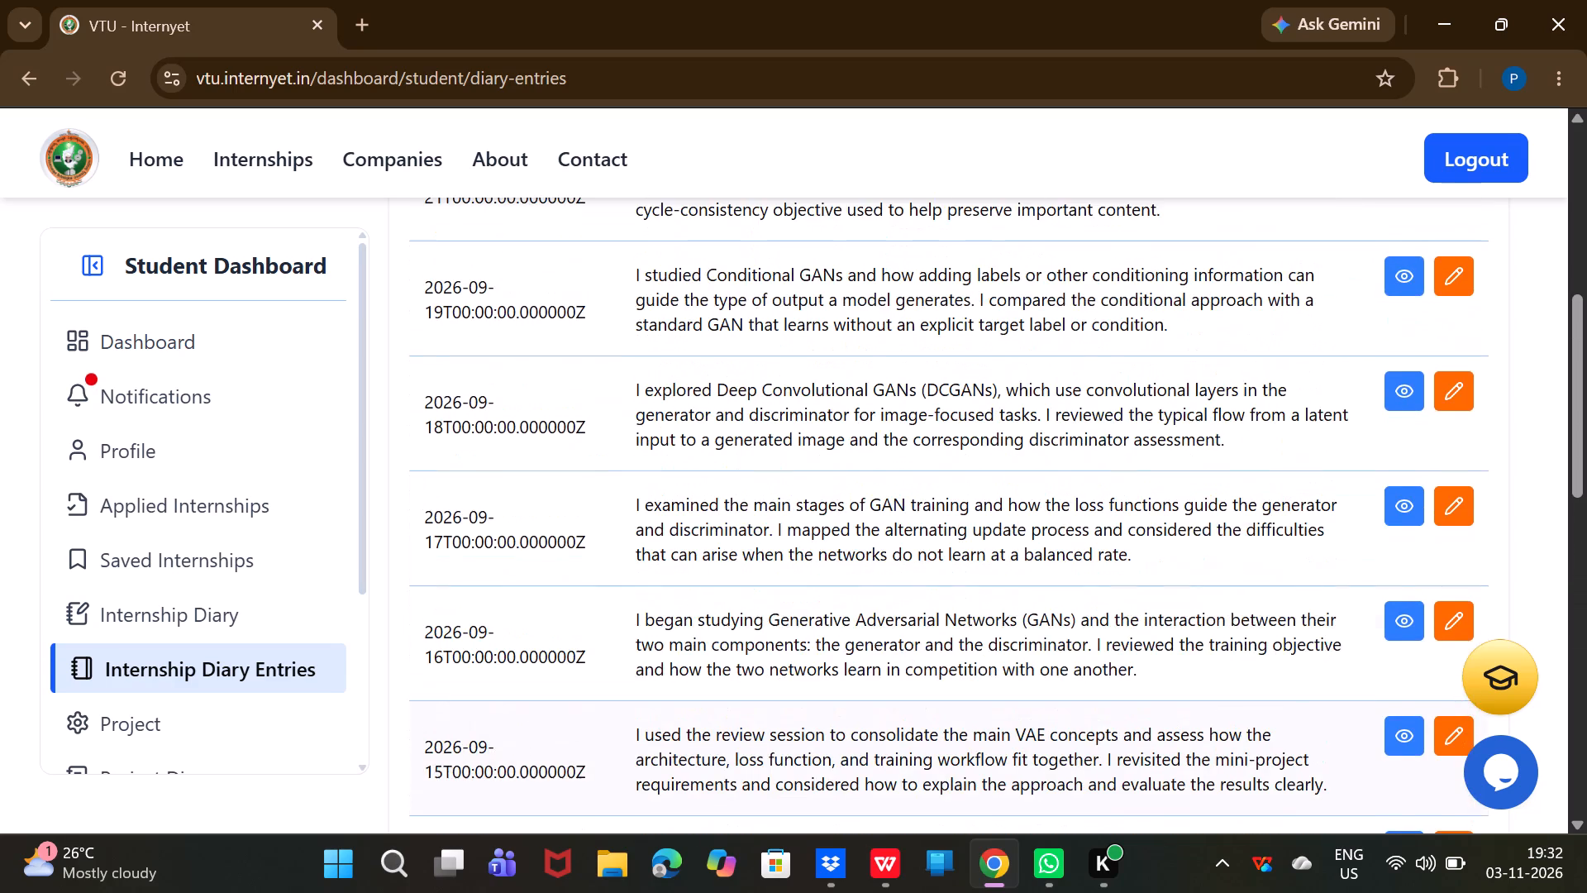
{"action": "scroll", "coordinate": [463, 497], "scroll_direction": "up", "scroll_amount": 6}
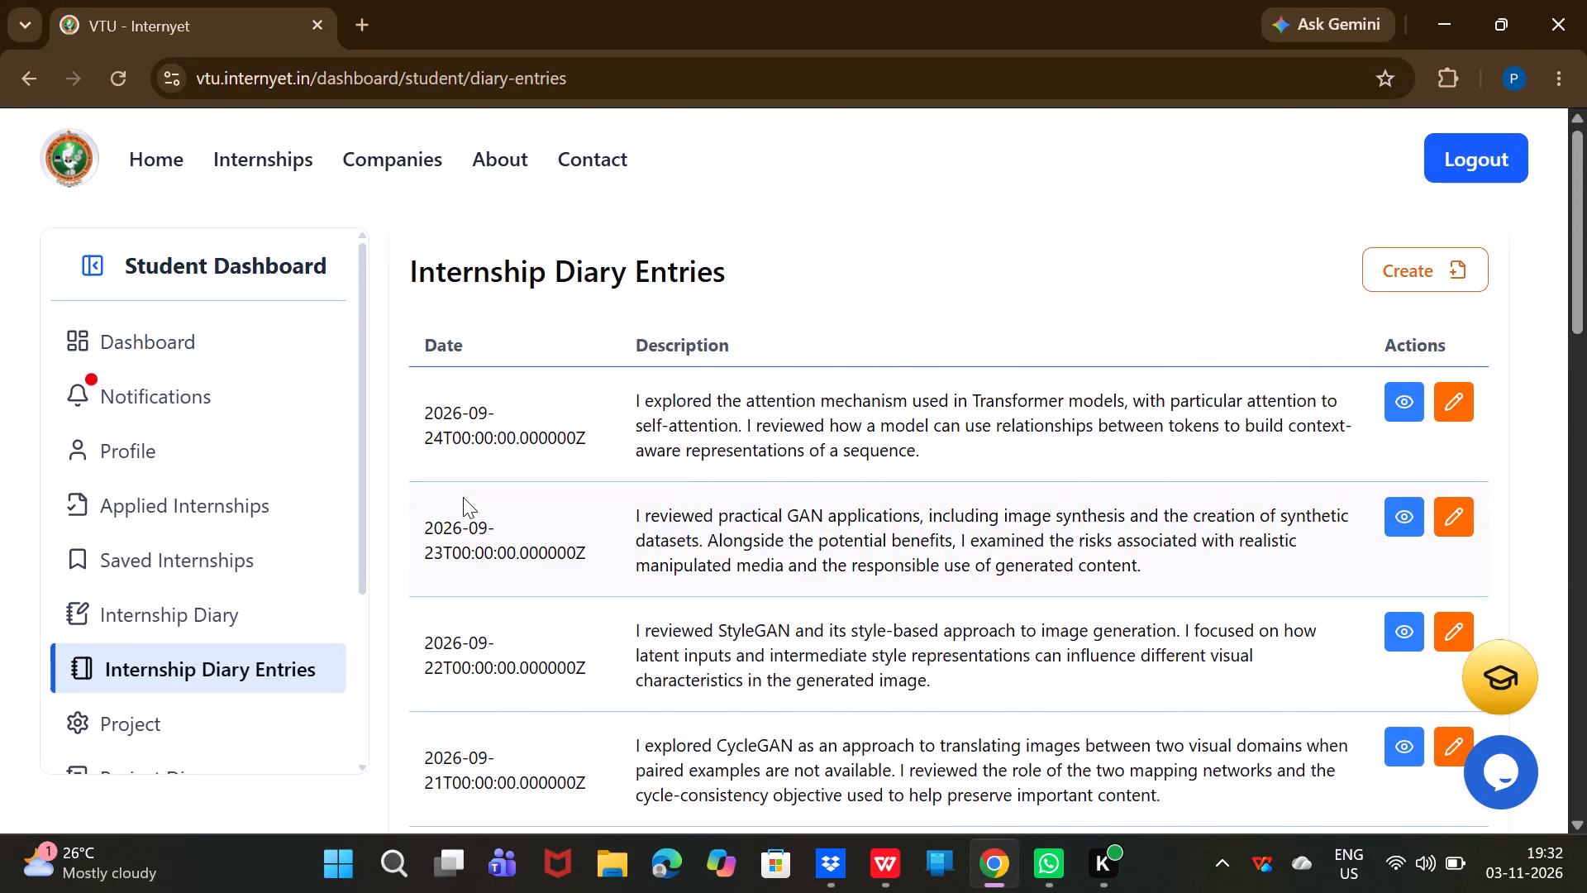
{"action": "scroll", "coordinate": [463, 497], "scroll_direction": "up", "scroll_amount": 1}
{"action": "scroll", "coordinate": [463, 497], "scroll_direction": "down", "scroll_amount": 12}
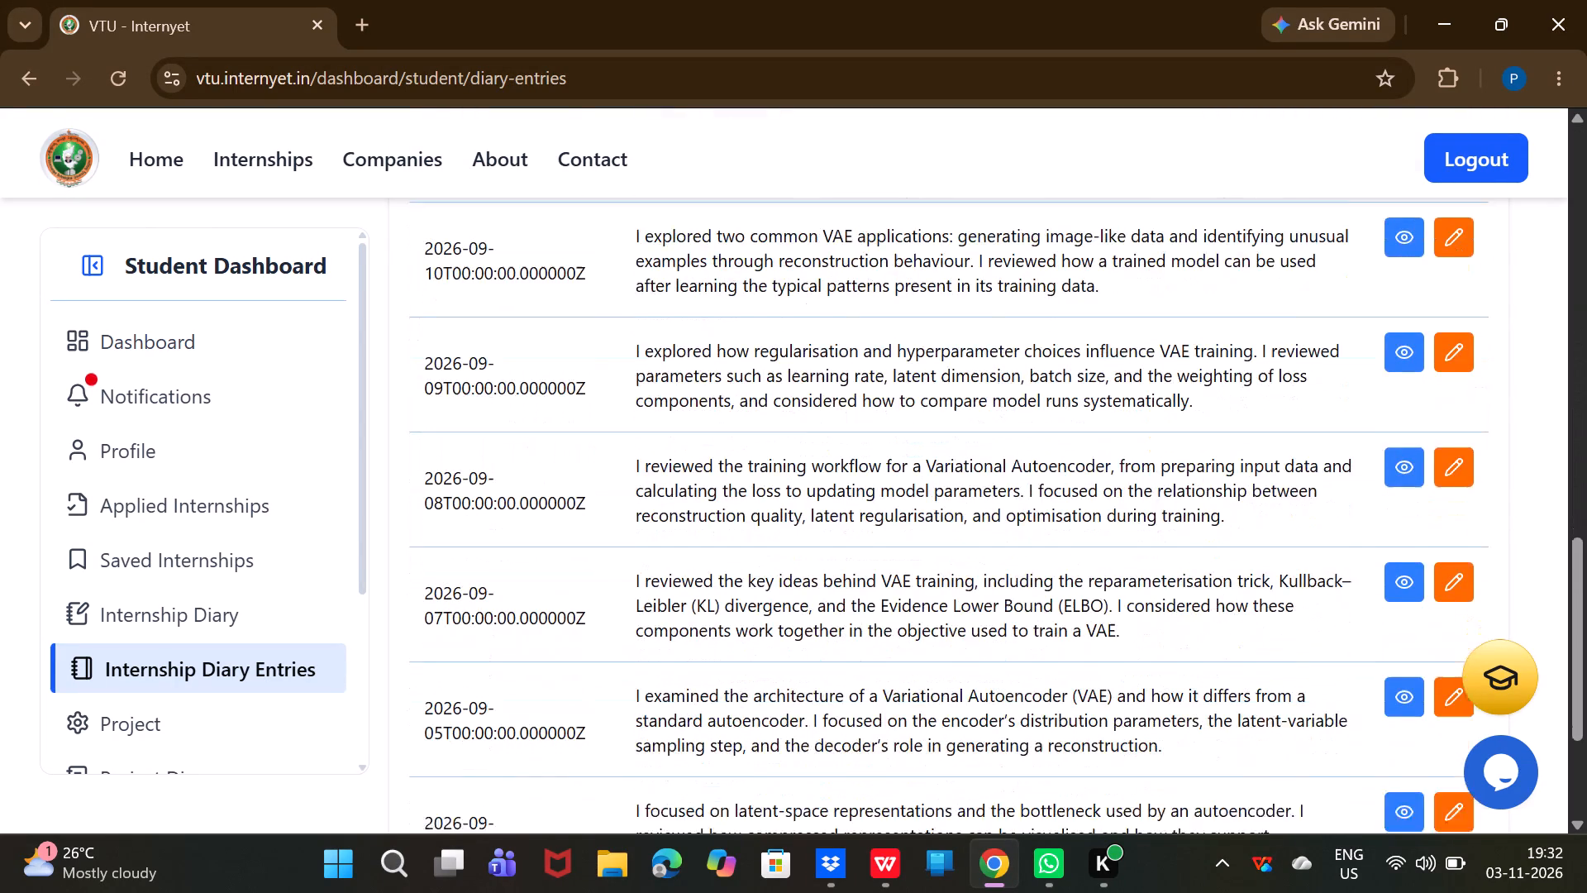
{"action": "scroll", "coordinate": [463, 497], "scroll_direction": "down", "scroll_amount": 9}
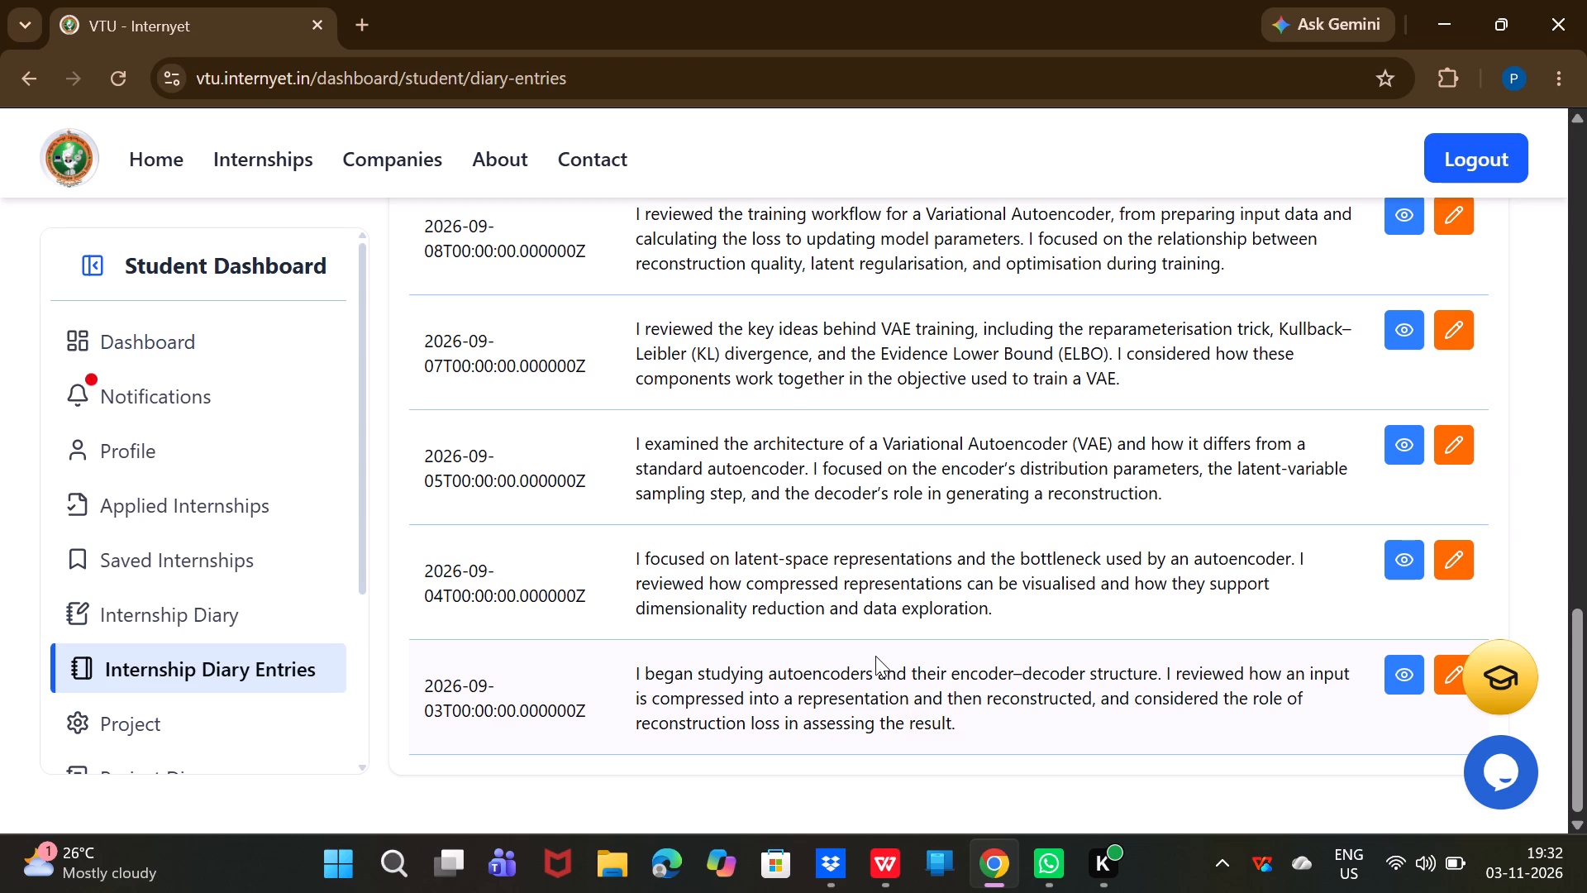
{"action": "scroll", "coordinate": [875, 656], "scroll_direction": "up", "scroll_amount": 9}
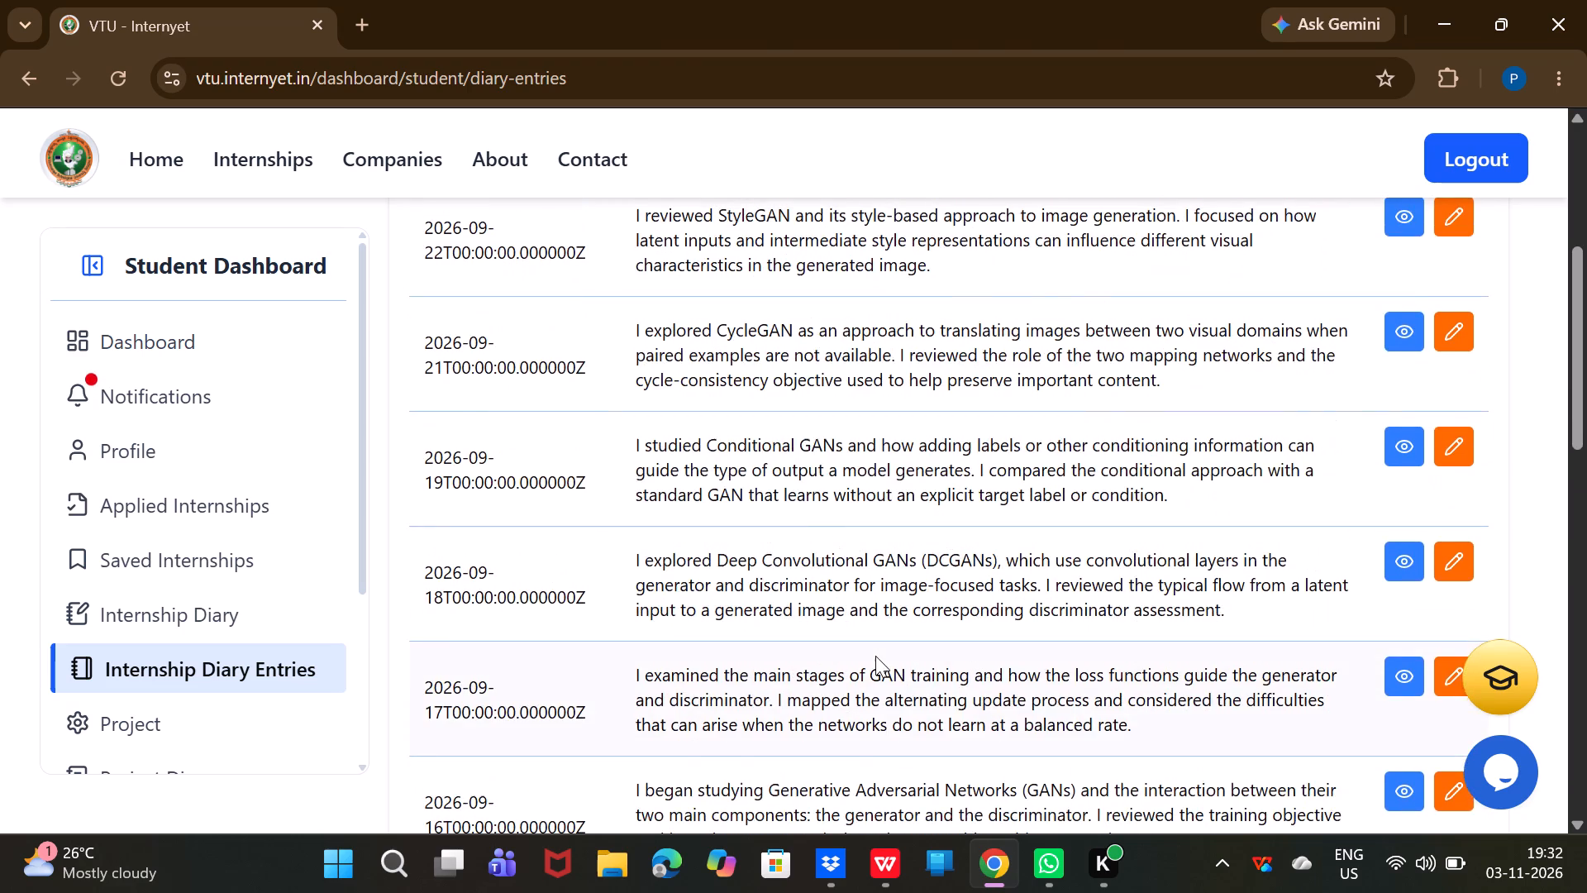
{"action": "scroll", "coordinate": [875, 656], "scroll_direction": "up", "scroll_amount": 6}
{"action": "scroll", "coordinate": [875, 656], "scroll_direction": "down", "scroll_amount": 16}
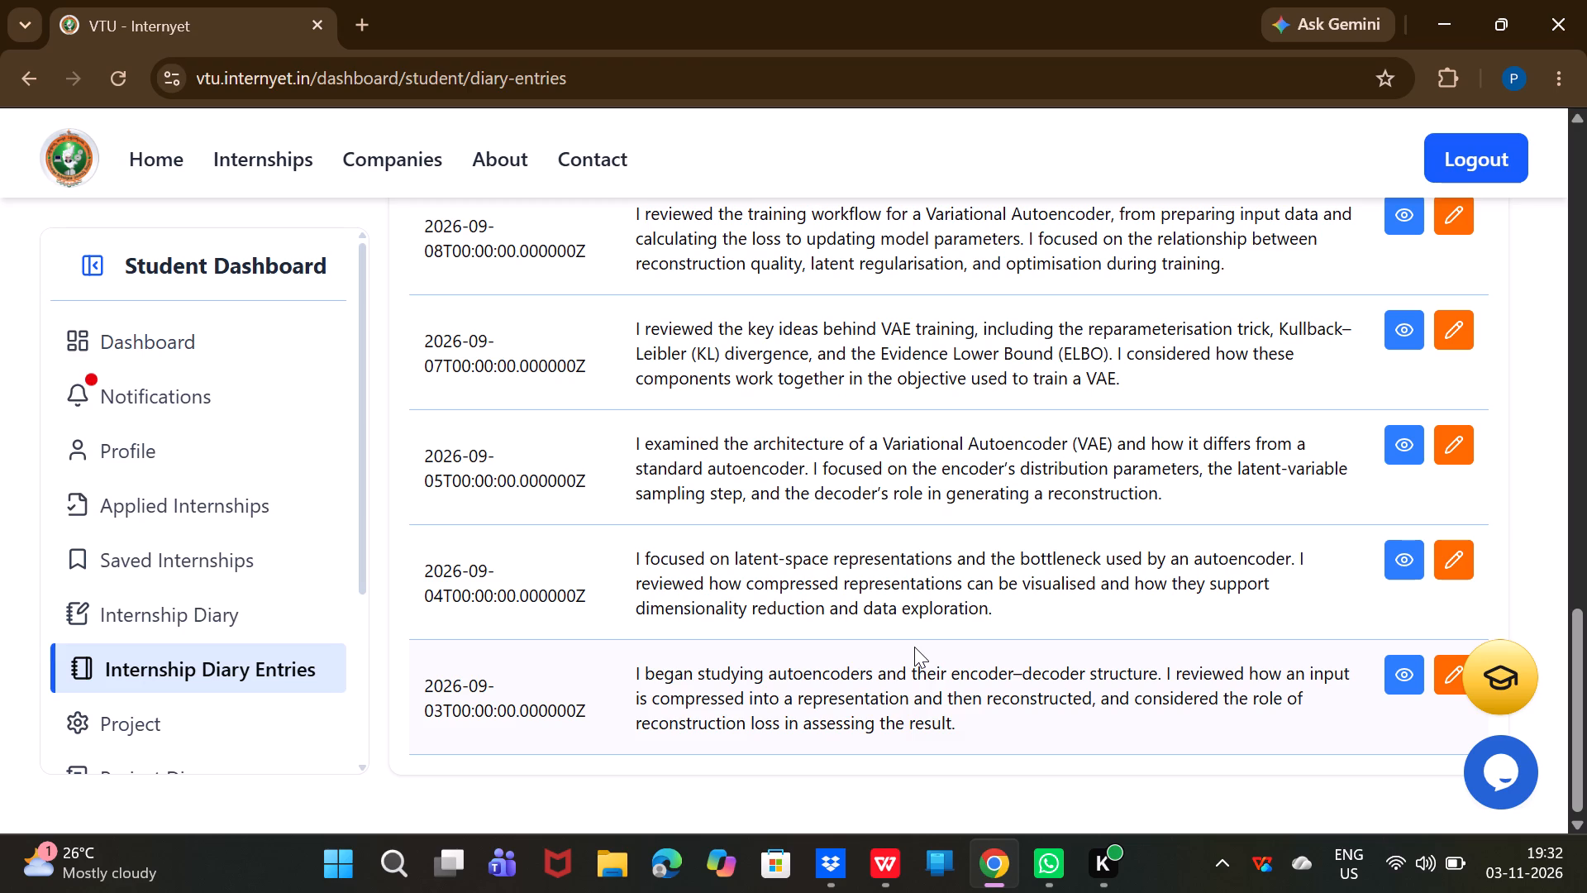
{"action": "scroll", "coordinate": [914, 647], "scroll_direction": "down", "scroll_amount": 3}
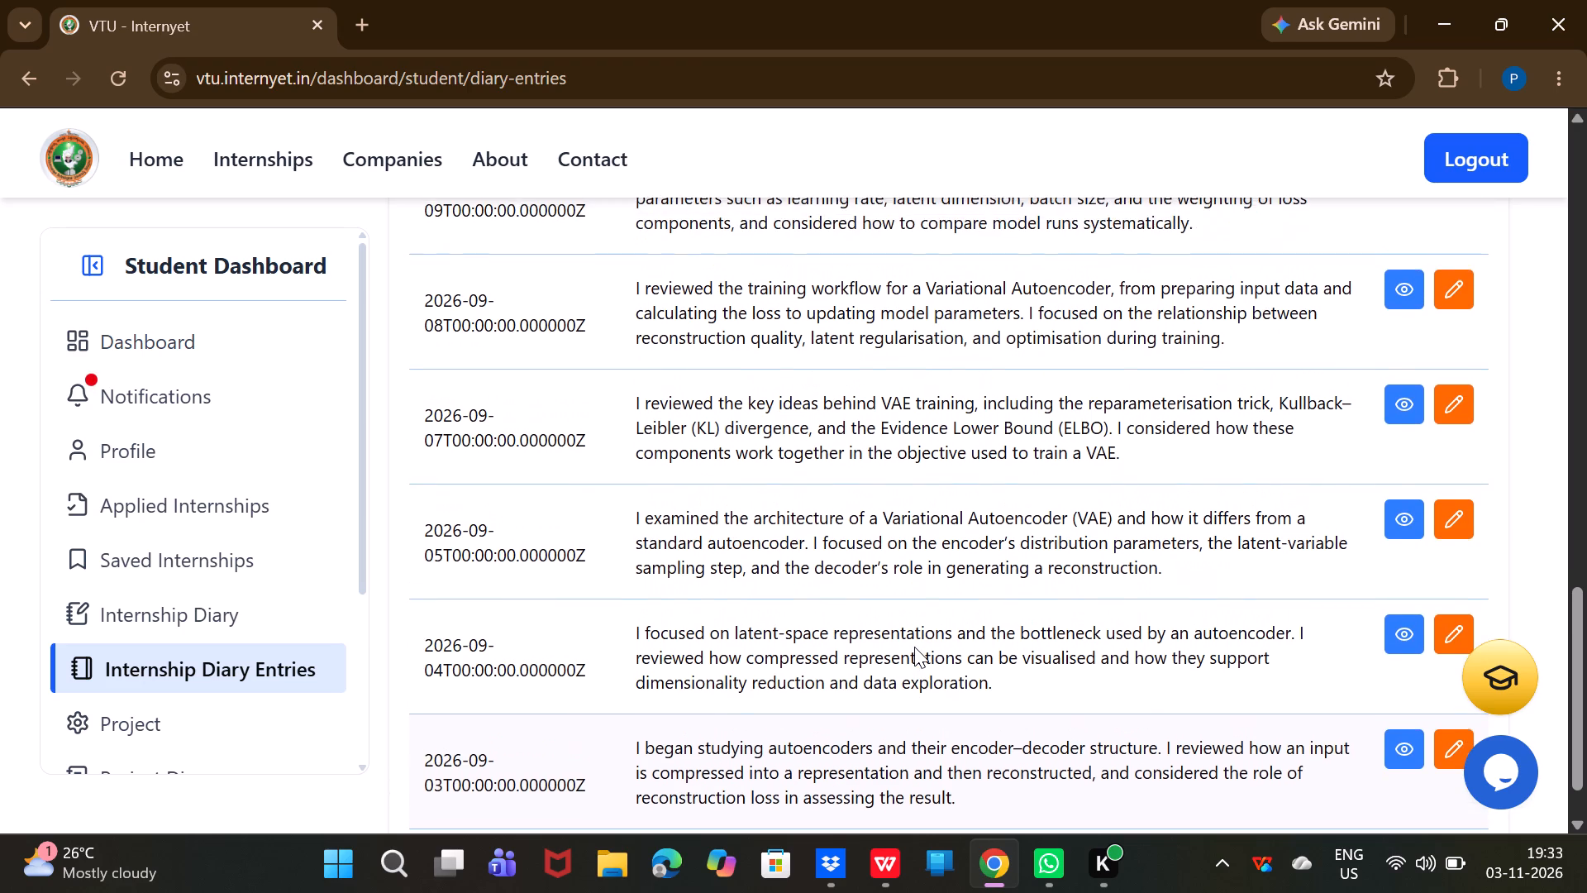
Check the oldest saved diary entries down to 3 September 2026 and return to the start of the list.
{"action": "scroll", "coordinate": [914, 647], "scroll_direction": "down", "scroll_amount": 2}
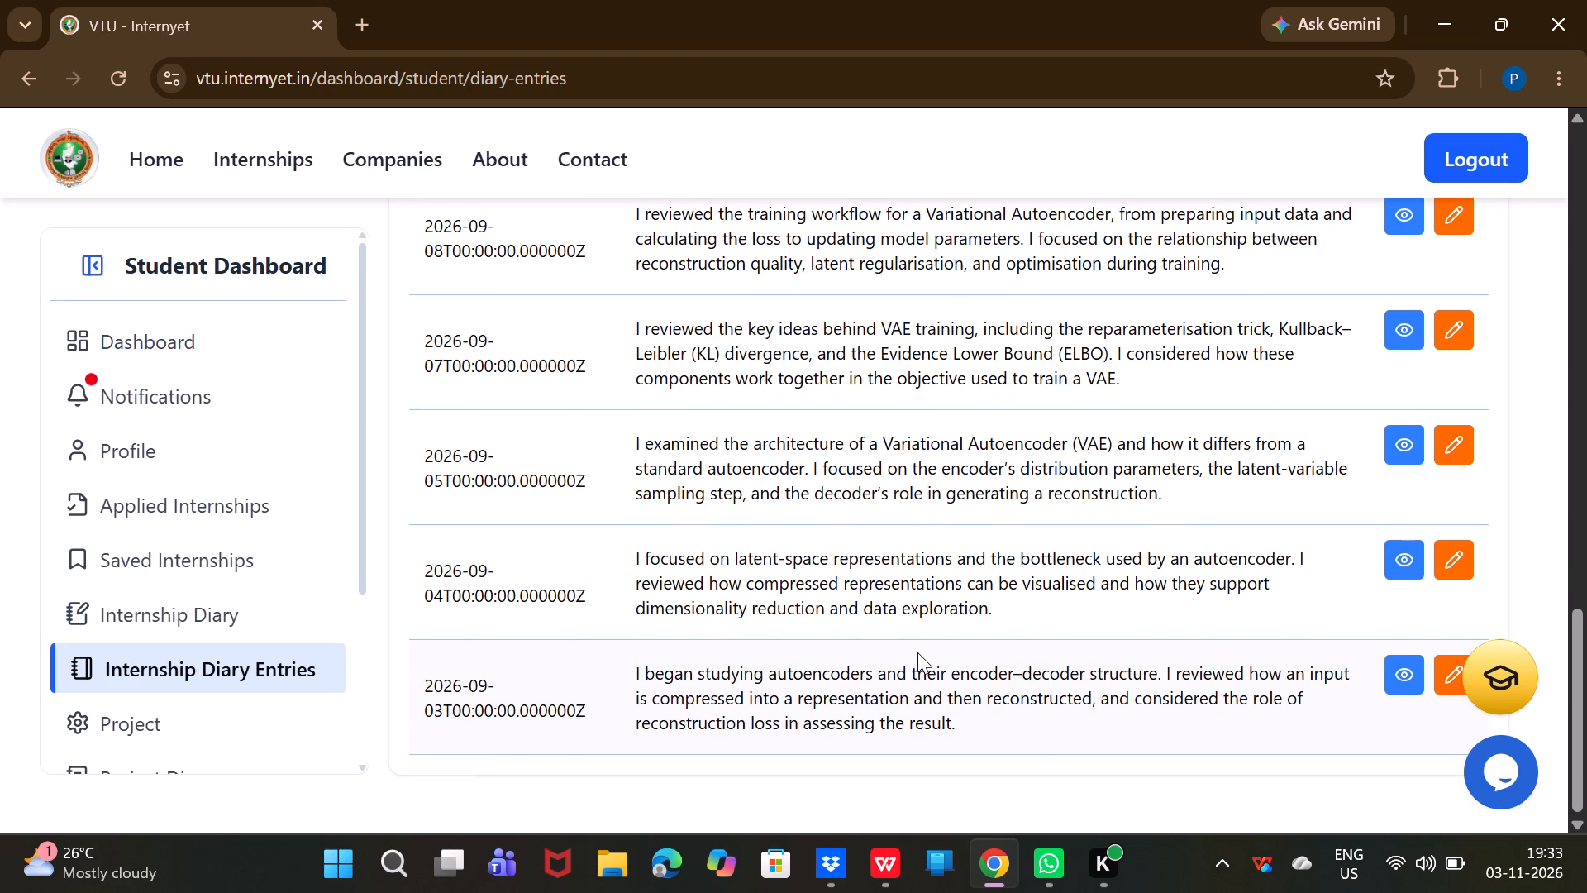
{"action": "scroll", "coordinate": [917, 652], "scroll_direction": "up", "scroll_amount": 10}
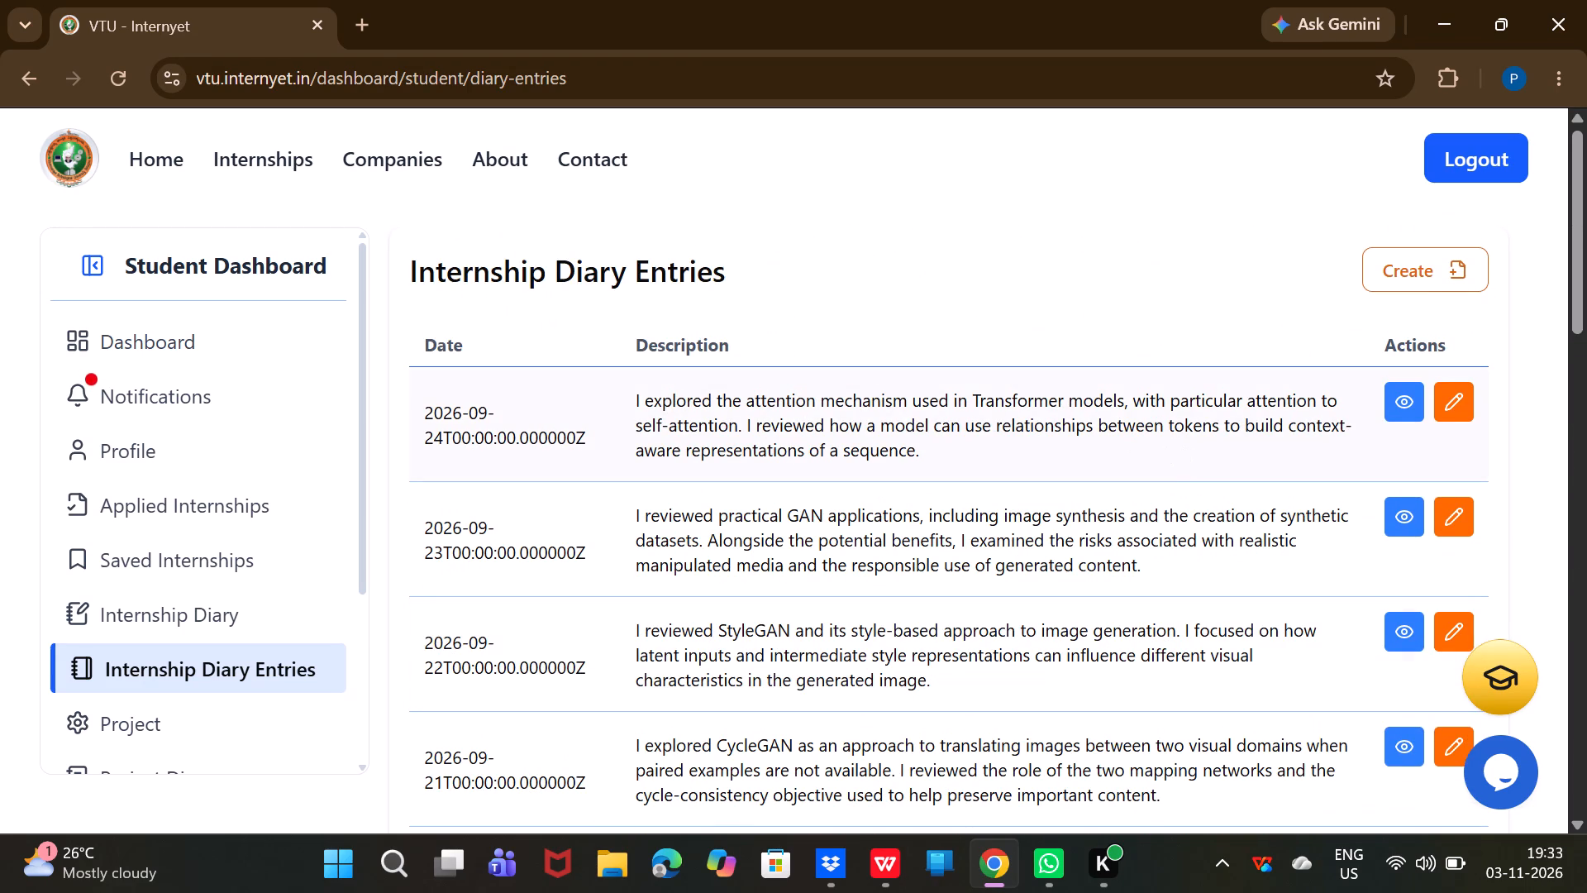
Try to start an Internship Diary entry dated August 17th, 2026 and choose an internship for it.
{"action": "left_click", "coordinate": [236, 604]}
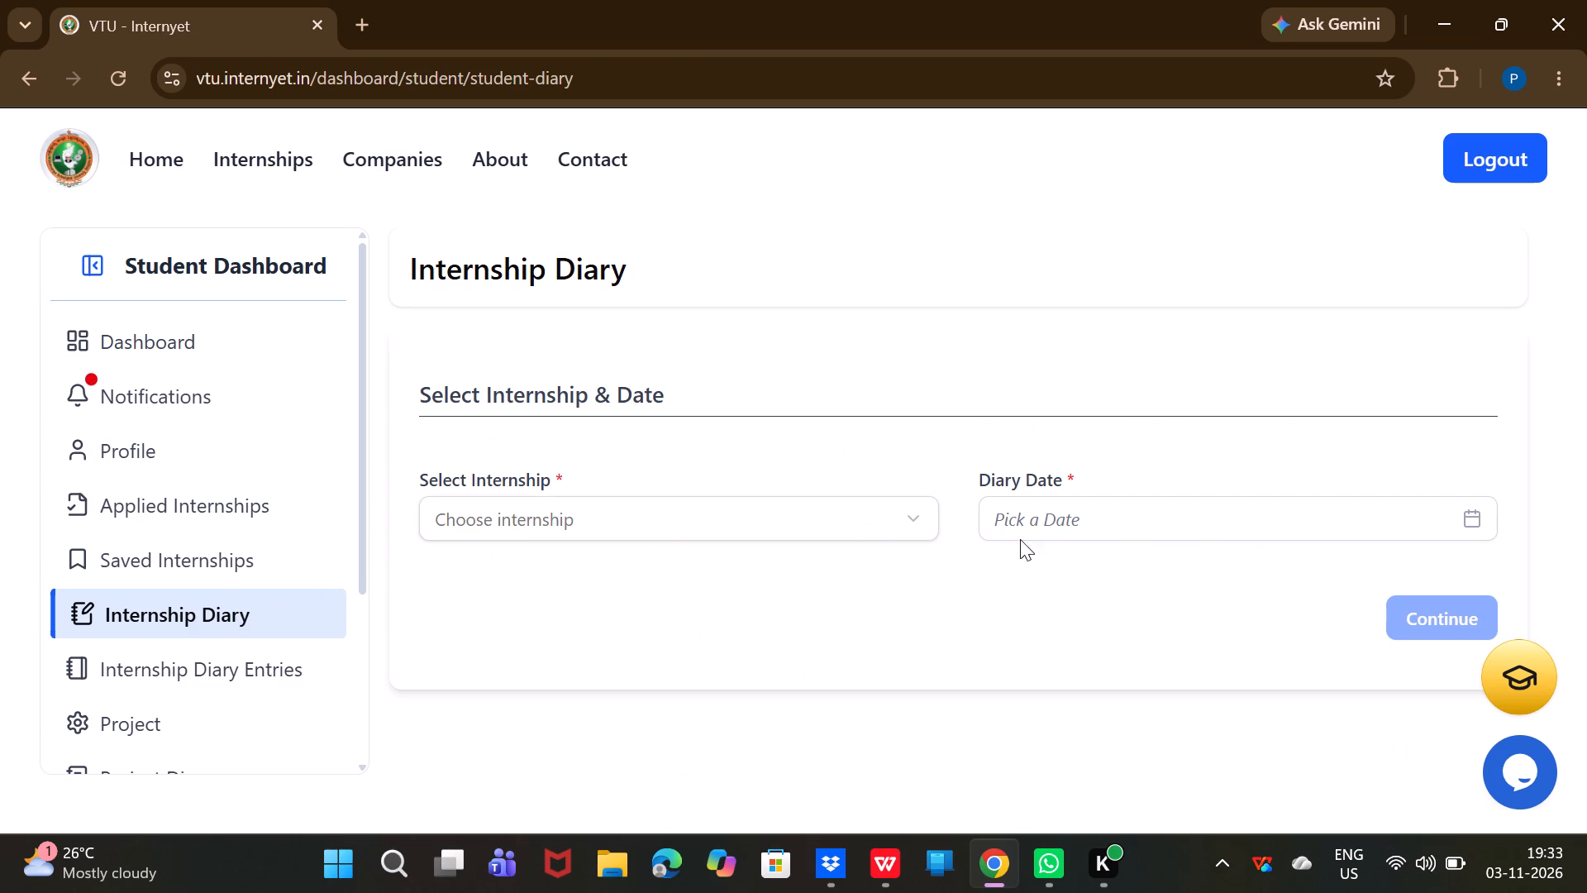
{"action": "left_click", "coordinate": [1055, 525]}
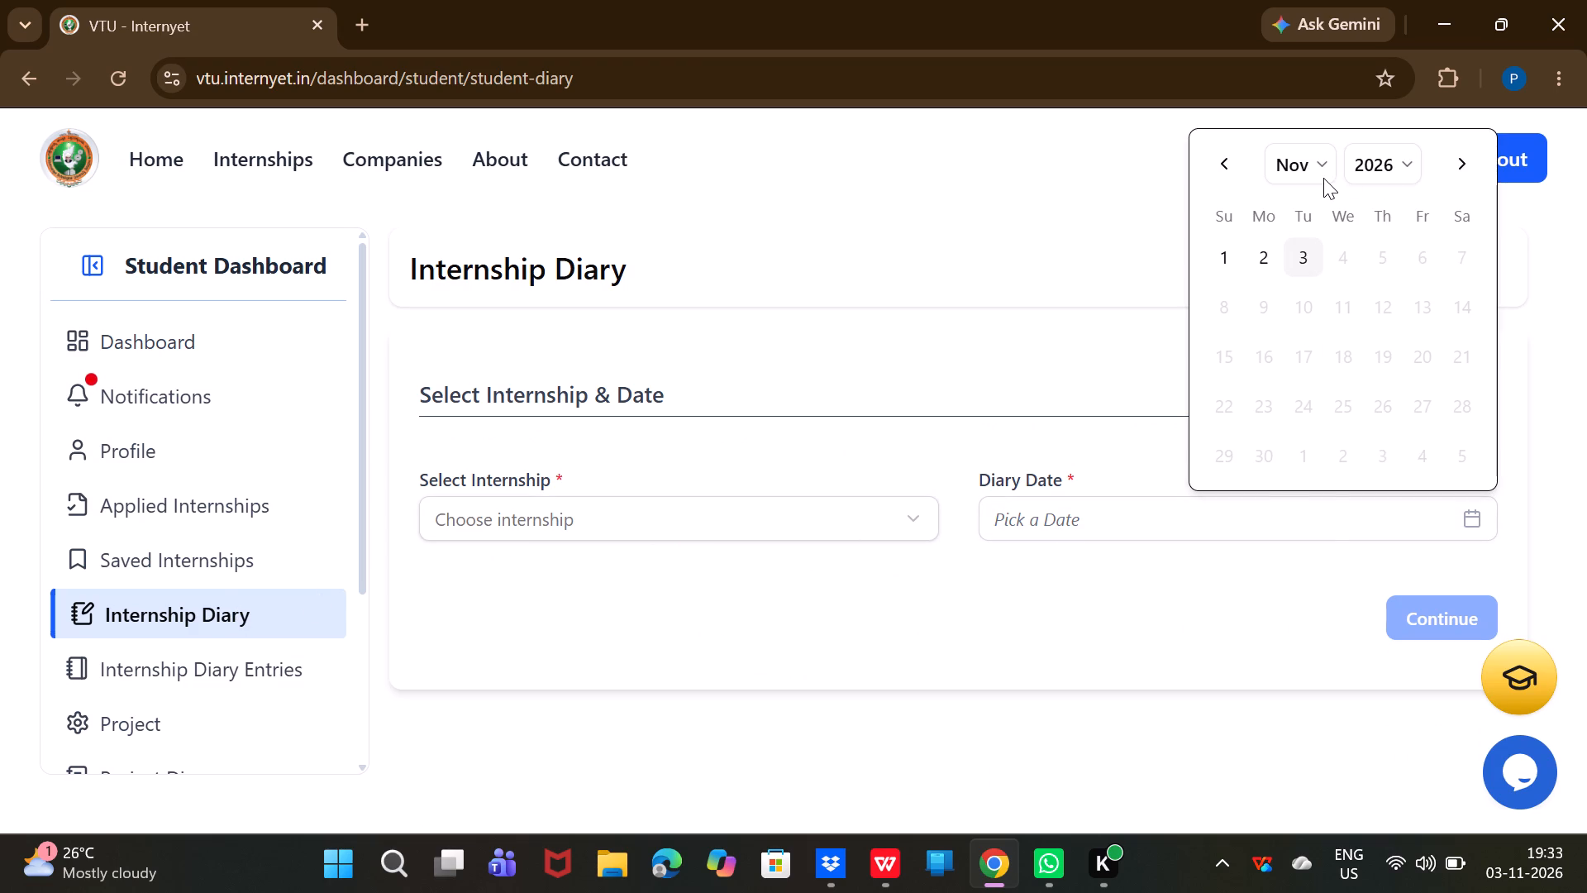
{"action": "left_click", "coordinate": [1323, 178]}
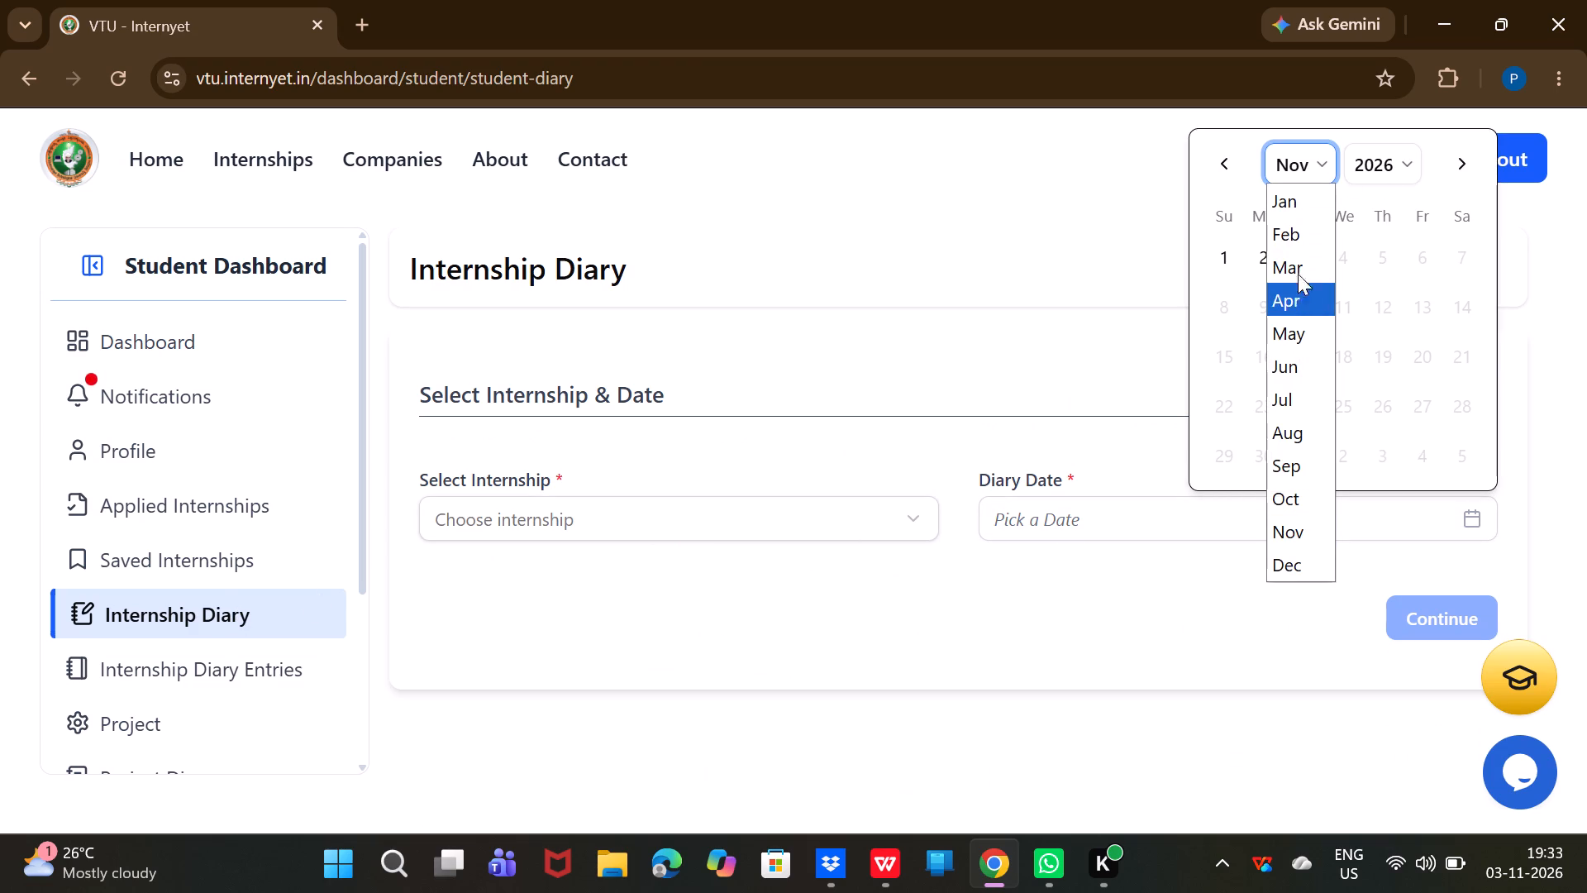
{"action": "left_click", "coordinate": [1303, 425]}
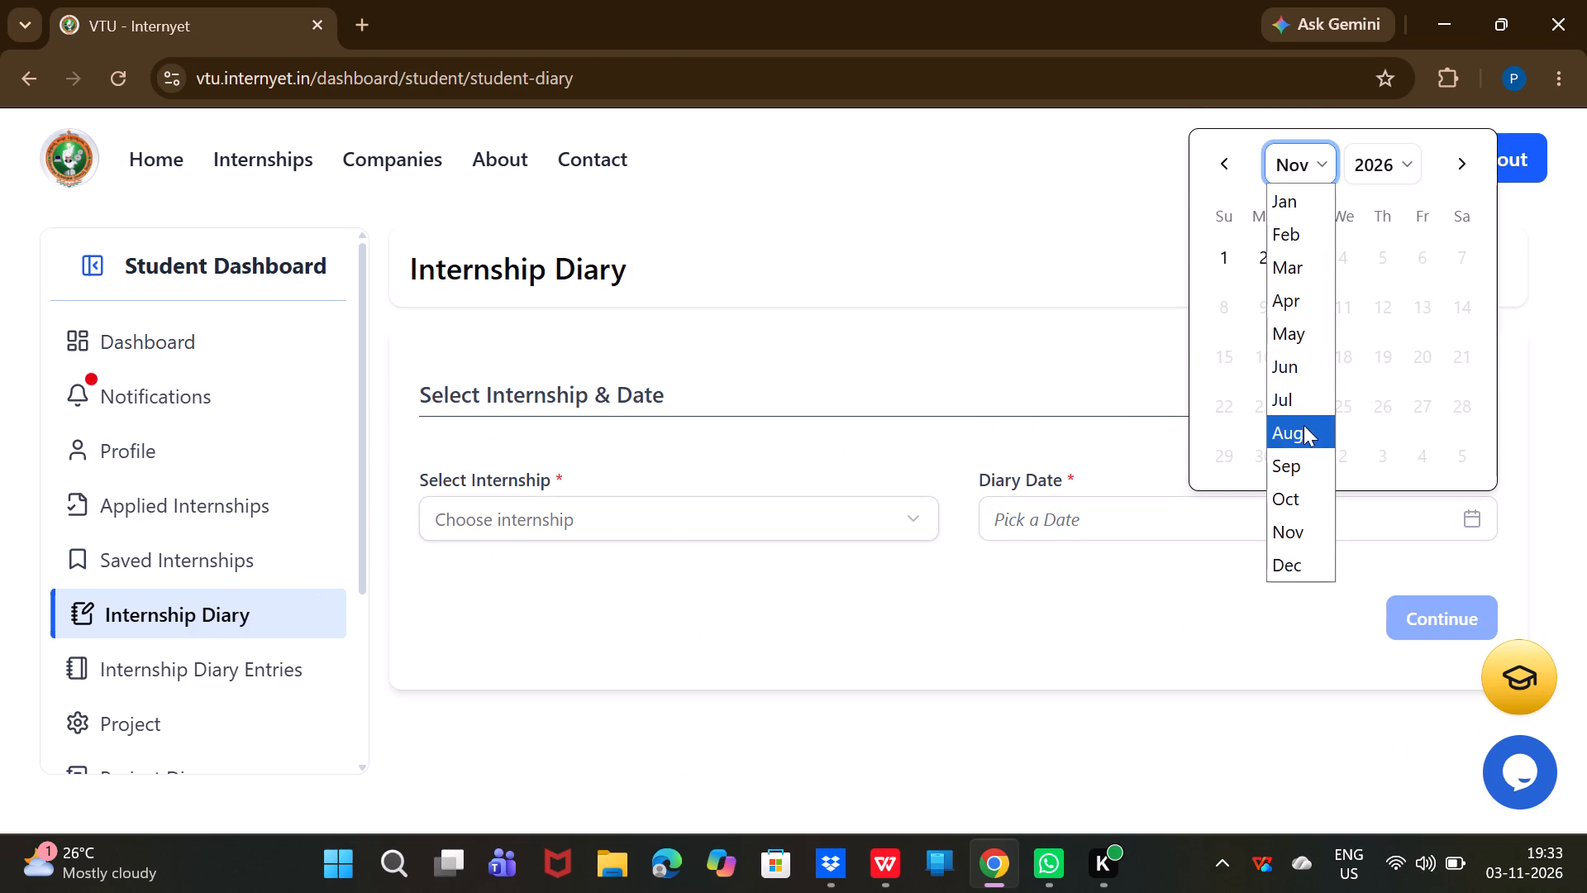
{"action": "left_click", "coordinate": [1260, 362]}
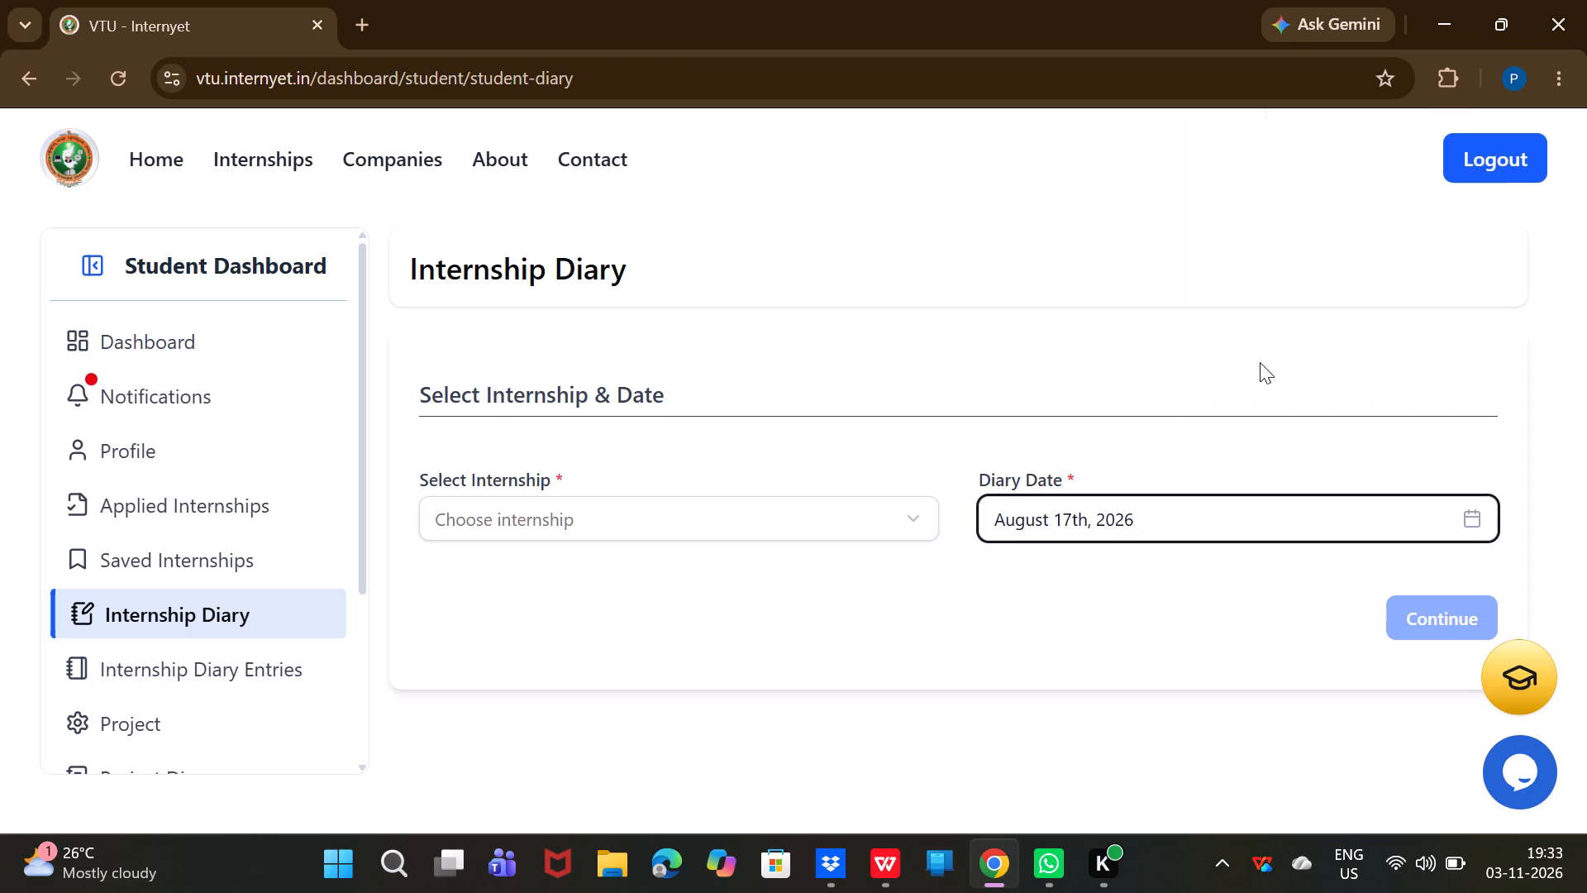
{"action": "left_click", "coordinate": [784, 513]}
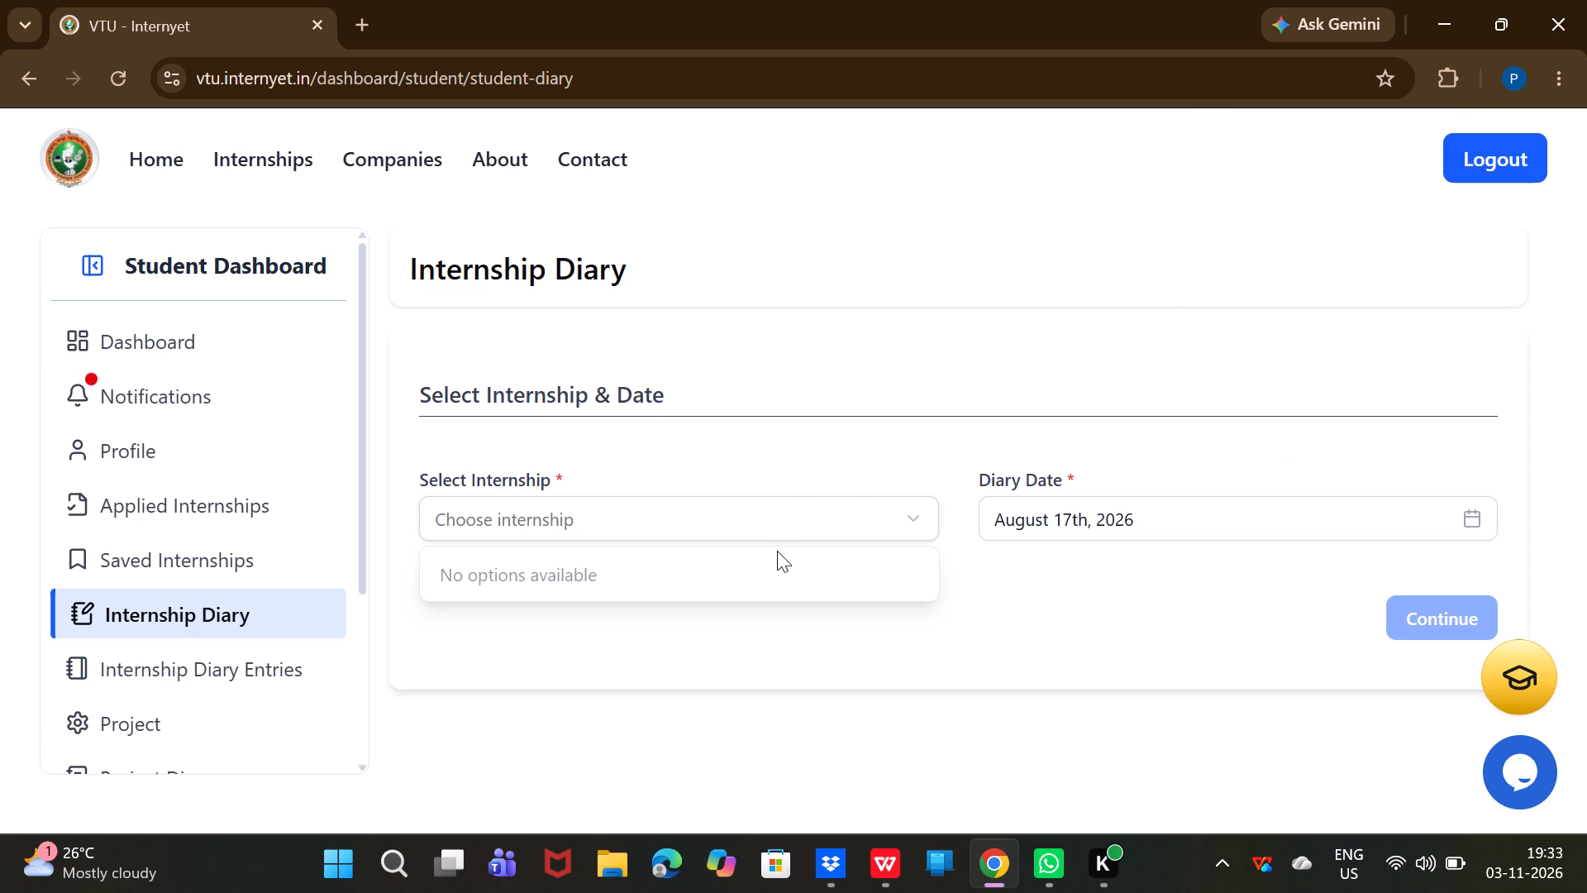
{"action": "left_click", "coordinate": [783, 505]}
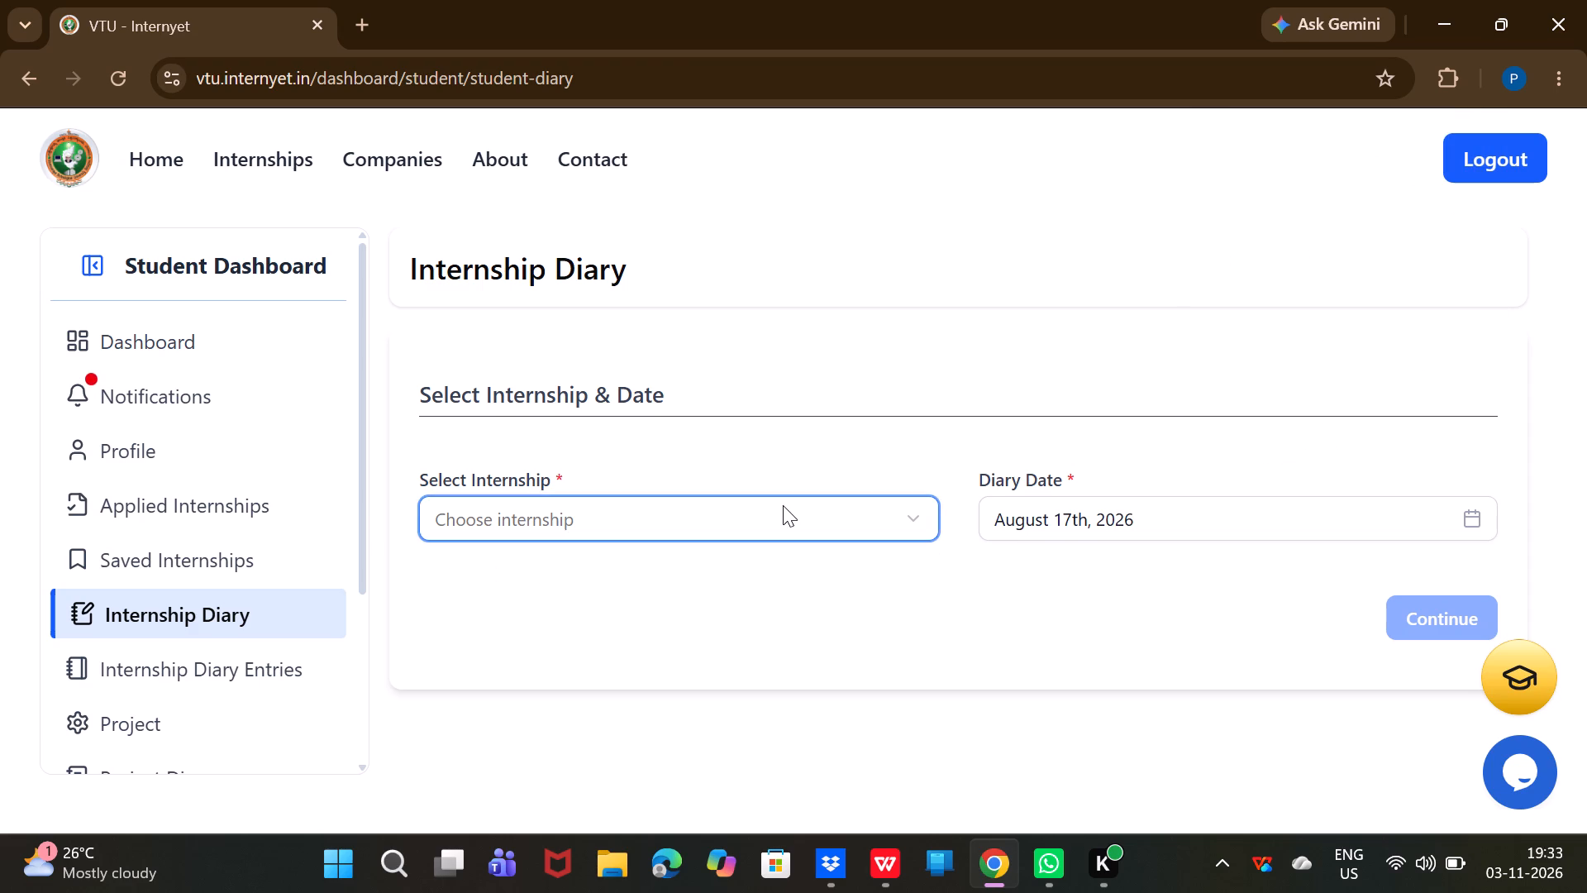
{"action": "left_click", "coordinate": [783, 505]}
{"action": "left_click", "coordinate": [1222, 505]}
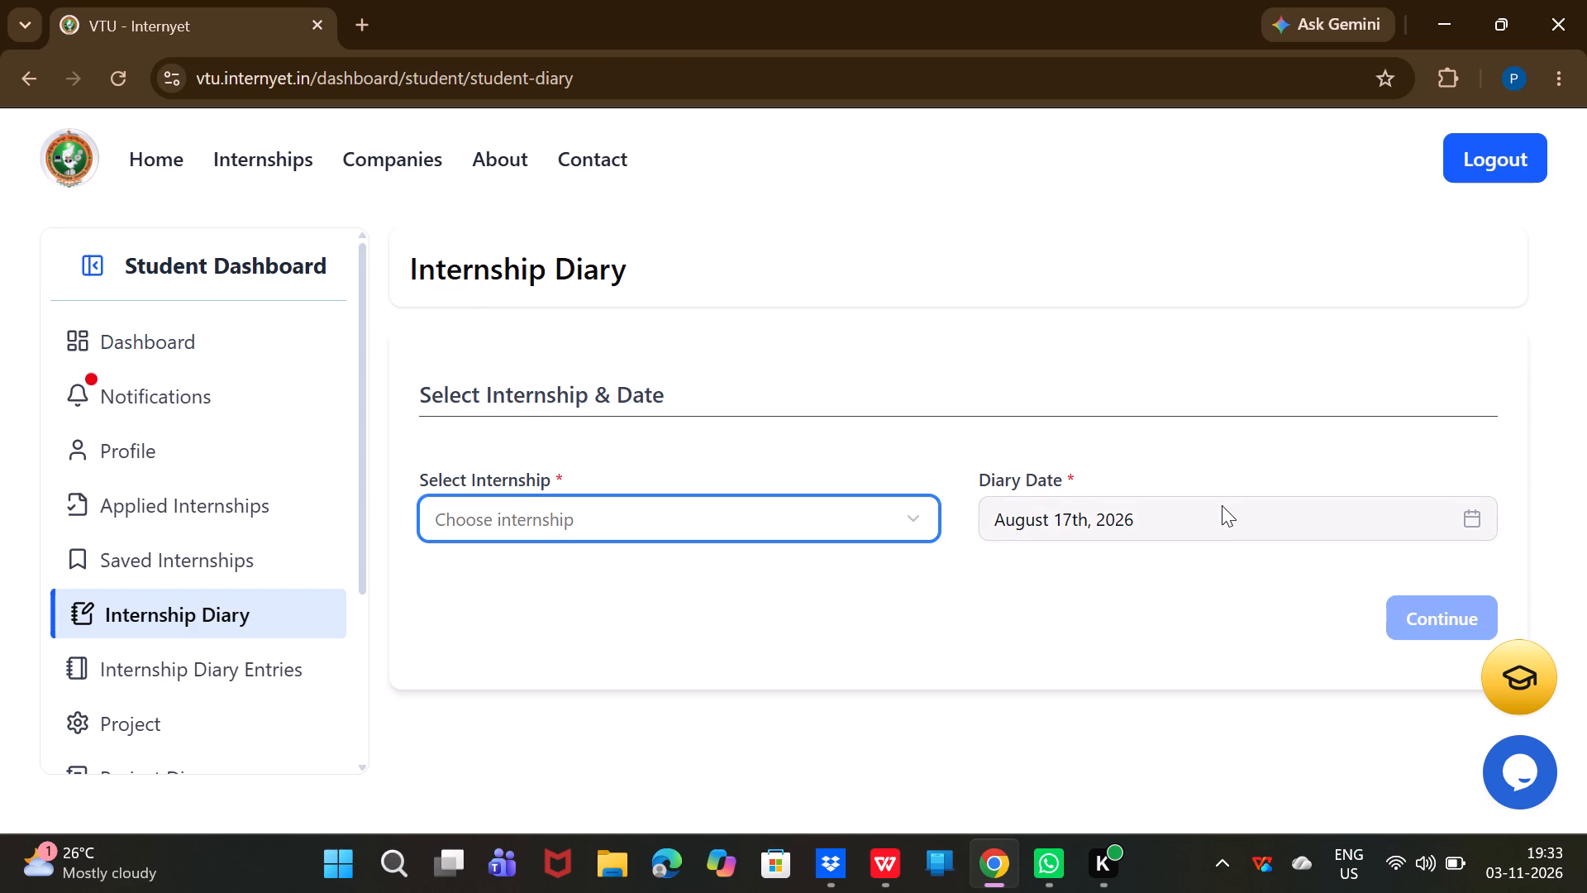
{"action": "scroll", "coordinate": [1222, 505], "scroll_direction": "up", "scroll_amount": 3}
Reopen the saved Internship Diary Entries list.
{"action": "left_click", "coordinate": [267, 650]}
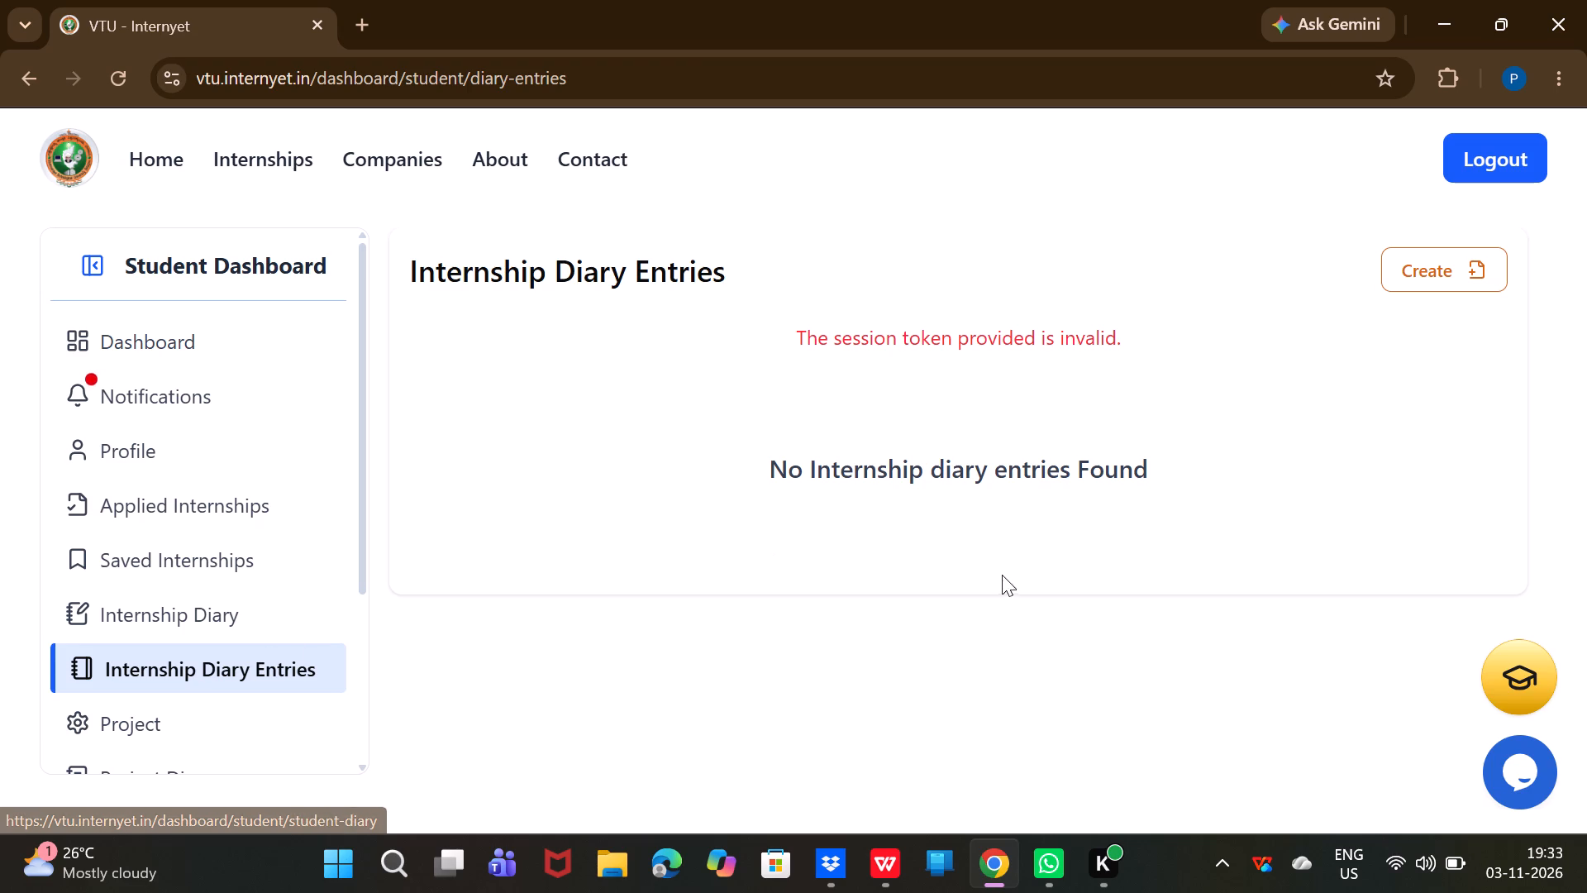
{"action": "scroll", "coordinate": [1118, 373], "scroll_direction": "up", "scroll_amount": 6}
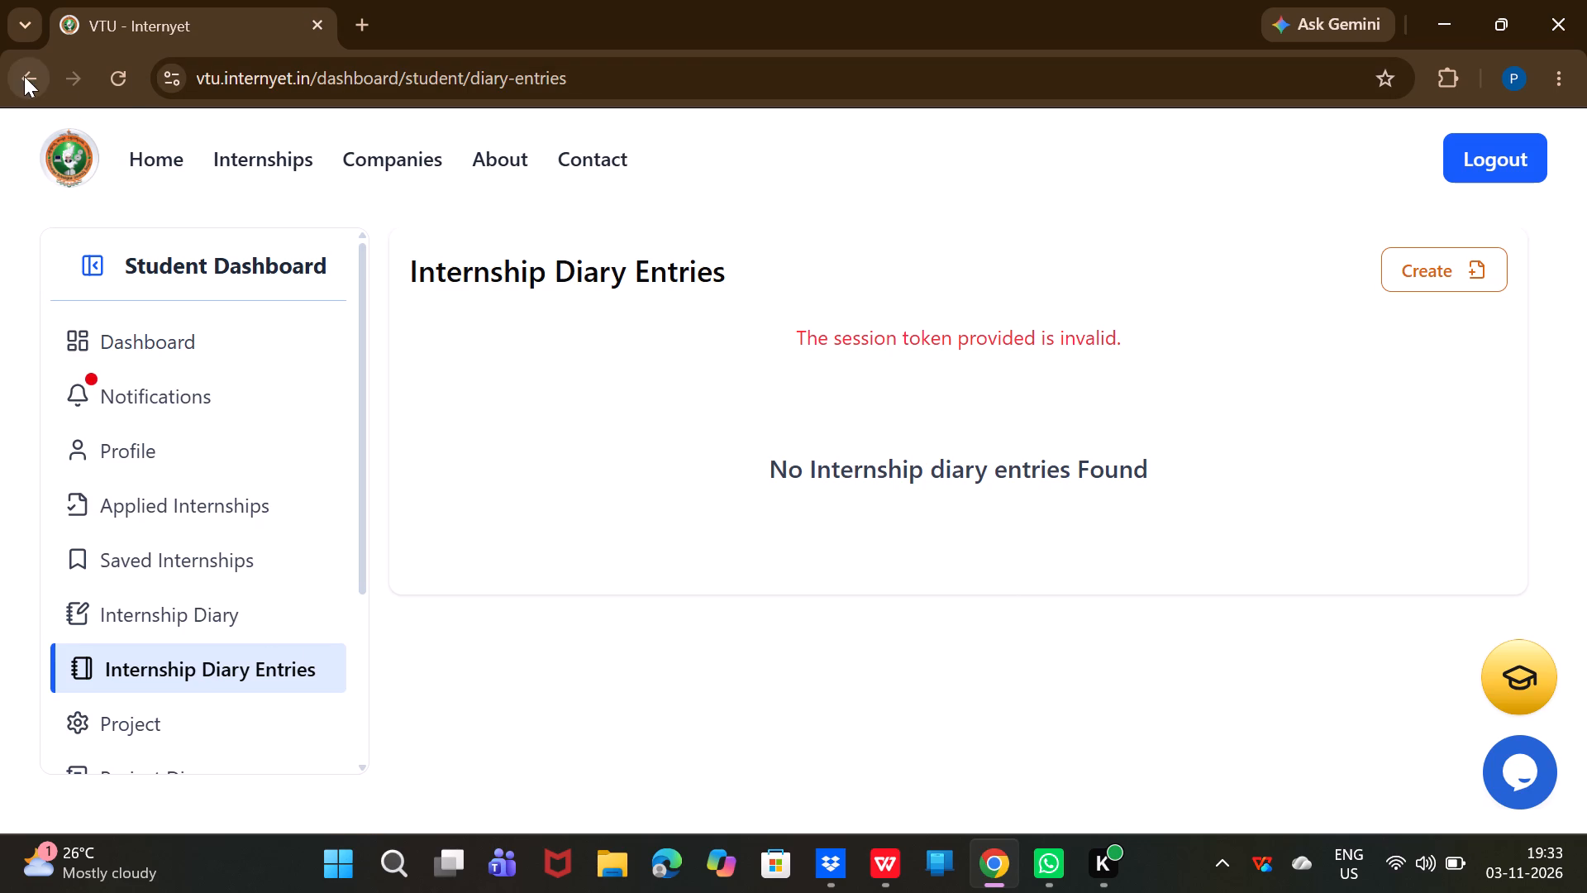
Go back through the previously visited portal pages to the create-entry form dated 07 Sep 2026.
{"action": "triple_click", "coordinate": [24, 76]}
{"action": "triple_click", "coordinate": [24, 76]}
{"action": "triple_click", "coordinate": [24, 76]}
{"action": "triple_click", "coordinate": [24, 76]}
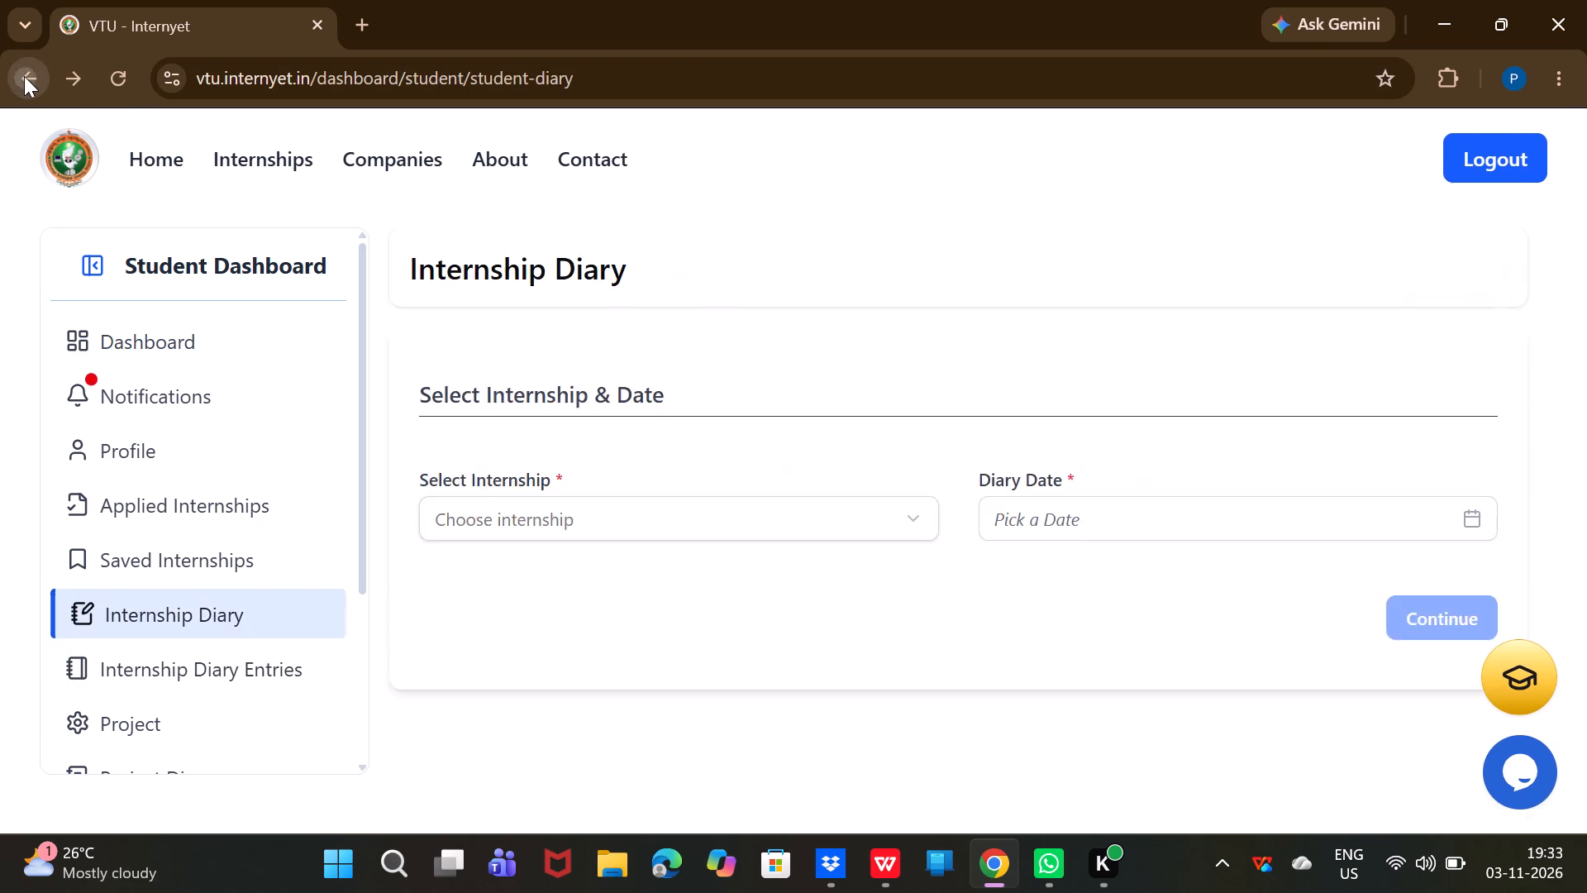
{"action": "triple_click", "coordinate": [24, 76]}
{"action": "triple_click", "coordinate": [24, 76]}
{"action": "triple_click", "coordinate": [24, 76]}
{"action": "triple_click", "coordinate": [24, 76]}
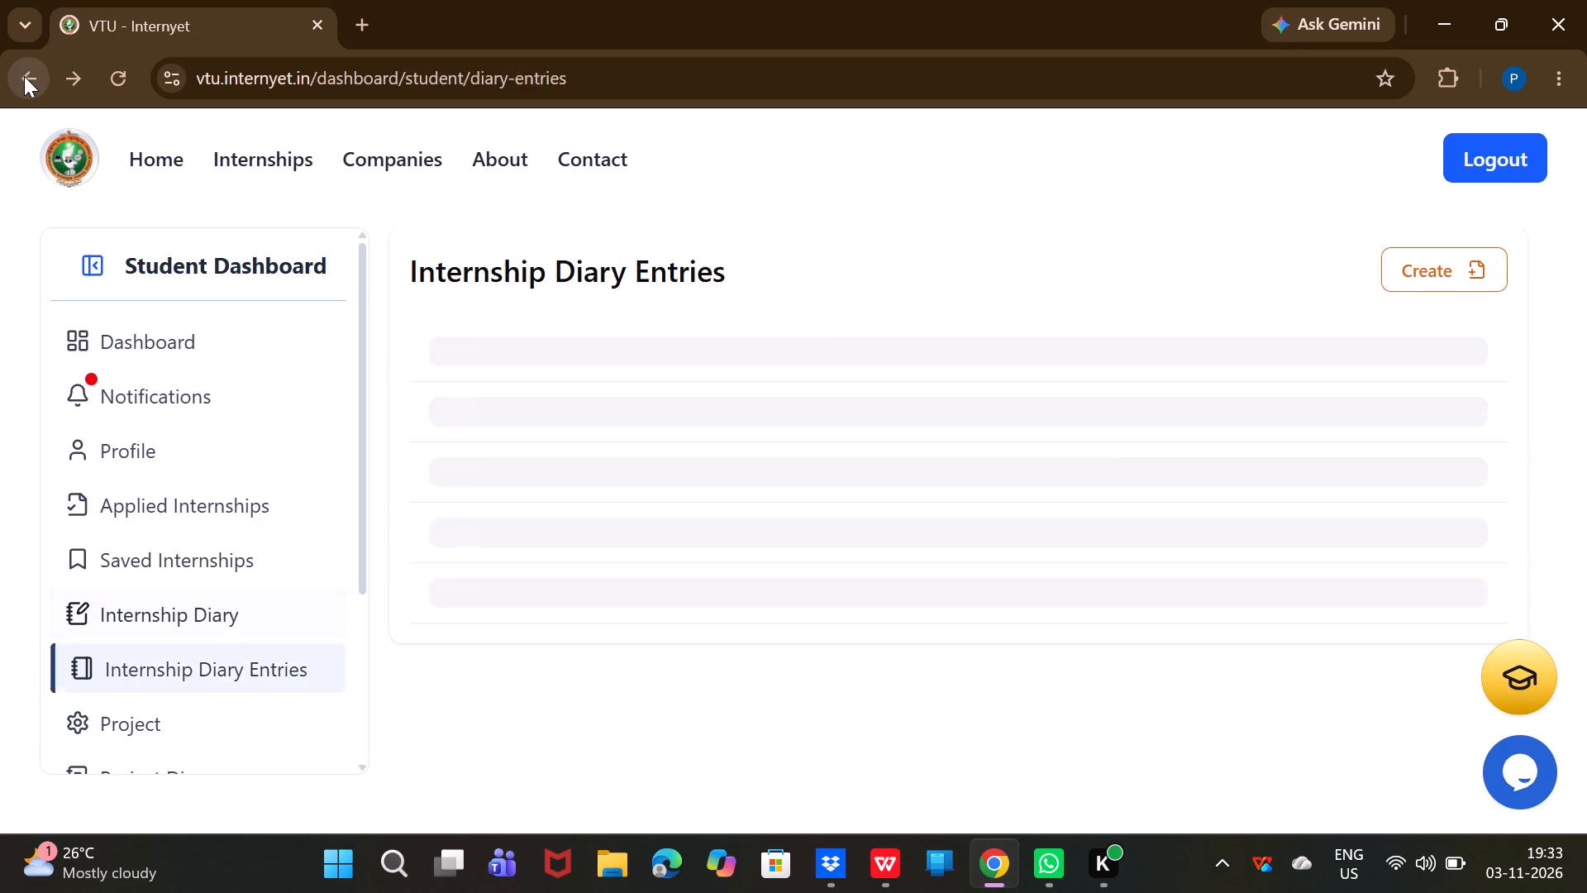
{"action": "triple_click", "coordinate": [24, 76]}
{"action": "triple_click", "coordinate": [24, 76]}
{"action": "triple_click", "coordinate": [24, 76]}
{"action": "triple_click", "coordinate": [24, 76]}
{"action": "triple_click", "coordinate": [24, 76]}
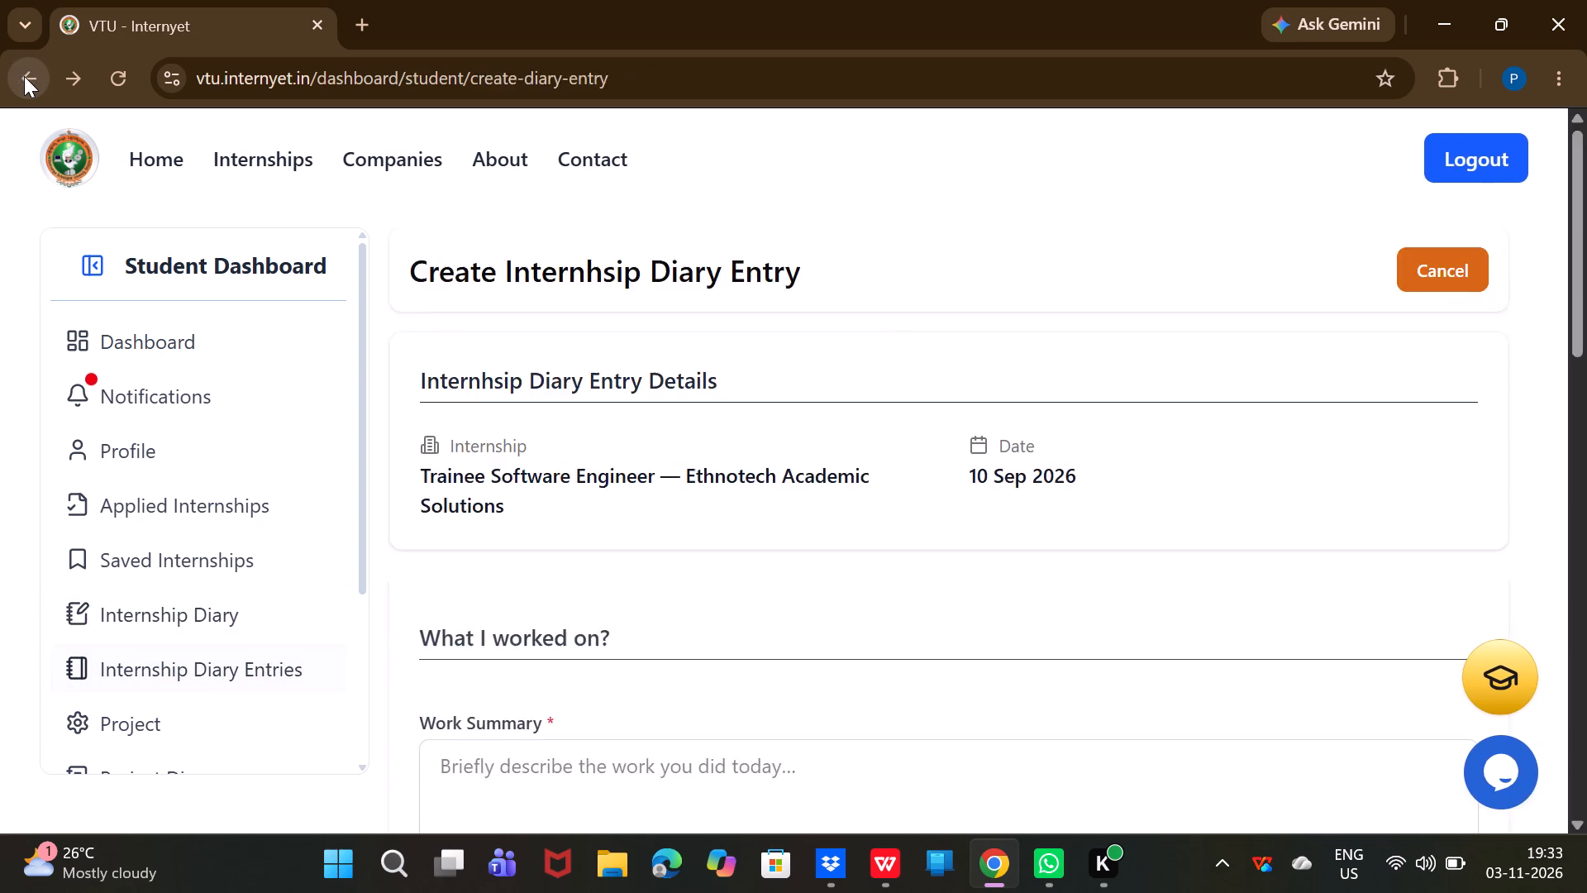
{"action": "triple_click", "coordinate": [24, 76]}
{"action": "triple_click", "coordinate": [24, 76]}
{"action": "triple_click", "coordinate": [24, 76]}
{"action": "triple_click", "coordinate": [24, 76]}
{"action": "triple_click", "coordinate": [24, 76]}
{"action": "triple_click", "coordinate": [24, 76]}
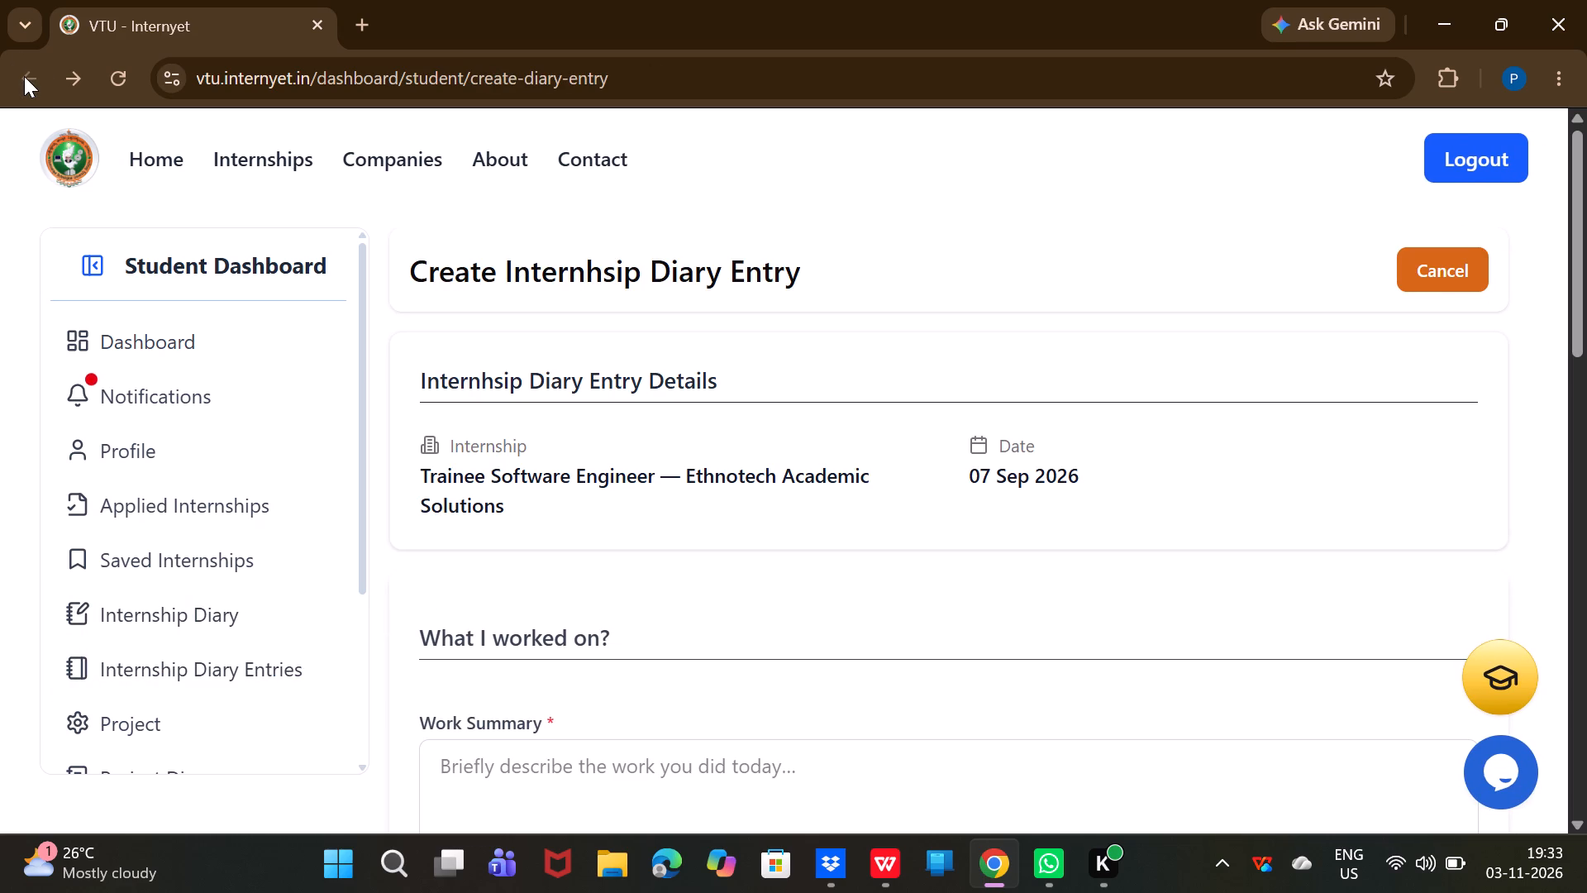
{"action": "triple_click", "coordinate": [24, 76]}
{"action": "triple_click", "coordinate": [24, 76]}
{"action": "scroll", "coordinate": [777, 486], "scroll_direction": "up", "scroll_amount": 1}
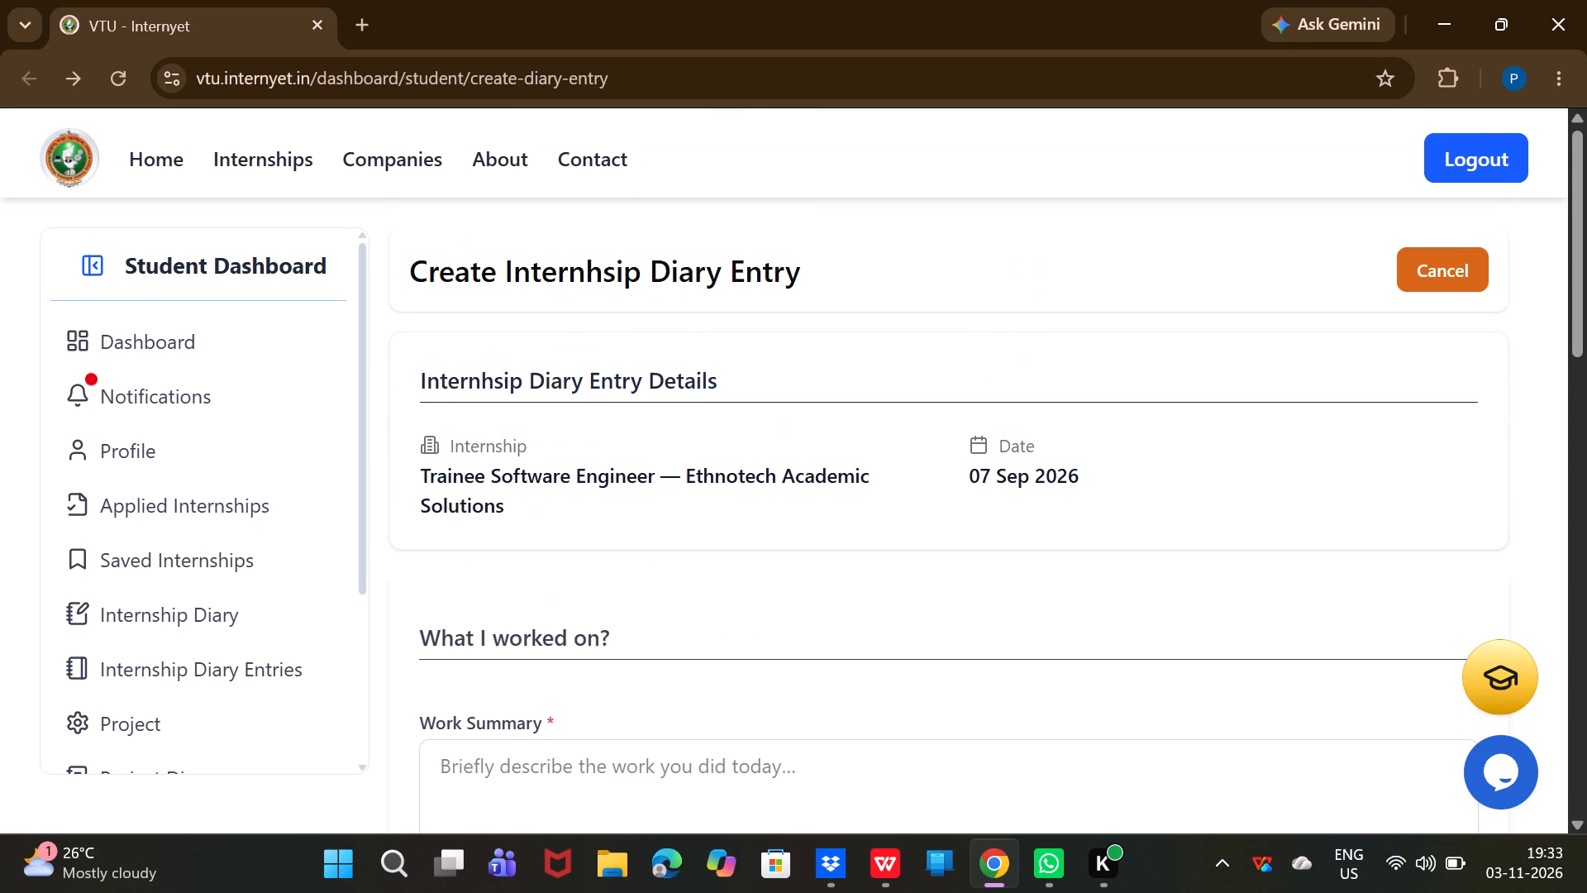
Open the student Dashboard.
{"action": "left_click", "coordinate": [196, 360]}
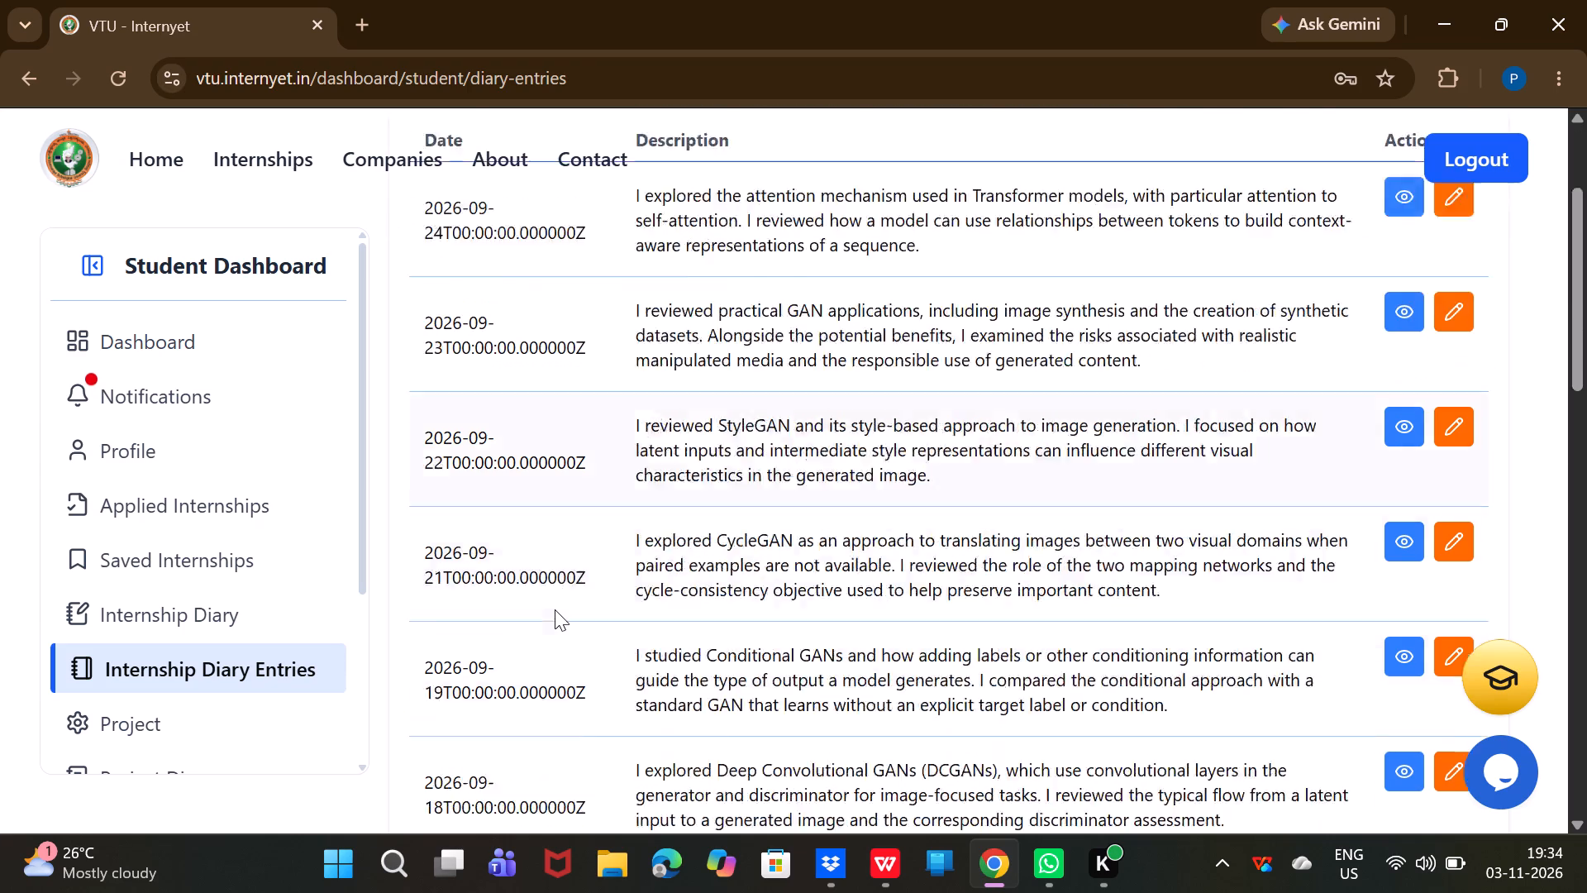
Review the dates and descriptions in the saved Internship Diary Entries list from 24 September back to 3 September 2026.
{"action": "scroll", "coordinate": [555, 609], "scroll_direction": "down", "scroll_amount": 14}
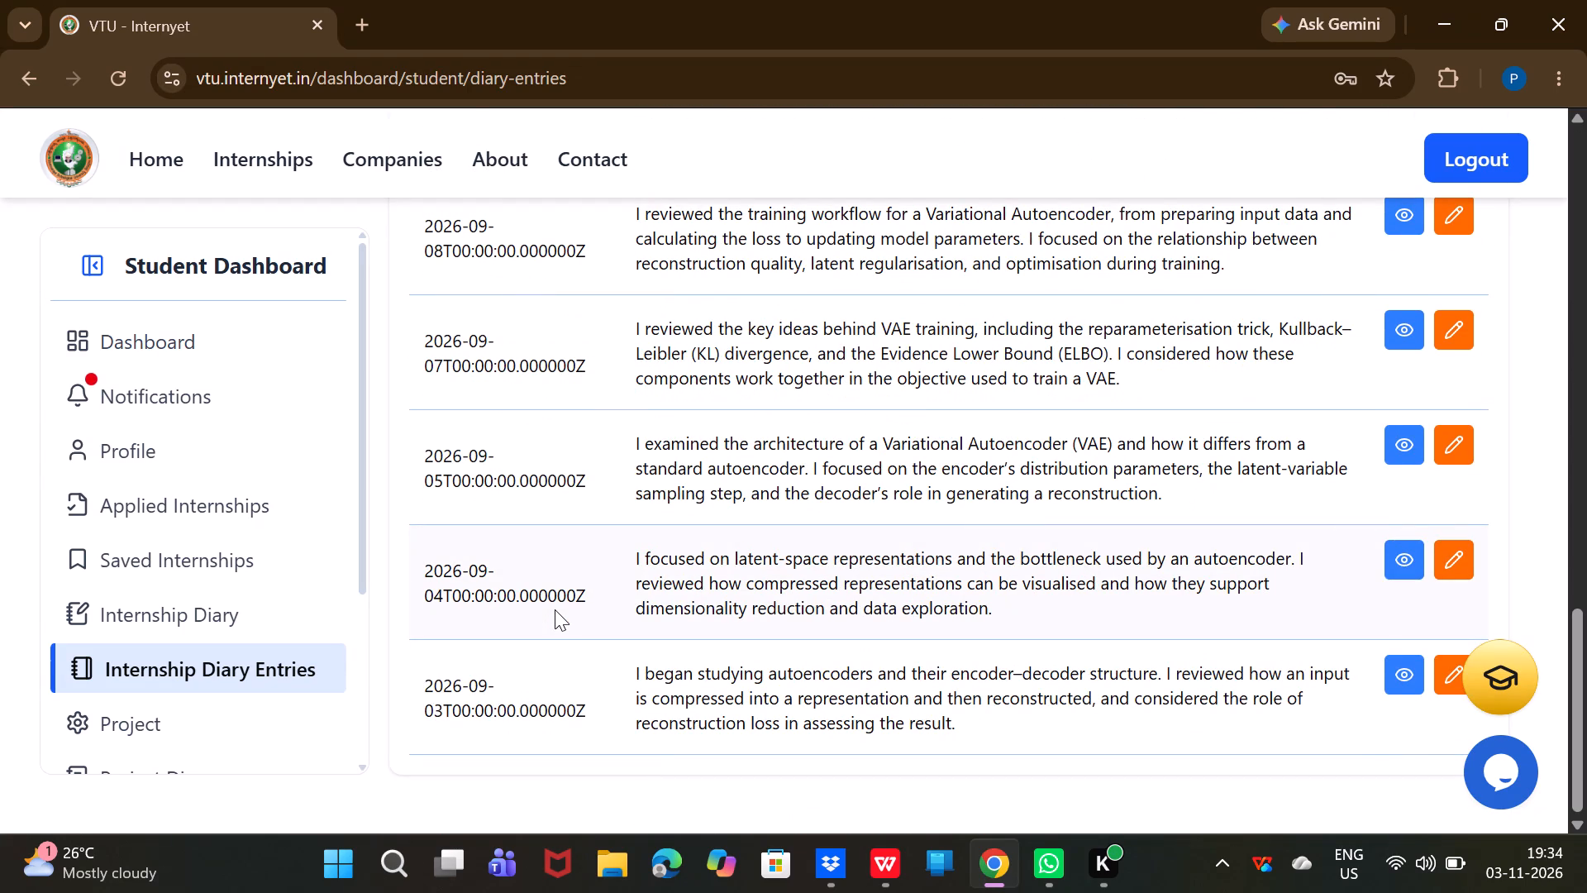
{"action": "scroll", "coordinate": [555, 609], "scroll_direction": "up", "scroll_amount": 12}
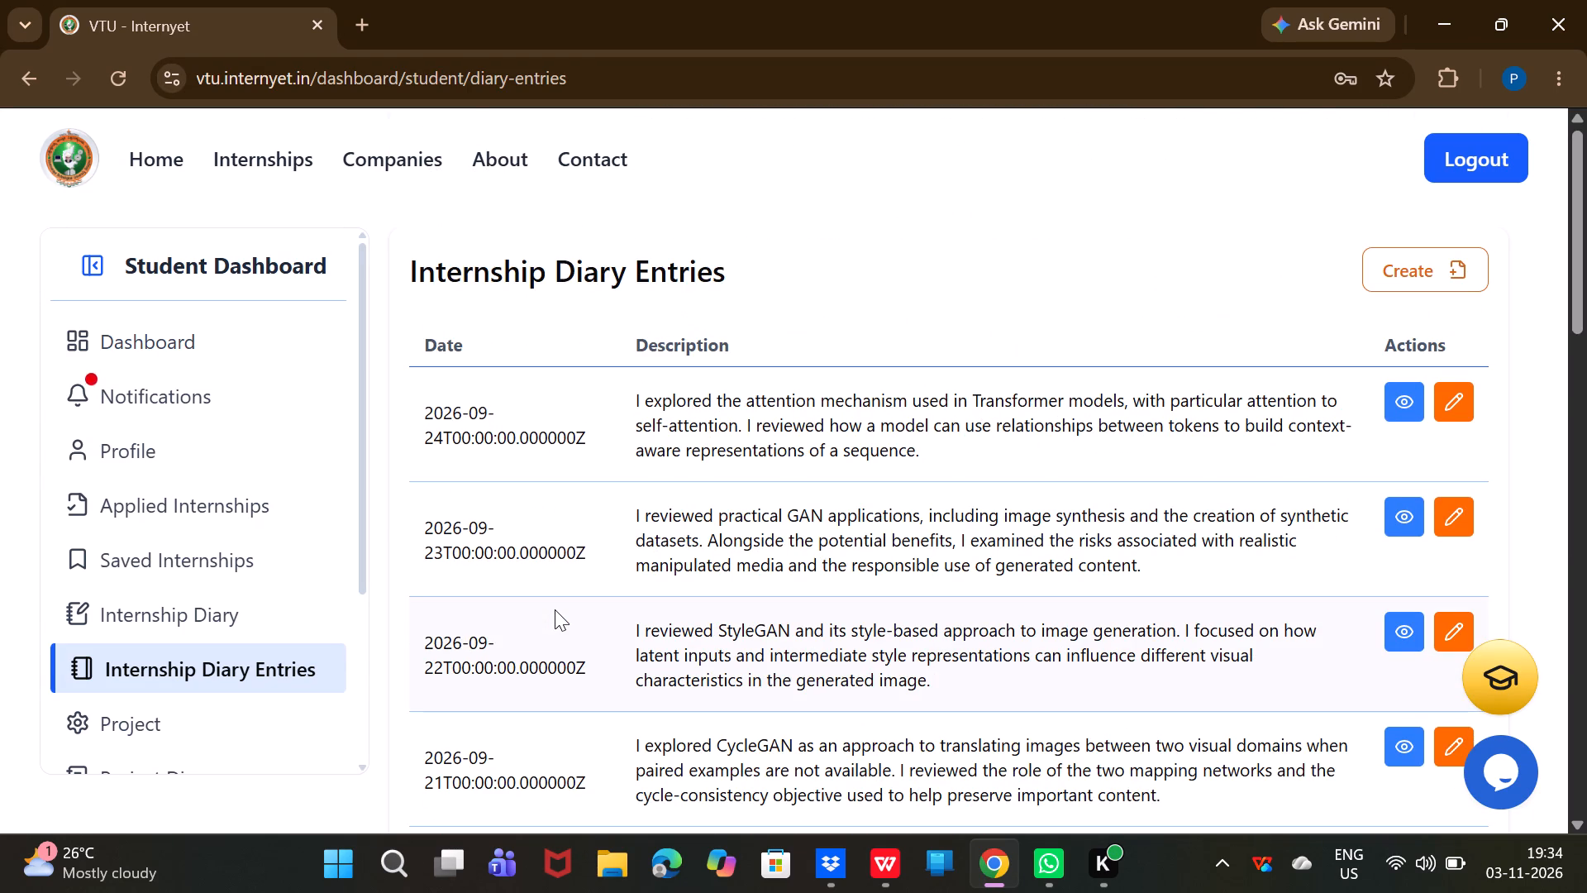
{"action": "scroll", "coordinate": [555, 609], "scroll_direction": "down", "scroll_amount": 11}
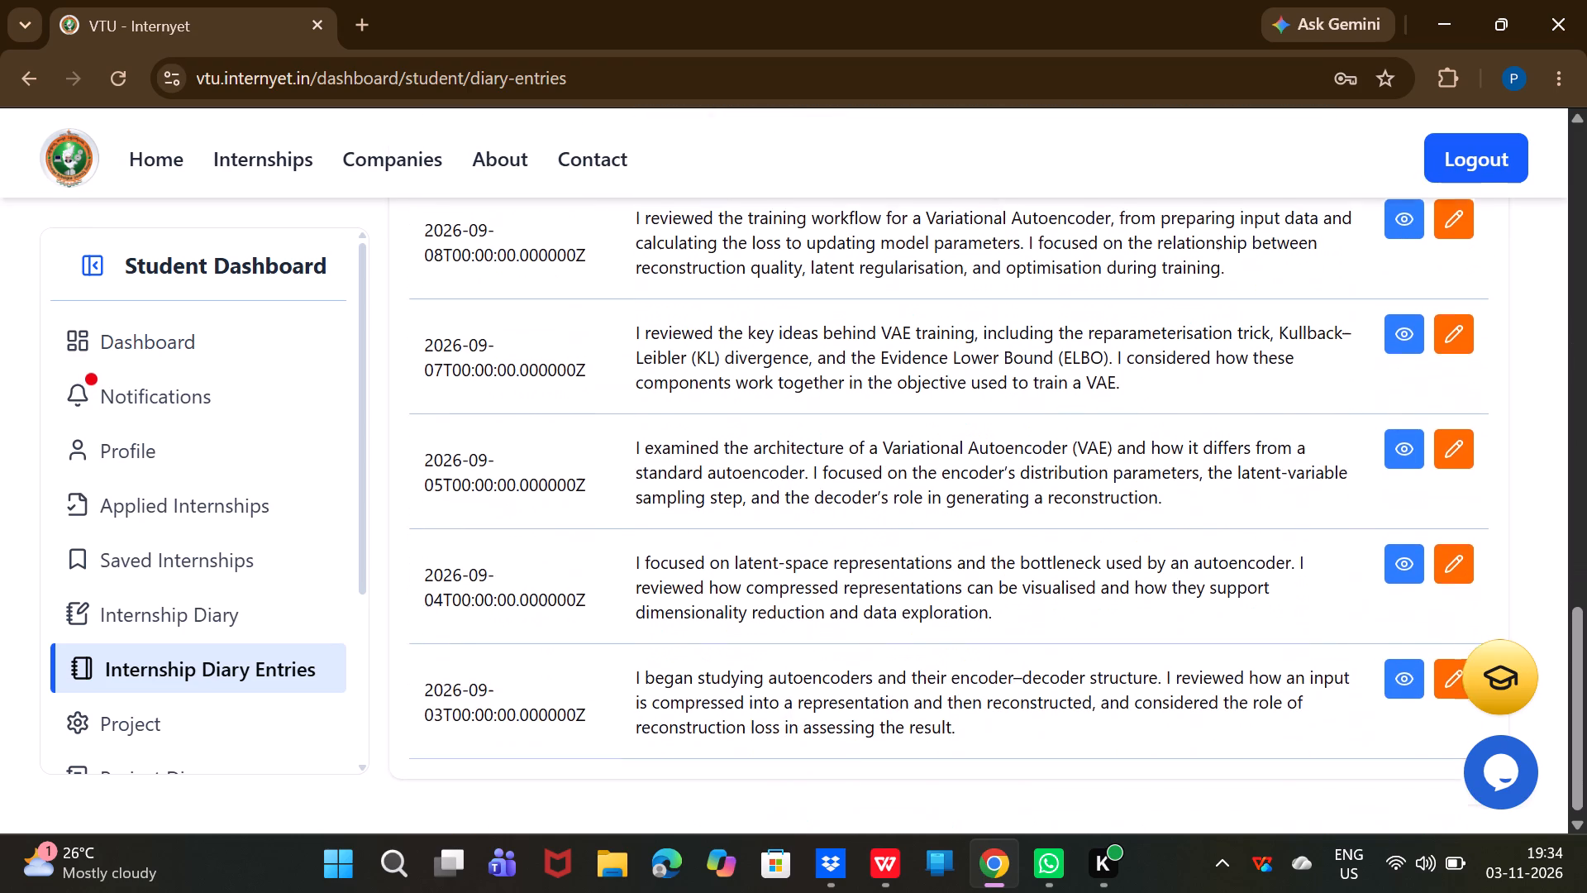
{"action": "scroll", "coordinate": [555, 609], "scroll_direction": "down", "scroll_amount": 3}
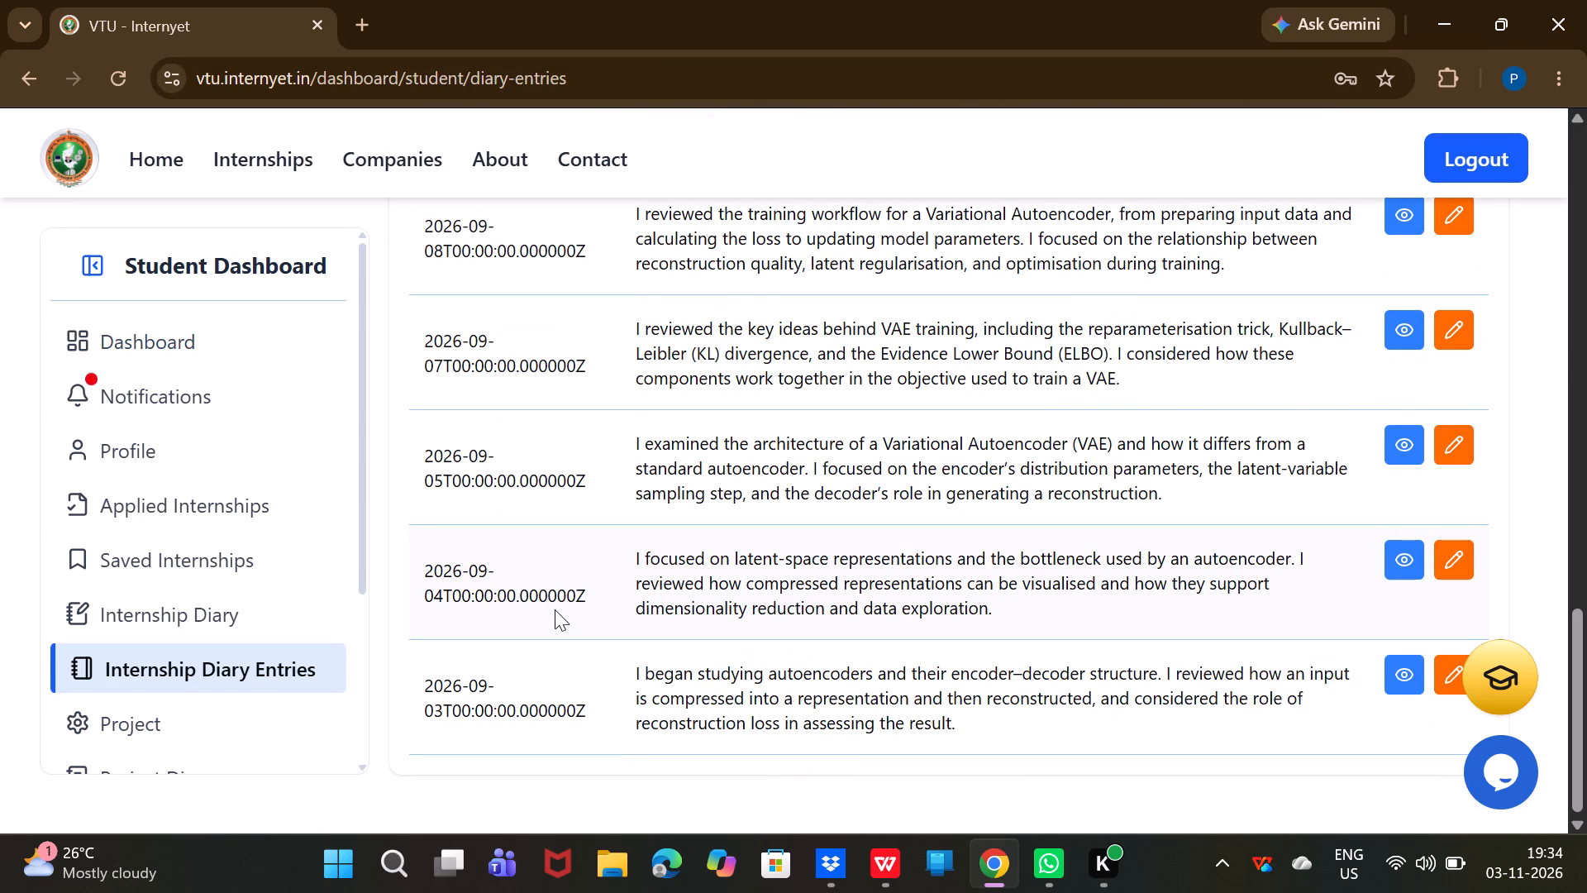
Open the Internship Diary form for Trainee Software Engineer — Ethnotech Academic Solutions with the diary date 17 August 2026.
{"action": "left_click", "coordinate": [186, 614]}
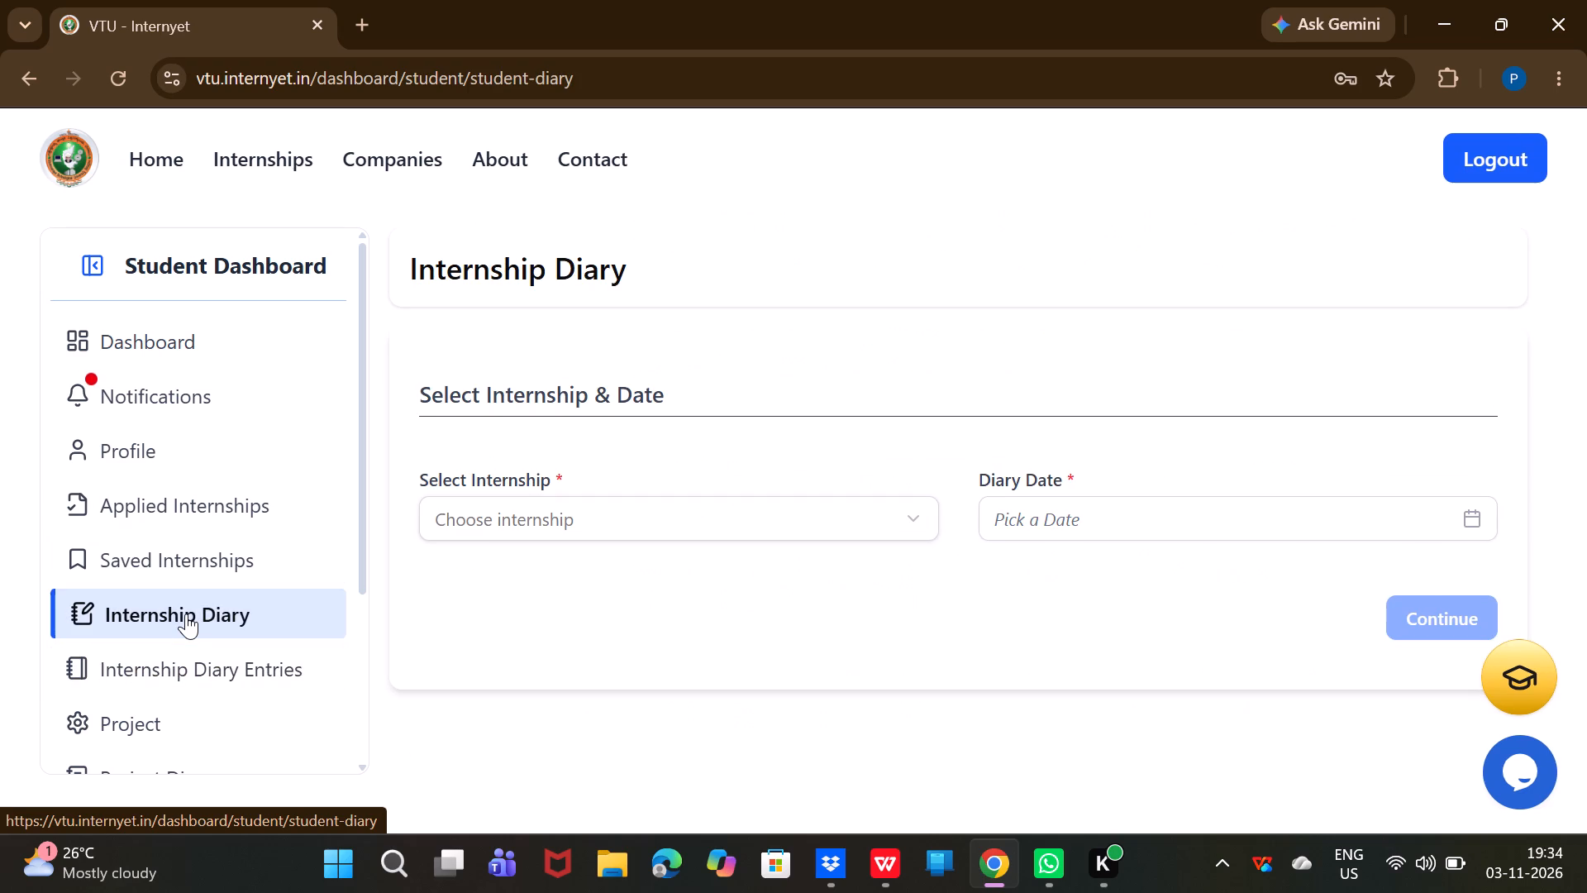
{"action": "left_click", "coordinate": [503, 536]}
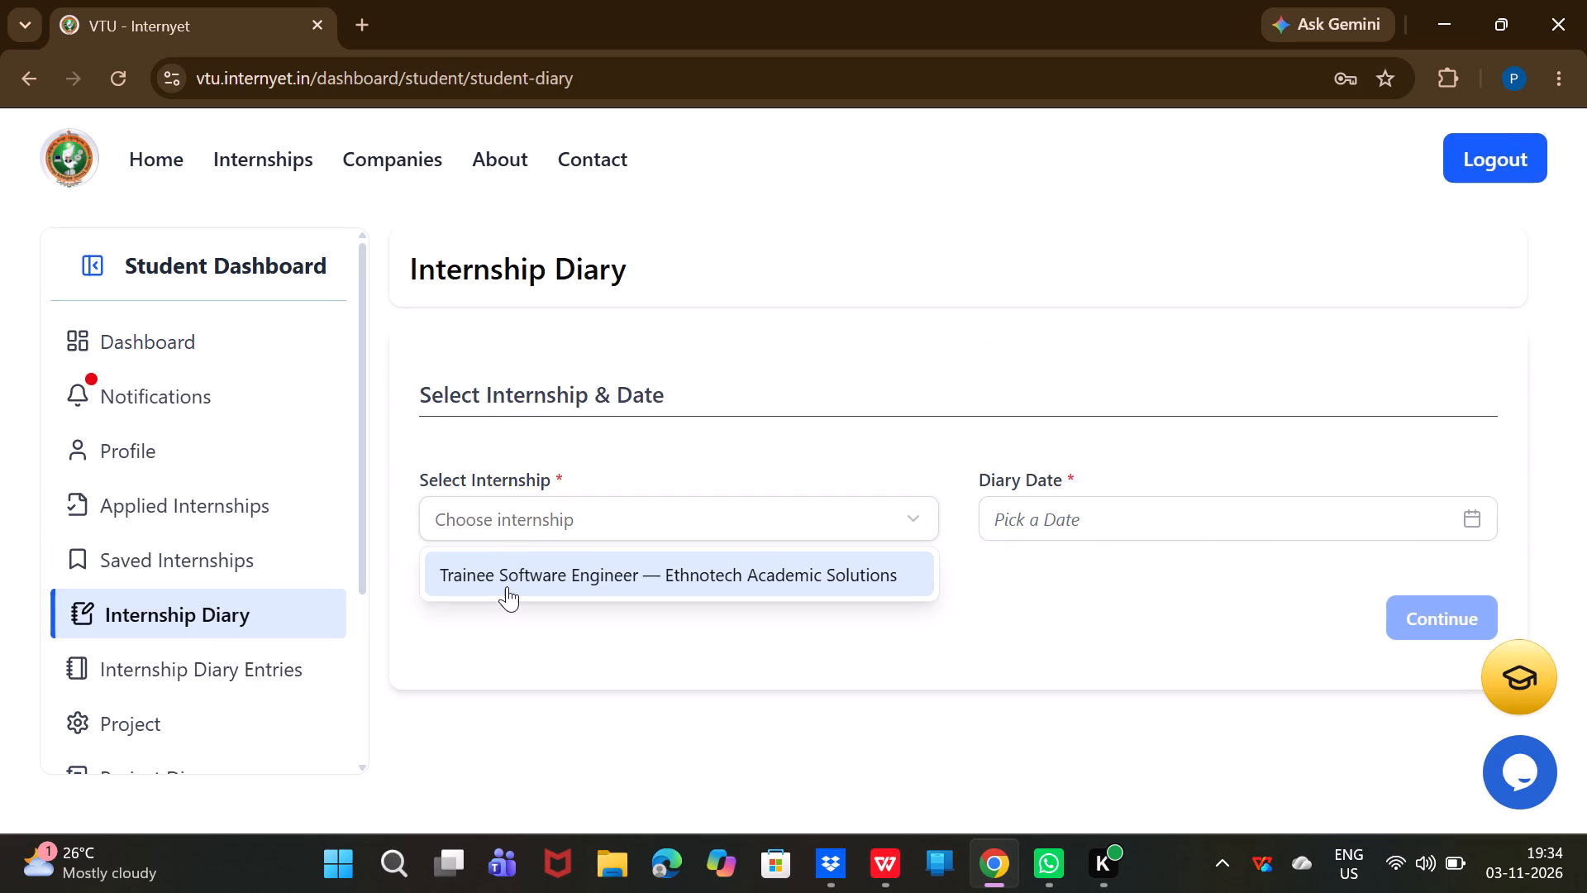
{"action": "left_click", "coordinate": [507, 586]}
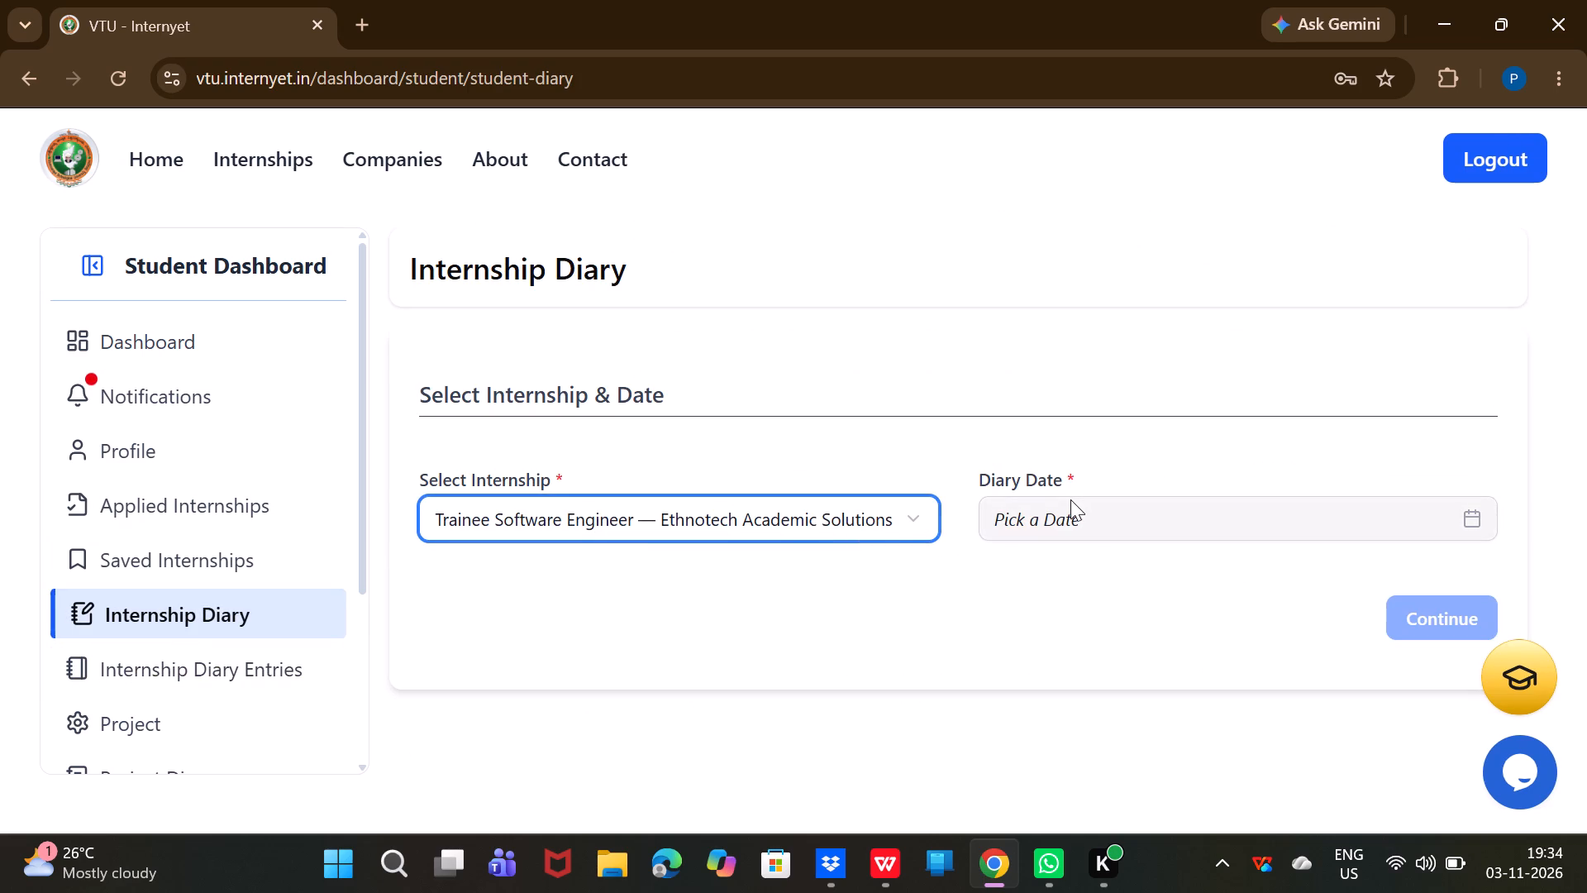
{"action": "left_click", "coordinate": [1070, 499]}
{"action": "left_click", "coordinate": [1294, 160]}
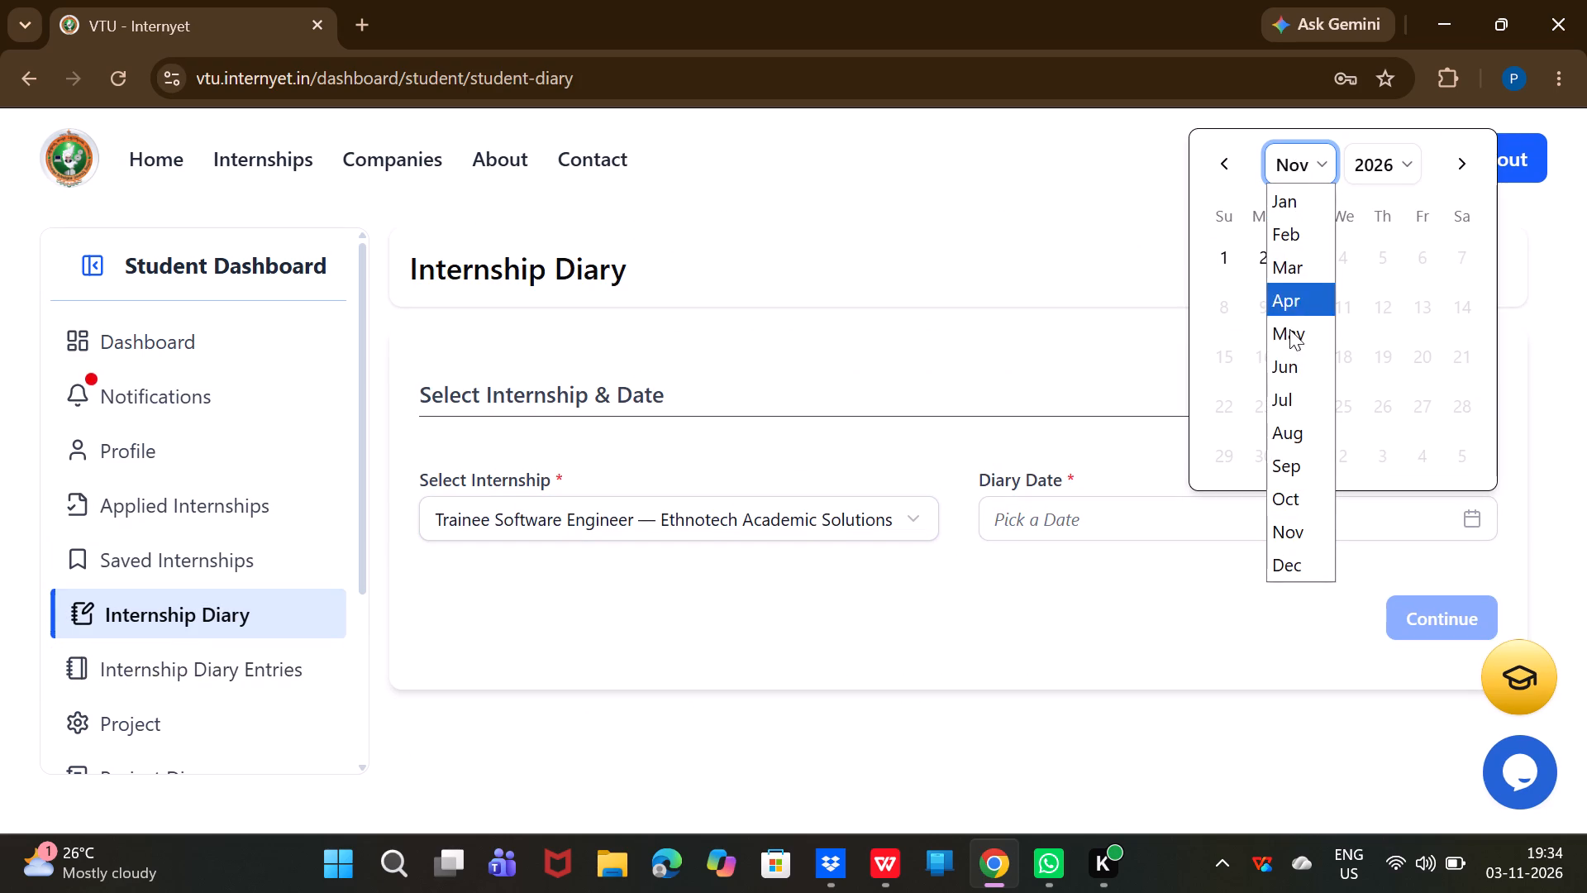
{"action": "left_click", "coordinate": [1271, 422]}
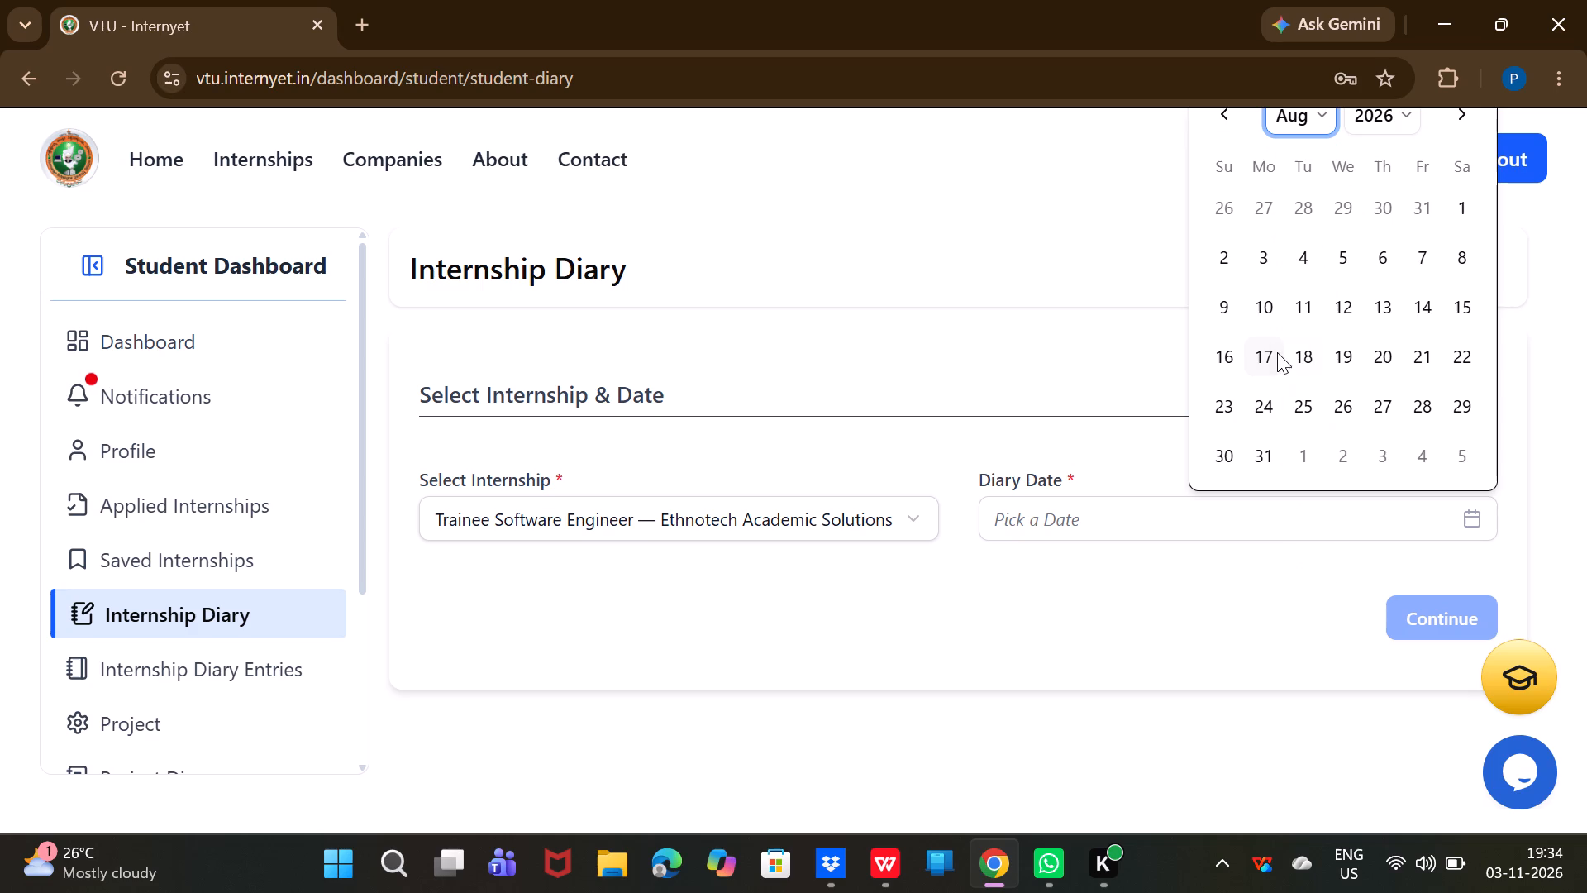
{"action": "left_click", "coordinate": [1277, 352]}
{"action": "left_click", "coordinate": [1447, 610]}
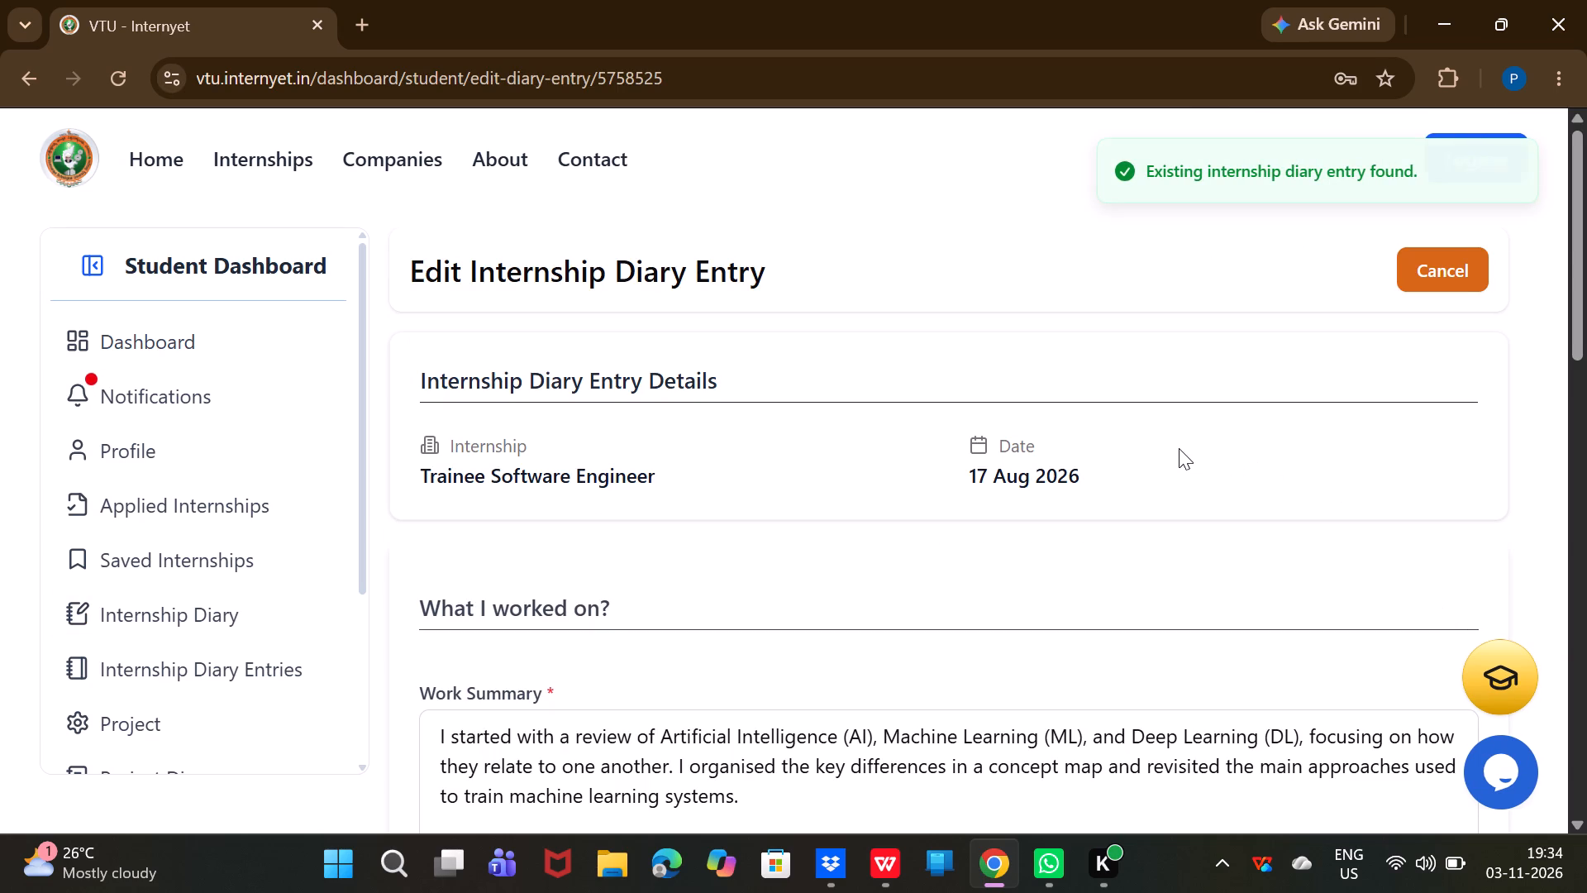
Examine the 17 Aug 2026 diary entry's work summary, hours, reference links and learnings.
{"action": "scroll", "coordinate": [1179, 448], "scroll_direction": "down", "scroll_amount": 9}
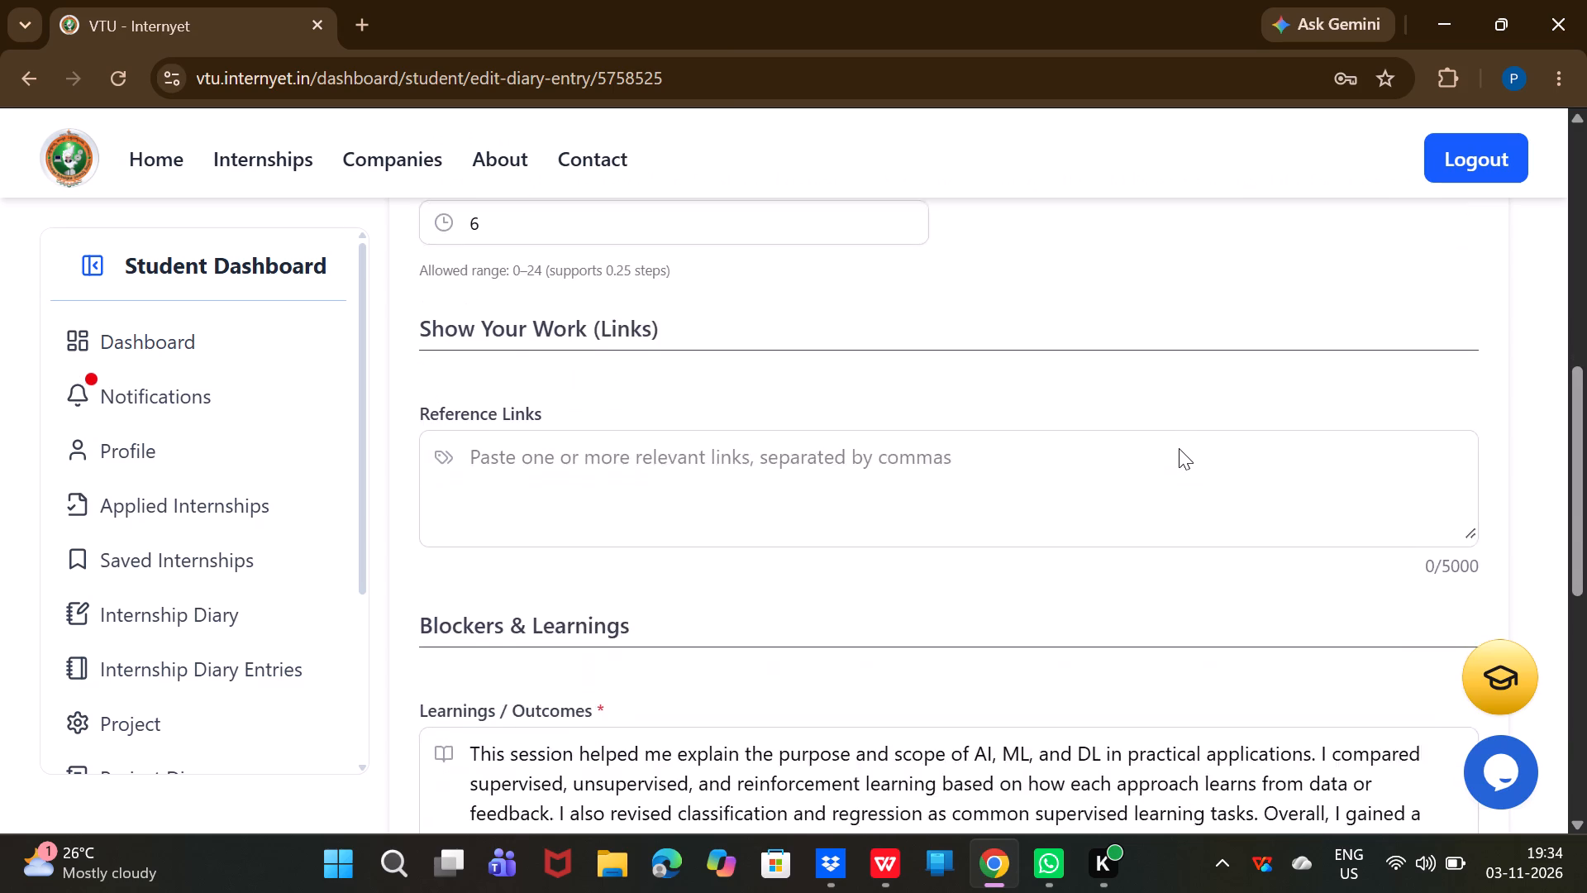
{"action": "scroll", "coordinate": [1179, 448], "scroll_direction": "down", "scroll_amount": 9}
{"action": "scroll", "coordinate": [1179, 448], "scroll_direction": "up", "scroll_amount": 8}
{"action": "scroll", "coordinate": [1179, 448], "scroll_direction": "down", "scroll_amount": 4}
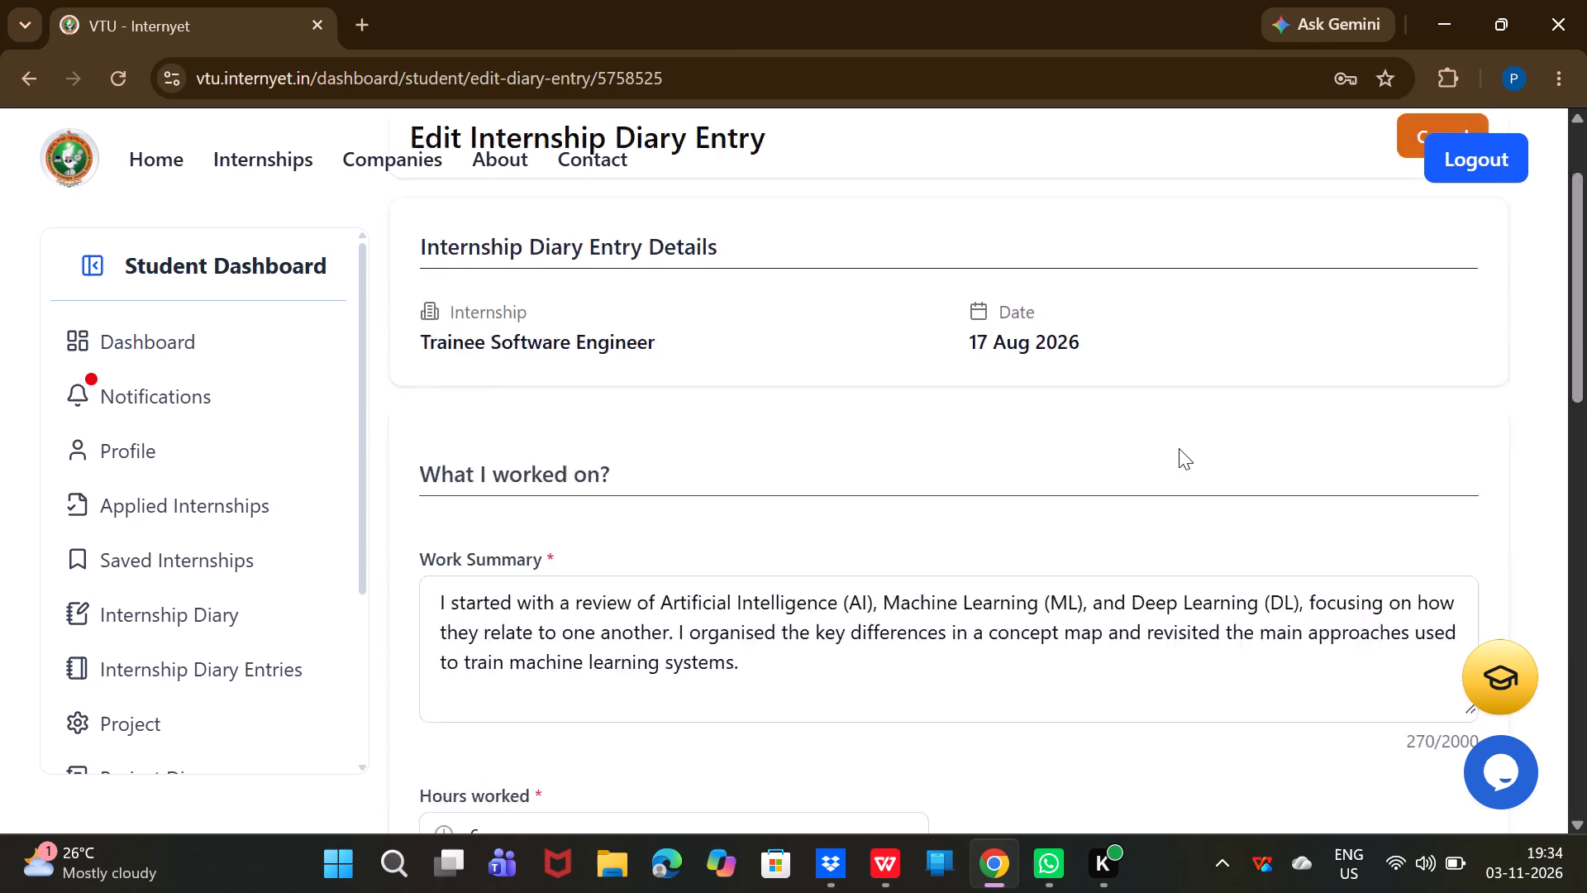
{"action": "scroll", "coordinate": [1179, 448], "scroll_direction": "down", "scroll_amount": 4}
{"action": "scroll", "coordinate": [1179, 448], "scroll_direction": "up", "scroll_amount": 7}
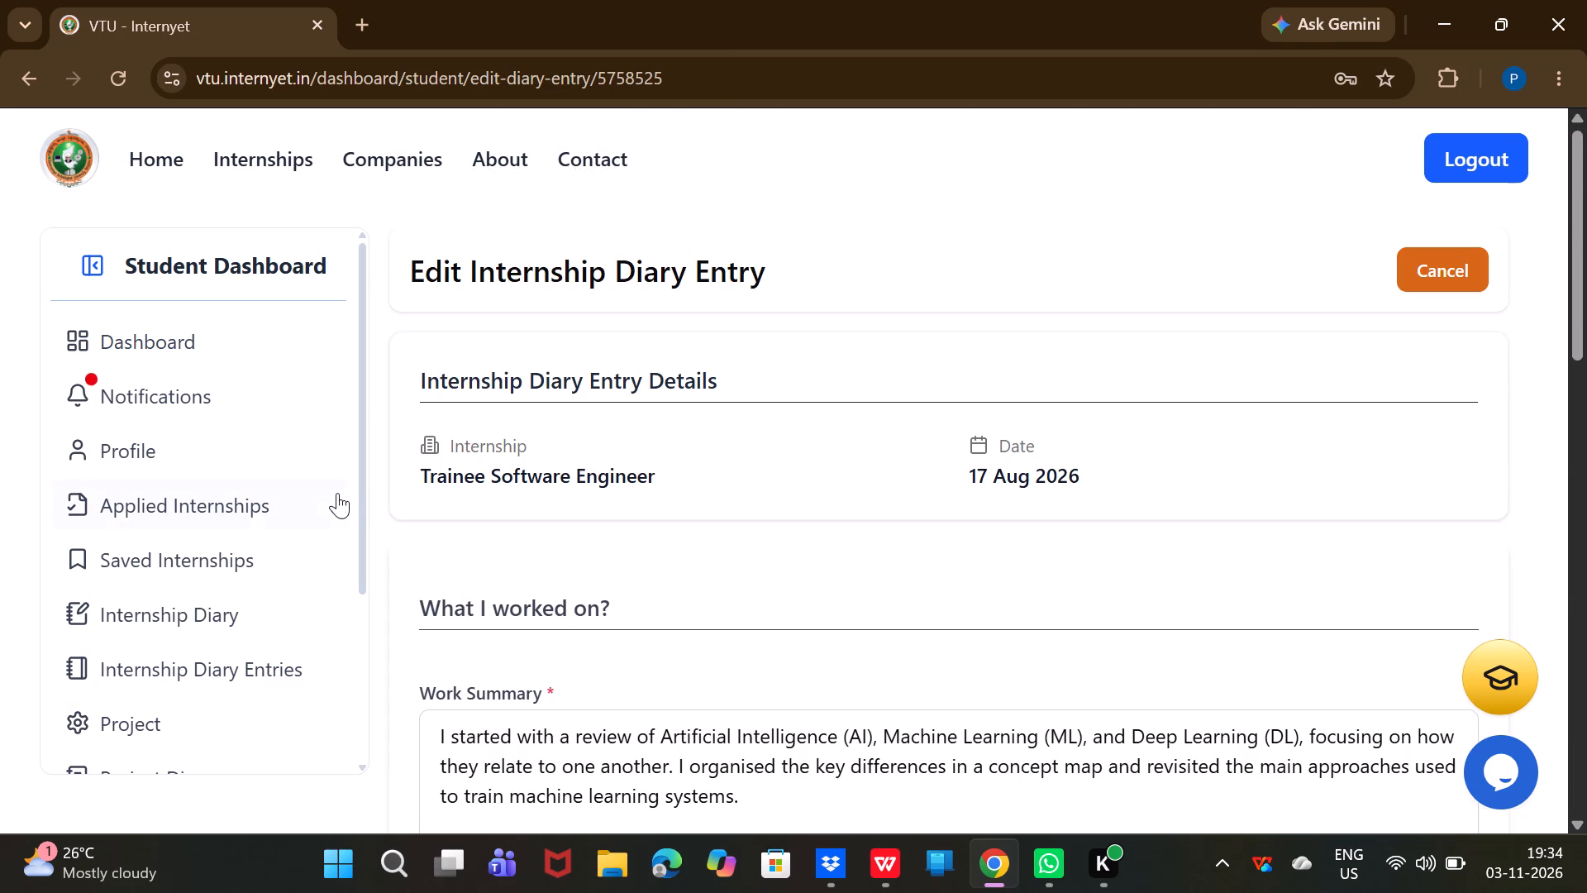
Return to the saved Internship Diary Entries list.
{"action": "left_click", "coordinate": [236, 666]}
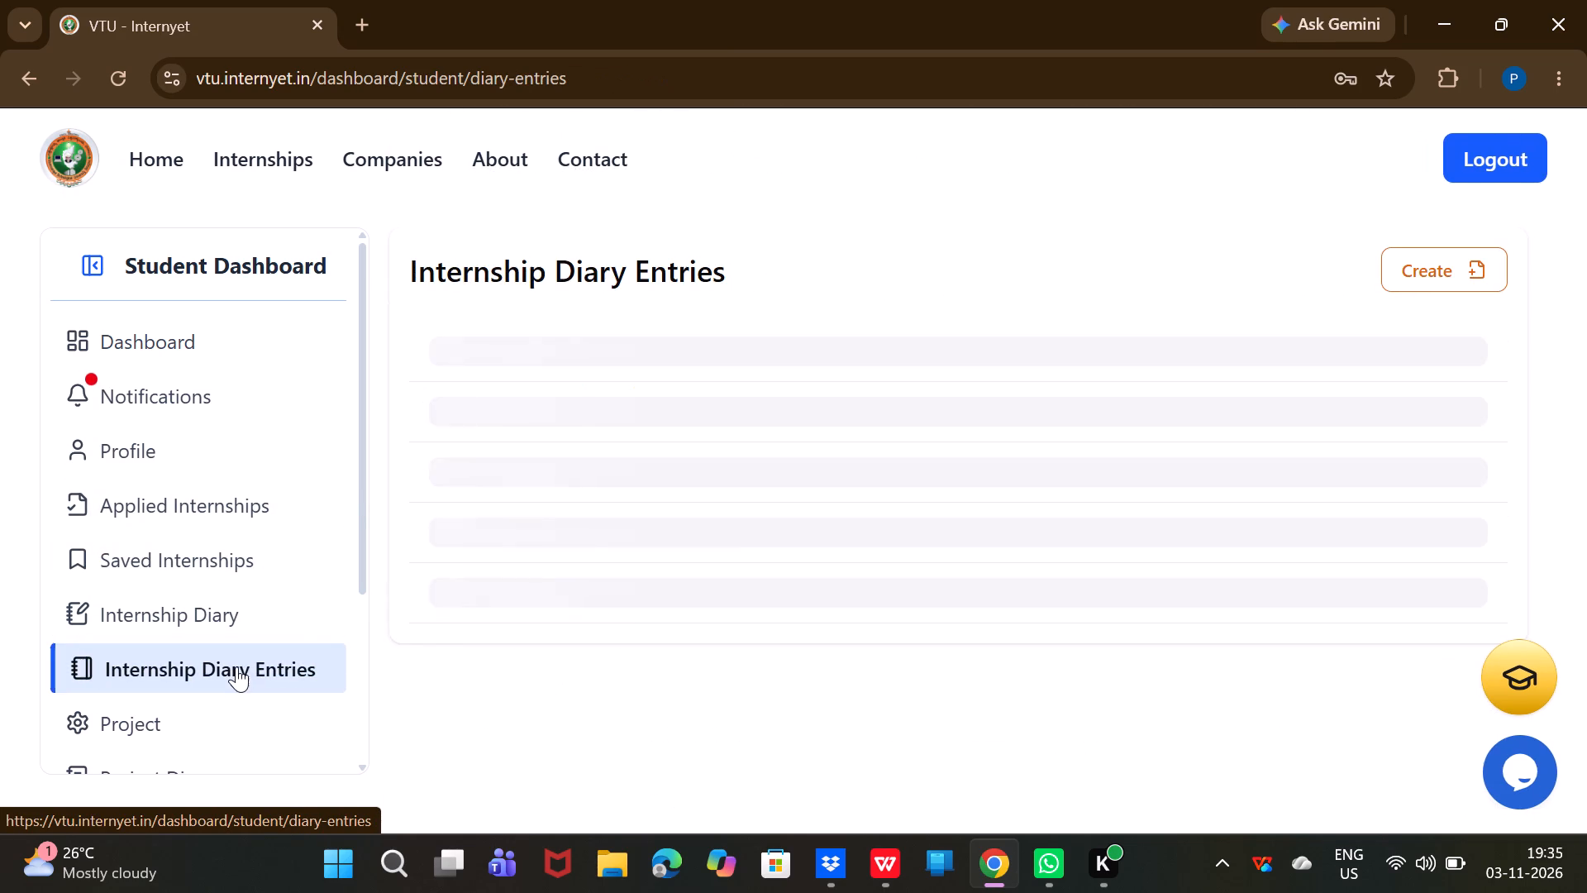
{"action": "scroll", "coordinate": [307, 647], "scroll_direction": "down", "scroll_amount": 1}
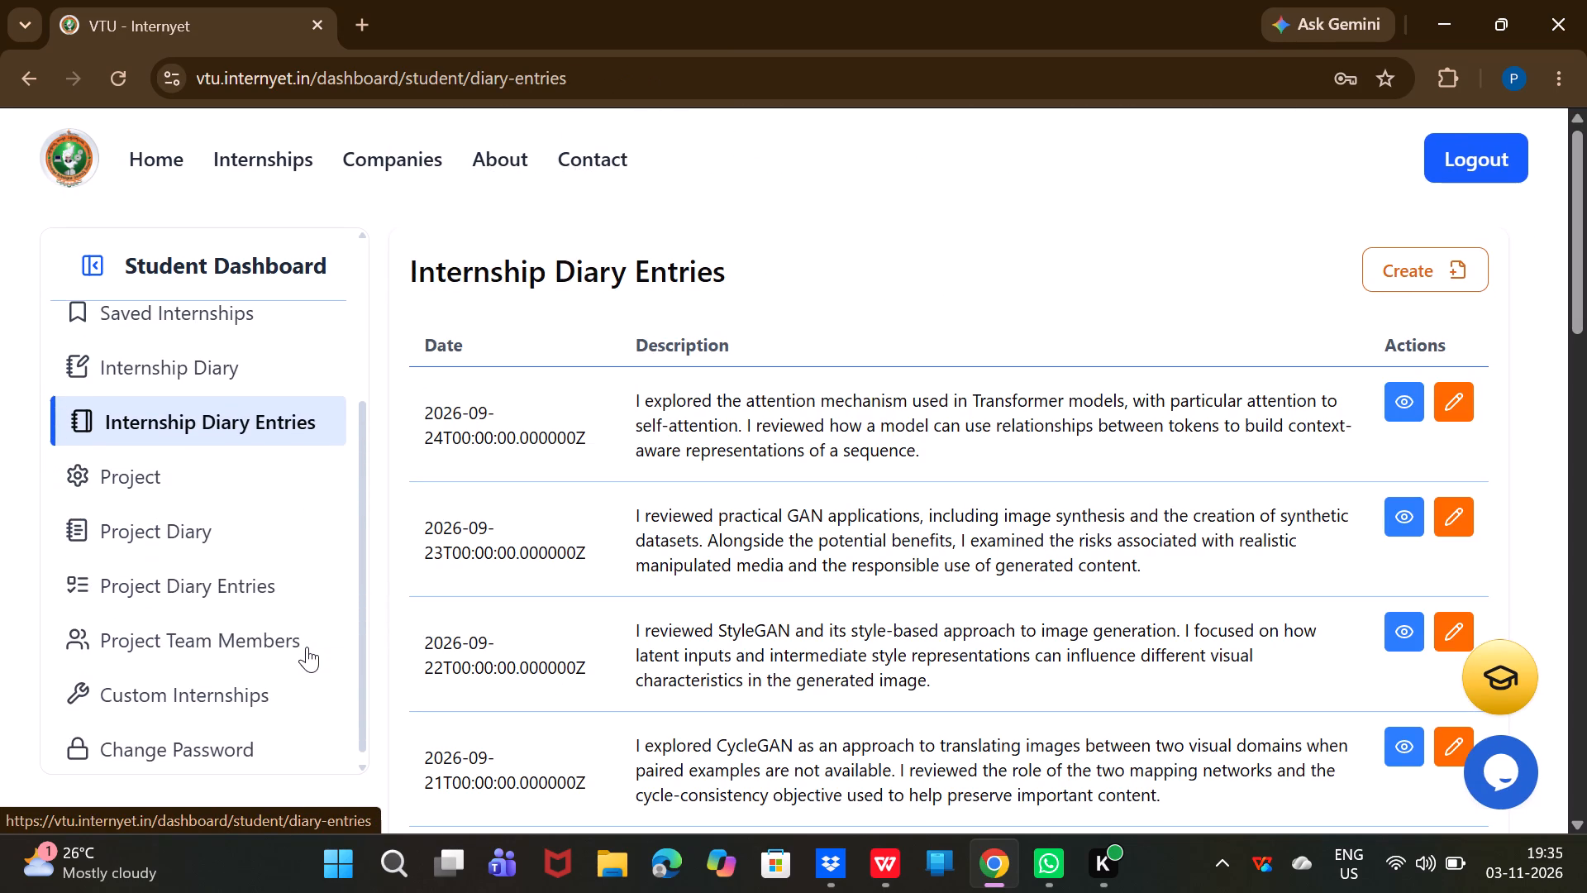
Look over the dashboard sections and the saved Internship Diary Entries list down to its oldest listed entry.
{"action": "scroll", "coordinate": [307, 647], "scroll_direction": "down", "scroll_amount": 2}
{"action": "scroll", "coordinate": [307, 647], "scroll_direction": "up", "scroll_amount": 1}
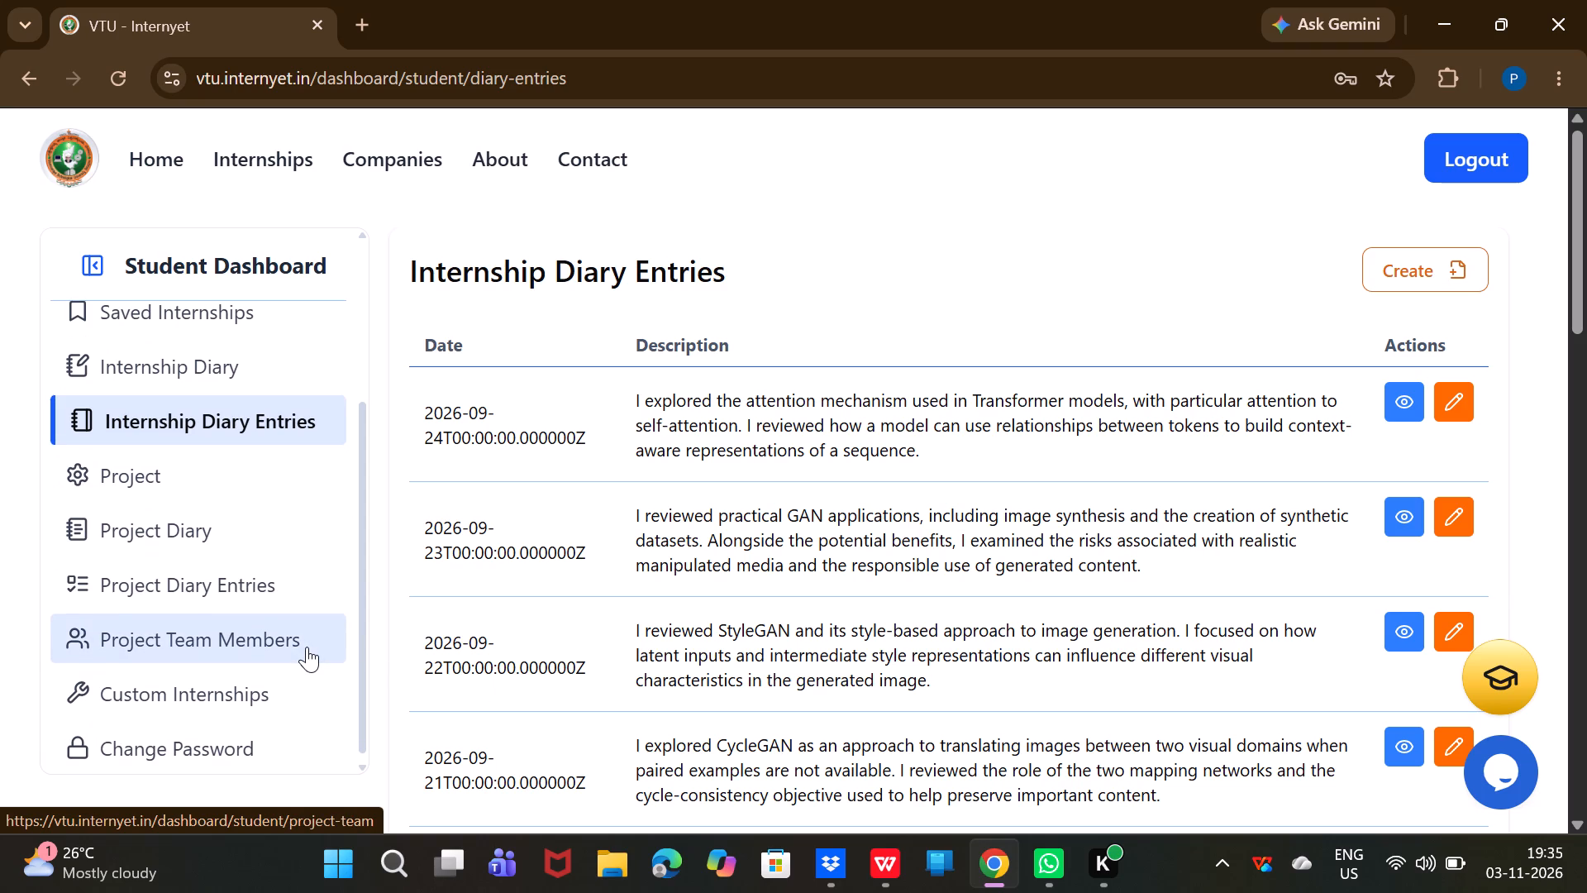
{"action": "scroll", "coordinate": [307, 647], "scroll_direction": "up", "scroll_amount": 1}
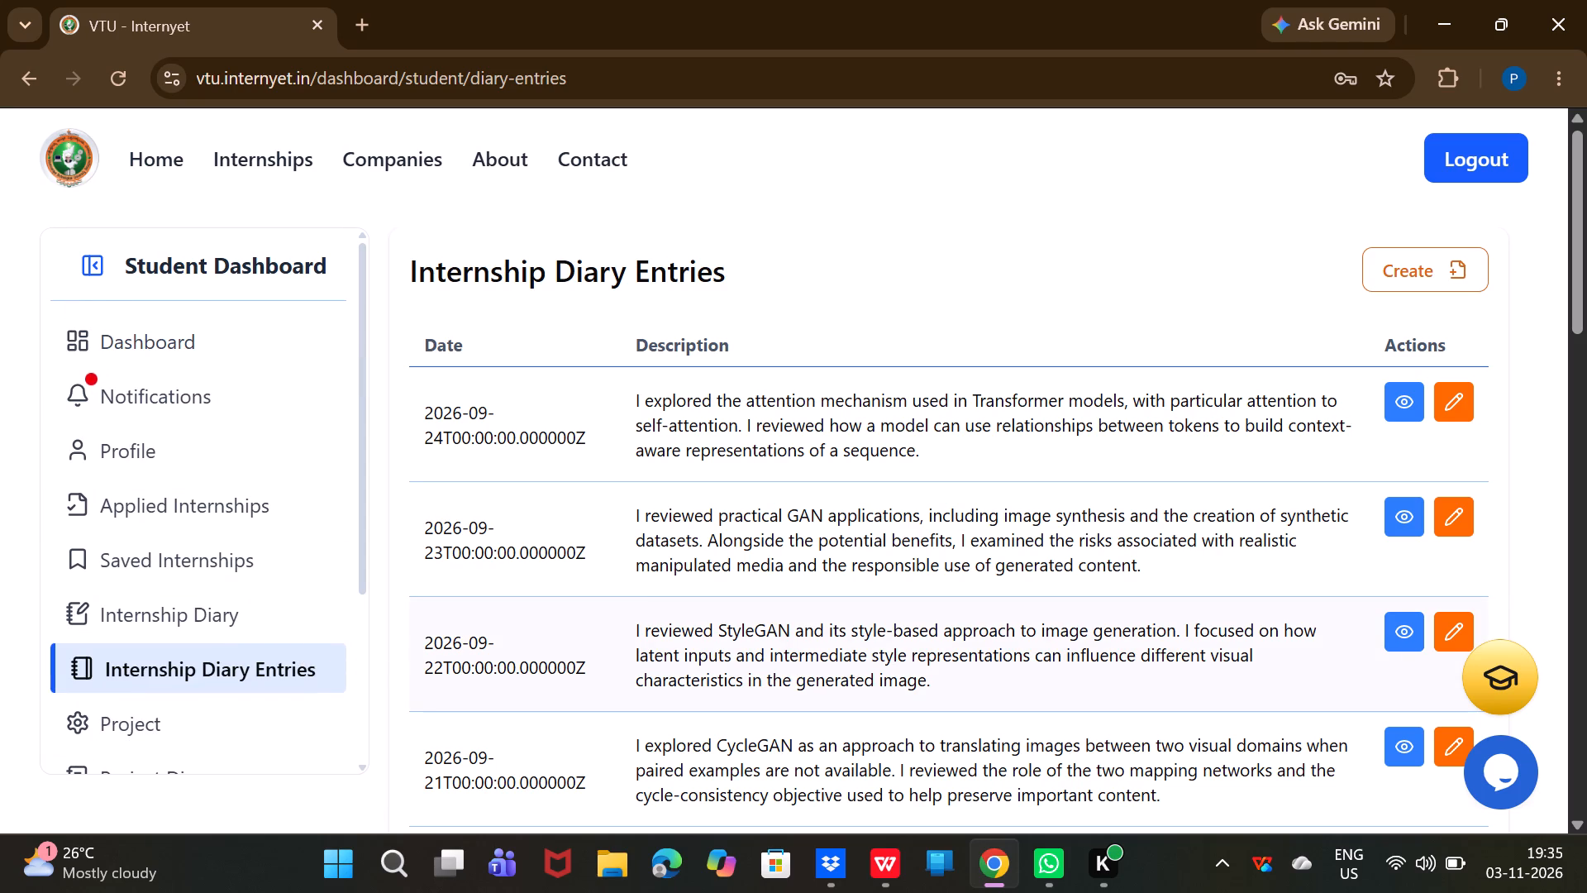
{"action": "scroll", "coordinate": [519, 436], "scroll_direction": "down", "scroll_amount": 11}
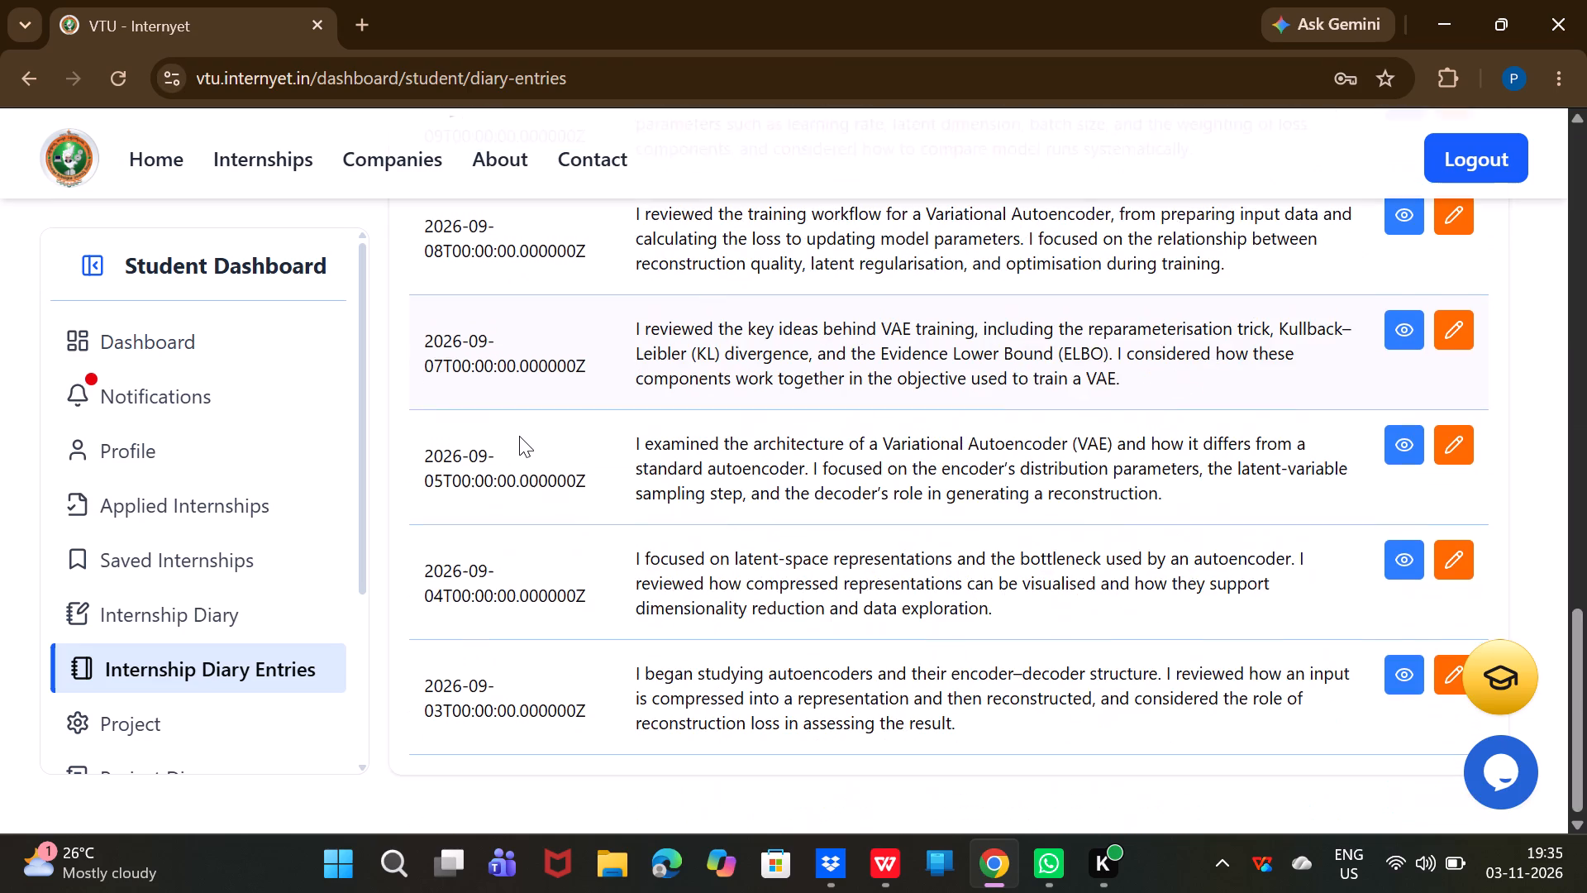
{"action": "scroll", "coordinate": [519, 436], "scroll_direction": "down", "scroll_amount": 7}
{"action": "scroll", "coordinate": [519, 436], "scroll_direction": "up", "scroll_amount": 11}
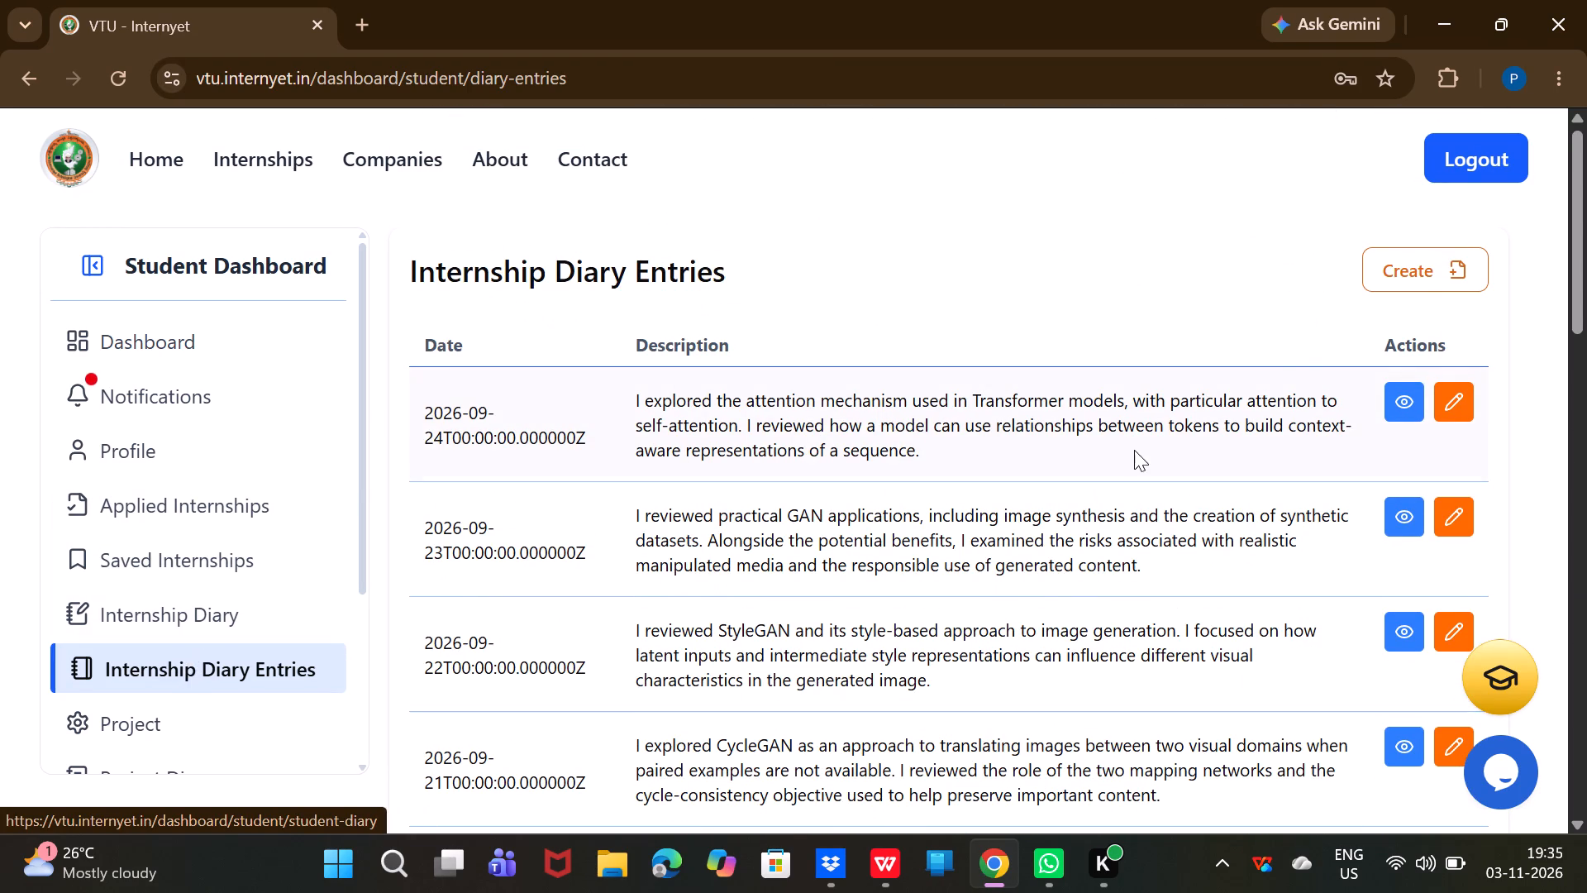
Start creating a new internship diary entry.
{"action": "left_click", "coordinate": [1421, 263]}
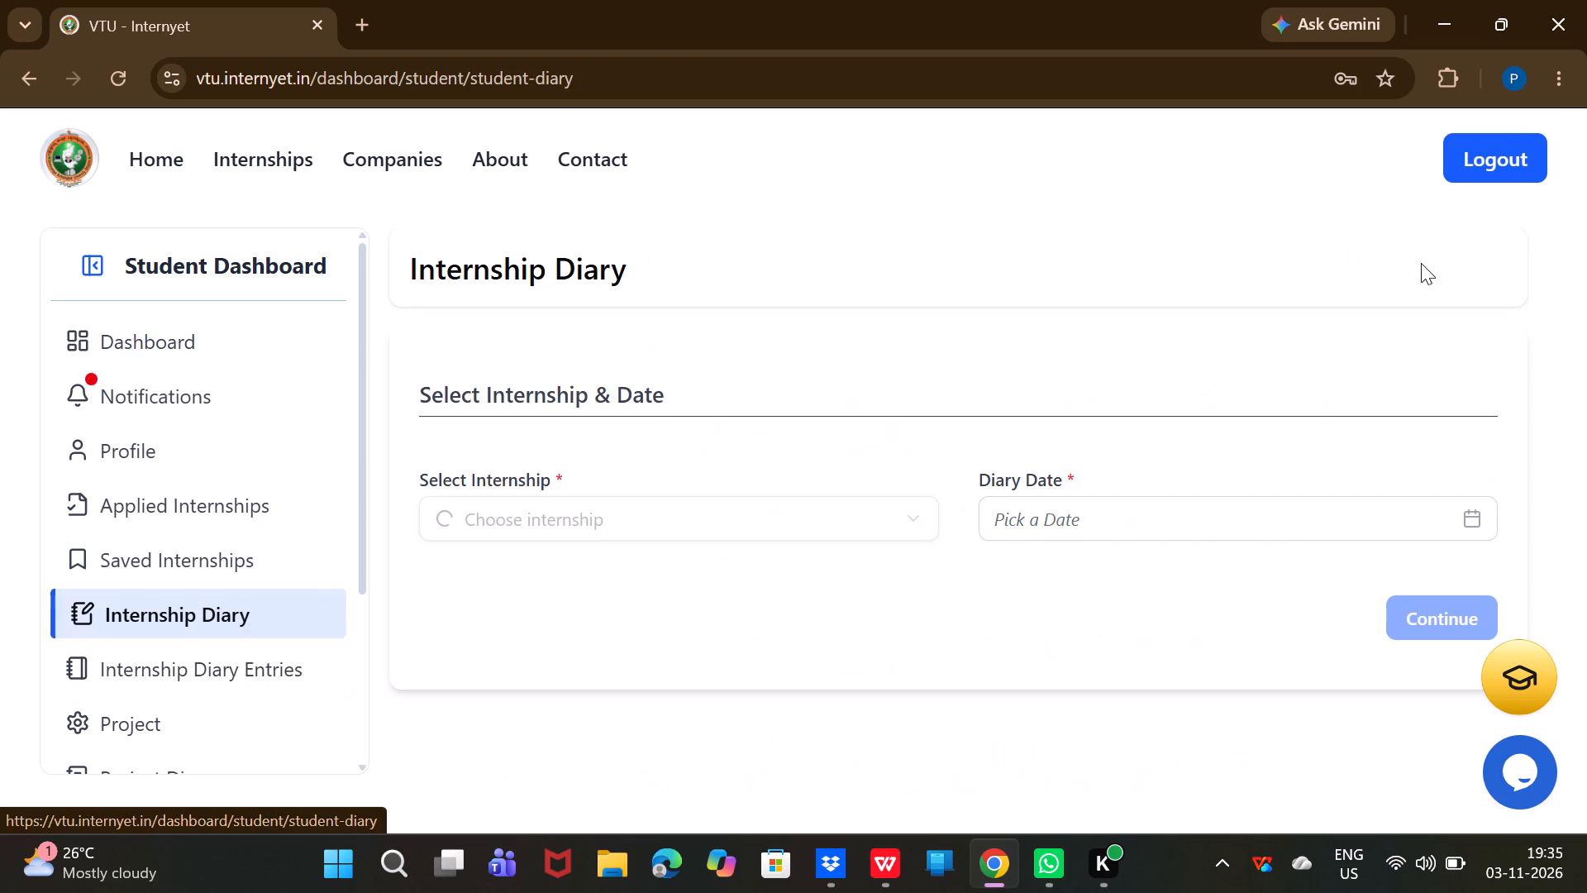
Copy the Work Summary text of Day 33, 25 September 2026, from the reference document in WPS Office.
{"action": "left_click", "coordinate": [880, 843]}
{"action": "scroll", "coordinate": [732, 574], "scroll_direction": "down", "scroll_amount": 2}
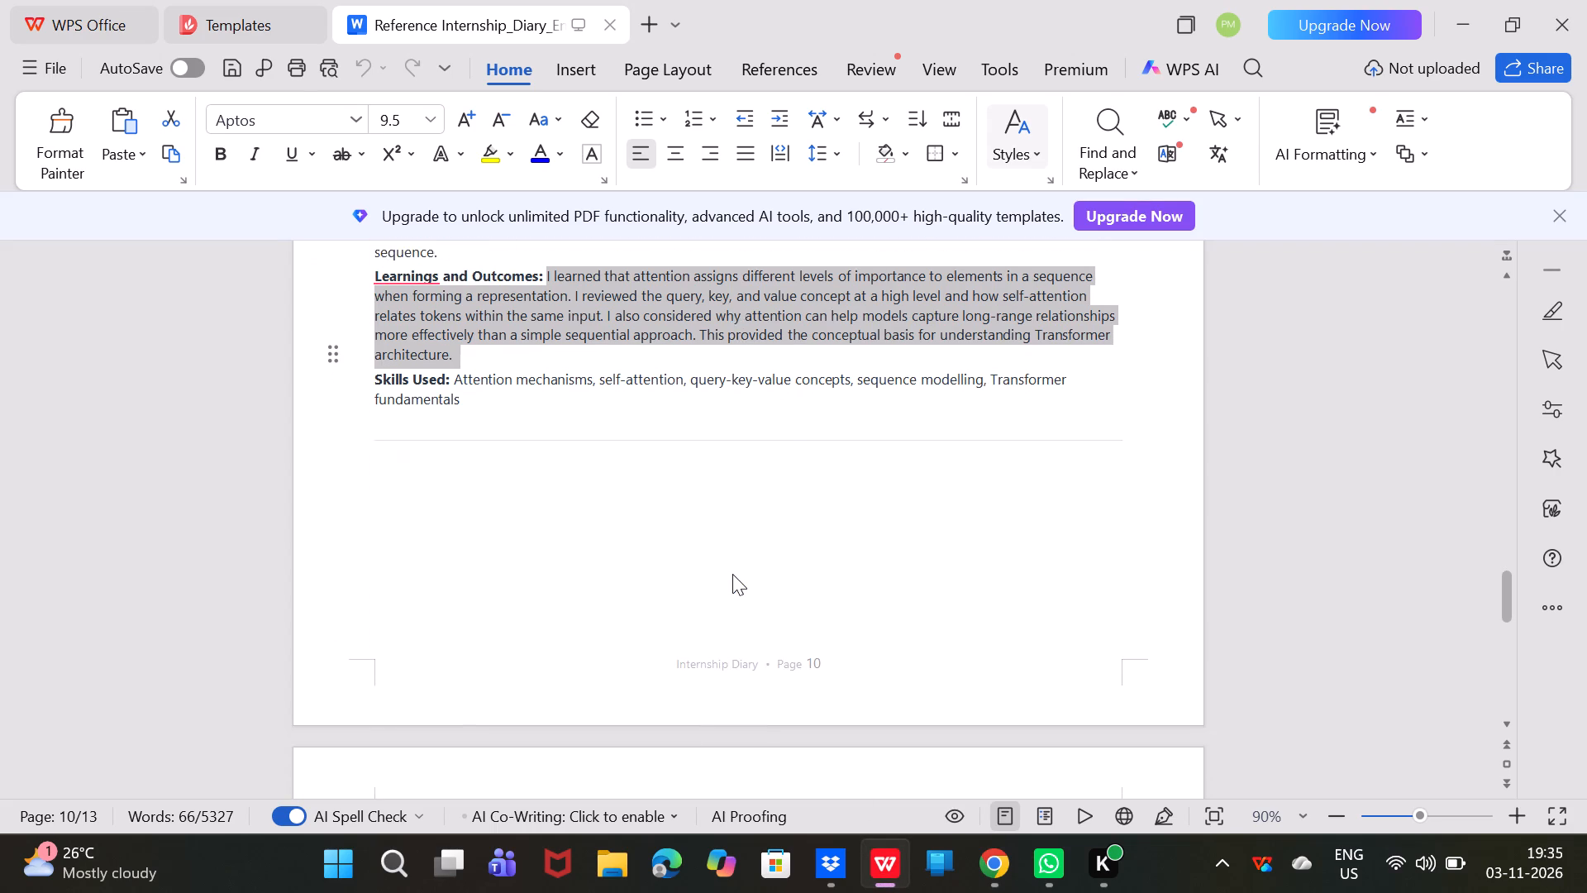
{"action": "scroll", "coordinate": [732, 574], "scroll_direction": "down", "scroll_amount": 6}
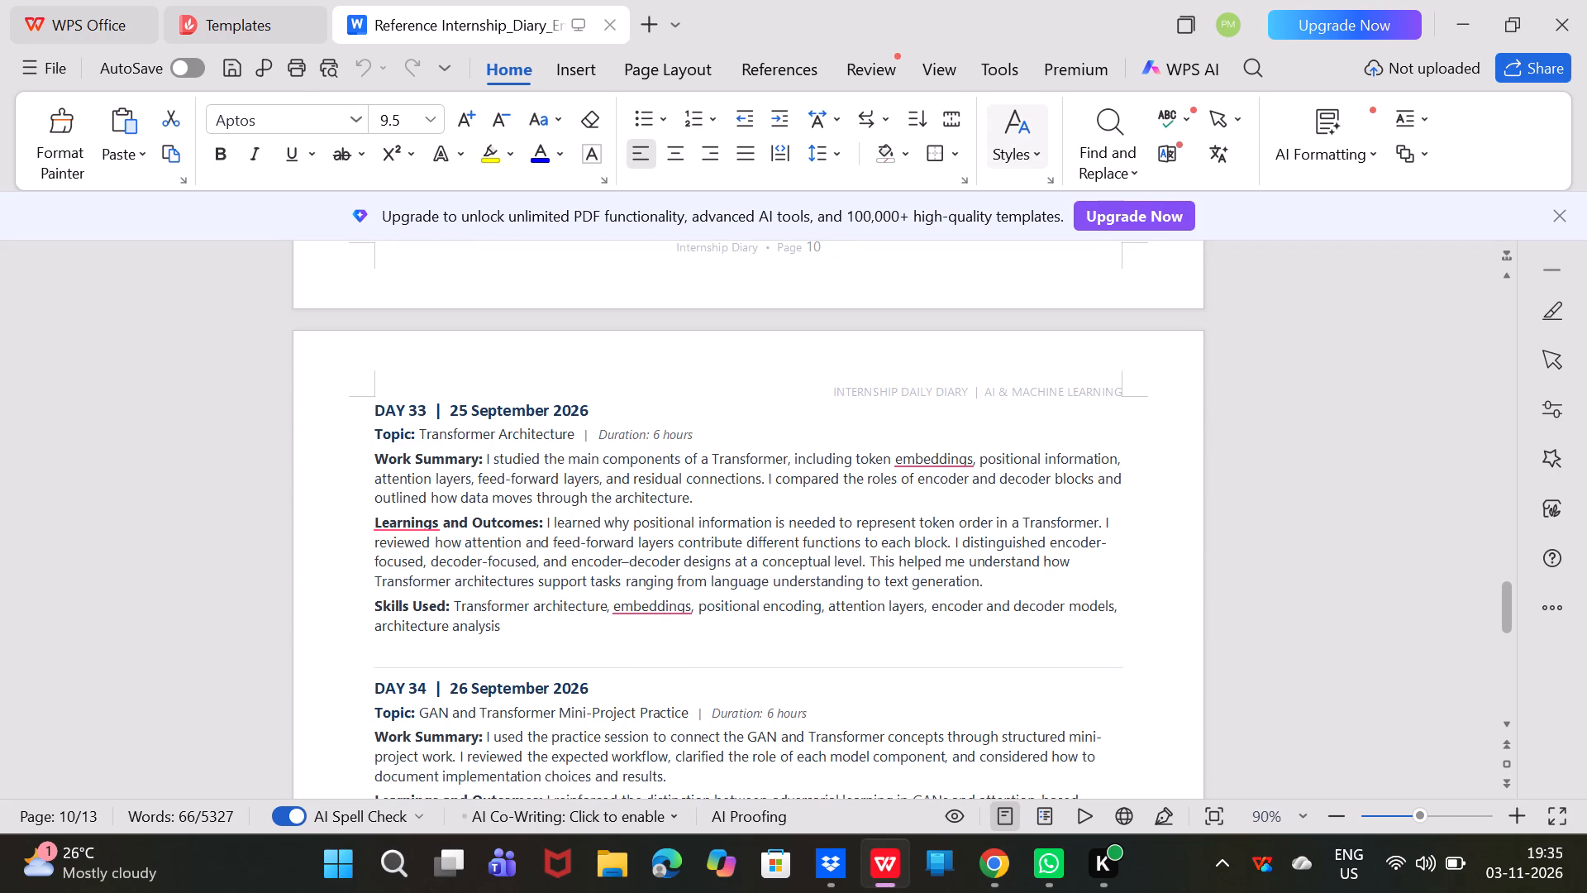
{"action": "left_click_drag", "start_coordinate": [482, 458], "coordinate": [696, 490]}
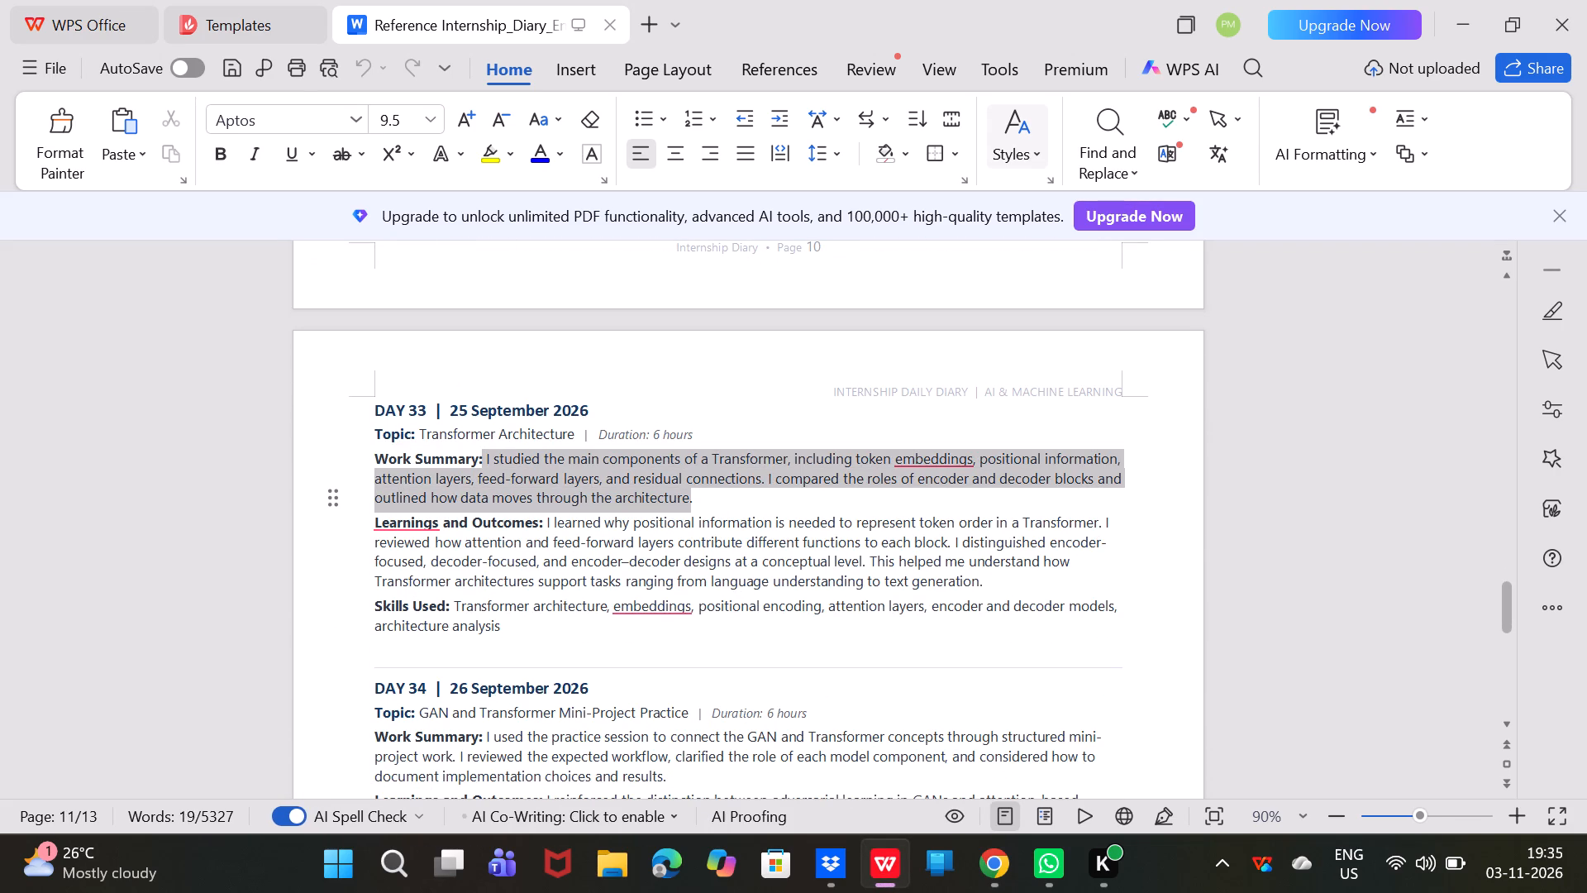
{"action": "left_click_drag", "start_coordinate": [696, 490], "coordinate": [701, 500]}
{"action": "key", "text": "ctrl+c"}
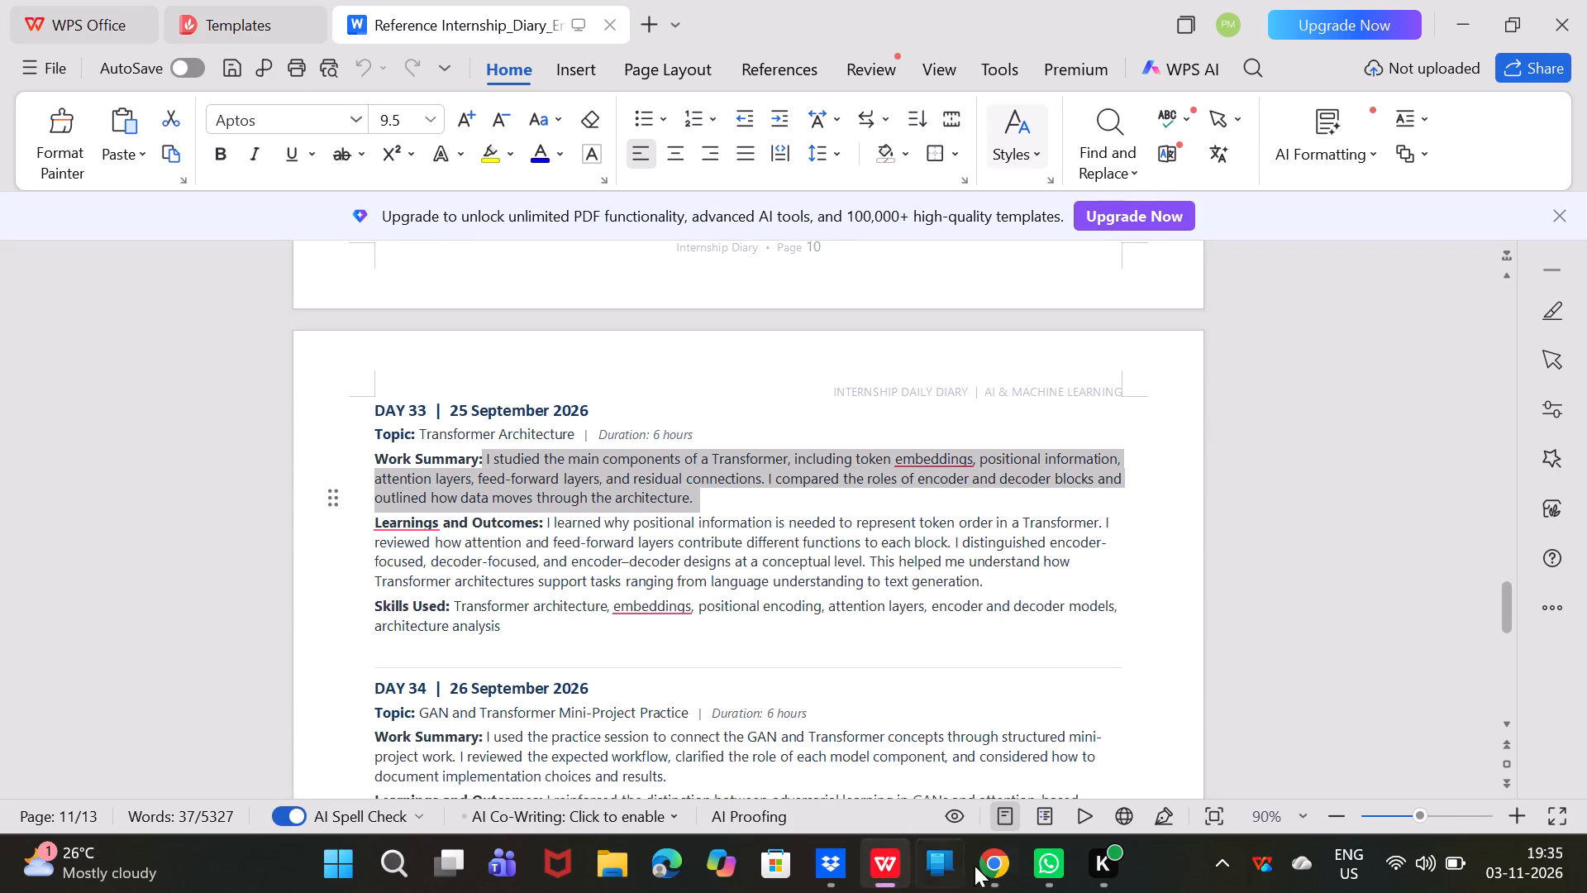
Back in Chrome, open the entry form for Trainee Software Engineer — Ethnotech Academic Solutions with diary date 25 September 2026.
{"action": "left_click", "coordinate": [990, 867]}
{"action": "left_click", "coordinate": [786, 527]}
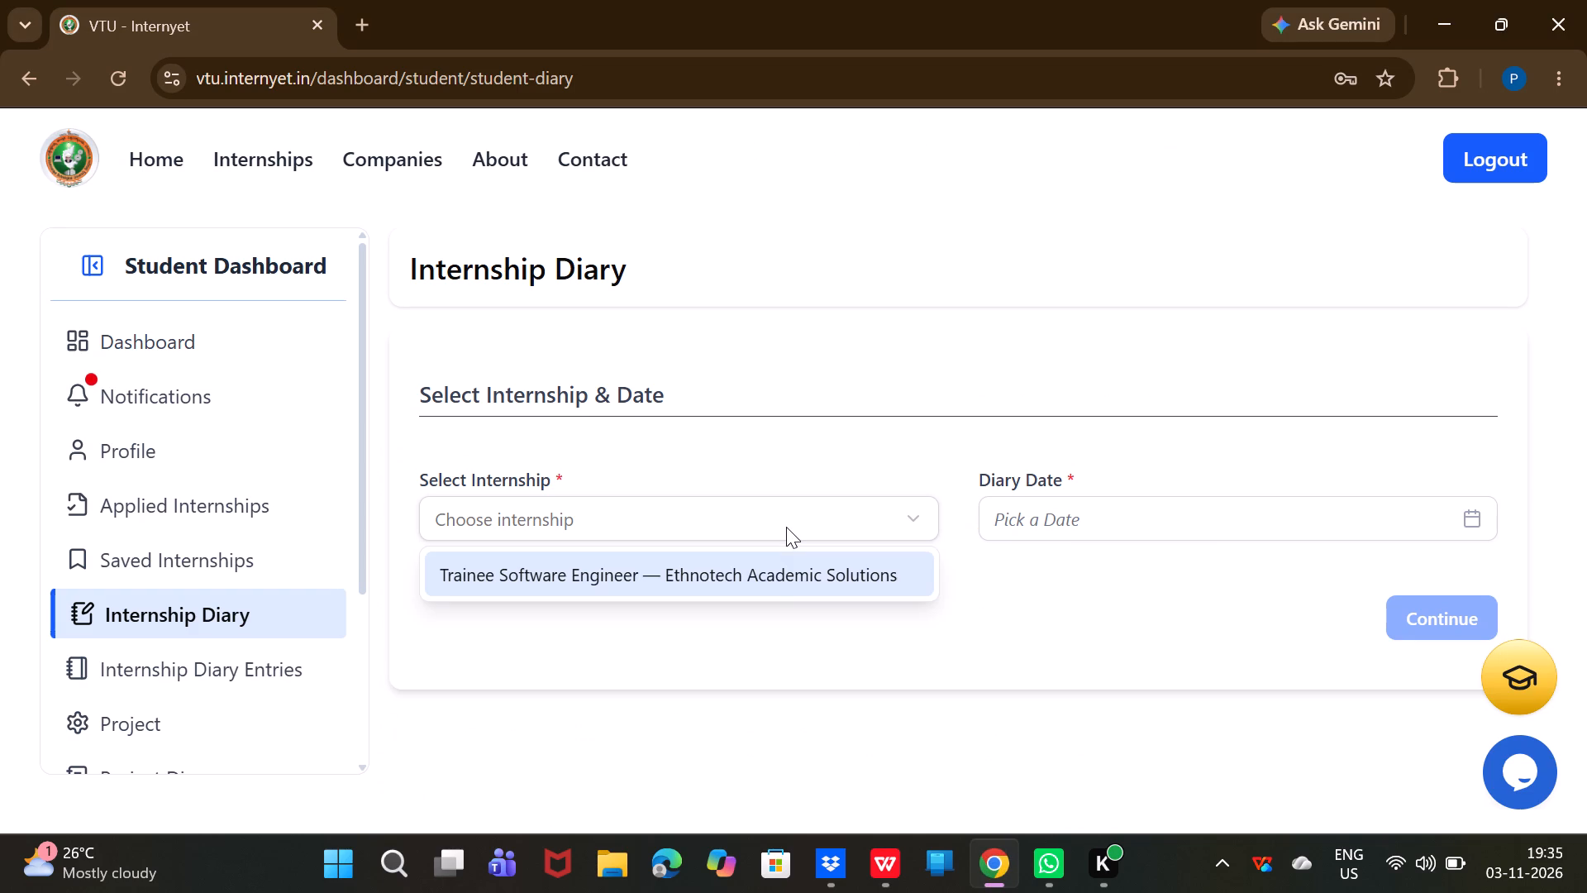
{"action": "left_click", "coordinate": [780, 573]}
{"action": "left_click", "coordinate": [1037, 504]}
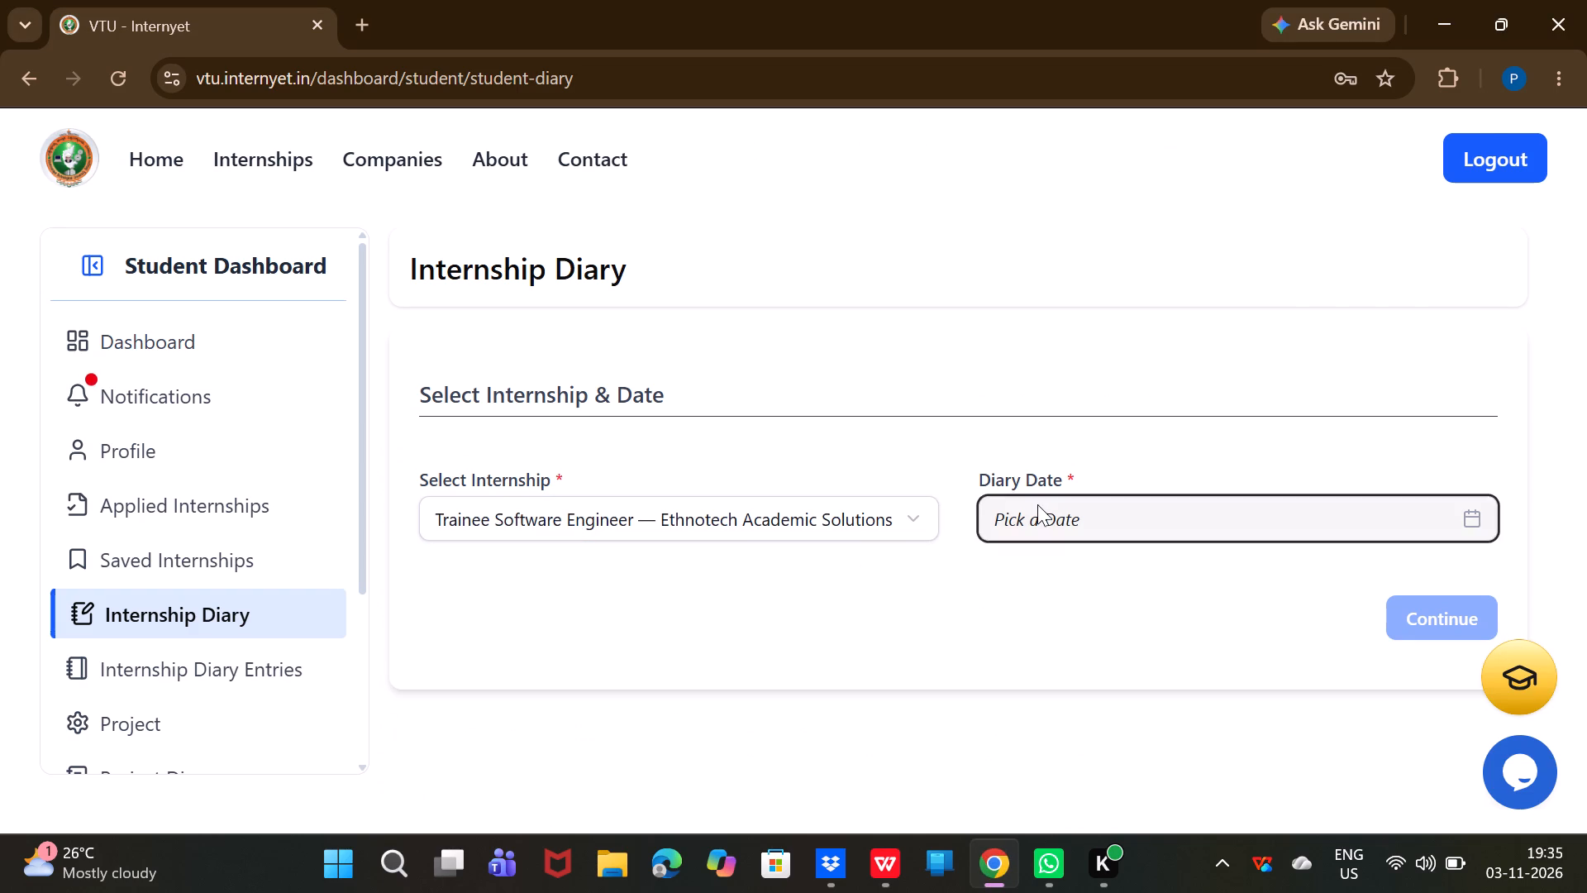
{"action": "left_click", "coordinate": [1313, 151]}
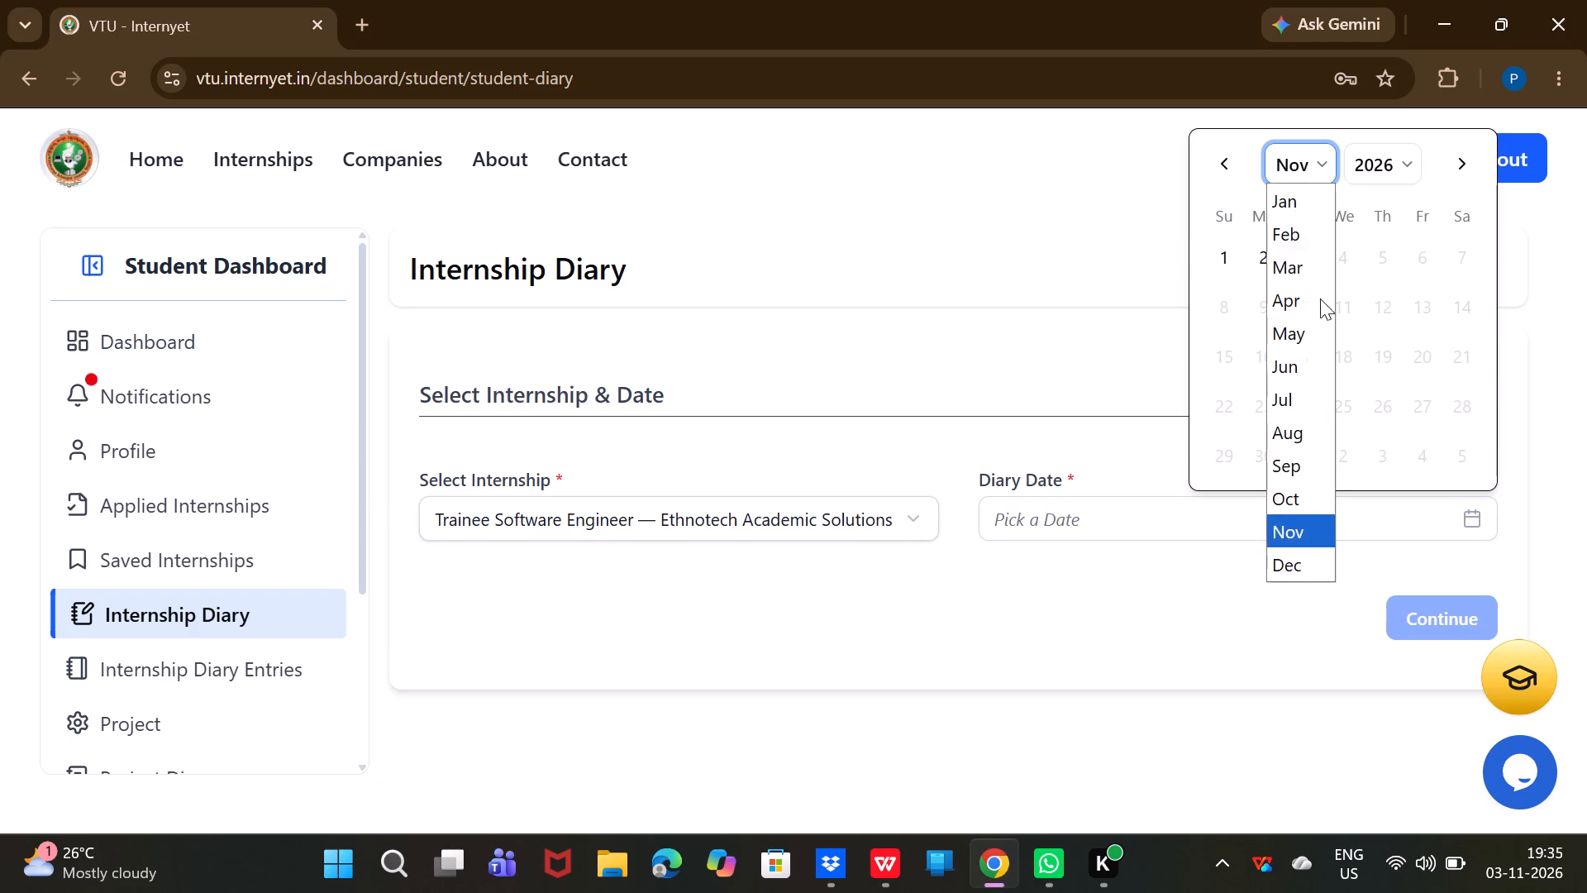
{"action": "left_click", "coordinate": [1310, 504]}
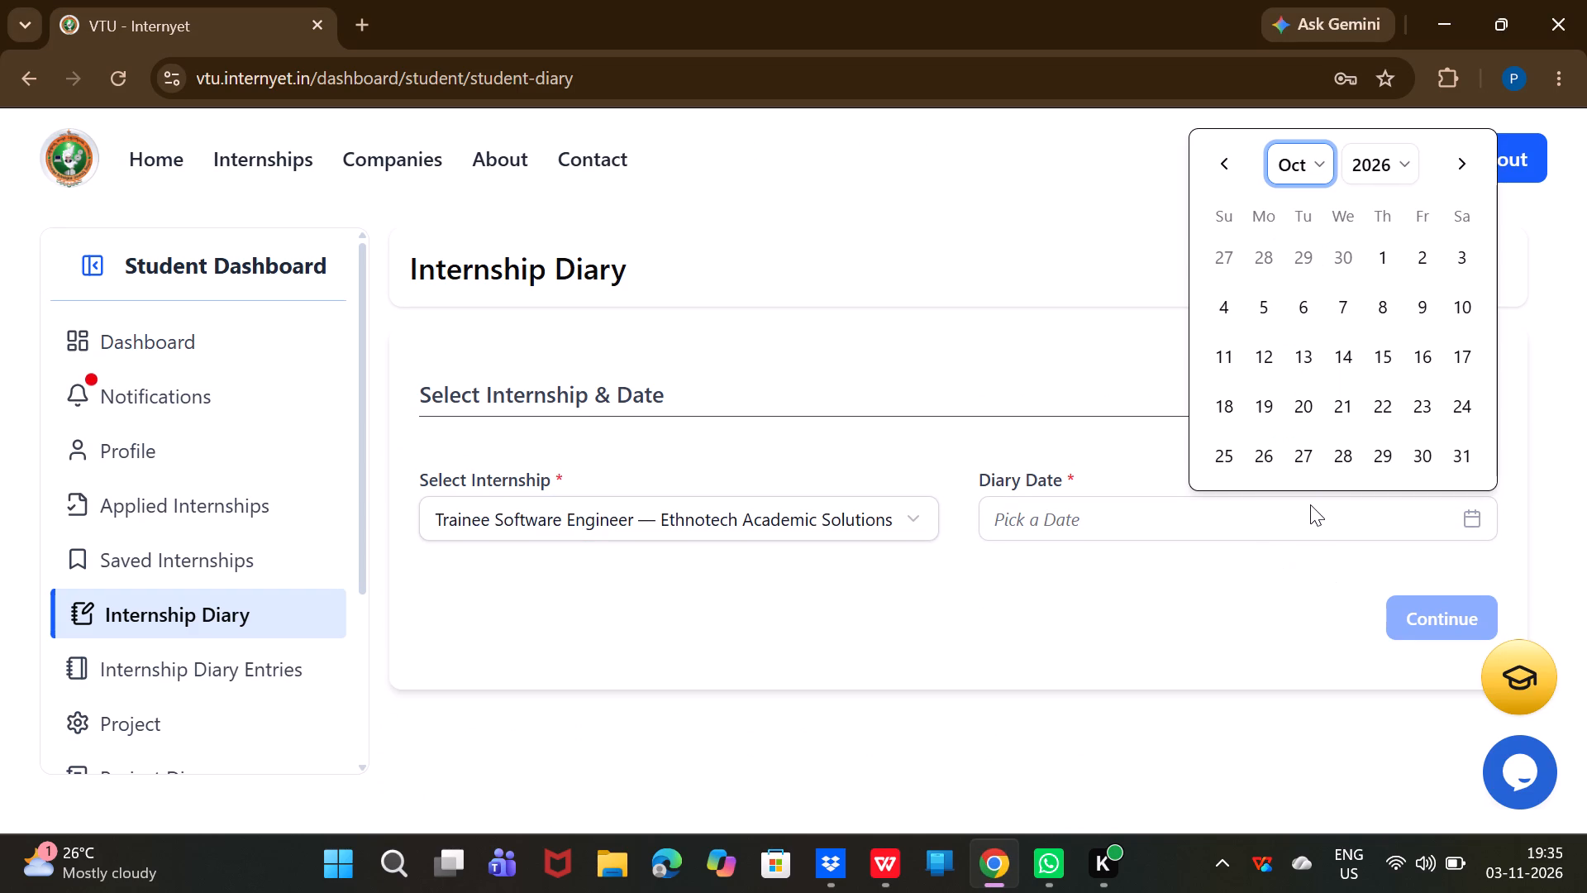
{"action": "left_click", "coordinate": [1313, 174]}
{"action": "left_click", "coordinate": [1318, 455]}
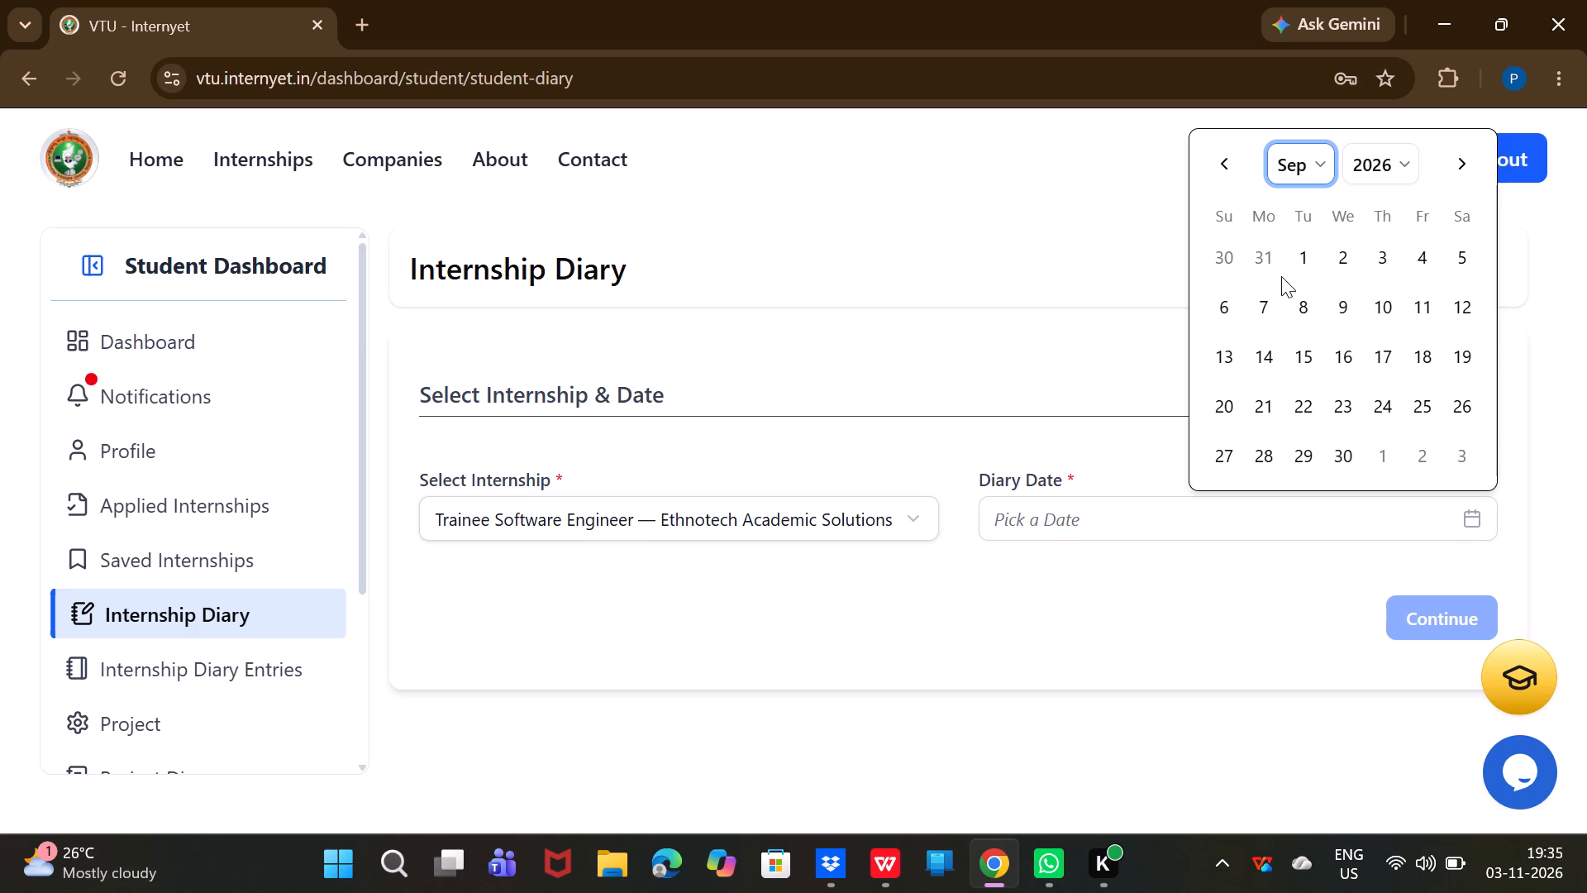
{"action": "left_click", "coordinate": [1416, 407]}
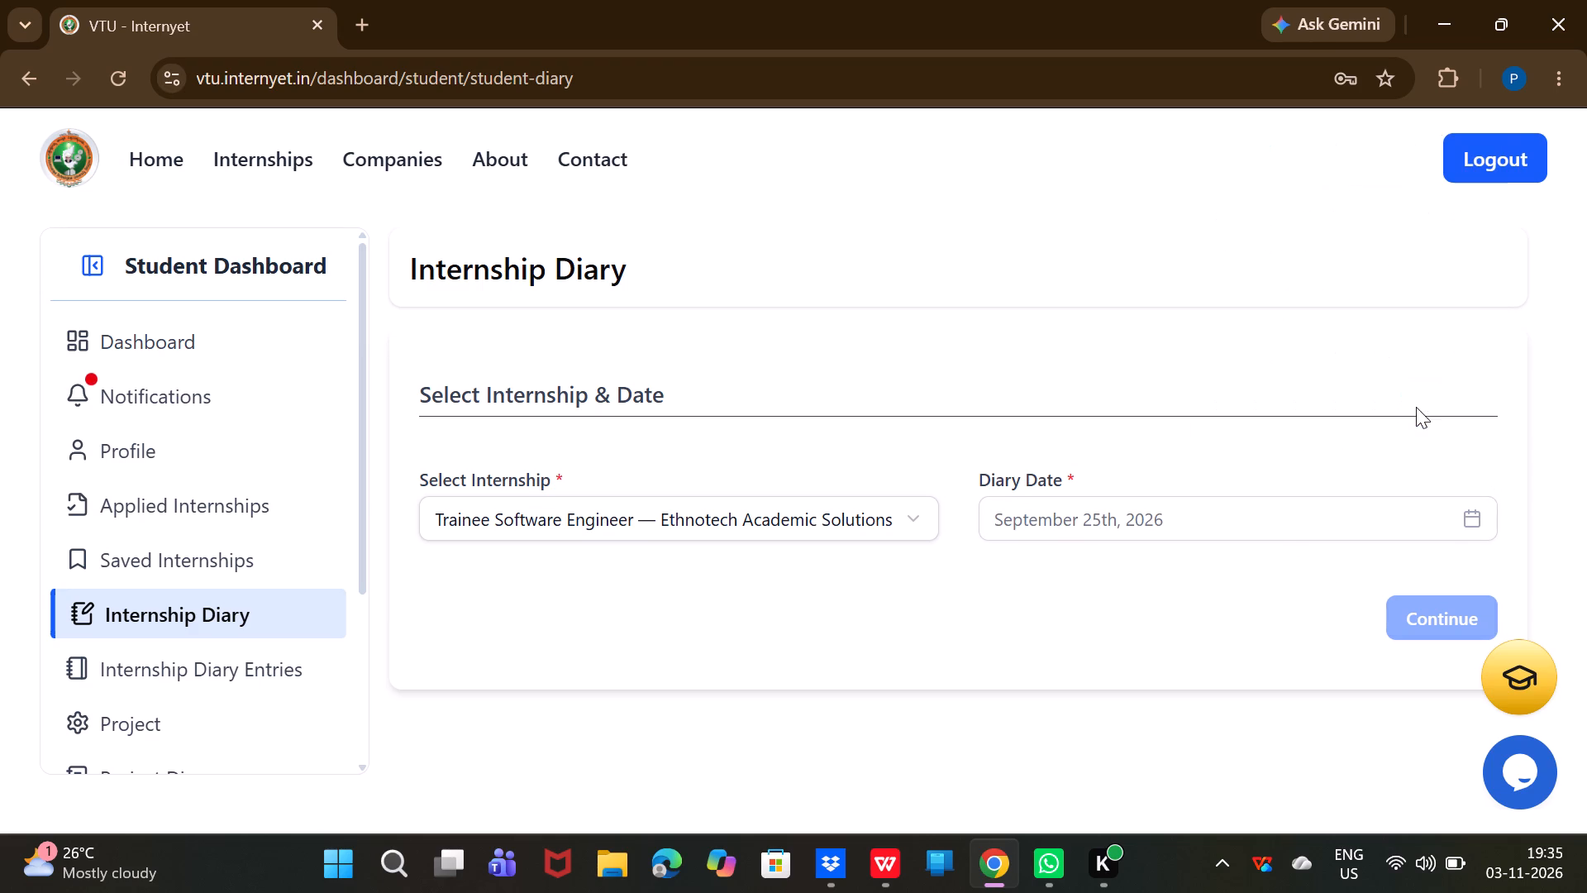
{"action": "left_click", "coordinate": [1465, 623]}
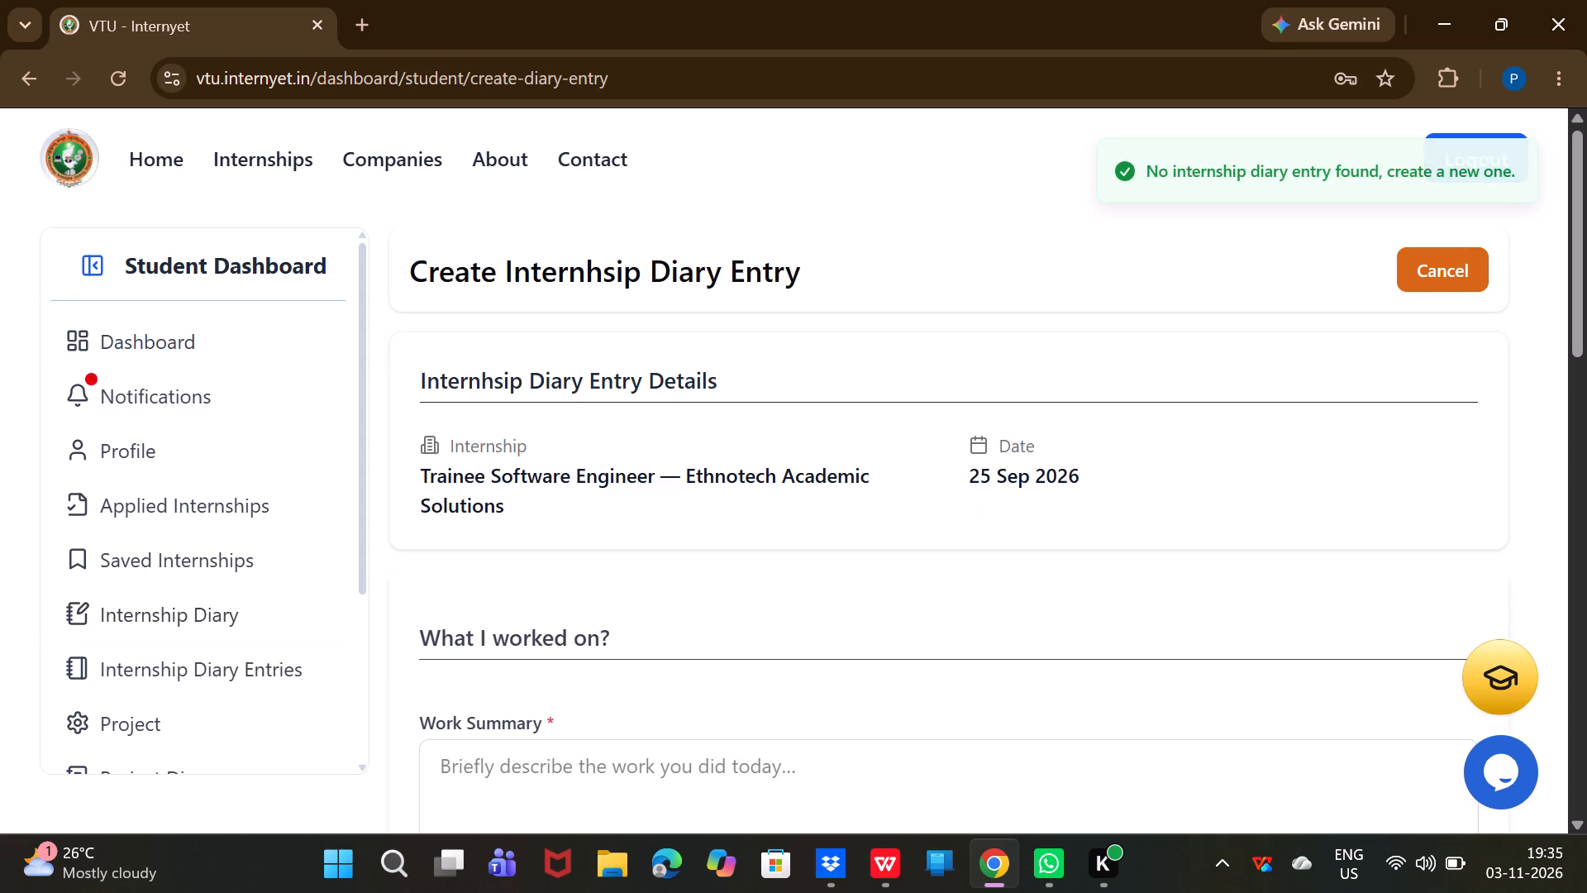
Paste the copied Day 33 text as the Work Summary and set the hours worked to 6.
{"action": "scroll", "coordinate": [774, 663], "scroll_direction": "down", "scroll_amount": 3}
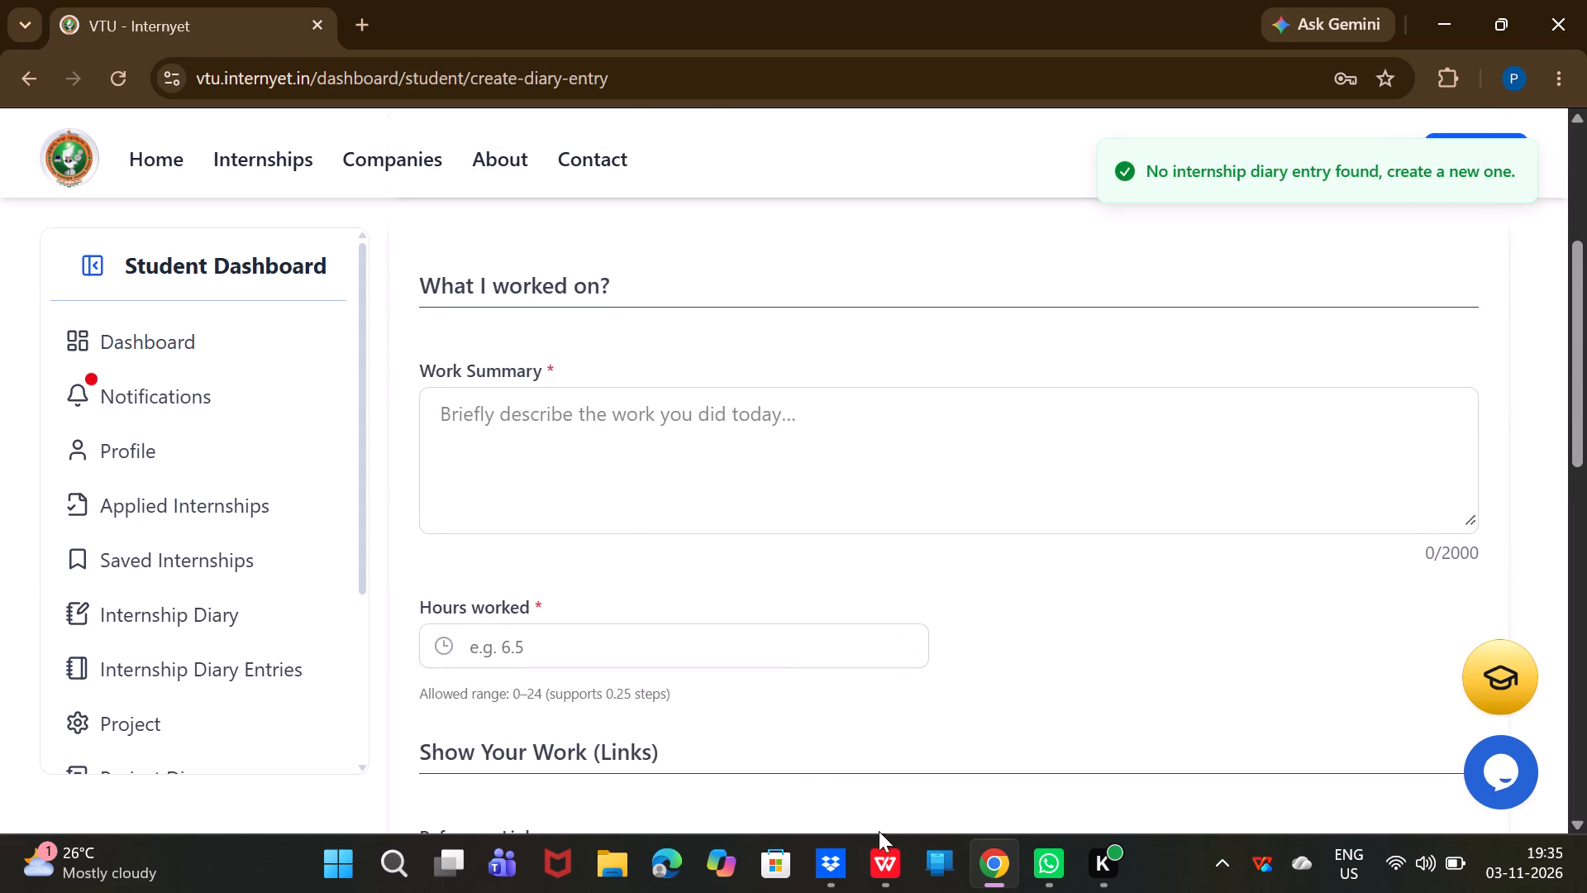
{"action": "left_click", "coordinate": [875, 845]}
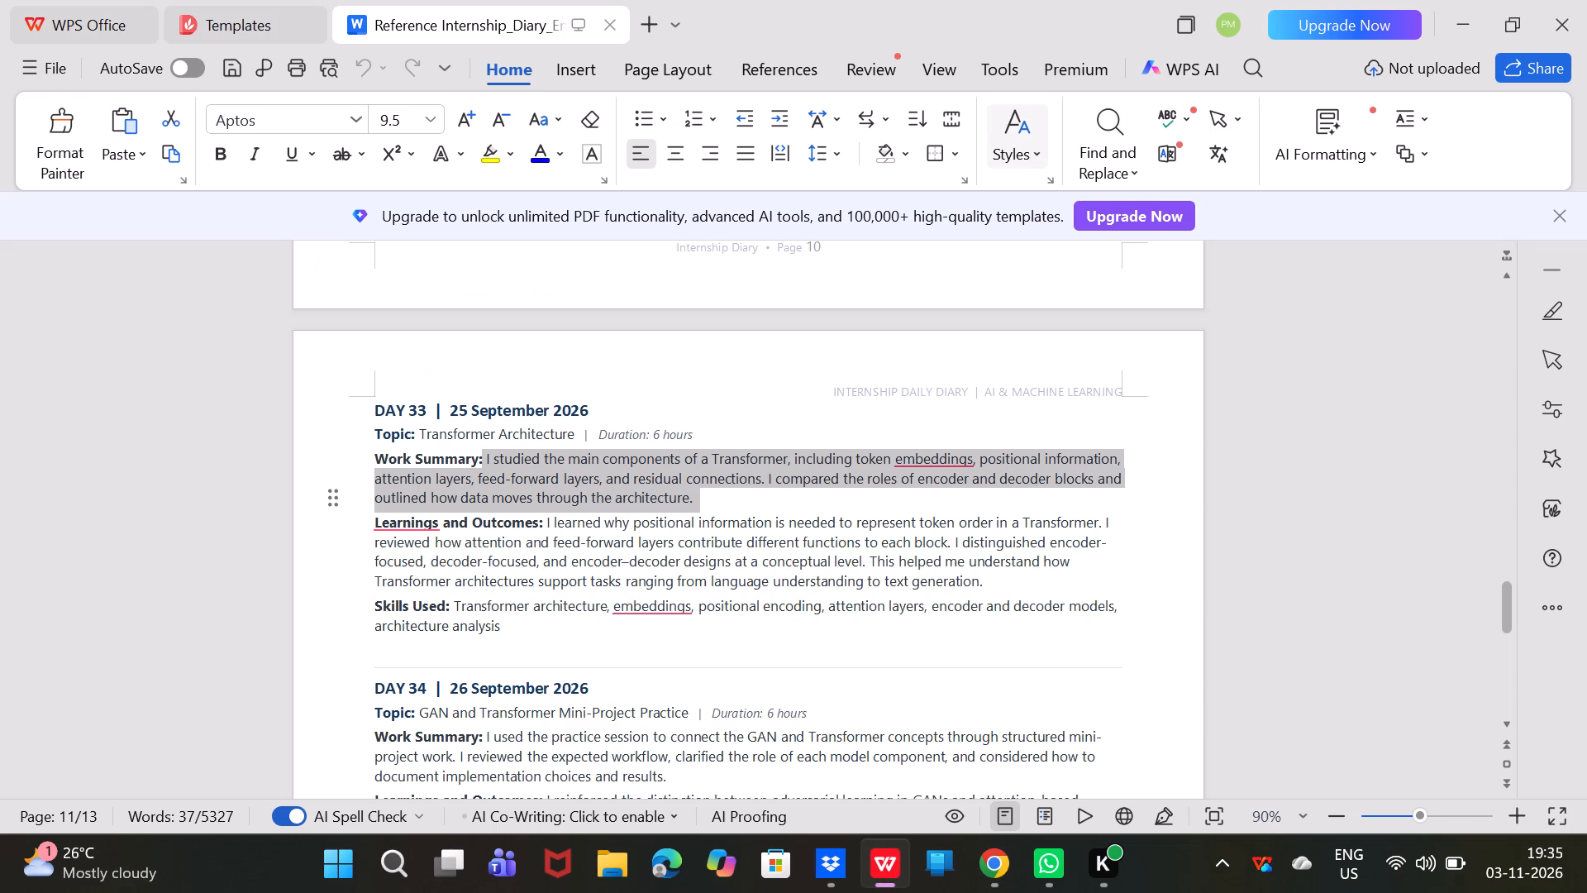
{"action": "left_click", "coordinate": [1002, 879]}
{"action": "left_click", "coordinate": [673, 480]}
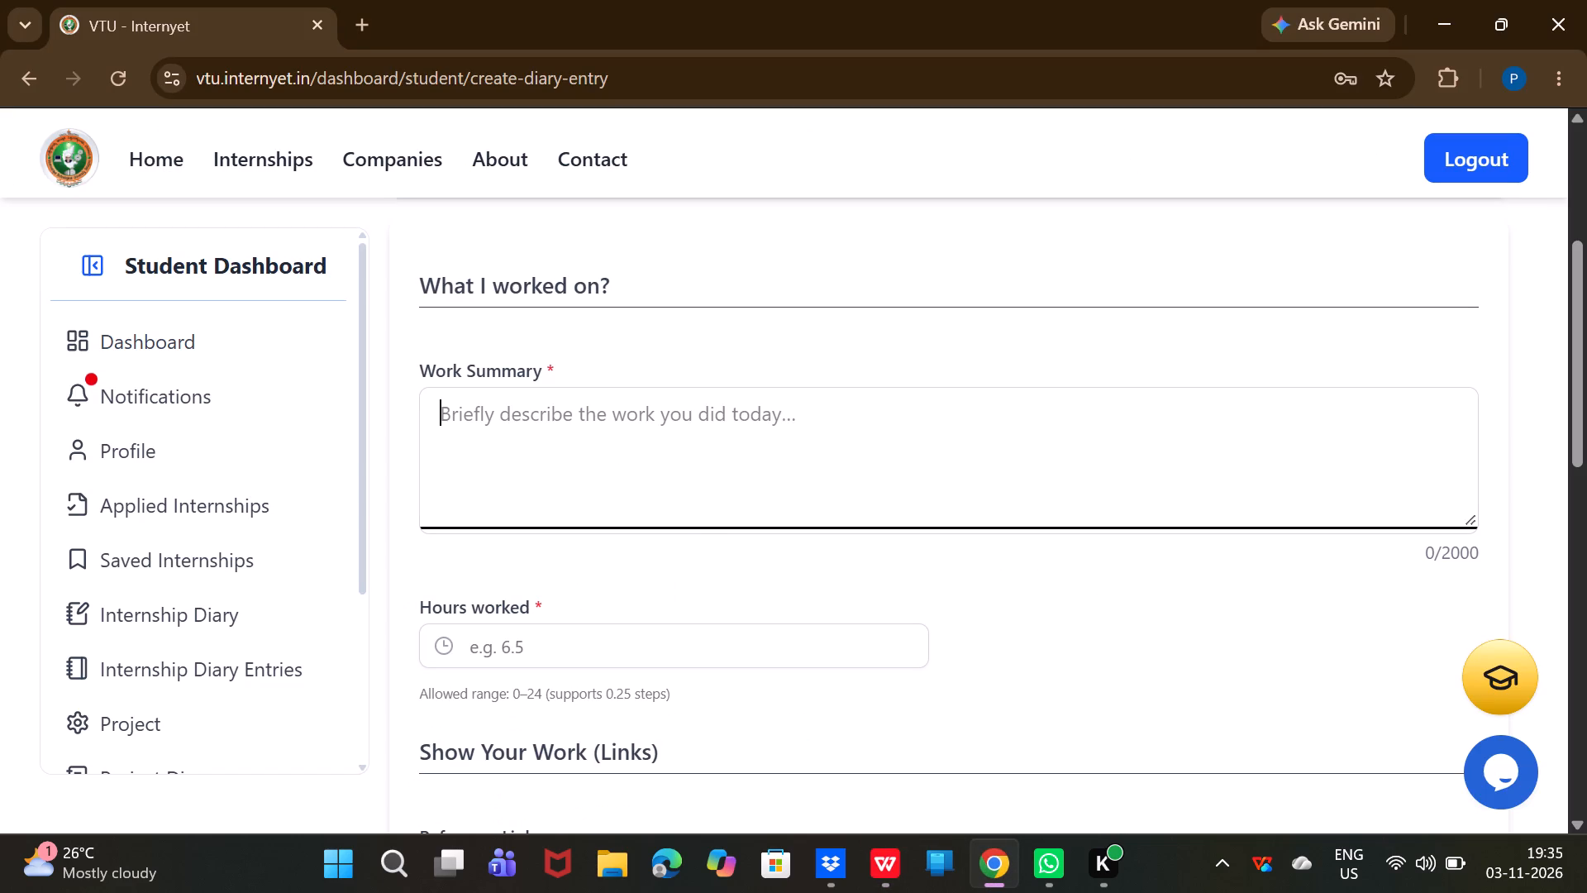
{"action": "key", "text": "ctrl+v"}
{"action": "scroll", "coordinate": [673, 480], "scroll_direction": "down", "scroll_amount": 3}
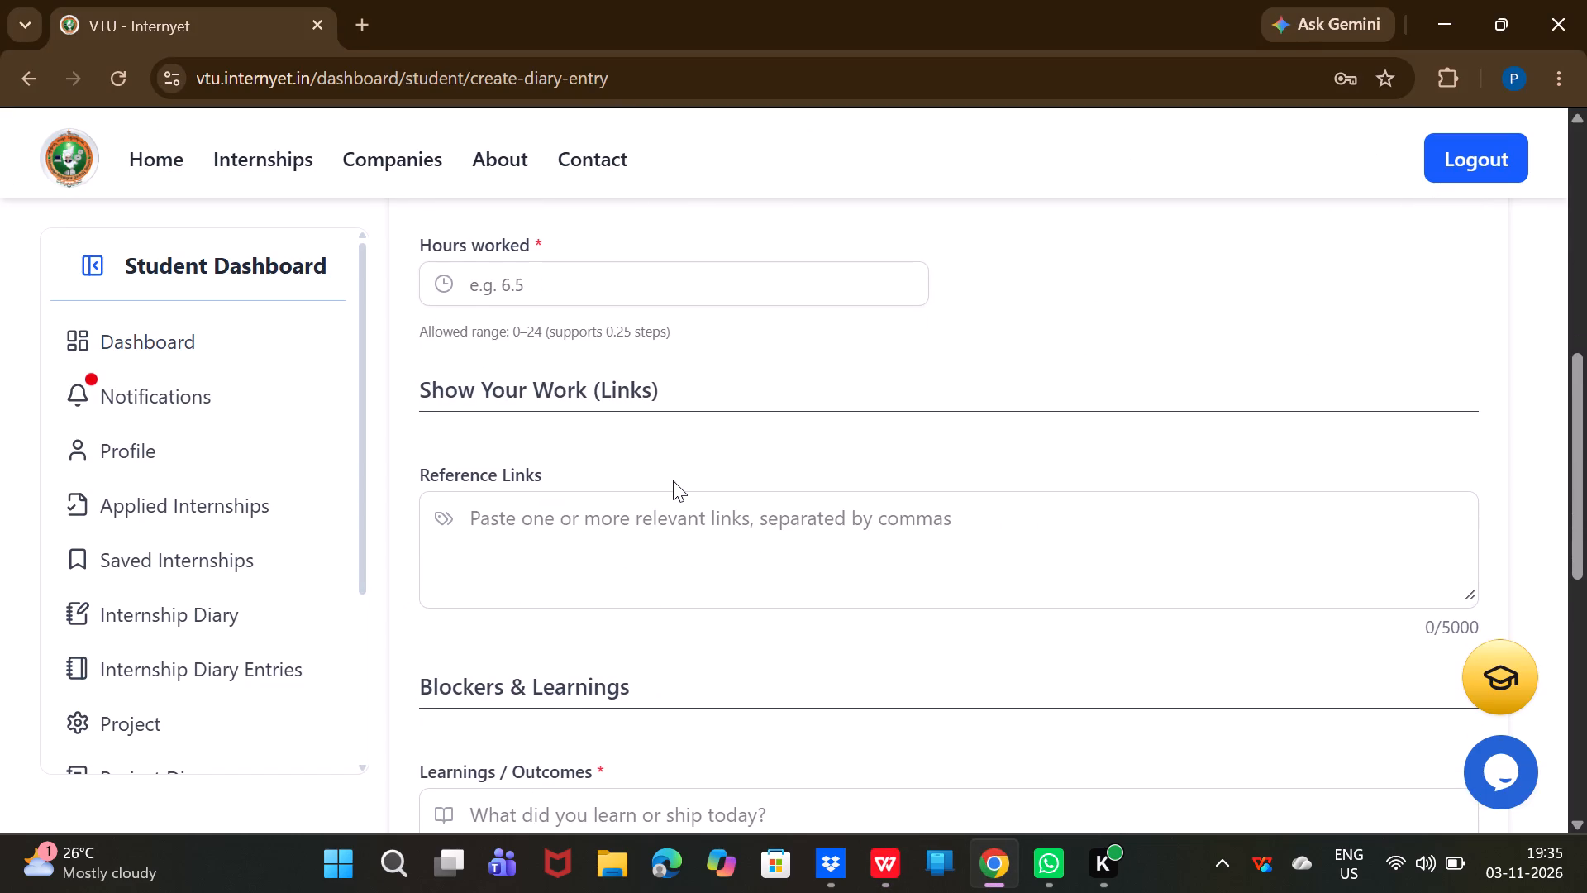
{"action": "left_click", "coordinate": [649, 280]}
{"action": "key", "text": "6"}
Fill Learnings / Outcomes with the Day 33 Learnings and Outcomes text copied from the WPS Office reference document.
{"action": "scroll", "coordinate": [649, 280], "scroll_direction": "down", "scroll_amount": 3}
{"action": "left_click", "coordinate": [632, 404]}
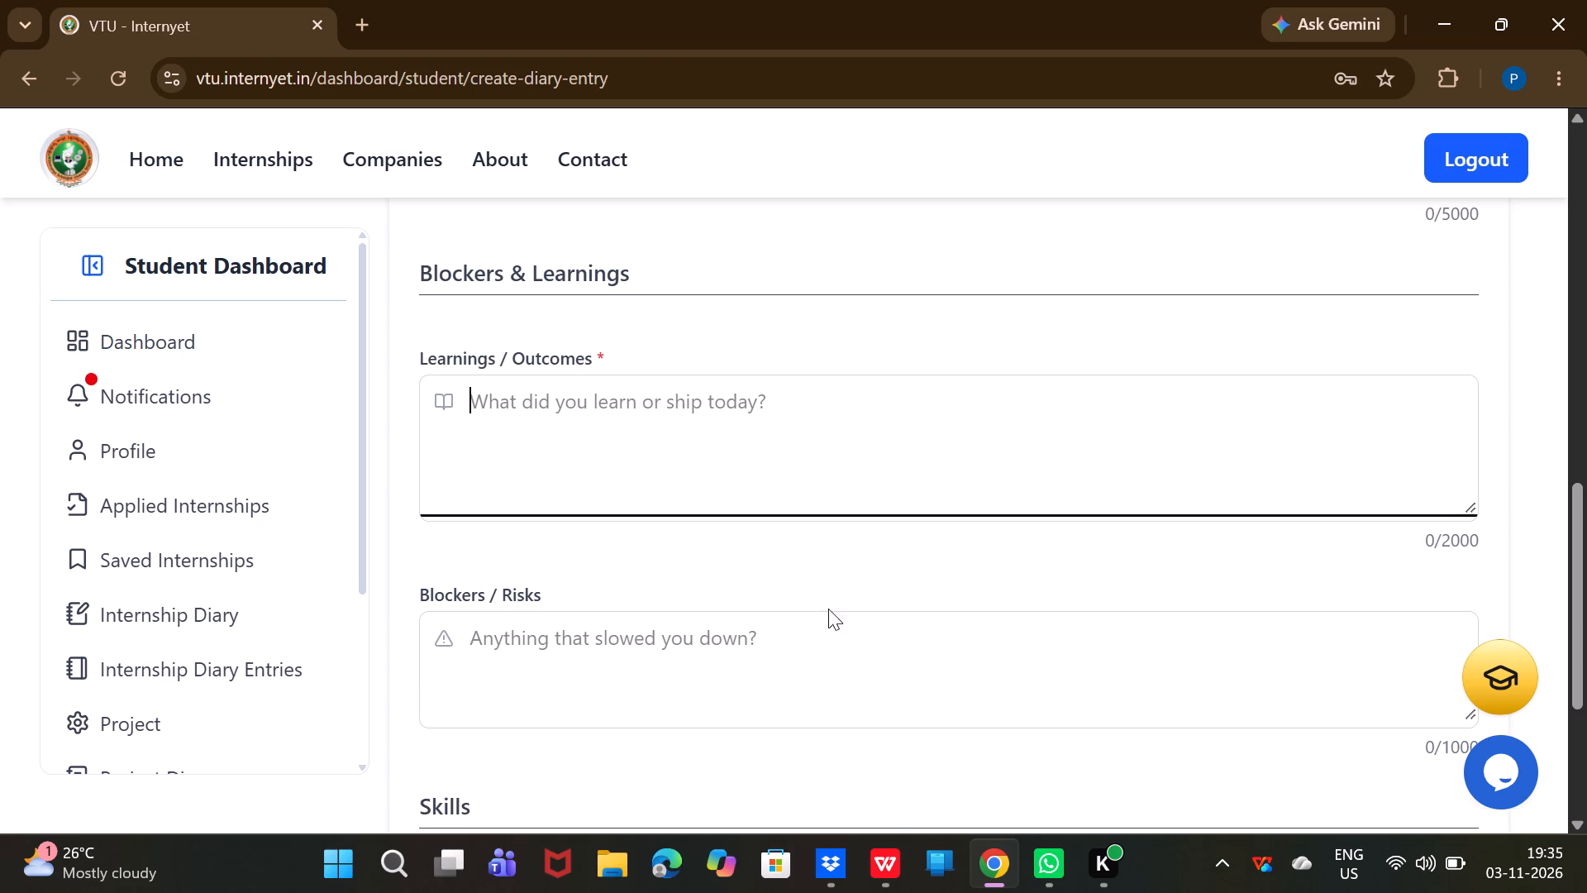
{"action": "left_click", "coordinate": [904, 872]}
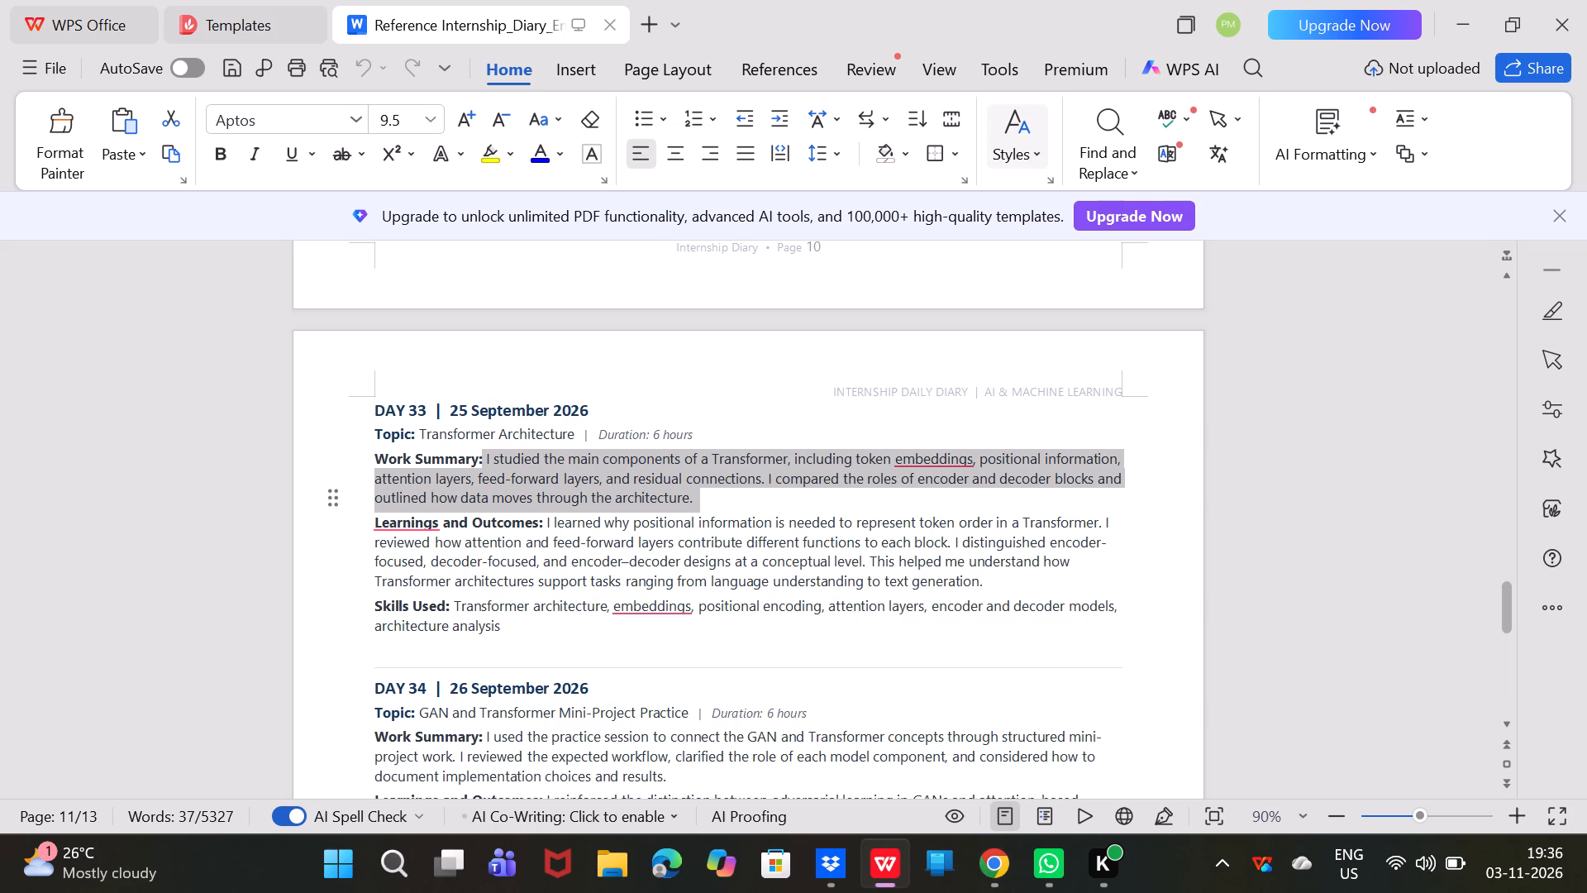
{"action": "left_click_drag", "start_coordinate": [543, 517], "coordinate": [984, 571]}
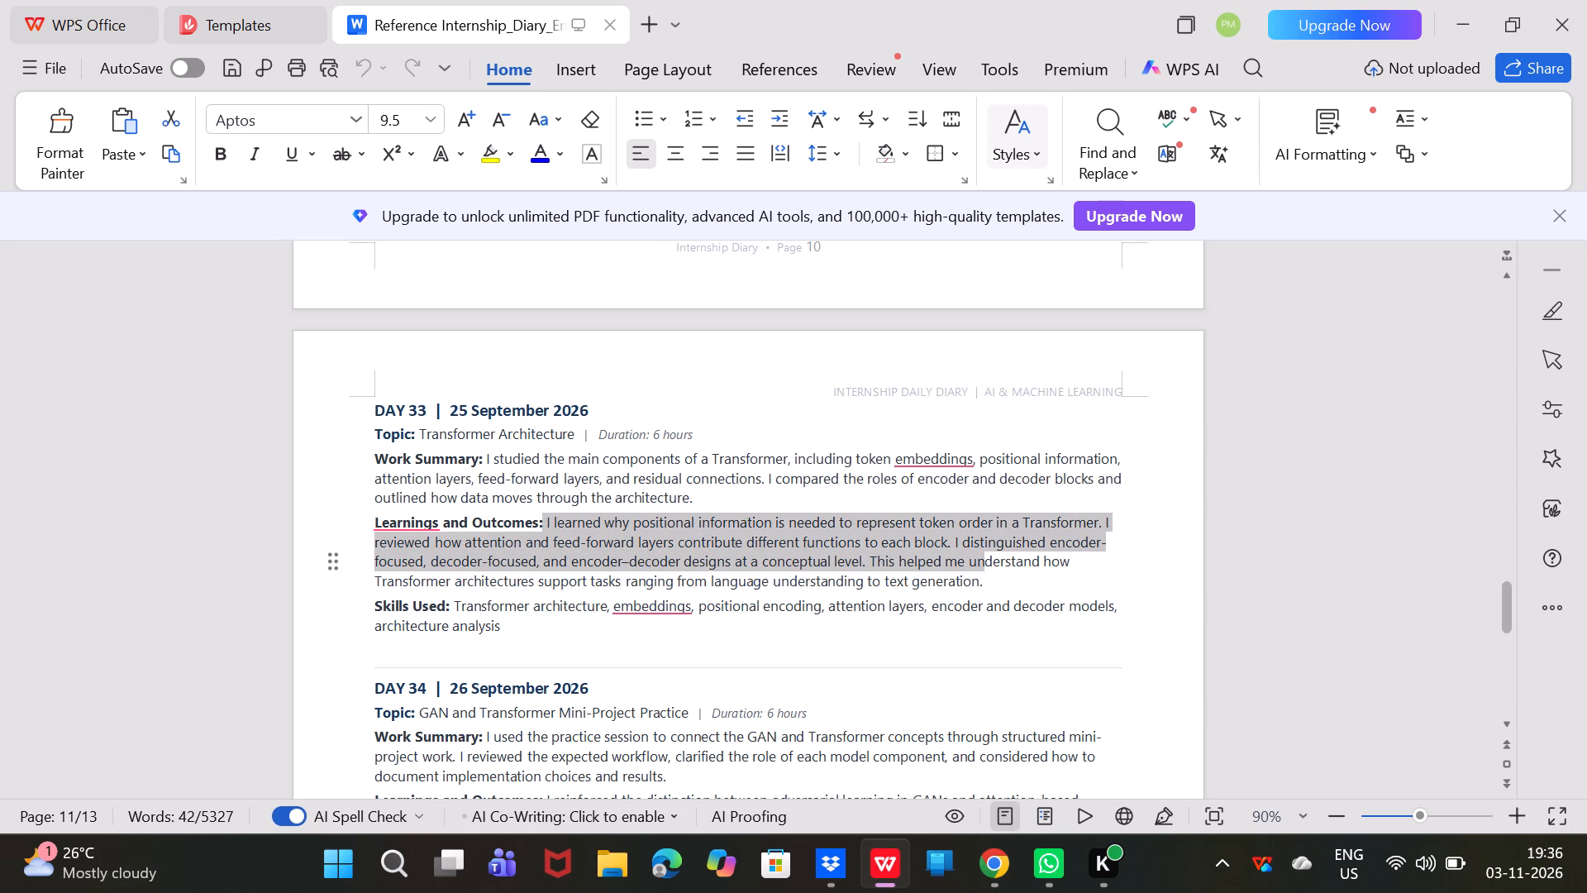
{"action": "left_click_drag", "start_coordinate": [984, 571], "coordinate": [983, 588]}
{"action": "key", "text": "ctrl+c"}
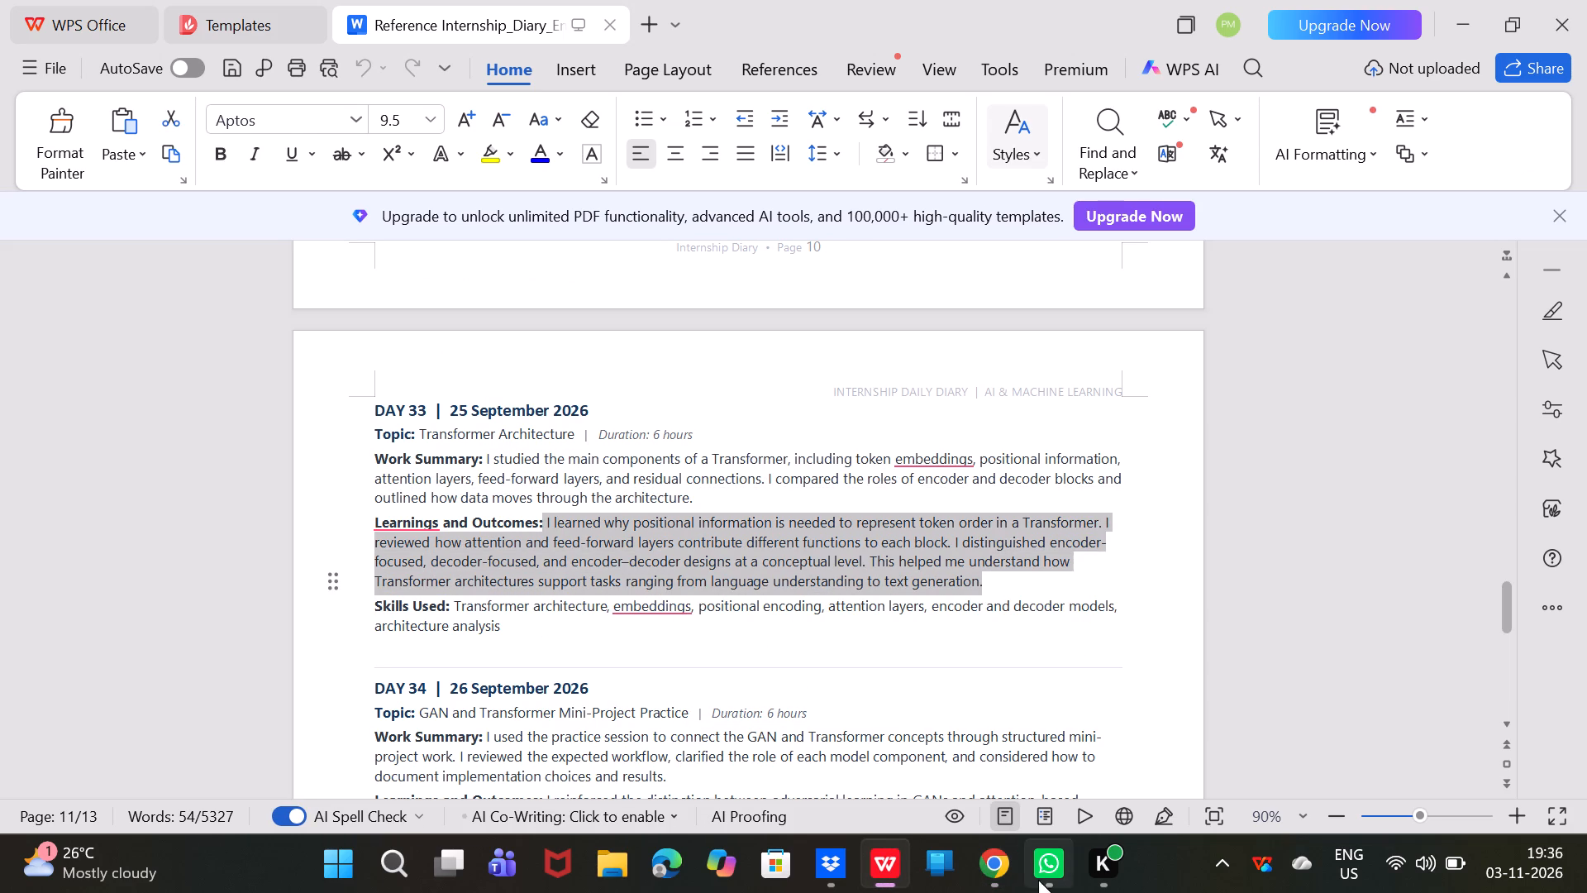
{"action": "left_click", "coordinate": [1007, 863]}
{"action": "key", "text": "ctrl+v"}
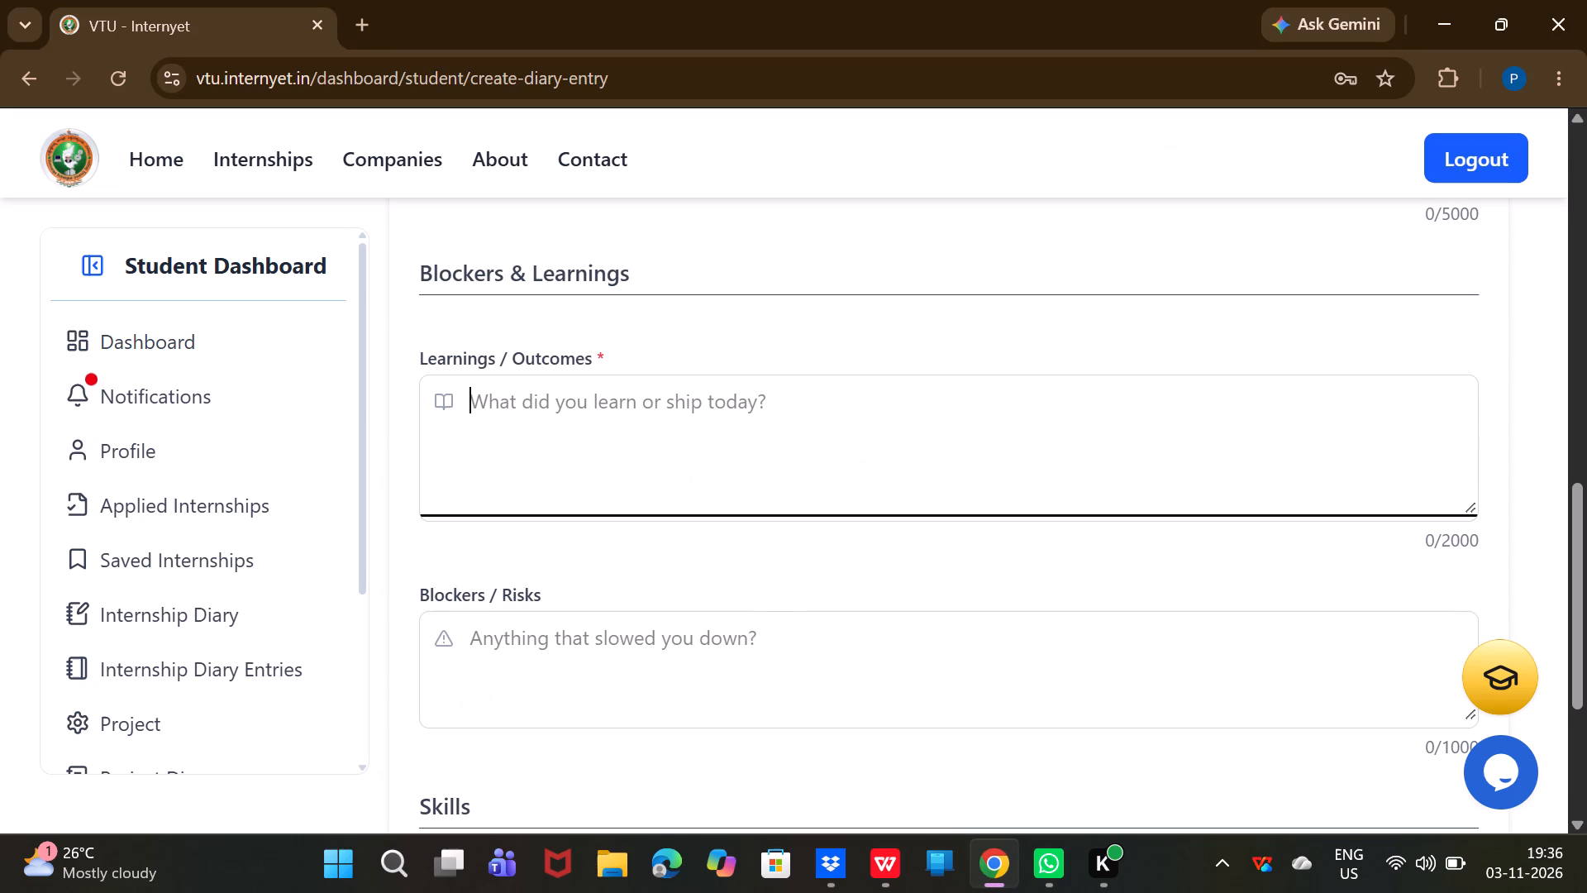
Add the skill Generative ai and save the 25 September 2026 diary entry.
{"action": "scroll", "coordinate": [737, 449], "scroll_direction": "down", "scroll_amount": 3}
{"action": "double_click", "coordinate": [679, 599]}
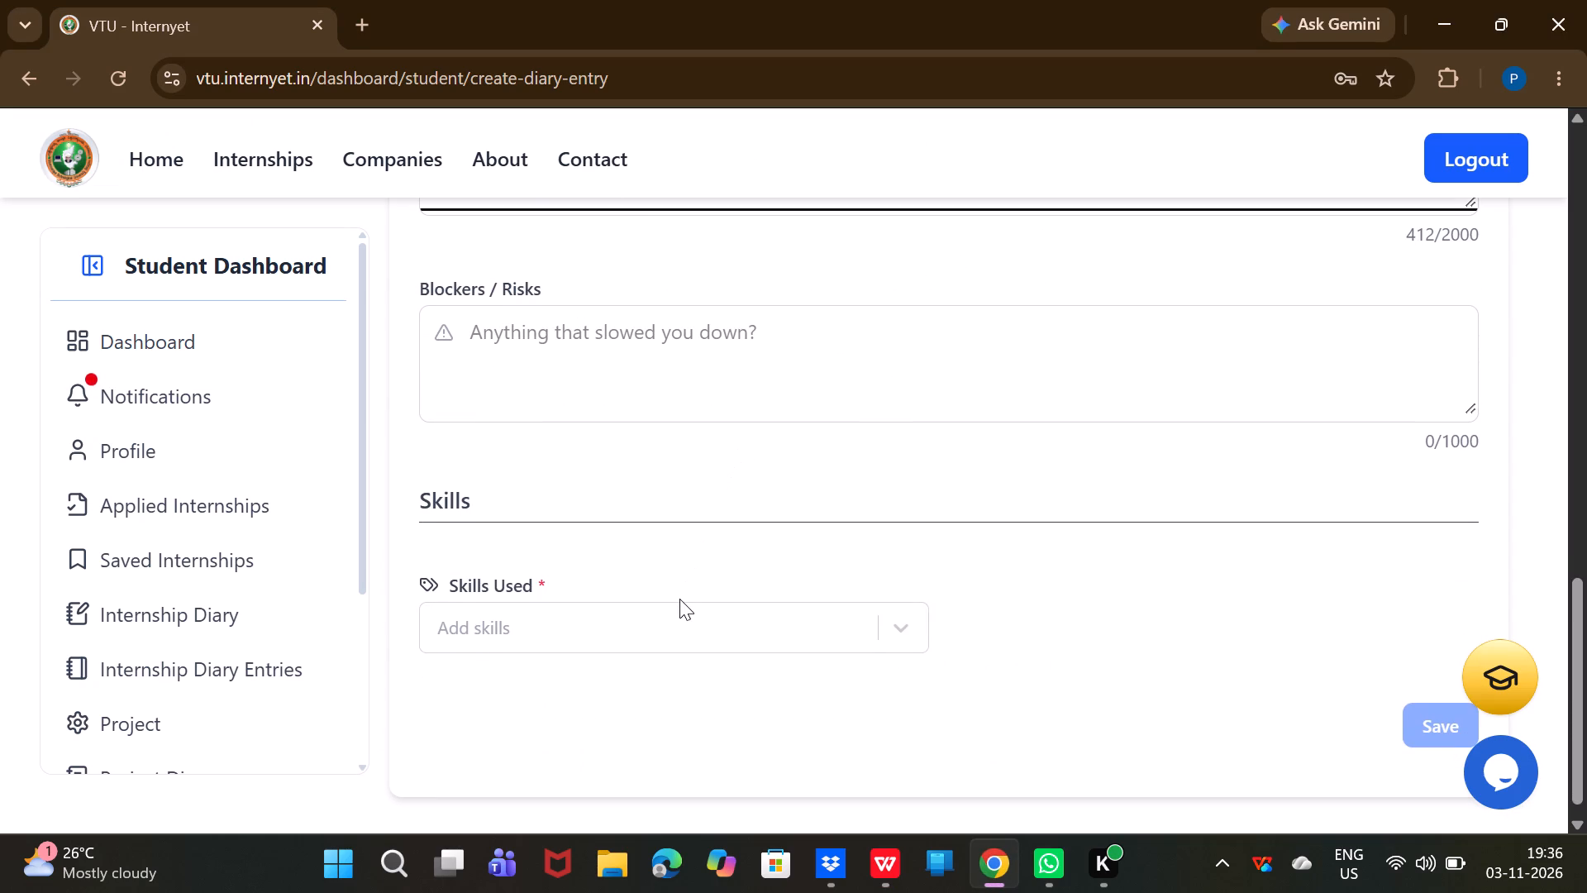
{"action": "left_click", "coordinate": [677, 610]}
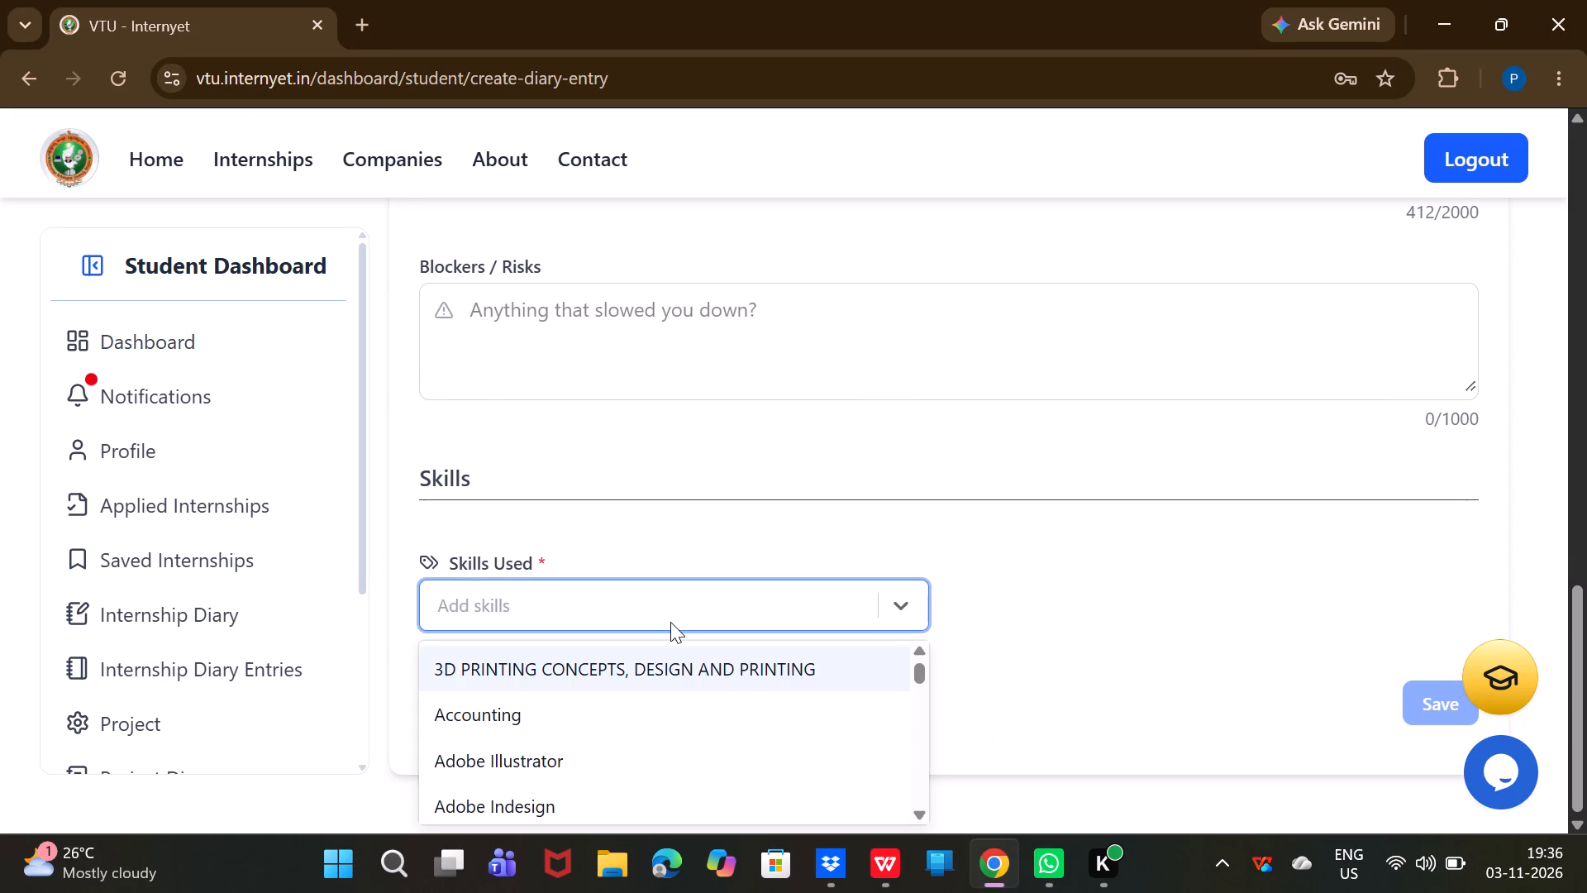
{"action": "type", "text": "gene"}
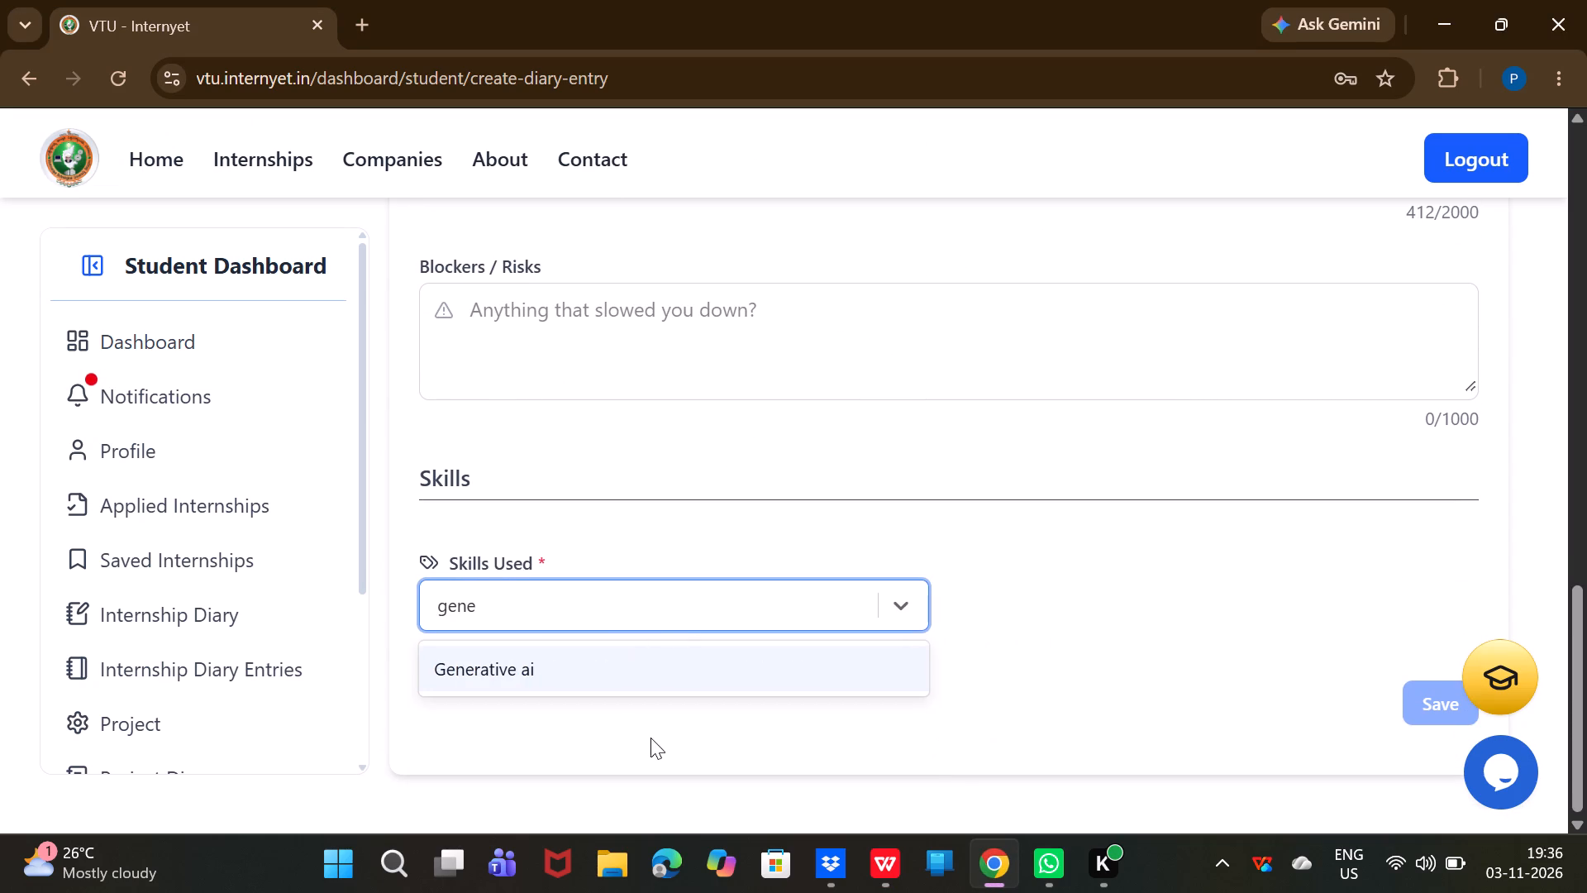
{"action": "left_click", "coordinate": [594, 672]}
{"action": "scroll", "coordinate": [799, 691], "scroll_direction": "down", "scroll_amount": 2}
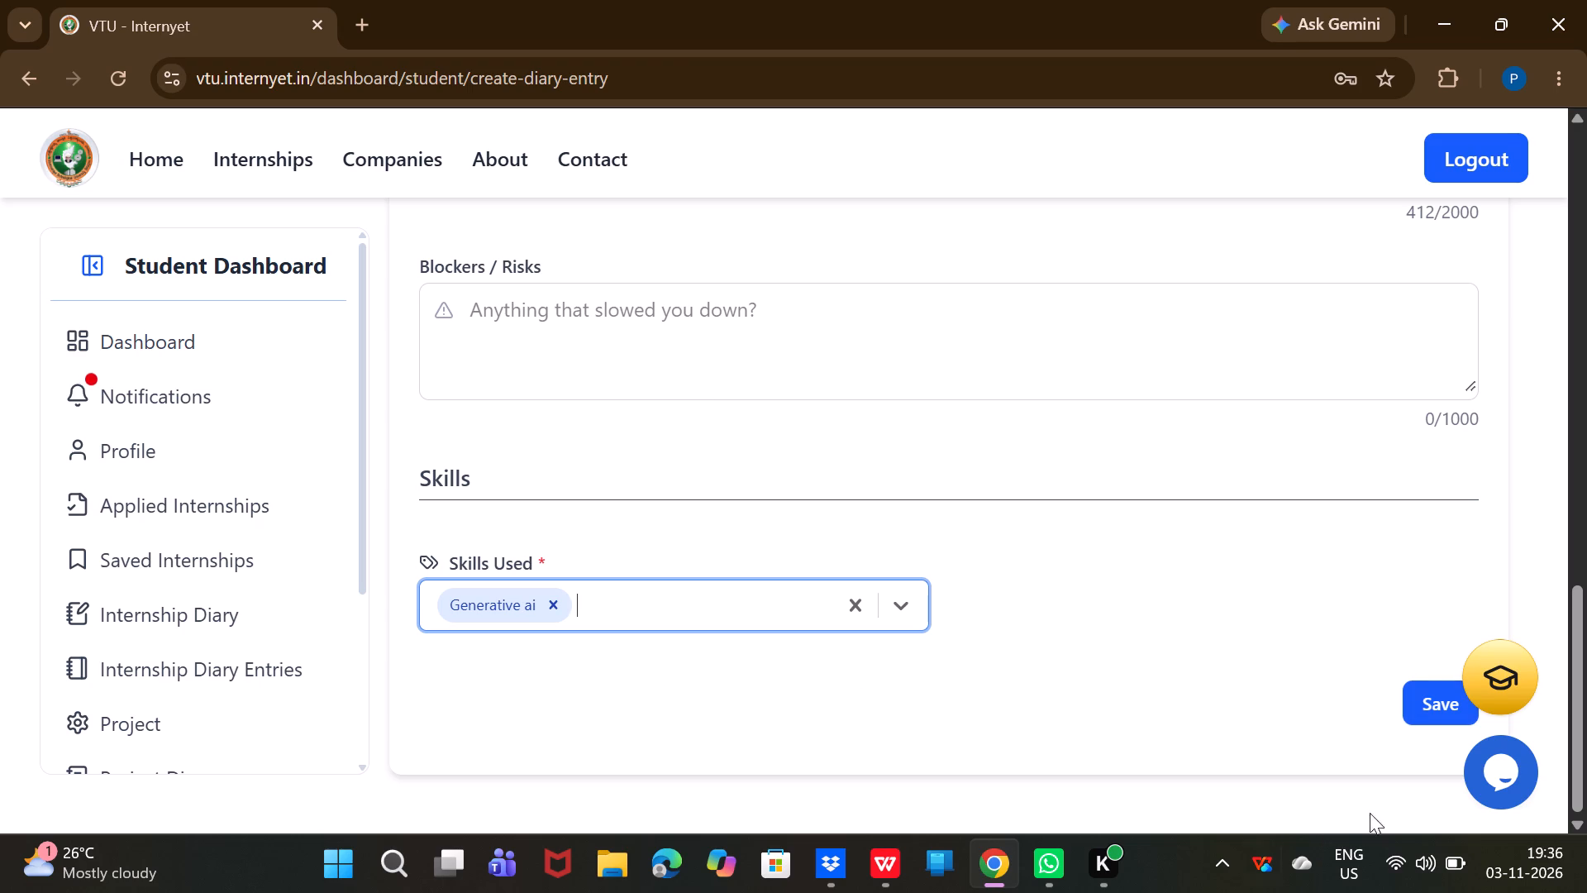
{"action": "left_click", "coordinate": [1438, 705]}
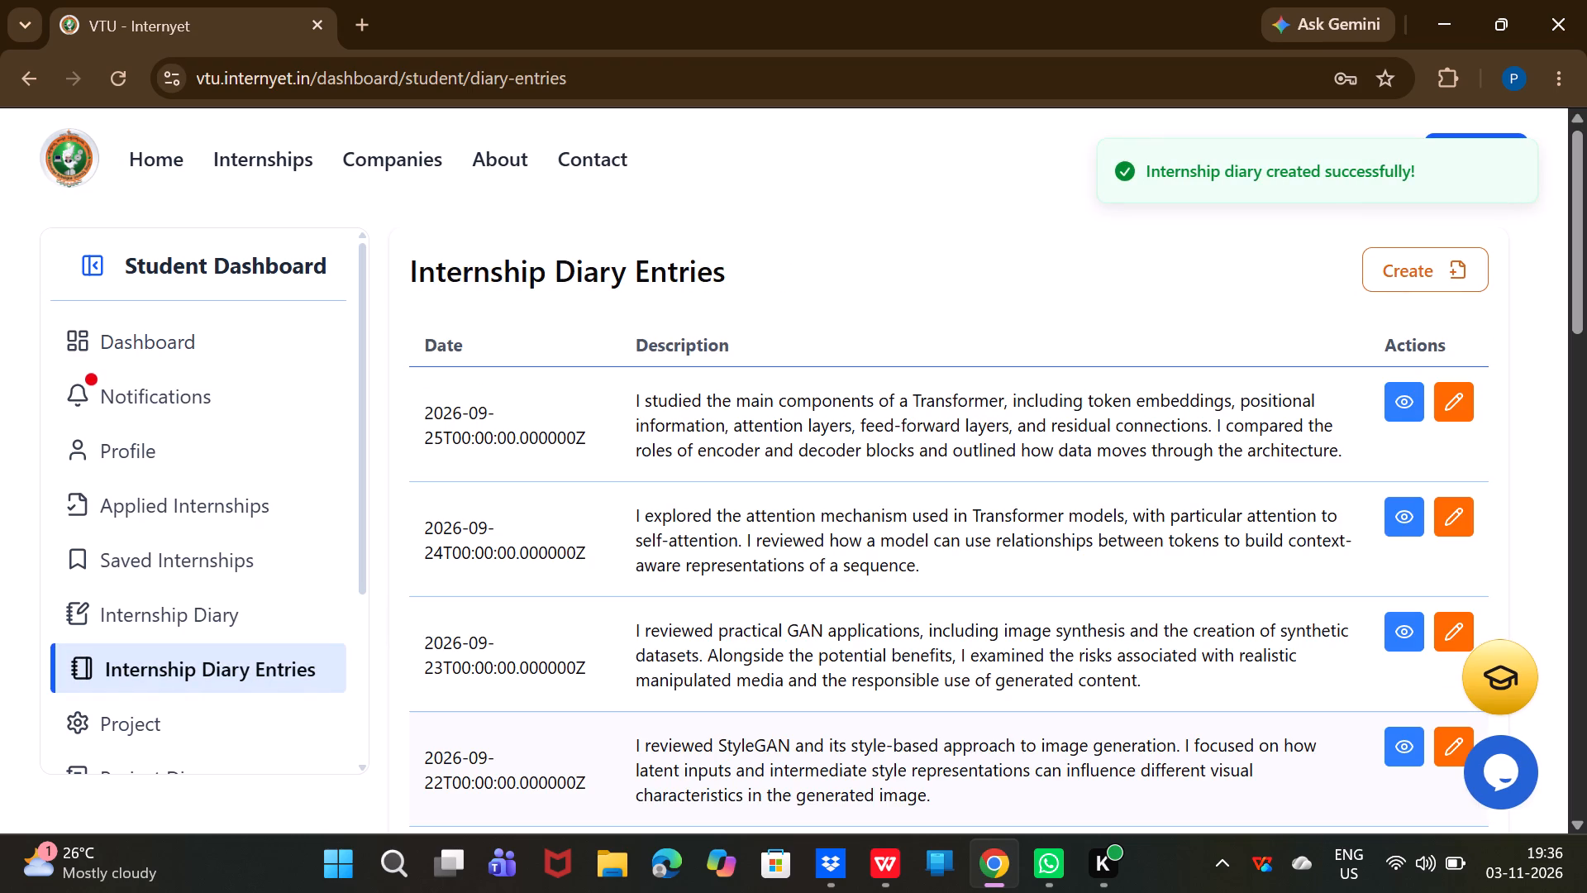
Switch to the WPS Office reference document and copy the Day 34 (26 September 2026) Work Summary text.
{"action": "left_click", "coordinate": [893, 861]}
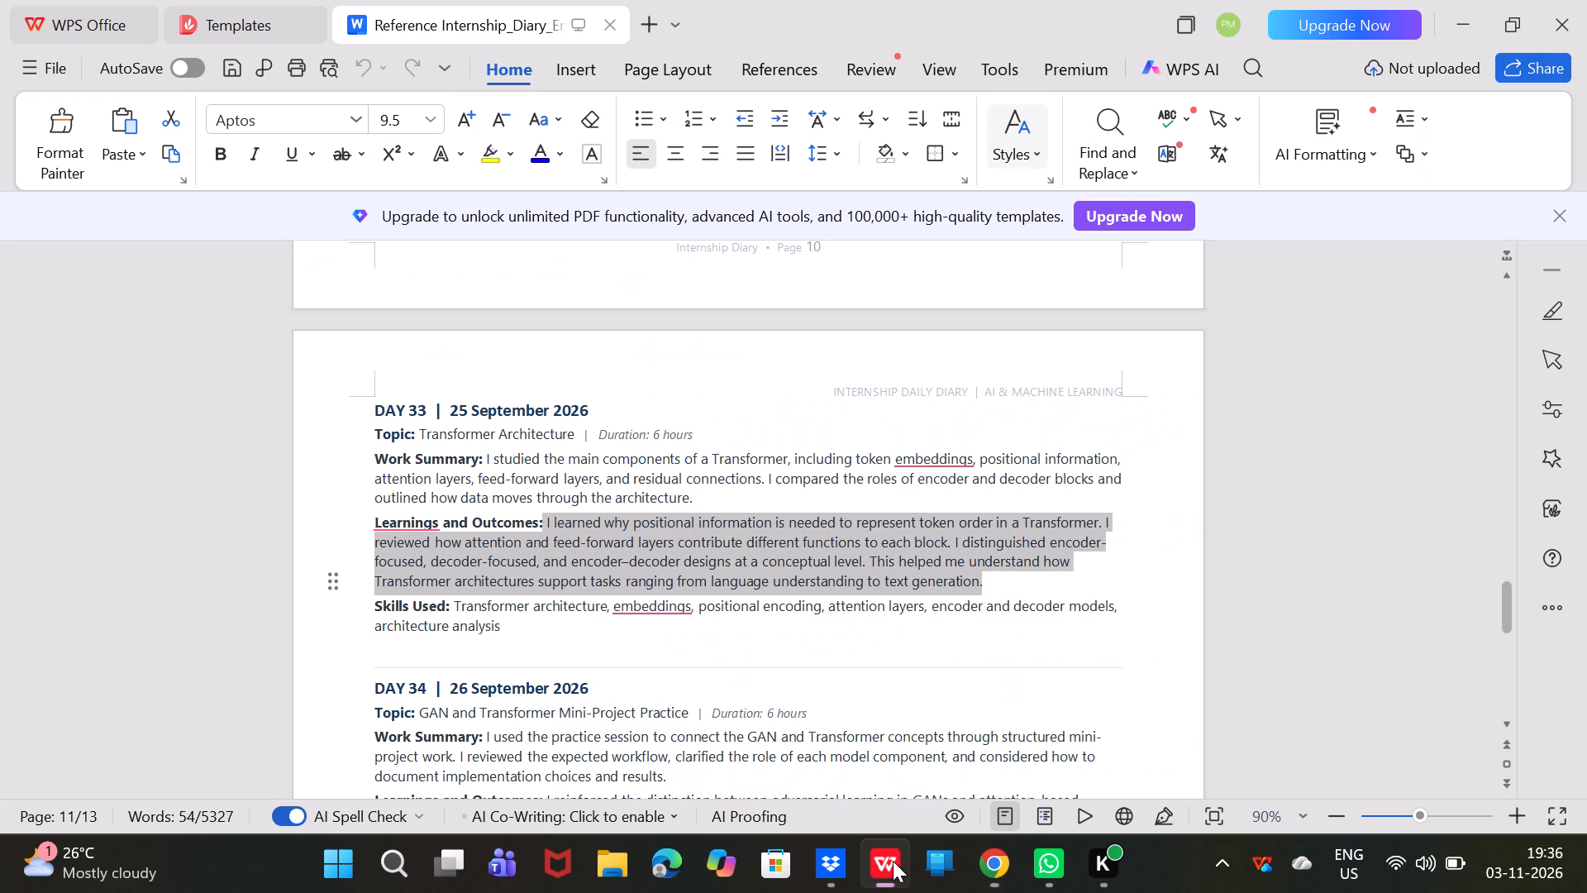
{"action": "scroll", "coordinate": [691, 673], "scroll_direction": "down", "scroll_amount": 3}
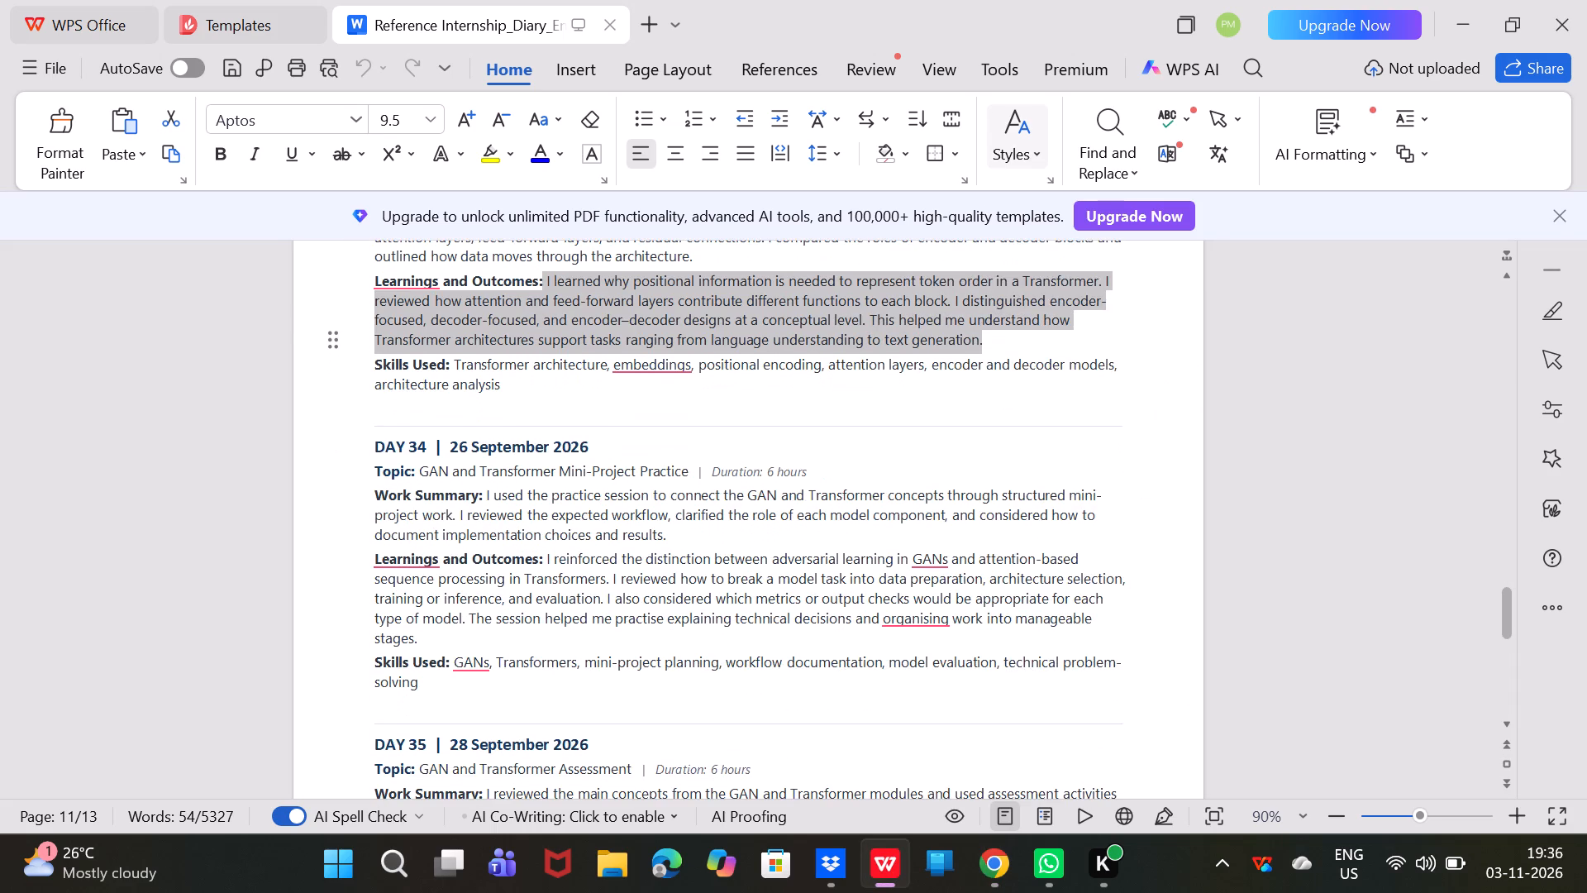
{"action": "scroll", "coordinate": [691, 673], "scroll_direction": "down", "scroll_amount": 3}
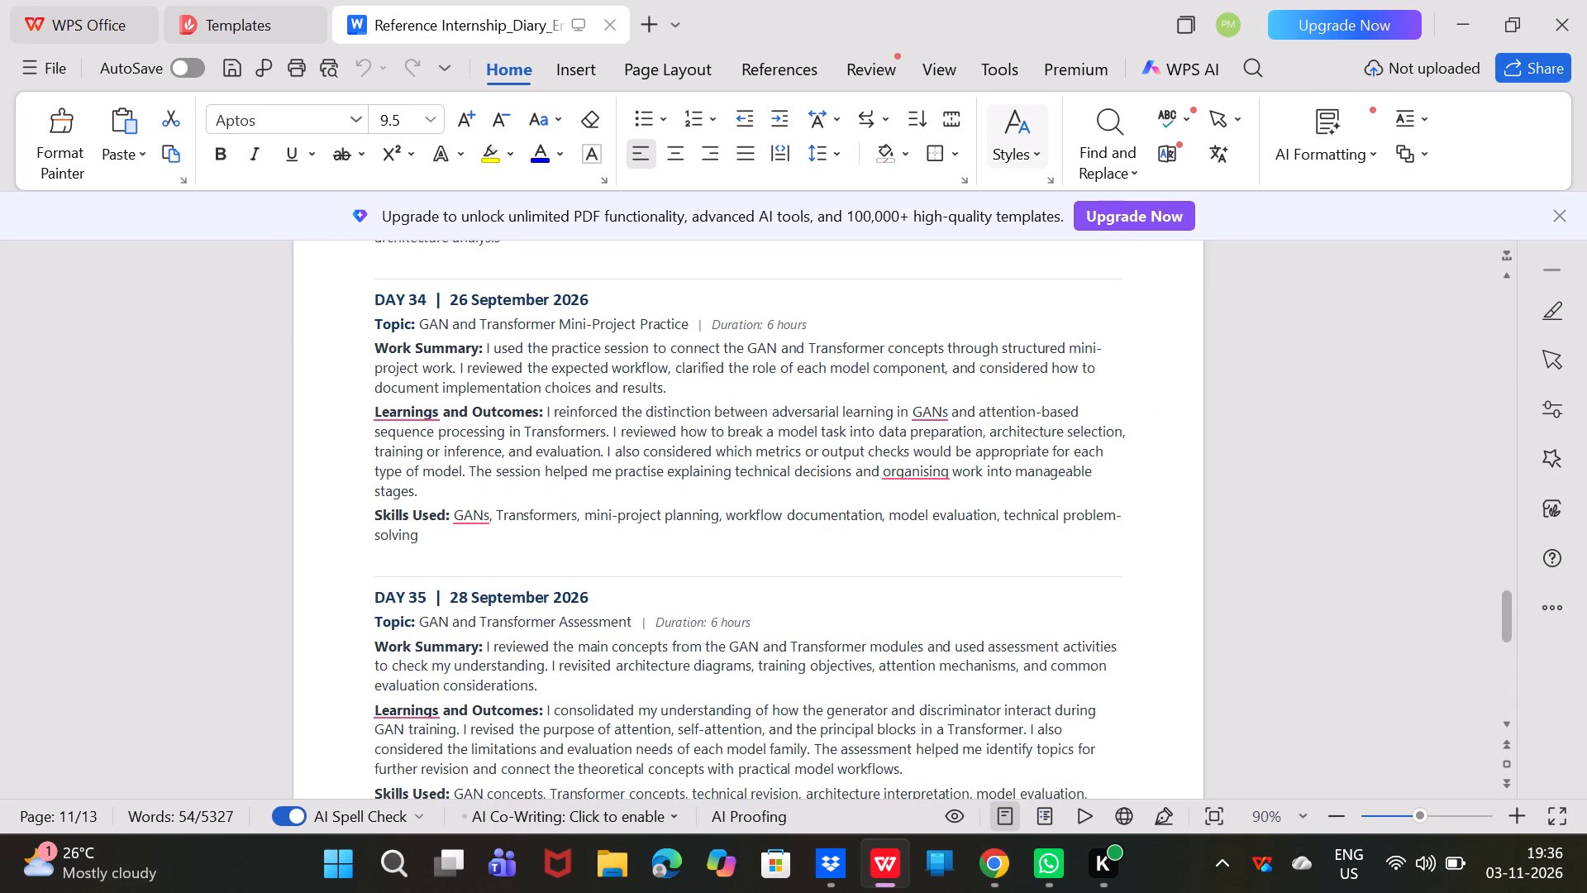
{"action": "left_click_drag", "start_coordinate": [484, 347], "coordinate": [676, 385]}
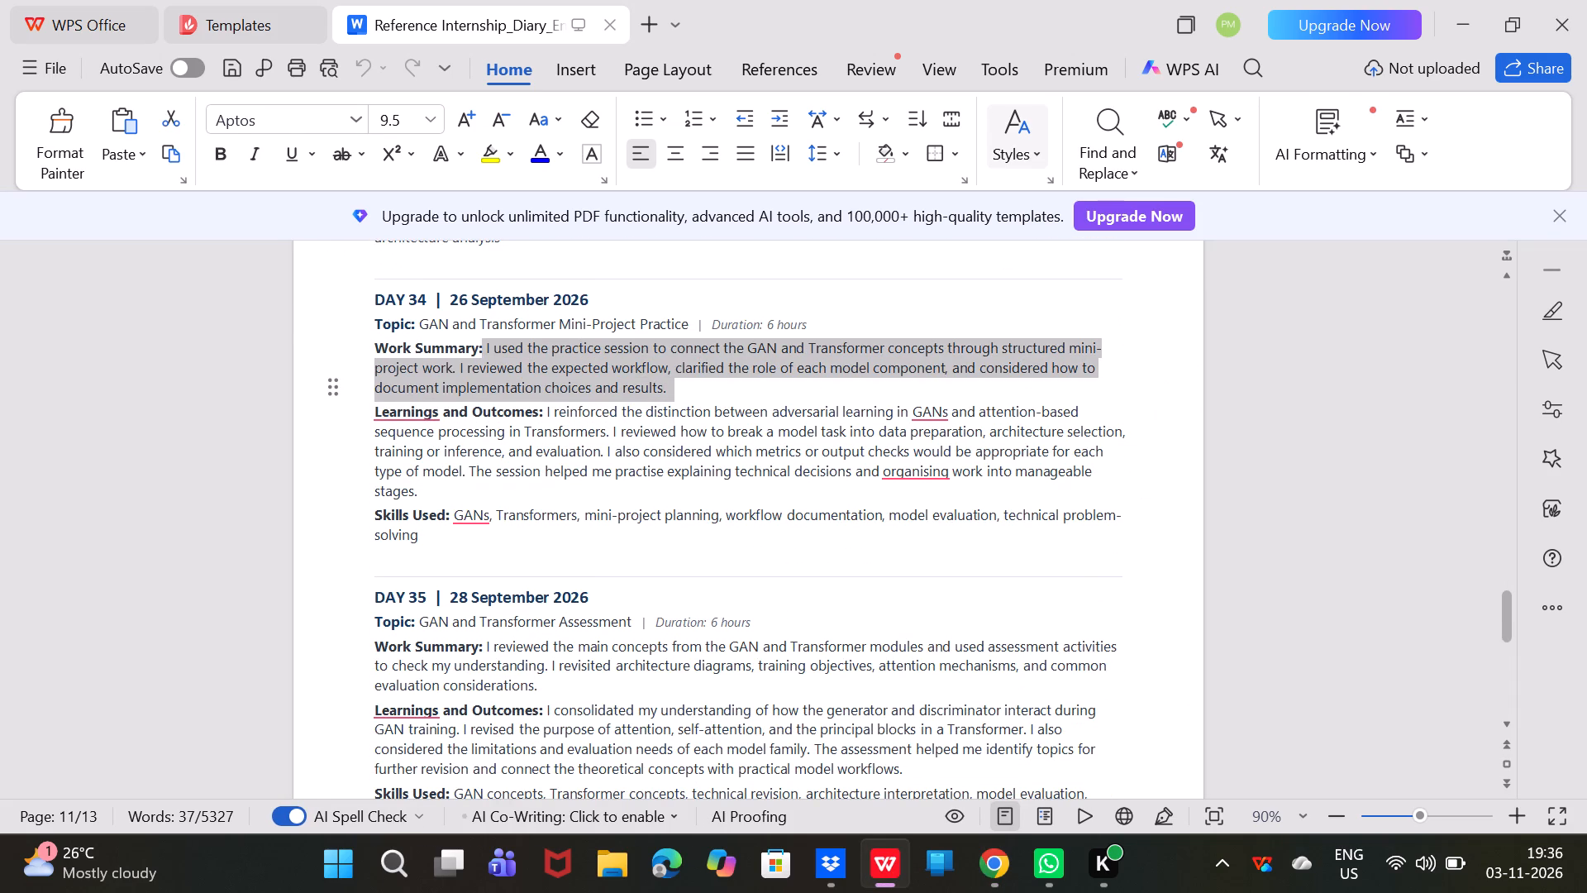
{"action": "key", "text": "ctrl+c"}
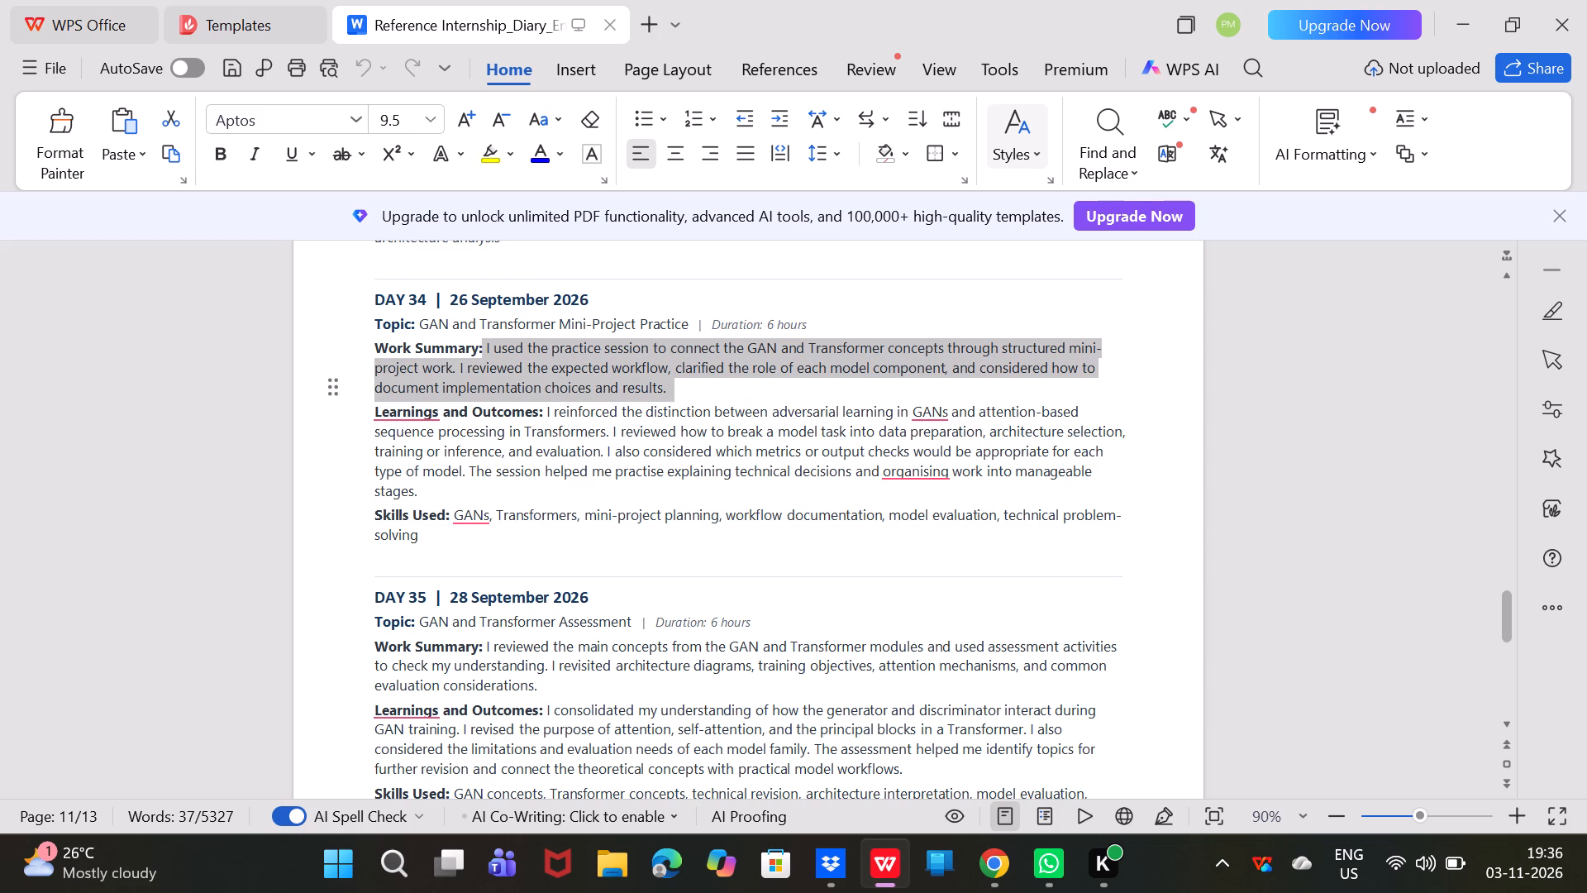
Back in Chrome, open a new entry form for Trainee Software Engineer — Ethnotech Academic Solutions with diary date 26 September 2026.
{"action": "left_click", "coordinate": [980, 871]}
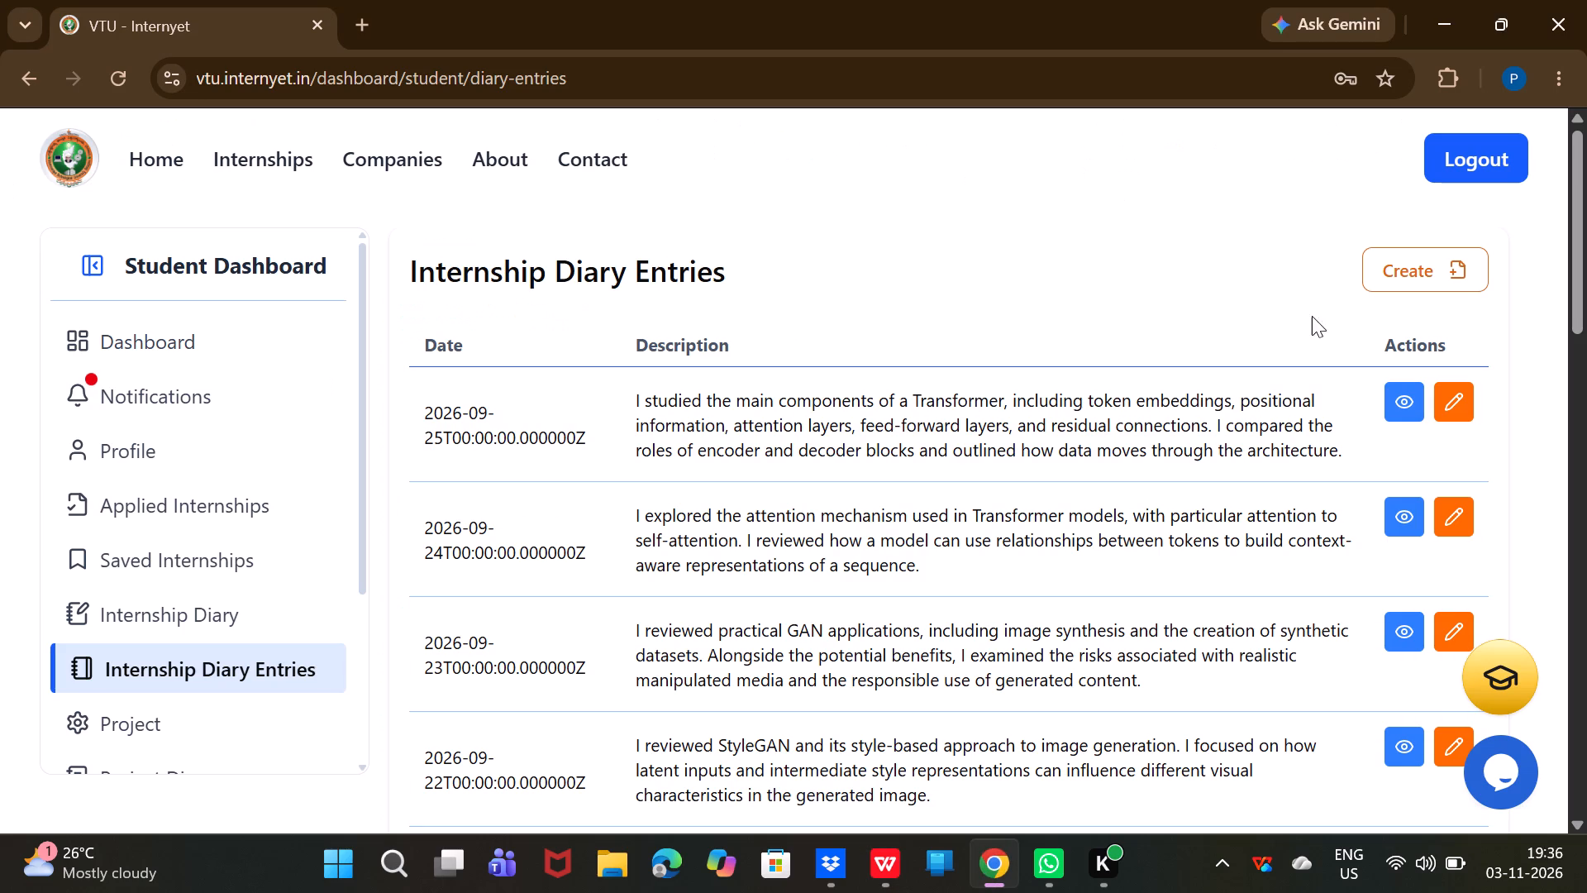
{"action": "left_click", "coordinate": [1382, 264]}
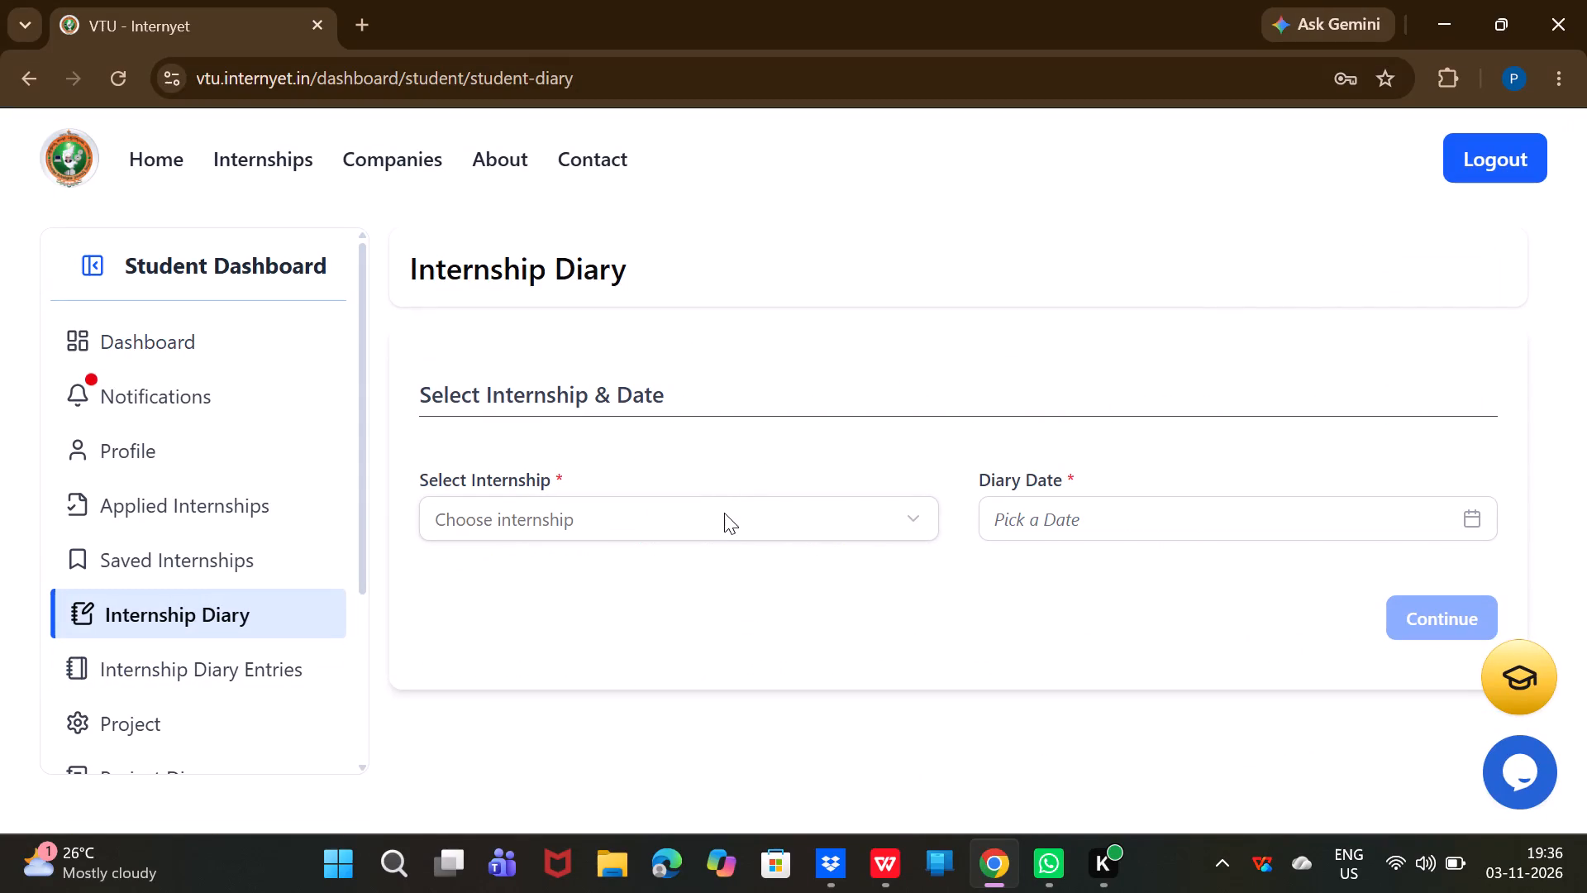
{"action": "left_click", "coordinate": [724, 513]}
{"action": "left_click", "coordinate": [711, 570]}
{"action": "left_click", "coordinate": [1078, 496]}
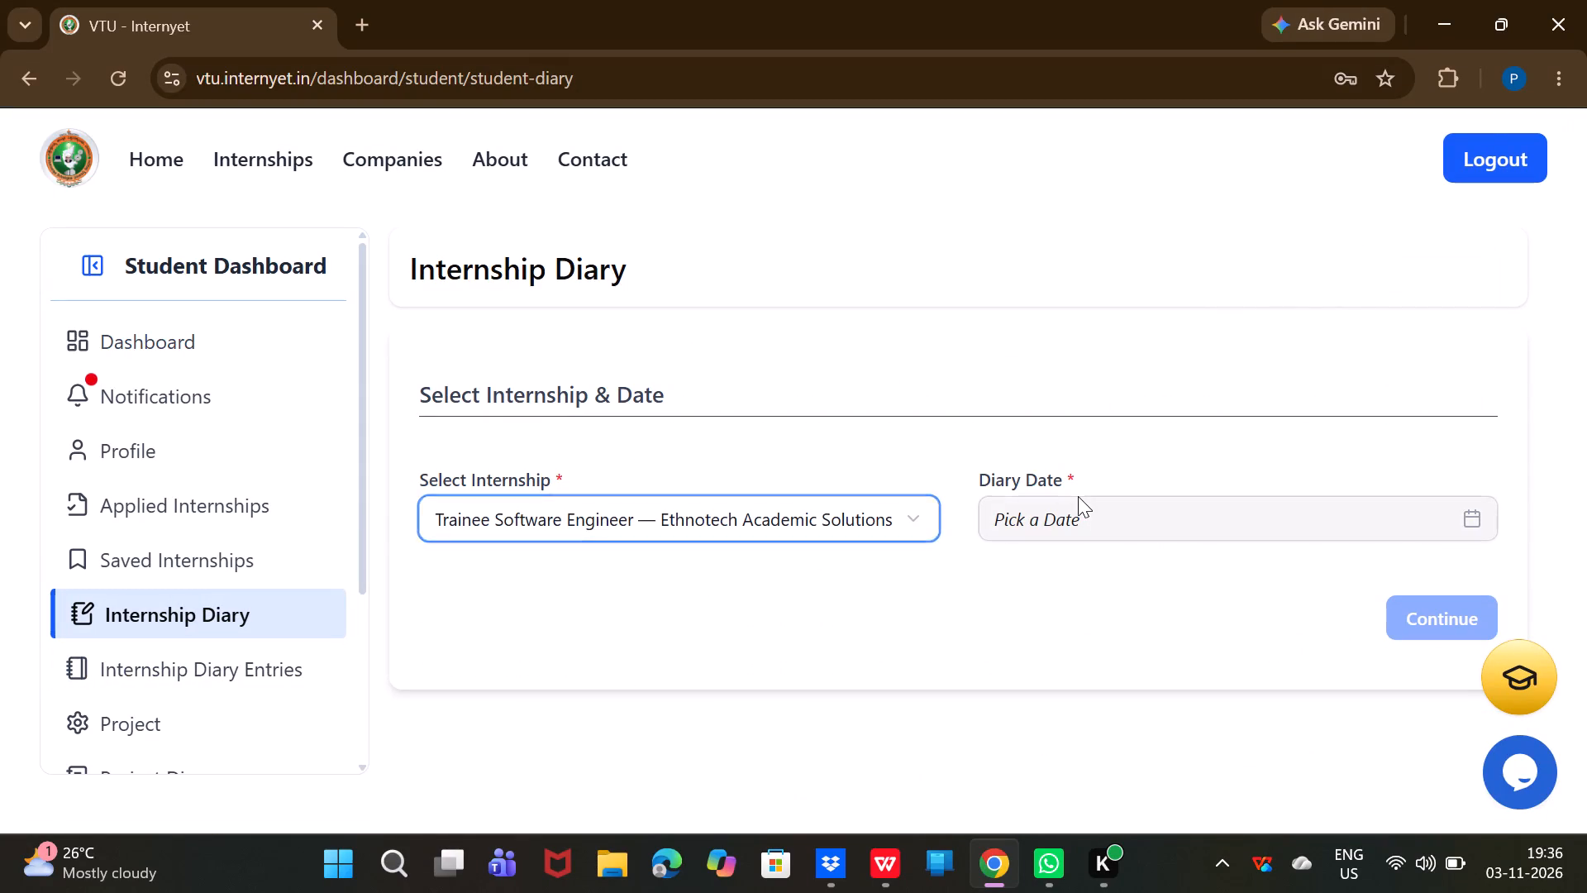
{"action": "left_click", "coordinate": [1322, 159]}
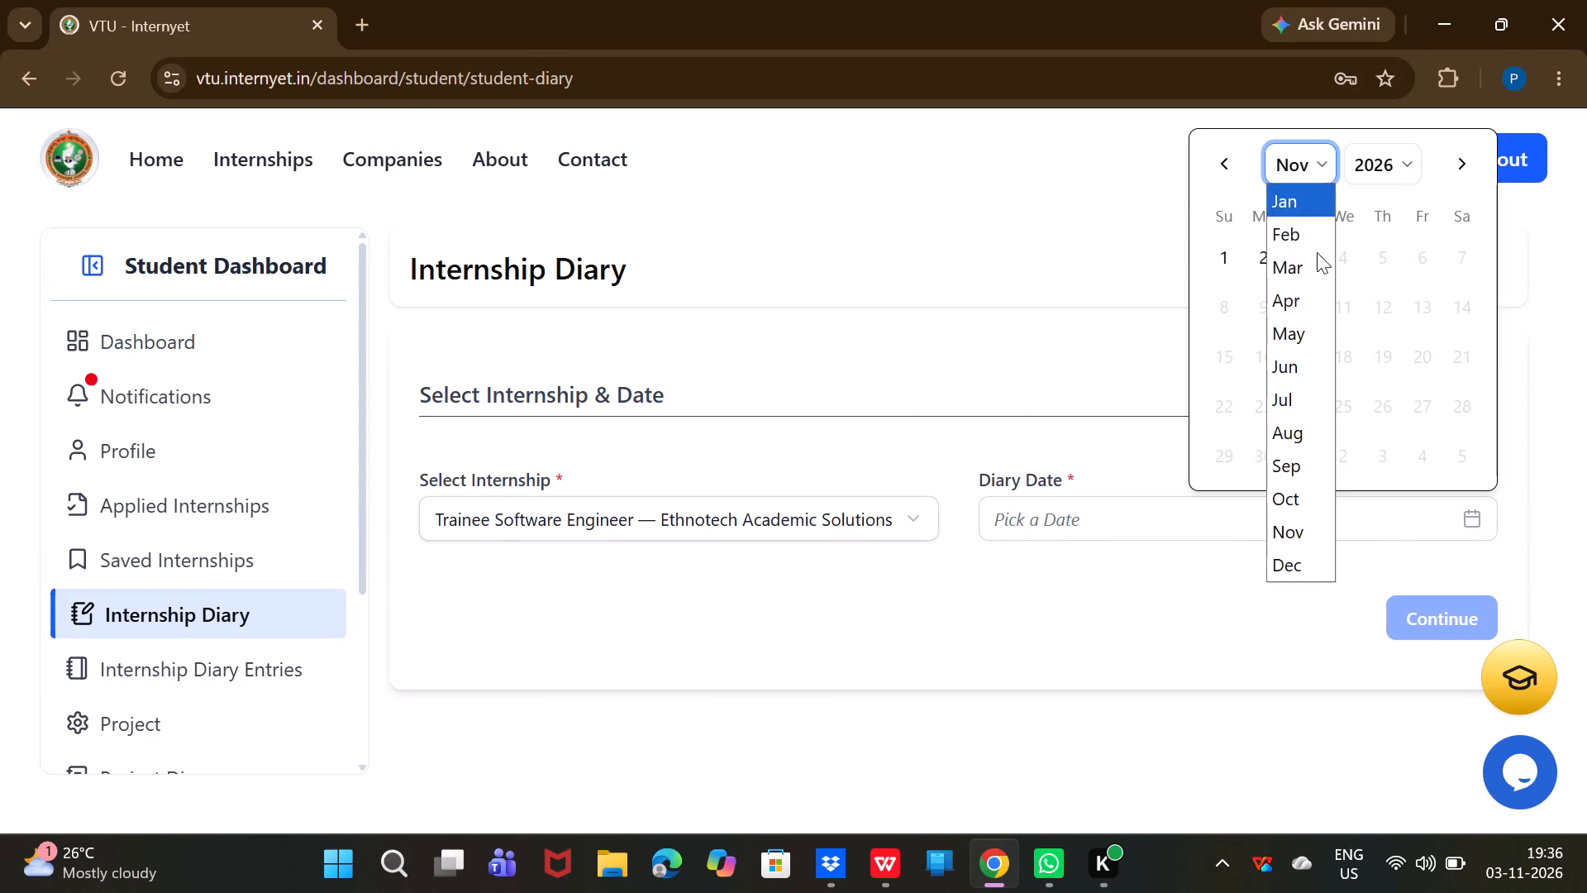
{"action": "left_click", "coordinate": [1286, 475]}
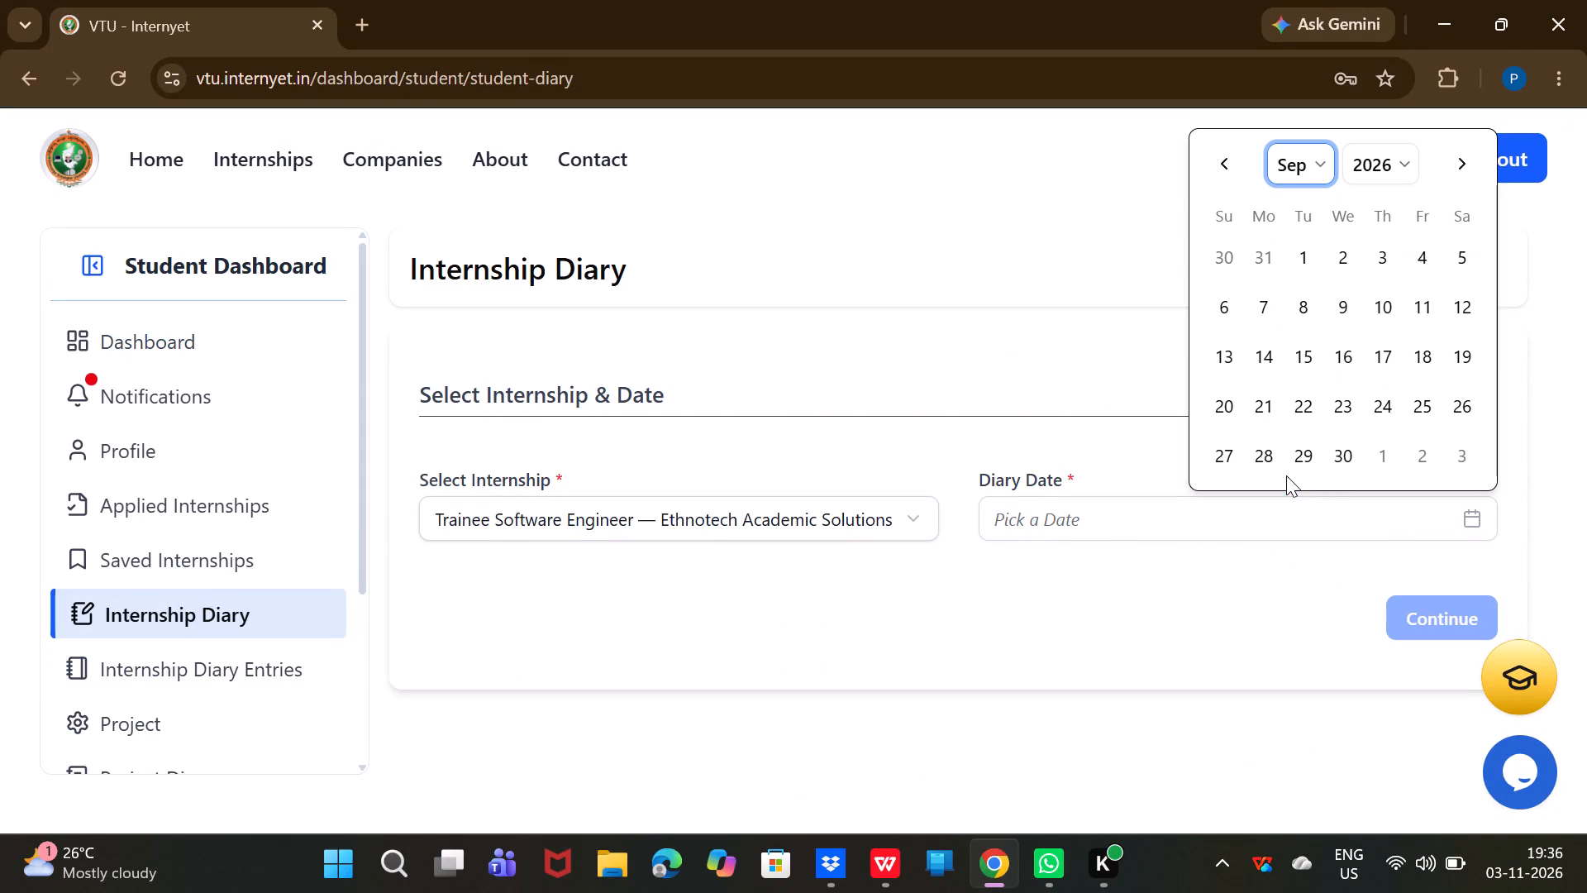
{"action": "left_click", "coordinate": [1465, 407]}
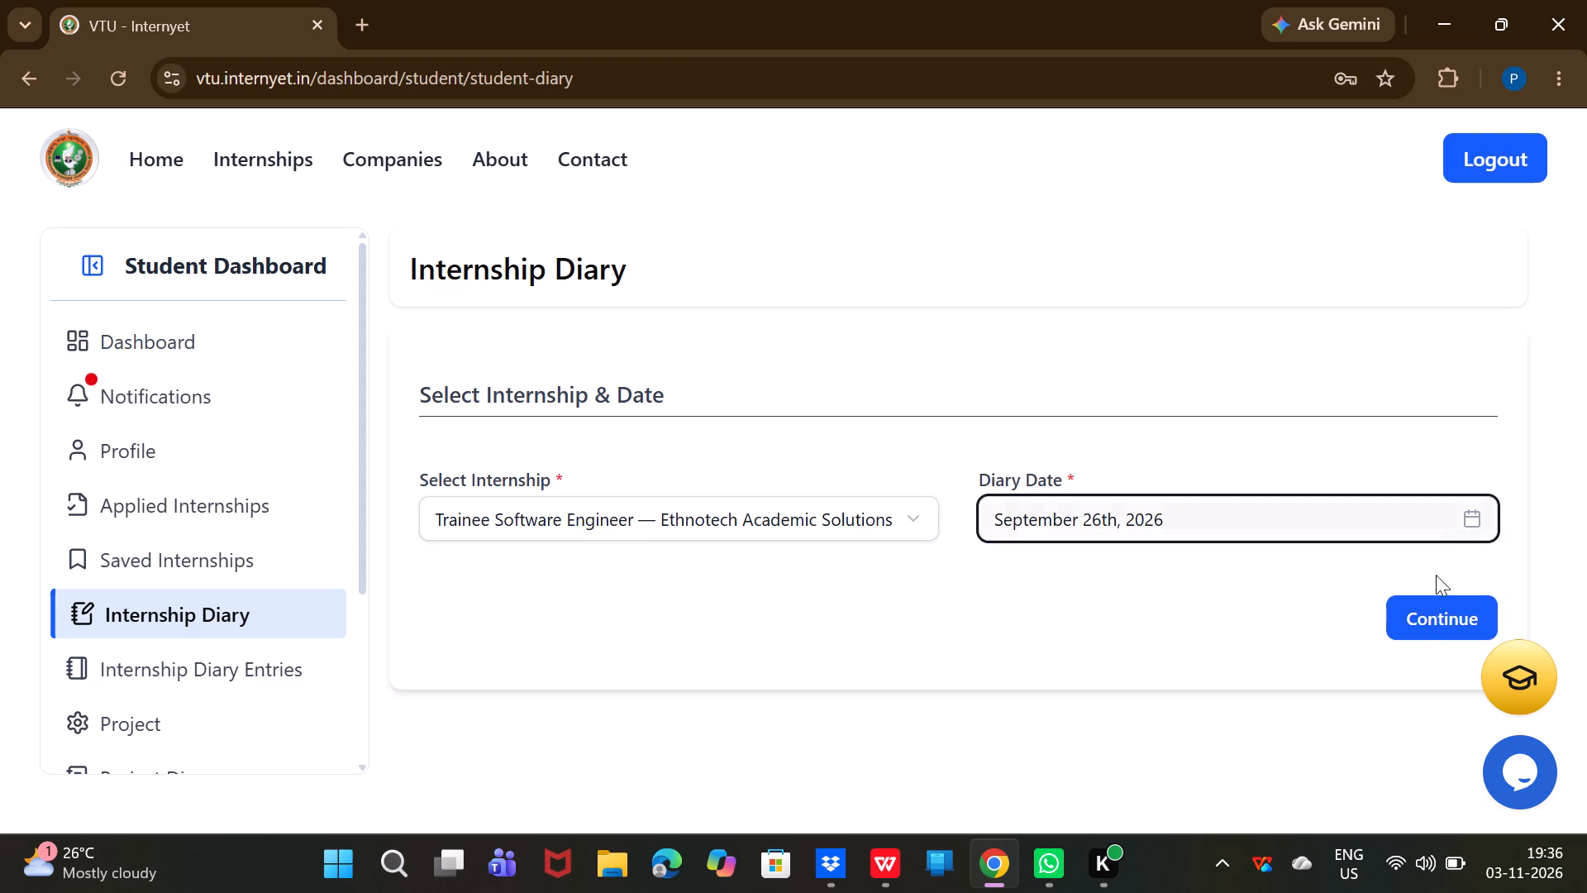
{"action": "left_click", "coordinate": [1432, 611]}
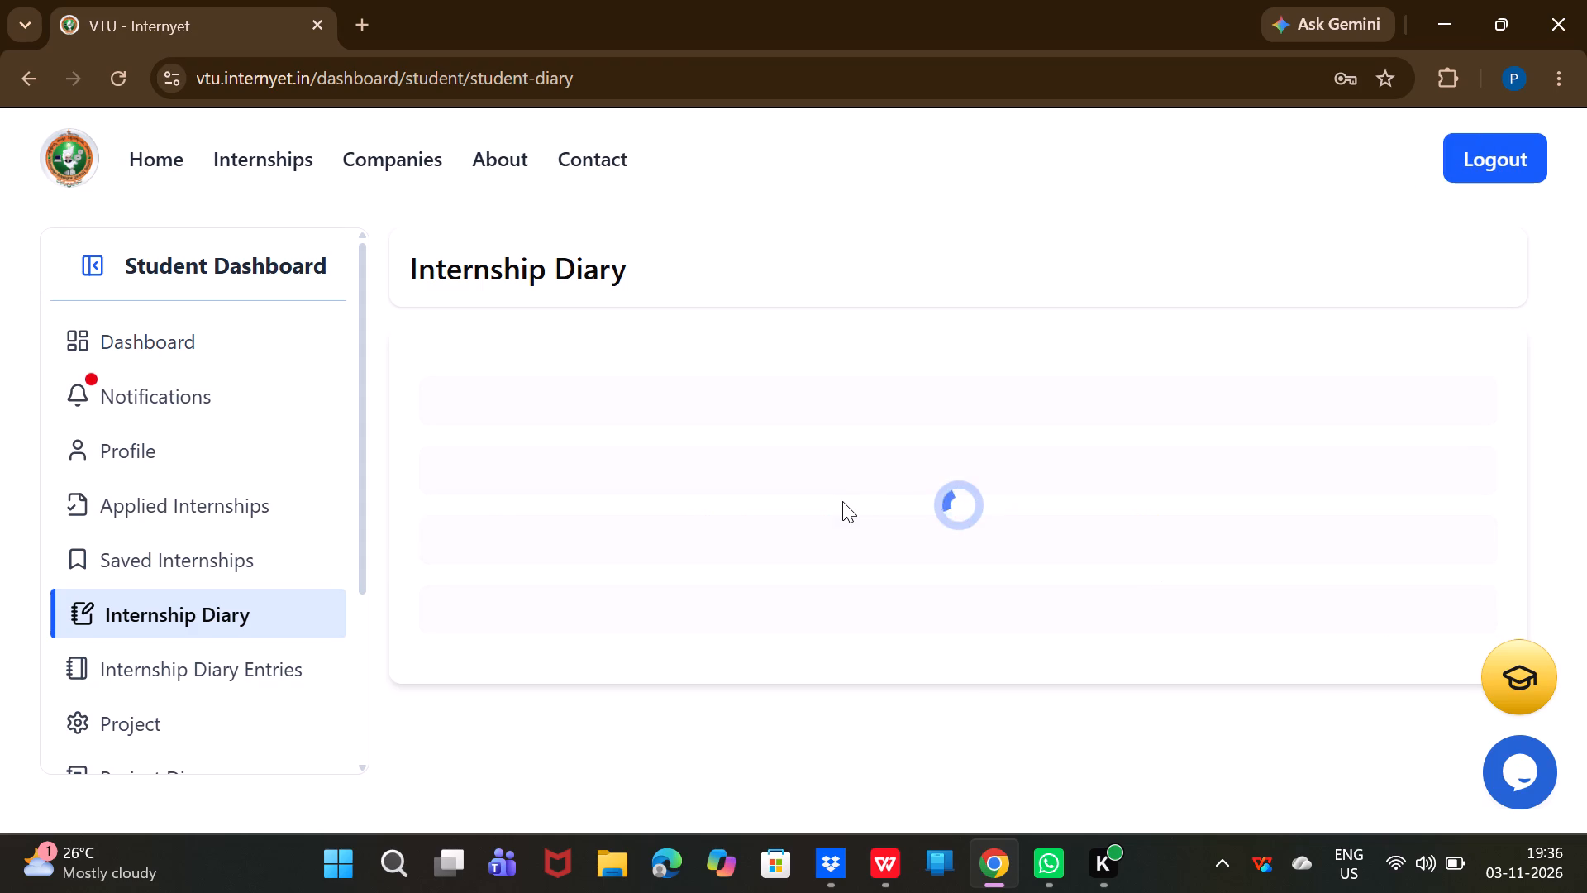
Paste the copied Day 34 text as the Work Summary and set the hours worked to 6.
{"action": "scroll", "coordinate": [733, 587], "scroll_direction": "down", "scroll_amount": 1}
{"action": "left_click", "coordinate": [726, 630]}
{"action": "key", "text": "ctrl+v"}
{"action": "scroll", "coordinate": [726, 630], "scroll_direction": "down", "scroll_amount": 1}
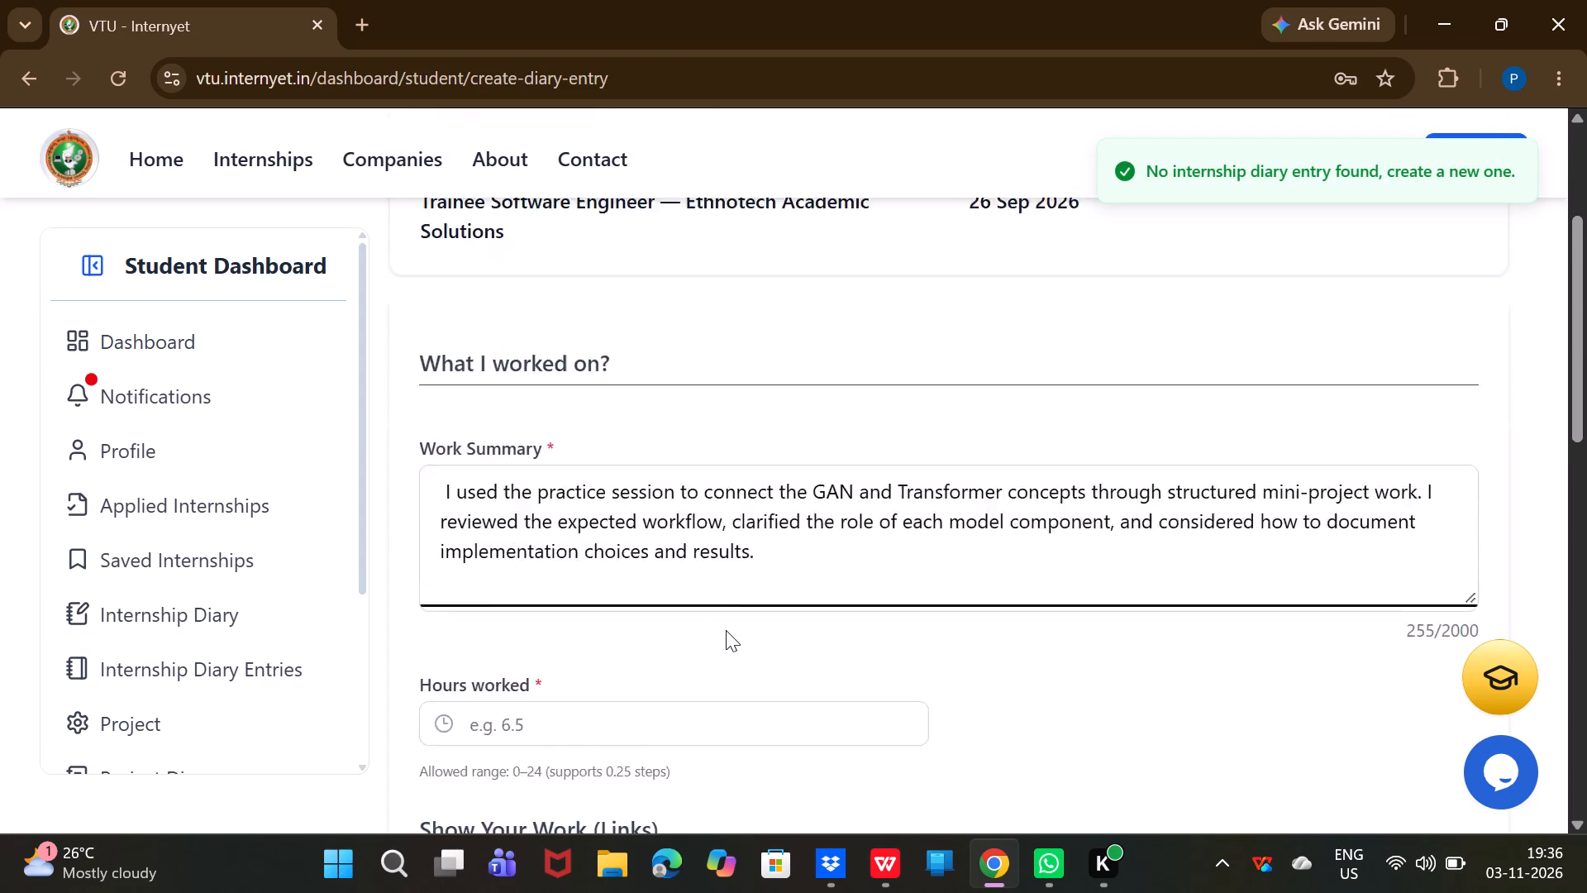
{"action": "scroll", "coordinate": [726, 630], "scroll_direction": "down", "scroll_amount": 2}
{"action": "left_click", "coordinate": [719, 503]}
{"action": "key", "text": "6"}
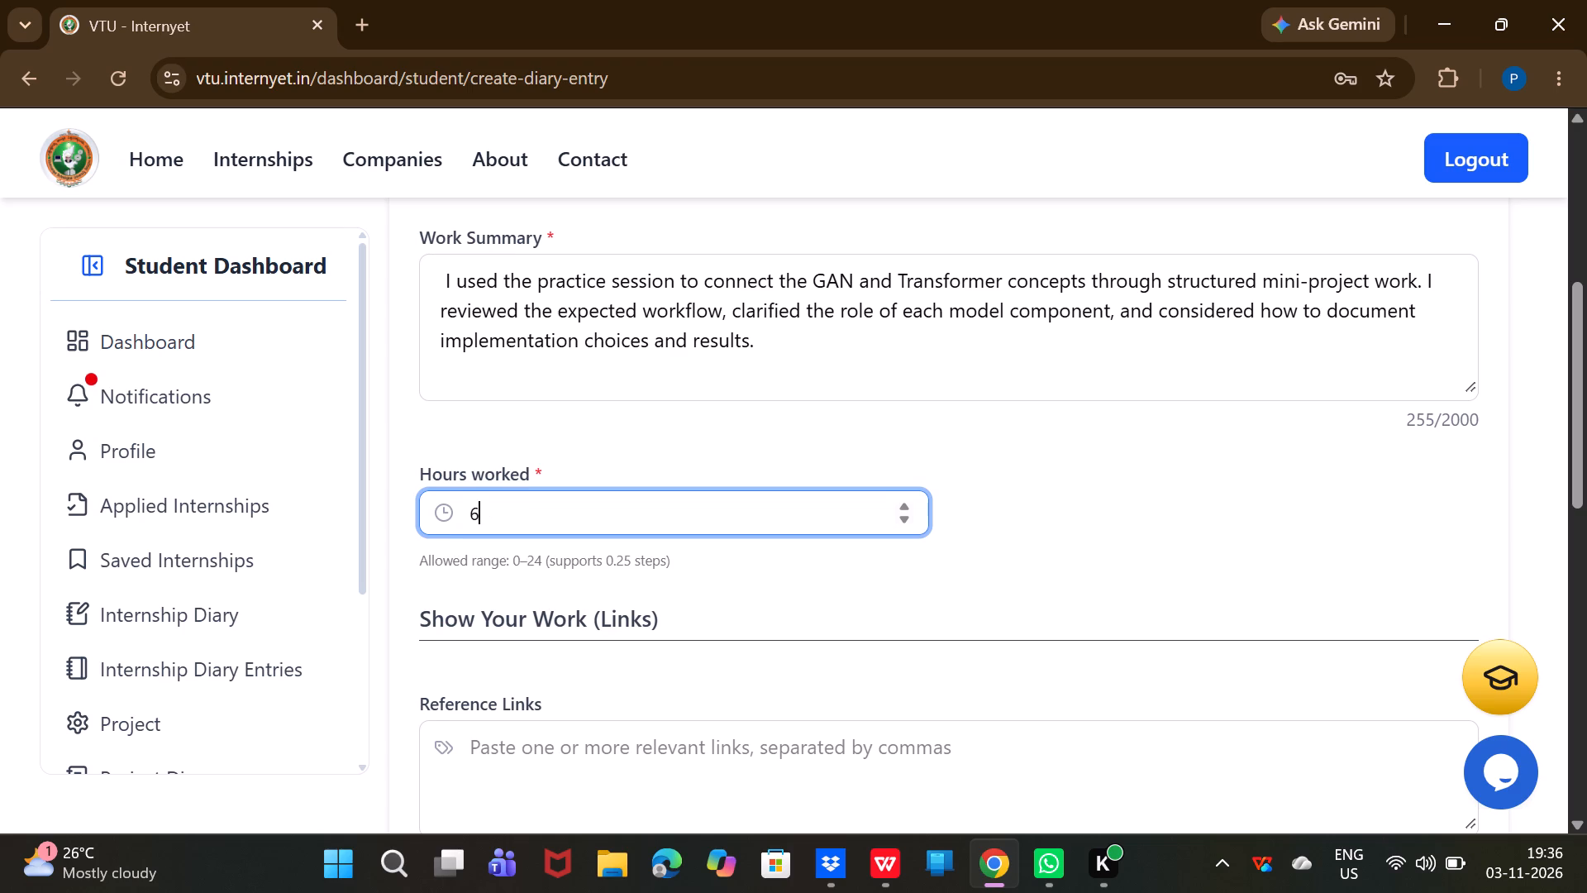
Fill Learnings / Outcomes with the Day 34 Learnings and Outcomes text copied from the WPS Office reference document.
{"action": "scroll", "coordinate": [719, 503], "scroll_direction": "down", "scroll_amount": 3}
{"action": "left_click", "coordinate": [665, 657]}
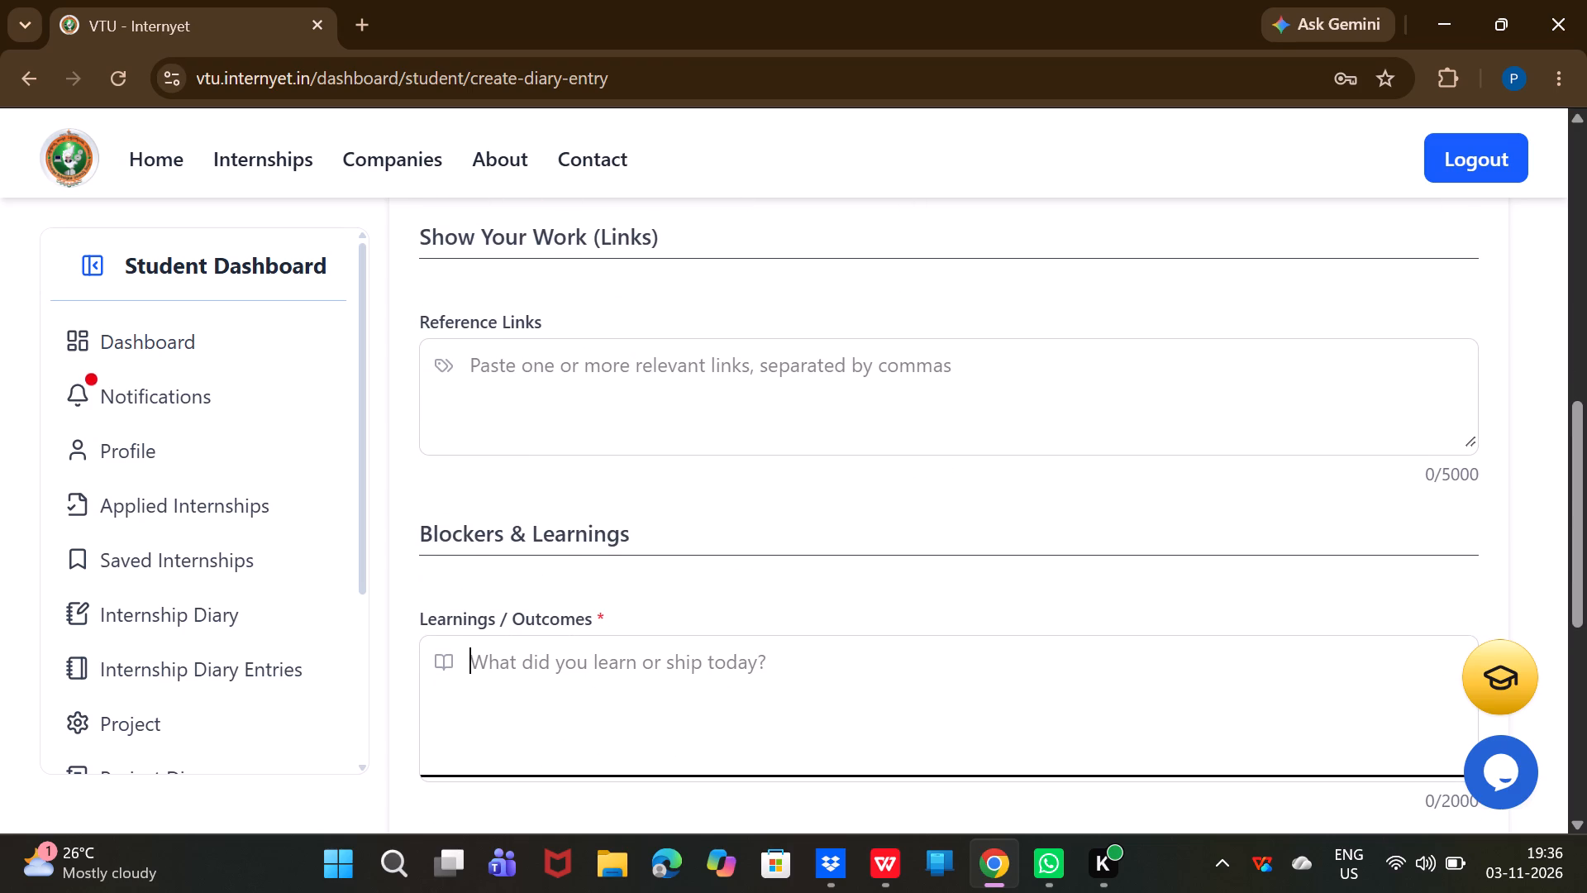
{"action": "left_click", "coordinate": [905, 864]}
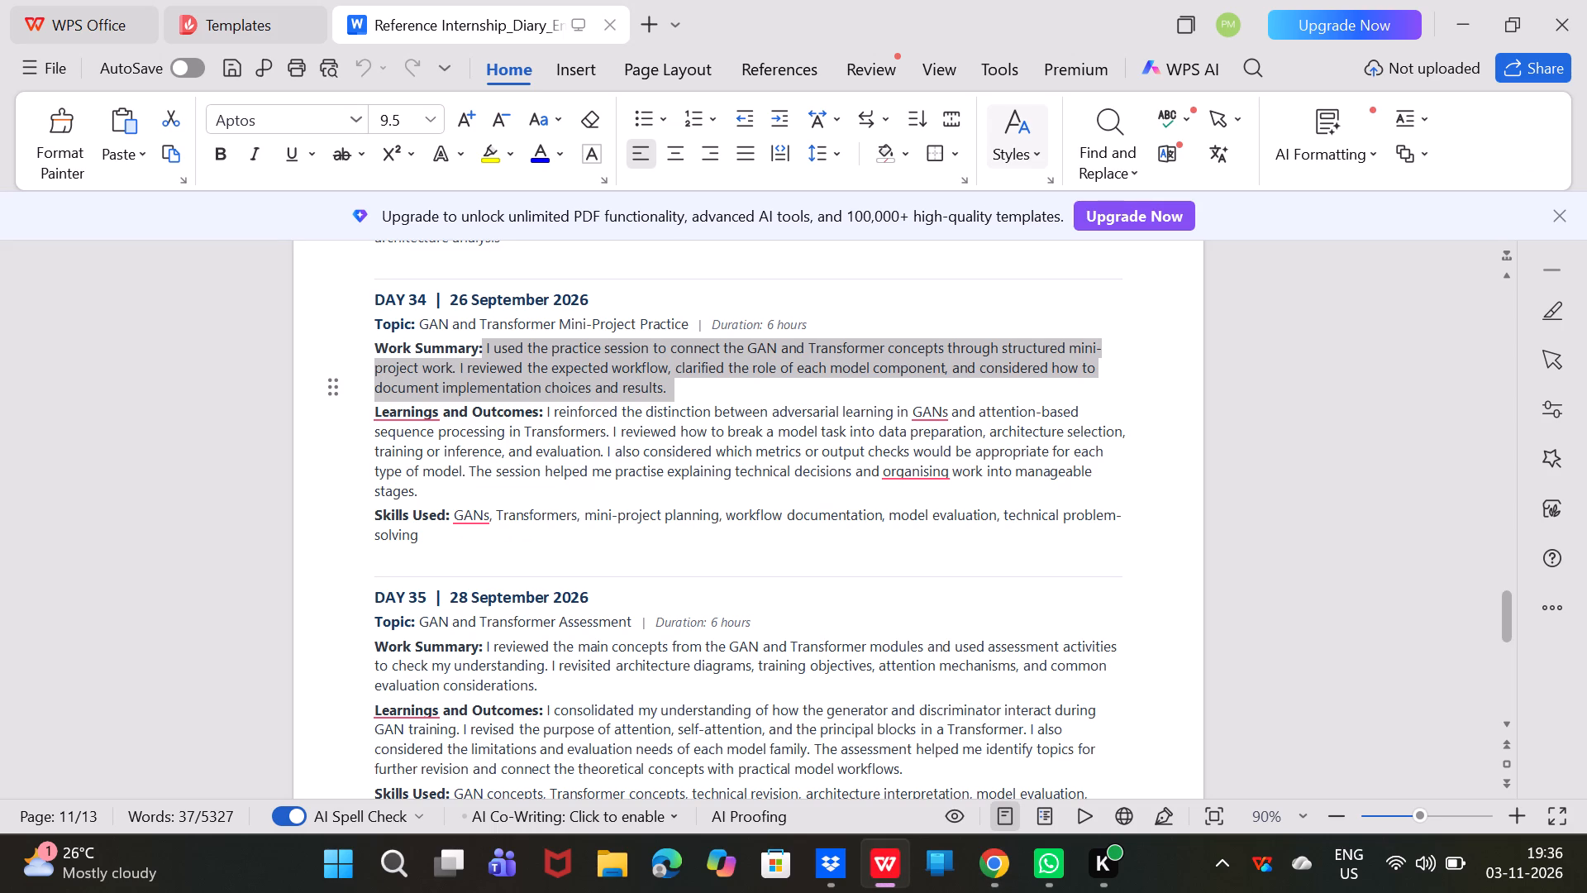
{"action": "left_click_drag", "start_coordinate": [543, 410], "coordinate": [471, 499]}
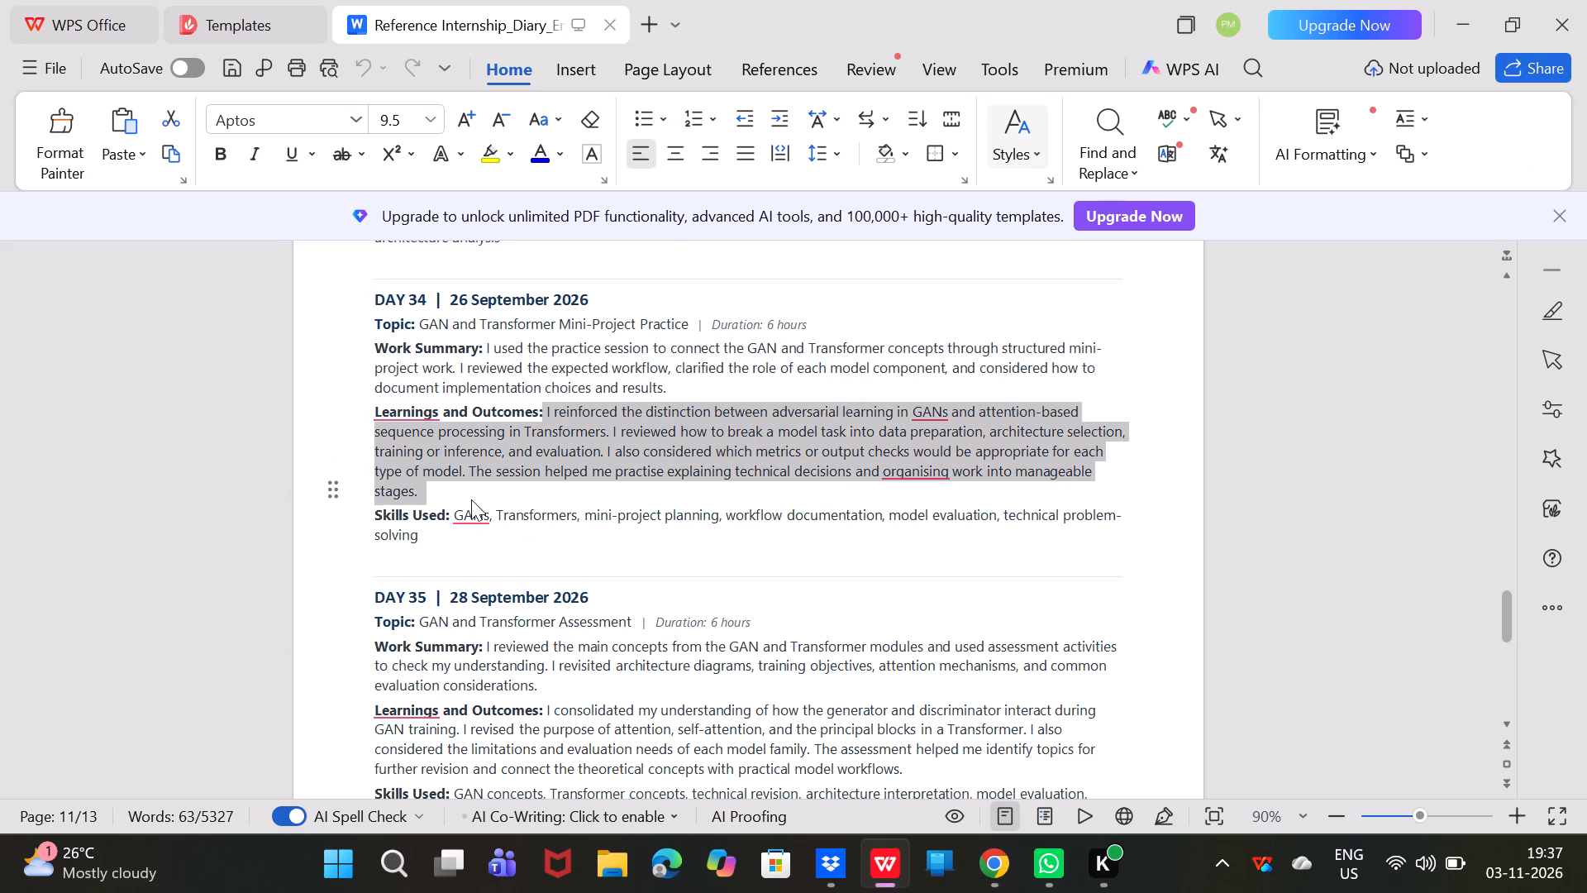
{"action": "key", "text": "ctrl+c"}
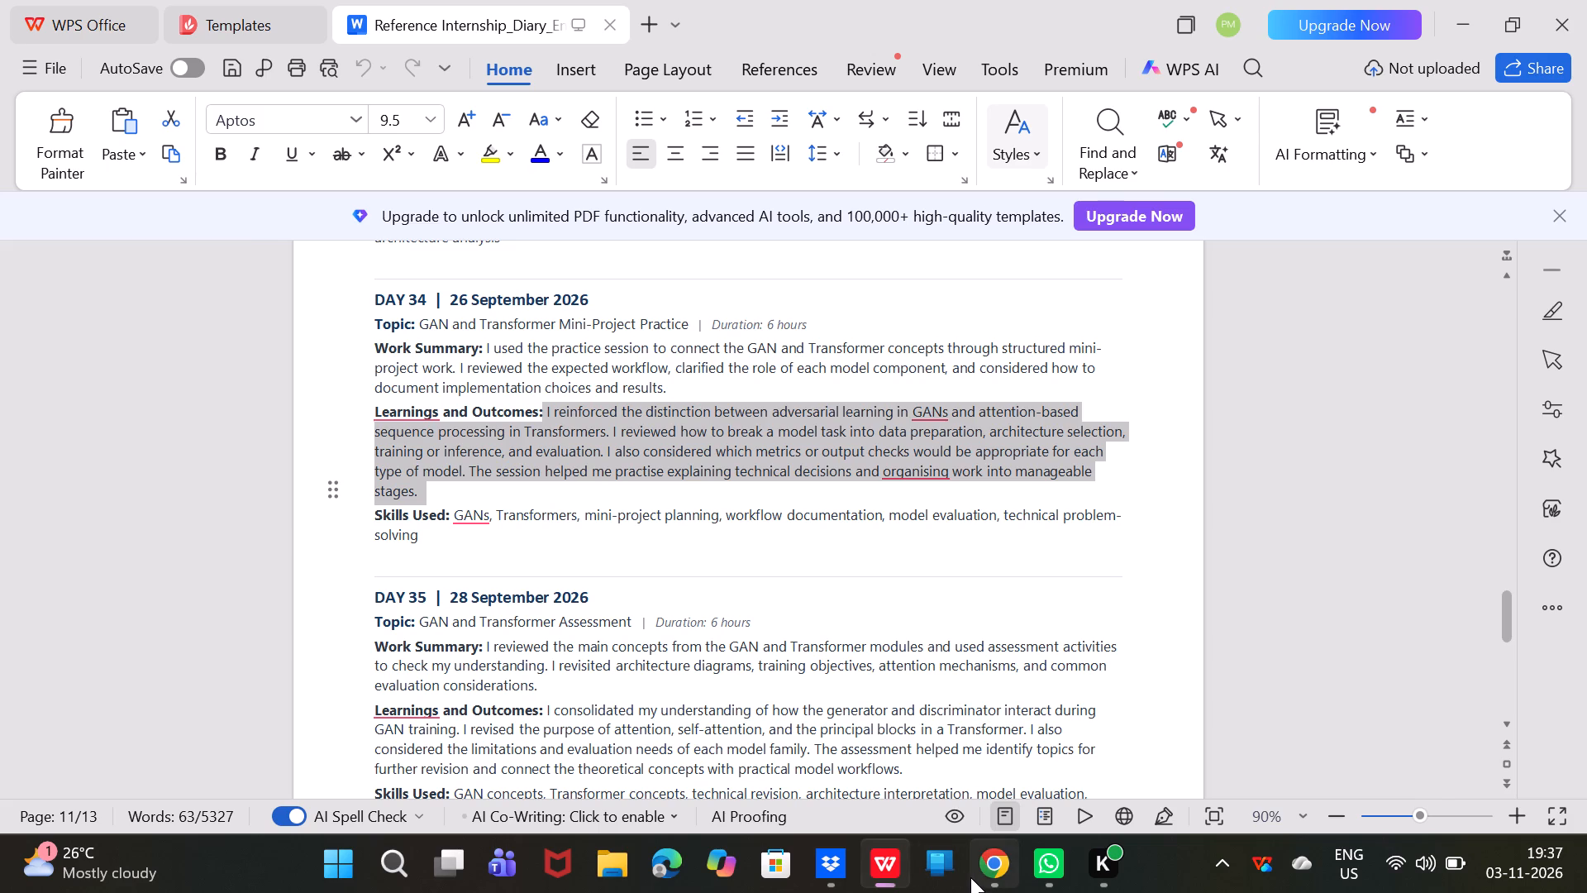
{"action": "left_click", "coordinate": [970, 877]}
{"action": "left_click", "coordinate": [703, 678]}
{"action": "key", "text": "ctrl+v"}
Add the skill Generative ai and save the 26 September 2026 diary entry.
{"action": "scroll", "coordinate": [703, 678], "scroll_direction": "down", "scroll_amount": 2}
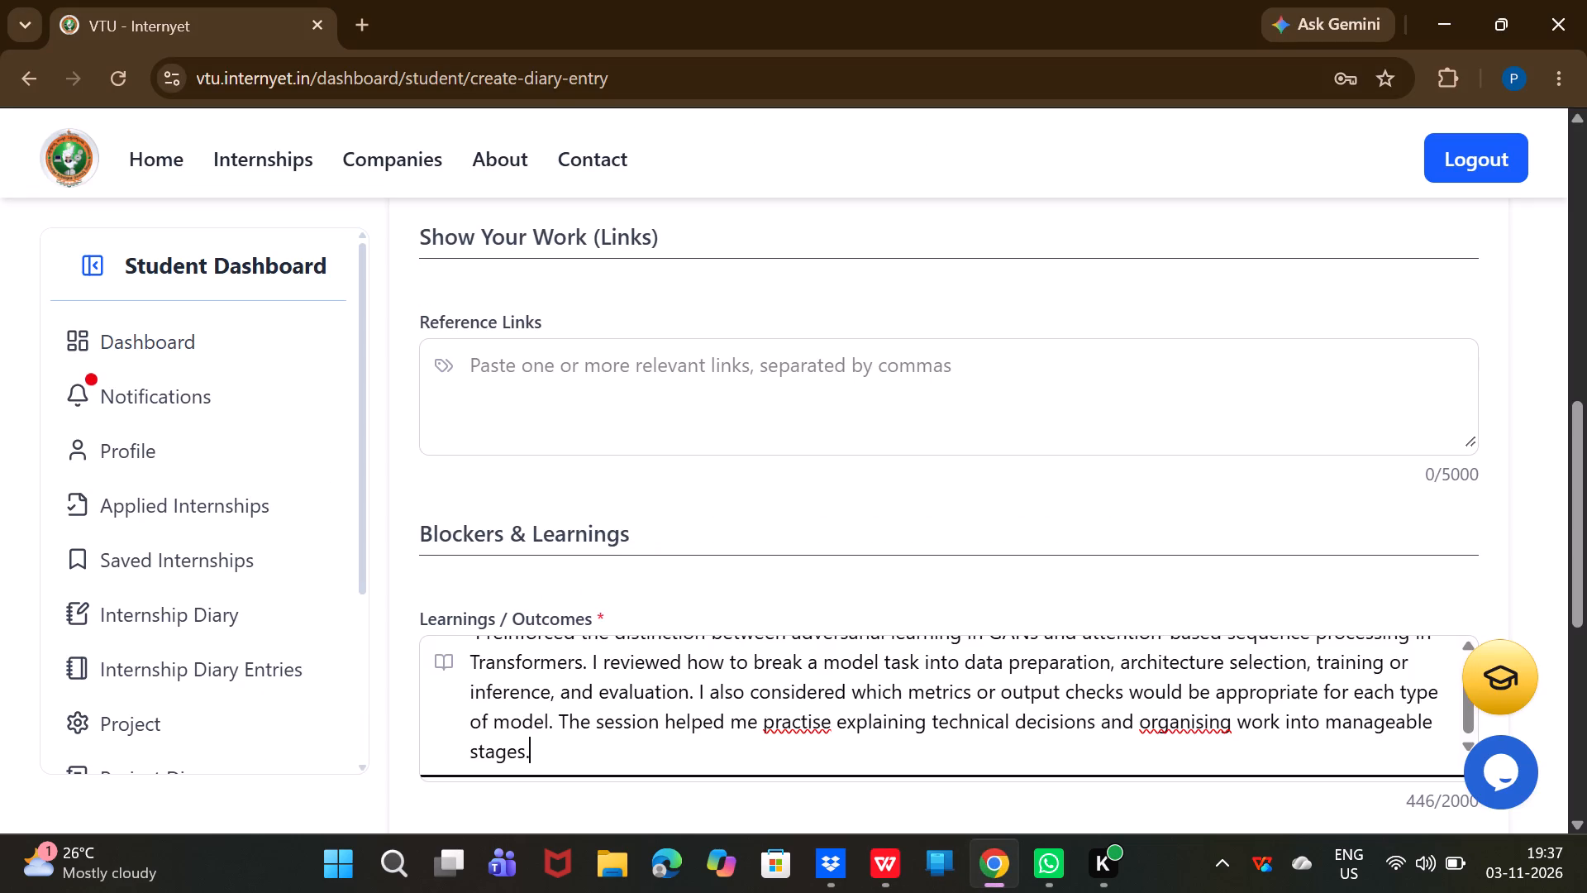
{"action": "scroll", "coordinate": [703, 678], "scroll_direction": "down", "scroll_amount": 5}
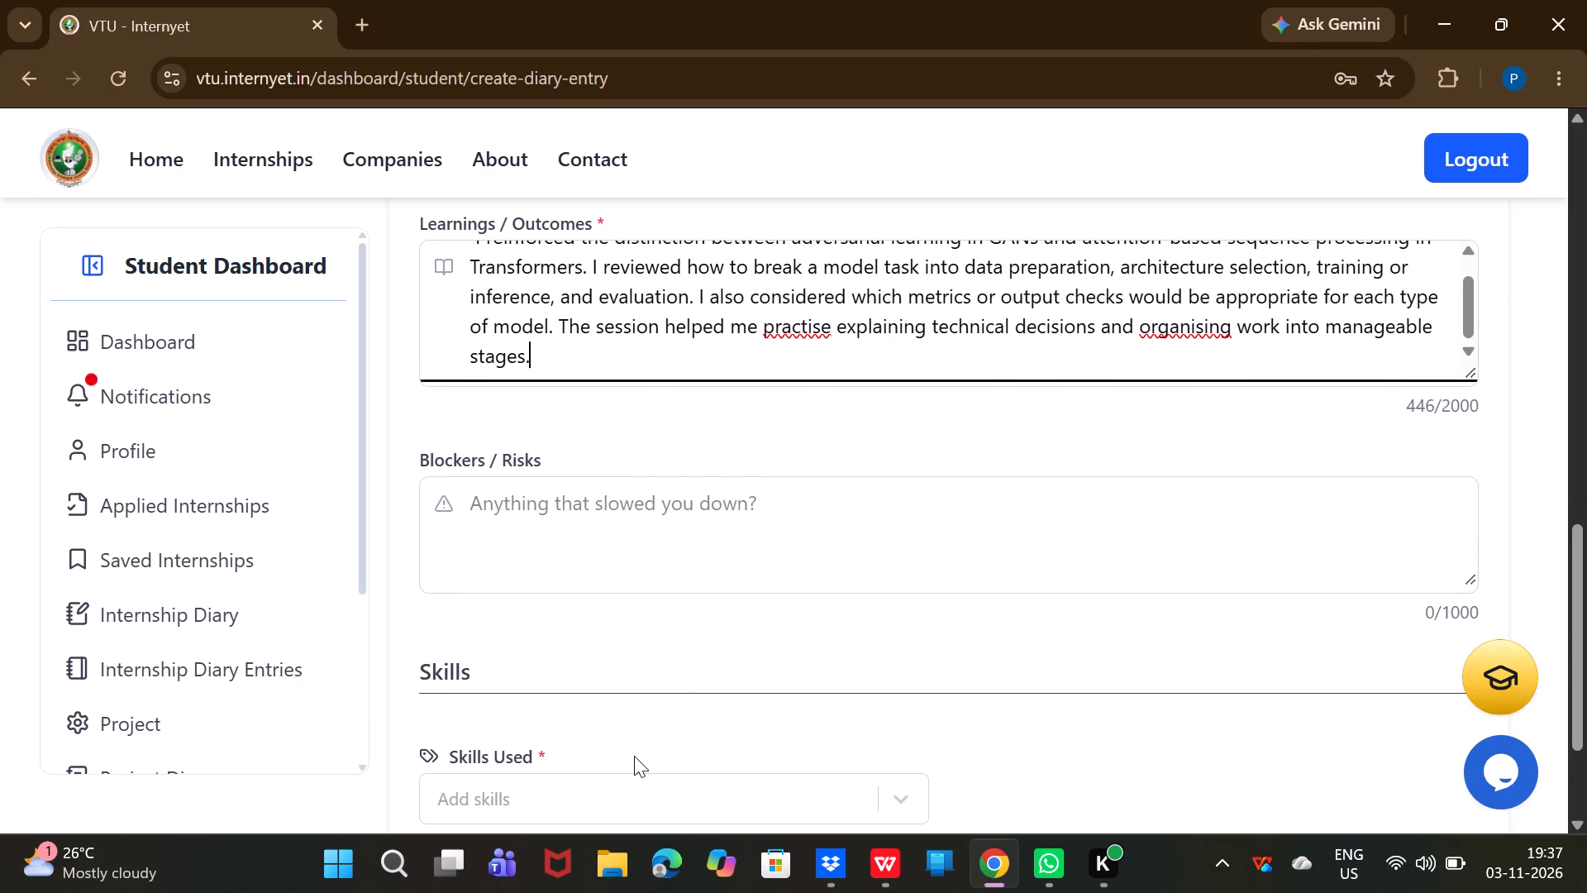
{"action": "scroll", "coordinate": [634, 756], "scroll_direction": "down", "scroll_amount": 1}
{"action": "left_click", "coordinate": [633, 633]}
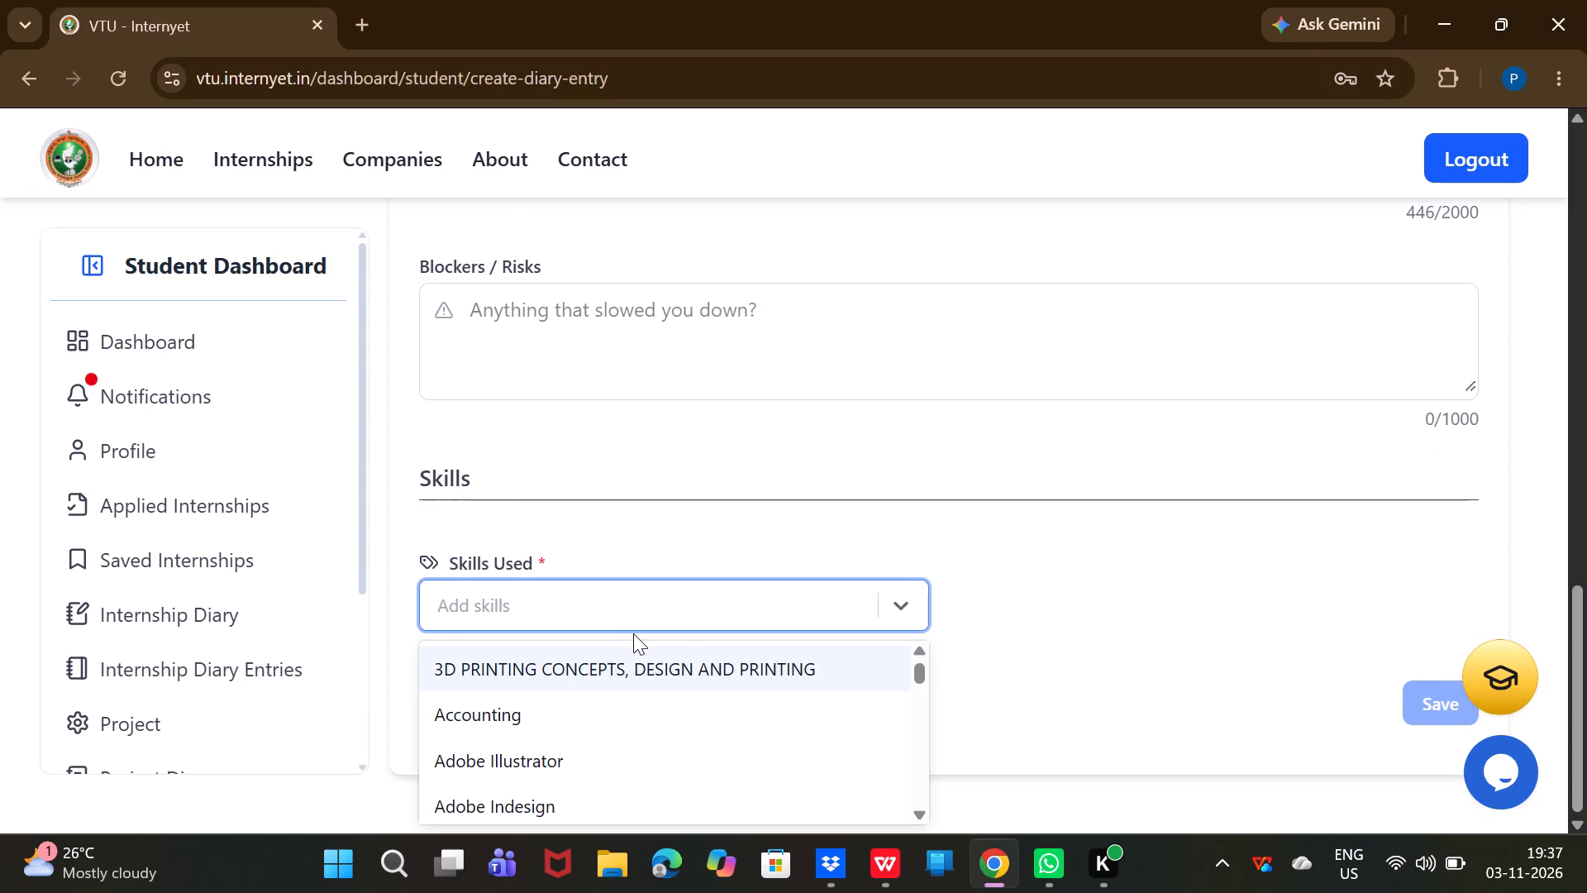
{"action": "type", "text": "gner"}
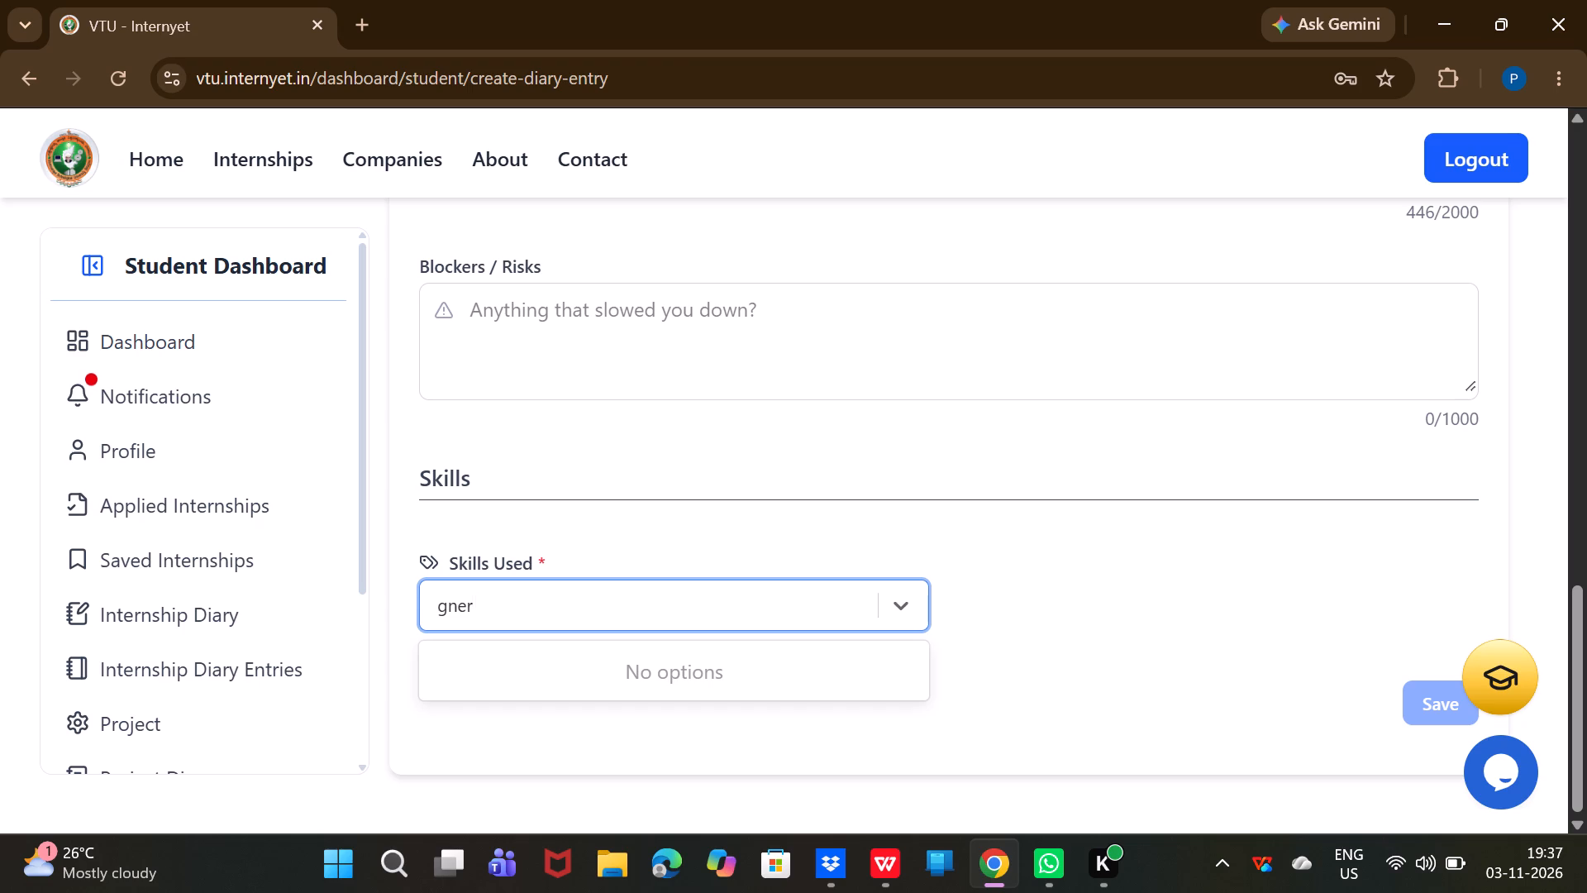
{"action": "key", "text": "BackSpace"}
{"action": "key", "text": "BackSpace"}
{"action": "key", "text": "BackSpace"}
{"action": "type", "text": "ena"}
{"action": "type", "text": "\\er"}
{"action": "key", "text": "BackSpace"}
{"action": "key", "text": "BackSpace"}
{"action": "key", "text": "BackSpace"}
{"action": "type", "text": "rat"}
{"action": "type", "text": "\\\\\\"}
{"action": "key", "text": "BackSpace"}
{"action": "key", "text": "BackSpace"}
{"action": "key", "text": "BackSpace"}
{"action": "key", "text": "BackSpace"}
{"action": "key", "text": "BackSpace"}
{"action": "key", "text": "BackSpace"}
{"action": "key", "text": "BackSpace"}
{"action": "key", "text": "BackSpace"}
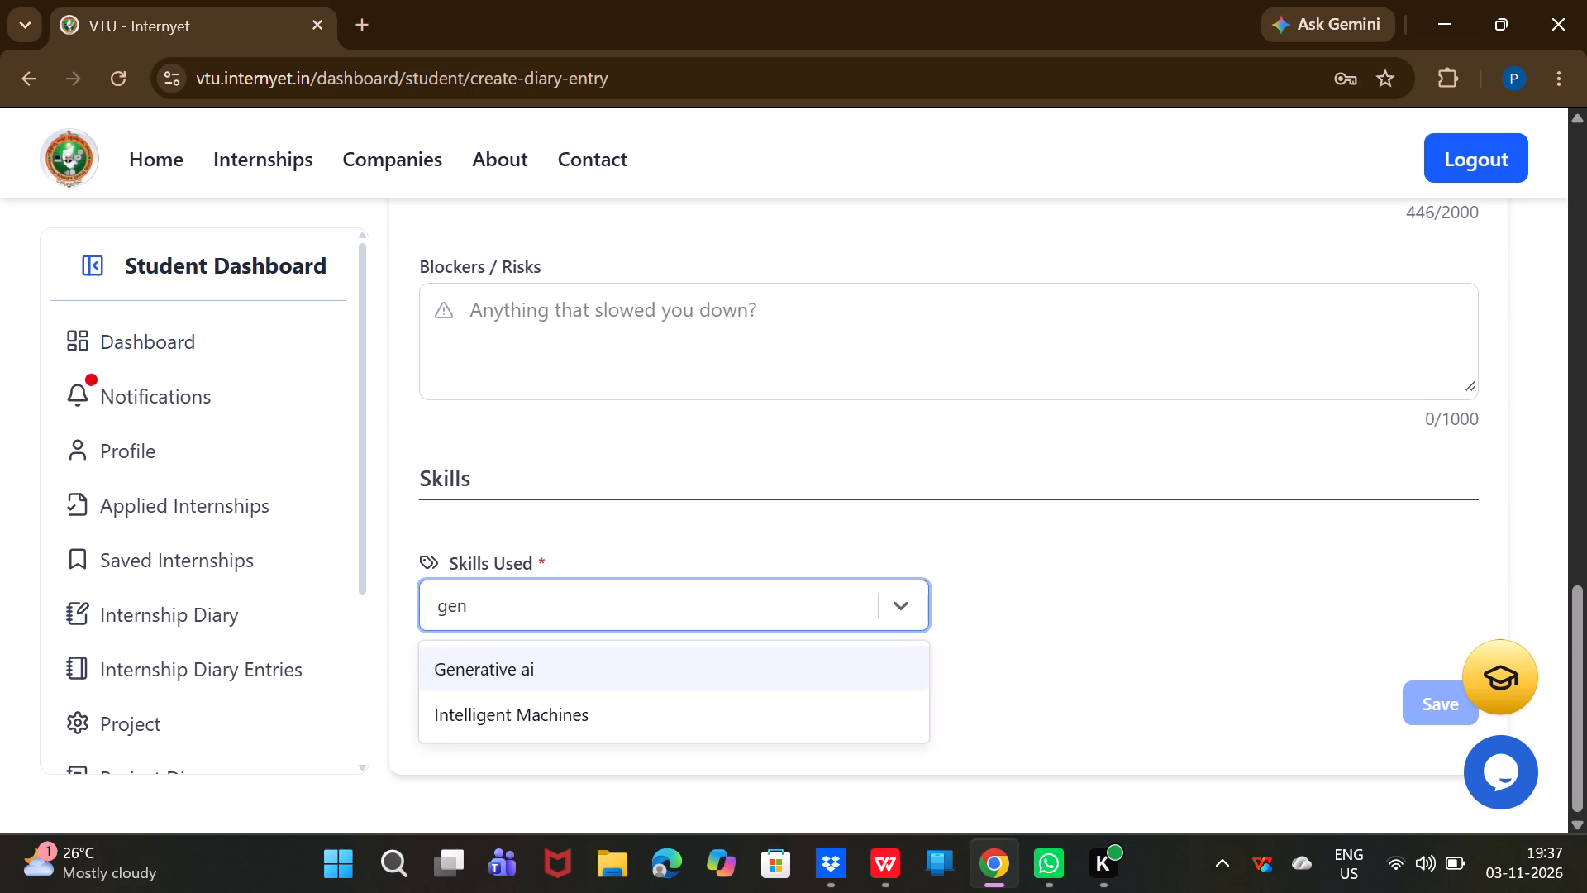
{"action": "left_click", "coordinate": [612, 716]}
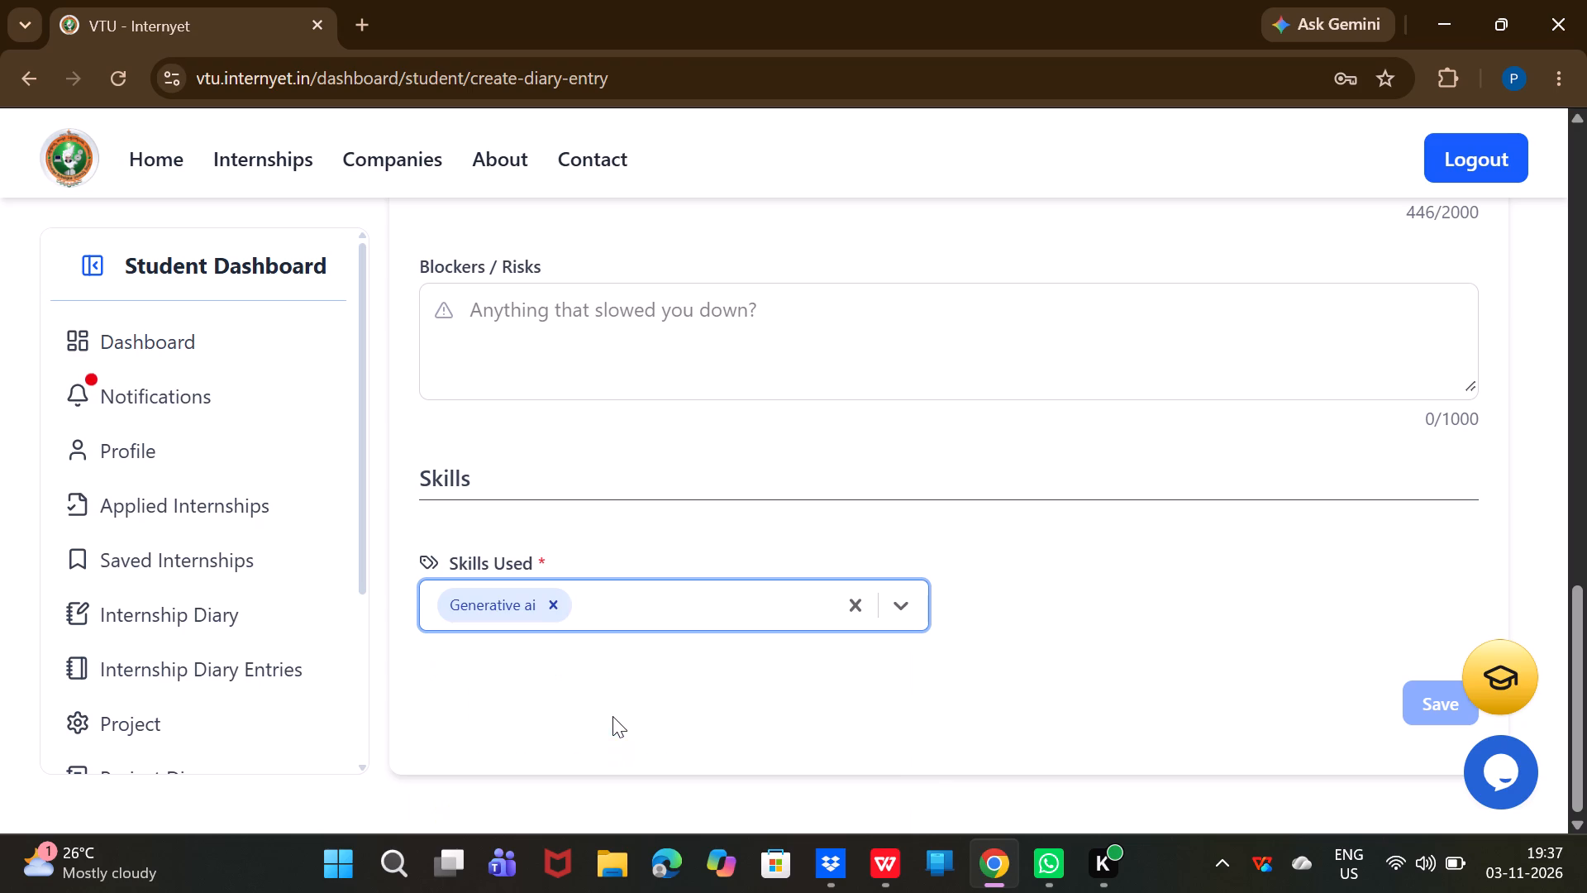
{"action": "left_click", "coordinate": [1431, 712]}
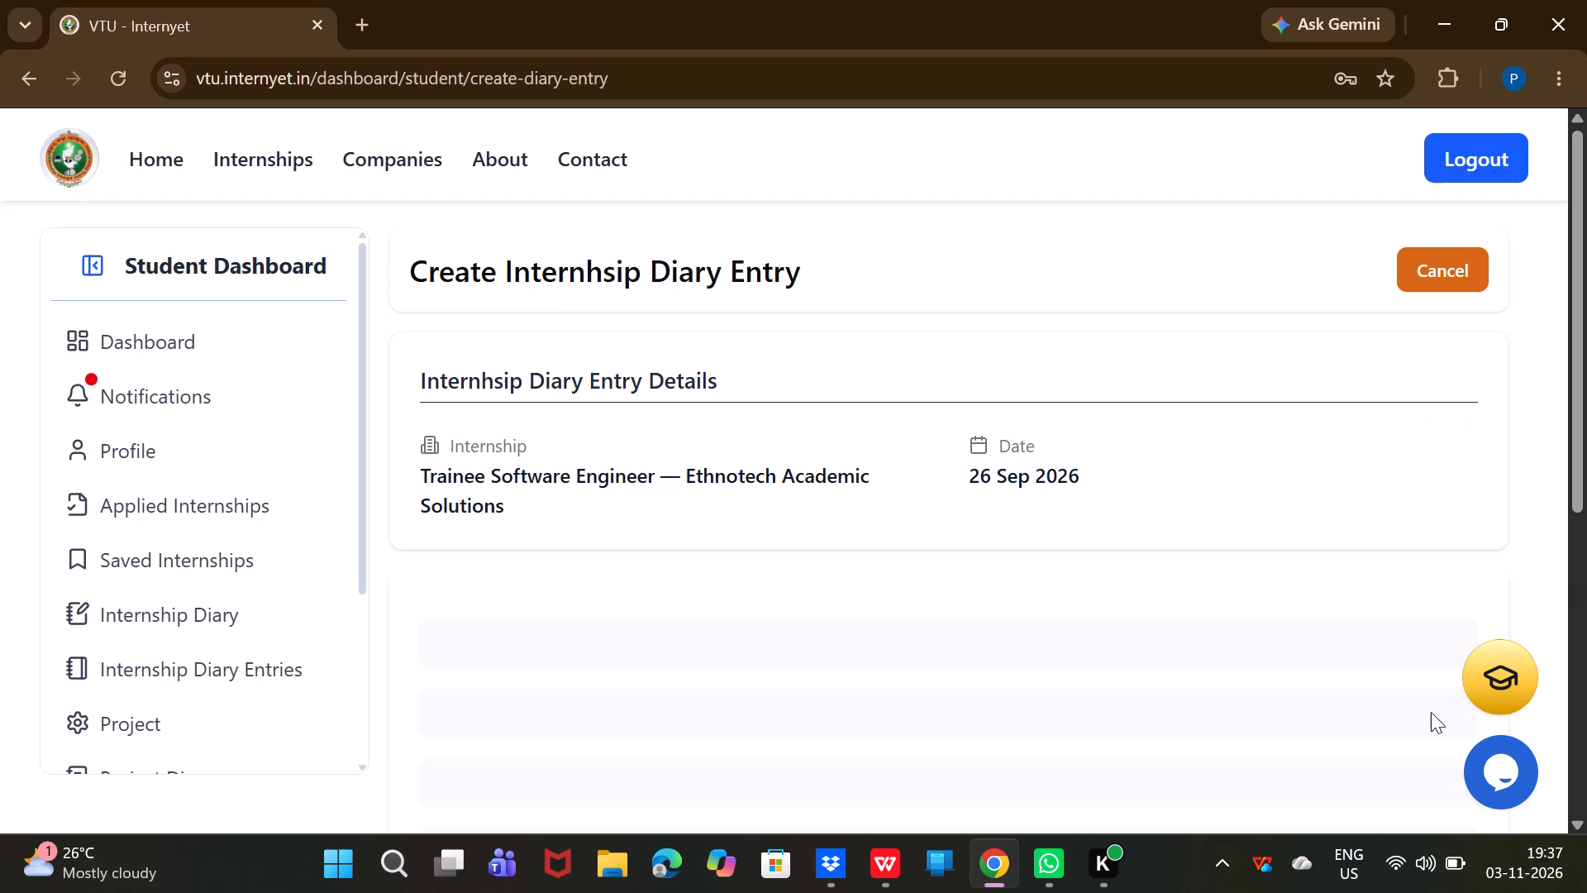
Switch to the WPS Office reference document and copy the Day 35 (28 September 2026) Work Summary text.
{"action": "left_click", "coordinate": [883, 867]}
{"action": "scroll", "coordinate": [753, 652], "scroll_direction": "down", "scroll_amount": 14}
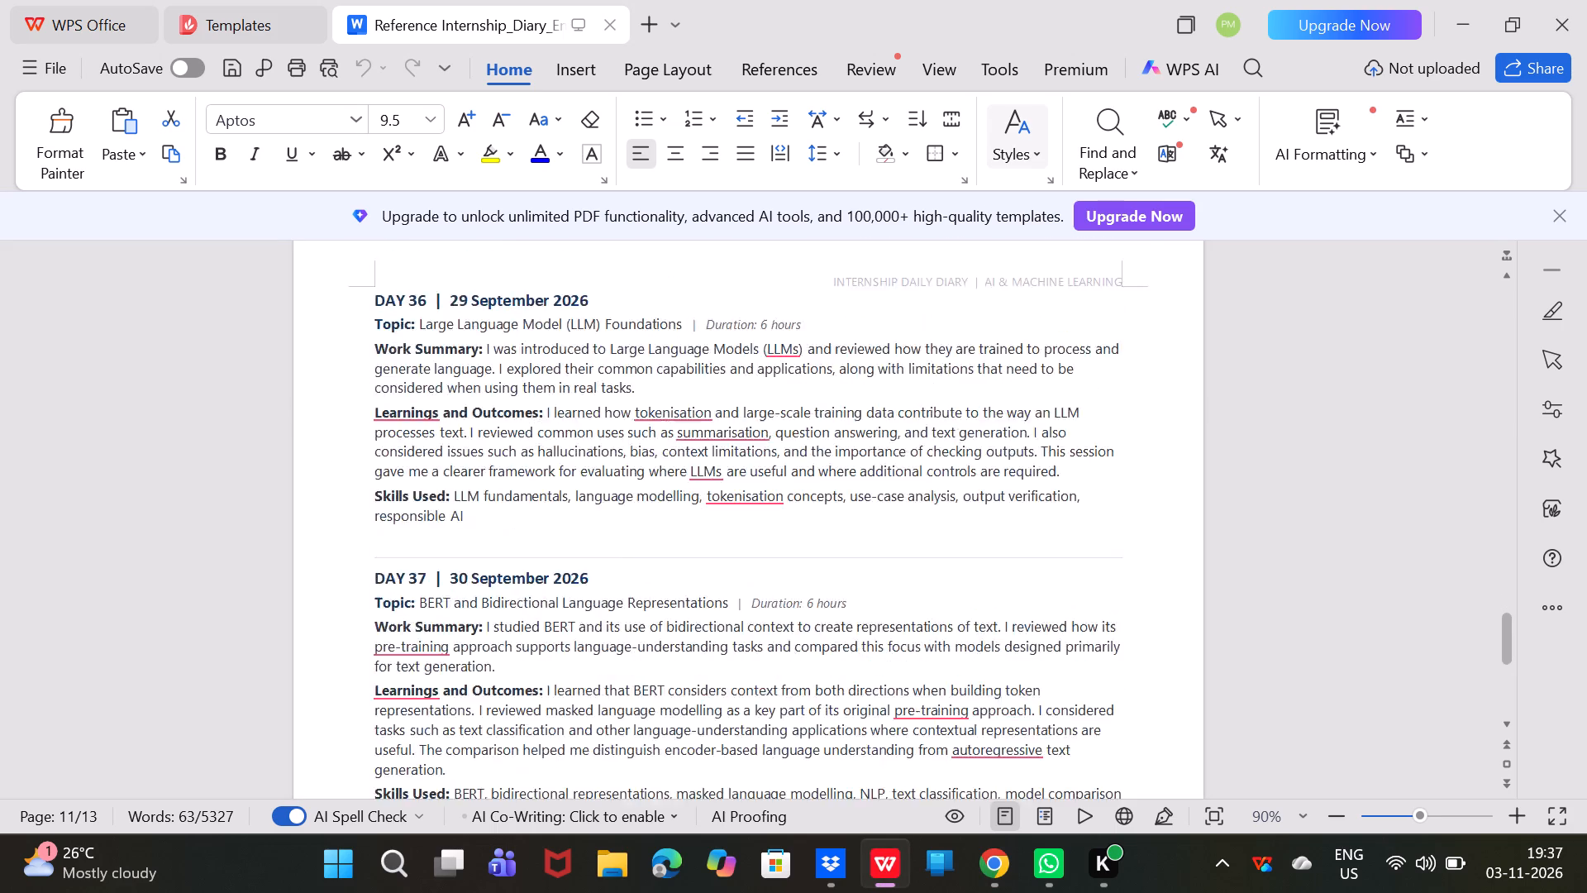
{"action": "scroll", "coordinate": [753, 652], "scroll_direction": "down", "scroll_amount": 20}
{"action": "scroll", "coordinate": [753, 652], "scroll_direction": "down", "scroll_amount": 1}
{"action": "scroll", "coordinate": [753, 652], "scroll_direction": "up", "scroll_amount": 4}
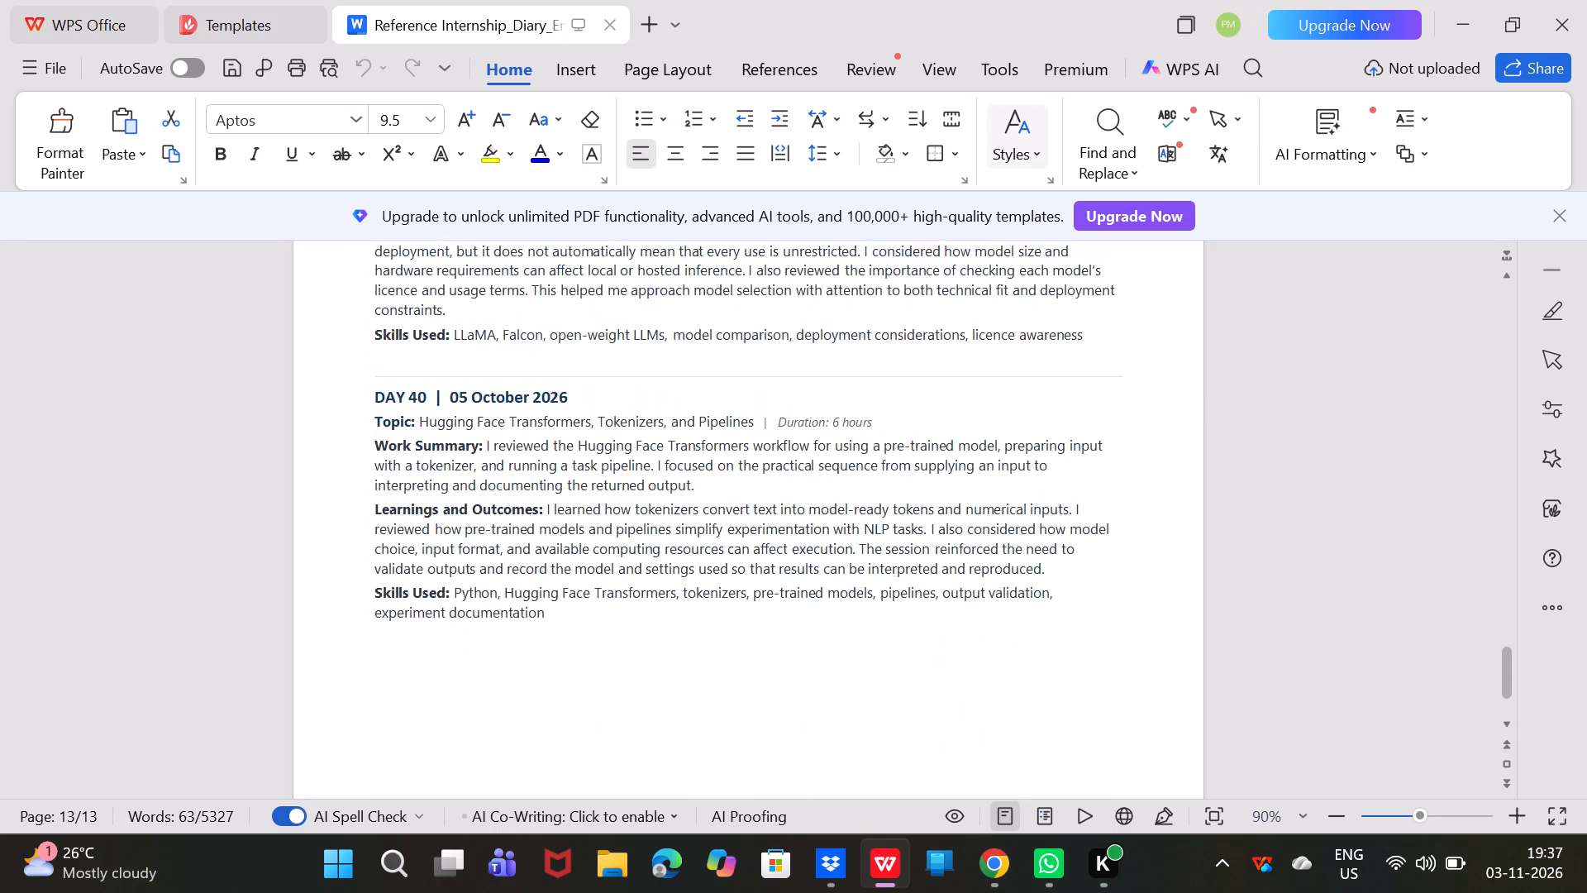
{"action": "scroll", "coordinate": [753, 652], "scroll_direction": "up", "scroll_amount": 13}
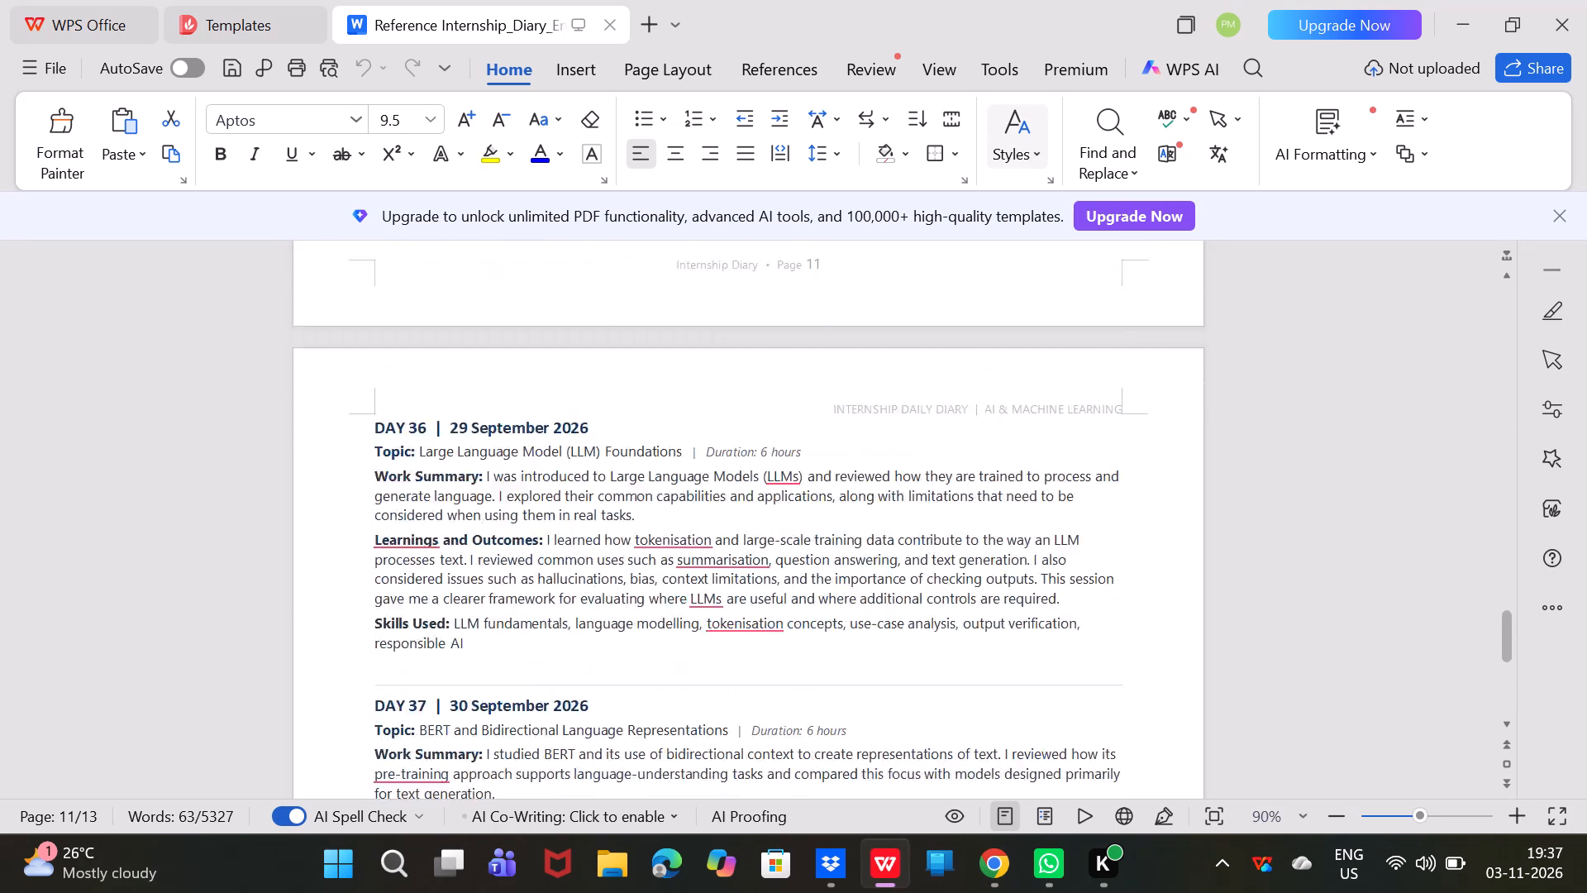
{"action": "scroll", "coordinate": [753, 652], "scroll_direction": "up", "scroll_amount": 11}
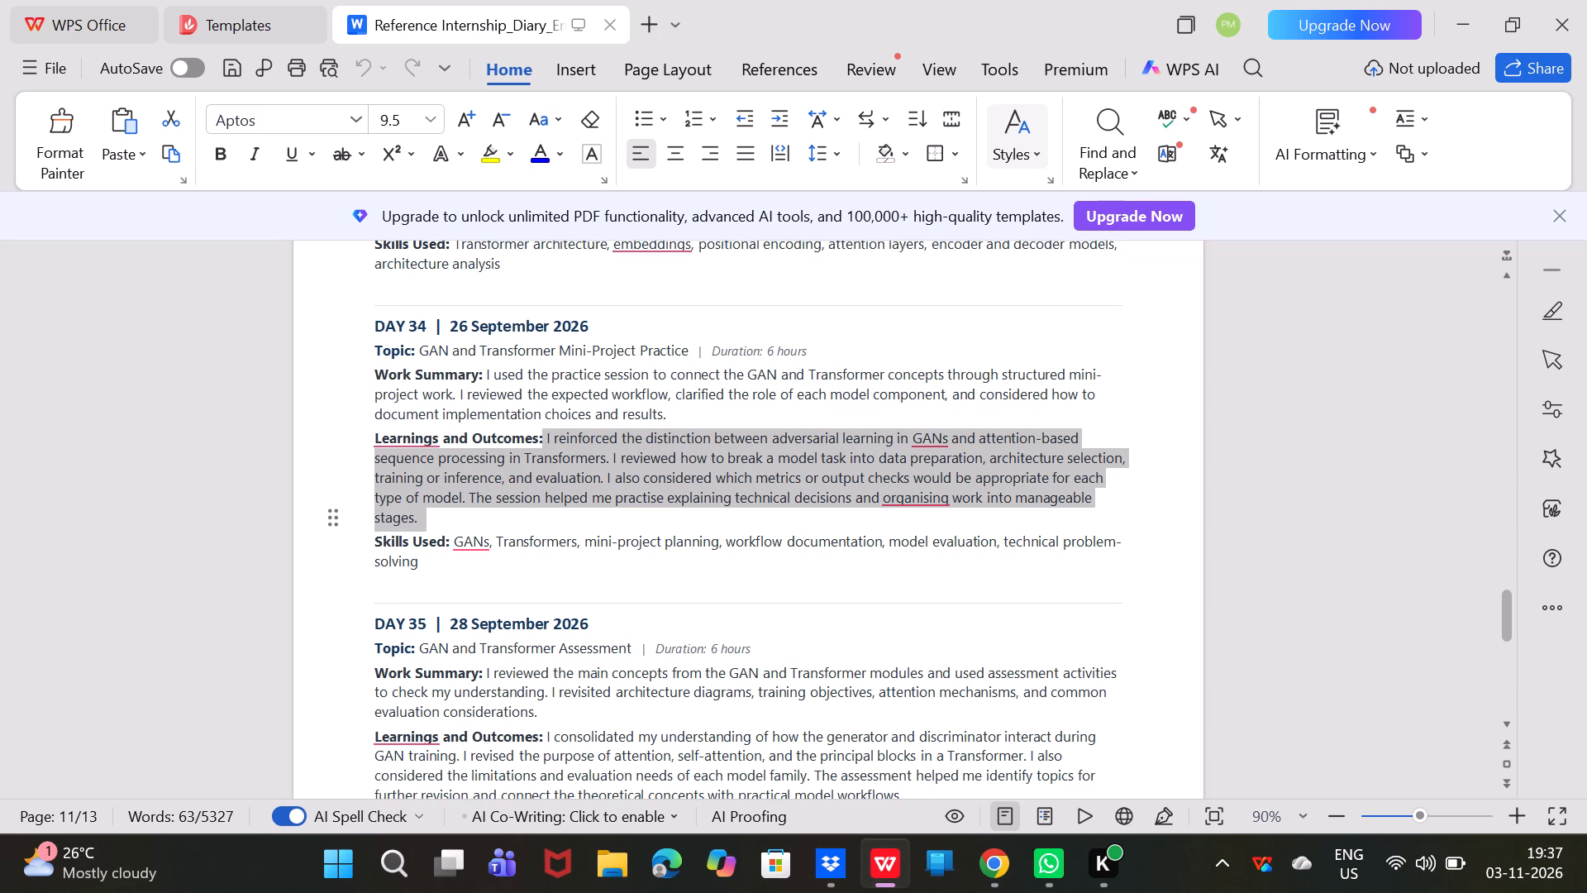
{"action": "left_click_drag", "start_coordinate": [481, 667], "coordinate": [535, 712]}
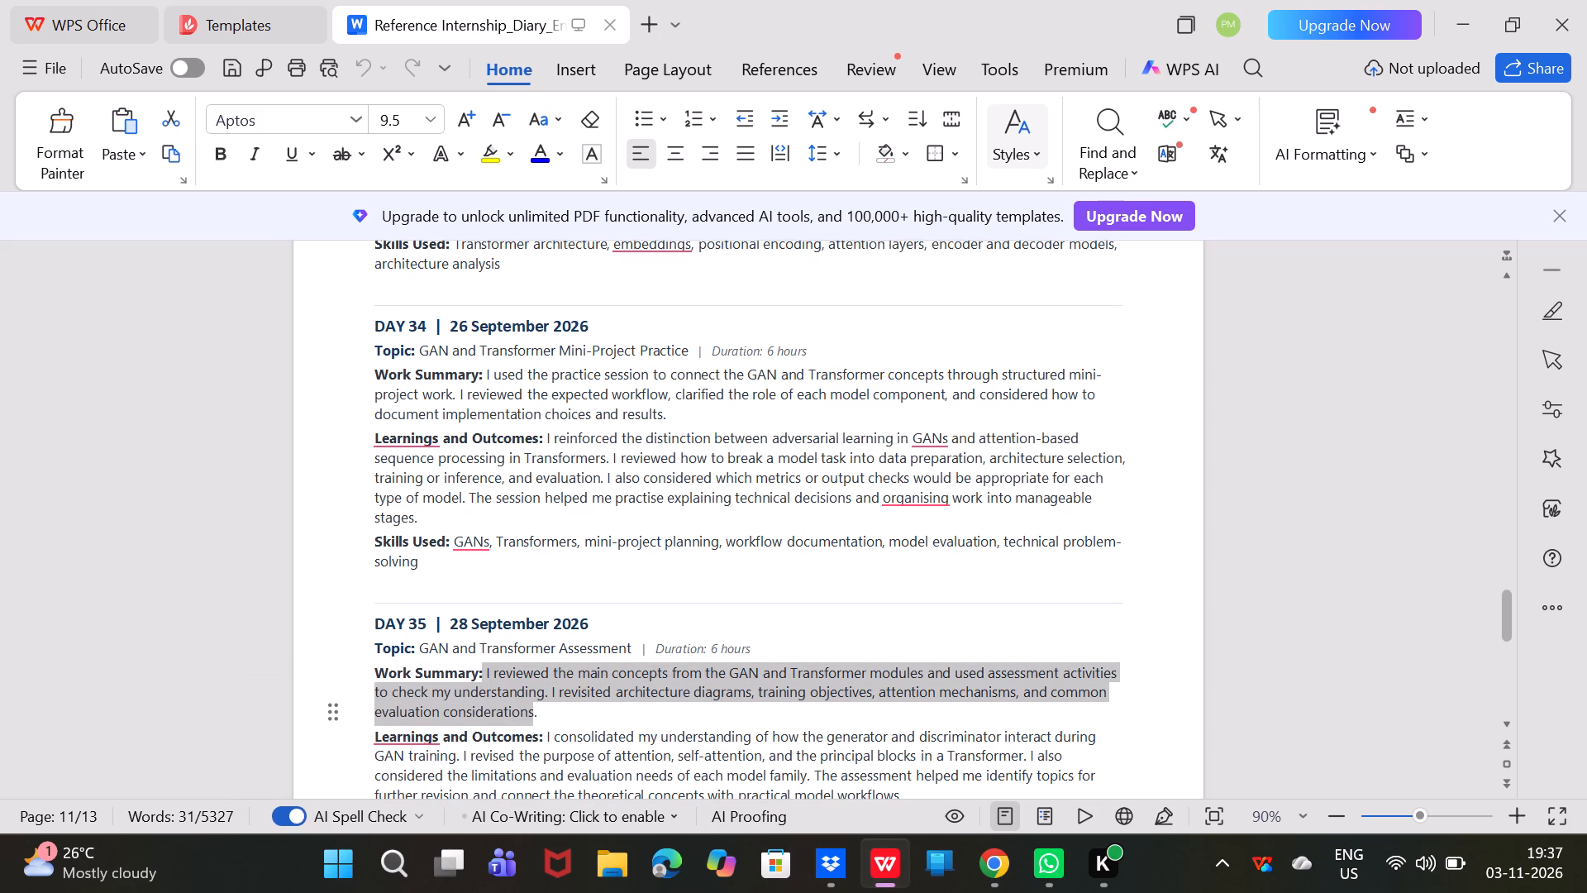
{"action": "key", "text": "ctrl+c"}
Switch to the VTU Internyet portal in Chrome and start a Trainee Software Engineer — Ethnotech Academic Solutions diary entry dated 28 September 2026.
{"action": "left_click", "coordinate": [994, 867]}
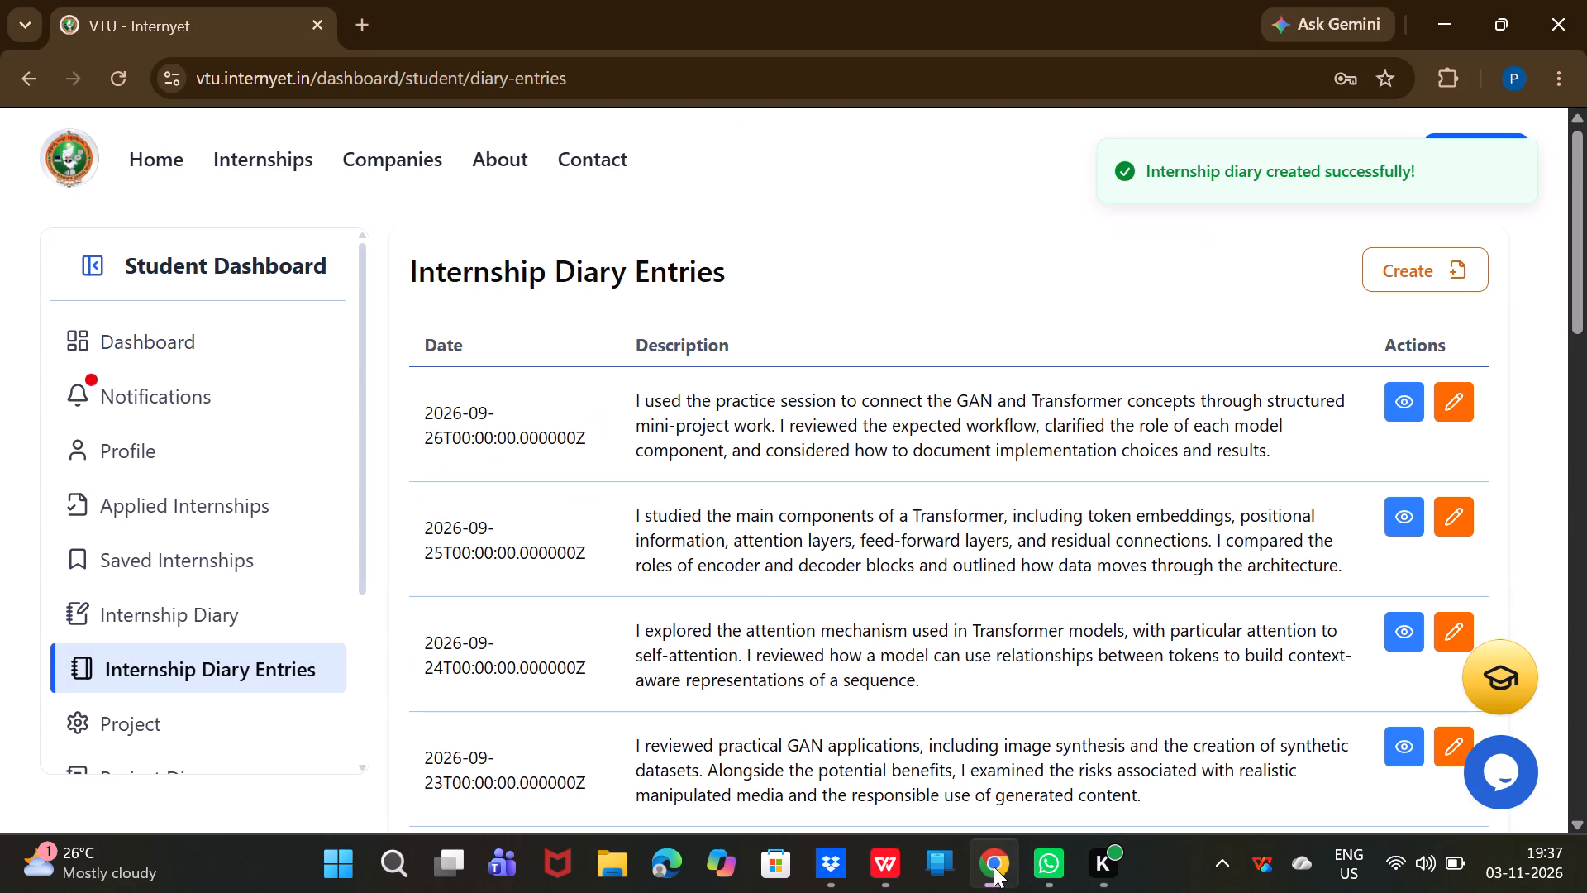
{"action": "left_click", "coordinate": [1454, 277]}
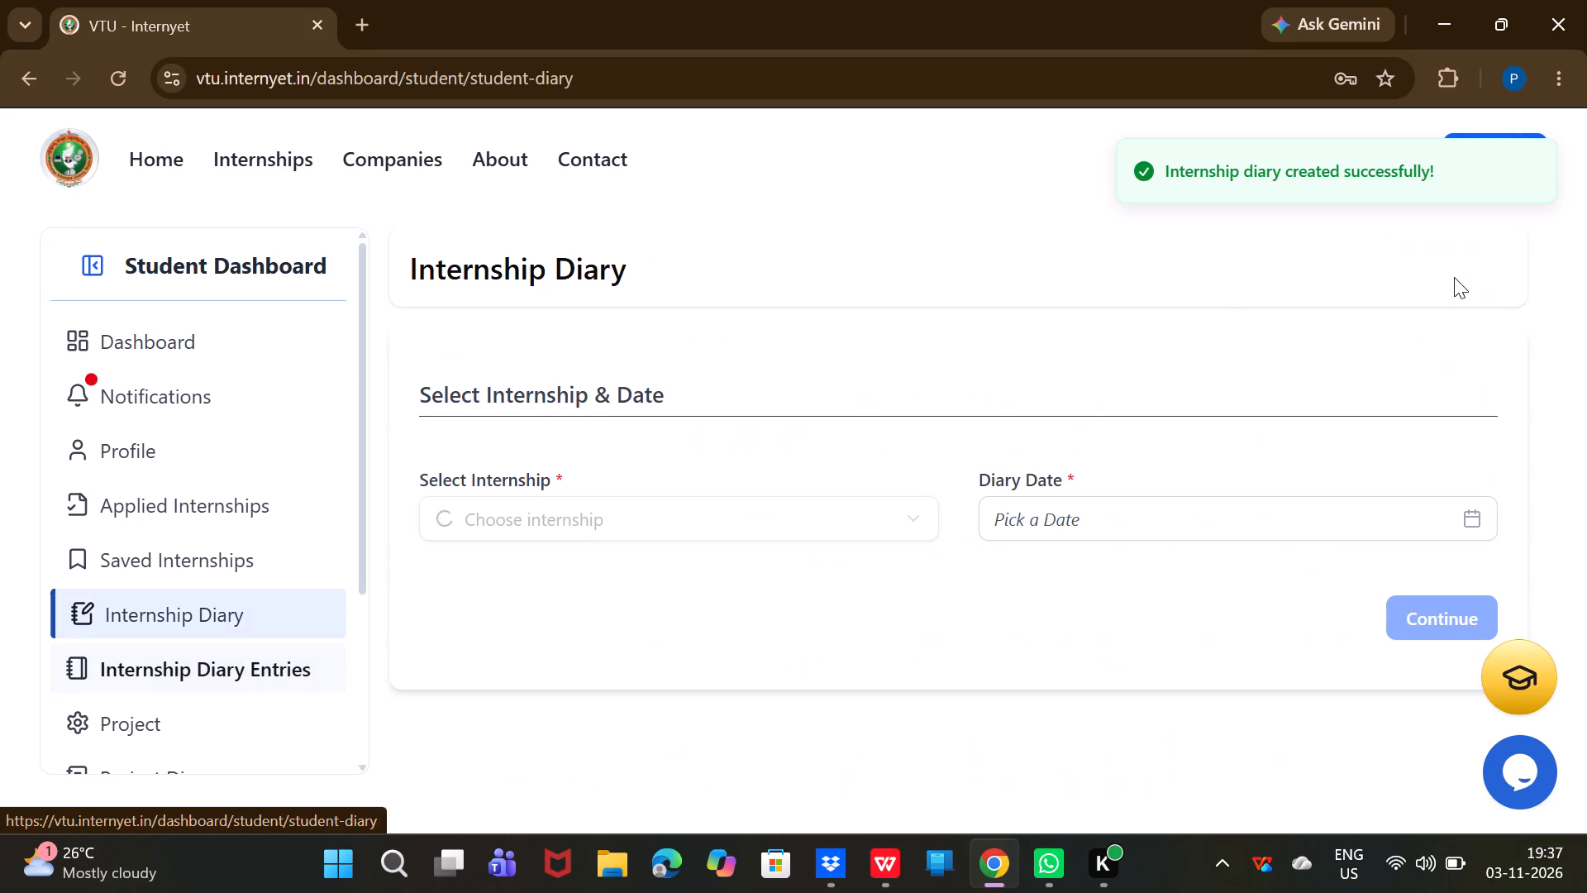
{"action": "left_click", "coordinate": [874, 531]}
{"action": "left_click", "coordinate": [848, 575]}
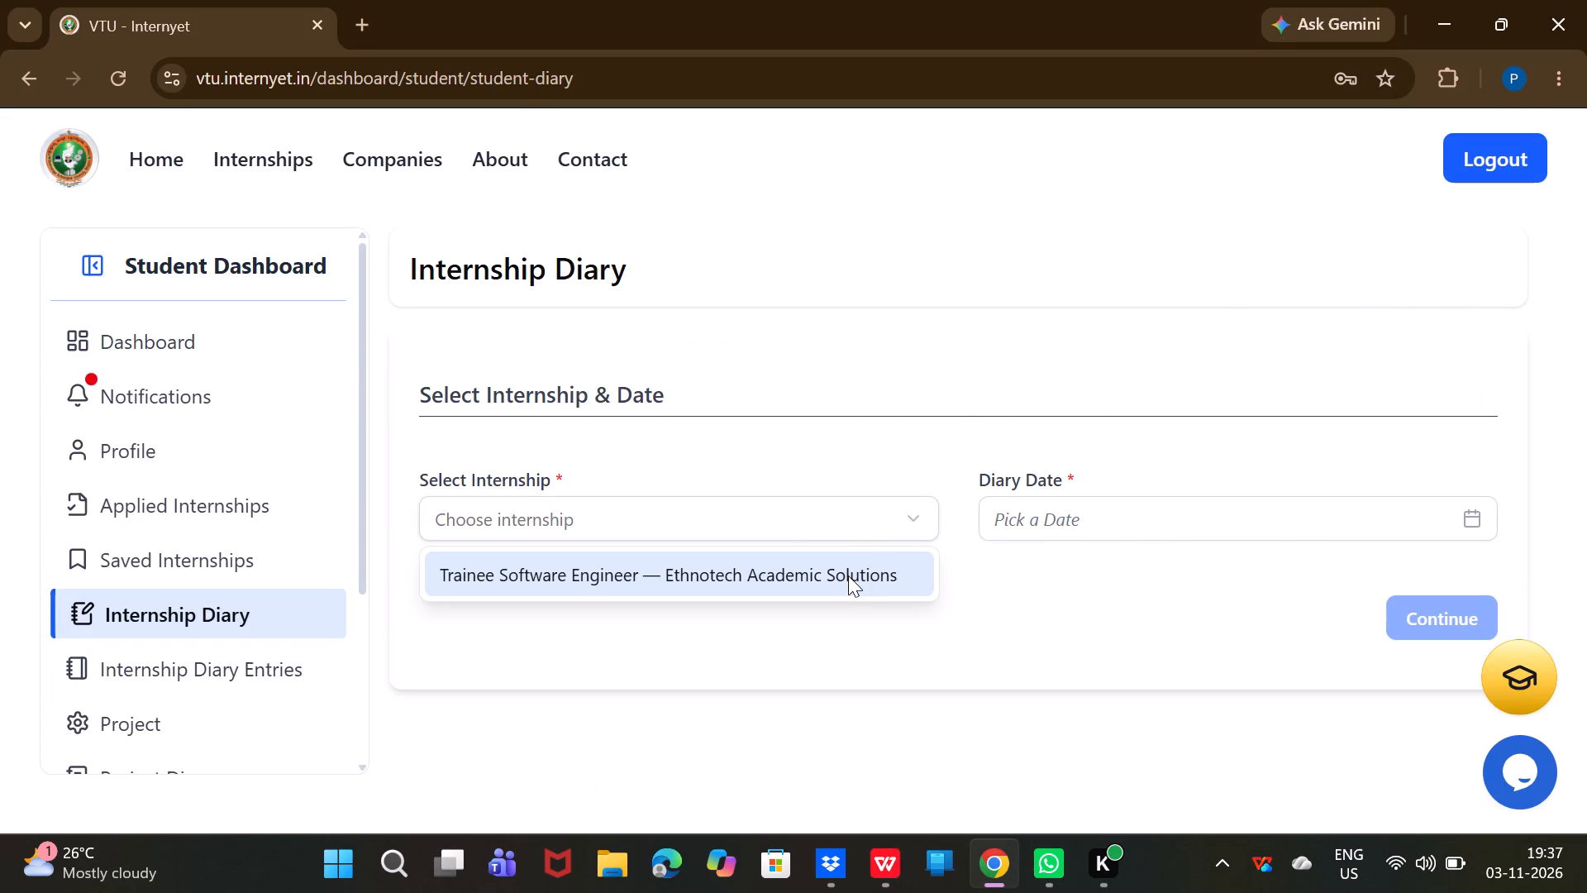
{"action": "left_click", "coordinate": [1036, 519]}
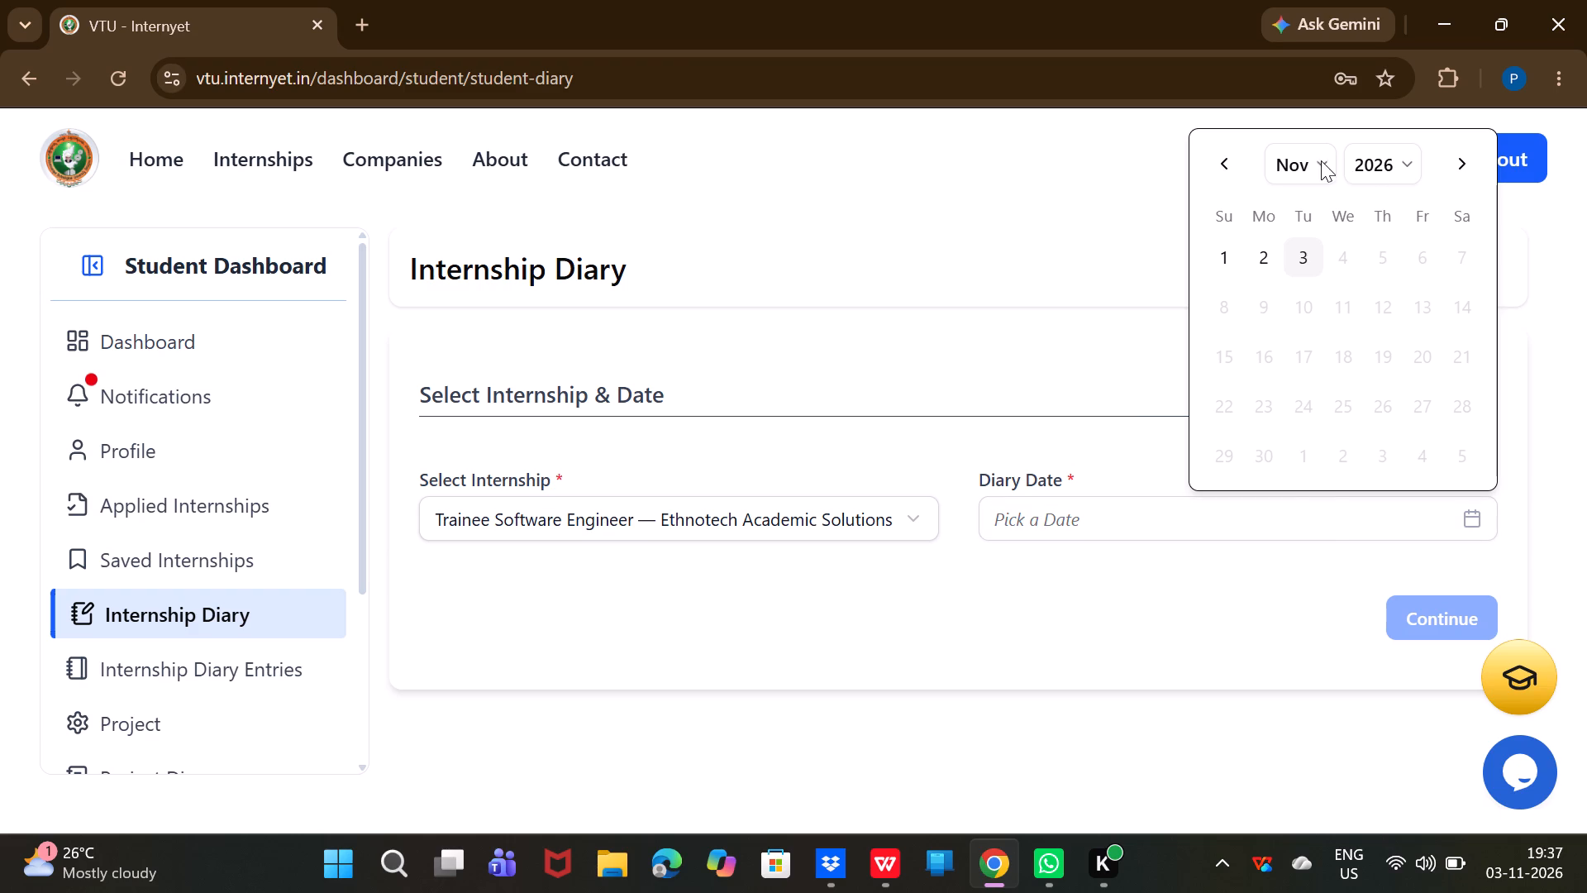
{"action": "left_click", "coordinate": [1317, 160]}
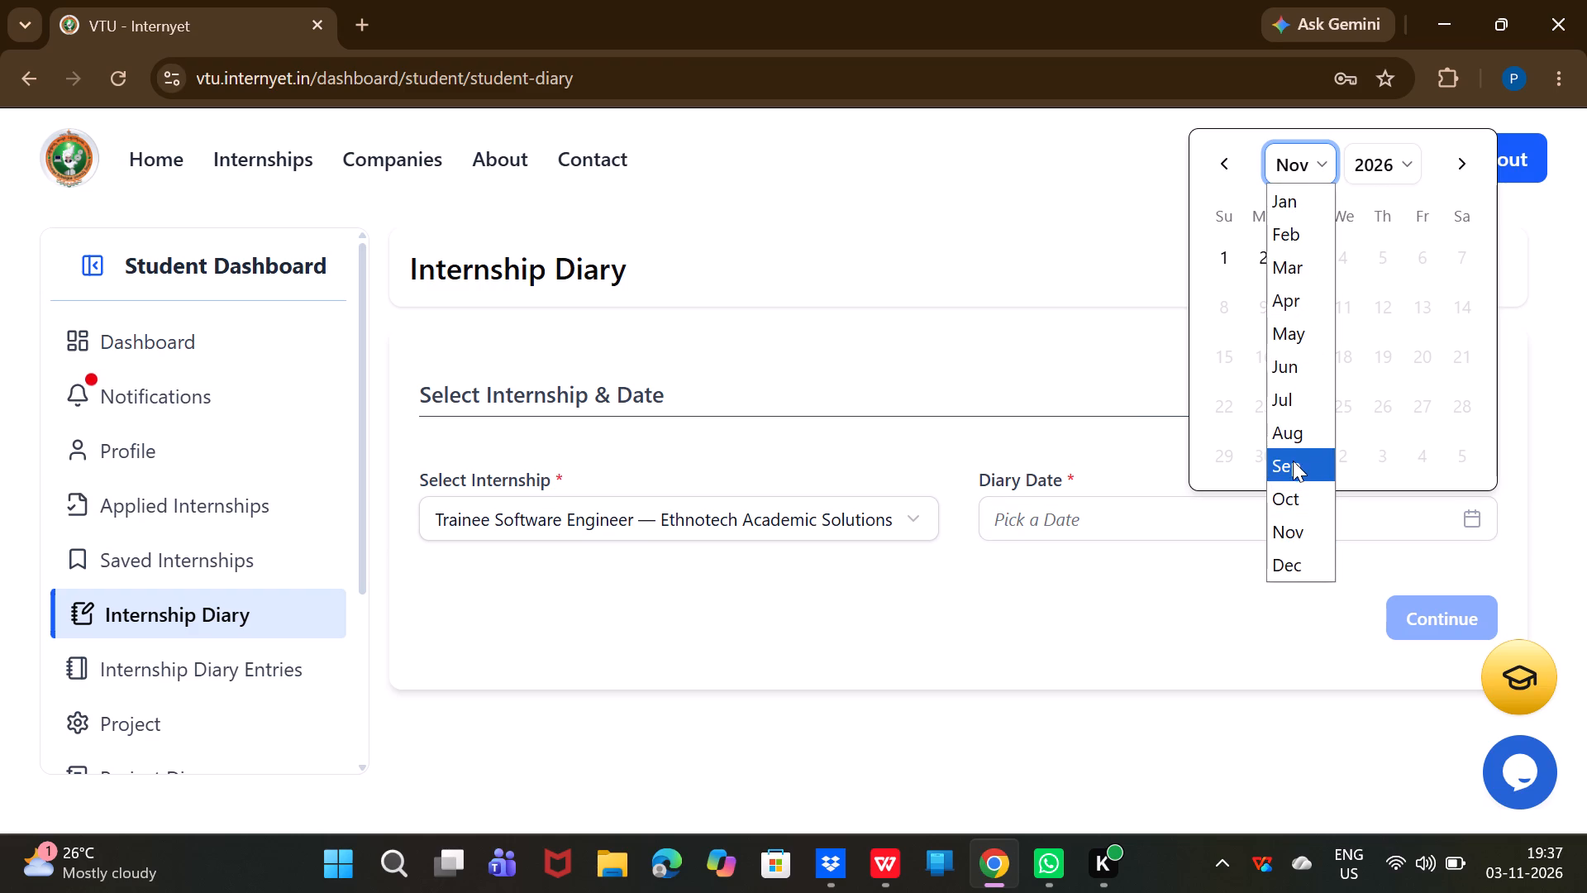
{"action": "left_click", "coordinate": [1293, 461]}
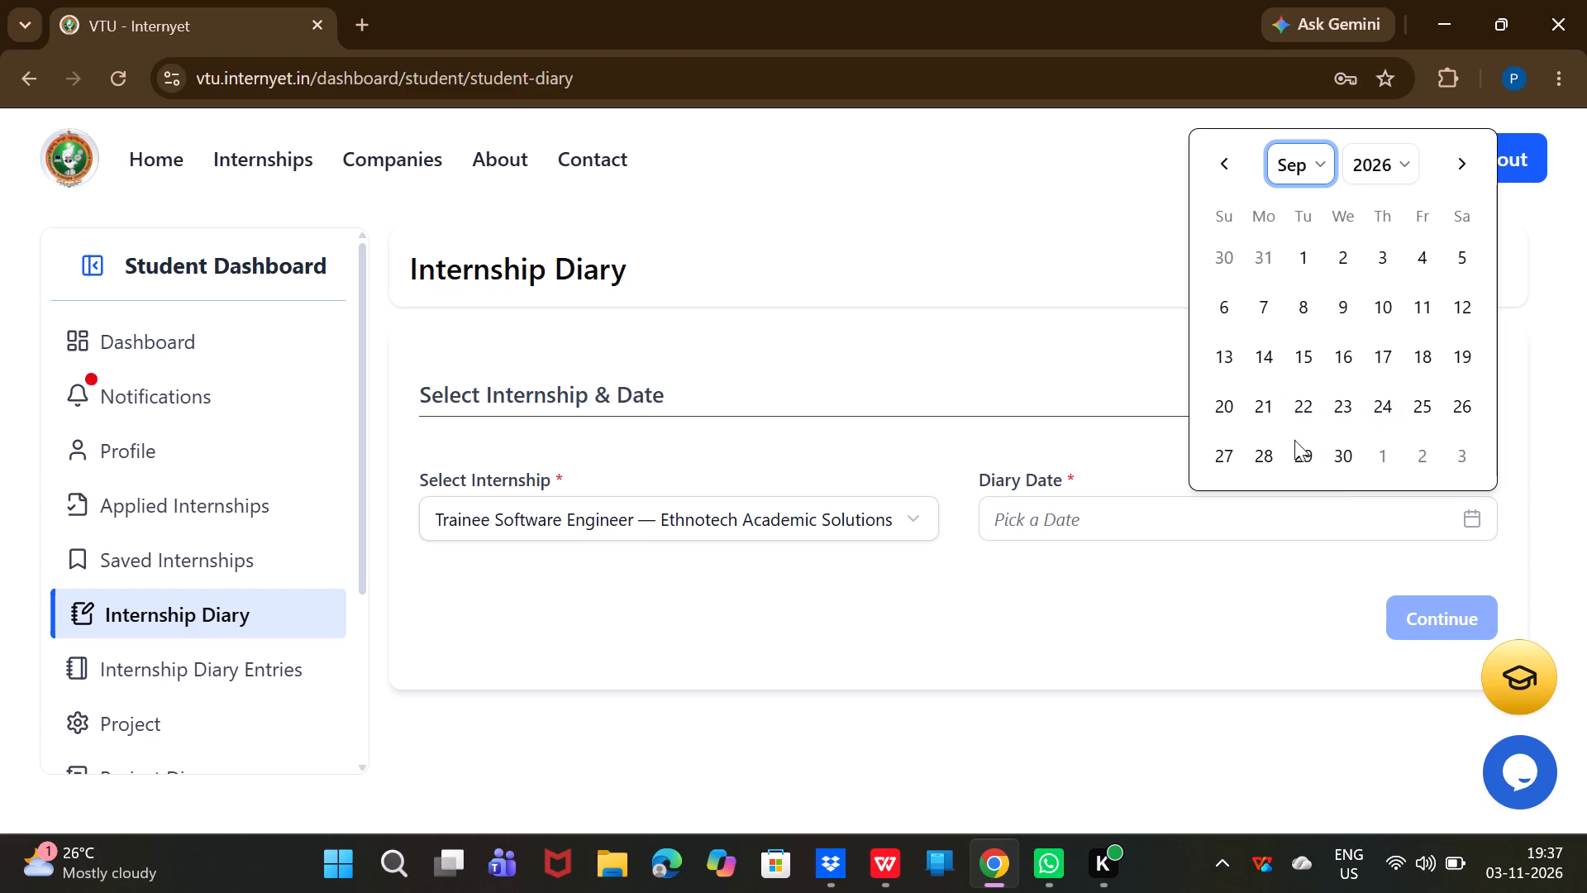
{"action": "left_click", "coordinate": [1268, 458]}
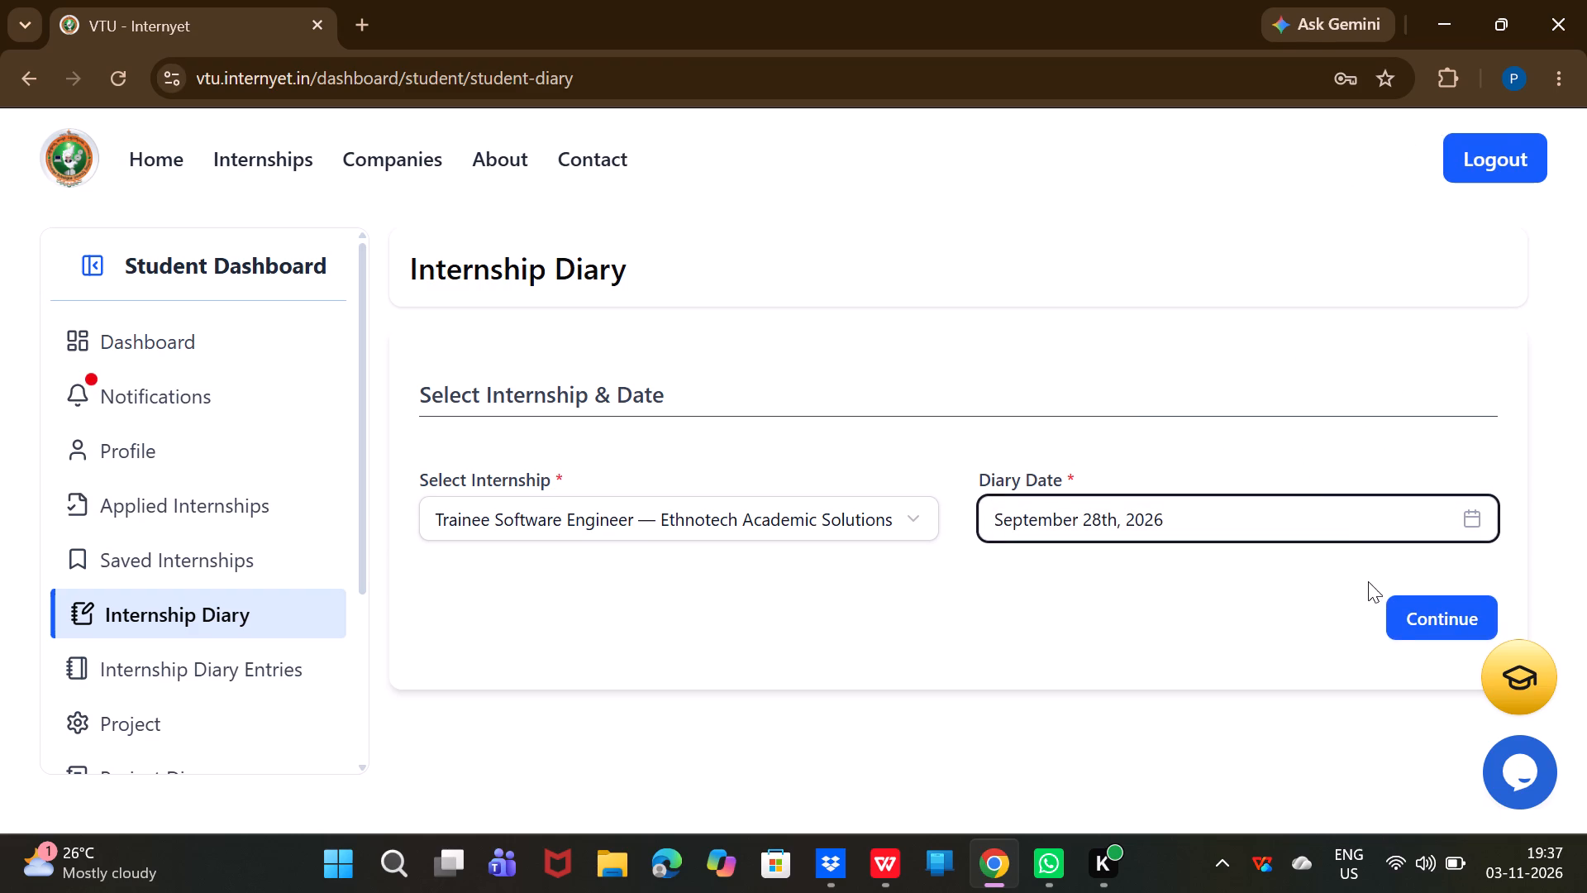
{"action": "left_click", "coordinate": [1395, 619]}
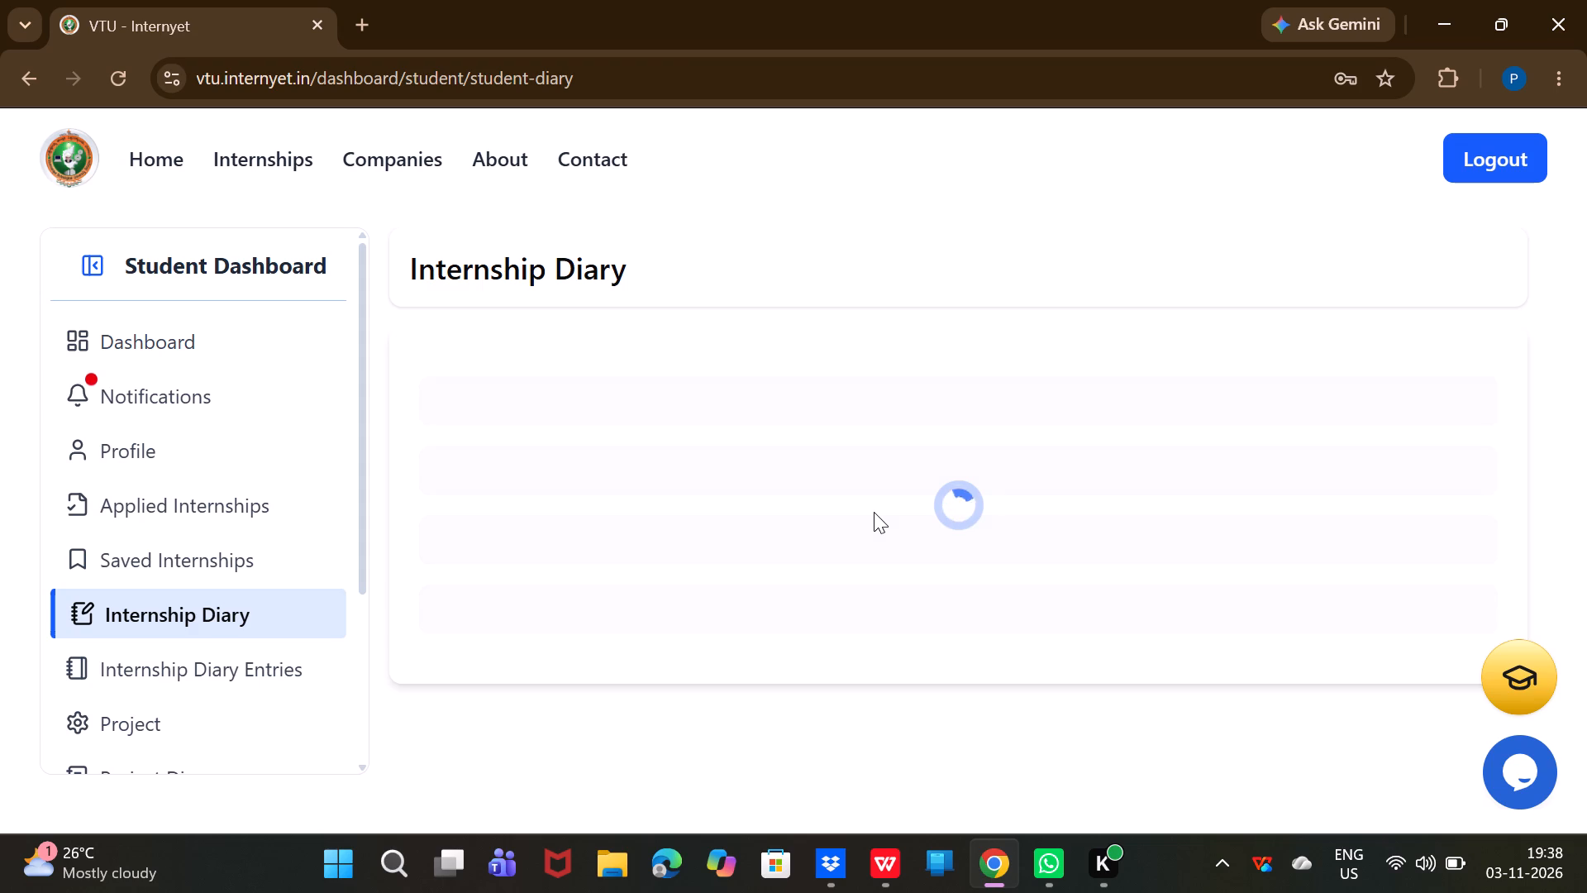
Paste the copied Day 35 text as the Work Summary and set the hours worked to 6.
{"action": "scroll", "coordinate": [874, 512], "scroll_direction": "down", "scroll_amount": 1}
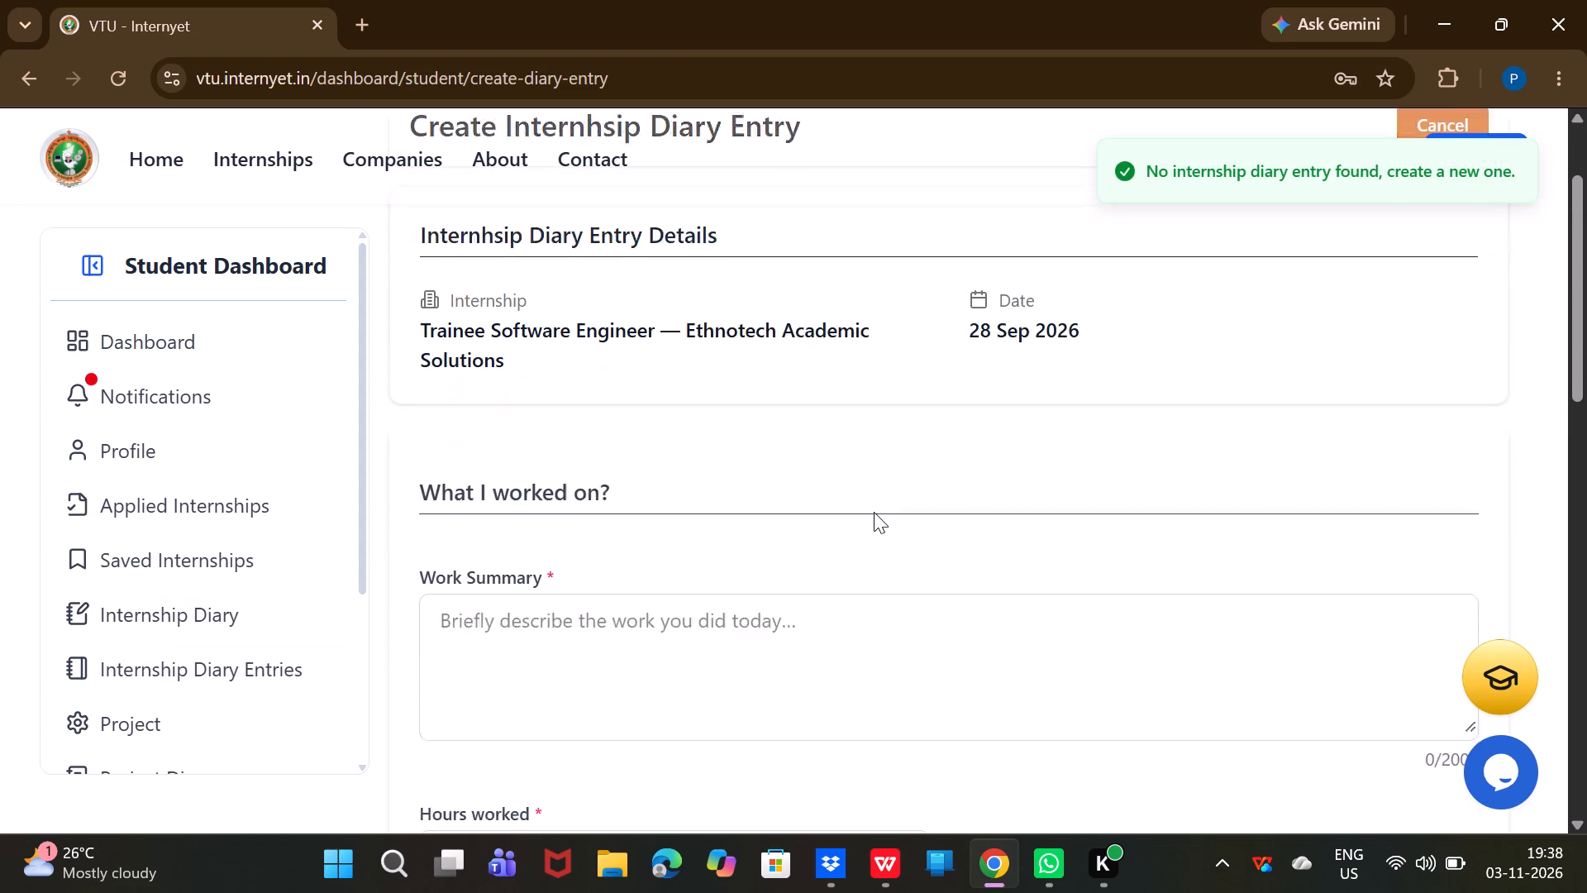
{"action": "scroll", "coordinate": [874, 512], "scroll_direction": "down", "scroll_amount": 1}
{"action": "left_click", "coordinate": [902, 873]}
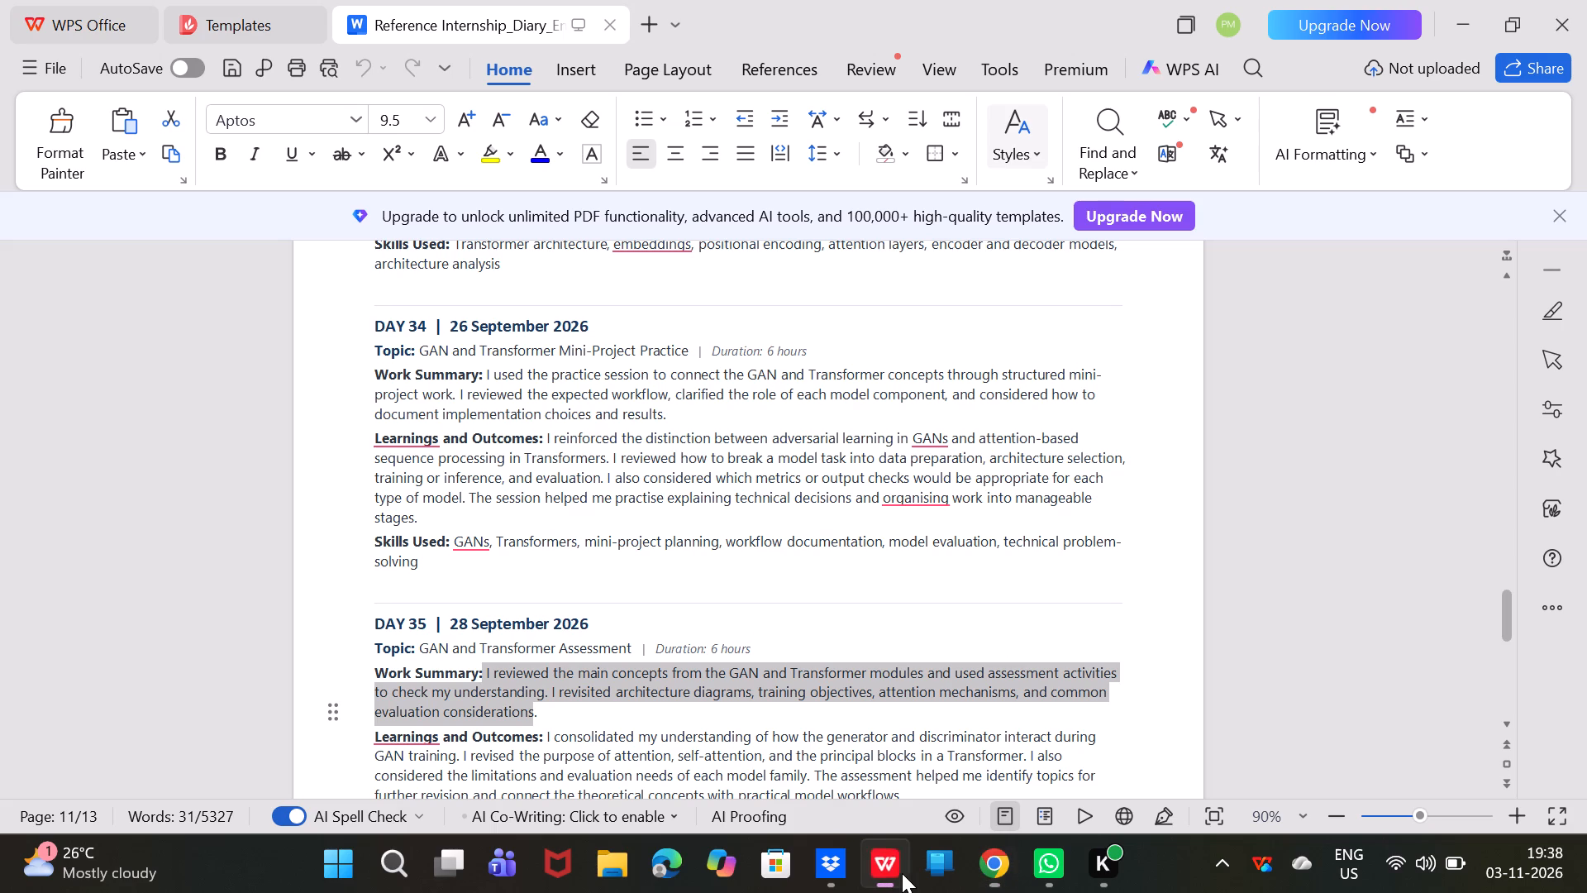
{"action": "left_click", "coordinate": [979, 868]}
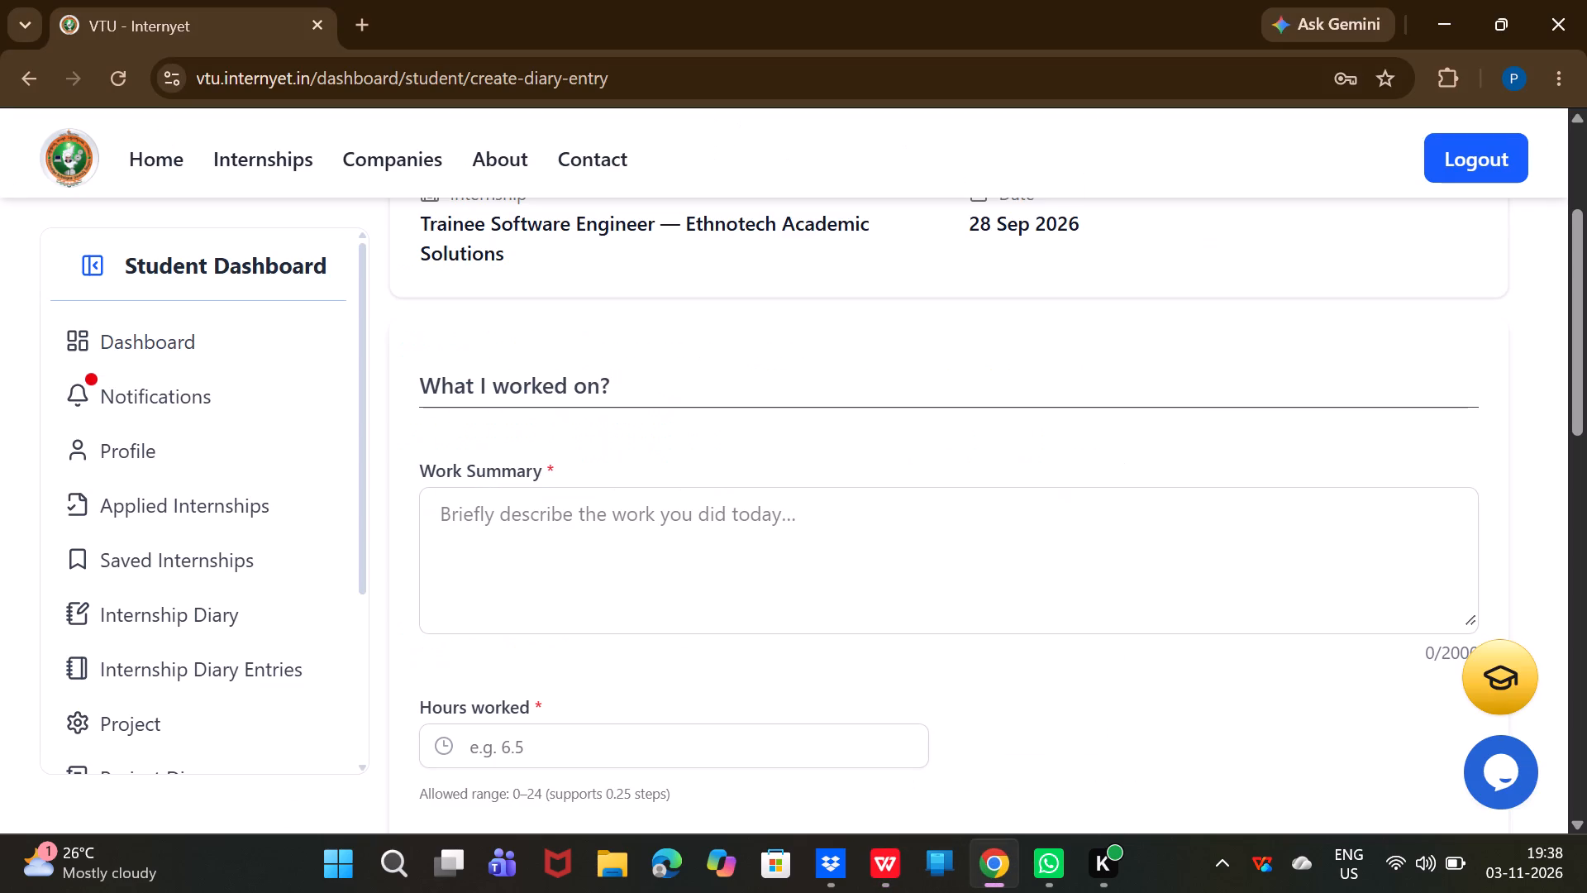
{"action": "left_click", "coordinate": [766, 615]}
{"action": "key", "text": "ctrl+v"}
{"action": "scroll", "coordinate": [766, 615], "scroll_direction": "down", "scroll_amount": 1}
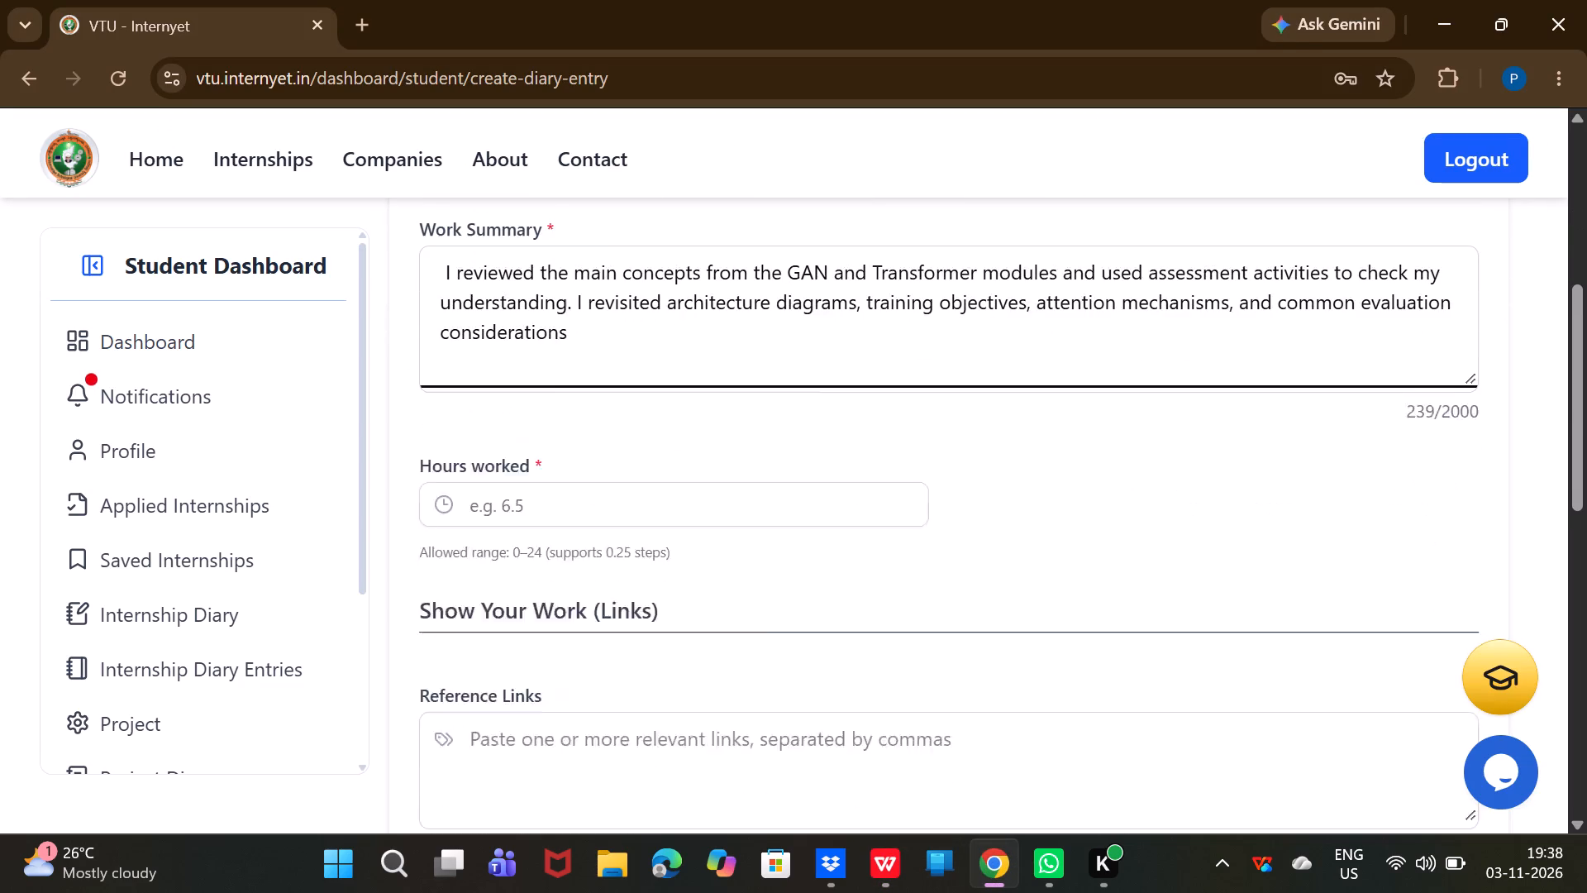
{"action": "scroll", "coordinate": [766, 615], "scroll_direction": "down", "scroll_amount": 1}
{"action": "left_click", "coordinate": [720, 465]}
{"action": "key", "text": "6"}
Fill Learnings / Outcomes with the Day 35 Learnings and Outcomes text copied from the WPS Office reference document.
{"action": "scroll", "coordinate": [720, 465], "scroll_direction": "down", "scroll_amount": 2}
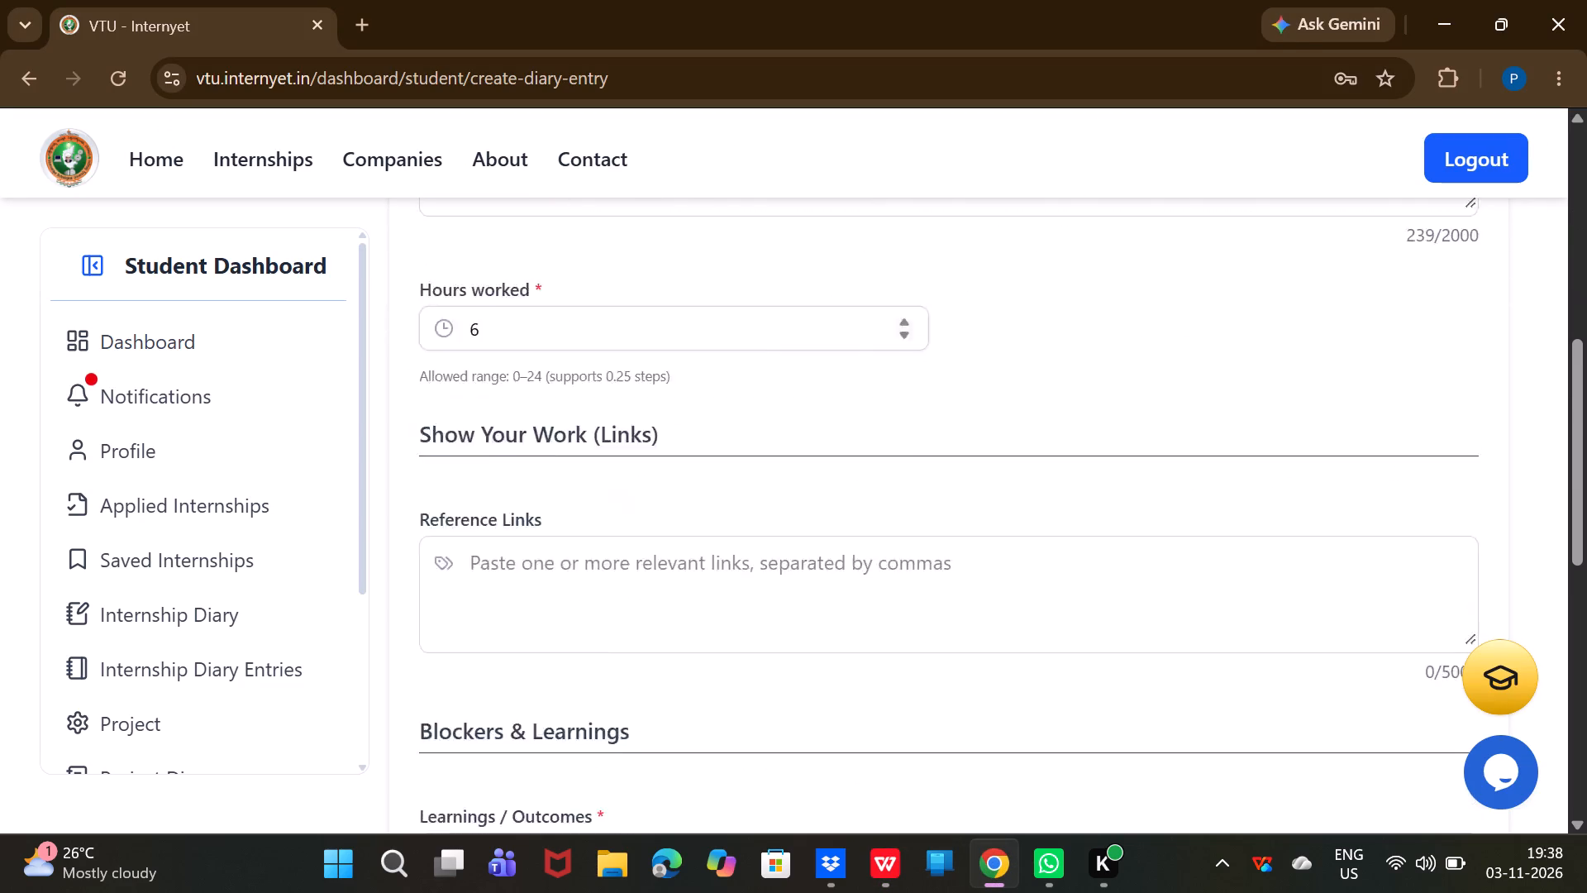
{"action": "scroll", "coordinate": [720, 465], "scroll_direction": "down", "scroll_amount": 4}
{"action": "left_click", "coordinate": [631, 493]}
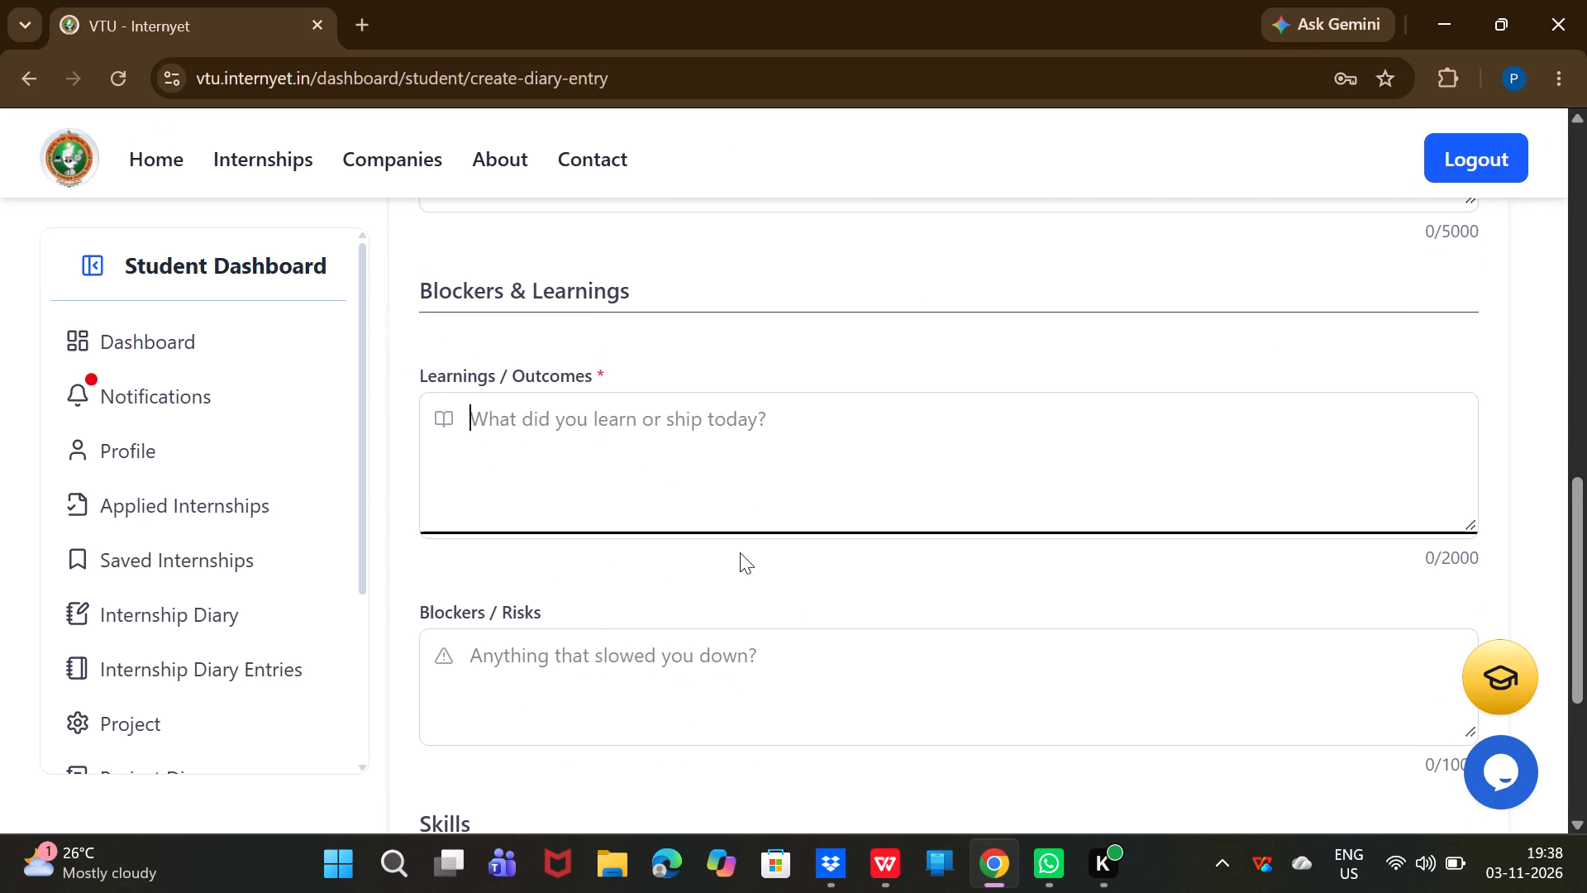
{"action": "left_click", "coordinate": [869, 857]}
{"action": "scroll", "coordinate": [632, 646], "scroll_direction": "down", "scroll_amount": 1}
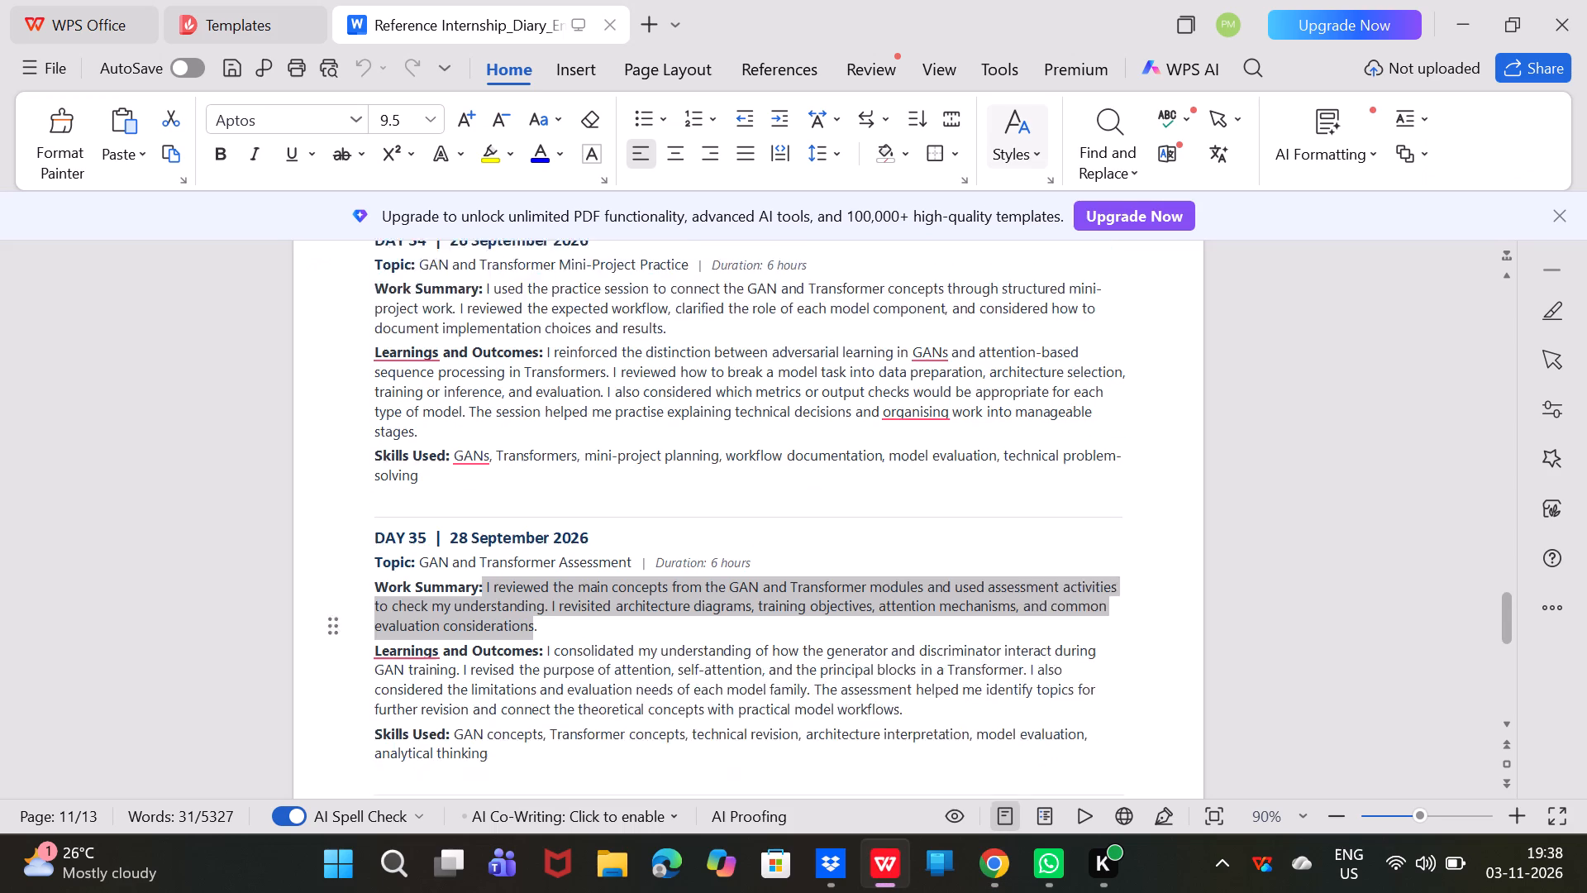
{"action": "scroll", "coordinate": [632, 646], "scroll_direction": "down", "scroll_amount": 2}
{"action": "left_click_drag", "start_coordinate": [541, 556], "coordinate": [913, 617]}
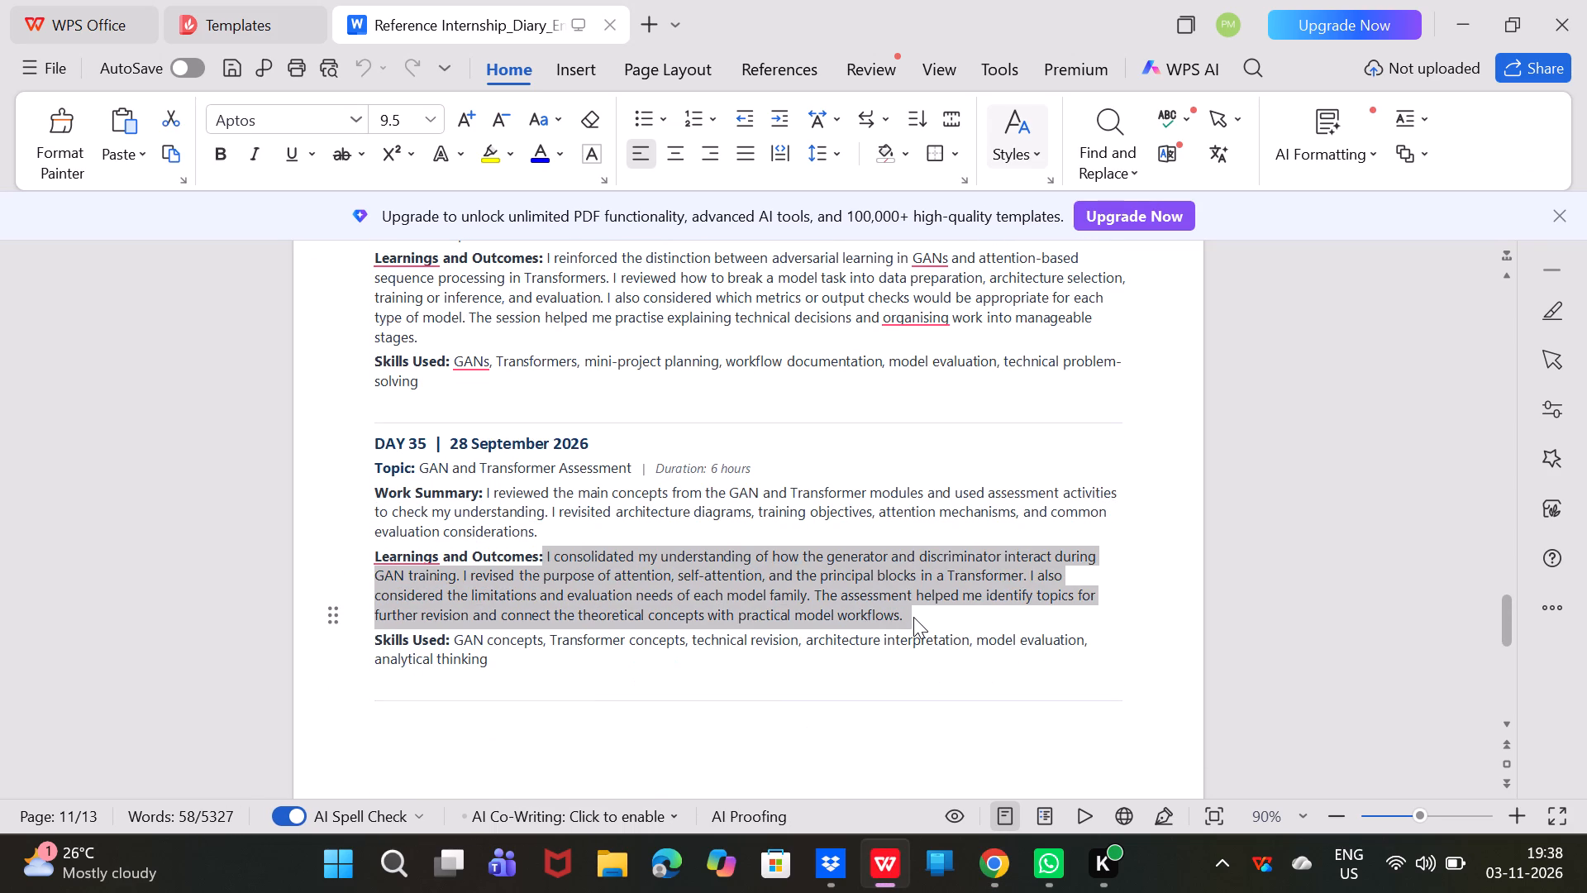
{"action": "key", "text": "ctrl+c"}
{"action": "left_click", "coordinate": [1007, 864]}
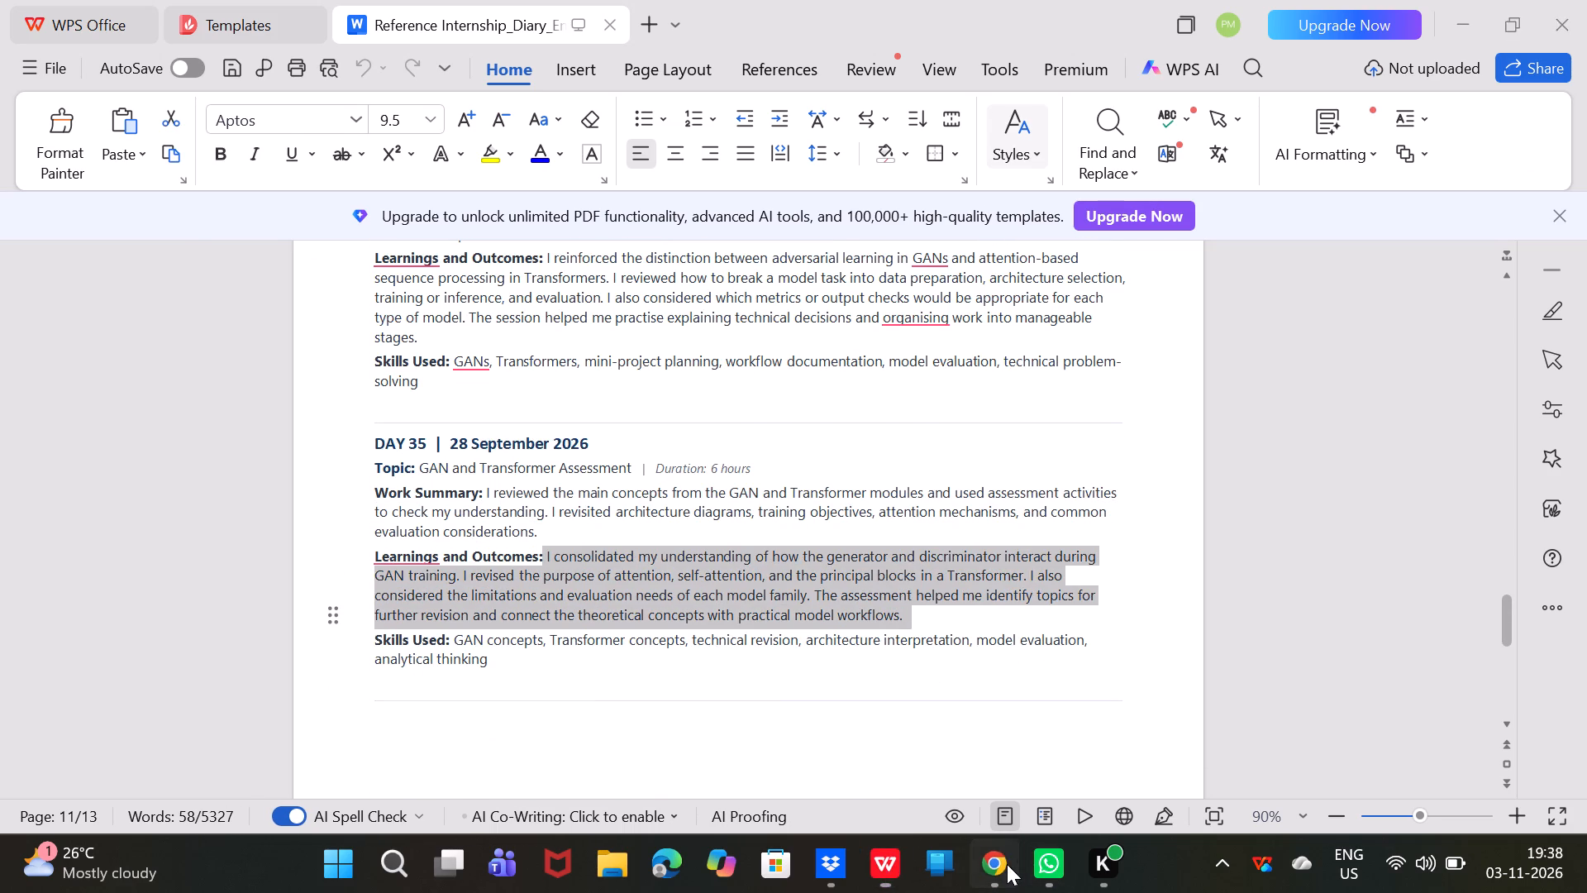
{"action": "key", "text": "ctrl+v"}
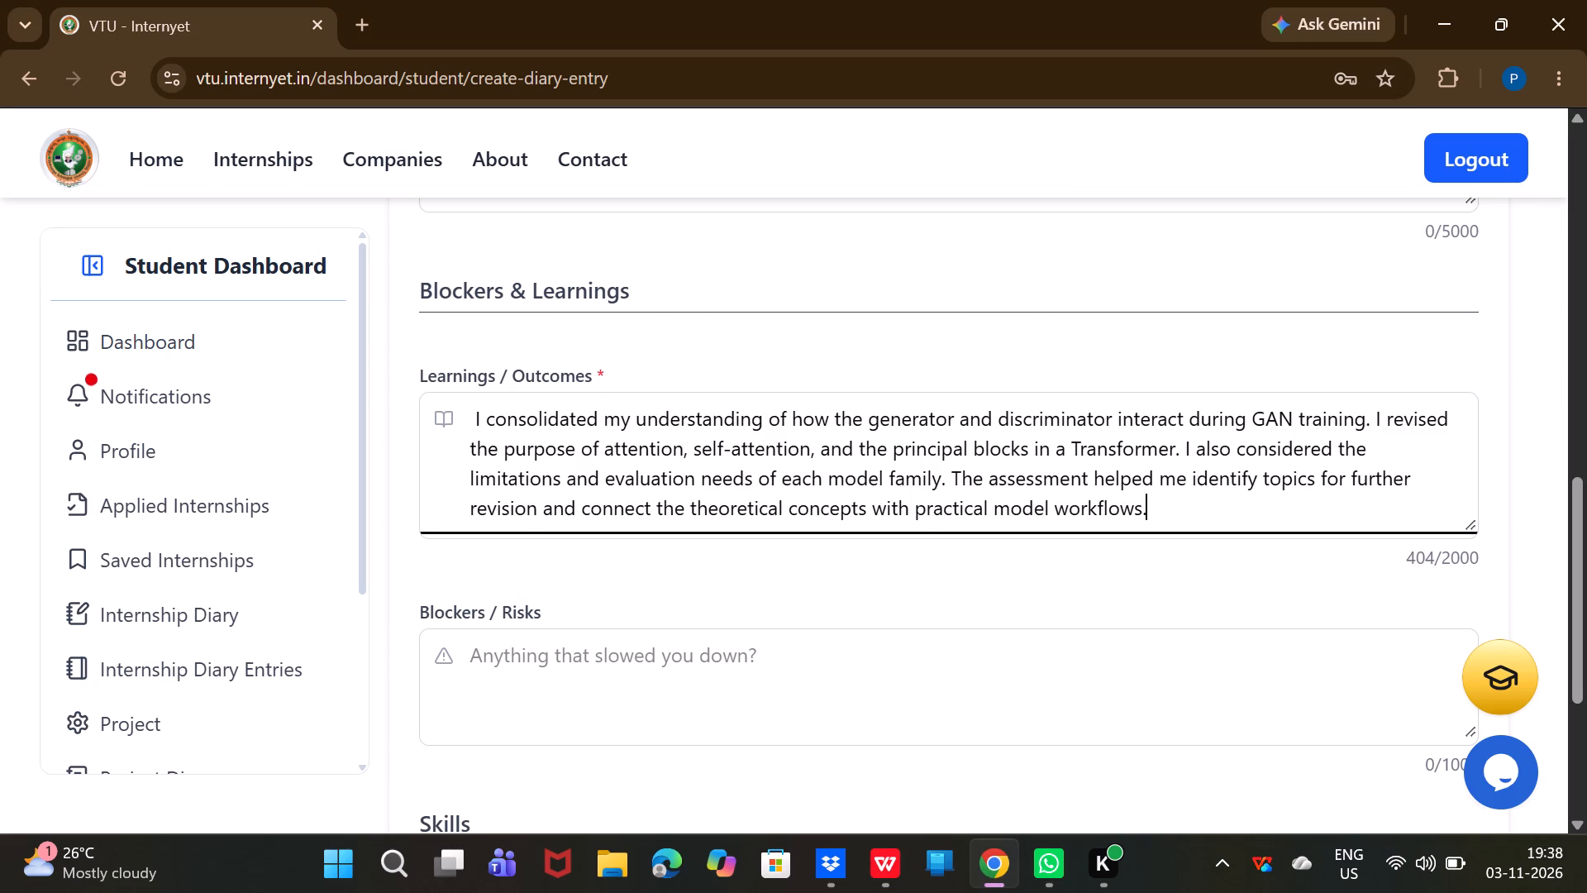
Add the skill Generative ai and save the 28 September 2026 diary entry.
{"action": "scroll", "coordinate": [779, 452], "scroll_direction": "down", "scroll_amount": 3}
{"action": "left_click", "coordinate": [751, 597]}
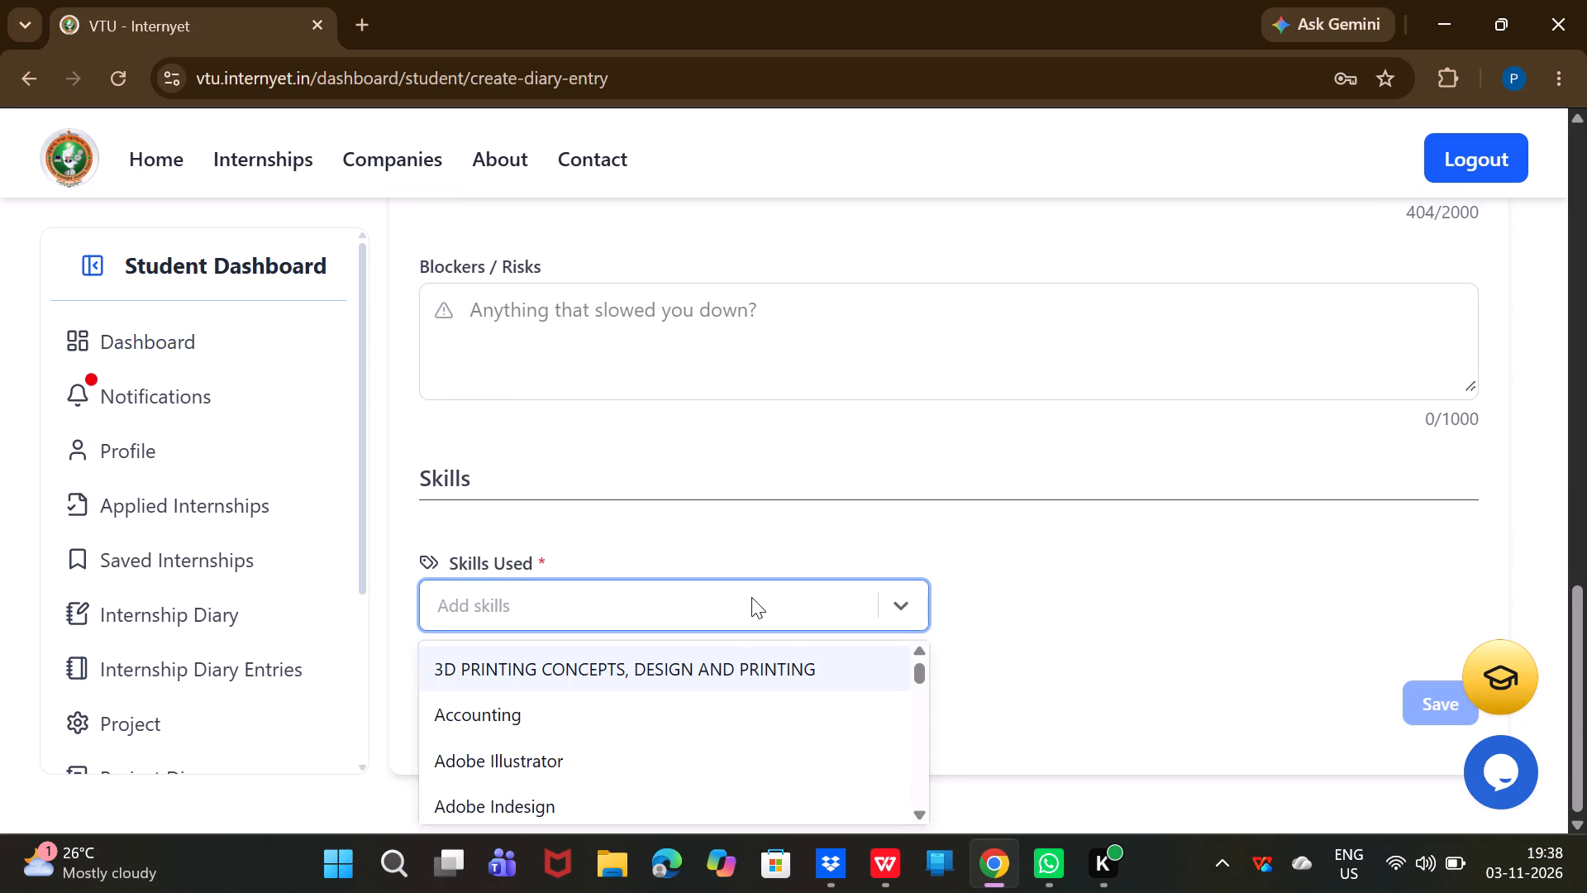
{"action": "type", "text": "gene"}
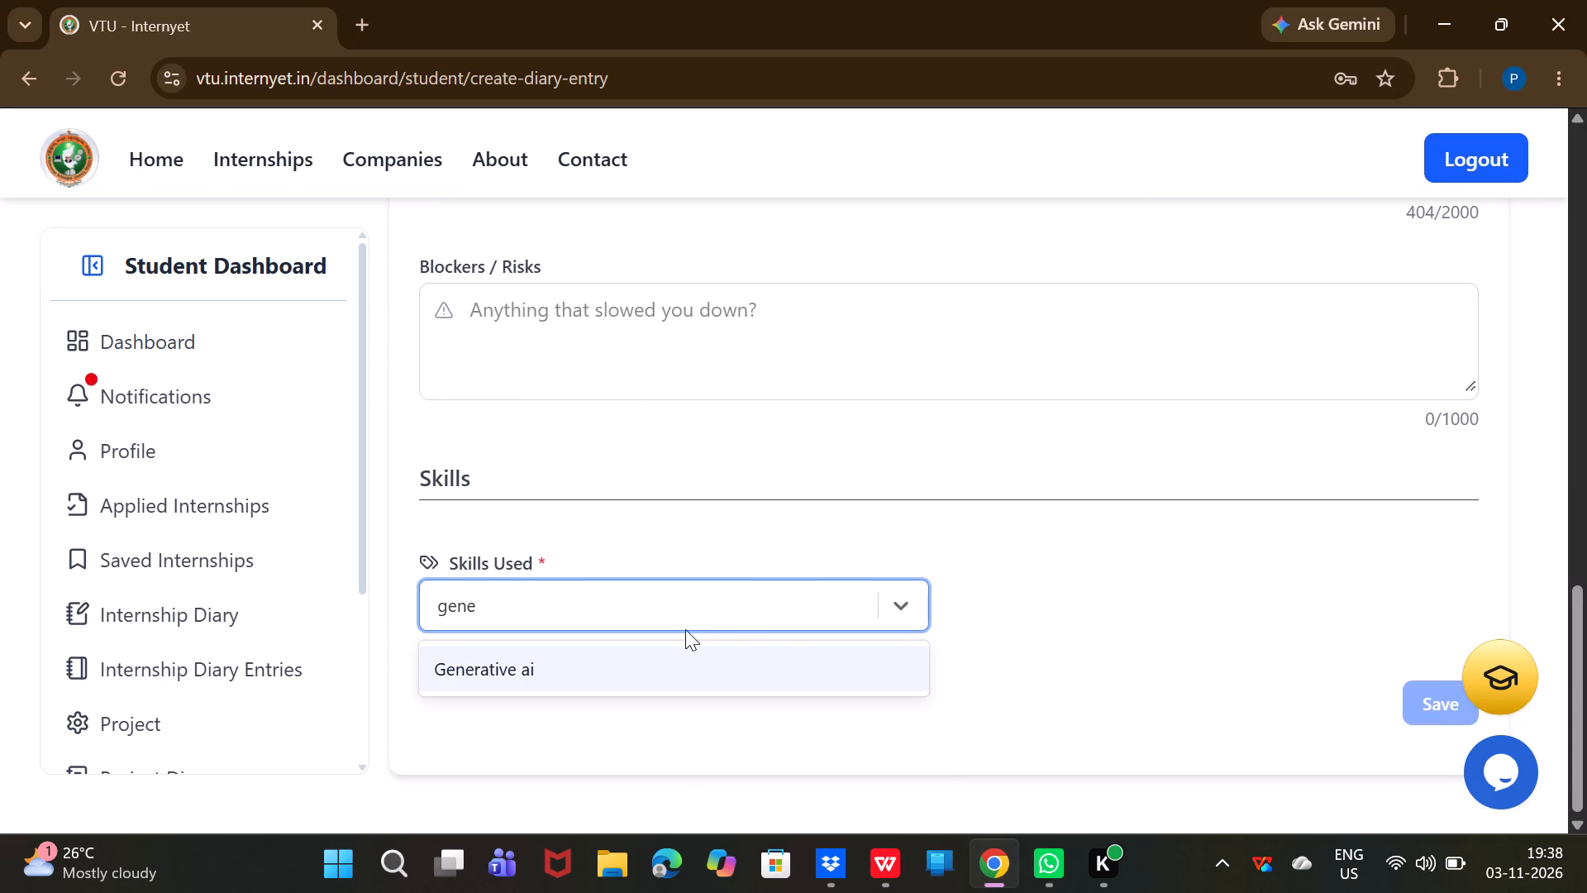
{"action": "left_click", "coordinate": [674, 666]}
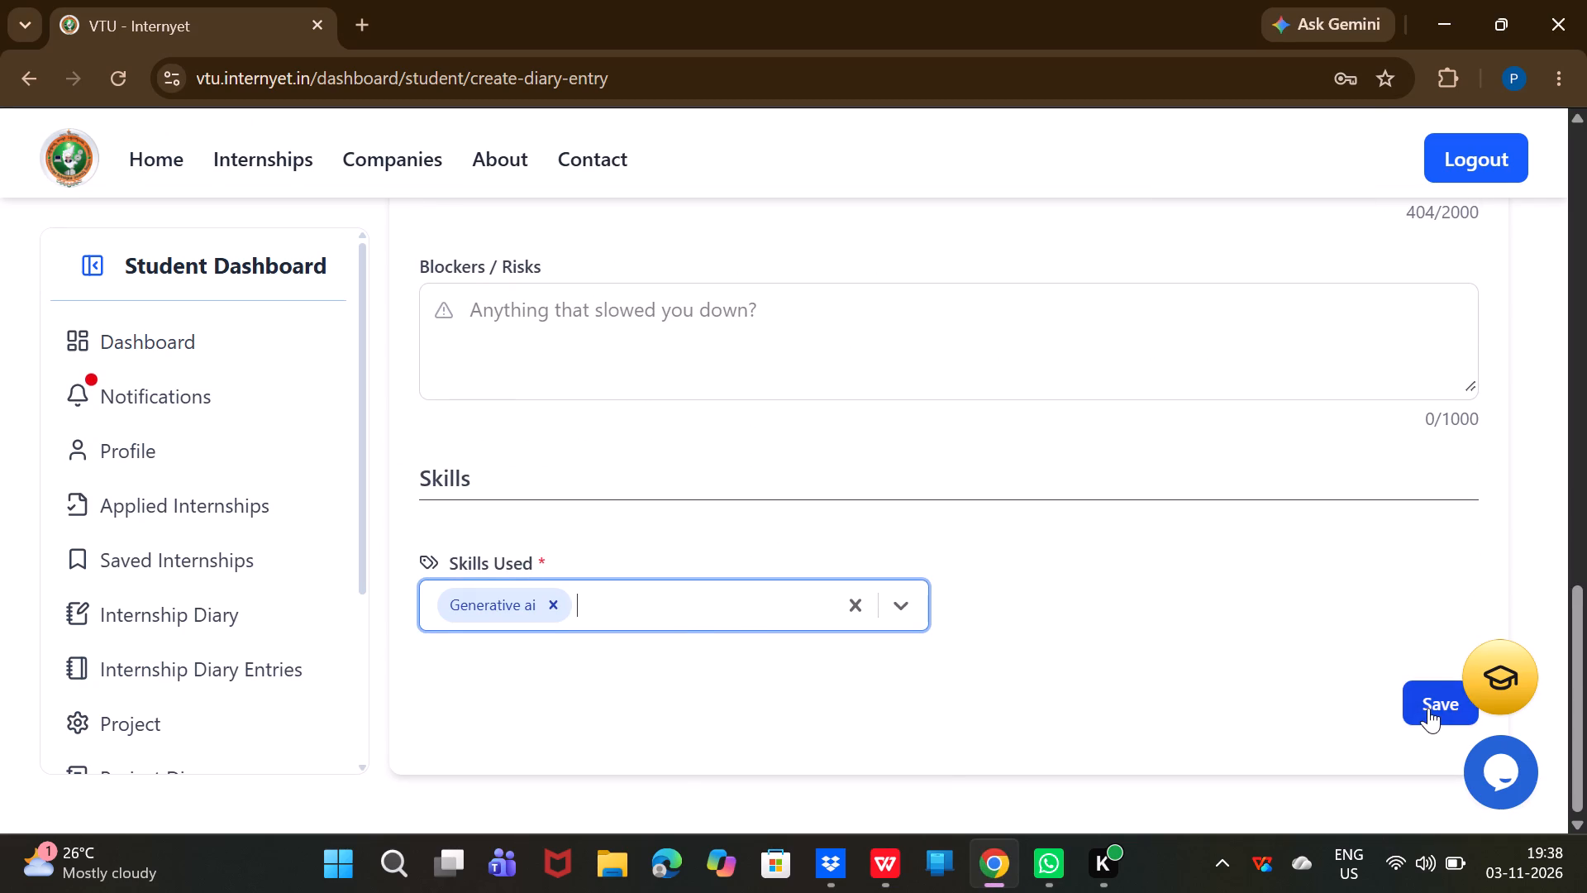
{"action": "left_click", "coordinate": [1428, 708]}
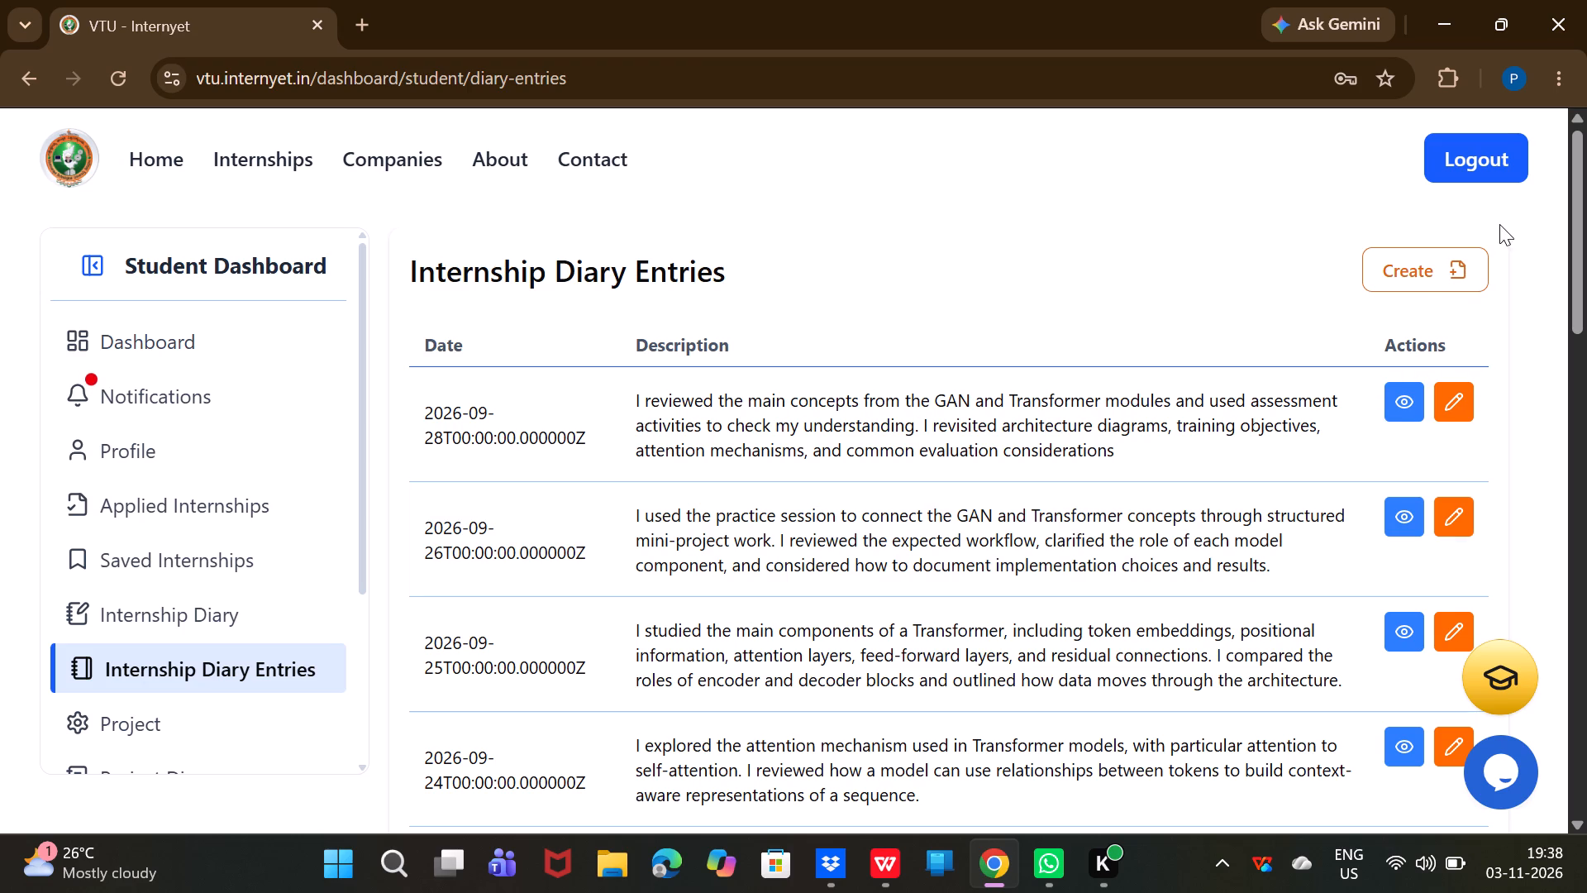
Open a new diary entry form, and copy the Day 36 (29 September 2026) Work Summary text from the WPS Office reference document.
{"action": "left_click", "coordinate": [1422, 287]}
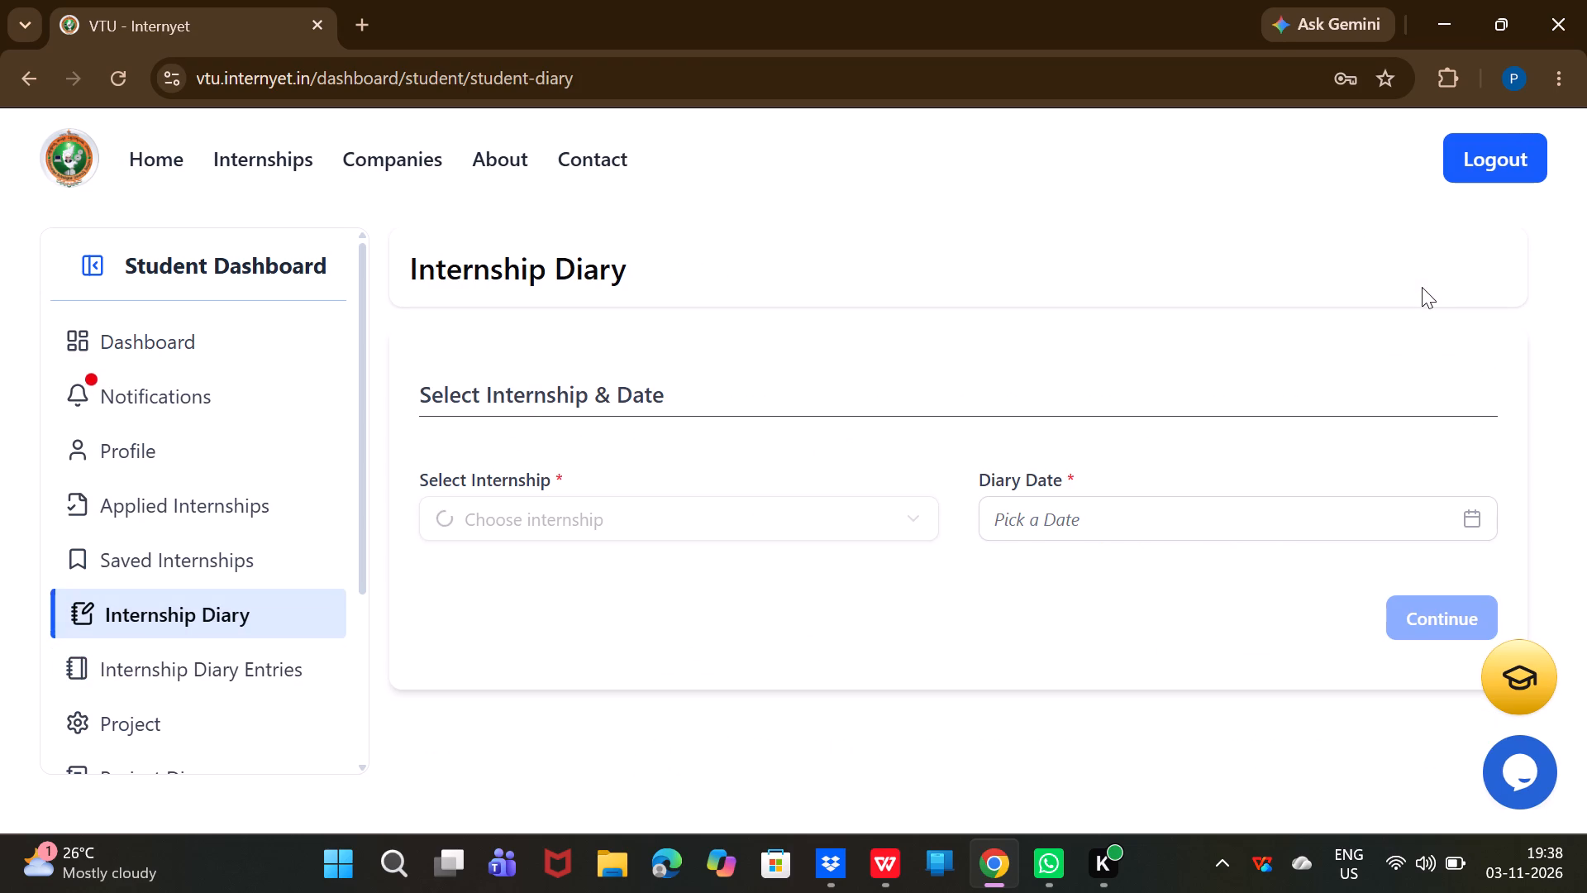
{"action": "left_click", "coordinate": [872, 864]}
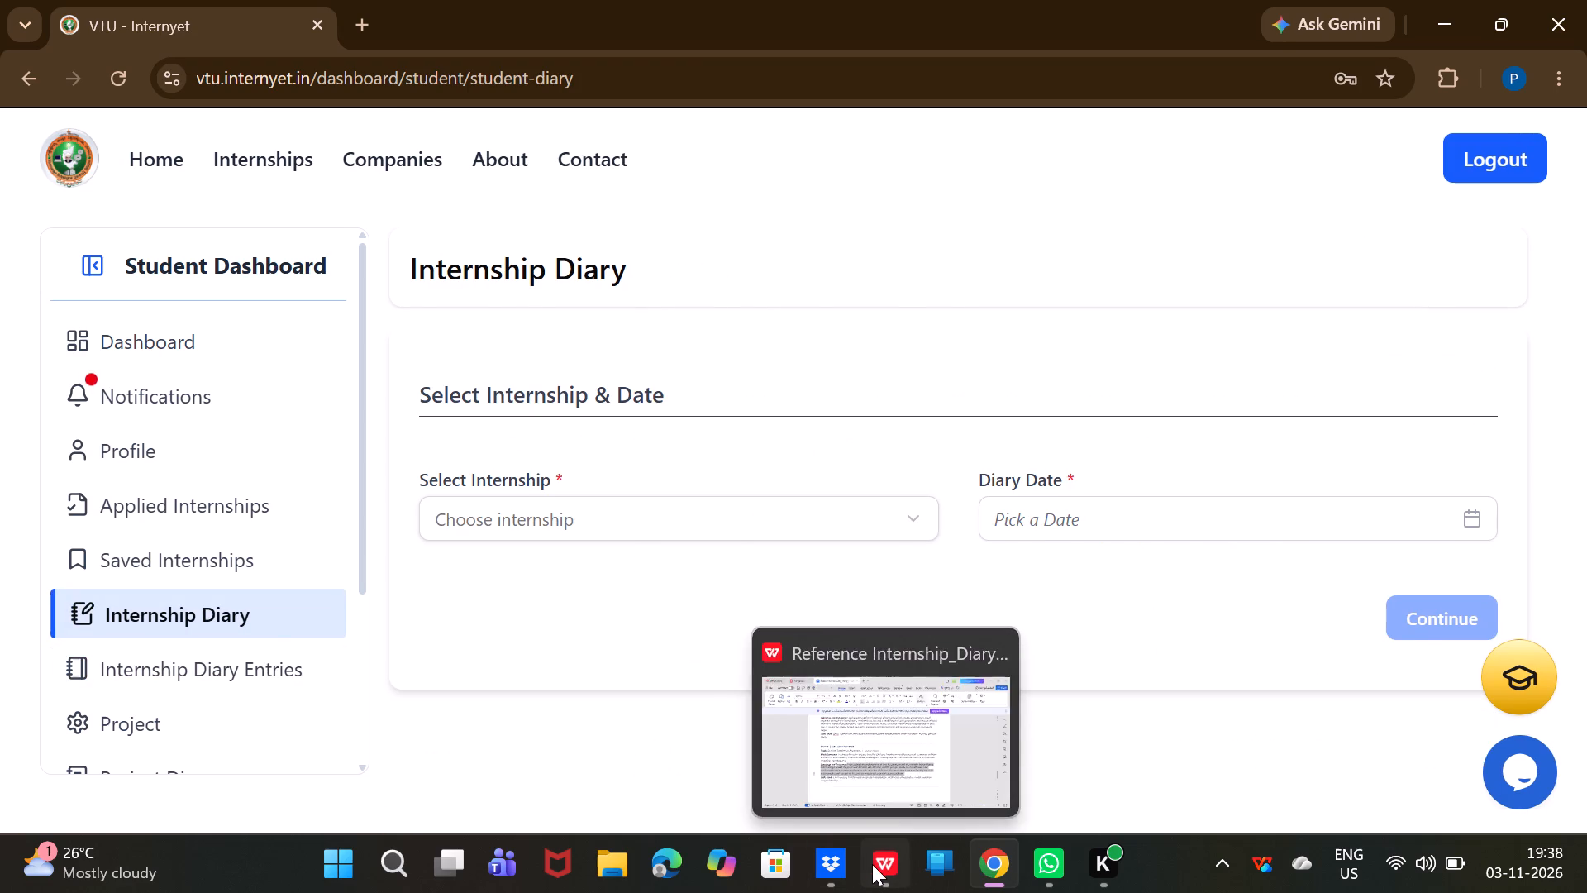
{"action": "scroll", "coordinate": [694, 663], "scroll_direction": "down", "scroll_amount": 5}
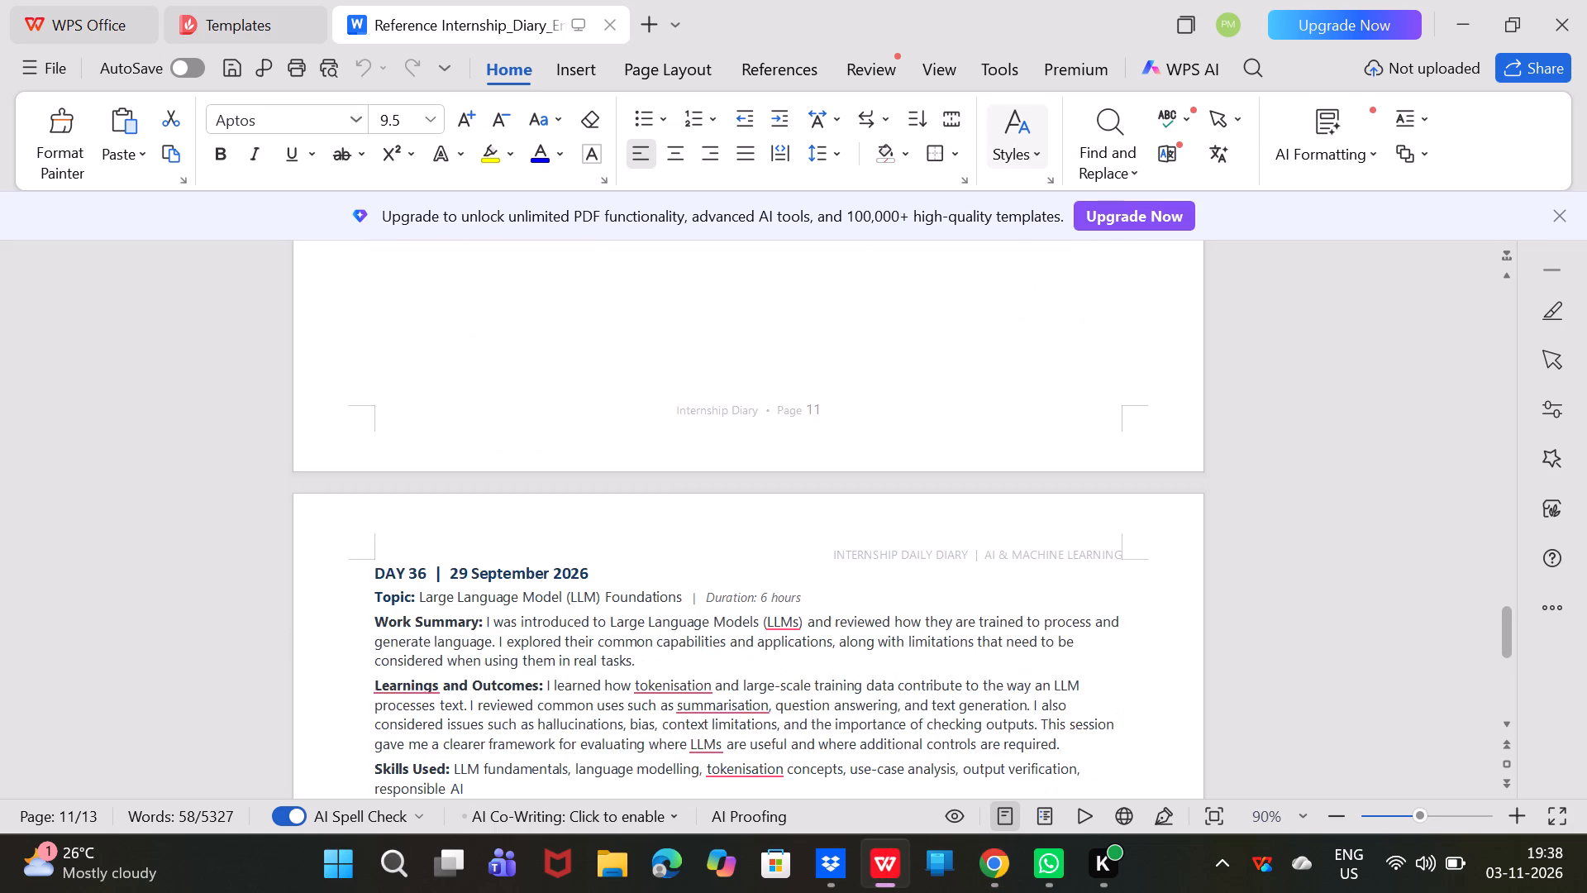
{"action": "scroll", "coordinate": [694, 663], "scroll_direction": "down", "scroll_amount": 2}
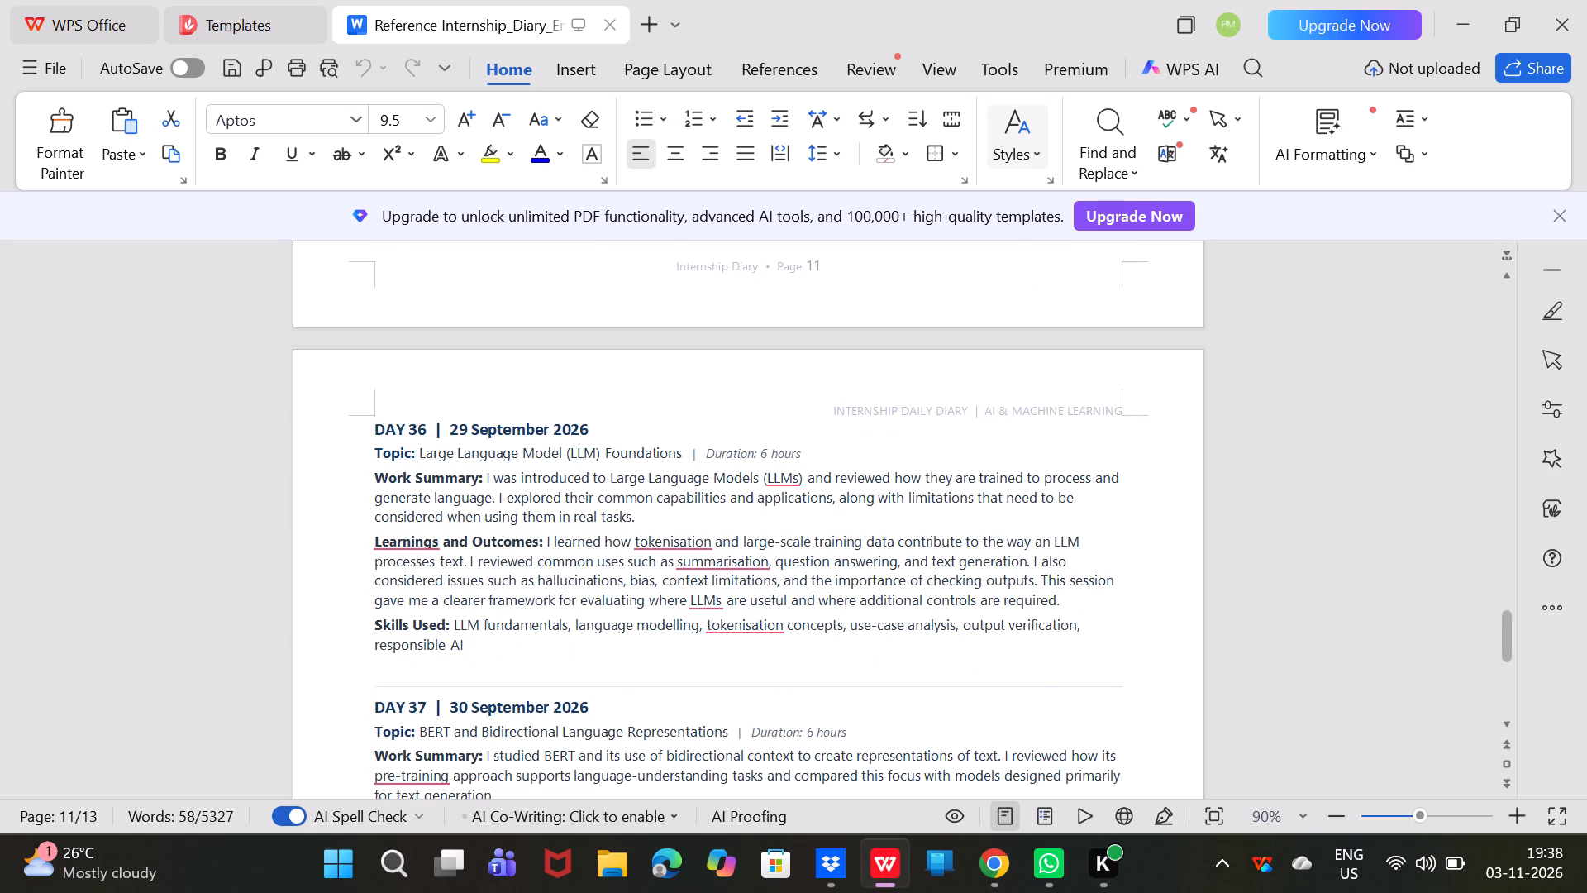
{"action": "left_click_drag", "start_coordinate": [482, 475], "coordinate": [646, 521]}
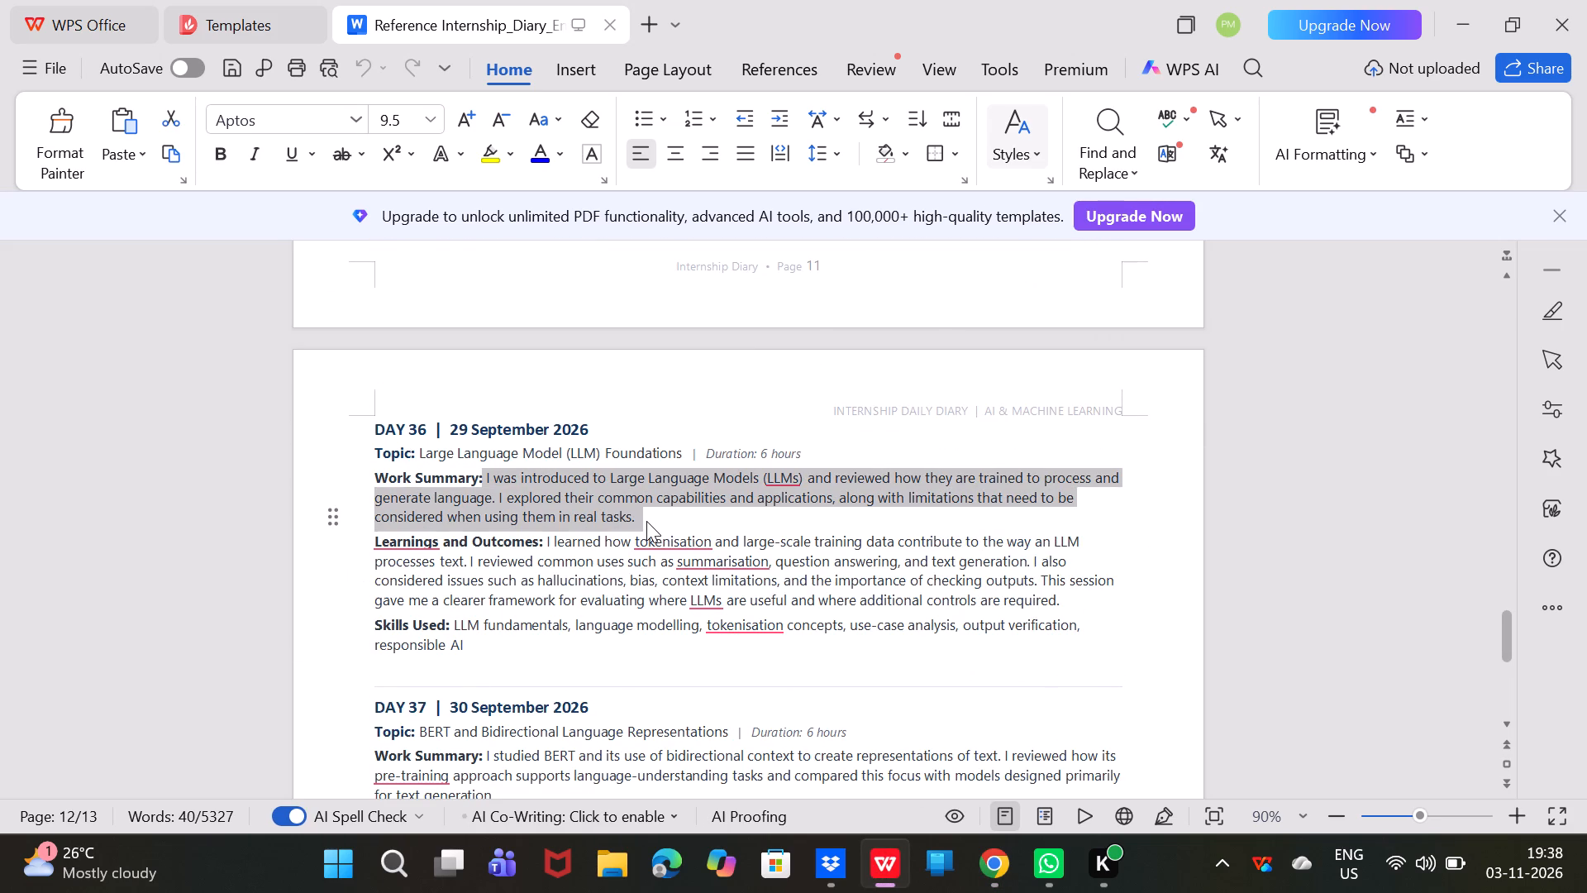
{"action": "key", "text": "ctrl+c"}
In the Chrome diary form, choose the Trainee Software Engineer — Ethnotech Academic Solutions internship with diary date 29 September 2026 and continue.
{"action": "left_click", "coordinate": [1014, 877]}
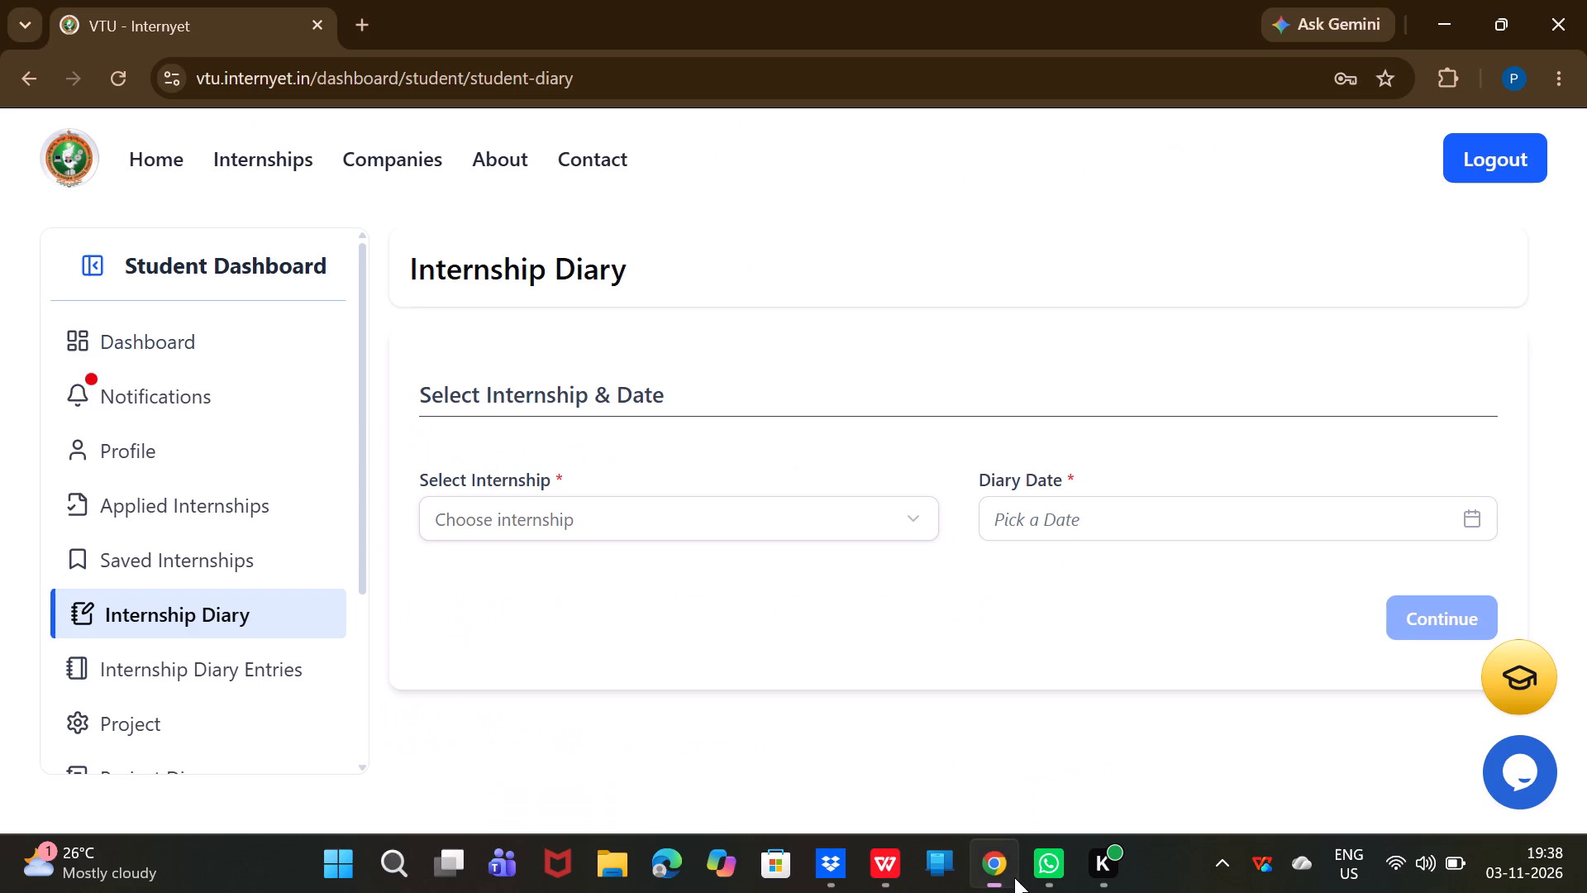
{"action": "left_click", "coordinate": [722, 512]}
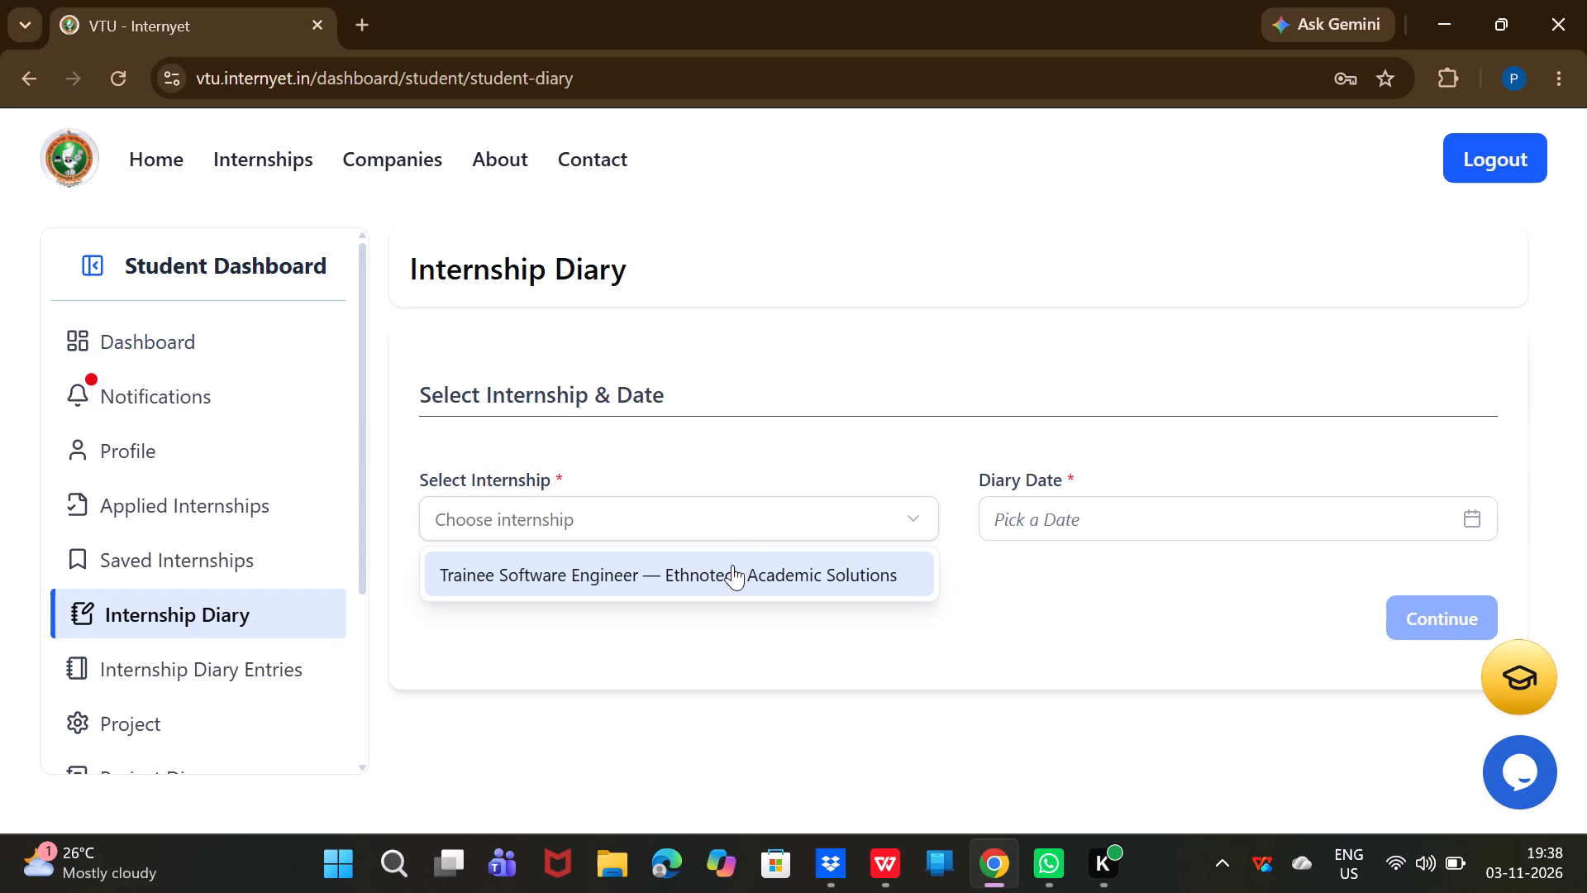
{"action": "left_click", "coordinate": [732, 565]}
{"action": "left_click", "coordinate": [1060, 513]}
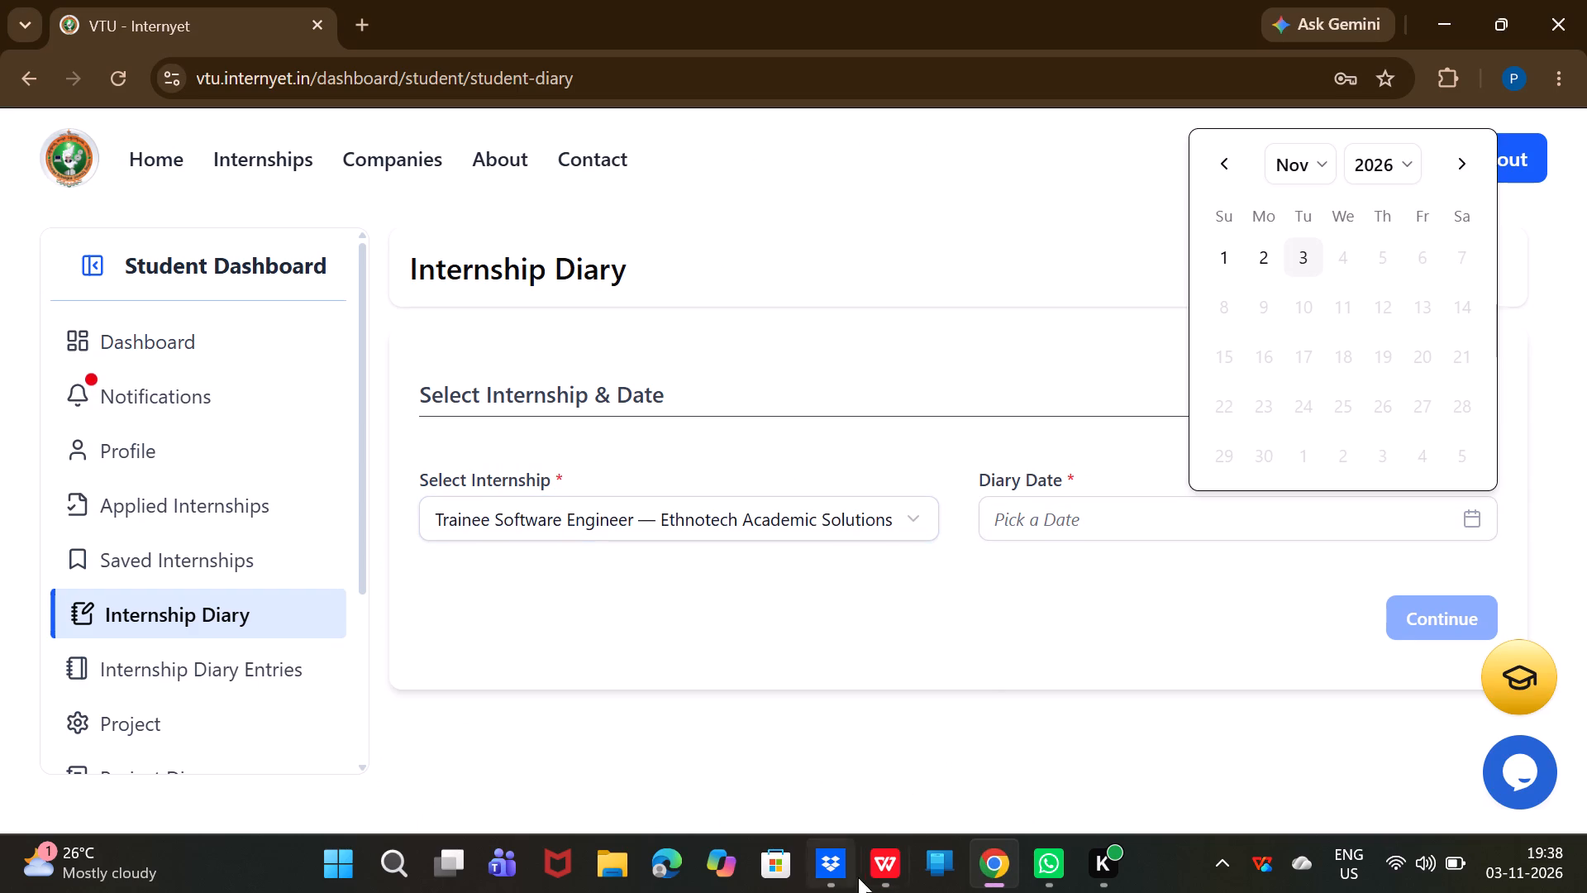
{"action": "left_click", "coordinate": [884, 878]}
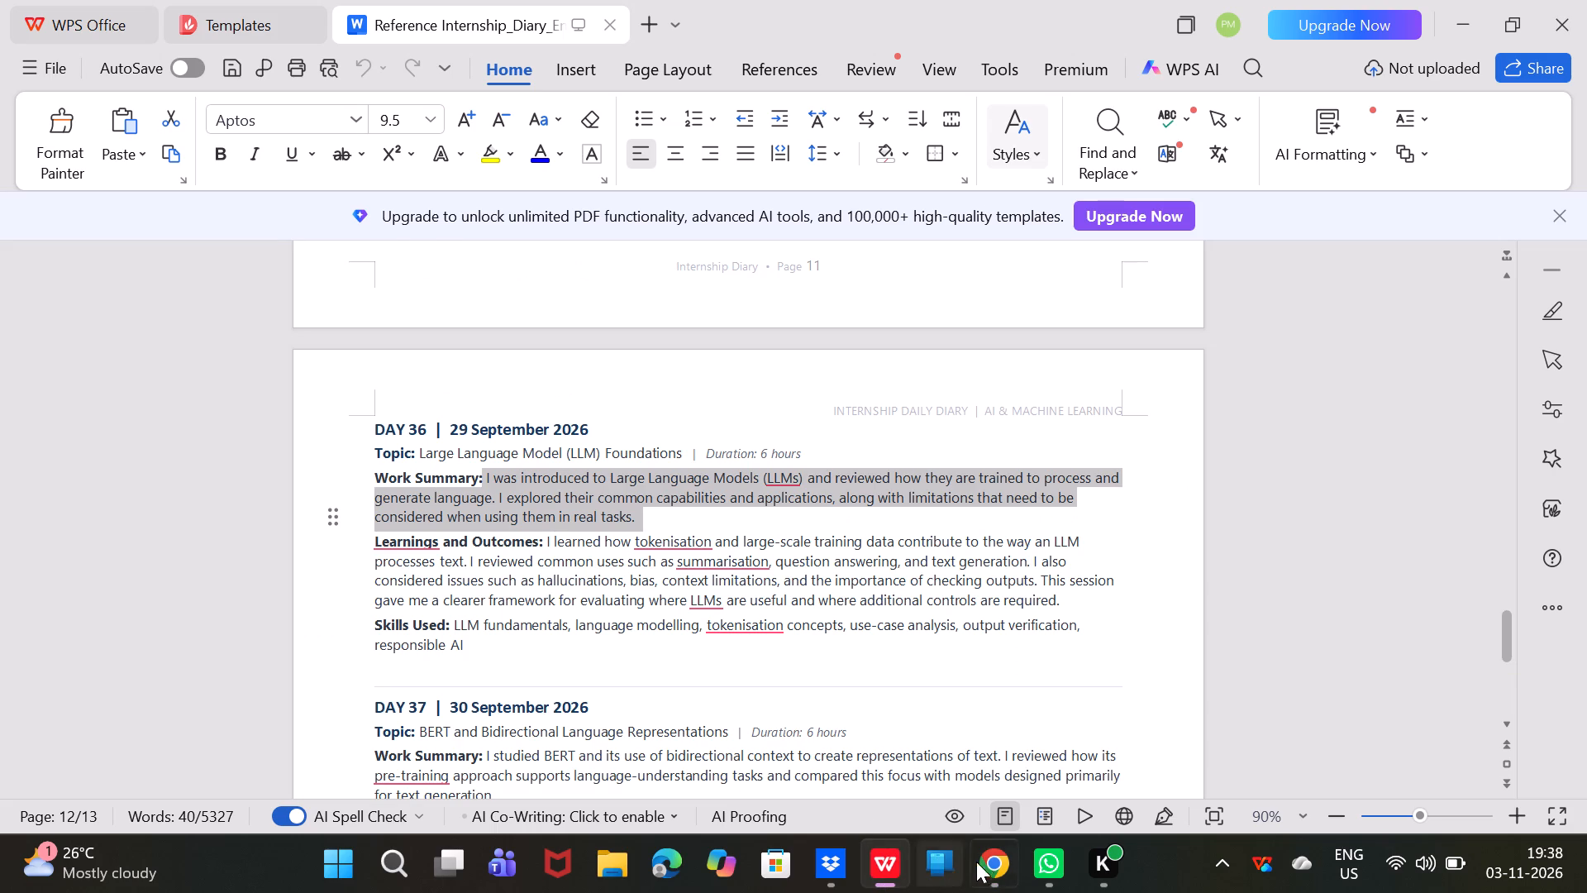
{"action": "left_click", "coordinate": [991, 863]}
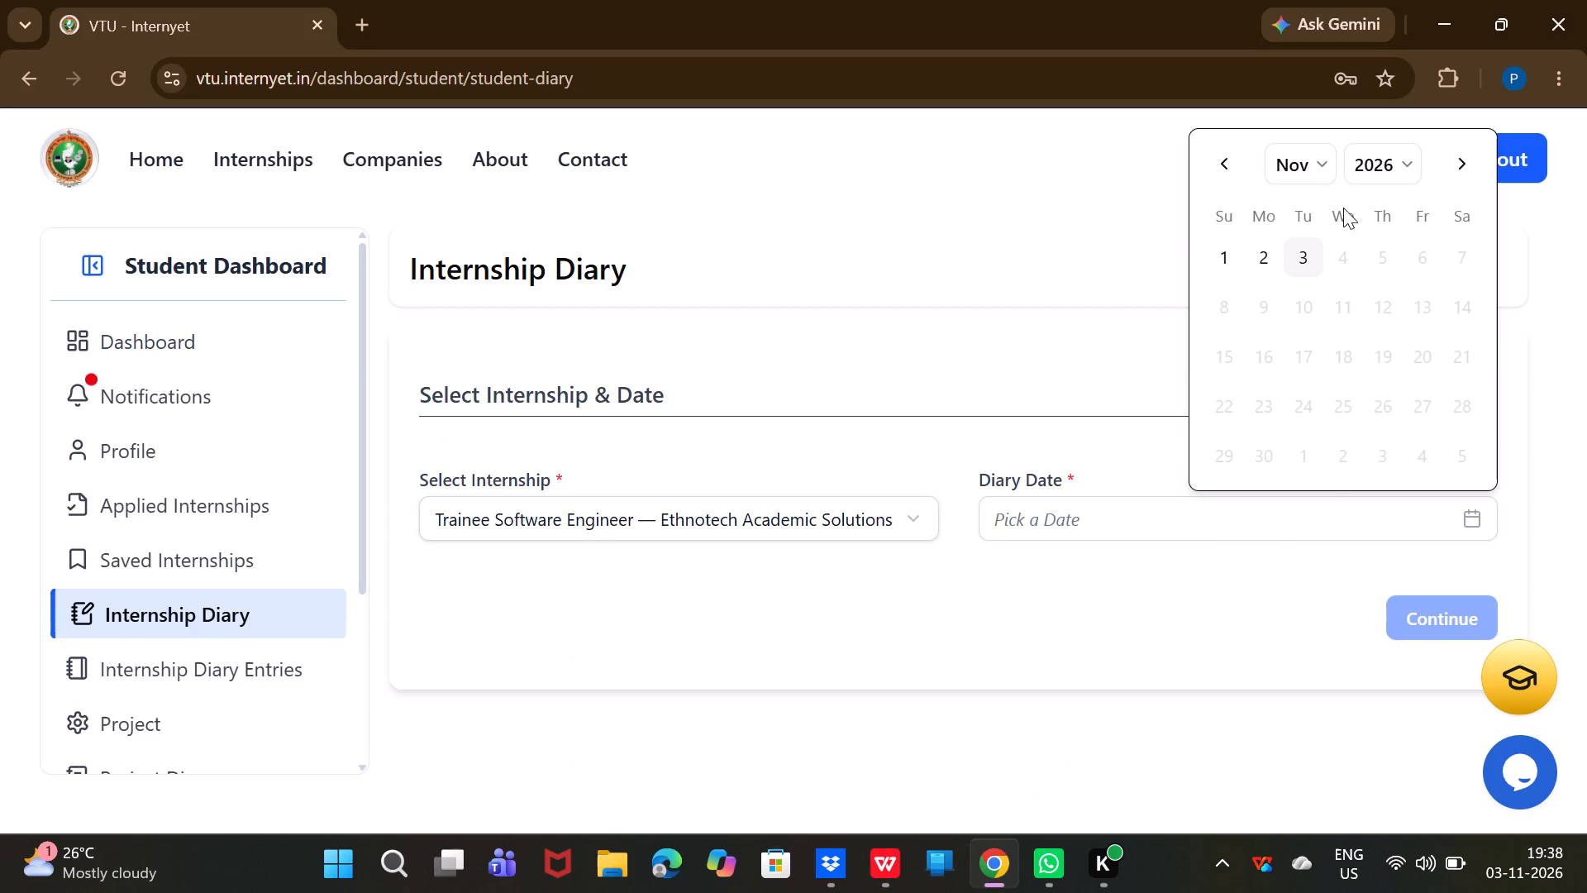
{"action": "left_click", "coordinate": [1322, 176]}
{"action": "left_click", "coordinate": [1315, 457]}
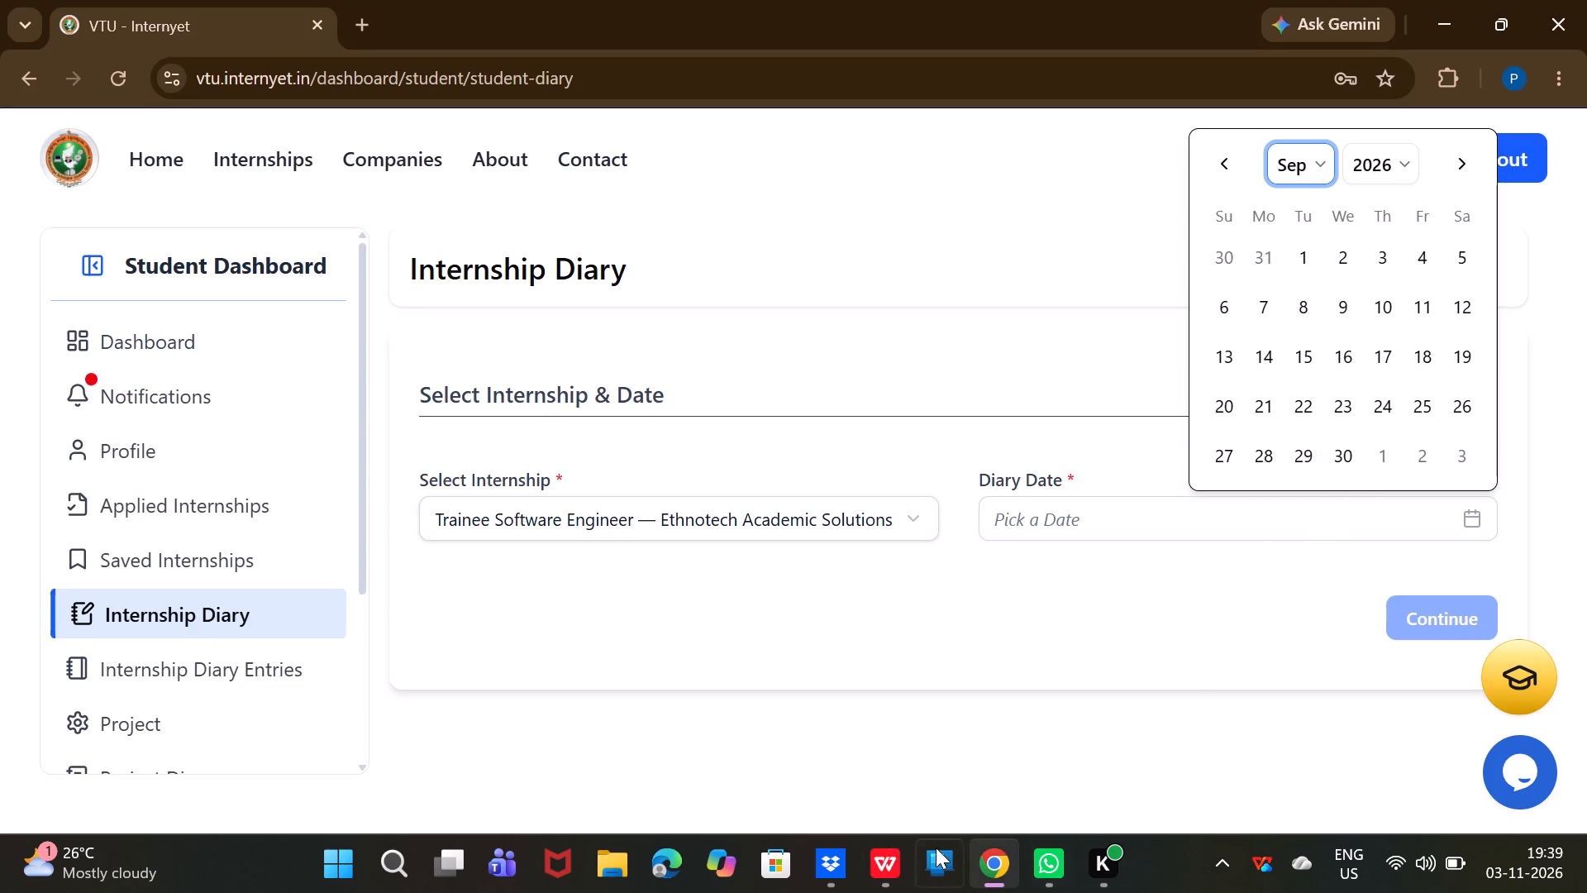
{"action": "left_click", "coordinate": [896, 852]}
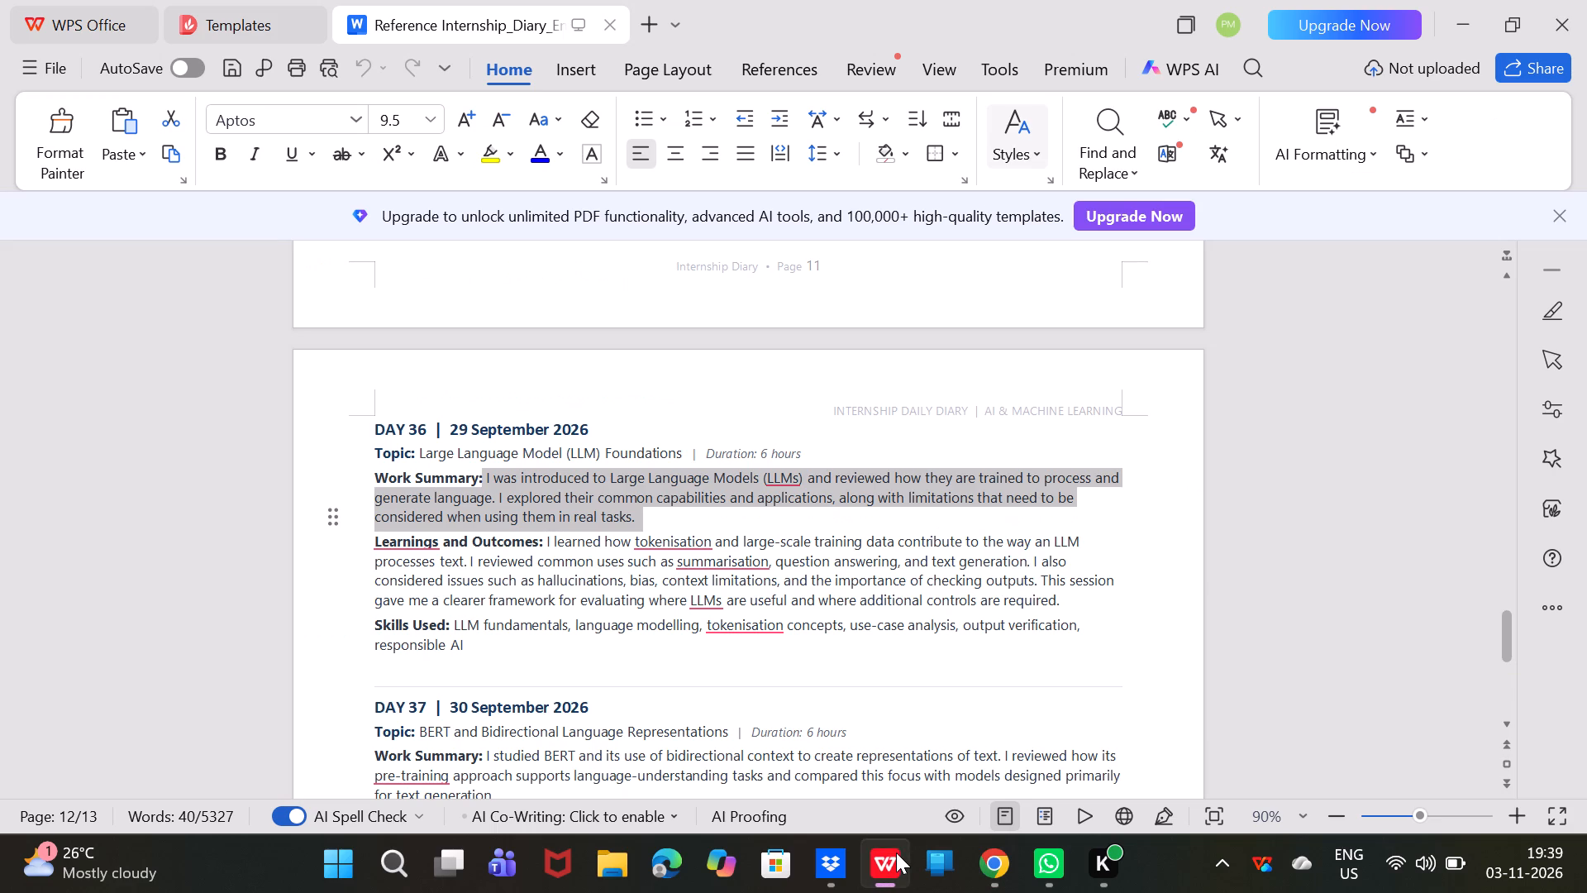
{"action": "left_click", "coordinate": [995, 857]}
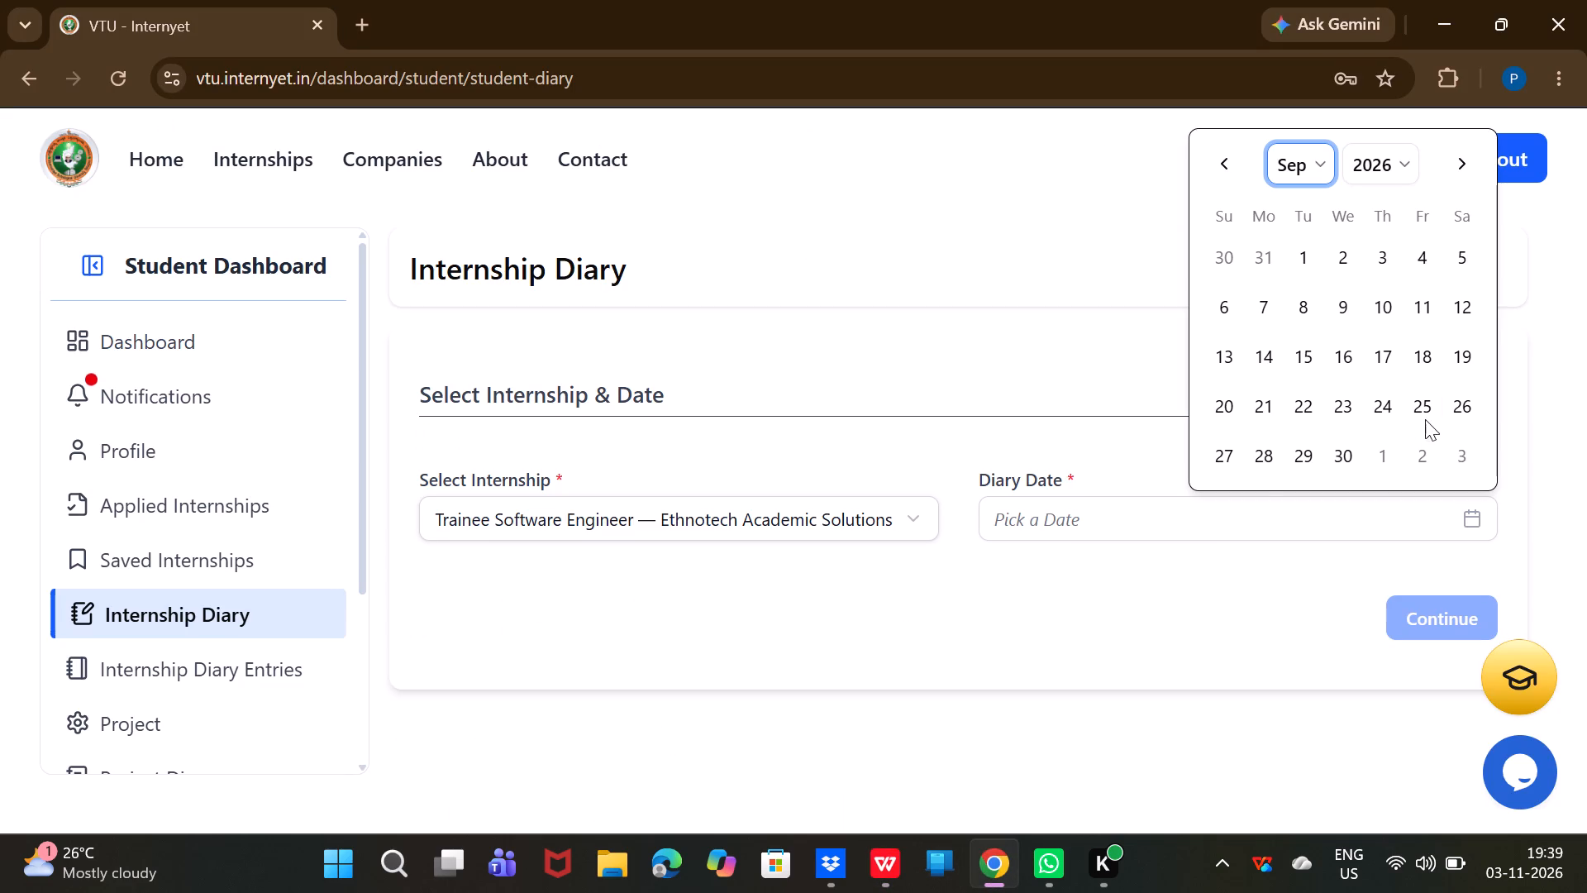
{"action": "left_click", "coordinate": [1315, 449]}
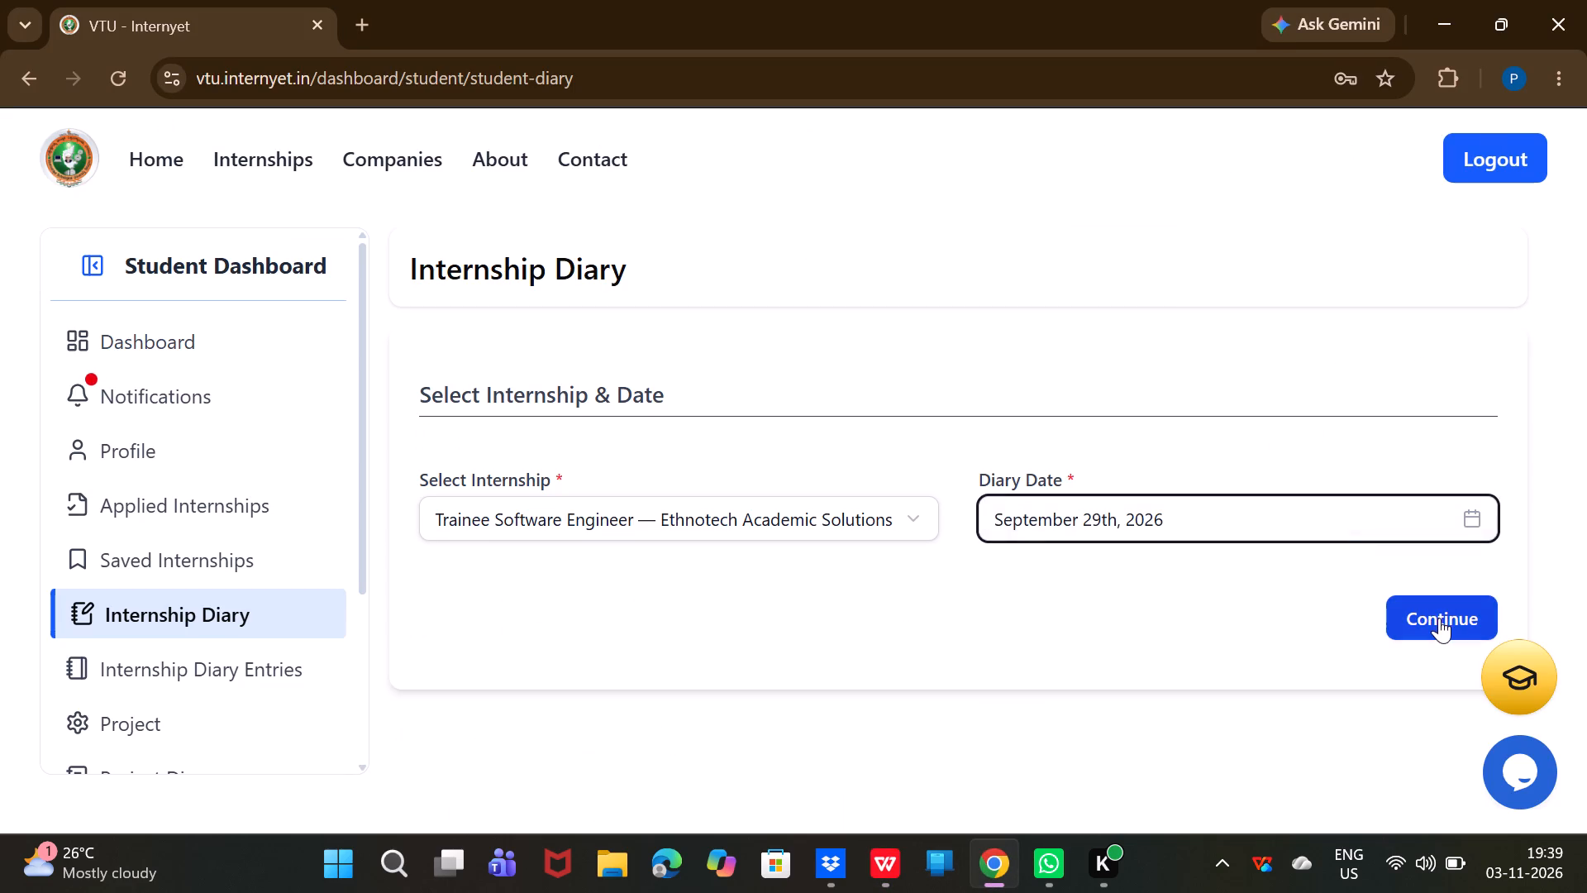
{"action": "left_click", "coordinate": [1439, 618]}
Paste the copied Day 36 text as the Work Summary and set the hours worked to 6.
{"action": "scroll", "coordinate": [1439, 618], "scroll_direction": "down", "scroll_amount": 3}
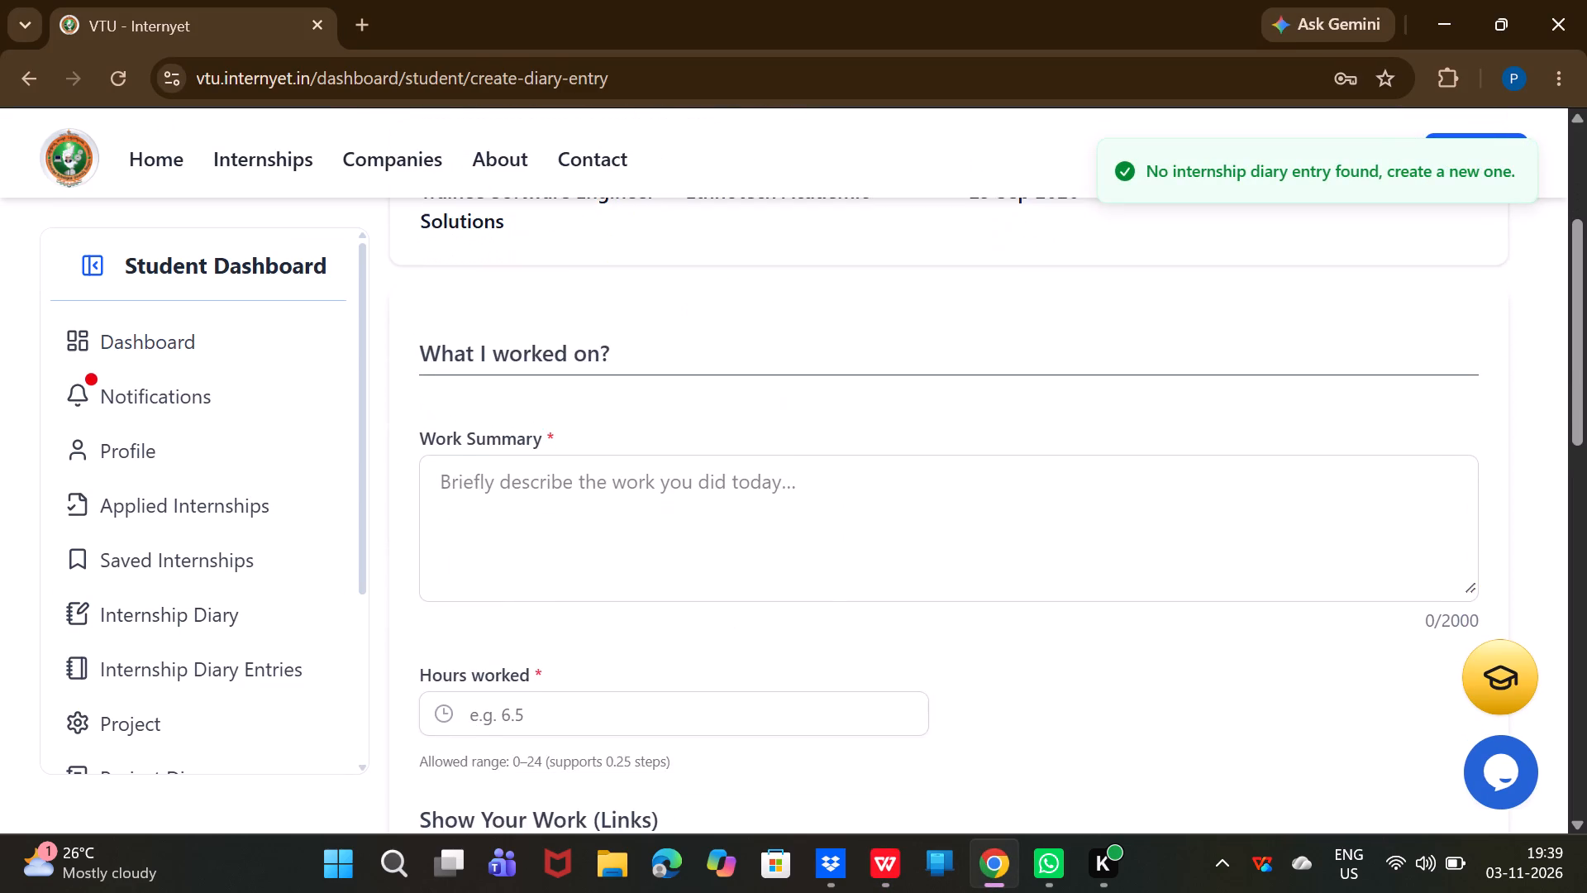
{"action": "scroll", "coordinate": [1439, 618], "scroll_direction": "down", "scroll_amount": 1}
{"action": "left_click", "coordinate": [894, 877]}
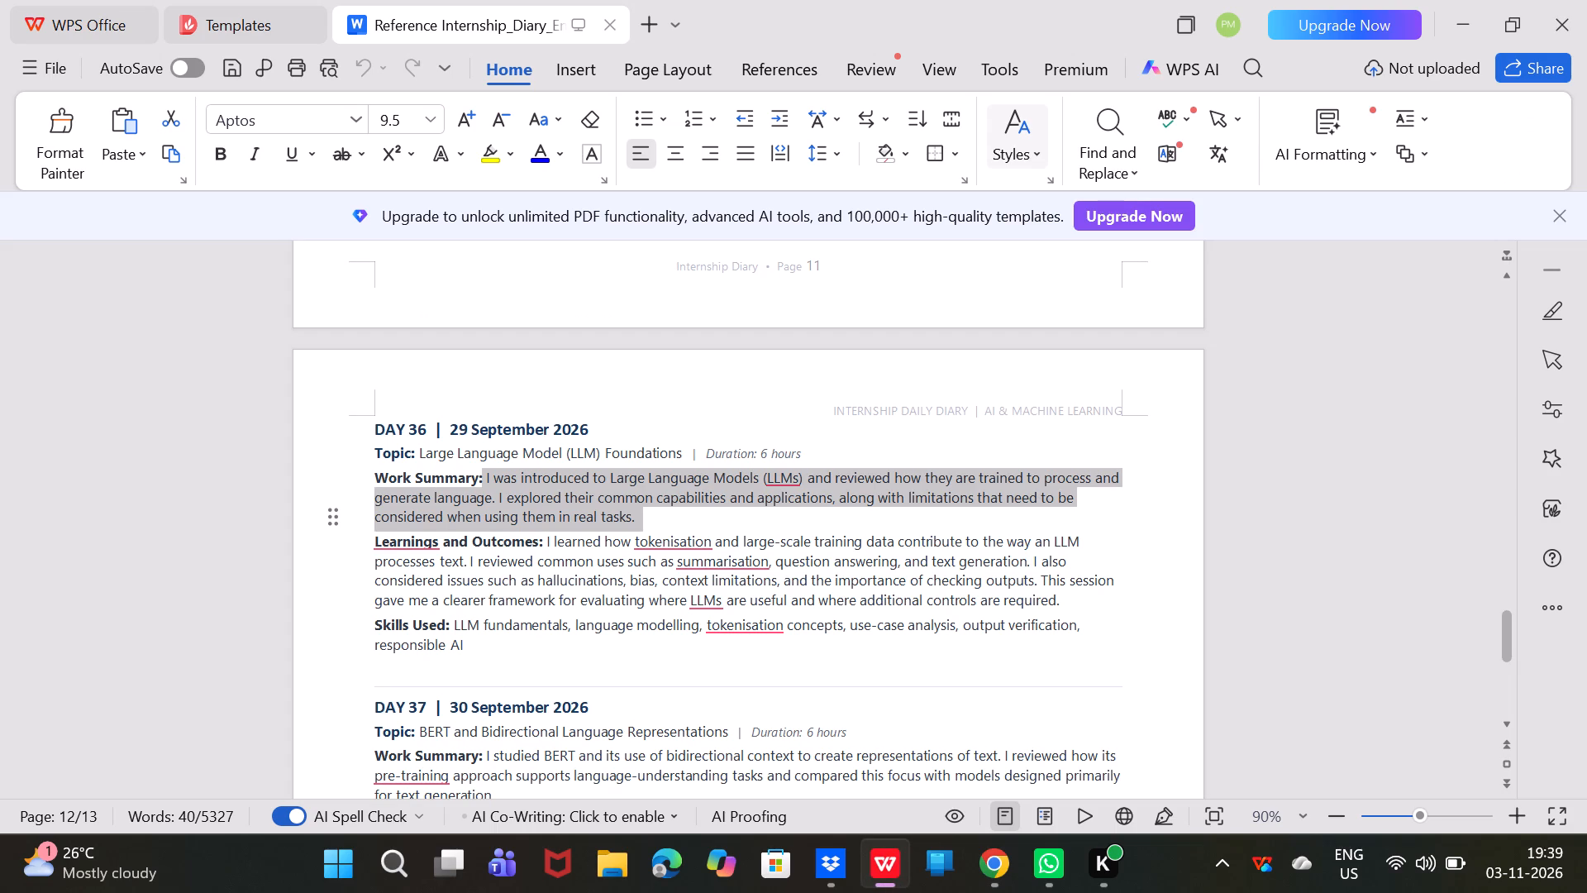
{"action": "left_click", "coordinate": [995, 856]}
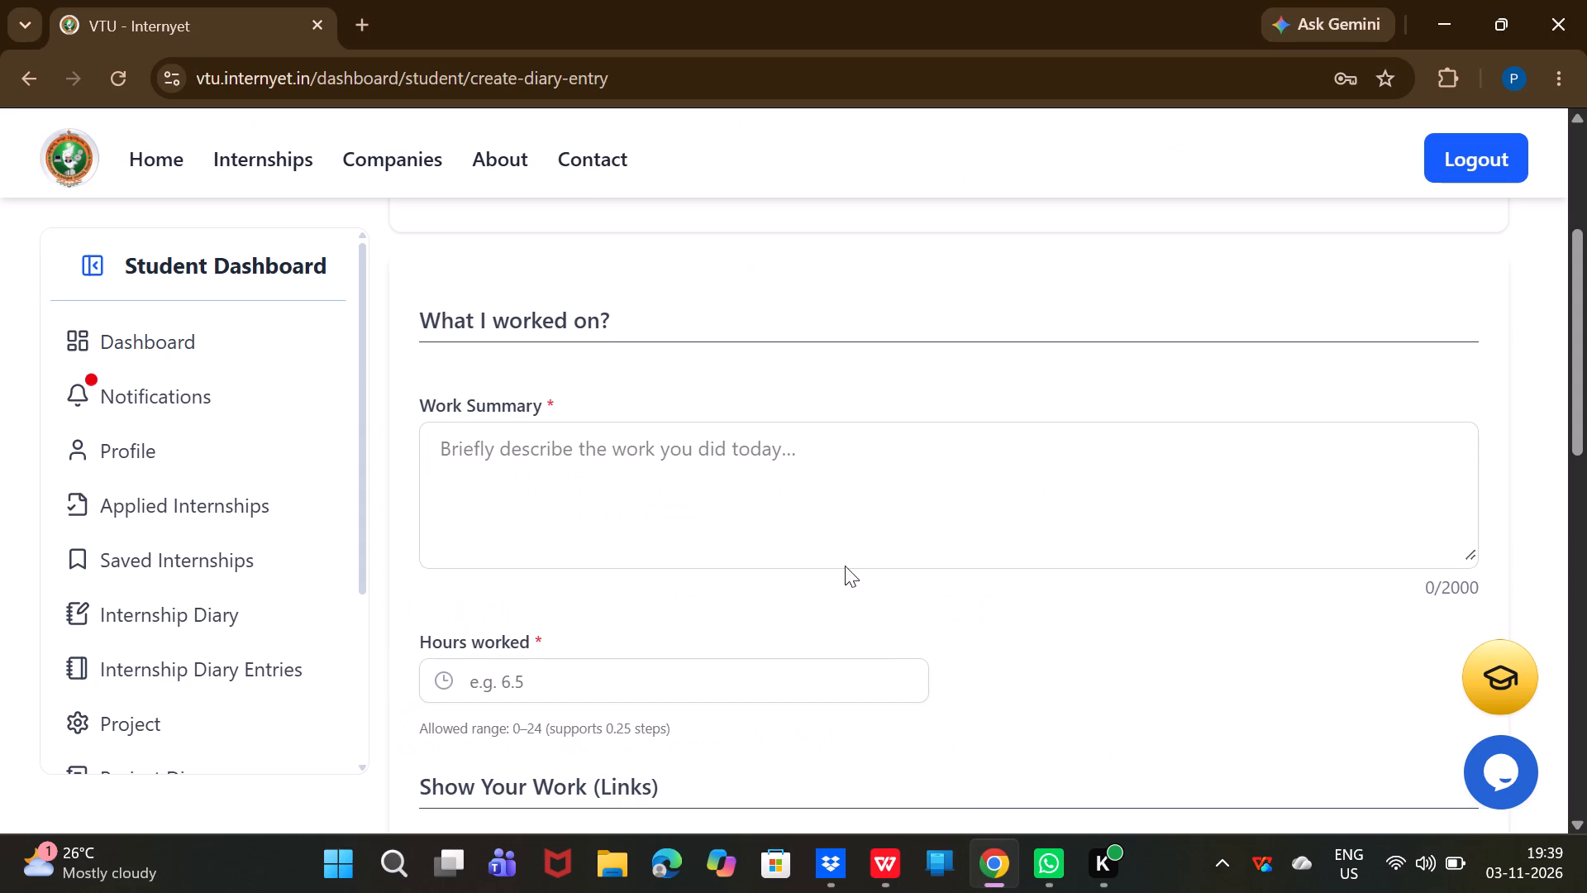
{"action": "left_click", "coordinate": [831, 526]}
{"action": "key", "text": "ctrl+v"}
{"action": "scroll", "coordinate": [831, 526], "scroll_direction": "down", "scroll_amount": 3}
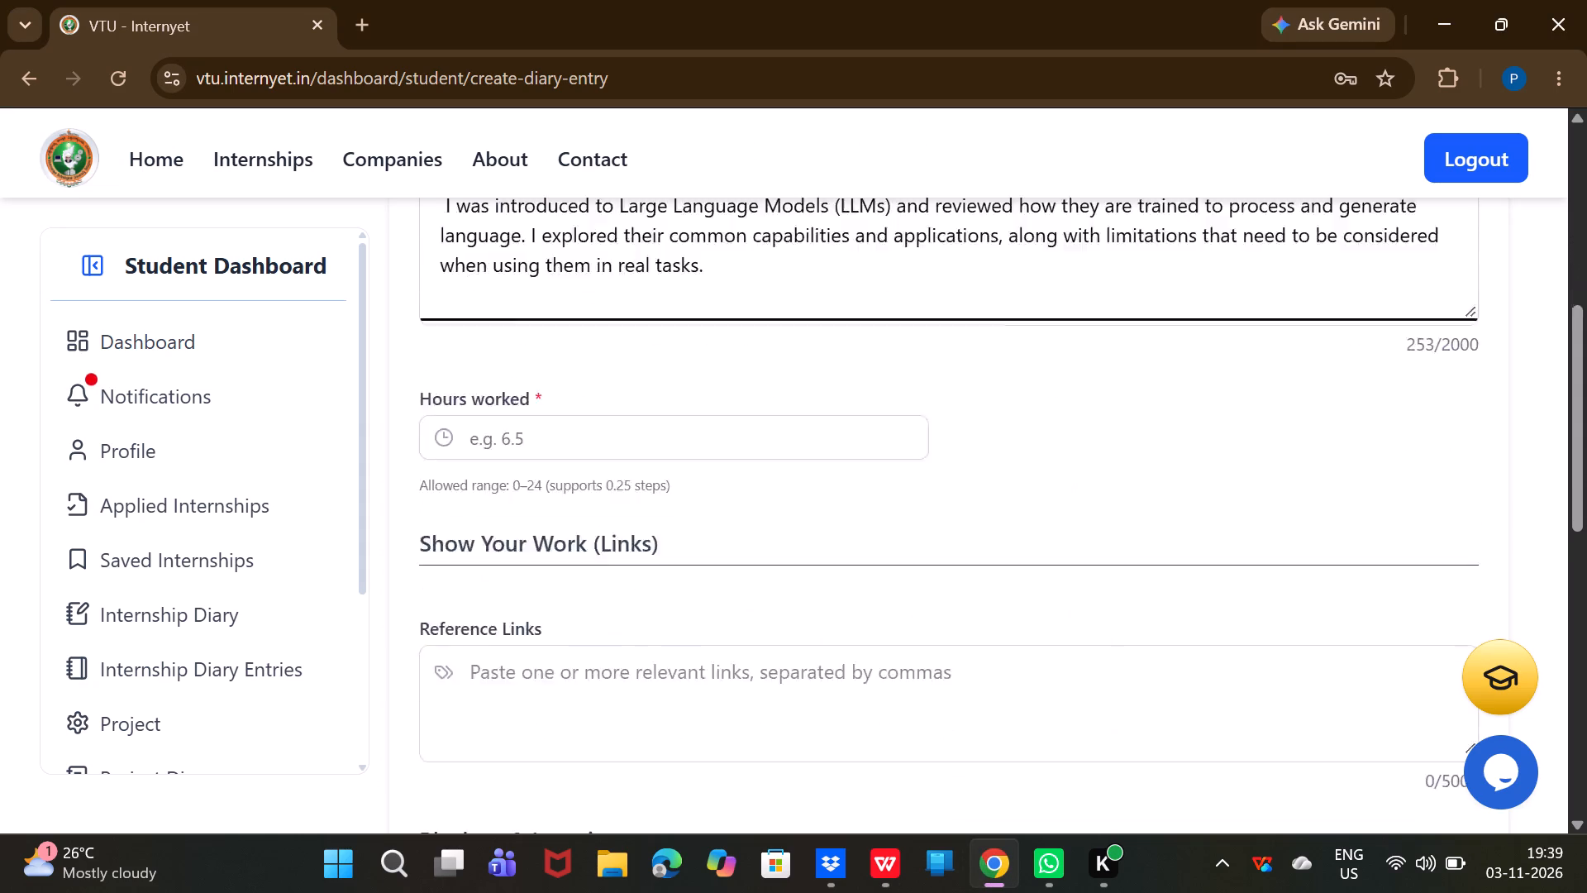
{"action": "scroll", "coordinate": [831, 526], "scroll_direction": "down", "scroll_amount": 1}
{"action": "left_click", "coordinate": [761, 378]}
{"action": "key", "text": "6"}
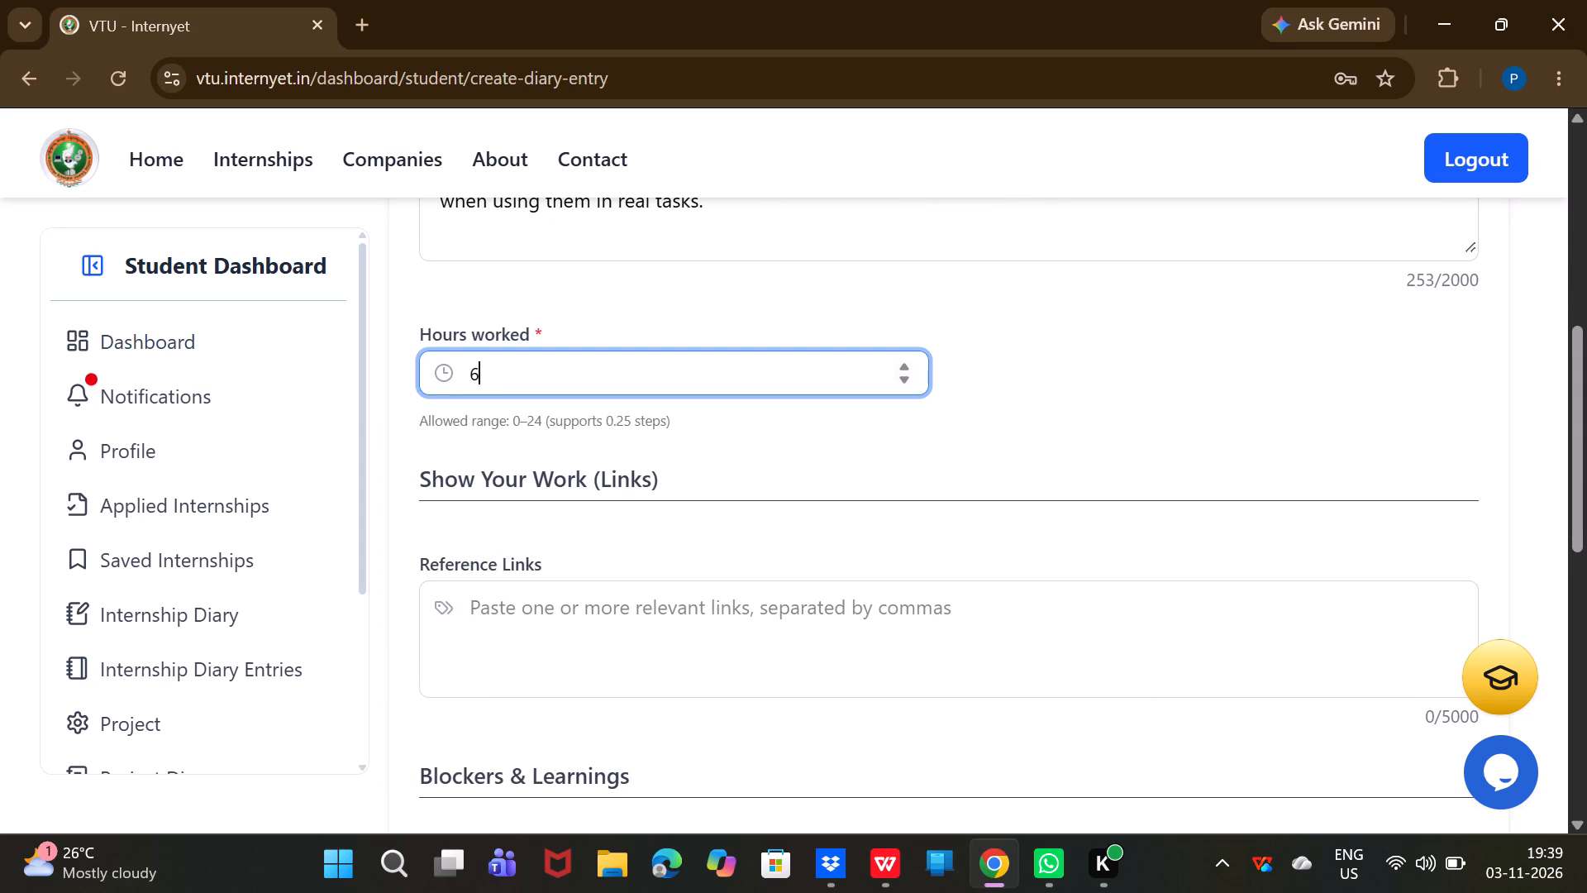
Fill Learnings / Outcomes with the Day 36 Learnings and Outcomes text copied from the WPS Office reference document.
{"action": "scroll", "coordinate": [761, 378], "scroll_direction": "down", "scroll_amount": 4}
{"action": "left_click", "coordinate": [665, 530]}
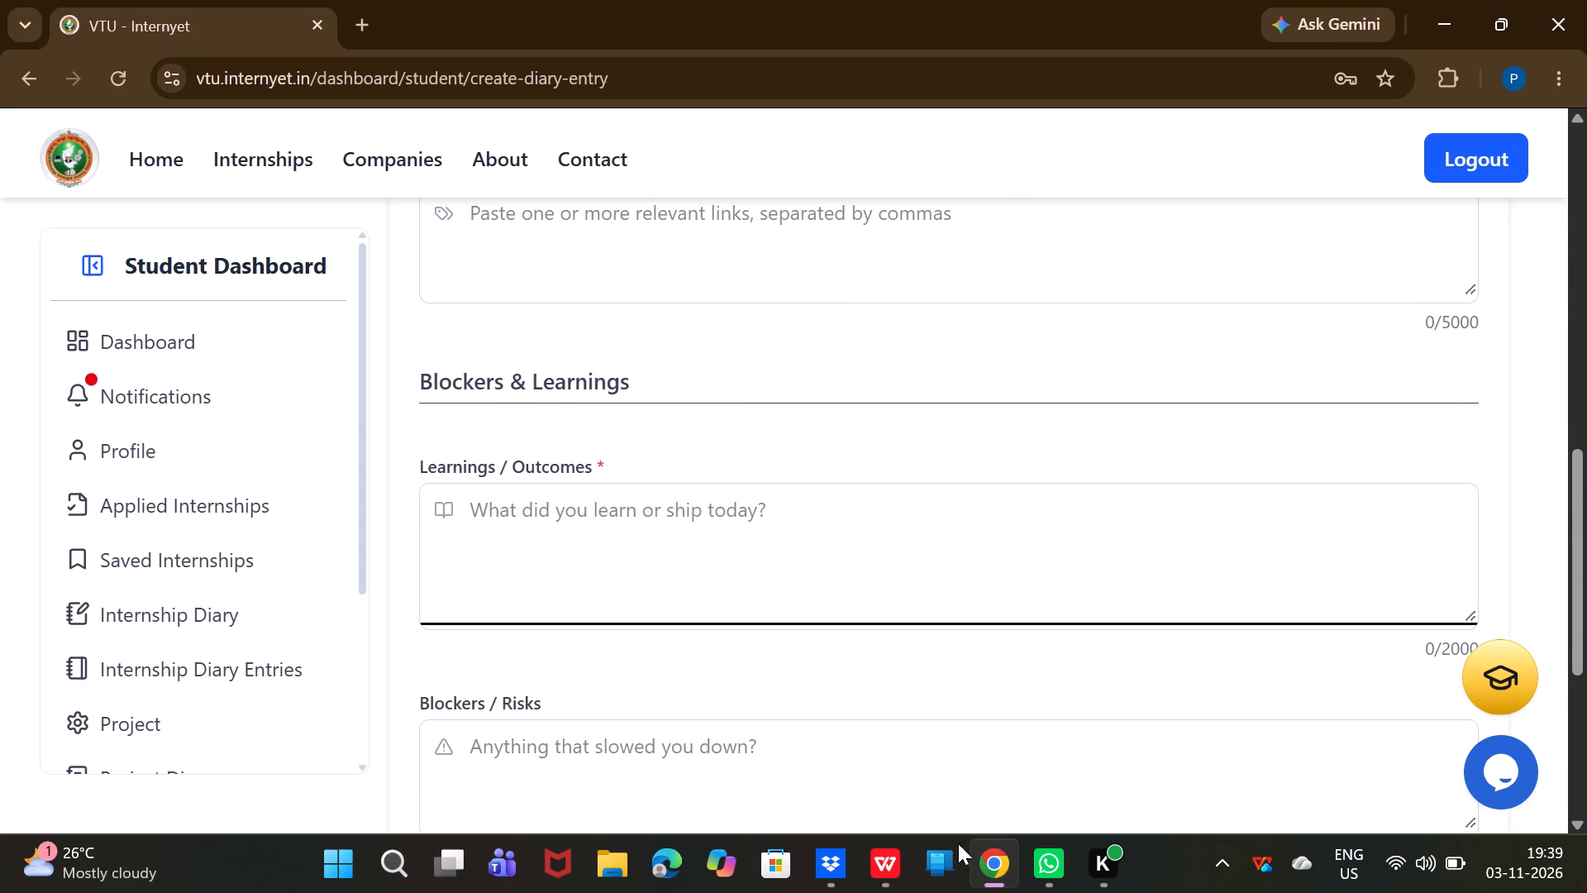
{"action": "left_click", "coordinate": [888, 858]}
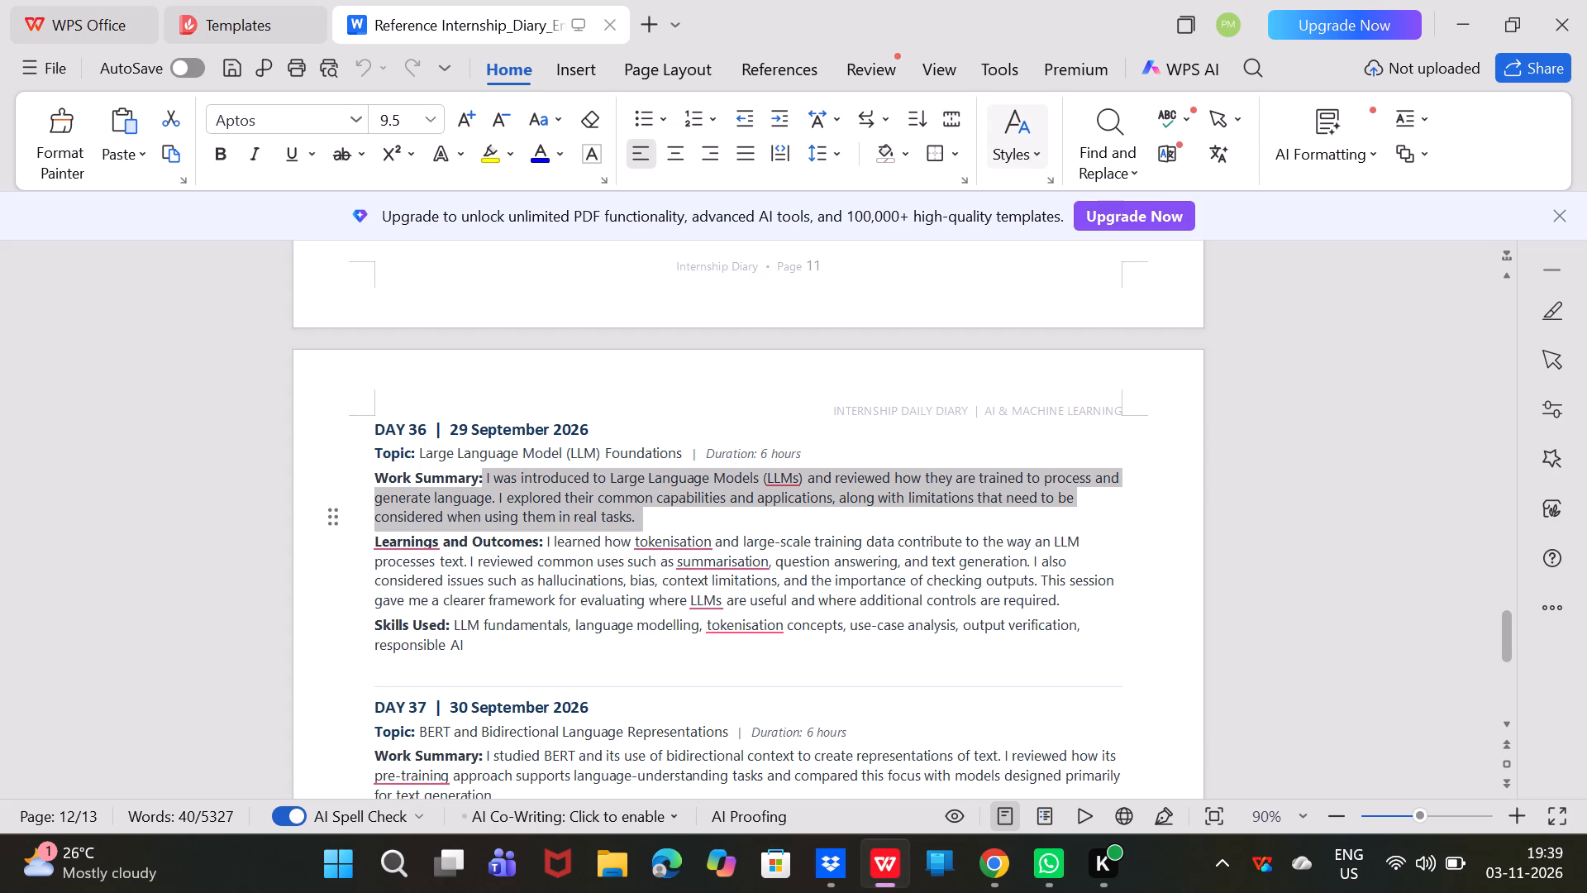
{"action": "left_click_drag", "start_coordinate": [545, 541], "coordinate": [959, 598]}
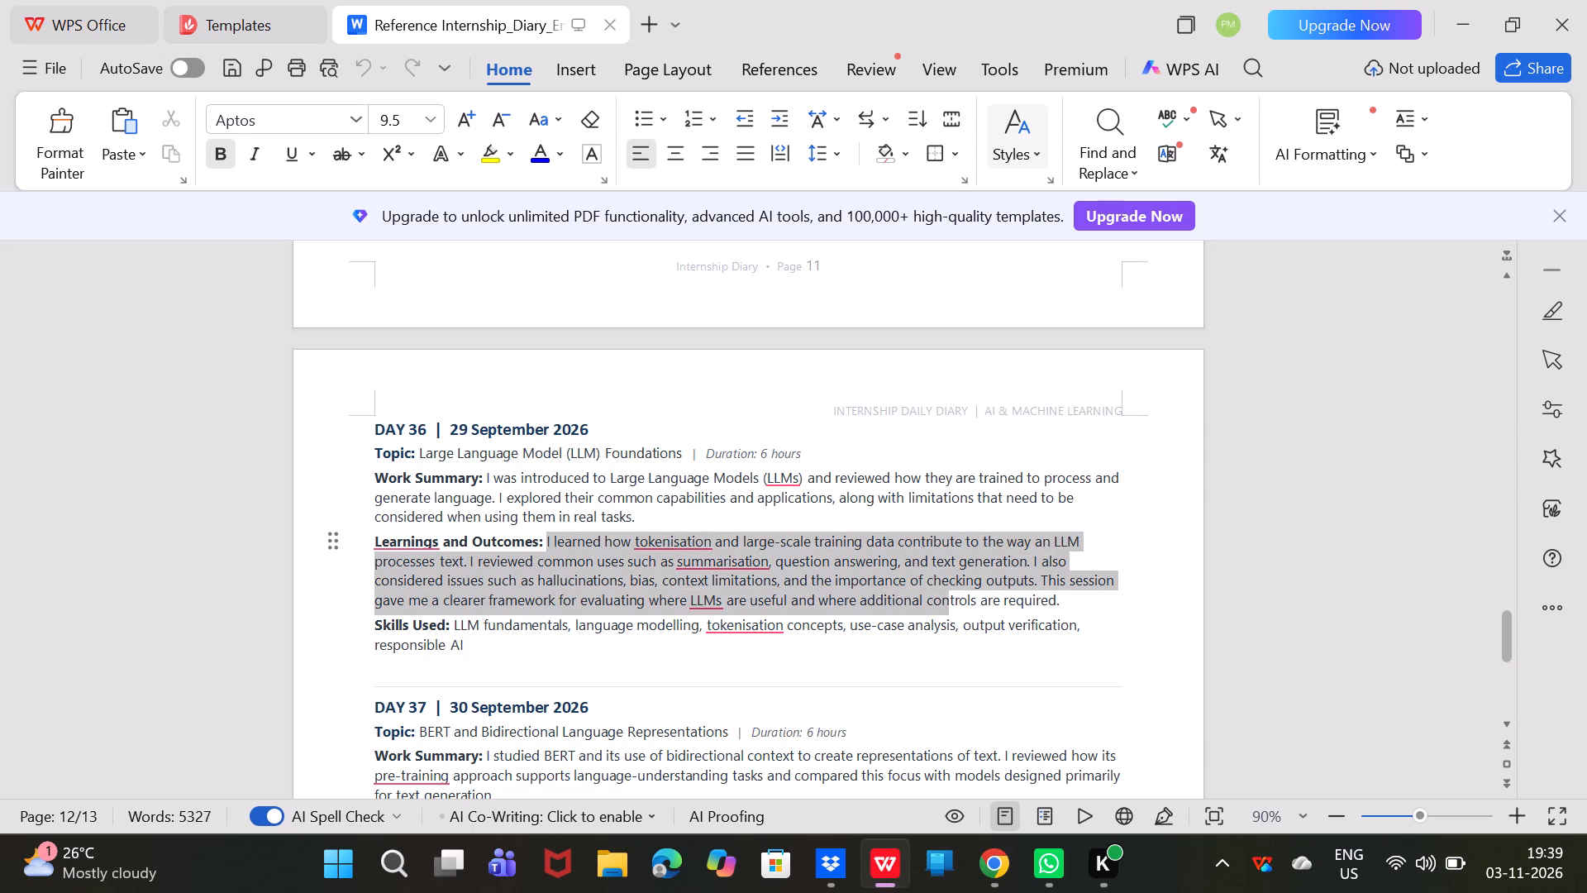
{"action": "left_click_drag", "start_coordinate": [959, 598], "coordinate": [1156, 600]}
{"action": "key", "text": "ctrl+c"}
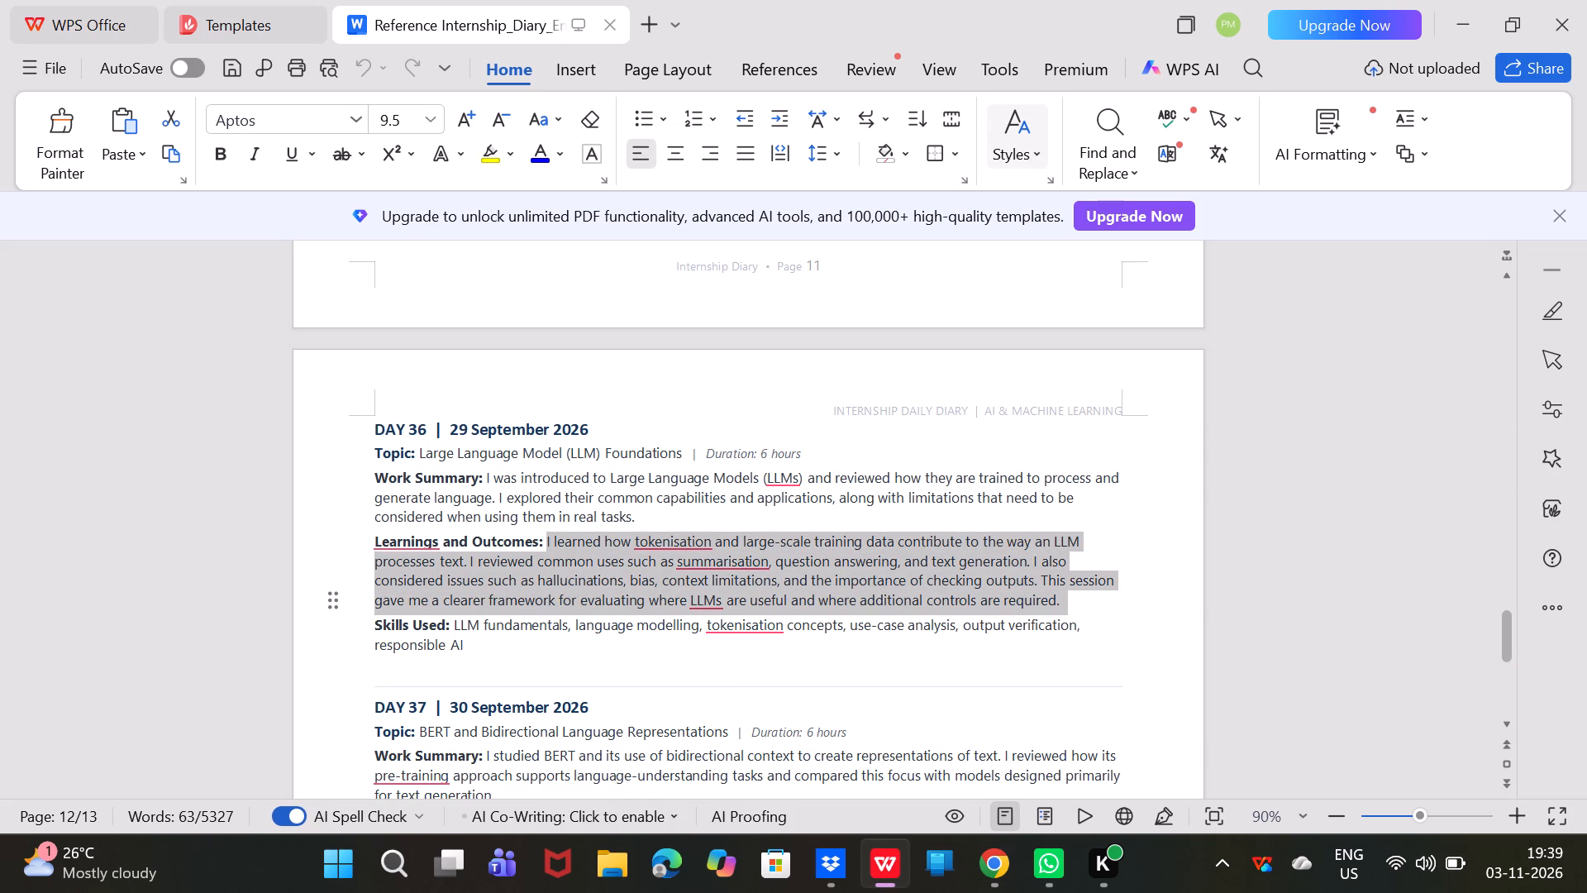
{"action": "left_click", "coordinate": [1013, 864]}
{"action": "left_click", "coordinate": [796, 595]}
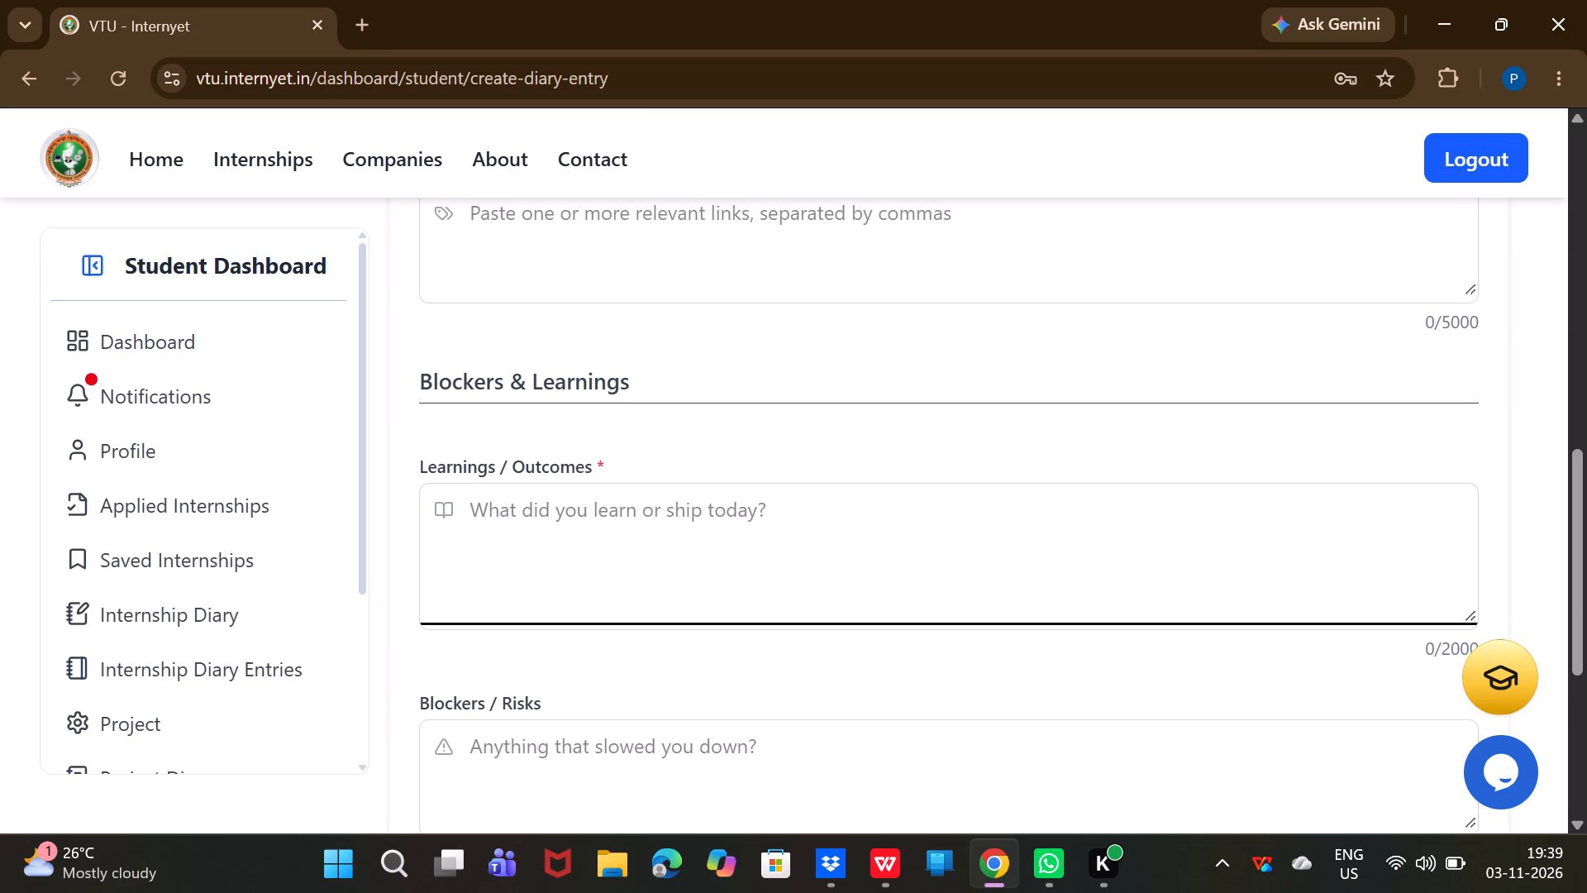
{"action": "key", "text": "ctrl+v"}
Add the skill Generative ai and save the 29 September 2026 diary entry.
{"action": "scroll", "coordinate": [796, 595], "scroll_direction": "down", "scroll_amount": 4}
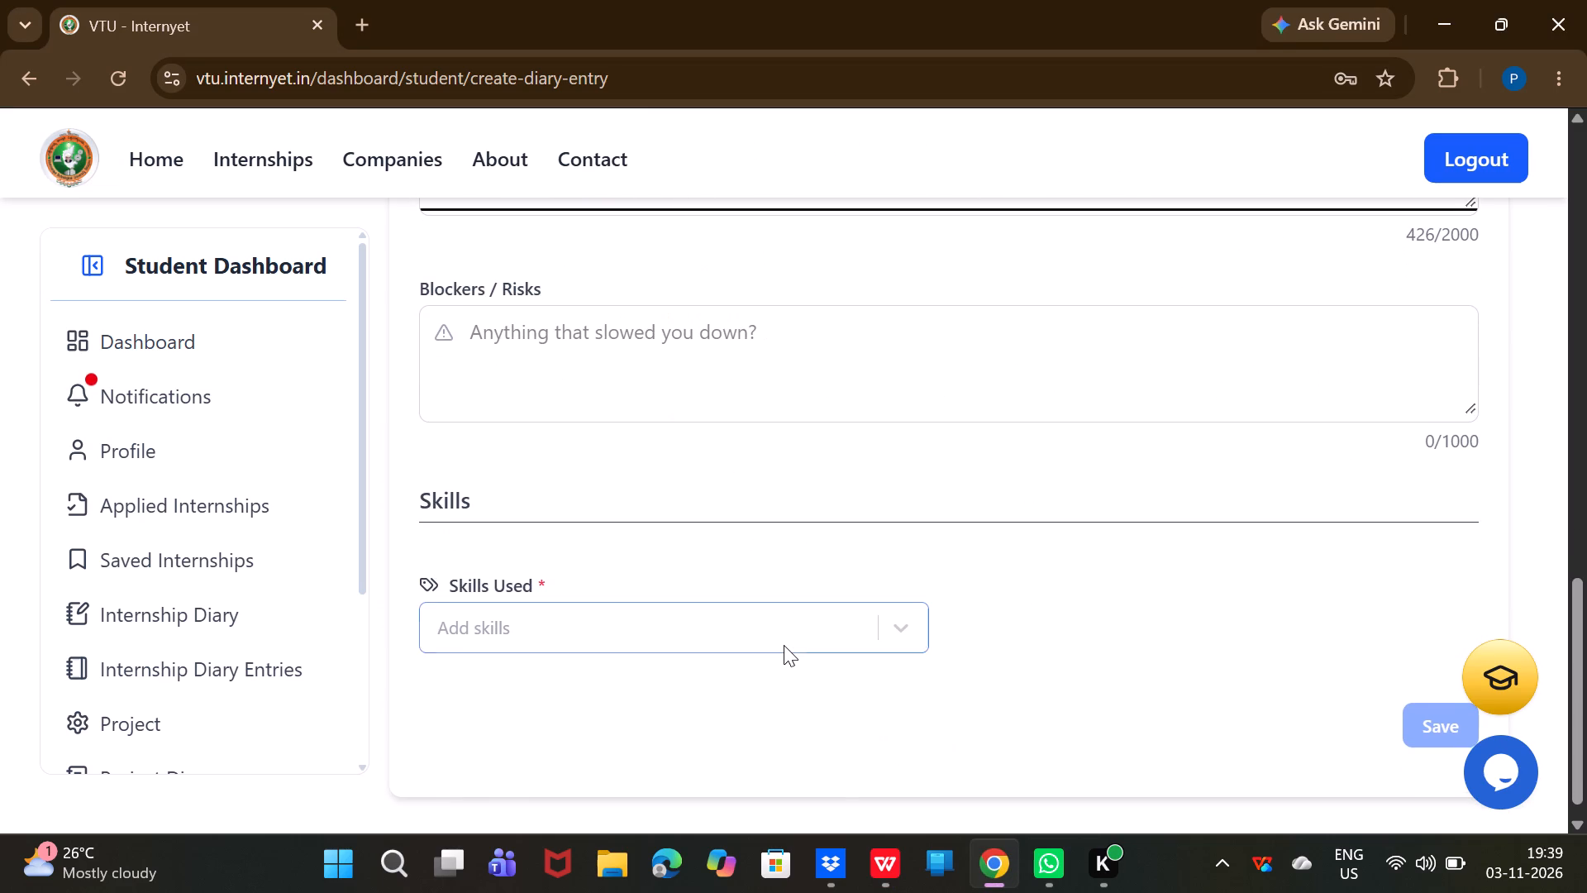
{"action": "left_click", "coordinate": [784, 645]}
{"action": "type", "text": "gene"}
{"action": "left_click", "coordinate": [694, 651]}
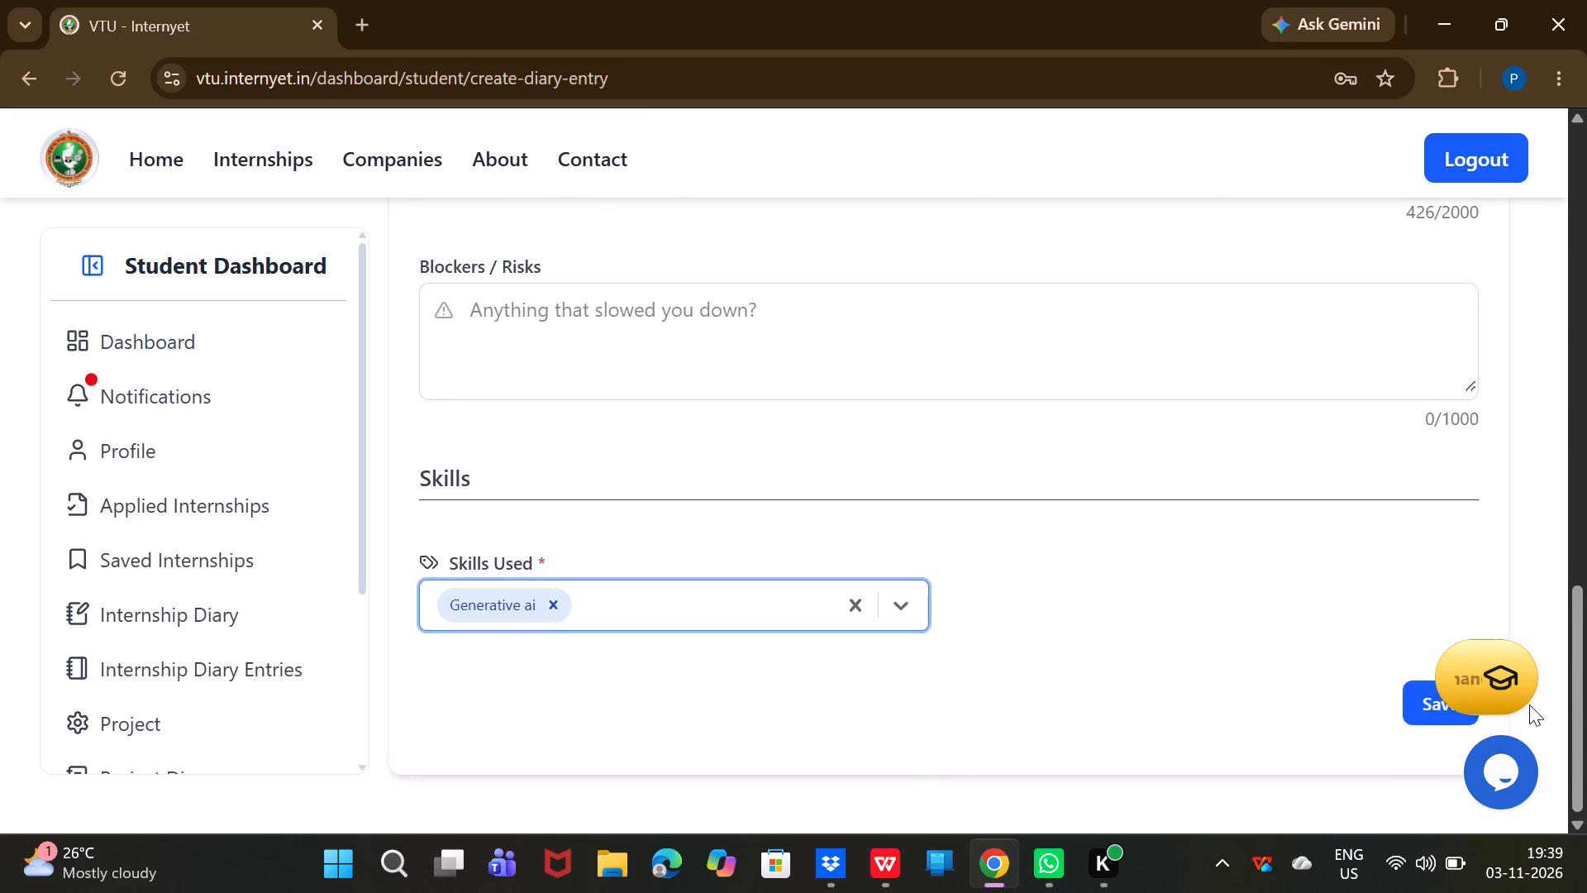
{"action": "left_click", "coordinate": [1418, 720]}
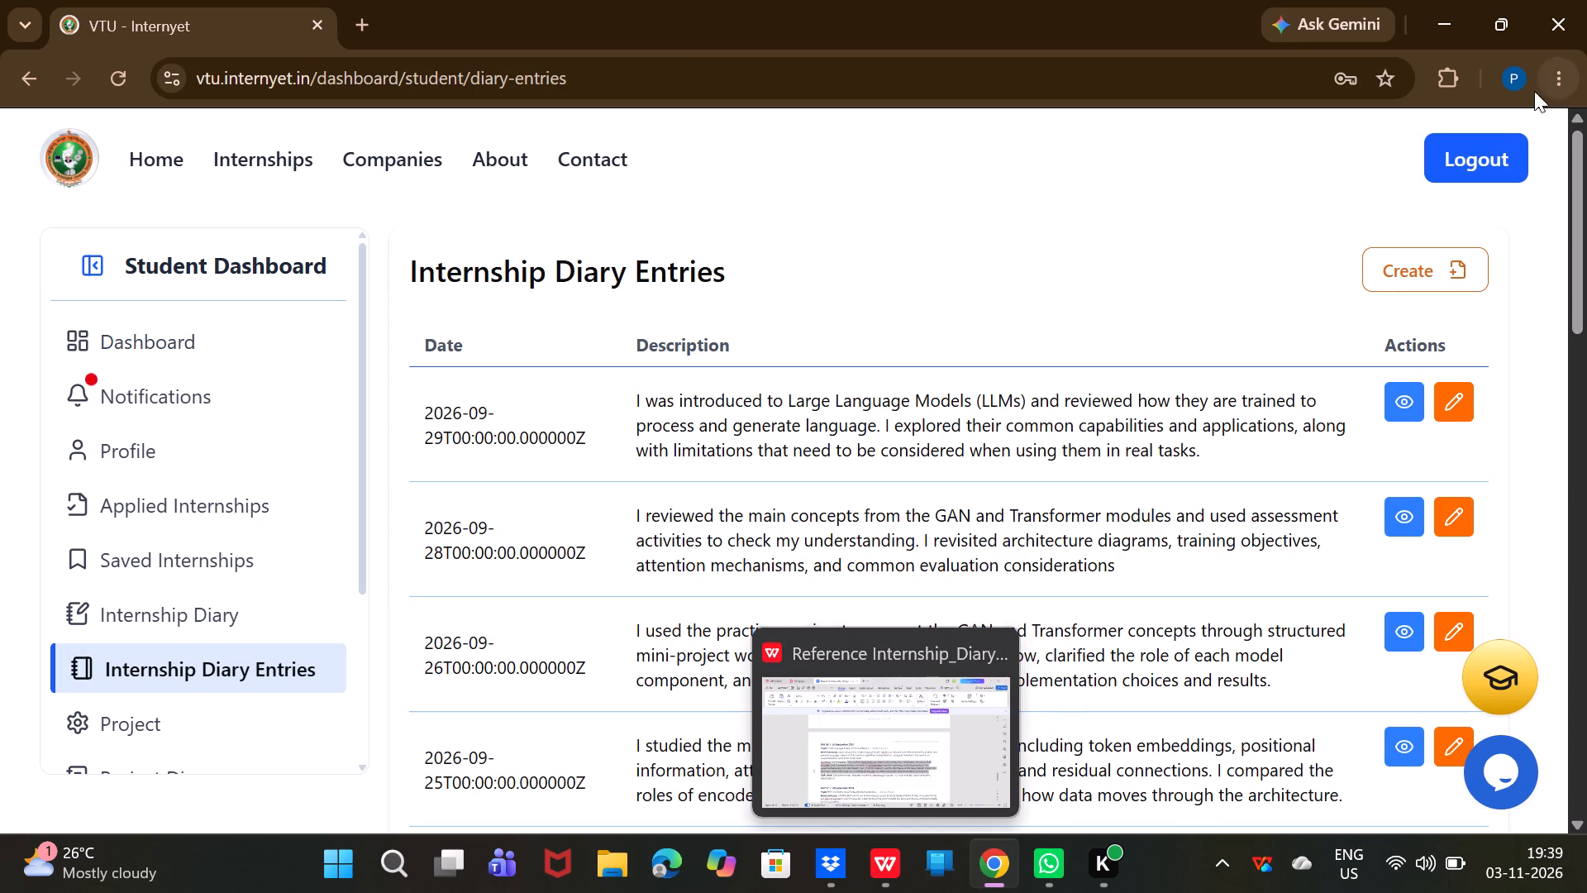
Open a new diary entry form, and copy the Day 37 (30 September 2026) Work Summary text from the WPS Office reference document.
{"action": "left_click", "coordinate": [1408, 283]}
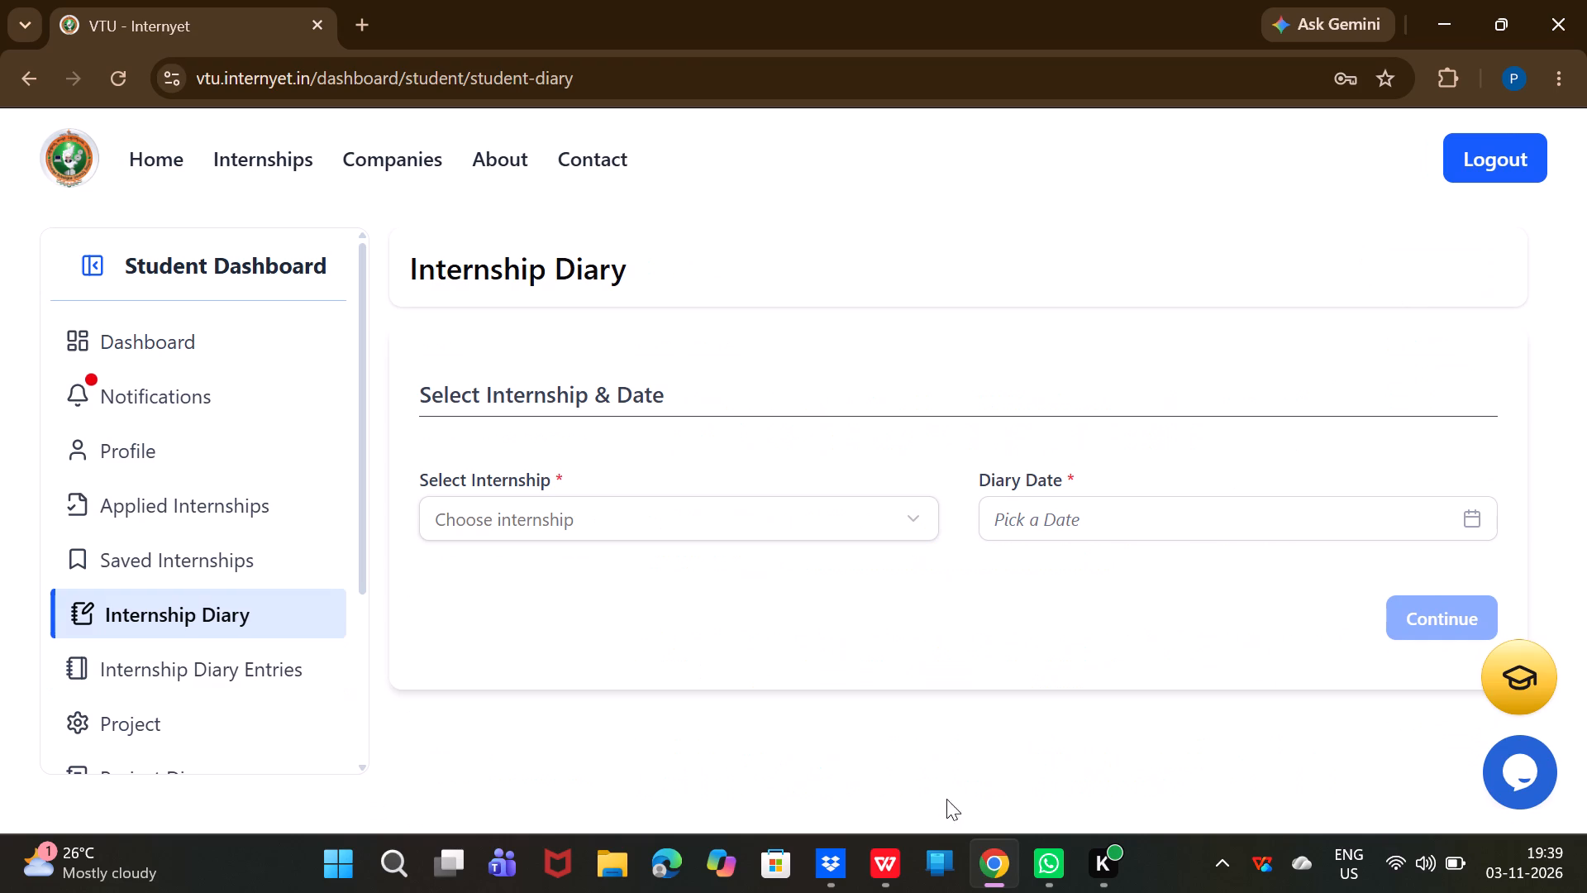
{"action": "left_click", "coordinate": [900, 862]}
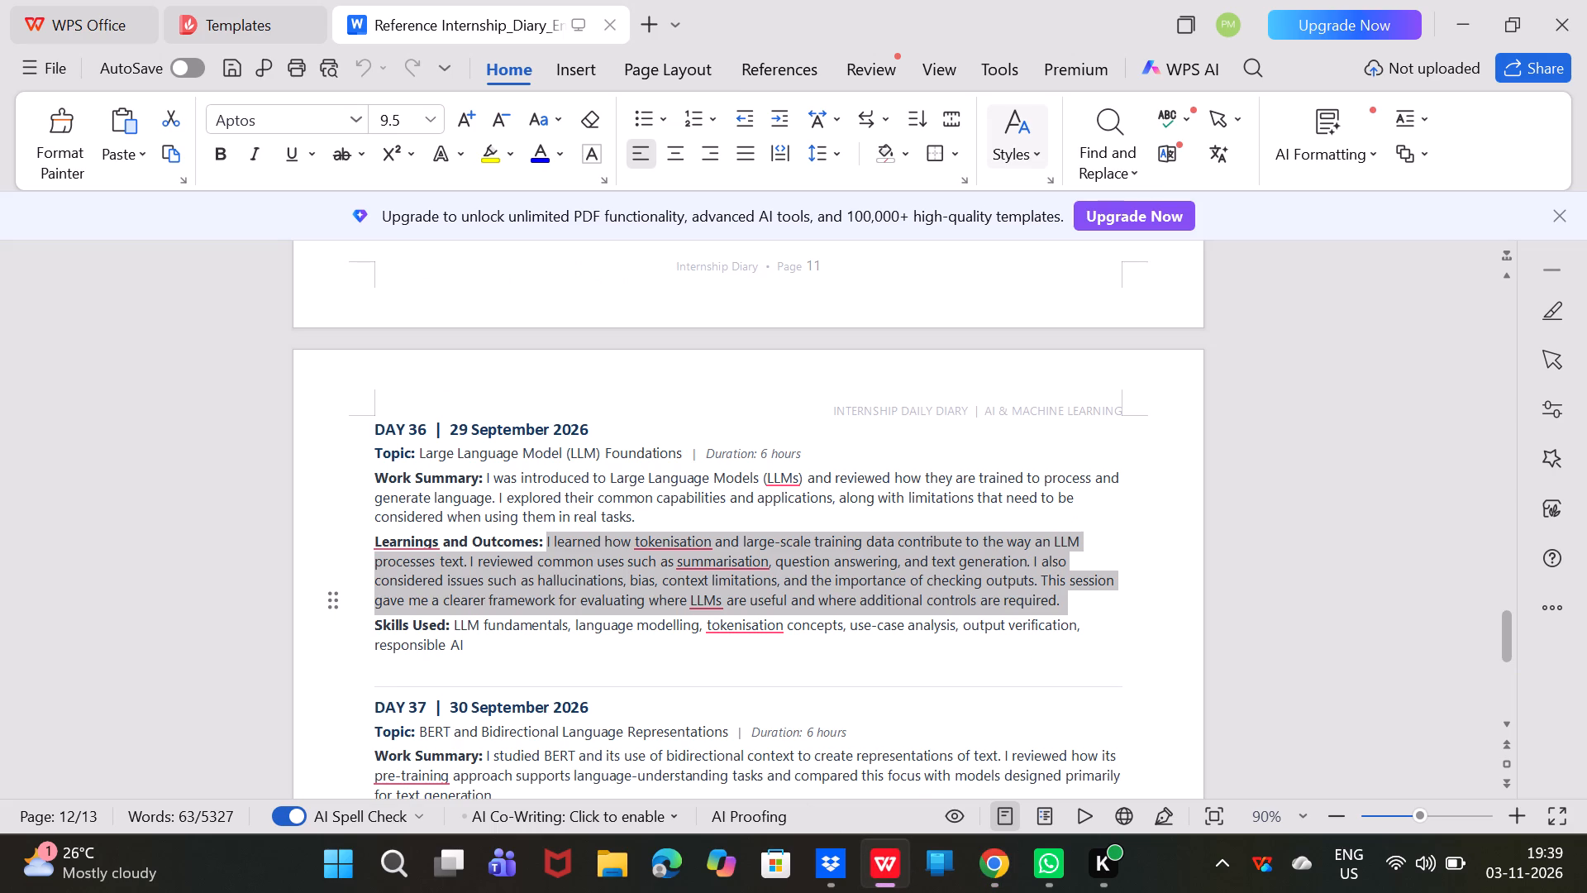
{"action": "scroll", "coordinate": [674, 717], "scroll_direction": "down", "scroll_amount": 2}
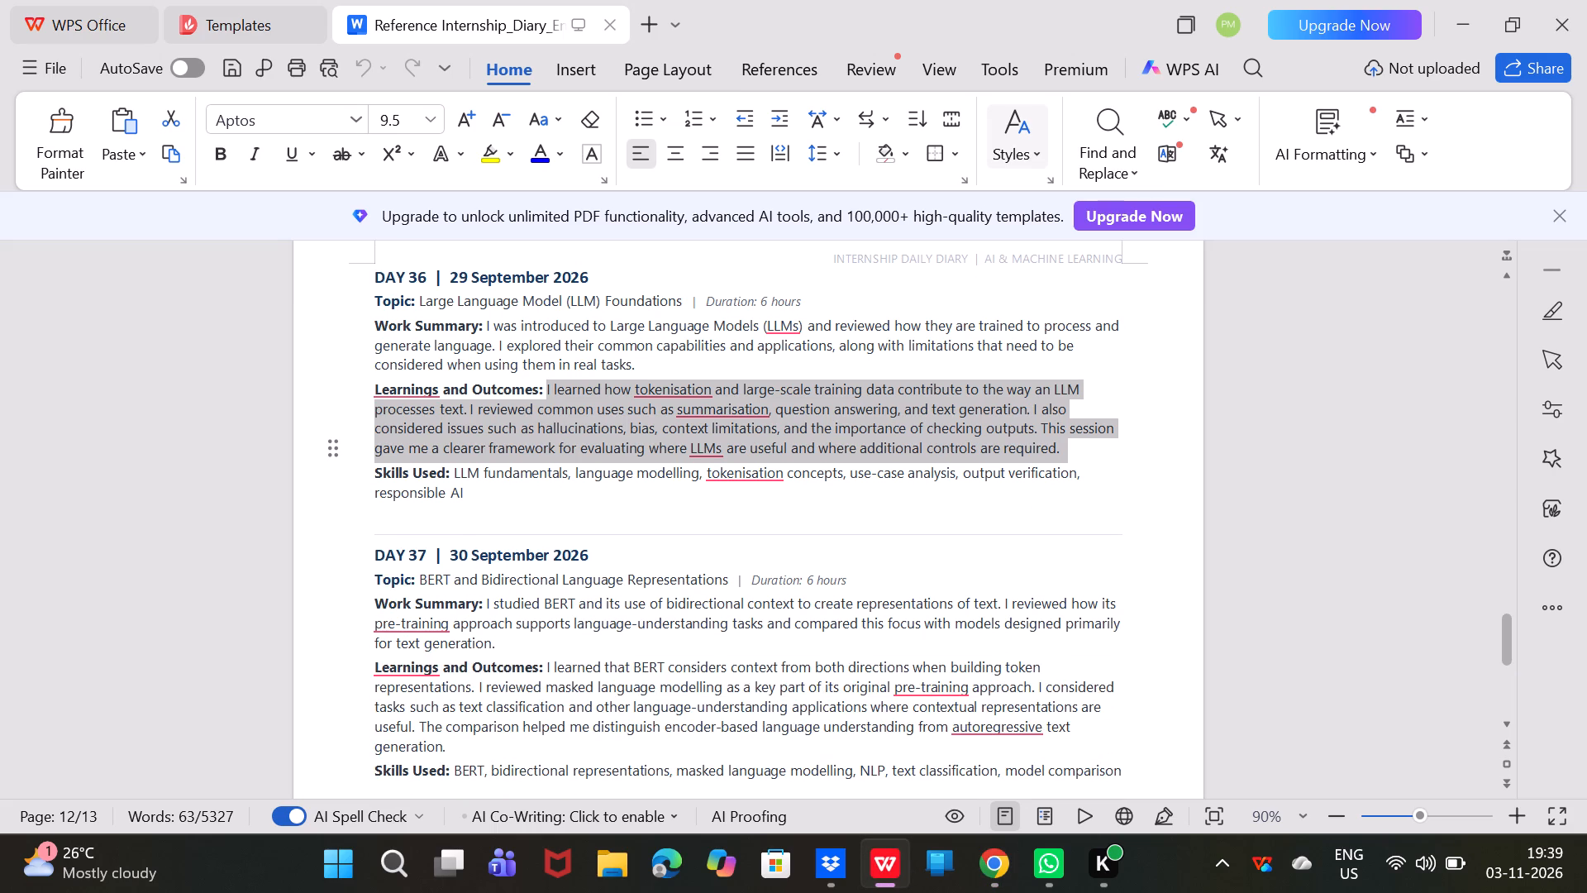
{"action": "left_click_drag", "start_coordinate": [484, 601], "coordinate": [499, 648]}
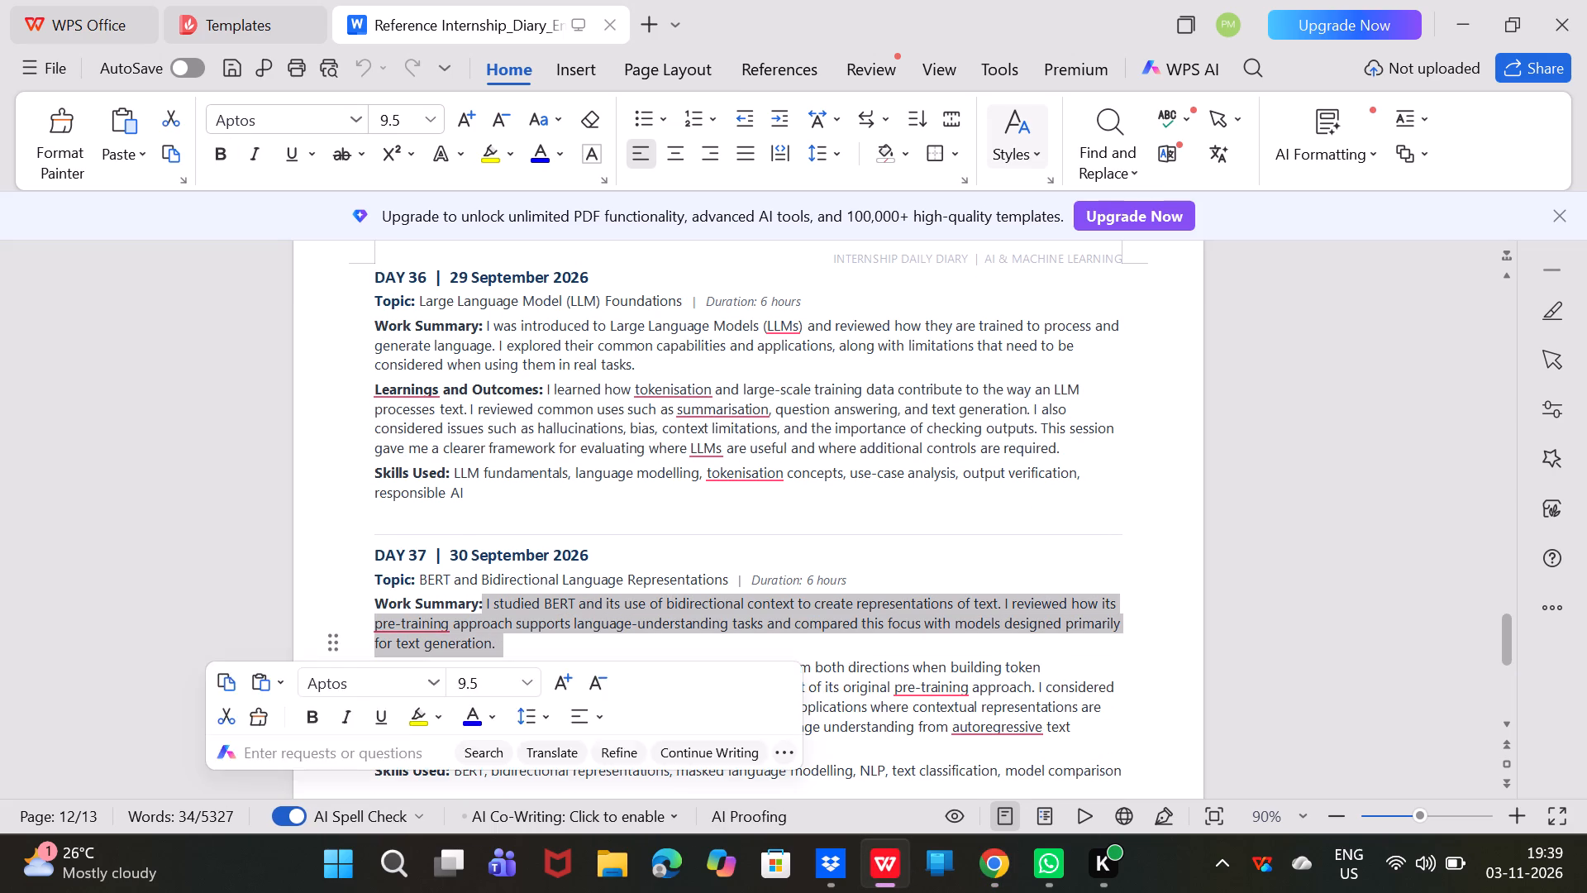
{"action": "key", "text": "ctrl+c"}
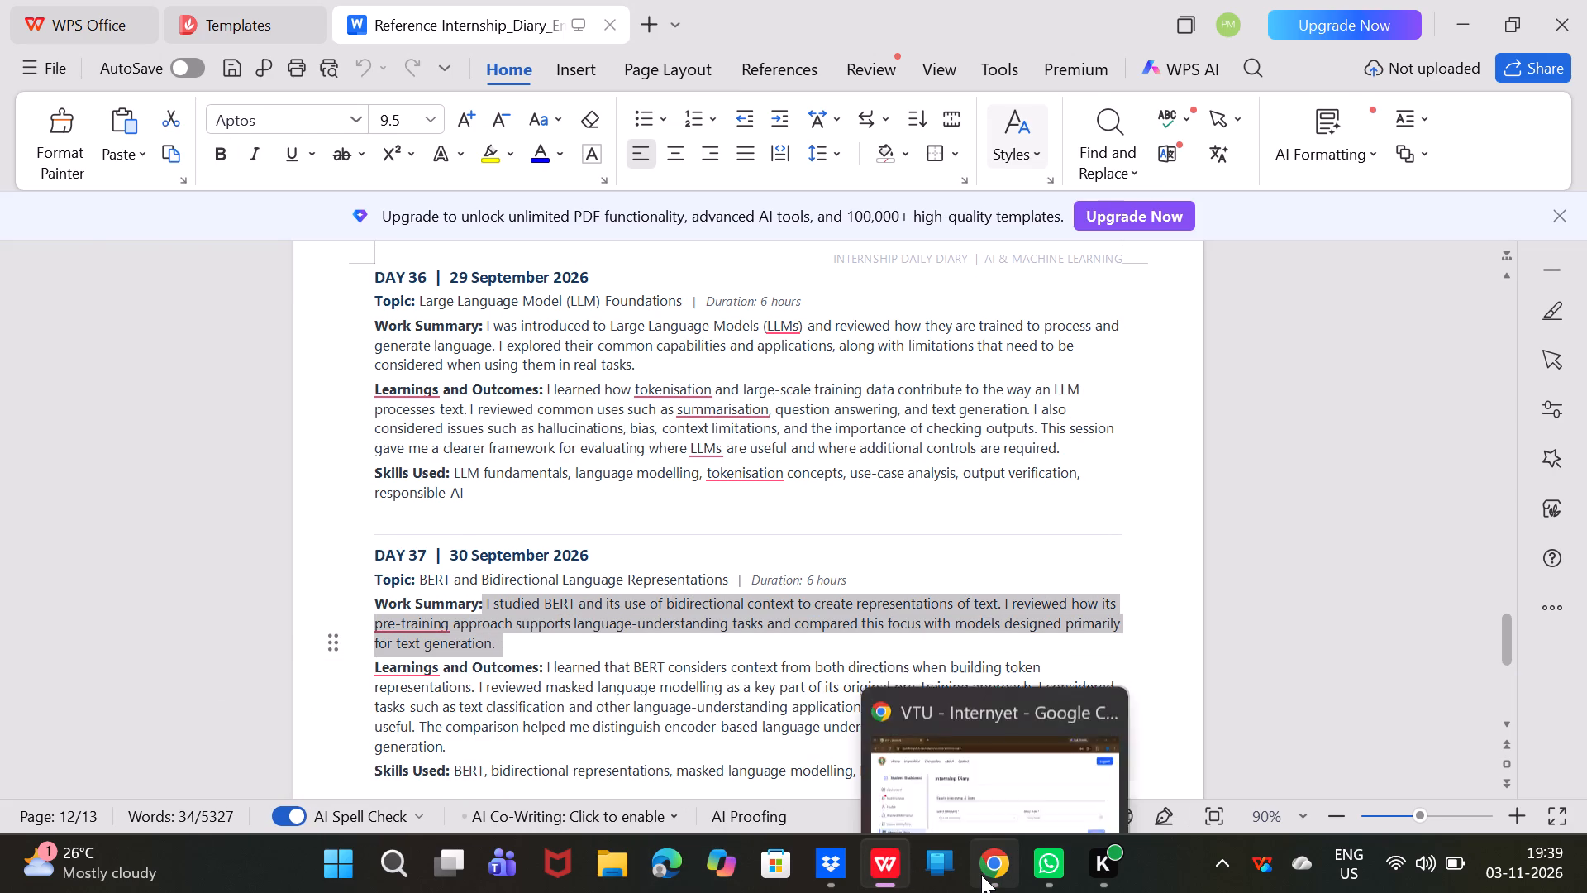
In the Chrome diary form, choose the Trainee Software Engineer — Ethnotech Academic Solutions internship with diary date 30 September 2026 and continue.
{"action": "left_click", "coordinate": [981, 875]}
{"action": "left_click", "coordinate": [612, 522]}
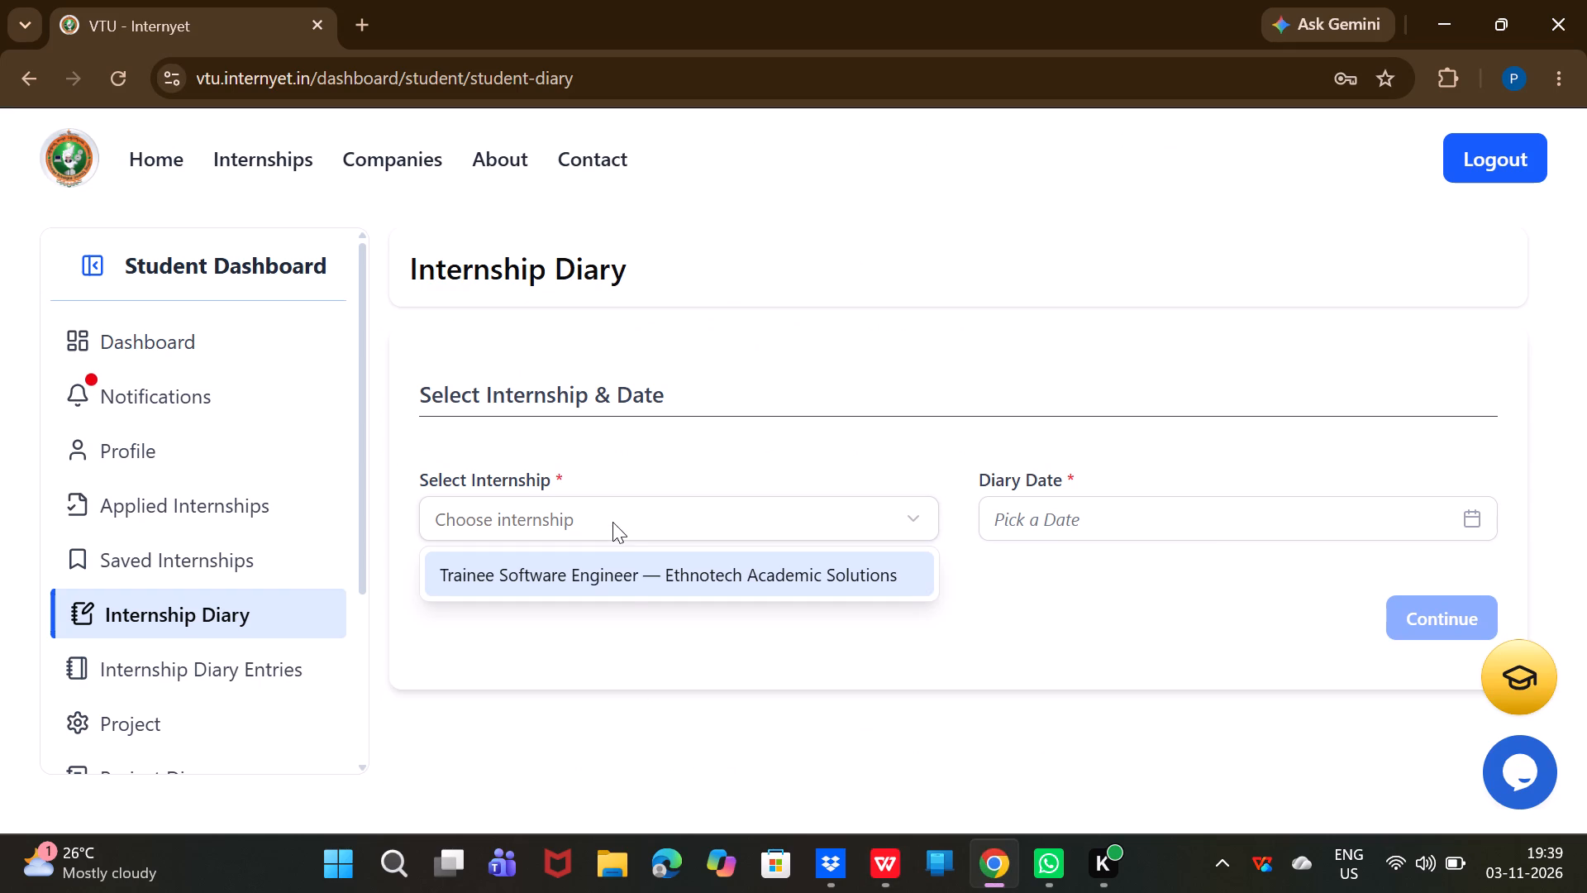
{"action": "left_click", "coordinate": [627, 575]}
{"action": "left_click", "coordinate": [1017, 524]}
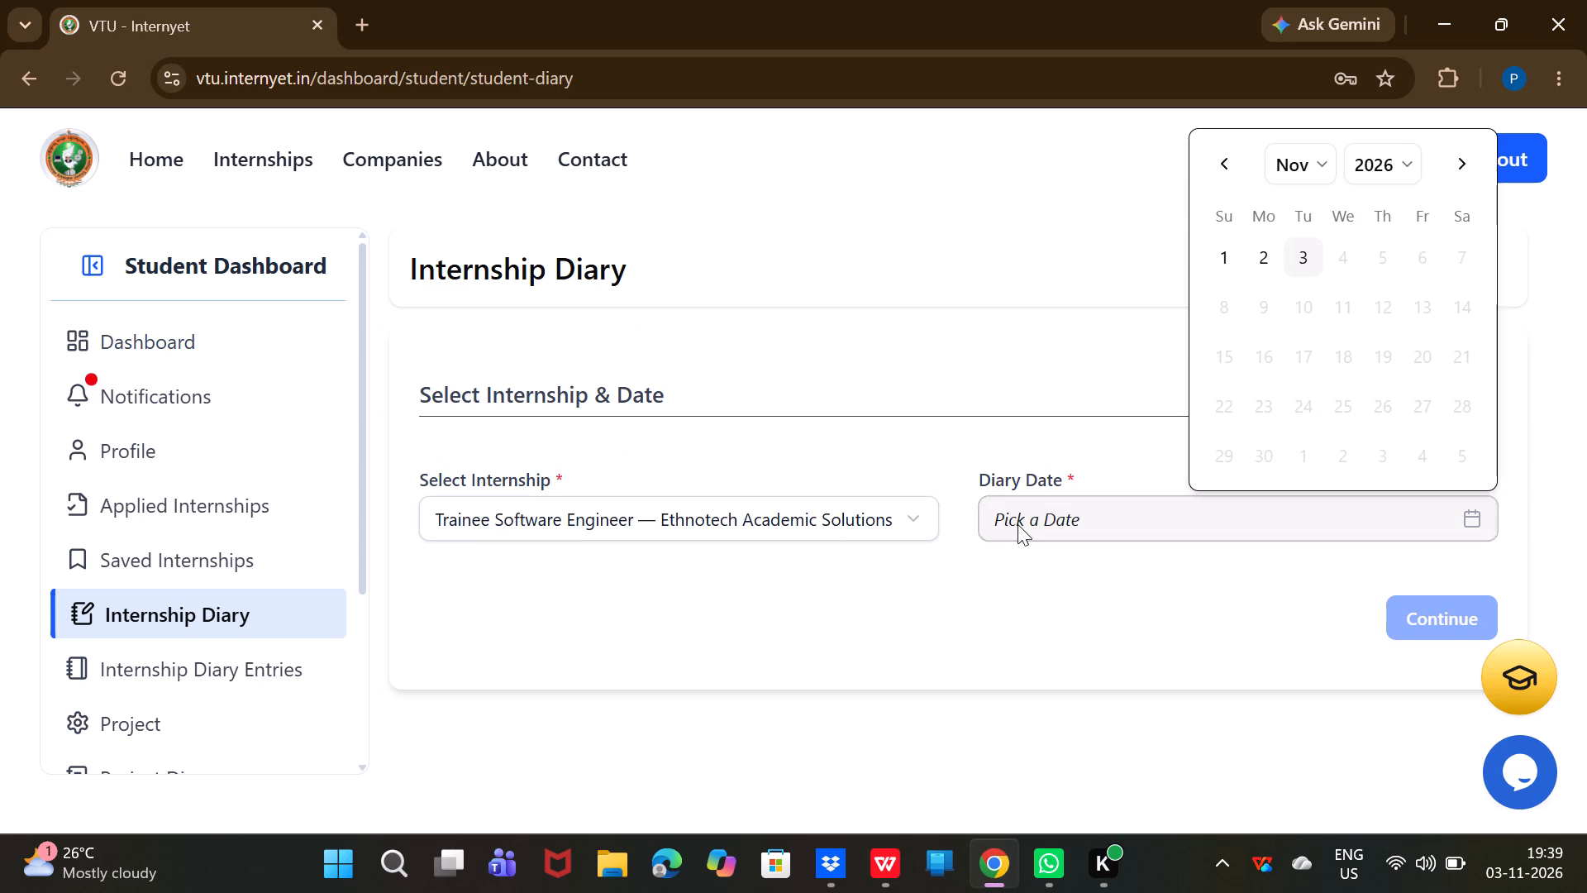
{"action": "left_click", "coordinate": [1318, 147]}
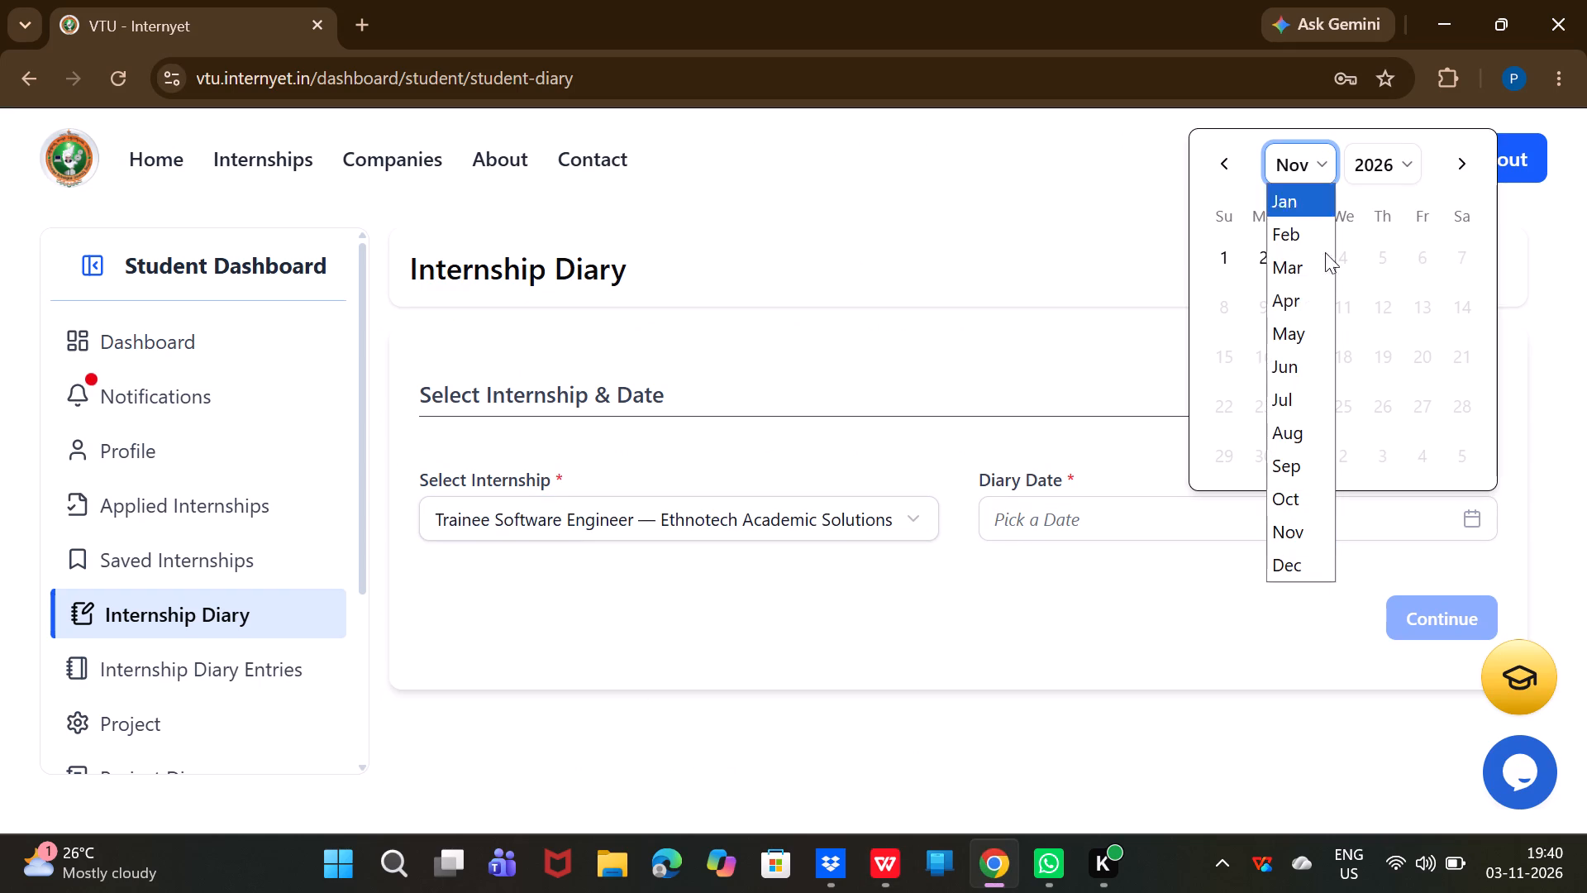
{"action": "left_click", "coordinate": [1299, 458]}
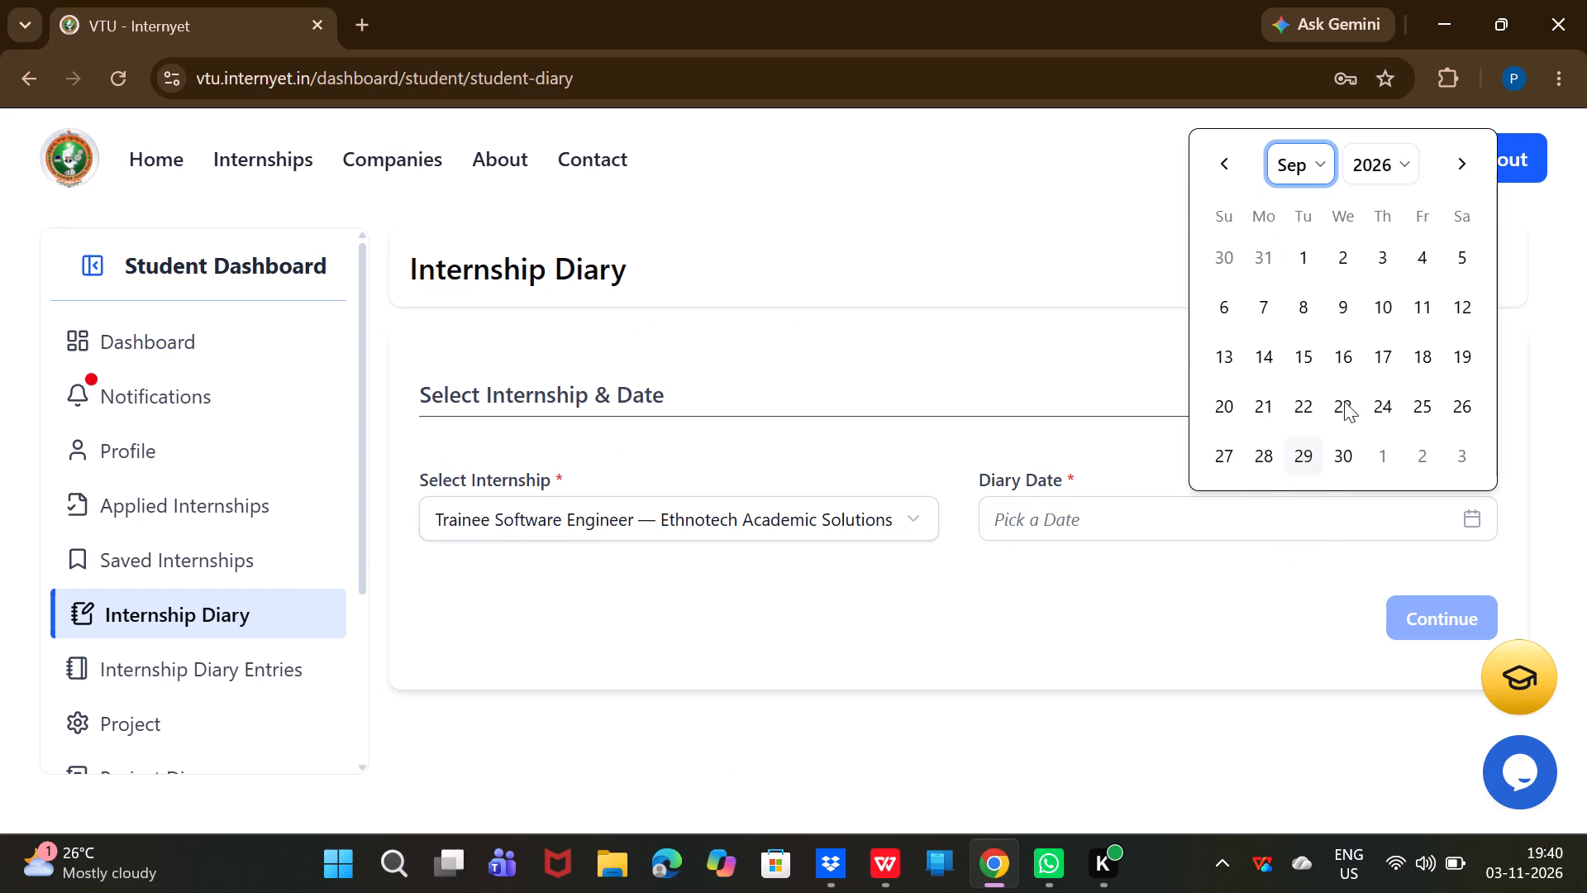
{"action": "left_click", "coordinate": [1340, 452]}
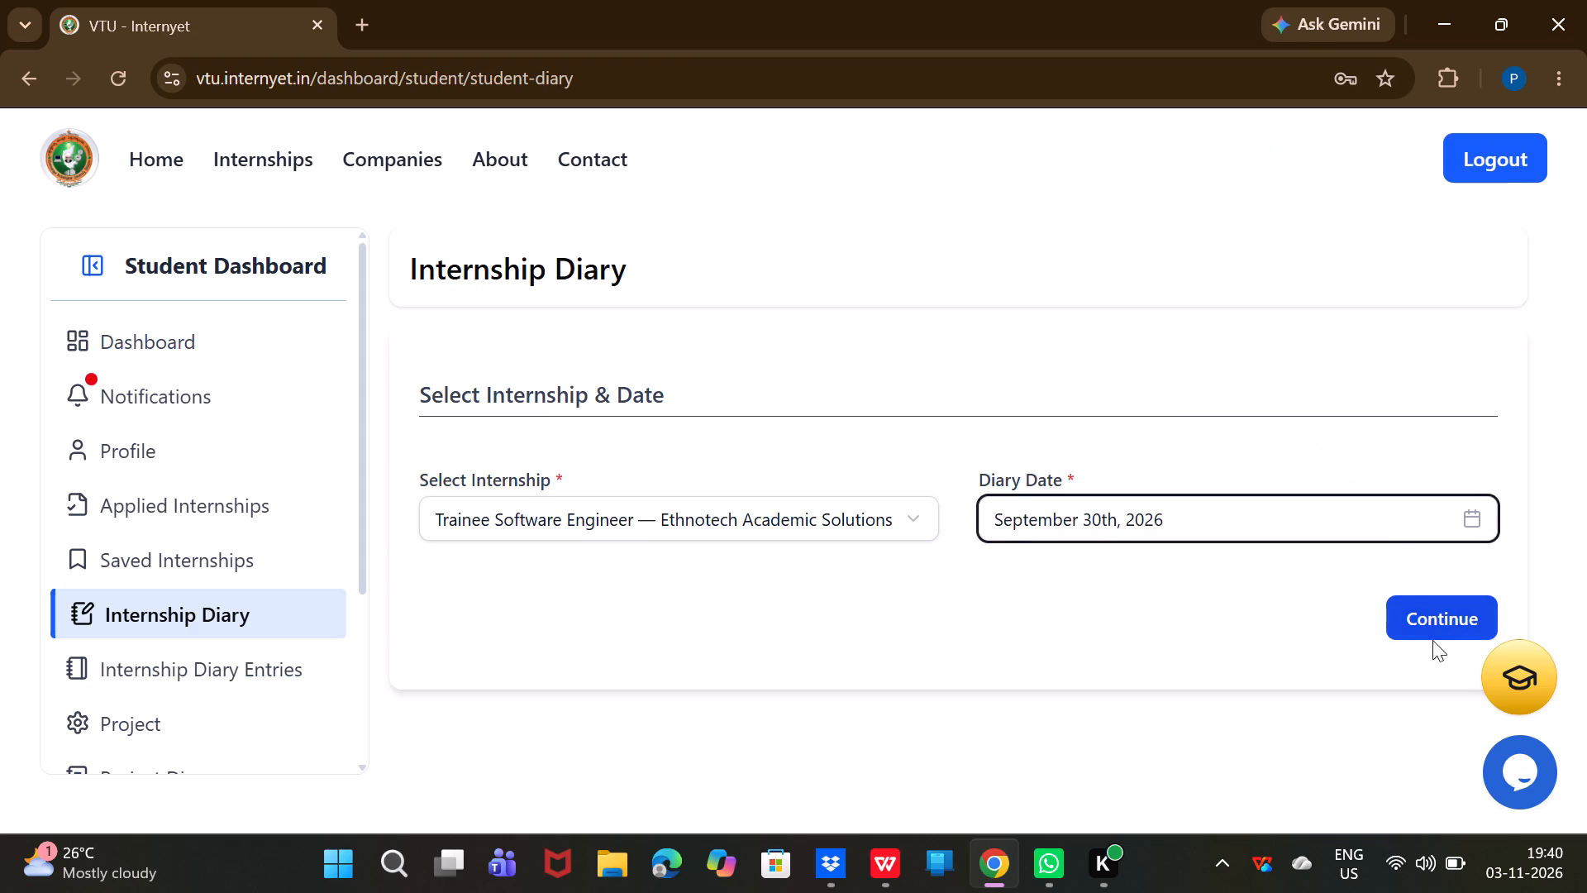
{"action": "left_click", "coordinate": [1428, 623]}
Paste the copied Day 37 text as the Work Summary of the 30 September 2026 entry.
{"action": "scroll", "coordinate": [1001, 671], "scroll_direction": "down", "scroll_amount": 1}
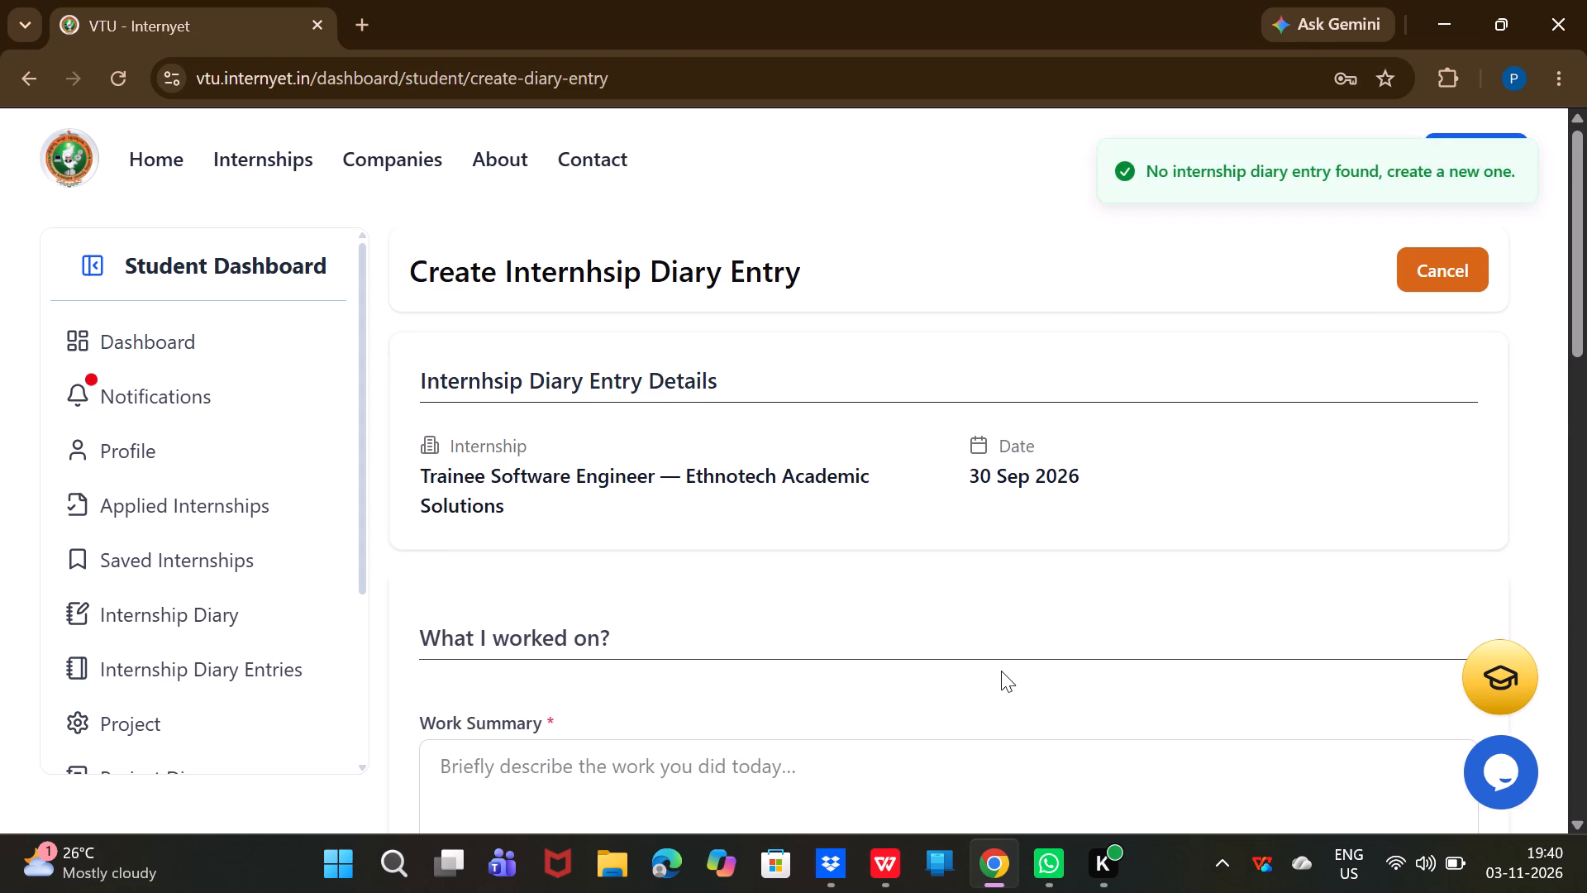
{"action": "scroll", "coordinate": [1001, 671], "scroll_direction": "down", "scroll_amount": 1}
{"action": "left_click", "coordinate": [855, 593]}
{"action": "key", "text": "ctrl+v"}
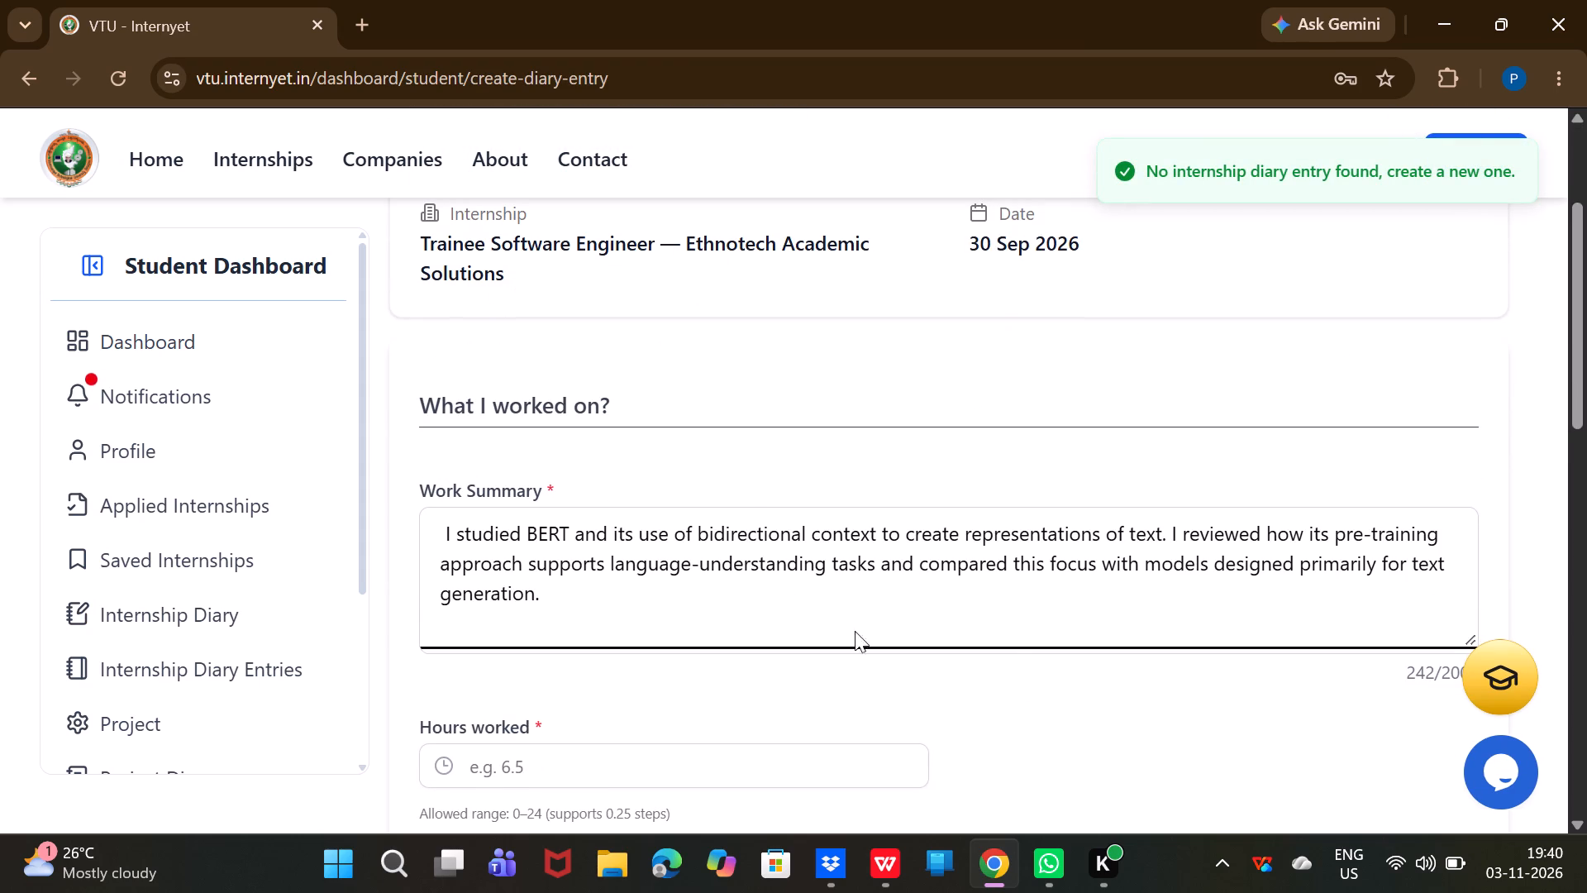
Copy the Day 37 (30 September 2026) Learnings and Outcomes text from the WPS Office reference document.
{"action": "left_click", "coordinate": [868, 883]}
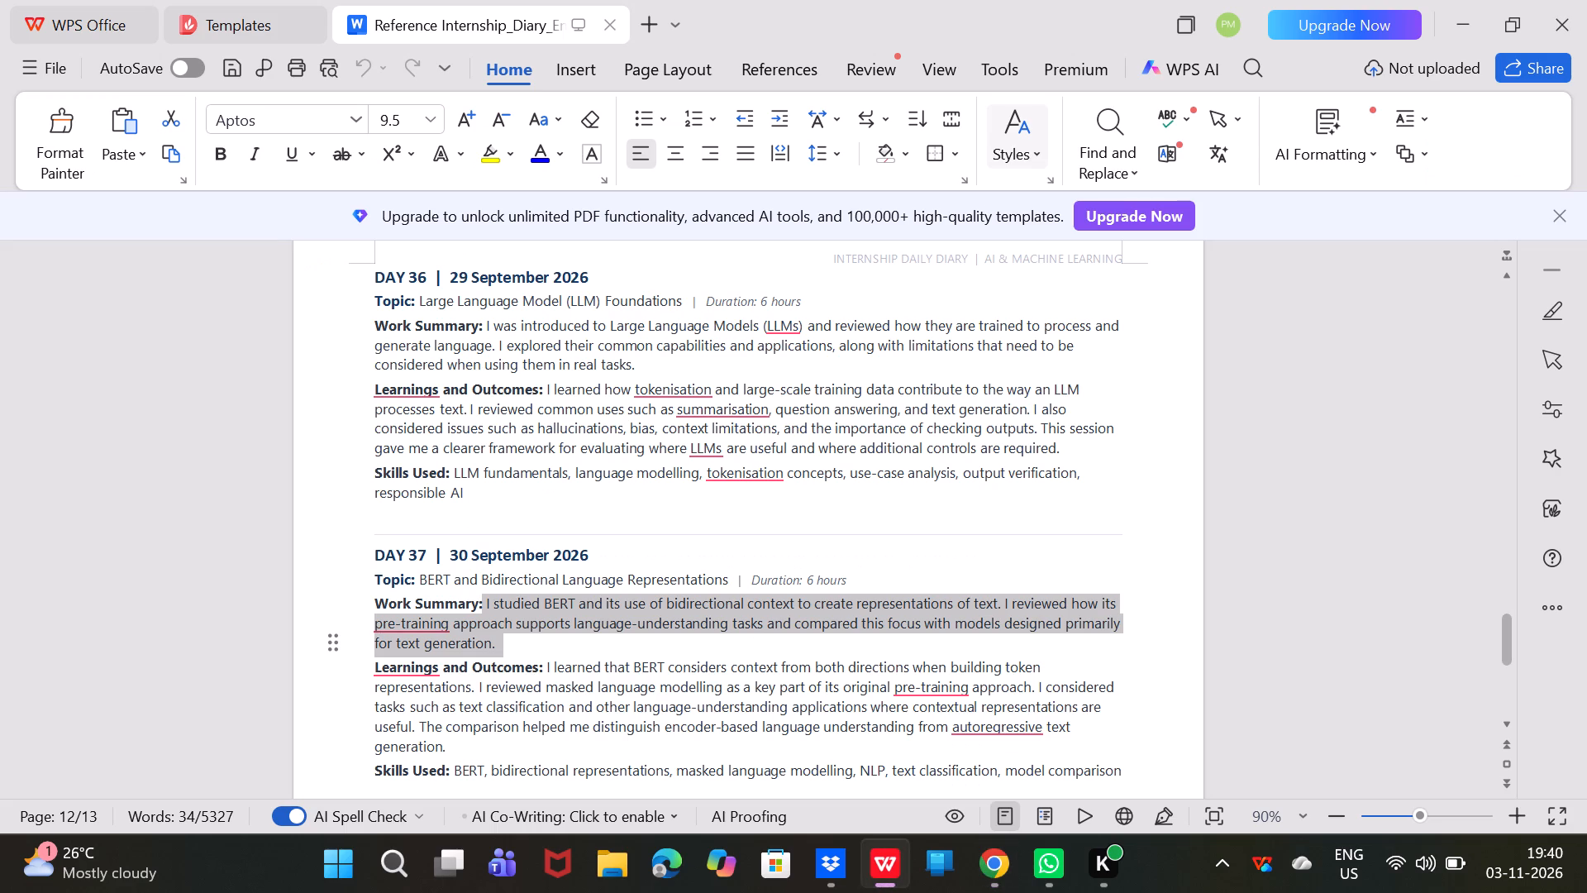
{"action": "double_click", "coordinate": [538, 666]}
{"action": "left_click", "coordinate": [544, 661]}
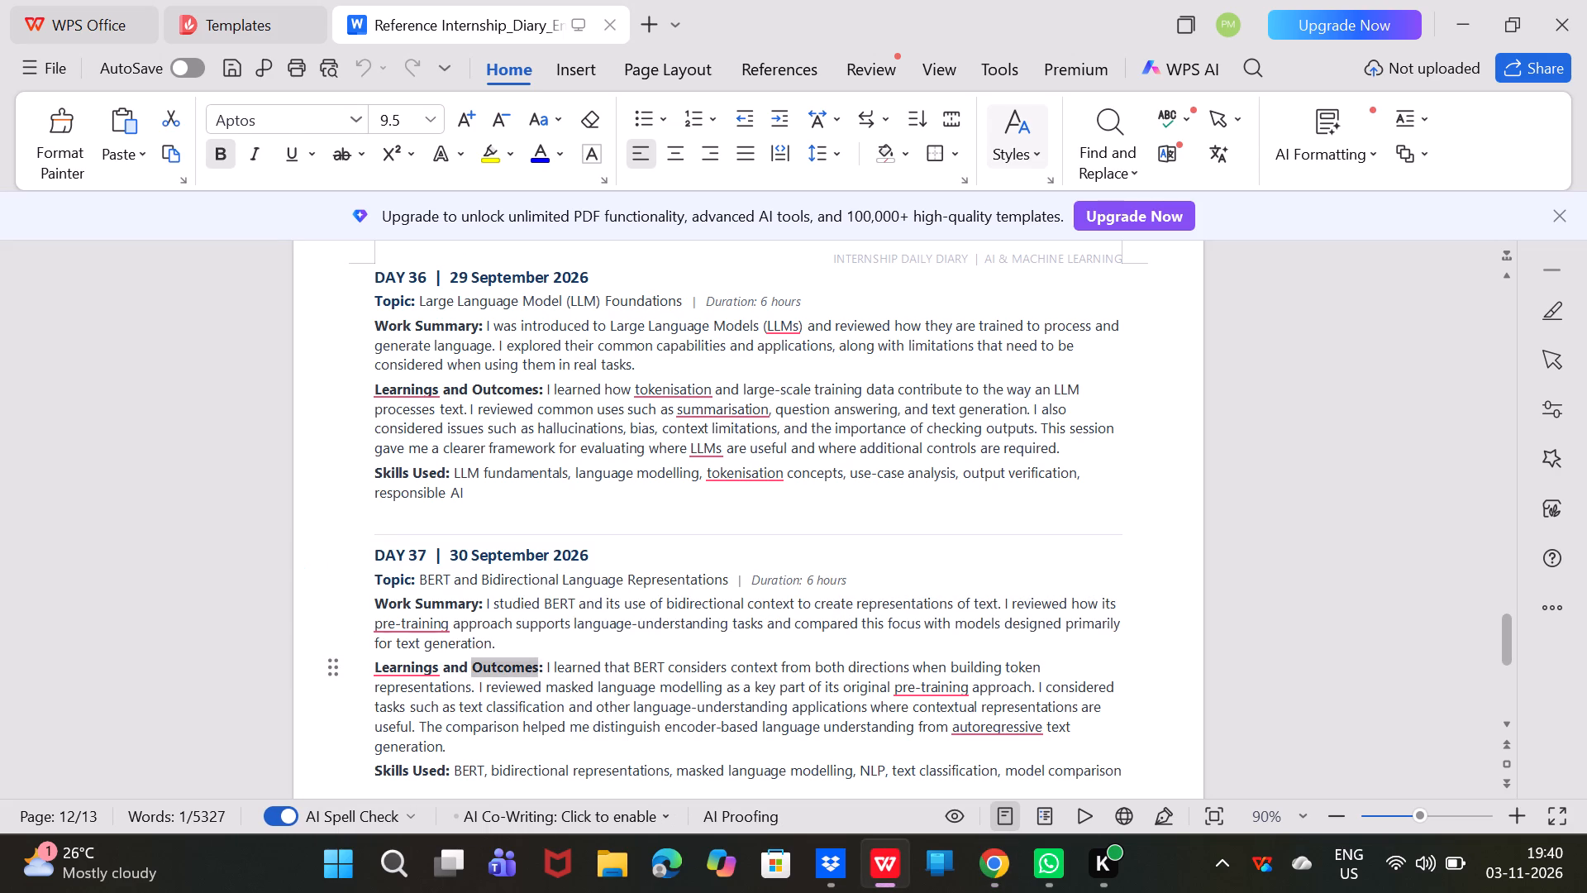
{"action": "left_click_drag", "start_coordinate": [545, 661], "coordinate": [484, 747]}
{"action": "key", "text": "ctrl+c"}
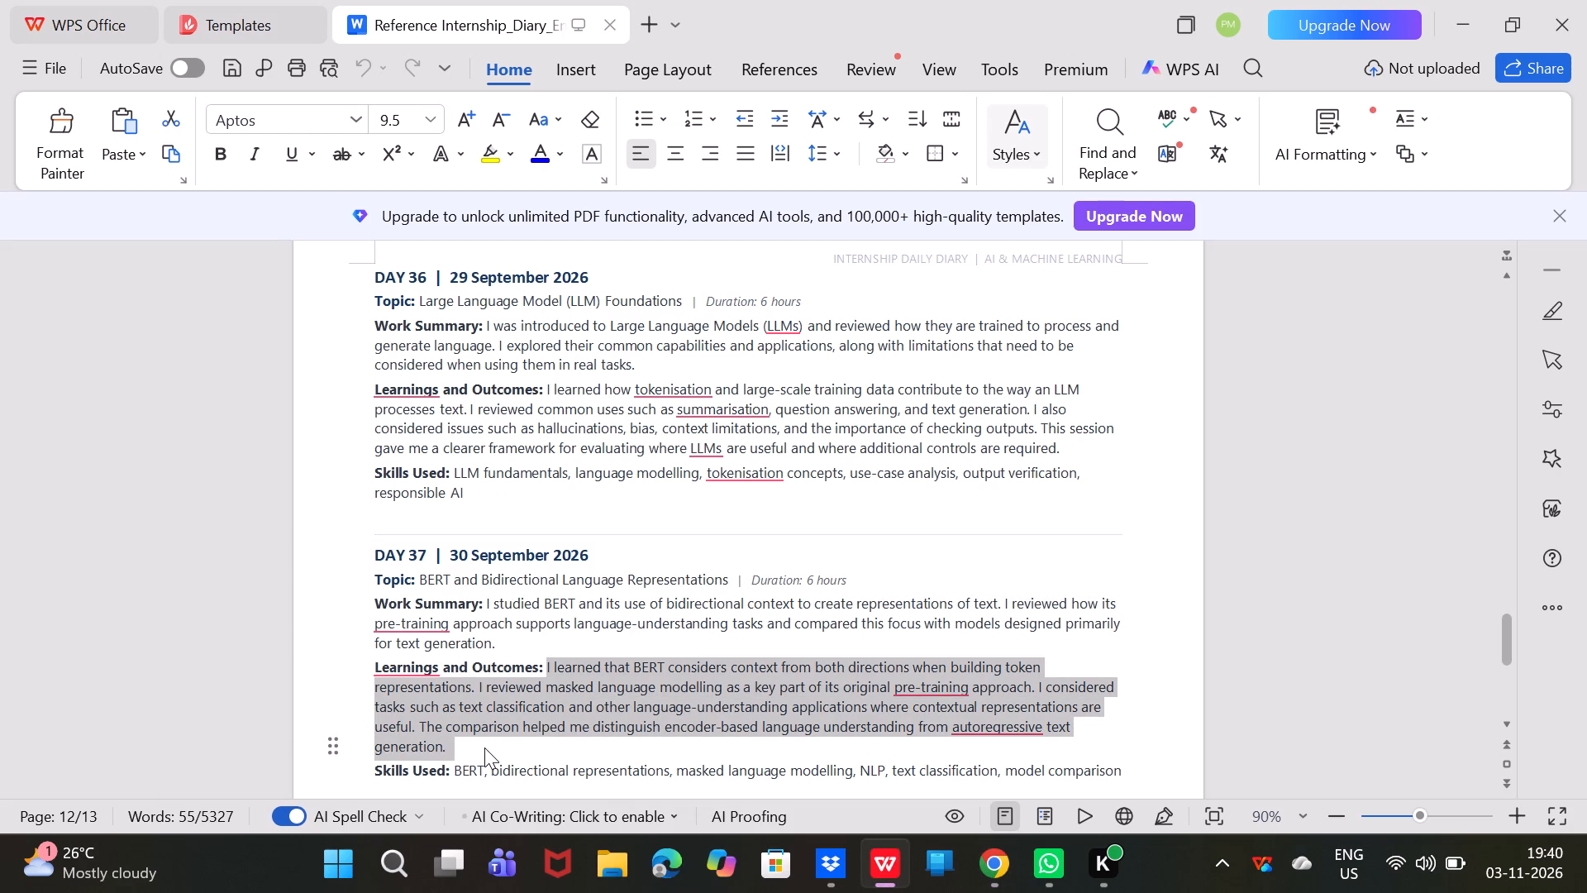
In the Chrome diary form, set the hours worked to 6 and paste the copied Day 37 text as Learnings / Outcomes.
{"action": "left_click", "coordinate": [979, 867]}
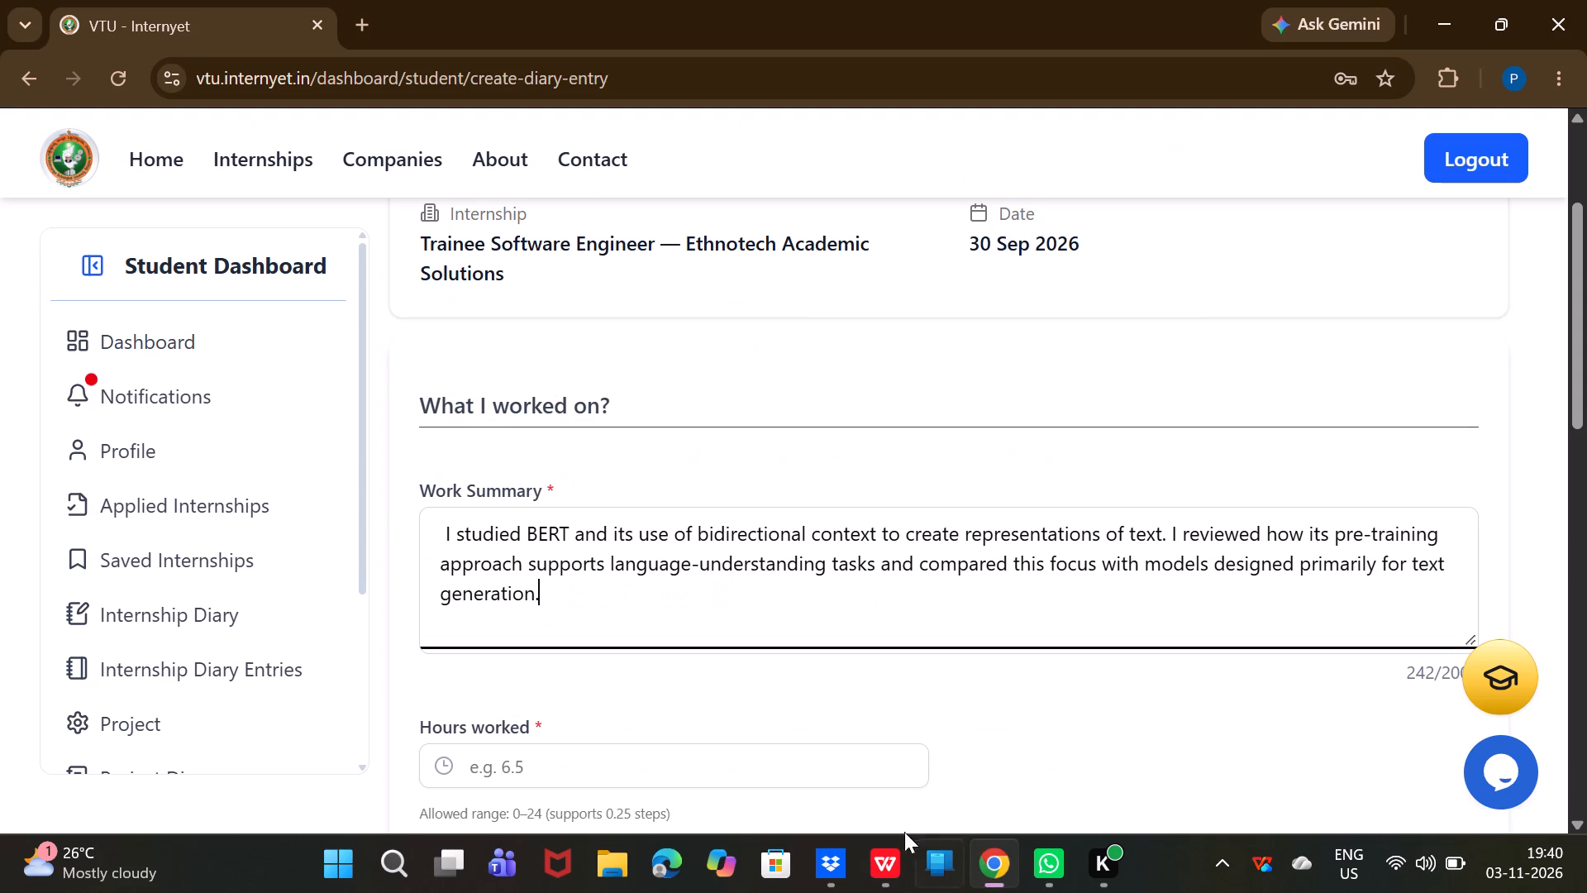
{"action": "scroll", "coordinate": [663, 742], "scroll_direction": "down", "scroll_amount": 3}
{"action": "left_click", "coordinate": [631, 443]}
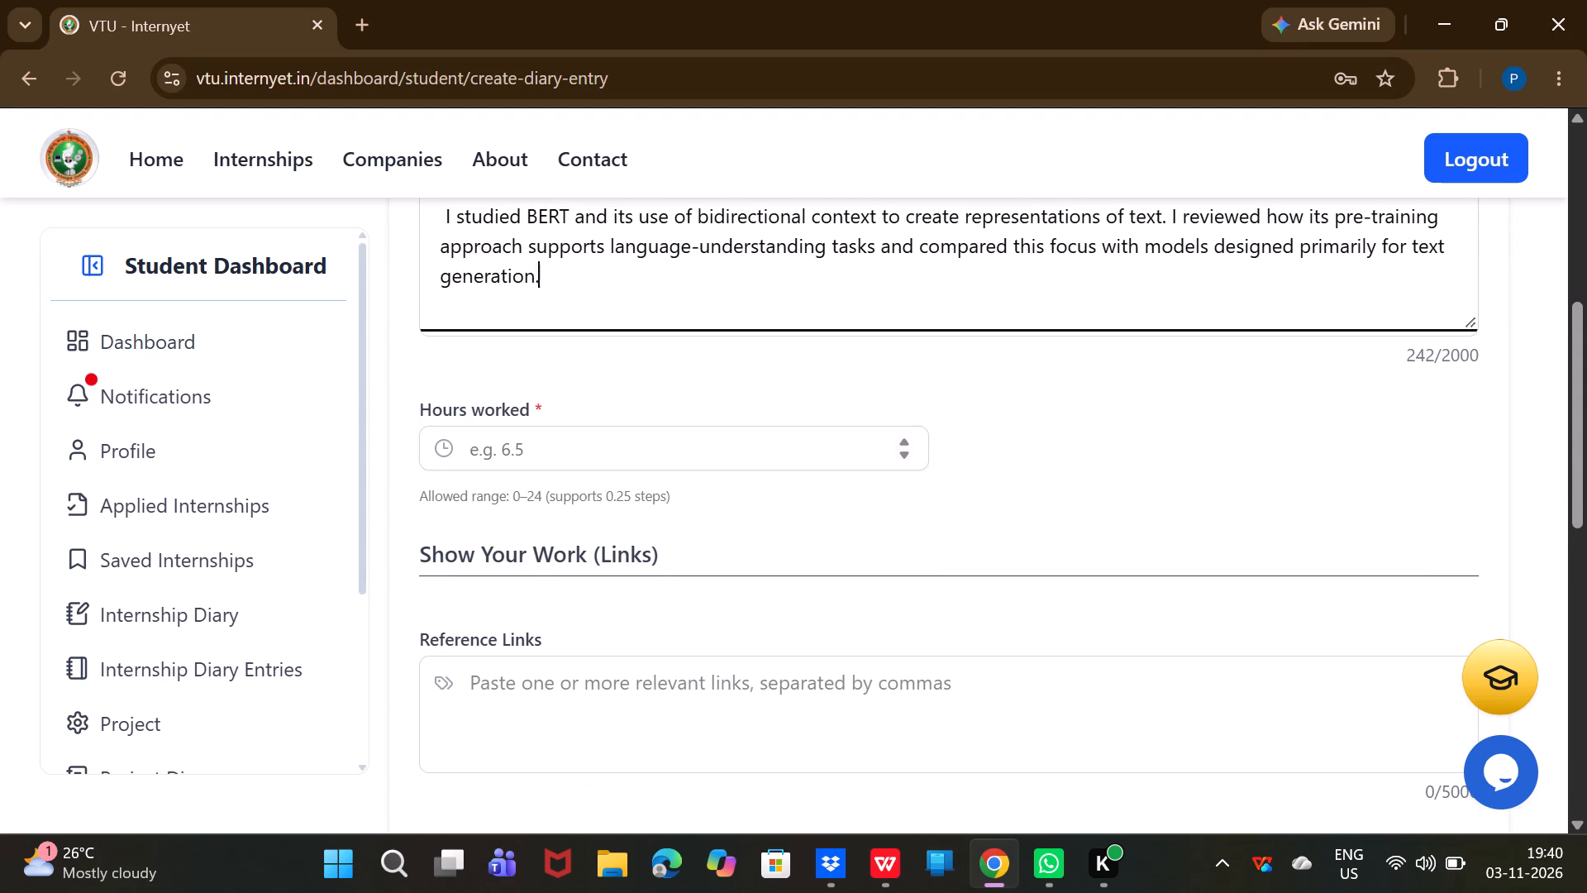
{"action": "key", "text": "6"}
{"action": "scroll", "coordinate": [631, 443], "scroll_direction": "down", "scroll_amount": 3}
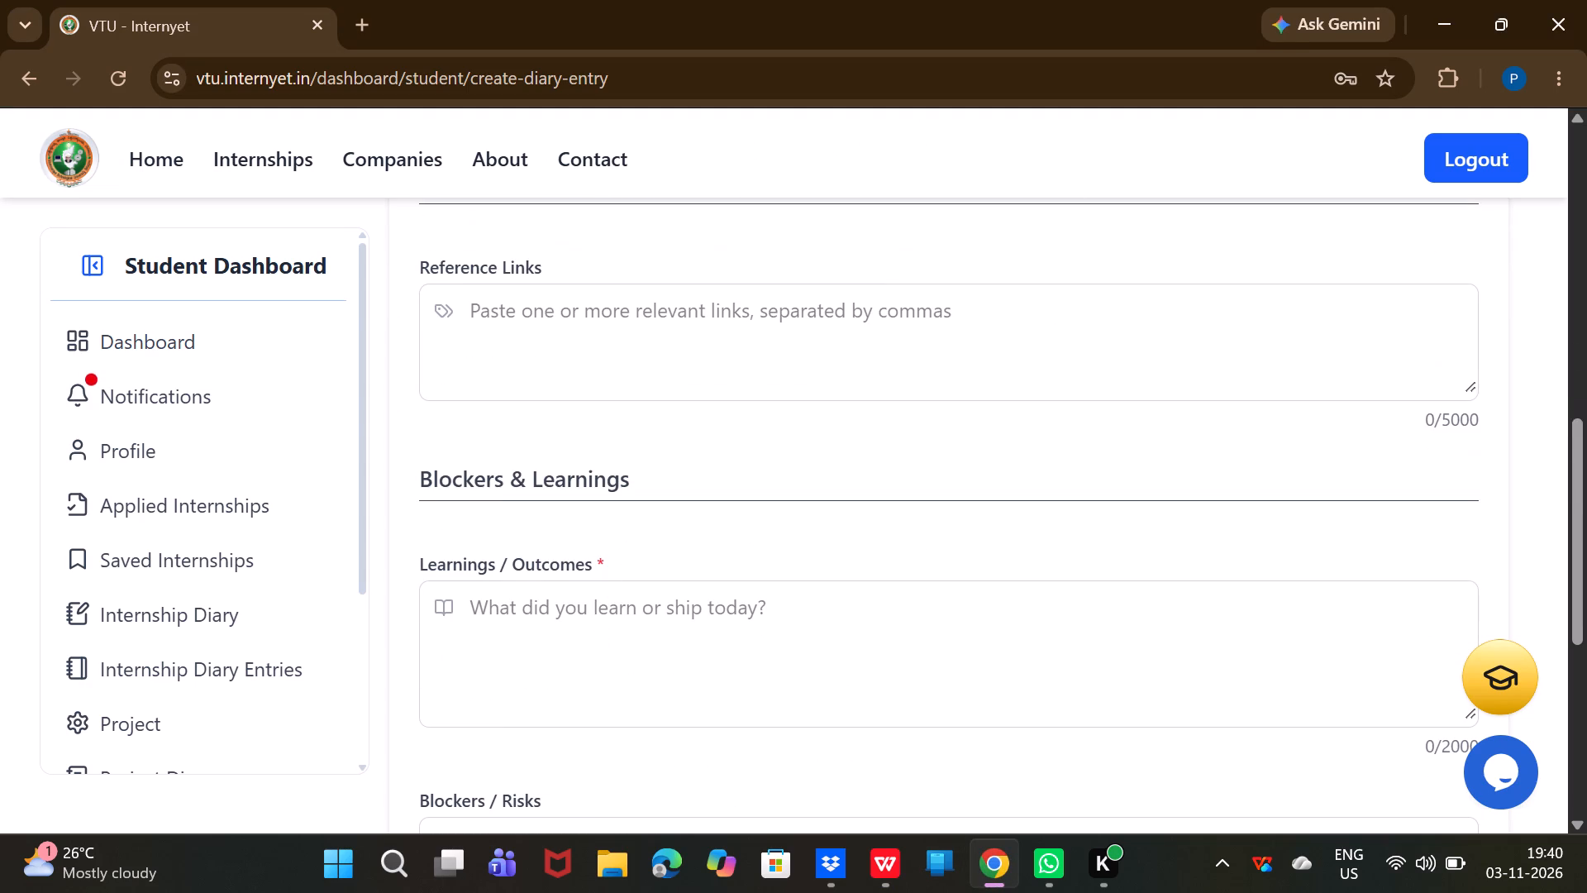
{"action": "left_click", "coordinate": [606, 642]}
{"action": "key", "text": "ctrl+v"}
Add the skill Generative ai and save the 30 September 2026 diary entry.
{"action": "scroll", "coordinate": [606, 642], "scroll_direction": "down", "scroll_amount": 3}
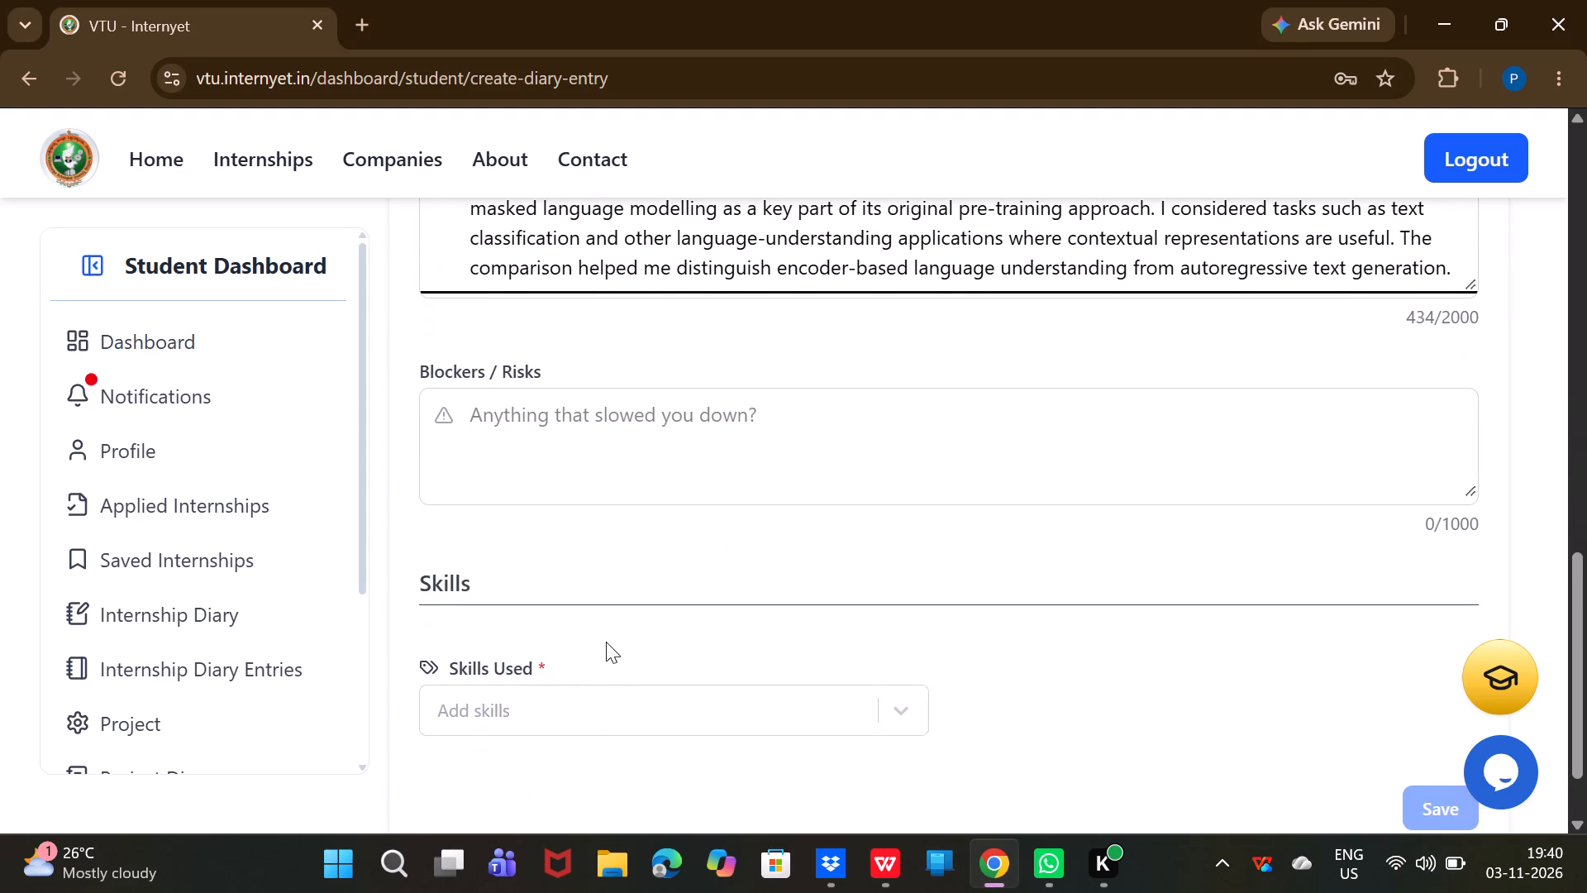
{"action": "left_click", "coordinate": [593, 712]}
{"action": "type", "text": "gene"}
{"action": "left_click", "coordinate": [479, 672]}
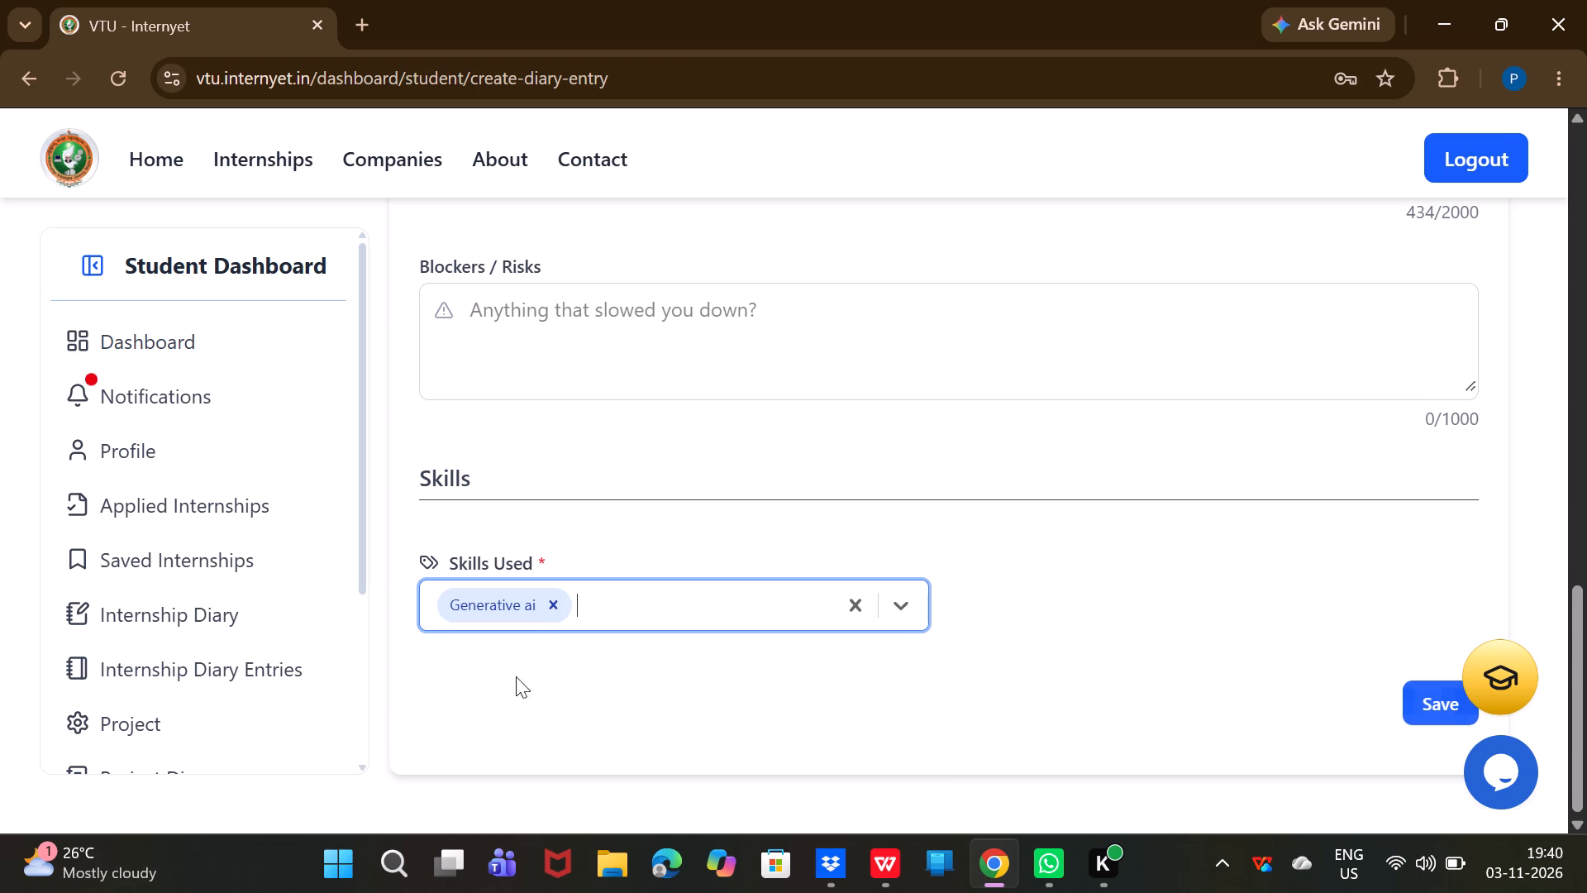
{"action": "left_click", "coordinate": [1447, 719]}
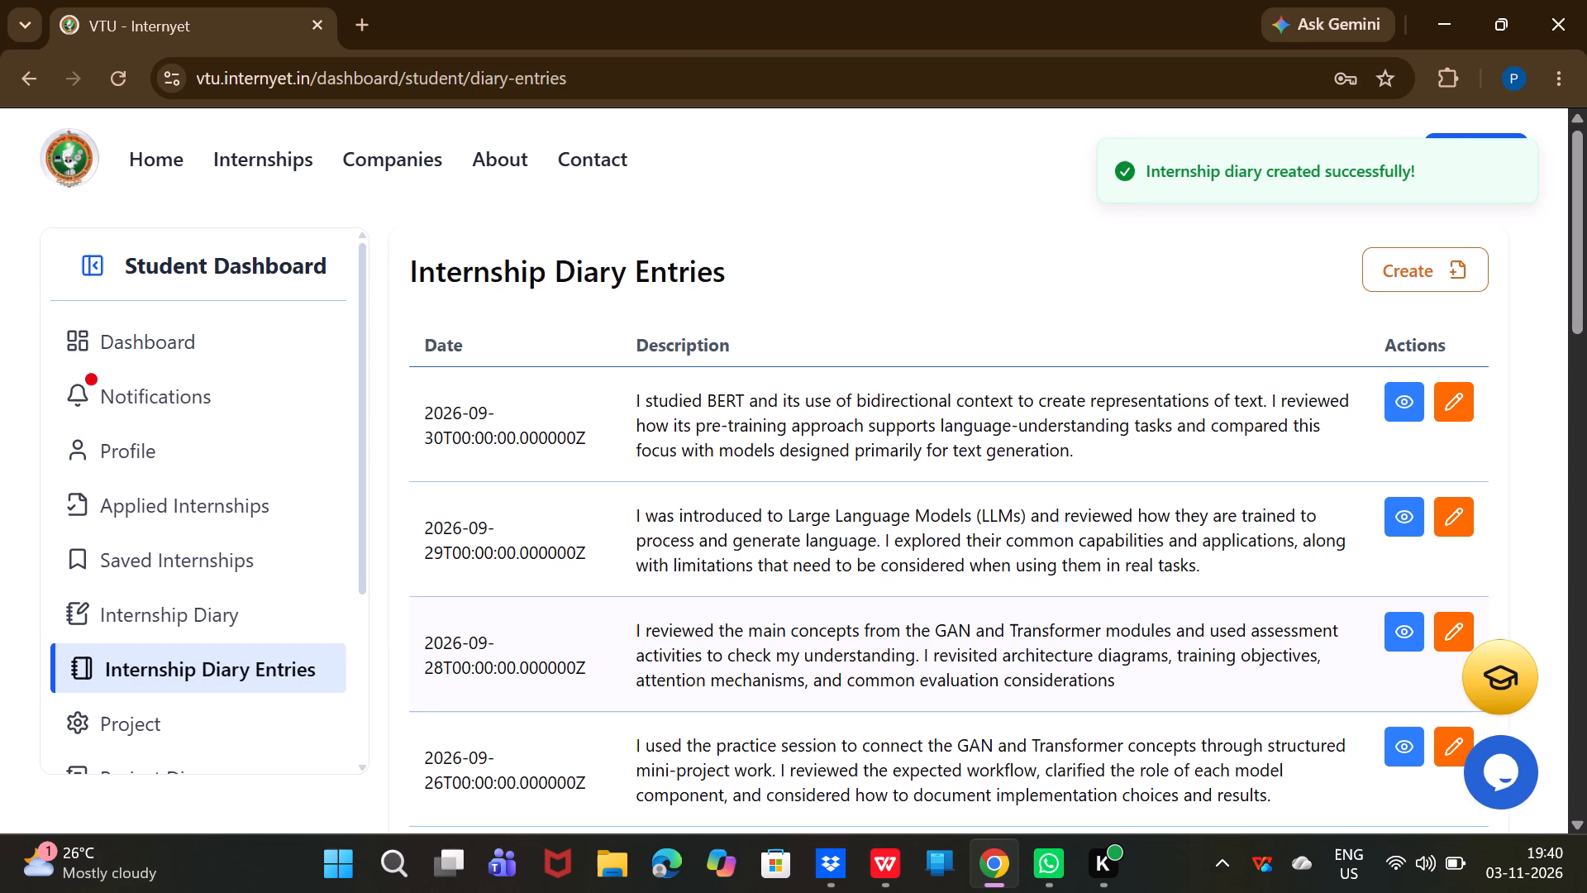
Open a new diary entry form, and copy the Day 38 (01 October 2026) Work Summary text from the WPS Office reference document.
{"action": "scroll", "coordinate": [1105, 684], "scroll_direction": "down", "scroll_amount": 1}
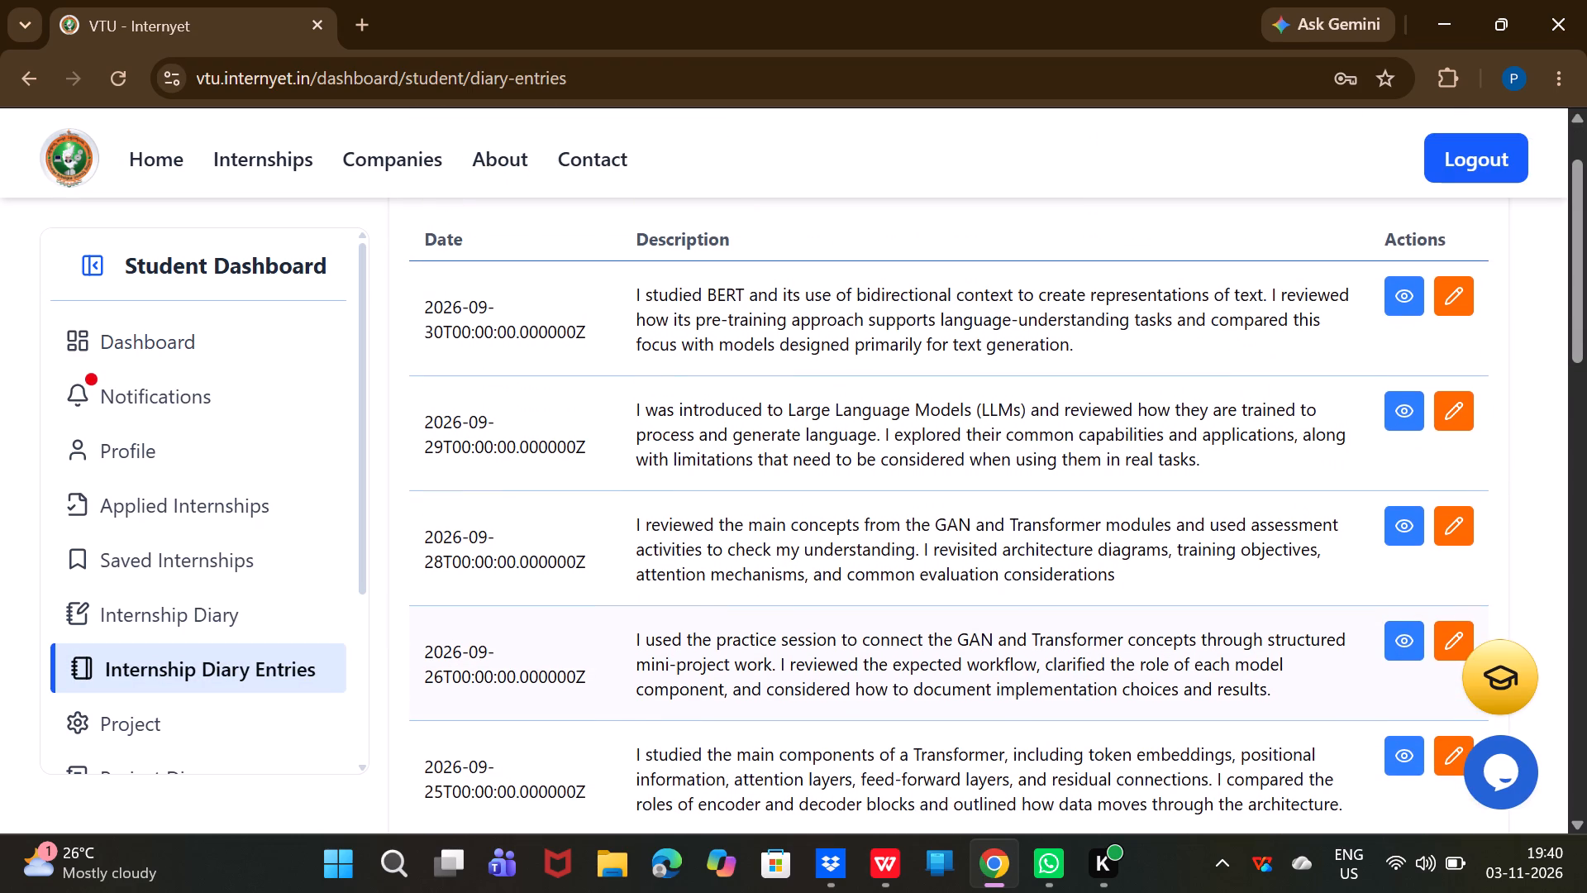
{"action": "scroll", "coordinate": [1222, 585], "scroll_direction": "up", "scroll_amount": 2}
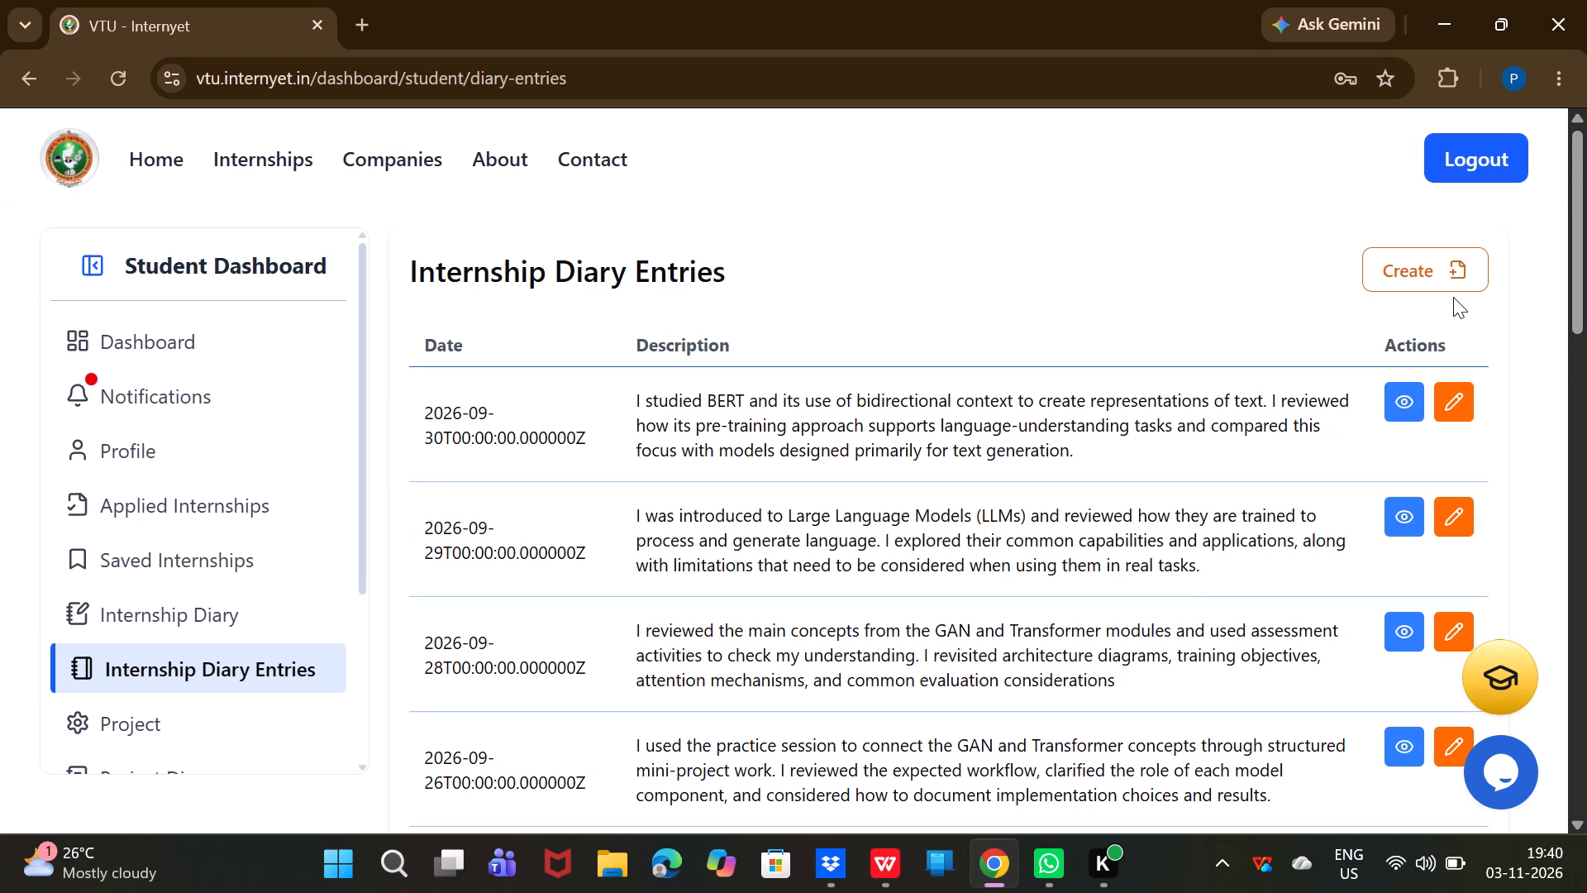
{"action": "left_click", "coordinate": [1442, 292]}
{"action": "left_click", "coordinate": [1414, 266]}
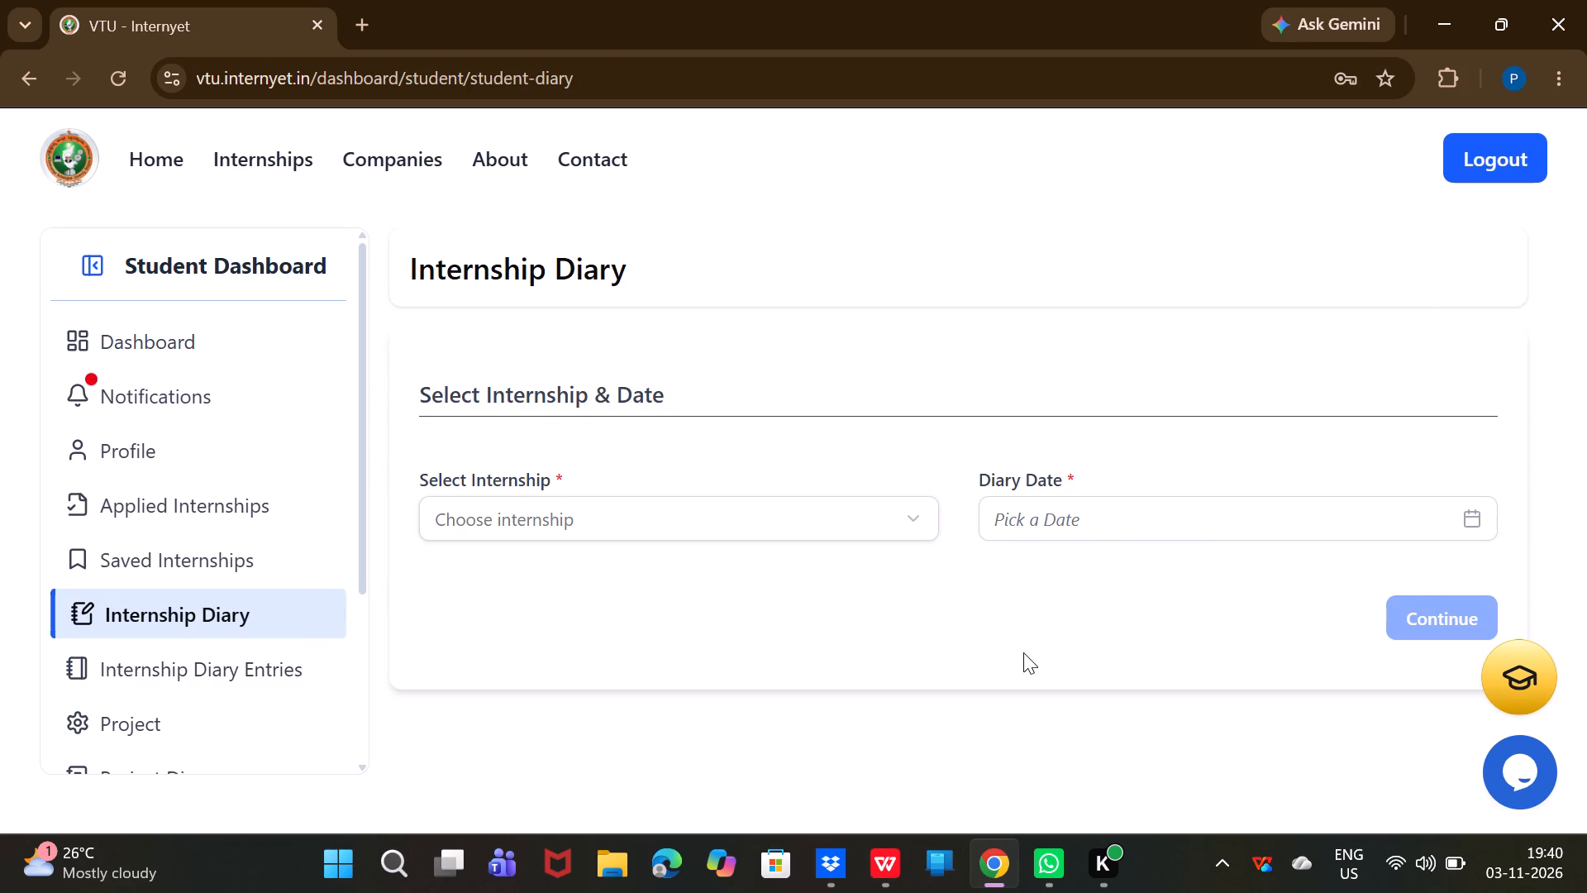
{"action": "left_click", "coordinate": [869, 857]}
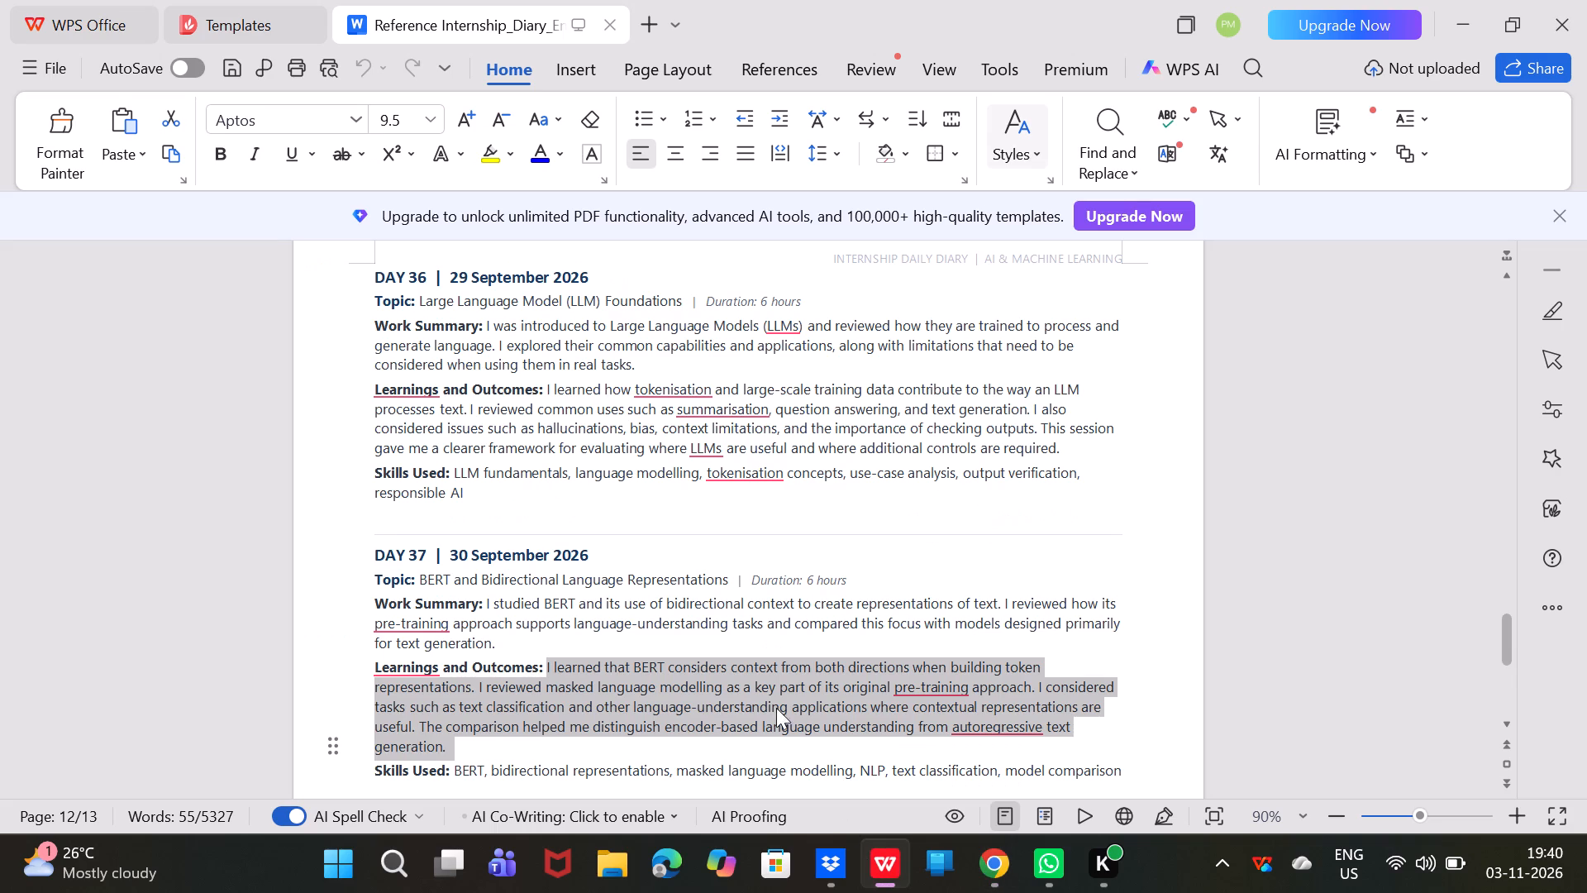
{"action": "scroll", "coordinate": [760, 695], "scroll_direction": "down", "scroll_amount": 6}
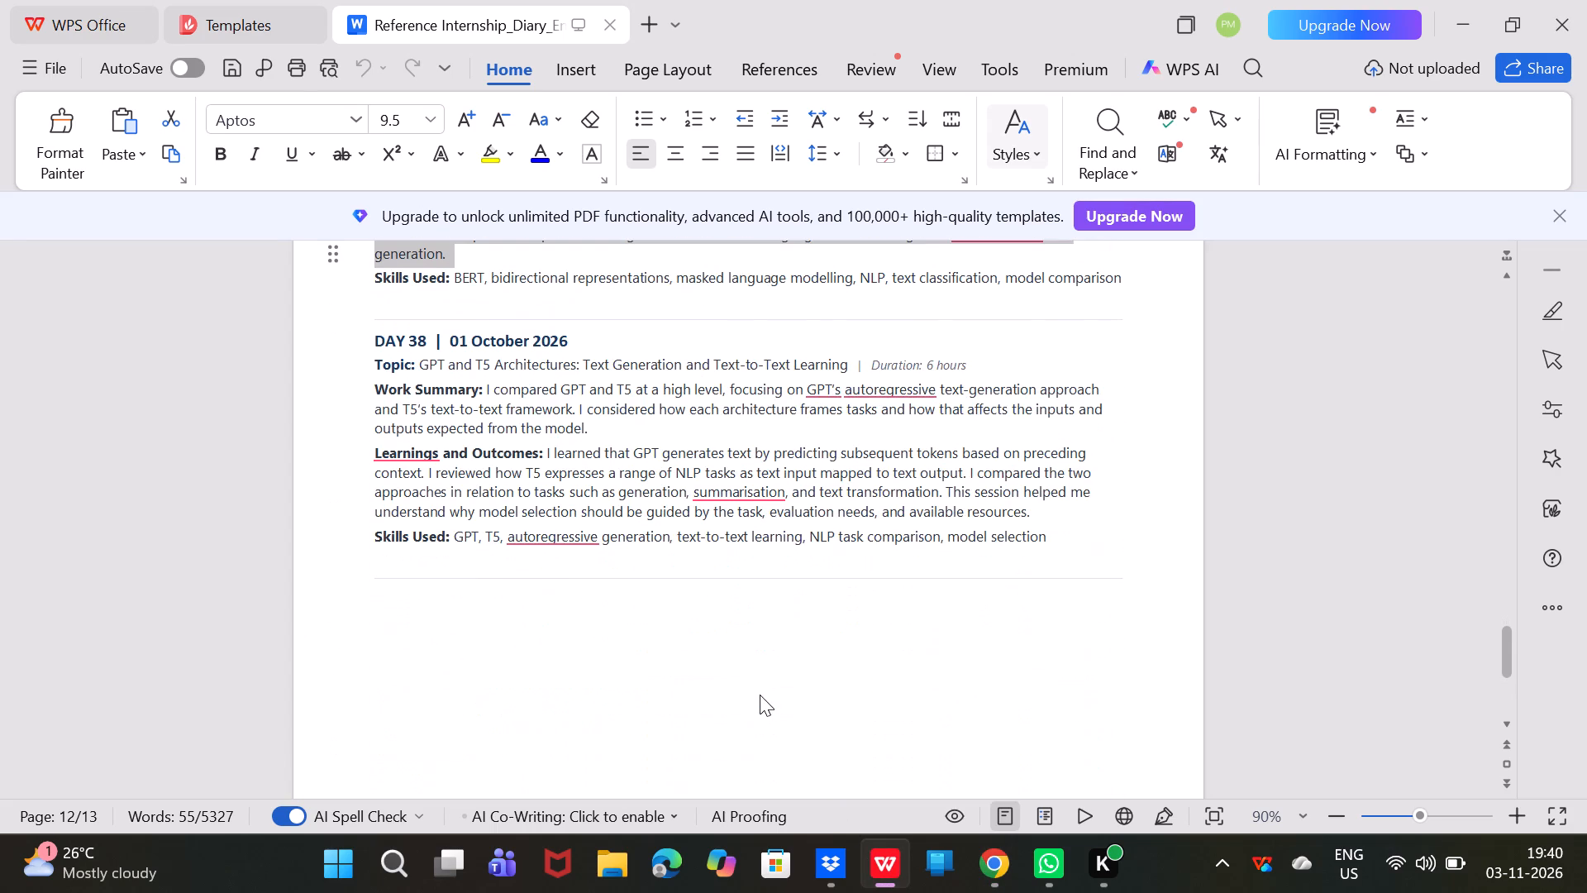
{"action": "left_click_drag", "start_coordinate": [481, 386], "coordinate": [589, 427]}
{"action": "key", "text": "ctrl+c"}
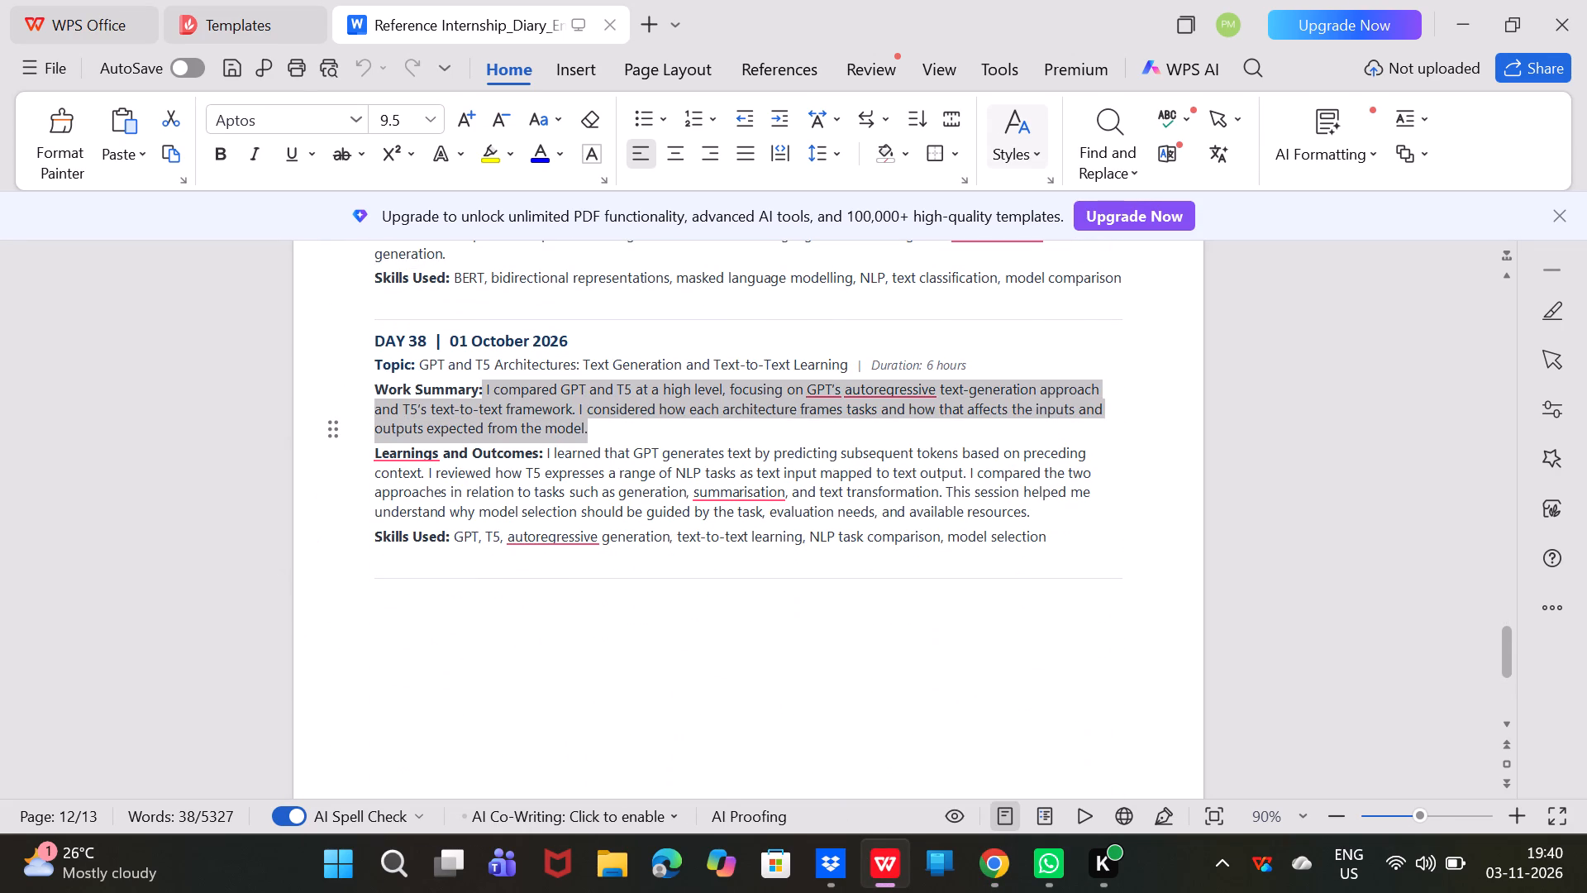
In the Chrome diary form, choose the Trainee Software Engineer — Ethnotech Academic Solutions internship with diary date 1 October 2026 and continue.
{"action": "left_click", "coordinate": [1013, 892]}
{"action": "left_click", "coordinate": [633, 511]}
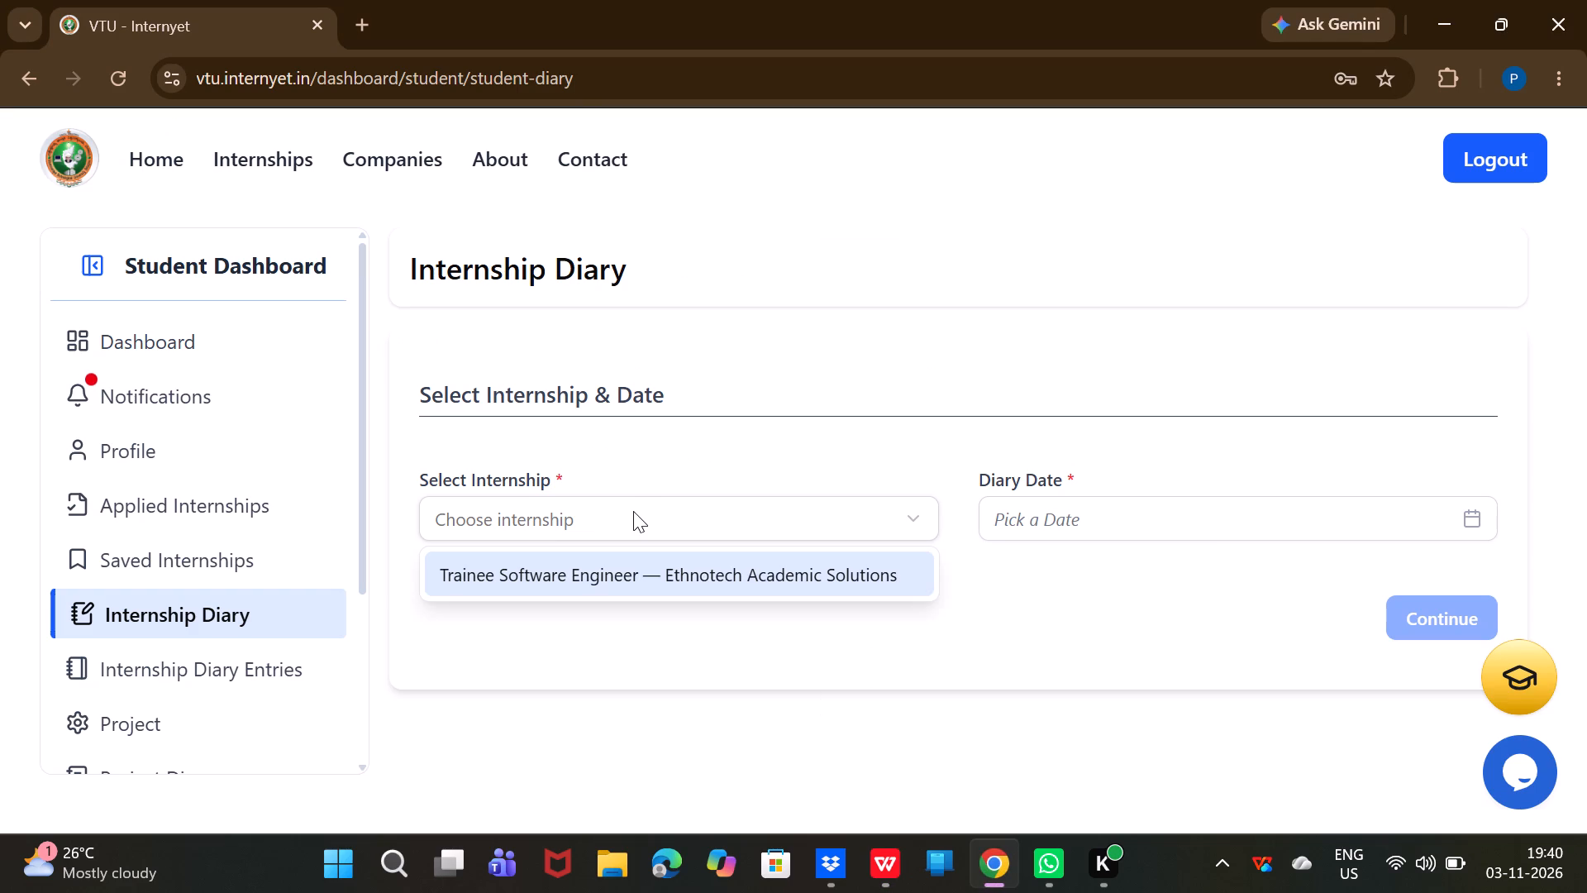
{"action": "left_click", "coordinate": [657, 574]}
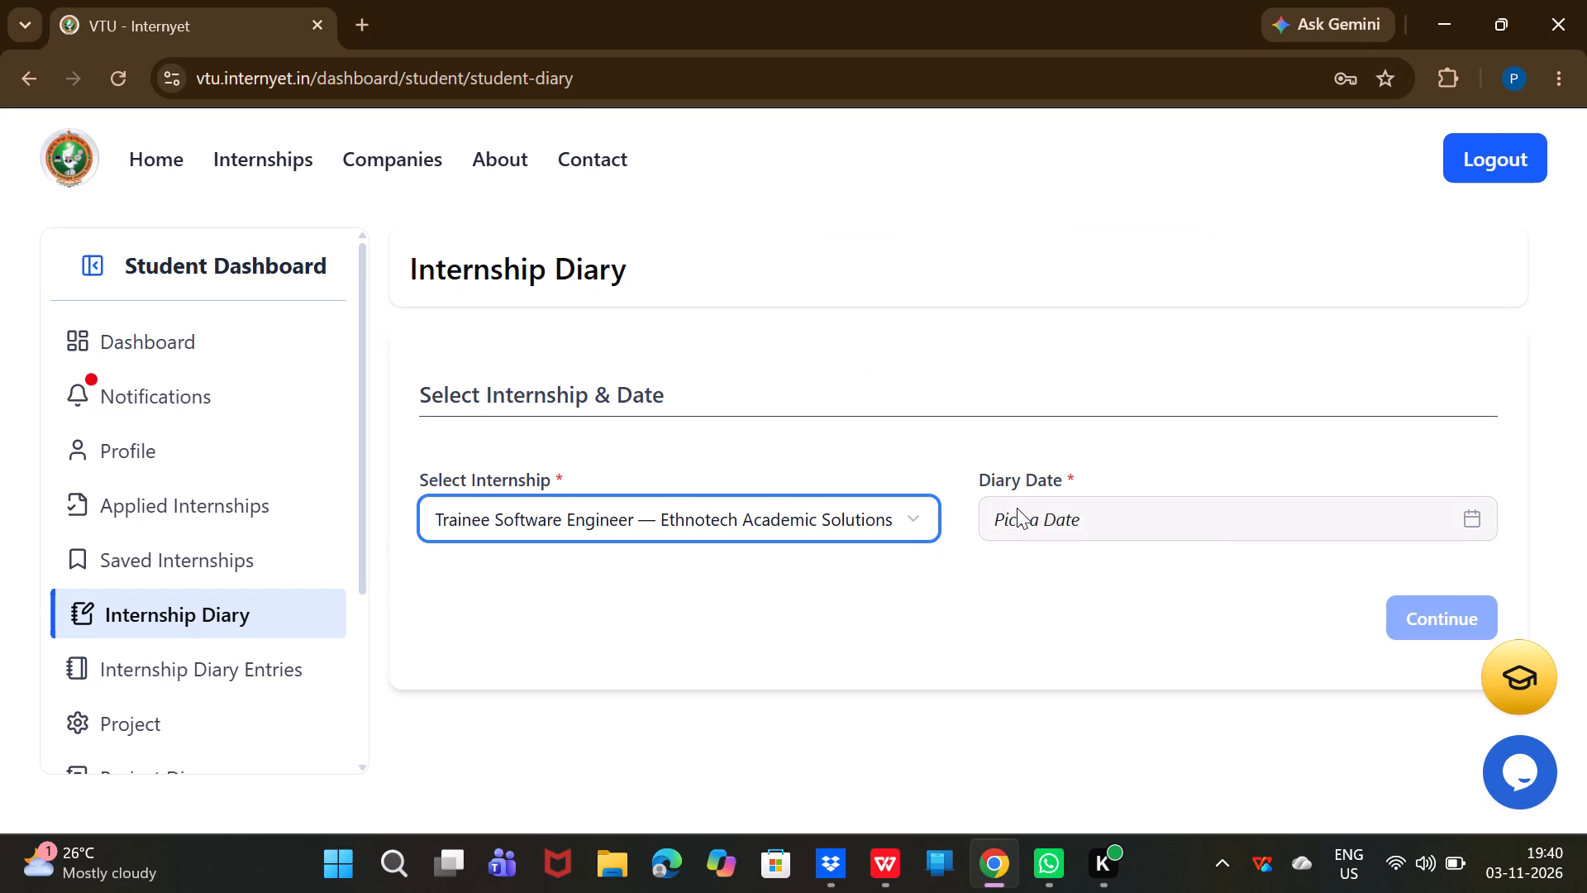
{"action": "left_click", "coordinate": [1017, 508]}
{"action": "left_click", "coordinate": [1335, 155]}
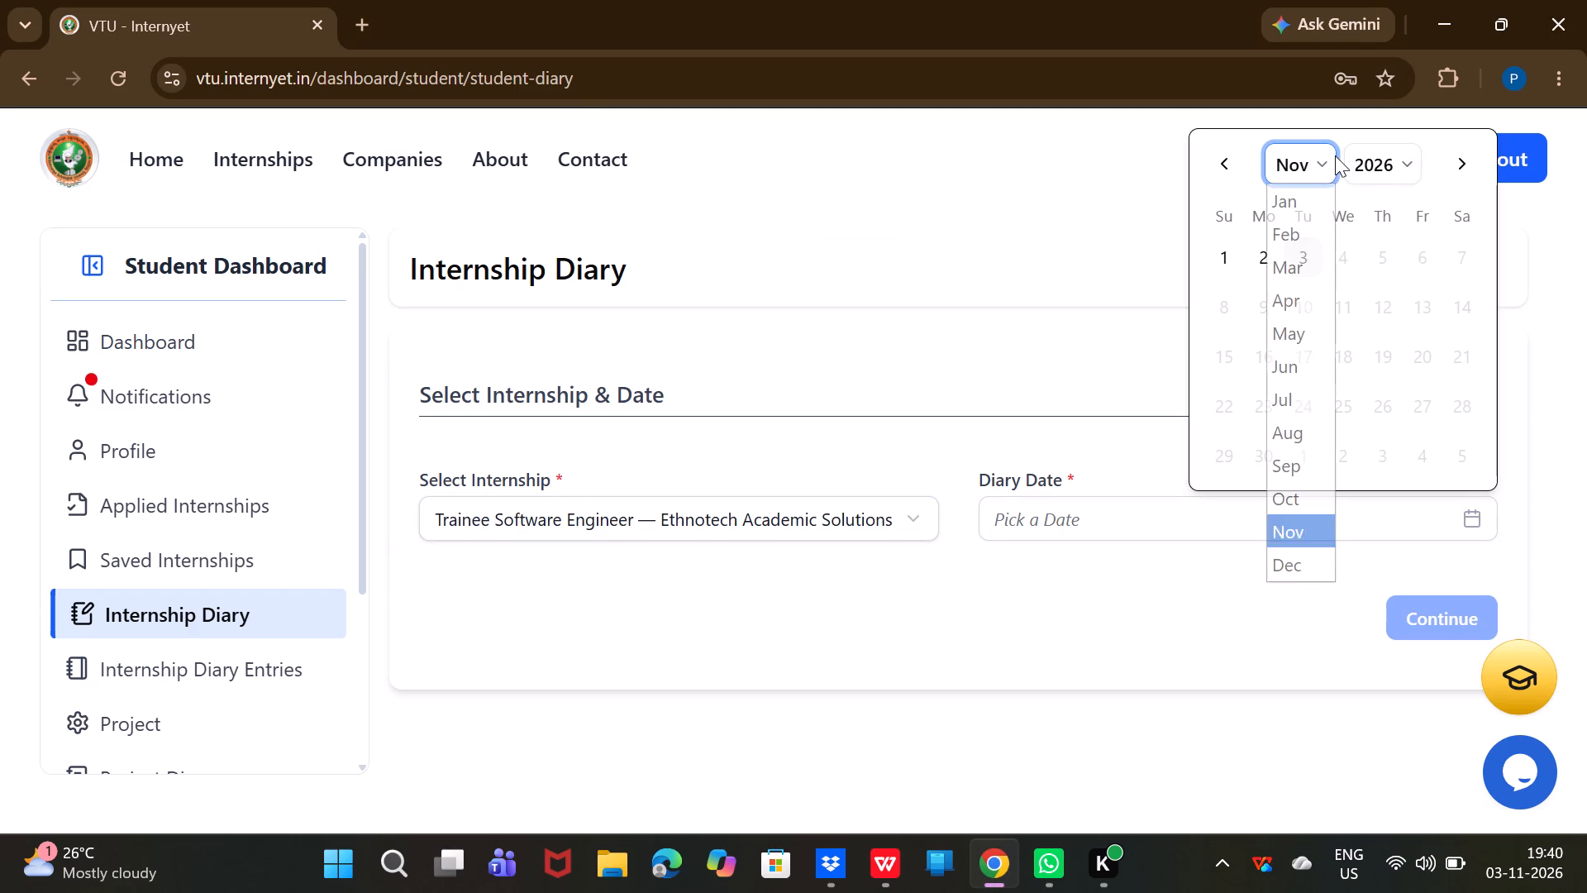
{"action": "left_click", "coordinate": [1285, 501]}
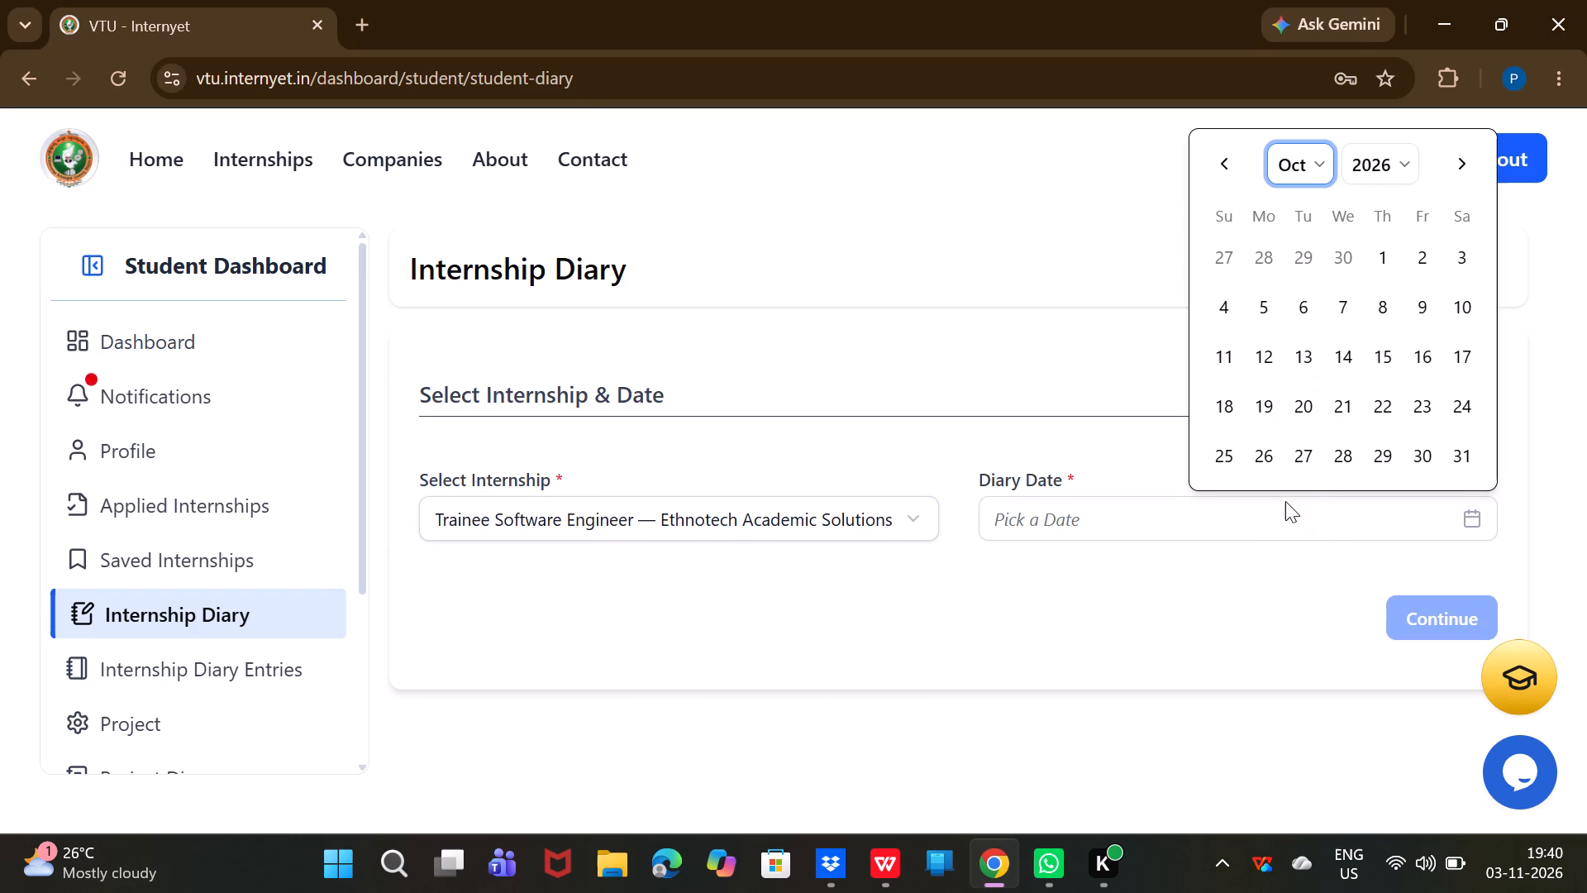
{"action": "left_click", "coordinate": [1385, 259]}
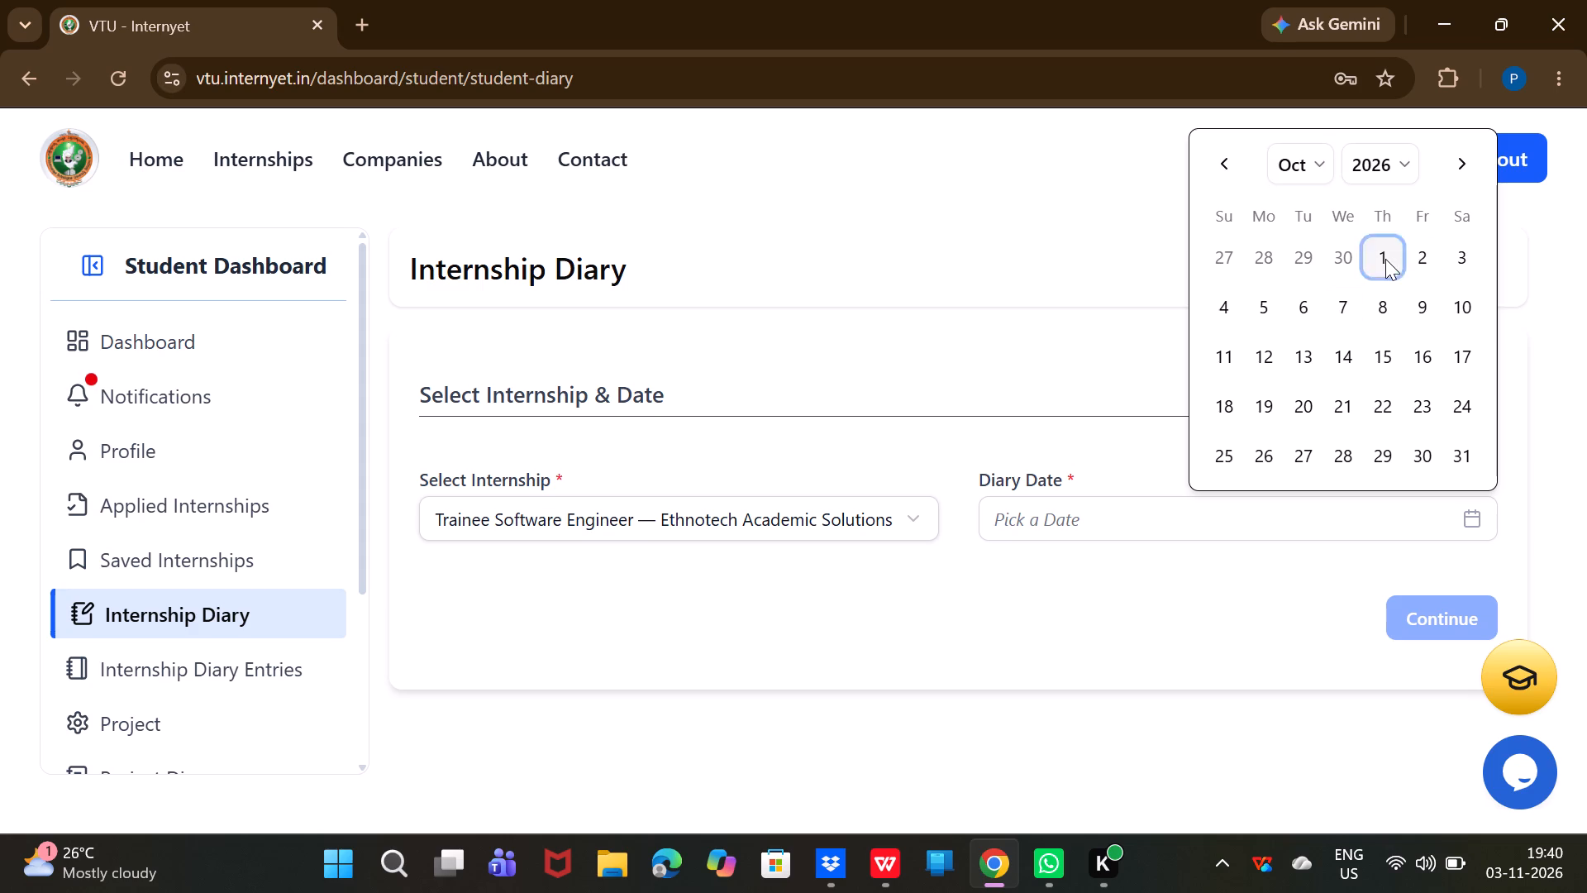
{"action": "left_click", "coordinate": [1415, 618]}
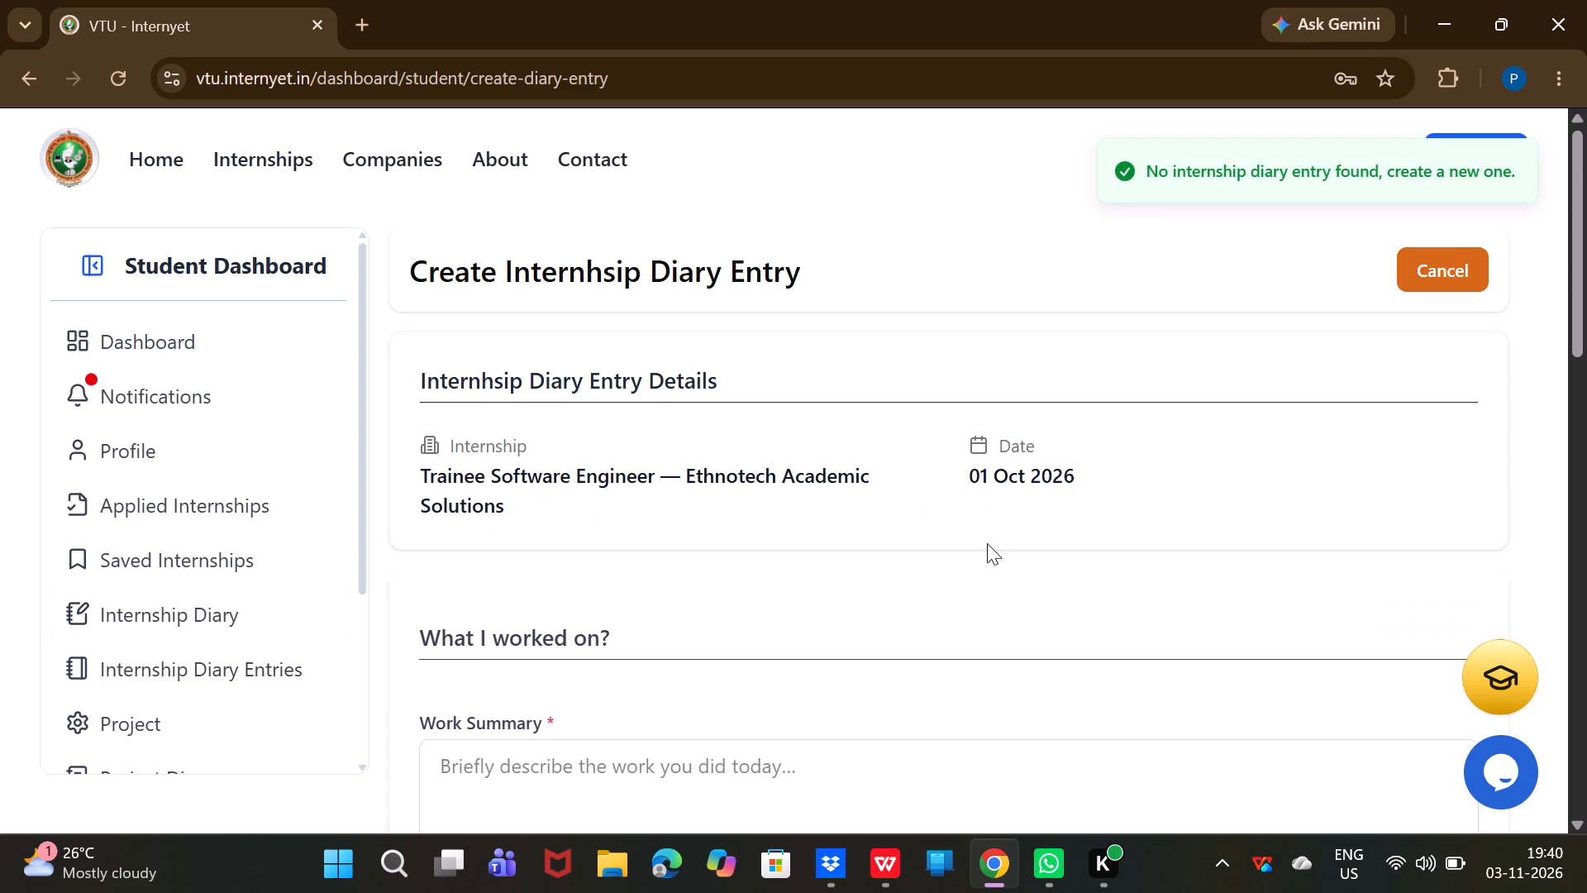
Copy the Day 38 Work Summary text again from the WPS Office document and paste it as the Work Summary of the 1 October 2026 entry.
{"action": "scroll", "coordinate": [764, 739], "scroll_direction": "down", "scroll_amount": 2}
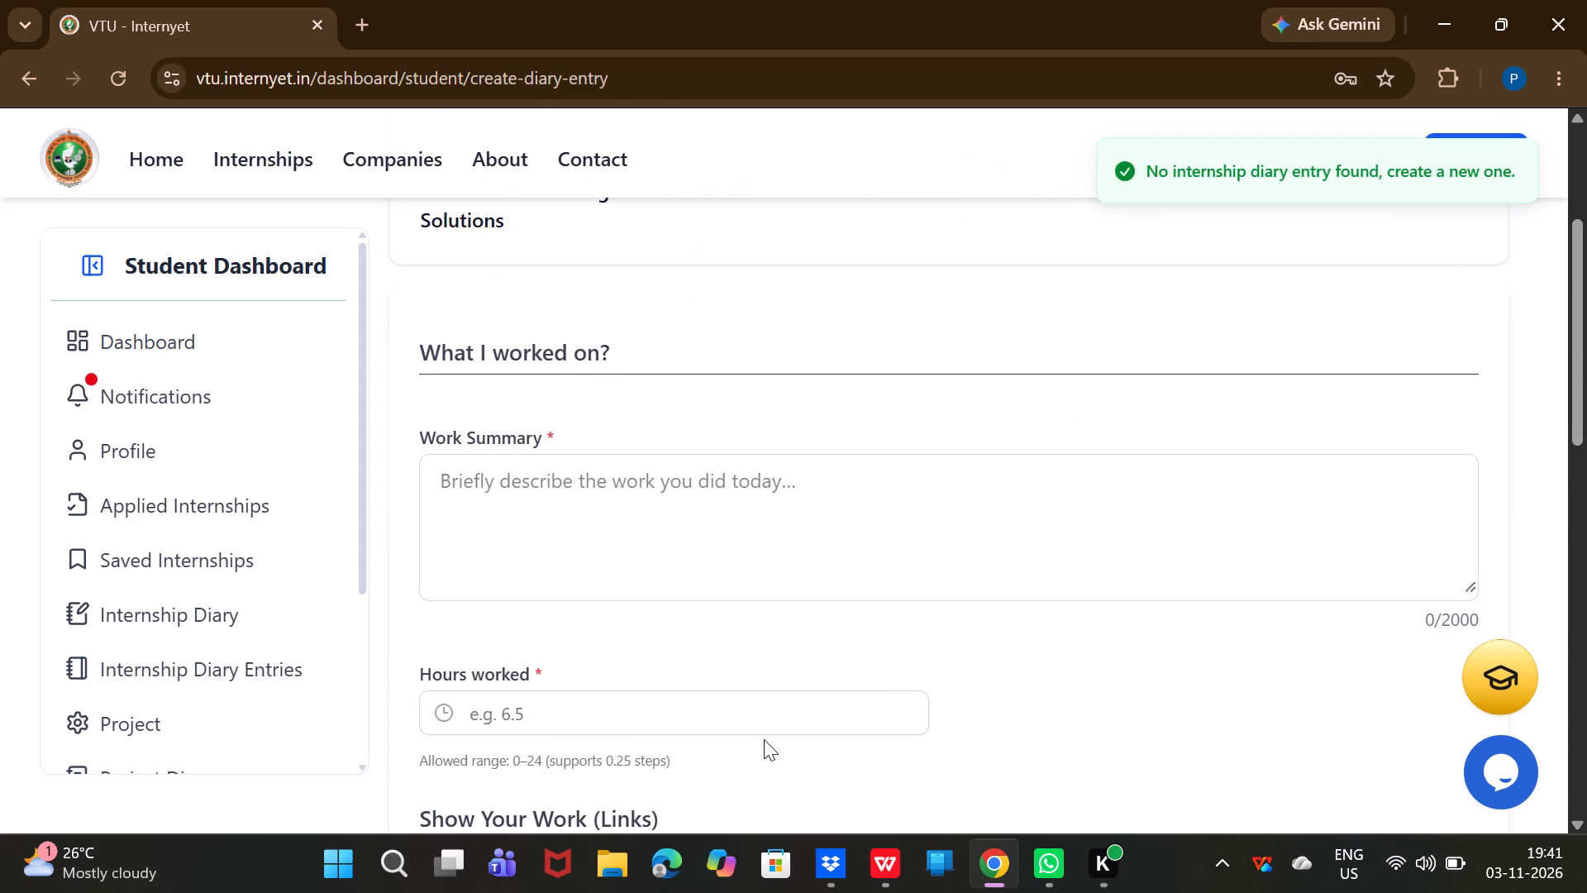
{"action": "left_click", "coordinate": [764, 739], "text": "alt"}
{"action": "key", "text": "alt+Tab"}
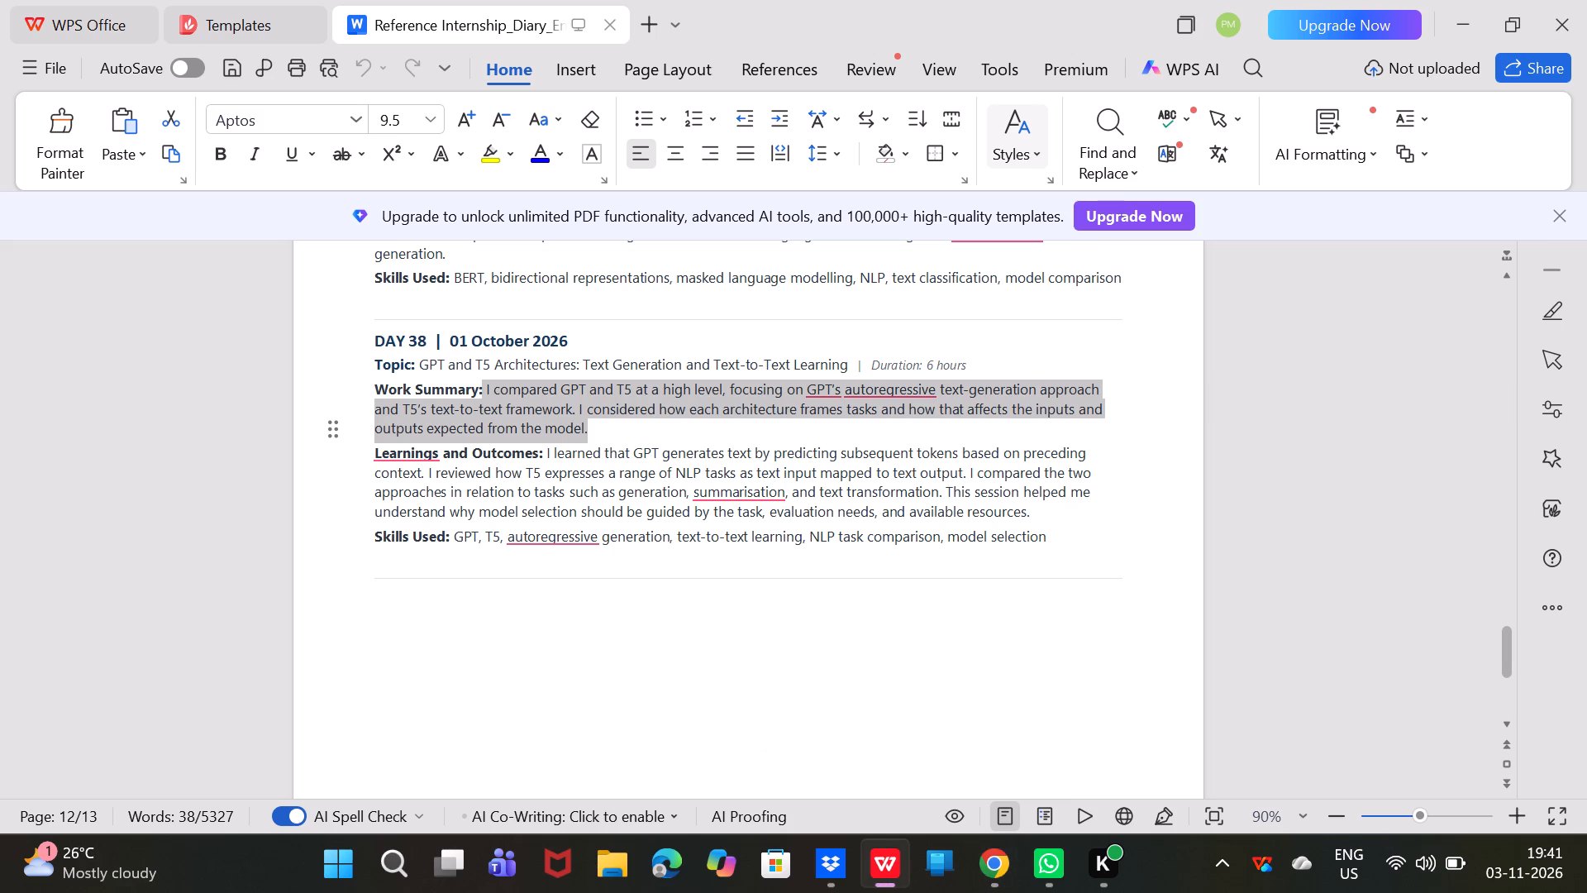
{"action": "key", "text": "ctrl+c"}
{"action": "left_click", "coordinate": [999, 867]}
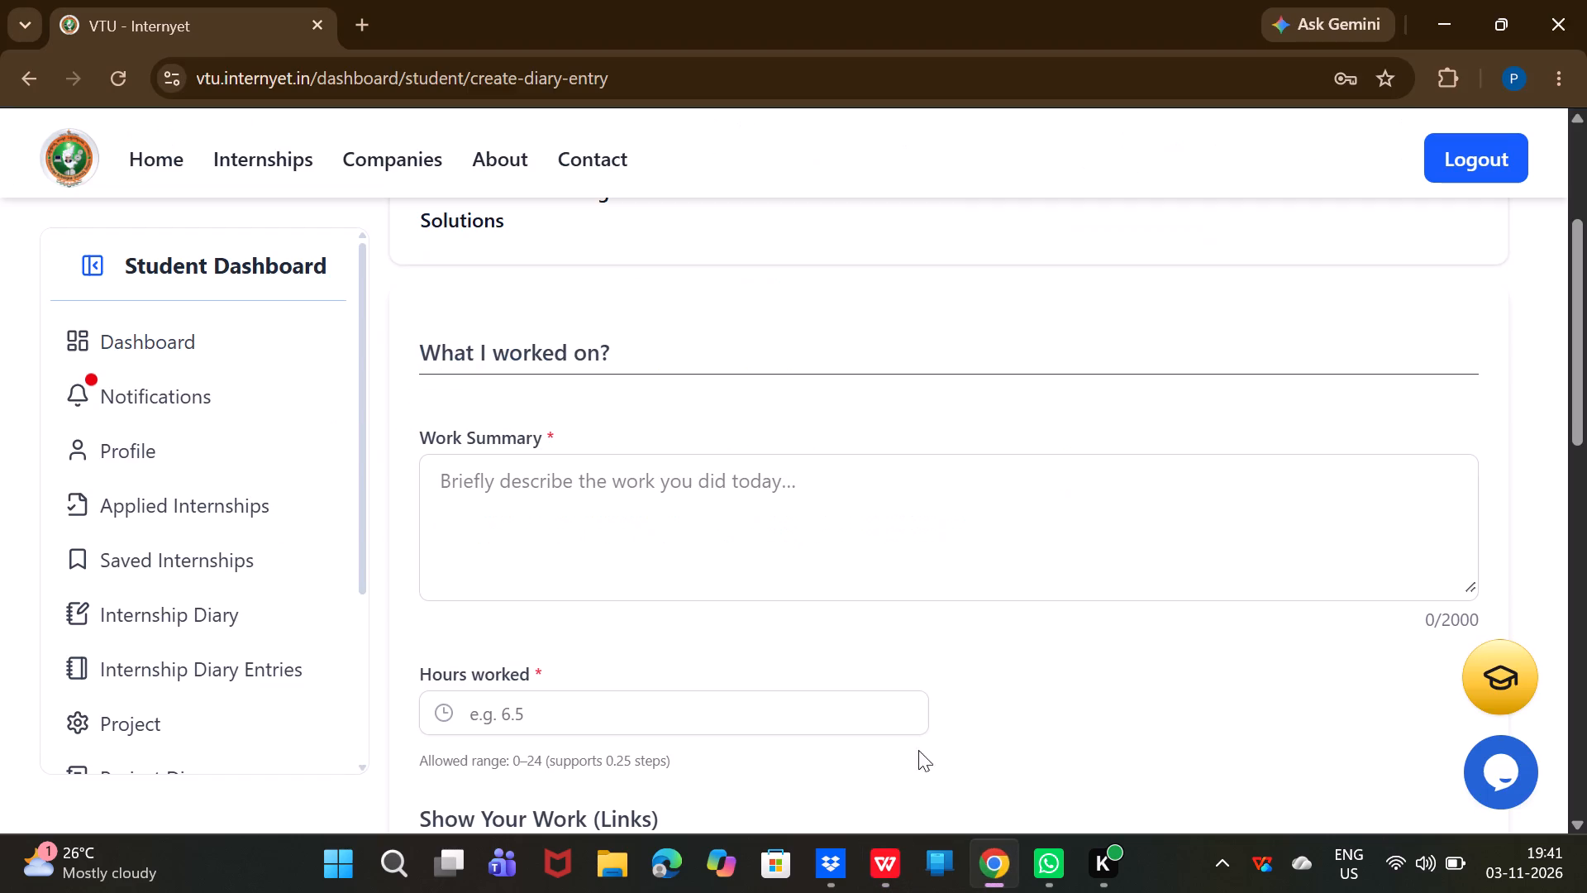
{"action": "left_click", "coordinate": [767, 504]}
{"action": "key", "text": "ctrl+v"}
Set the hours worked to 6 for the 1 October 2026 entry.
{"action": "scroll", "coordinate": [792, 509], "scroll_direction": "down", "scroll_amount": 1}
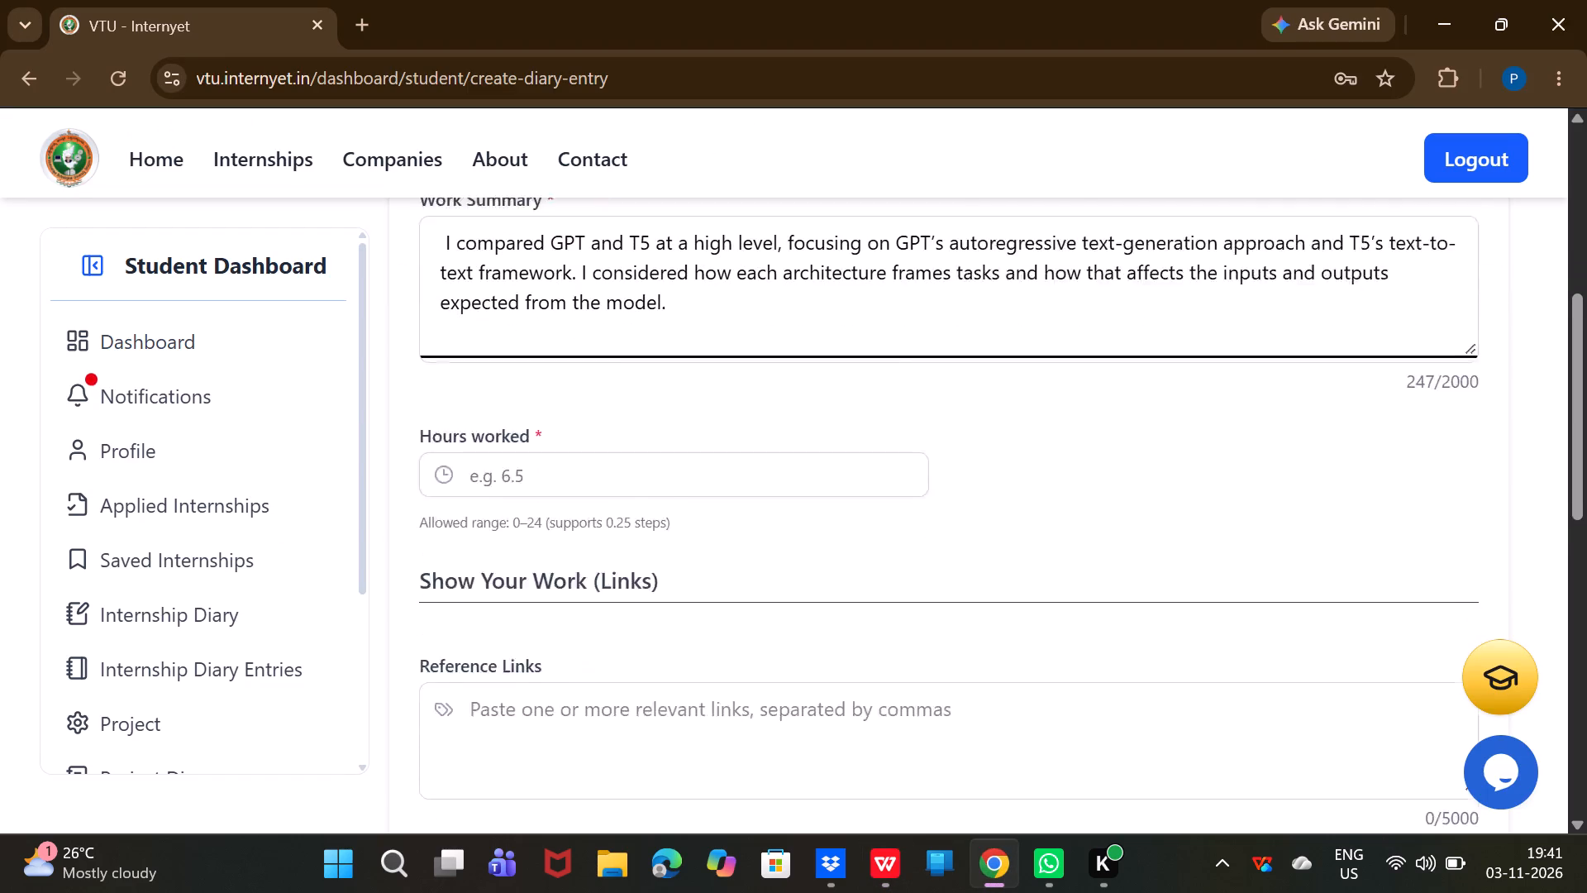
{"action": "scroll", "coordinate": [792, 509], "scroll_direction": "down", "scroll_amount": 1}
{"action": "left_click", "coordinate": [760, 426]}
{"action": "key", "text": "6"}
Copy the Day 38 Learnings and Outcomes text from the WPS Office document and paste it as Learnings / Outcomes in the Chrome form.
{"action": "scroll", "coordinate": [760, 426], "scroll_direction": "down", "scroll_amount": 2}
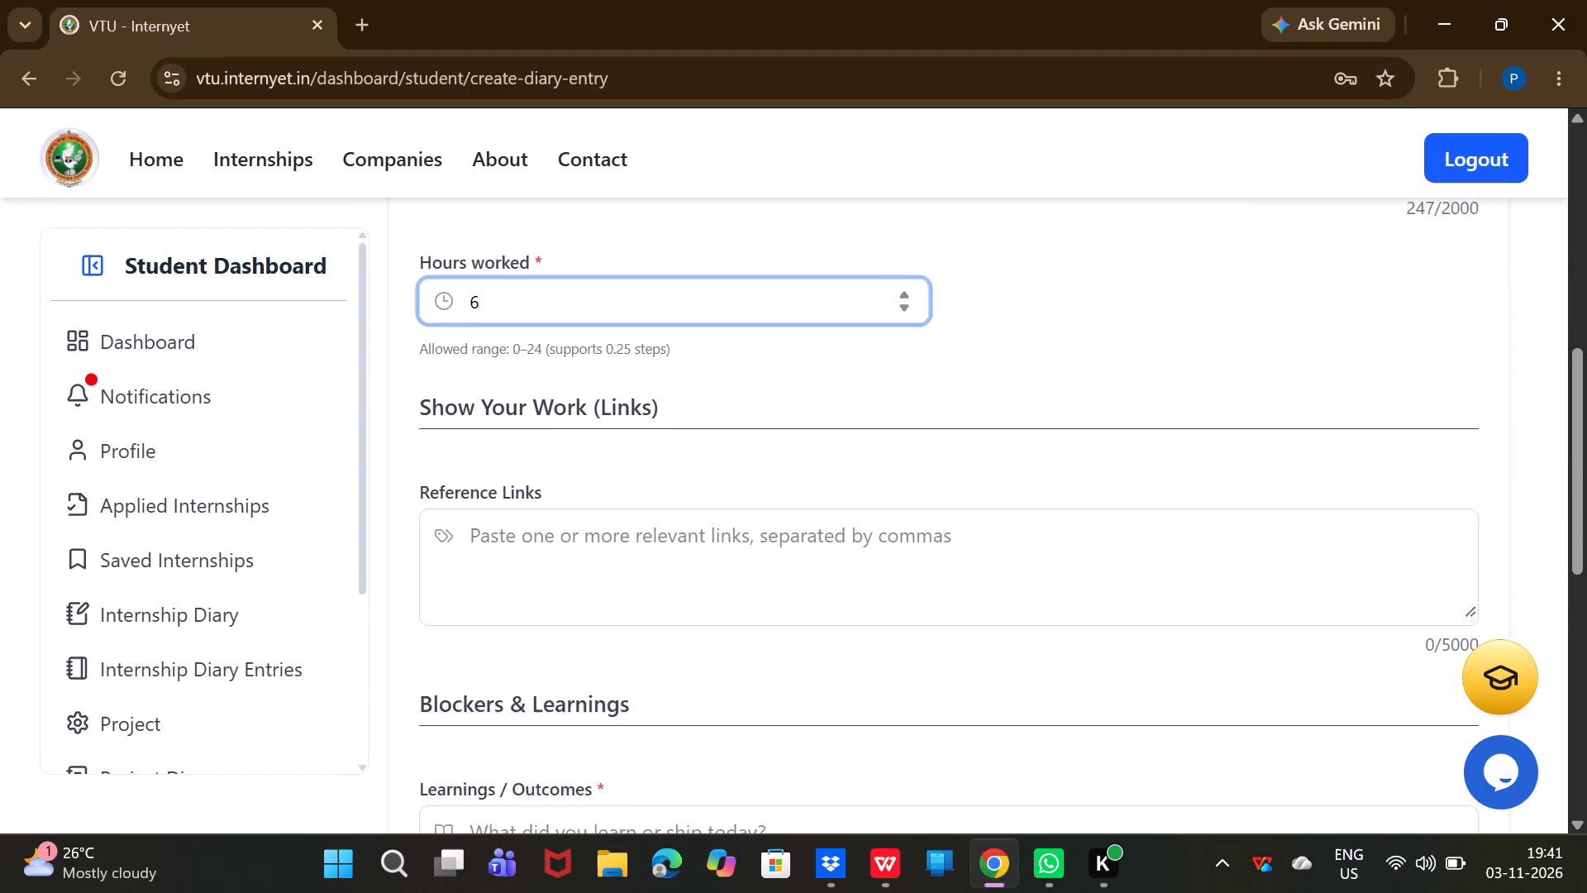
{"action": "scroll", "coordinate": [760, 426], "scroll_direction": "down", "scroll_amount": 1}
{"action": "left_click", "coordinate": [701, 678]}
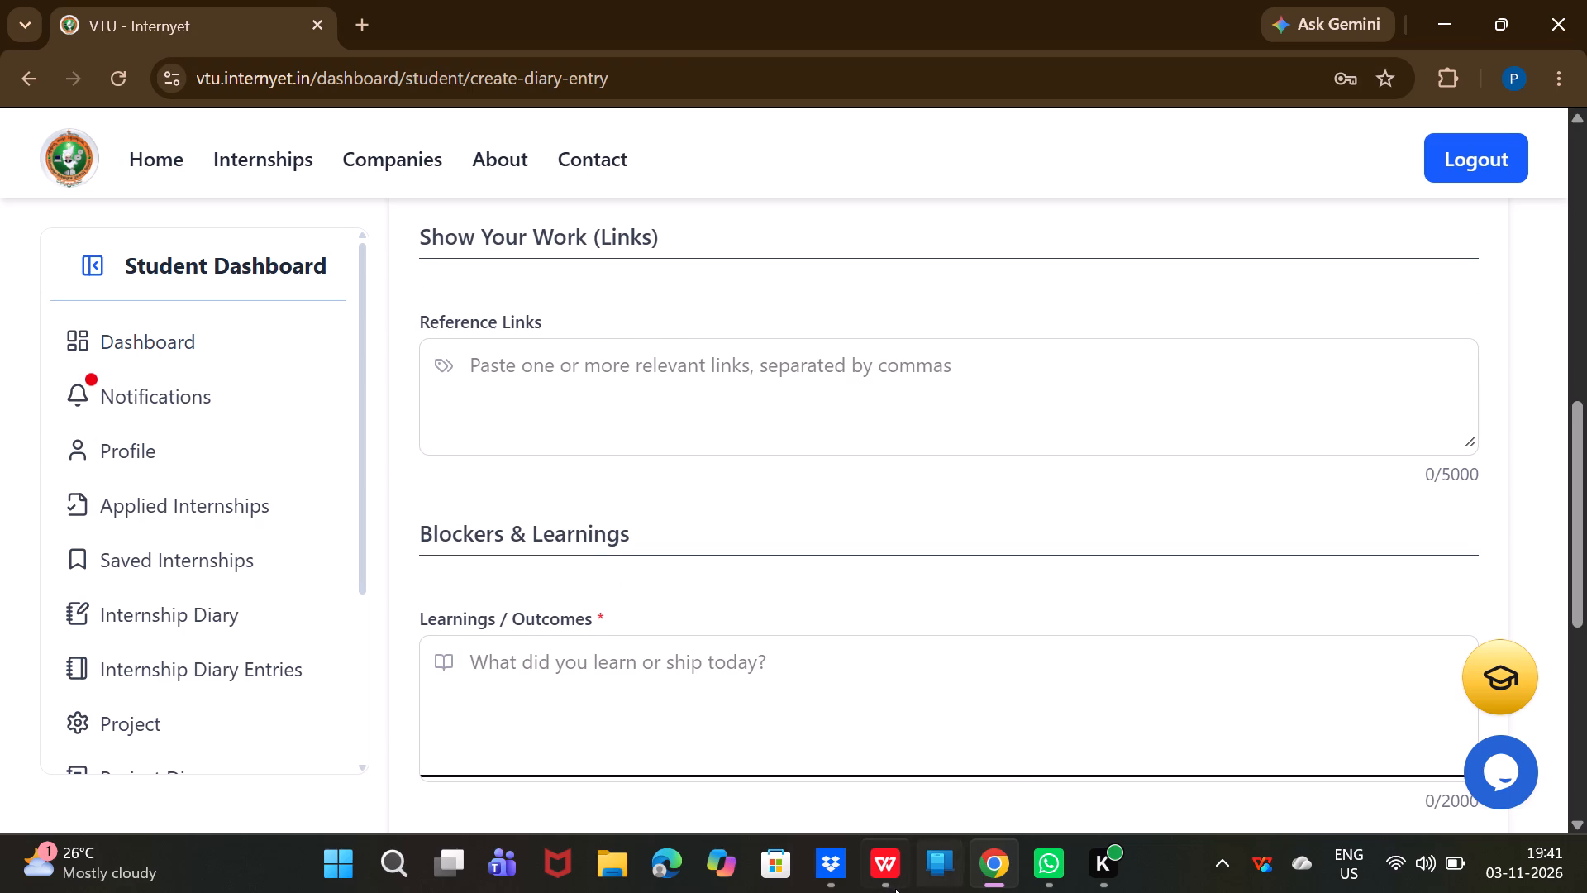
{"action": "left_click", "coordinate": [892, 880]}
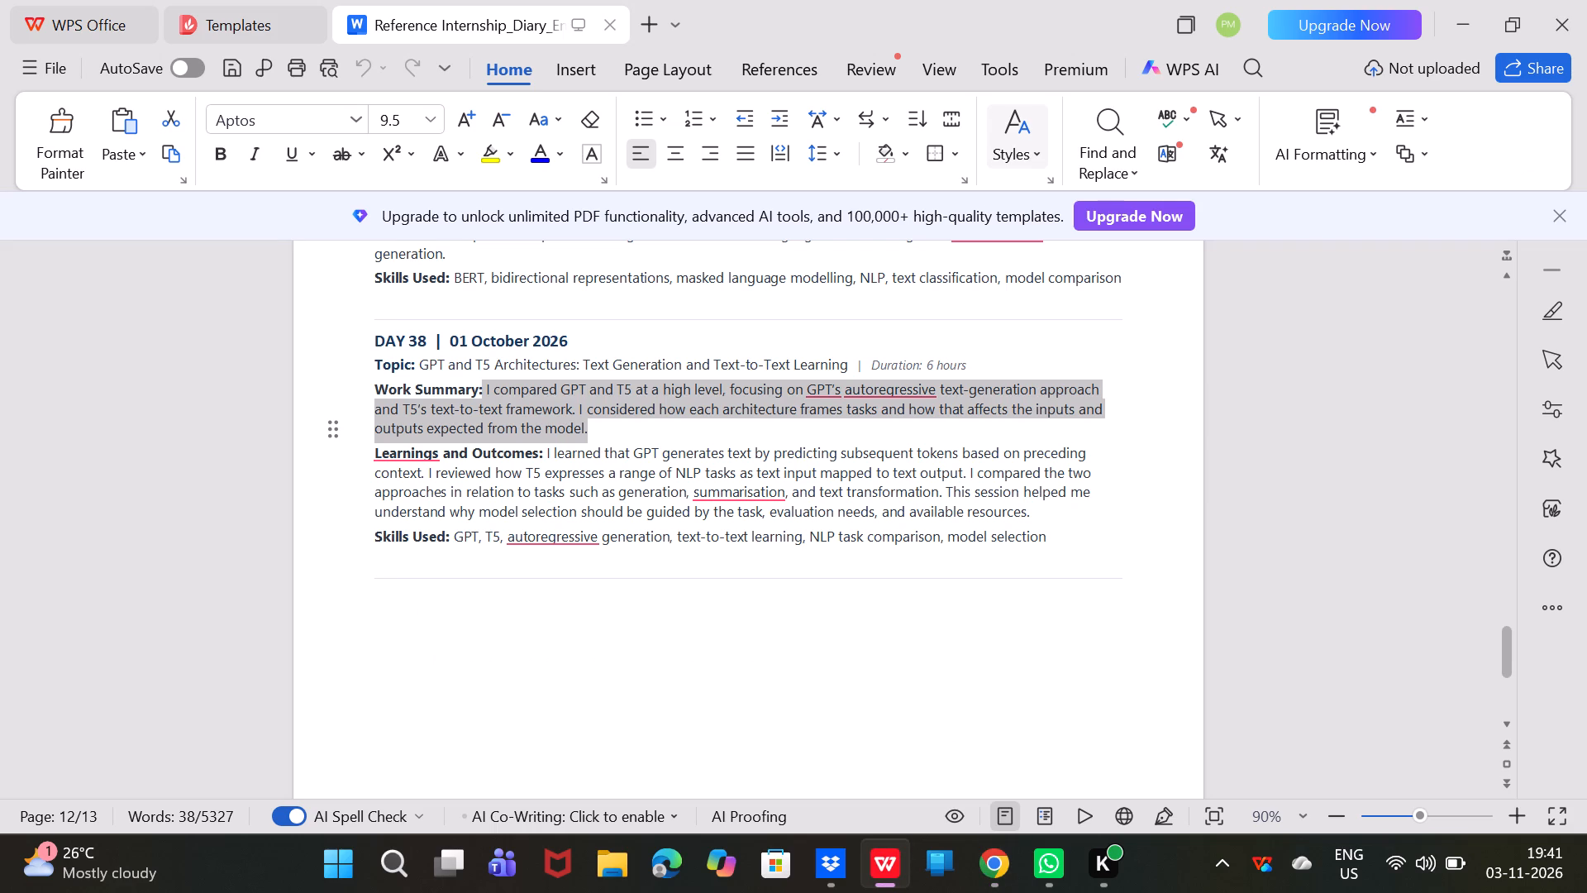
{"action": "left_click_drag", "start_coordinate": [545, 455], "coordinate": [908, 503]}
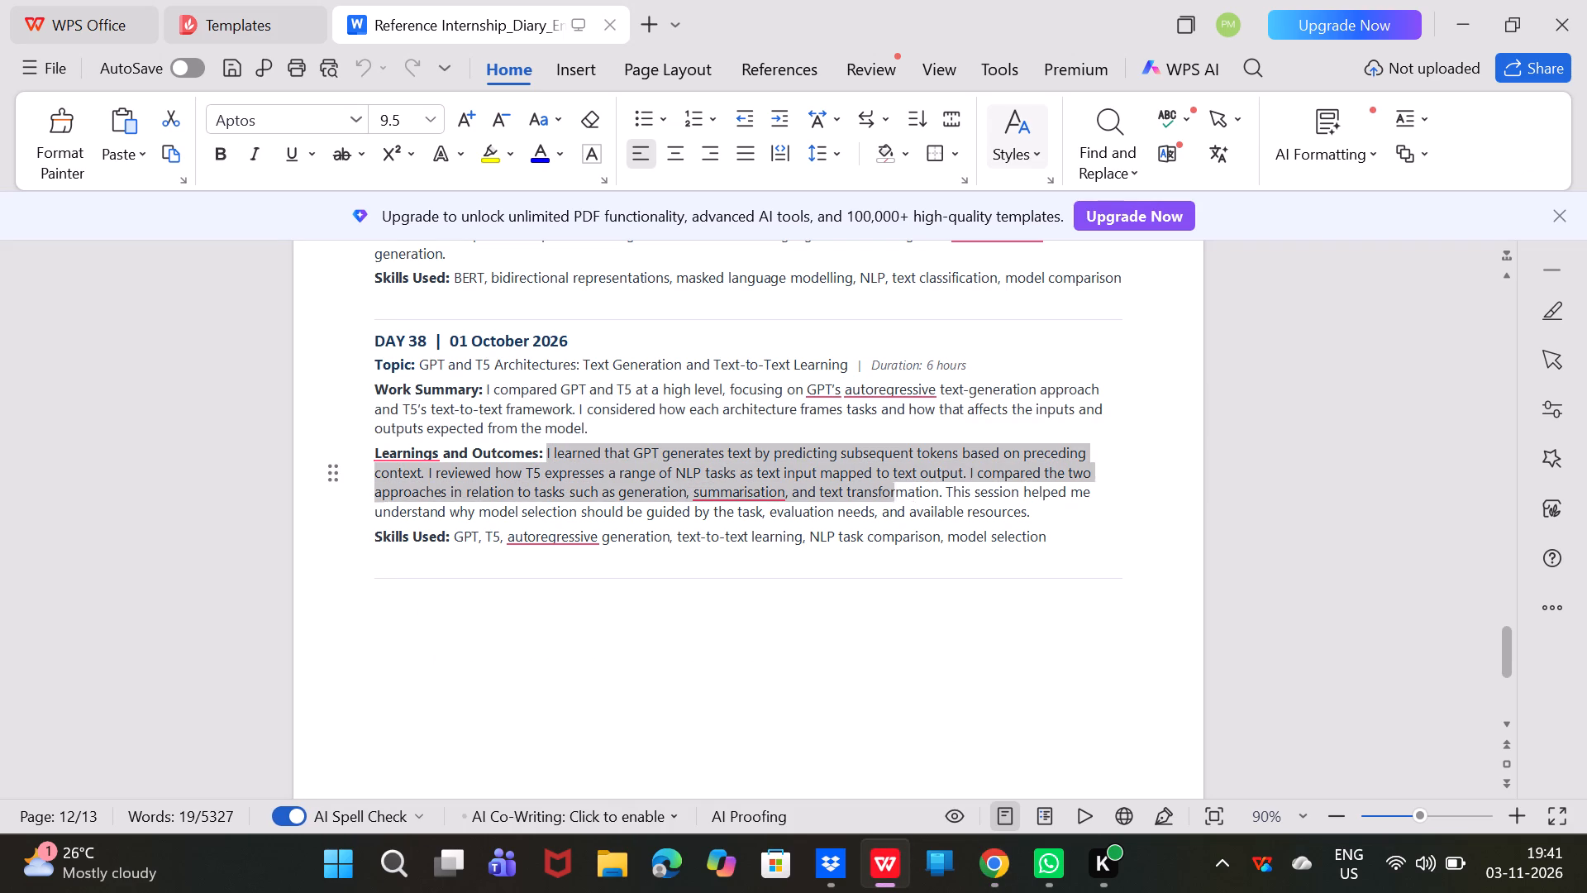
{"action": "left_click_drag", "start_coordinate": [908, 503], "coordinate": [1032, 512]}
{"action": "key", "text": "ctrl+c"}
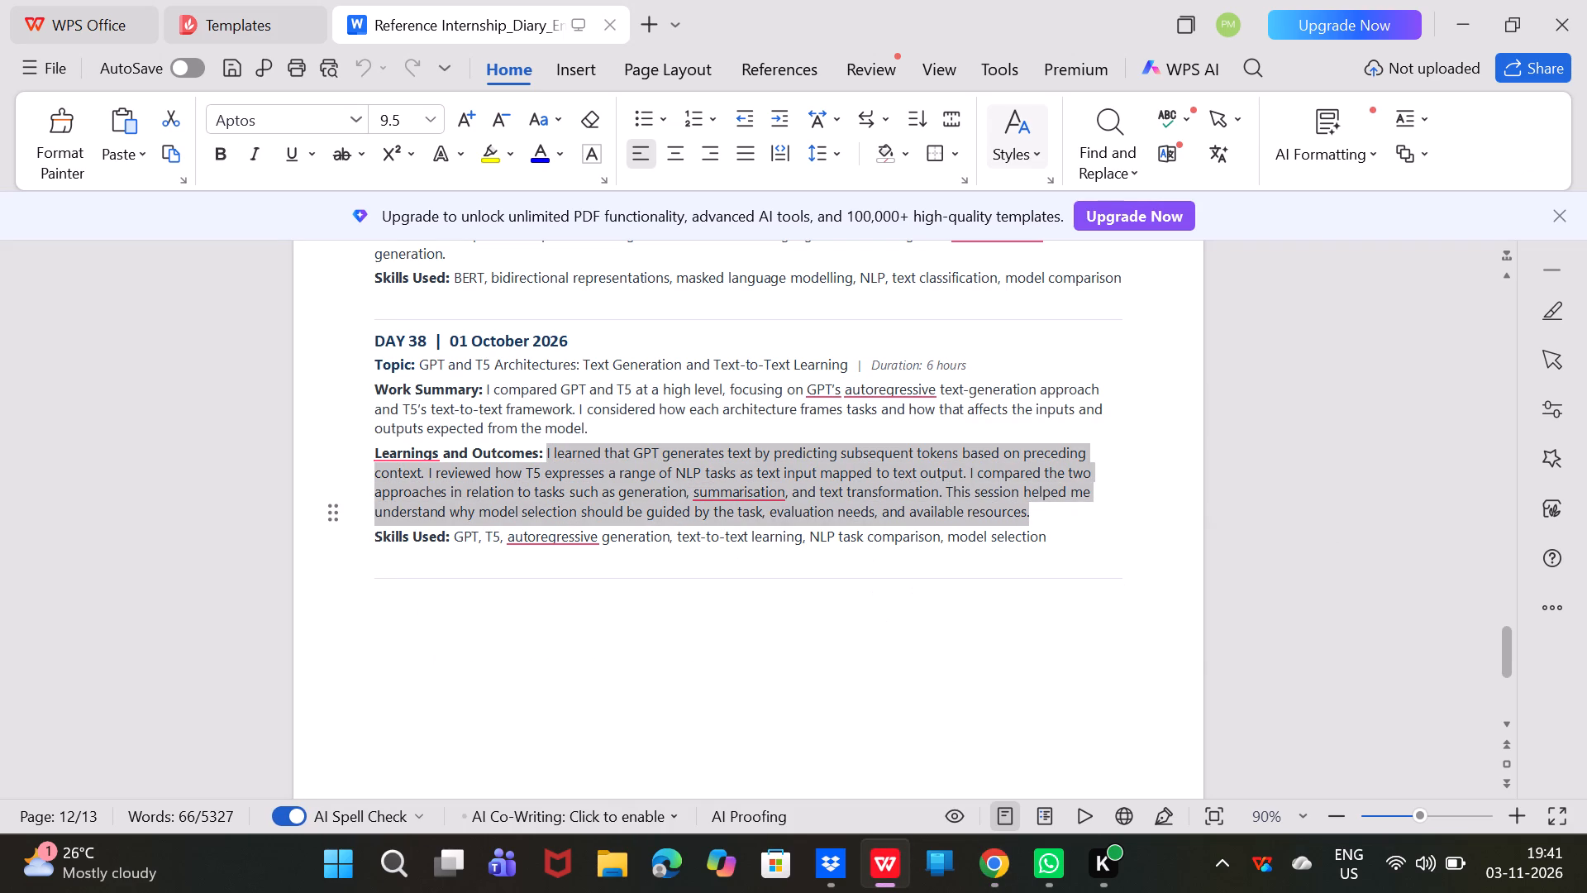
{"action": "left_click", "coordinate": [992, 838]}
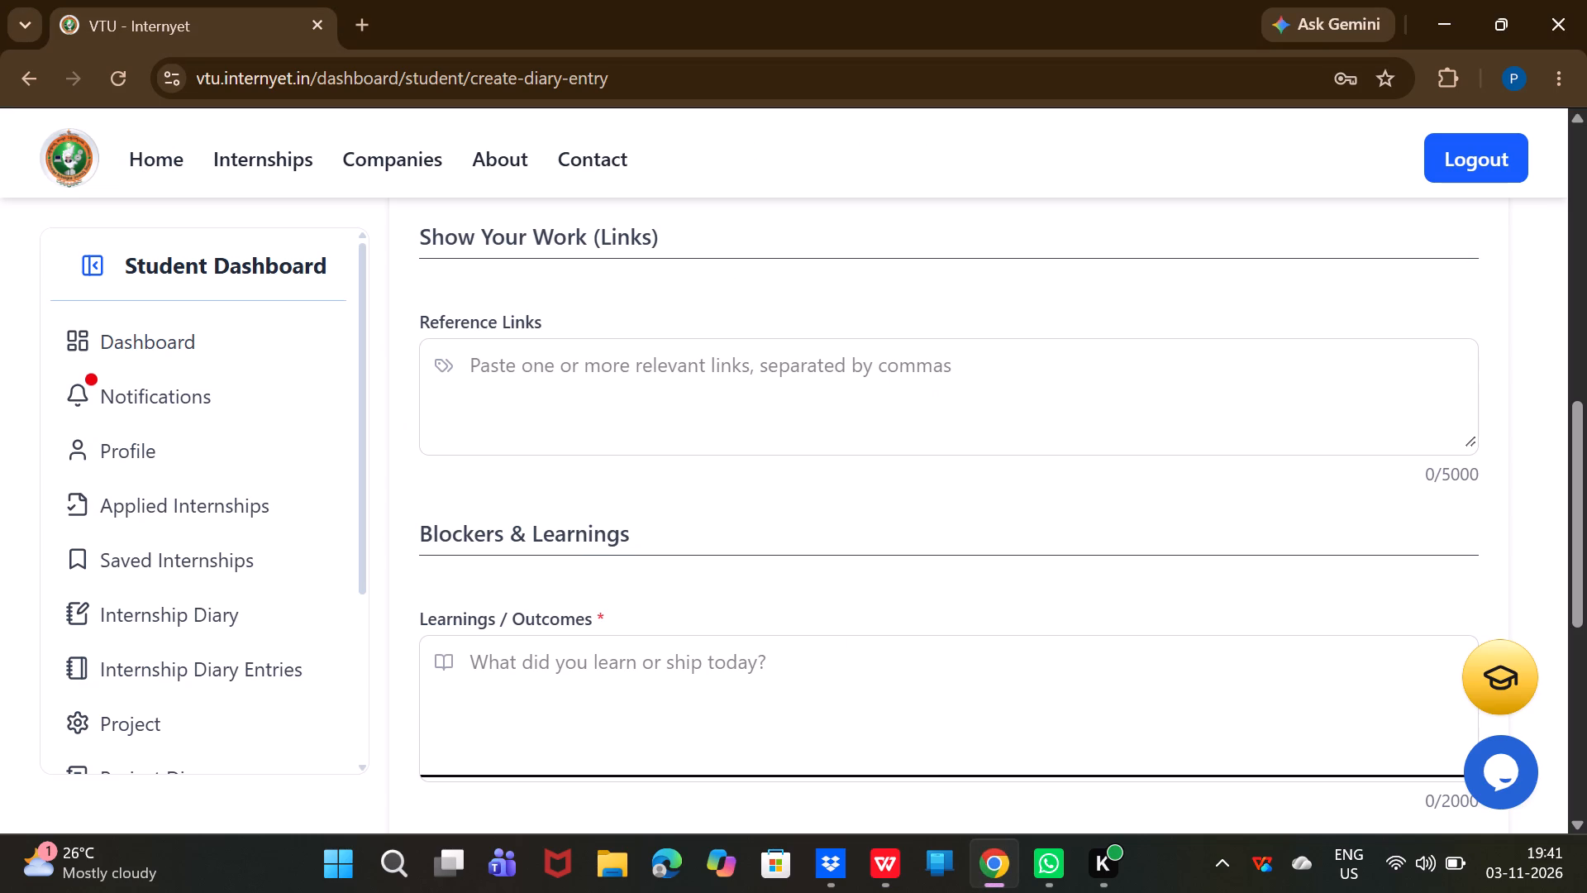
{"action": "left_click", "coordinate": [793, 726]}
{"action": "key", "text": "ctrl+v"}
Add the skill Generative ai to the 1 October 2026 diary entry.
{"action": "scroll", "coordinate": [793, 726], "scroll_direction": "down", "scroll_amount": 4}
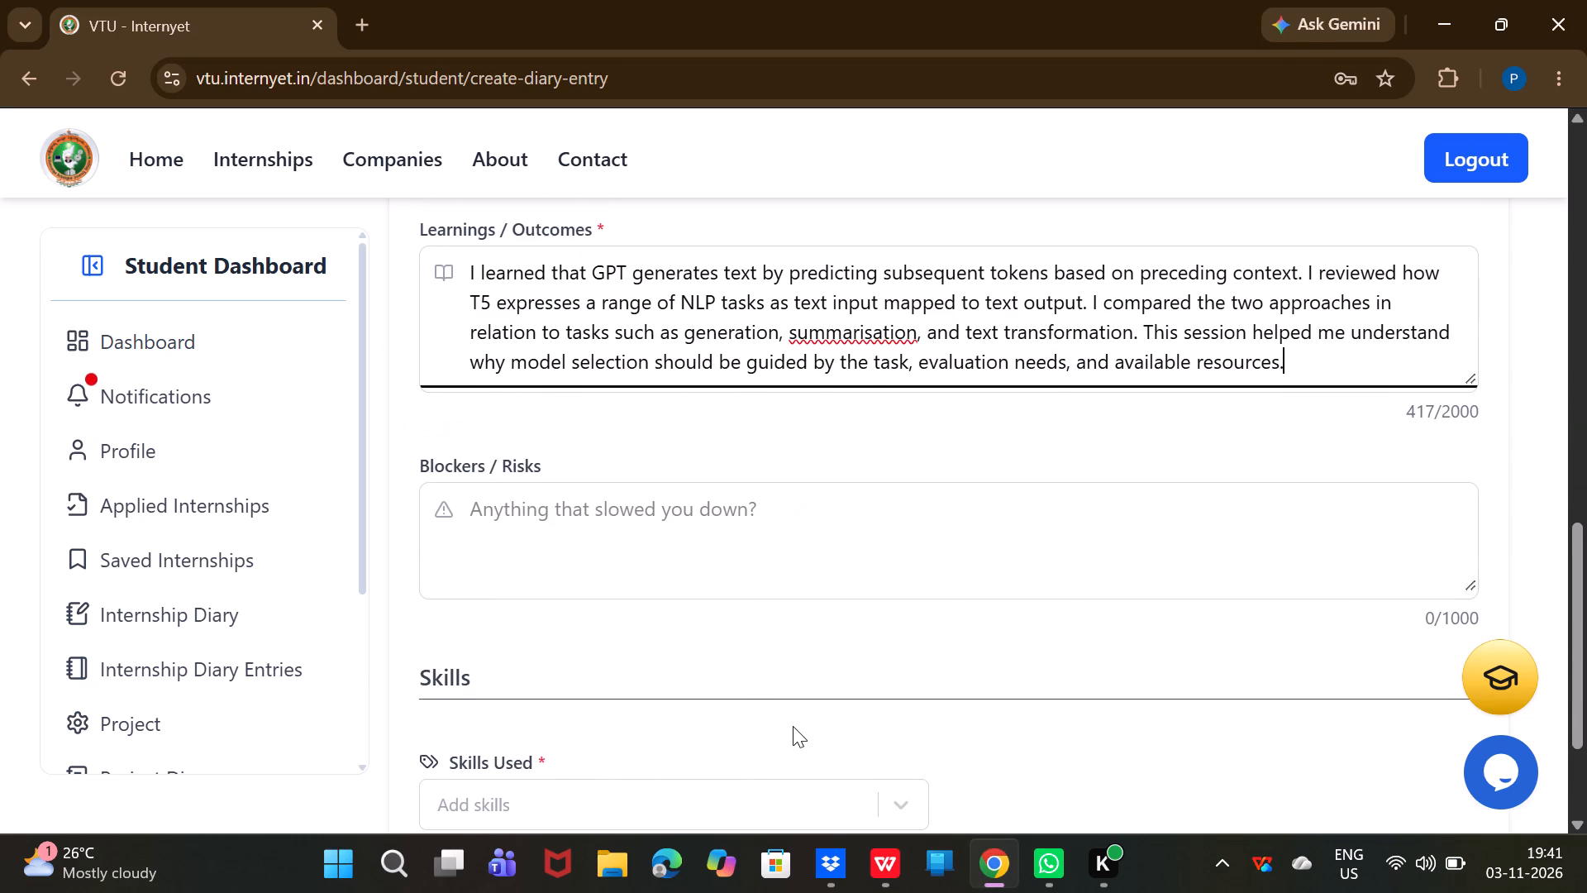
{"action": "scroll", "coordinate": [758, 669], "scroll_direction": "down", "scroll_amount": 2}
{"action": "left_click", "coordinate": [733, 609]}
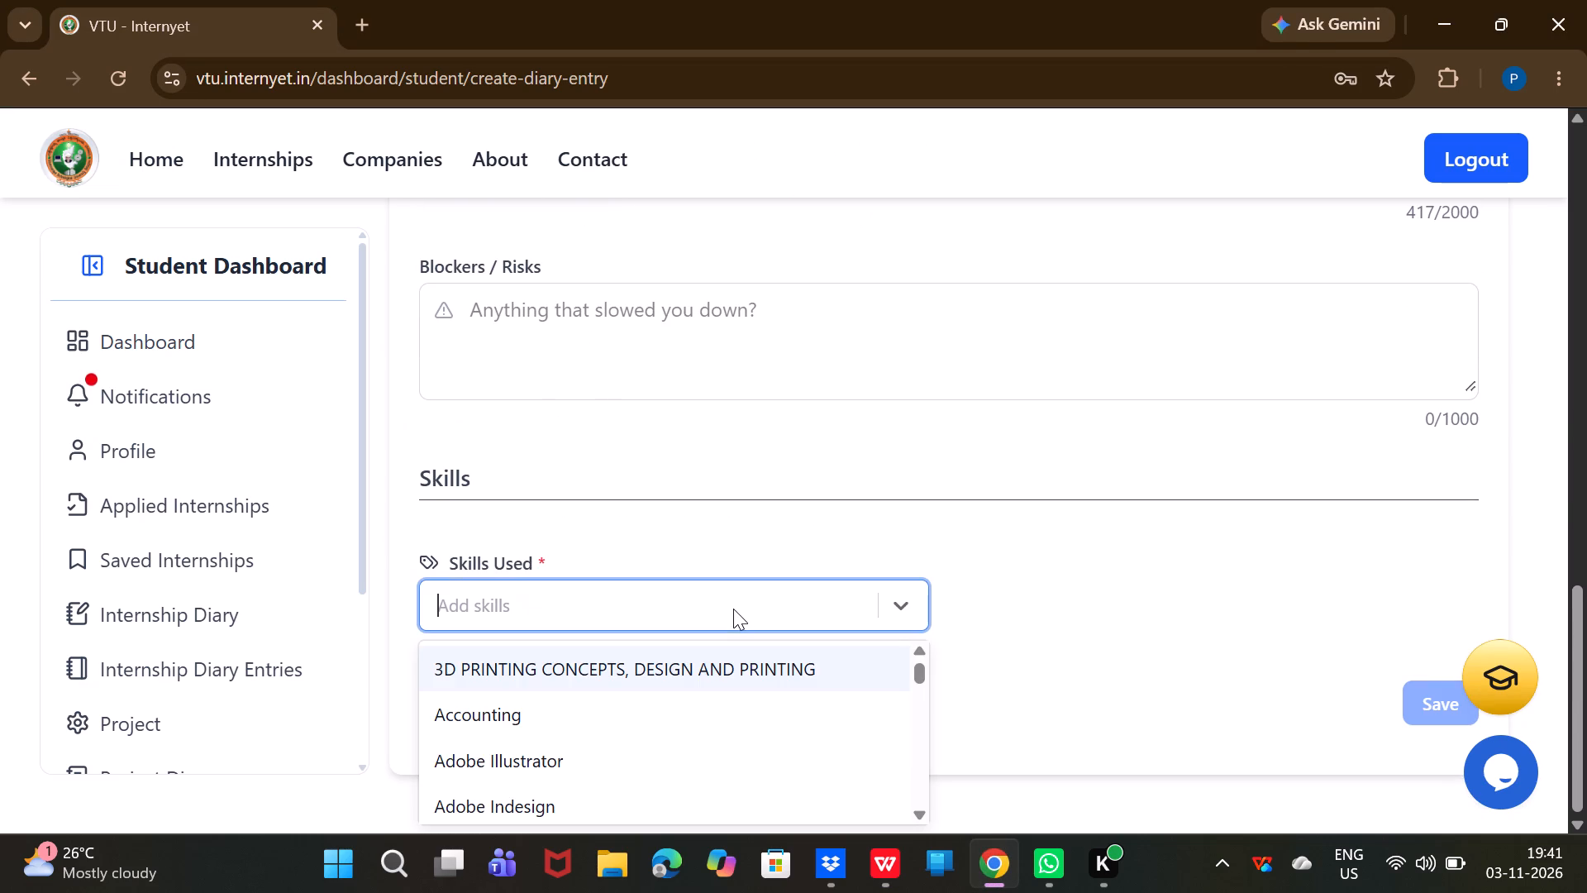
{"action": "type", "text": "genera"}
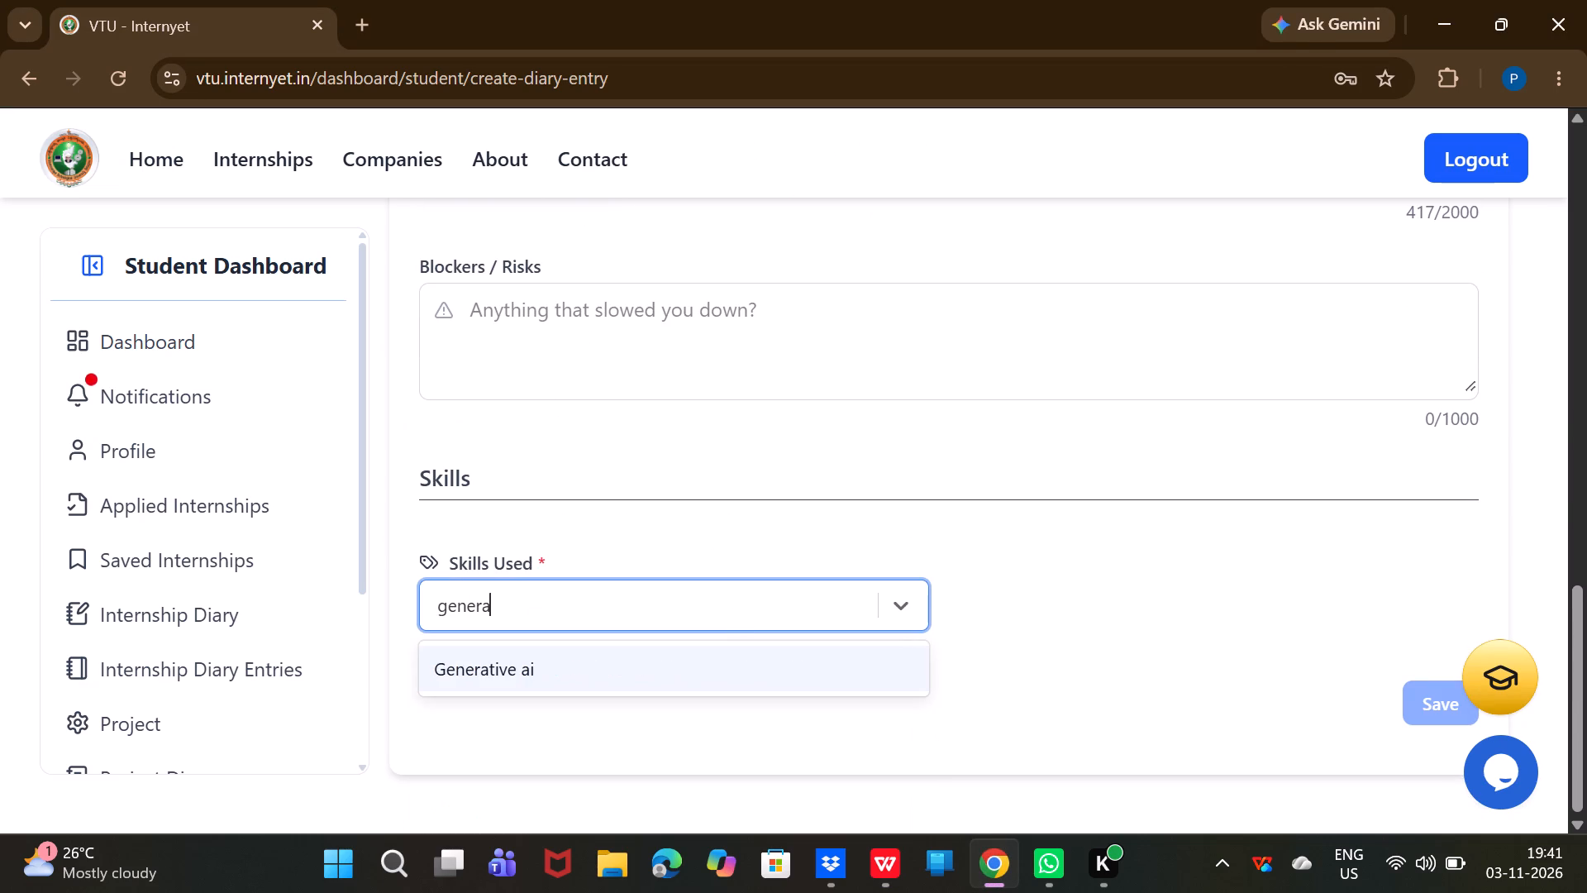
{"action": "left_click", "coordinate": [608, 652]}
{"action": "scroll", "coordinate": [608, 652], "scroll_direction": "down", "scroll_amount": 2}
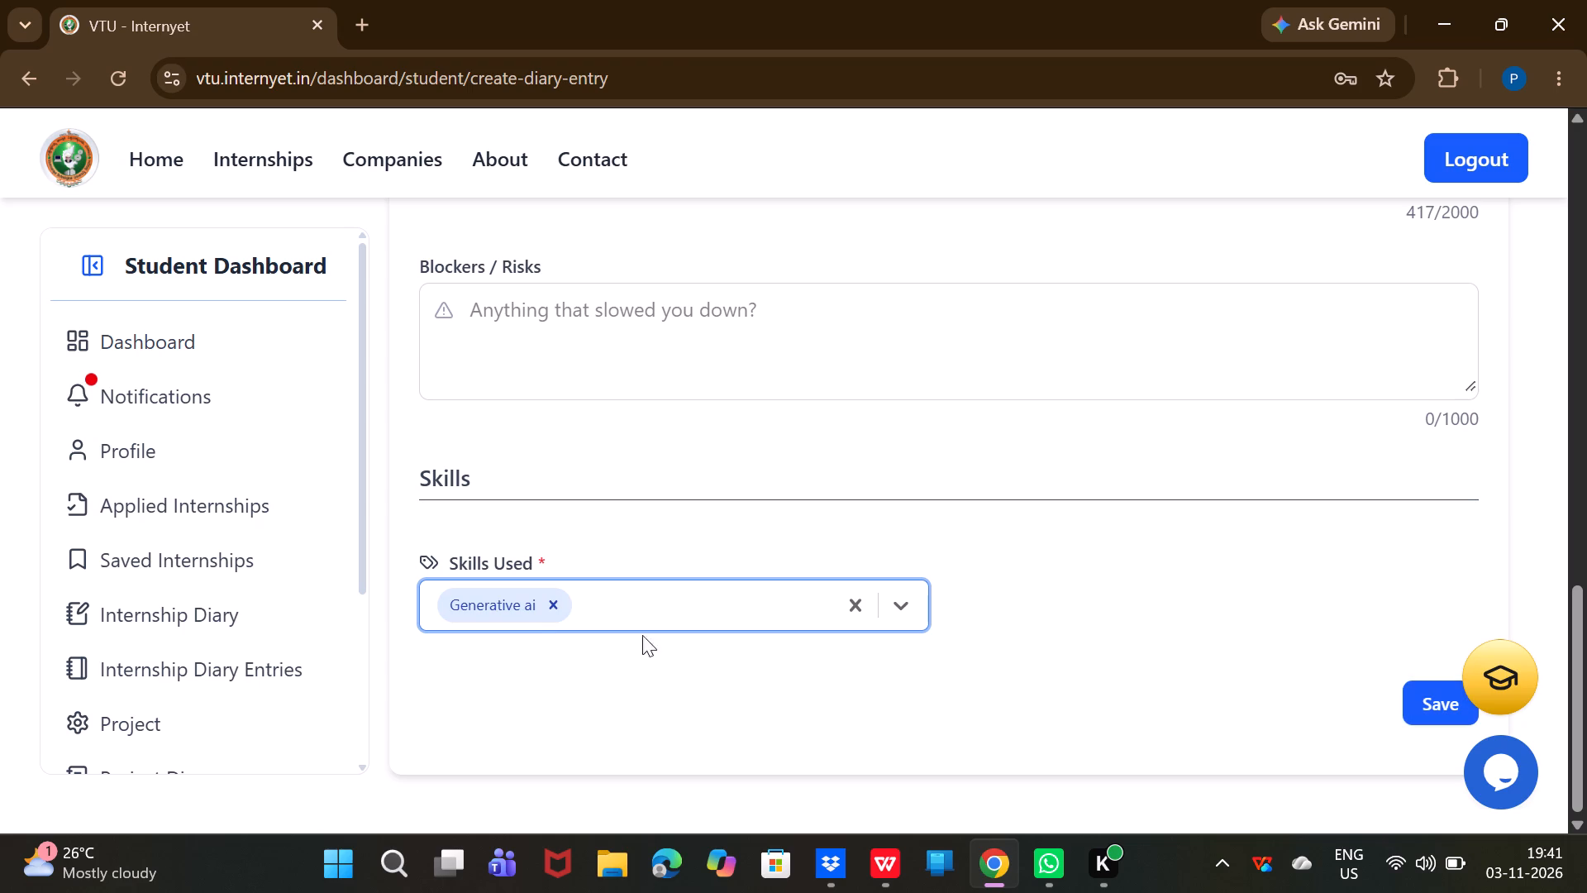
Save the 1 October 2026 diary entry.
{"action": "left_click", "coordinate": [1415, 699]}
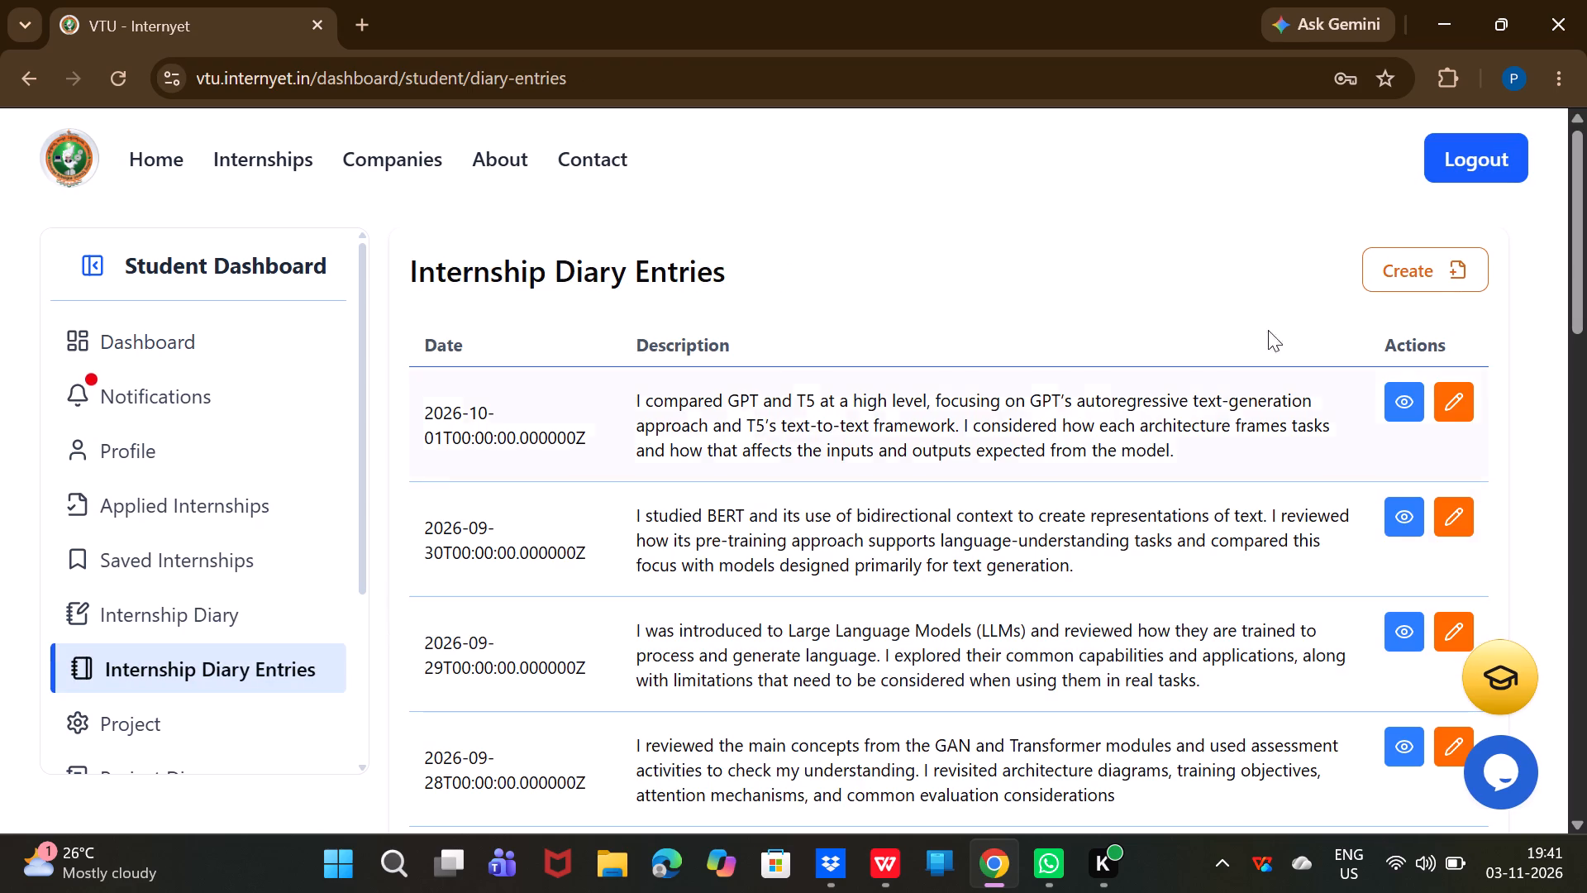
Start creating a new internship diary entry.
{"action": "left_click", "coordinate": [1460, 243]}
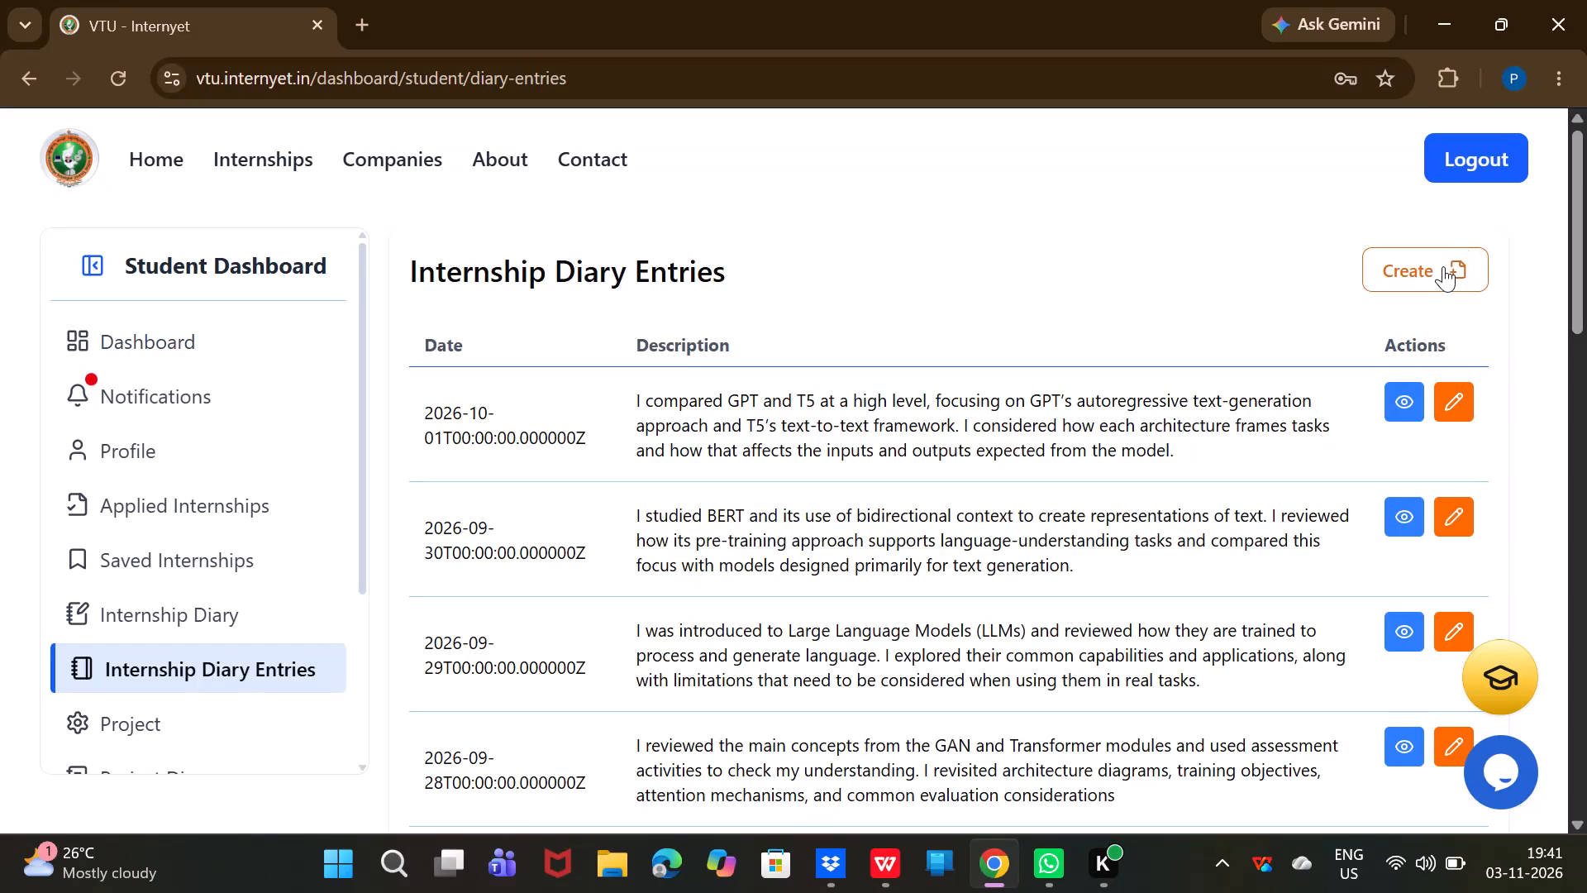
{"action": "left_click", "coordinate": [1443, 266]}
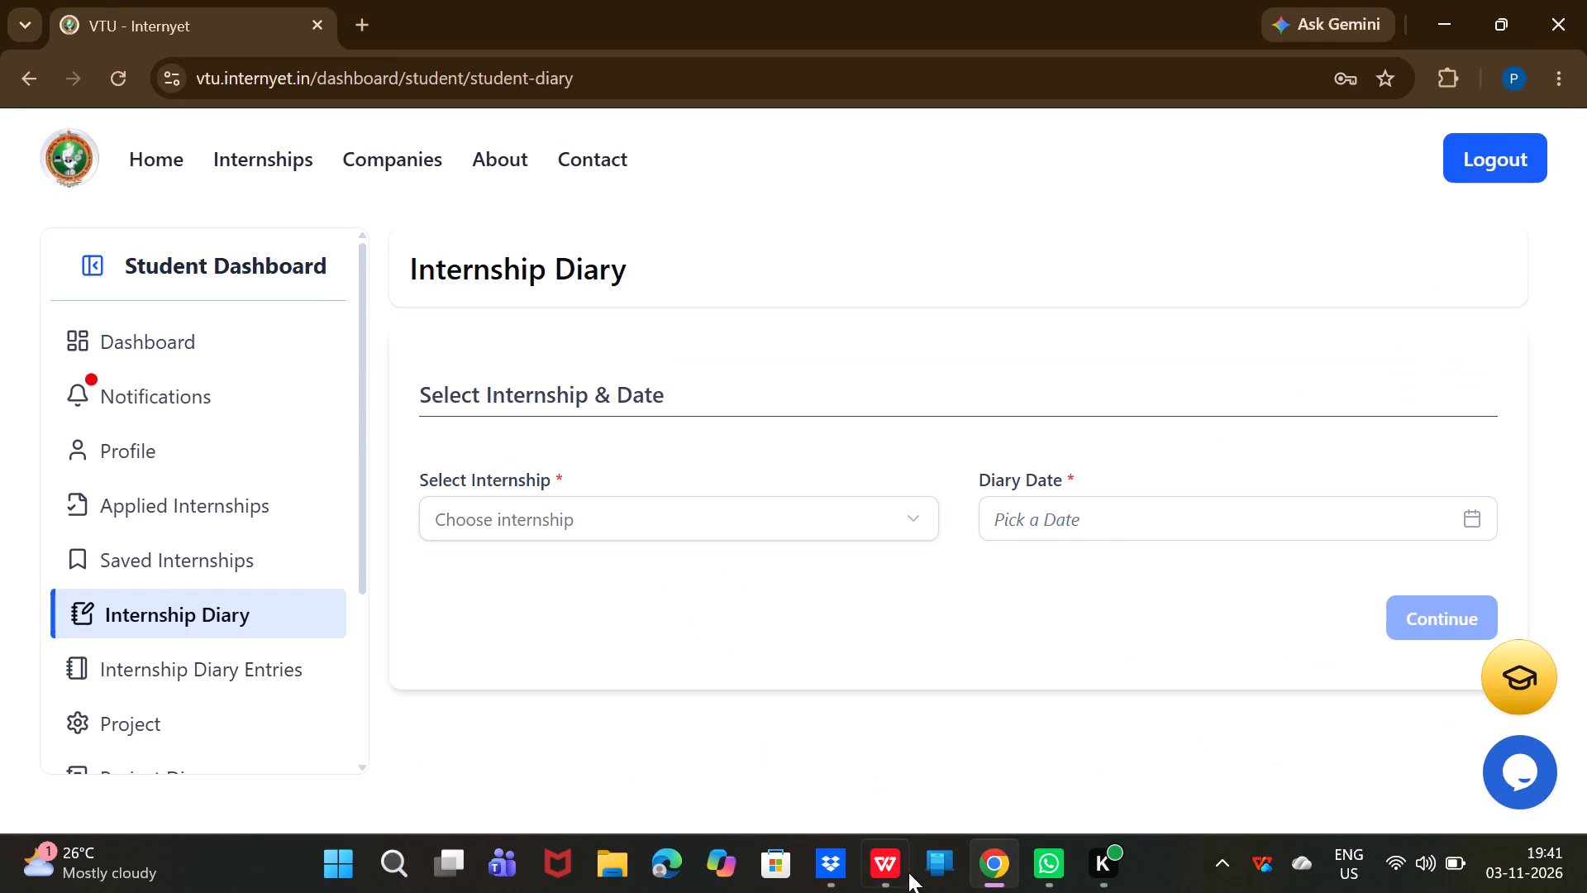
Switch to the WPS Office reference document and examine the entry that follows Day 38 for its date and content.
{"action": "left_click", "coordinate": [888, 870]}
{"action": "scroll", "coordinate": [700, 642], "scroll_direction": "down", "scroll_amount": 4}
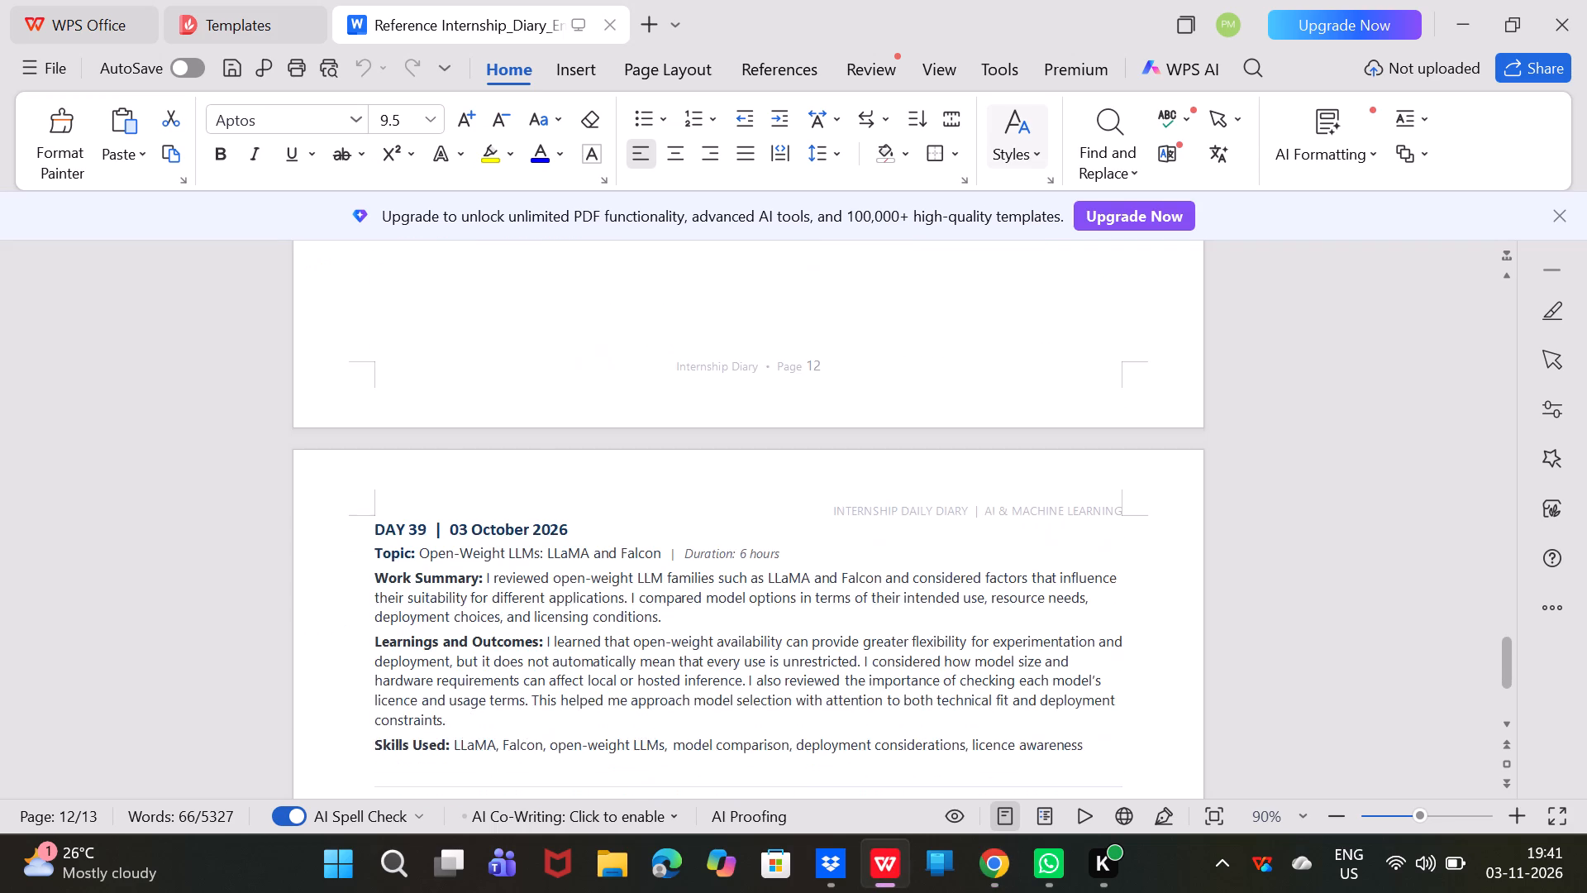
{"action": "scroll", "coordinate": [700, 642], "scroll_direction": "down", "scroll_amount": 3}
{"action": "scroll", "coordinate": [700, 642], "scroll_direction": "up", "scroll_amount": 2}
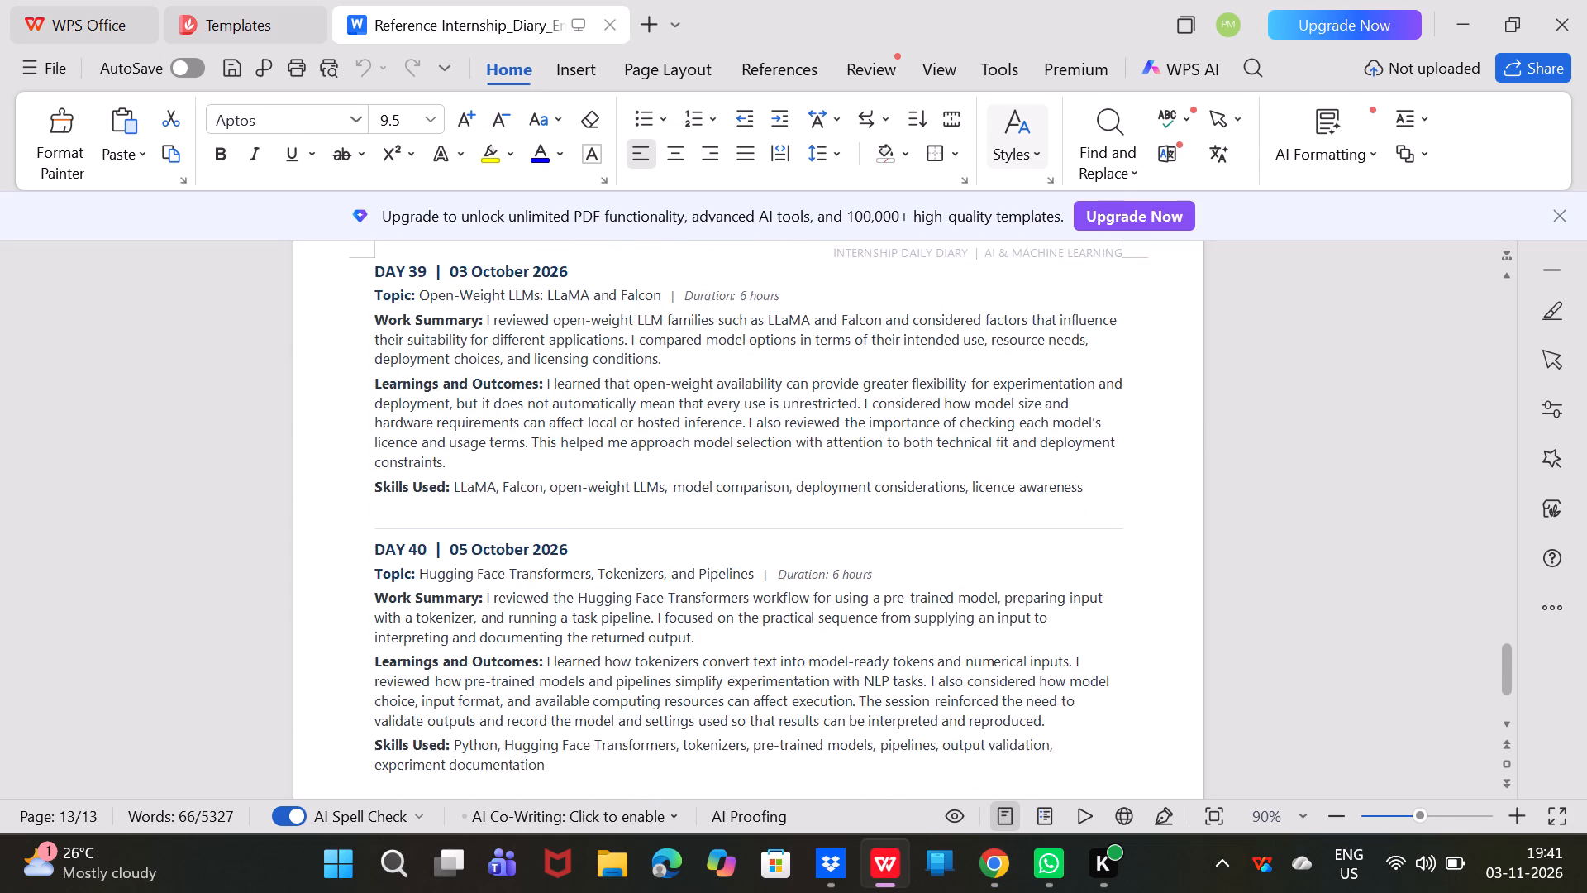
{"action": "scroll", "coordinate": [700, 642], "scroll_direction": "up", "scroll_amount": 7}
{"action": "scroll", "coordinate": [700, 642], "scroll_direction": "down", "scroll_amount": 2}
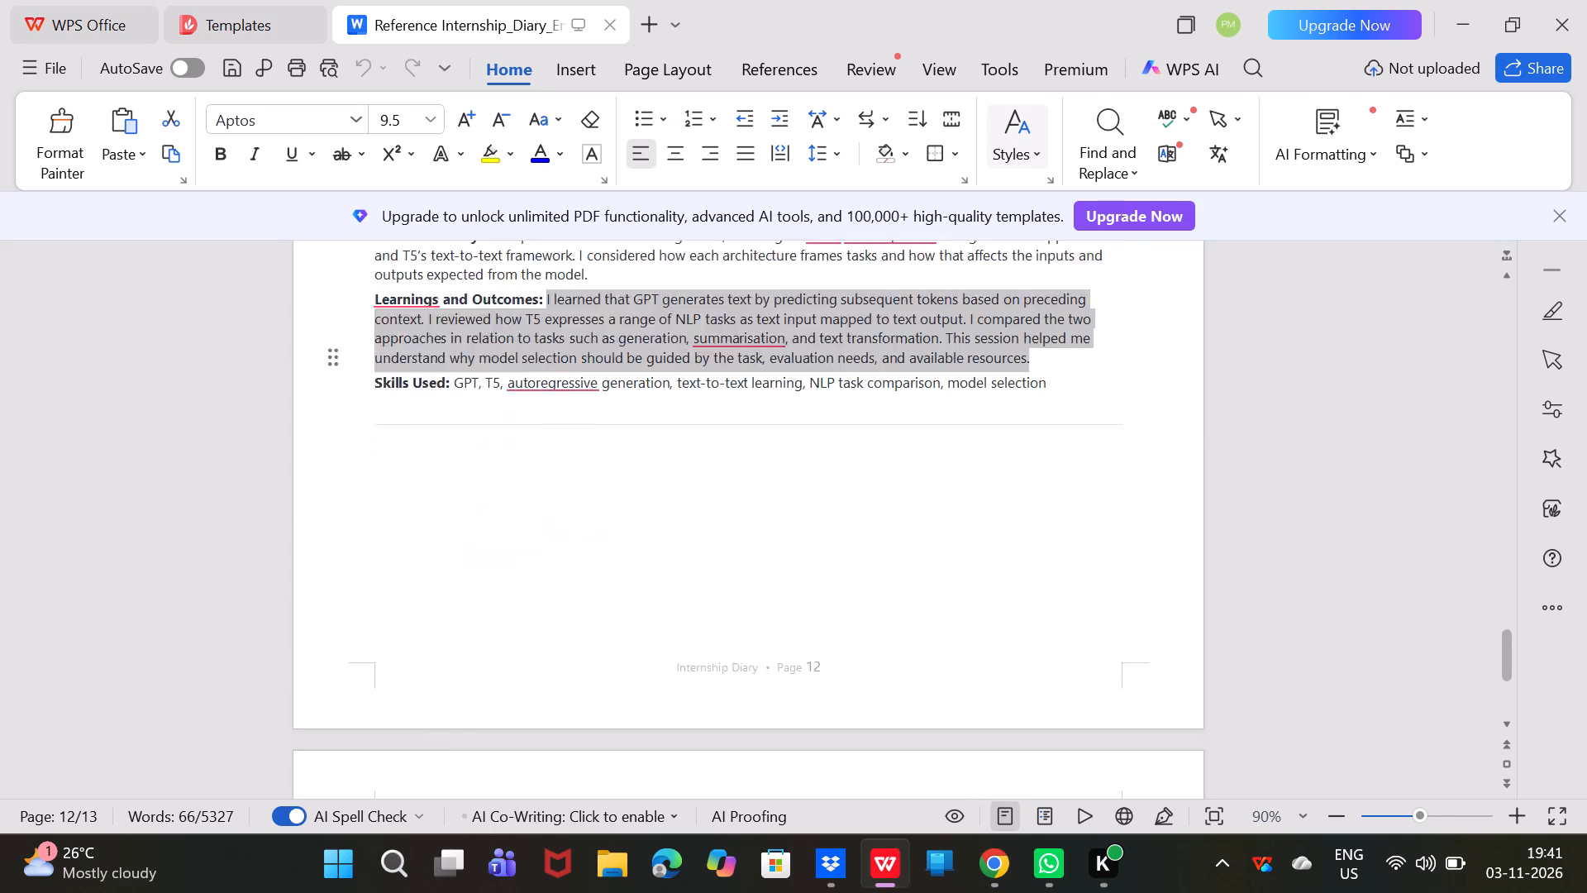
{"action": "scroll", "coordinate": [700, 642], "scroll_direction": "down", "scroll_amount": 3}
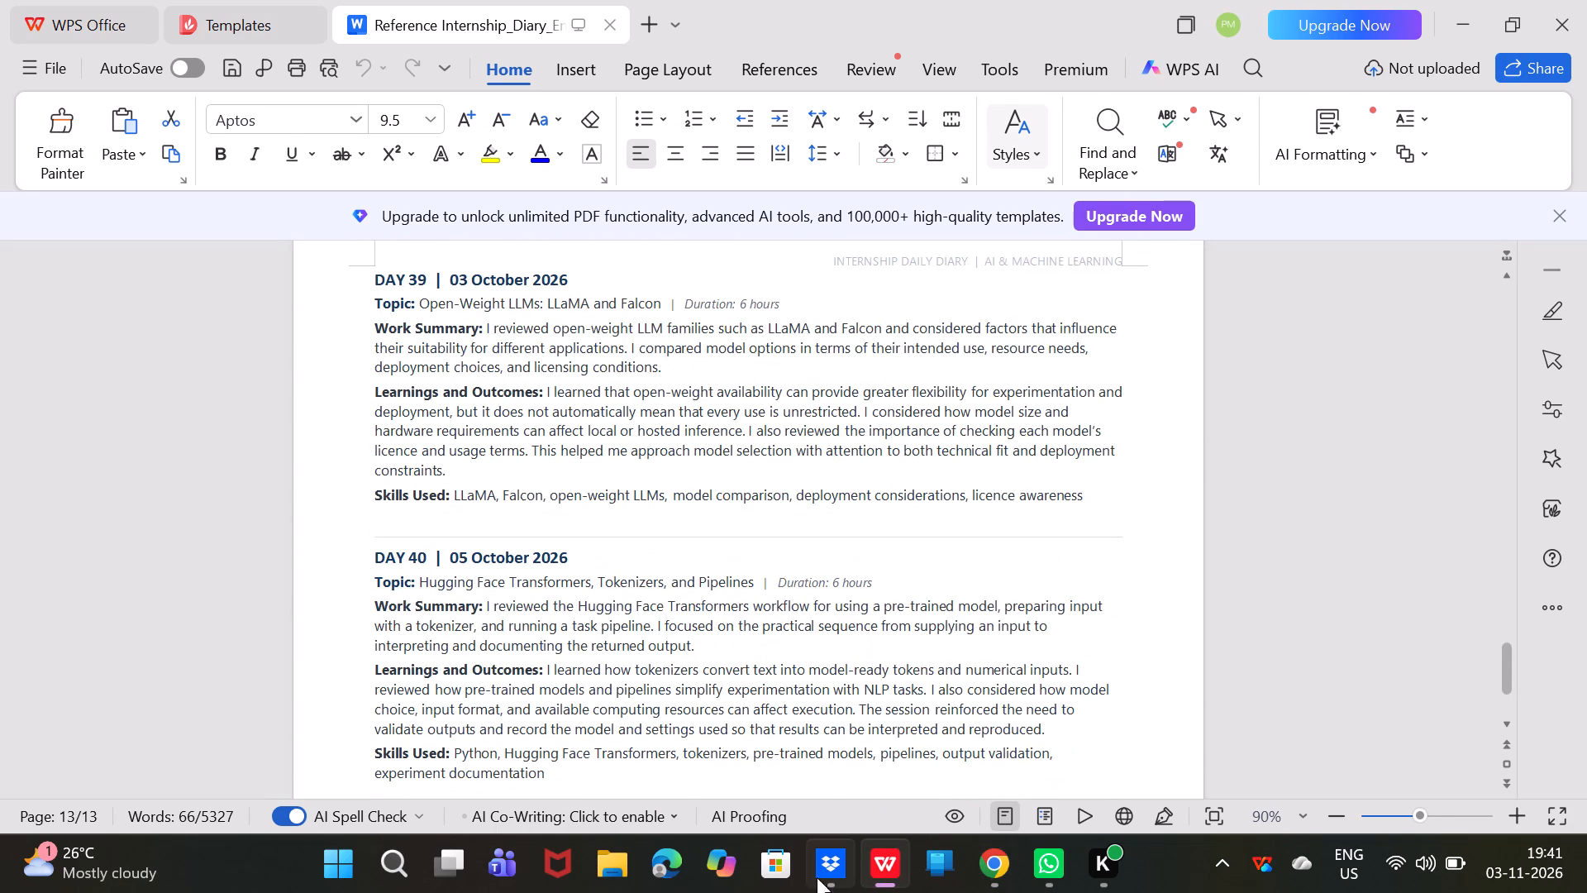
{"action": "left_click_drag", "start_coordinate": [993, 871], "coordinate": [870, 799]}
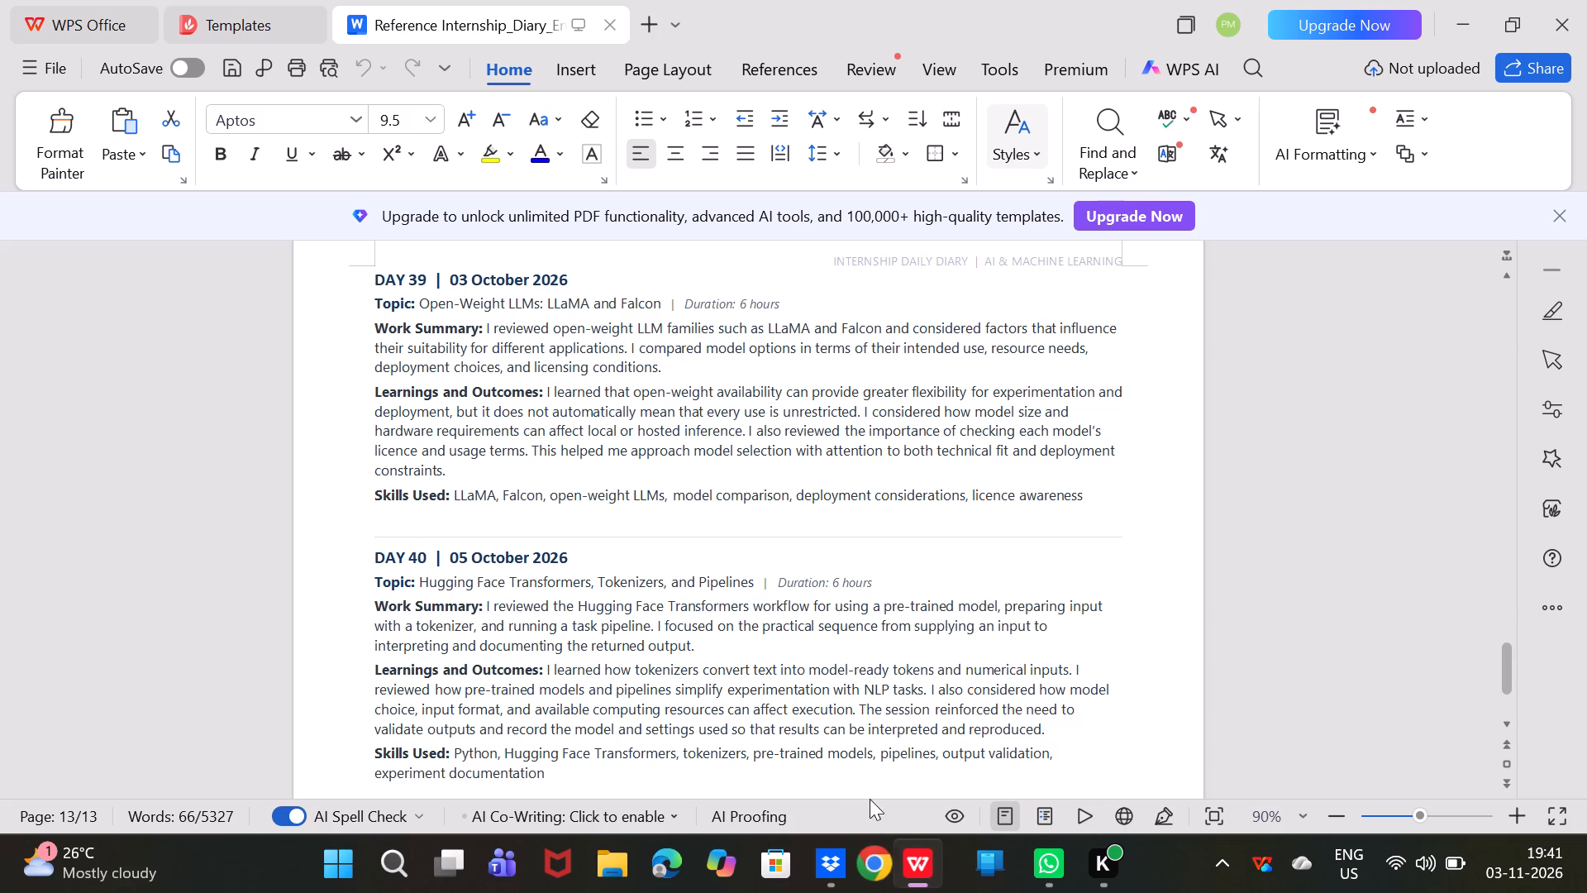
{"action": "left_click_drag", "start_coordinate": [870, 799], "coordinate": [875, 838]}
In Chrome, select the Trainee Software Engineer — Ethnotech Academic Solutions internship with diary date 3 October 2026 and continue to the entry form.
{"action": "left_click", "coordinate": [887, 867]}
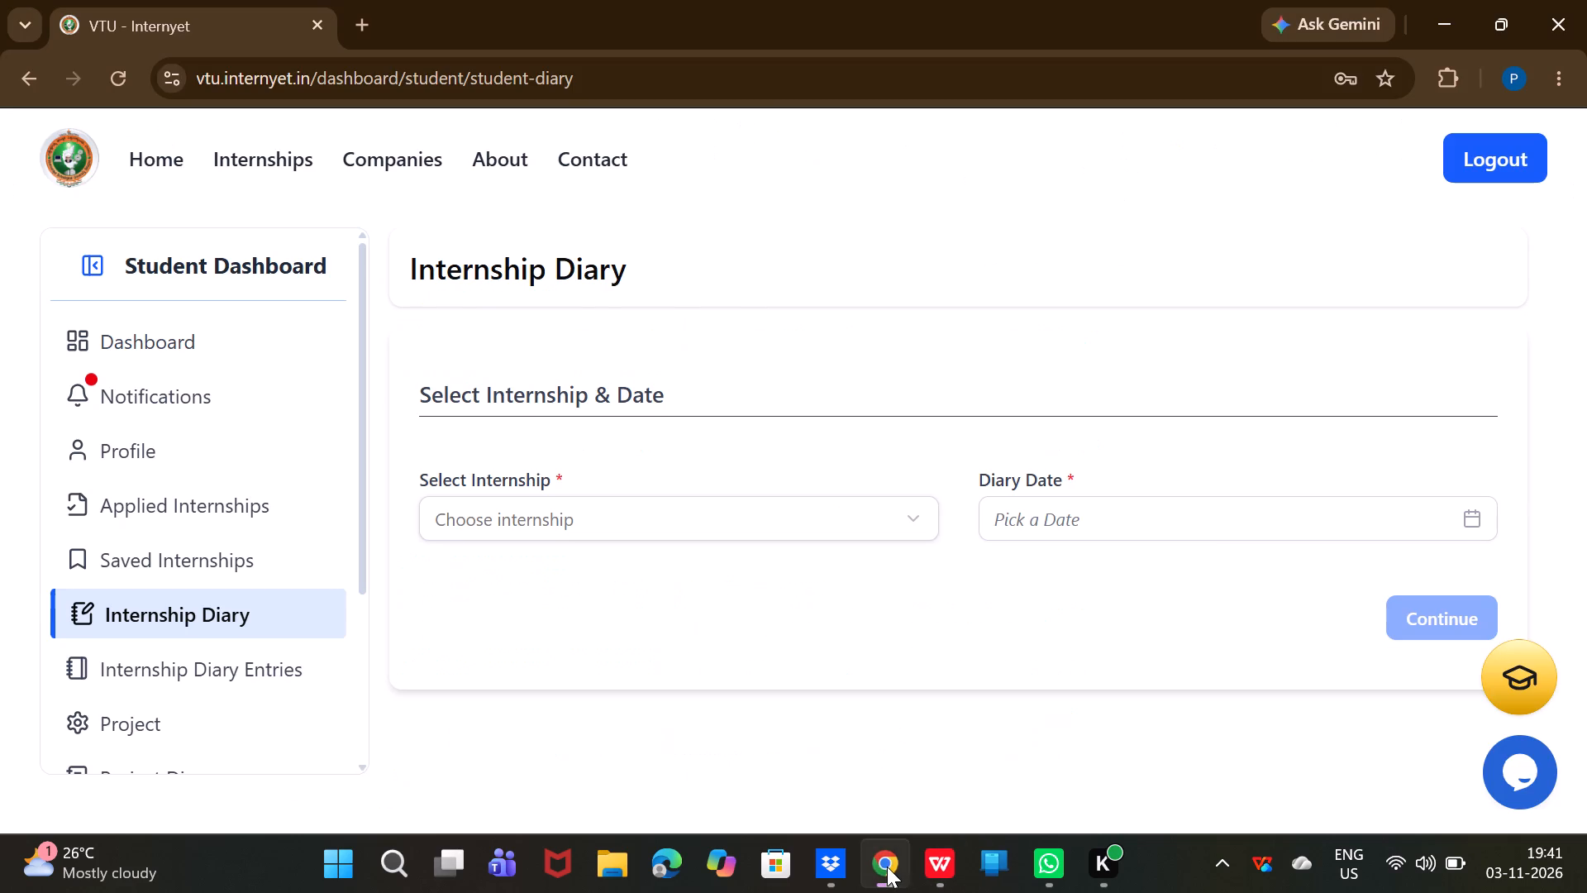
{"action": "left_click", "coordinate": [733, 528]}
{"action": "left_click", "coordinate": [733, 586]}
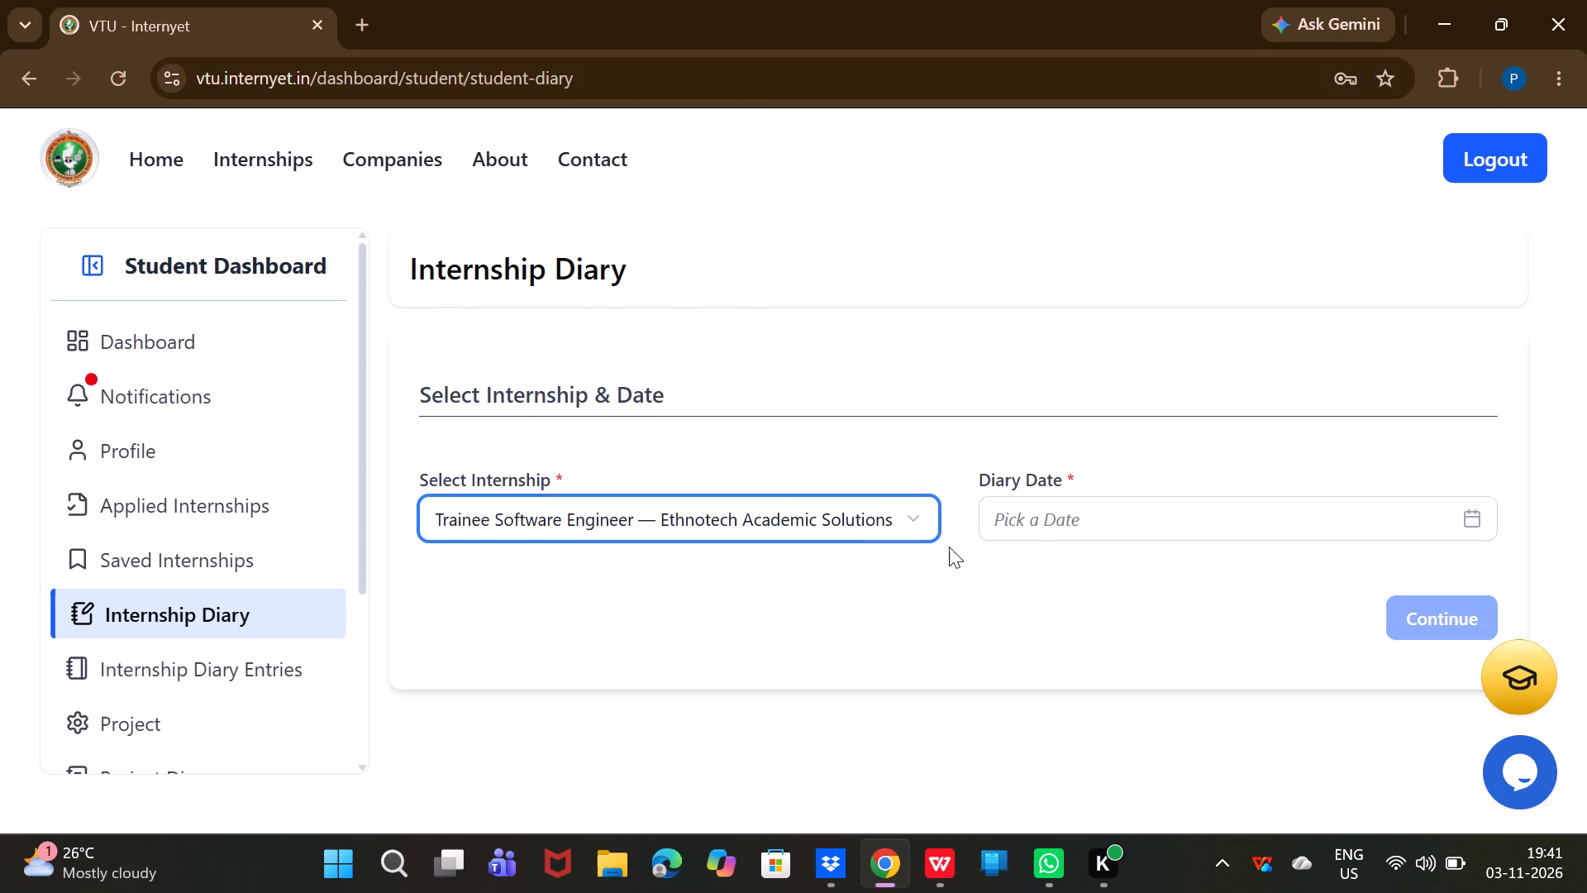
{"action": "left_click", "coordinate": [1032, 518]}
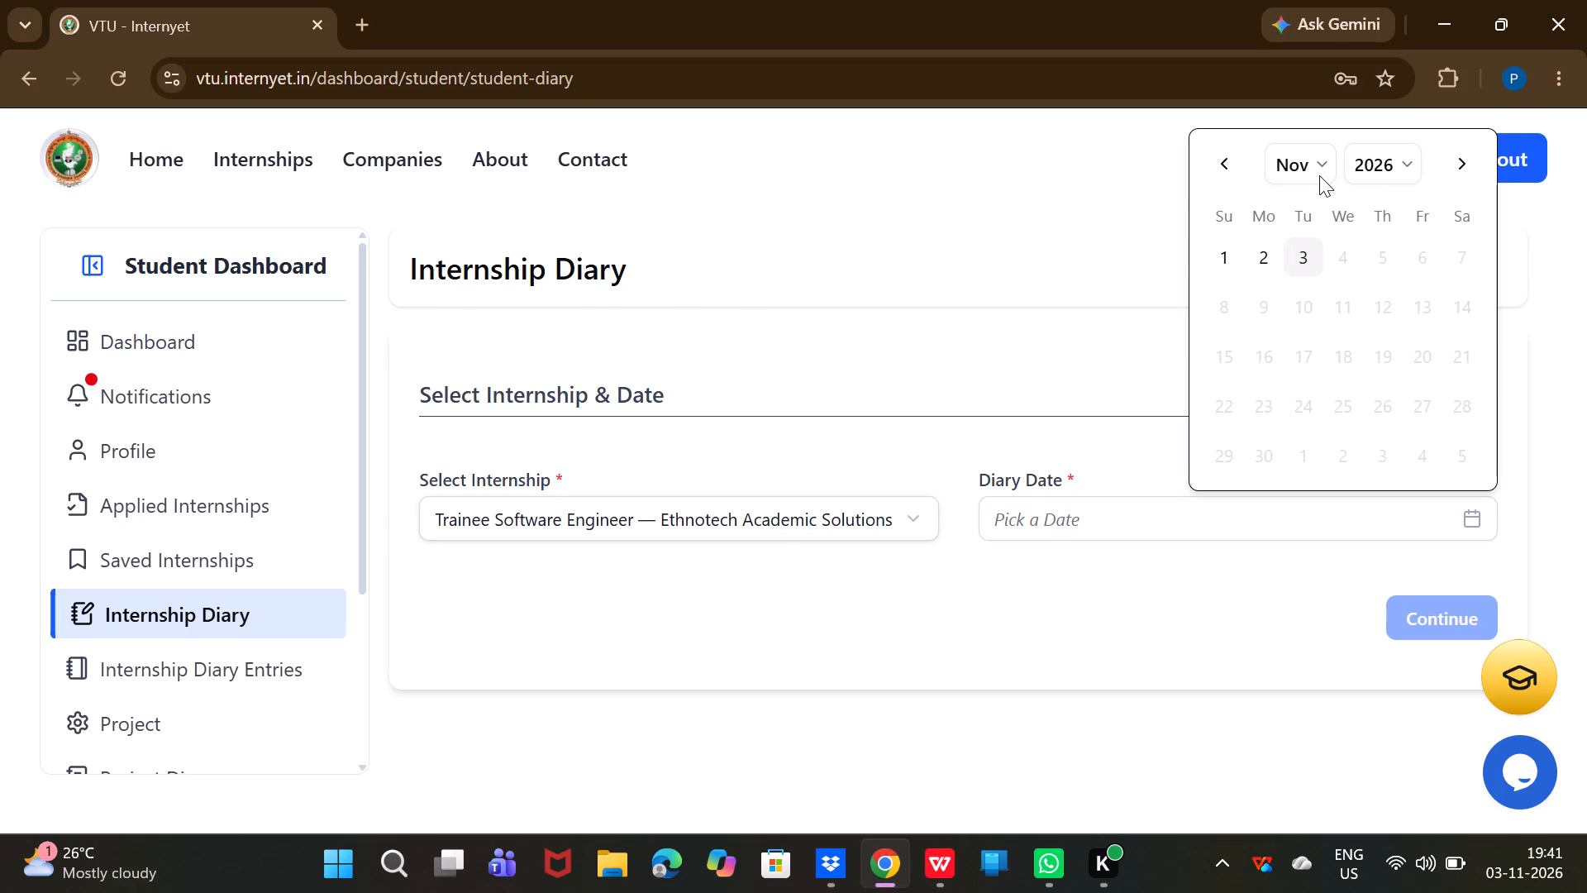
{"action": "left_click", "coordinate": [1319, 175]}
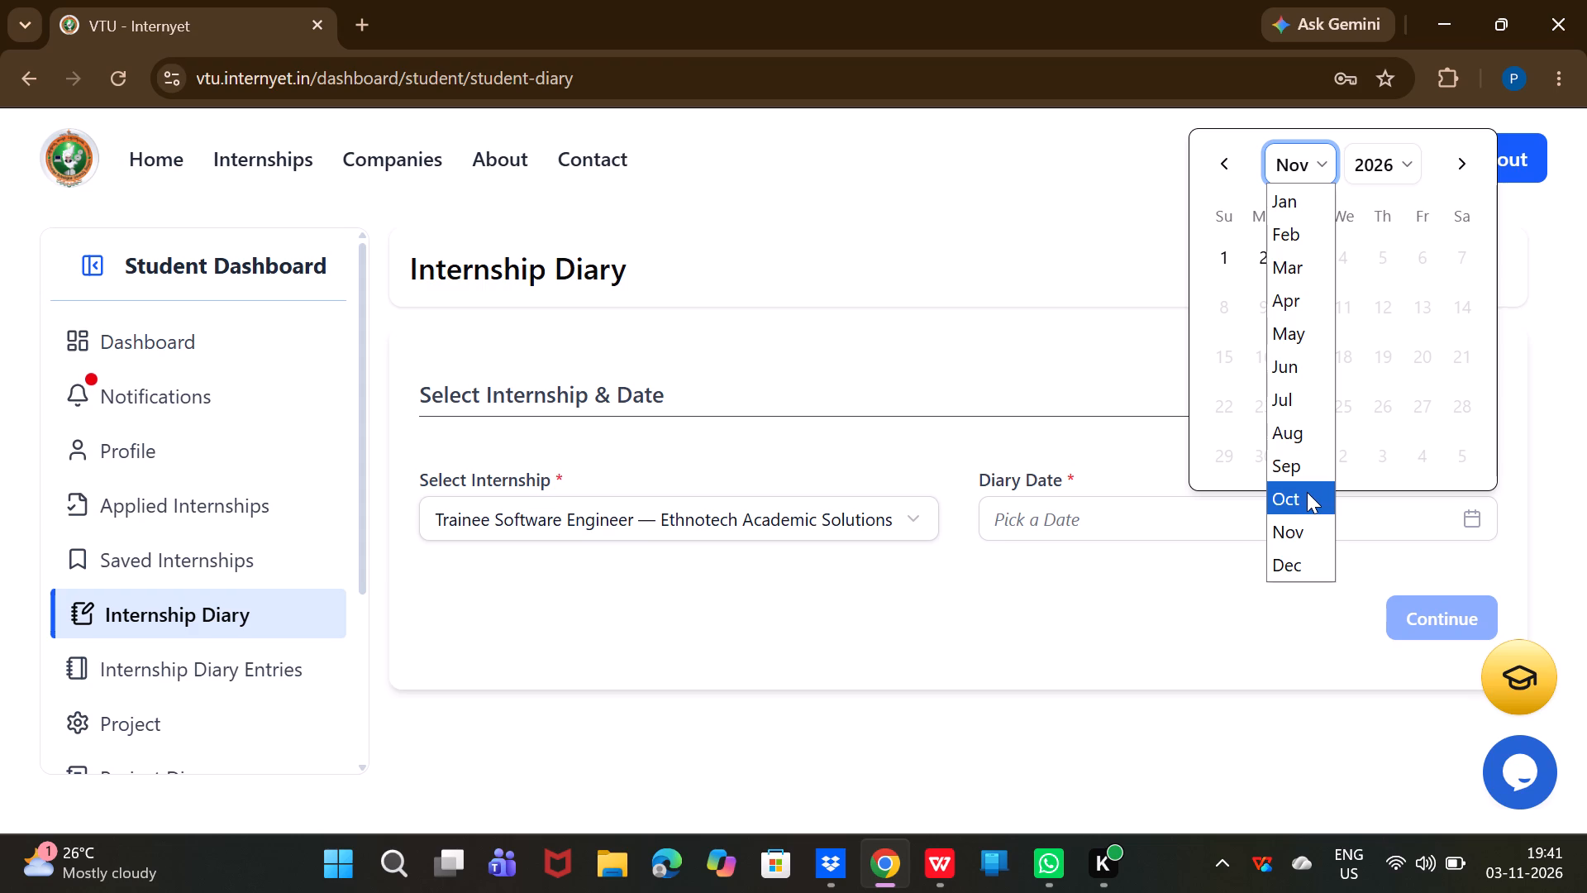
{"action": "left_click", "coordinate": [1307, 492]}
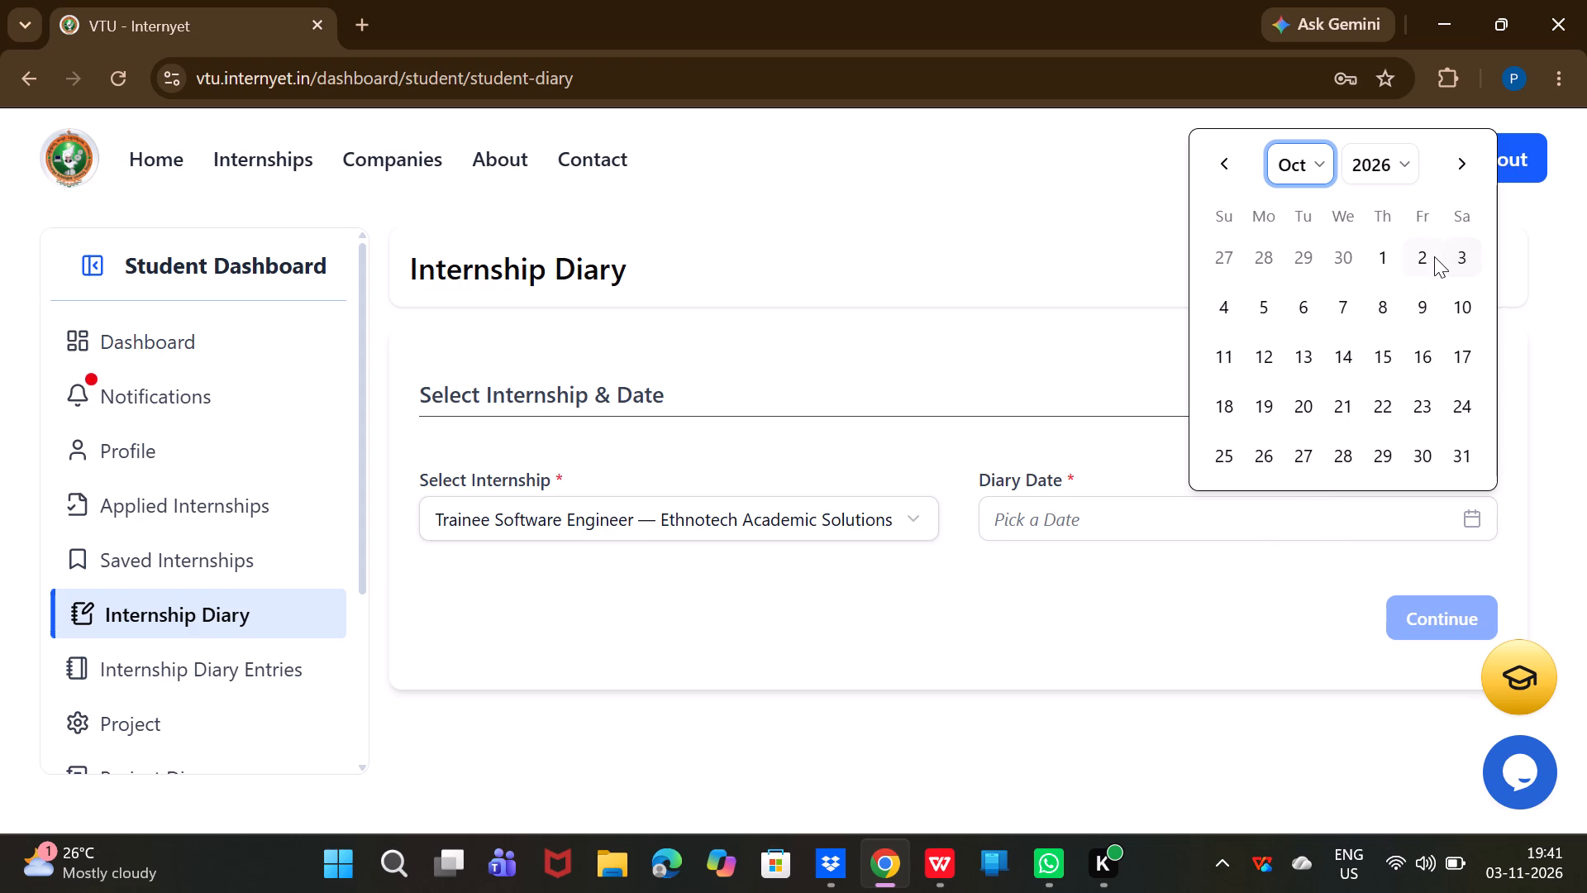
{"action": "left_click", "coordinate": [1469, 255]}
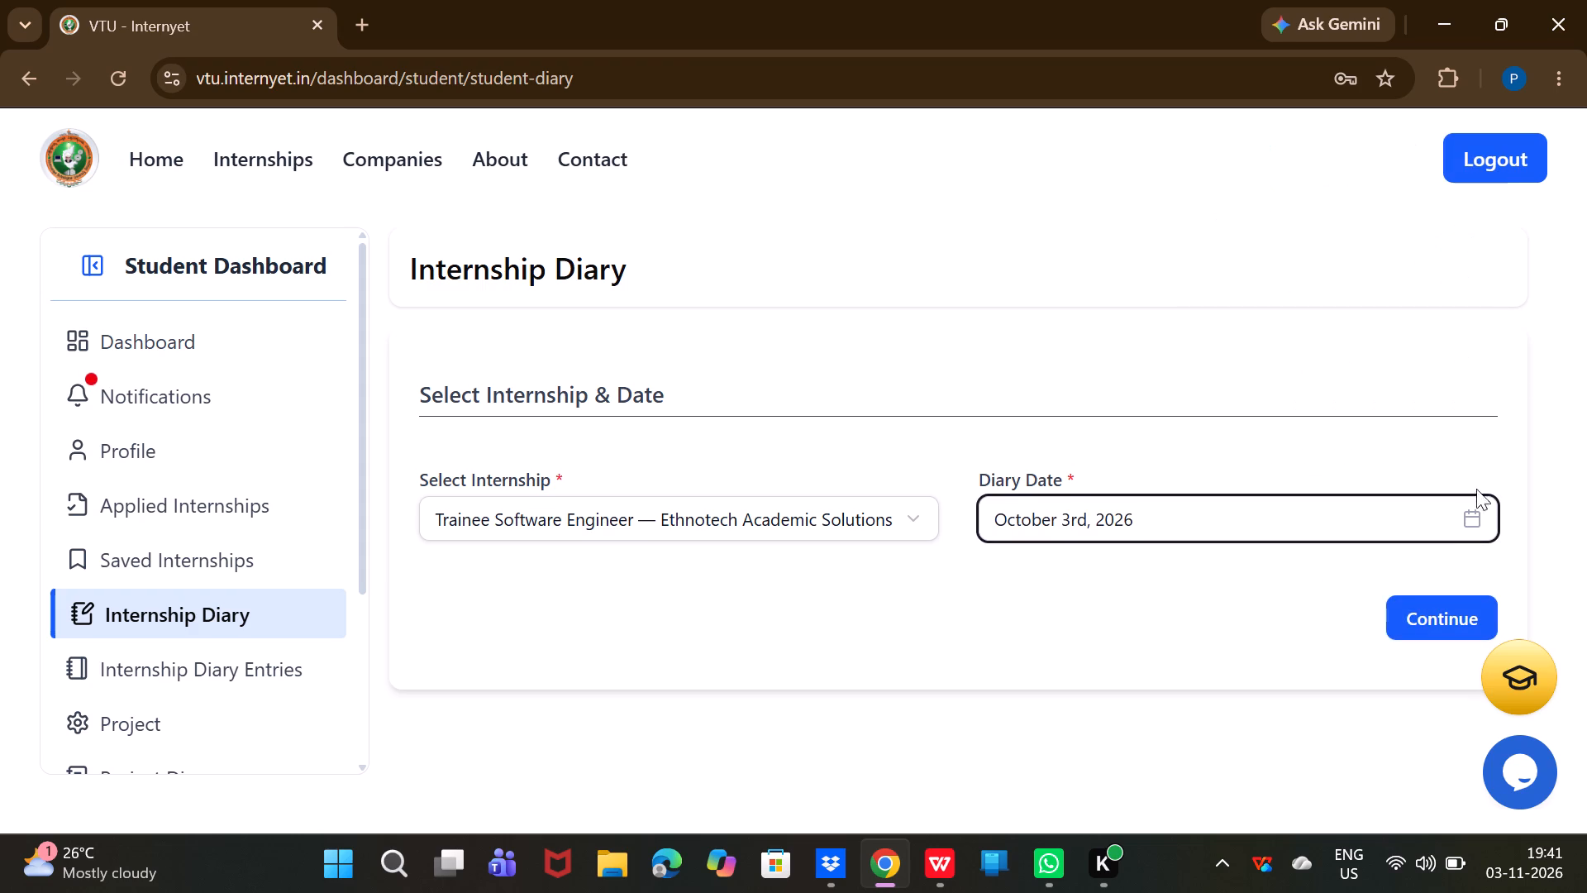
{"action": "left_click", "coordinate": [1408, 608]}
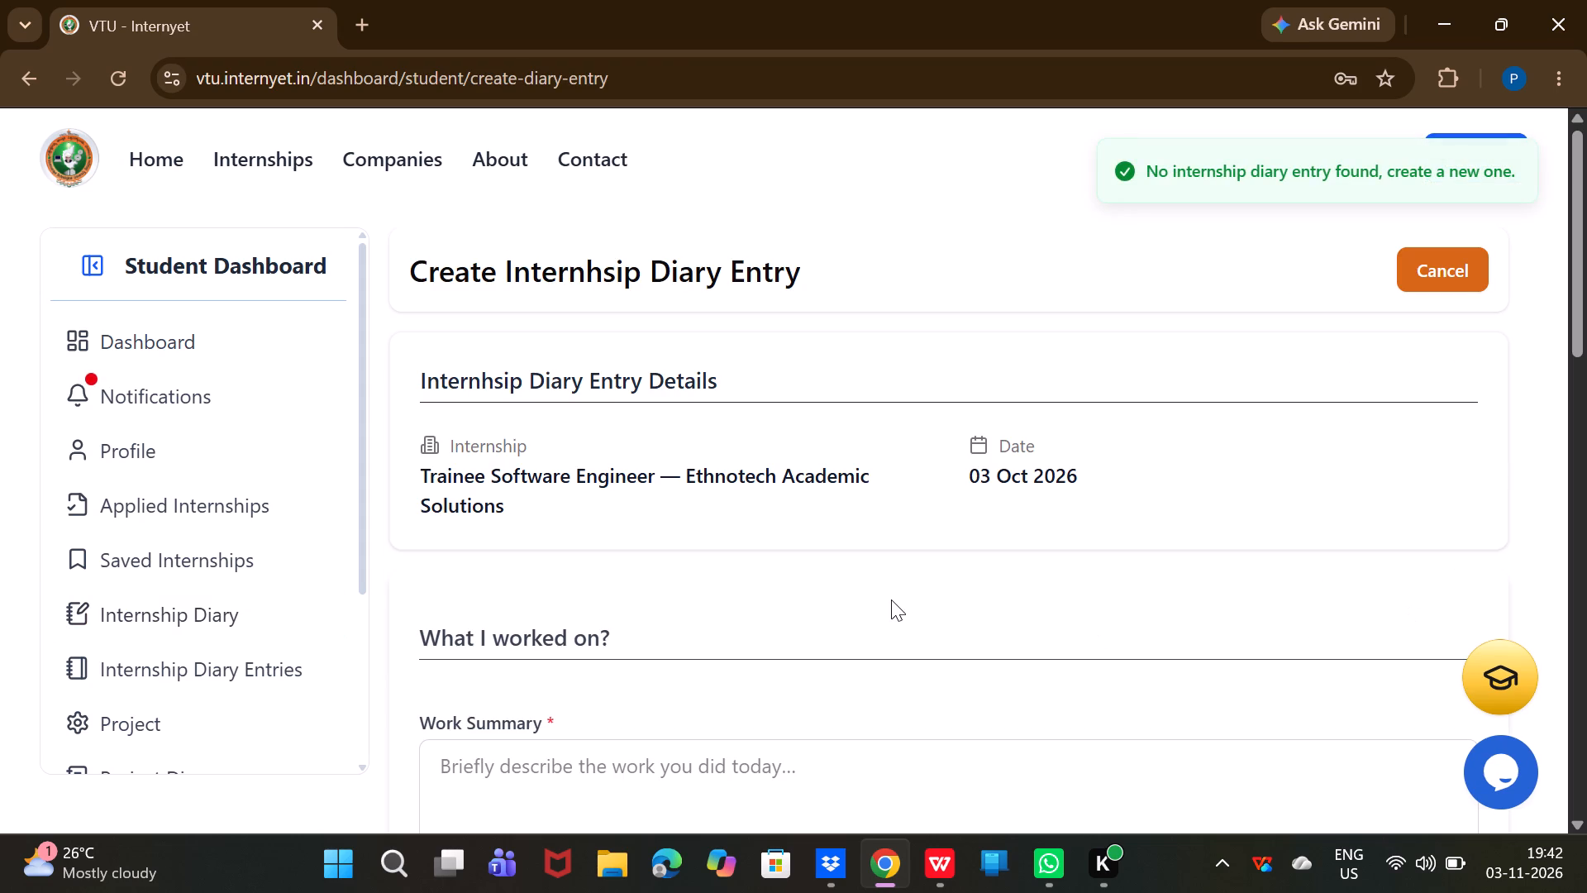
Copy the Day 39 Work Summary text from the WPS Office document and paste it as Work Summary in the Chrome form.
{"action": "scroll", "coordinate": [891, 599], "scroll_direction": "down", "scroll_amount": 3}
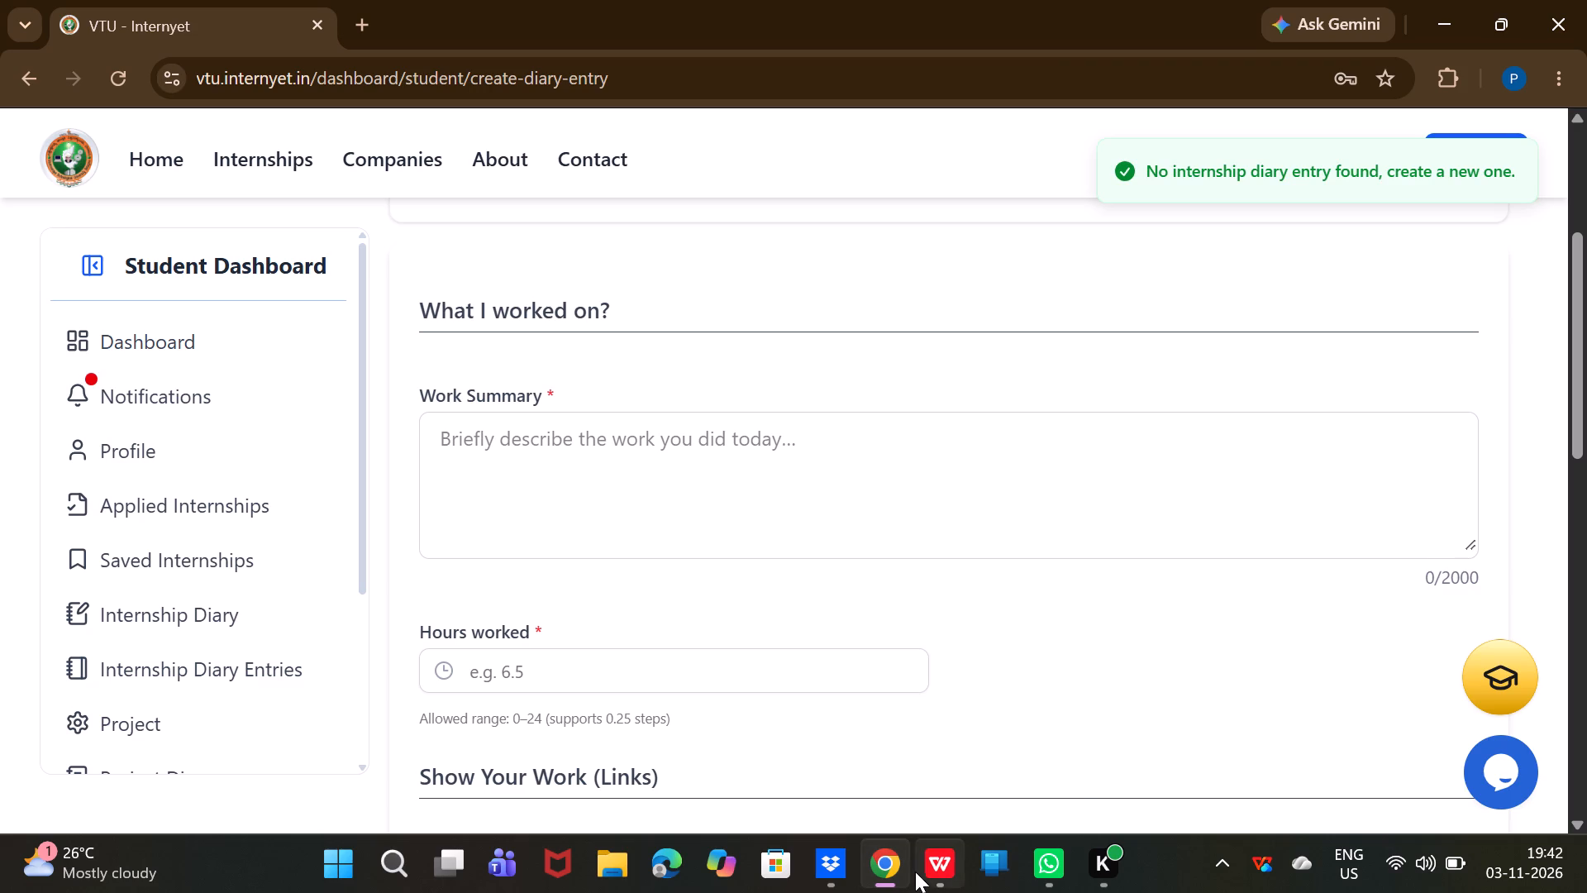
{"action": "left_click", "coordinate": [927, 872]}
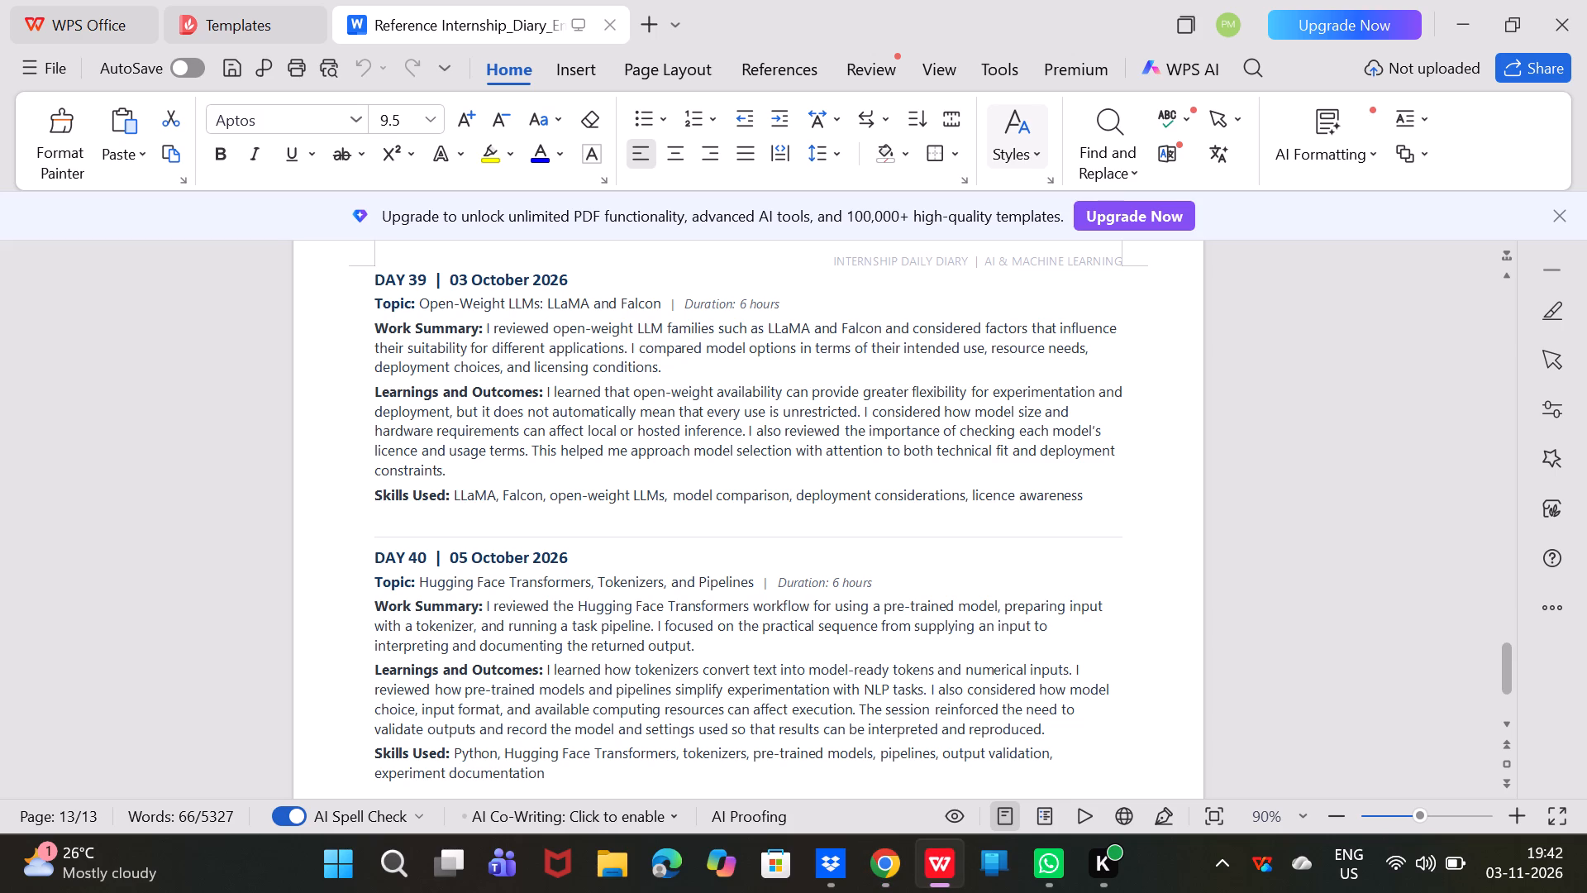
{"action": "left_click_drag", "start_coordinate": [484, 327], "coordinate": [657, 367]}
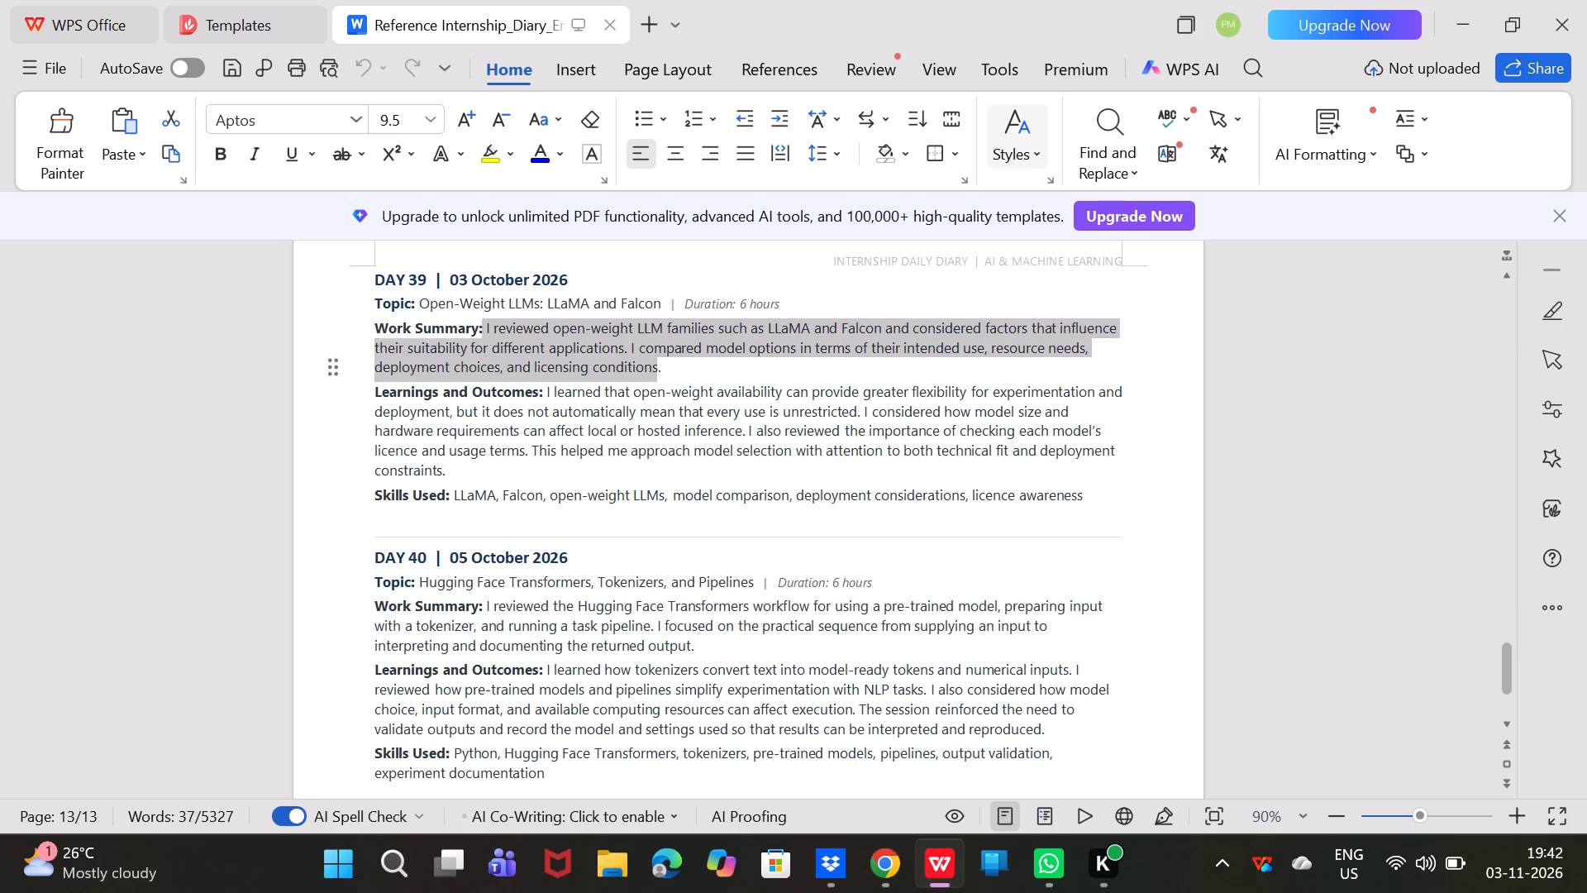
{"action": "left_click_drag", "start_coordinate": [657, 367], "coordinate": [658, 367]}
{"action": "key", "text": "ctrl+c"}
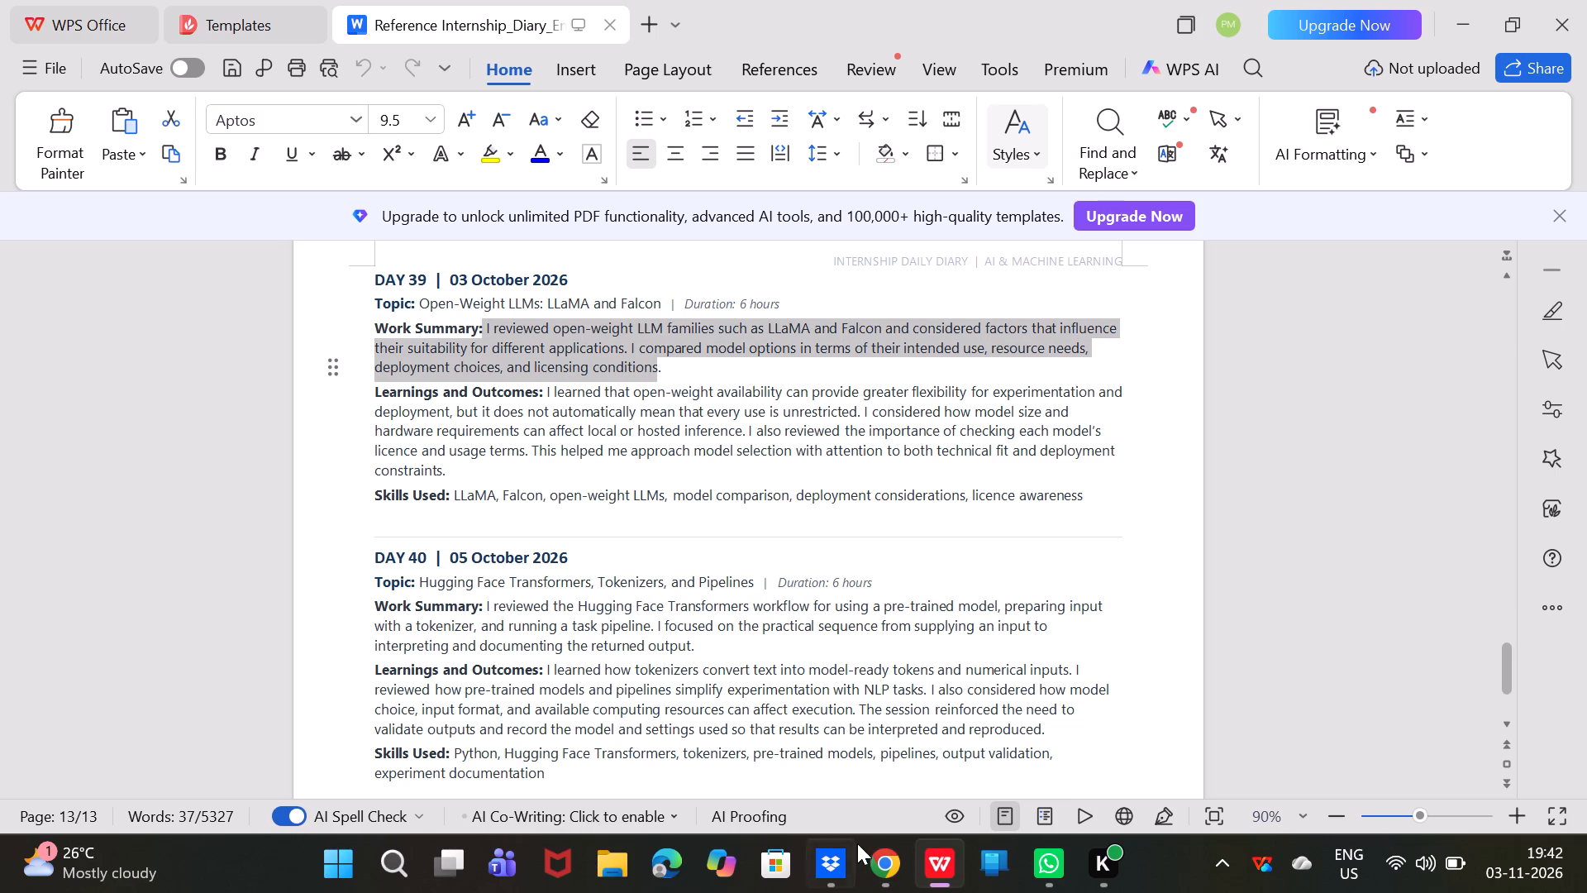
{"action": "left_click", "coordinate": [873, 848]}
{"action": "left_click", "coordinate": [636, 498]}
{"action": "key", "text": "ctrl+v"}
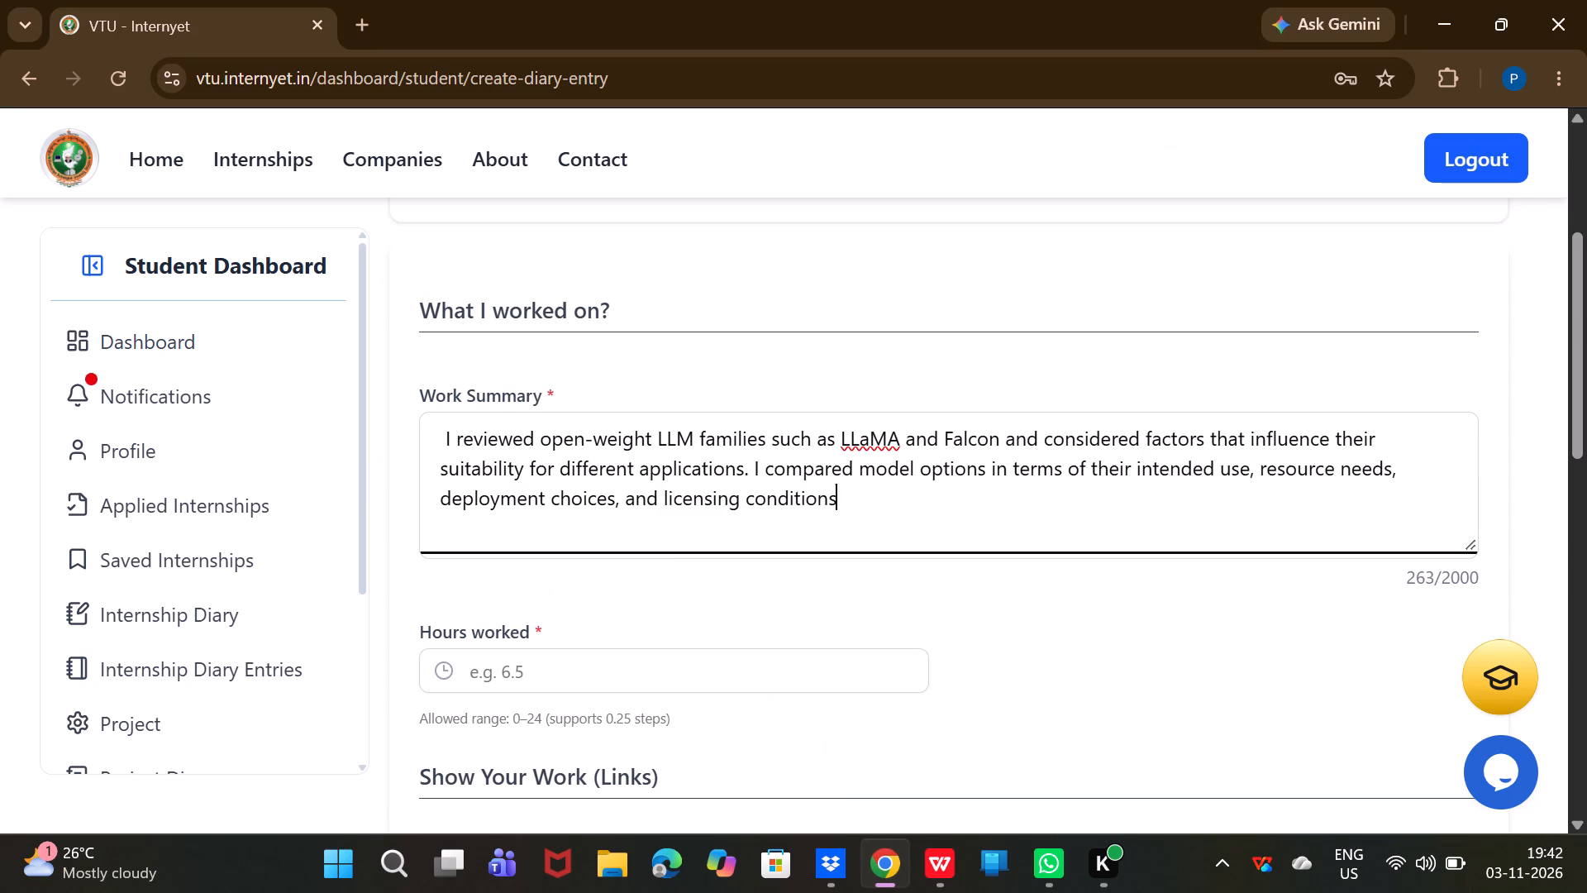
Set the hours worked to 6 for the 3 October 2026 entry.
{"action": "left_click", "coordinate": [631, 686]}
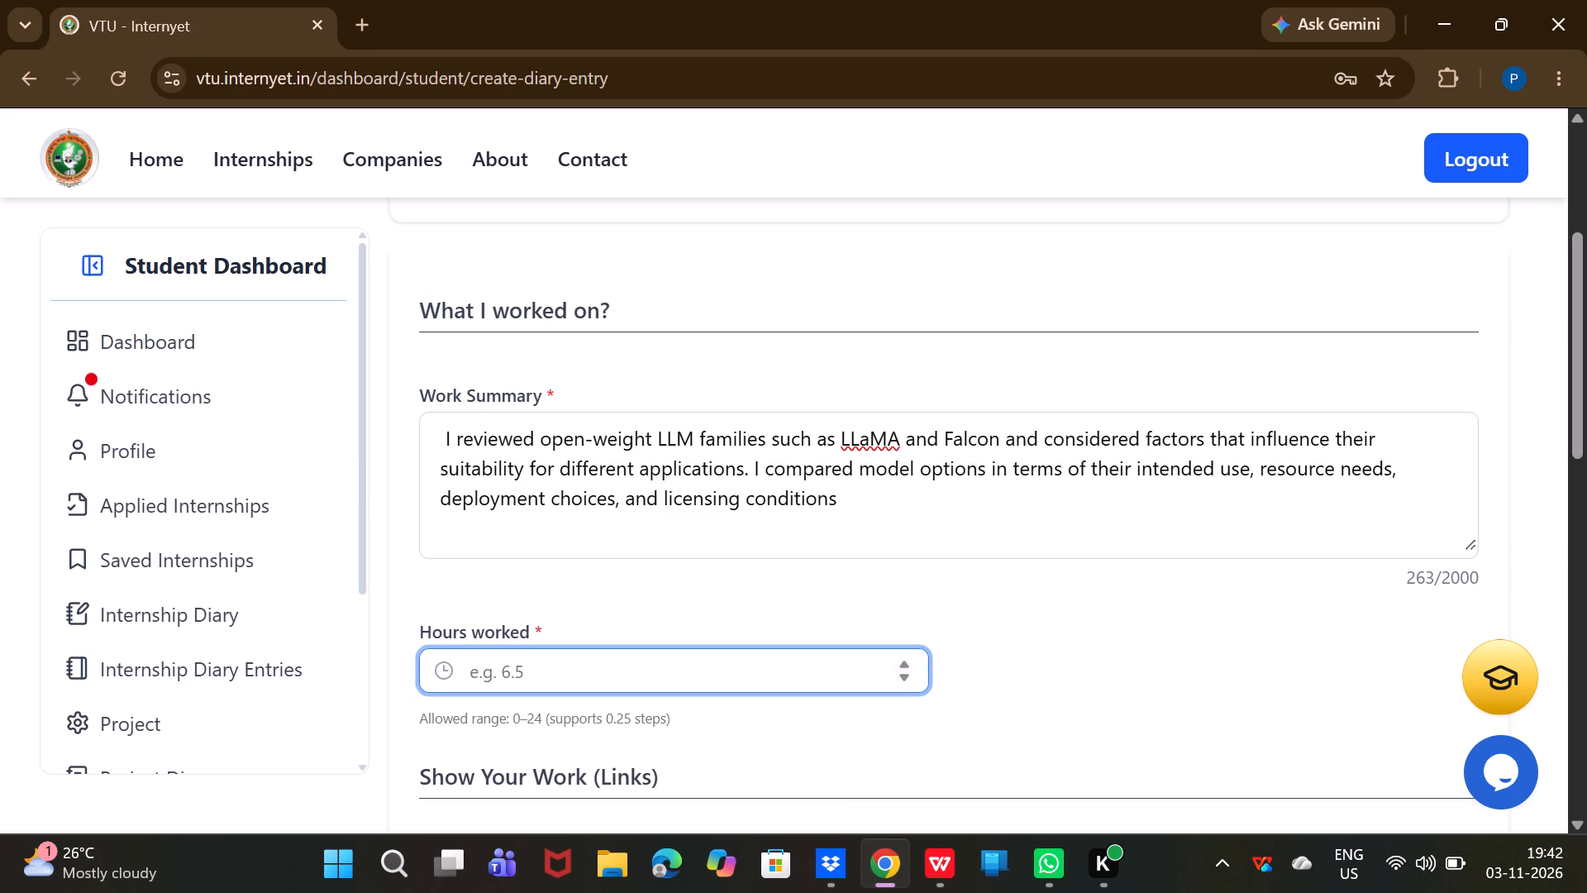
{"action": "key", "text": "6"}
Copy the Day 39 Learnings and Outcomes text from the WPS Office document and paste it as Learnings / Outcomes in the Chrome form.
{"action": "scroll", "coordinate": [631, 686], "scroll_direction": "down", "scroll_amount": 5}
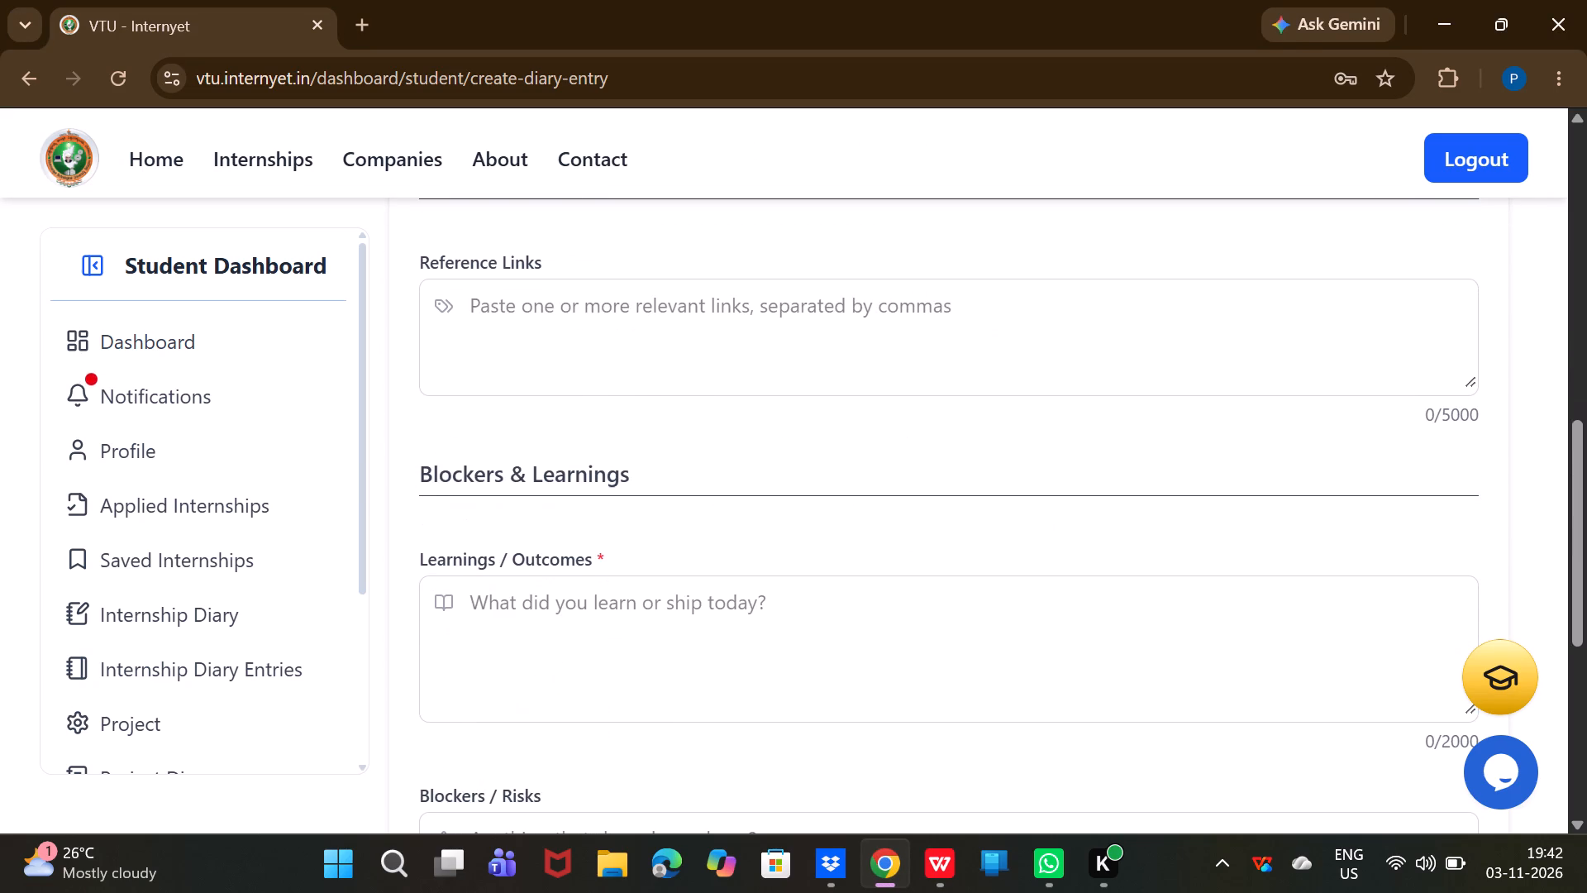
{"action": "scroll", "coordinate": [631, 686], "scroll_direction": "down", "scroll_amount": 1}
{"action": "left_click", "coordinate": [608, 676]}
{"action": "left_click", "coordinate": [938, 867]}
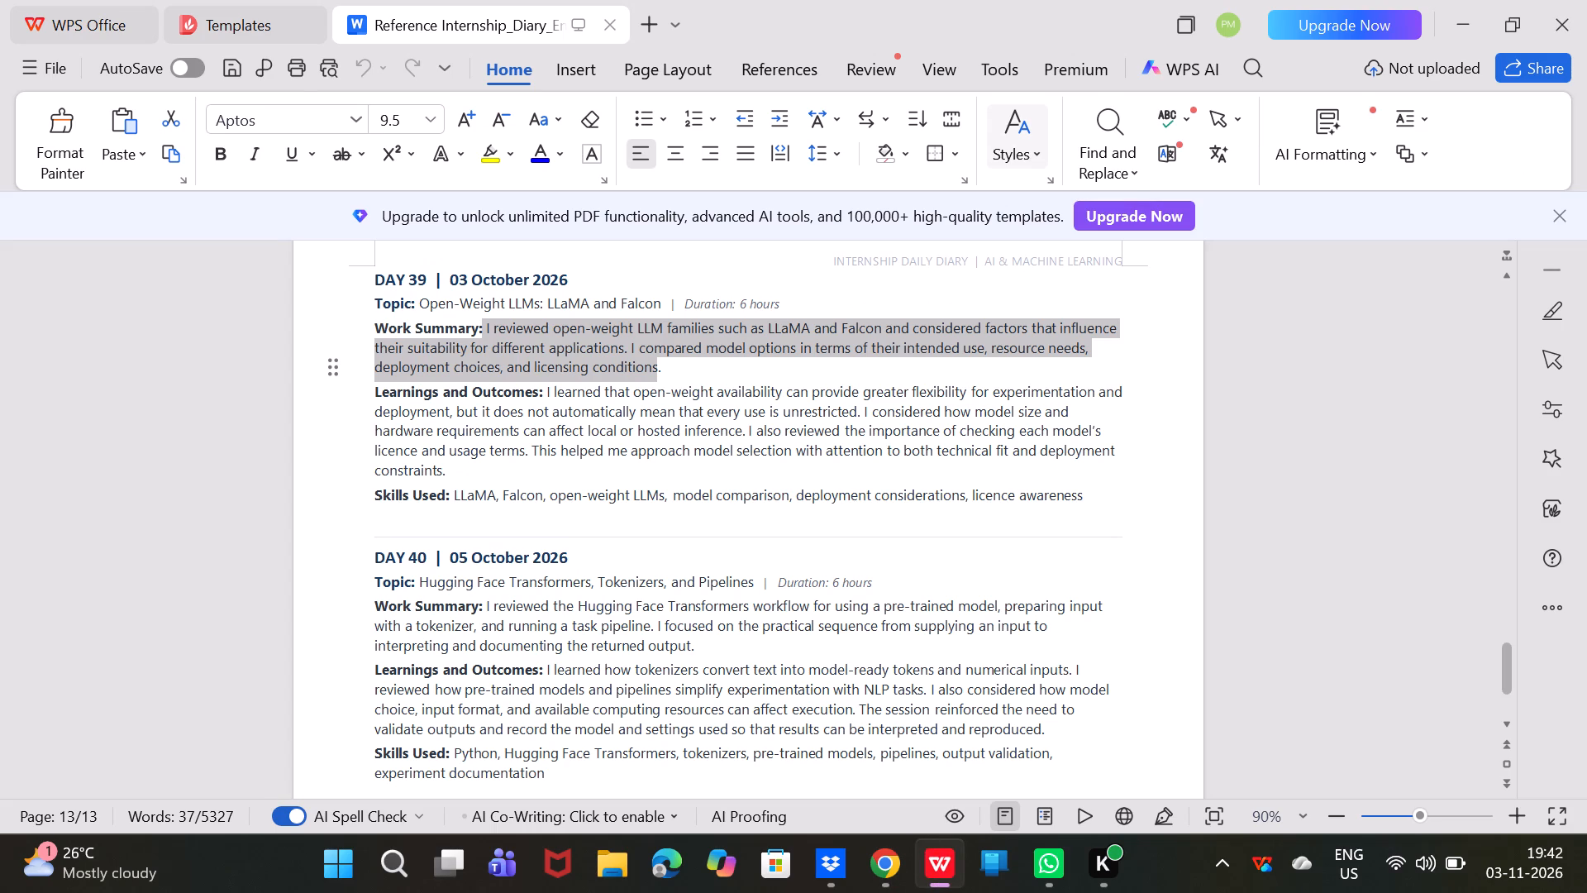
{"action": "left_click_drag", "start_coordinate": [545, 391], "coordinate": [469, 468]}
{"action": "key", "text": "ctrl+c"}
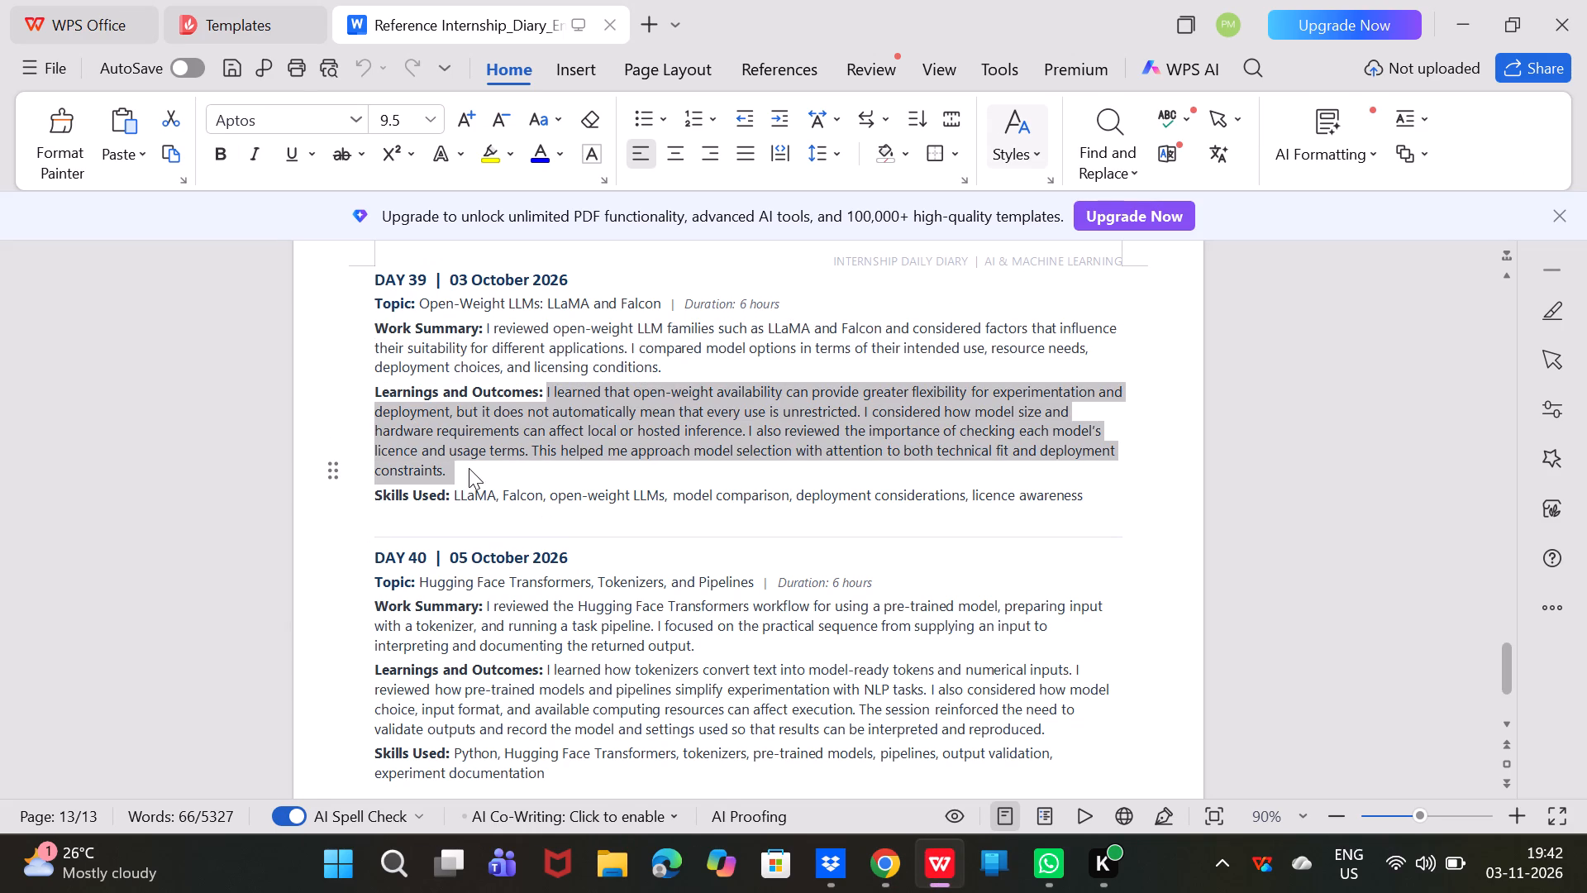
{"action": "left_click", "coordinate": [886, 890]}
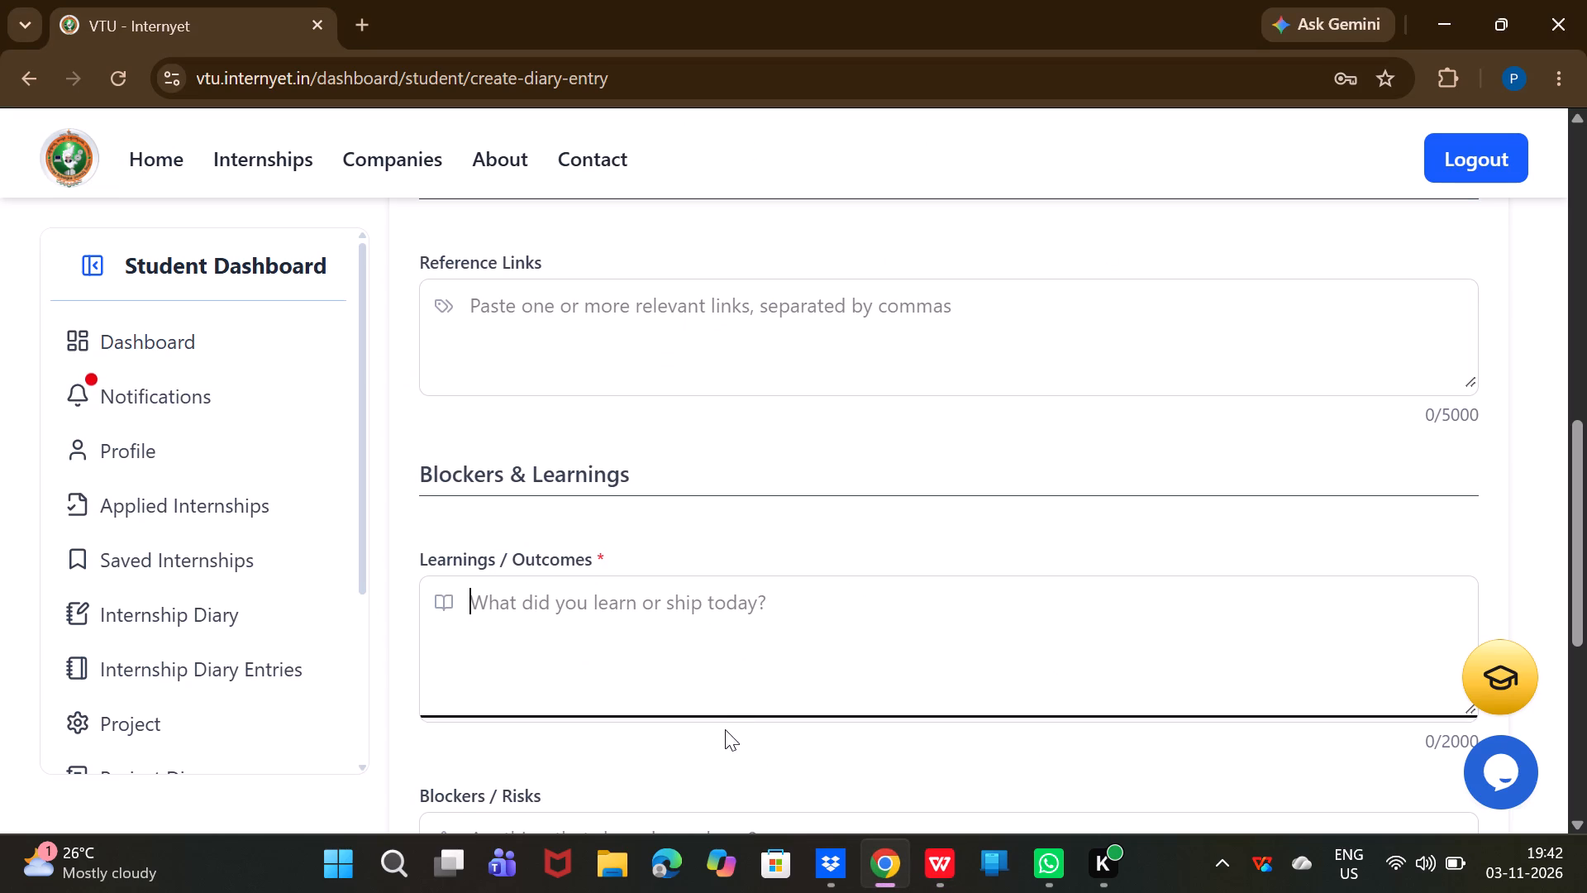
{"action": "left_click", "coordinate": [699, 645]}
{"action": "key", "text": "ctrl+v"}
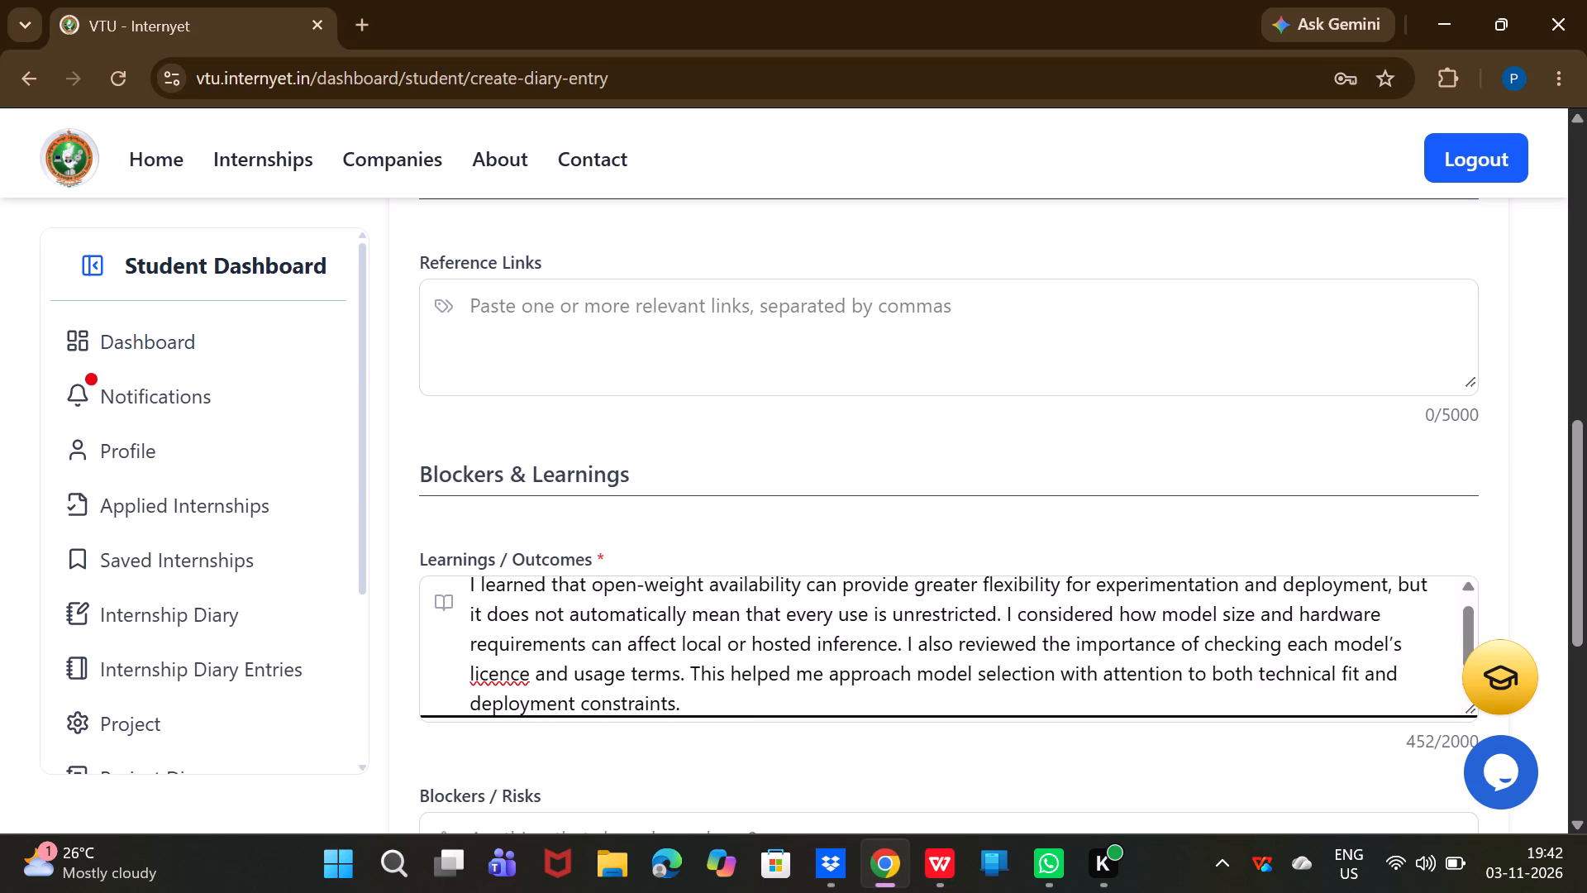
Add the skill Generative ai to the 3 October 2026 diary entry.
{"action": "scroll", "coordinate": [699, 645], "scroll_direction": "down", "scroll_amount": 3}
{"action": "scroll", "coordinate": [665, 747], "scroll_direction": "down", "scroll_amount": 2}
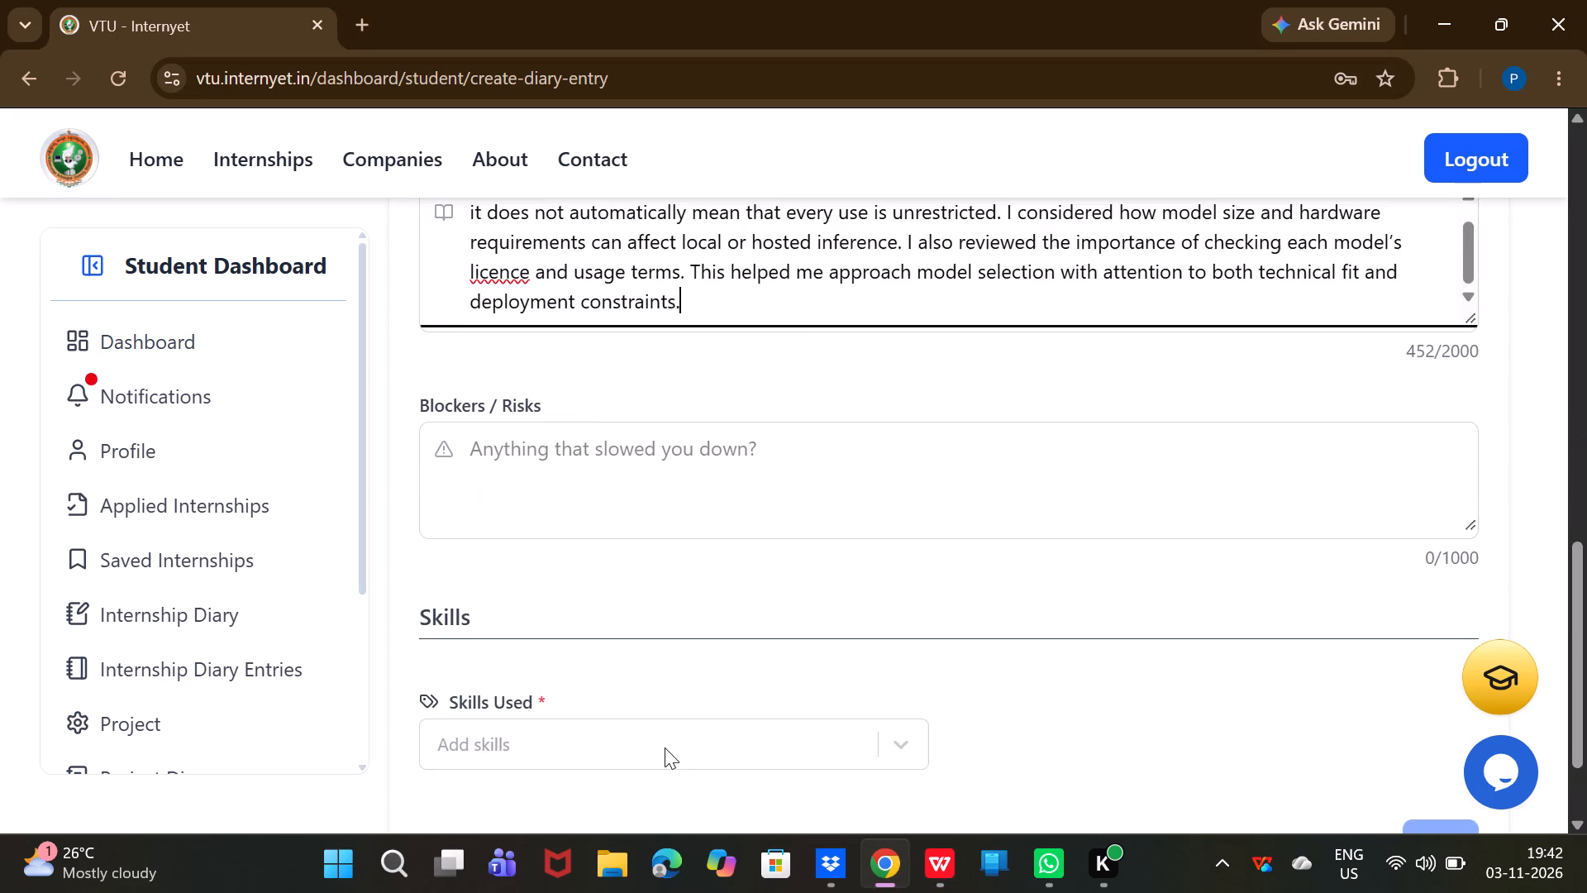
{"action": "scroll", "coordinate": [665, 747], "scroll_direction": "down", "scroll_amount": 3}
{"action": "left_click", "coordinate": [646, 628]}
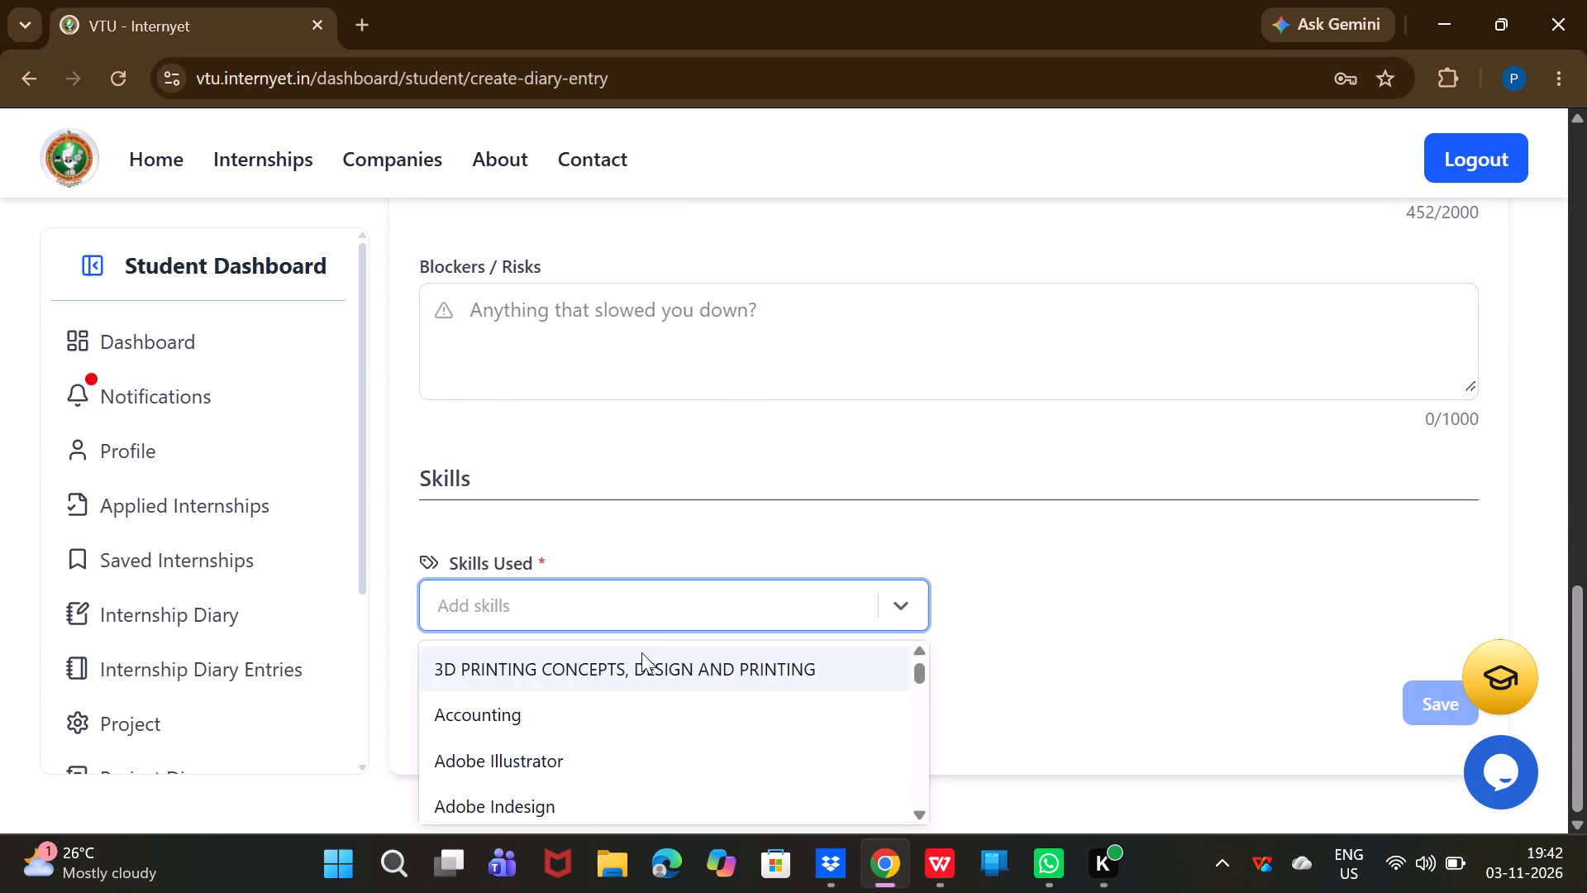
{"action": "type", "text": "gene"}
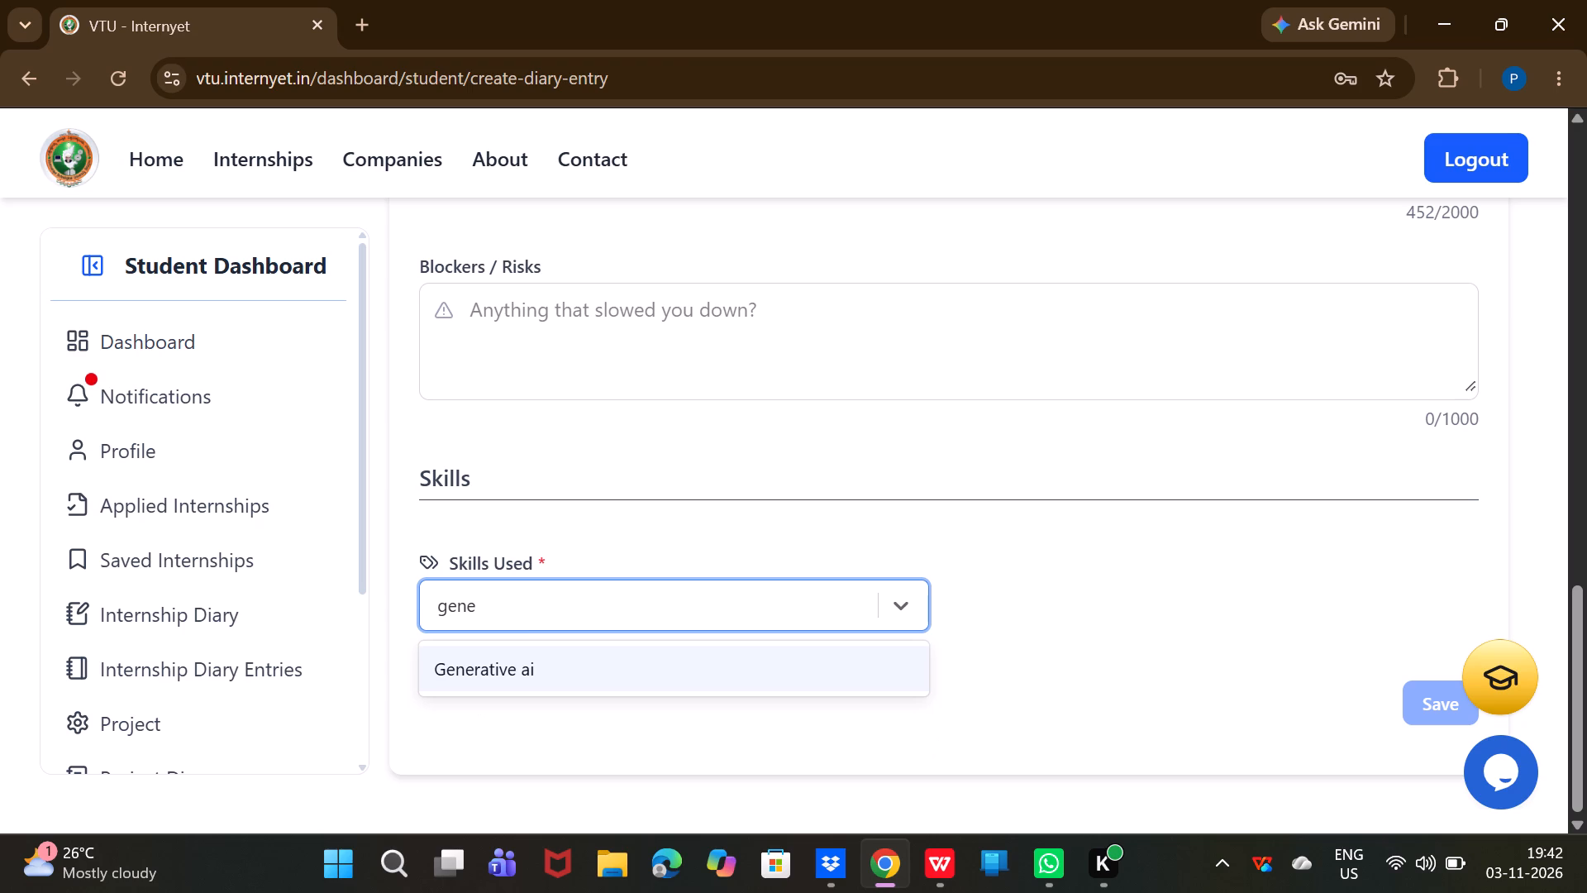
{"action": "left_click", "coordinate": [533, 661]}
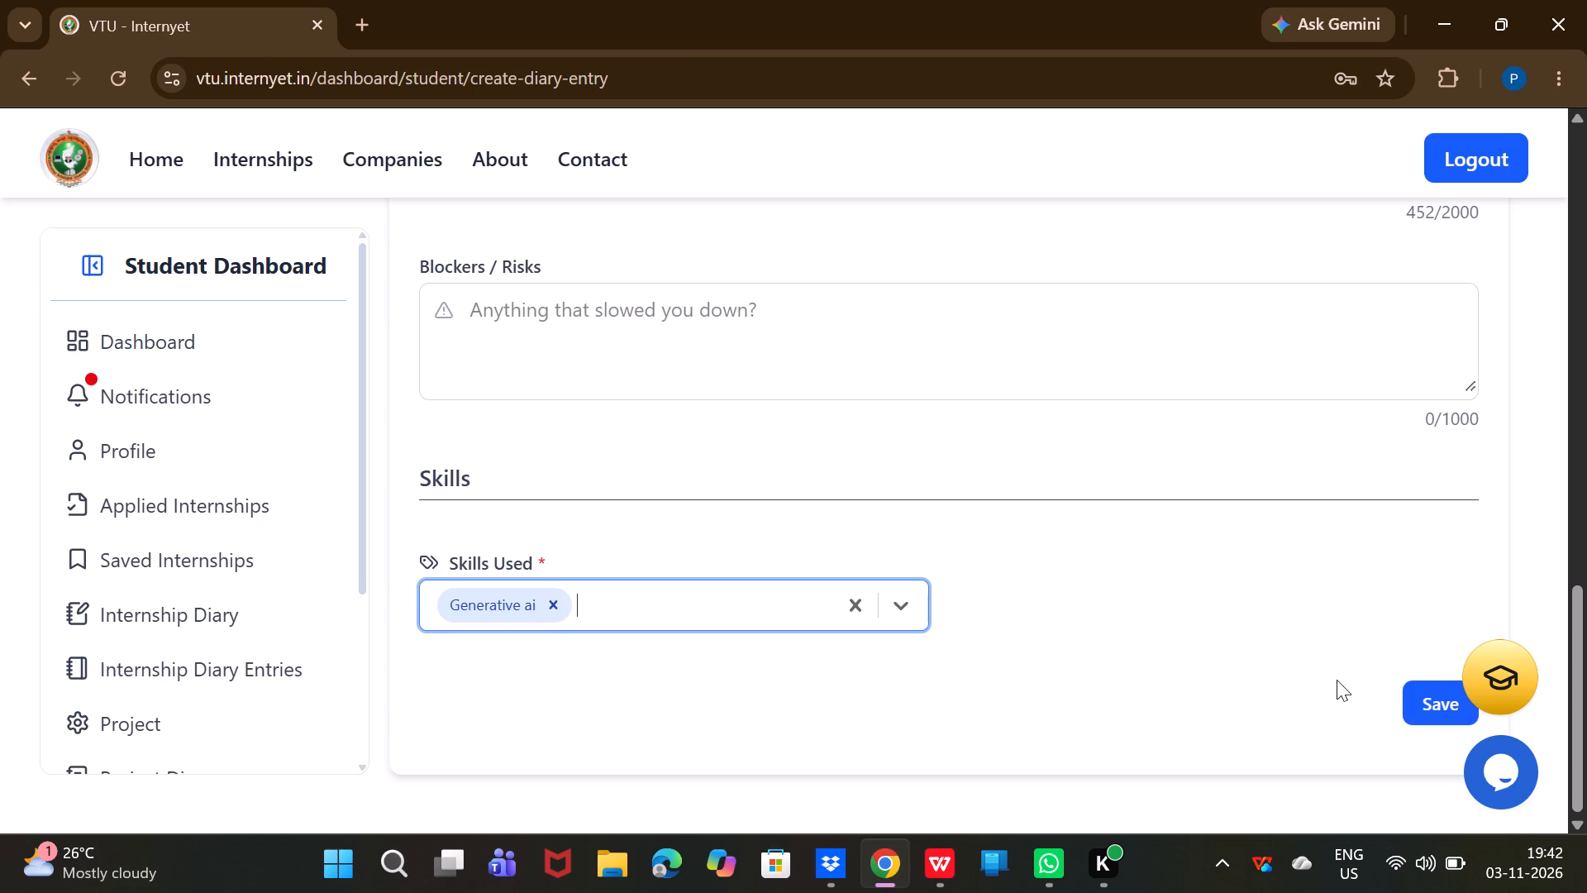
Save the 3 October 2026 diary entry.
{"action": "left_click", "coordinate": [1411, 702]}
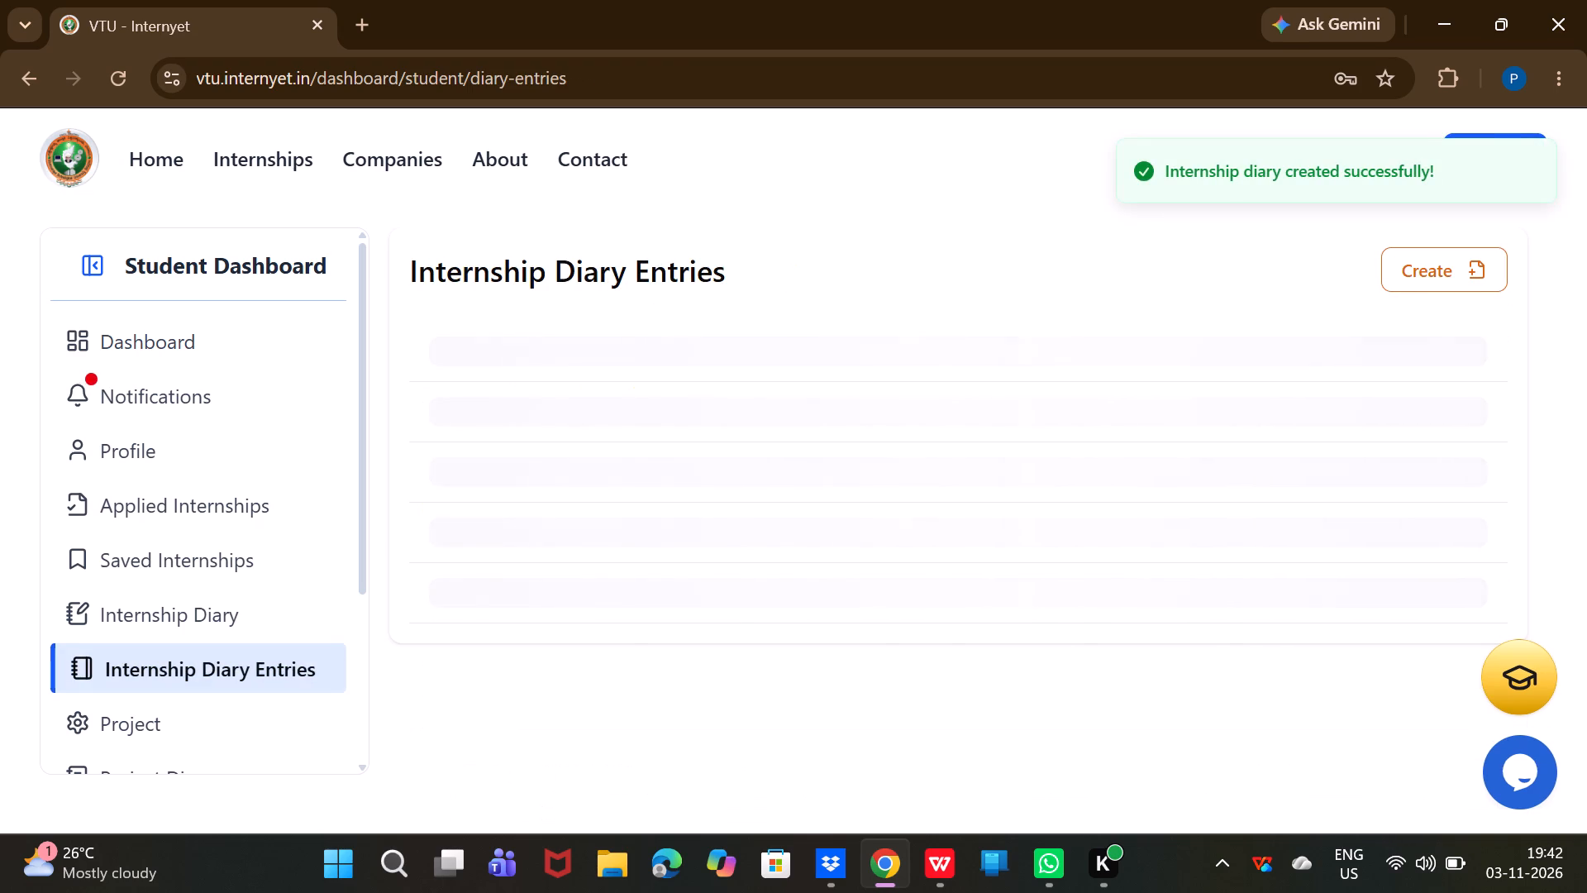
Create a new diary entry for the Trainee Software Engineer — Ethnotech Academic Solutions internship dated 5 October 2026.
{"action": "left_click", "coordinate": [1452, 252]}
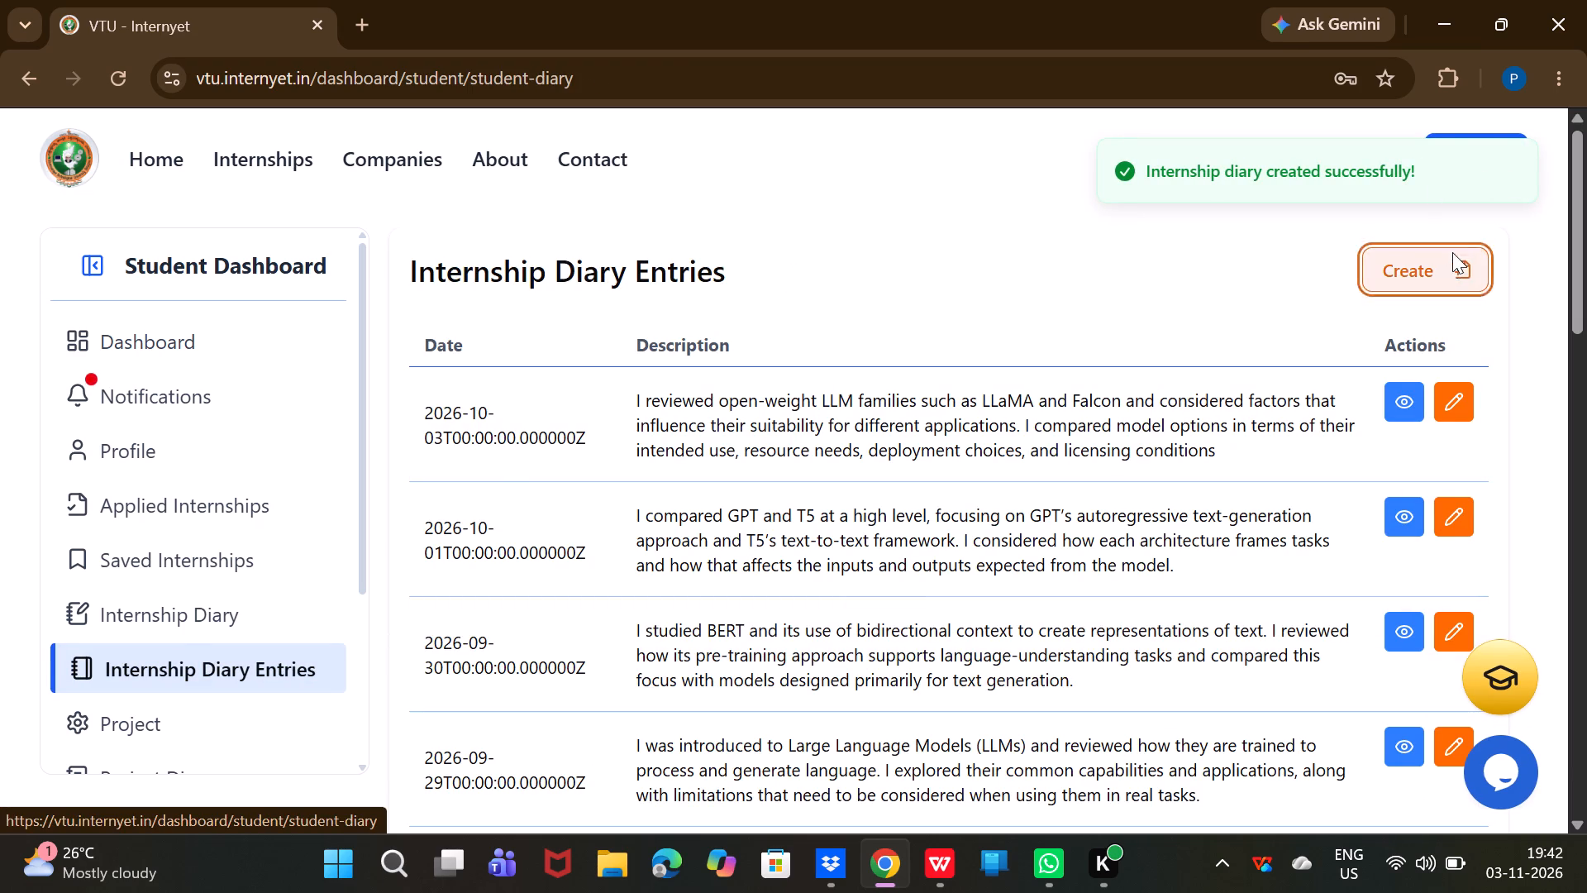
{"action": "left_click", "coordinate": [807, 508]}
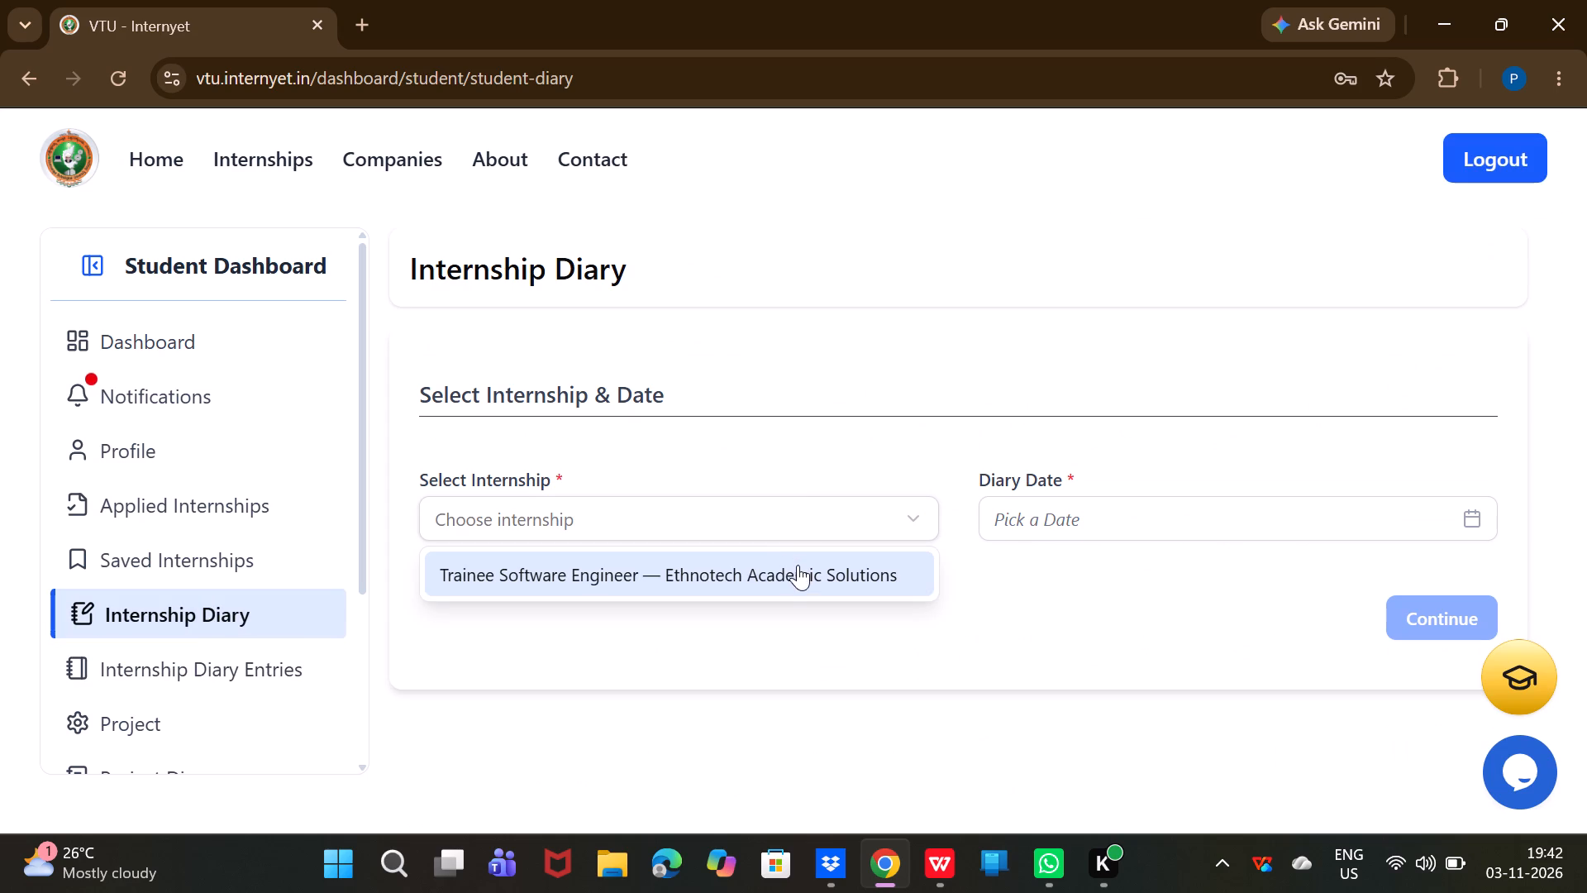
{"action": "left_click", "coordinate": [798, 566]}
{"action": "left_click", "coordinate": [1075, 533]}
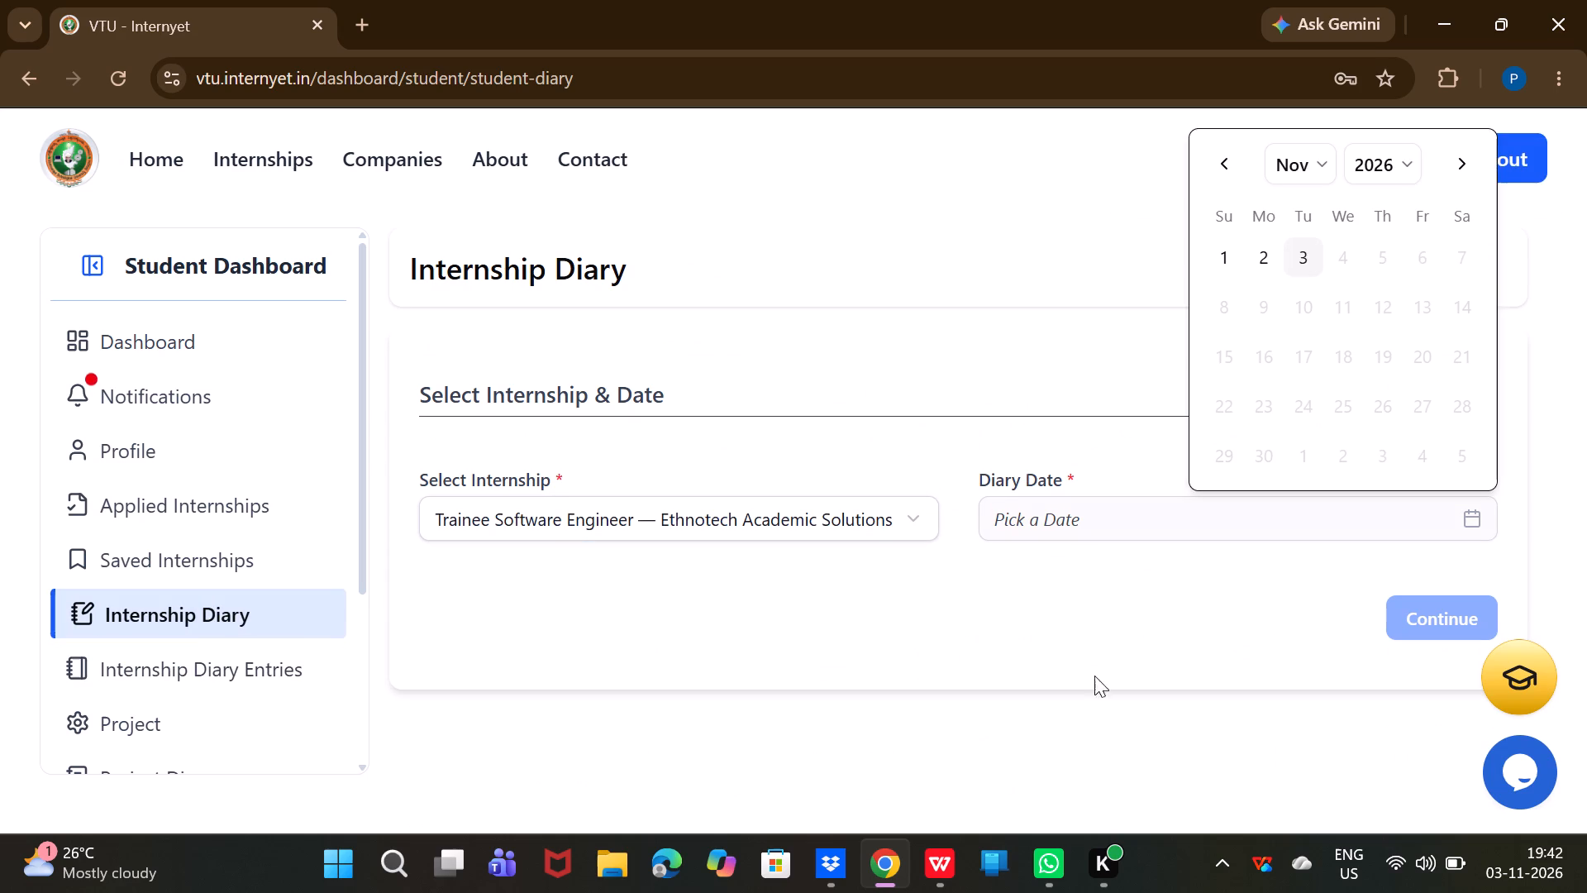
{"action": "left_click", "coordinate": [1278, 176]}
{"action": "left_click", "coordinate": [1290, 494]}
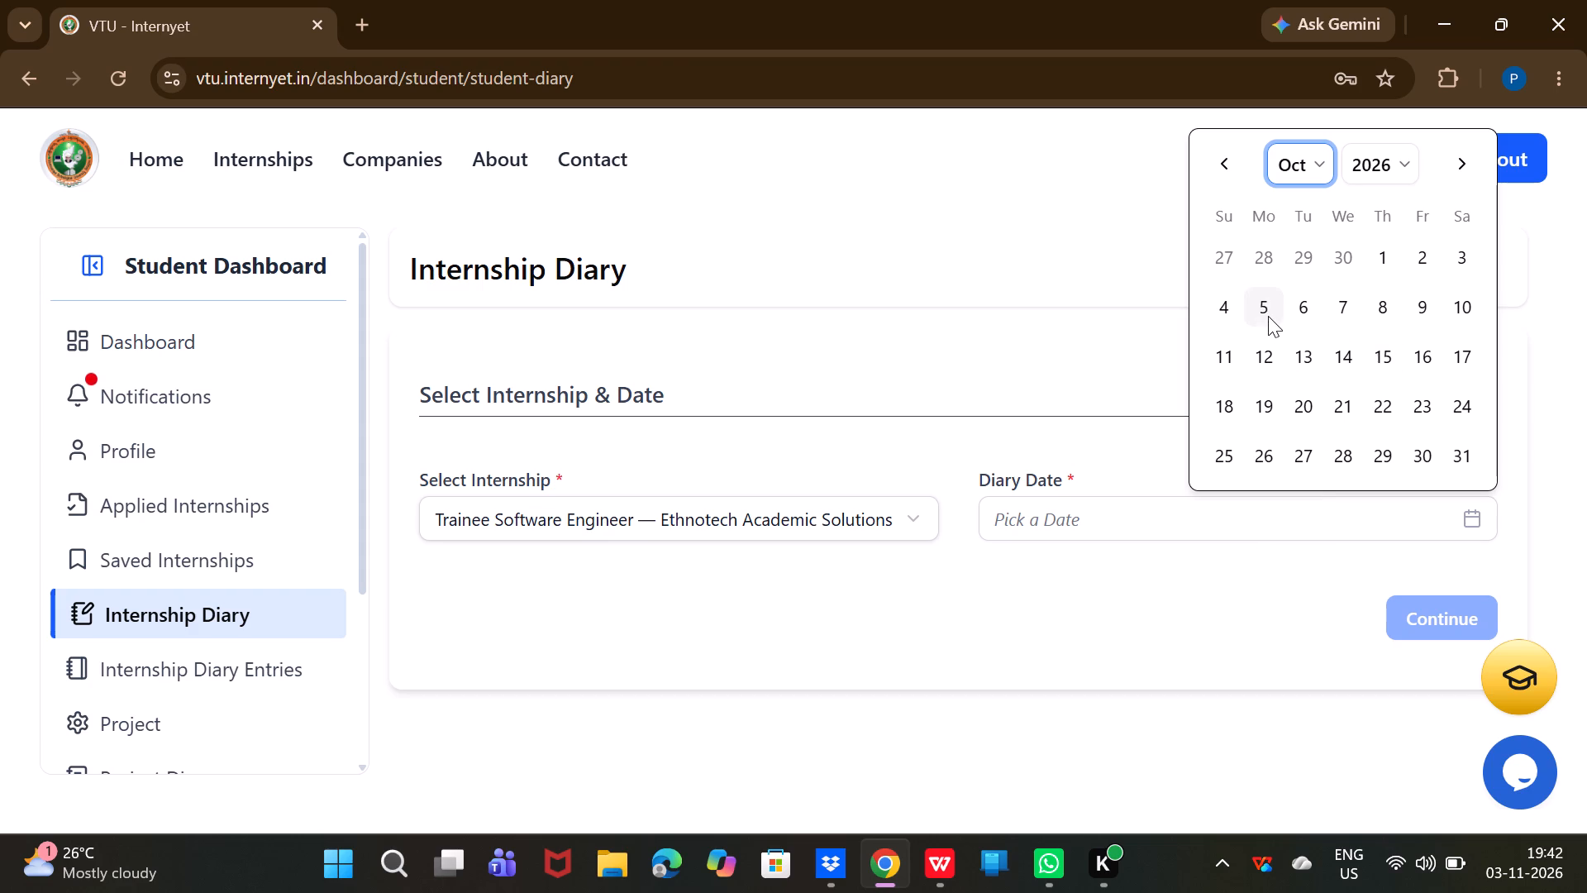
{"action": "left_click", "coordinate": [1268, 316]}
{"action": "left_click", "coordinate": [1432, 628]}
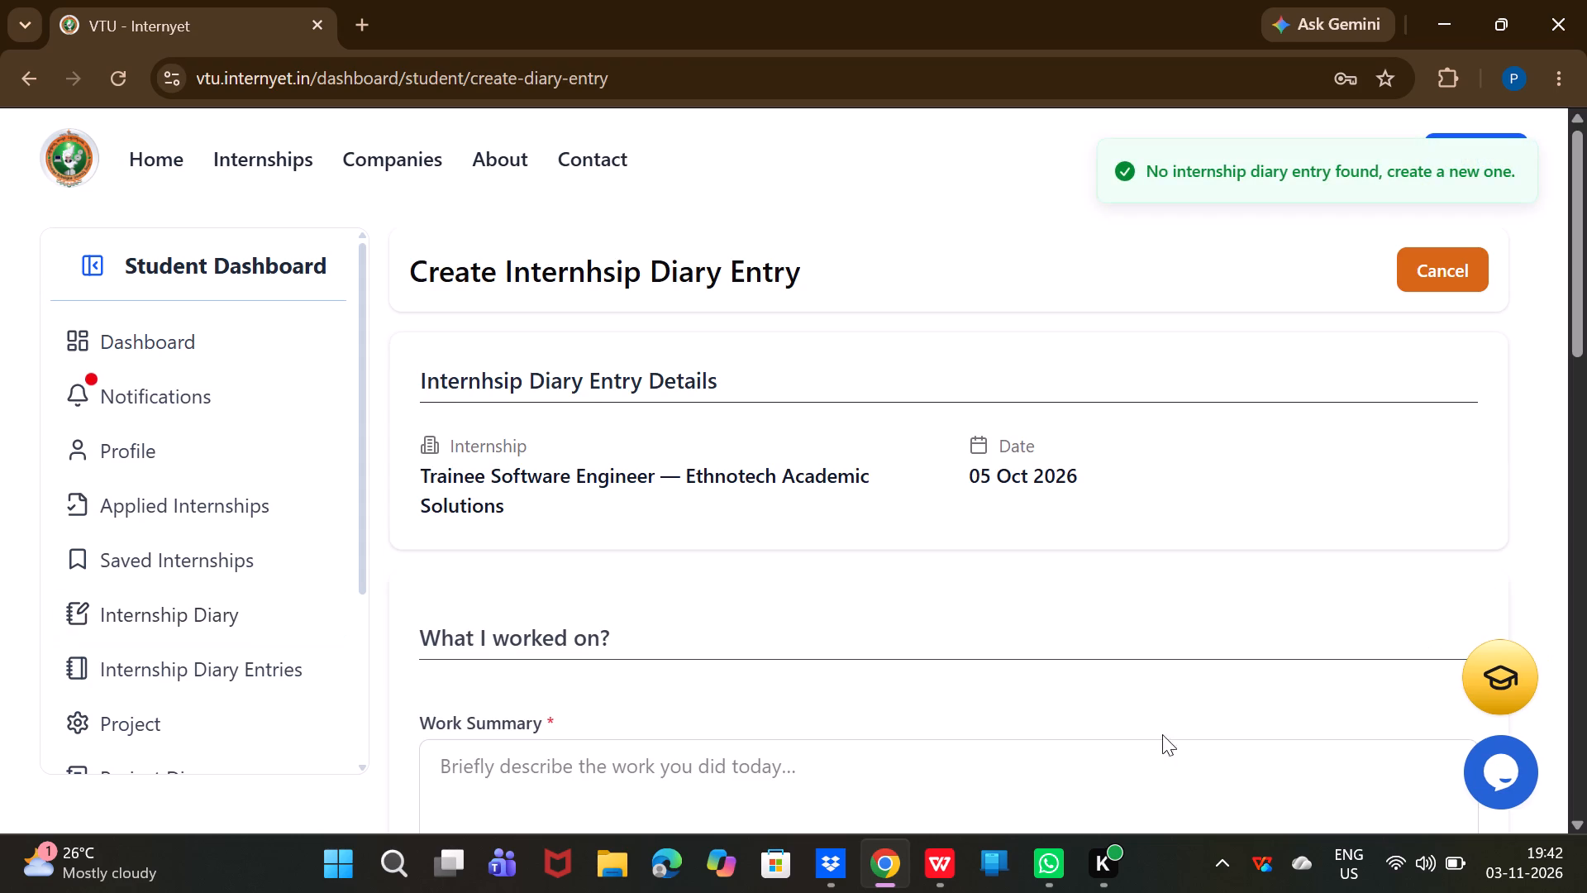
Copy the Day 40 Work Summary text from the WPS Office document and paste it as Work Summary in the Chrome form.
{"action": "scroll", "coordinate": [886, 752], "scroll_direction": "down", "scroll_amount": 2}
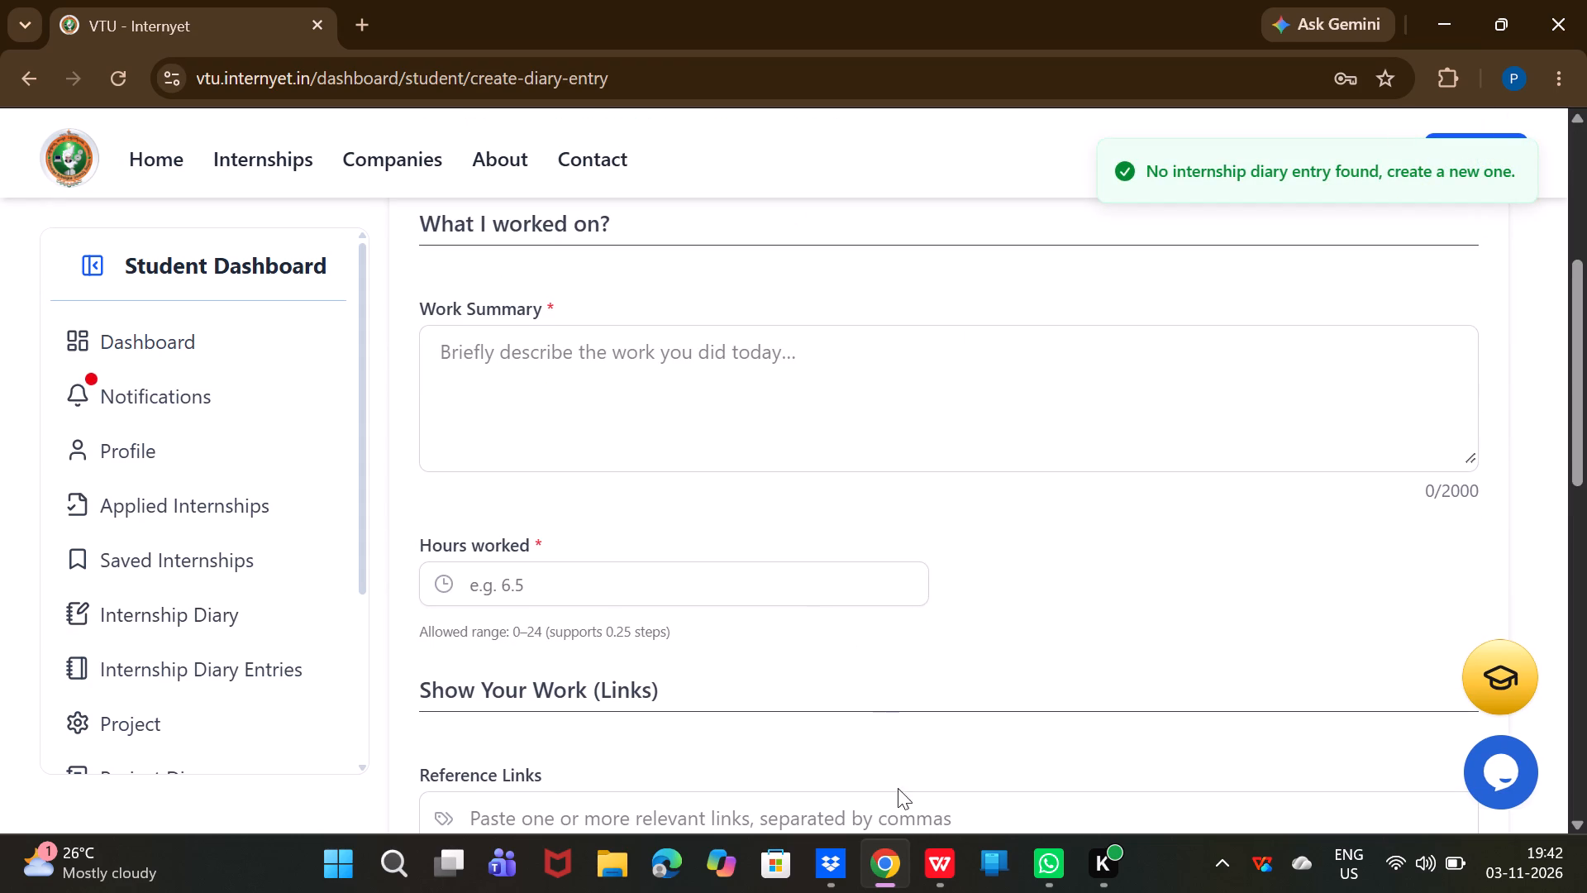
{"action": "left_click", "coordinate": [940, 863]}
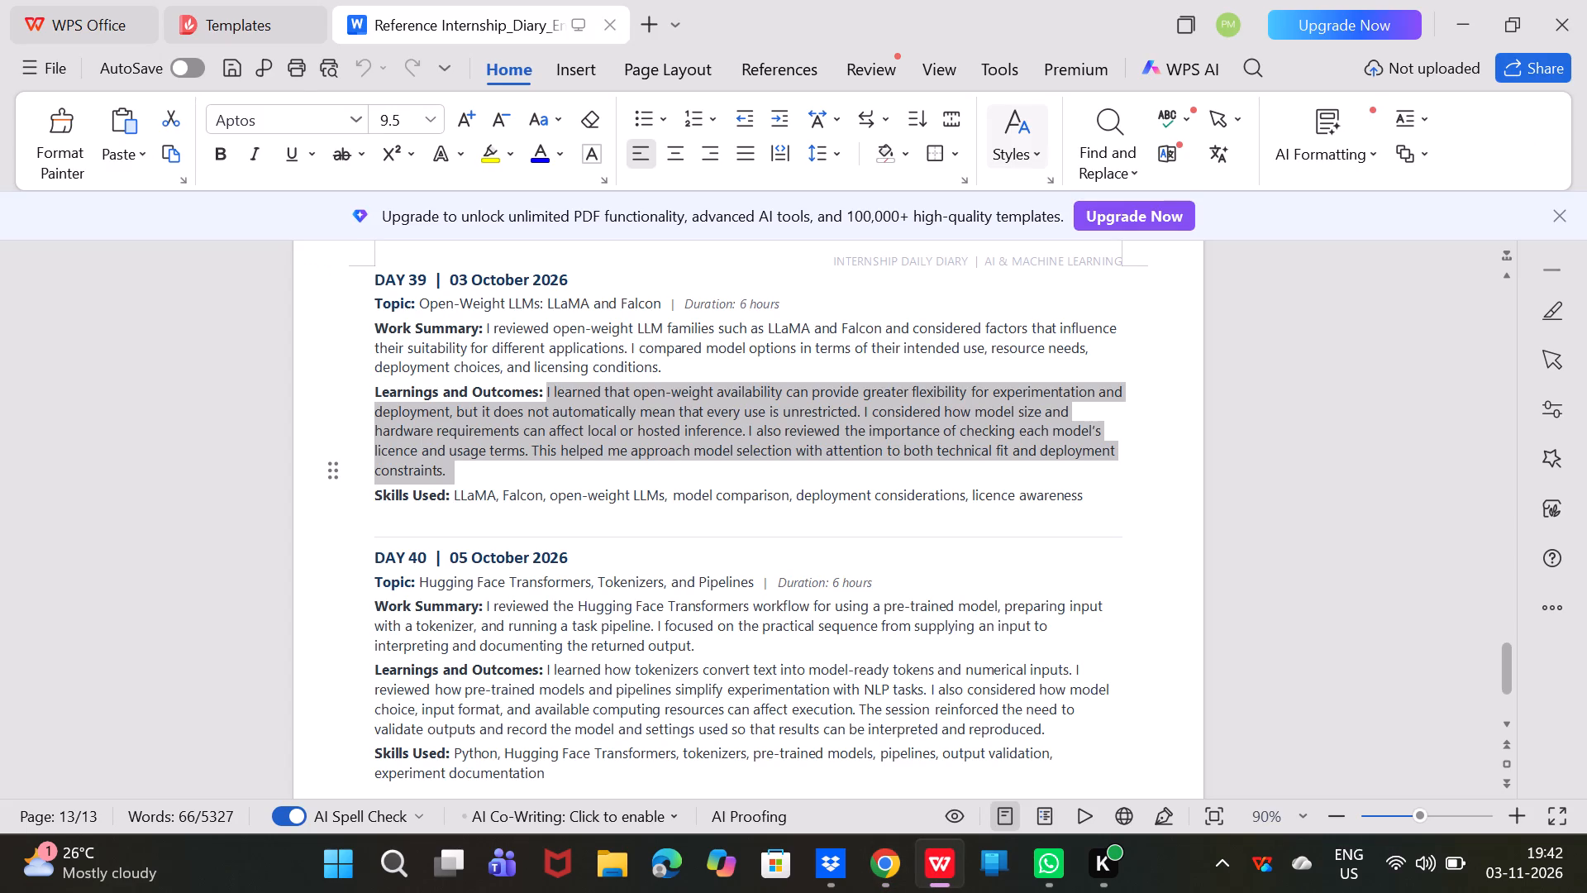
{"action": "left_click_drag", "start_coordinate": [483, 601], "coordinate": [695, 642]}
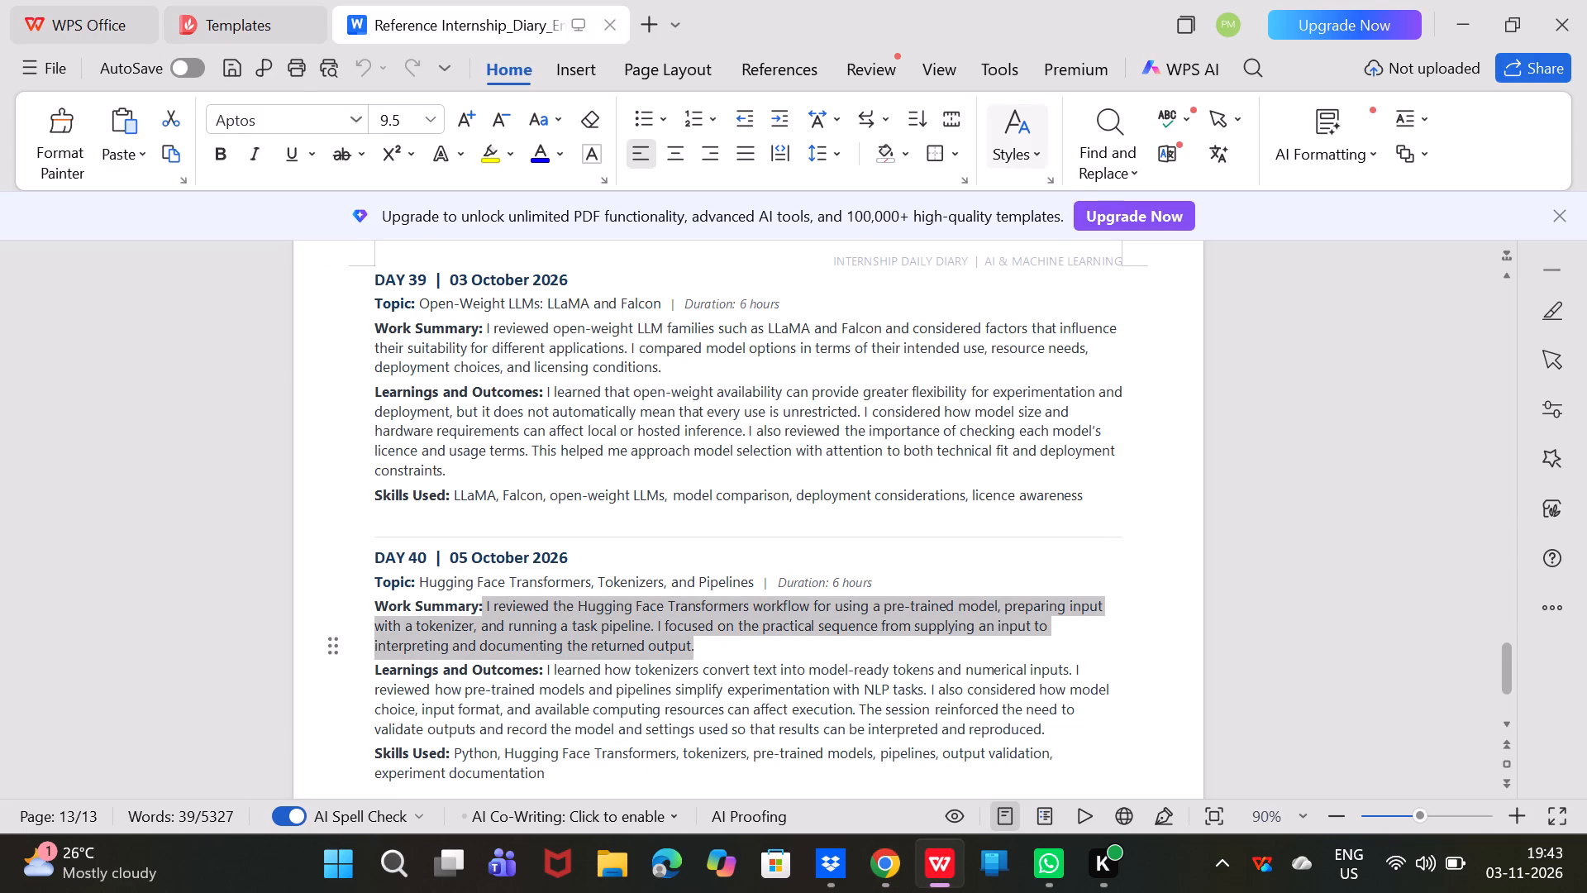
{"action": "key", "text": "ctrl+c"}
{"action": "left_click", "coordinate": [866, 874]}
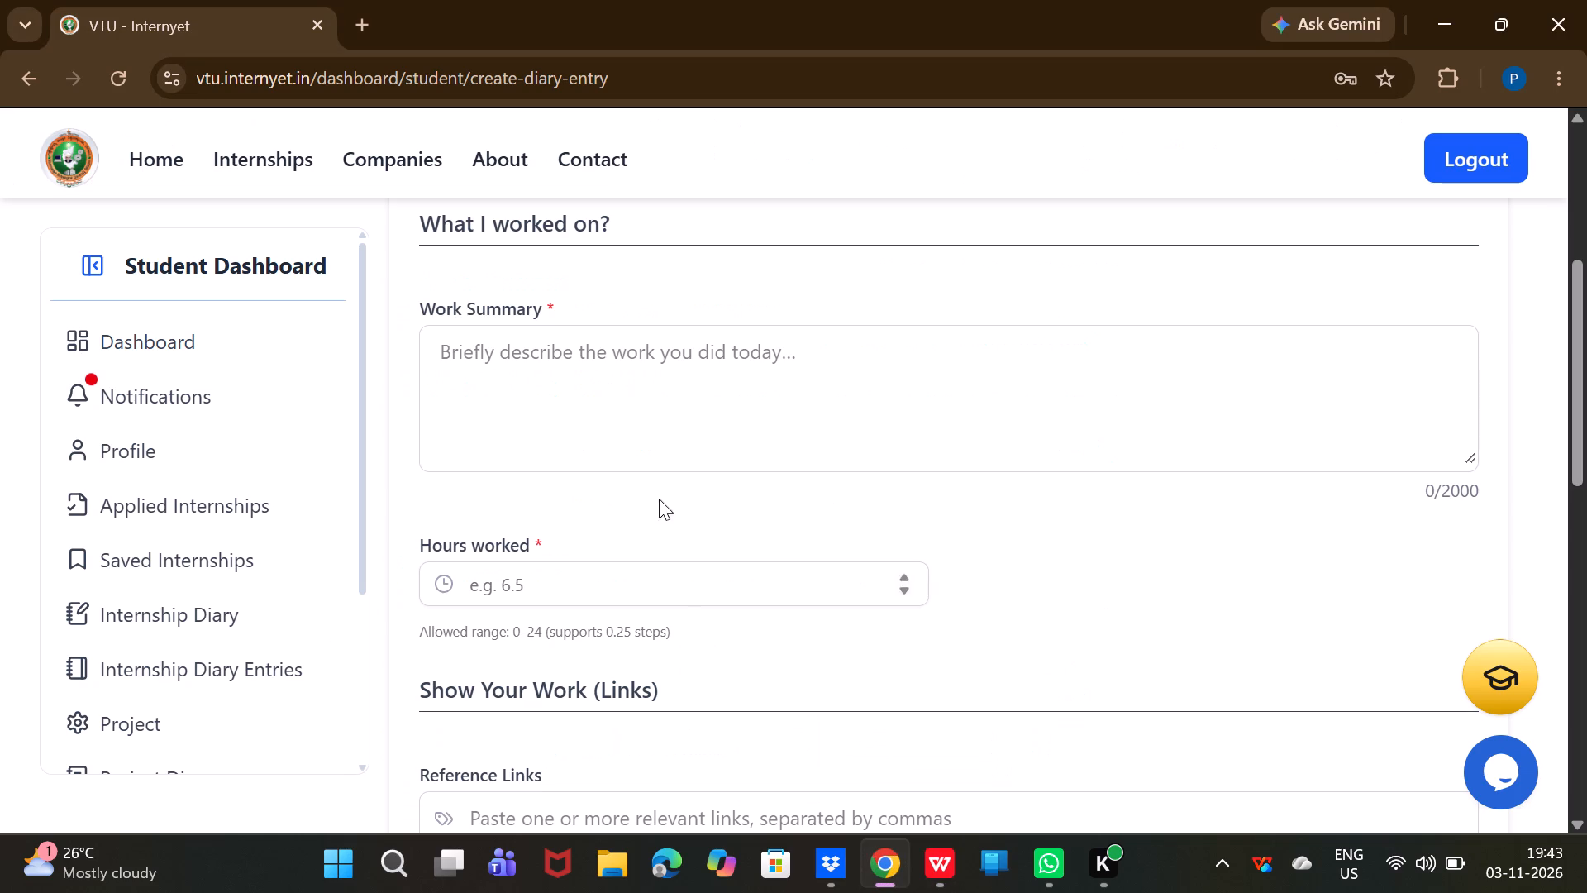
{"action": "left_click", "coordinate": [662, 456]}
{"action": "key", "text": "ctrl+v"}
Set the hours worked to 6 for the 5 October 2026 entry.
{"action": "scroll", "coordinate": [662, 456], "scroll_direction": "down", "scroll_amount": 1}
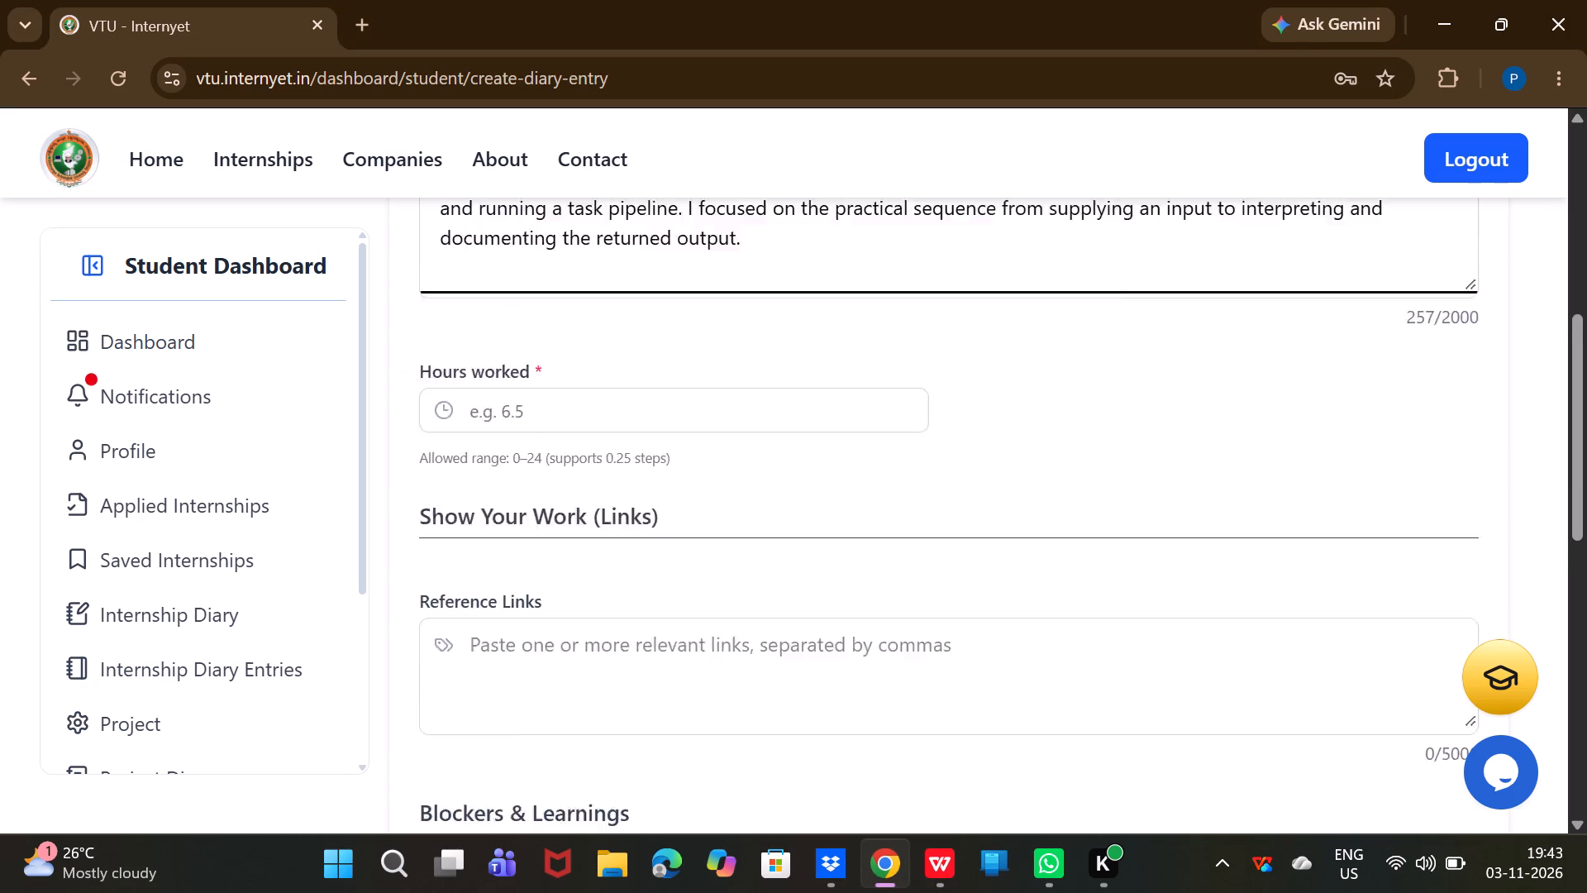
{"action": "scroll", "coordinate": [662, 456], "scroll_direction": "down", "scroll_amount": 1}
{"action": "left_click", "coordinate": [650, 341]}
{"action": "key", "text": "6"}
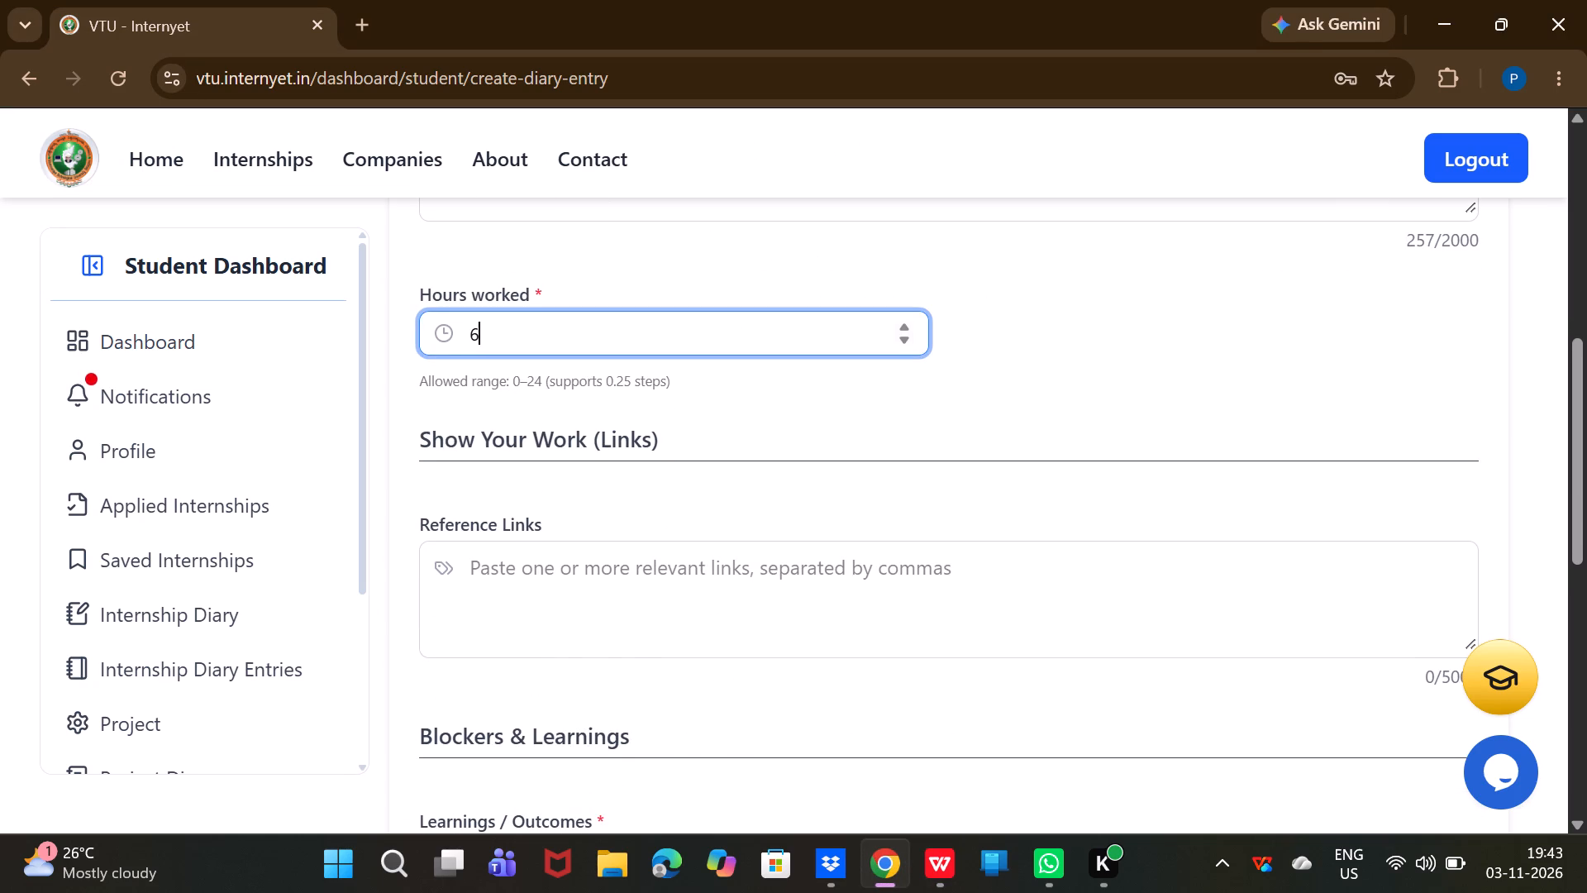
Start filling in the Learnings / Outcomes of the 5 October 2026 entry.
{"action": "scroll", "coordinate": [650, 341], "scroll_direction": "down", "scroll_amount": 3}
{"action": "left_click", "coordinate": [639, 548]}
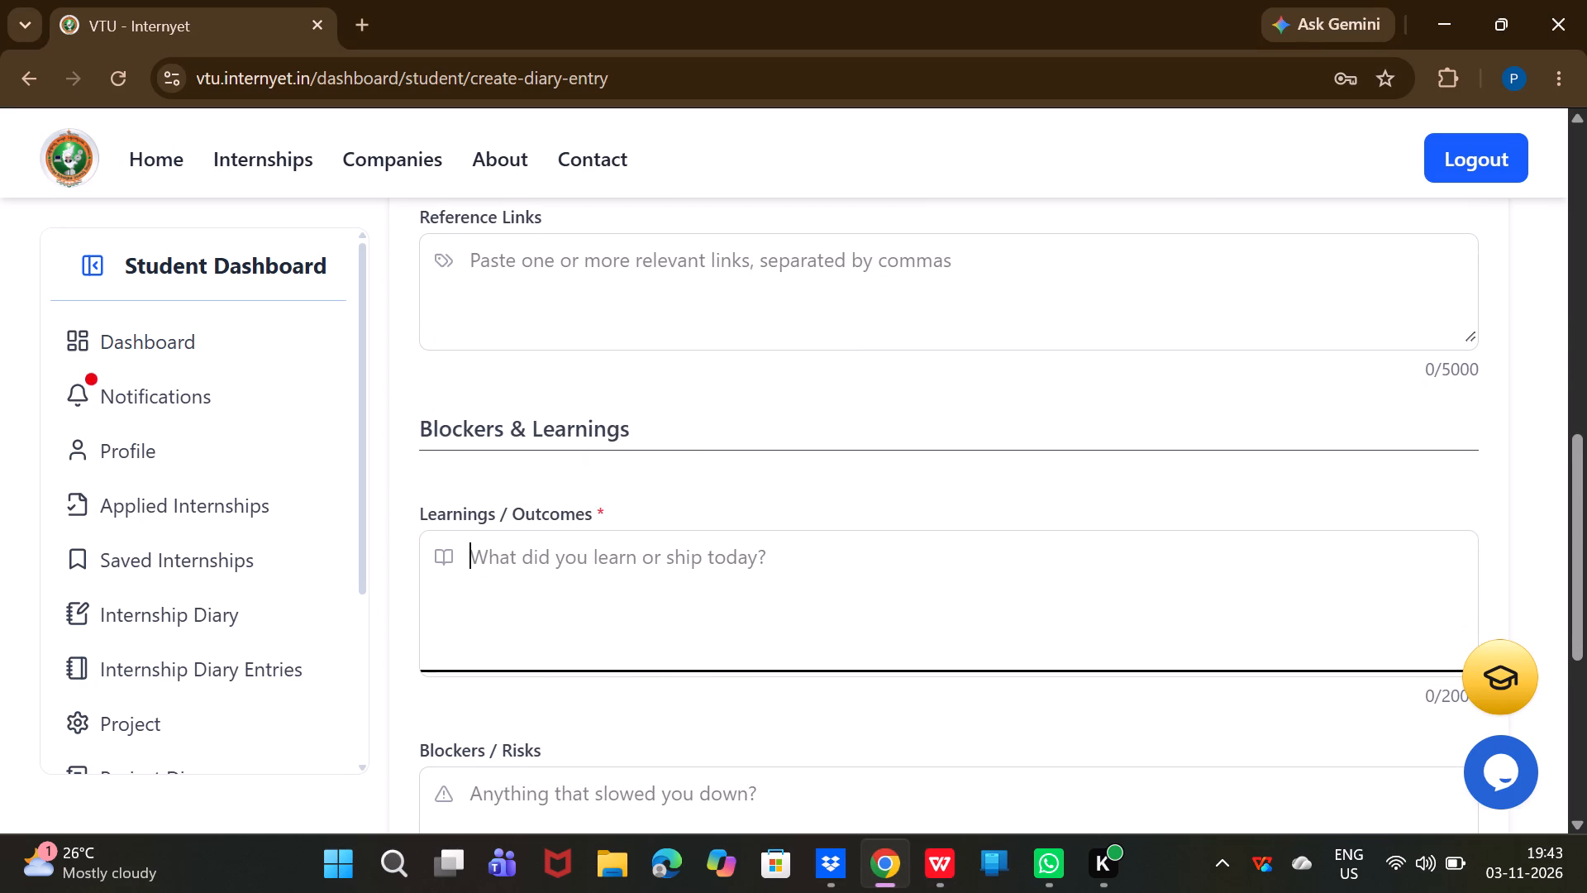
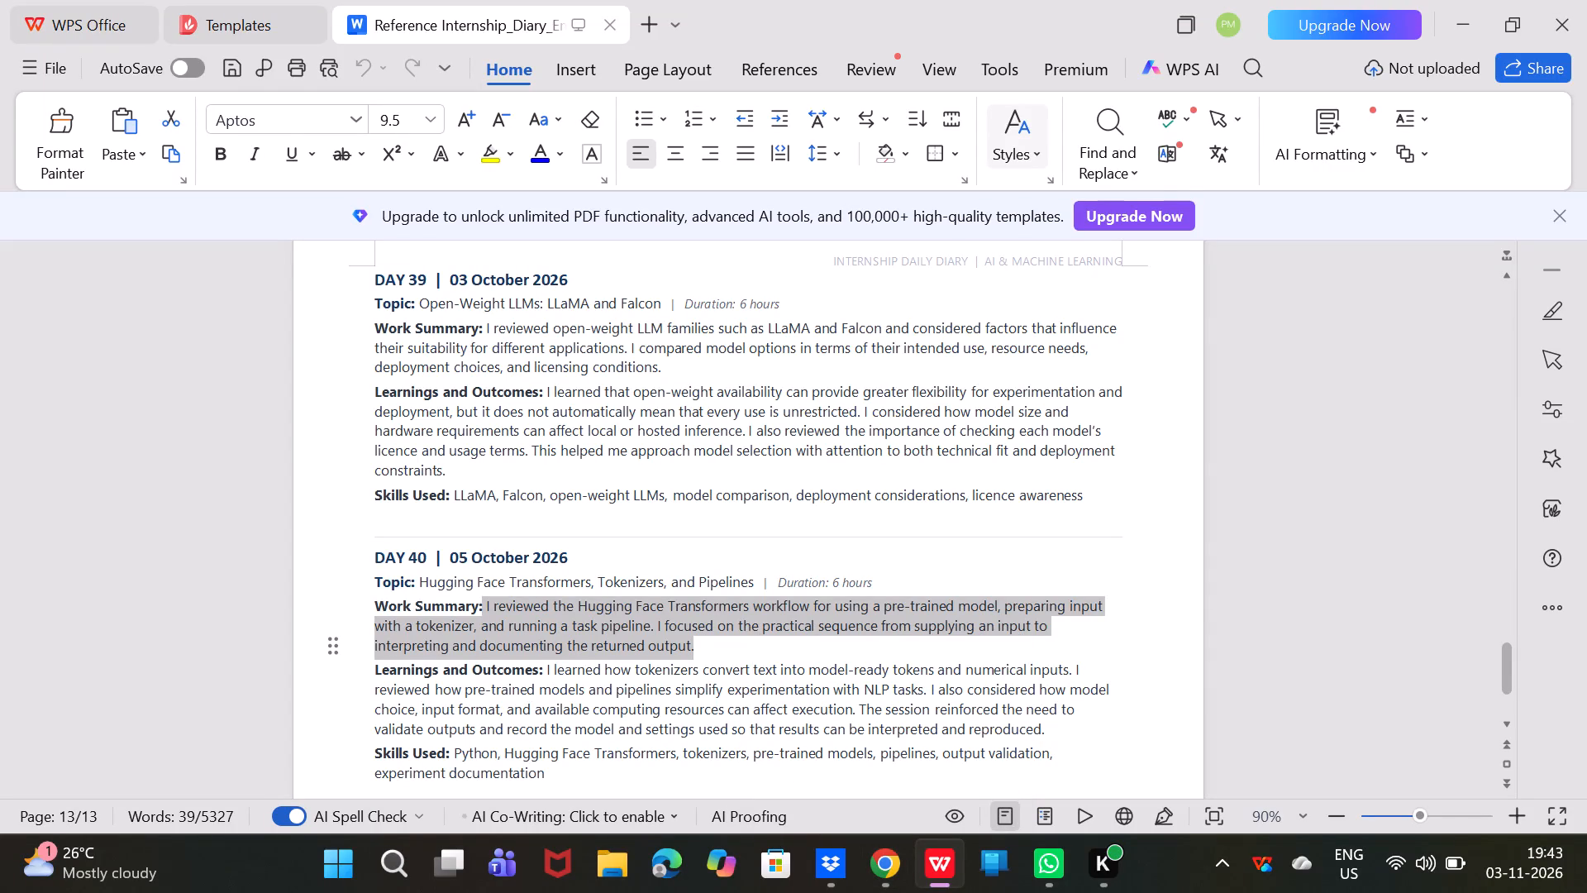
Copy the Day 40 Learnings and Outcomes text from the WPS diary document into the Learnings / Outcomes field of the Chrome diary form.
{"action": "left_click_drag", "start_coordinate": [545, 671], "coordinate": [931, 717]}
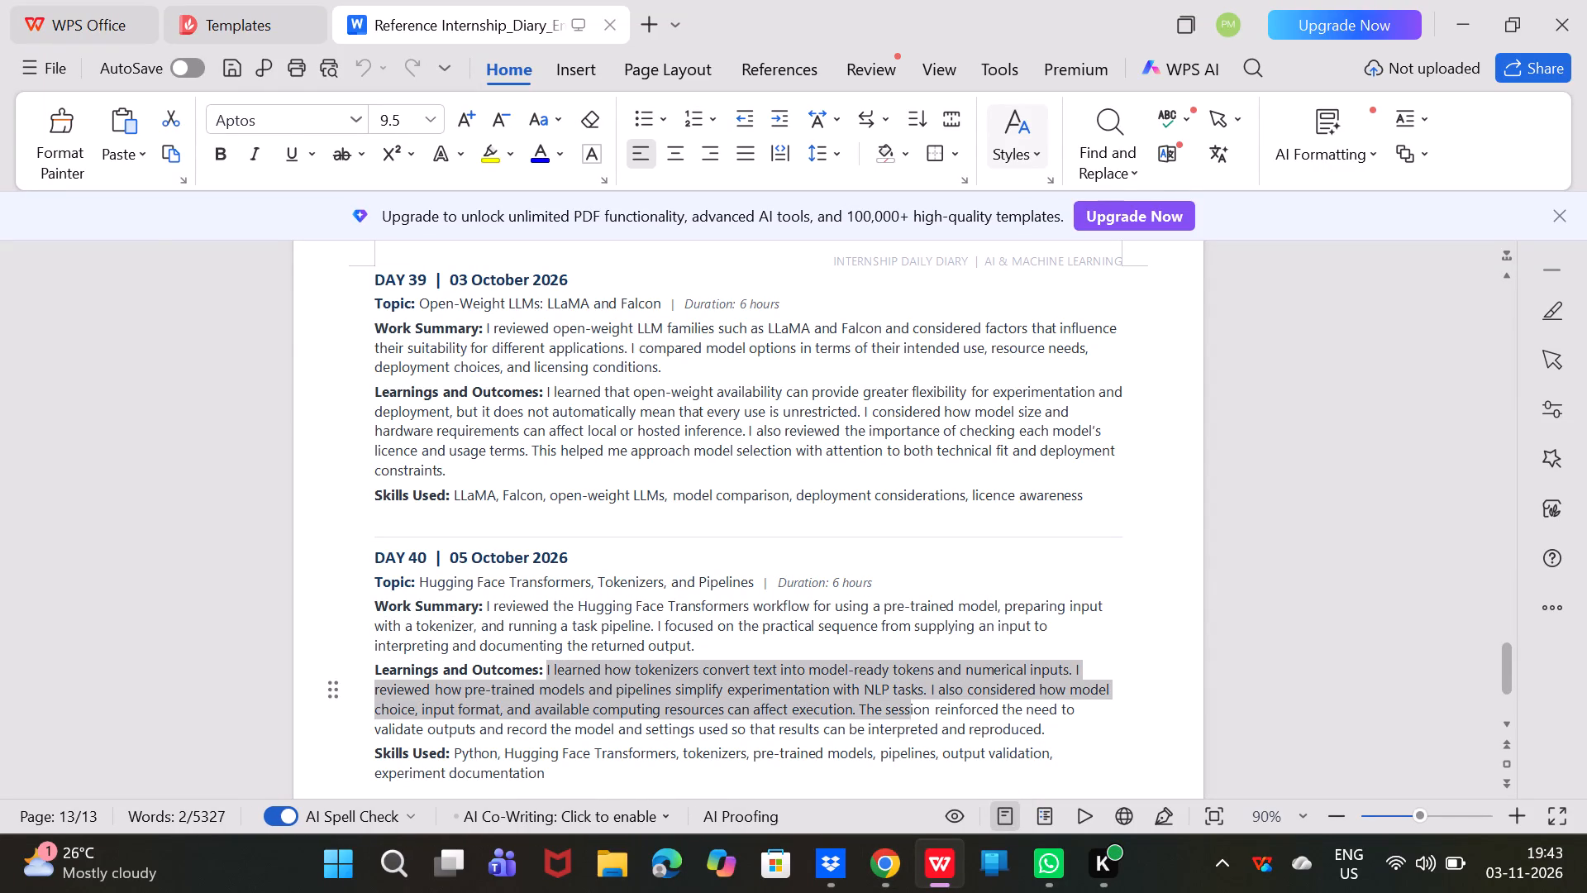
{"action": "left_click_drag", "start_coordinate": [931, 717], "coordinate": [1053, 731]}
{"action": "key", "text": "ctrl+c"}
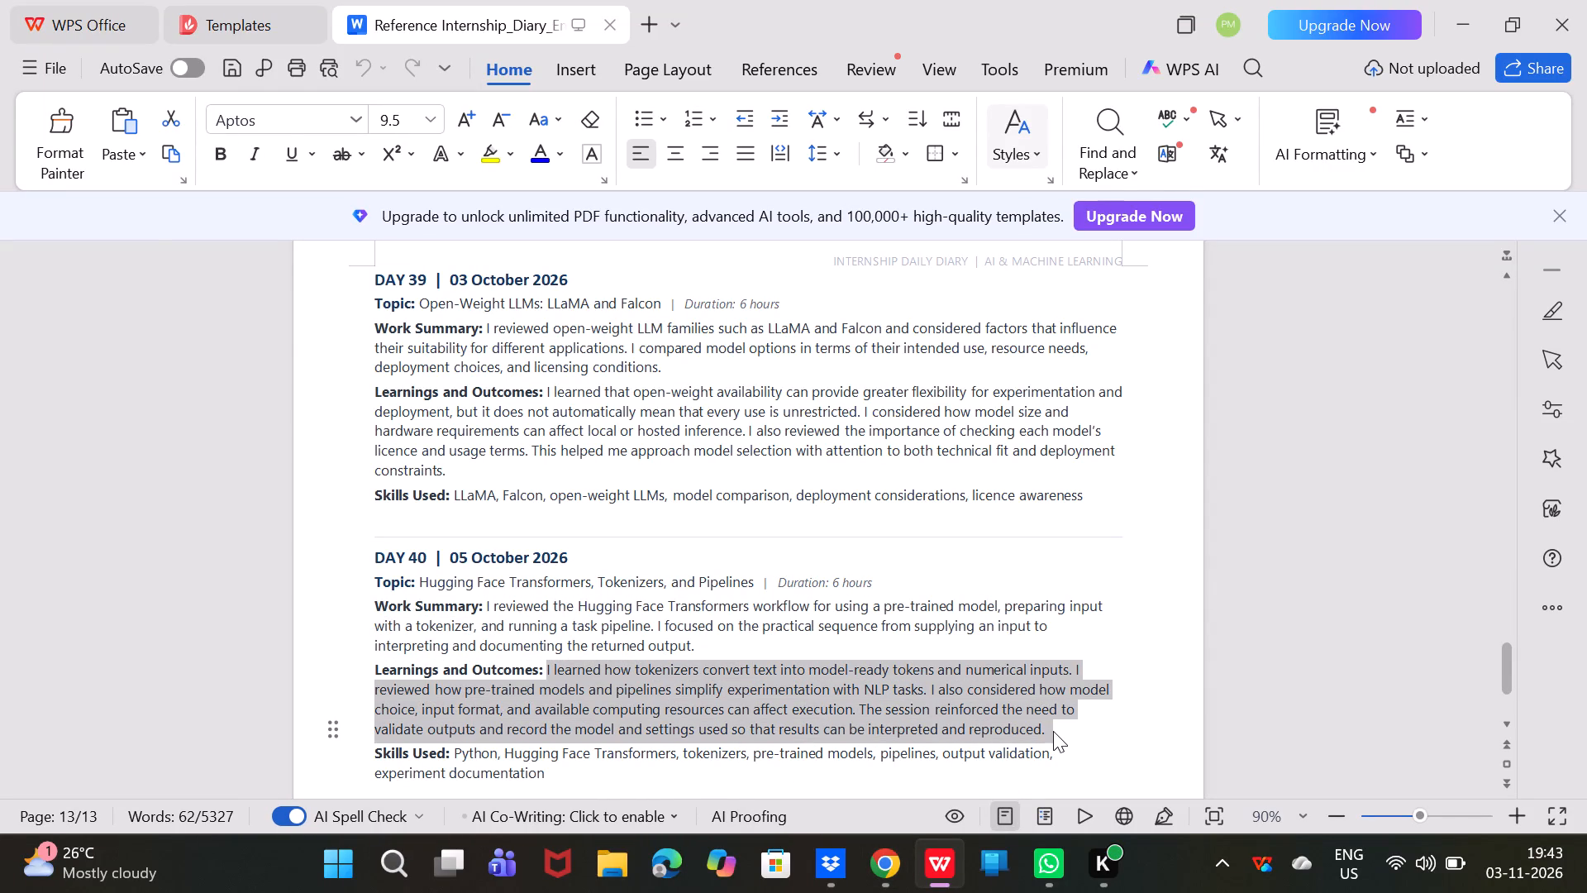
{"action": "left_click", "coordinate": [895, 868]}
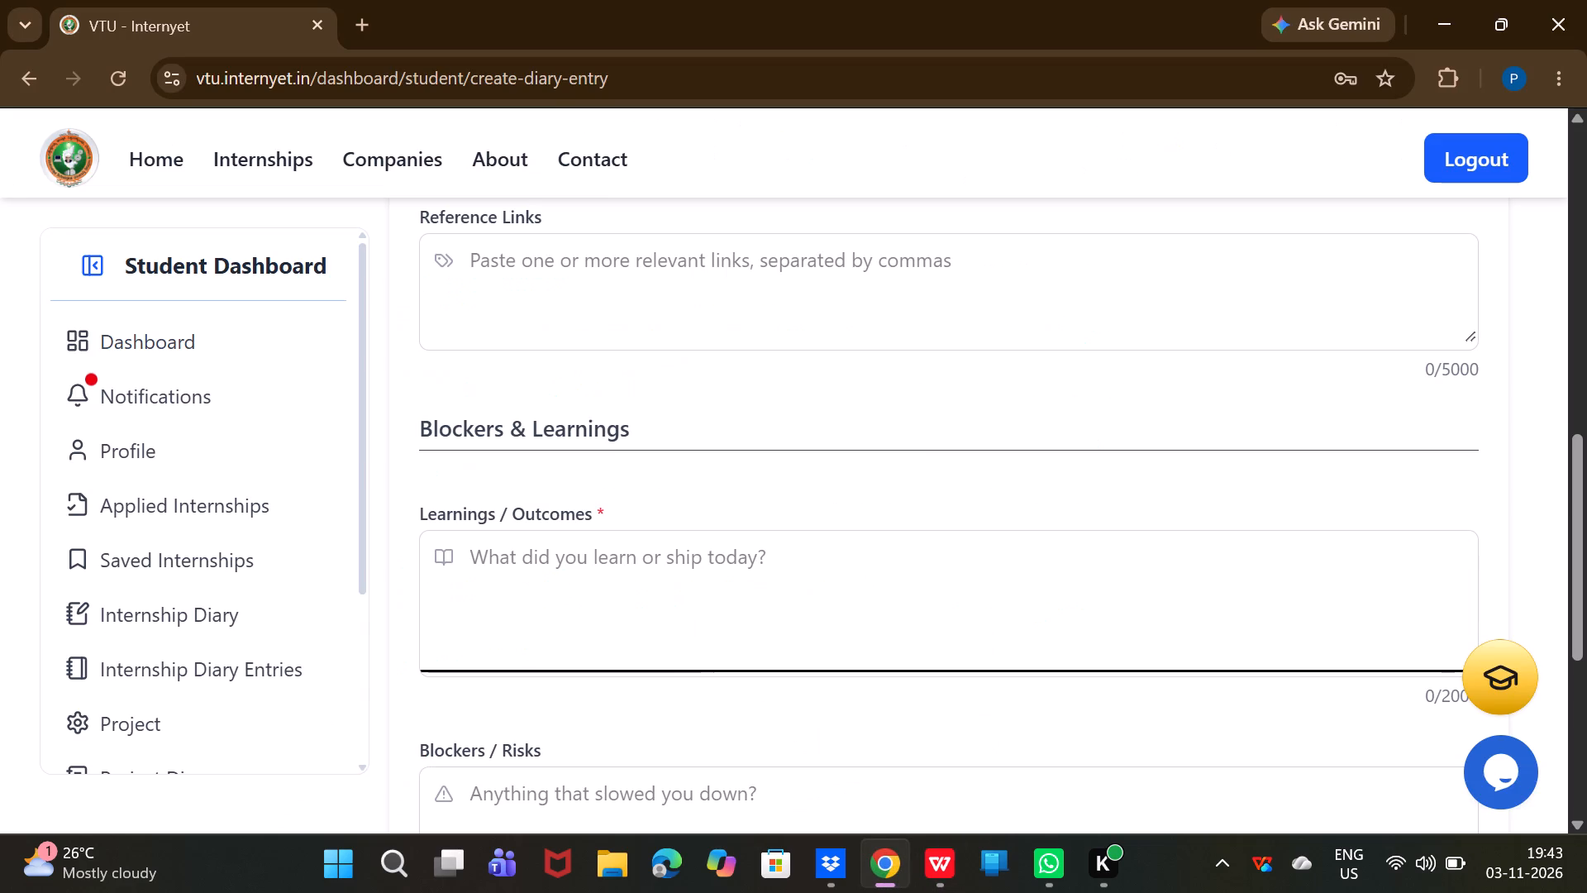
{"action": "left_click", "coordinate": [730, 632]}
{"action": "key", "text": "ctrl+v"}
Add "Generative ai" as the skill used and save the diary entry.
{"action": "scroll", "coordinate": [730, 632], "scroll_direction": "down", "scroll_amount": 4}
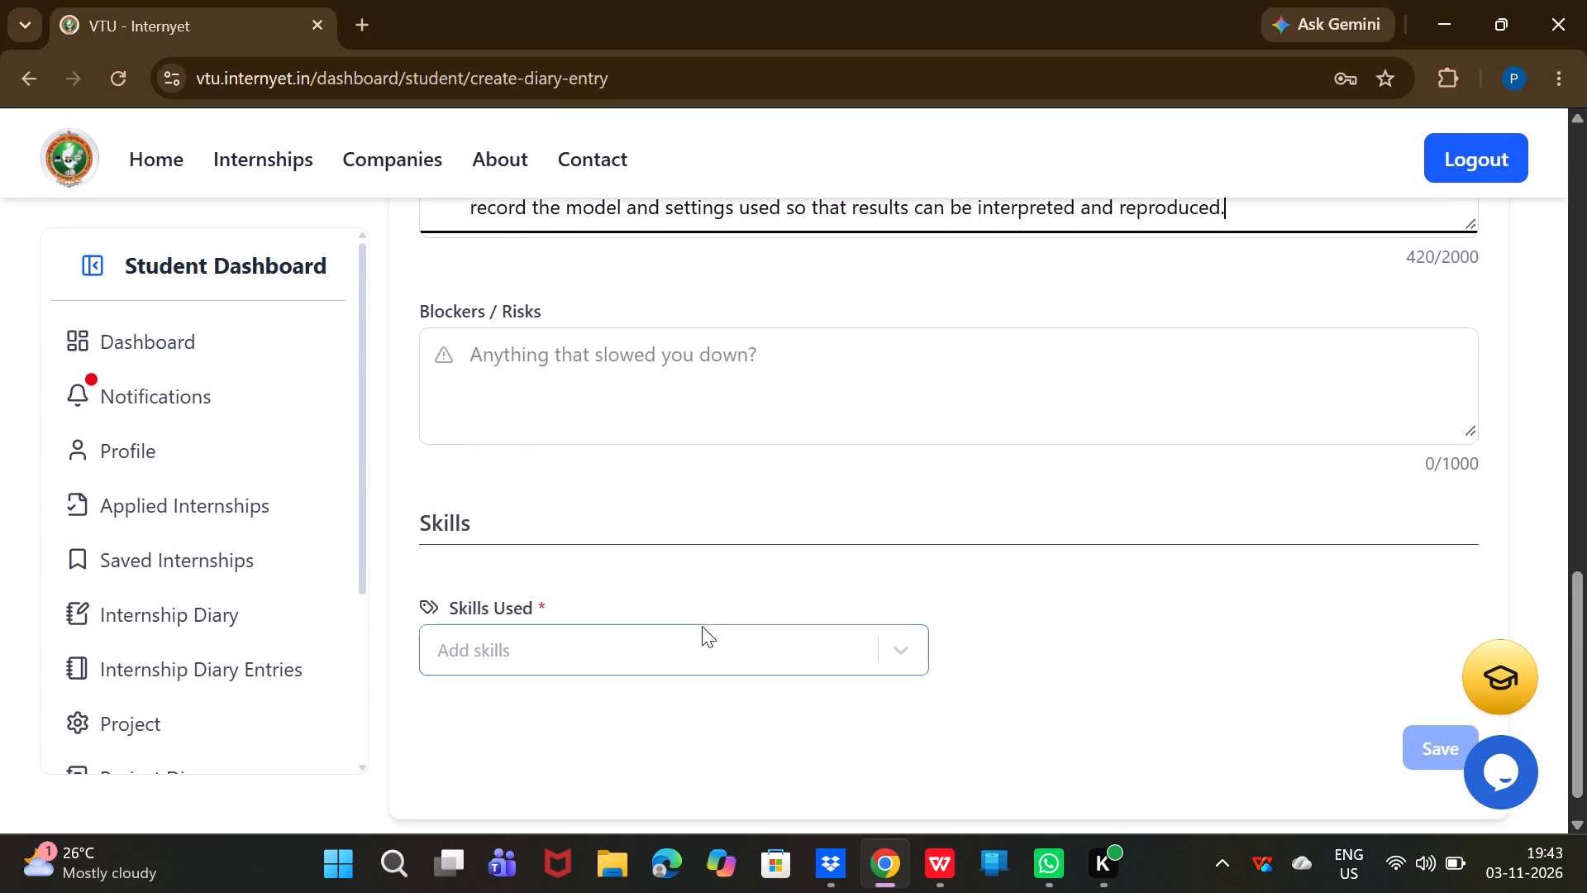
{"action": "left_click", "coordinate": [701, 647]}
{"action": "type", "text": "gene"}
{"action": "left_click", "coordinate": [637, 653]}
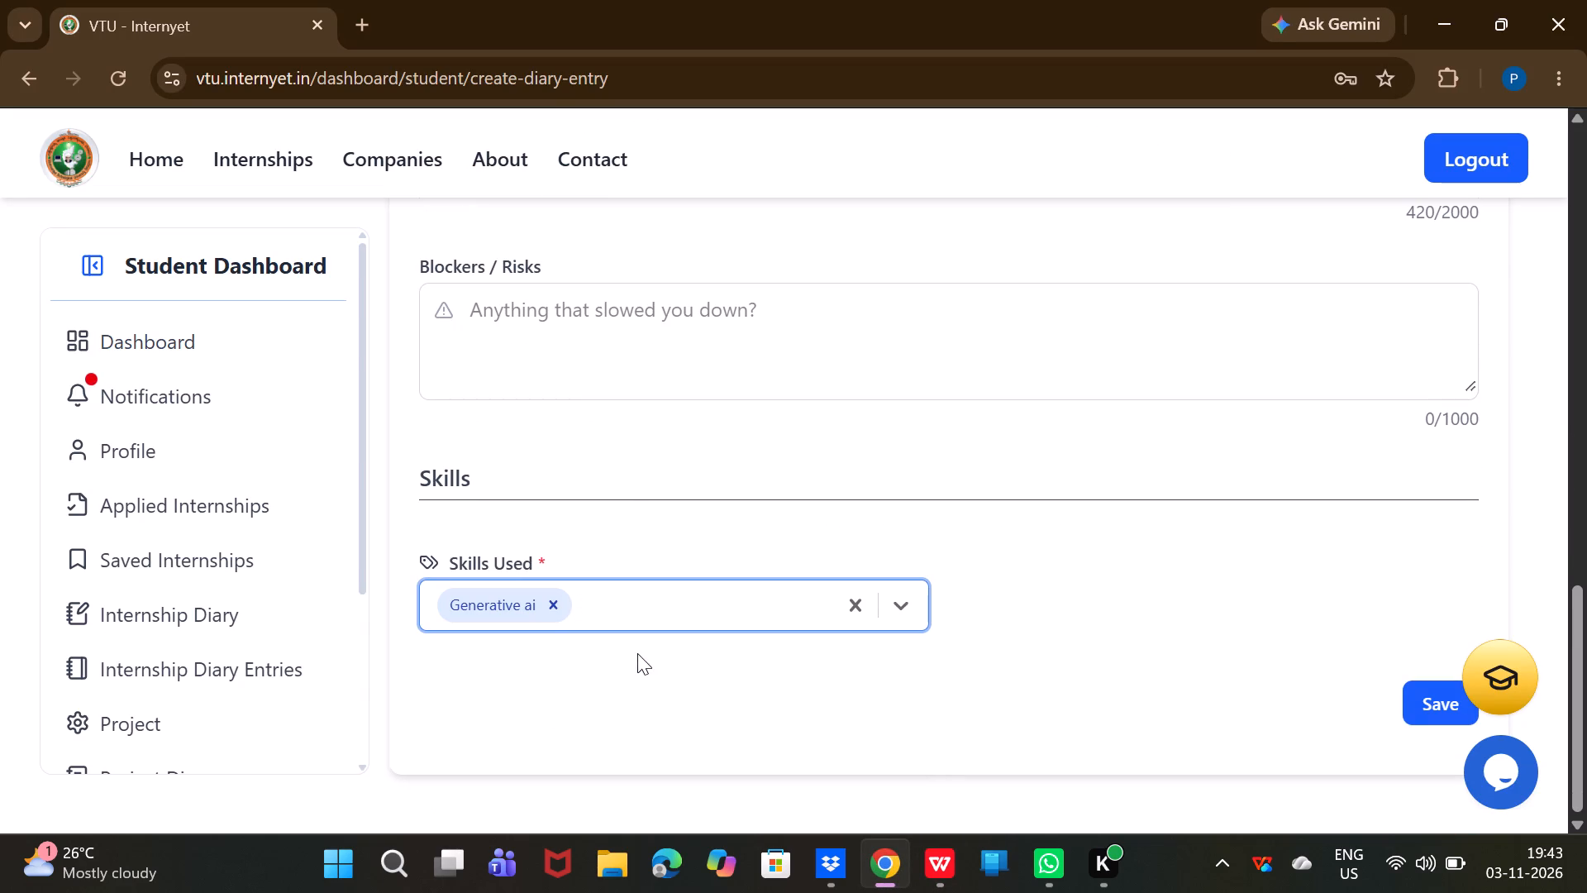
{"action": "left_click", "coordinate": [1420, 707]}
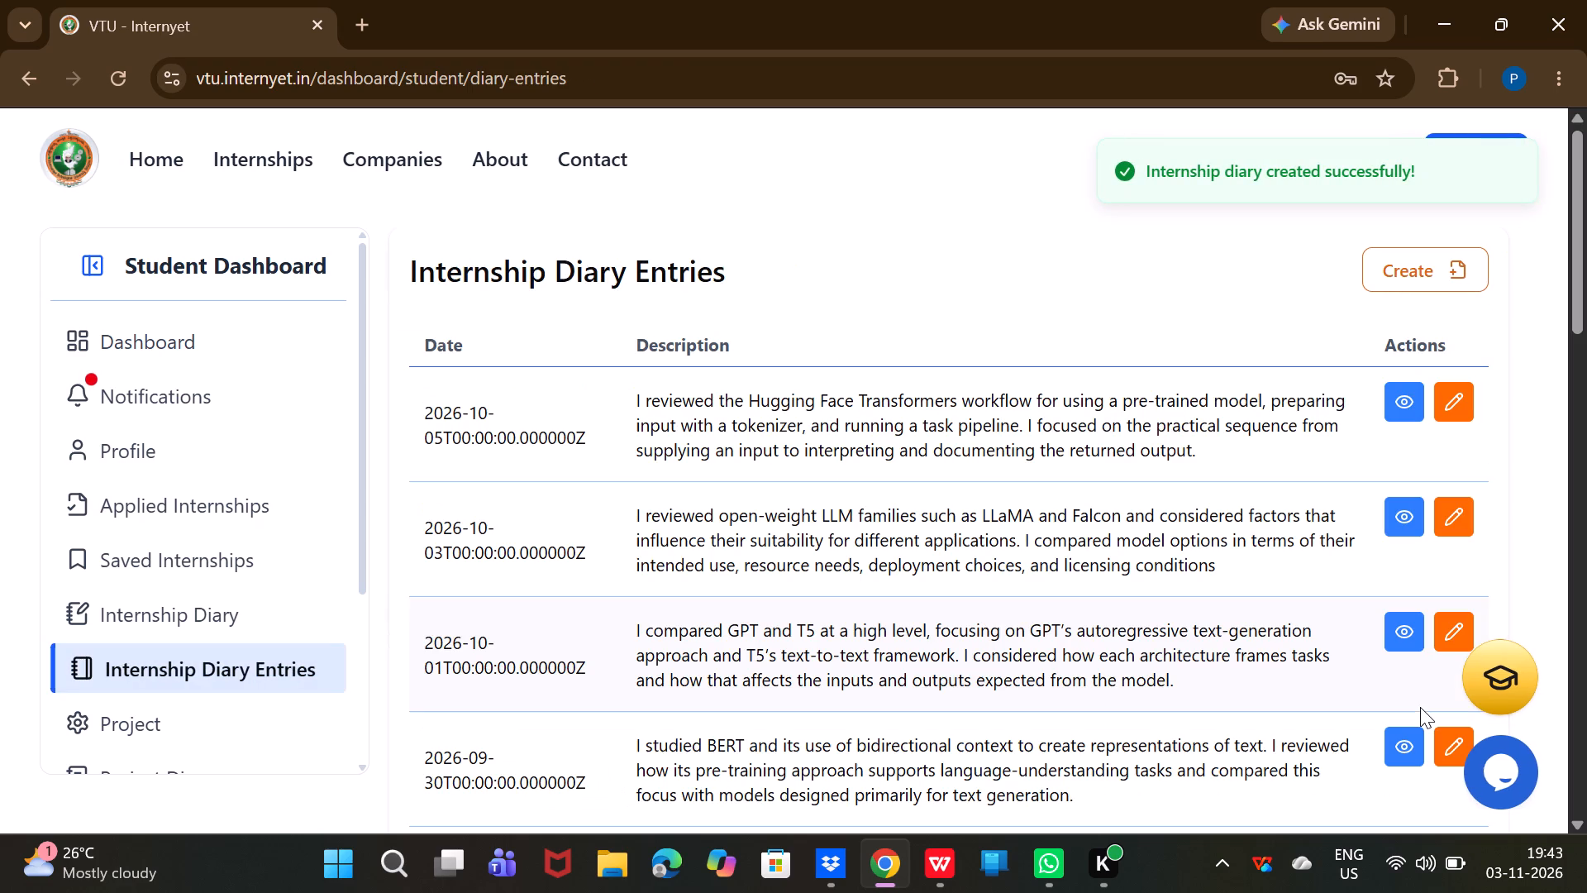
Review the list of internship diary entries from the newest to the oldest.
{"action": "scroll", "coordinate": [1127, 499], "scroll_direction": "down", "scroll_amount": 8}
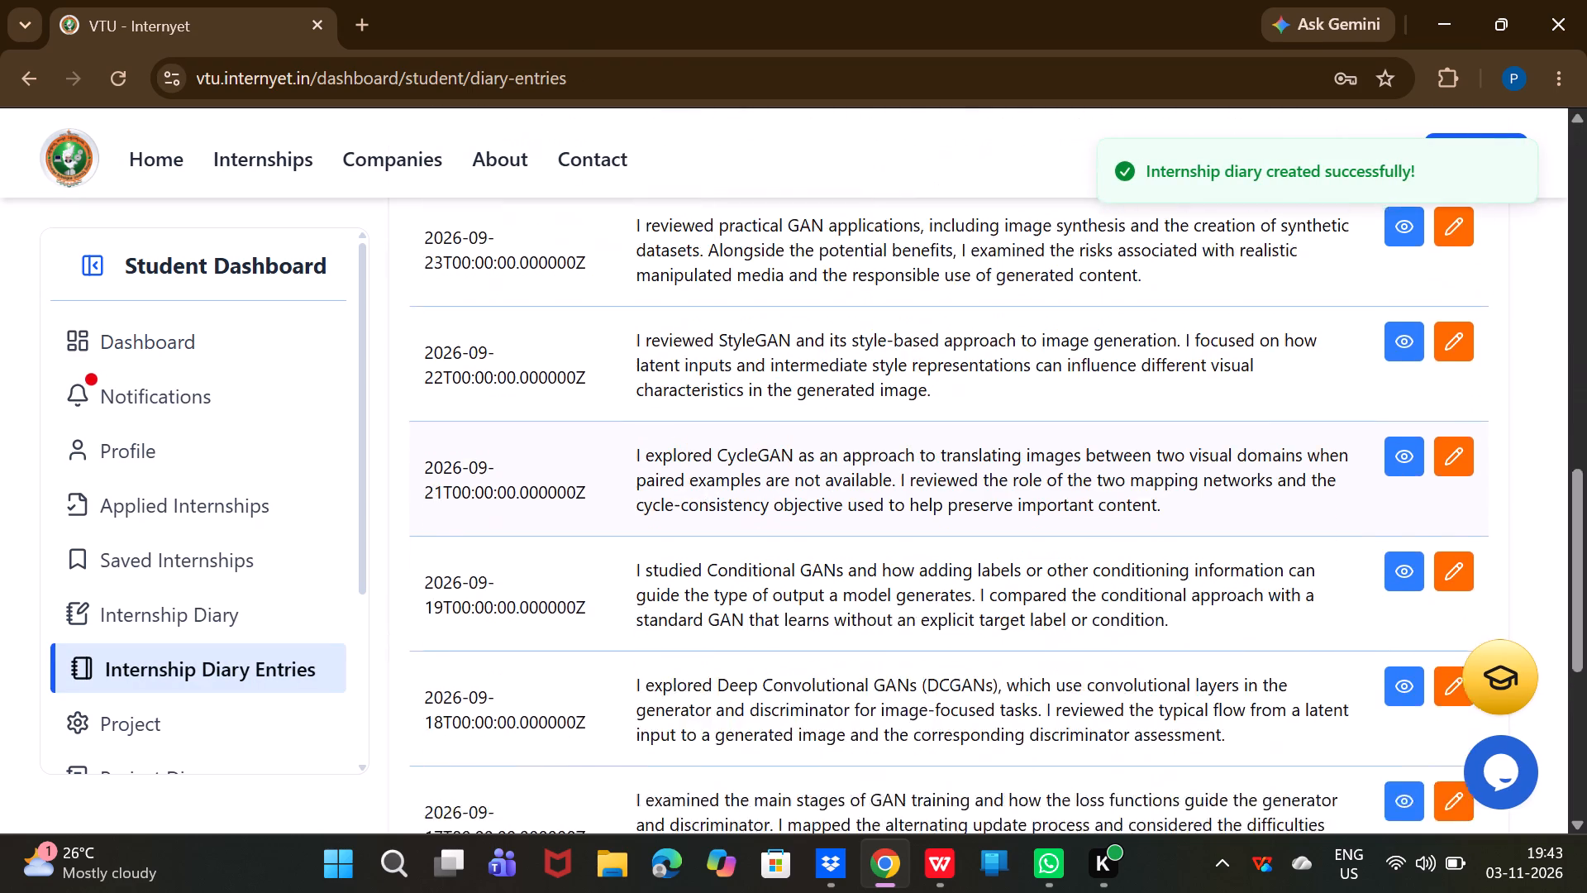
{"action": "scroll", "coordinate": [1127, 499], "scroll_direction": "down", "scroll_amount": 8}
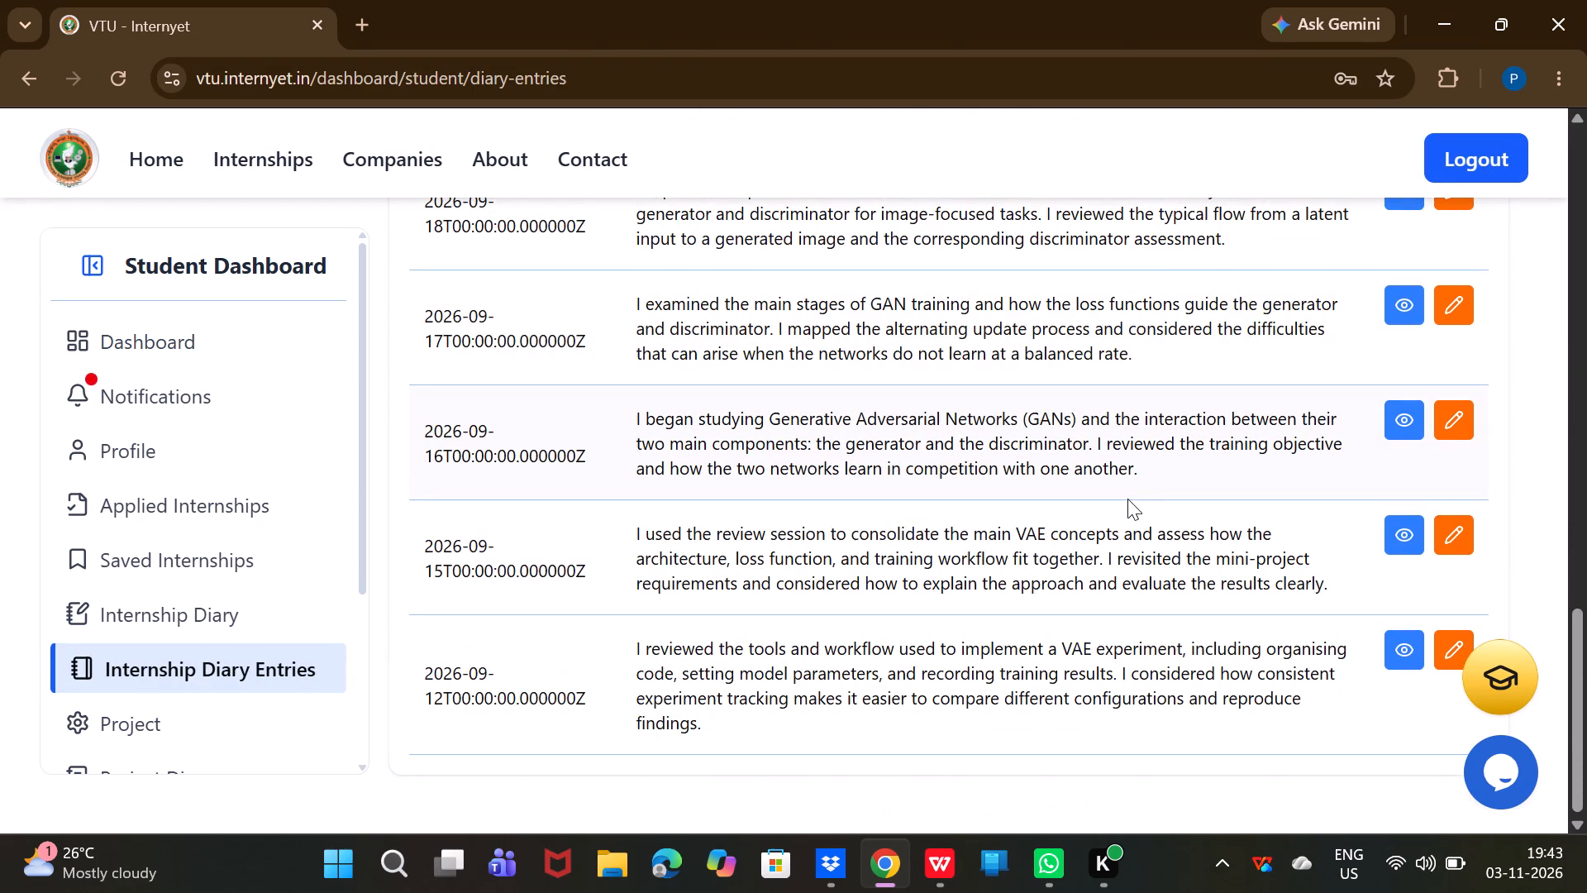
{"action": "scroll", "coordinate": [1127, 499], "scroll_direction": "down", "scroll_amount": 1}
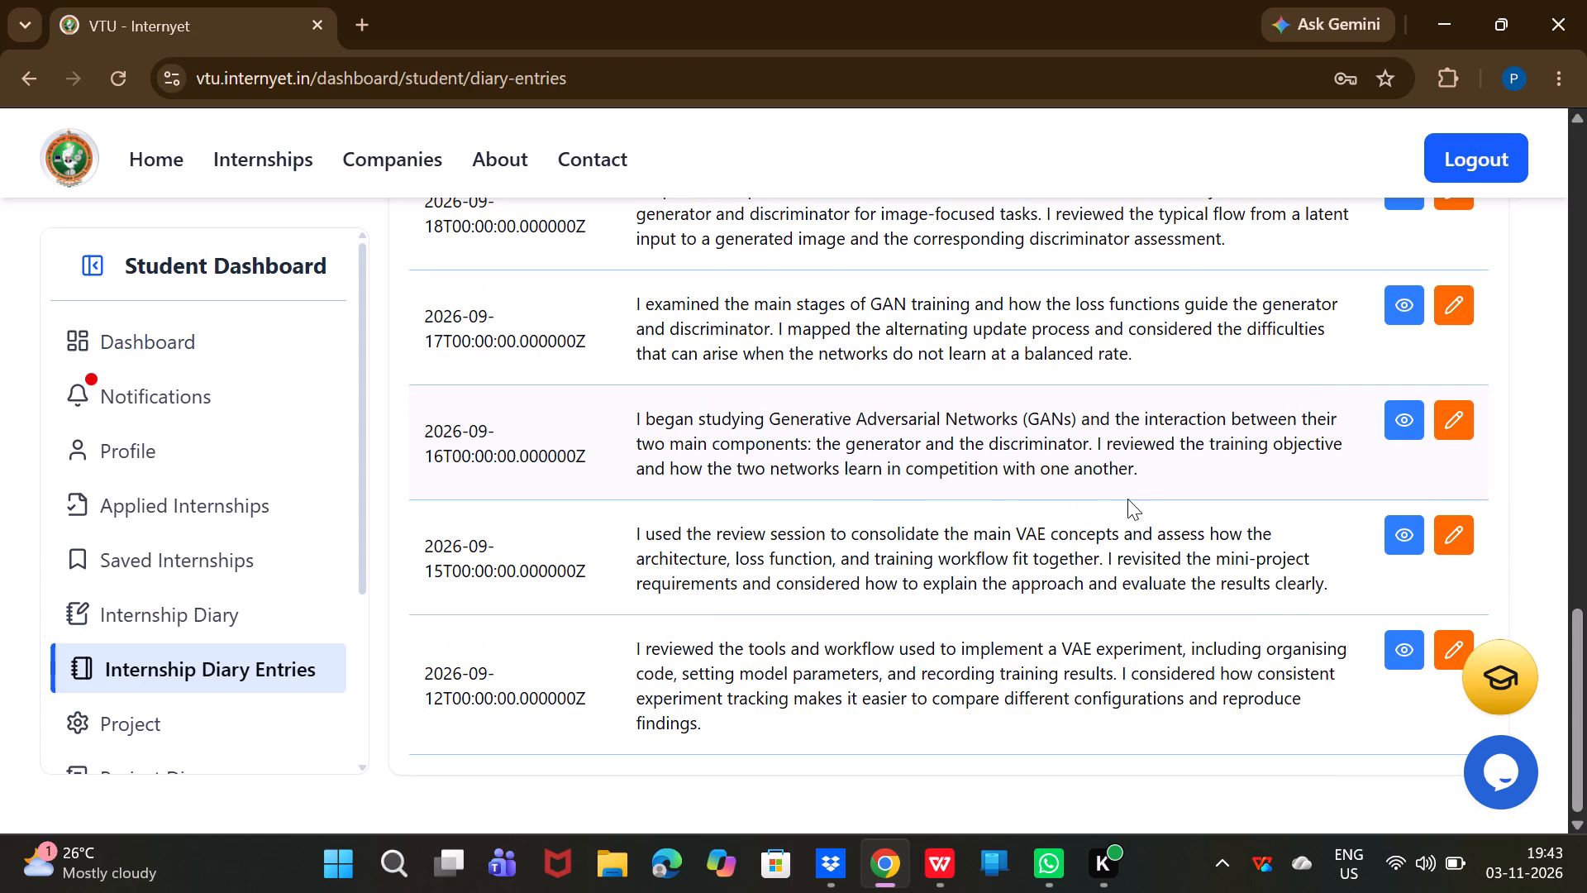
{"action": "scroll", "coordinate": [1134, 731], "scroll_direction": "down", "scroll_amount": 3}
{"action": "scroll", "coordinate": [1134, 731], "scroll_direction": "up", "scroll_amount": 8}
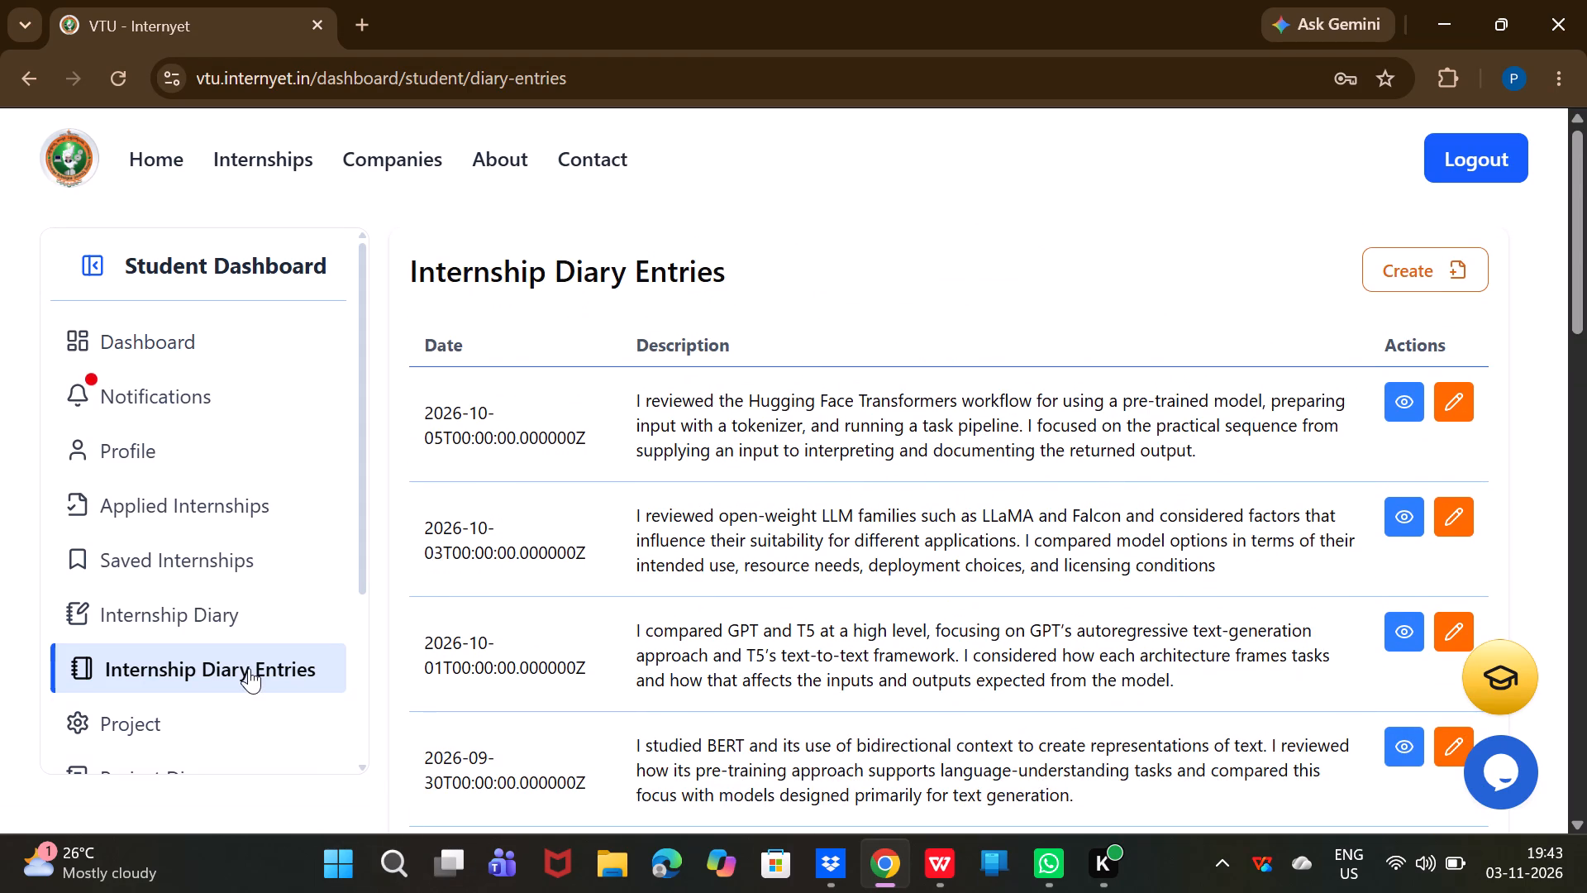
{"action": "left_click", "coordinate": [249, 668]}
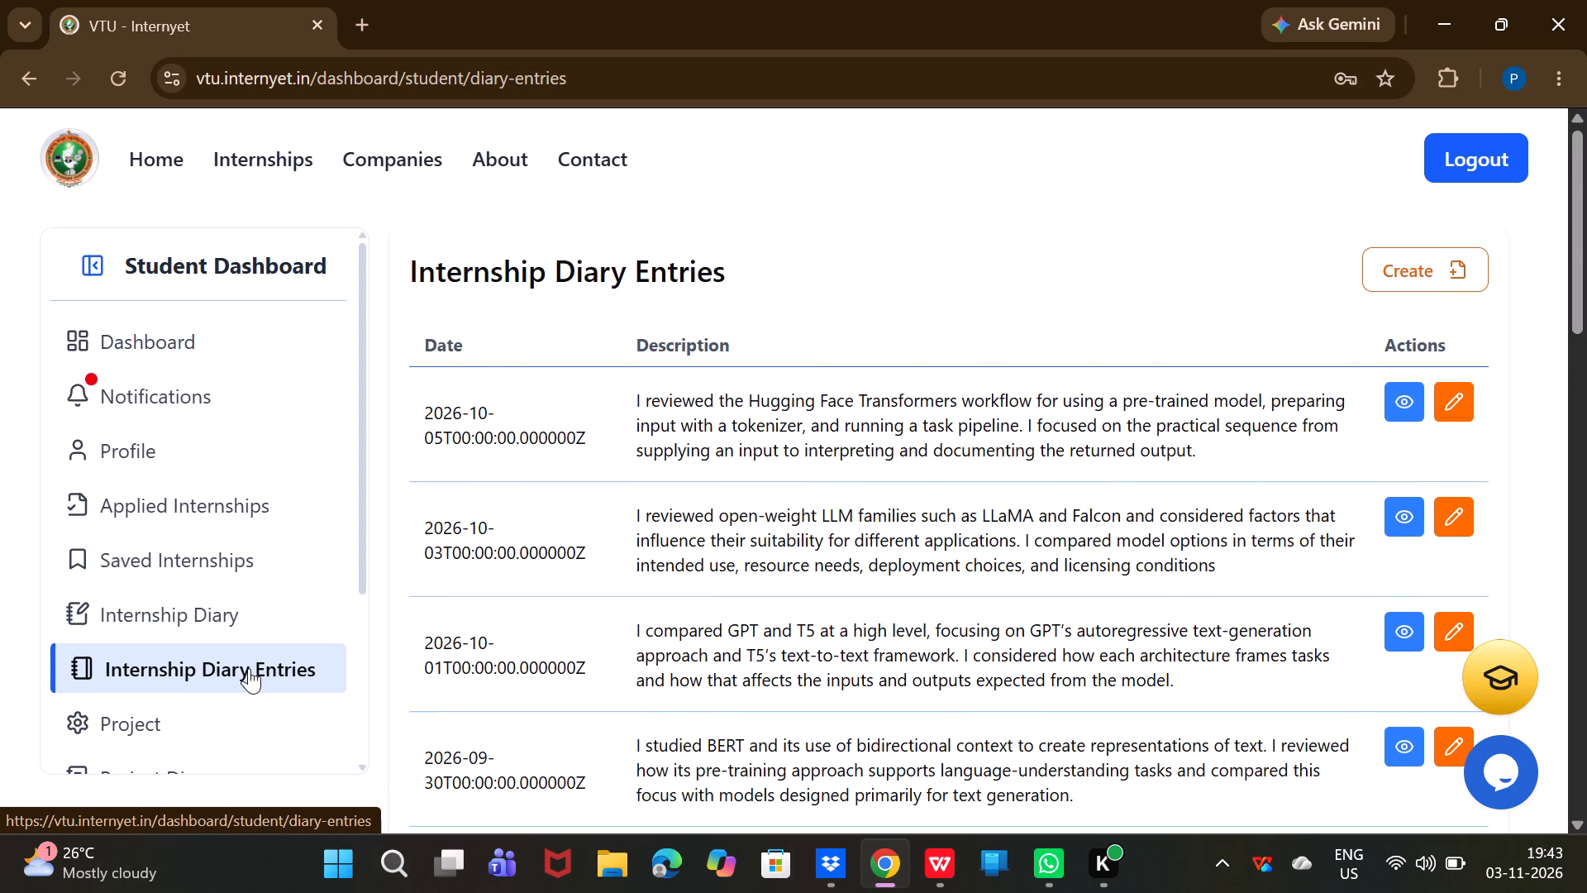
{"action": "left_click", "coordinate": [249, 668]}
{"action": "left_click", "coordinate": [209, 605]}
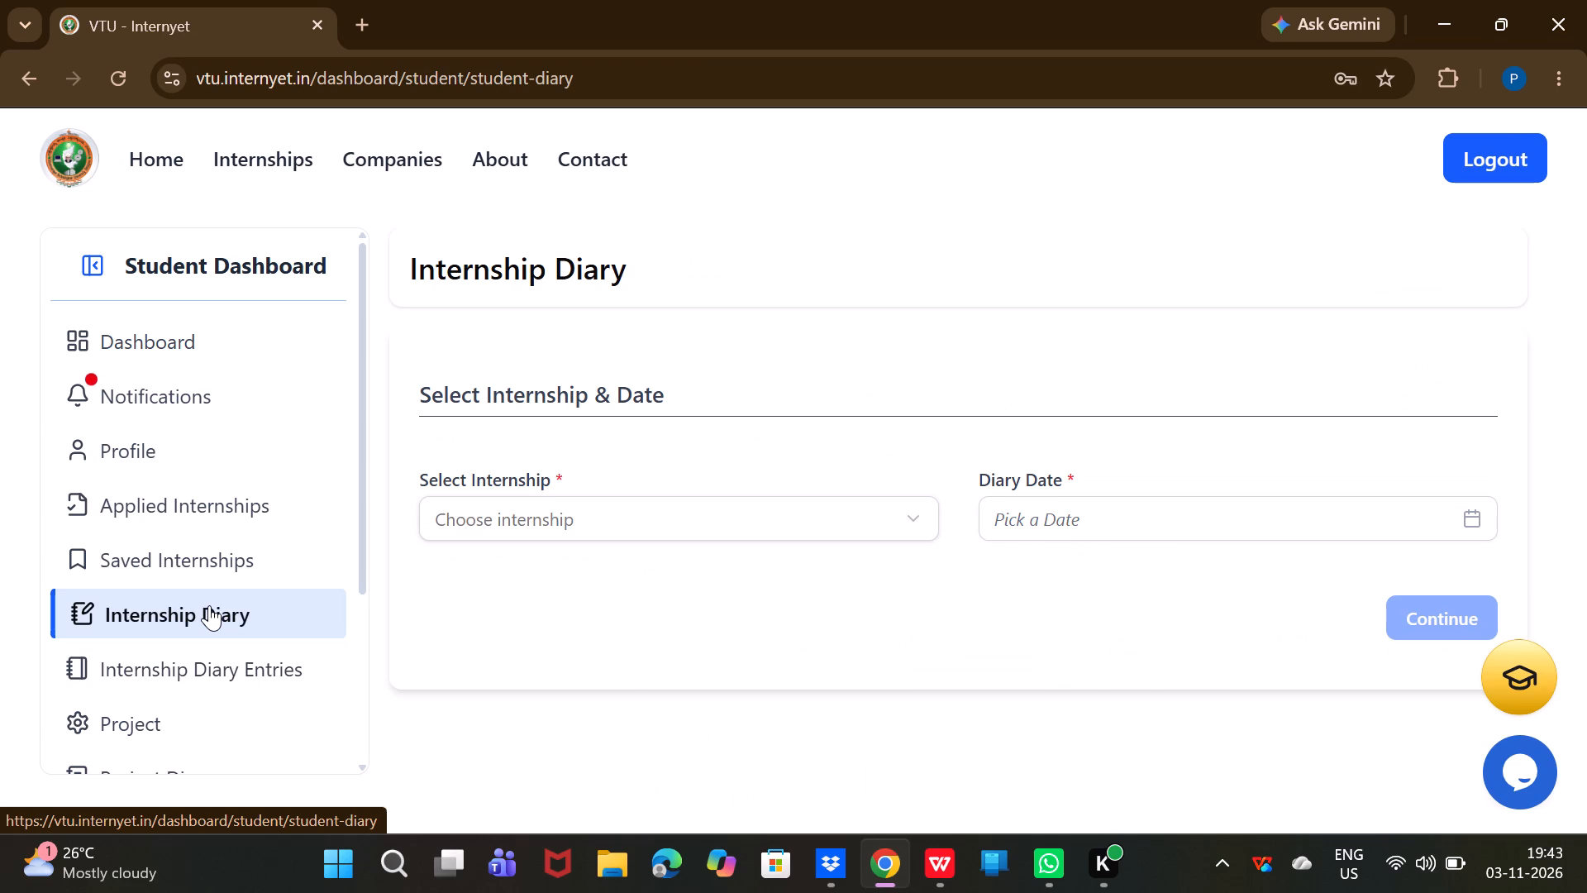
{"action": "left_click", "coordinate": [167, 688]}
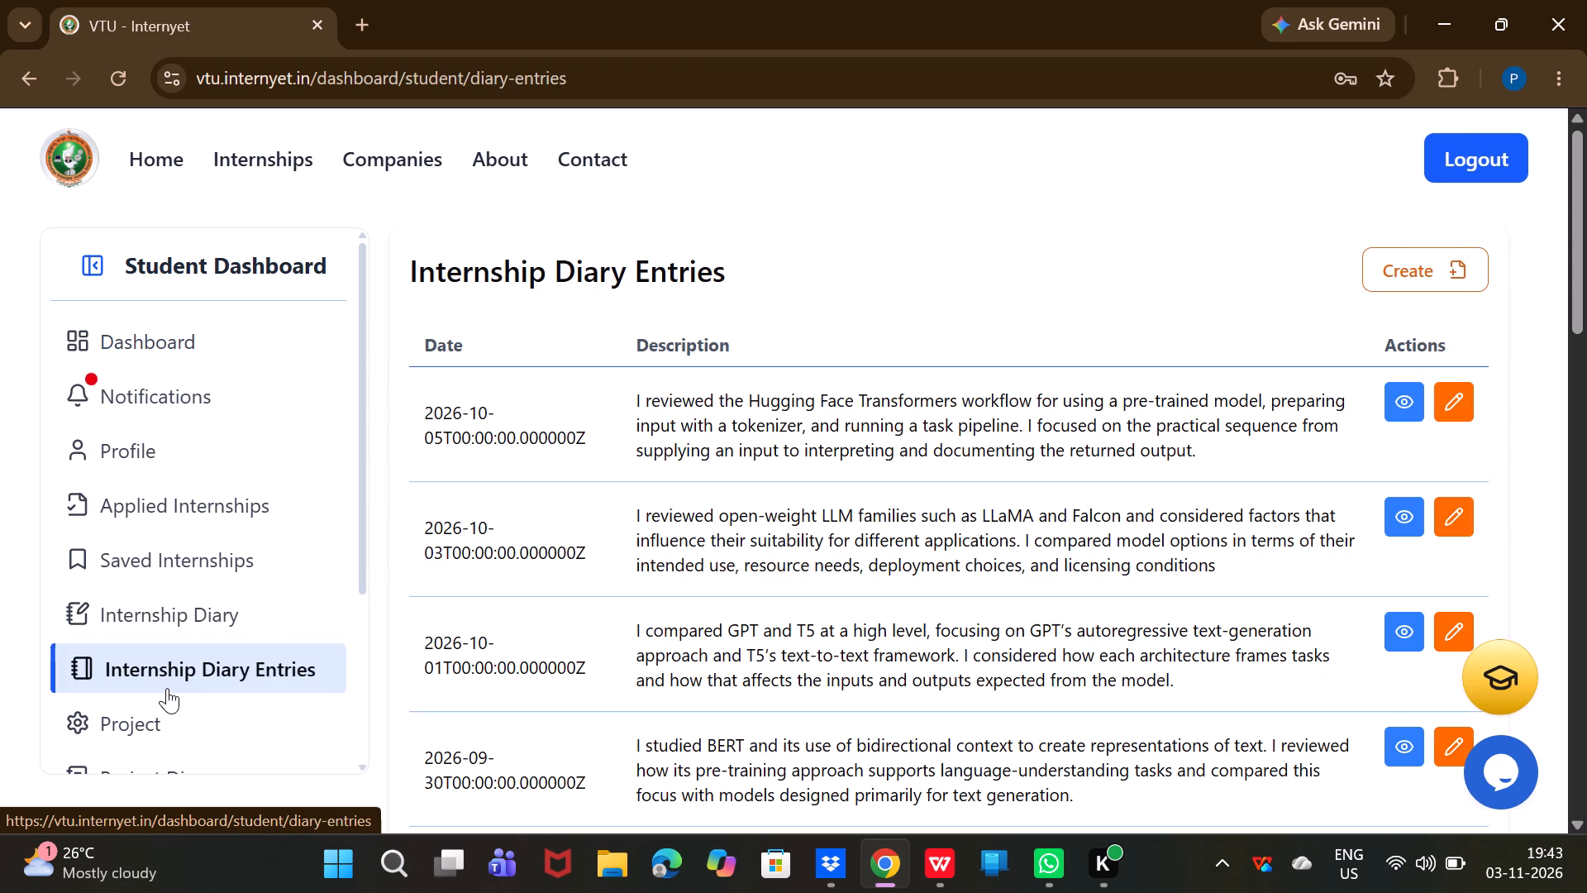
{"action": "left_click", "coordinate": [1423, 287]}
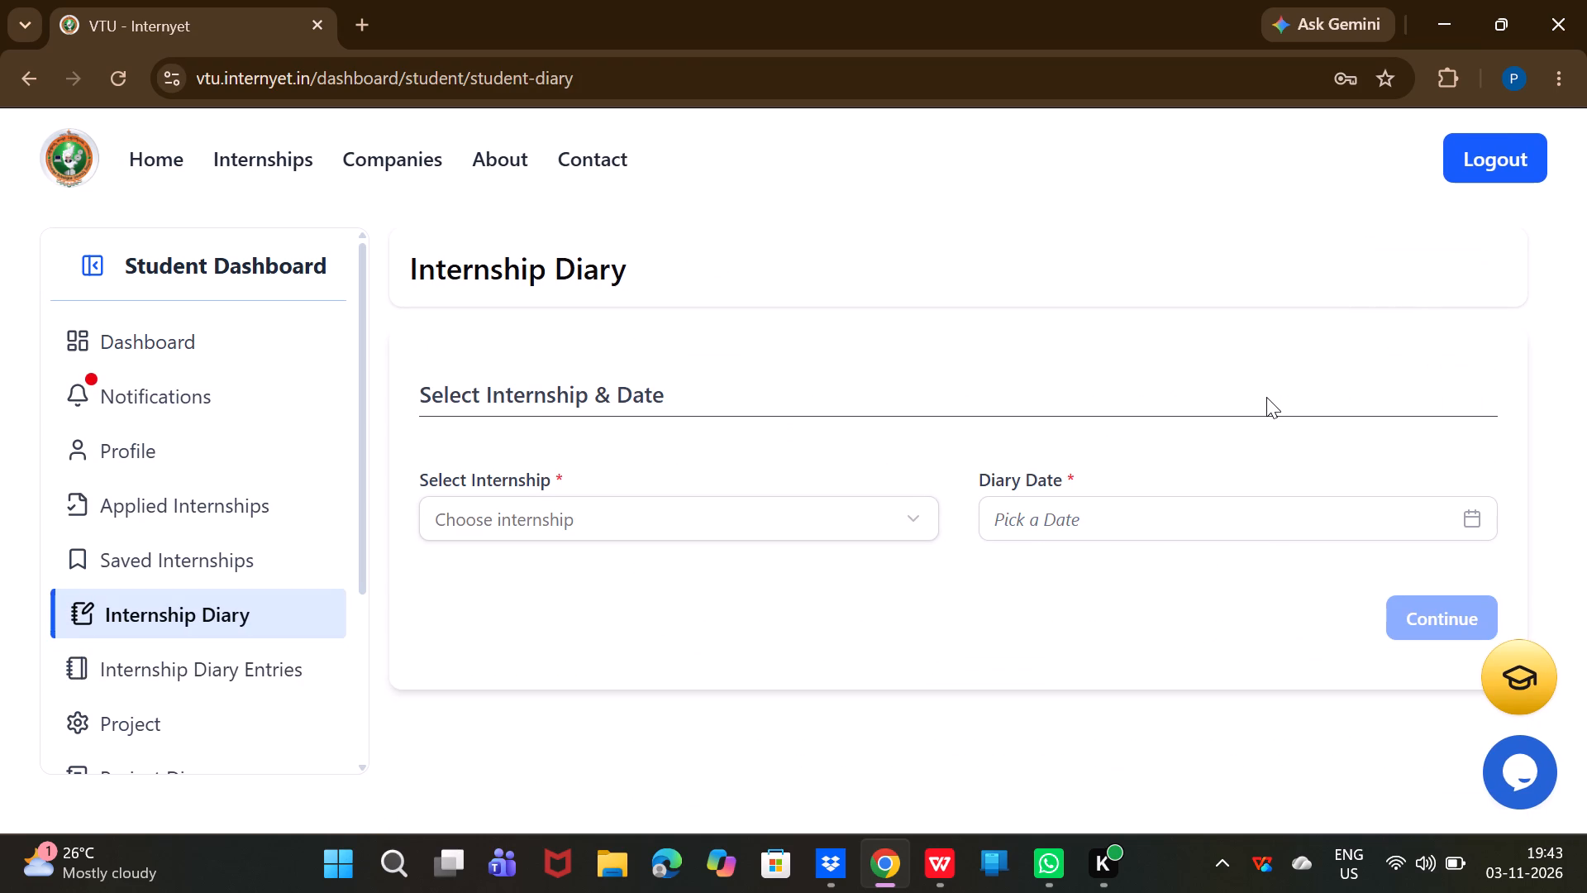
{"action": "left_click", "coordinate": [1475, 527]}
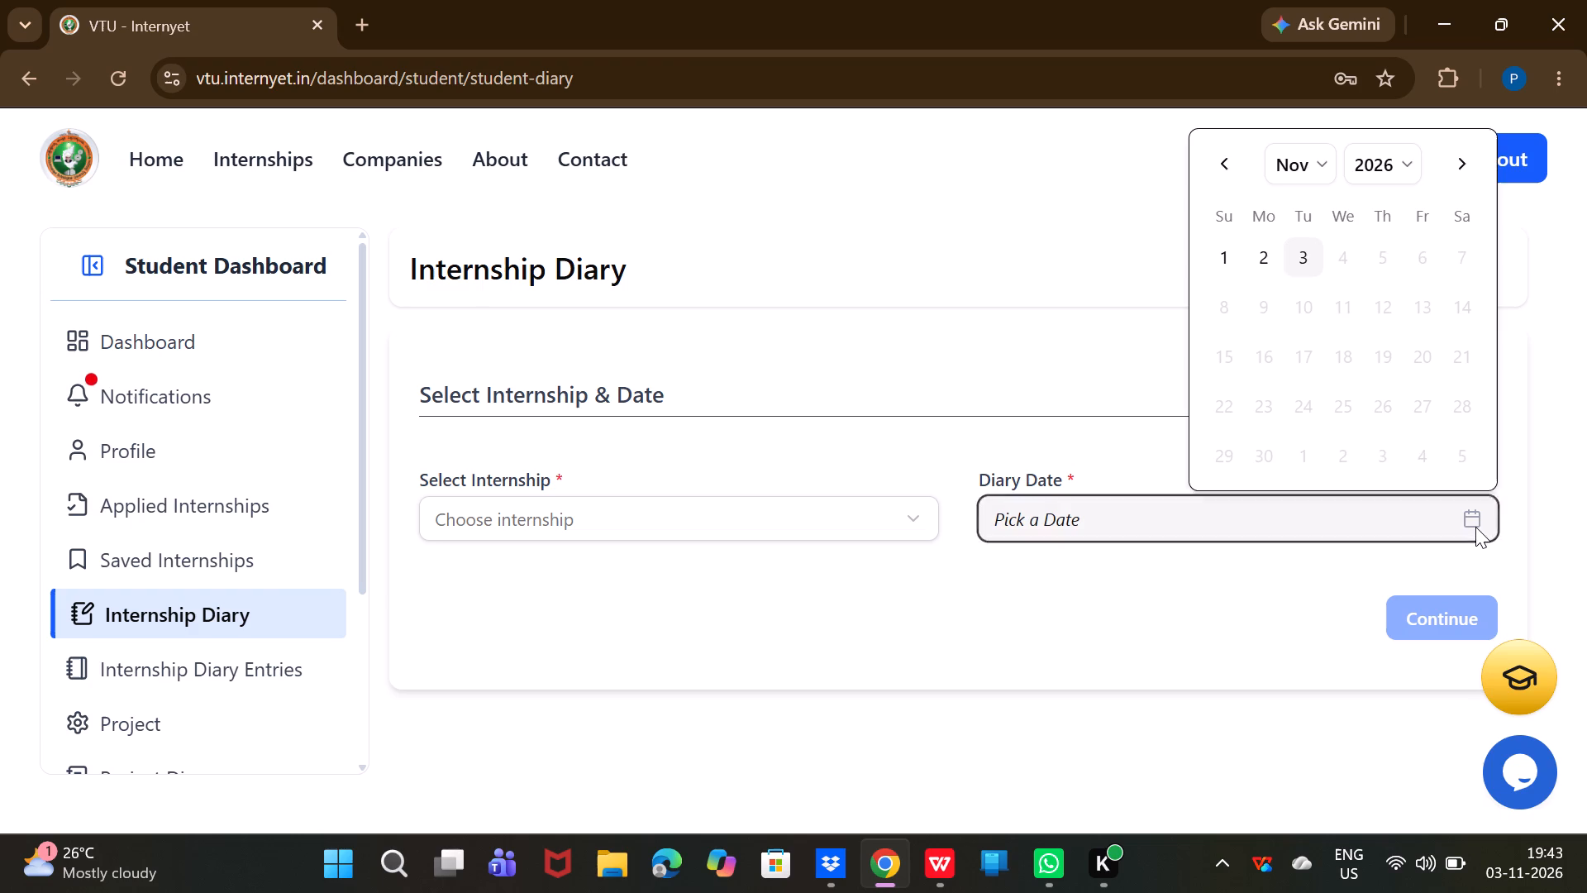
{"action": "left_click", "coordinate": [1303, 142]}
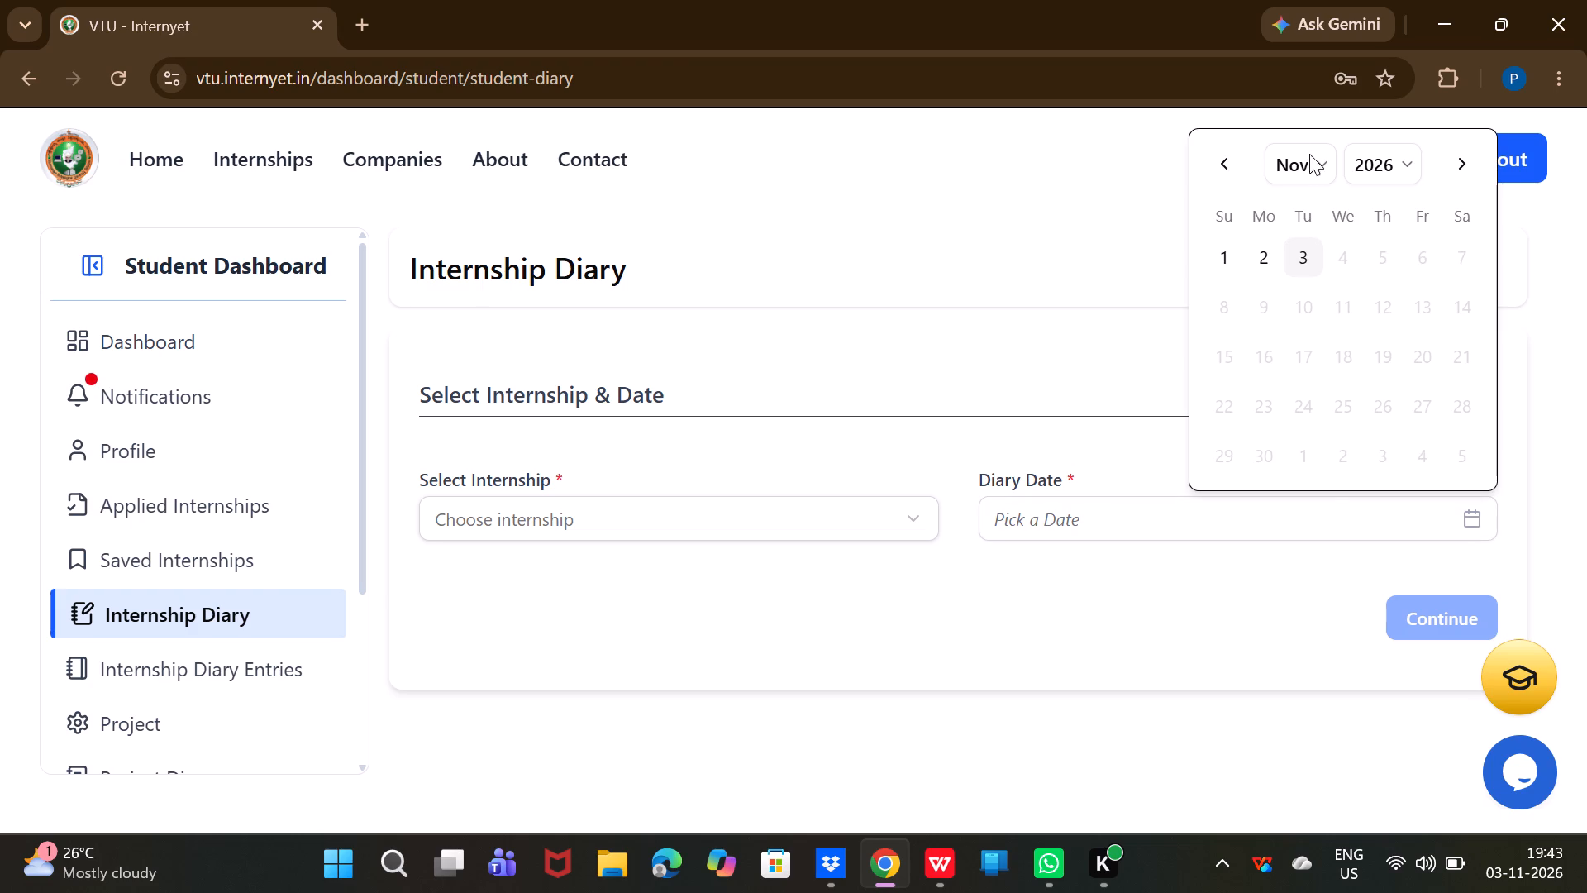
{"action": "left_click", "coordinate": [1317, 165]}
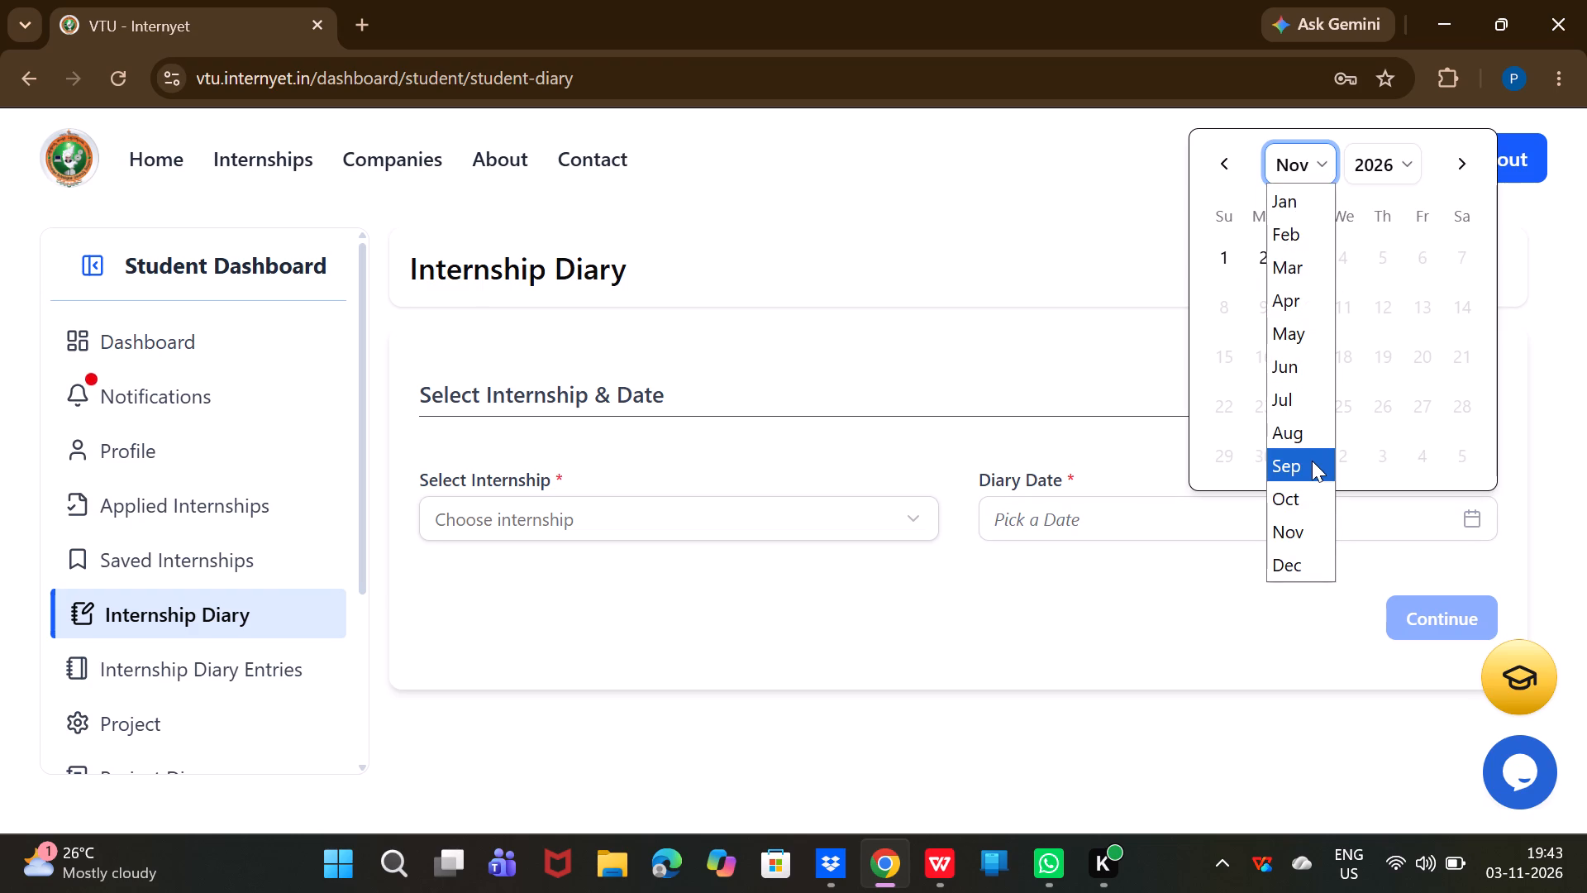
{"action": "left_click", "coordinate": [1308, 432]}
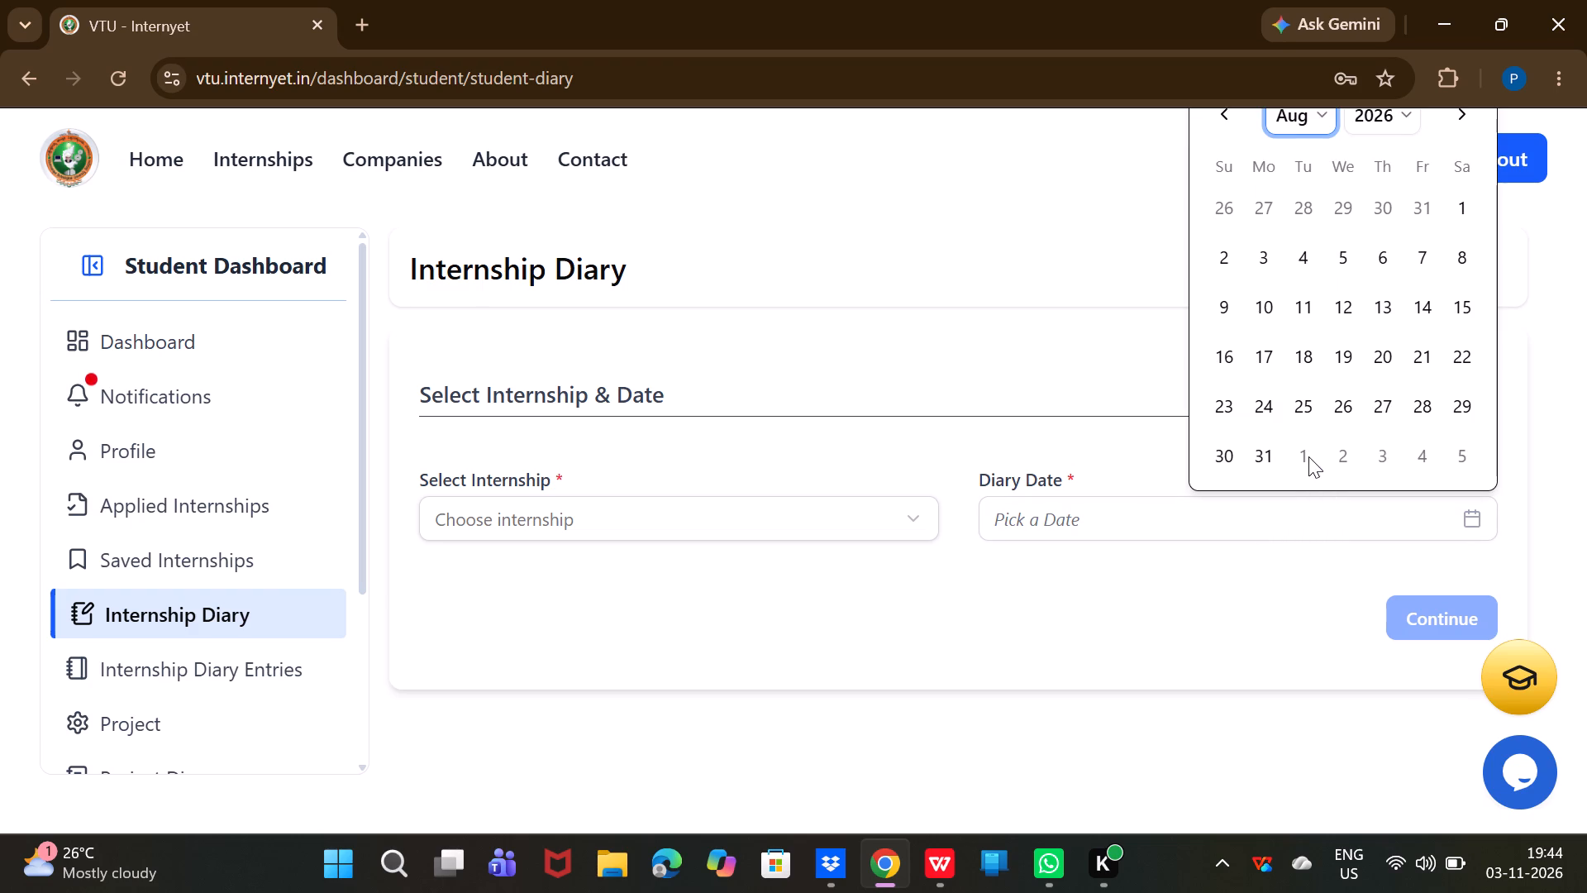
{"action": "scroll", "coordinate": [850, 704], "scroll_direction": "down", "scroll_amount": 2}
Reopen the internship diary entries and check the dates and descriptions through to the end of the list.
{"action": "left_click", "coordinate": [288, 652]}
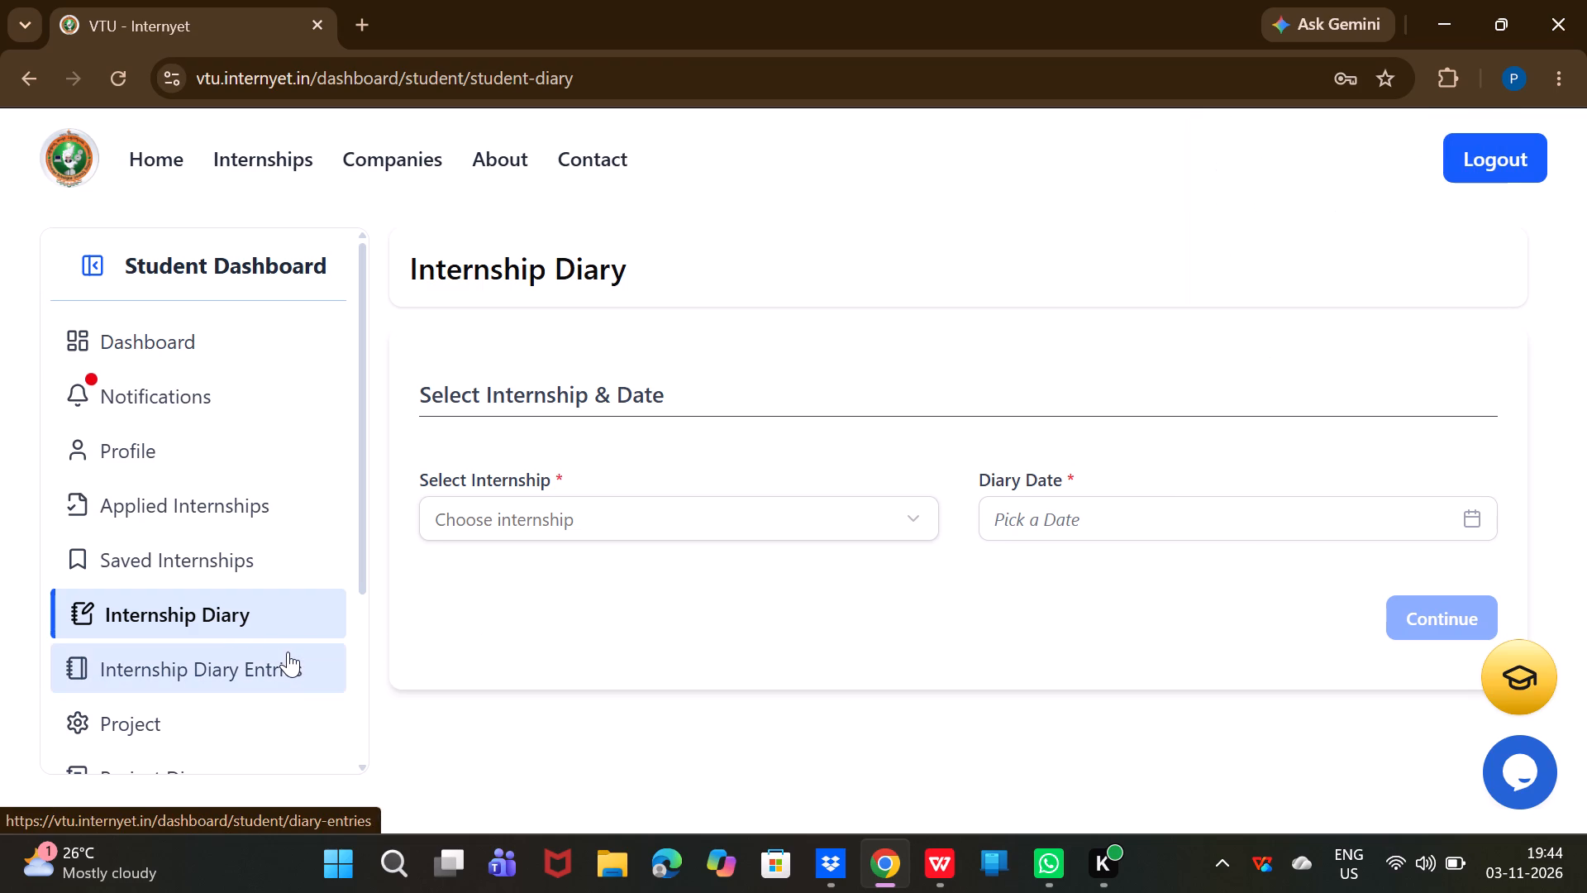
{"action": "scroll", "coordinate": [951, 512], "scroll_direction": "down", "scroll_amount": 20}
{"action": "scroll", "coordinate": [951, 512], "scroll_direction": "down", "scroll_amount": 1}
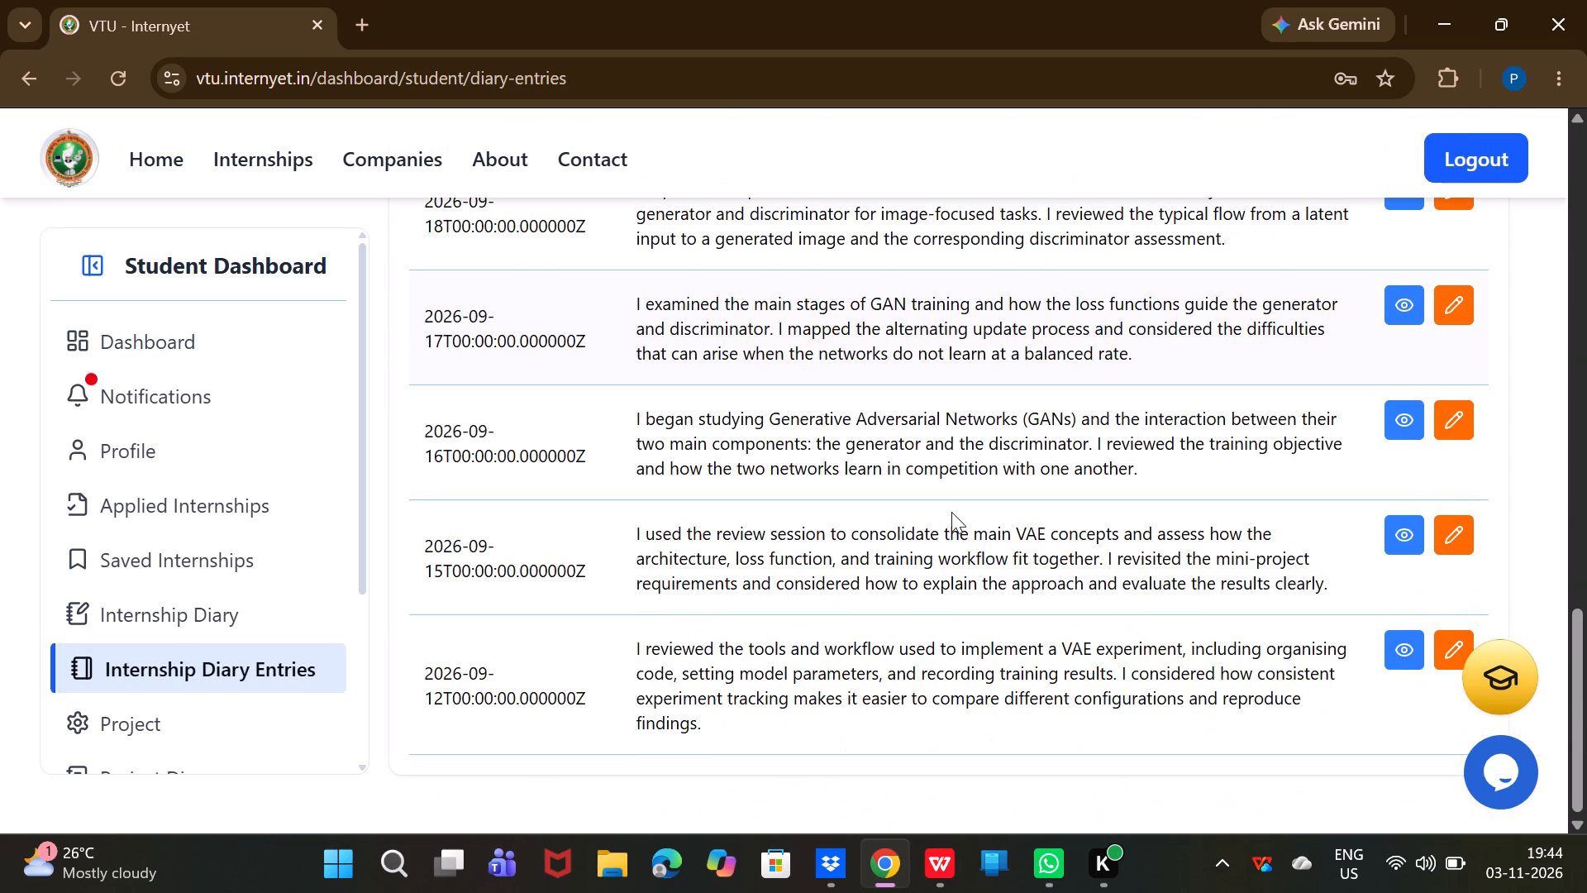
{"action": "scroll", "coordinate": [951, 512], "scroll_direction": "down", "scroll_amount": 4}
{"action": "scroll", "coordinate": [951, 512], "scroll_direction": "up", "scroll_amount": 12}
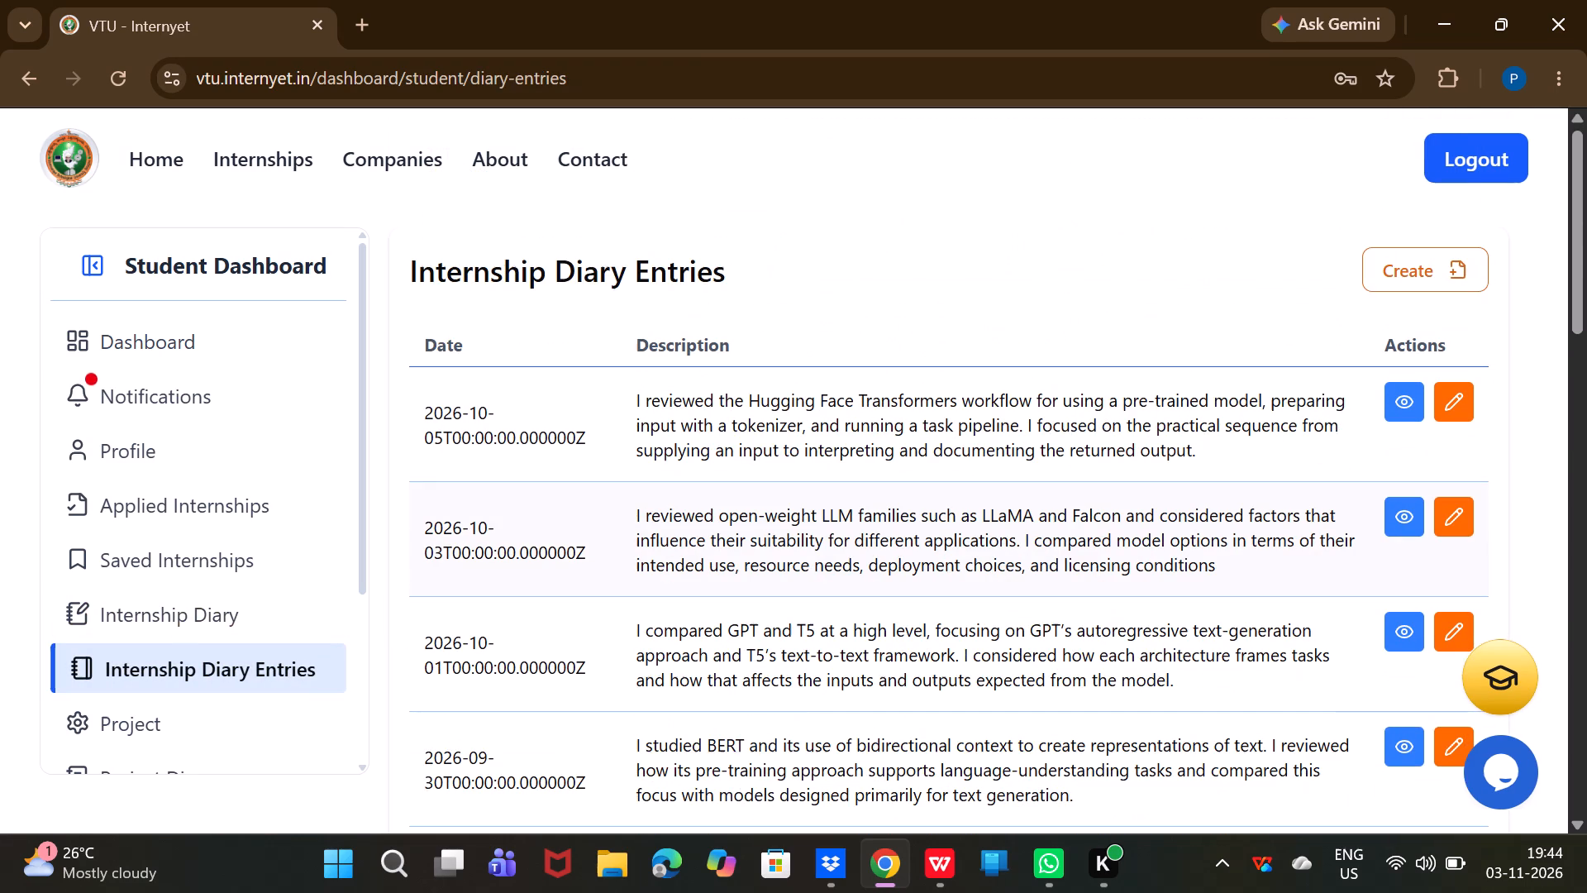
{"action": "scroll", "coordinate": [951, 512], "scroll_direction": "down", "scroll_amount": 11}
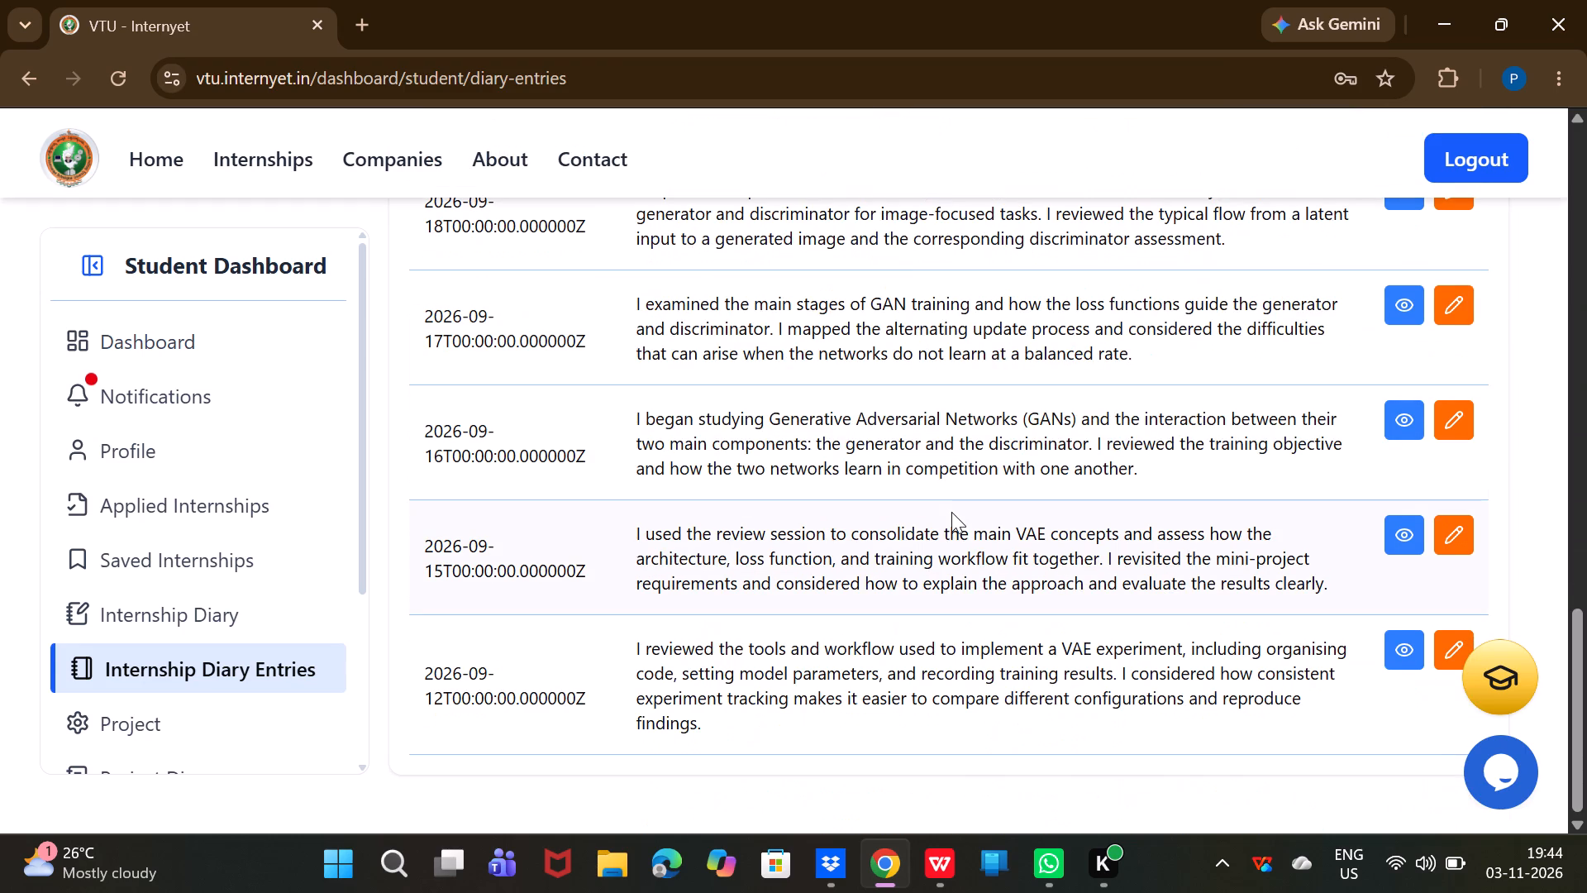
{"action": "scroll", "coordinate": [951, 512], "scroll_direction": "down", "scroll_amount": 3}
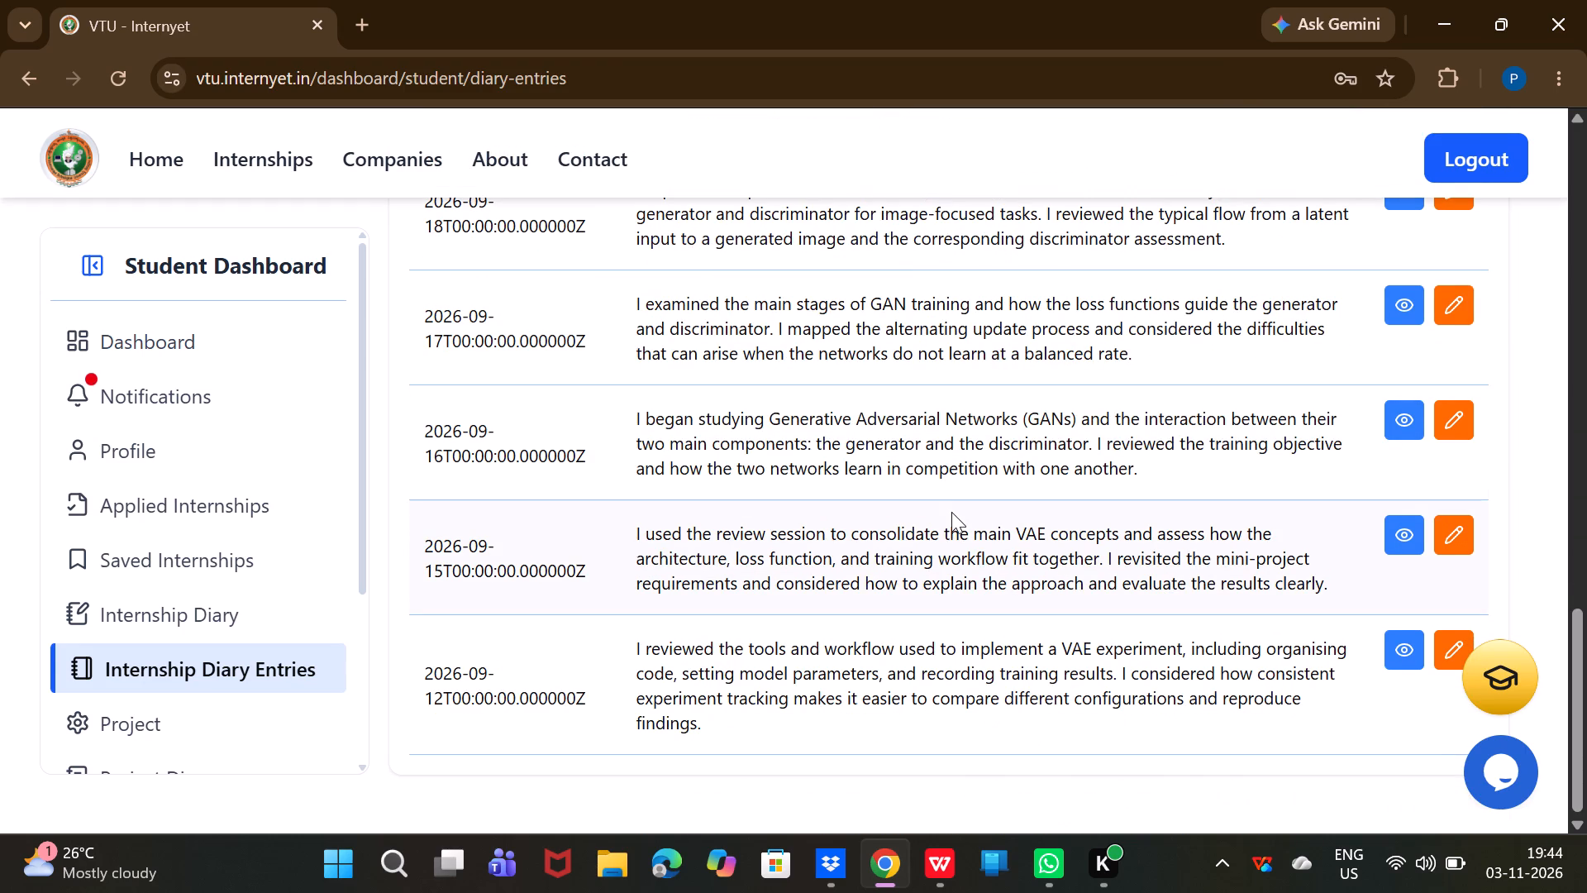
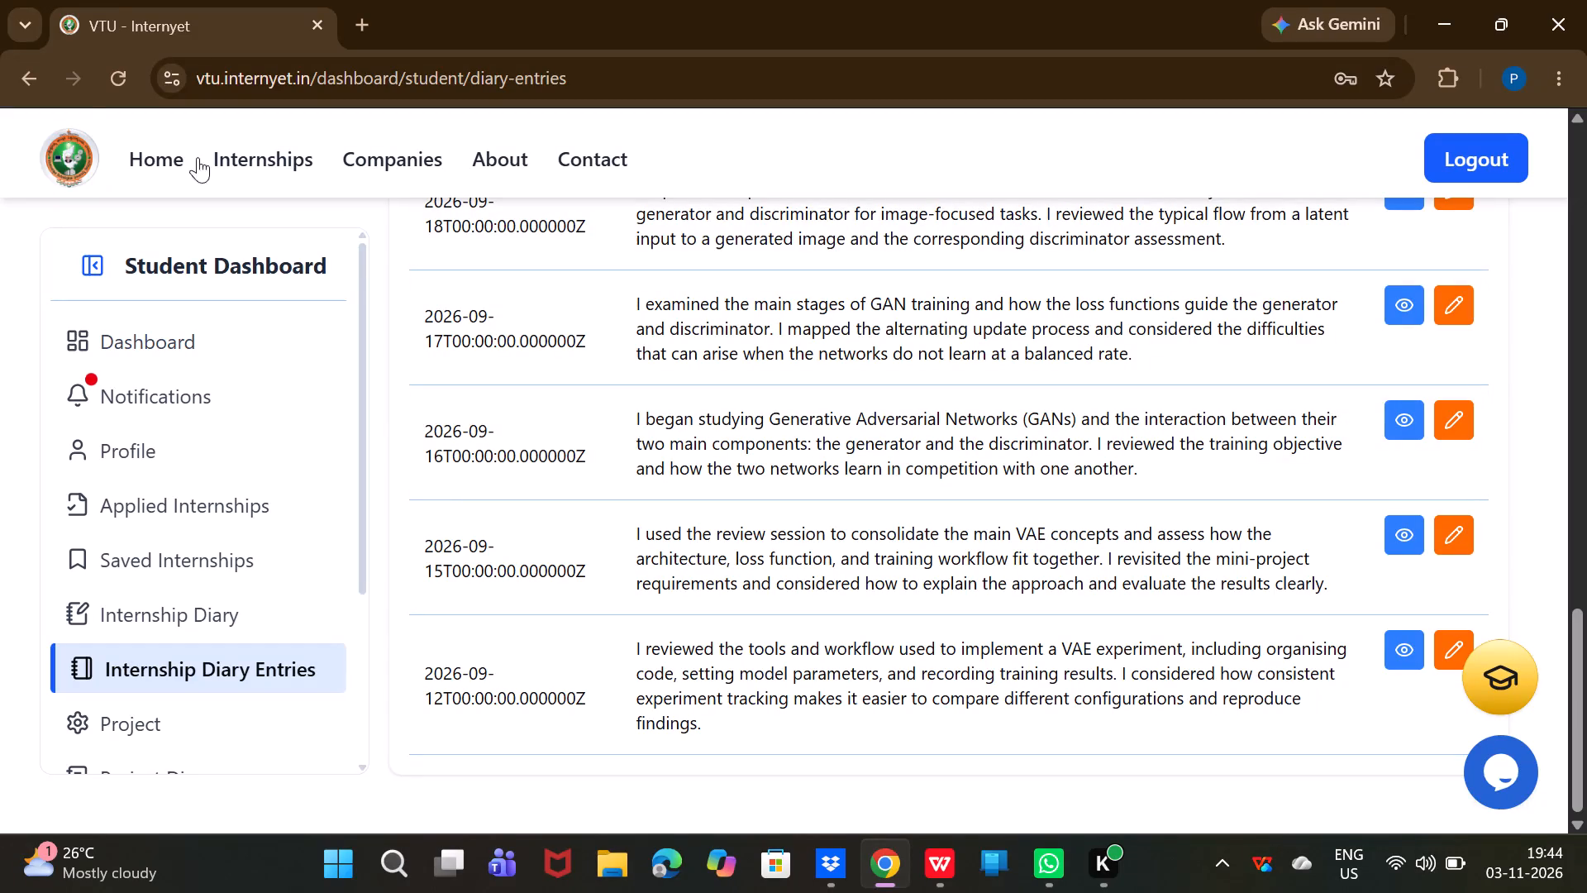
Close the Chrome window showing the internship diary entries, returning to the WPS diary document.
{"action": "left_click", "coordinate": [1586, 0]}
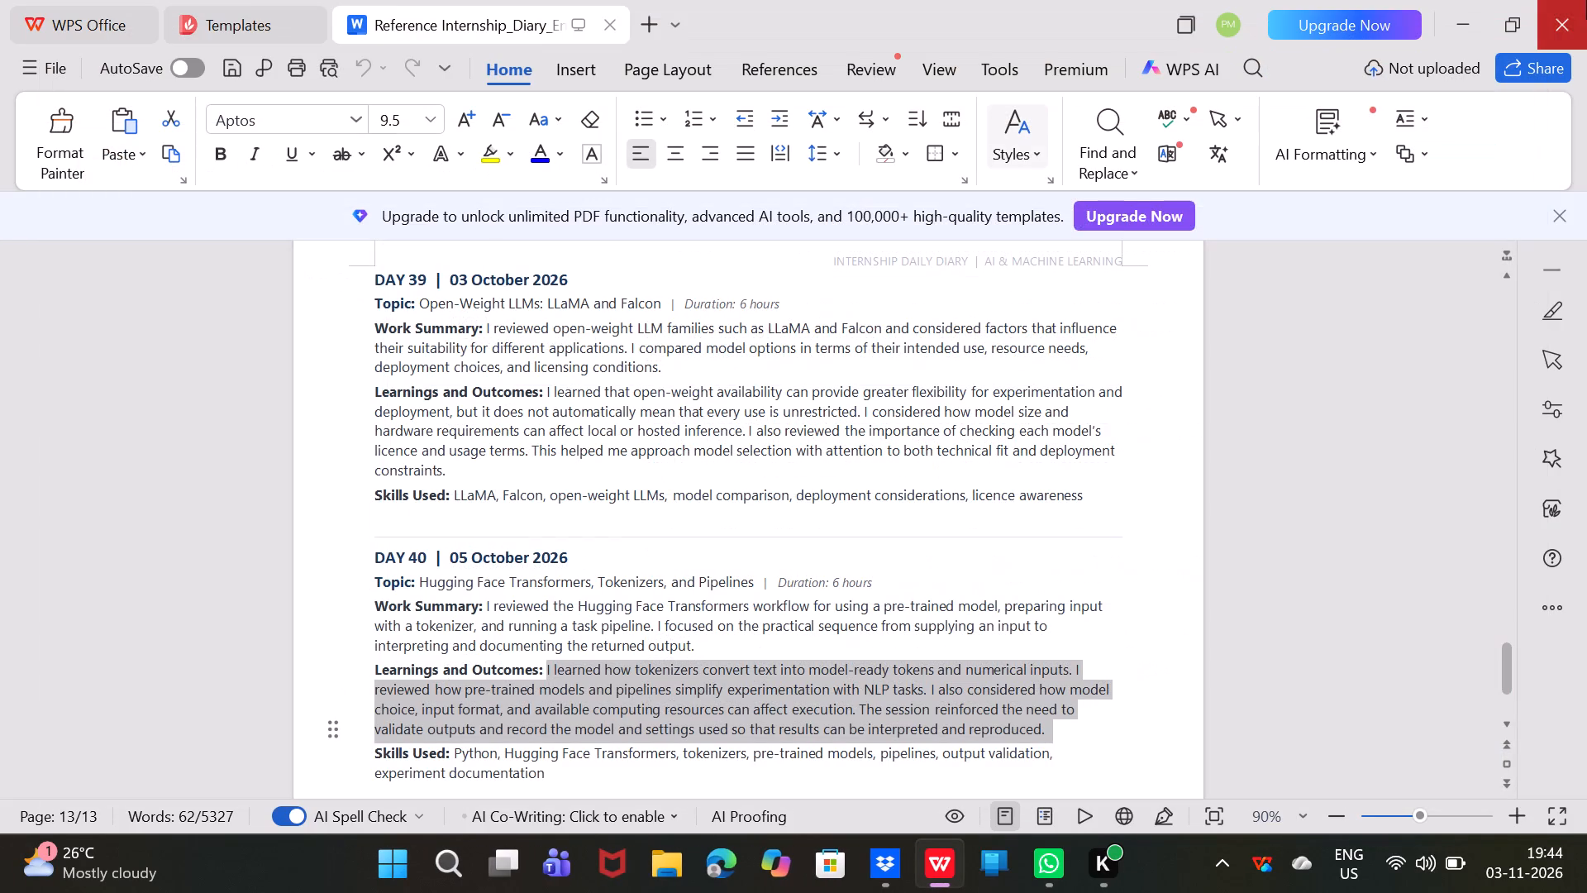